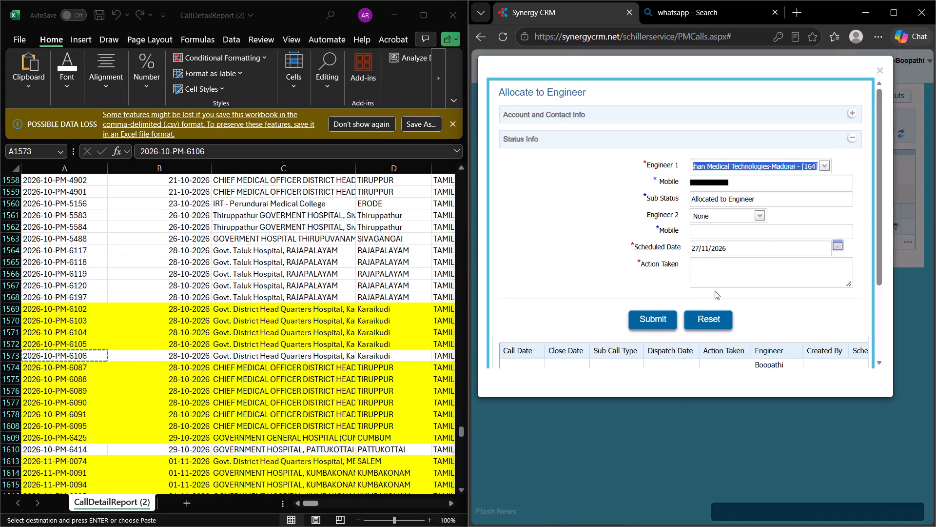
pyautogui.click(717, 290)
pyautogui.click(730, 281)
pyautogui.write('REALLOCATION')
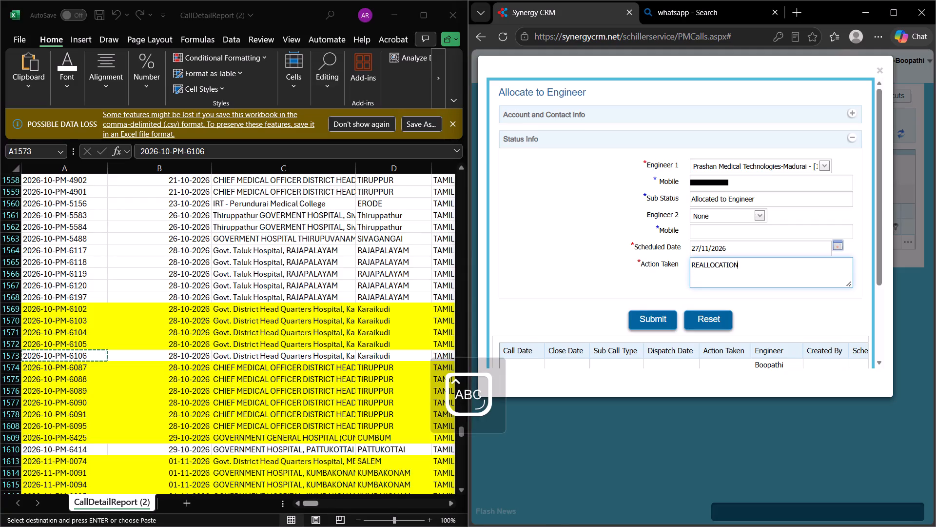
pyautogui.press('Return')
pyautogui.moveTo(674, 309); pyautogui.dragTo(666, 309)
pyautogui.click(652, 323)
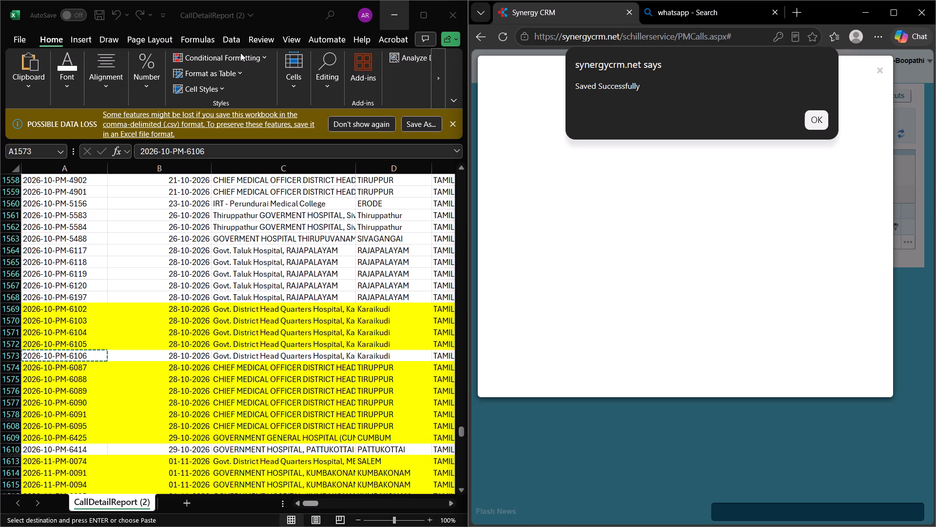
pyautogui.click(818, 126)
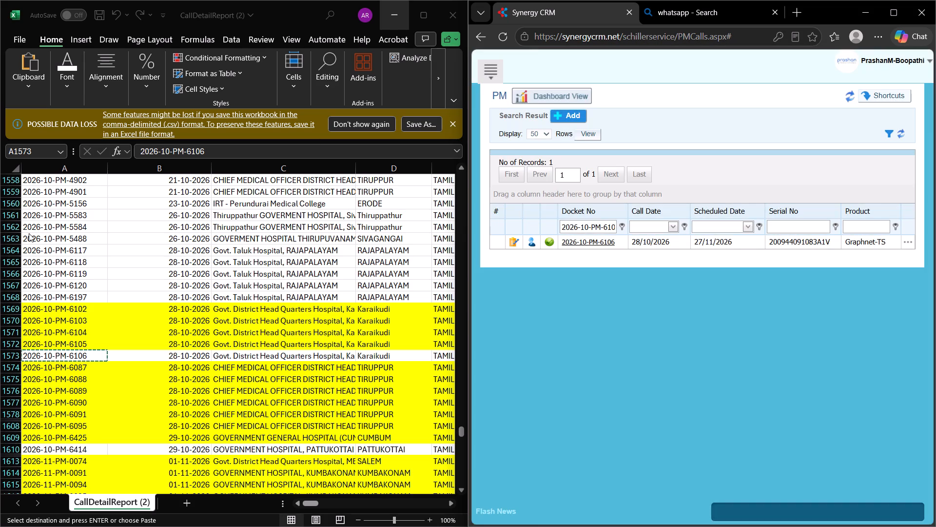
pyautogui.doubleClick(13, 353)
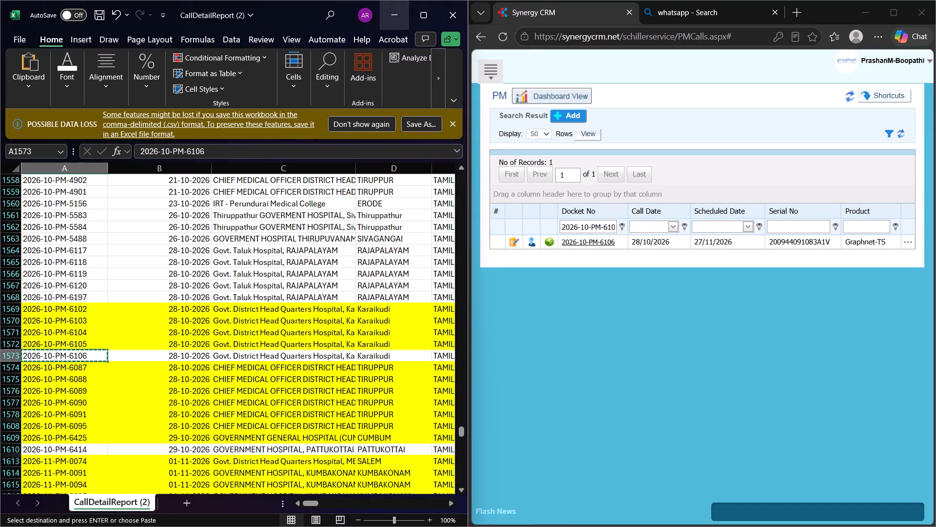
pyautogui.doubleClick(9, 353)
pyautogui.doubleClick(10, 356)
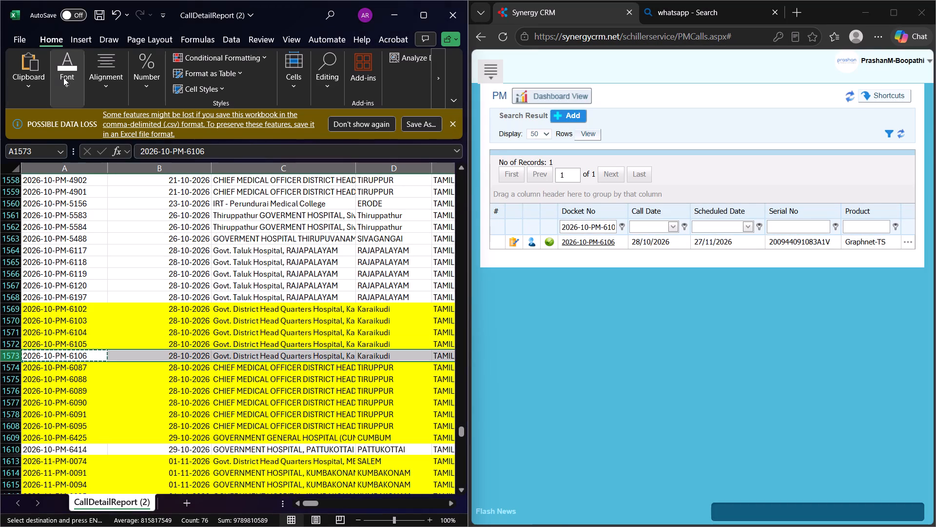
pyautogui.click(63, 78)
pyautogui.click(145, 140)
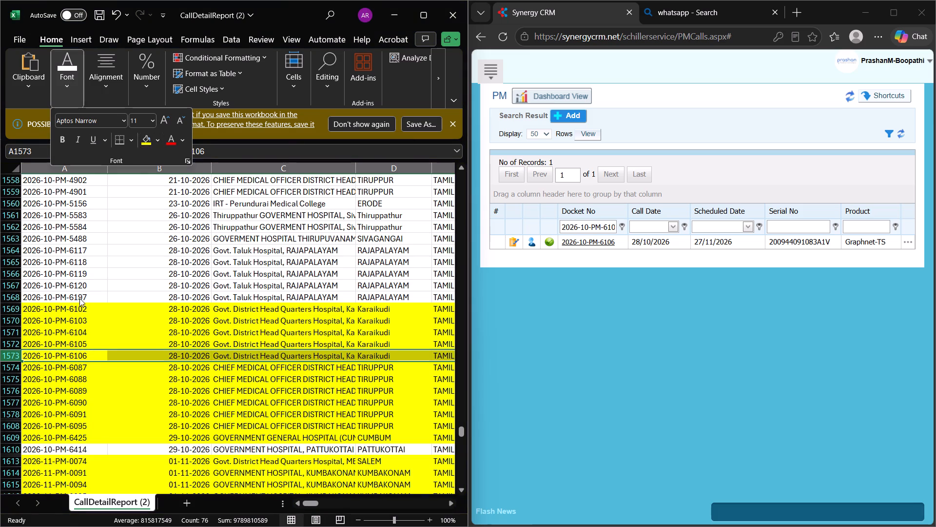
pyautogui.click(79, 298)
pyautogui.click(80, 296)
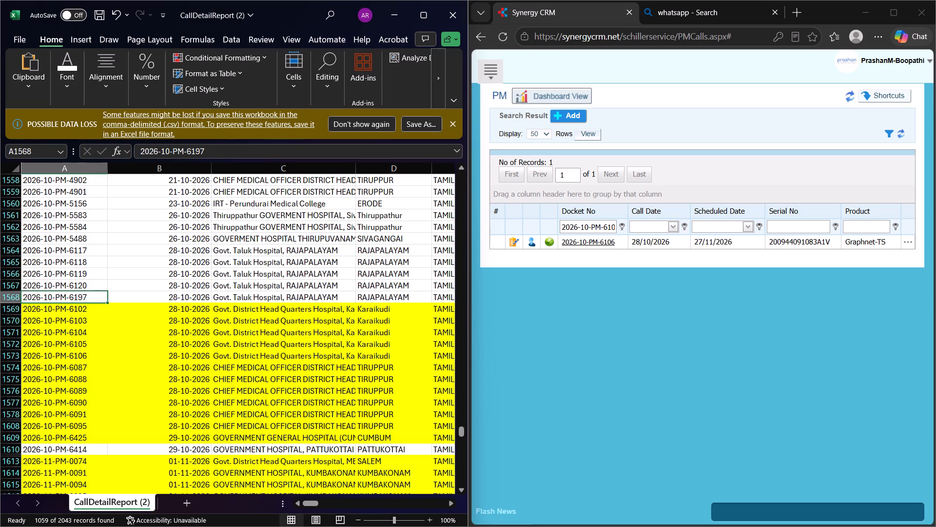
pyautogui.click(73, 298)
pyautogui.hotkey('ctrl', 'c')
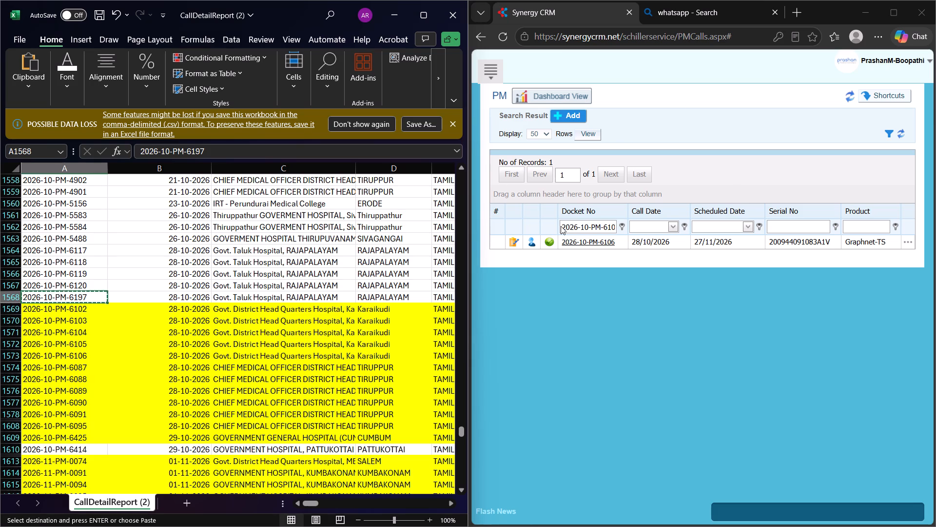
pyautogui.moveTo(563, 227); pyautogui.dragTo(616, 227)
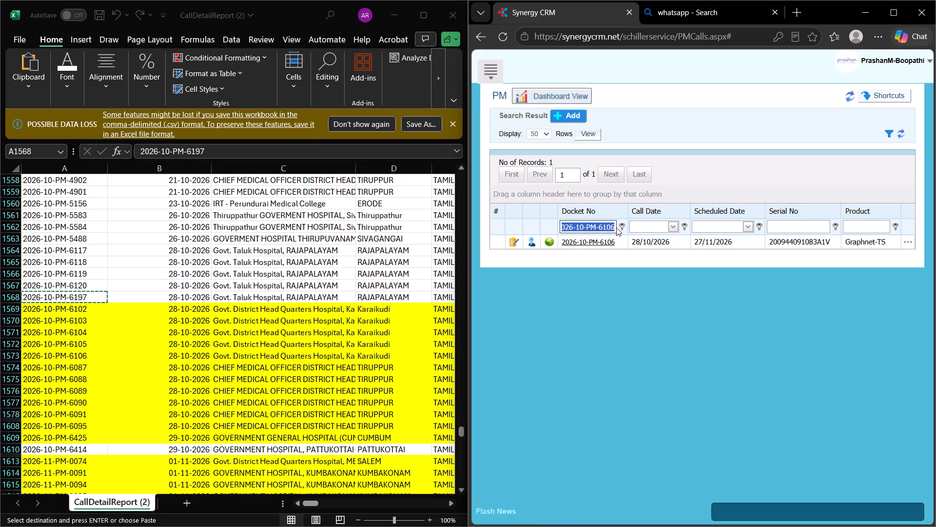
pyautogui.hotkey('ctrl', 'v')
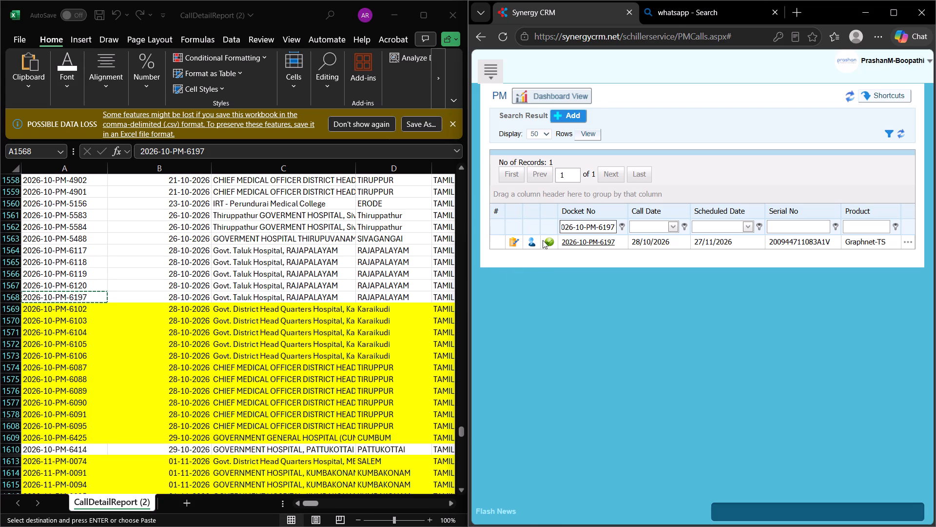
# Allocate docket 2026-10-PM-6197 to Prashan Medical Technologies-Madurai - [164] with action taken REALLOCATION, and submit it.
pyautogui.click(528, 243)
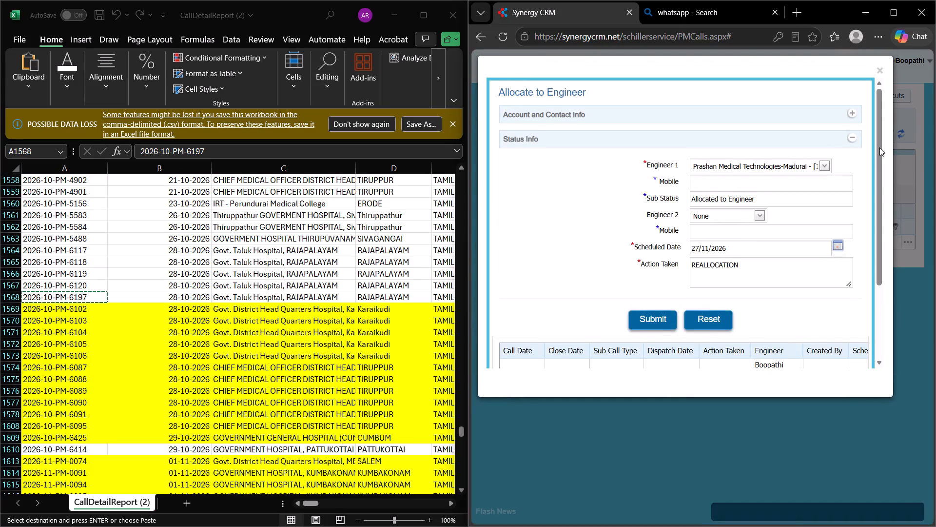
pyautogui.click(824, 164)
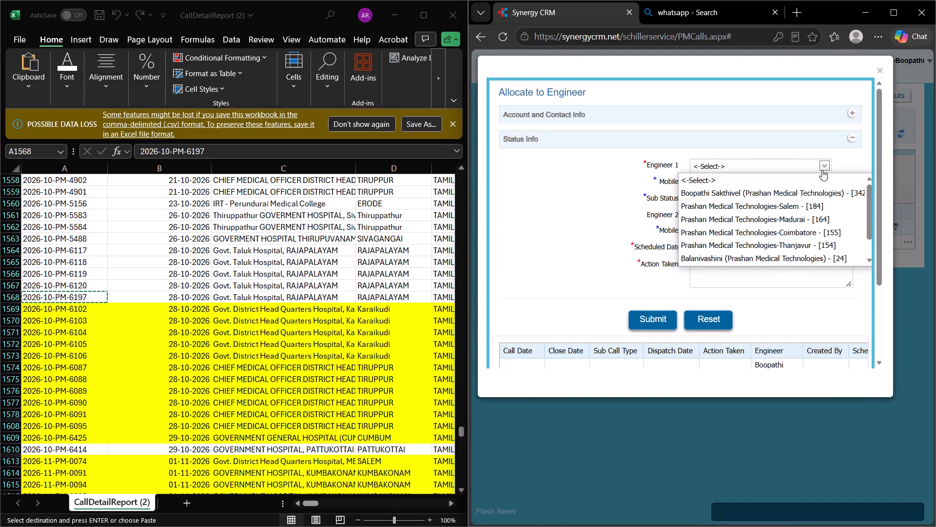
pyautogui.click(782, 220)
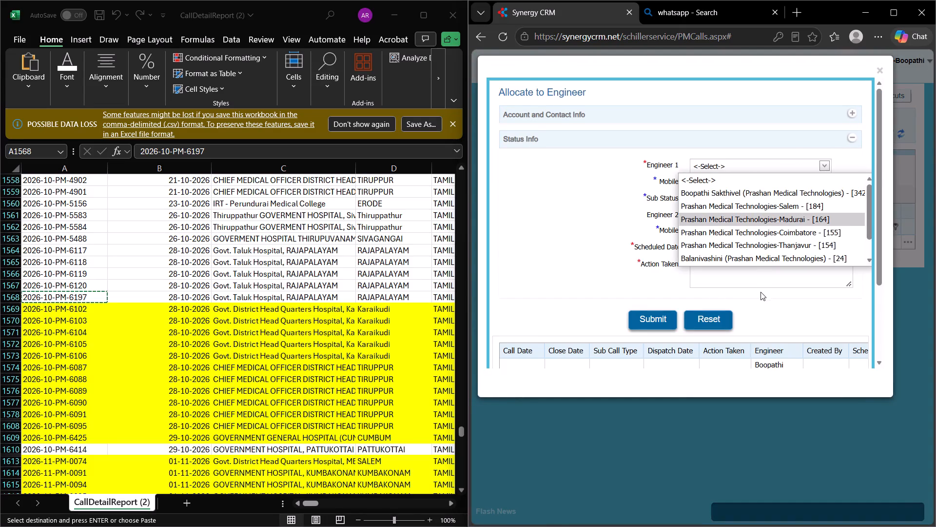
pyautogui.click(756, 277)
pyautogui.write('REALLOCATION')
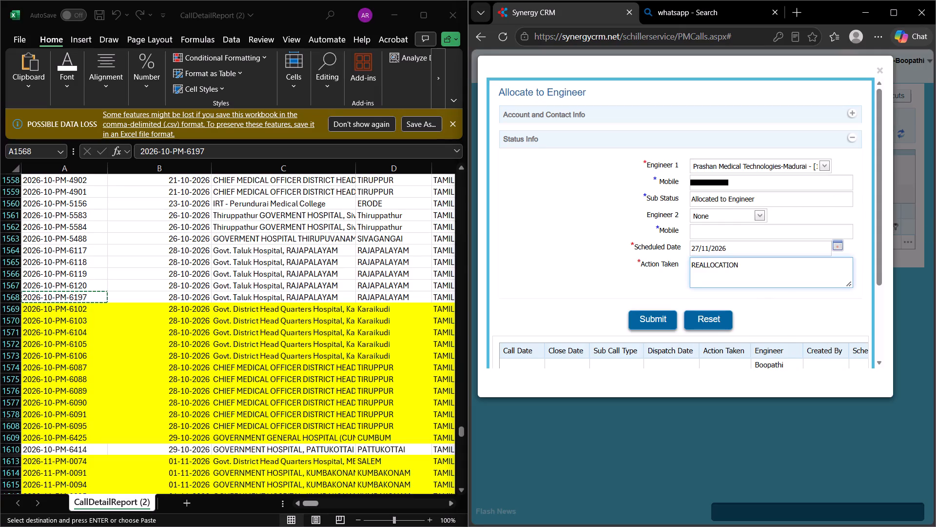
pyautogui.click(640, 320)
# In the Excel call report, fill the entire row of docket 2026-10-PM-6197 with yellow.
pyautogui.doubleClick(7, 297)
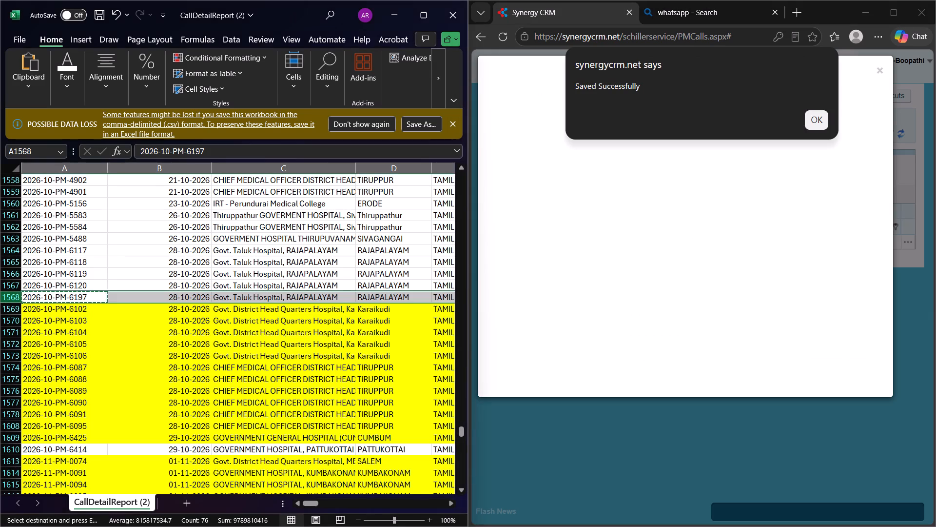
pyautogui.click(64, 79)
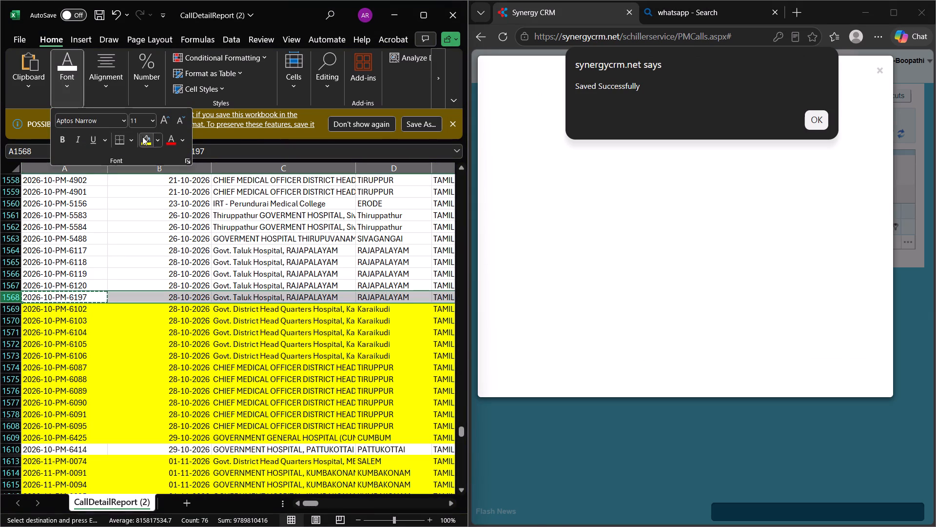
pyautogui.click(142, 137)
pyautogui.click(56, 287)
pyautogui.click(61, 284)
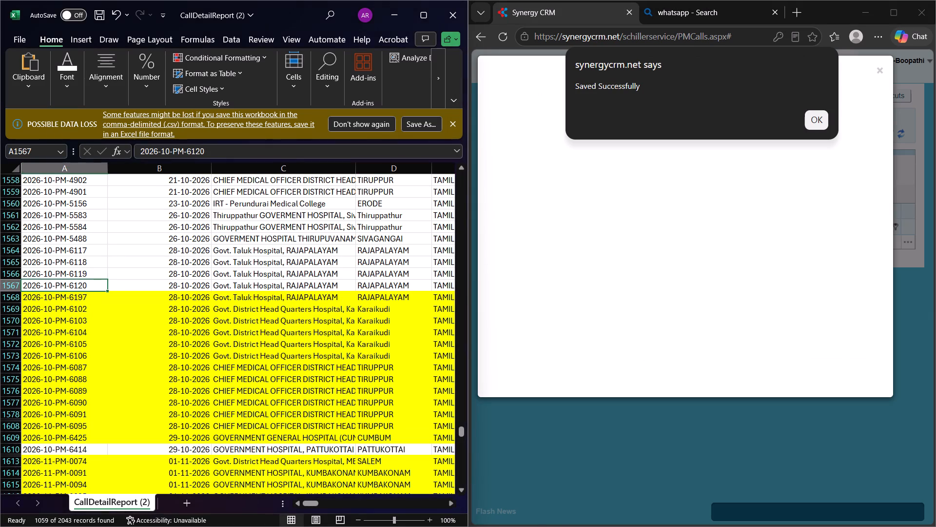
pyautogui.hotkey('ctrl', 'c')
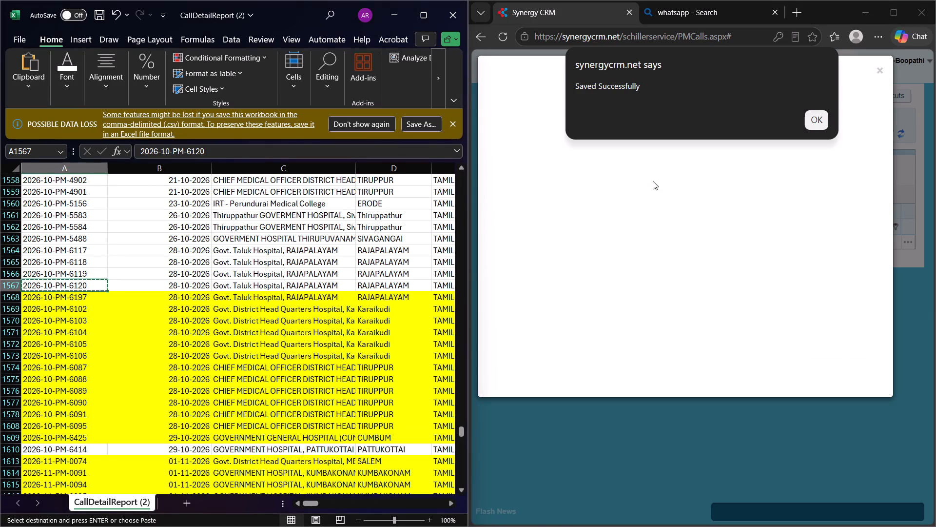
pyautogui.click(823, 117)
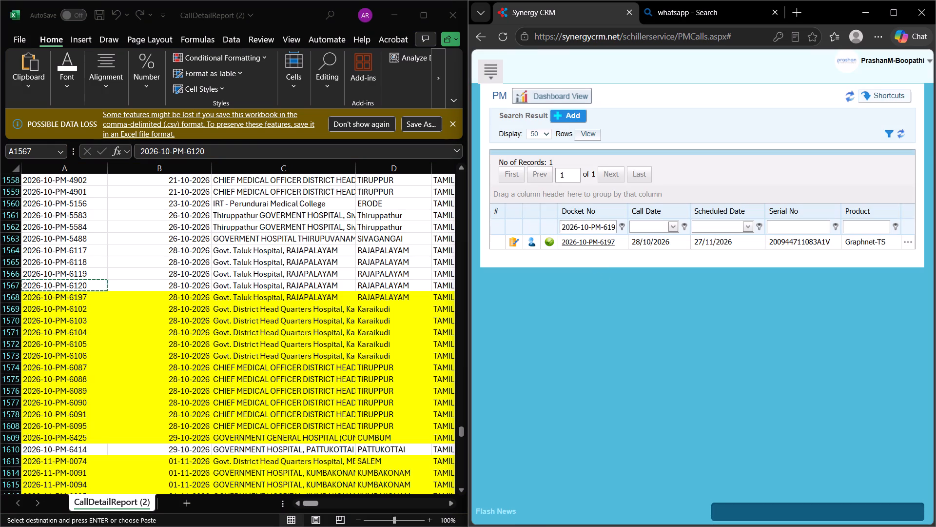
pyautogui.moveTo(563, 227); pyautogui.dragTo(665, 218)
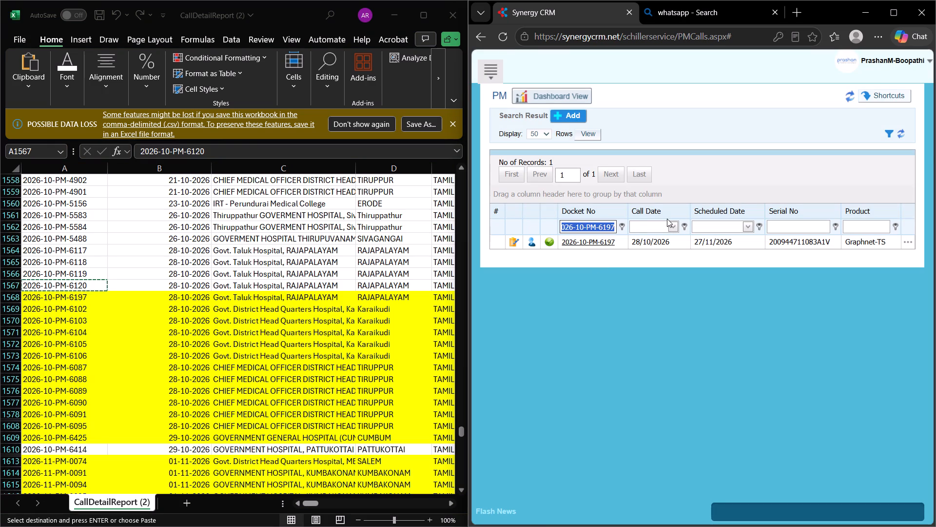
pyautogui.hotkey('ctrl', 'v')
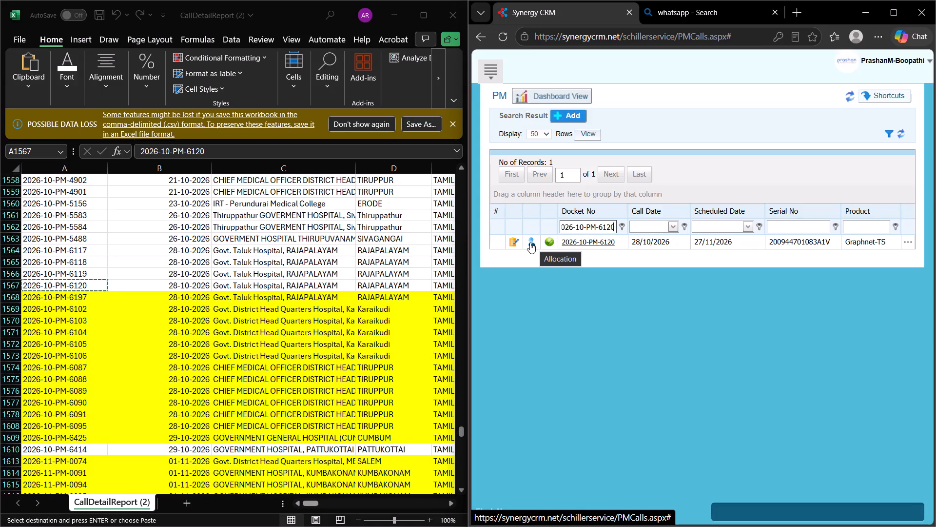
# Allocate docket 2026-10-PM-6120 to Prashan Medical Technologies-Madurai - [164] with action taken REALLOCATION, and submit it.
pyautogui.click(530, 243)
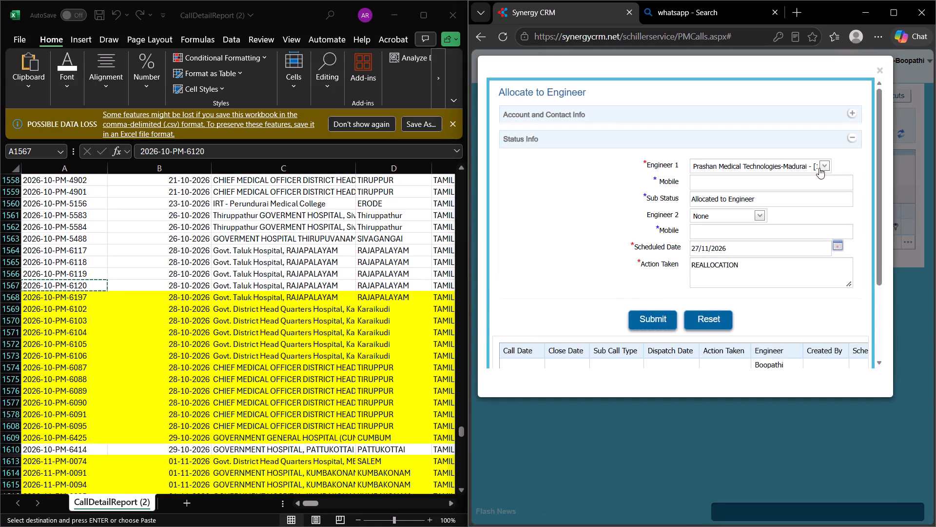
pyautogui.click(825, 166)
pyautogui.click(786, 220)
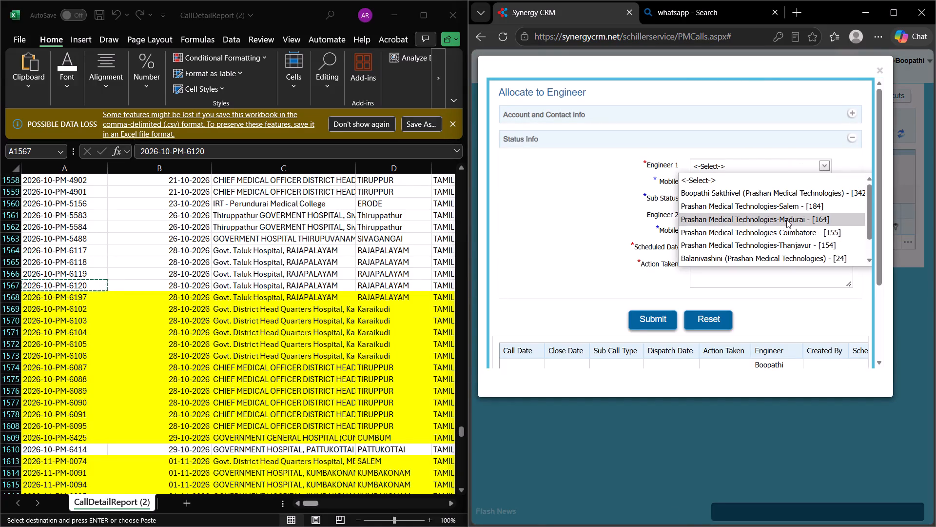
pyautogui.click(758, 276)
pyautogui.write('RE')
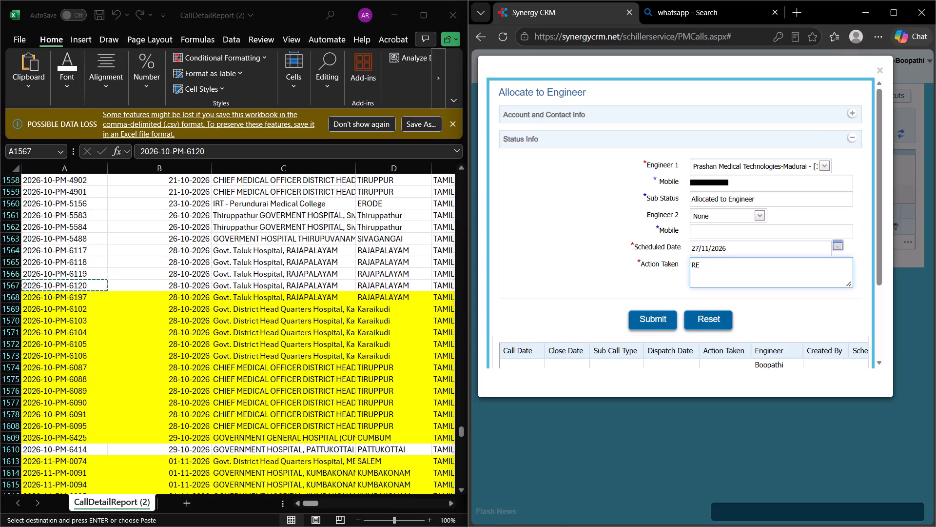
pyautogui.write('ALLOCATION')
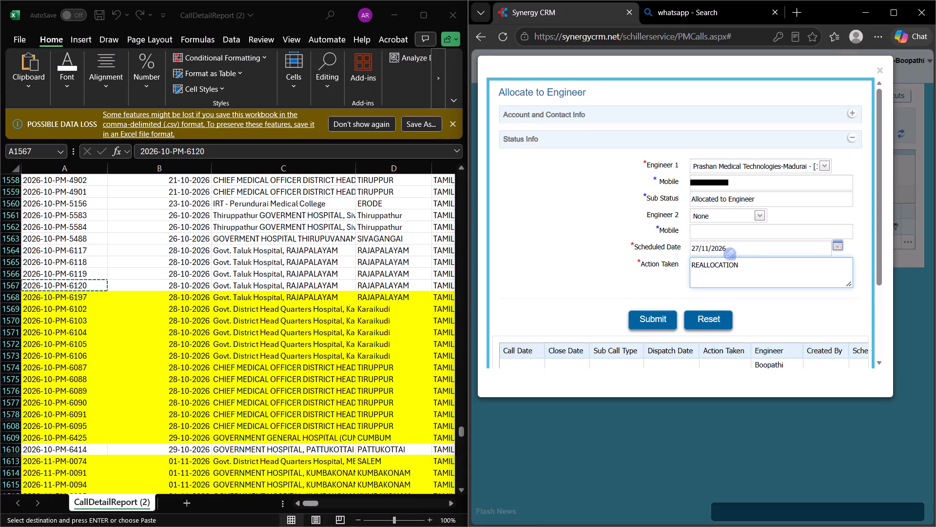
pyautogui.click(672, 317)
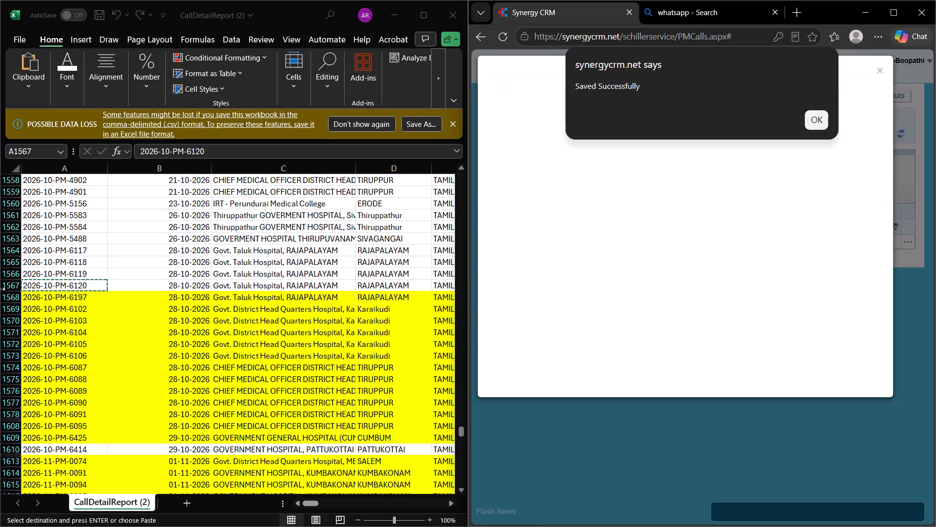
pyautogui.doubleClick(12, 287)
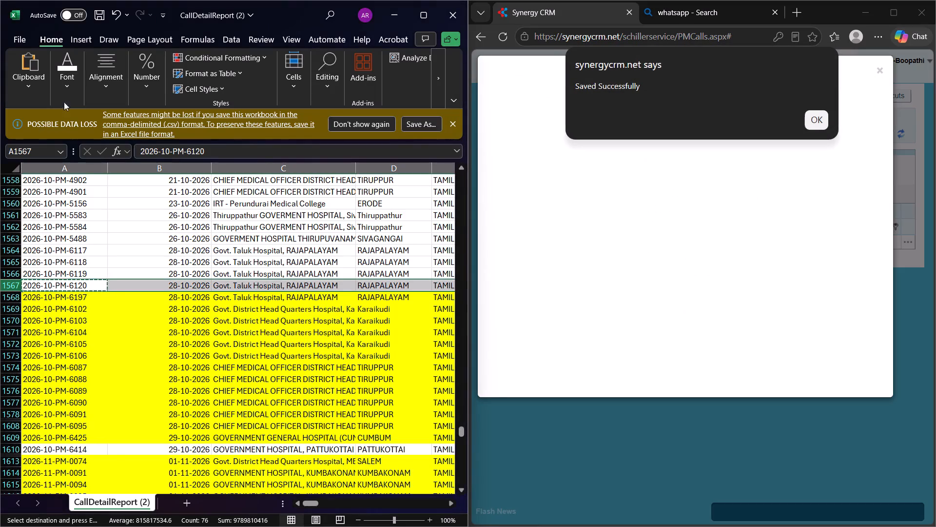
pyautogui.click(72, 70)
pyautogui.click(145, 139)
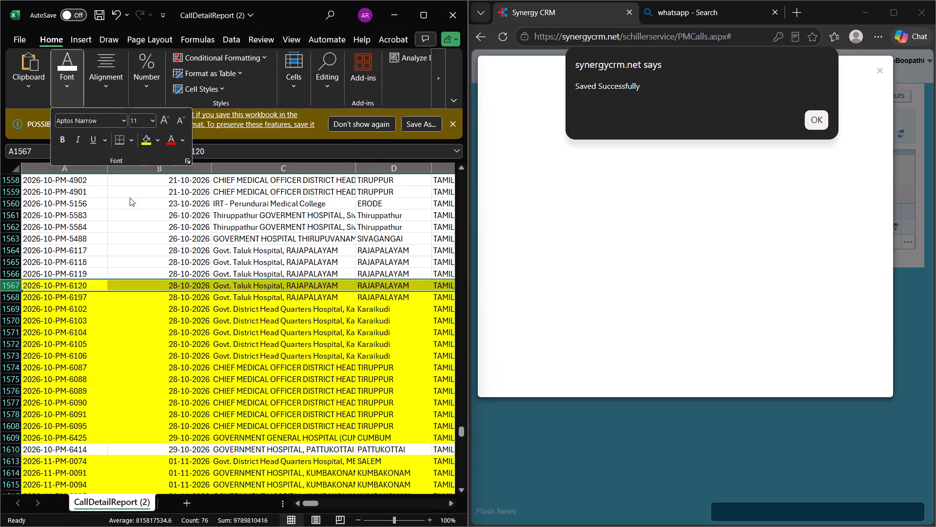
pyautogui.doubleClick(91, 273)
pyautogui.hotkey('ctrl', 'c')
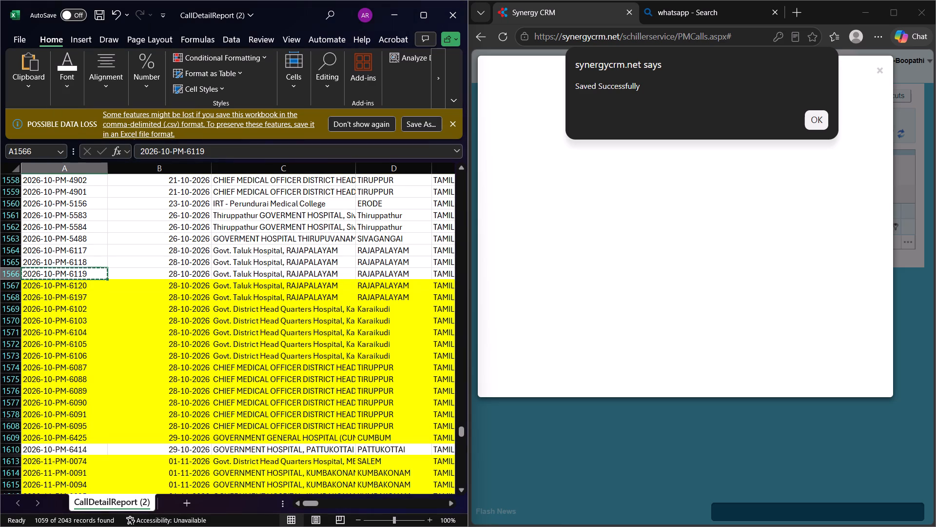
pyautogui.click(817, 123)
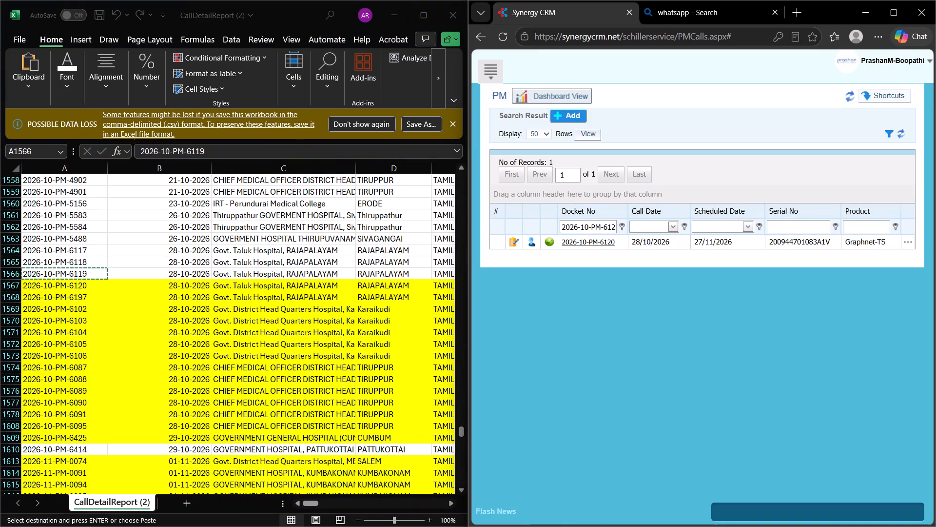
pyautogui.moveTo(562, 227); pyautogui.dragTo(566, 227)
pyautogui.moveTo(566, 227); pyautogui.dragTo(660, 216)
pyautogui.hotkey('ctrl', 'v')
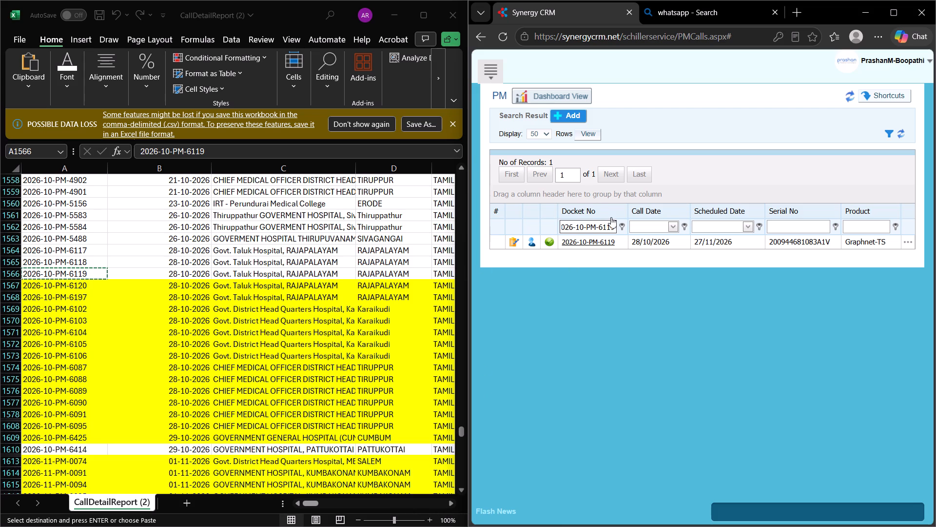
# Allocate docket 2026-10-PM-6119 to Prashan Medical Technologies-Madurai - [164] with action taken REALLOCATION, and submit it.
pyautogui.click(530, 239)
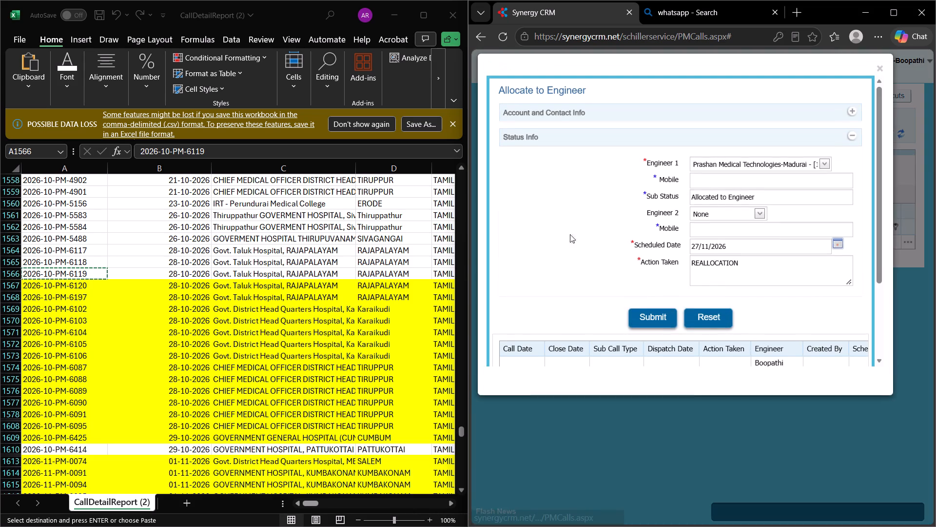
pyautogui.click(826, 168)
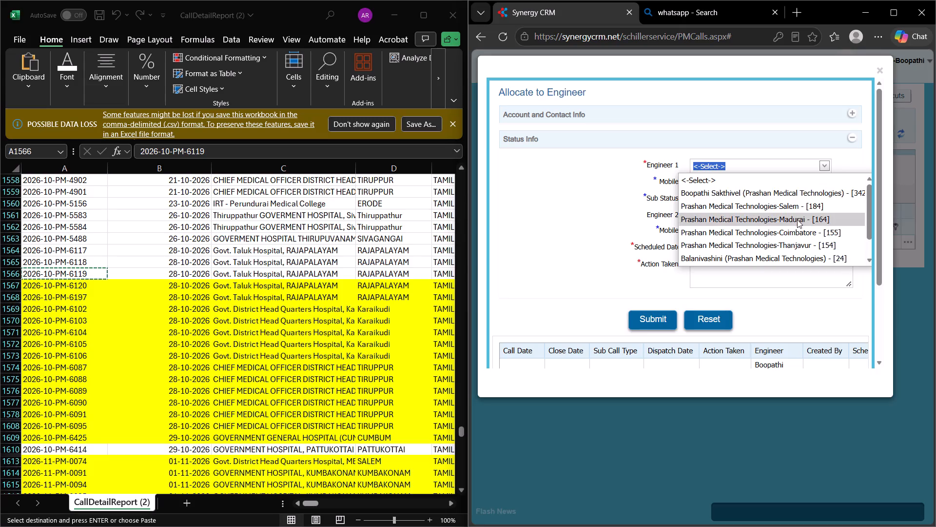
pyautogui.click(797, 220)
pyautogui.click(720, 281)
pyautogui.write('REALLOCATION')
pyautogui.click(665, 315)
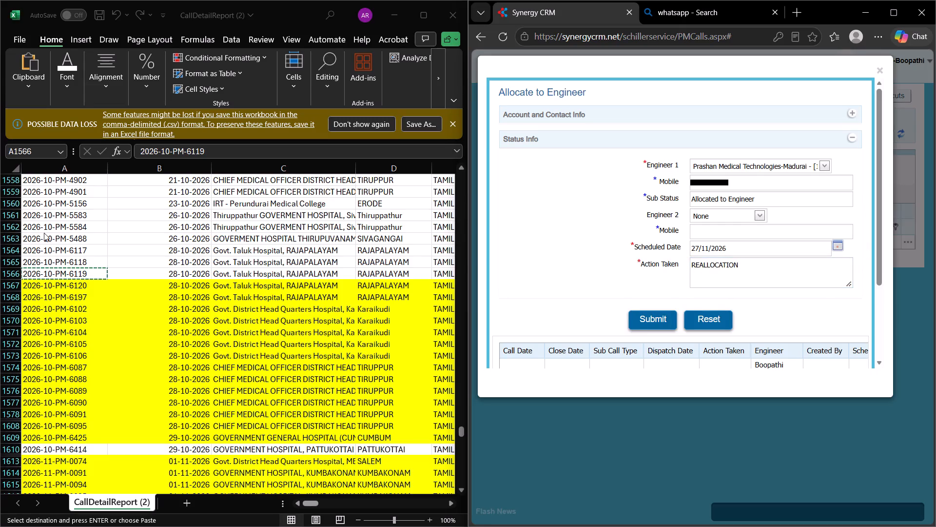
pyautogui.doubleClick(8, 273)
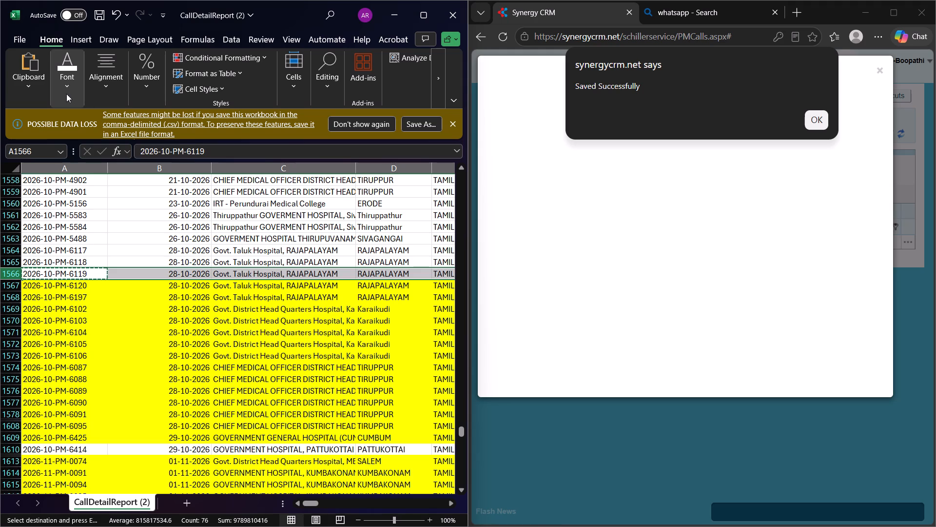
pyautogui.click(64, 92)
pyautogui.click(146, 140)
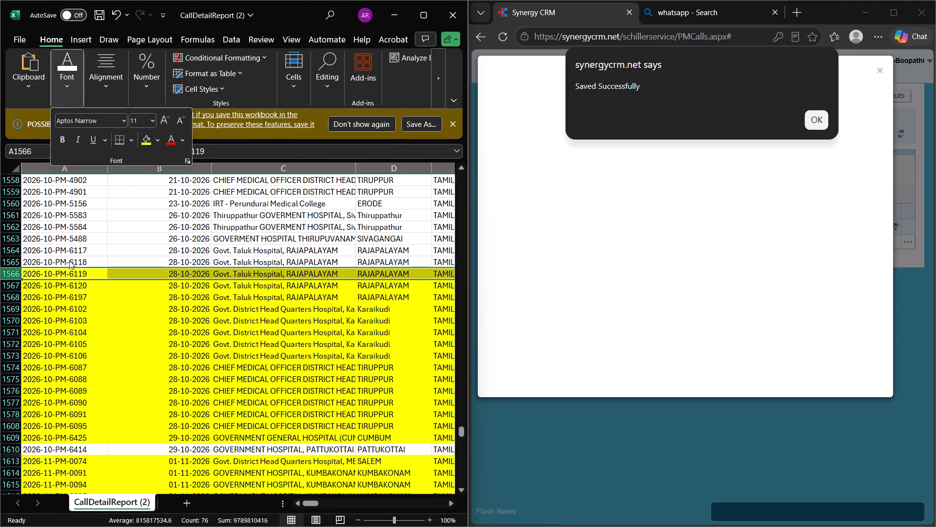
pyautogui.click(69, 261)
pyautogui.click(69, 261)
pyautogui.hotkey('ctrl', 'c')
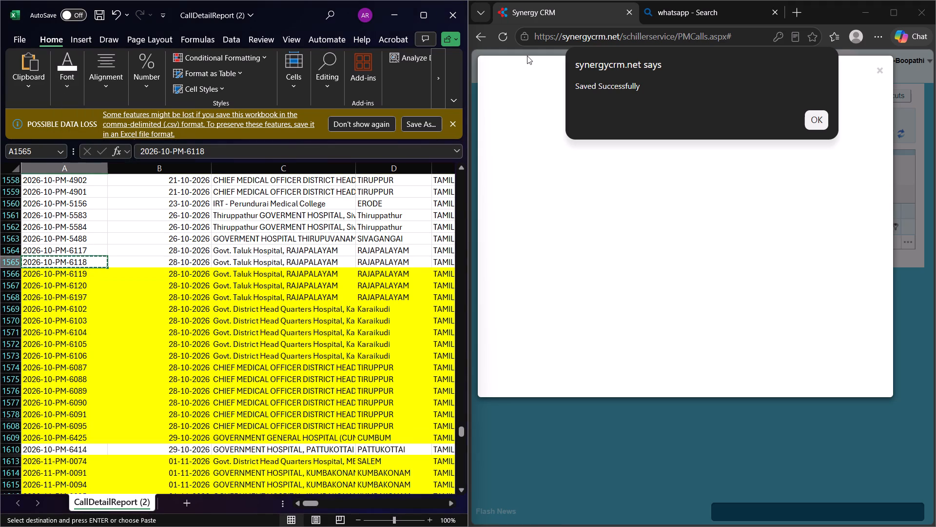
pyautogui.click(820, 123)
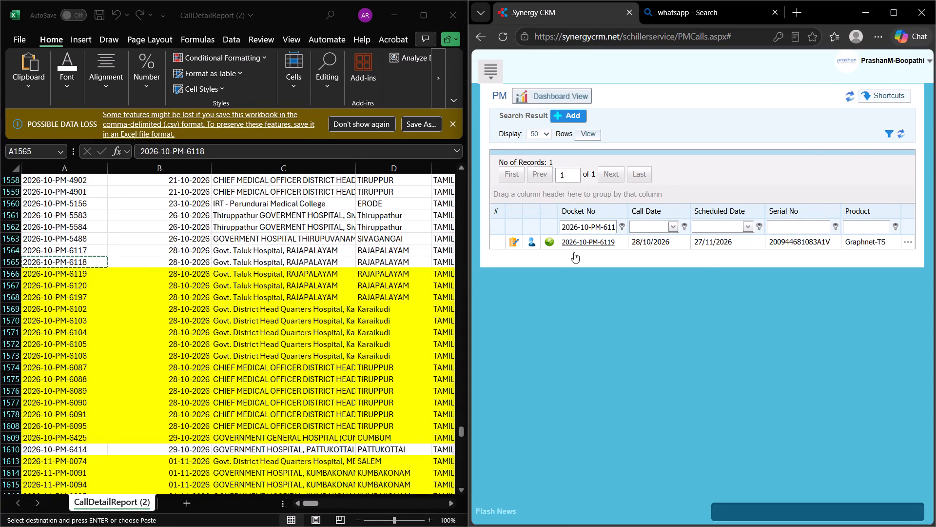
# Look through the docket rows in the Excel call report to check which ones are still not highlighted.
pyautogui.scroll(-1, 263, 392)
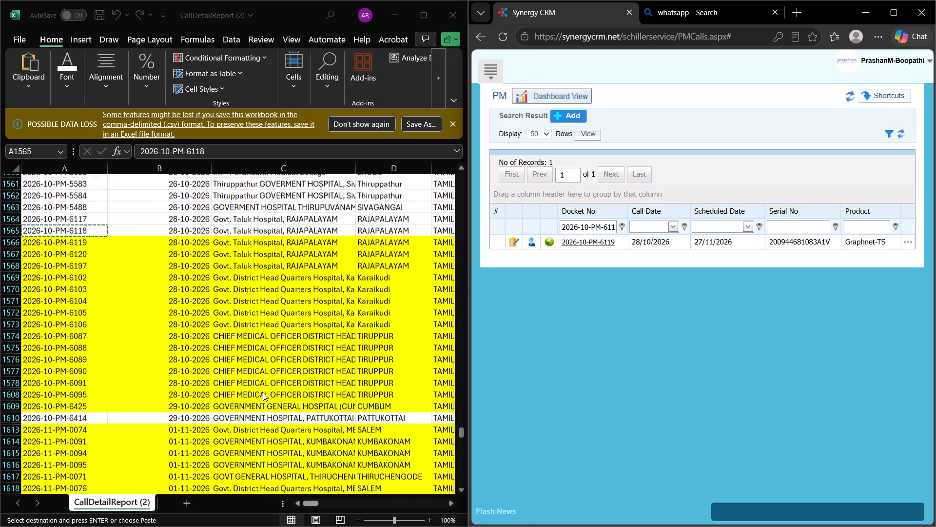
pyautogui.scroll(-10, 263, 392)
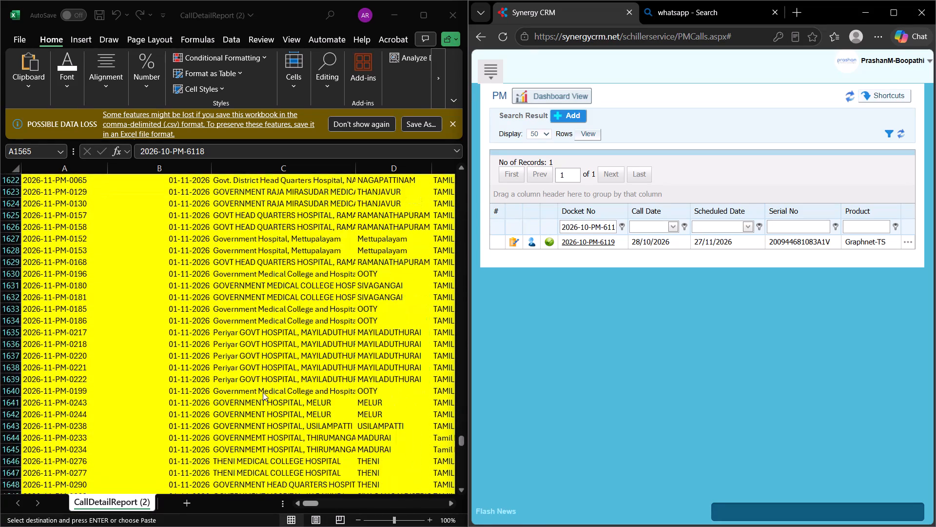
pyautogui.scroll(-20, 263, 392)
pyautogui.scroll(-3, 263, 392)
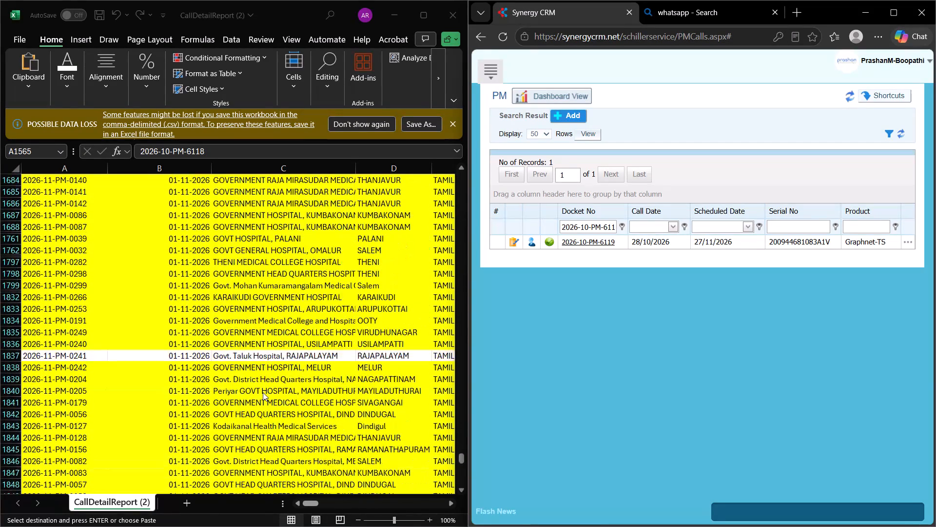
pyautogui.scroll(-20, 263, 392)
pyautogui.scroll(-3, 263, 392)
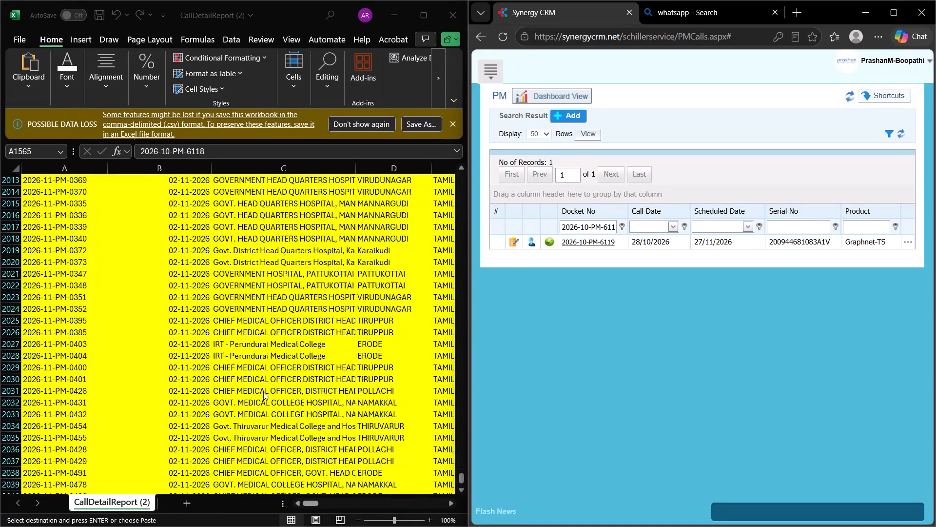
pyautogui.scroll(-4, 263, 392)
pyautogui.scroll(20, 265, 389)
pyautogui.scroll(2, 265, 389)
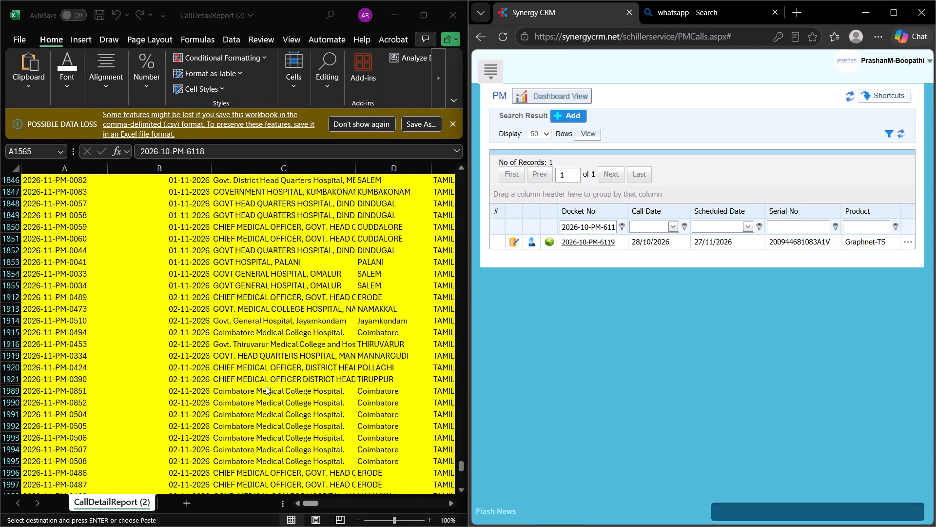
pyautogui.scroll(14, 266, 386)
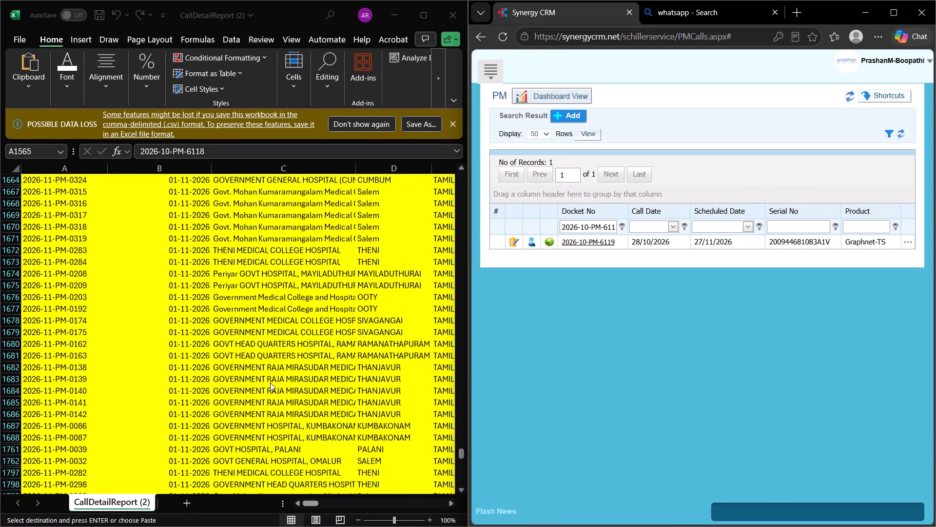
pyautogui.scroll(14, 270, 383)
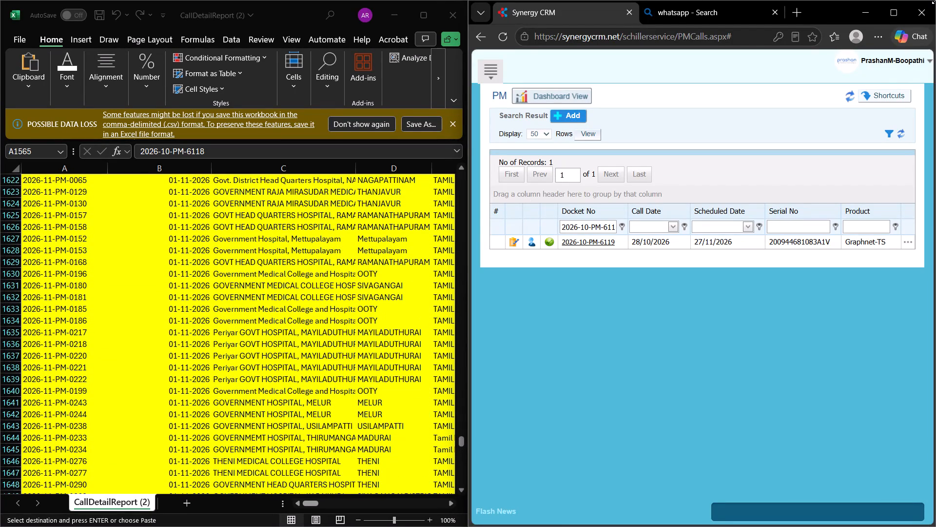
pyautogui.scroll(18, 179, 341)
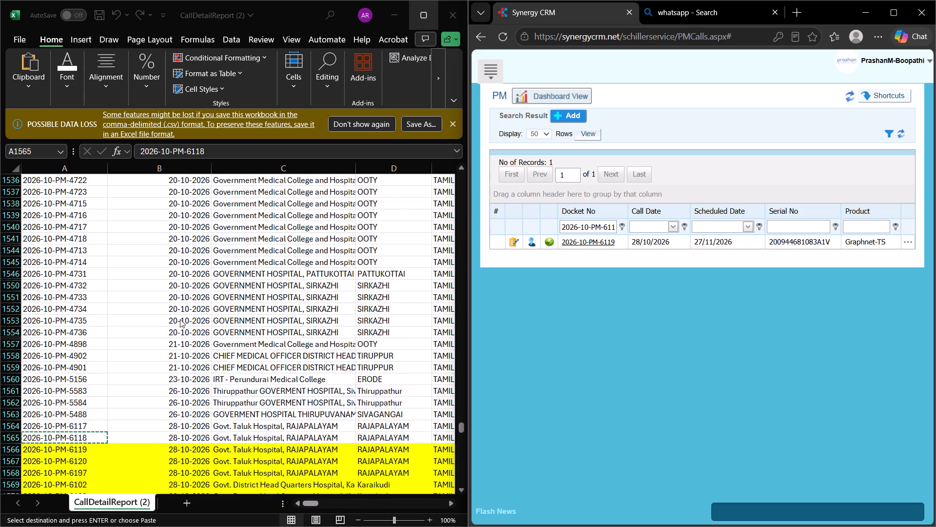
pyautogui.scroll(-5, 180, 319)
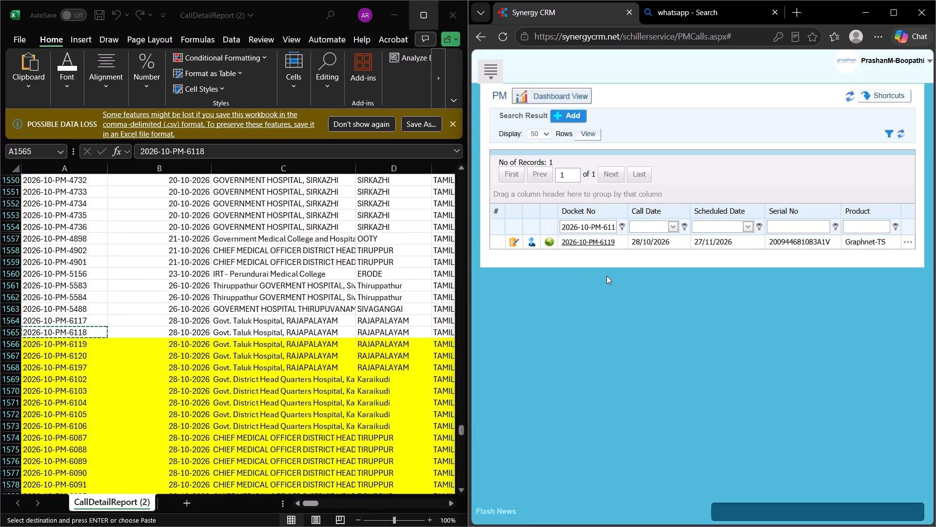
pyautogui.click(86, 332)
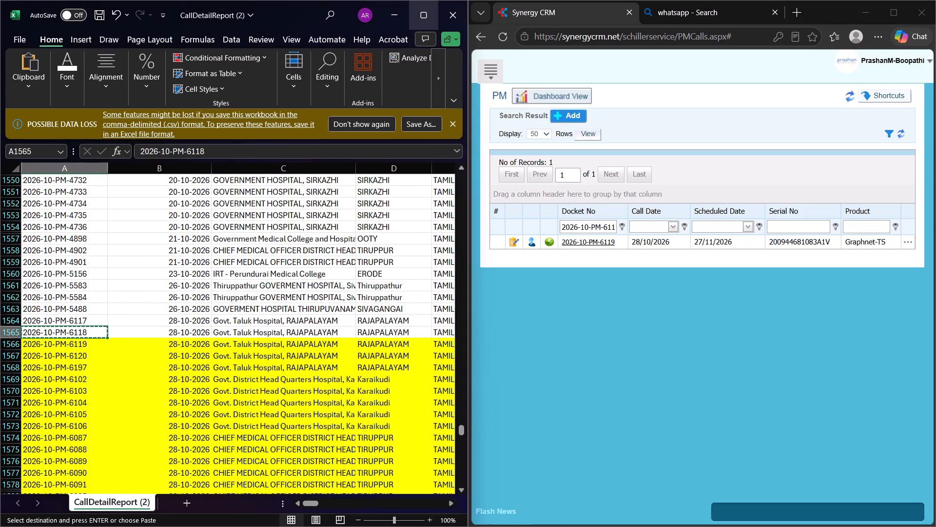
pyautogui.hotkey('ctrl', 'c')
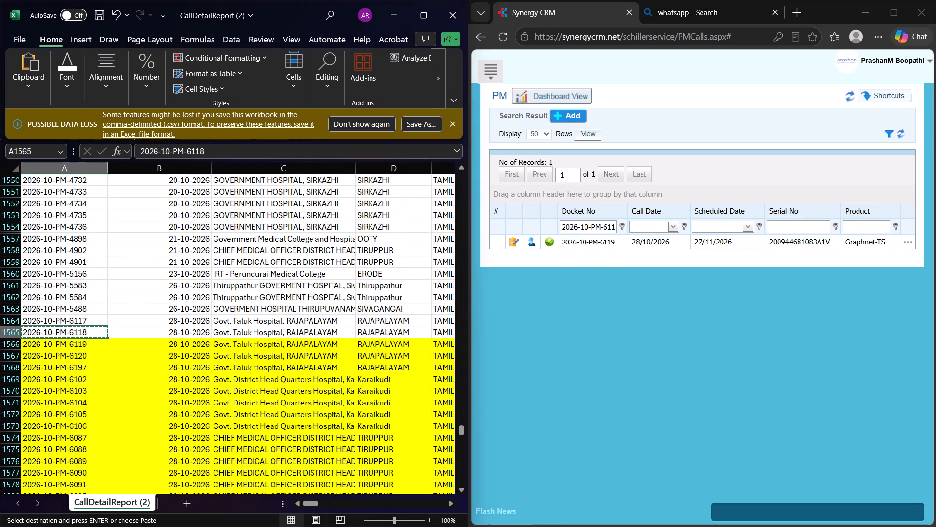
pyautogui.moveTo(563, 226); pyautogui.dragTo(658, 237)
pyautogui.hotkey('ctrl', 'v')
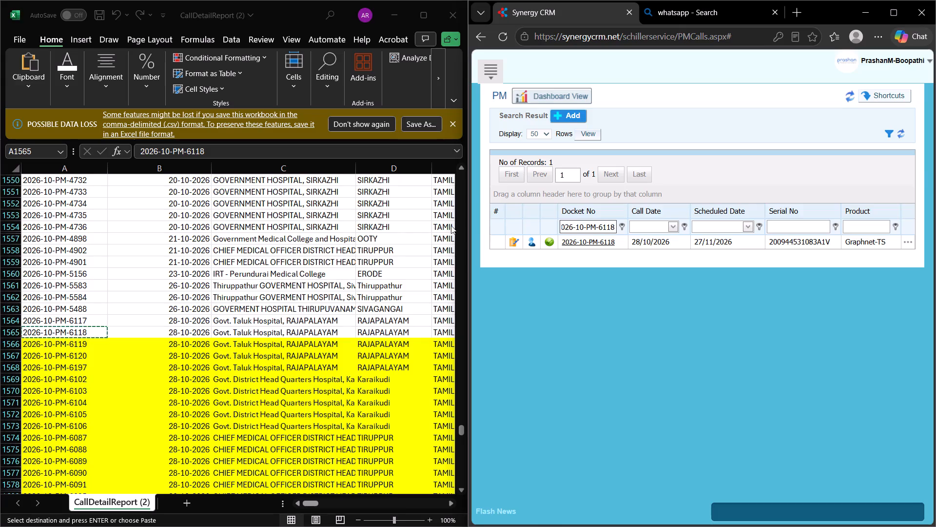
# Allocate docket 2026-10-PM-6118 to Prashan Medical Technologies-Madurai - [164] with action taken REALLOCATION, and submit it.
pyautogui.click(532, 243)
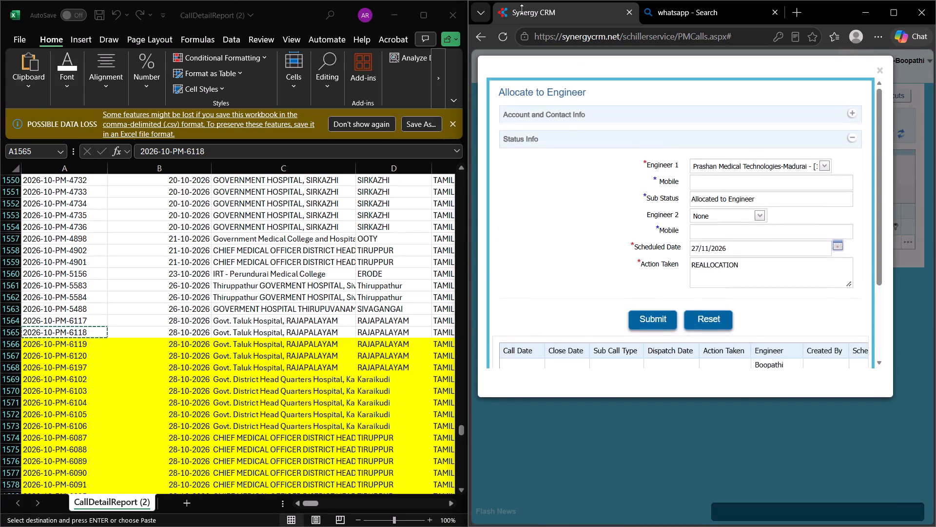
pyautogui.click(824, 167)
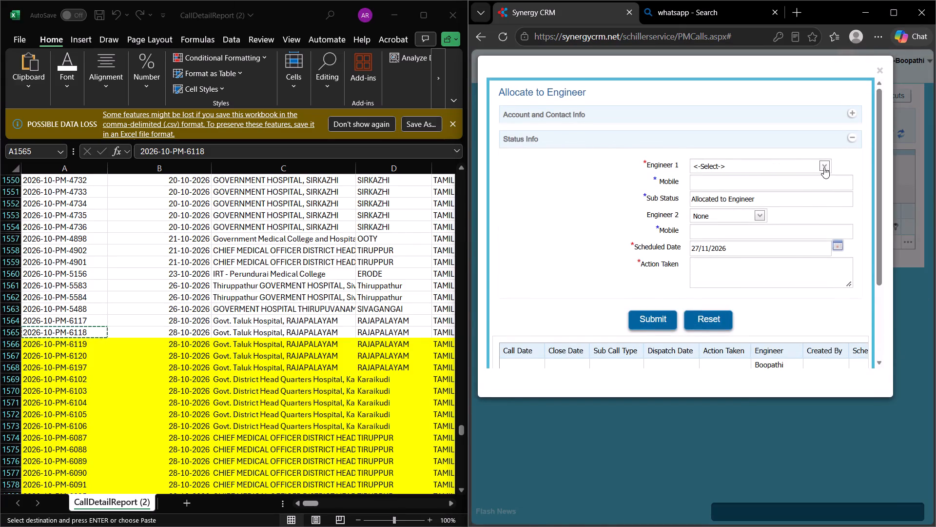
pyautogui.click(822, 216)
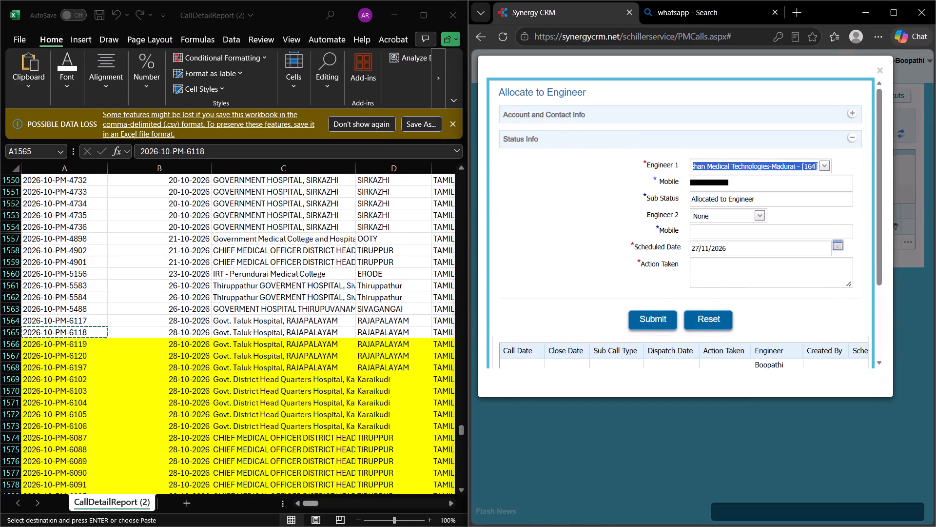
pyautogui.click(729, 270)
pyautogui.write('REALLOCATION')
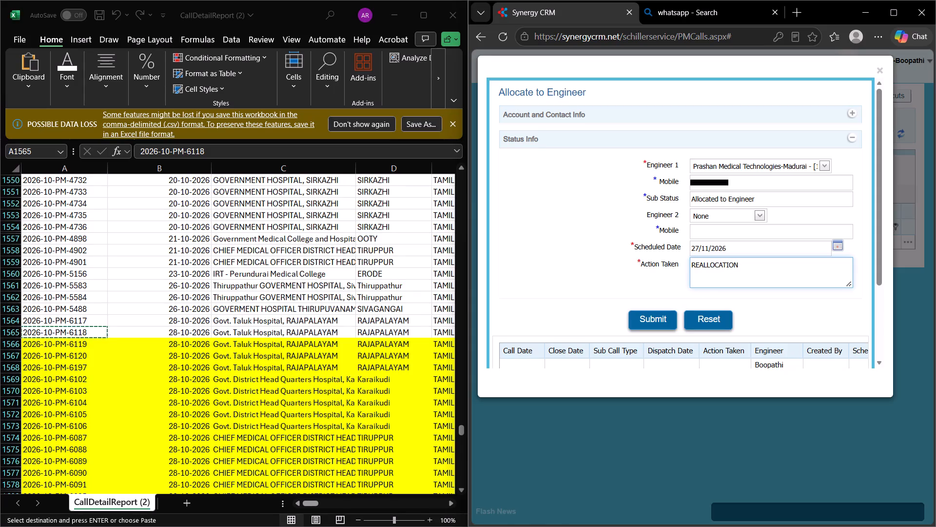
pyautogui.click(657, 319)
pyautogui.doubleClick(12, 332)
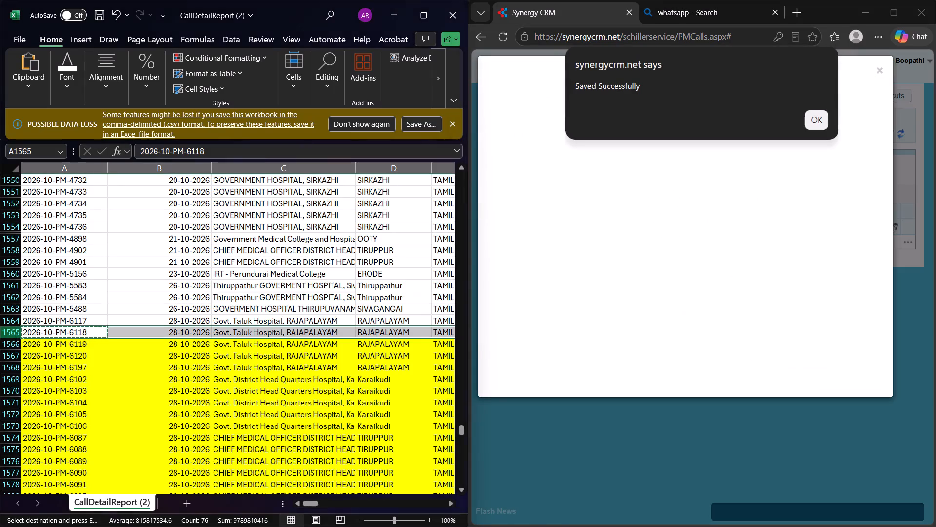
pyautogui.click(65, 68)
pyautogui.click(143, 141)
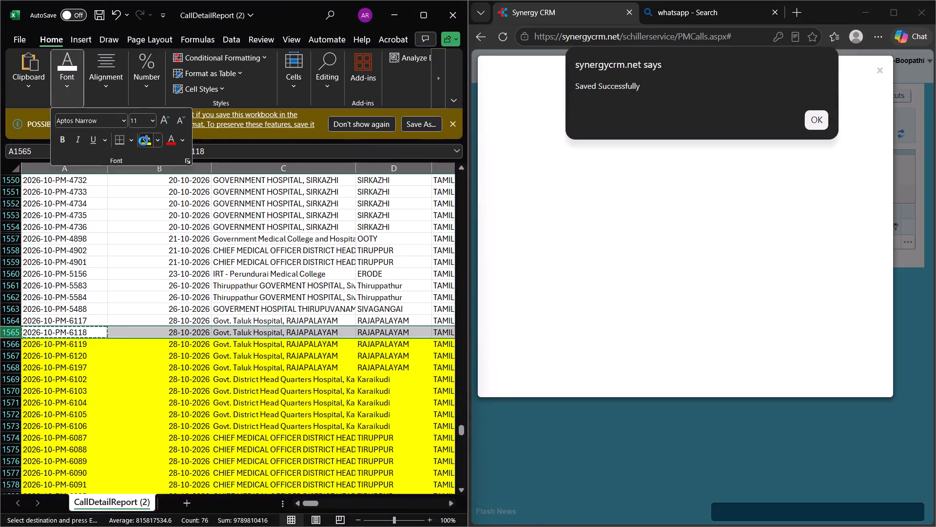
# Copy docket number 2026-10-PM-6117 from Excel and filter the Synergy CRM PM list by it.
pyautogui.click(74, 317)
pyautogui.click(74, 317)
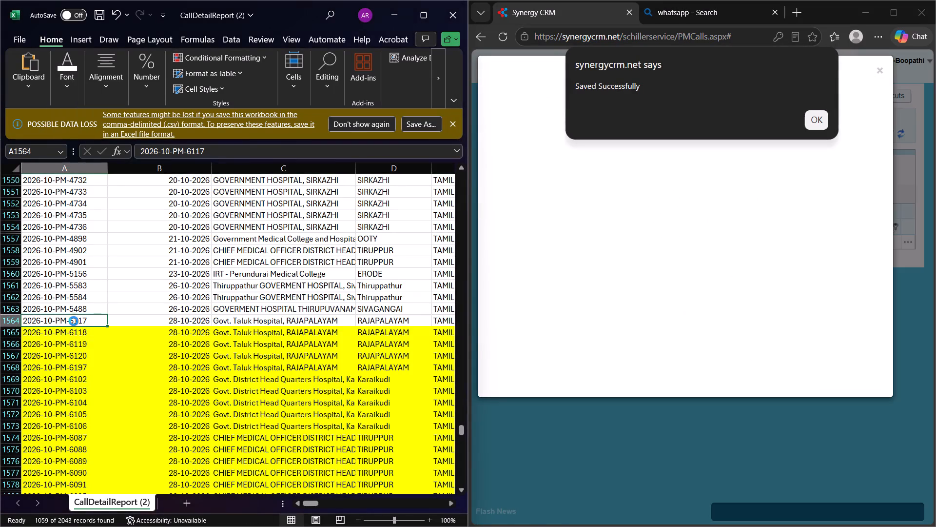
pyautogui.hotkey('ctrl', 'c')
pyautogui.click(804, 122)
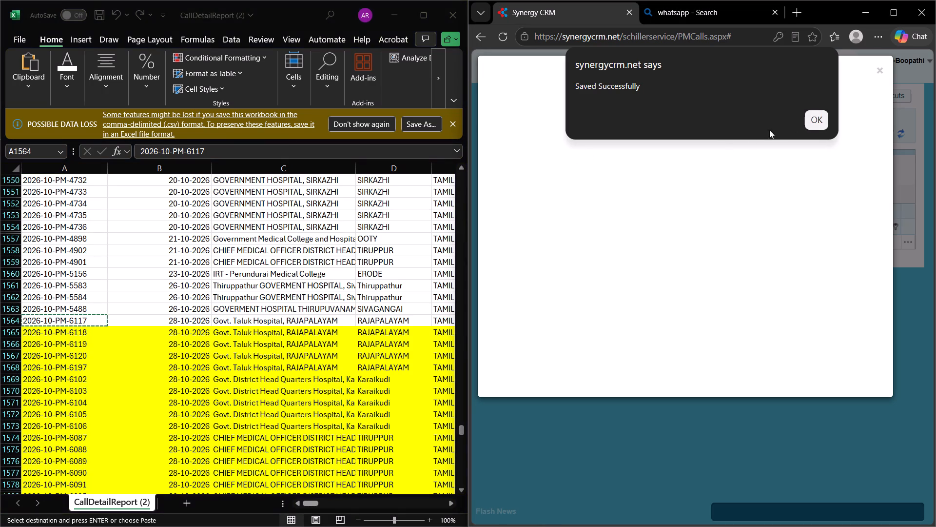
pyautogui.click(820, 120)
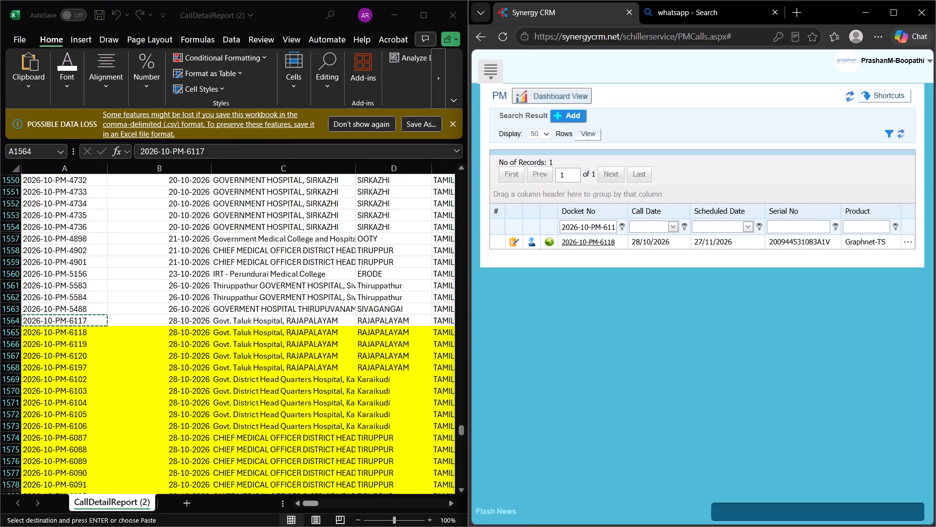
pyautogui.moveTo(562, 225); pyautogui.dragTo(627, 226)
pyautogui.hotkey('ctrl', 'v')
# Allocate docket 2026-10-PM-6117 to Prashan Medical Technologies-Madurai - [164] with action taken REALLOCATION, and submit it.
pyautogui.click(534, 243)
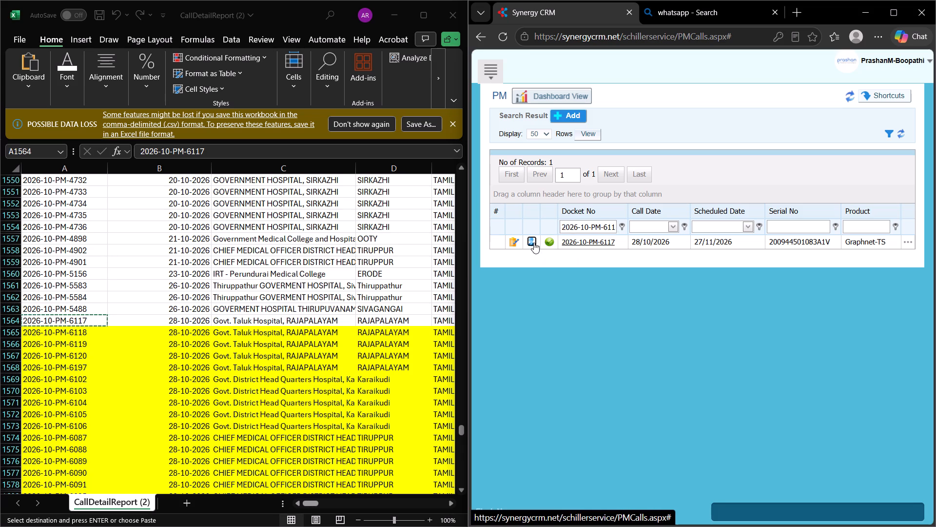
pyautogui.click(825, 162)
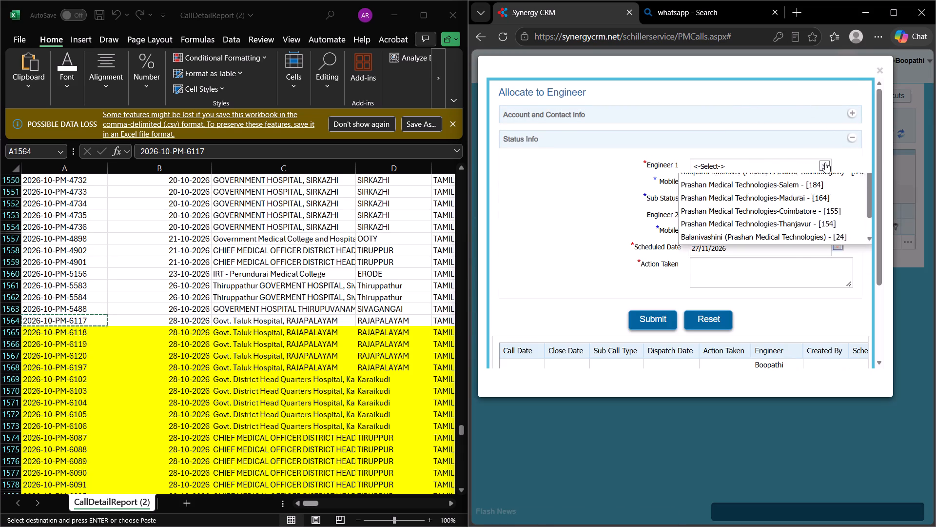
pyautogui.click(781, 219)
pyautogui.click(717, 276)
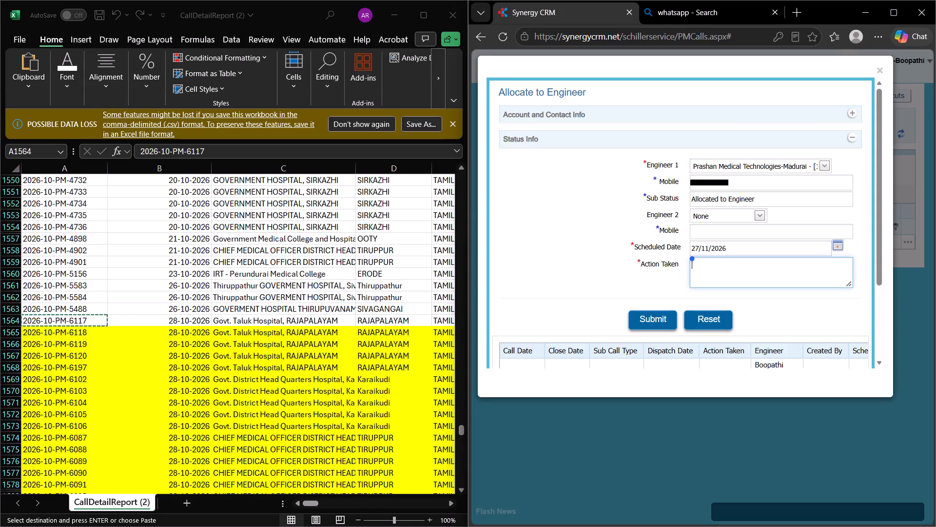
pyautogui.write('REALLOCATION')
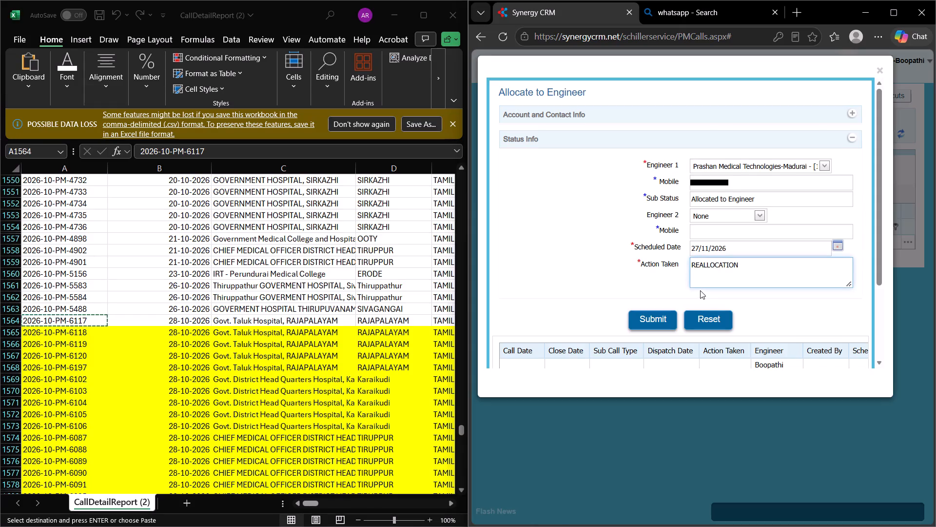
pyautogui.click(662, 320)
# In the Excel call report, fill the entire row of docket 2026-10-PM-6117 with yellow.
pyautogui.doubleClick(13, 318)
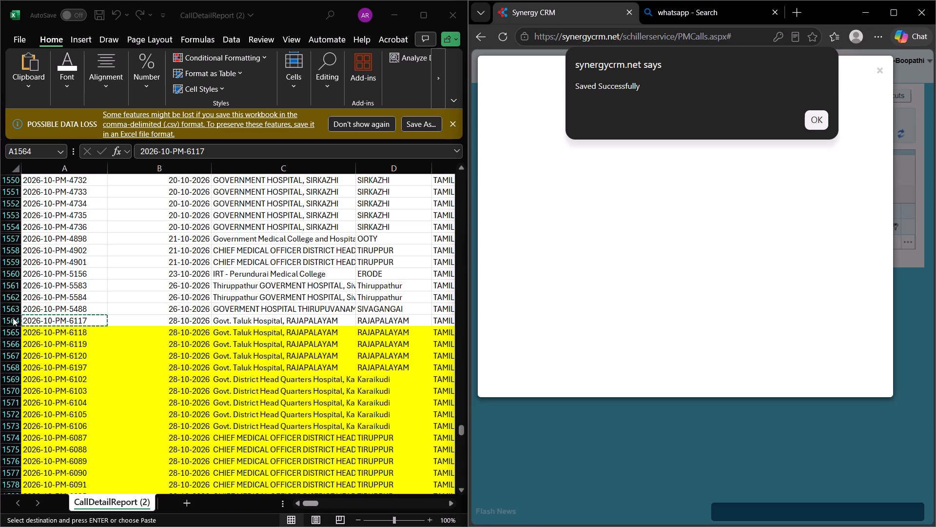
pyautogui.doubleClick(13, 323)
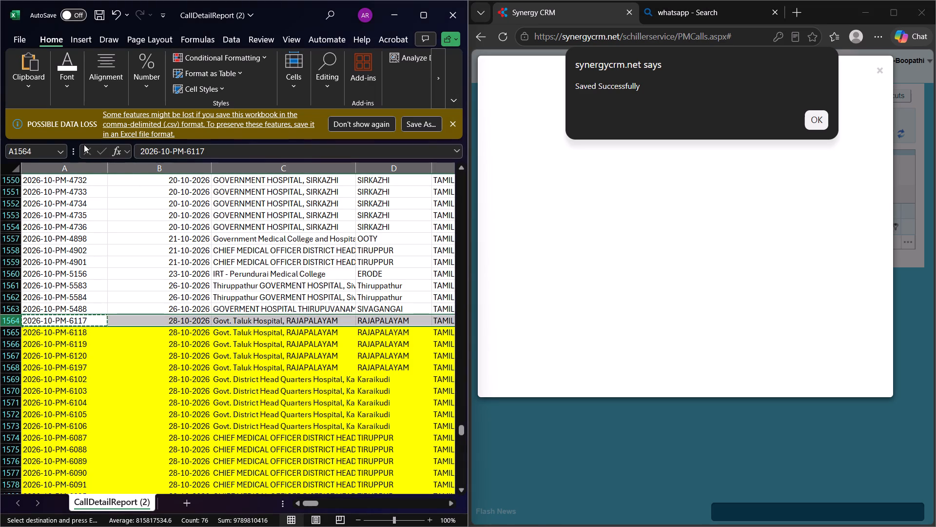
pyautogui.click(73, 72)
pyautogui.click(144, 142)
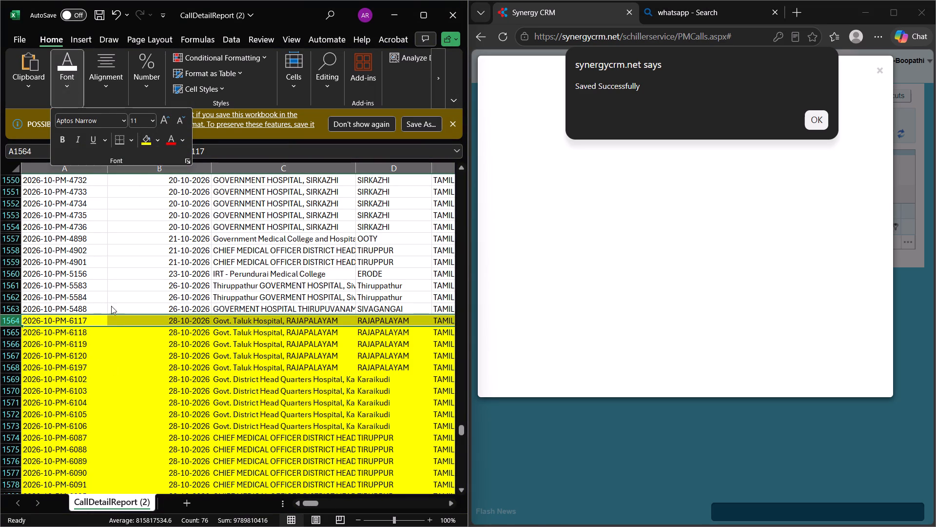
pyautogui.click(88, 306)
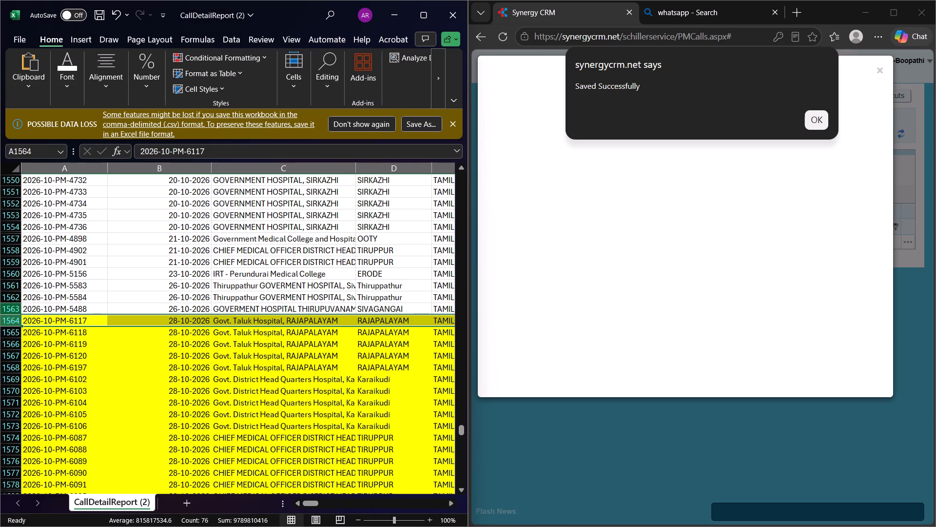
pyautogui.click(59, 311)
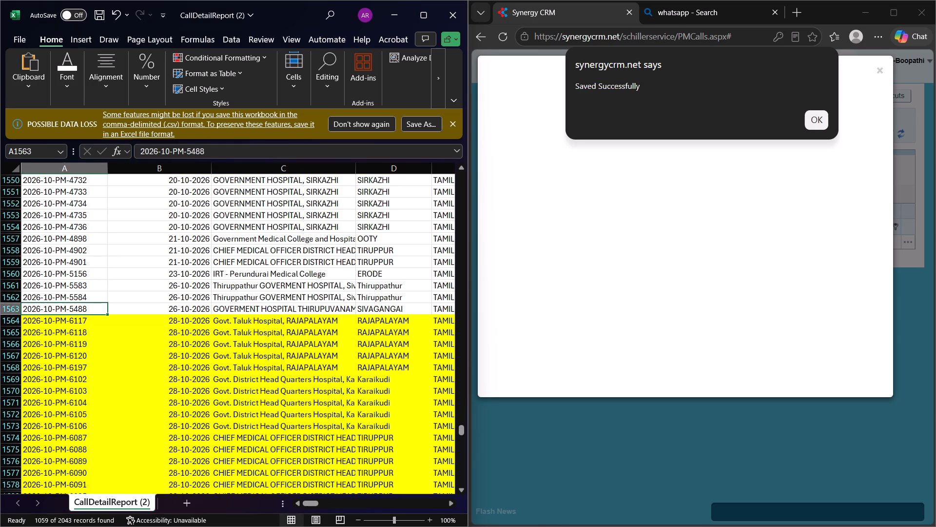
pyautogui.hotkey('ctrl', 'c')
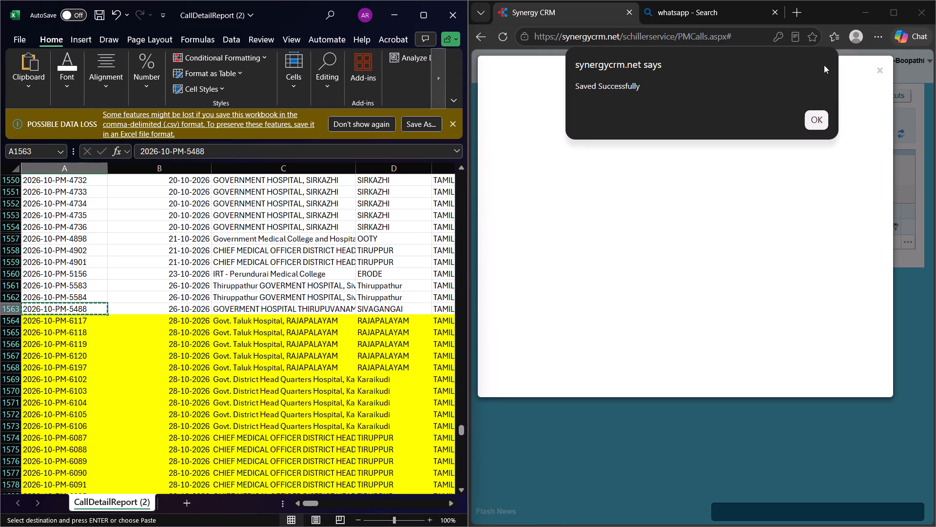
pyautogui.click(820, 122)
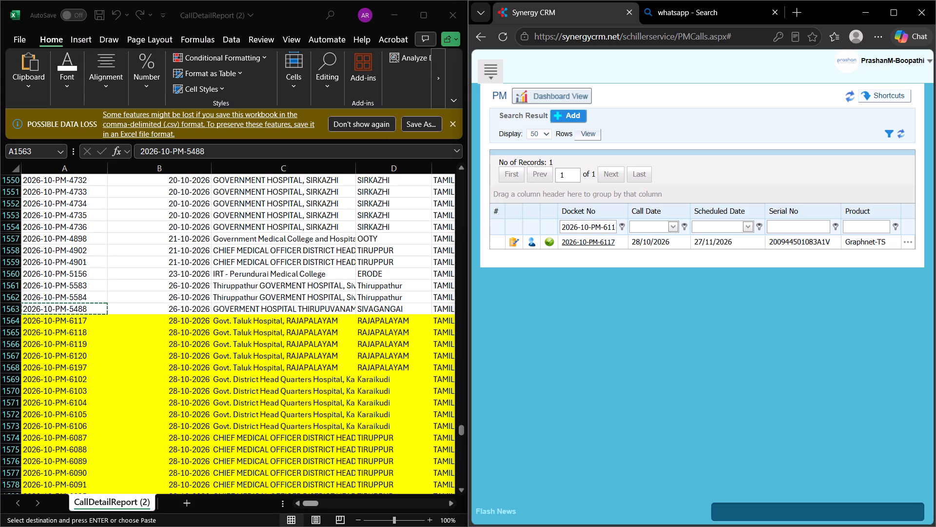
pyautogui.moveTo(562, 224); pyautogui.dragTo(645, 233)
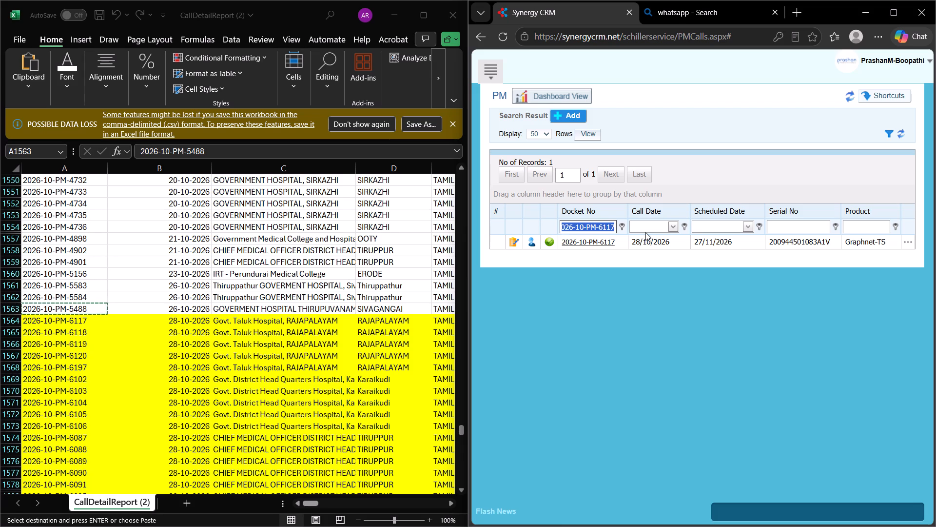
pyautogui.hotkey('ctrl', 'v')
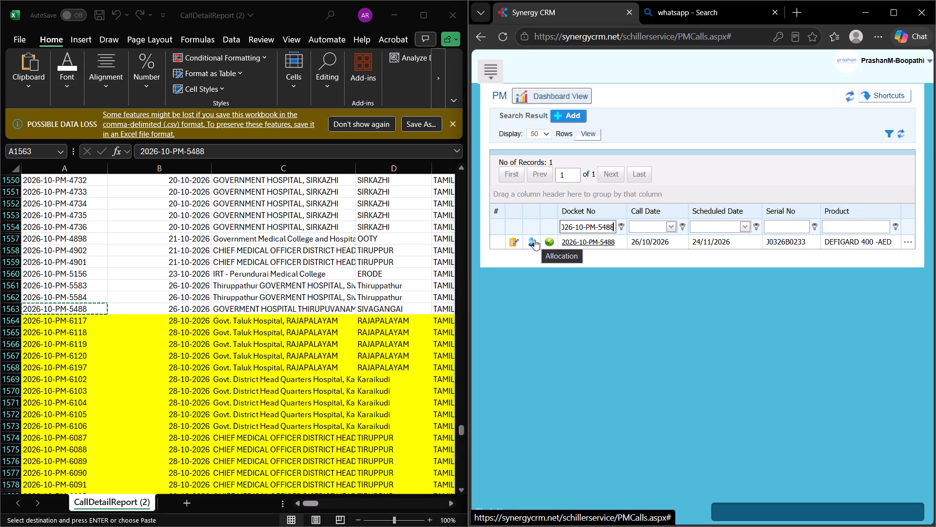
# Allocate docket 2026-10-PM-5488 to Prashan Medical Technologies-Madurai - [164] with action taken REALLOCATION, and submit it.
pyautogui.click(534, 240)
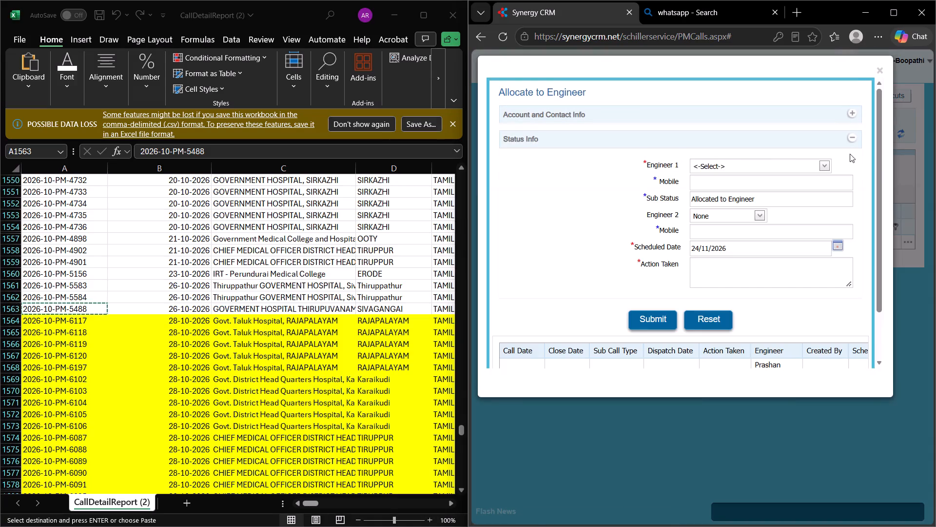
pyautogui.click(825, 166)
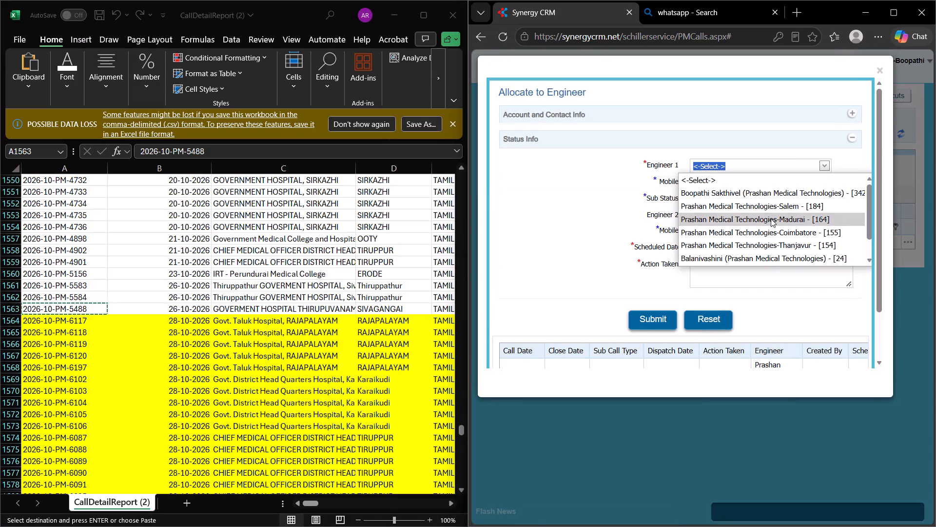
pyautogui.click(771, 219)
pyautogui.click(737, 275)
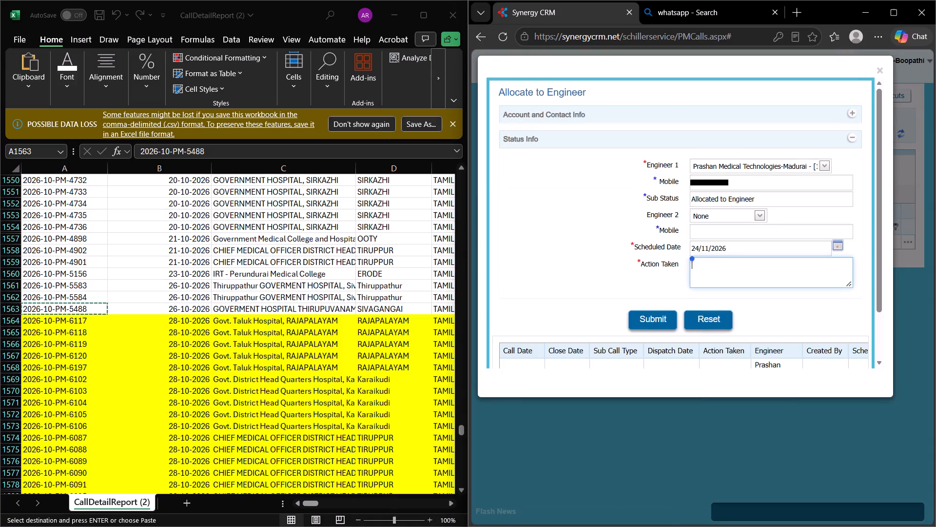
pyautogui.write('REALLOCATION')
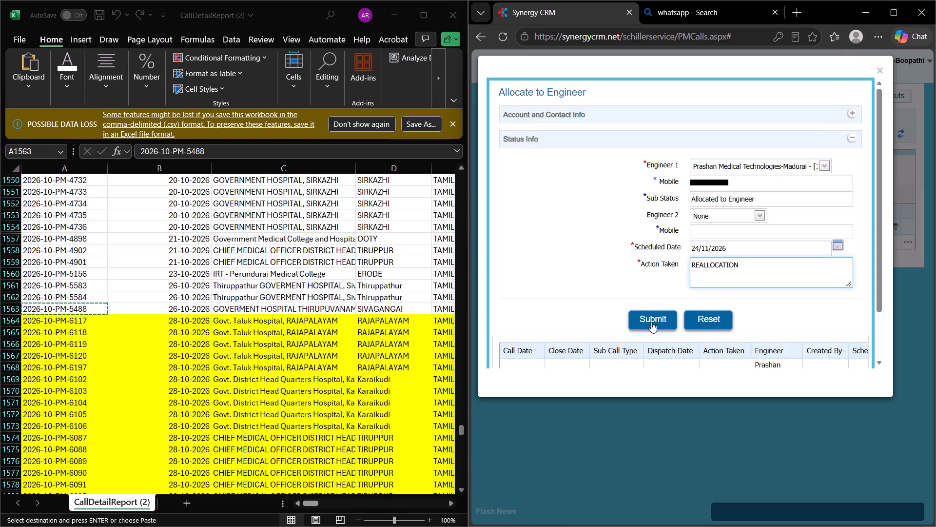
pyautogui.click(651, 322)
# In the Excel call report, fill the entire row of docket 2026-10-PM-5488 with yellow.
pyautogui.doubleClick(8, 312)
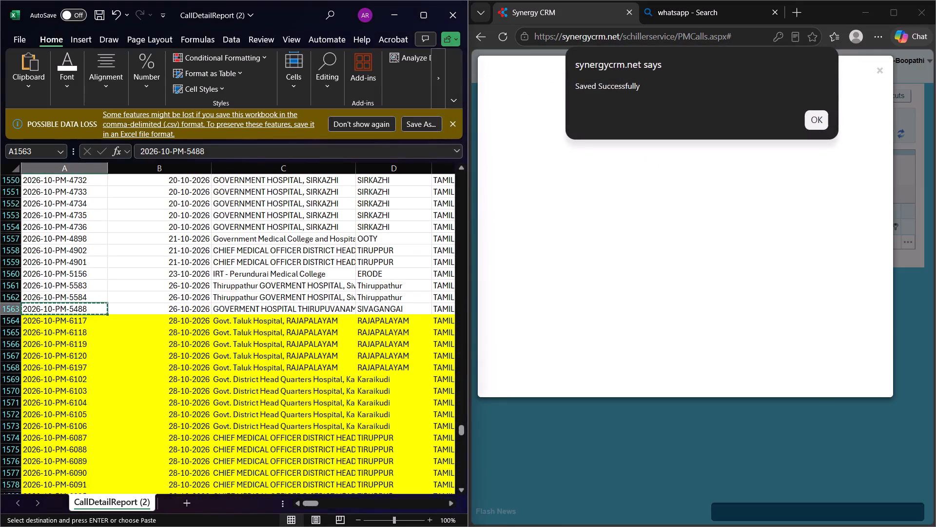
pyautogui.doubleClick(10, 309)
pyautogui.click(76, 76)
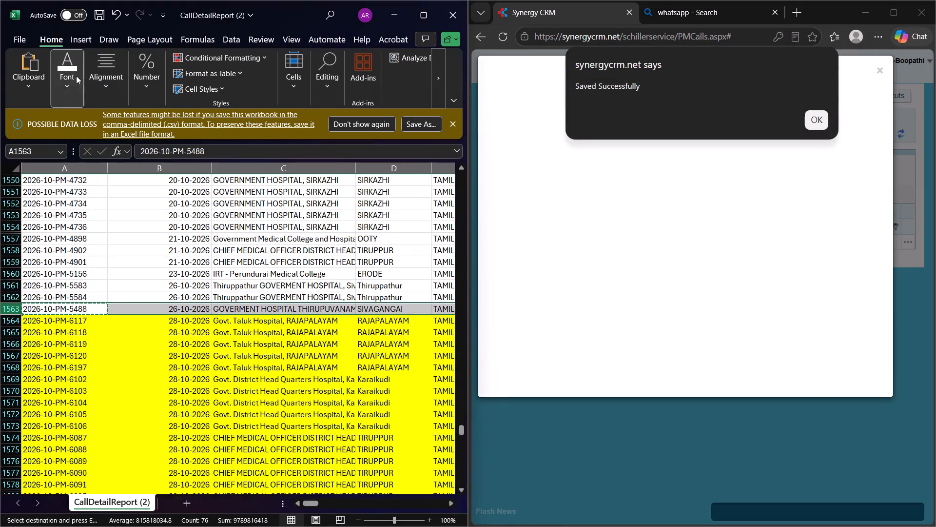
pyautogui.click(145, 140)
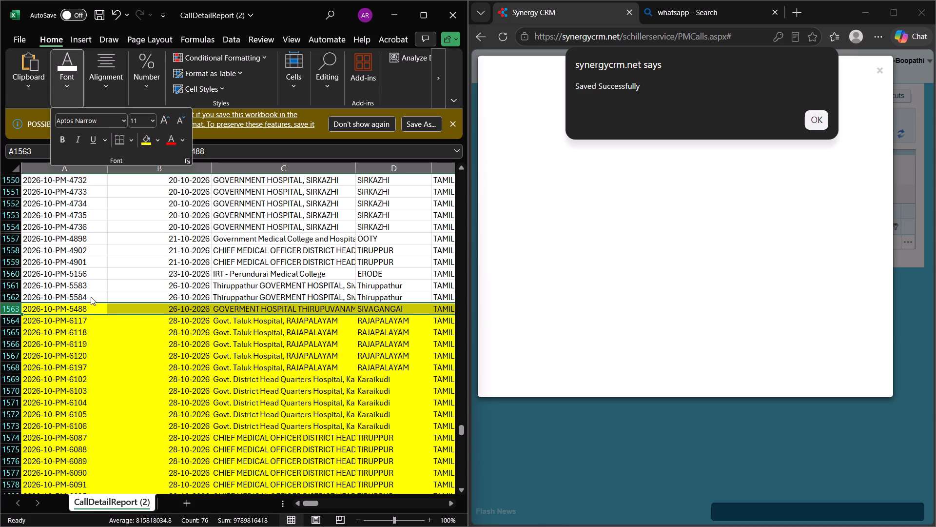
# Copy docket number 2026-10-PM-5584 from Excel and filter the Synergy CRM PM list by it.
pyautogui.click(92, 295)
pyautogui.click(92, 295)
pyautogui.hotkey('ctrl', 'c')
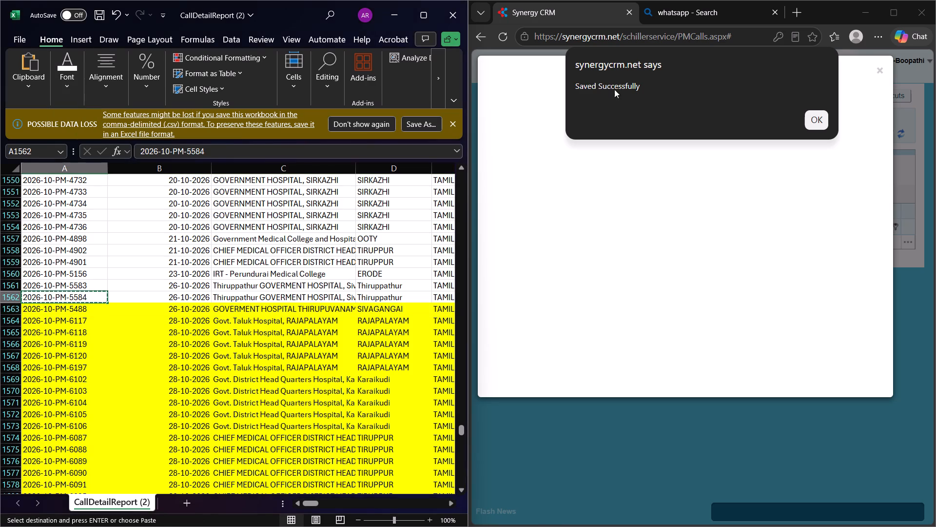
pyautogui.click(820, 121)
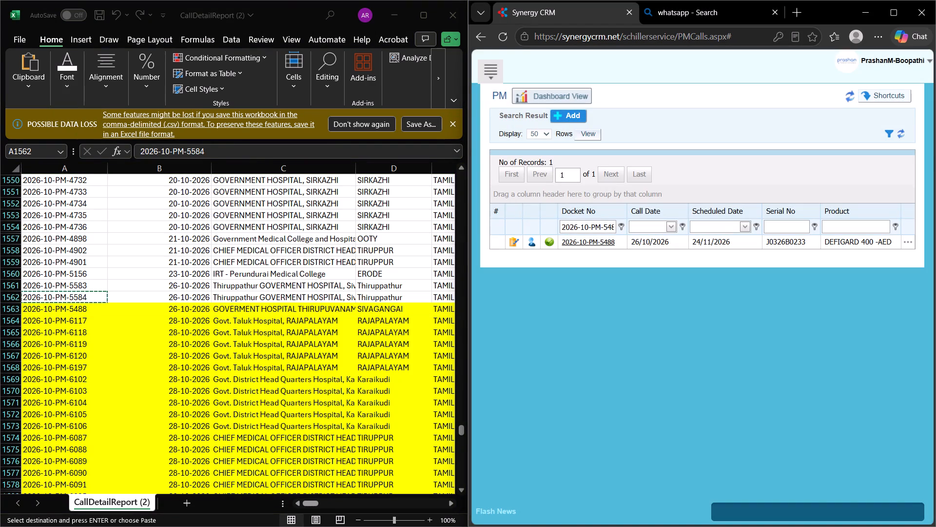
pyautogui.moveTo(562, 224); pyautogui.dragTo(634, 223)
pyautogui.hotkey('ctrl', 'v')
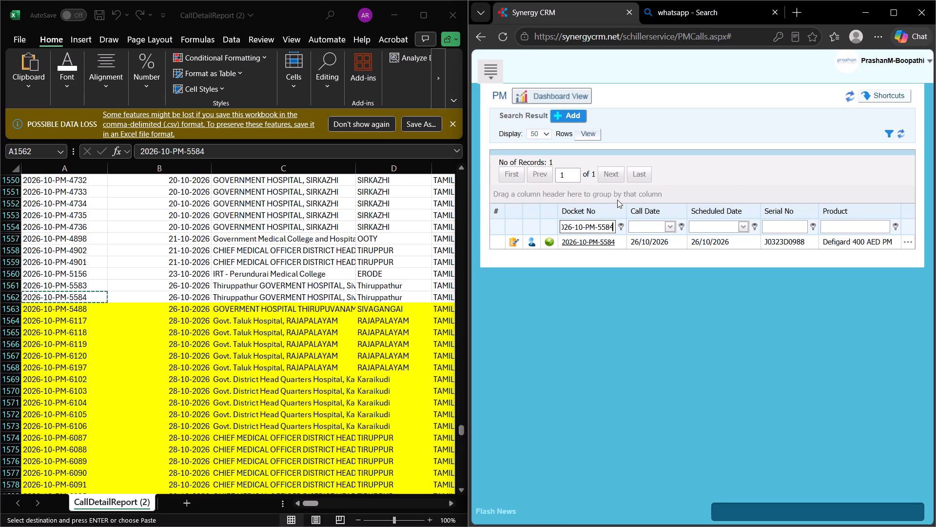
pyautogui.scroll(3, 617, 200)
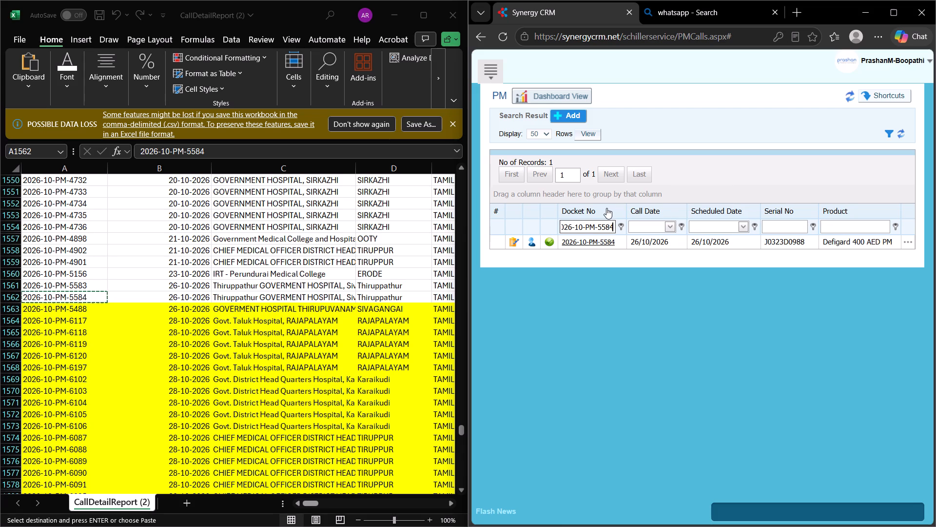
# Allocate docket 2026-10-PM-5584 to Prashan Medical Technologies-Madurai - [164] with action taken REALLOCATION, and submit it.
pyautogui.click(533, 245)
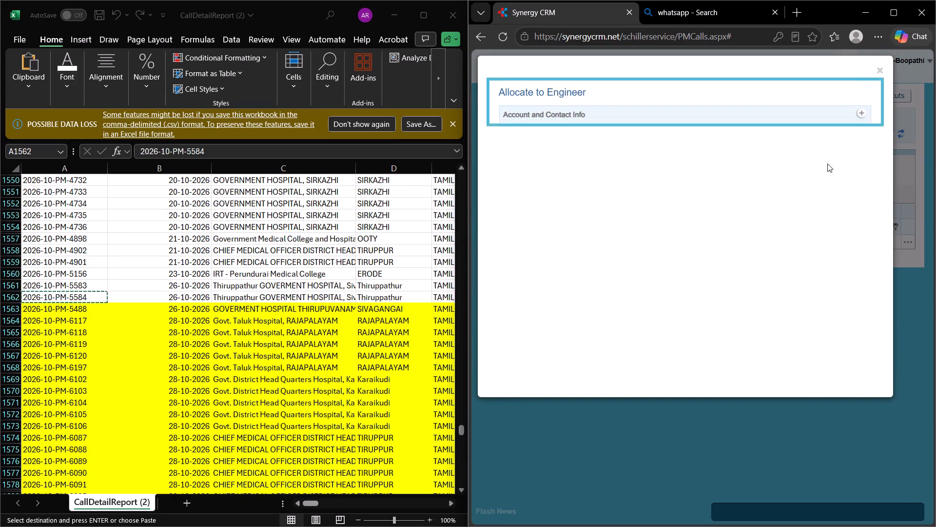
pyautogui.click(825, 164)
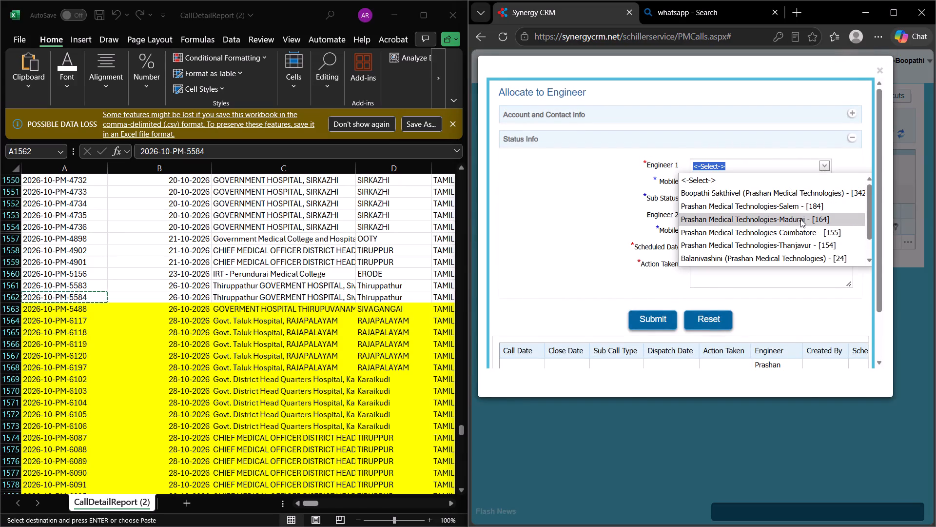
pyautogui.click(800, 220)
pyautogui.click(714, 274)
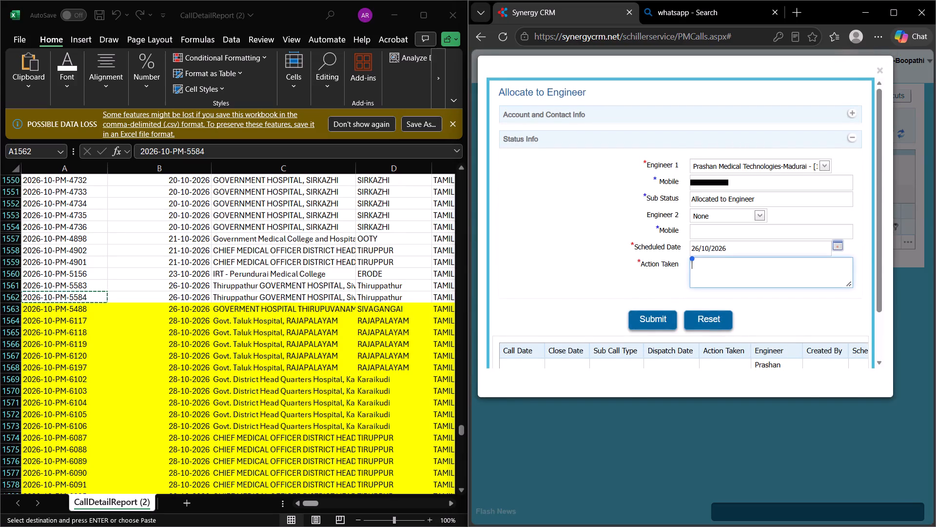
pyautogui.write('REALLOCATION')
pyautogui.click(654, 320)
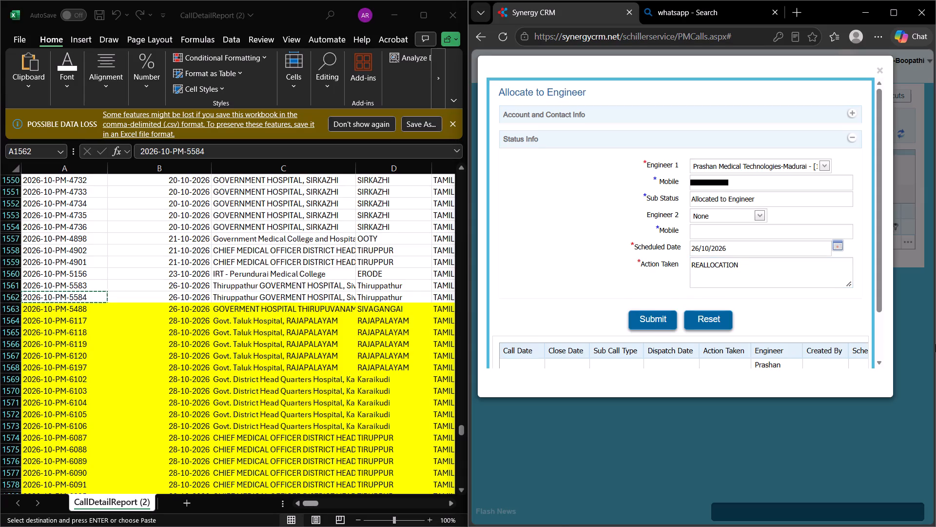
pyautogui.doubleClick(11, 299)
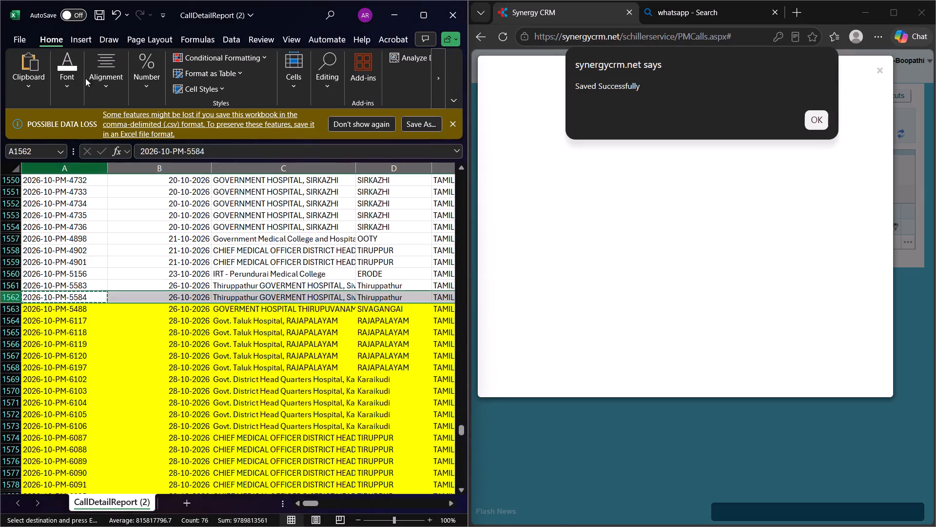
pyautogui.click(64, 79)
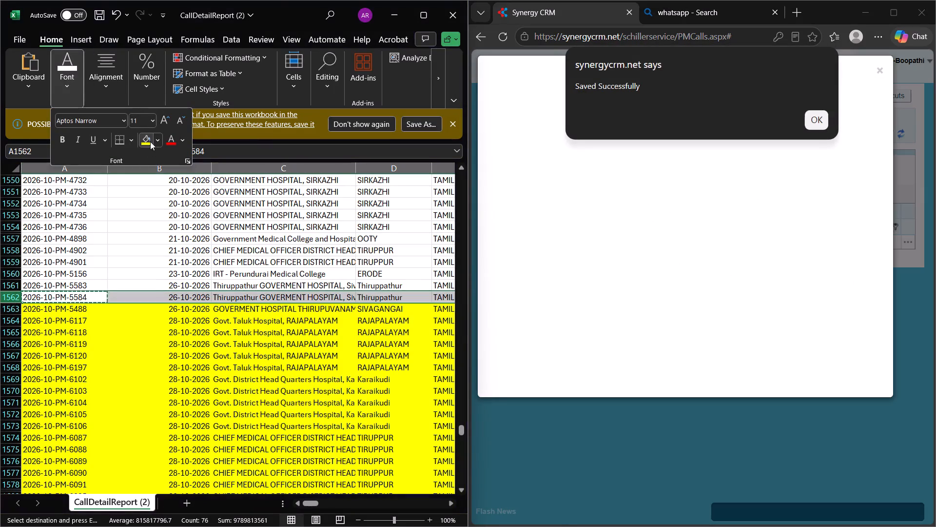
pyautogui.click(147, 142)
pyautogui.click(80, 284)
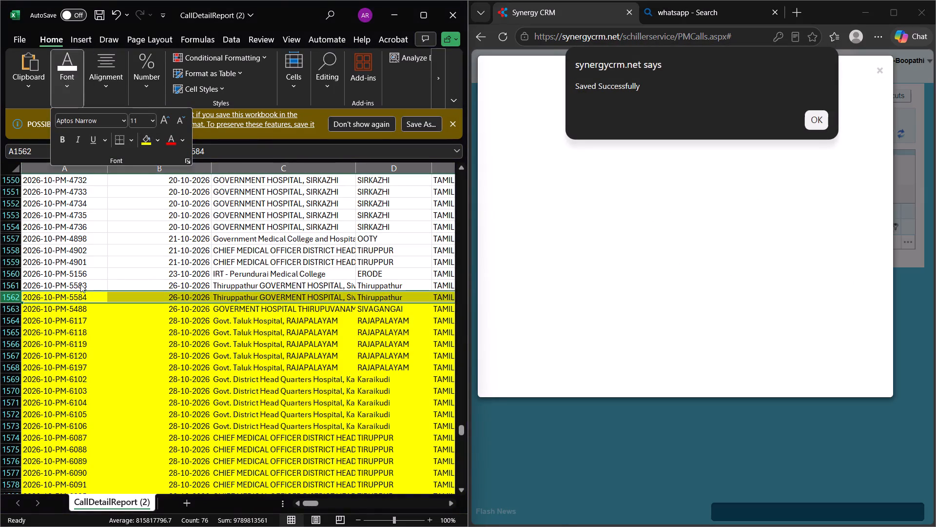
pyautogui.click(80, 284)
pyautogui.hotkey('ctrl', 'c')
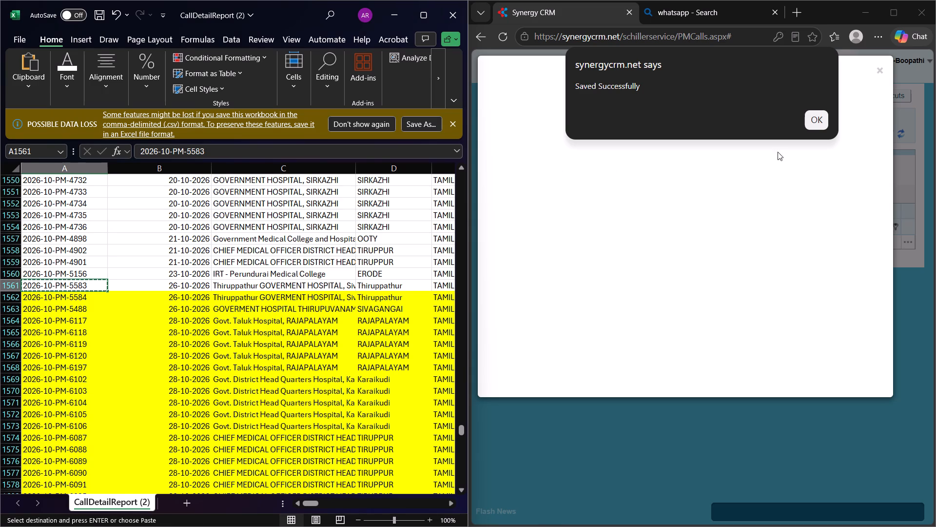
pyautogui.click(815, 122)
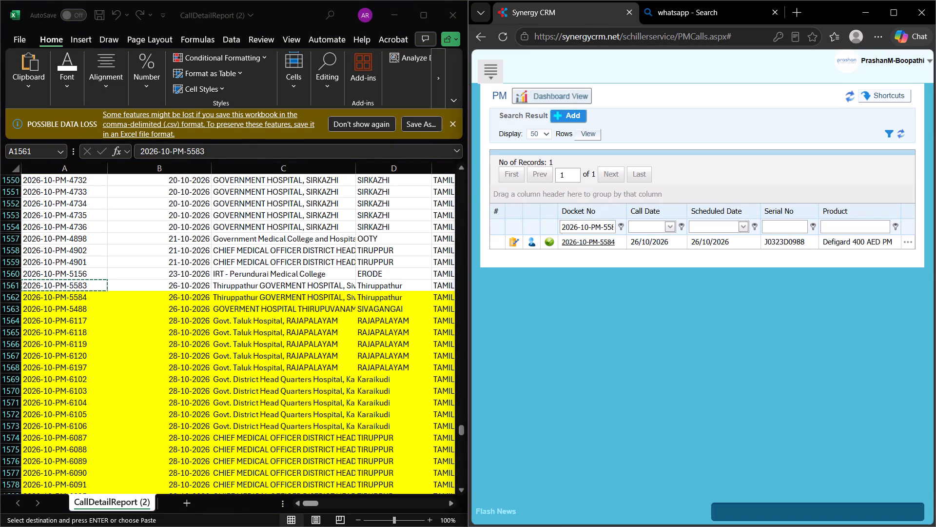
pyautogui.moveTo(563, 226); pyautogui.dragTo(642, 229)
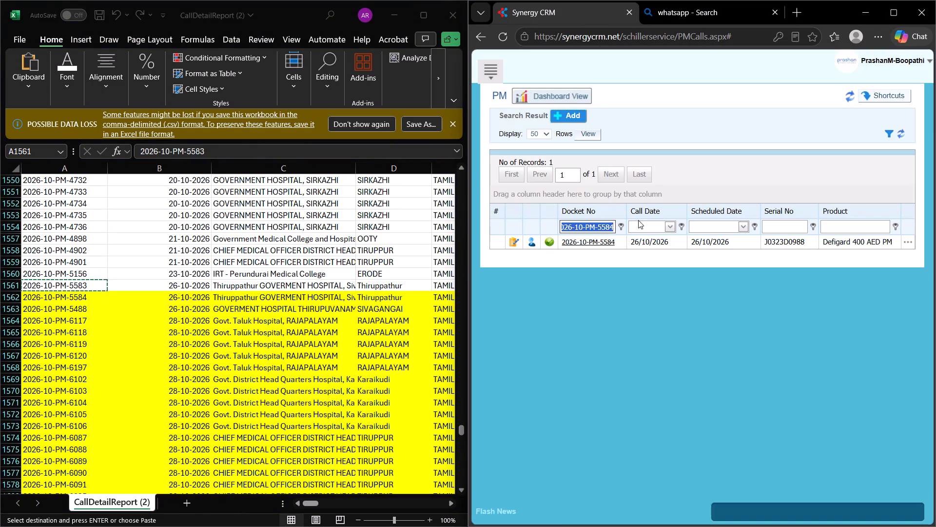
pyautogui.hotkey('ctrl', 'v')
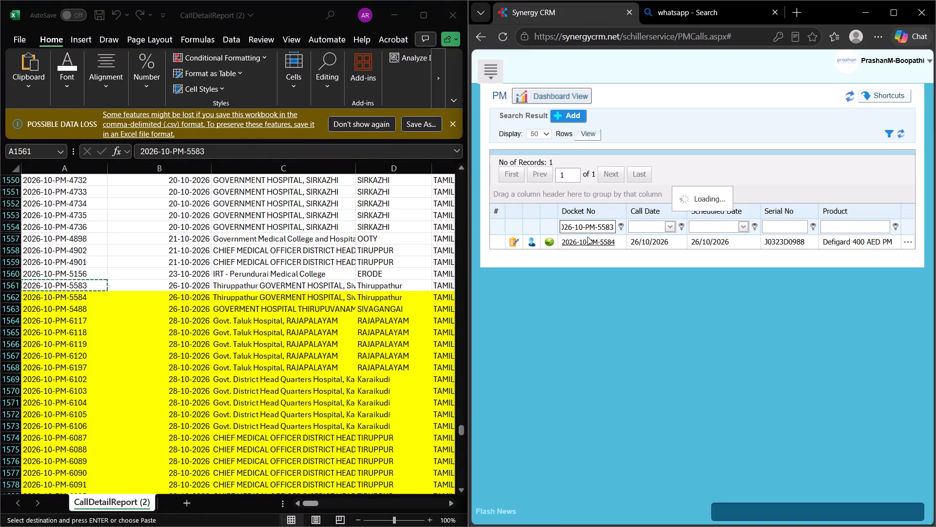
# Allocate docket 2026-10-PM-5583 to Prashan Medical Technologies-Madurai - [164] with action taken REALLOCATION, and submit it.
pyautogui.click(533, 245)
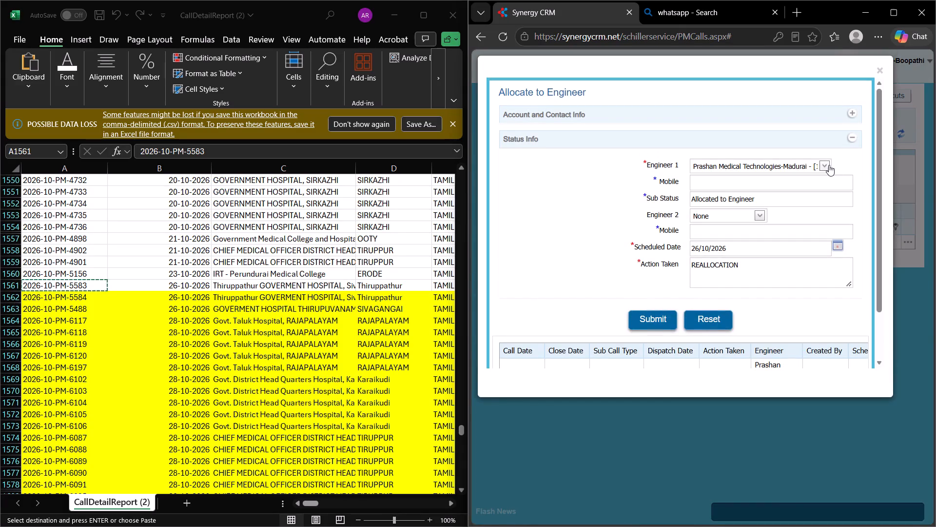
pyautogui.click(823, 165)
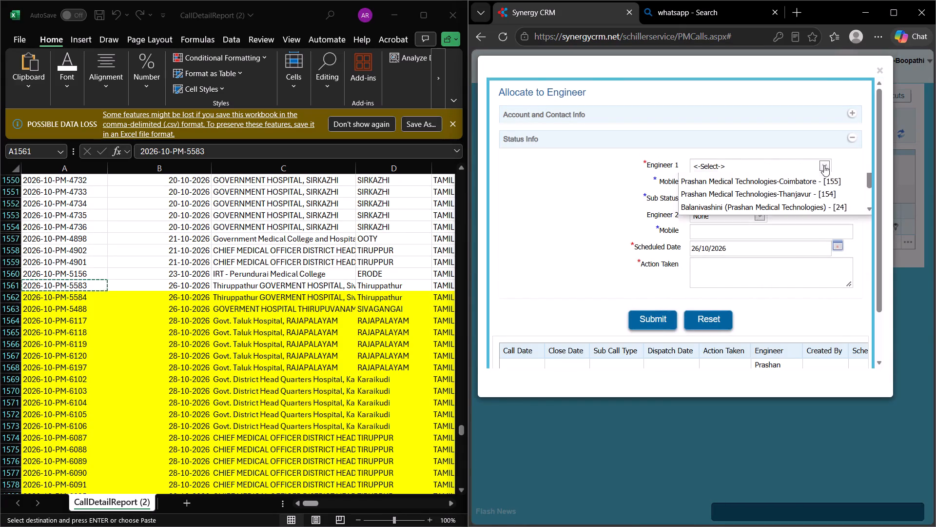
pyautogui.click(819, 219)
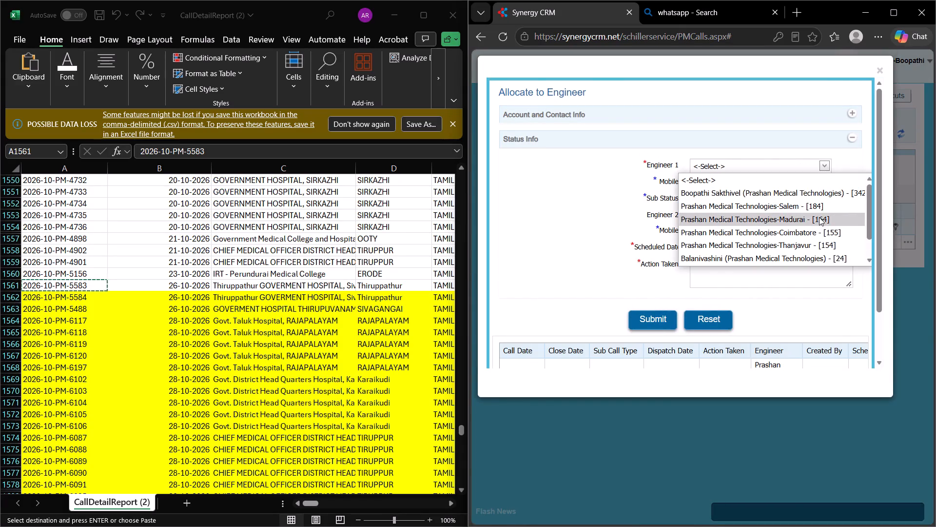
pyautogui.click(727, 273)
pyautogui.write('REA')
pyautogui.write('LLOCATION')
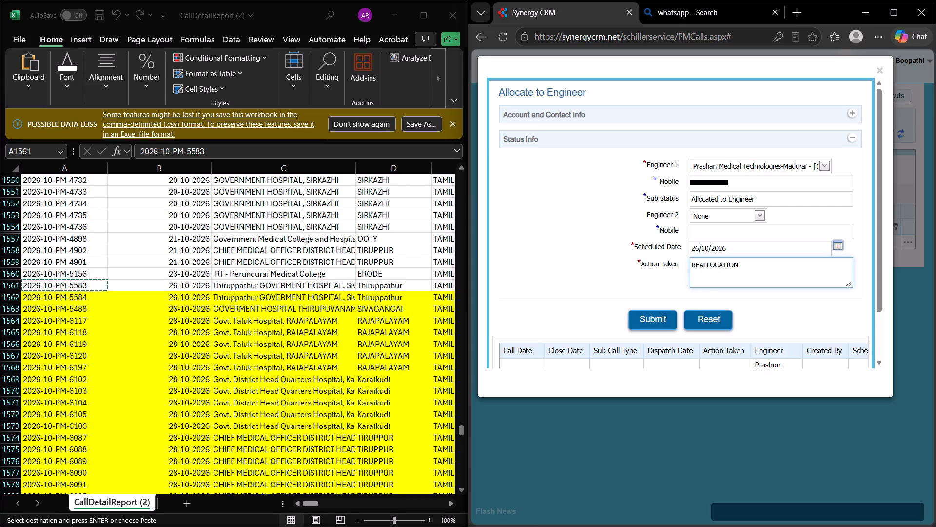
pyautogui.click(656, 322)
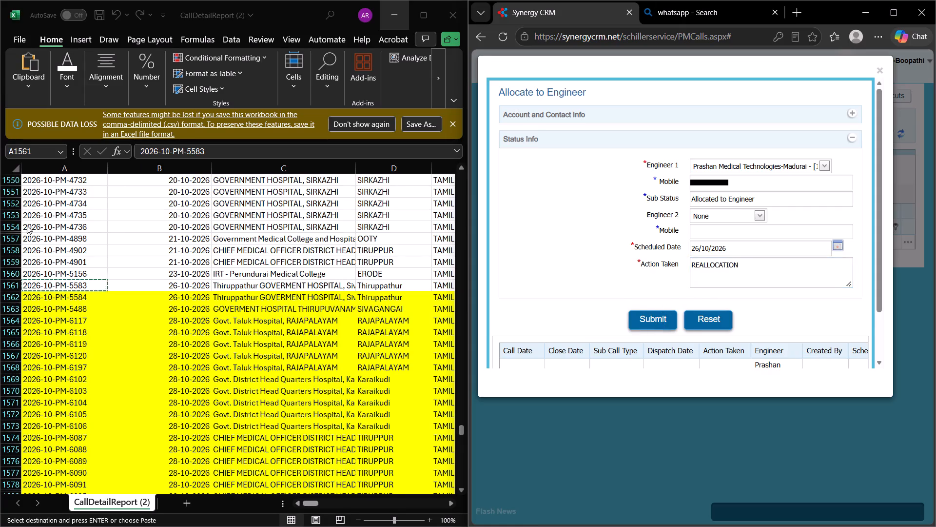
pyautogui.doubleClick(11, 285)
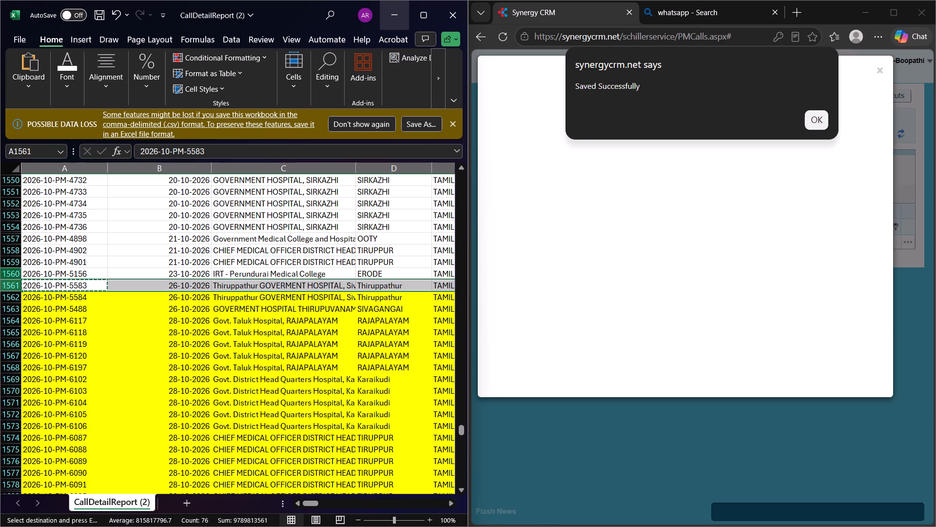
pyautogui.click(74, 79)
pyautogui.click(147, 141)
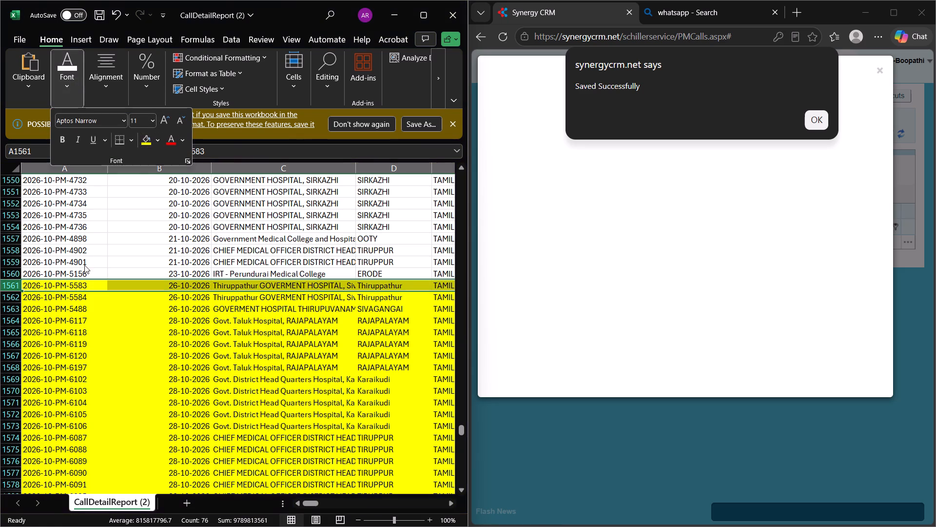
pyautogui.click(85, 271)
pyautogui.click(85, 275)
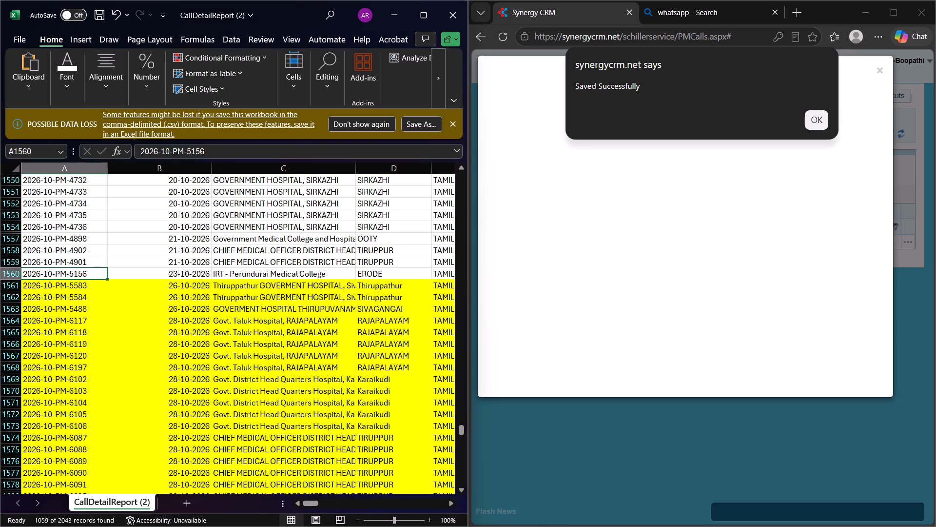
pyautogui.hotkey('ctrl', 'c')
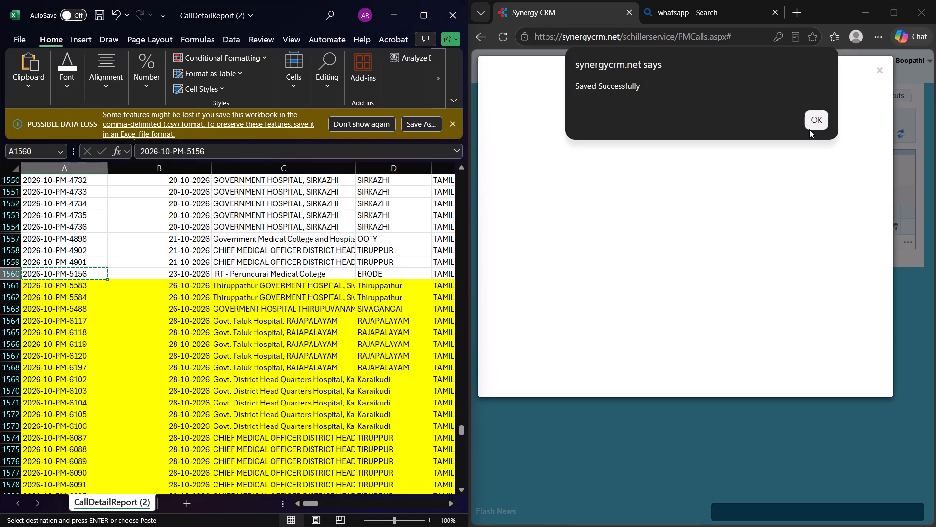
pyautogui.click(824, 116)
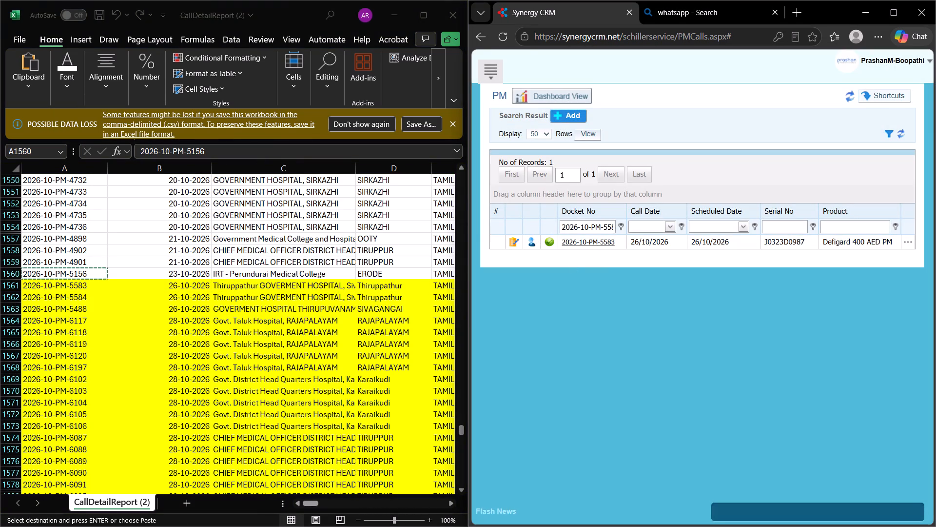
pyautogui.moveTo(562, 227); pyautogui.dragTo(636, 221)
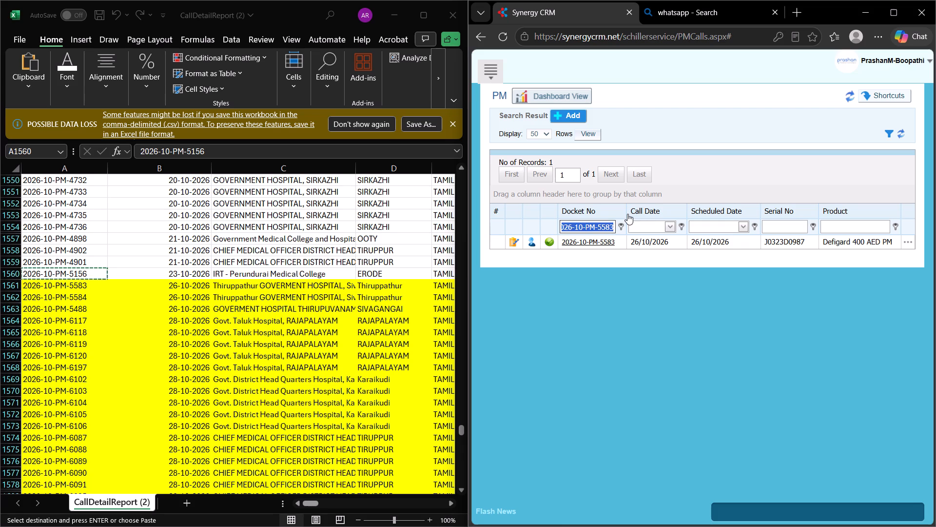
pyautogui.hotkey('ctrl', 'v')
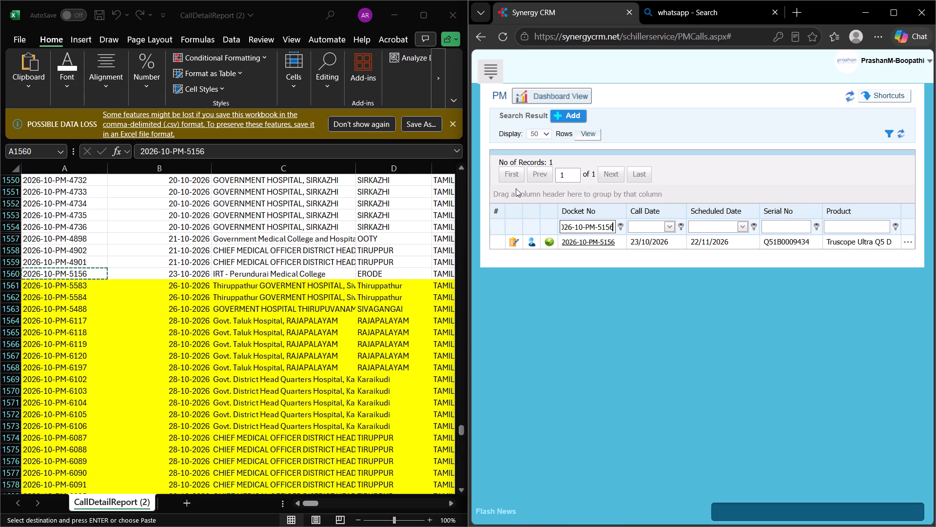
# Allocate docket 2026-10-PM-5156 to Prashan Medical Technologies-Salem - [184] with action taken REALLOCATION, and submit it.
pyautogui.click(533, 243)
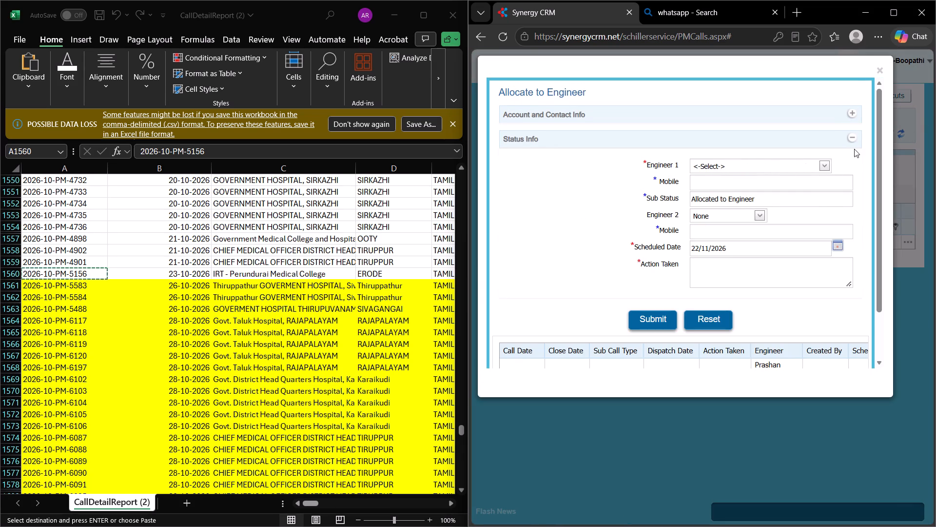
pyautogui.click(826, 165)
pyautogui.click(763, 206)
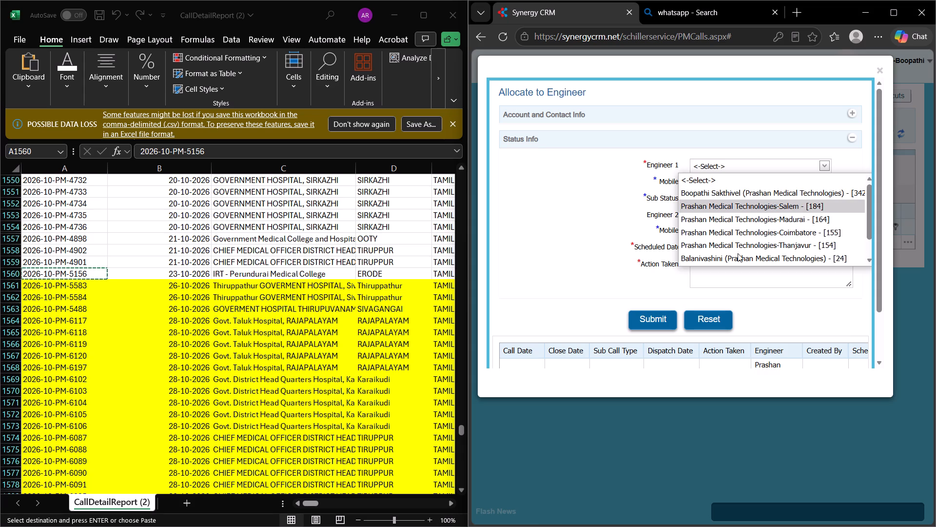
pyautogui.click(728, 277)
pyautogui.write('REALLOCATION')
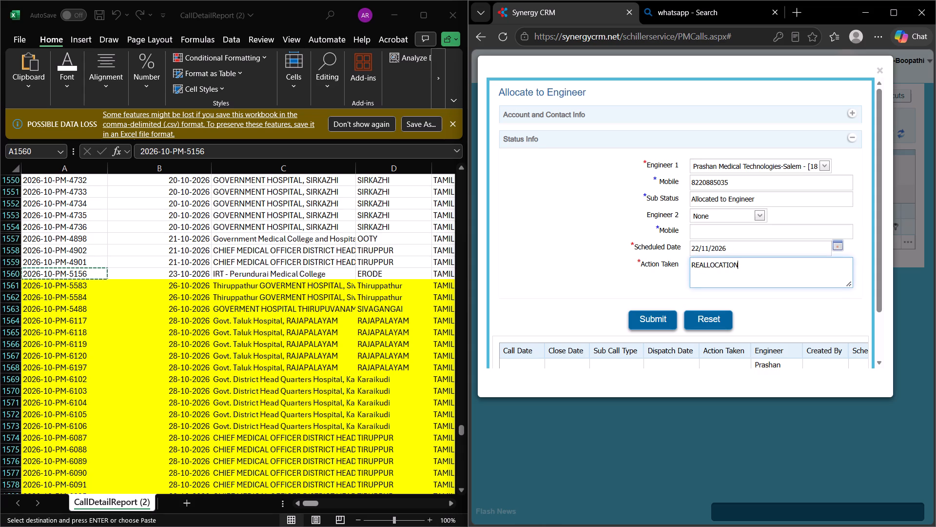
pyautogui.click(651, 324)
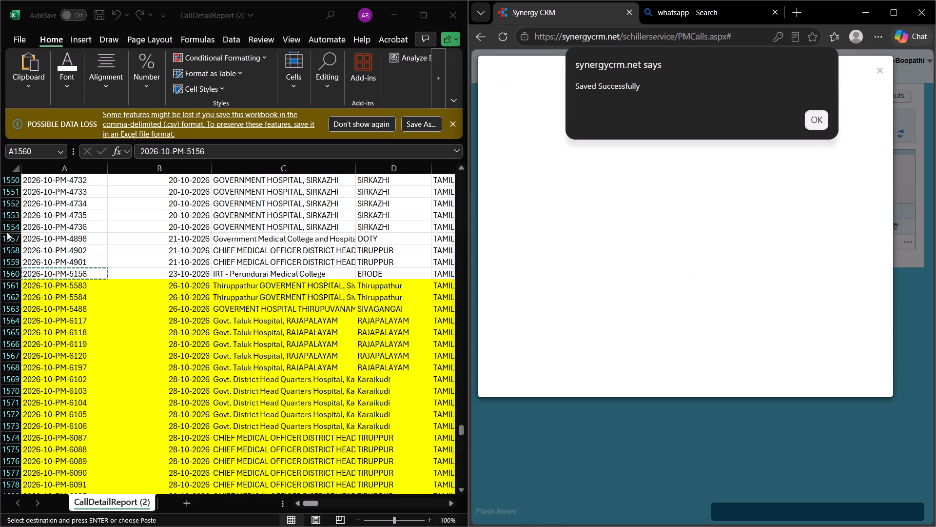
# In the Excel call report, fill the entire row of docket 2026-10-PM-5156 with yellow.
pyautogui.doubleClick(8, 274)
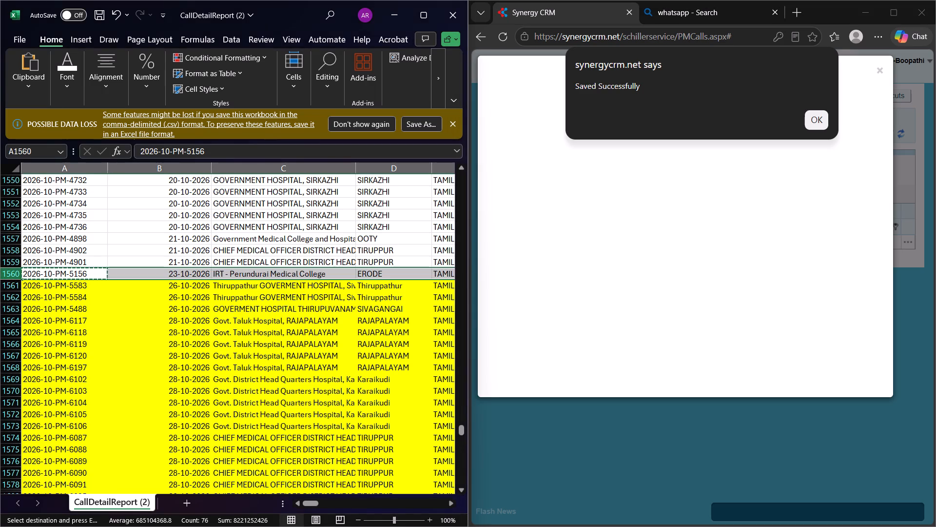
pyautogui.click(60, 72)
pyautogui.click(143, 144)
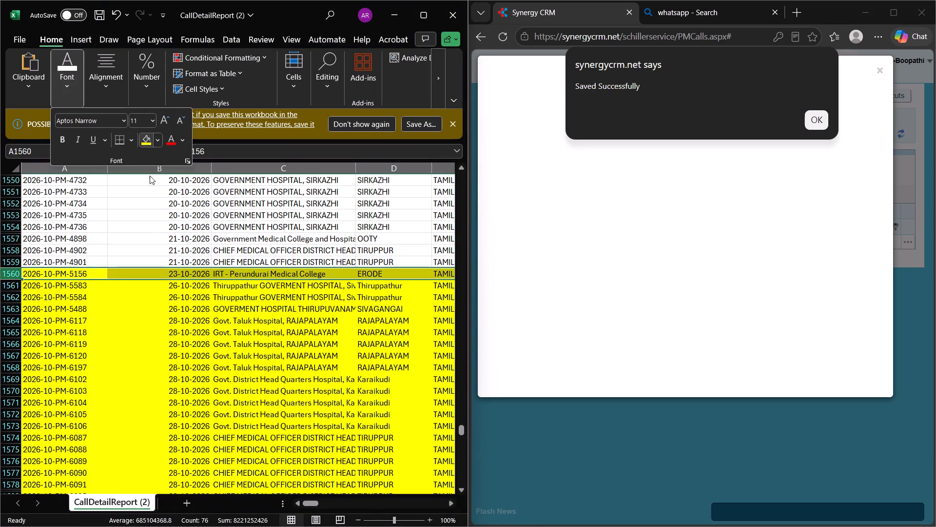
pyautogui.click(96, 259)
pyautogui.click(96, 262)
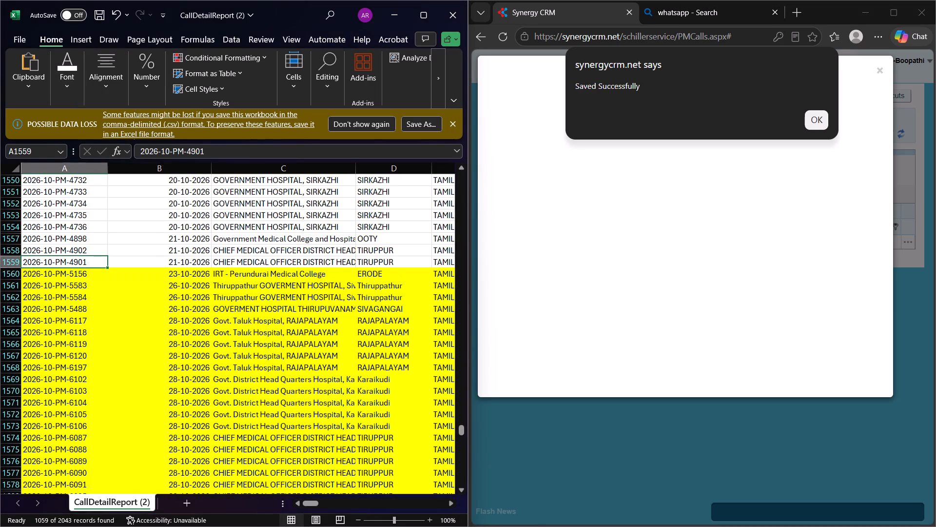
pyautogui.hotkey('ctrl', 'c')
pyautogui.click(814, 122)
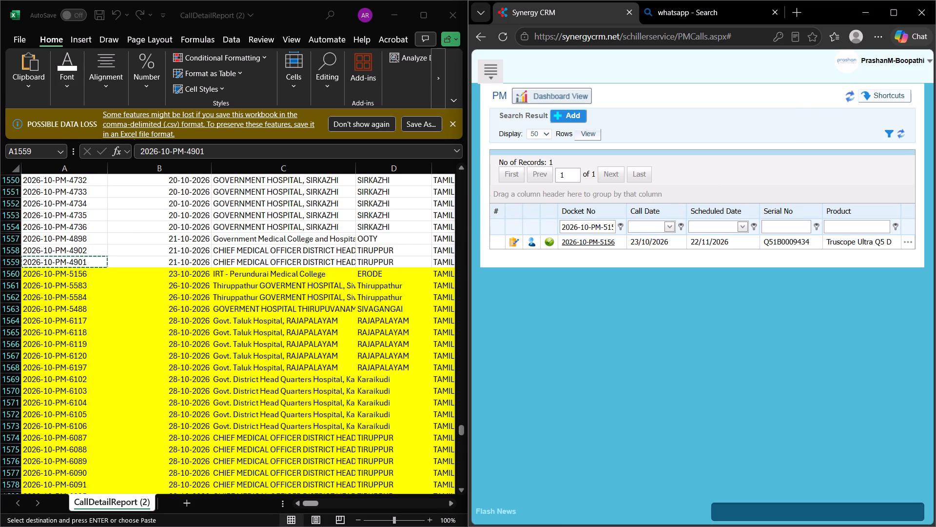
pyautogui.moveTo(563, 227); pyautogui.dragTo(635, 227)
pyautogui.hotkey('ctrl', 'v')
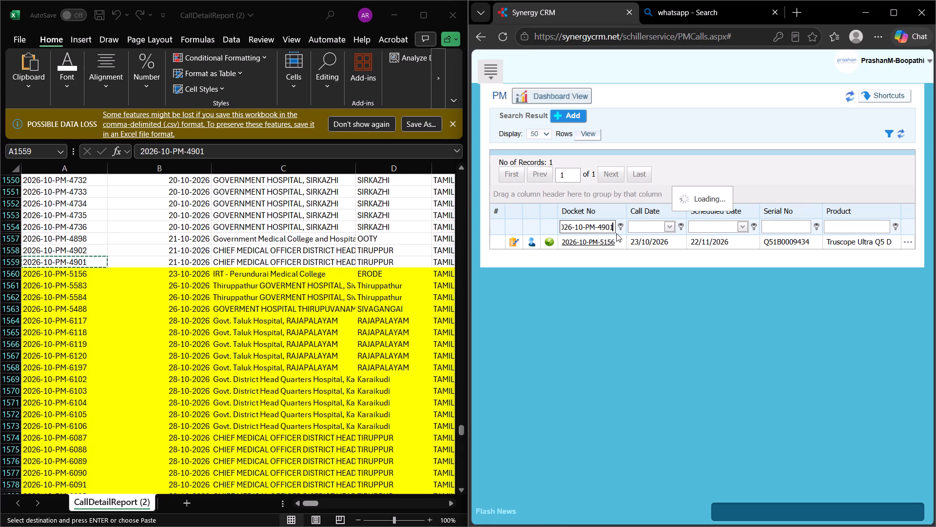
# Allocate docket 2026-10-PM-4901 to Prashan Medical Technologies-Salem - [184] with action taken REALLOCATION, and submit it.
pyautogui.click(530, 240)
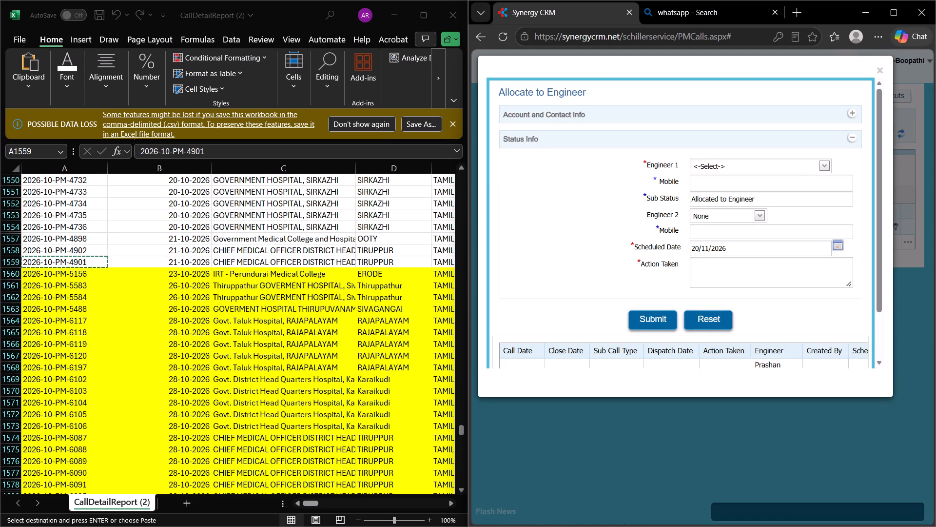
pyautogui.click(821, 163)
pyautogui.click(753, 207)
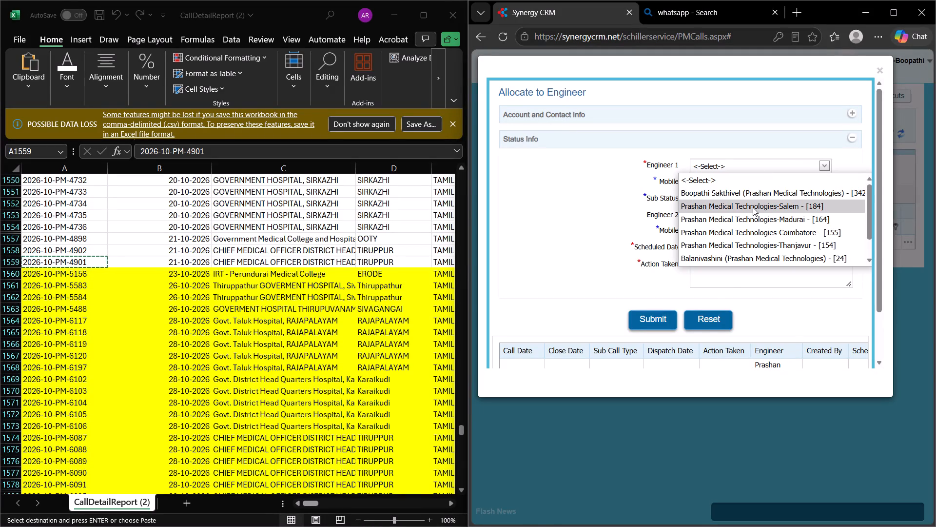
pyautogui.click(729, 275)
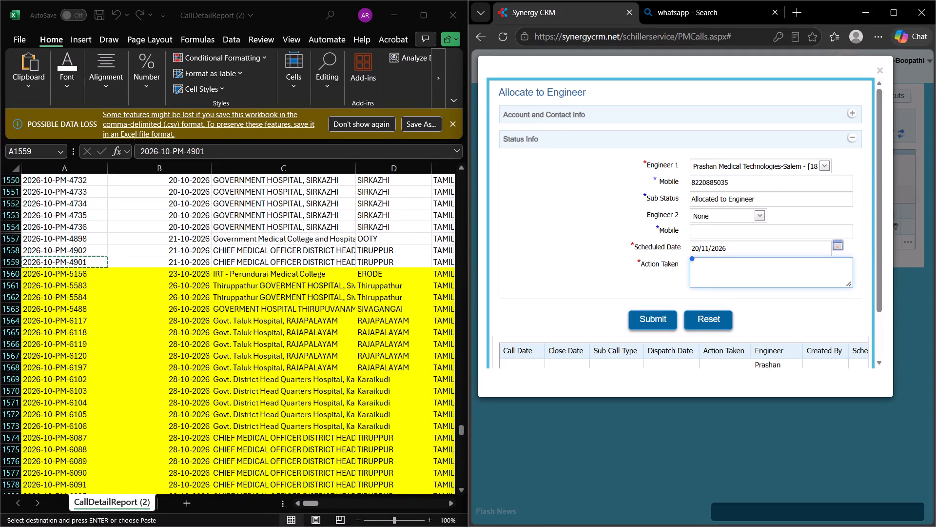
pyautogui.write('REALLOCATION')
pyautogui.click(657, 323)
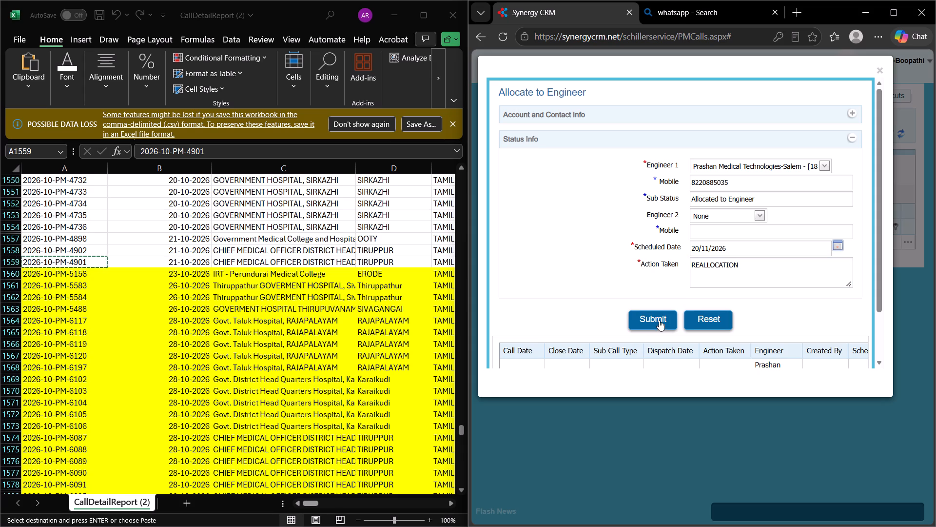
pyautogui.doubleClick(16, 261)
pyautogui.click(81, 85)
pyautogui.click(145, 137)
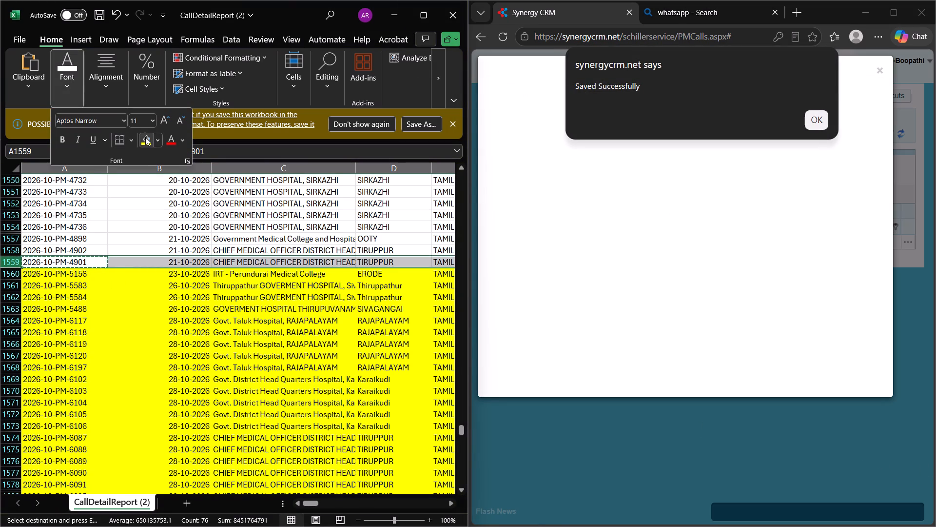
pyautogui.click(70, 250)
pyautogui.click(70, 250)
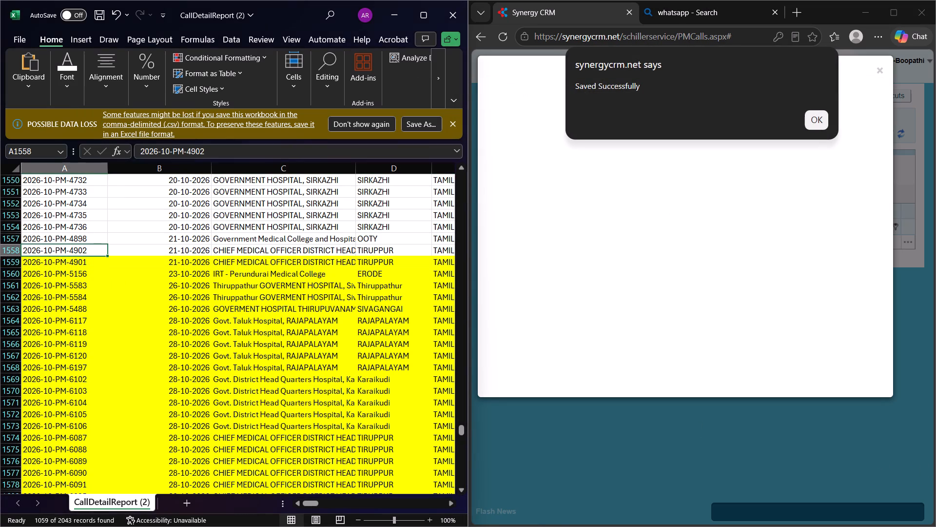
pyautogui.hotkey('ctrl', 'c')
pyautogui.click(814, 119)
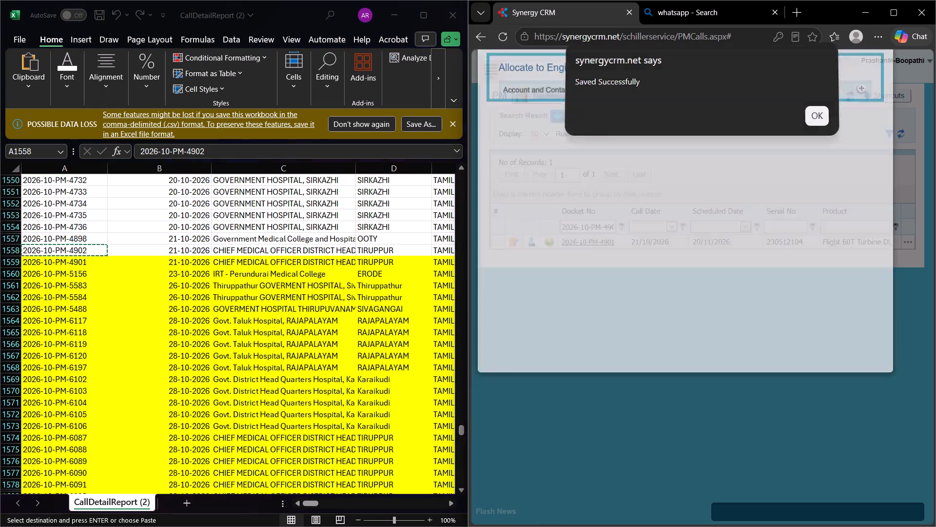
pyautogui.moveTo(563, 226); pyautogui.dragTo(564, 226)
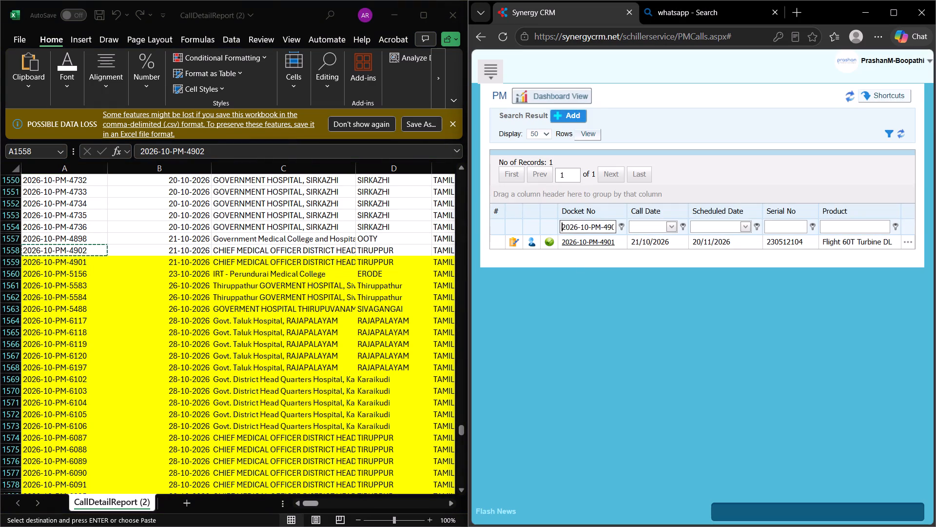
pyautogui.moveTo(564, 226); pyautogui.dragTo(628, 230)
pyautogui.hotkey('ctrl', 'v')
# Allocate docket 2026-10-PM-4902 to Prashan Medical Technologies-Salem - [184] with action taken REALLOCATION, and submit it.
pyautogui.click(530, 243)
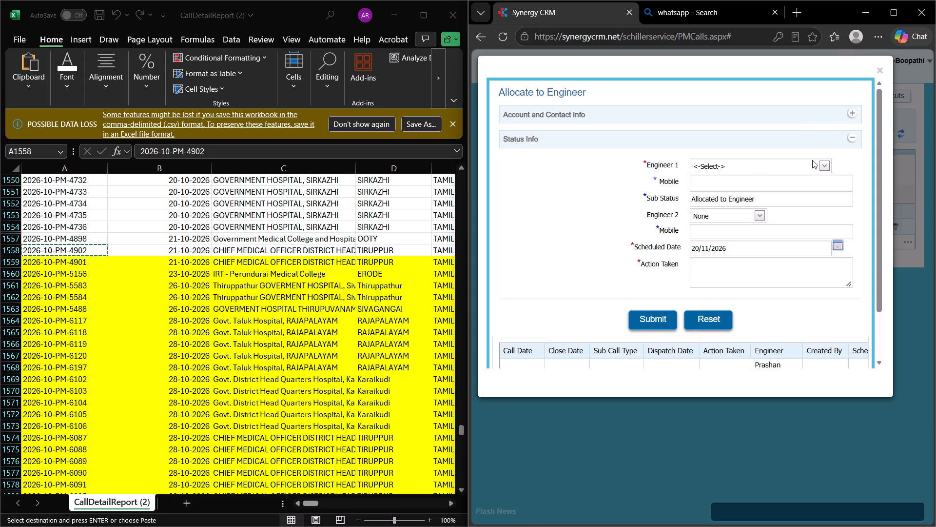
pyautogui.click(824, 165)
pyautogui.click(817, 204)
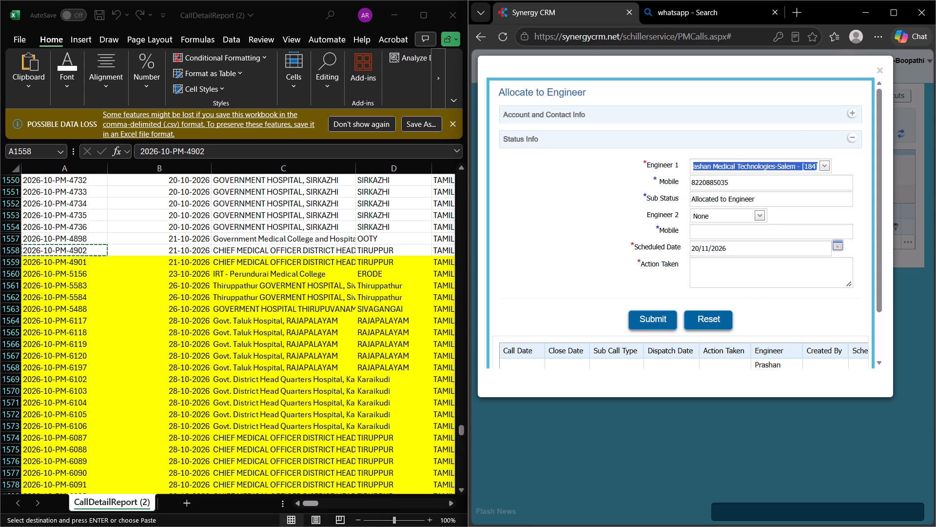
pyautogui.click(755, 278)
pyautogui.write('REALLOCATION')
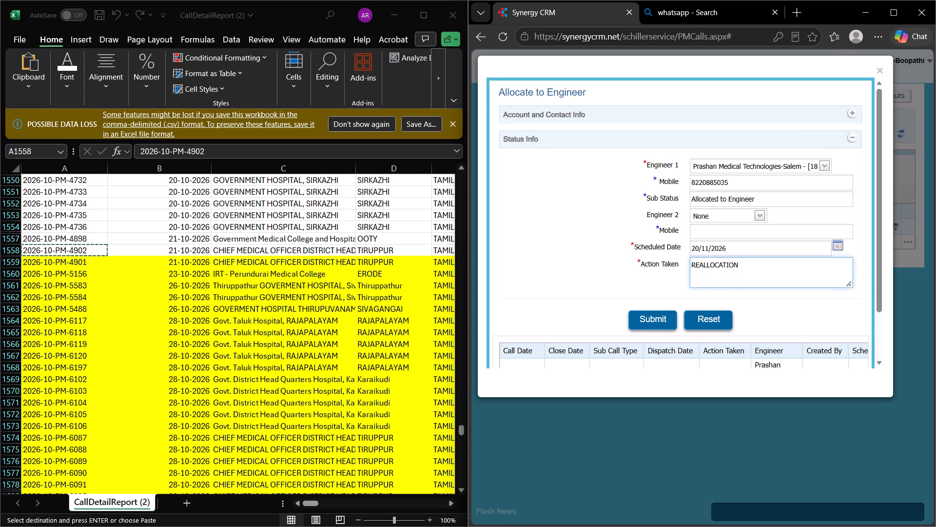
pyautogui.click(658, 317)
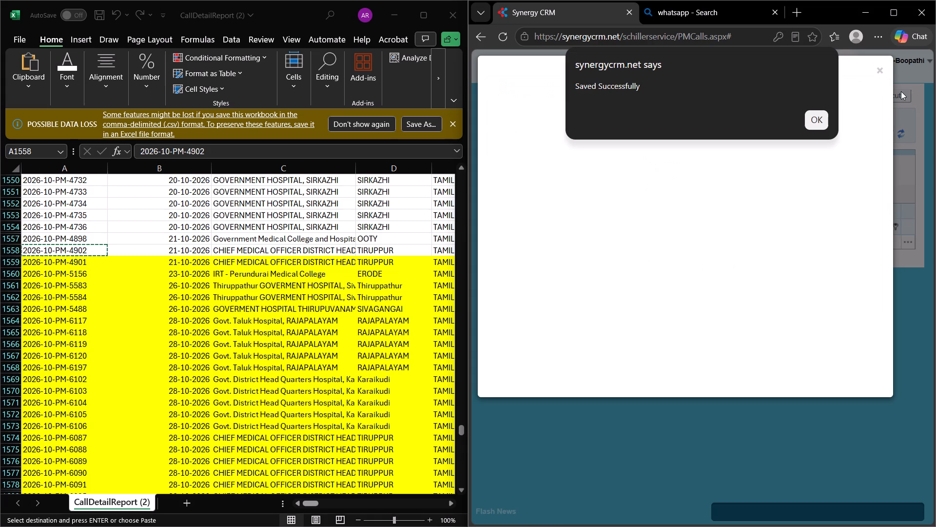
pyautogui.click(818, 121)
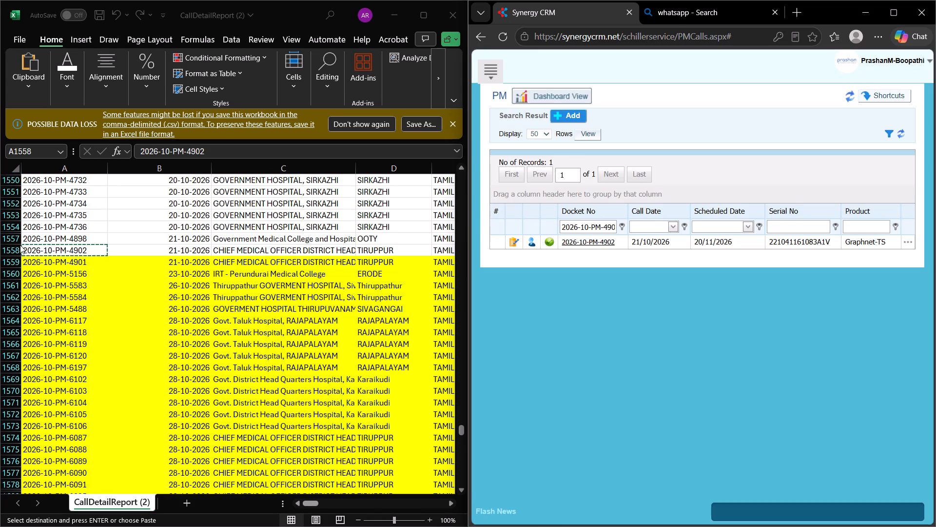
# In the Excel call report, fill the entire row of docket 2026-10-PM-4902 with yellow.
pyautogui.doubleClick(15, 249)
pyautogui.click(76, 76)
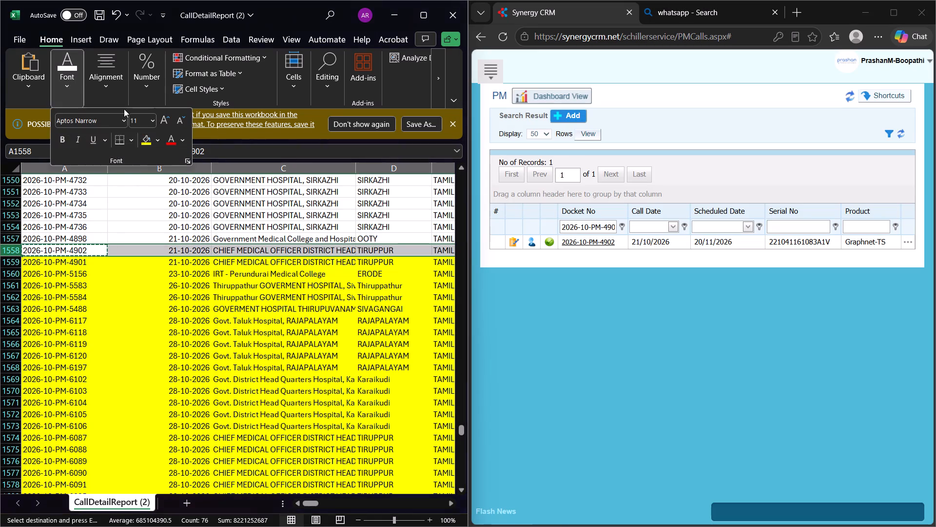
pyautogui.click(147, 140)
pyautogui.click(74, 236)
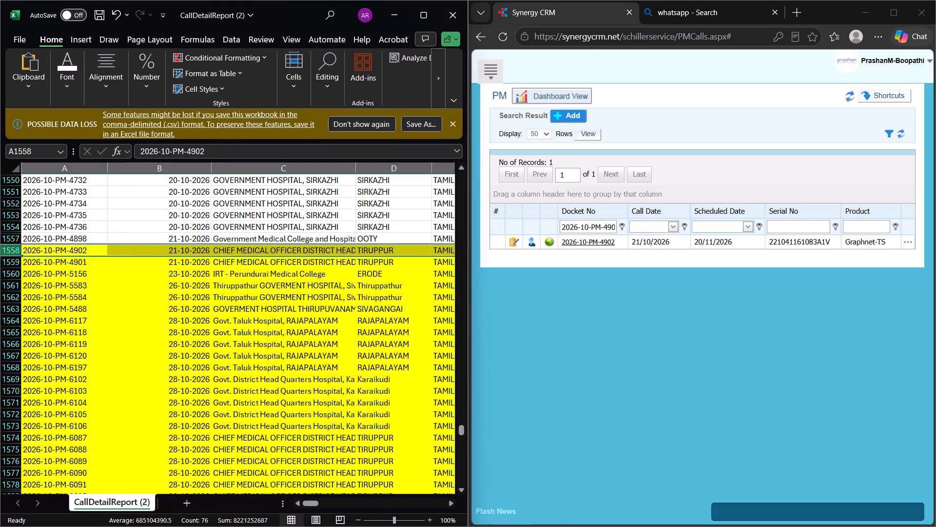
pyautogui.click(74, 236)
pyautogui.hotkey('ctrl', 'c')
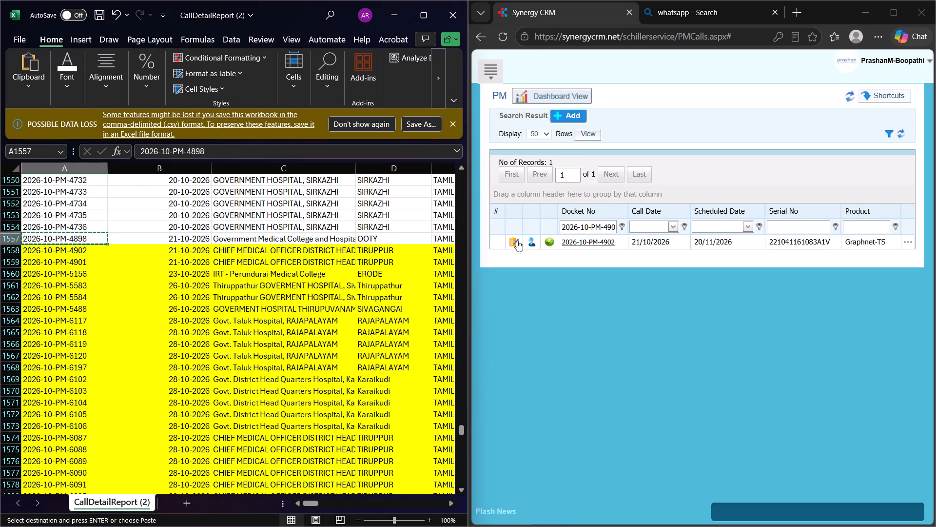
pyautogui.moveTo(563, 225); pyautogui.dragTo(686, 230)
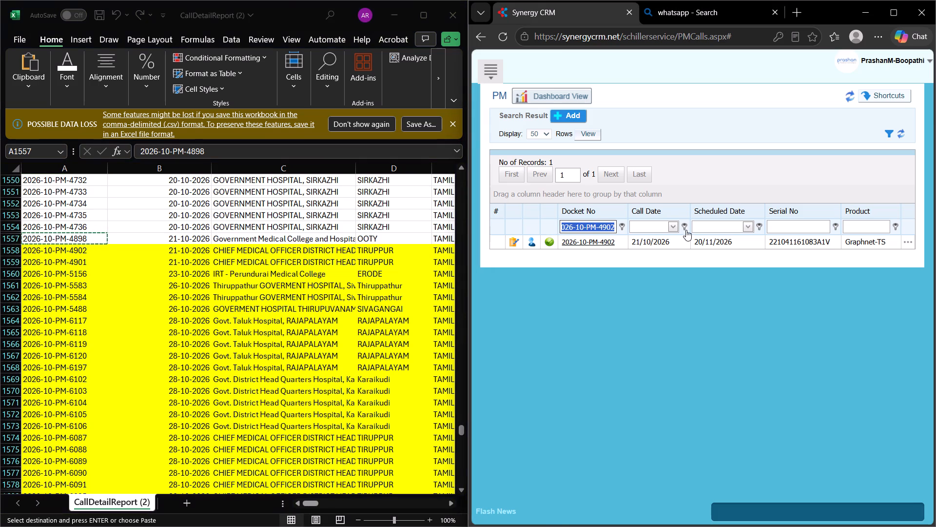
pyautogui.hotkey('ctrl', 'v')
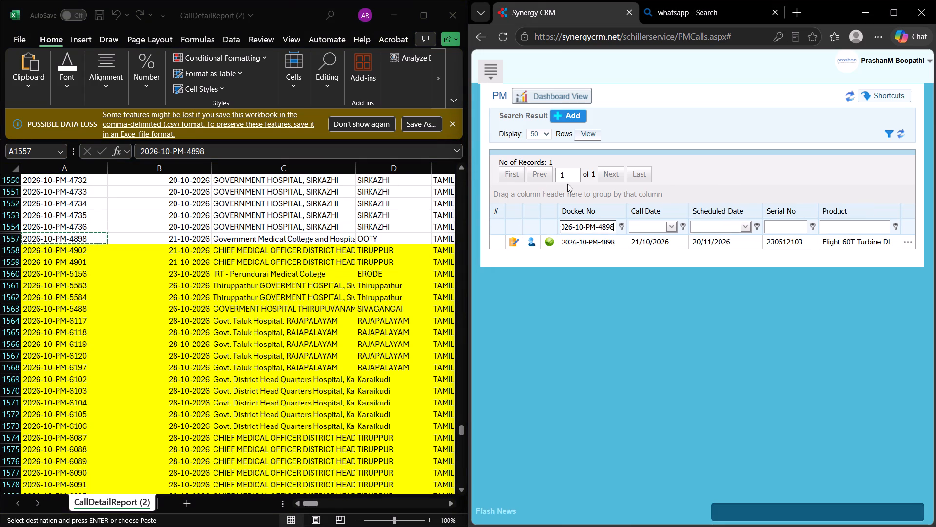
# Allocate docket 2026-10-PM-4898 to Prashan Medical Technologies-Salem - [184] with action taken REALLOCATION, and submit it.
pyautogui.click(533, 239)
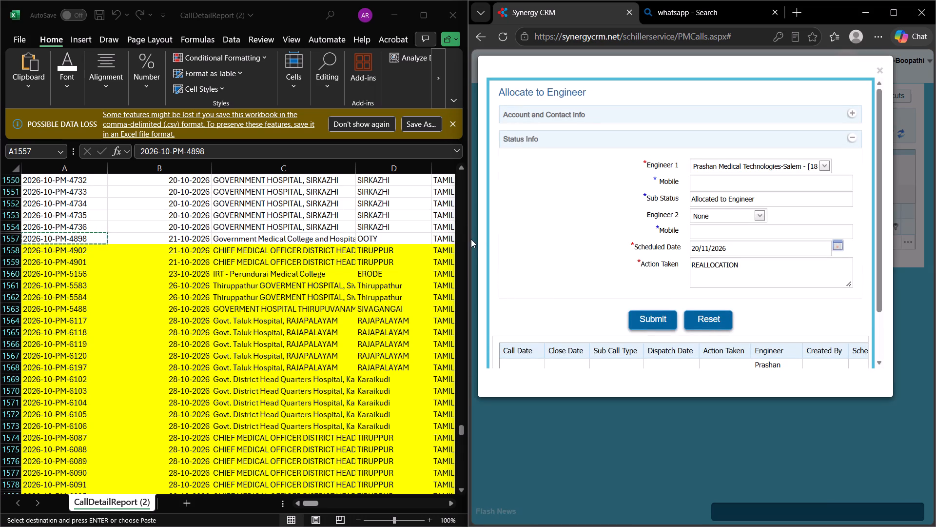
pyautogui.click(824, 162)
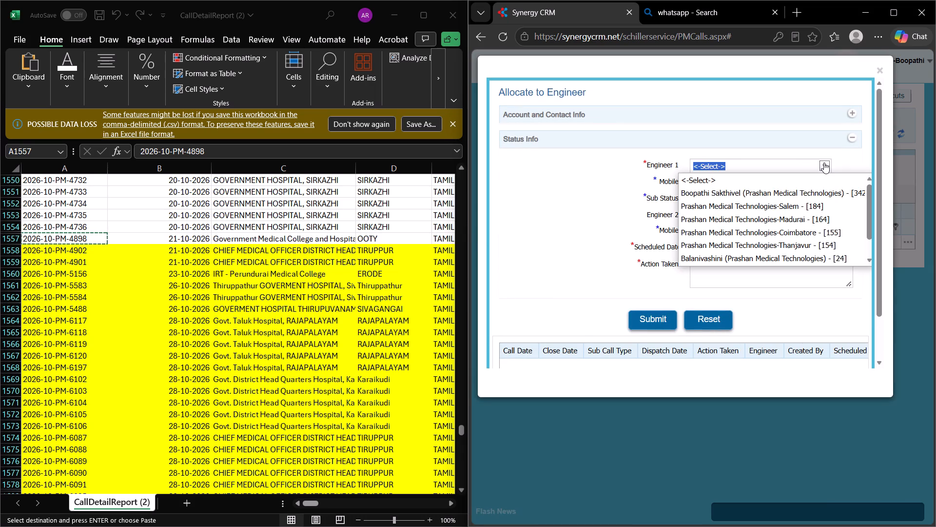
pyautogui.click(820, 204)
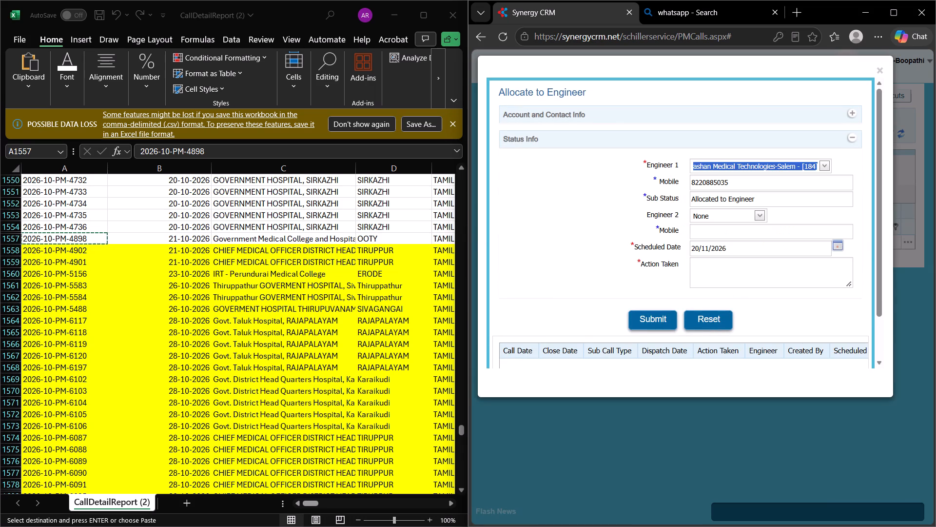
pyautogui.click(728, 274)
pyautogui.write('REALLOCATION')
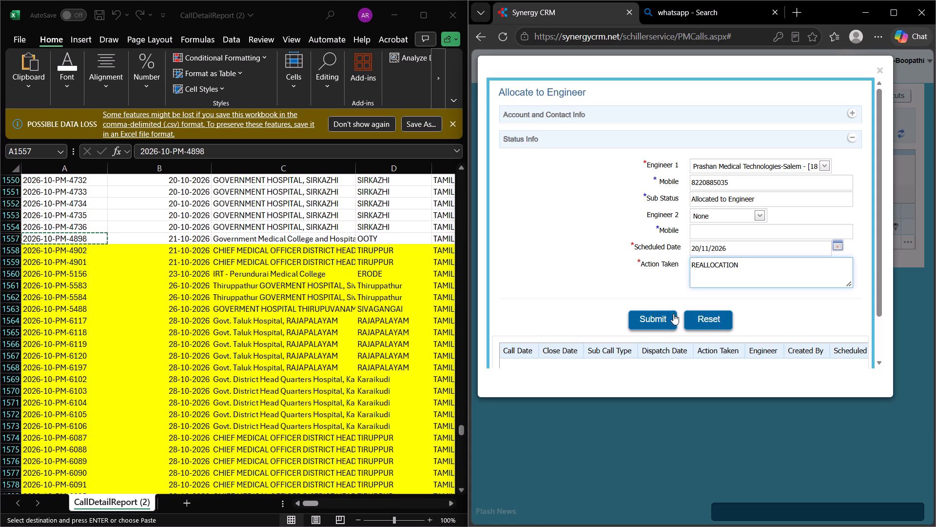
pyautogui.doubleClick(663, 320)
pyautogui.click(663, 319)
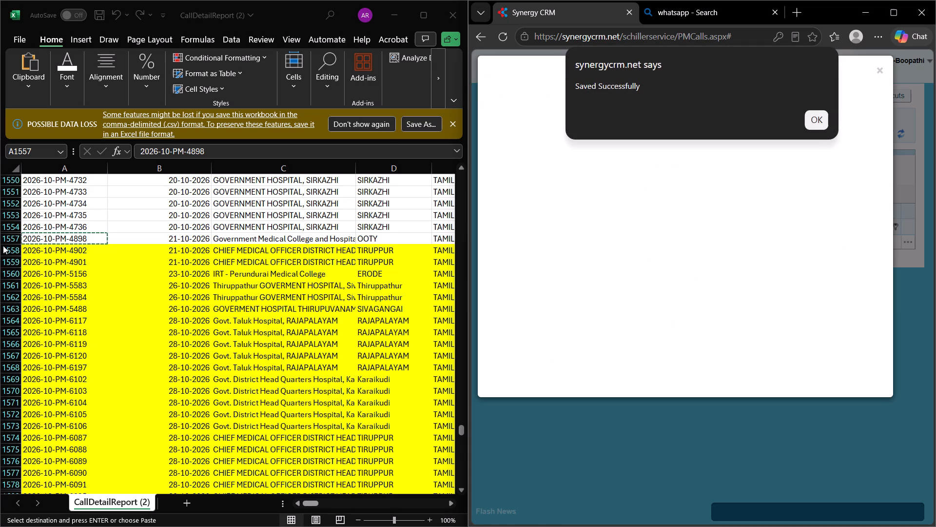
pyautogui.doubleClick(5, 242)
pyautogui.doubleClick(5, 240)
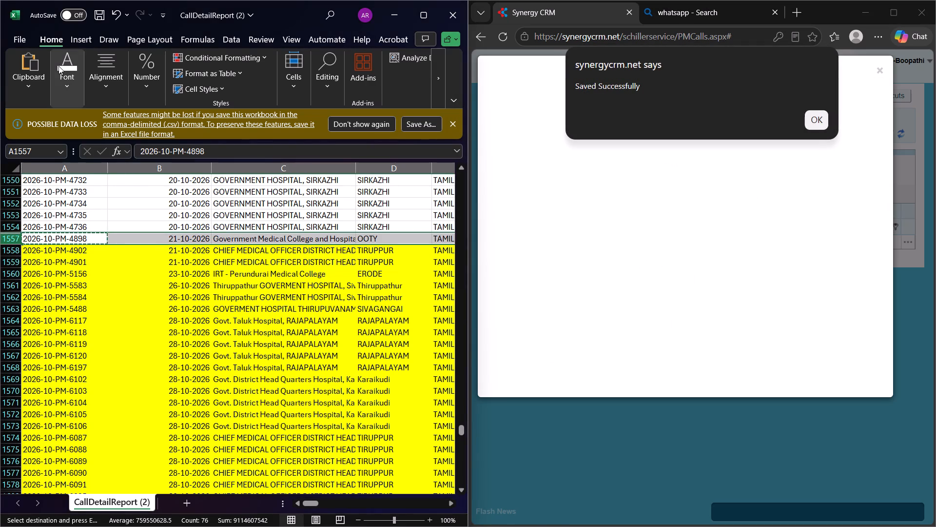
pyautogui.click(59, 66)
pyautogui.click(146, 142)
# Copy docket number 2026-10-PM-6414 from Excel and filter the Synergy CRM PM list by it.
pyautogui.scroll(2, 138, 243)
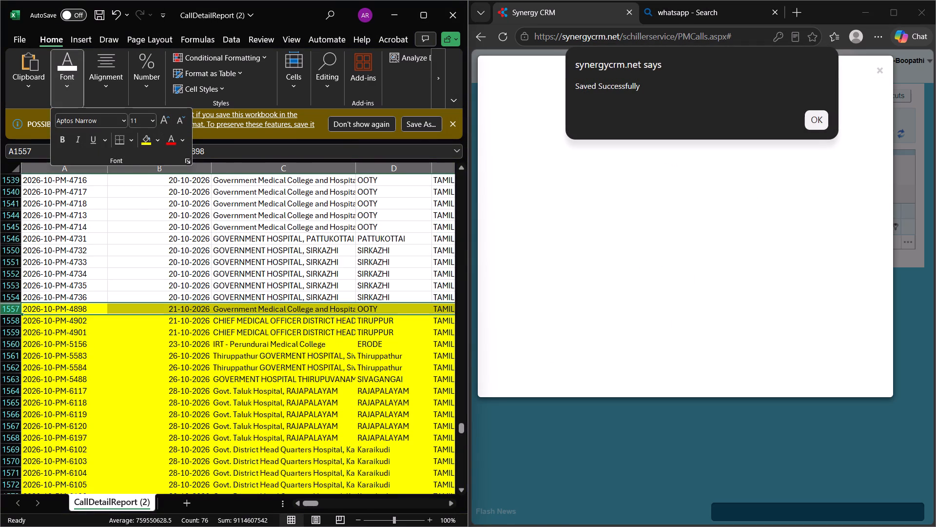
pyautogui.scroll(-11, 145, 253)
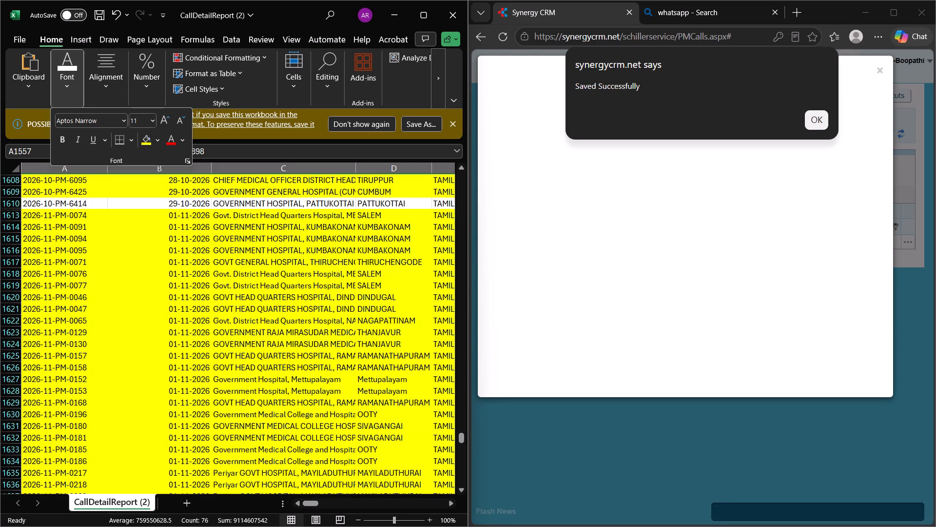
pyautogui.click(53, 202)
pyautogui.hotkey('ctrl', 'c')
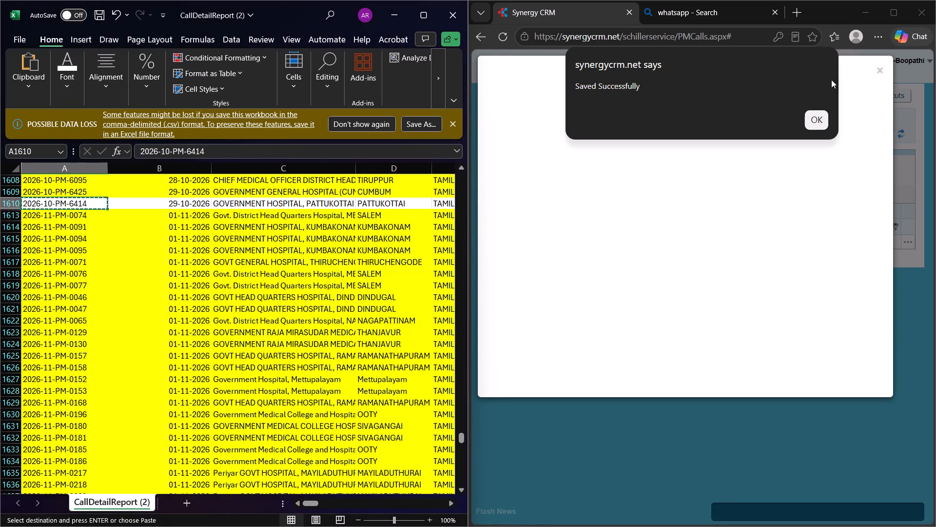
pyautogui.click(817, 122)
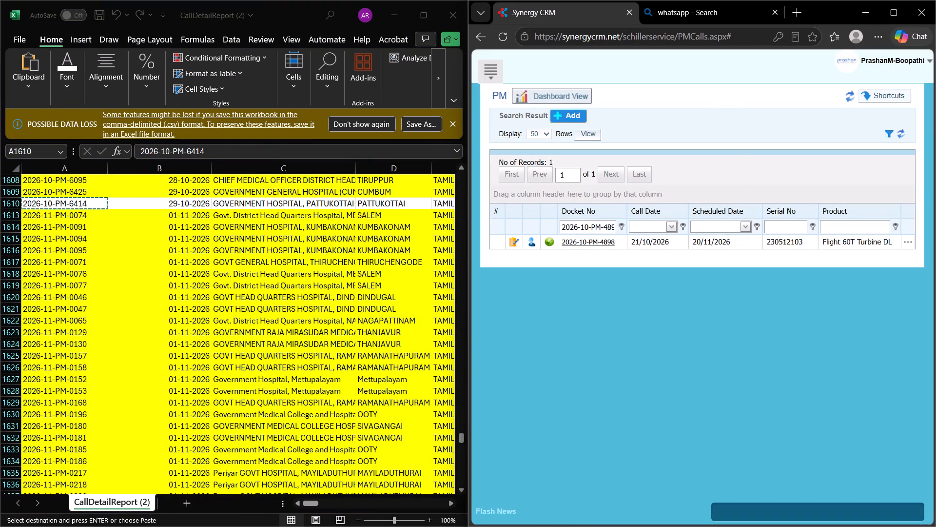
pyautogui.moveTo(562, 228); pyautogui.dragTo(634, 228)
pyautogui.hotkey('ctrl', 'v')
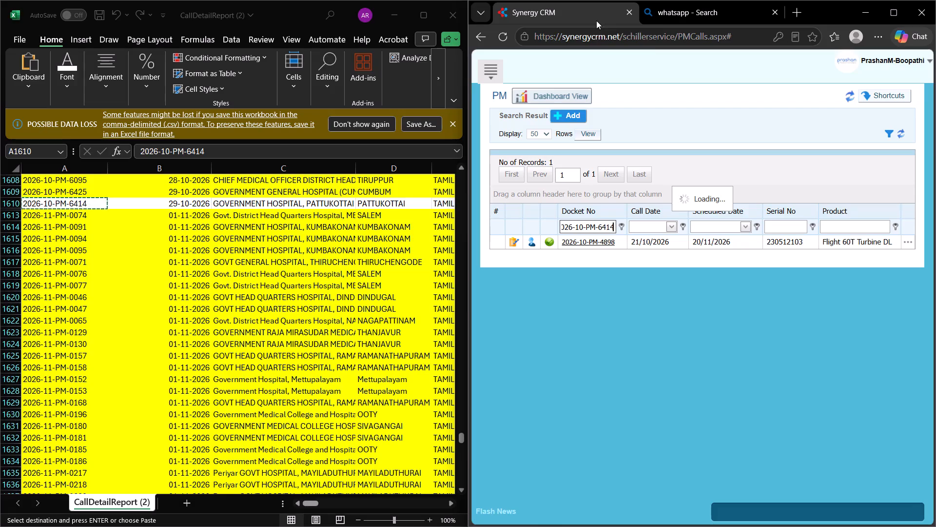
# Allocate docket 2026-10-PM-6414 to Prashan Medical Technologies-Thanjavur - [154] with action taken REALLOCATION, and submit it.
pyautogui.click(531, 243)
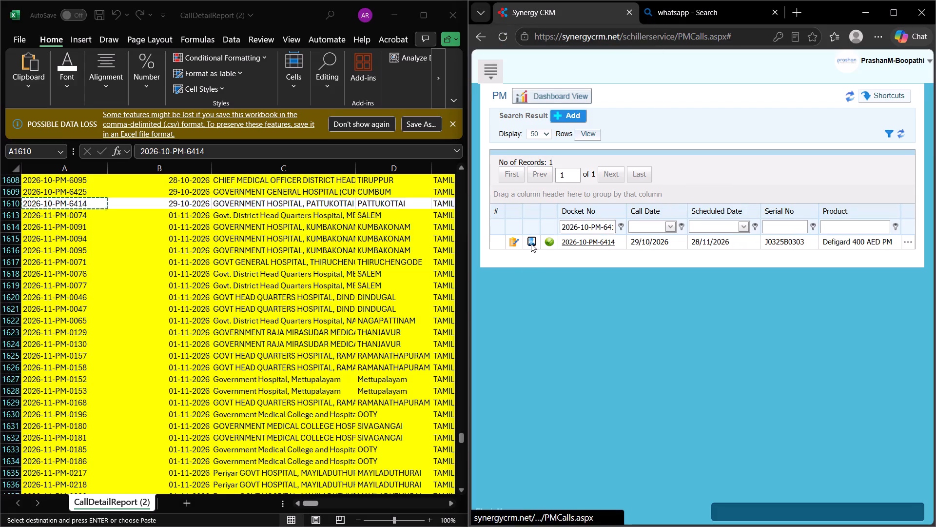
pyautogui.click(825, 167)
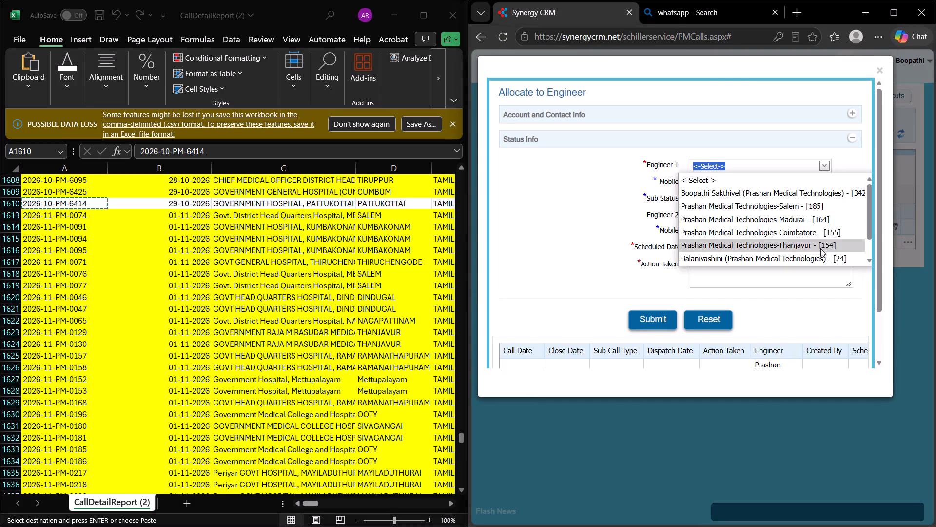
pyautogui.click(807, 249)
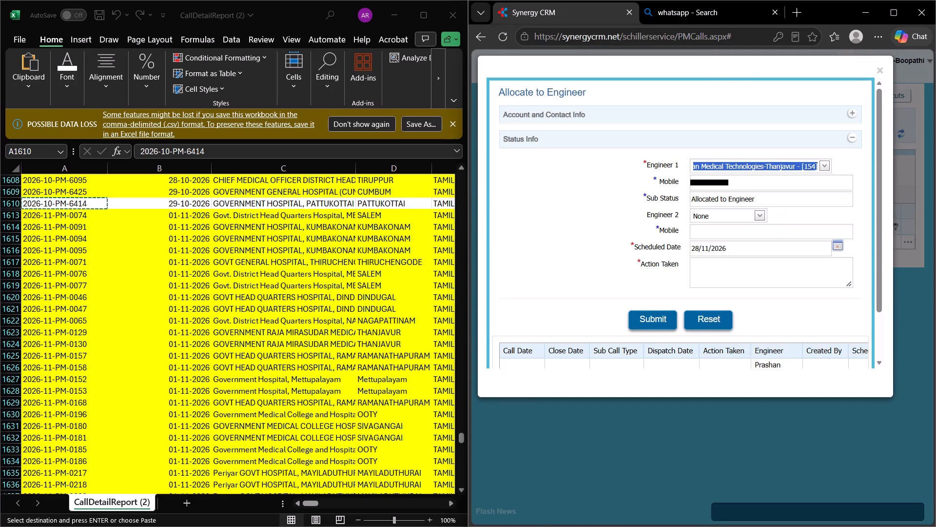
pyautogui.click(742, 258)
pyautogui.write('REALLOCATION')
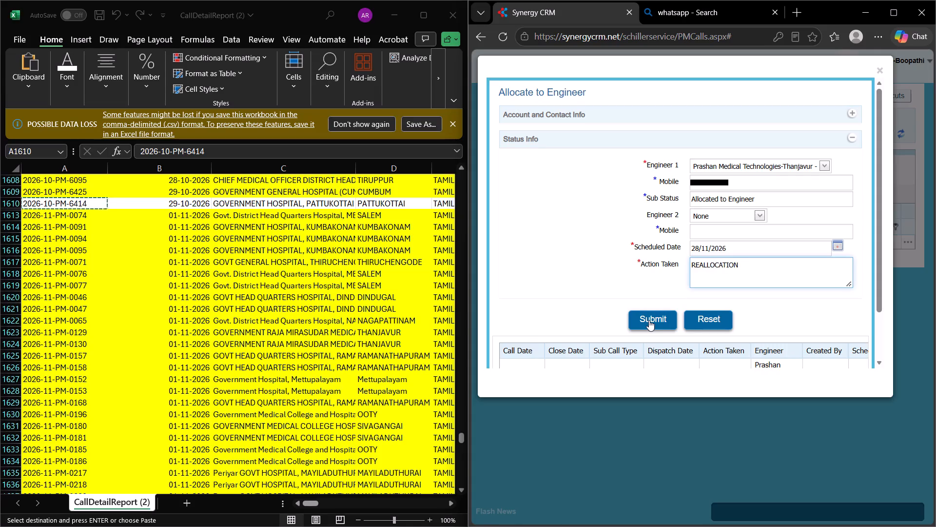
pyautogui.click(649, 320)
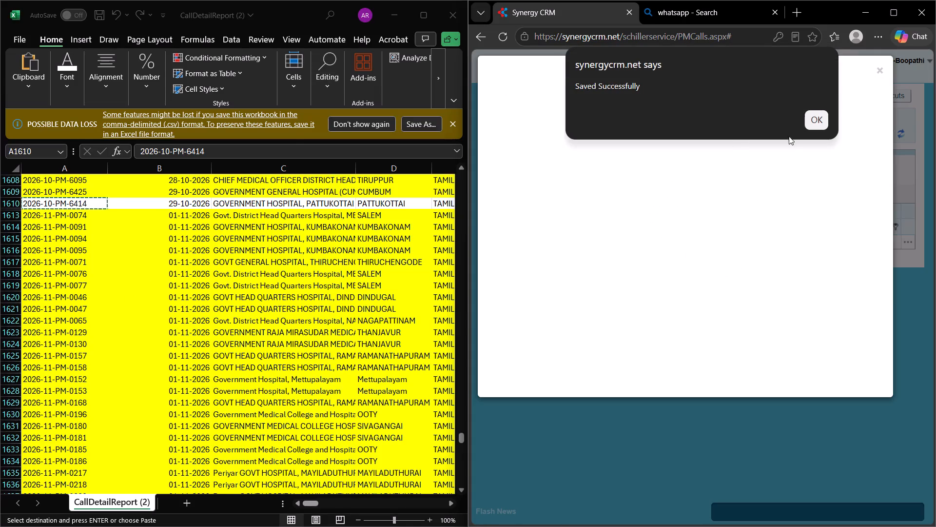
pyautogui.doubleClick(12, 201)
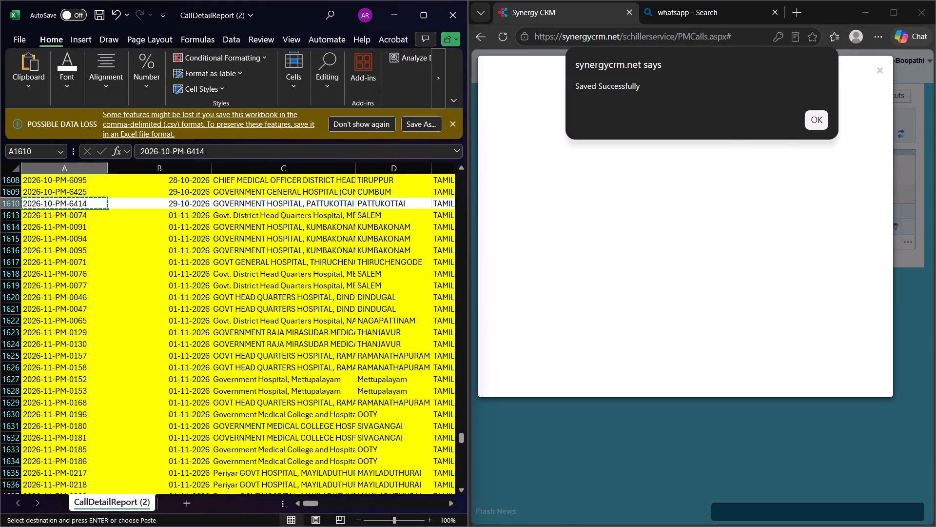
pyautogui.click(14, 203)
pyautogui.click(64, 93)
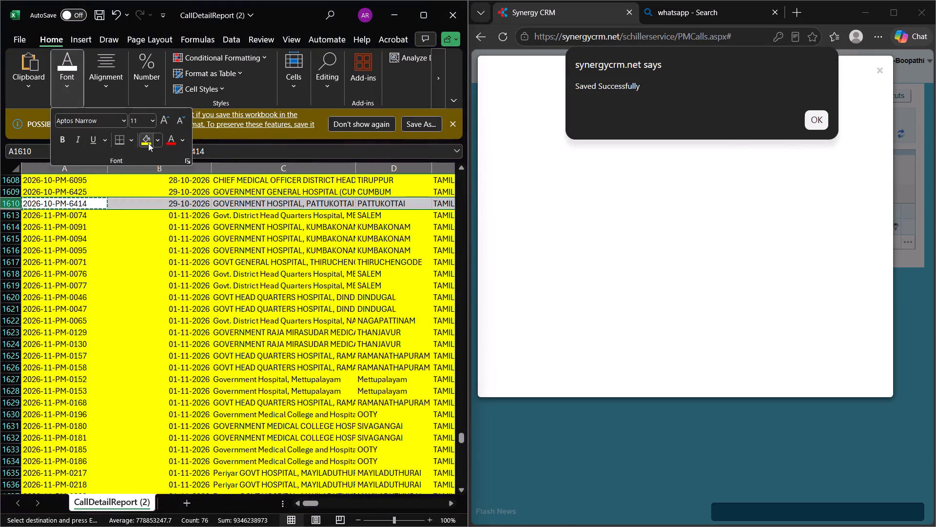
pyautogui.click(148, 142)
pyautogui.scroll(-15, 190, 311)
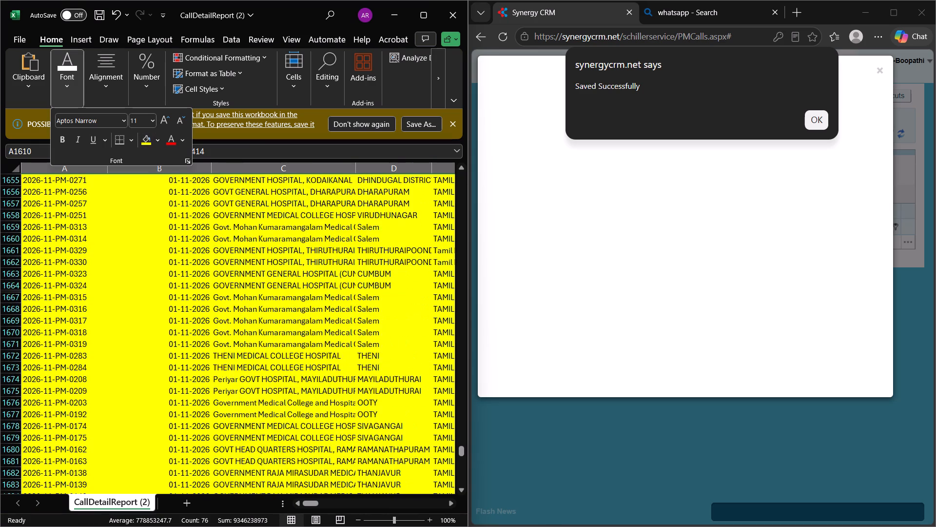
pyautogui.scroll(-9, 198, 300)
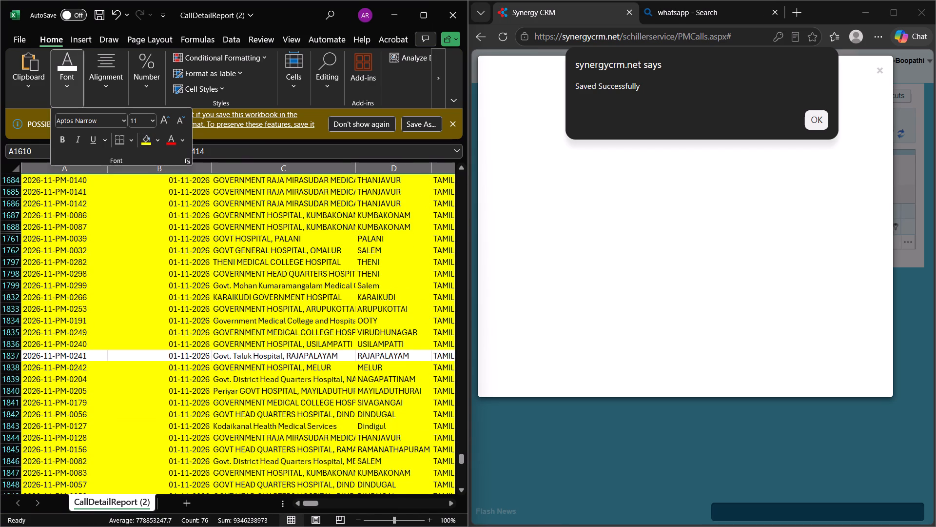
pyautogui.click(47, 358)
pyautogui.hotkey('ctrl', 'c')
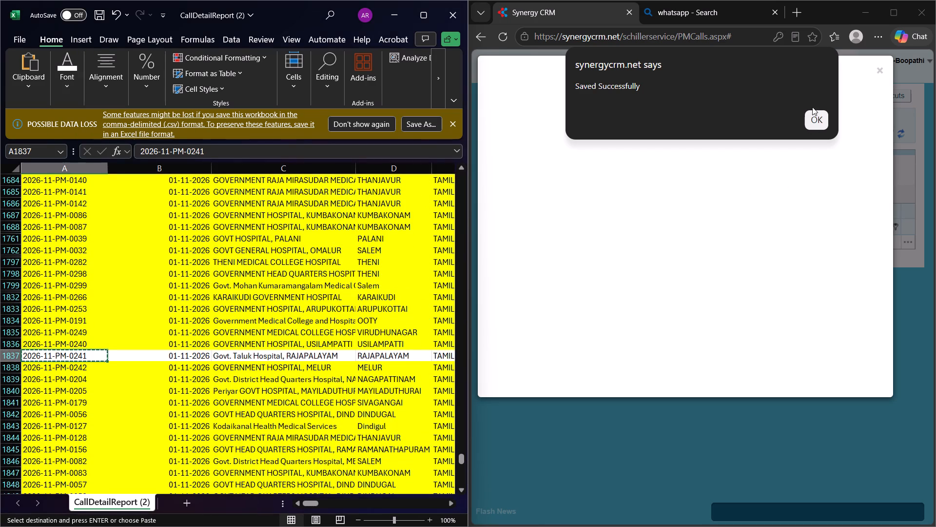
pyautogui.click(813, 118)
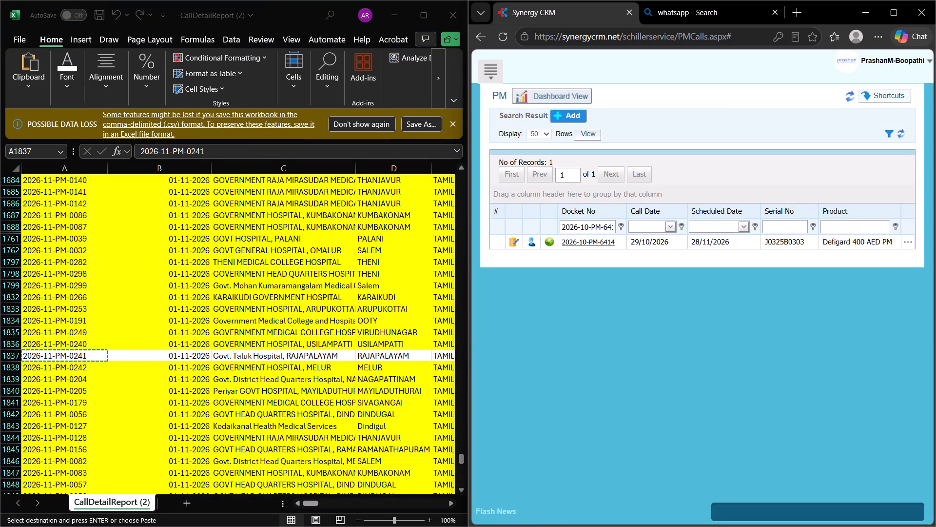
pyautogui.moveTo(562, 227); pyautogui.dragTo(635, 224)
pyautogui.hotkey('ctrl', 'v')
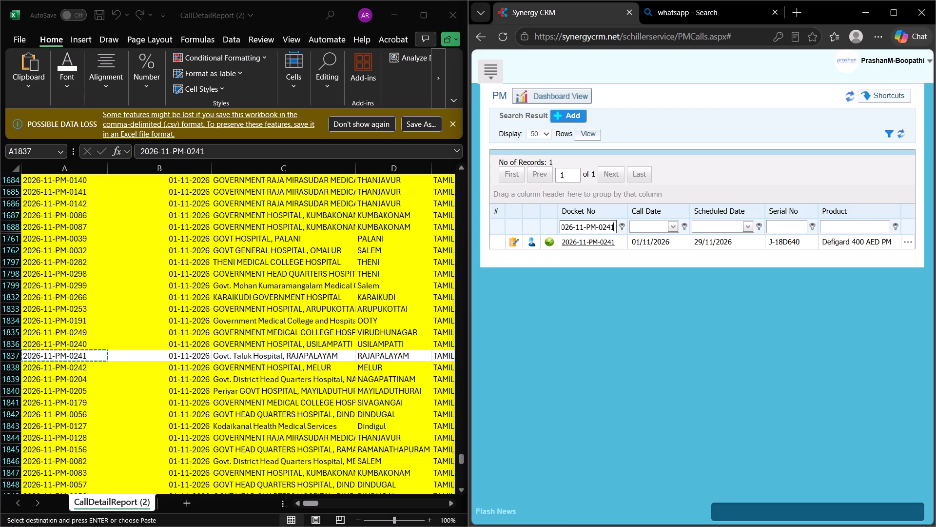
# Allocate docket 2026-11-PM-0241 to Prashan Medical Technologies-Madurai - [164] with action taken REALLOCATION, and submit it.
pyautogui.click(533, 243)
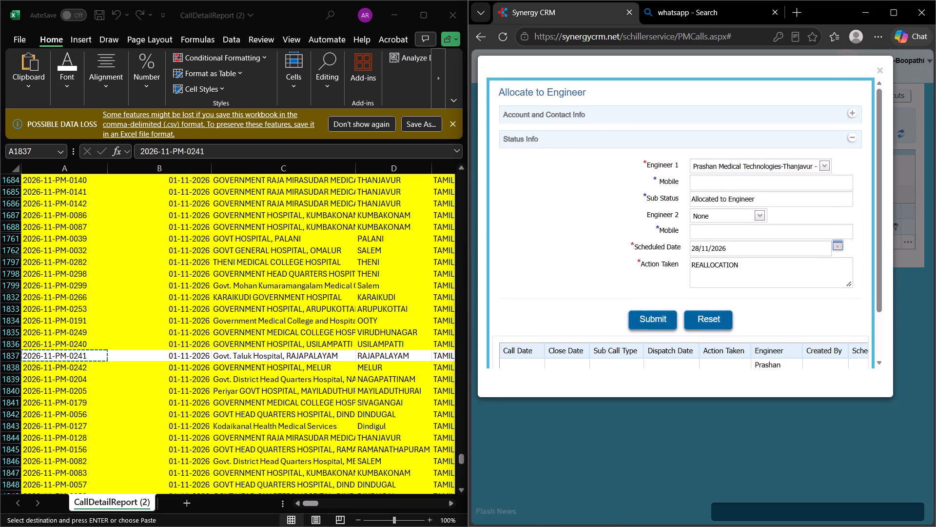
pyautogui.click(824, 167)
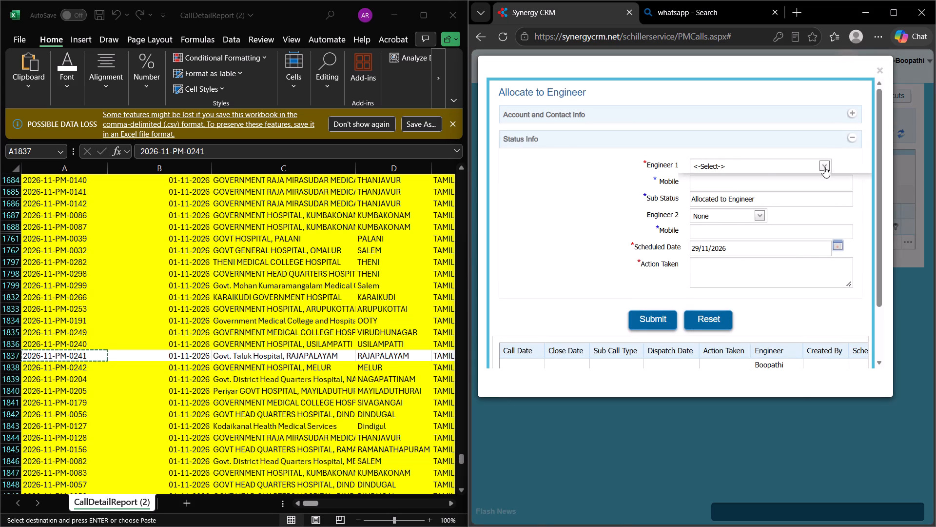
pyautogui.click(809, 218)
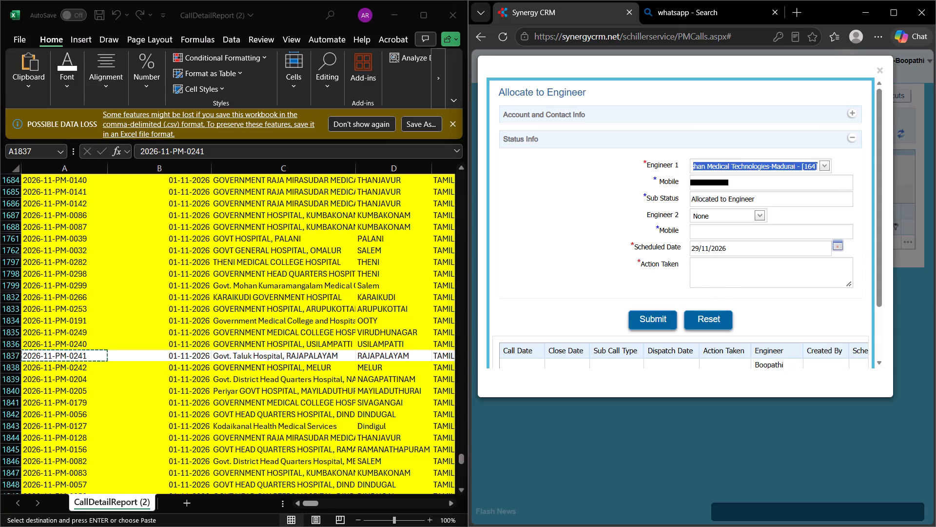
pyautogui.click(719, 280)
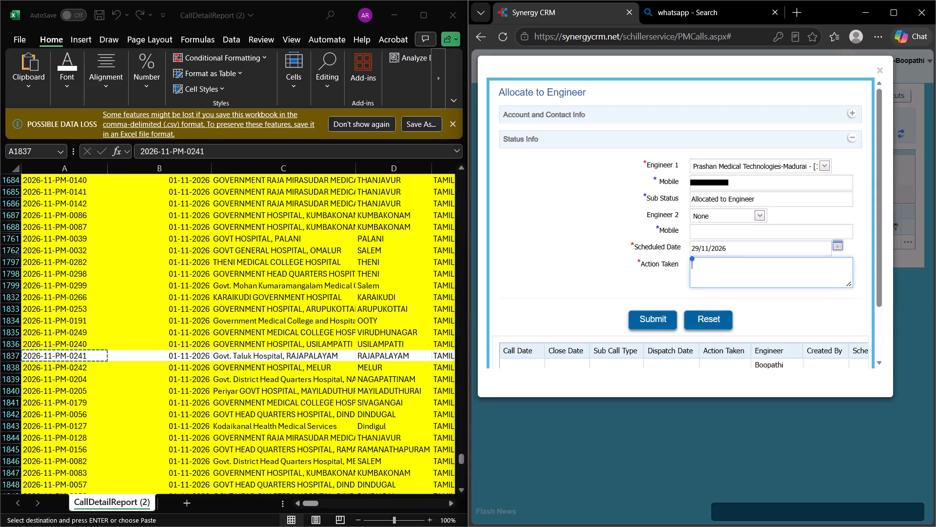
pyautogui.write('REA')
pyautogui.write('LLOCATION')
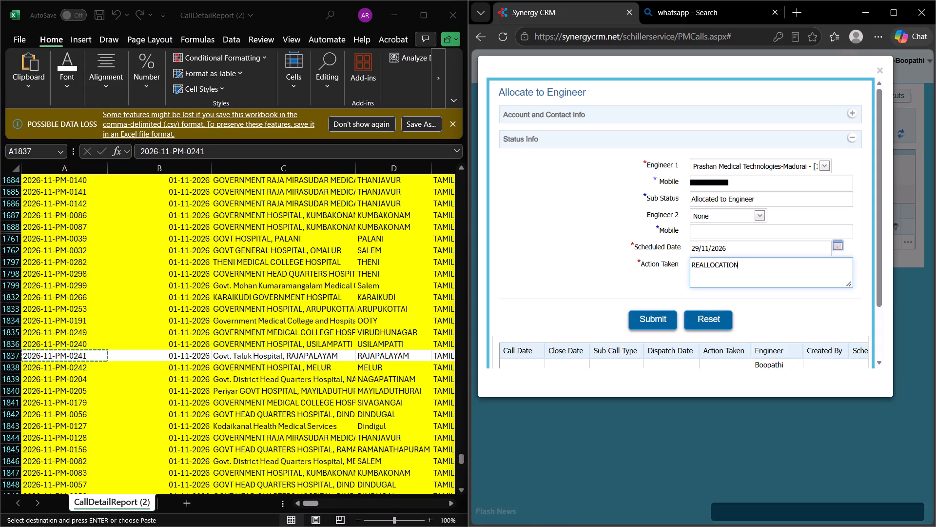
pyautogui.click(661, 318)
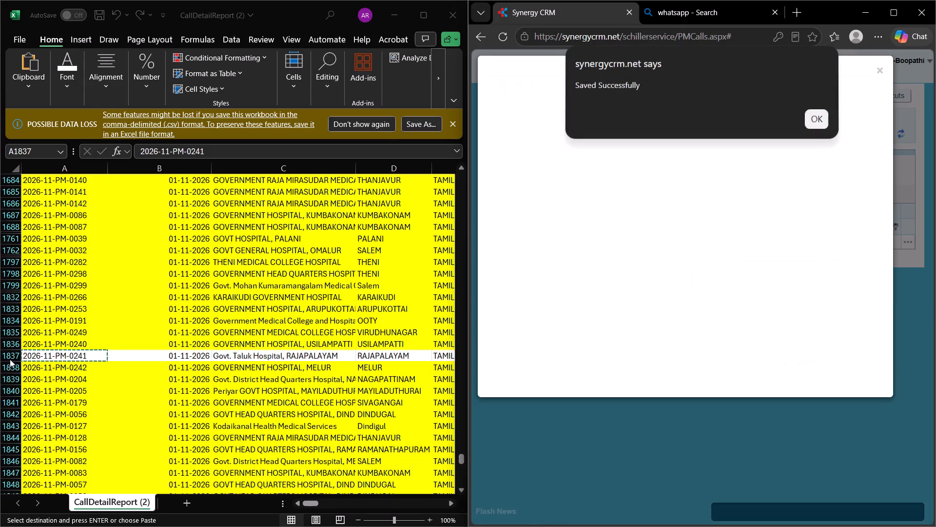
pyautogui.doubleClick(6, 357)
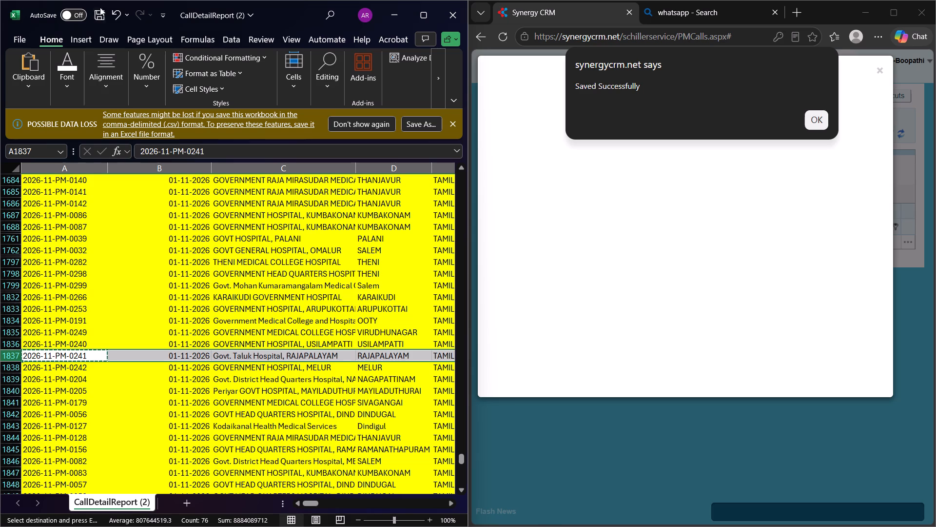
pyautogui.click(61, 82)
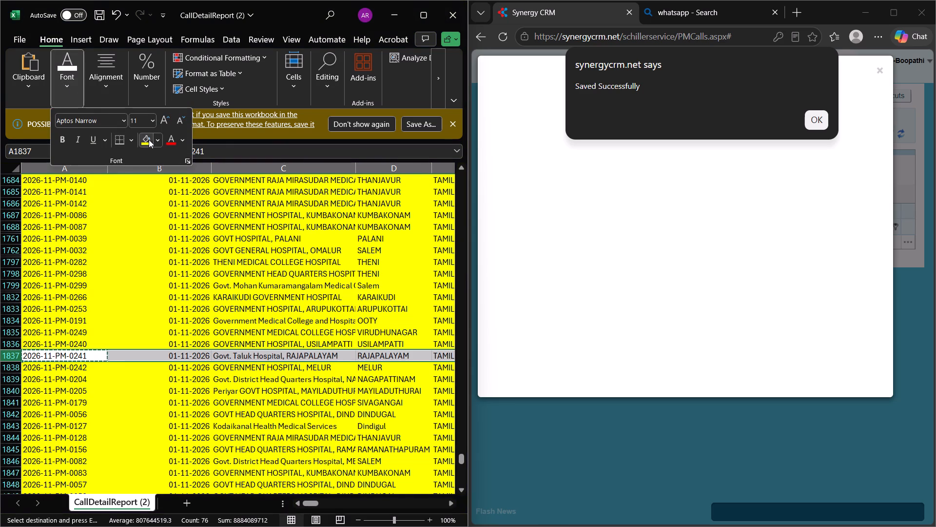
pyautogui.click(149, 140)
pyautogui.scroll(3, 198, 401)
pyautogui.scroll(-20, 200, 397)
pyautogui.scroll(-4, 200, 397)
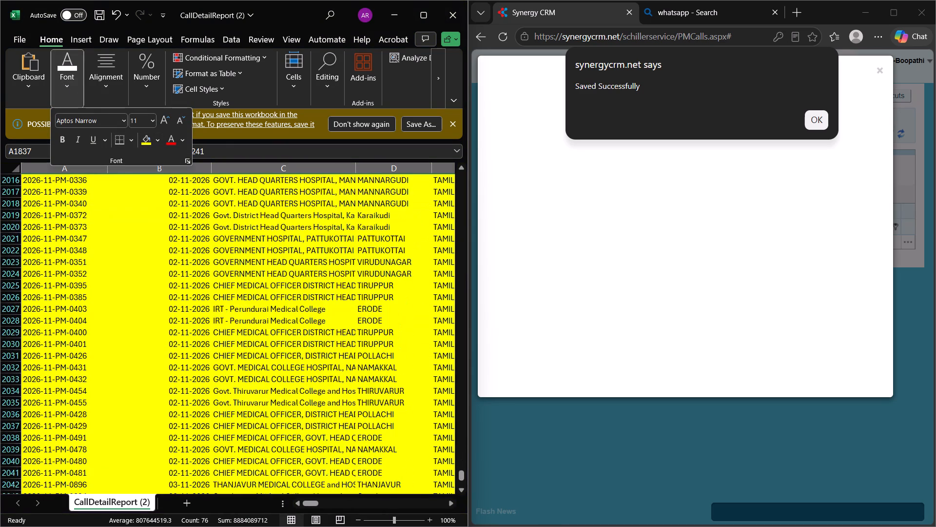
pyautogui.scroll(-8, 198, 388)
pyautogui.scroll(20, 202, 389)
pyautogui.scroll(3, 202, 389)
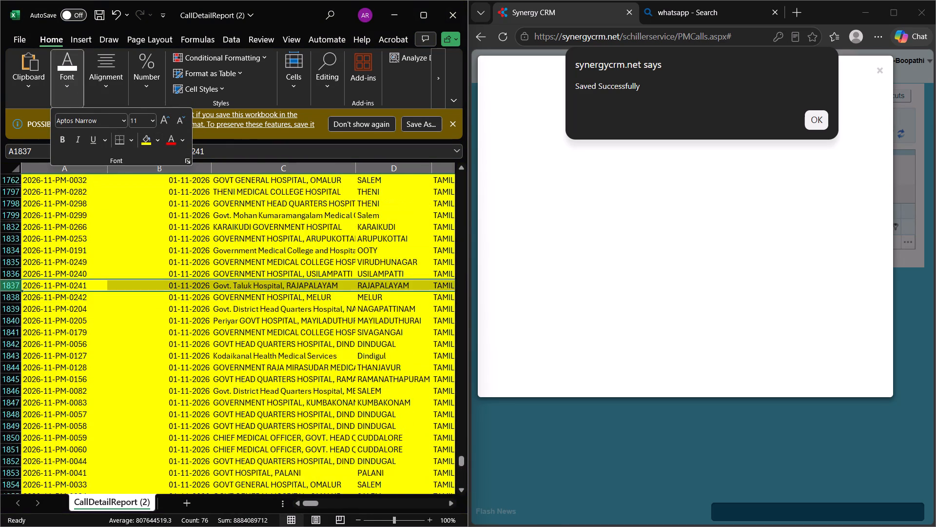
pyautogui.scroll(20, 202, 389)
pyautogui.scroll(15, 202, 389)
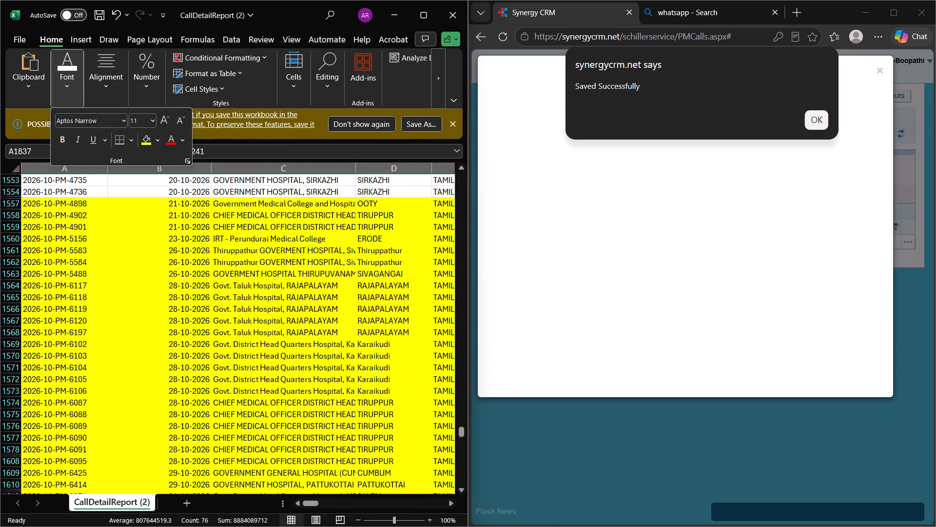
pyautogui.scroll(10, 202, 389)
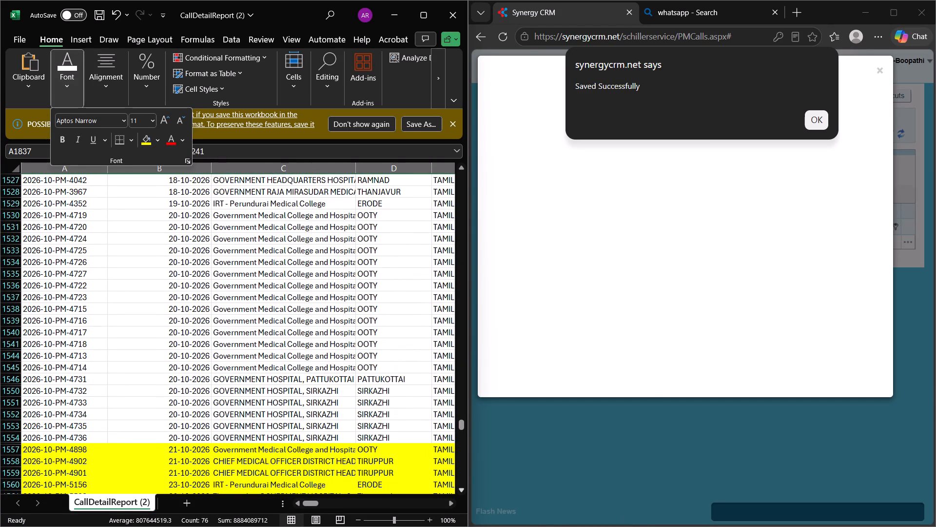
pyautogui.scroll(-2, 150, 372)
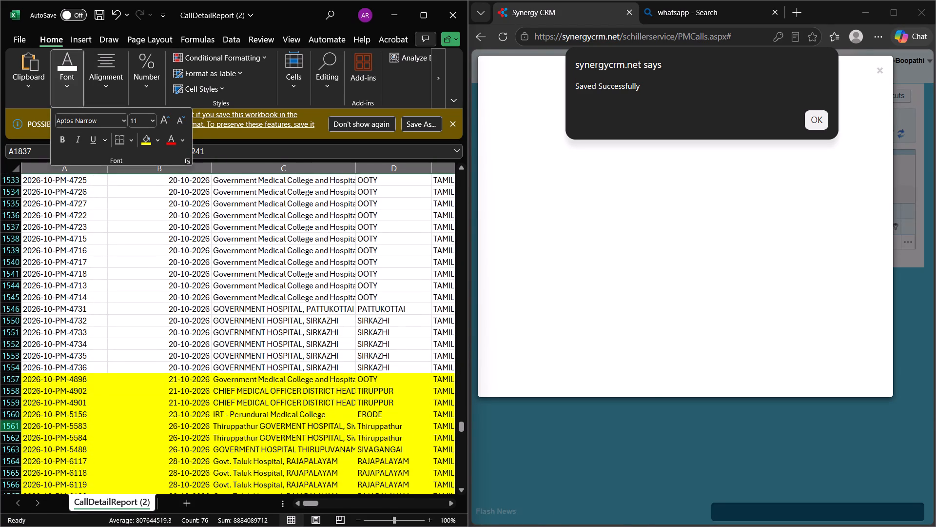
pyautogui.click(78, 368)
pyautogui.hotkey('ctrl', 'c')
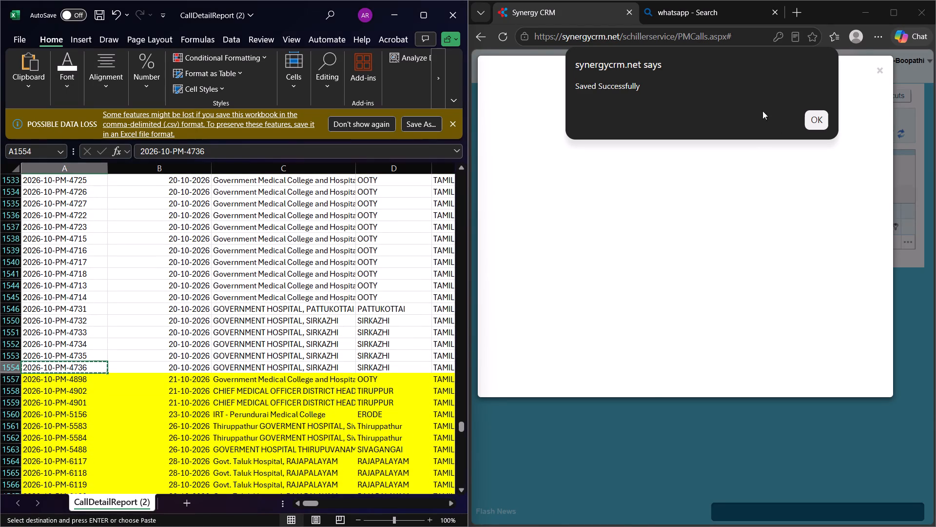
pyautogui.click(817, 124)
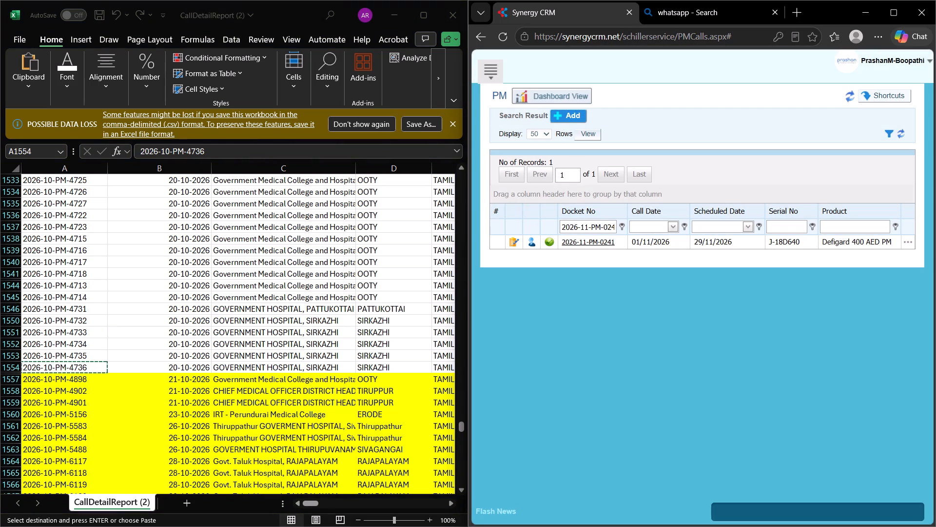
pyautogui.moveTo(563, 225); pyautogui.dragTo(637, 227)
pyautogui.hotkey('ctrl', 'v')
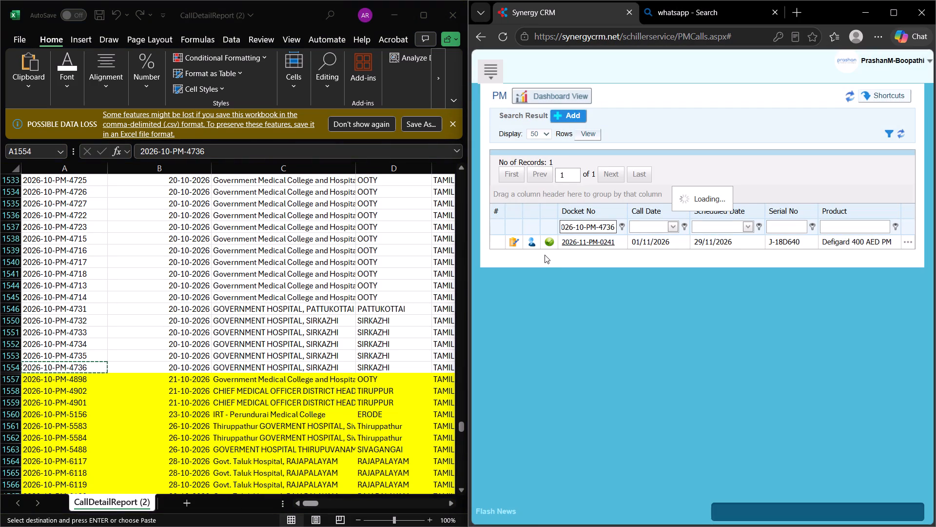
# Allocate docket 2026-10-PM-4736 to Prashan Medical Technologies-Thanjavur - [154] with action taken REALLOCATION, and submit it.
pyautogui.click(533, 243)
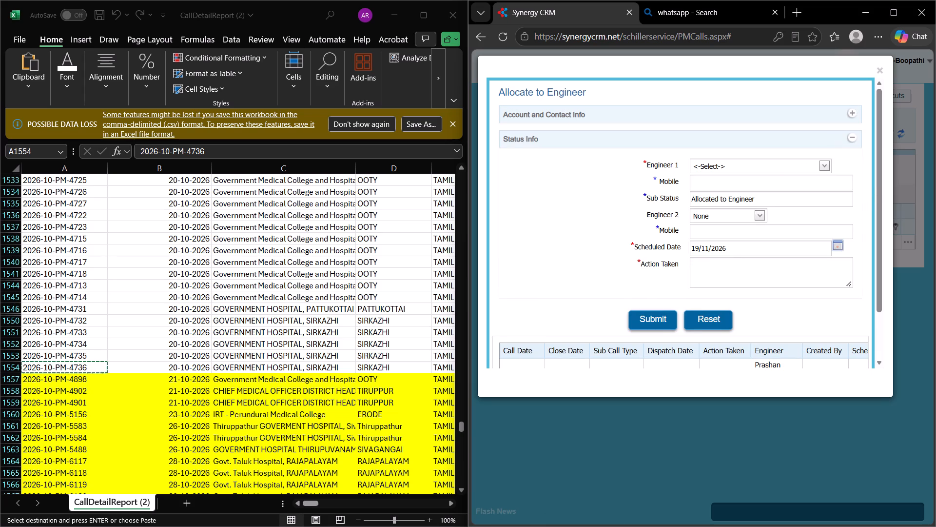
pyautogui.click(825, 166)
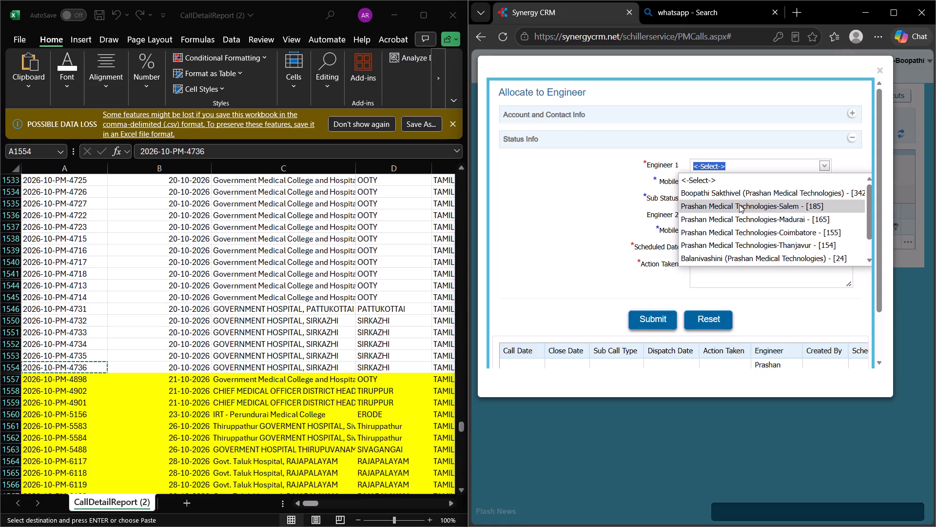
pyautogui.click(744, 243)
pyautogui.click(727, 275)
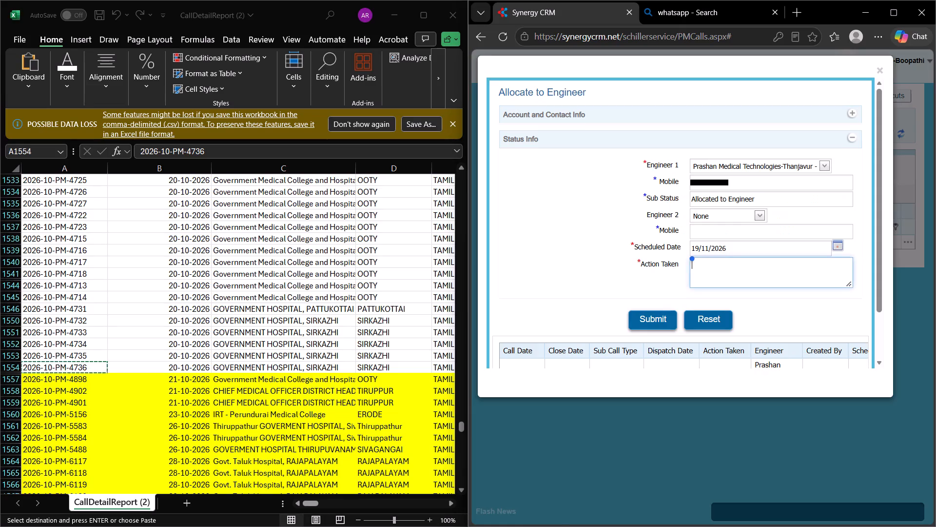
pyautogui.write('REALLO CA')
pyautogui.press('BackSpace')
pyautogui.press('BackSpace')
pyautogui.press('BackSpace')
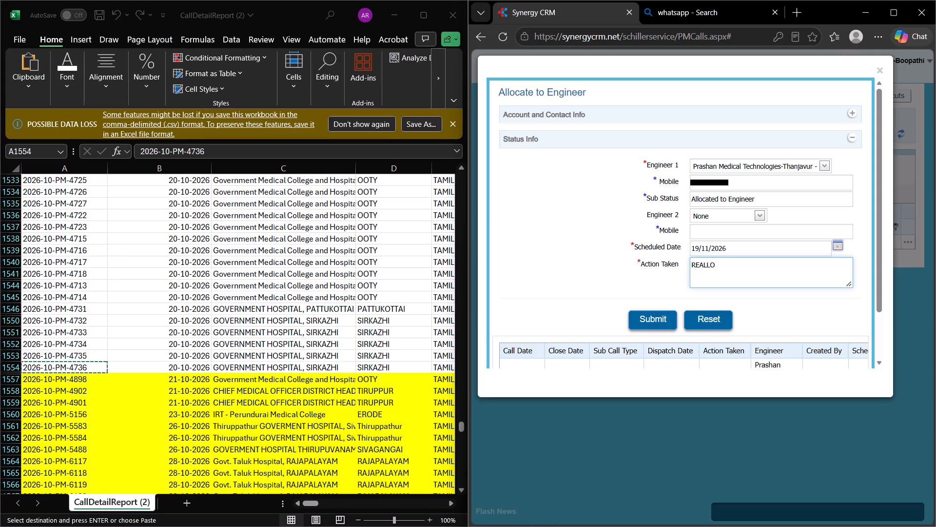
pyautogui.write('CATION')
pyautogui.click(656, 315)
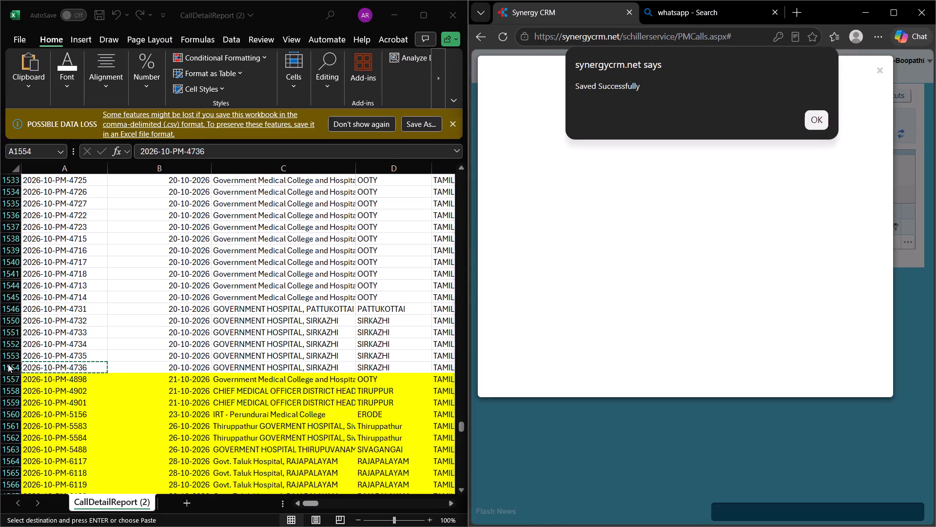
pyautogui.doubleClick(8, 364)
pyautogui.click(8, 366)
pyautogui.click(73, 86)
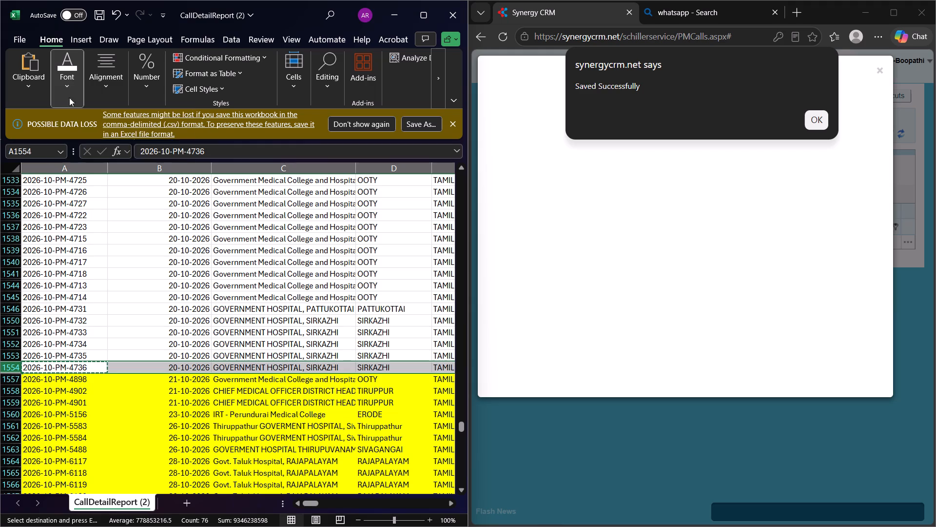
pyautogui.click(144, 142)
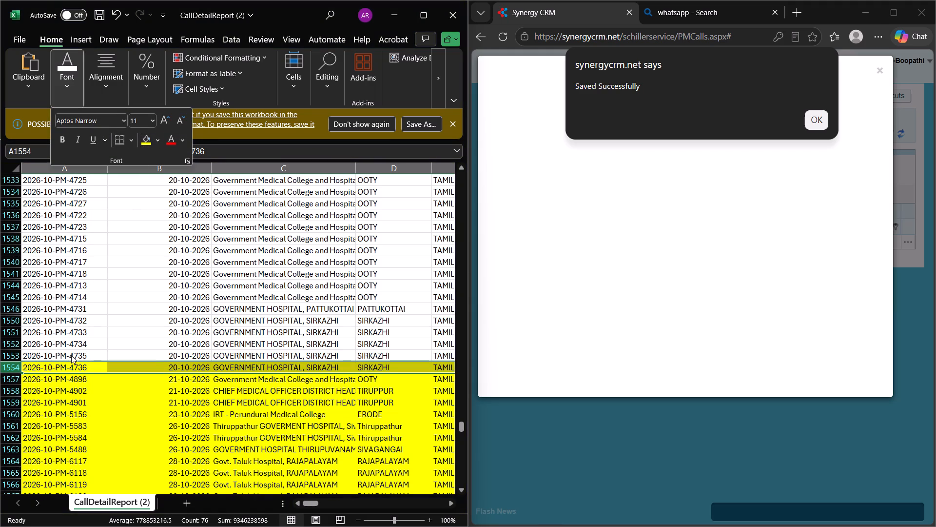
pyautogui.click(72, 355)
pyautogui.click(72, 355)
pyautogui.hotkey('ctrl', 'c')
pyautogui.click(814, 104)
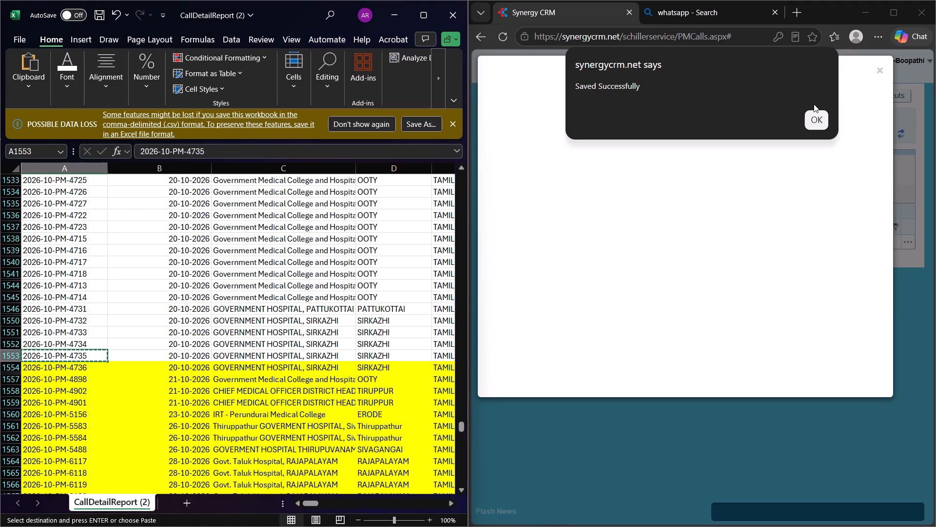
pyautogui.click(830, 116)
pyautogui.click(820, 120)
pyautogui.moveTo(564, 227); pyautogui.dragTo(652, 223)
pyautogui.hotkey('ctrl', 'v')
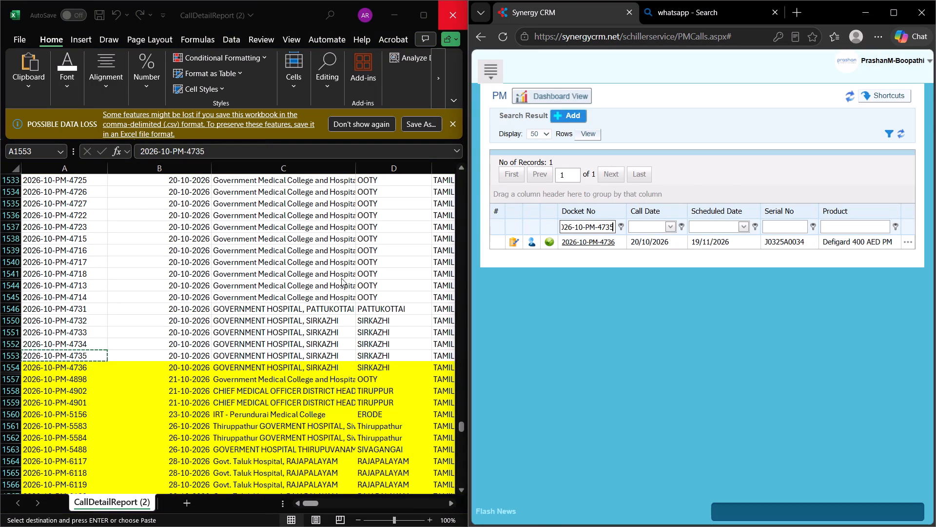
# Allocate docket 2026-10-PM-4735 to Prashan Medical Technologies-Thanjavur - [154] with action taken REALLOCATION, and submit it.
pyautogui.click(531, 243)
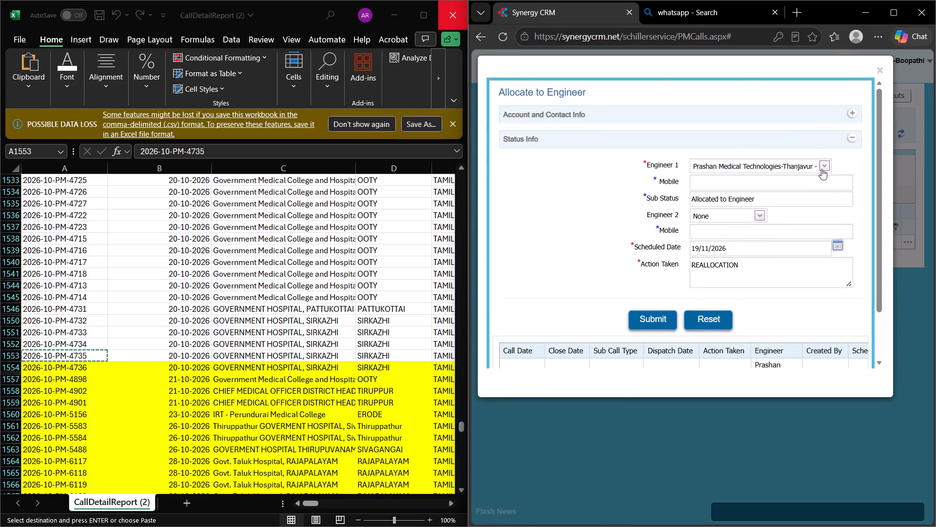
pyautogui.click(825, 165)
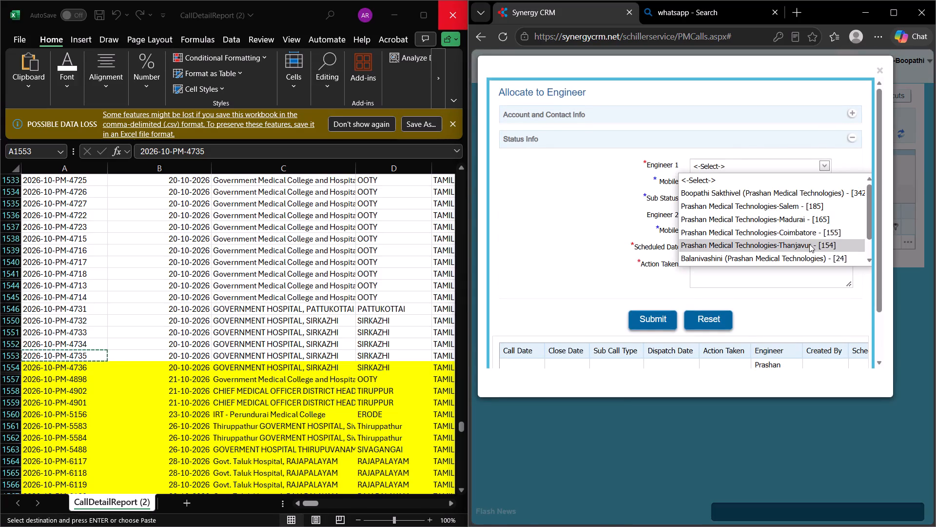
pyautogui.click(809, 244)
pyautogui.click(723, 276)
pyautogui.write('REALLOCATION')
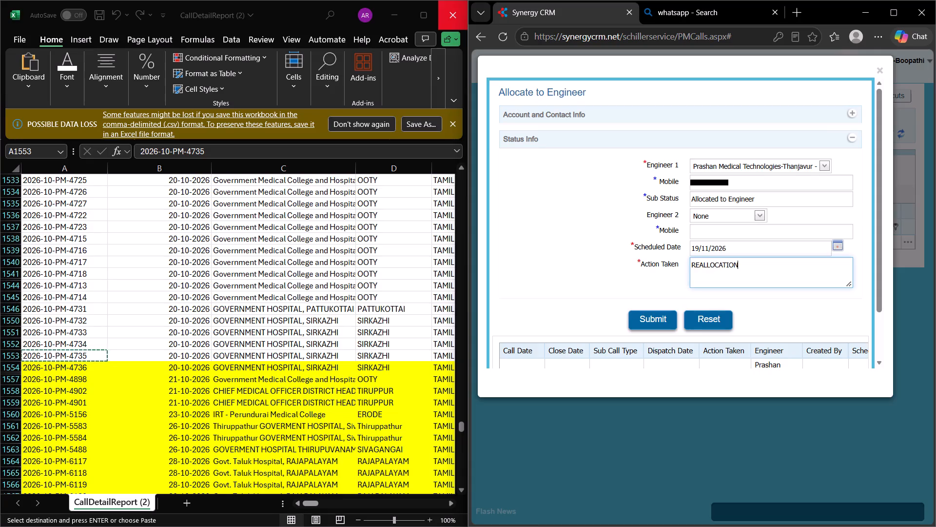
pyautogui.click(636, 323)
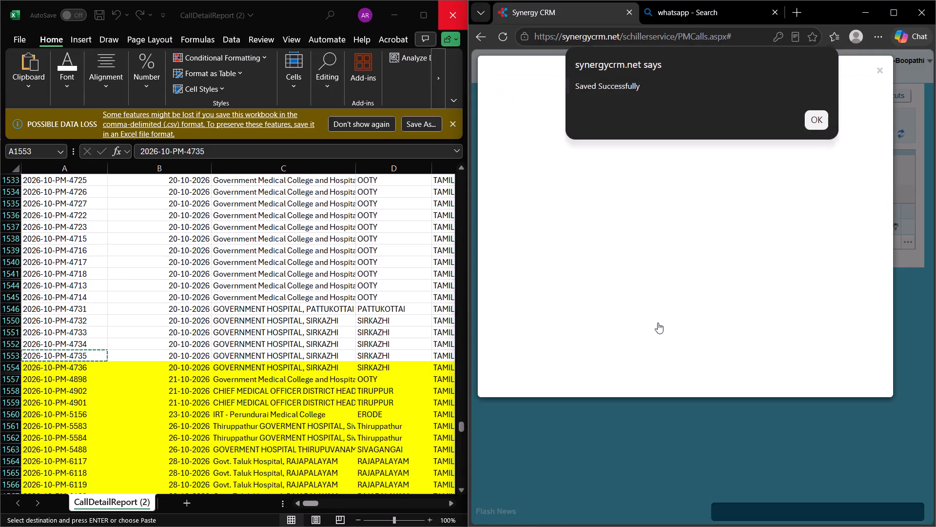
pyautogui.click(812, 117)
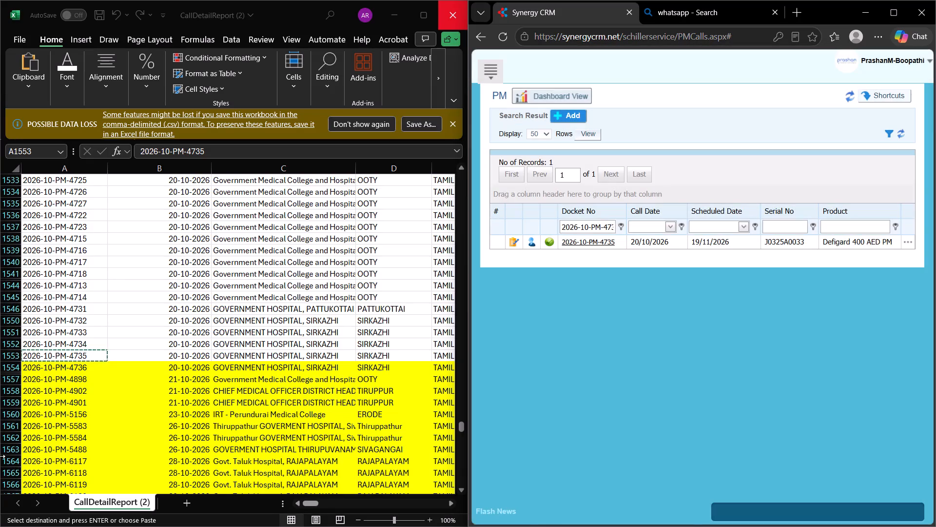
pyautogui.click(7, 358)
pyautogui.click(8, 357)
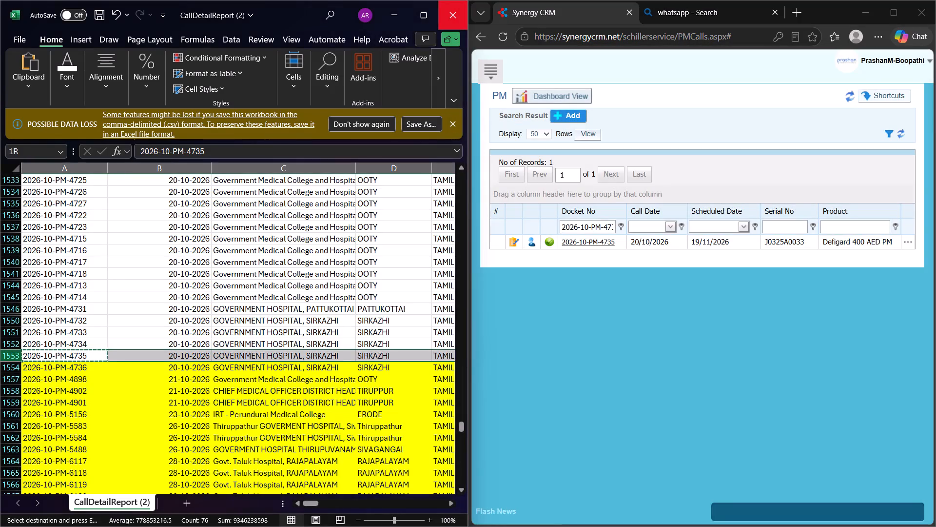
pyautogui.click(65, 88)
pyautogui.click(148, 142)
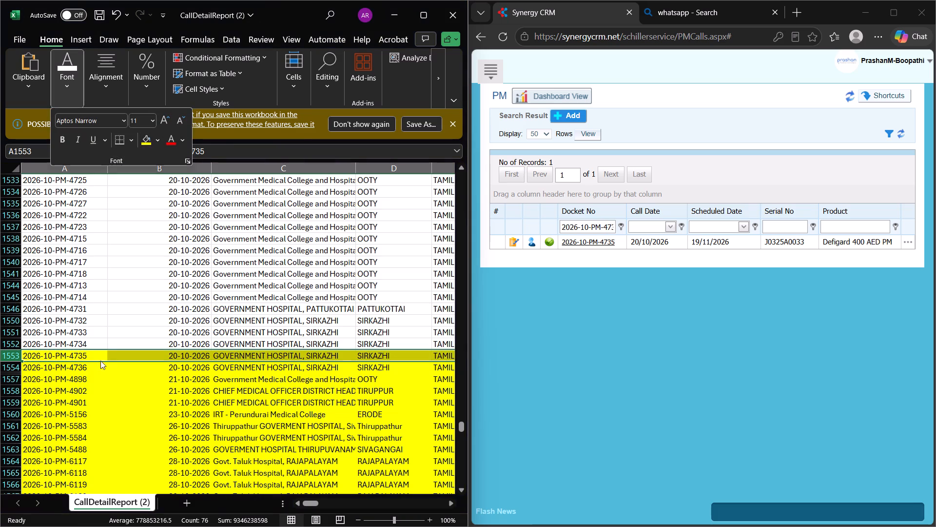
pyautogui.click(100, 341)
pyautogui.click(100, 341)
pyautogui.hotkey('ctrl', 'c')
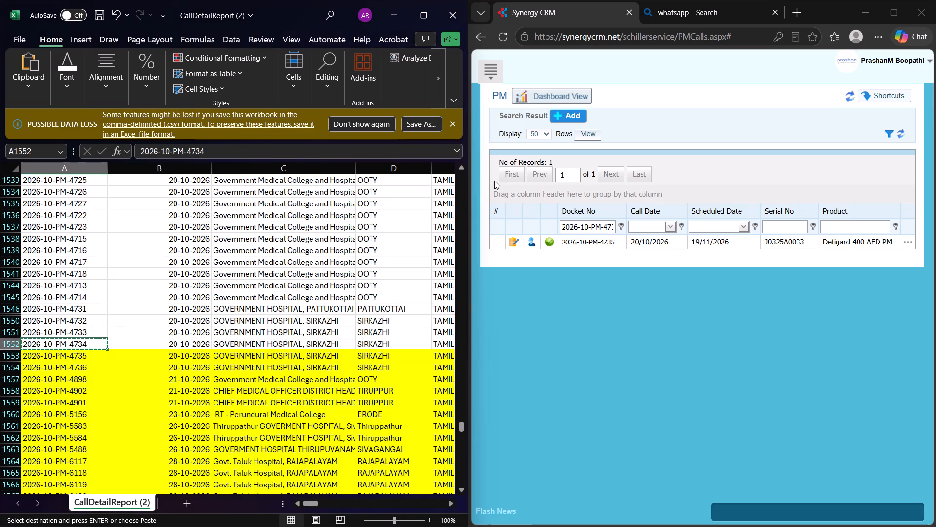
pyautogui.moveTo(561, 228); pyautogui.dragTo(632, 221)
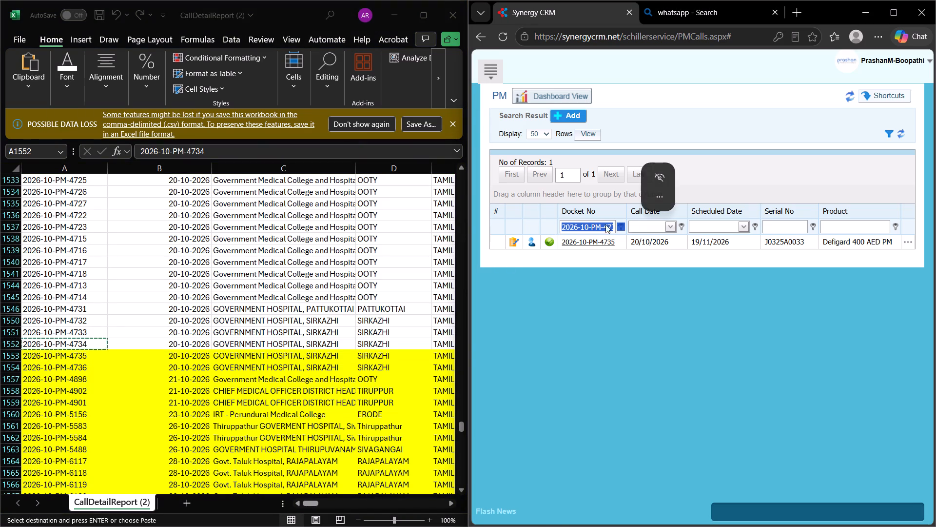
pyautogui.click(565, 230)
pyautogui.click(563, 229)
pyautogui.moveTo(563, 229); pyautogui.dragTo(612, 226)
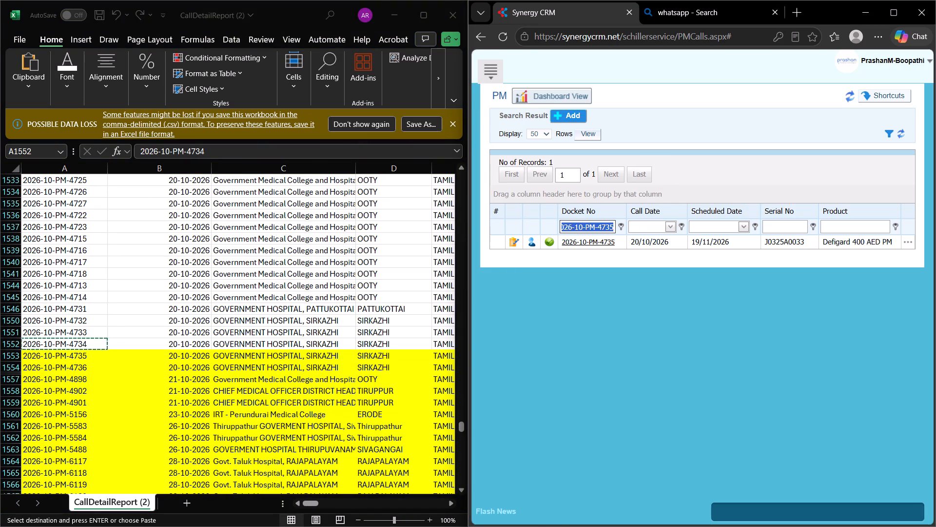
pyautogui.hotkey('ctrl', 'v')
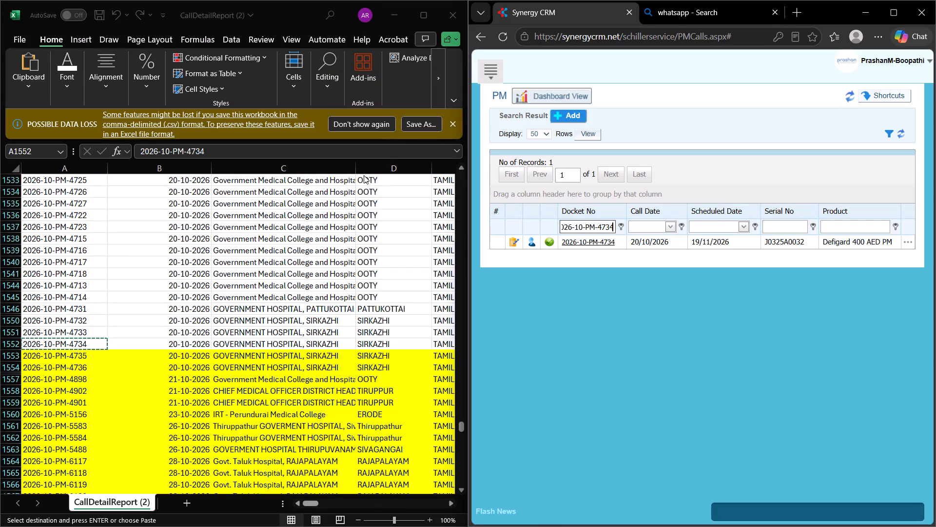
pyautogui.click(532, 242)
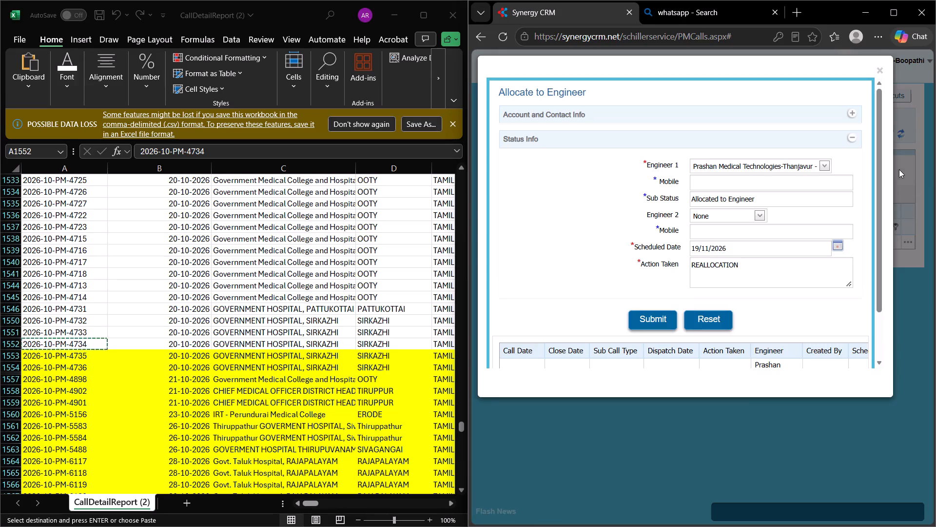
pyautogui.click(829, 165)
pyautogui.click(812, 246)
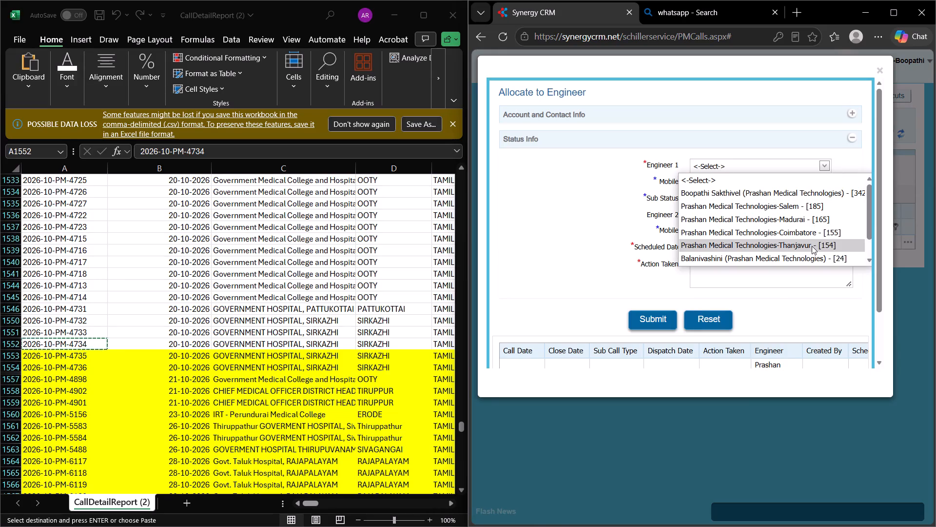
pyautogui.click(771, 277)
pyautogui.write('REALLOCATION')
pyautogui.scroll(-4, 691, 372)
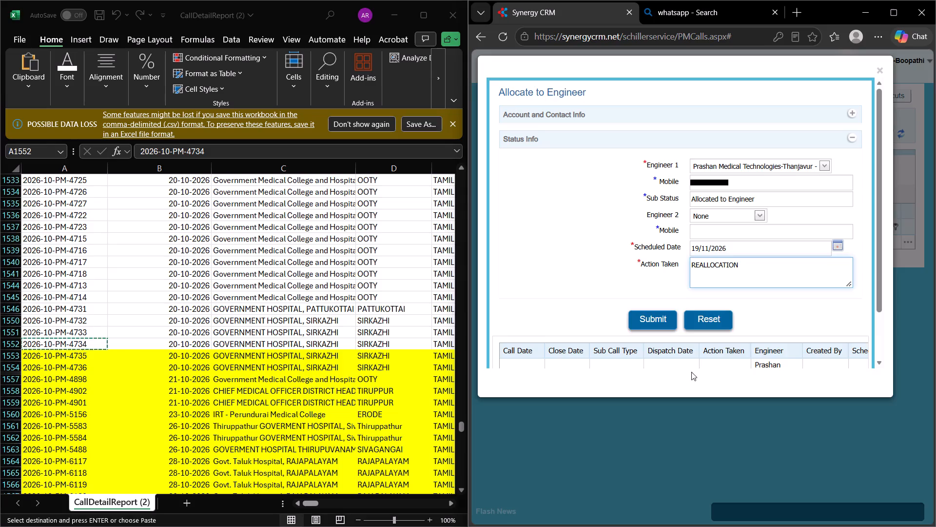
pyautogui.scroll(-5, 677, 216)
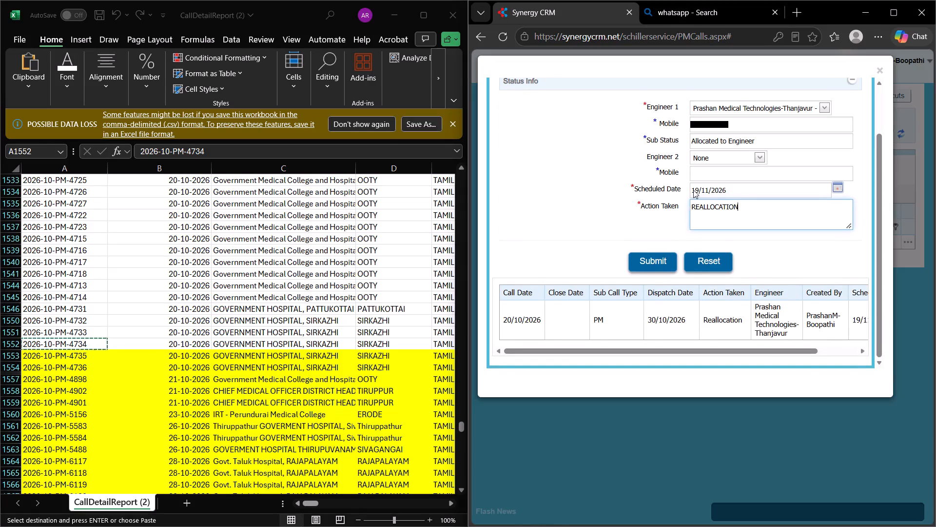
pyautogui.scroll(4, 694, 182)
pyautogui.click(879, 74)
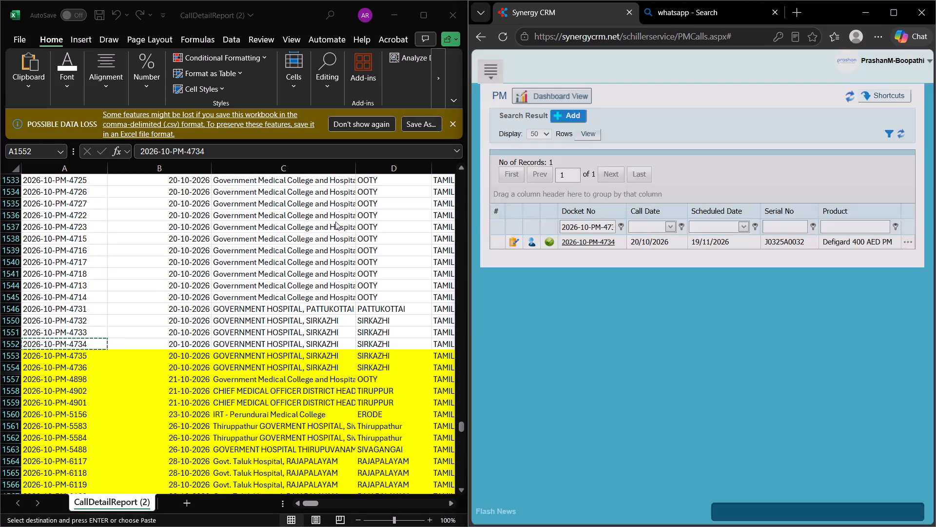
# In the Excel call report, fill the entire row of docket 2026-10-PM-4734 with yellow.
pyautogui.click(75, 333)
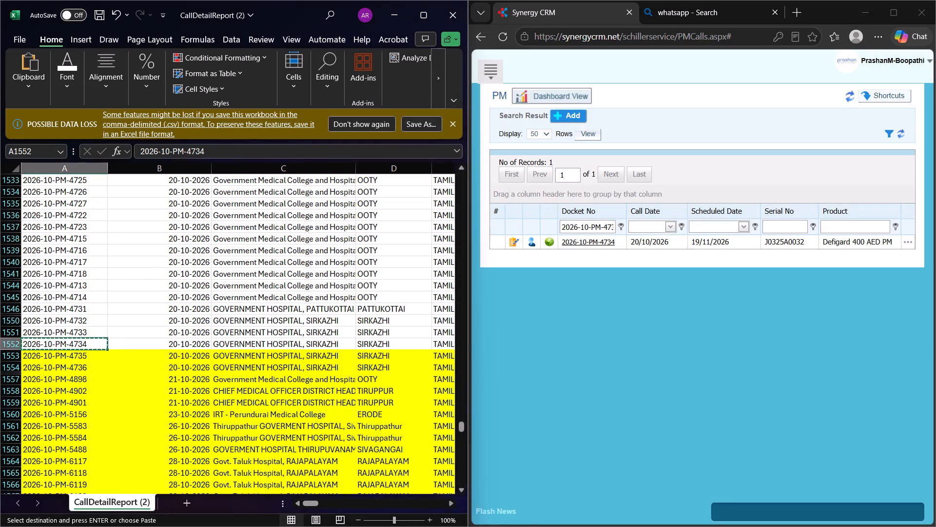
pyautogui.click(75, 333)
pyautogui.hotkey('ctrl', 'c')
pyautogui.click(19, 345)
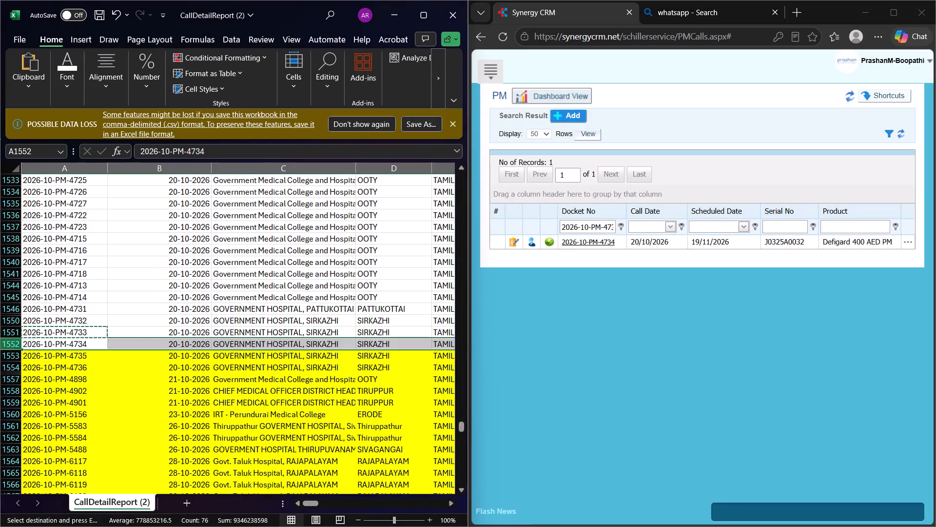
pyautogui.click(72, 84)
pyautogui.click(147, 140)
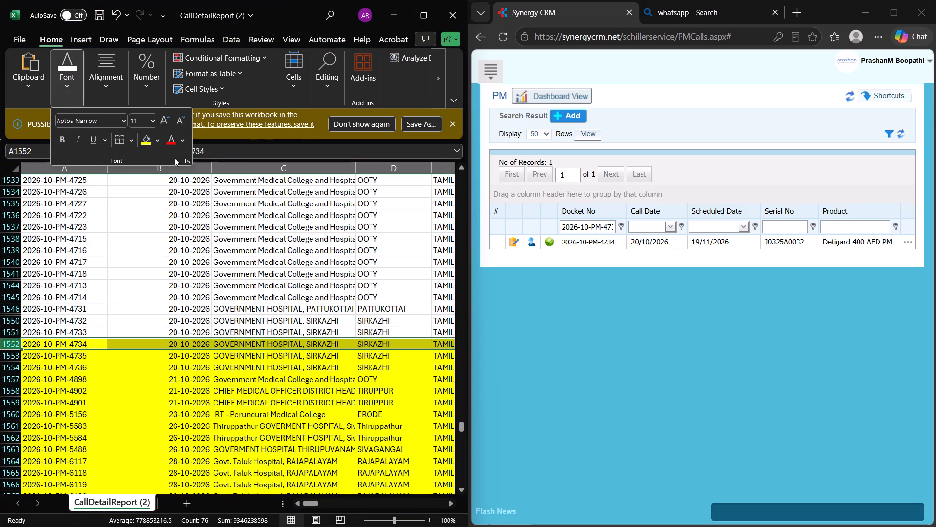
pyautogui.moveTo(562, 229); pyautogui.dragTo(757, 227)
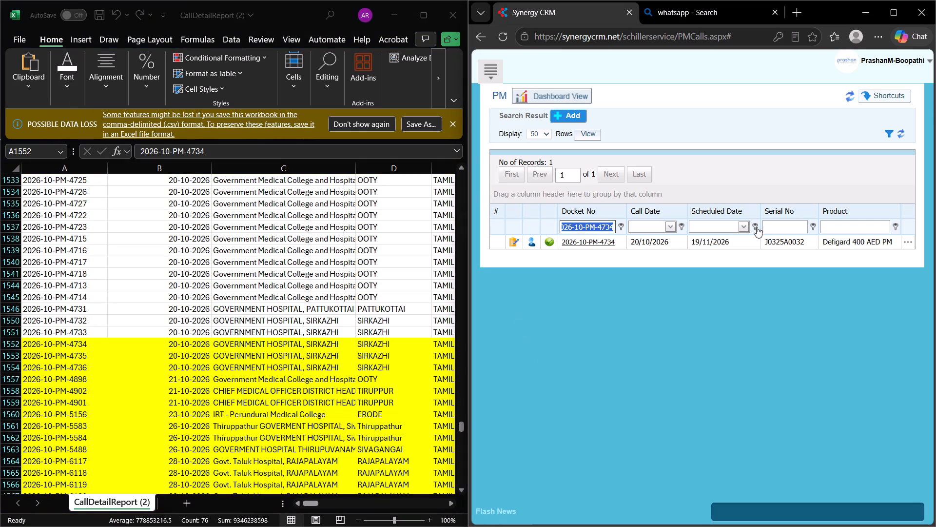
pyautogui.hotkey('ctrl', 'v')
pyautogui.click(586, 227)
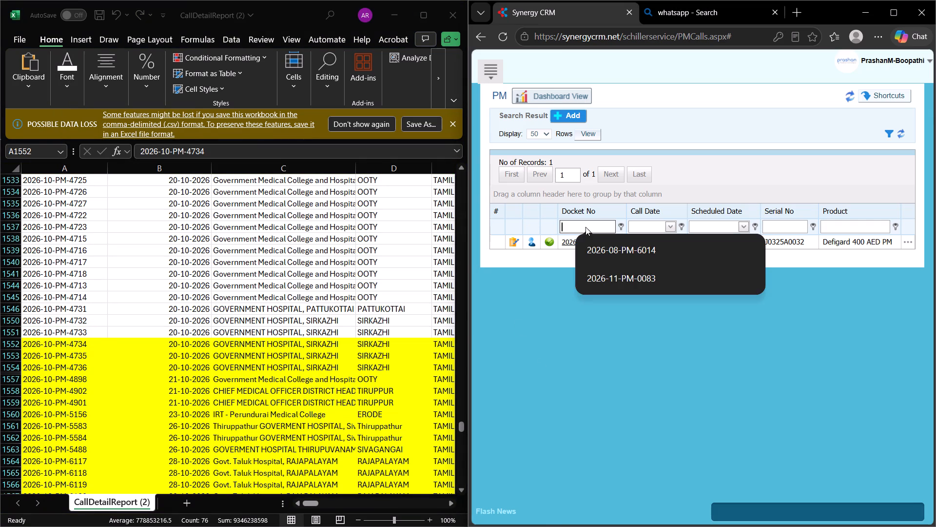
pyautogui.hotkey('ctrl', 'v')
pyautogui.click(582, 228)
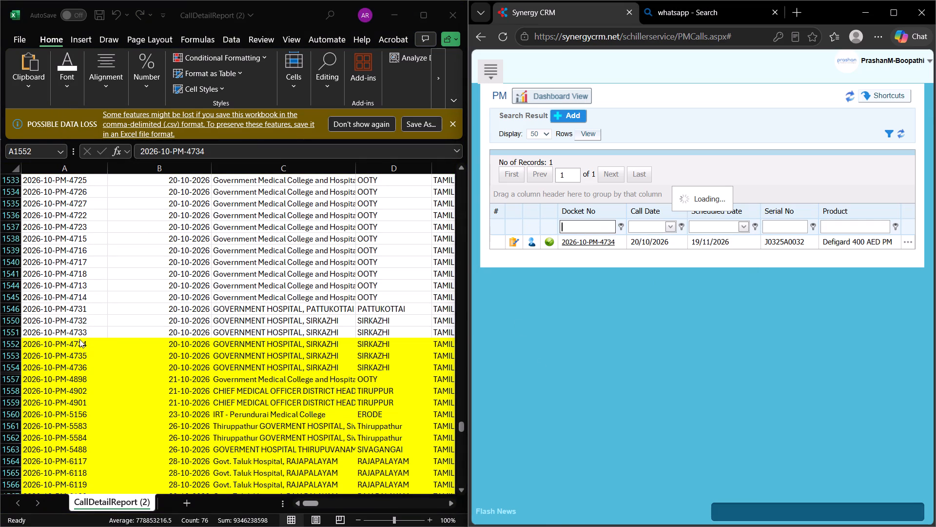
pyautogui.click(81, 333)
pyautogui.click(82, 332)
pyautogui.hotkey('ctrl', 'c')
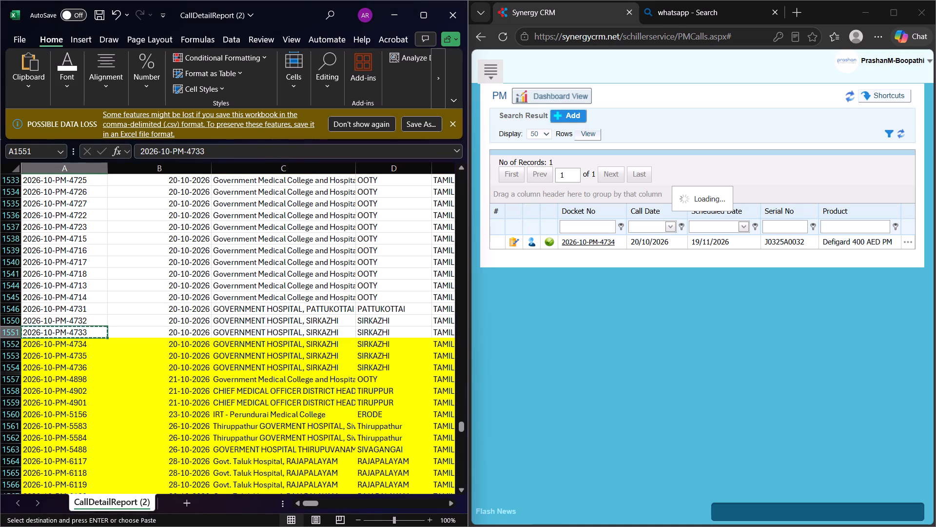
pyautogui.click(581, 227)
pyautogui.click(581, 227)
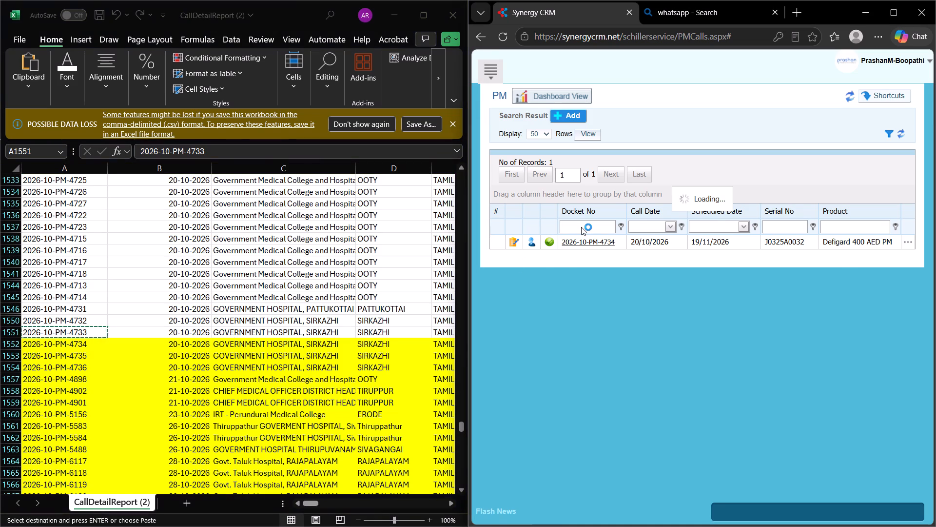
pyautogui.click(581, 226)
pyautogui.hotkey('ctrl', 'v')
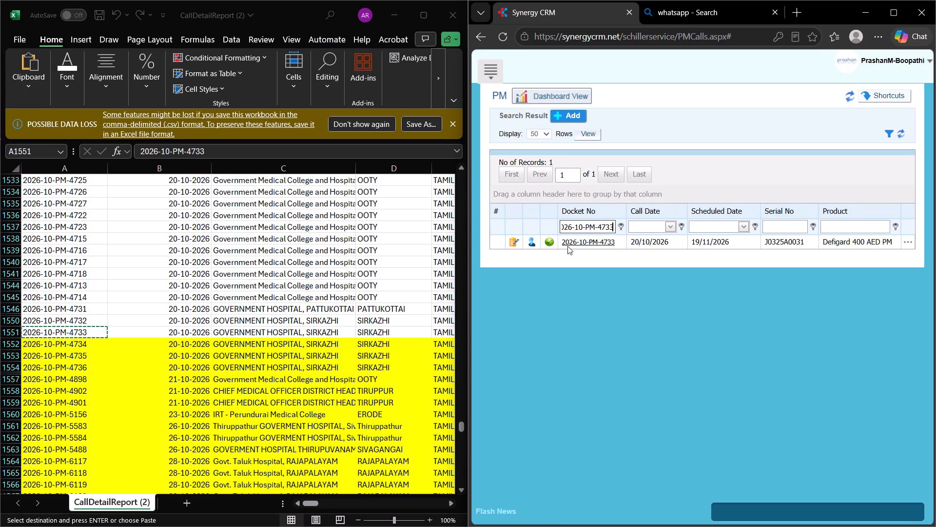
# Check the allocation history of docket 2026-10-PM-4733 in its Allocate to Engineer form, and fill its entire Excel row with yellow.
pyautogui.click(529, 240)
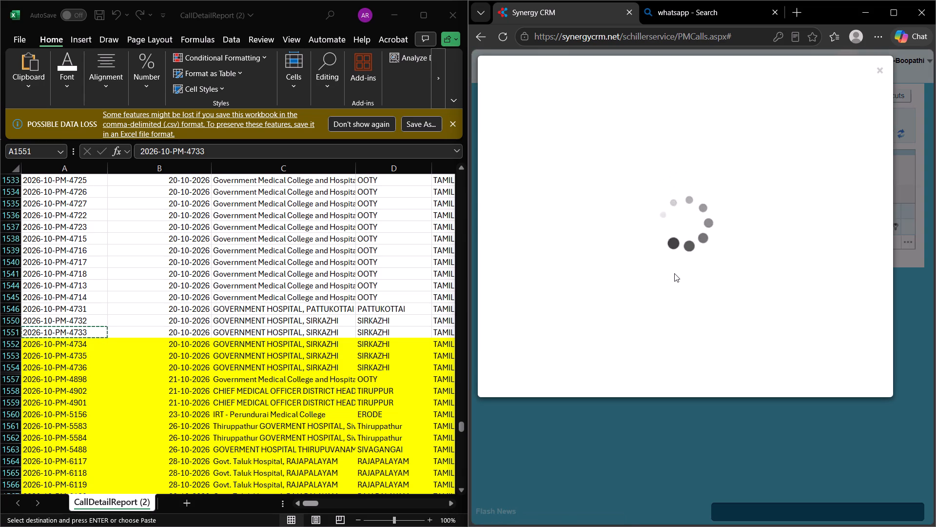
pyautogui.scroll(-5, 674, 273)
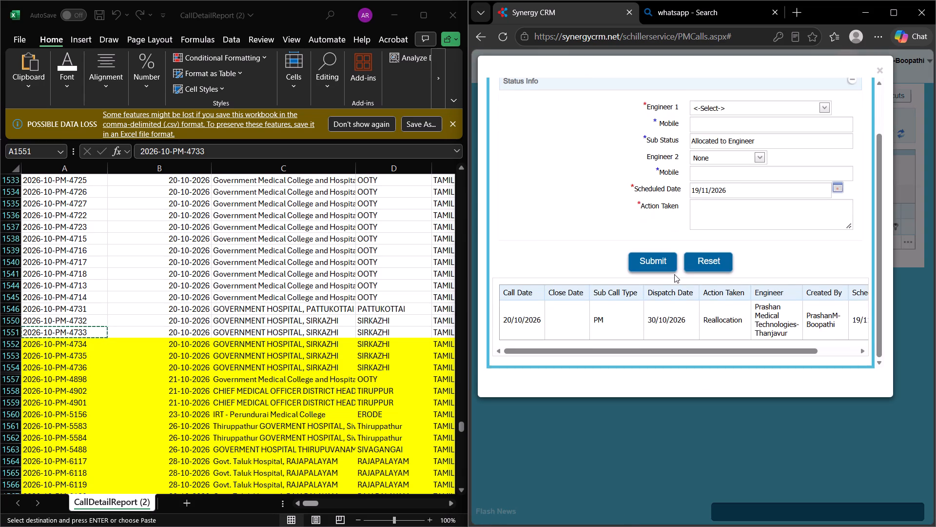
pyautogui.scroll(6, 674, 274)
pyautogui.click(14, 328)
pyautogui.click(11, 334)
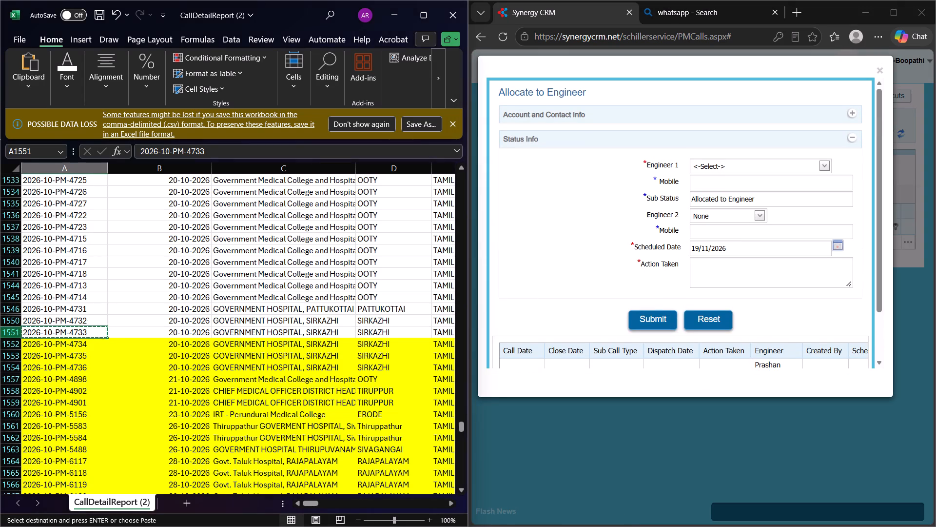
pyautogui.click(62, 81)
pyautogui.click(146, 141)
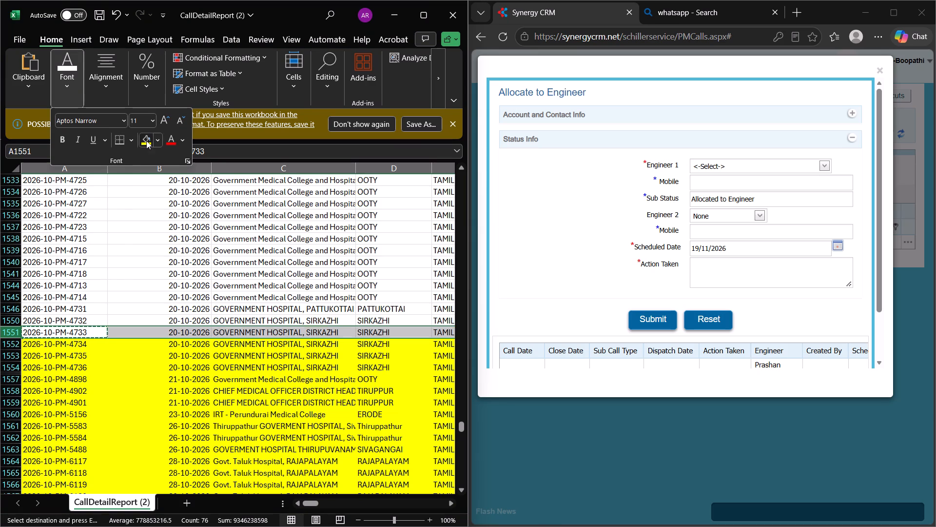
# Copy docket number 2026-10-PM-4732 from Excel, close the open allocation form, and filter the Synergy CRM PM list by that number.
pyautogui.click(86, 320)
pyautogui.click(86, 320)
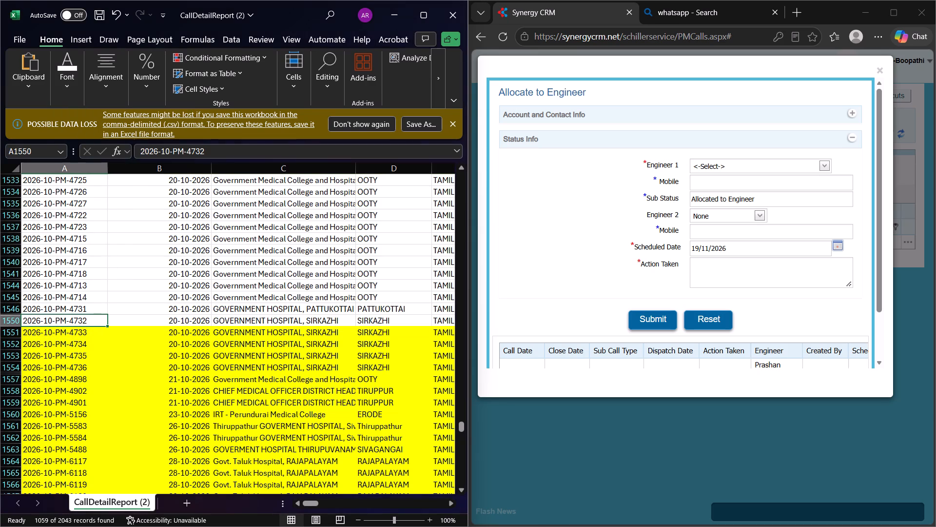
pyautogui.hotkey('ctrl', 'c')
pyautogui.click(881, 68)
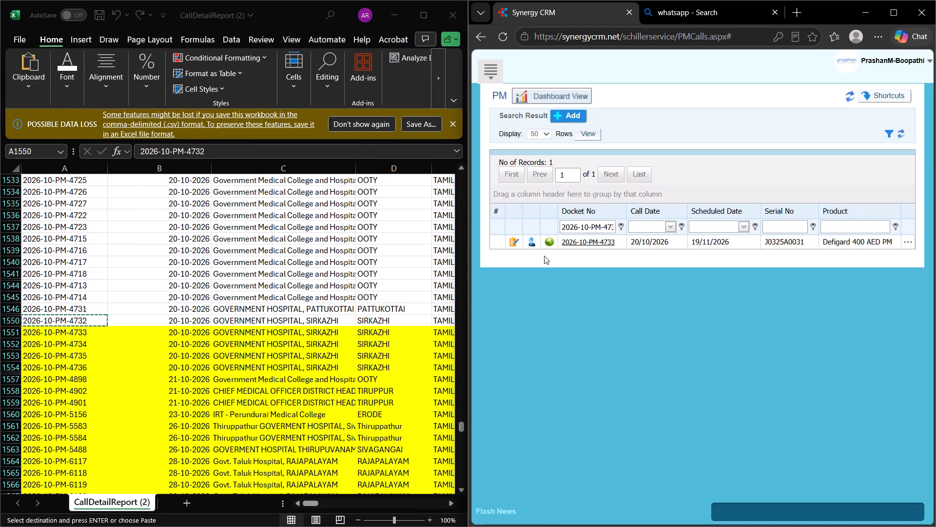
pyautogui.moveTo(563, 228); pyautogui.dragTo(617, 225)
pyautogui.hotkey('ctrl', 'v')
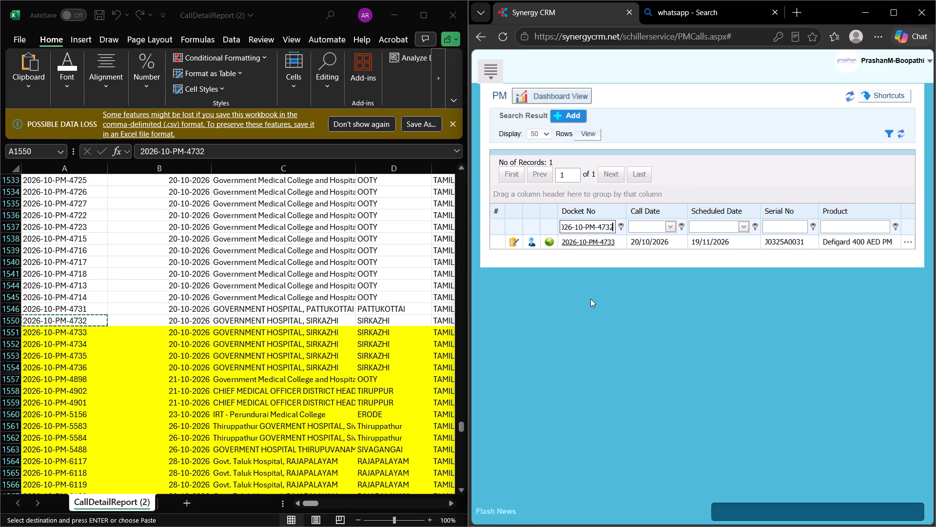
pyautogui.click(531, 242)
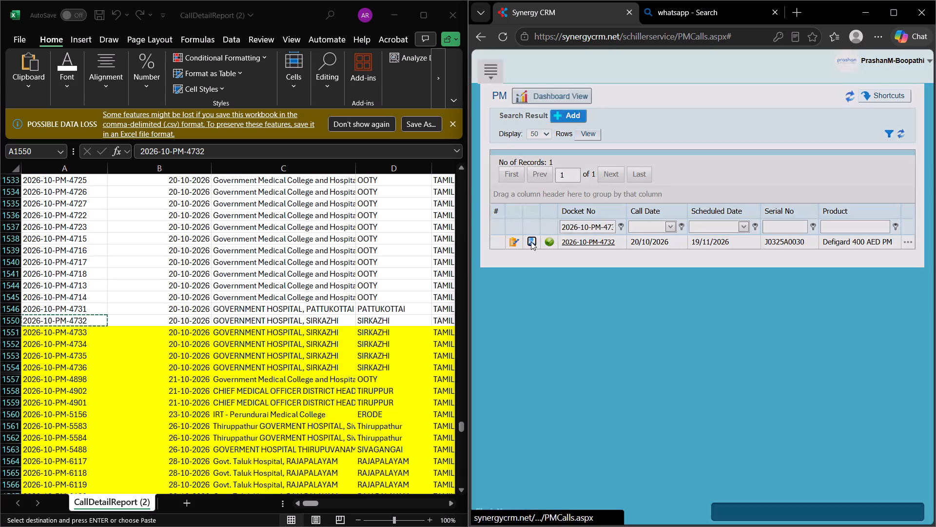
pyautogui.scroll(-5, 667, 271)
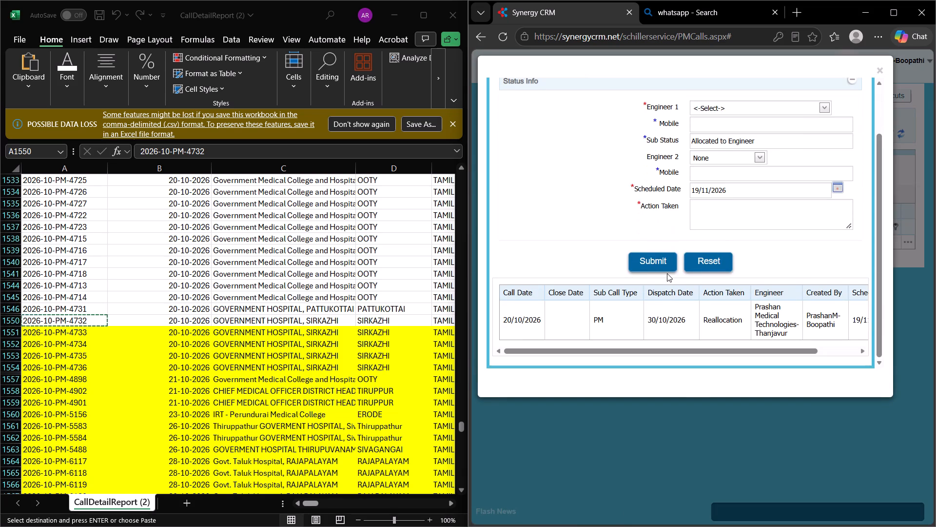
pyautogui.scroll(5, 667, 273)
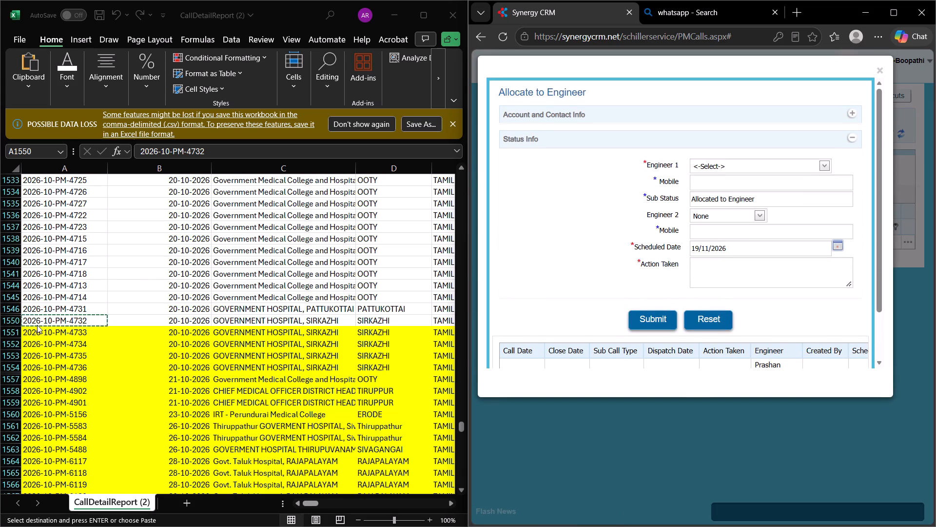
pyautogui.click(10, 321)
pyautogui.click(10, 321)
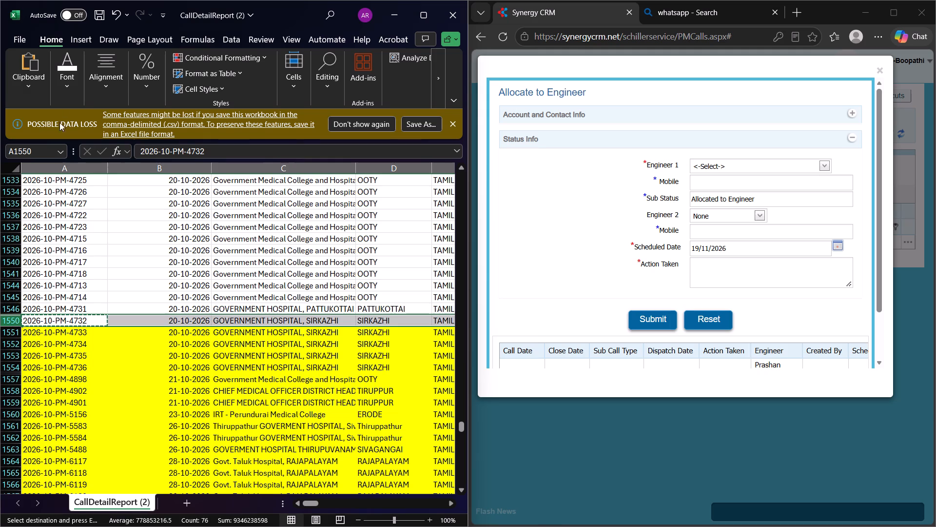
pyautogui.click(69, 82)
pyautogui.click(146, 138)
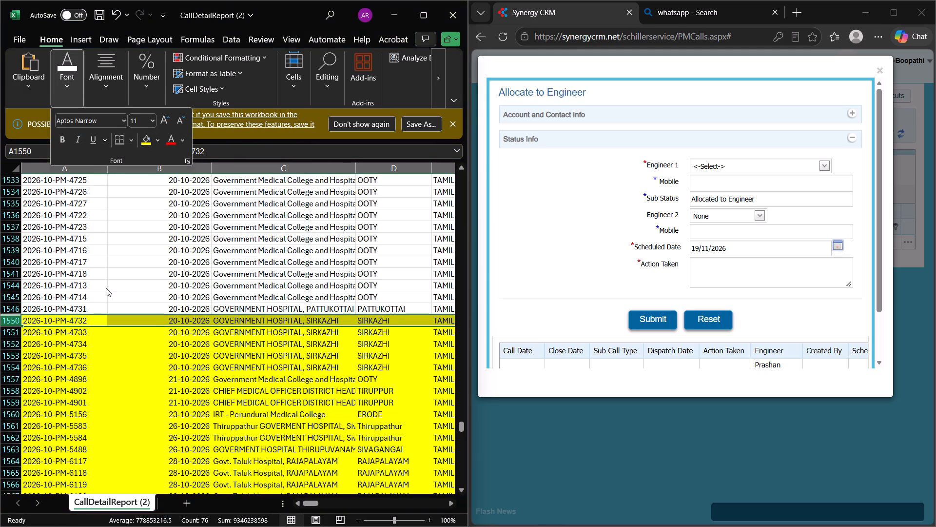
pyautogui.doubleClick(89, 309)
pyautogui.hotkey('ctrl', 'c')
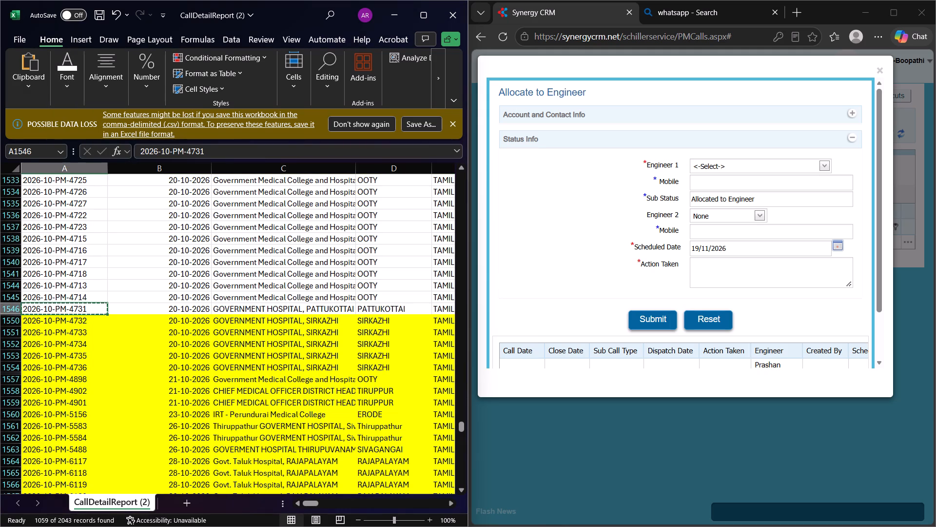
pyautogui.click(882, 66)
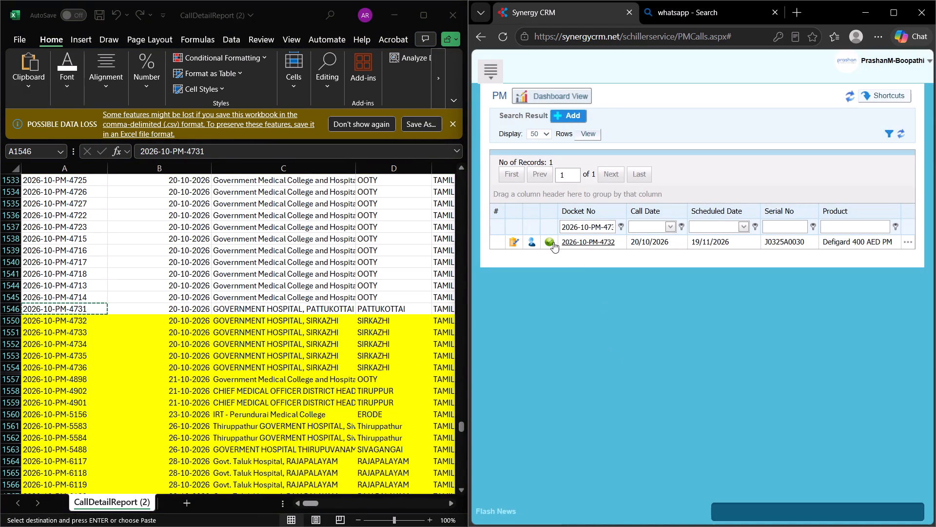
pyautogui.moveTo(563, 228); pyautogui.dragTo(671, 227)
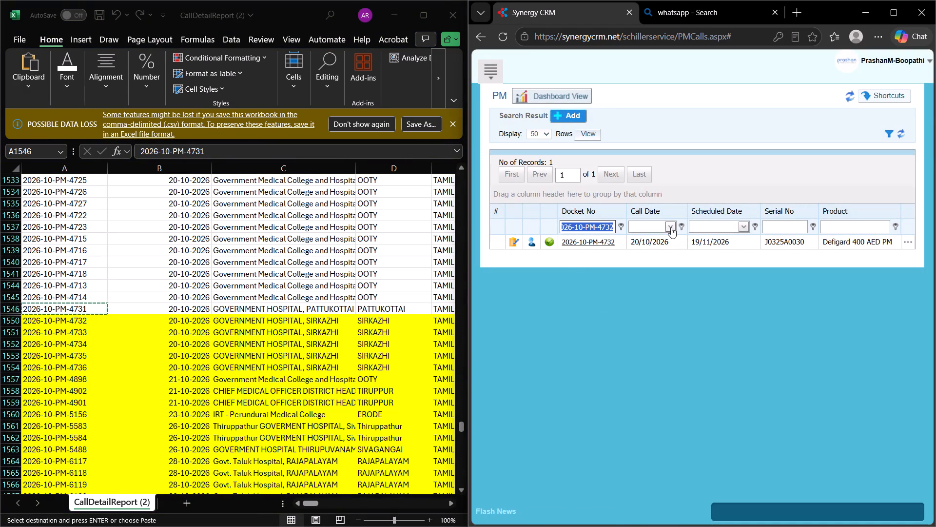
pyautogui.hotkey('ctrl', 'v')
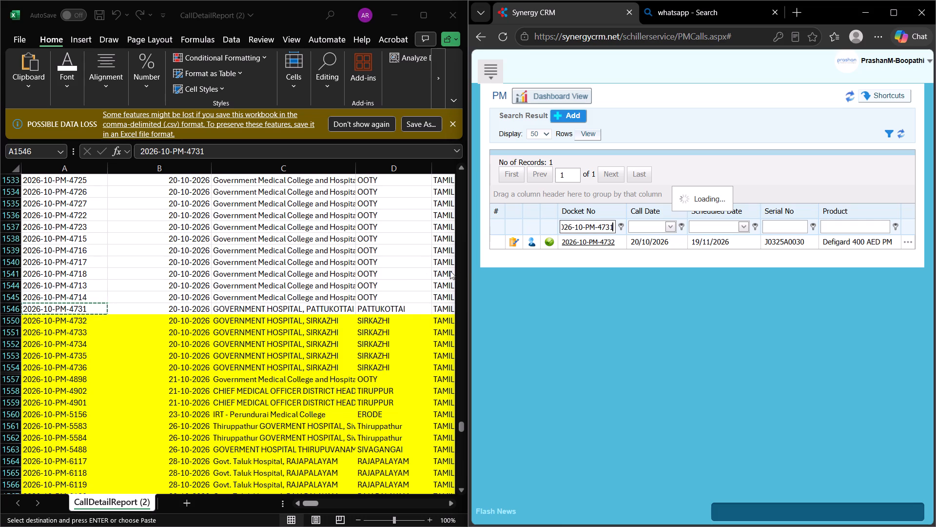
pyautogui.click(533, 243)
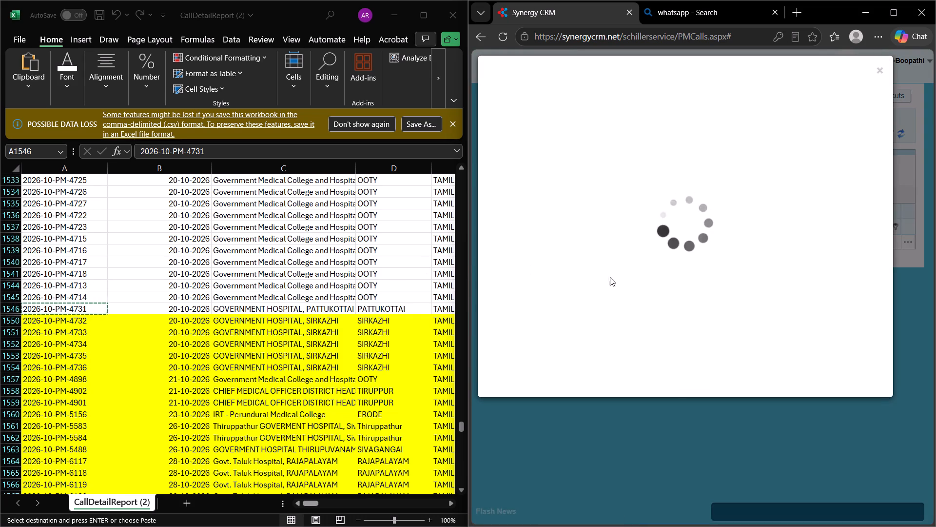
pyautogui.scroll(-6, 613, 257)
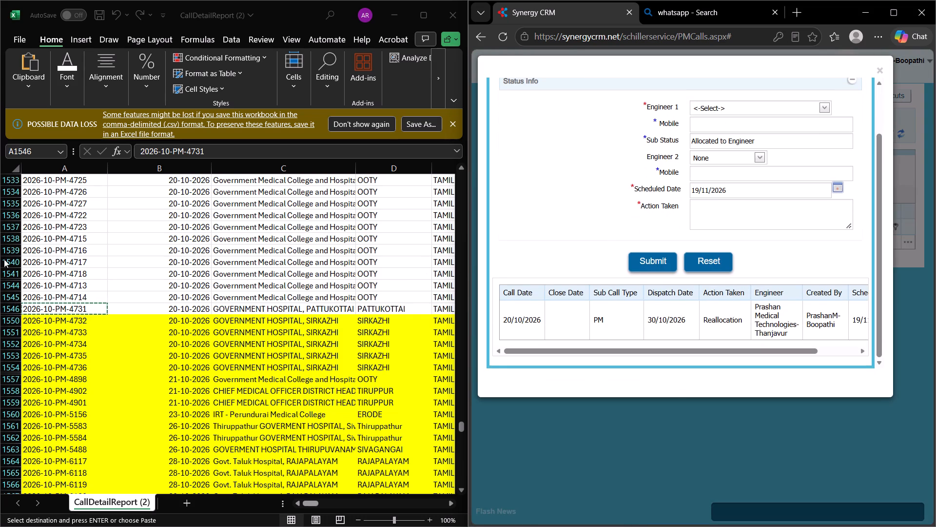
pyautogui.click(13, 308)
pyautogui.click(13, 308)
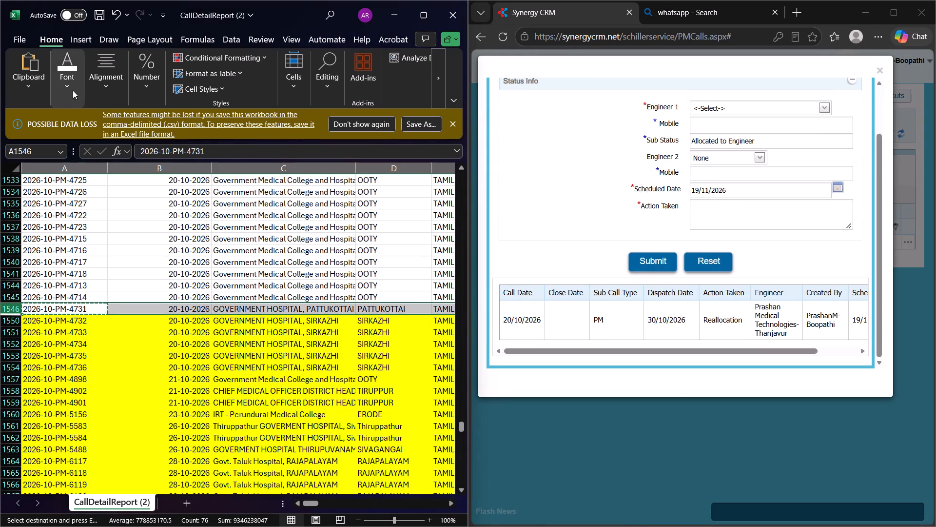
pyautogui.click(70, 87)
pyautogui.click(145, 140)
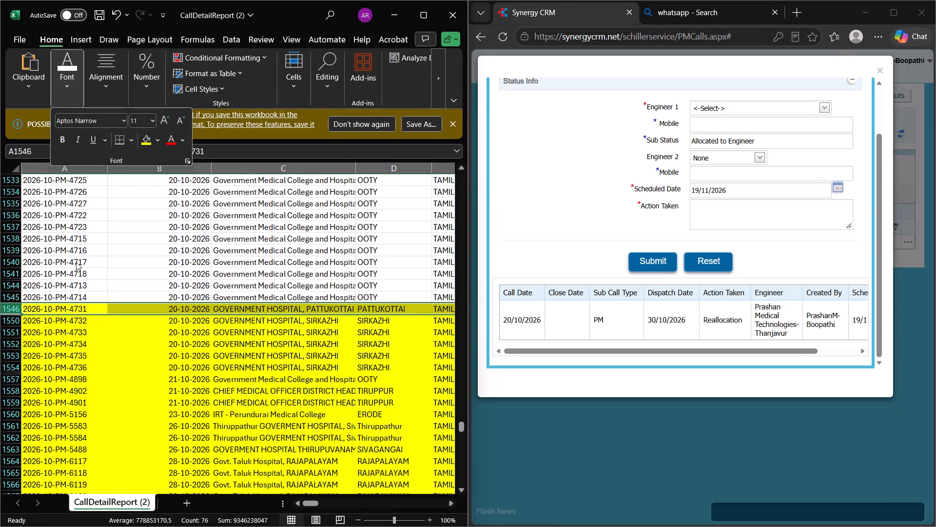
pyautogui.click(83, 294)
pyautogui.click(83, 294)
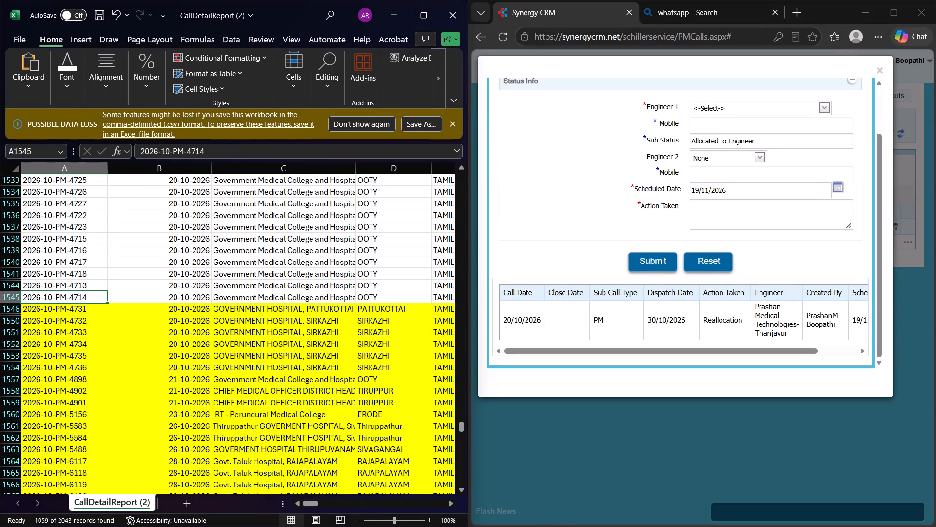
pyautogui.hotkey('ctrl', 'c')
pyautogui.scroll(1, 689, 189)
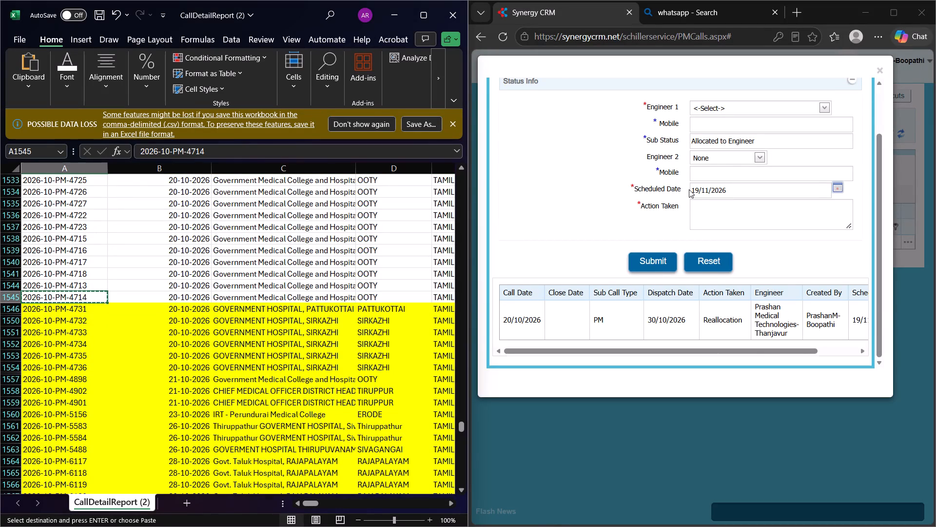
pyautogui.scroll(3, 689, 189)
pyautogui.click(878, 66)
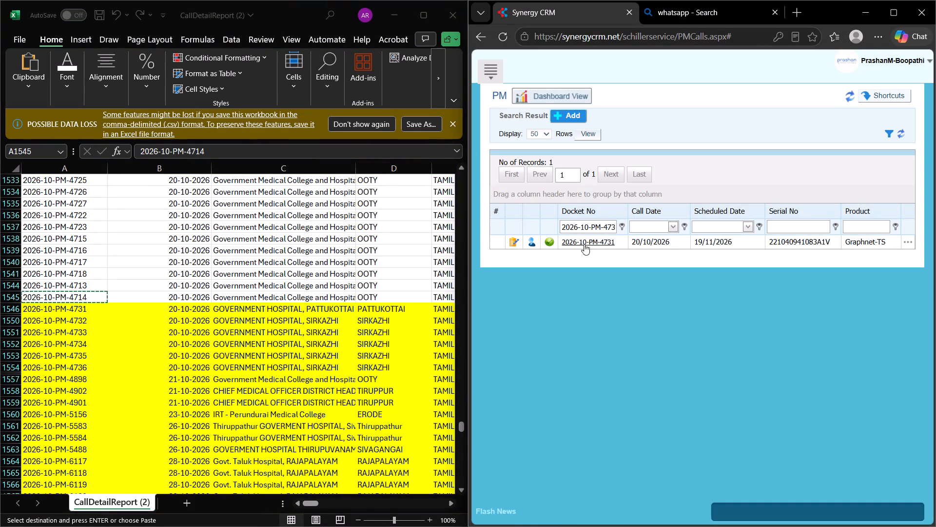
pyautogui.click(530, 239)
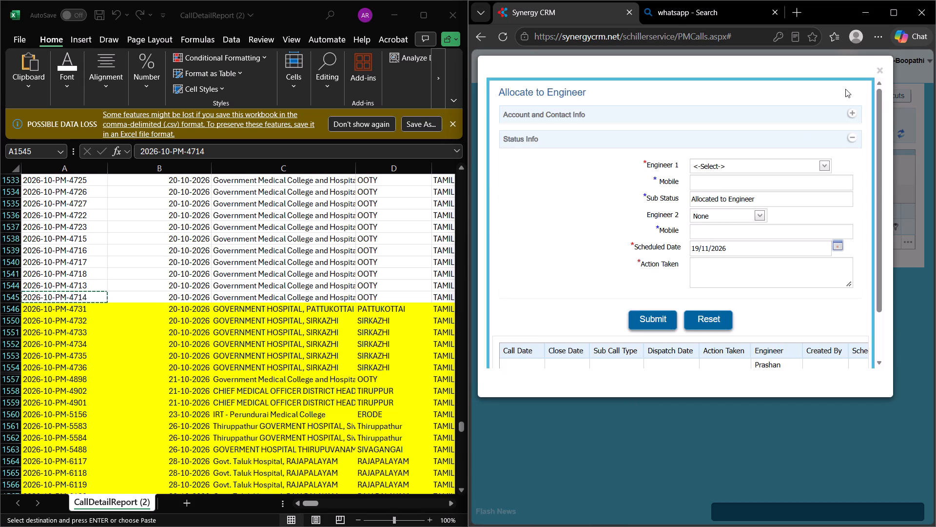
pyautogui.click(883, 67)
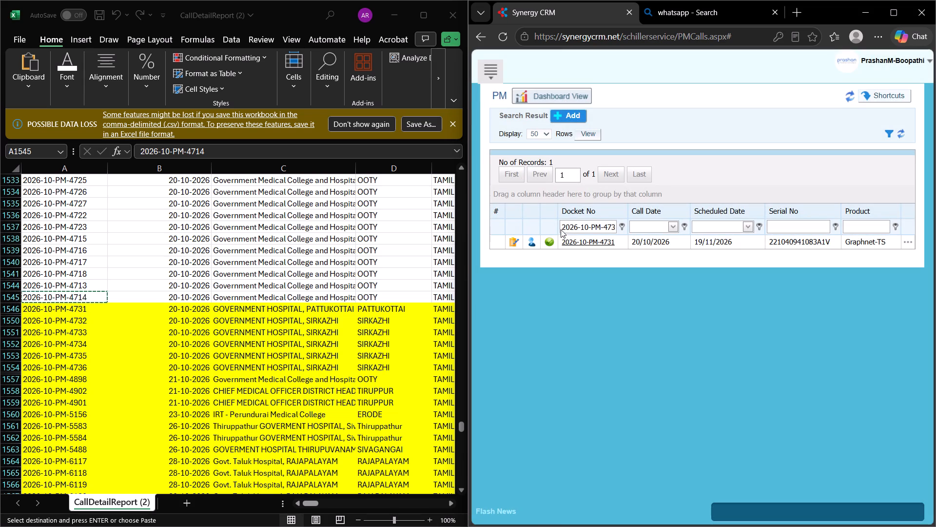
pyautogui.moveTo(563, 227); pyautogui.dragTo(637, 231)
pyautogui.hotkey('ctrl', 'v')
pyautogui.click(532, 245)
pyautogui.click(532, 245)
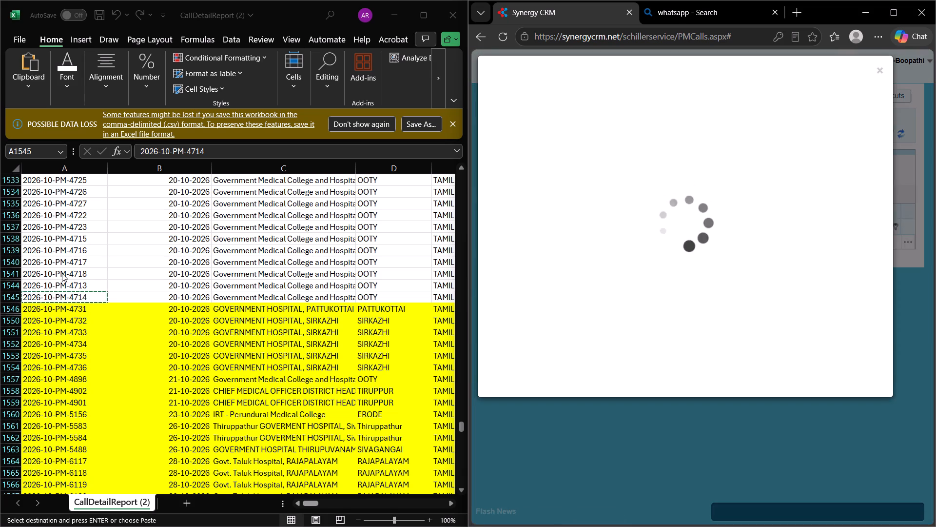
pyautogui.scroll(-6, 514, 275)
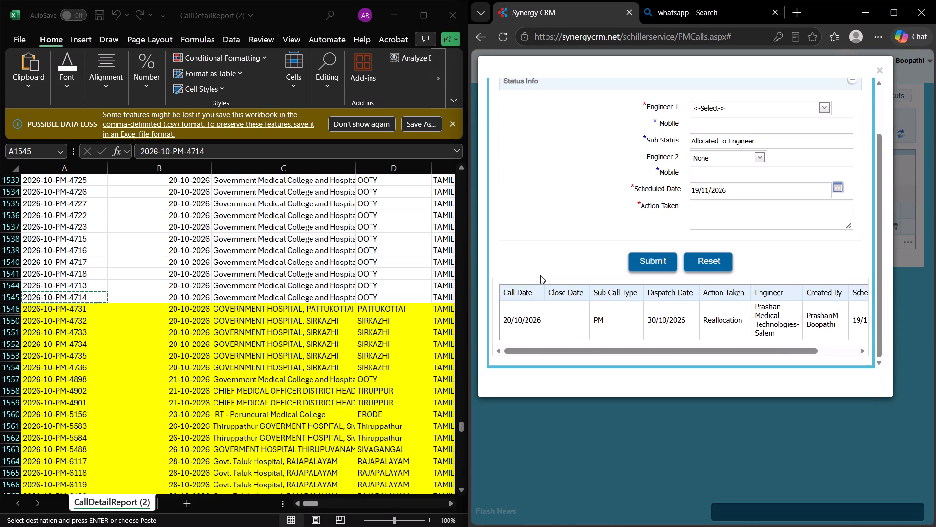
pyautogui.doubleClick(9, 299)
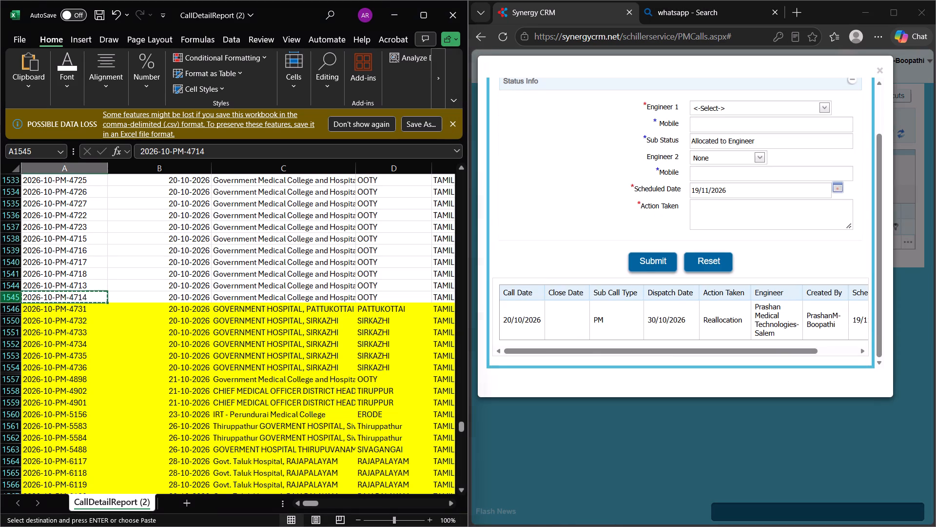
pyautogui.click(65, 76)
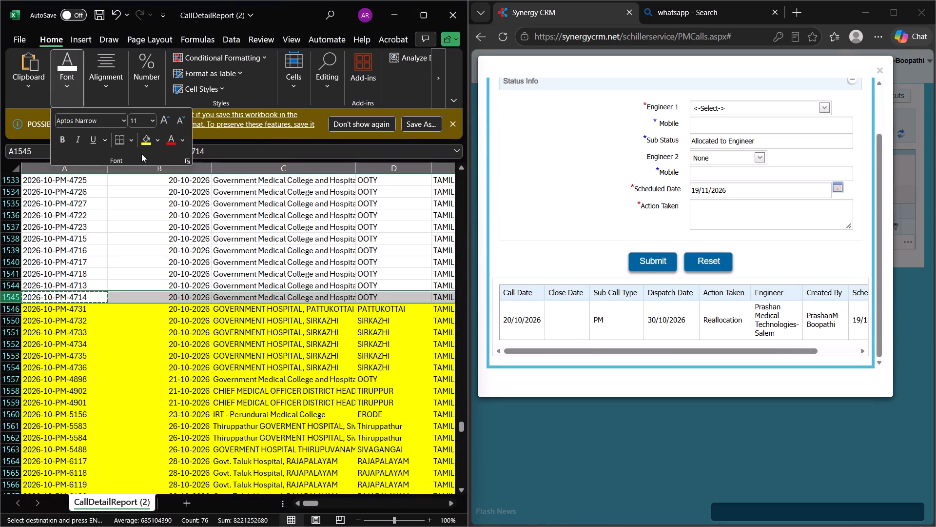
pyautogui.click(143, 140)
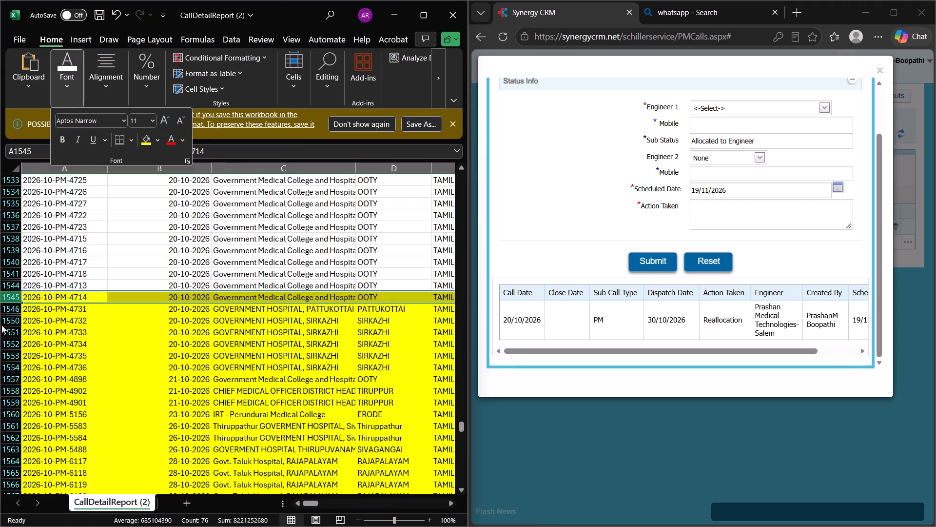
pyautogui.click(72, 282)
pyautogui.click(72, 282)
pyautogui.hotkey('ctrl', 'c')
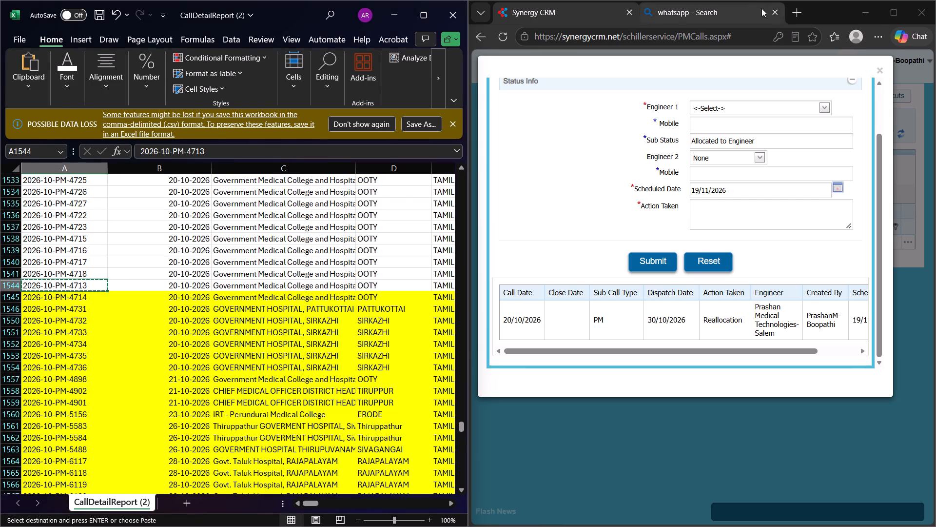
pyautogui.click(881, 68)
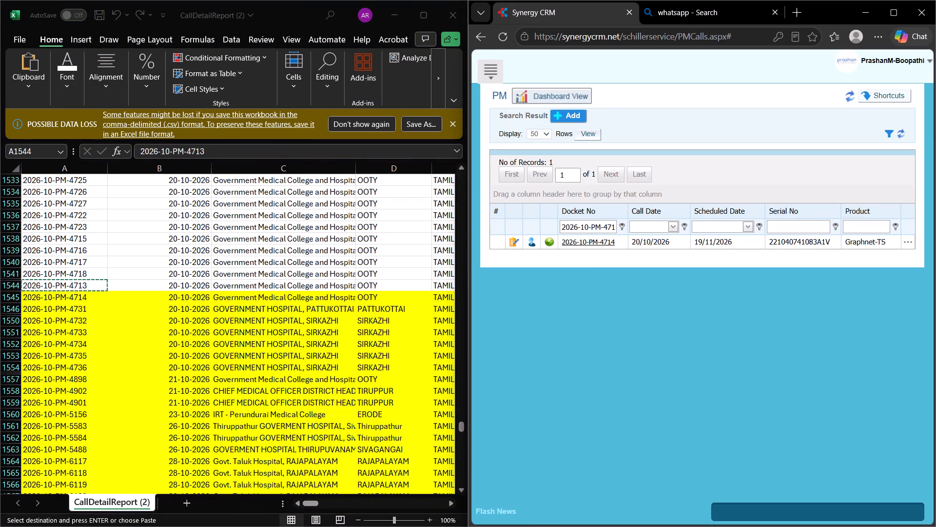
pyautogui.moveTo(561, 227); pyautogui.dragTo(566, 227)
pyautogui.moveTo(564, 228); pyautogui.dragTo(630, 226)
pyautogui.hotkey('ctrl', 'v')
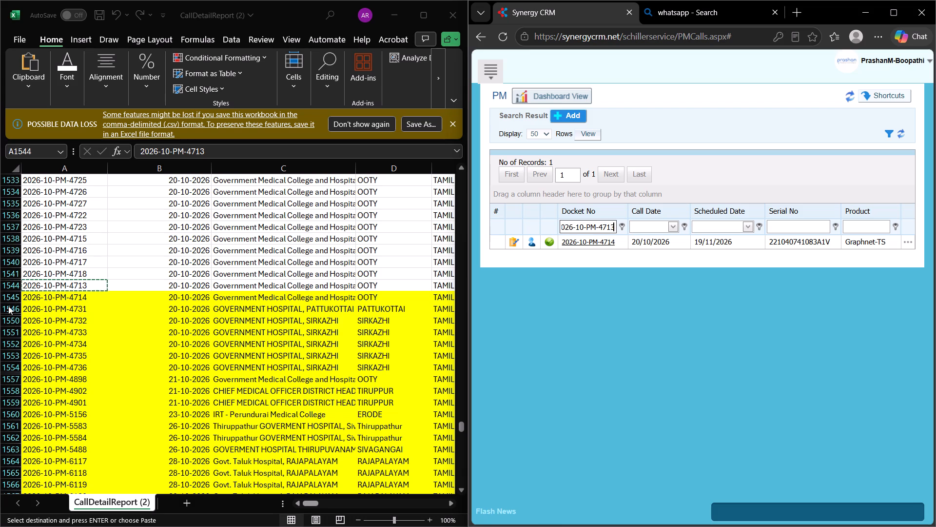
pyautogui.doubleClick(14, 284)
pyautogui.click(63, 68)
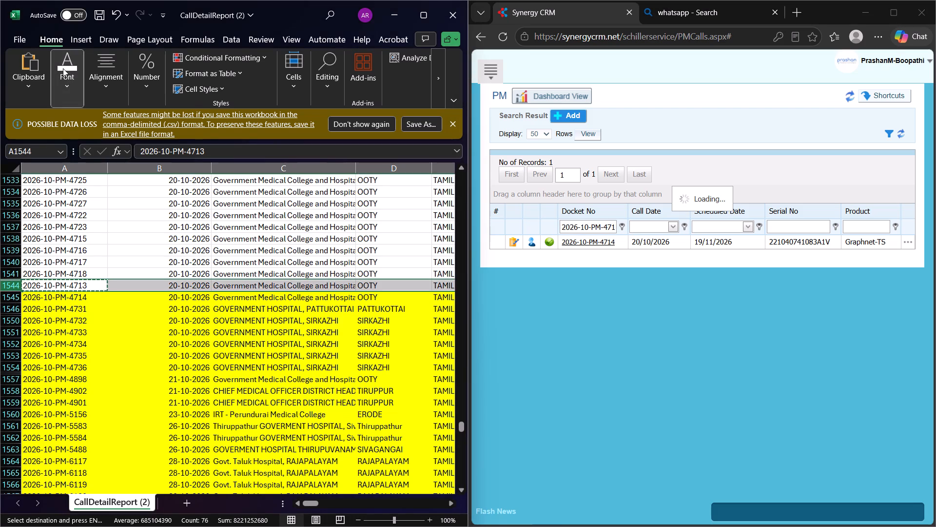
pyautogui.click(148, 138)
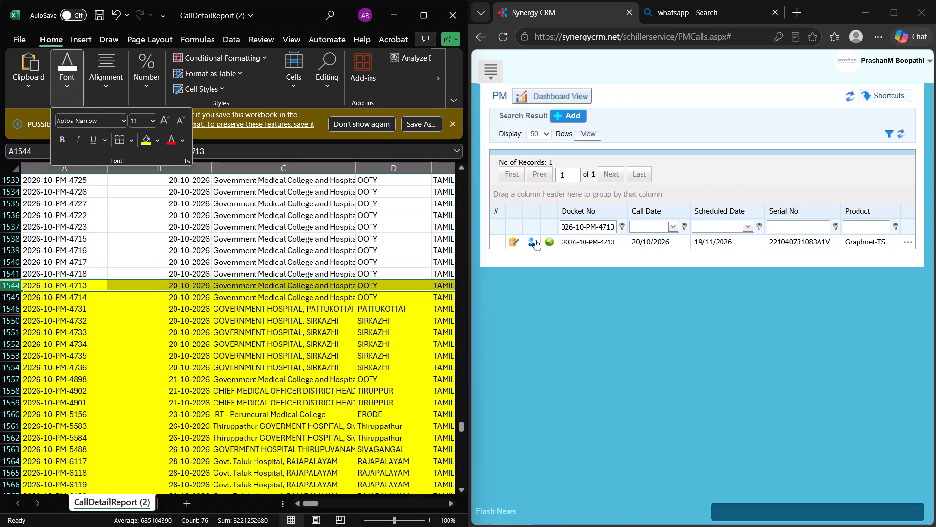
pyautogui.click(535, 242)
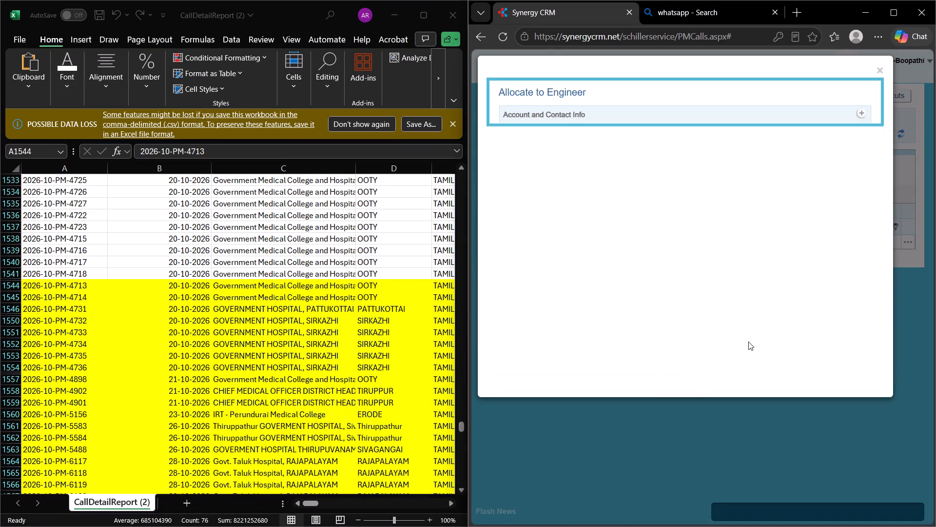
pyautogui.scroll(-7, 748, 343)
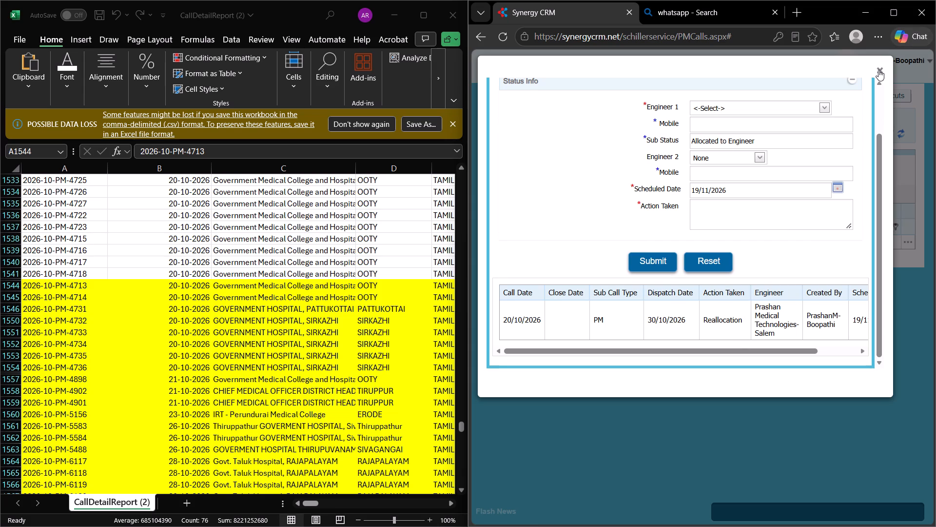
pyautogui.click(878, 70)
pyautogui.click(67, 269)
pyautogui.click(66, 269)
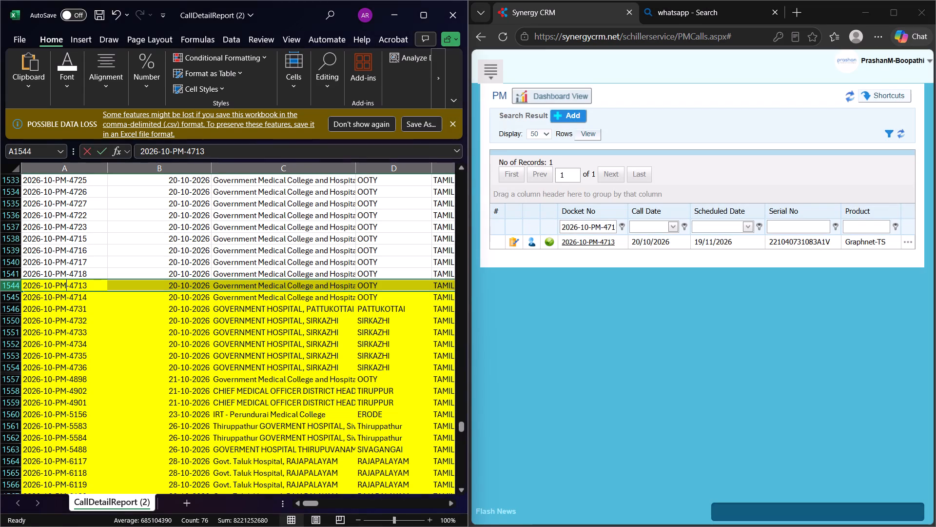
pyautogui.click(66, 269)
pyautogui.hotkey('ctrl', 'c')
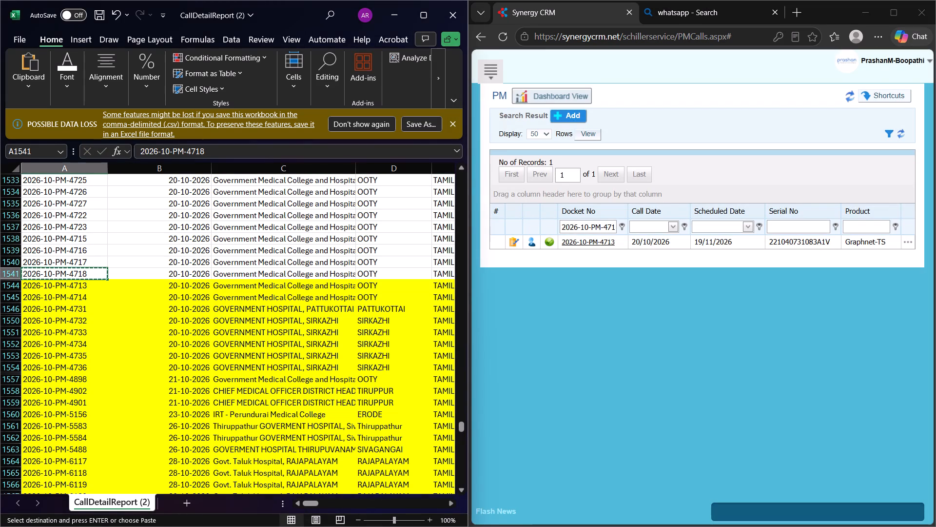
pyautogui.moveTo(561, 228); pyautogui.dragTo(660, 228)
pyautogui.click(565, 232)
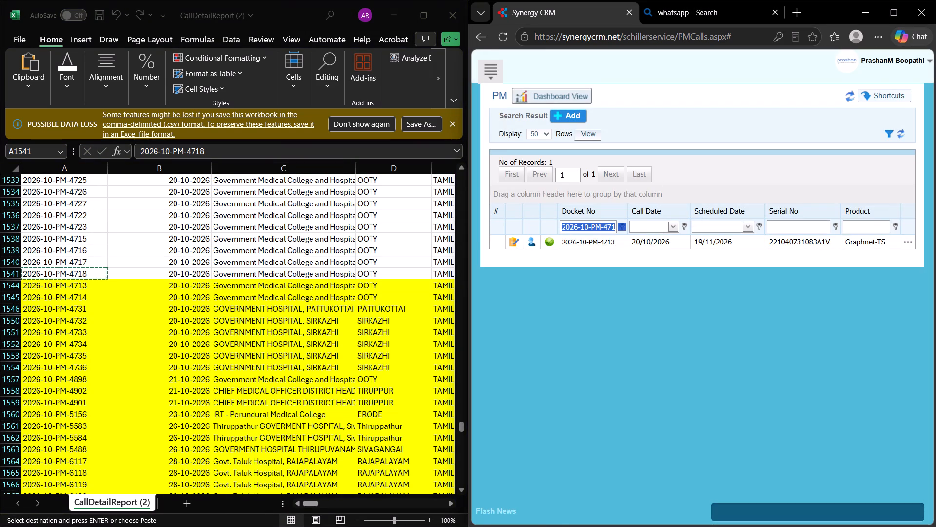
pyautogui.click(566, 225)
pyautogui.moveTo(562, 225); pyautogui.dragTo(588, 226)
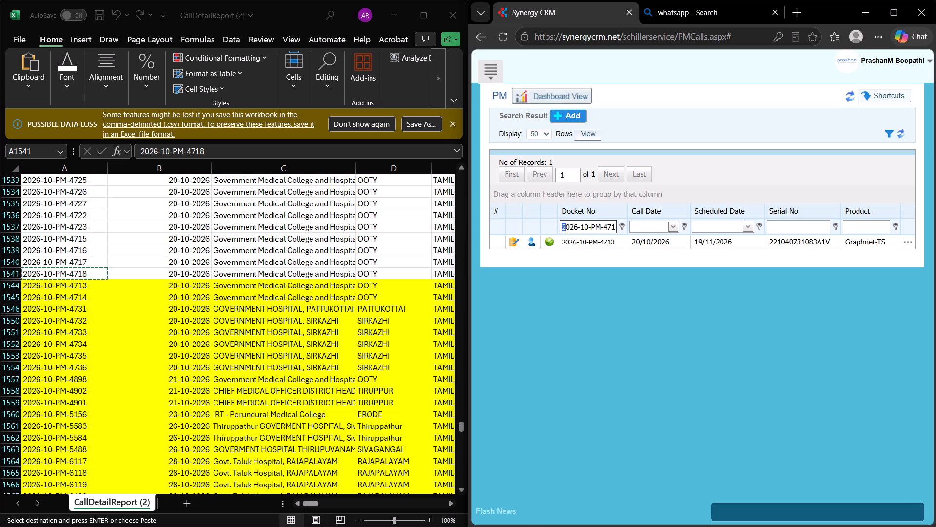
pyautogui.moveTo(588, 226); pyautogui.dragTo(631, 226)
pyautogui.hotkey('ctrl', 'v')
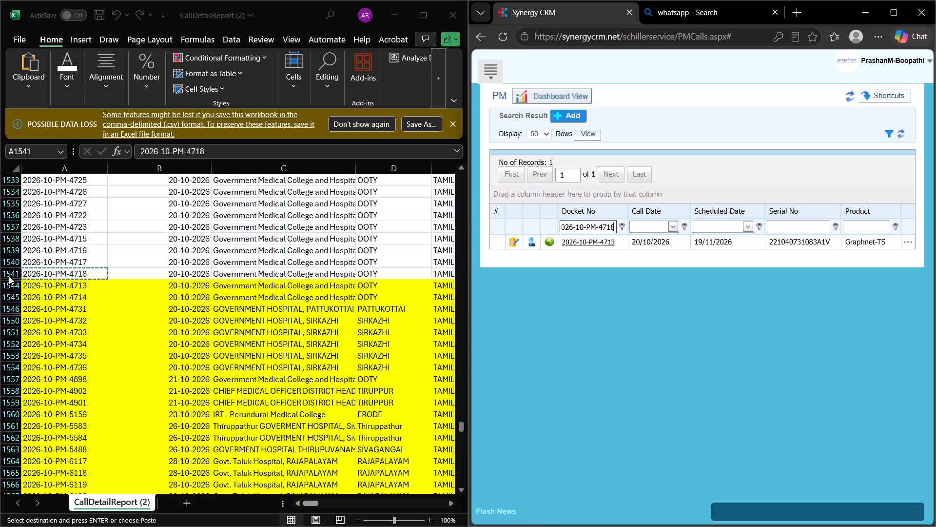
# Fill the entire Excel row of docket 2026-10-PM-4718 with yellow, and open its Allocate to Engineer form in Synergy CRM.
pyautogui.doubleClick(10, 274)
pyautogui.click(77, 80)
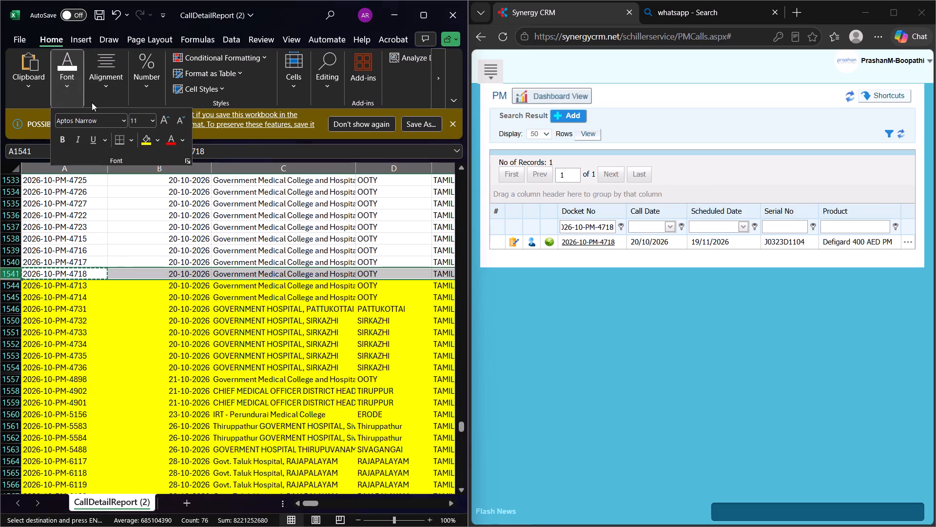
pyautogui.click(142, 141)
pyautogui.scroll(2, 301, 295)
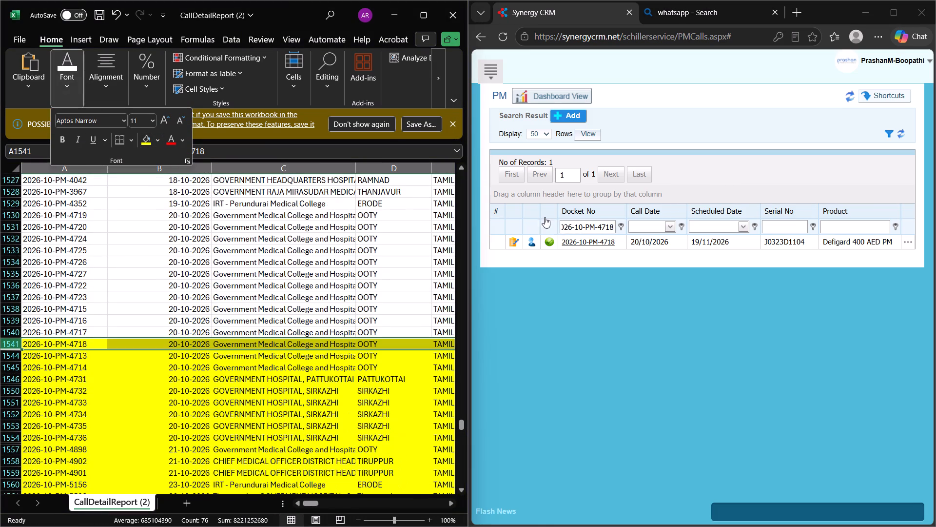
pyautogui.click(529, 242)
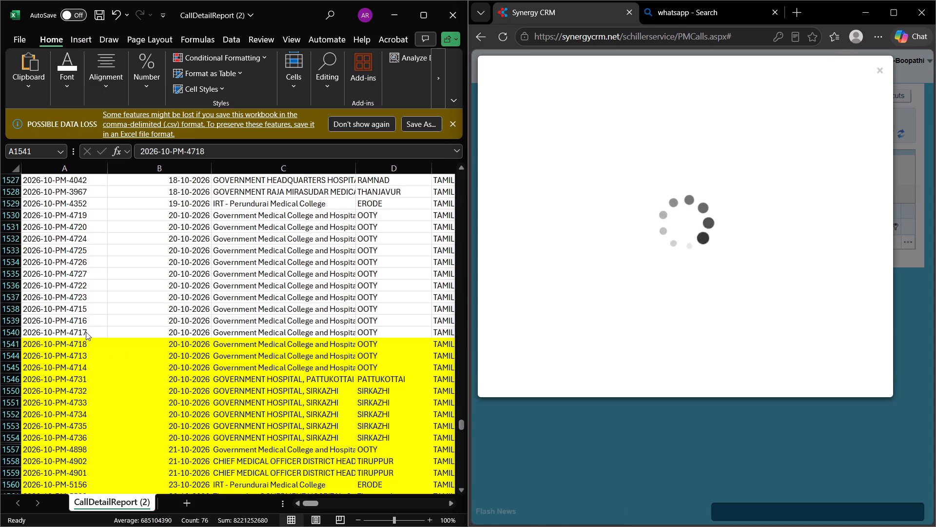
# Copy docket number 2026-10-PM-4717 from Excel, review and close the open docket's allocation history, and filter the PM list by the copied number.
pyautogui.click(86, 332)
pyautogui.click(86, 332)
pyautogui.hotkey('ctrl', 'c')
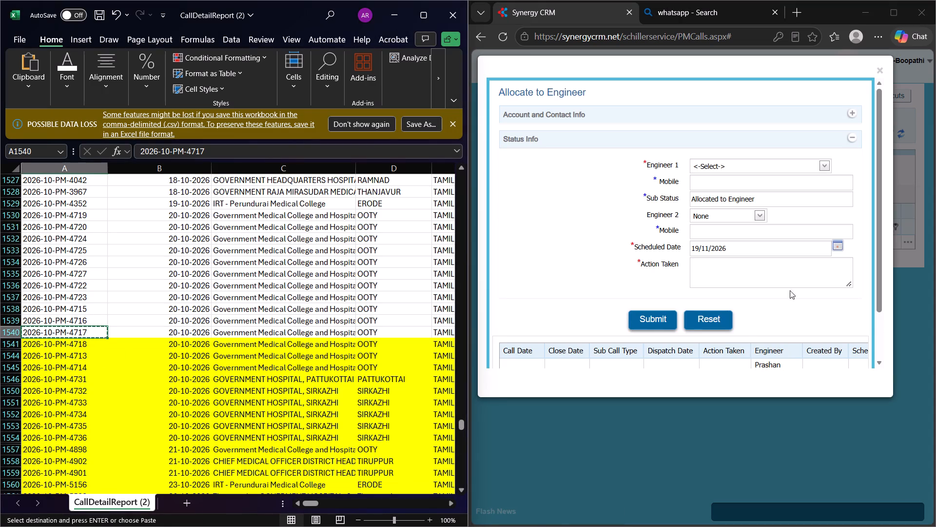
pyautogui.scroll(-4, 785, 285)
pyautogui.click(881, 71)
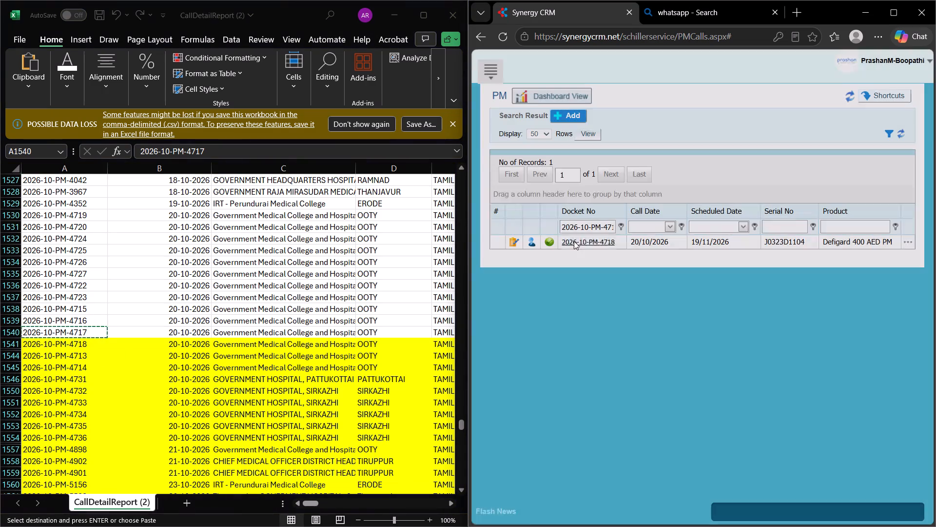
pyautogui.moveTo(563, 228); pyautogui.dragTo(626, 229)
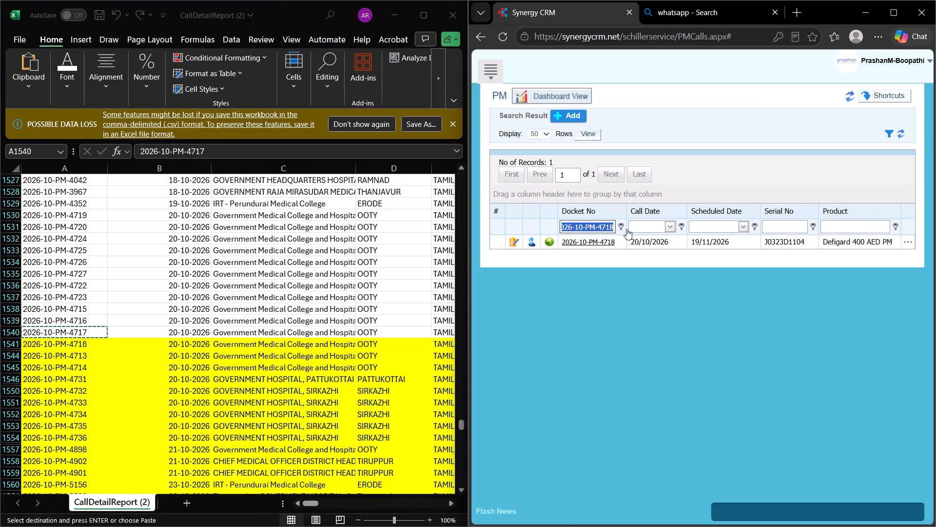
pyautogui.moveTo(626, 229); pyautogui.dragTo(633, 229)
pyautogui.hotkey('ctrl', 'v')
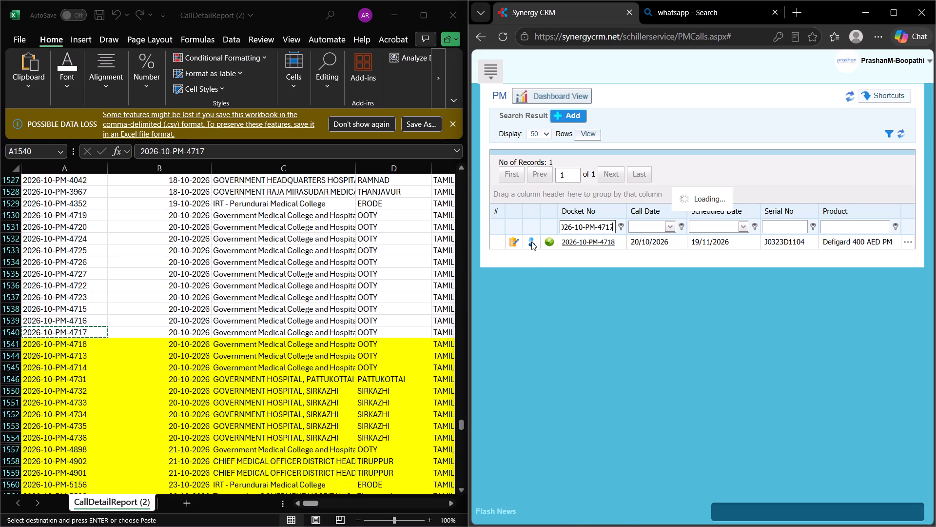
pyautogui.click(531, 242)
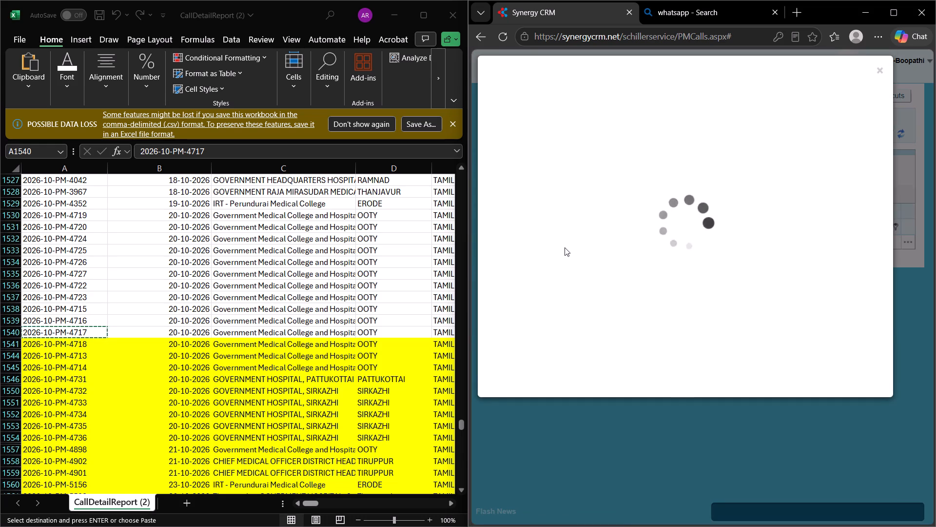
pyautogui.scroll(-7, 752, 261)
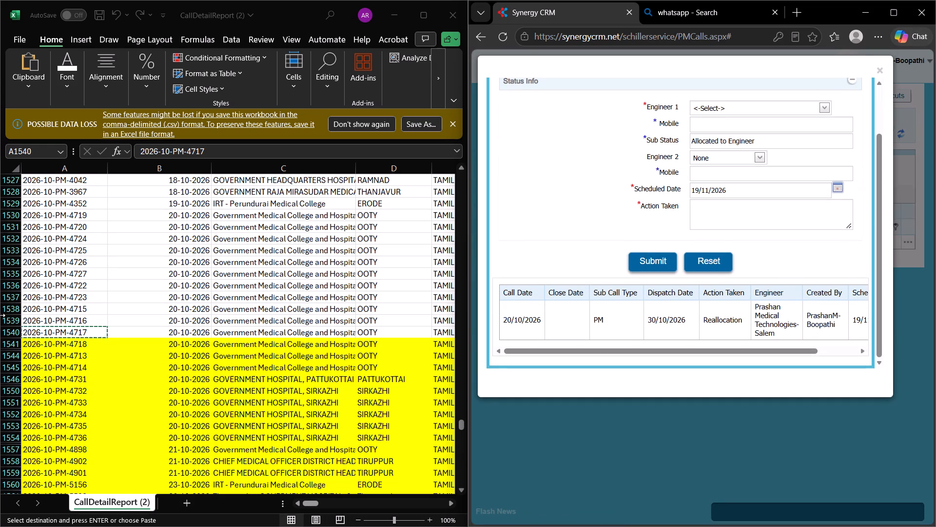
pyautogui.doubleClick(12, 331)
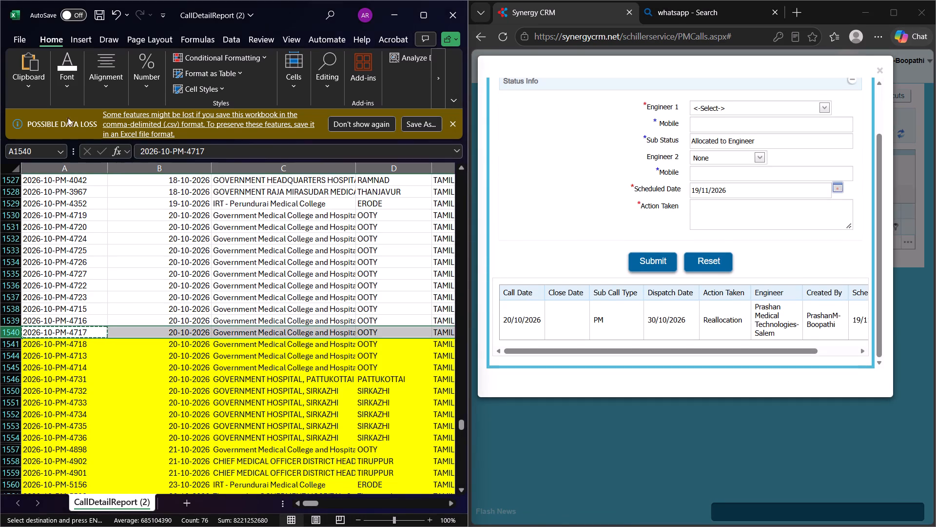
pyautogui.click(71, 85)
pyautogui.click(146, 143)
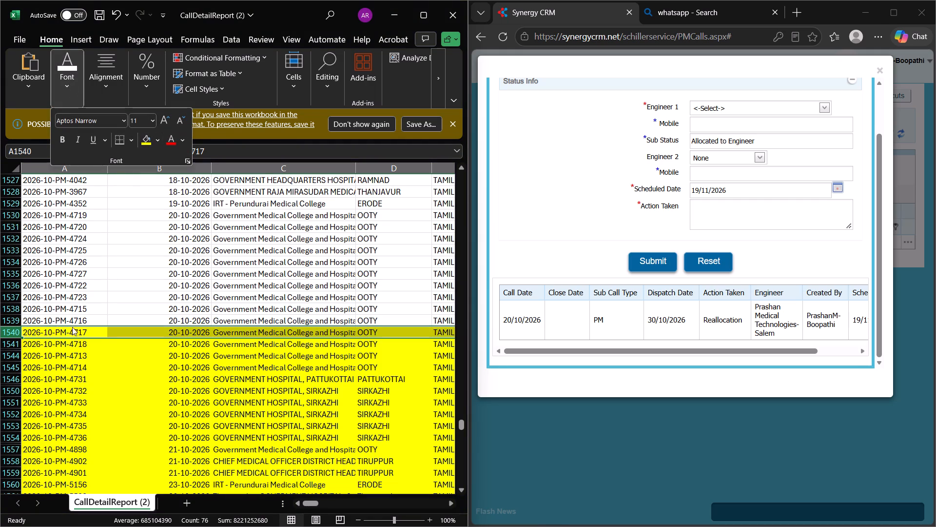
pyautogui.doubleClick(75, 319)
pyautogui.hotkey('ctrl', 'c')
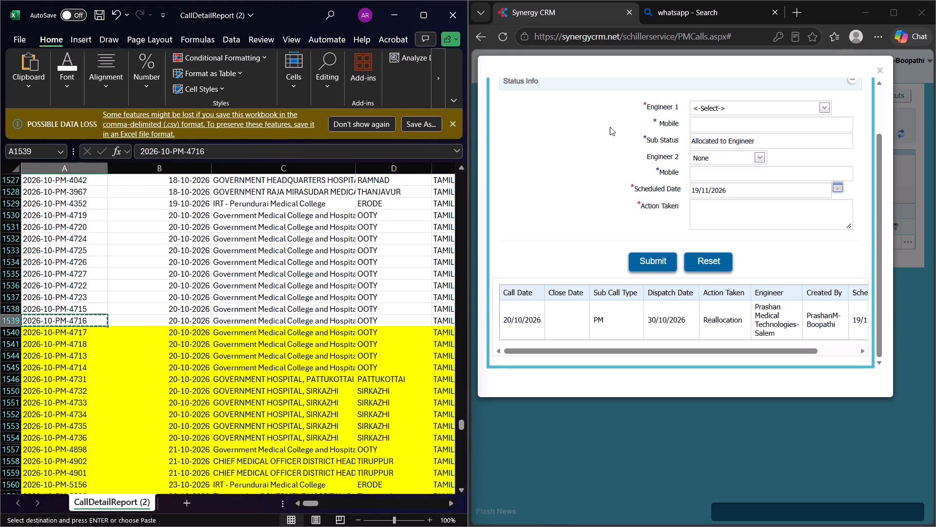
pyautogui.click(881, 70)
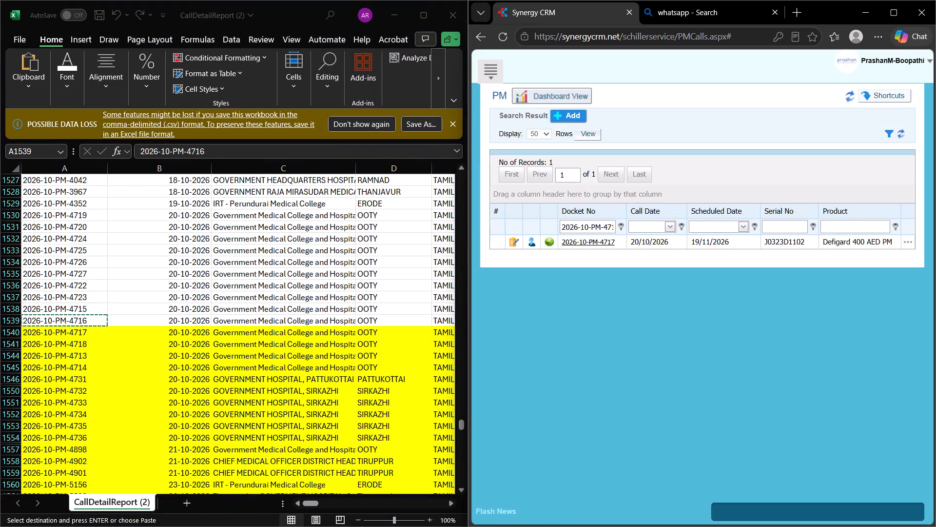
pyautogui.moveTo(562, 226); pyautogui.dragTo(645, 230)
pyautogui.hotkey('ctrl', 'v')
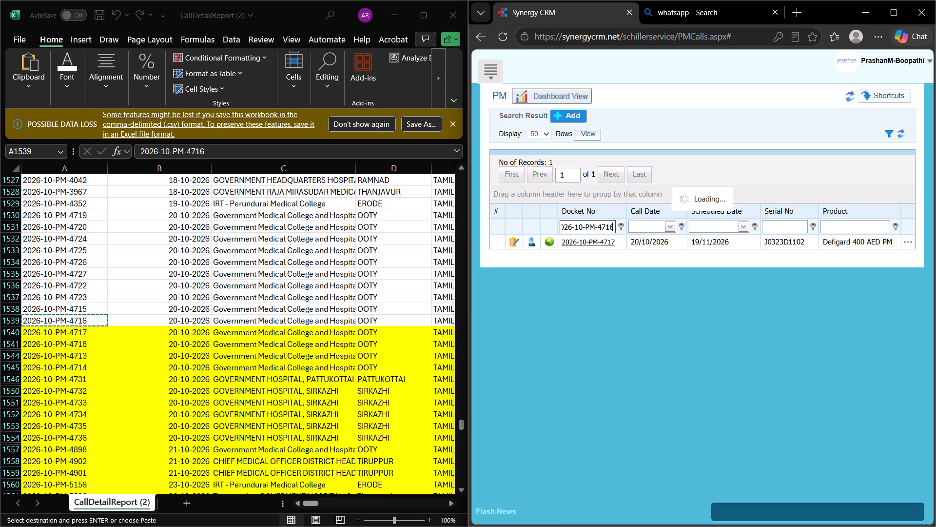
# Check the allocation history of docket 2026-10-PM-4716 in its Allocate to Engineer form, and close the form.
pyautogui.click(531, 241)
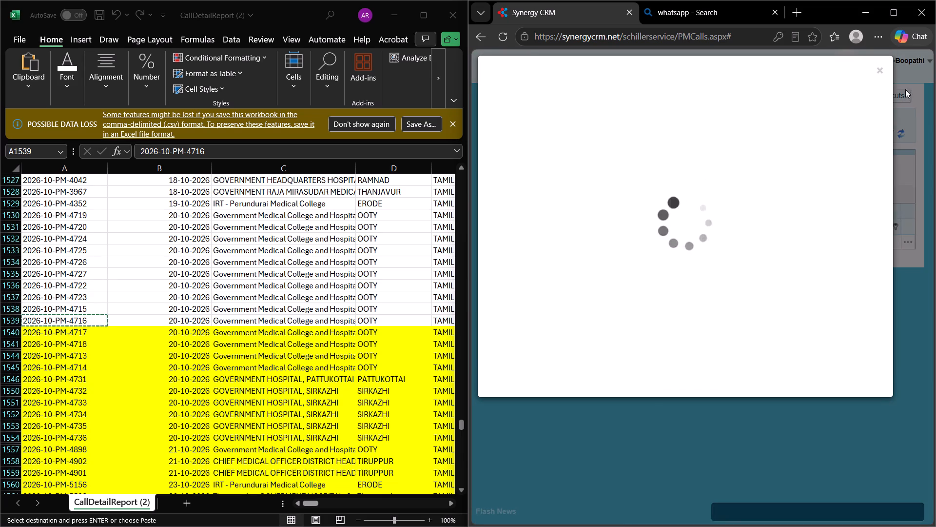
pyautogui.scroll(-5, 714, 255)
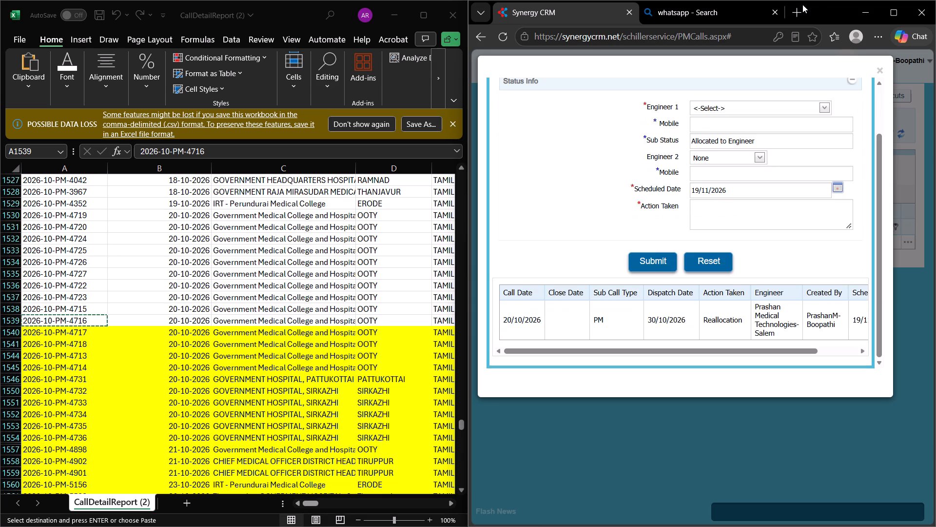
pyautogui.click(880, 69)
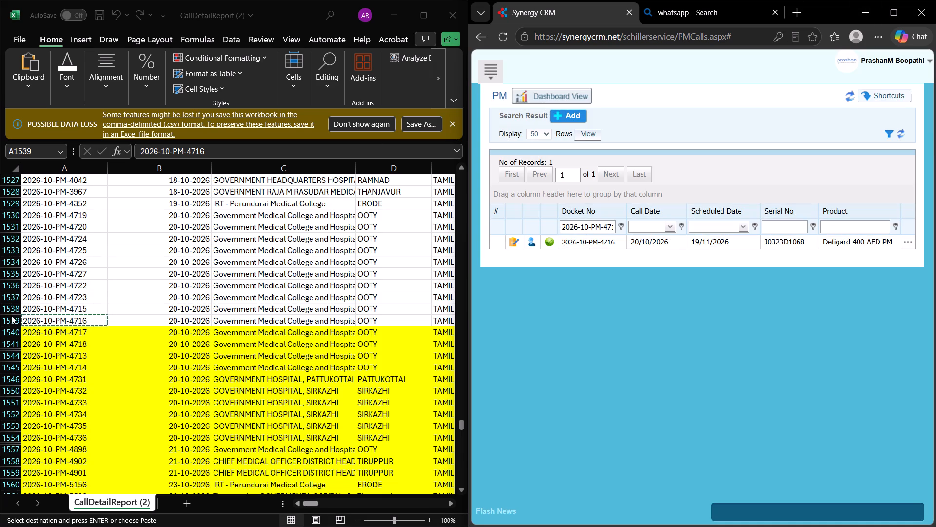
pyautogui.doubleClick(10, 318)
pyautogui.click(78, 68)
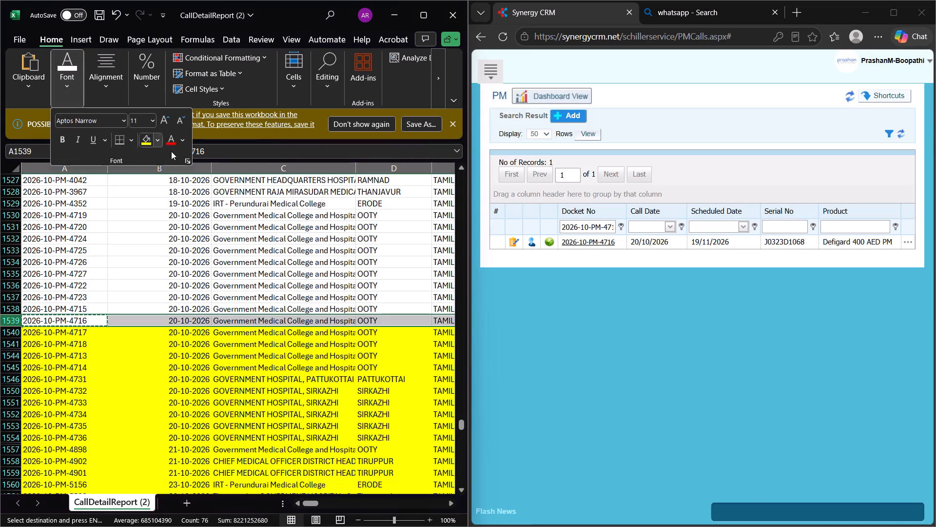
pyautogui.click(144, 138)
pyautogui.click(93, 310)
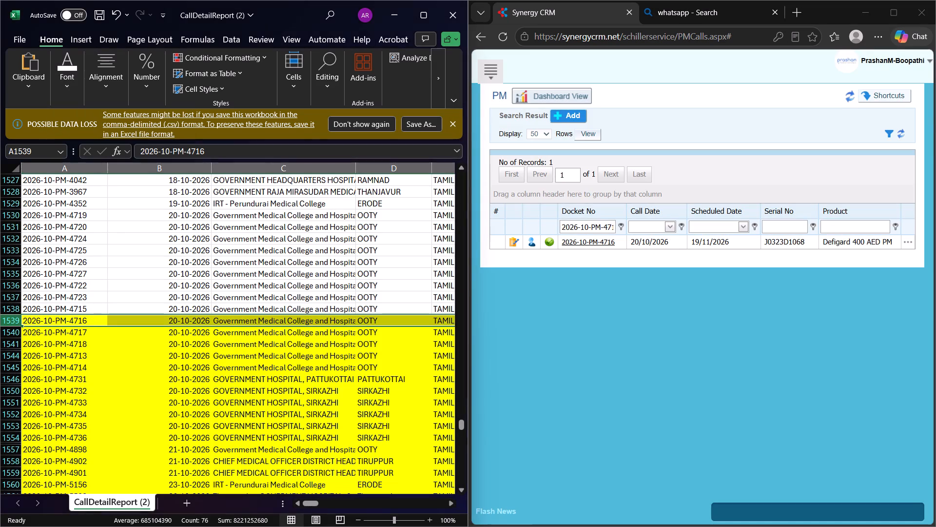
pyautogui.click(93, 308)
pyautogui.hotkey('ctrl', 'c')
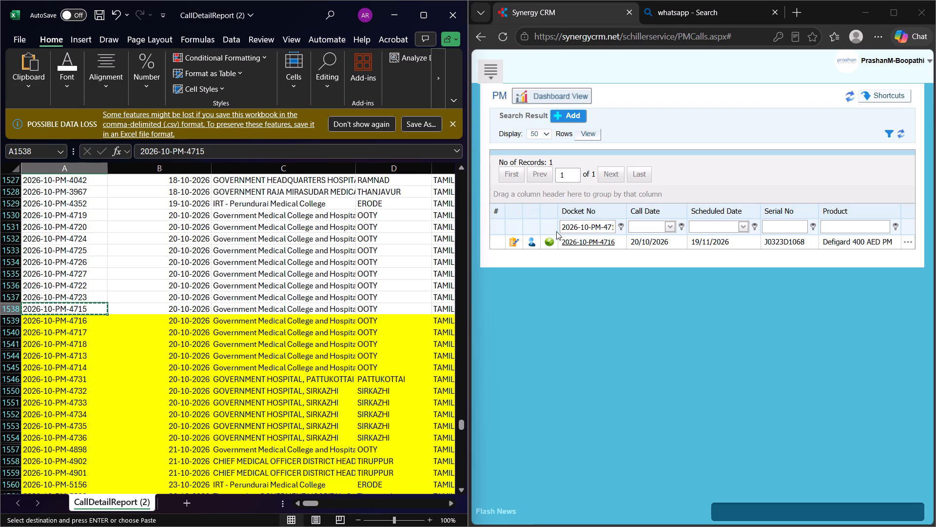
pyautogui.moveTo(563, 225); pyautogui.dragTo(659, 226)
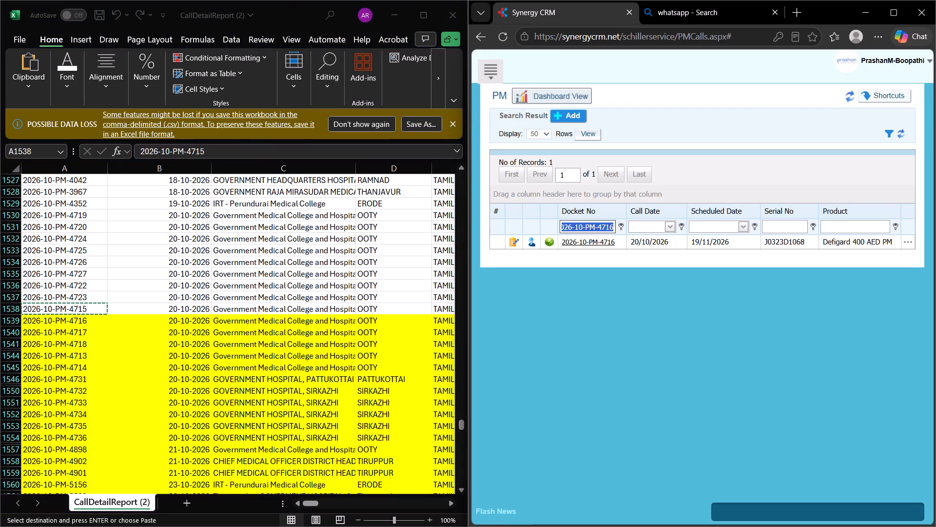
pyautogui.hotkey('ctrl', 'v')
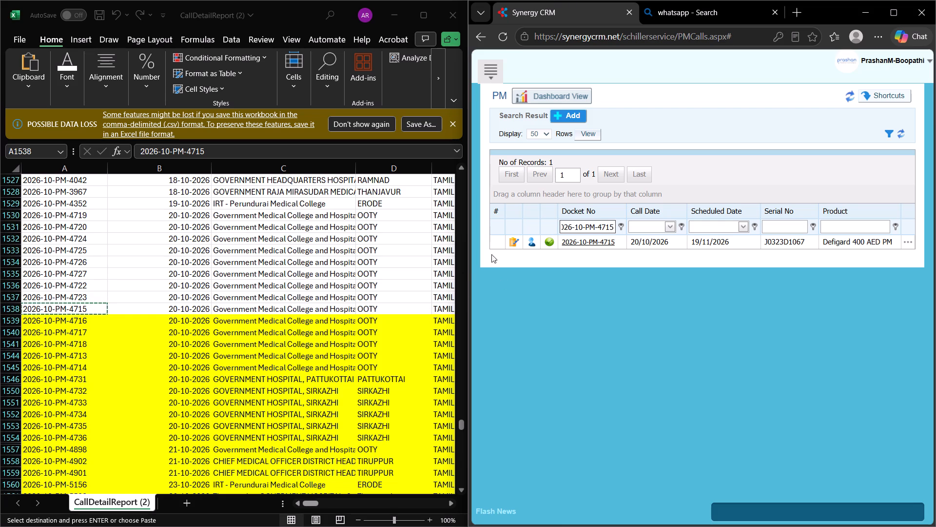
# Check the allocation history of docket 2026-10-PM-4715 in its Allocate to Engineer form, and fill its entire Excel row with yellow.
pyautogui.click(529, 244)
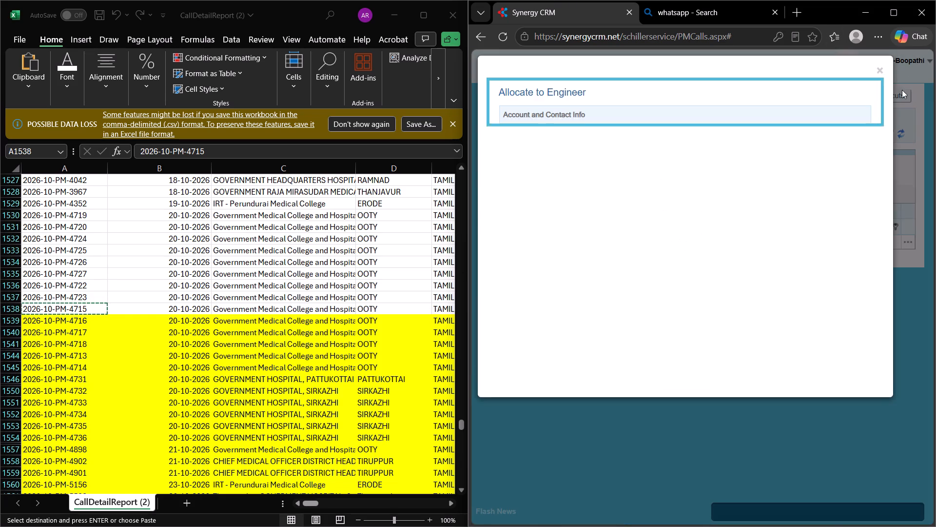
pyautogui.scroll(-3, 802, 238)
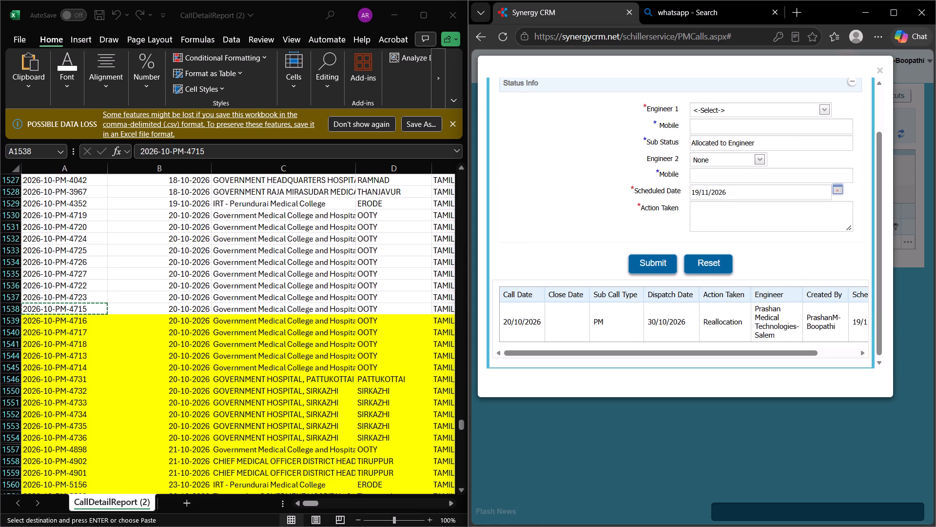
pyautogui.doubleClick(10, 310)
pyautogui.click(74, 81)
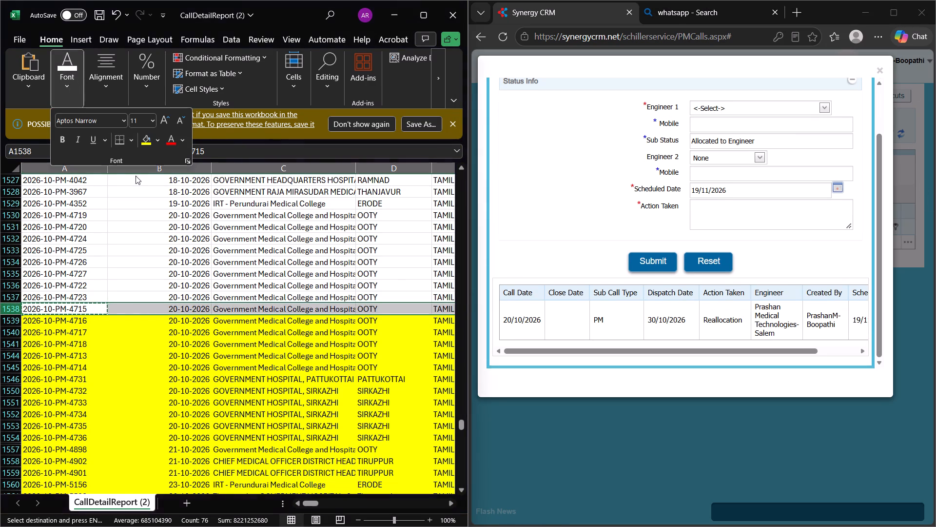
pyautogui.click(144, 142)
# Copy docket number 2026-10-PM-4723 from Excel, close the open allocation form, and filter the Synergy CRM PM list by that number.
pyautogui.click(77, 293)
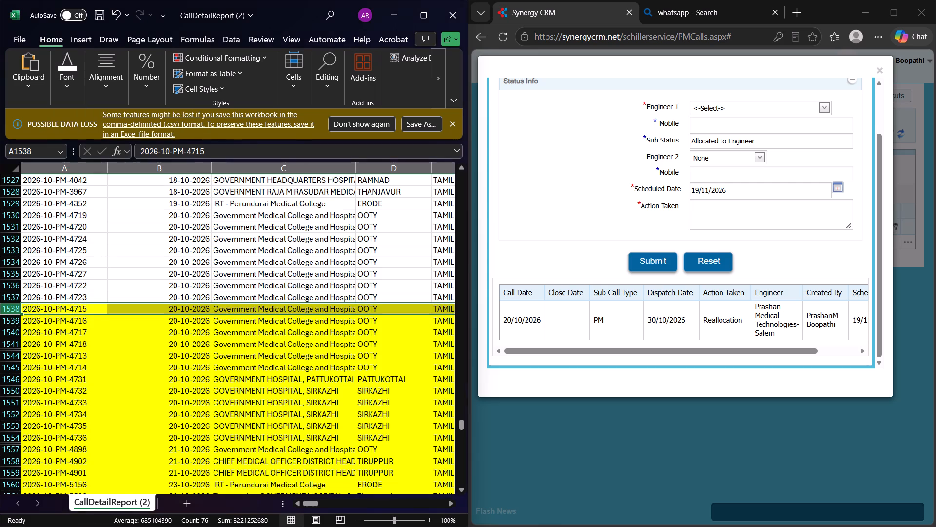
pyautogui.click(77, 293)
pyautogui.hotkey('ctrl', 'c')
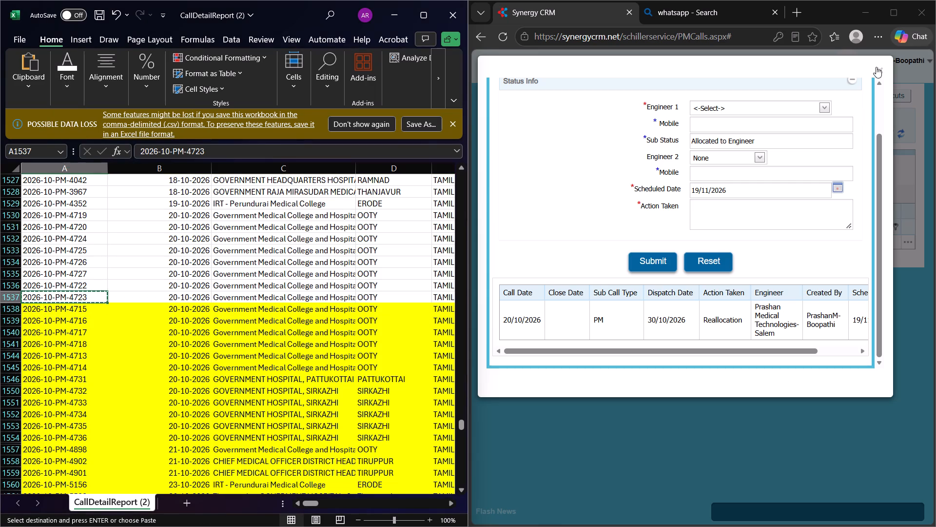
pyautogui.click(880, 68)
pyautogui.moveTo(564, 226); pyautogui.dragTo(629, 227)
pyautogui.hotkey('ctrl', 'v')
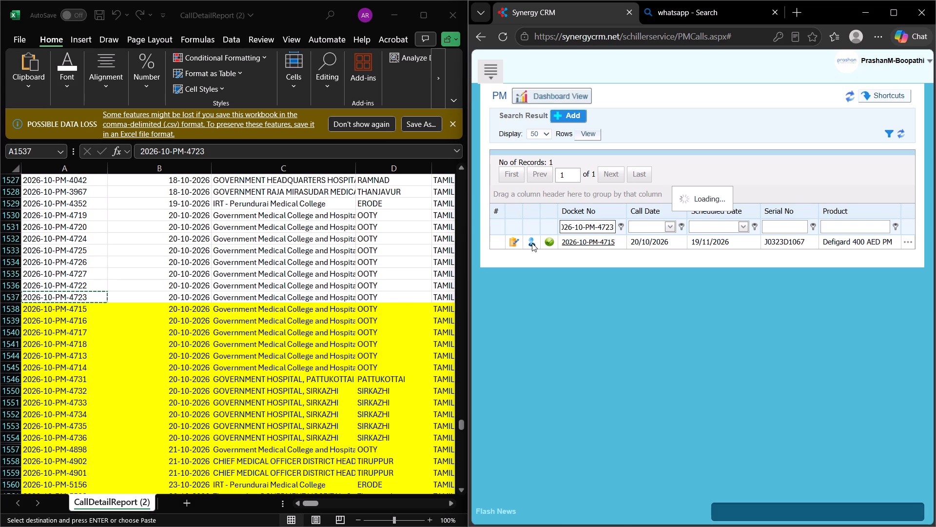
# Check the allocation history of docket 2026-10-PM-4723 in its Allocate to Engineer form, and fill its entire Excel row with yellow.
pyautogui.click(532, 242)
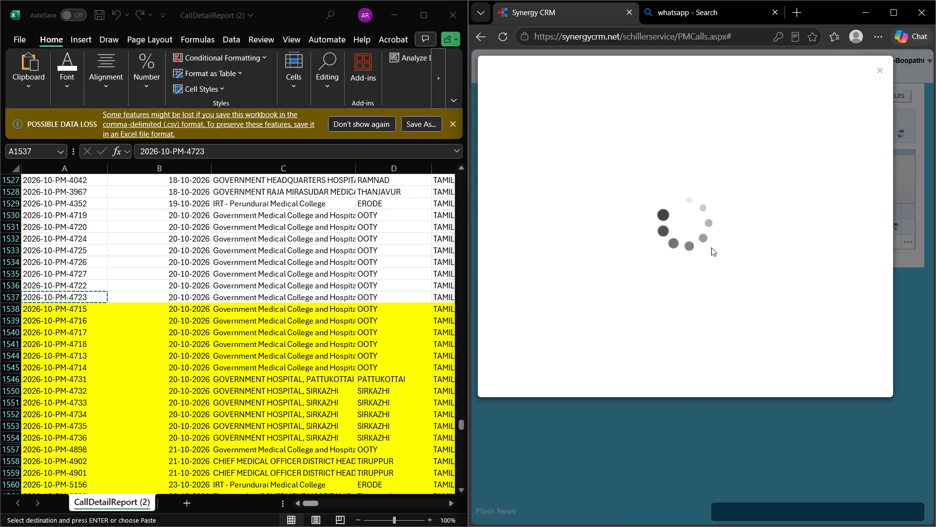
pyautogui.scroll(-4, 701, 259)
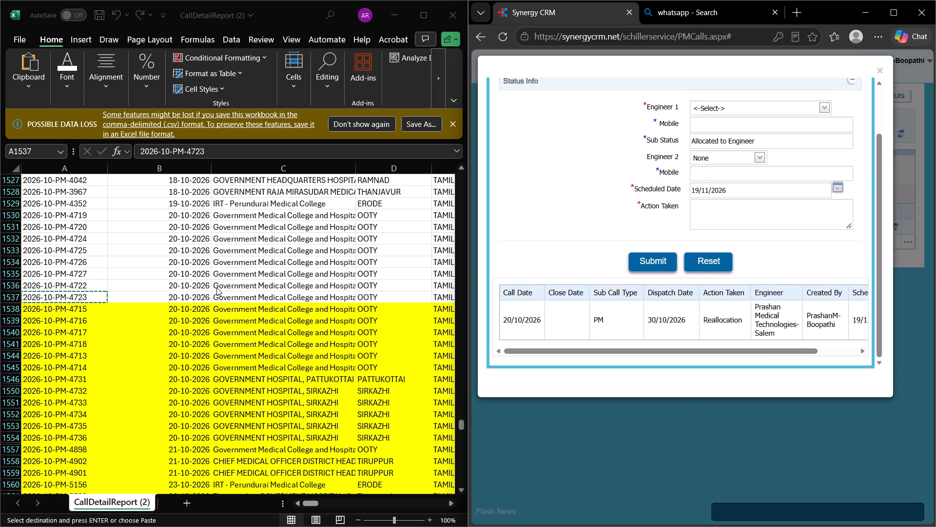
pyautogui.doubleClick(5, 295)
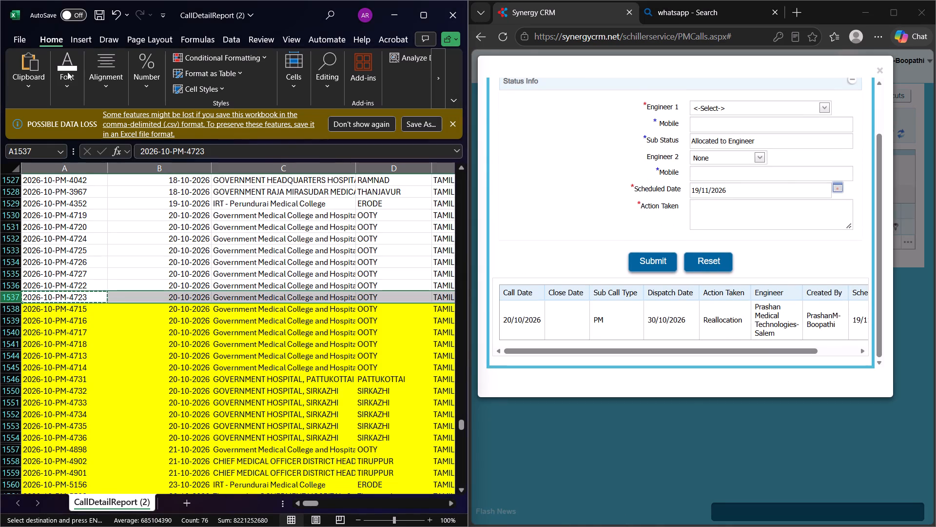
pyautogui.click(69, 75)
pyautogui.click(150, 140)
pyautogui.click(82, 281)
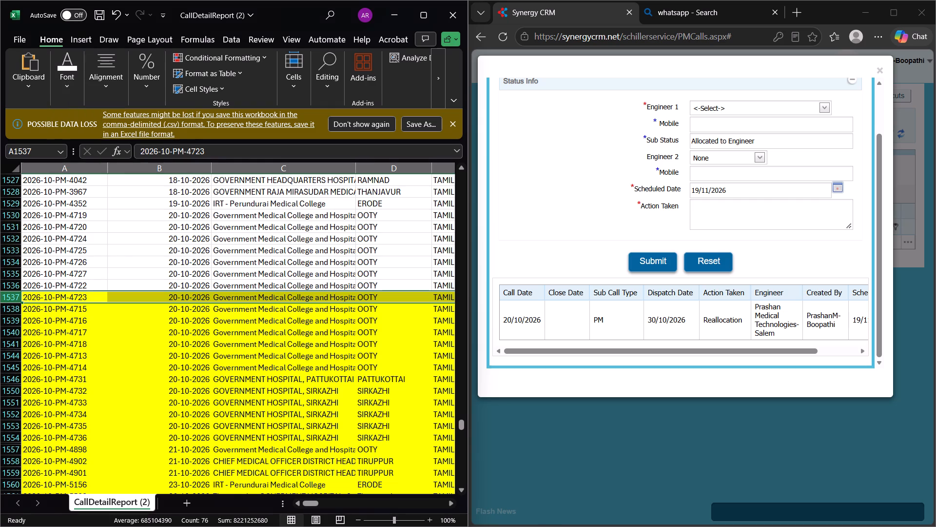
pyautogui.click(82, 283)
pyautogui.hotkey('ctrl', 'c')
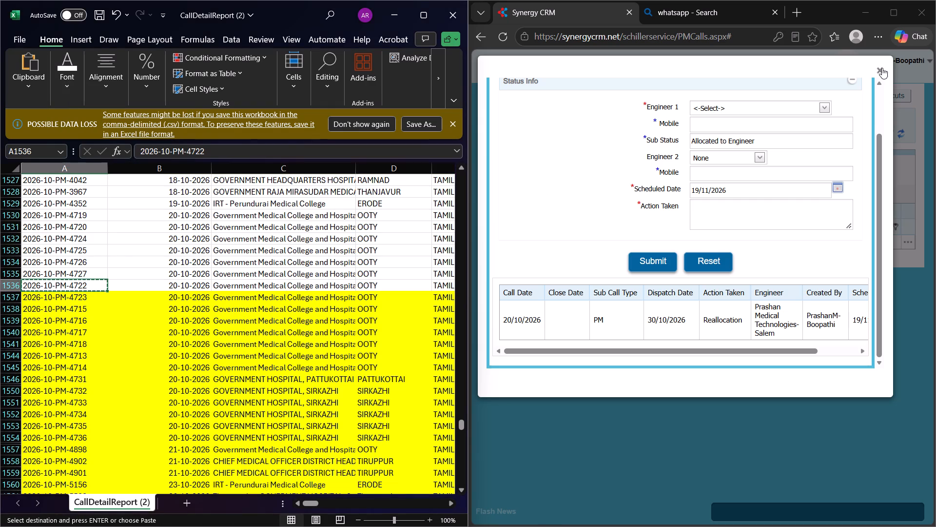
pyautogui.click(877, 70)
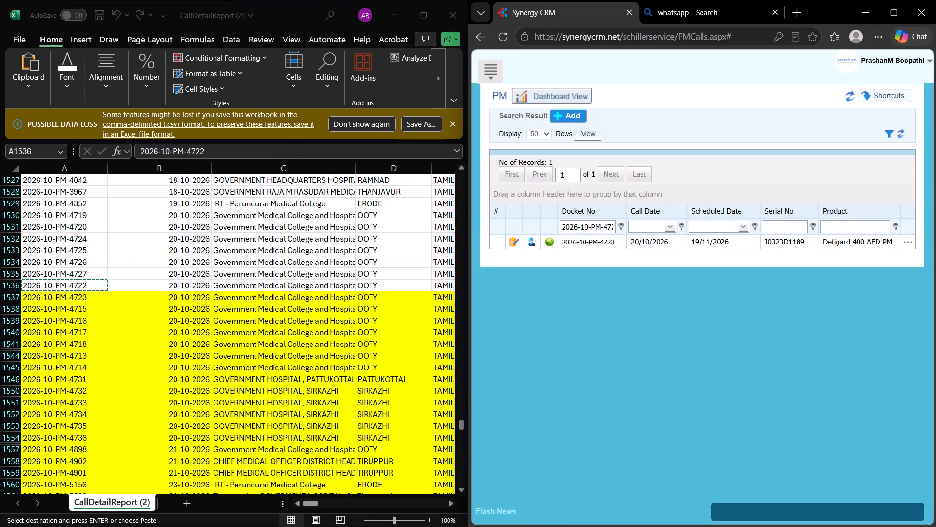
pyautogui.moveTo(564, 227); pyautogui.dragTo(637, 226)
pyautogui.hotkey('ctrl', 'v')
pyautogui.doubleClick(8, 285)
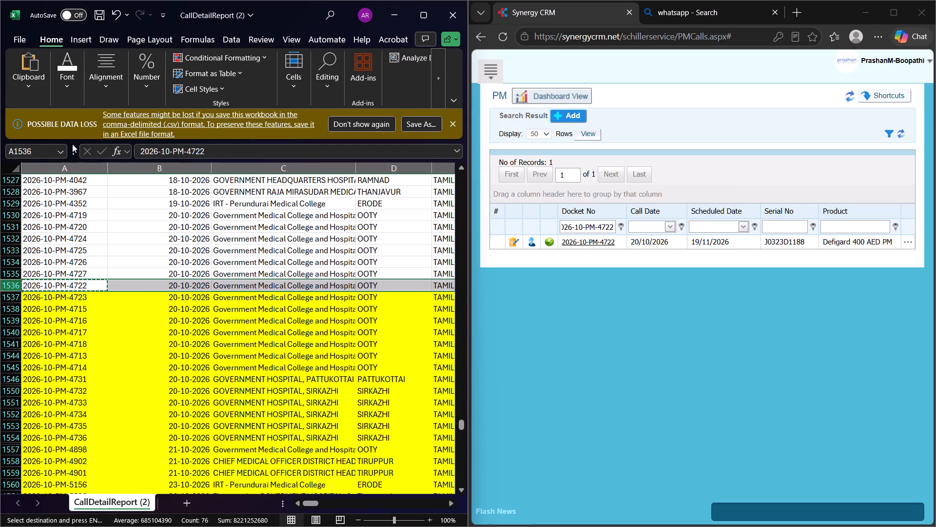
pyautogui.click(534, 240)
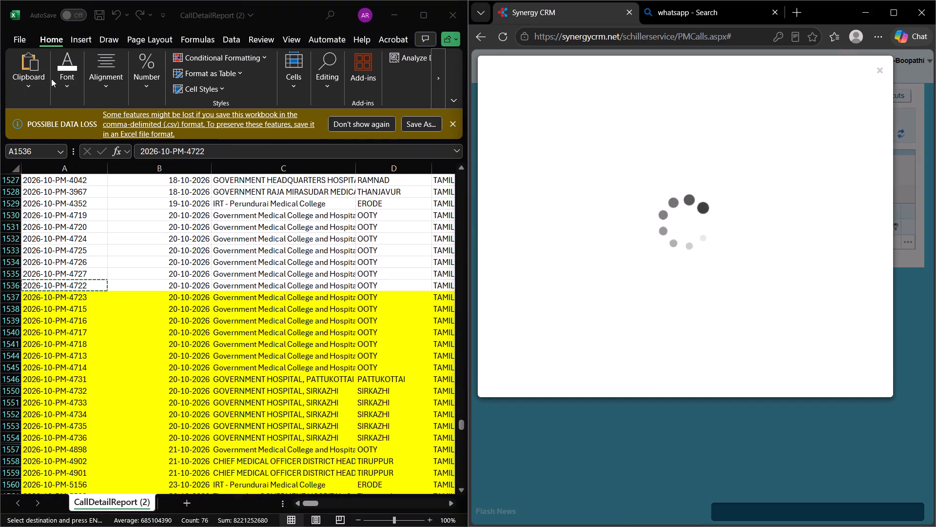
pyautogui.click(64, 71)
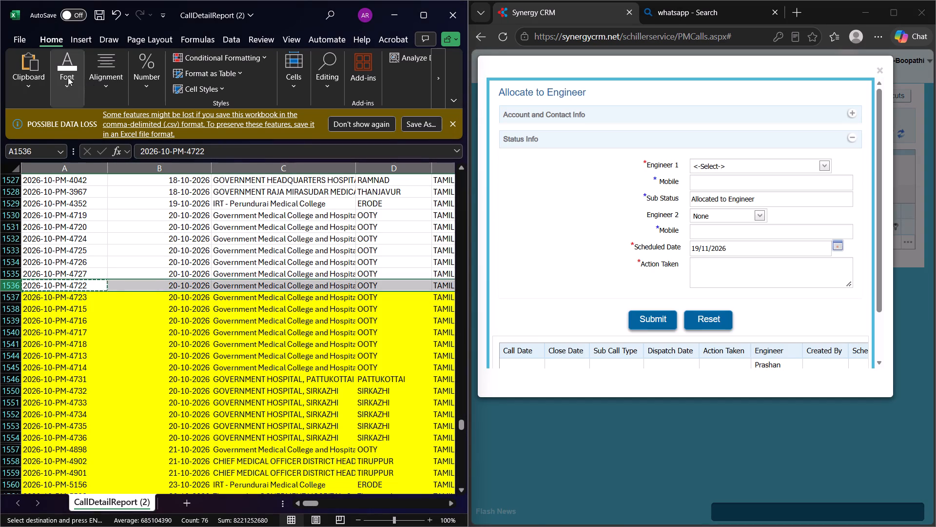
pyautogui.click(71, 77)
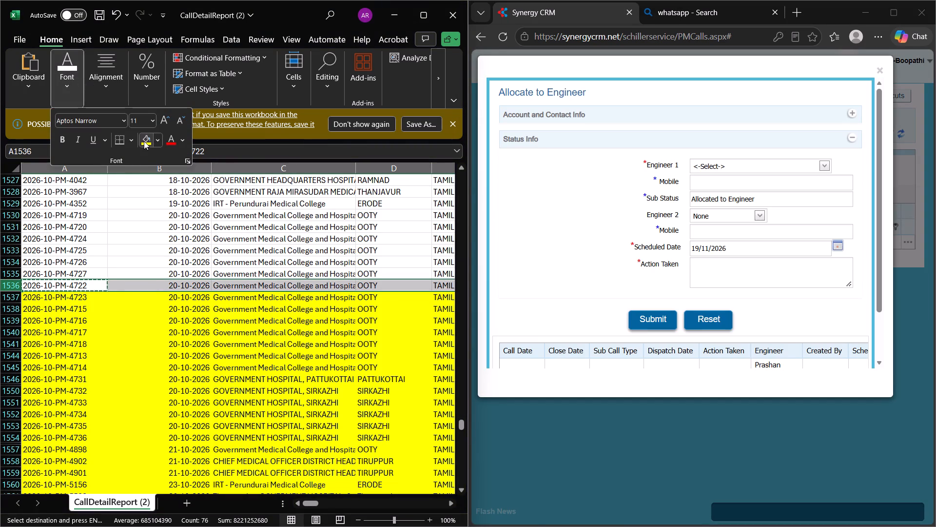
pyautogui.click(144, 141)
pyautogui.scroll(-6, 627, 286)
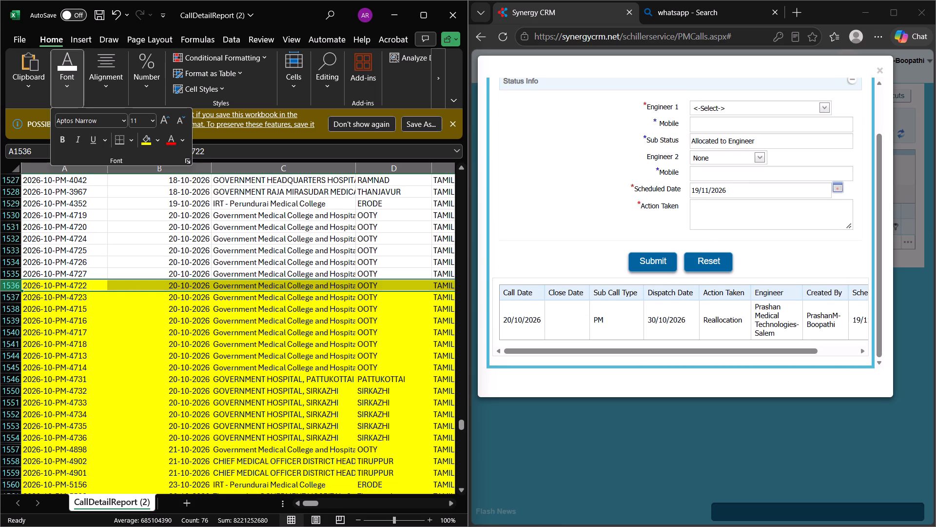
pyautogui.click(881, 71)
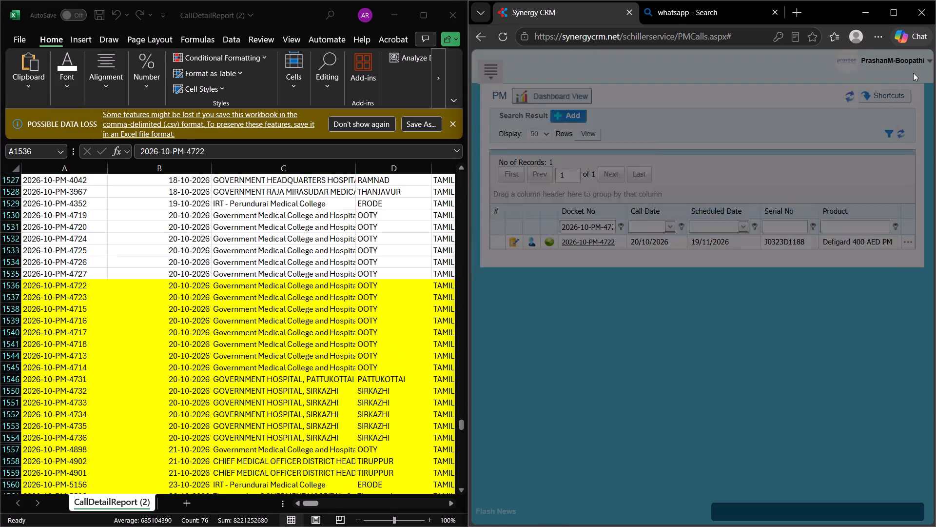
pyautogui.click(84, 270)
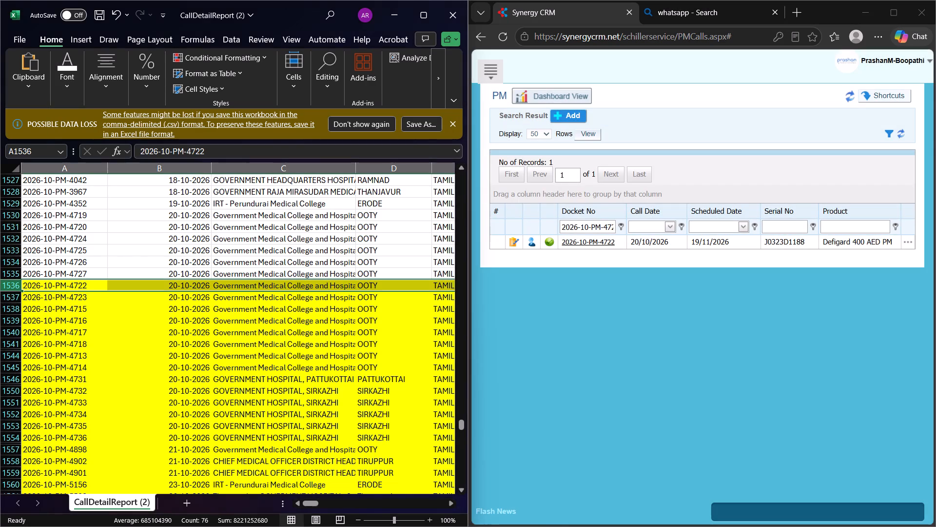
pyautogui.click(84, 270)
pyautogui.hotkey('ctrl', 'c')
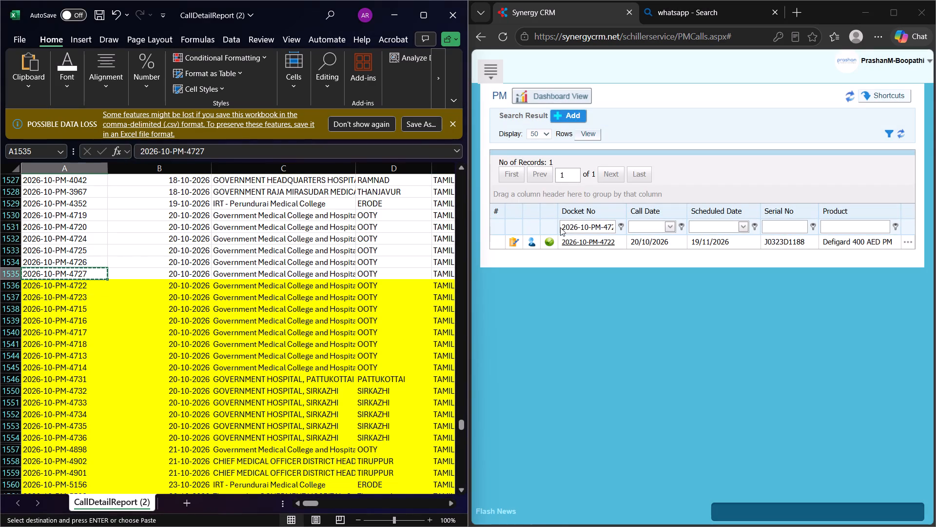
pyautogui.moveTo(562, 225); pyautogui.dragTo(649, 225)
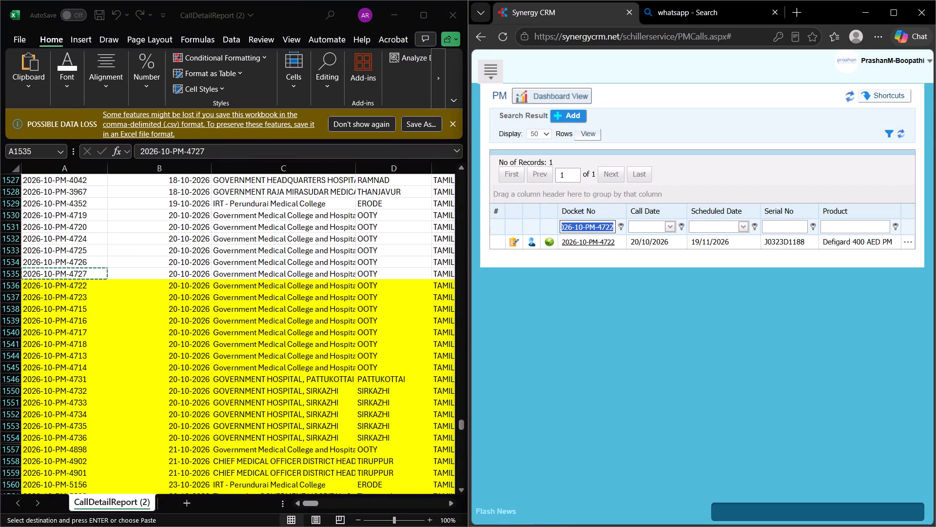
pyautogui.hotkey('ctrl', 'v')
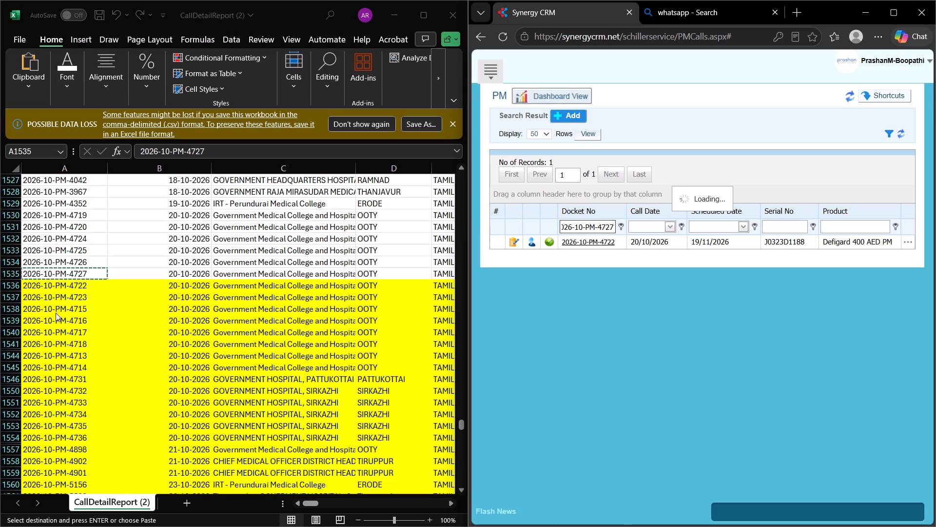
pyautogui.click(532, 241)
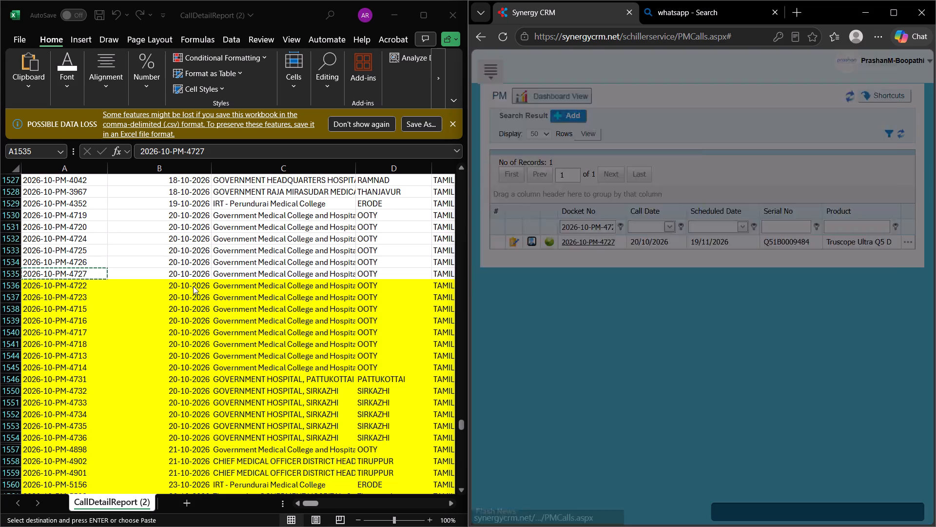
pyautogui.click(10, 270)
pyautogui.click(10, 270)
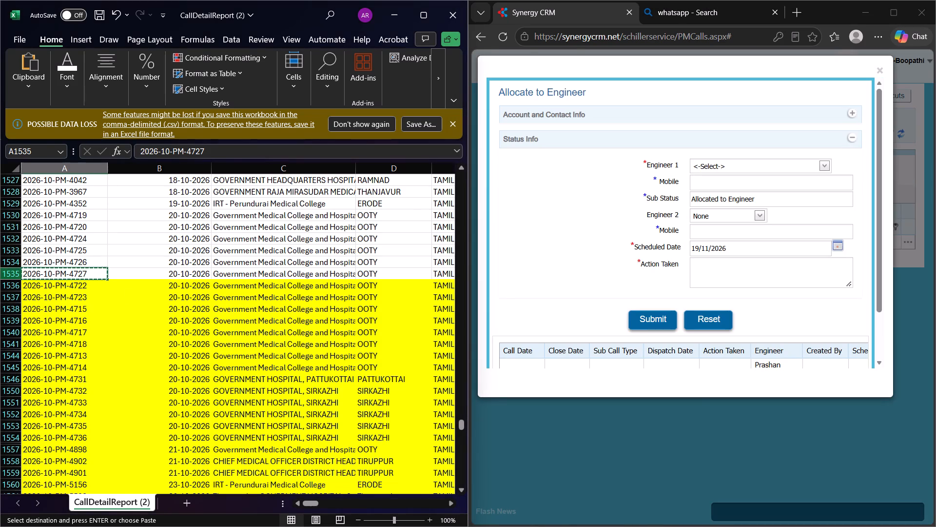
pyautogui.click(10, 275)
pyautogui.click(64, 79)
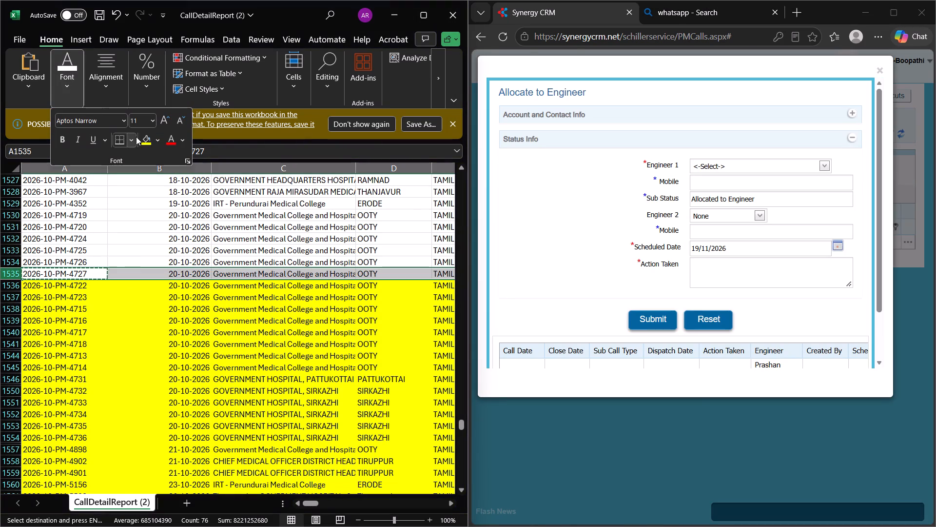
pyautogui.click(147, 139)
pyautogui.scroll(-5, 726, 254)
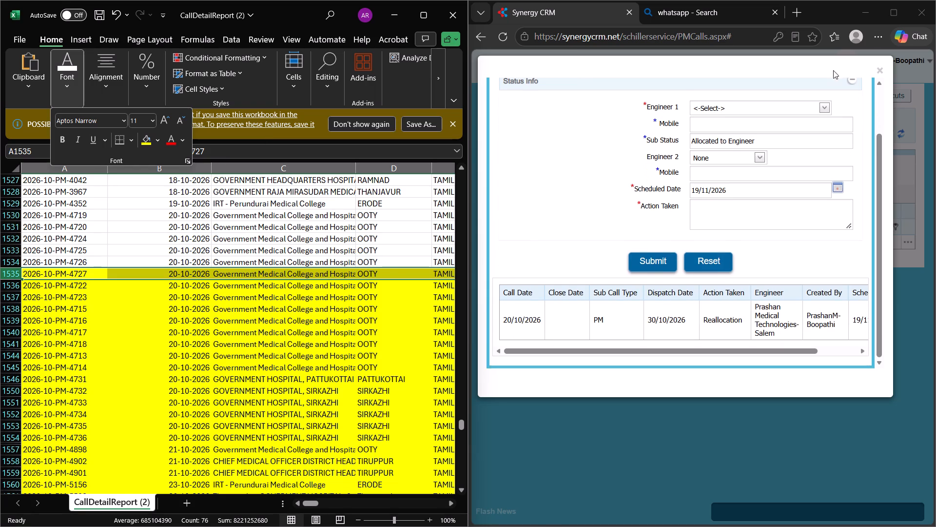
pyautogui.doubleClick(74, 261)
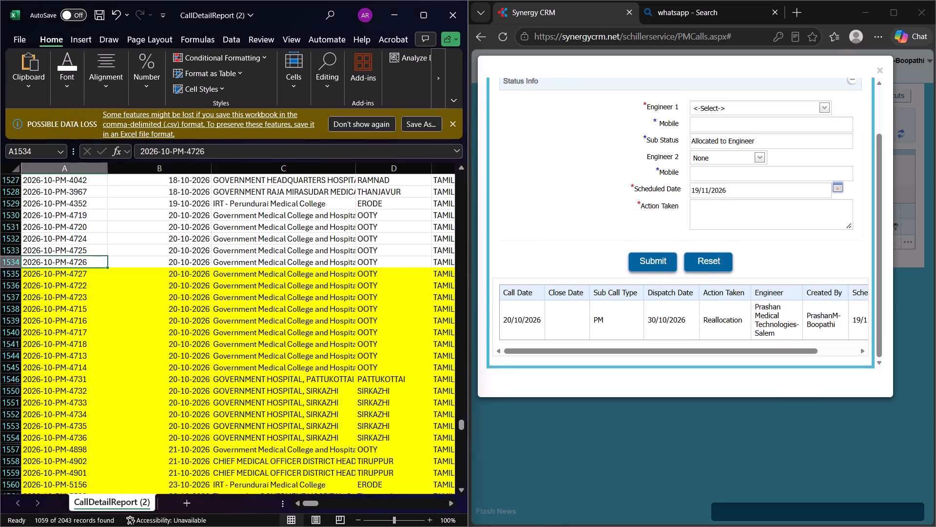
pyautogui.click(74, 261)
pyautogui.hotkey('ctrl', 'c')
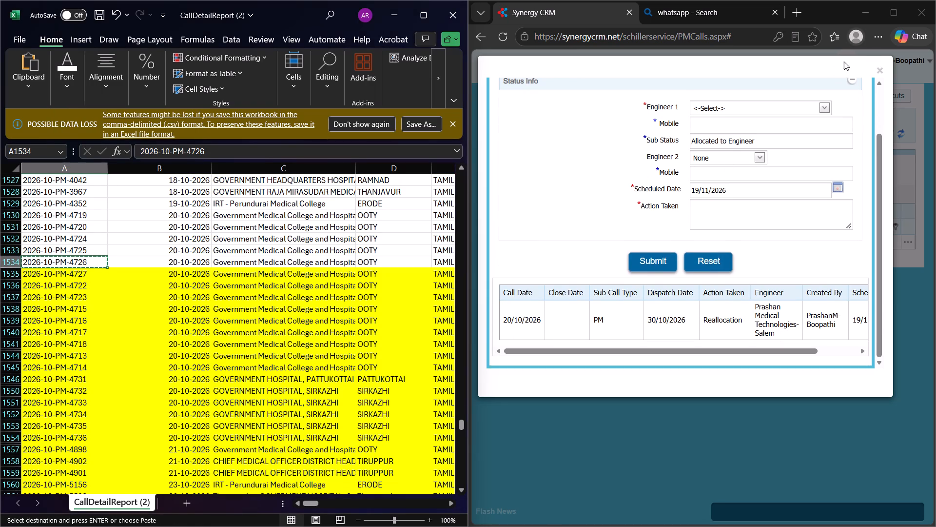
pyautogui.click(878, 69)
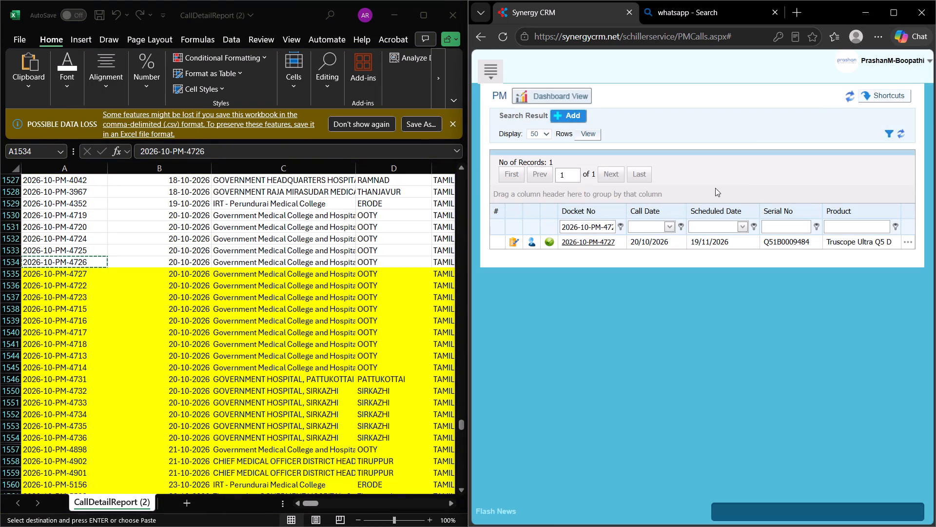
pyautogui.moveTo(563, 226); pyautogui.dragTo(624, 222)
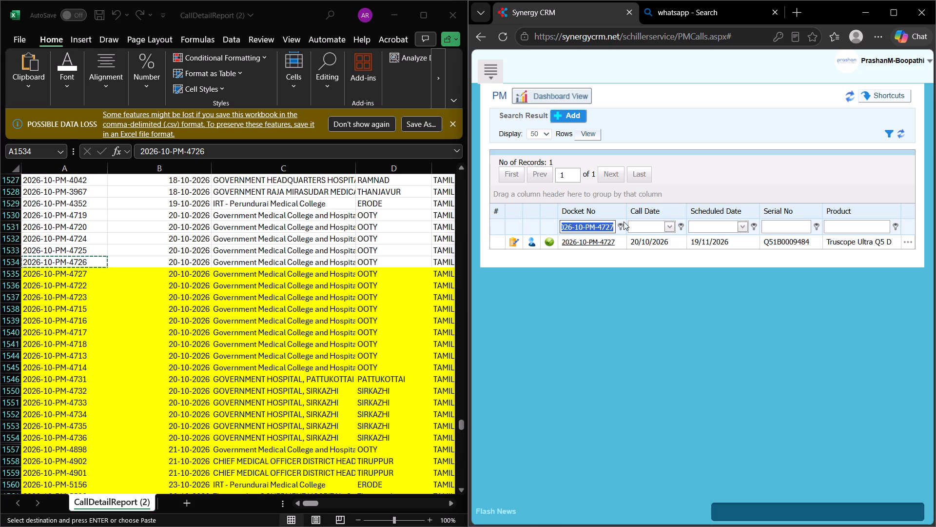
pyautogui.moveTo(624, 222); pyautogui.dragTo(631, 222)
pyautogui.hotkey('ctrl', 'v')
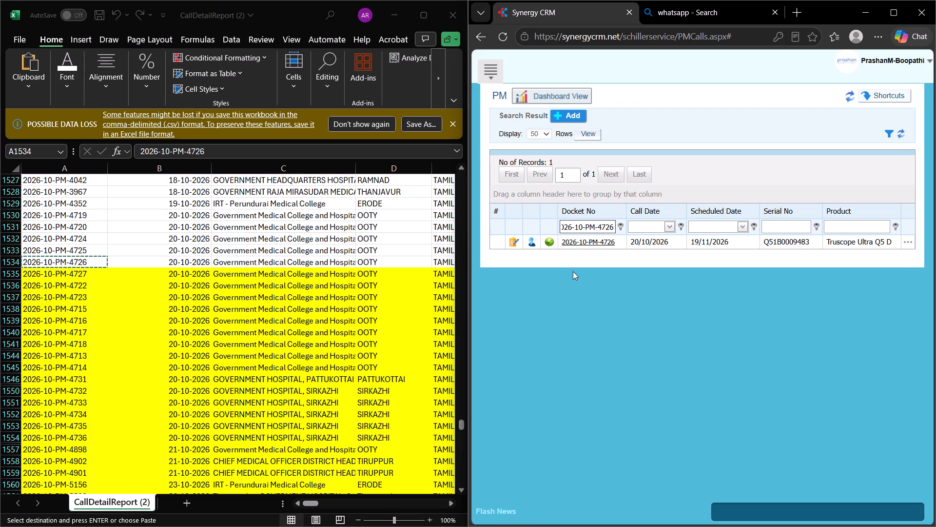
# Open the Allocate to Engineer form of docket 2026-10-PM-4726, fill its entire Excel row with yellow, and check its allocation history.
pyautogui.click(531, 244)
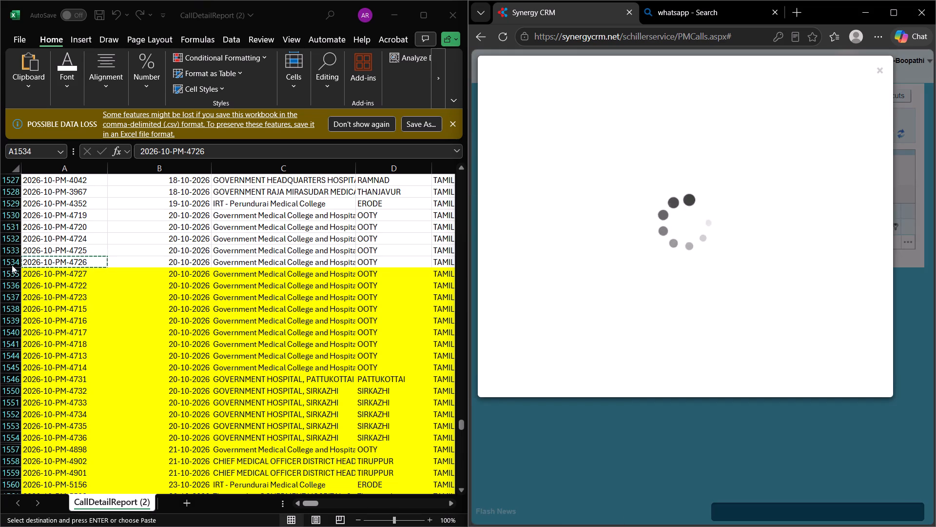
pyautogui.doubleClick(12, 264)
pyautogui.click(71, 89)
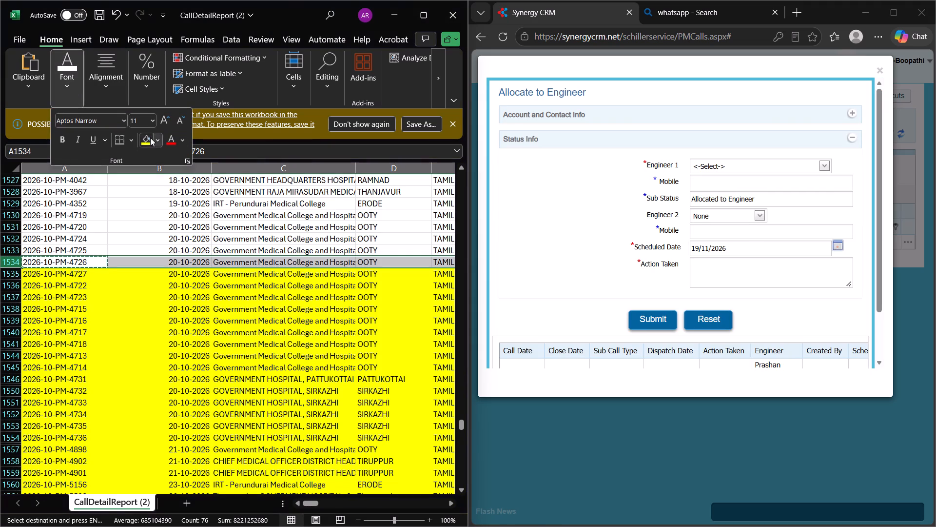
pyautogui.click(145, 141)
pyautogui.scroll(-5, 679, 271)
# Copy docket number 2026-10-PM-4725 from Excel, close the open allocation form, and filter the Synergy CRM PM list by that number.
pyautogui.doubleClick(79, 250)
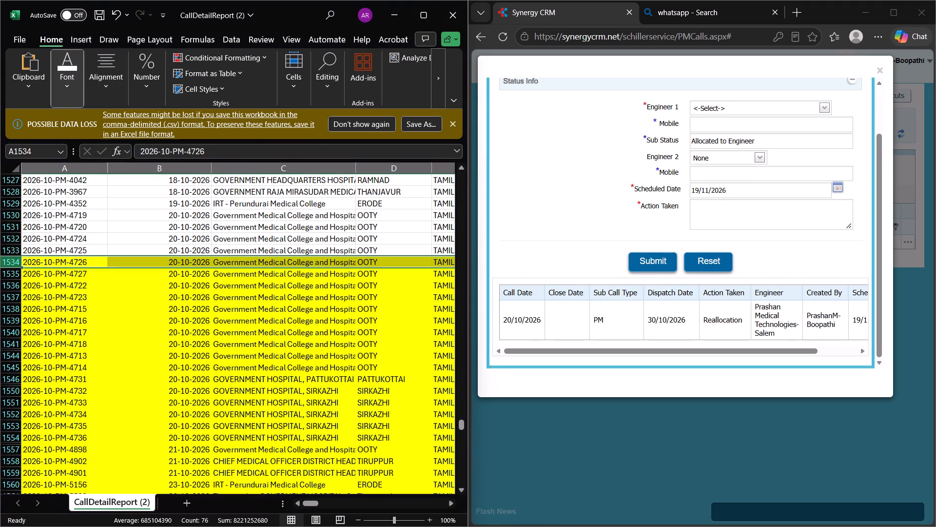
pyautogui.hotkey('ctrl', 'c')
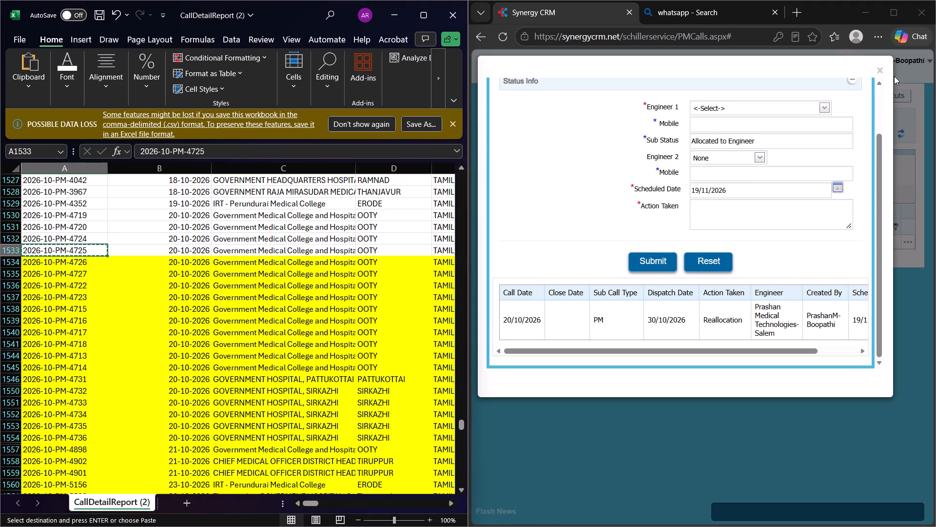
pyautogui.click(882, 70)
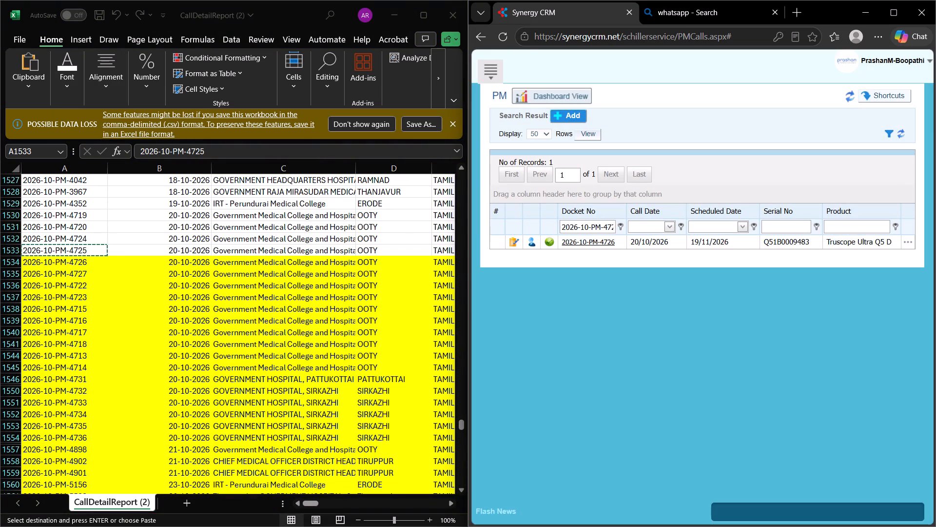
pyautogui.moveTo(564, 228); pyautogui.dragTo(640, 228)
pyautogui.hotkey('ctrl', 'v')
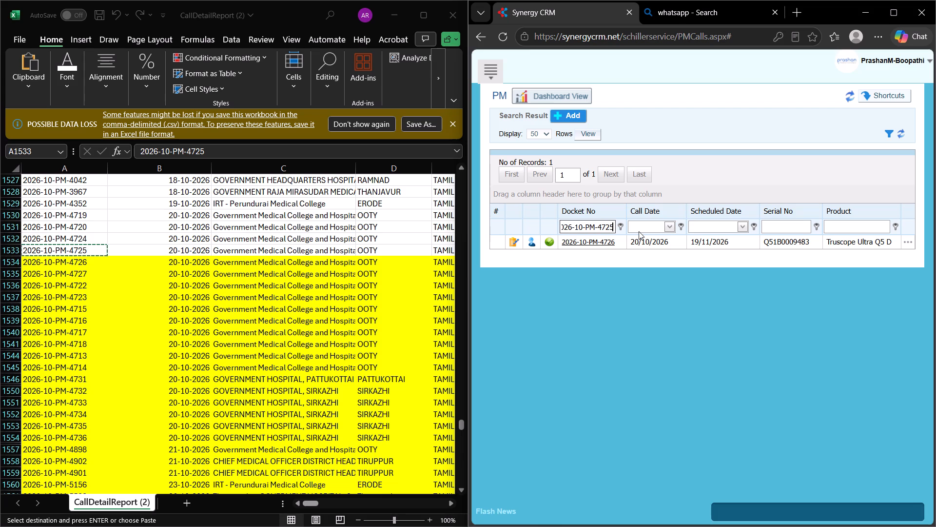
# Fill the entire Excel row of docket 2026-10-PM-4725 with yellow and open its Allocate to Engineer form in Synergy CRM.
pyautogui.doubleClick(13, 249)
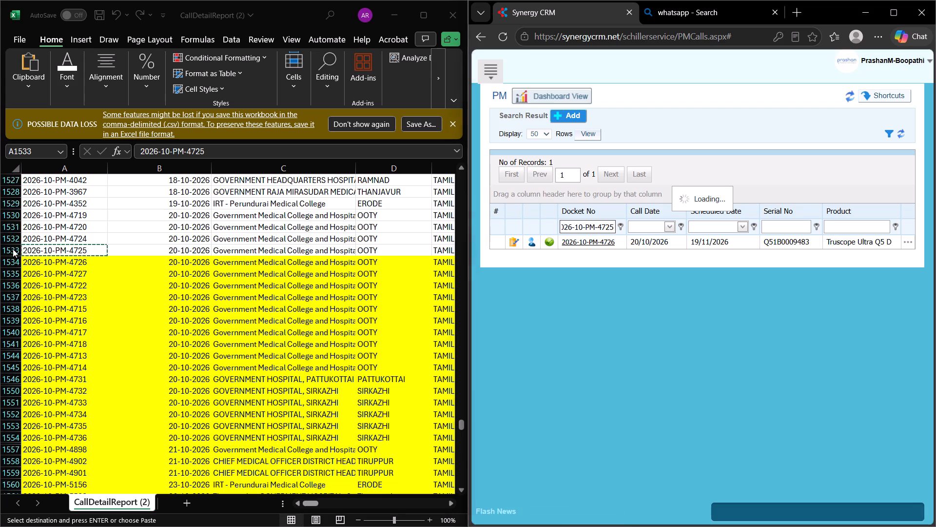
pyautogui.click(63, 70)
pyautogui.click(147, 137)
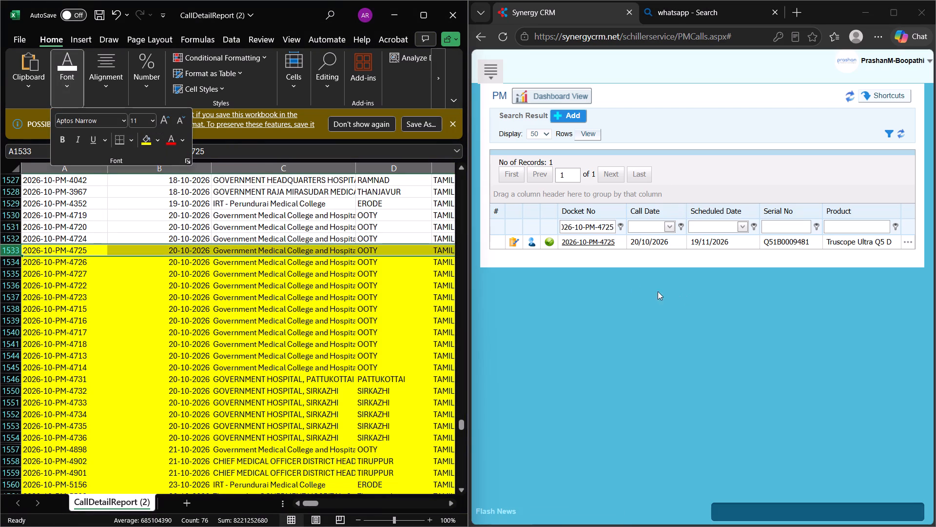
pyautogui.click(531, 239)
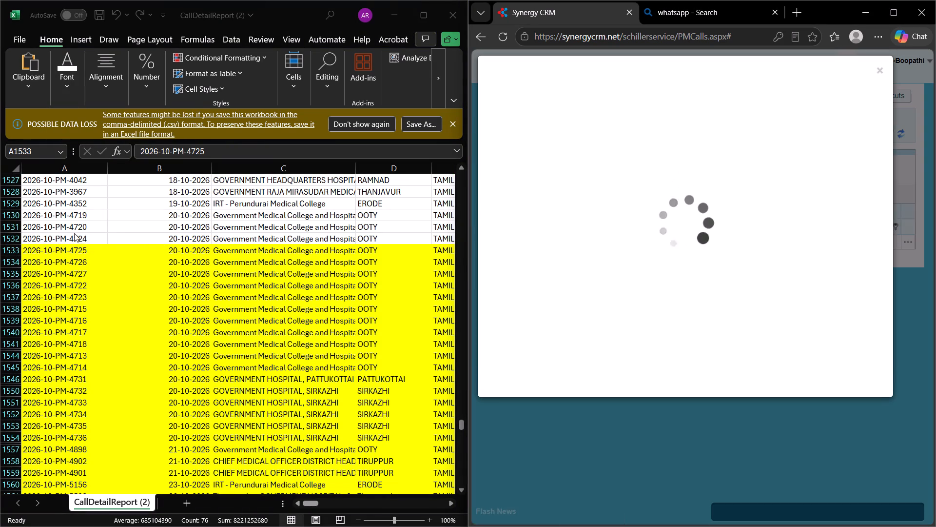
# Copy docket number 2026-10-PM-4724 from Excel, check the open form's allocation history before closing it, and filter the PM list by the copied number.
pyautogui.click(74, 238)
pyautogui.click(74, 238)
pyautogui.click(76, 238)
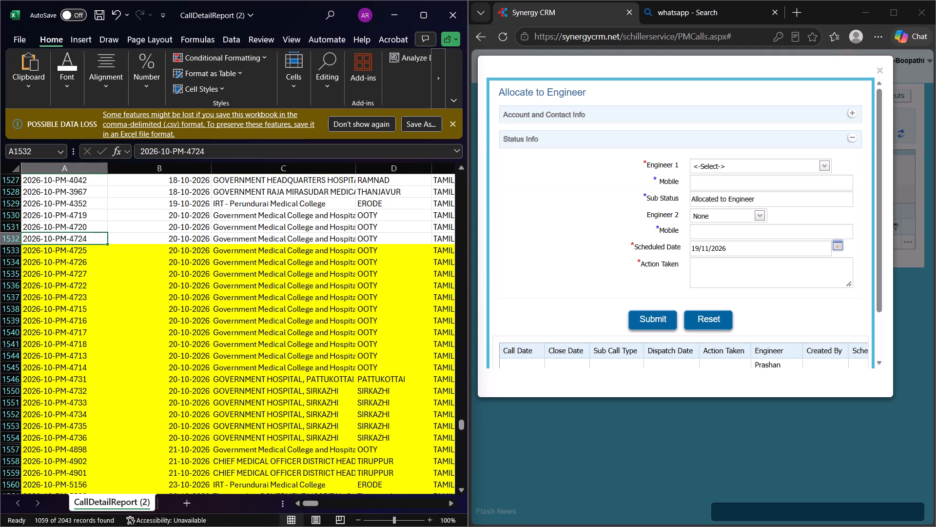
pyautogui.hotkey('ctrl', 'c')
pyautogui.scroll(-4, 759, 283)
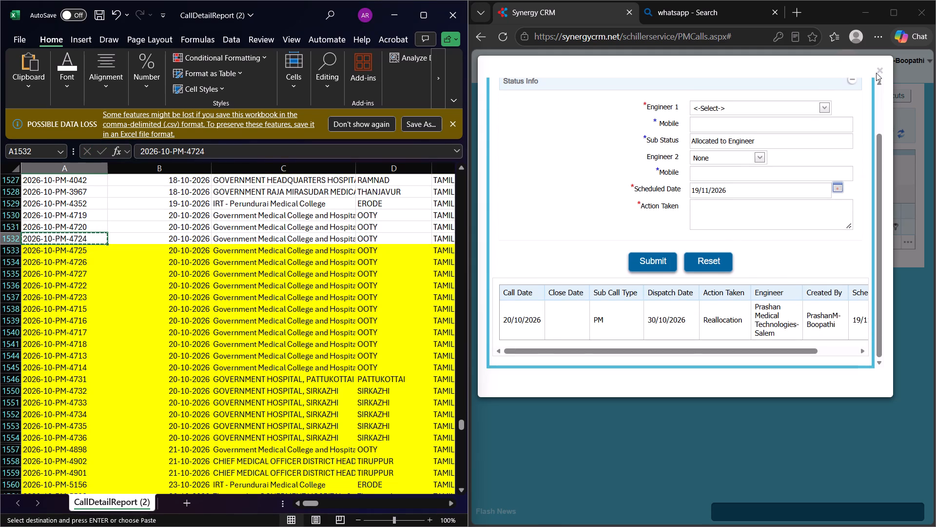
pyautogui.click(879, 71)
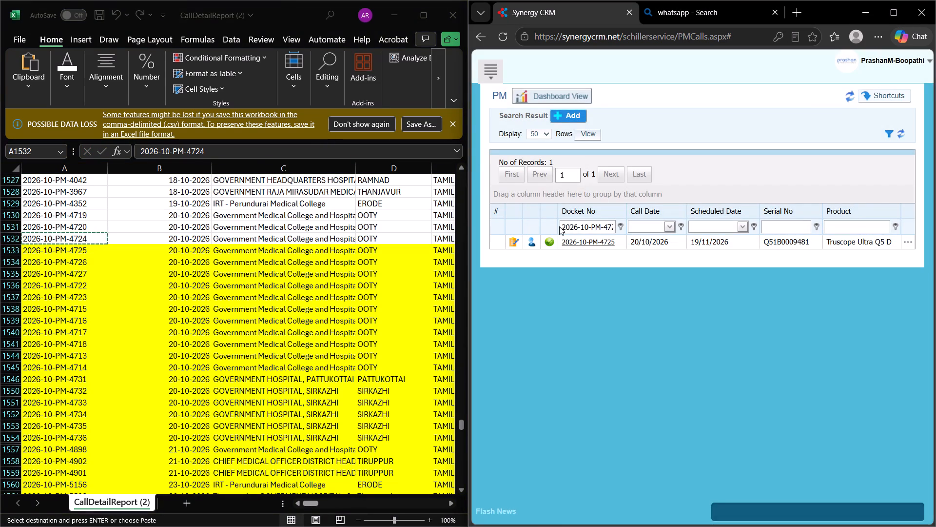
pyautogui.moveTo(564, 227); pyautogui.dragTo(634, 227)
pyautogui.hotkey('ctrl', 'v')
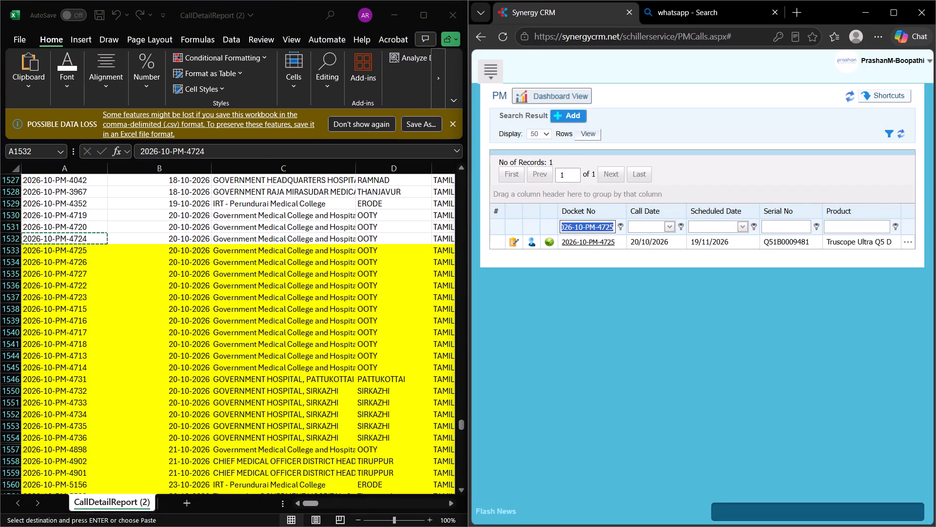
pyautogui.scroll(2, 254, 288)
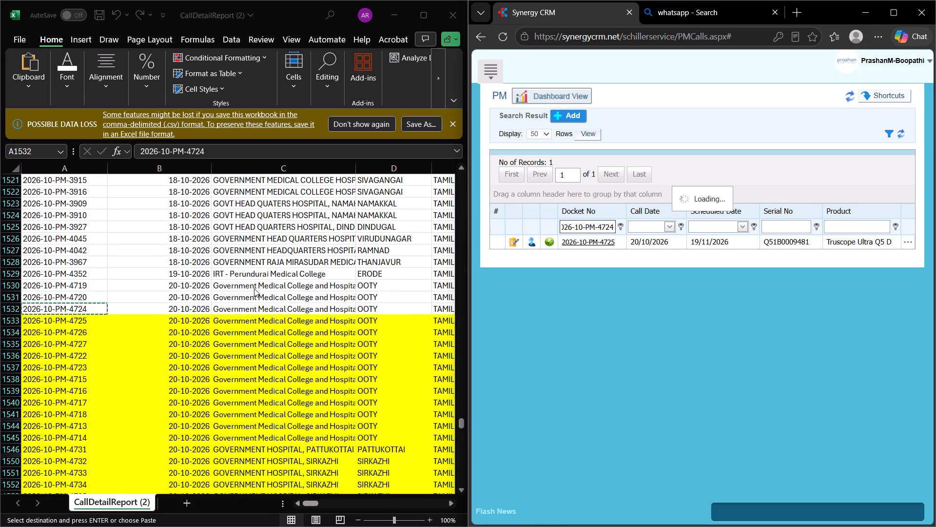
pyautogui.scroll(3, 254, 288)
pyautogui.scroll(-2, 254, 288)
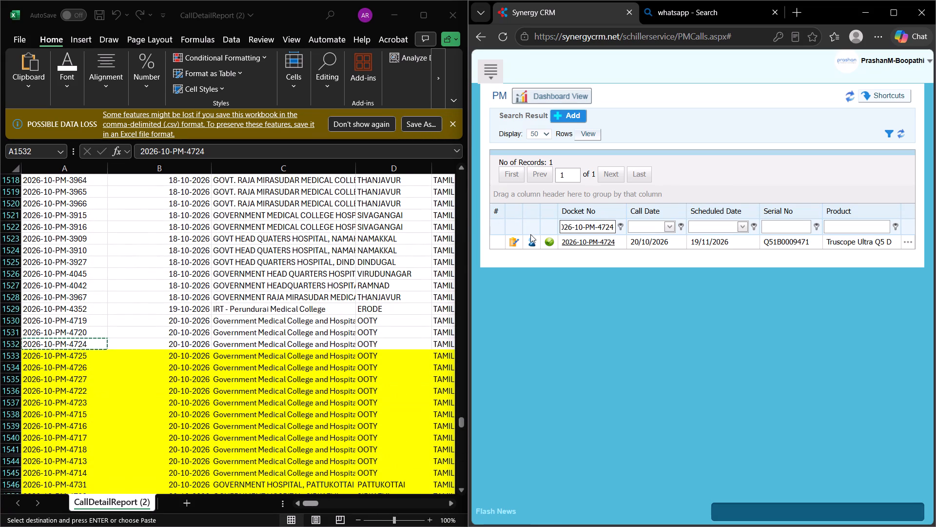
pyautogui.click(528, 243)
pyautogui.doubleClick(8, 339)
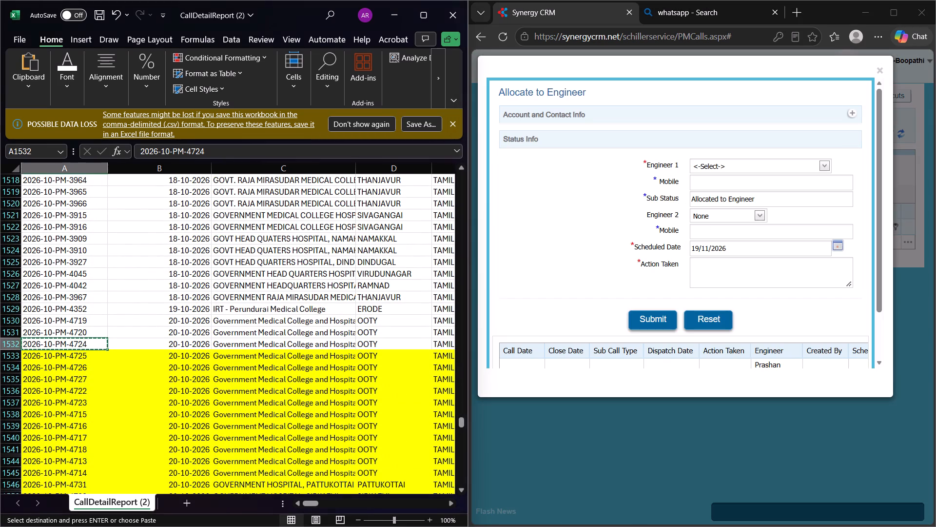
pyautogui.doubleClick(11, 346)
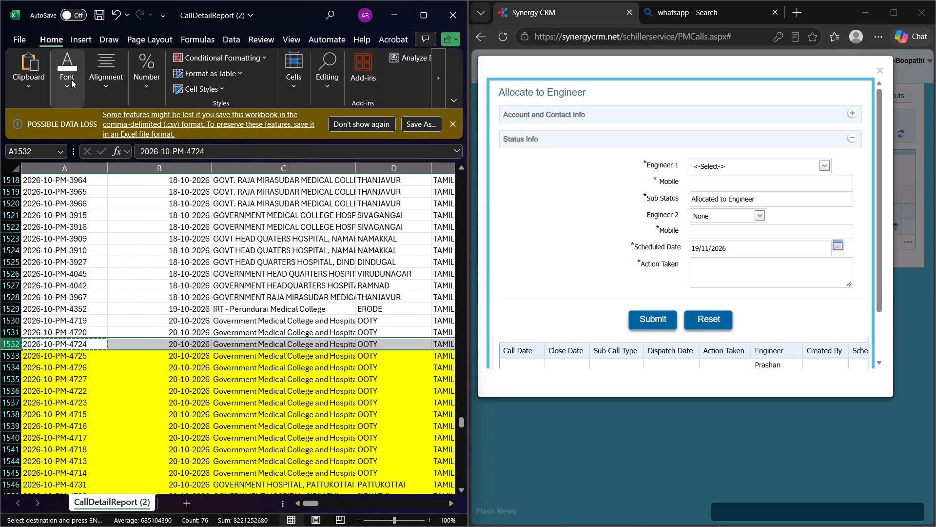
pyautogui.click(71, 80)
pyautogui.click(148, 140)
pyautogui.scroll(-4, 671, 257)
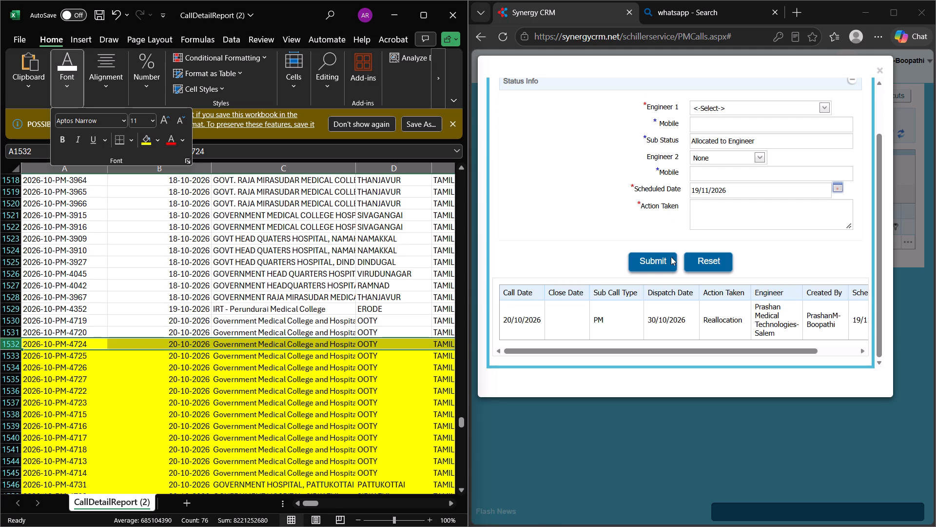
# Copy docket number 2026-10-PM-4720 from Excel, close the open allocation form, and filter the Synergy CRM PM list by that number.
pyautogui.doubleClick(73, 331)
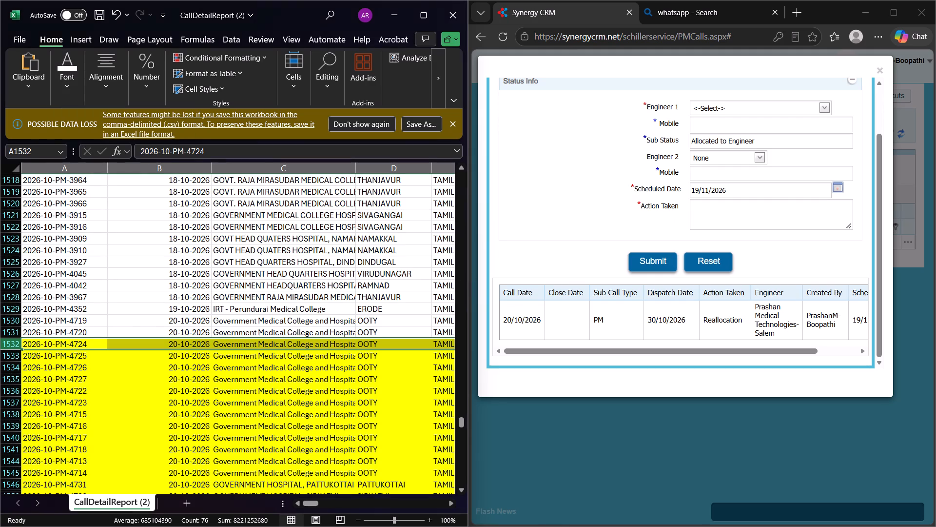
pyautogui.hotkey('ctrl', 'c')
pyautogui.click(881, 70)
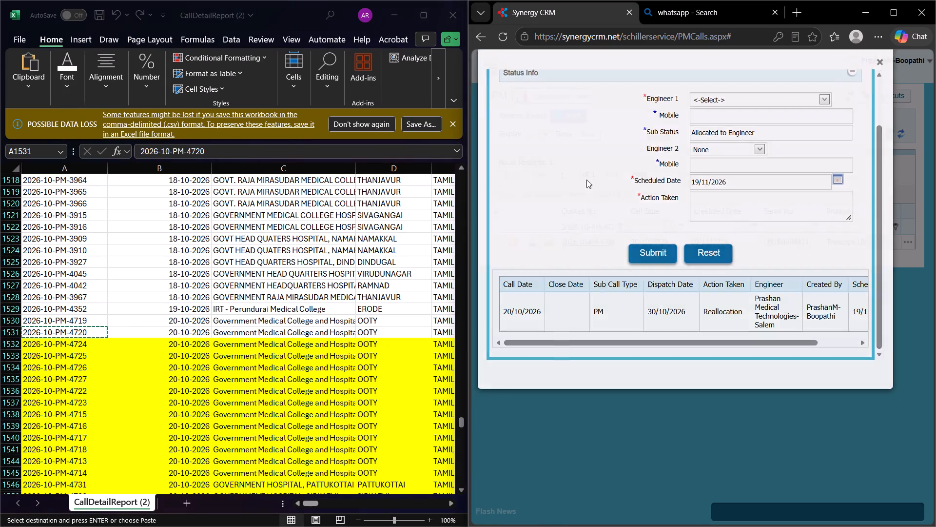
pyautogui.moveTo(562, 227); pyautogui.dragTo(627, 227)
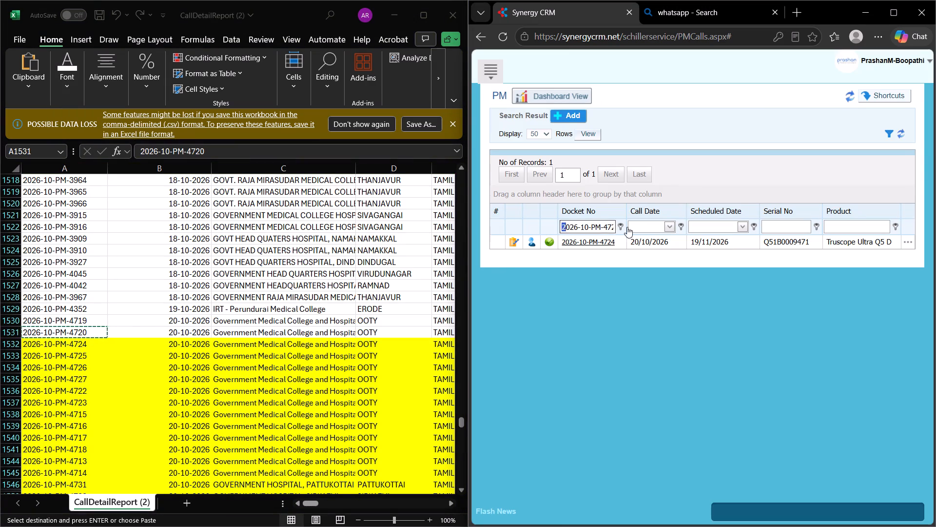
pyautogui.moveTo(627, 227); pyautogui.dragTo(629, 227)
pyautogui.hotkey('ctrl', 'v')
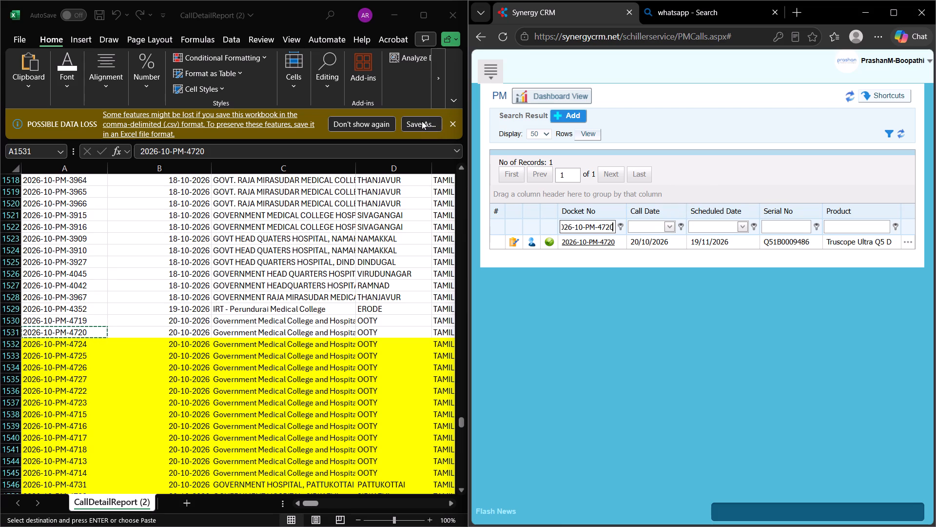
# Open the Allocate to Engineer form of docket 2026-10-PM-4720, fill its entire Excel row with yellow, and check its allocation history.
pyautogui.click(527, 238)
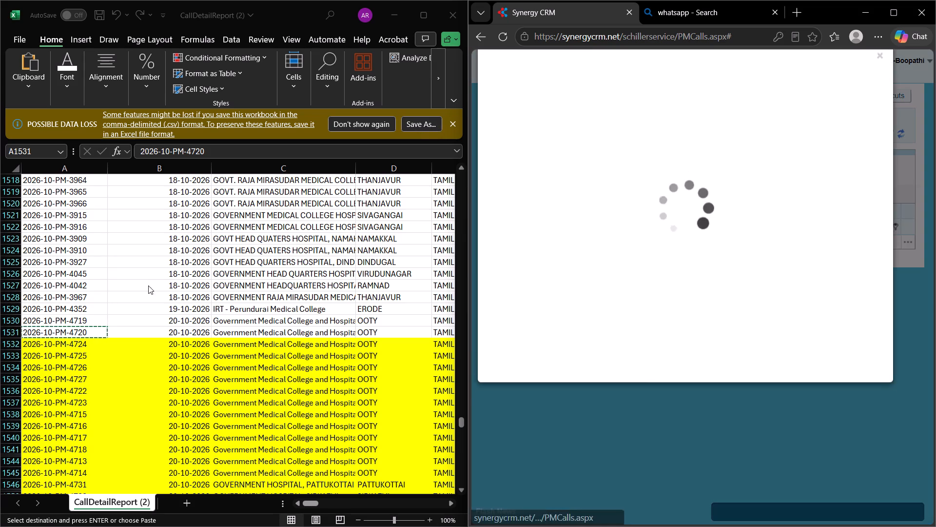
pyautogui.doubleClick(6, 330)
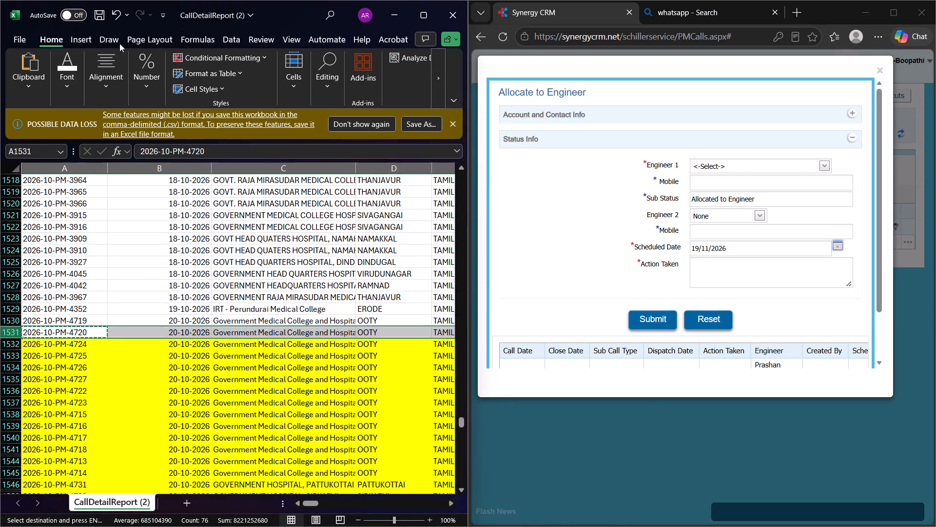
pyautogui.click(63, 72)
pyautogui.click(146, 146)
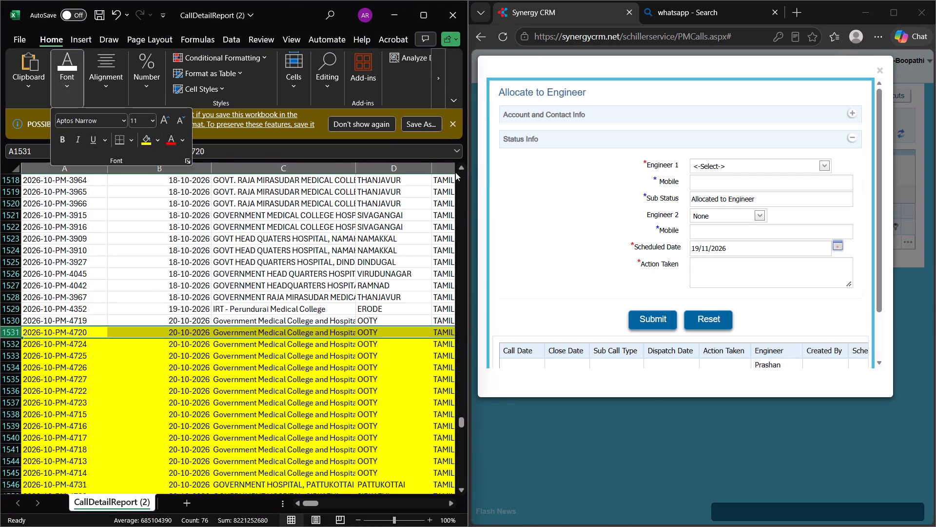
pyautogui.scroll(-6, 611, 287)
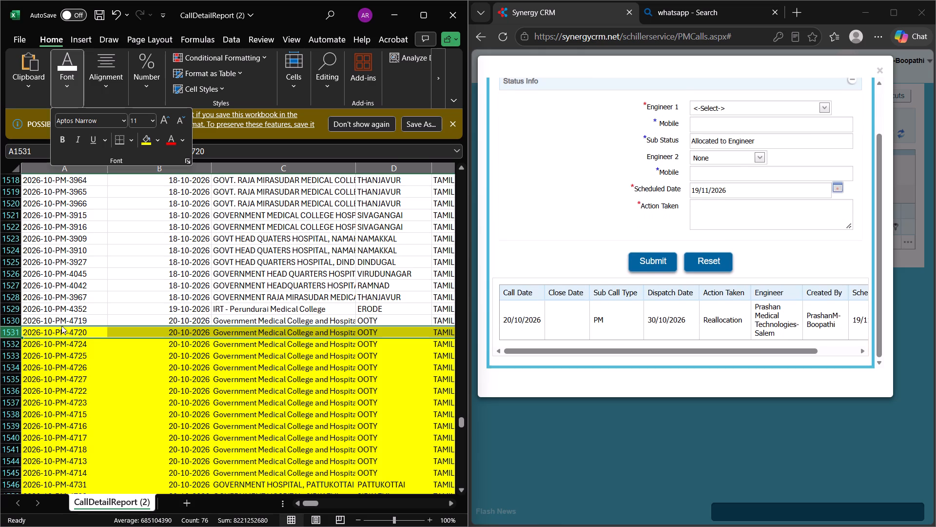
pyautogui.scroll(5, 680, 200)
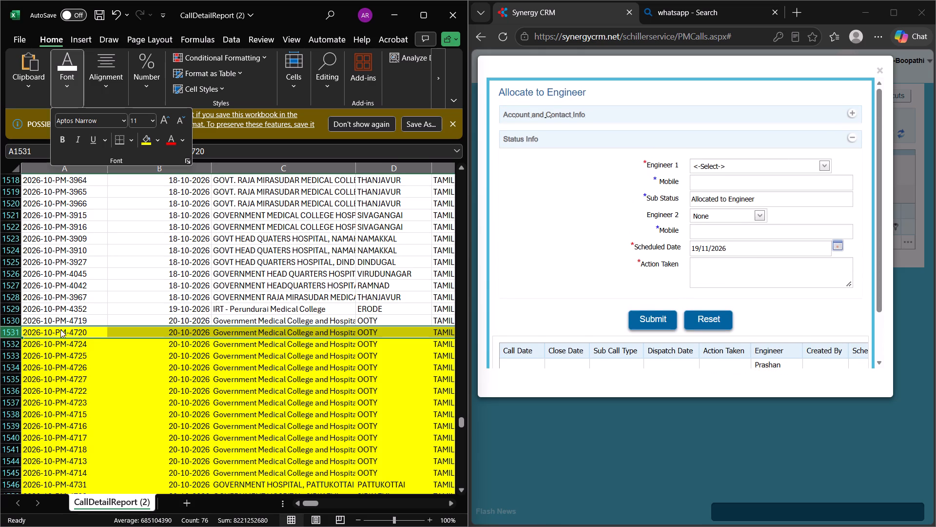
pyautogui.doubleClick(75, 321)
pyautogui.hotkey('ctrl', 'c')
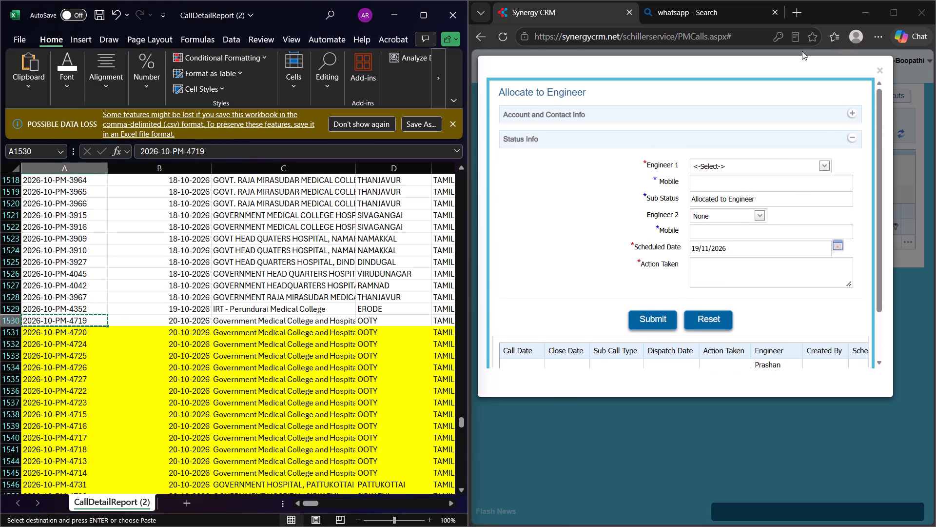
pyautogui.click(880, 73)
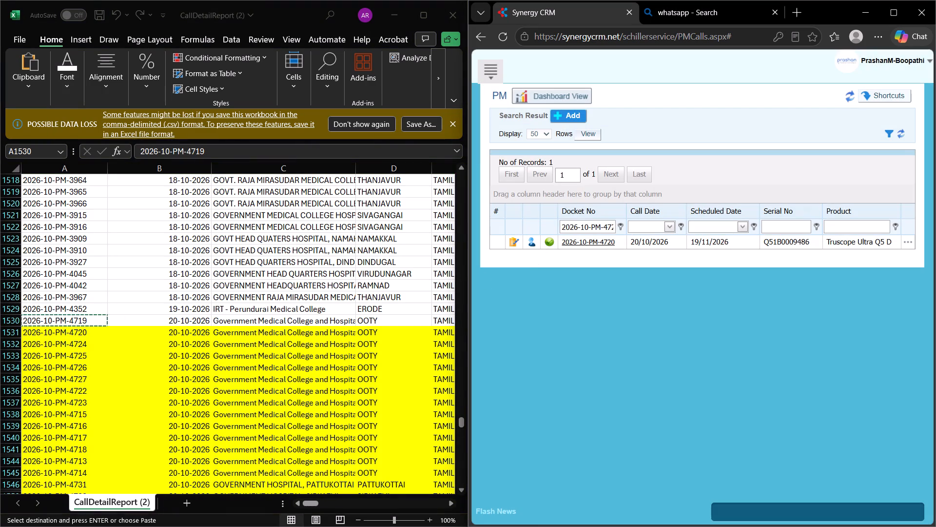
pyautogui.moveTo(562, 227); pyautogui.dragTo(612, 227)
pyautogui.hotkey('ctrl', 'v')
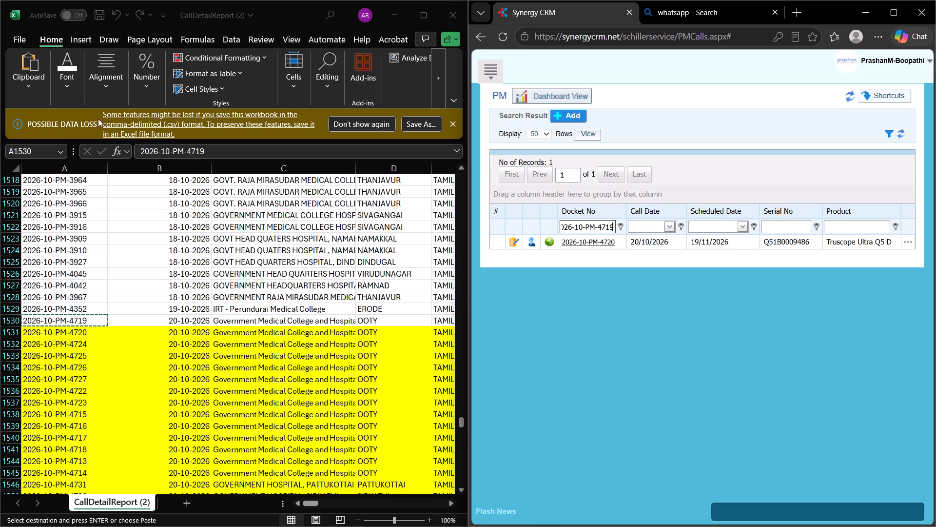
pyautogui.doubleClick(13, 318)
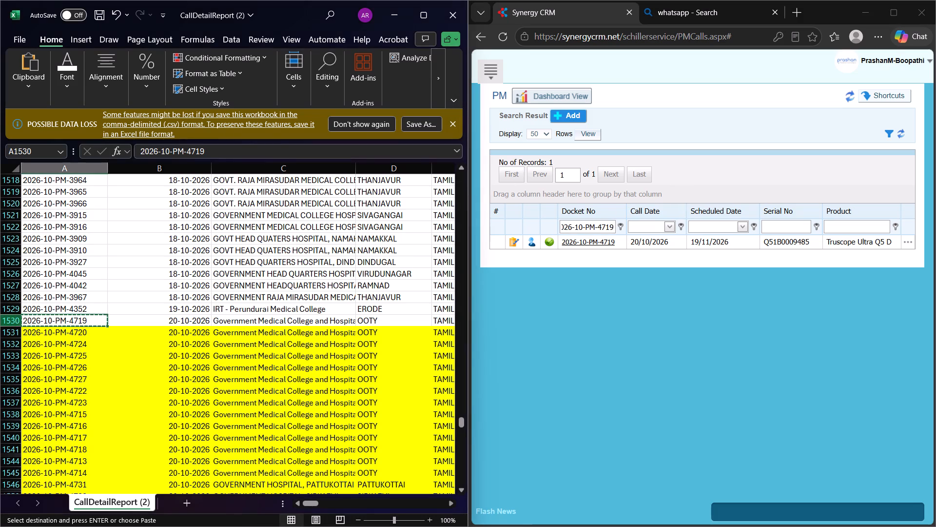
pyautogui.doubleClick(11, 322)
pyautogui.click(59, 80)
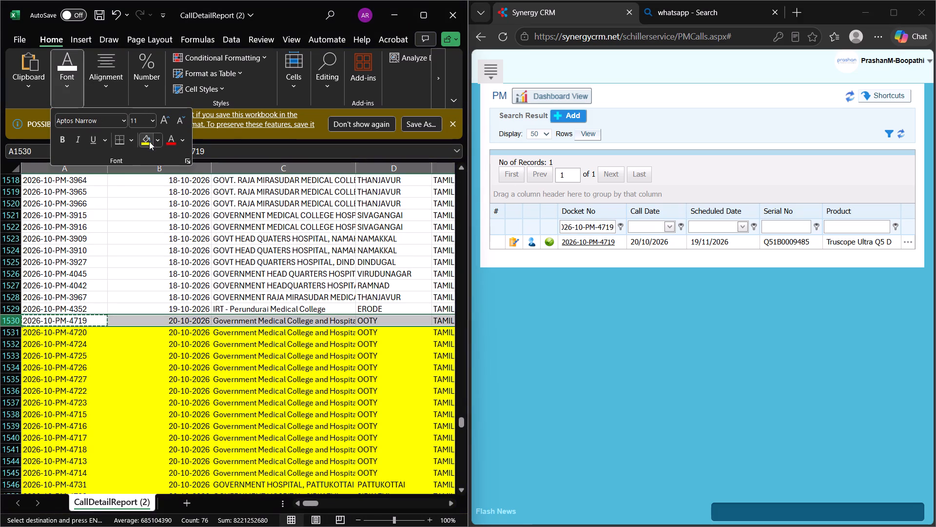
pyautogui.click(148, 139)
pyautogui.click(531, 240)
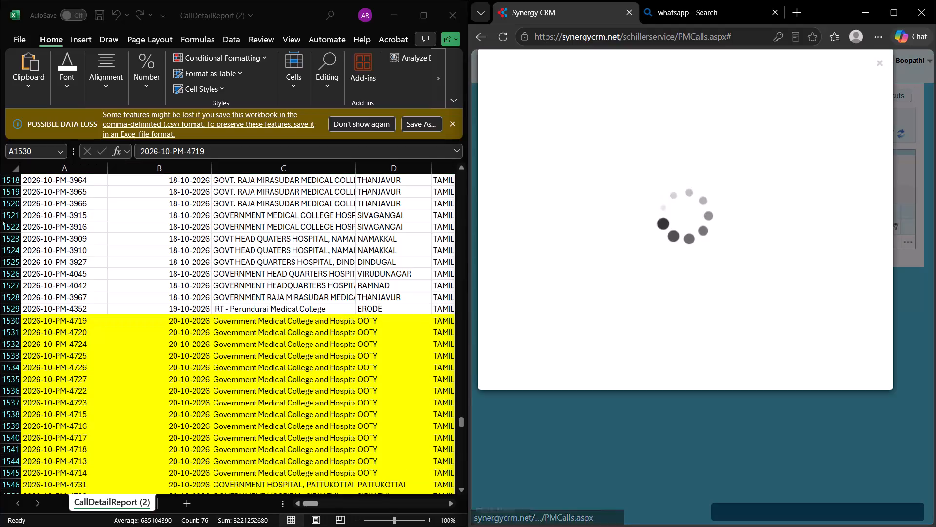
pyautogui.click(63, 307)
pyautogui.click(63, 307)
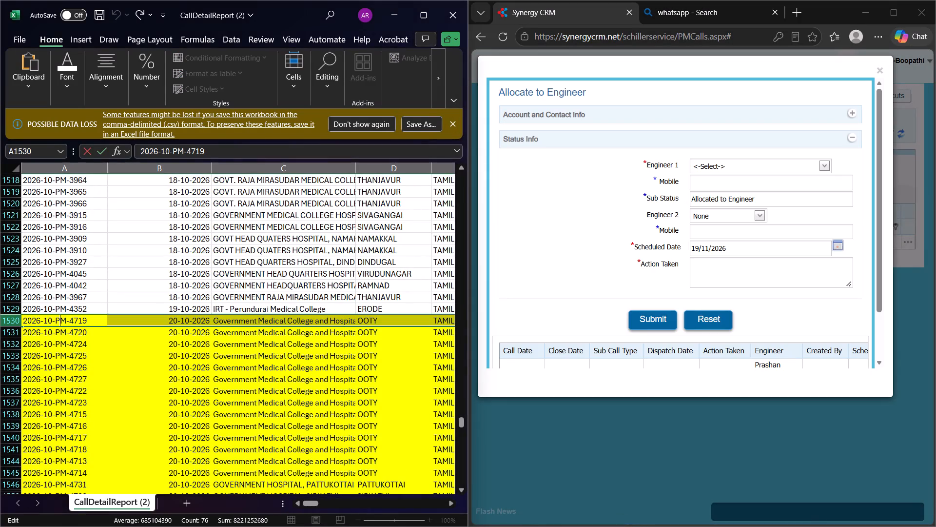
pyautogui.click(63, 307)
pyautogui.hotkey('ctrl', 'c')
pyautogui.scroll(-5, 736, 271)
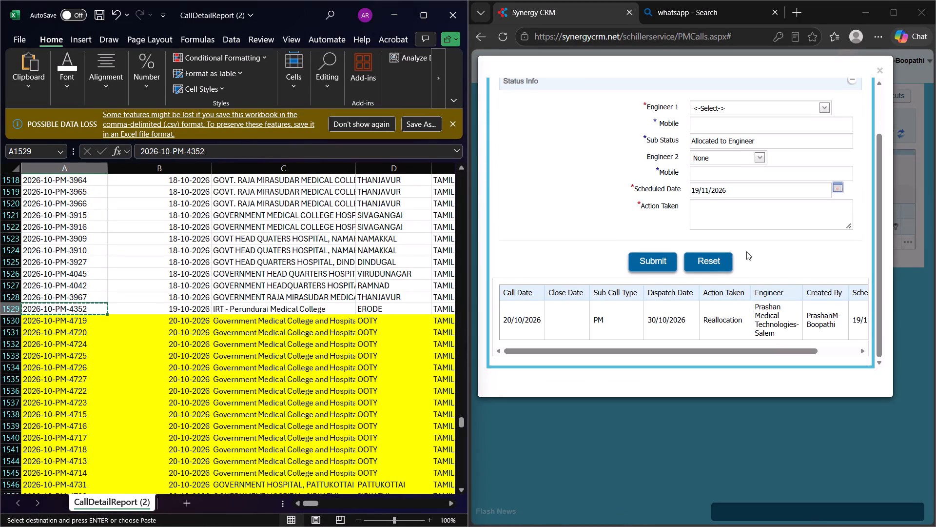
pyautogui.click(881, 71)
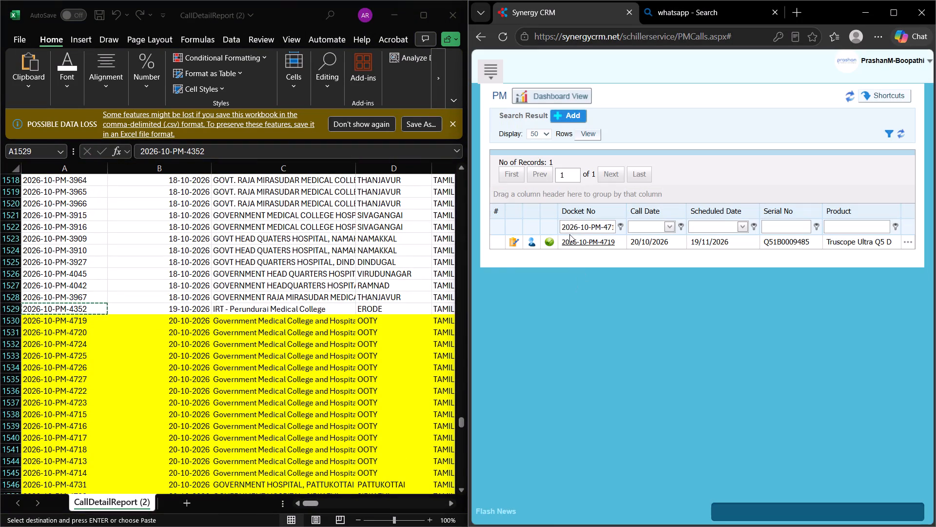
pyautogui.moveTo(563, 227); pyautogui.dragTo(641, 228)
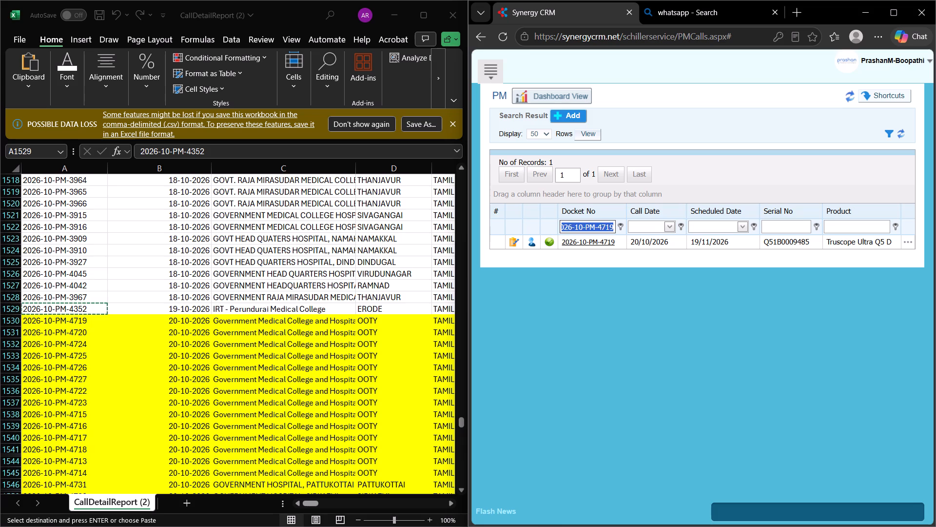
pyautogui.hotkey('ctrl', 'v')
# Open the Allocate to Engineer form of docket 2026-10-PM-4352, fill its entire Excel row with yellow, and check its allocation history.
pyautogui.doubleClick(9, 308)
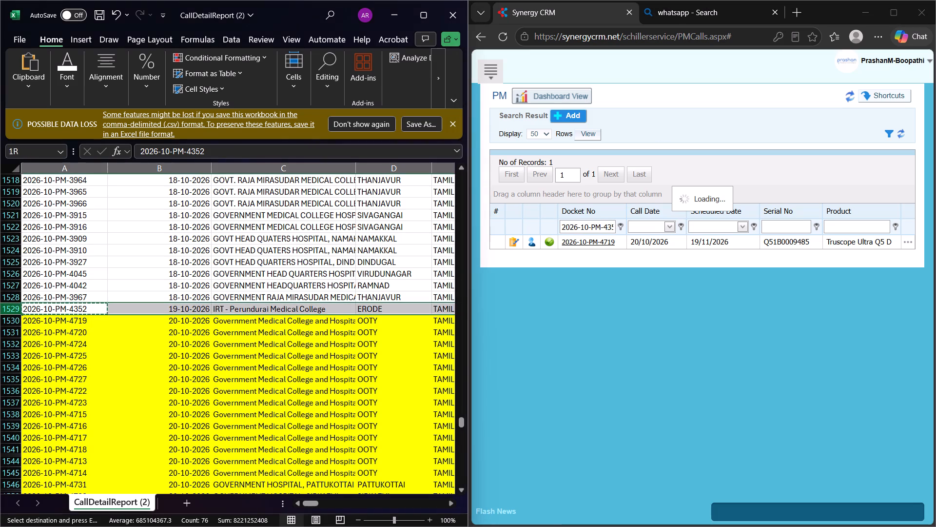
pyautogui.click(61, 86)
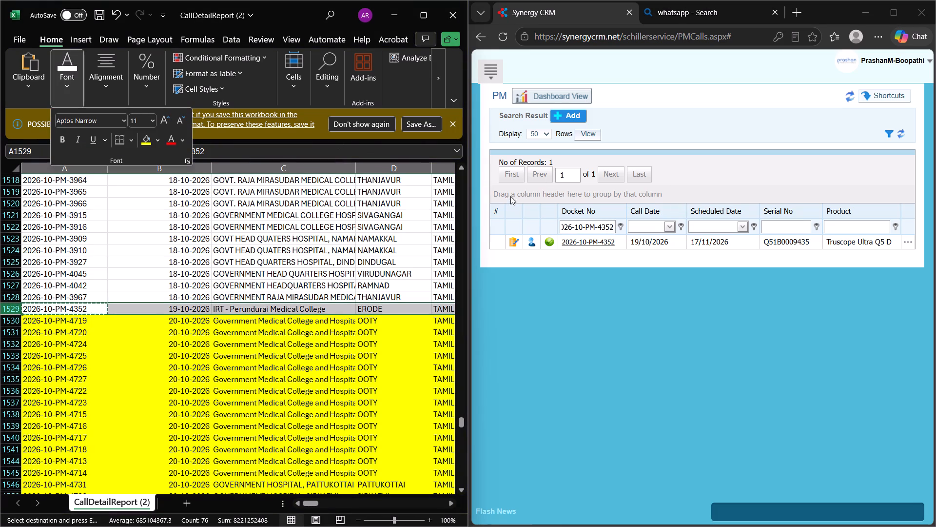
pyautogui.click(531, 244)
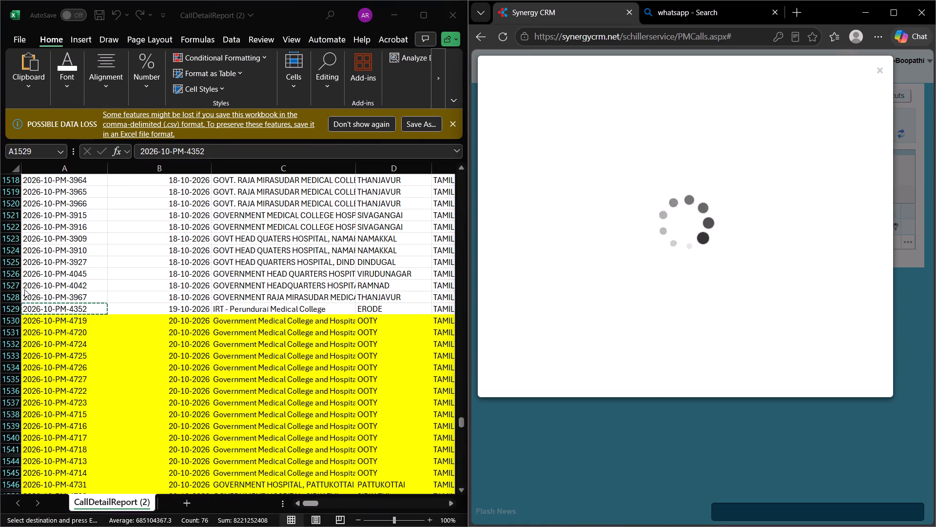
pyautogui.doubleClick(12, 305)
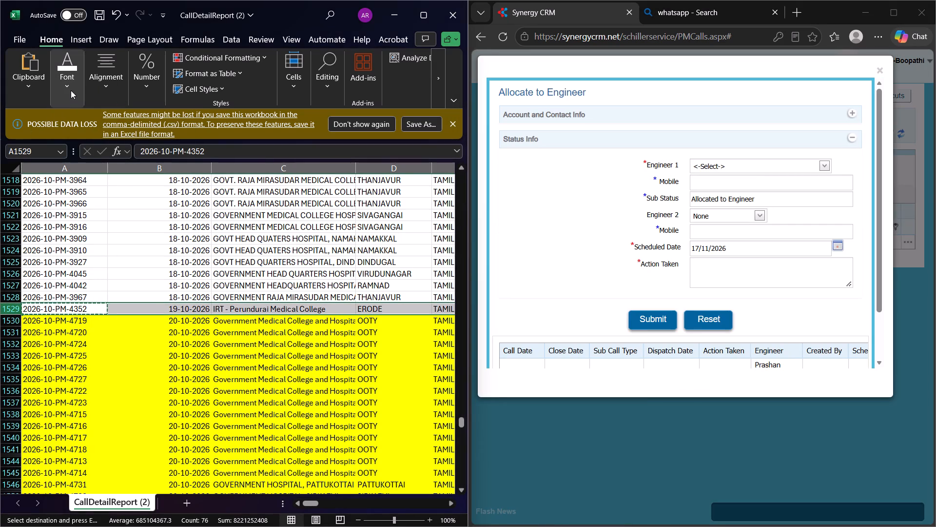
pyautogui.click(71, 89)
pyautogui.click(147, 137)
pyautogui.scroll(-4, 654, 260)
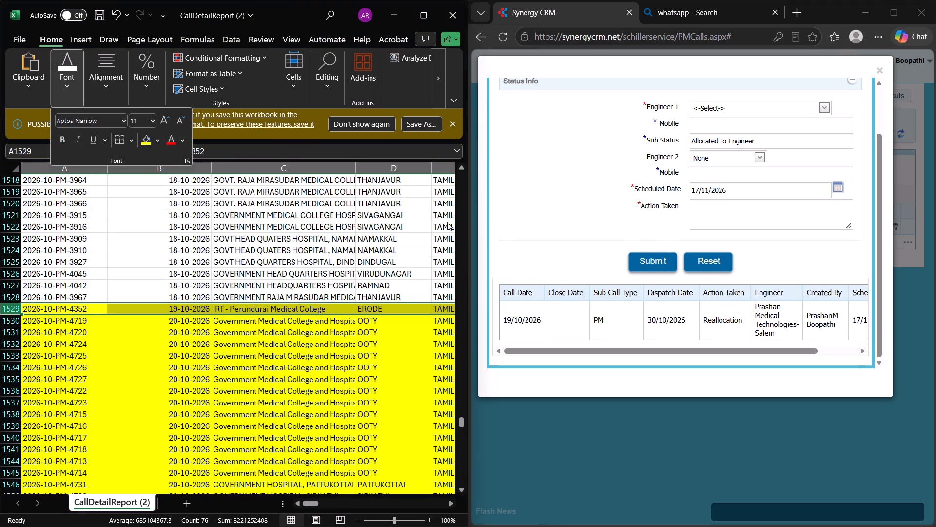
pyautogui.click(88, 297)
pyautogui.click(89, 296)
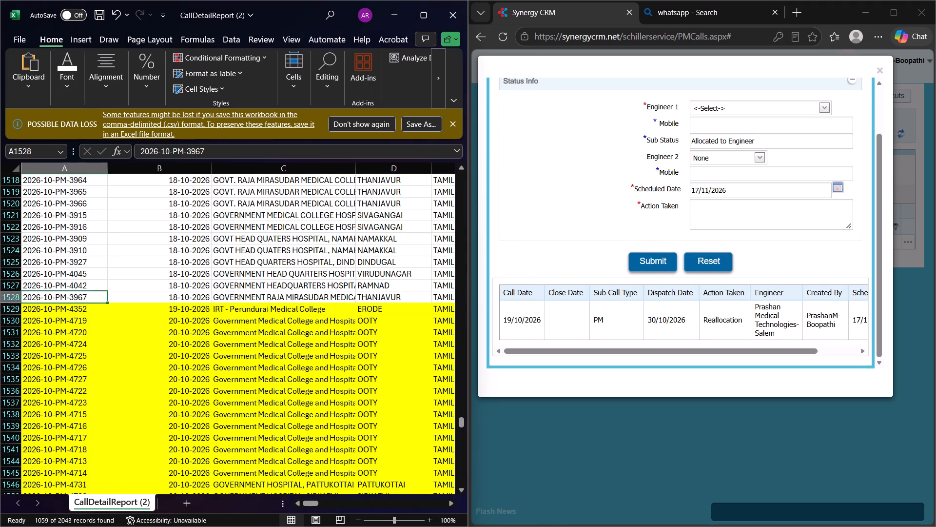
pyautogui.hotkey('ctrl', 'c')
pyautogui.click(881, 70)
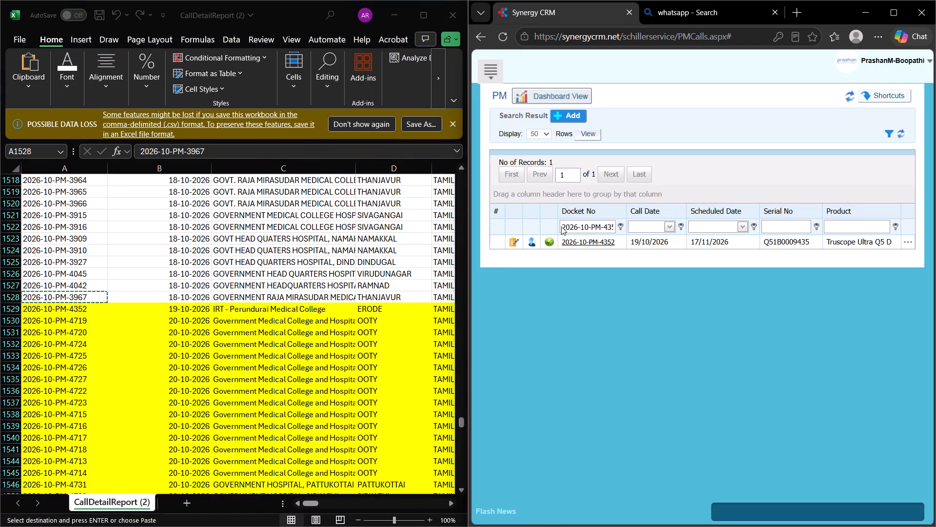
pyautogui.moveTo(563, 227); pyautogui.dragTo(634, 228)
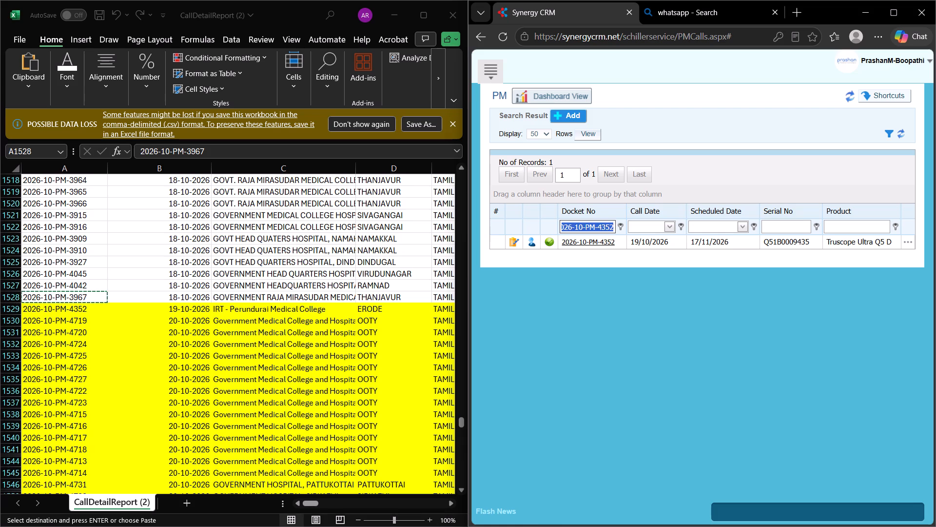
pyautogui.hotkey('ctrl', 'v')
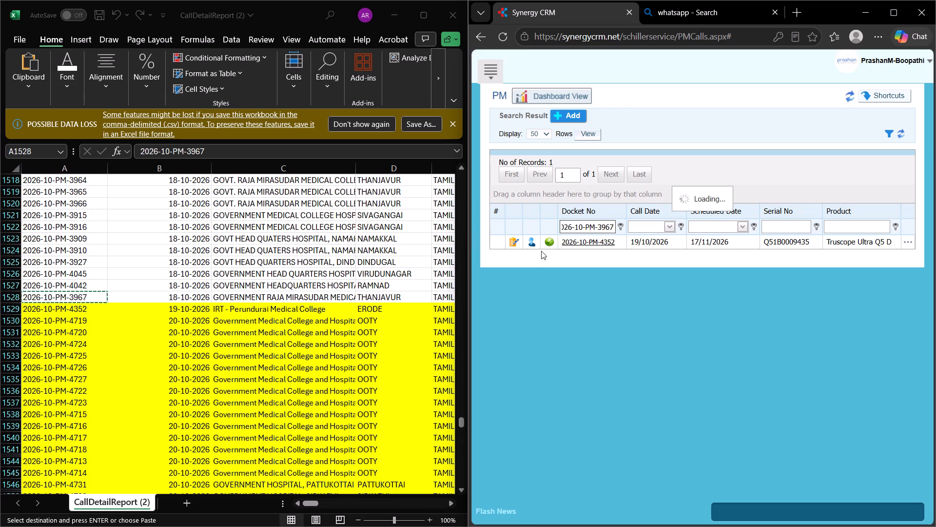
# Open the Allocate to Engineer form of docket 2026-10-PM-3967, check its allocation history, and fill its entire Excel row with yellow.
pyautogui.click(529, 240)
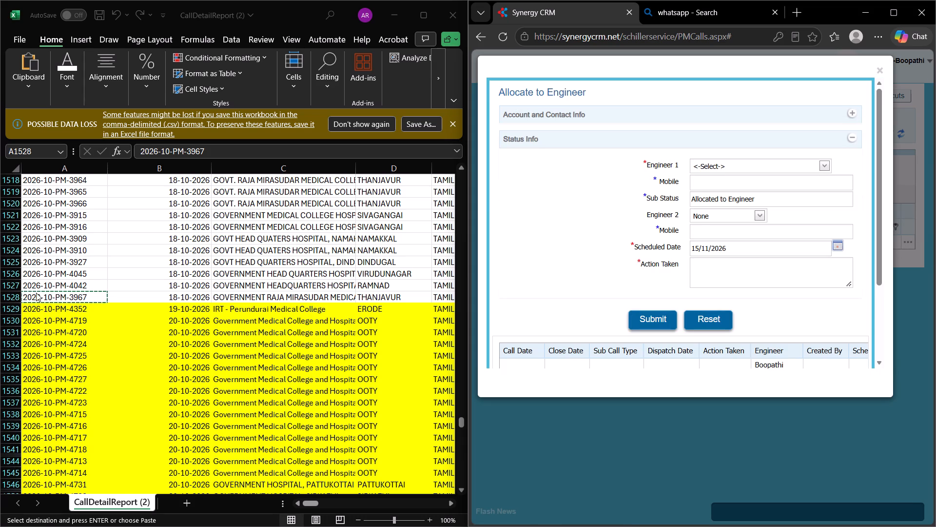
pyautogui.scroll(-4, 735, 349)
pyautogui.scroll(4, 439, 291)
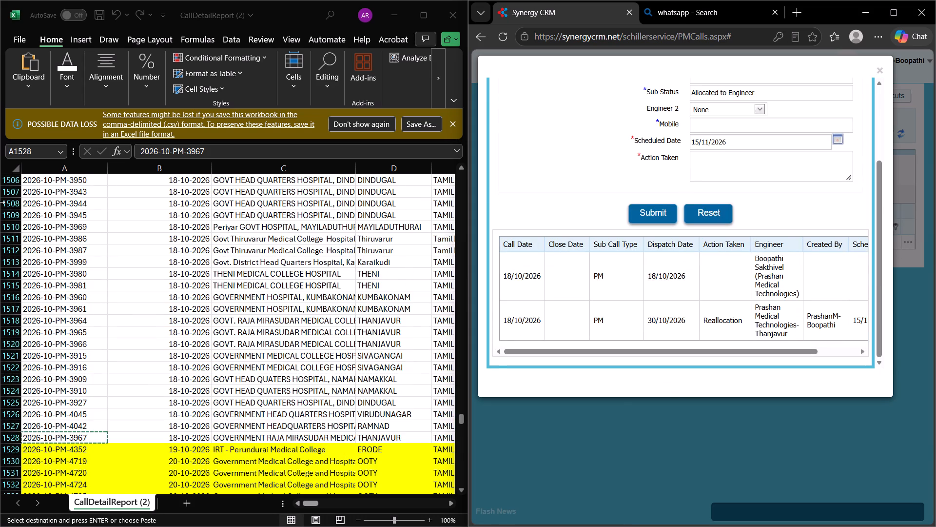
pyautogui.scroll(1, 112, 299)
pyautogui.scroll(-6, 112, 299)
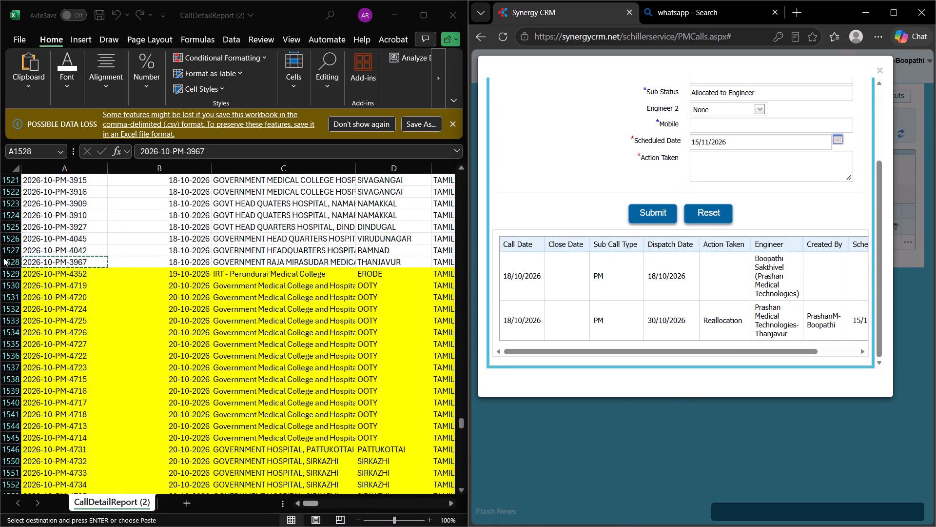
pyautogui.doubleClick(7, 261)
pyautogui.click(66, 79)
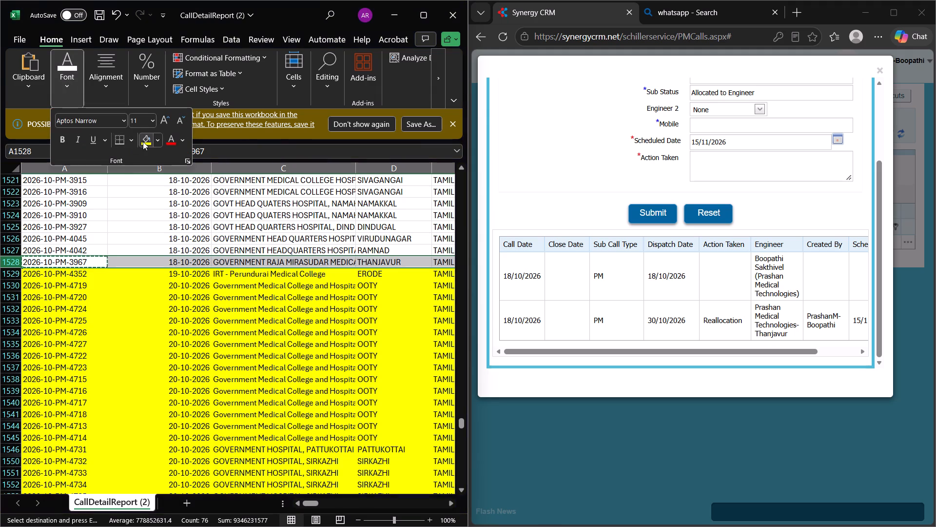
pyautogui.click(143, 142)
pyautogui.doubleClick(87, 253)
pyautogui.hotkey('ctrl', 'c')
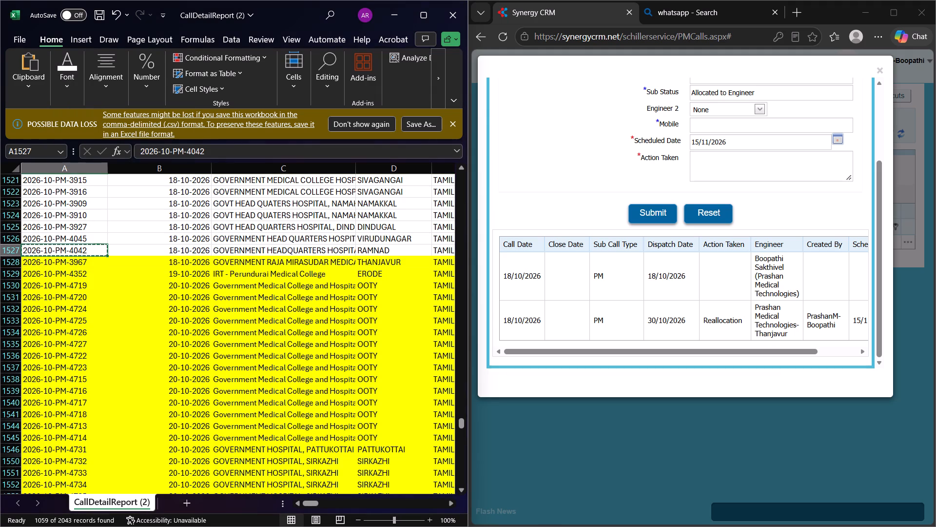
pyautogui.scroll(4, 710, 174)
pyautogui.click(880, 71)
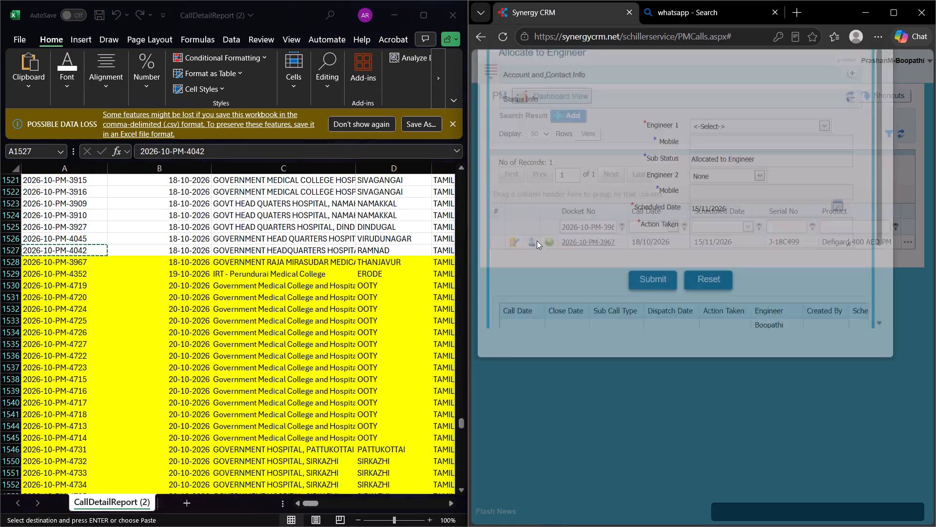
pyautogui.moveTo(563, 226); pyautogui.dragTo(645, 233)
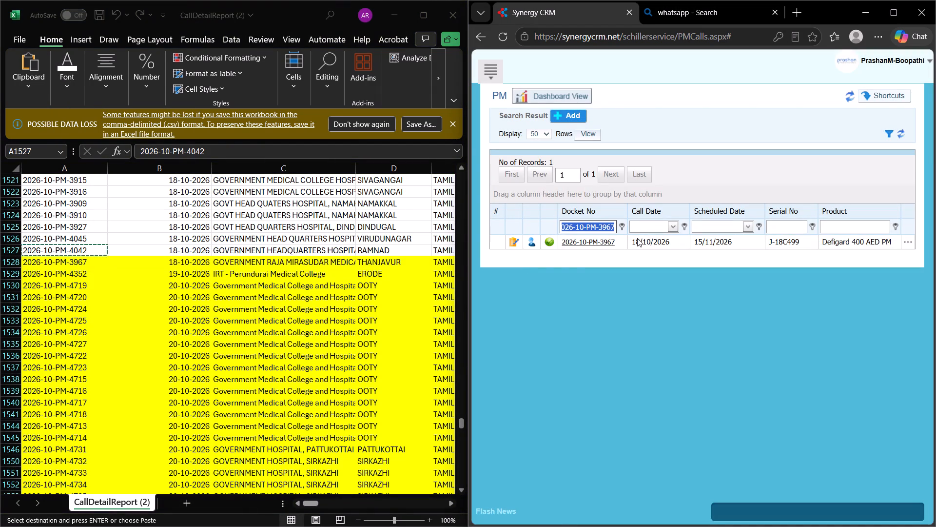
pyautogui.hotkey('ctrl', 'v')
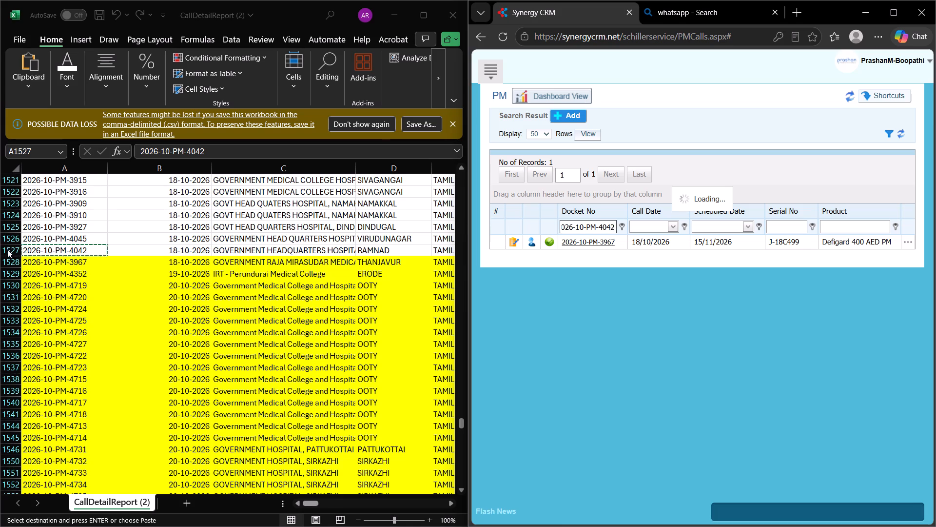
# Fill the entire Excel row of docket 2026-10-PM-4042 with yellow and open its Allocate to Engineer form in Synergy CRM.
pyautogui.doubleClick(7, 249)
pyautogui.click(58, 86)
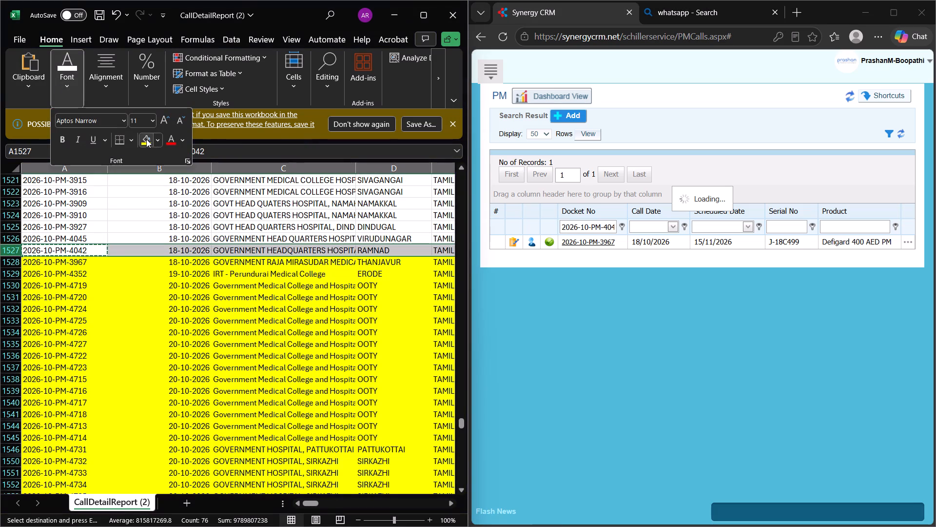
pyautogui.click(144, 138)
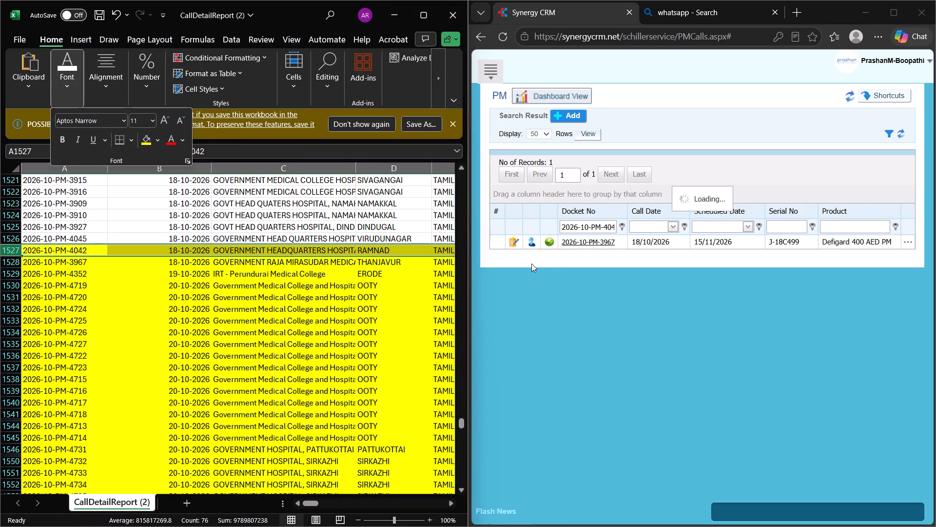
pyautogui.click(526, 243)
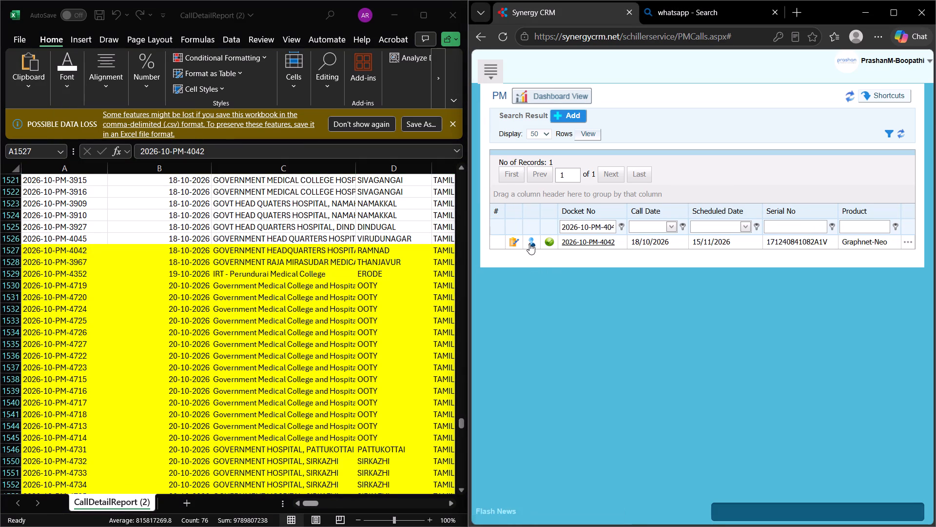
pyautogui.click(531, 243)
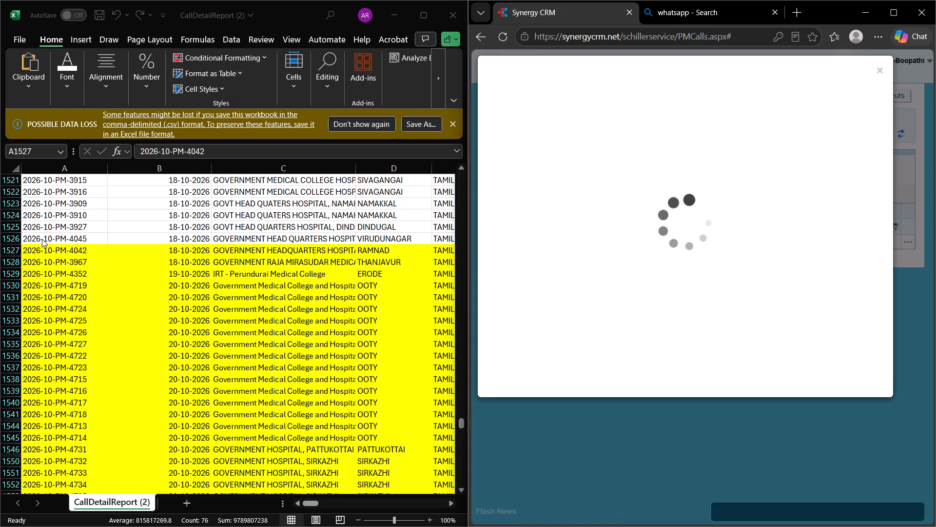
# Copy docket number 2026-10-PM-4045 from Excel, close the open form after checking its allocation history, and try to filter the PM list by that number.
pyautogui.click(60, 237)
pyautogui.click(60, 237)
pyautogui.click(60, 237)
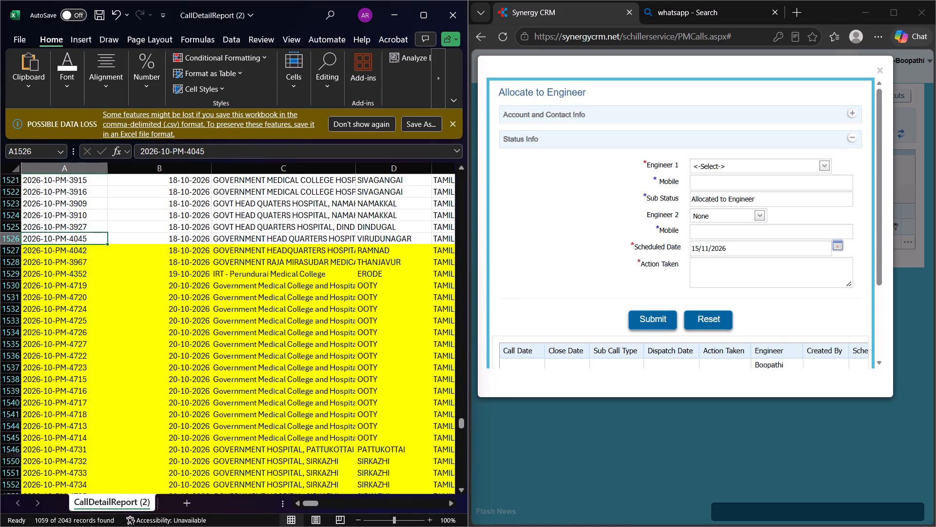
pyautogui.hotkey('ctrl', 'c')
pyautogui.scroll(-3, 730, 264)
pyautogui.middleClick(730, 264)
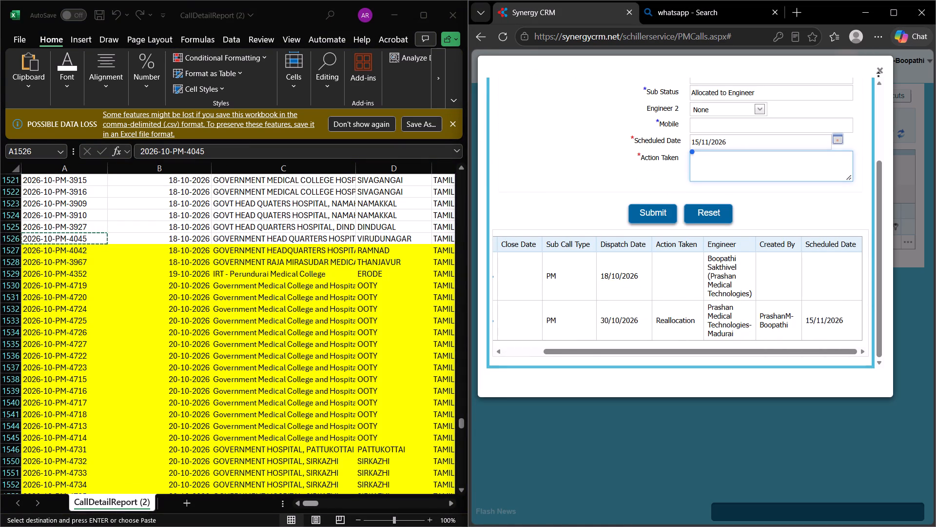
pyautogui.click(878, 76)
pyautogui.click(882, 68)
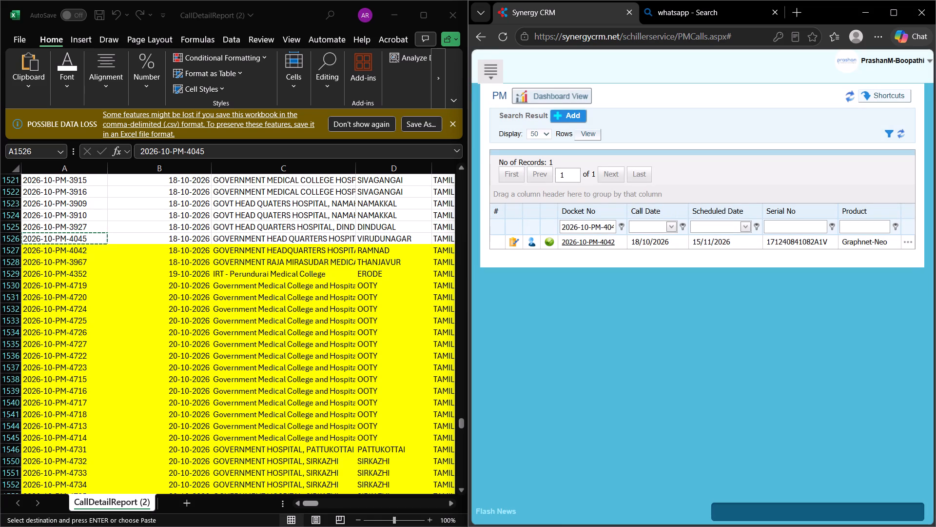
pyautogui.moveTo(562, 228); pyautogui.dragTo(621, 229)
pyautogui.keyDown('ctrl'); pyautogui.click(630, 231); pyautogui.keyUp('ctrl')
pyautogui.hotkey('ctrl', 'v')
# Open the Allocate to Engineer form of docket 2026-10-PM-4045, fill its entire Excel row with yellow, and check its allocation history.
pyautogui.click(49, 227)
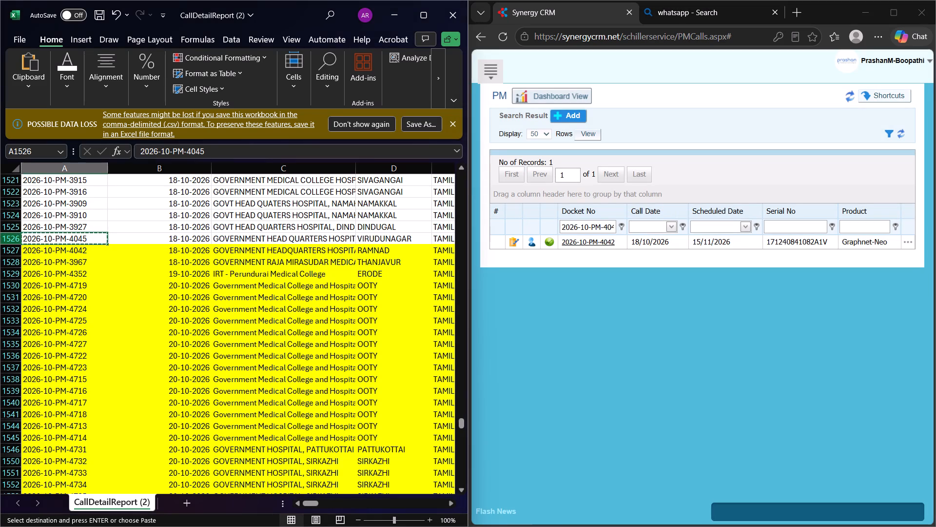
pyautogui.doubleClick(12, 239)
pyautogui.click(531, 244)
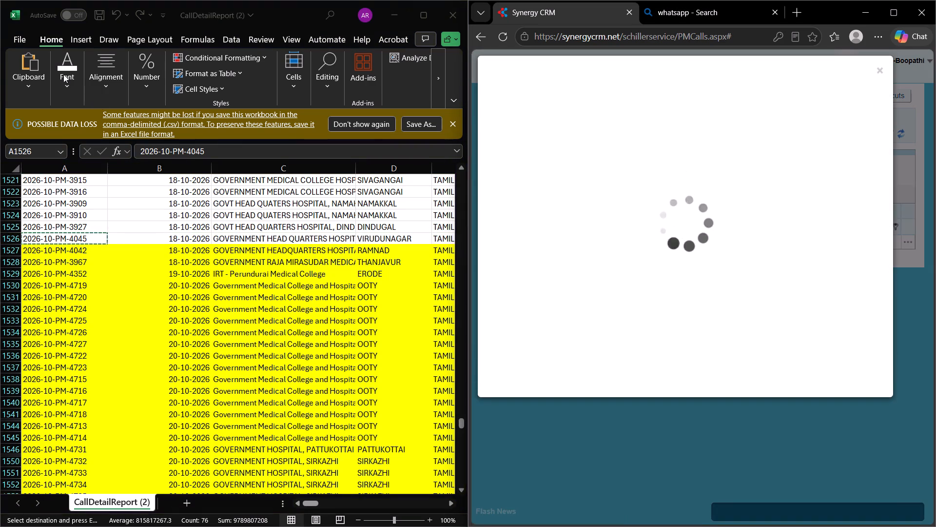
pyautogui.click(63, 74)
pyautogui.click(69, 68)
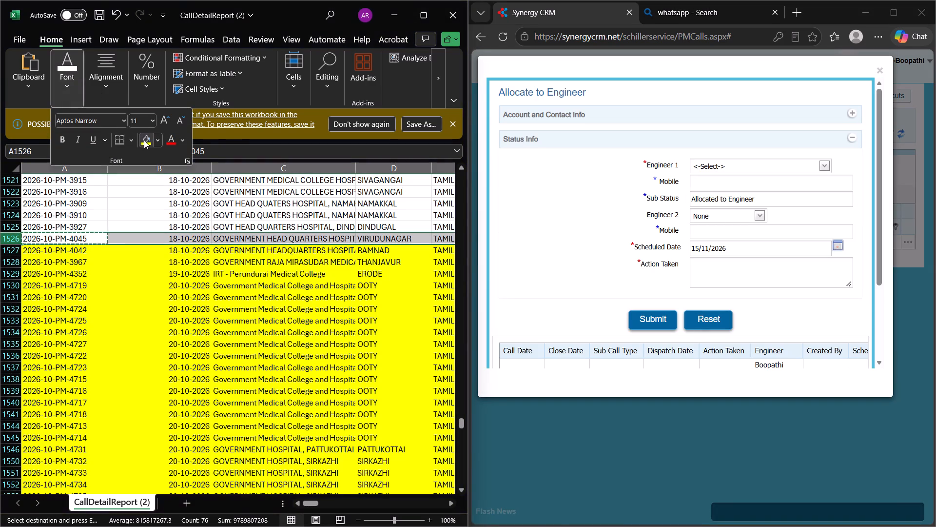
pyautogui.click(146, 141)
pyautogui.scroll(-4, 761, 265)
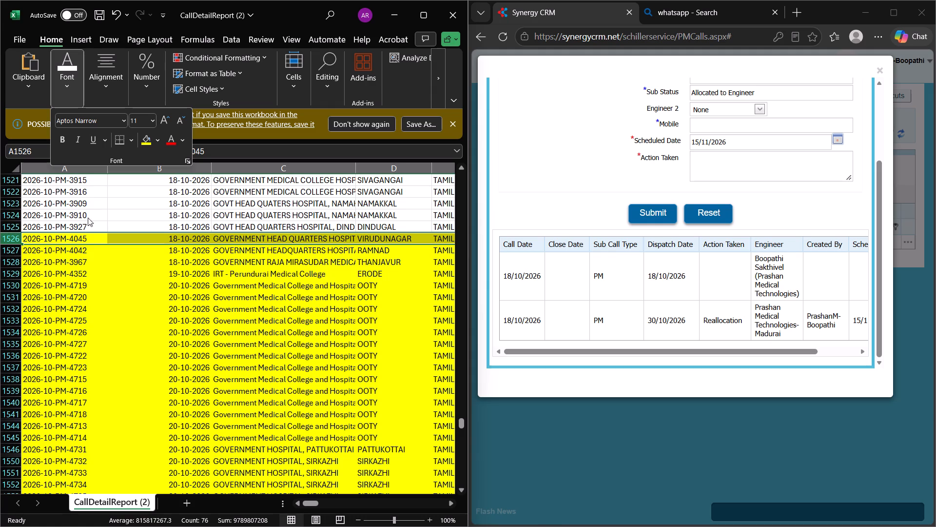
pyautogui.doubleClick(81, 227)
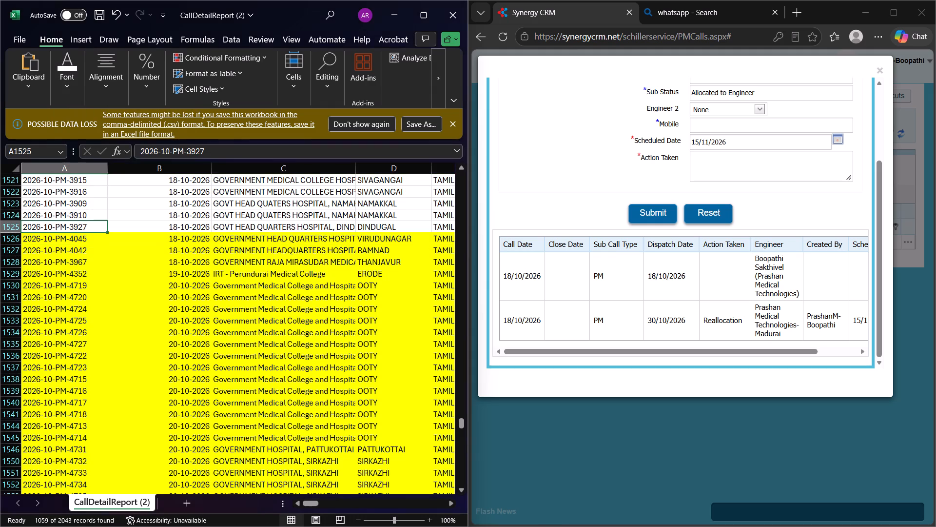
pyautogui.hotkey('ctrl', 'c')
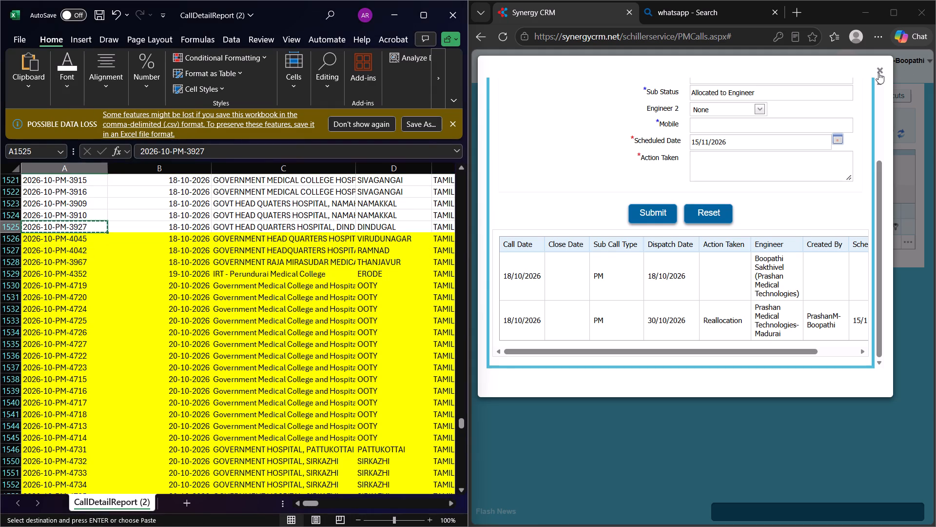
pyautogui.click(878, 73)
pyautogui.moveTo(563, 227); pyautogui.dragTo(585, 229)
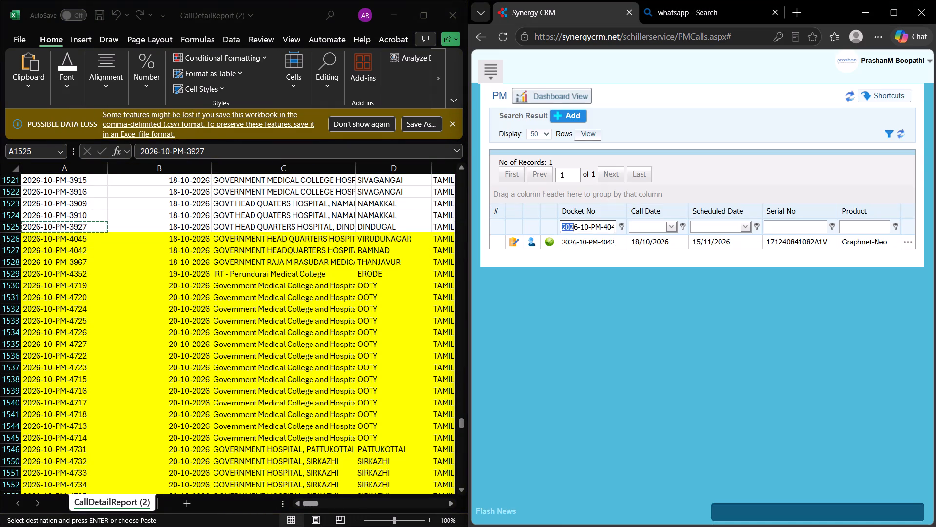
pyautogui.moveTo(585, 229); pyautogui.dragTo(628, 229)
pyautogui.hotkey('ctrl', 'v')
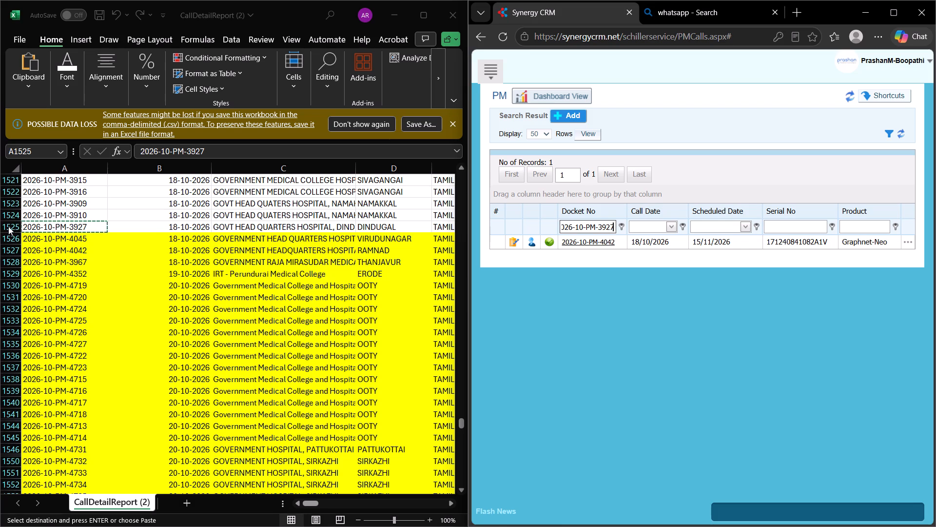
# Fill the entire Excel row of docket 2026-10-PM-3927 with yellow and check the allocation history in its Allocate to Engineer form.
pyautogui.doubleClick(8, 226)
pyautogui.click(70, 81)
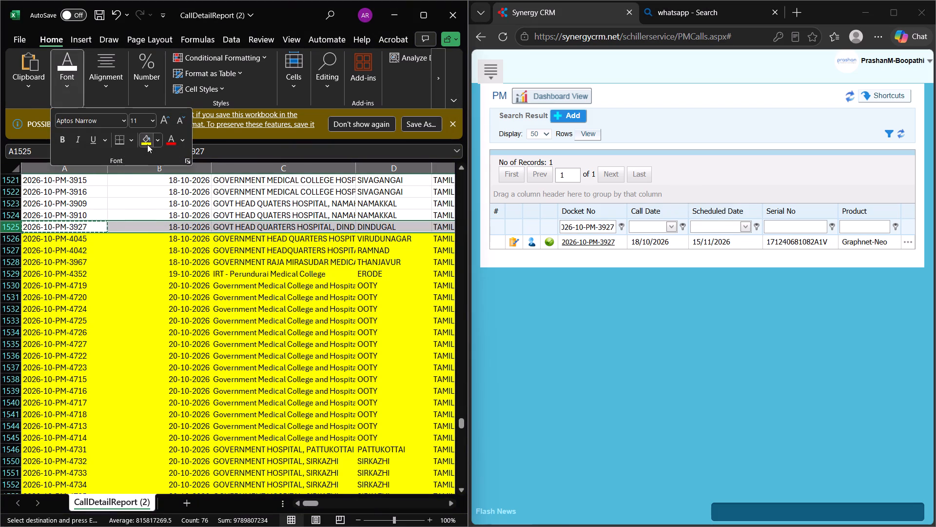
pyautogui.click(145, 143)
pyautogui.scroll(3, 182, 353)
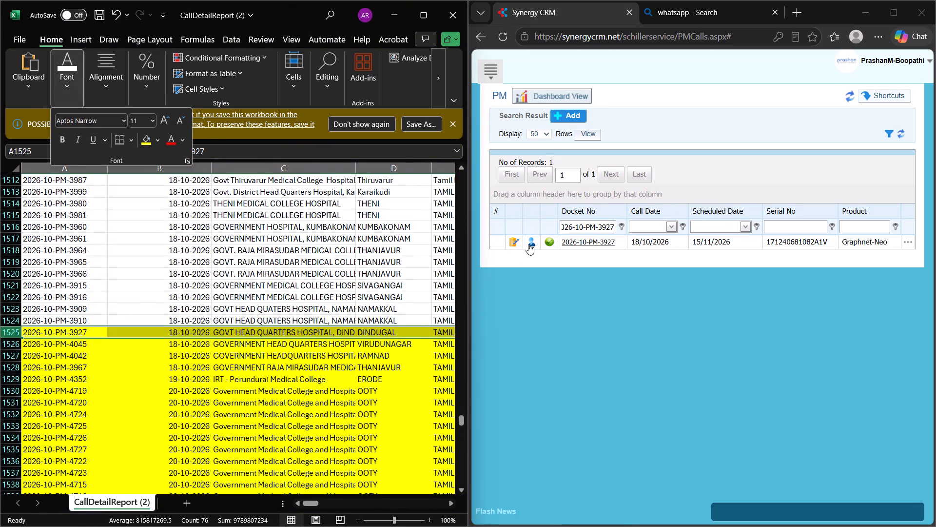
pyautogui.click(528, 244)
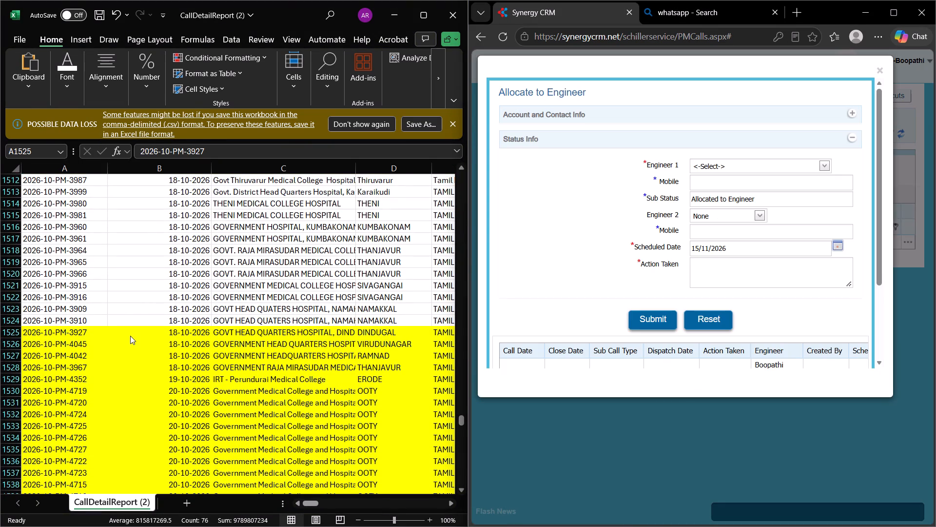
pyautogui.scroll(-9, 129, 340)
pyautogui.scroll(10, 129, 333)
pyautogui.scroll(-5, 600, 317)
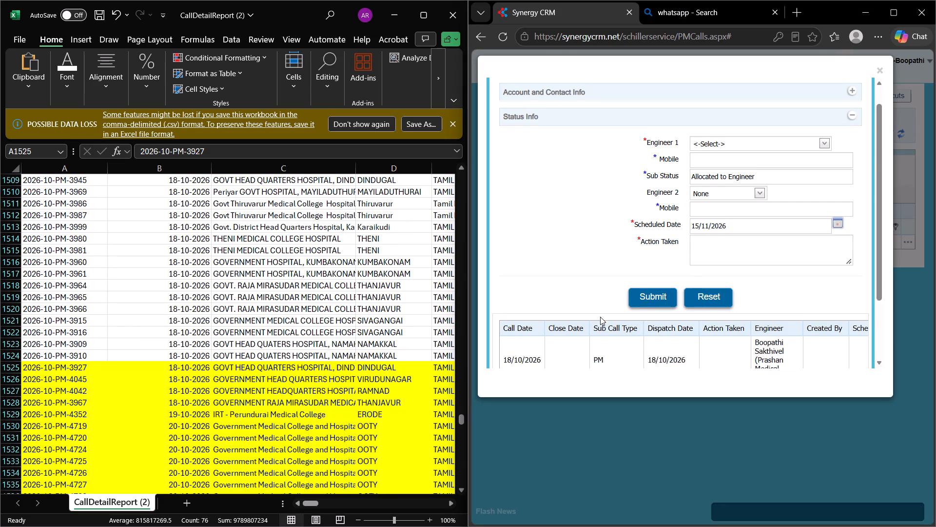
pyautogui.doubleClick(79, 355)
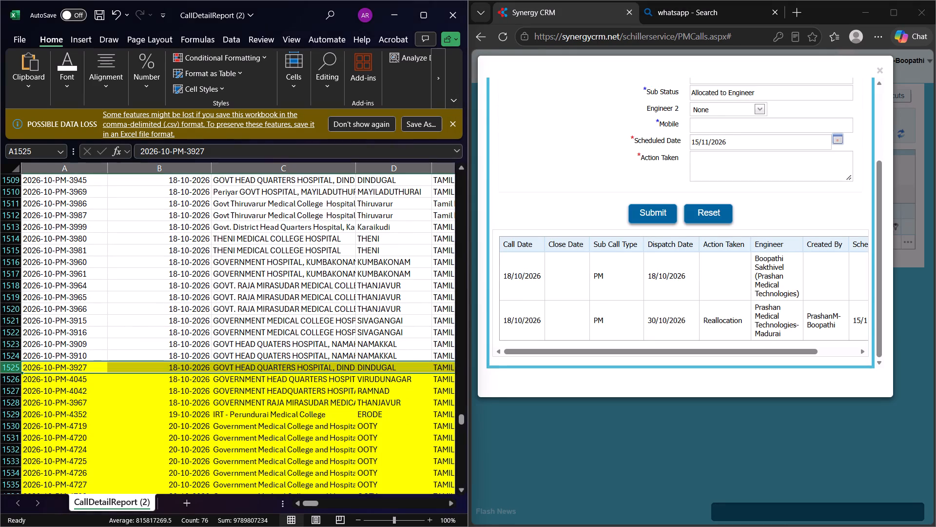
pyautogui.hotkey('ctrl', 'c')
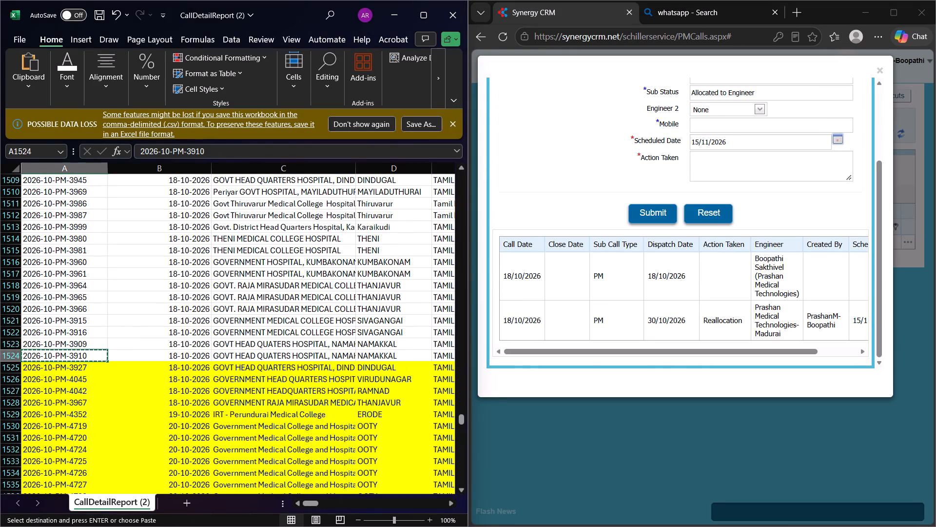
pyautogui.scroll(5, 745, 215)
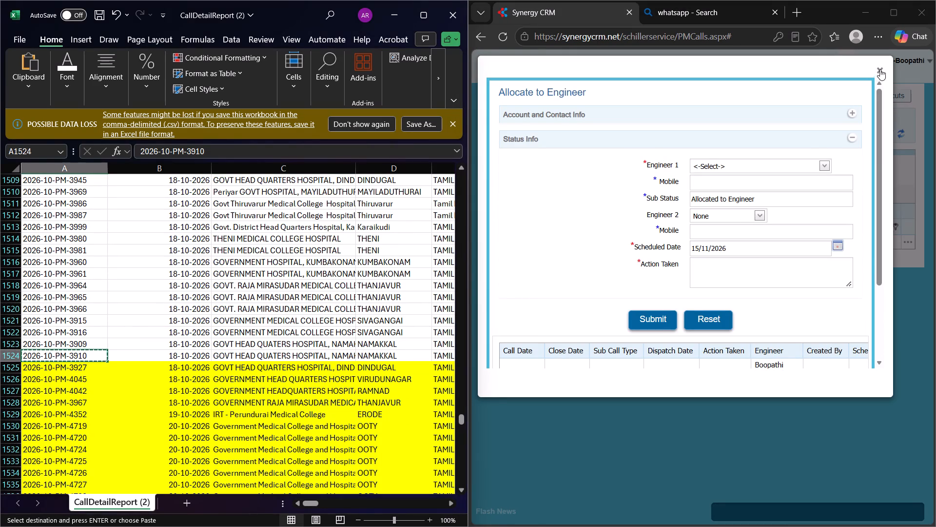
pyautogui.click(880, 69)
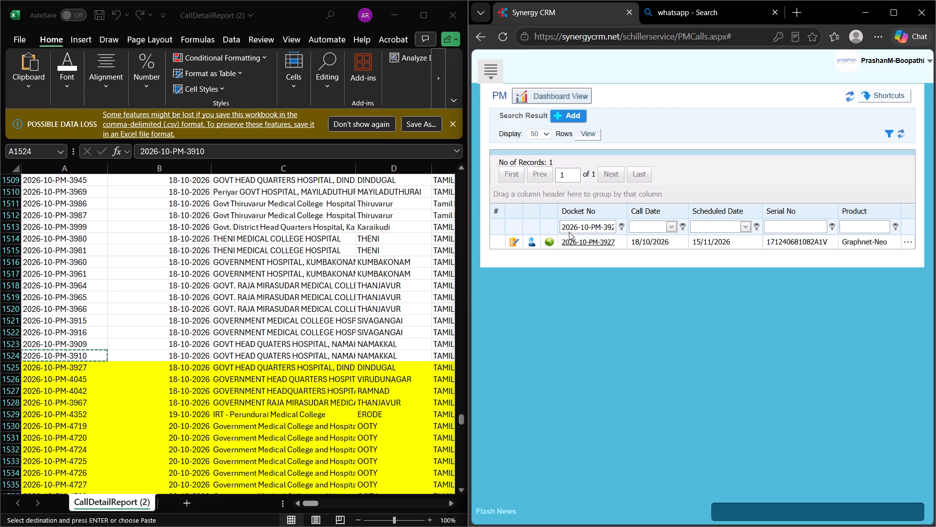
pyautogui.moveTo(562, 227); pyautogui.dragTo(639, 228)
pyautogui.hotkey('ctrl', 'v')
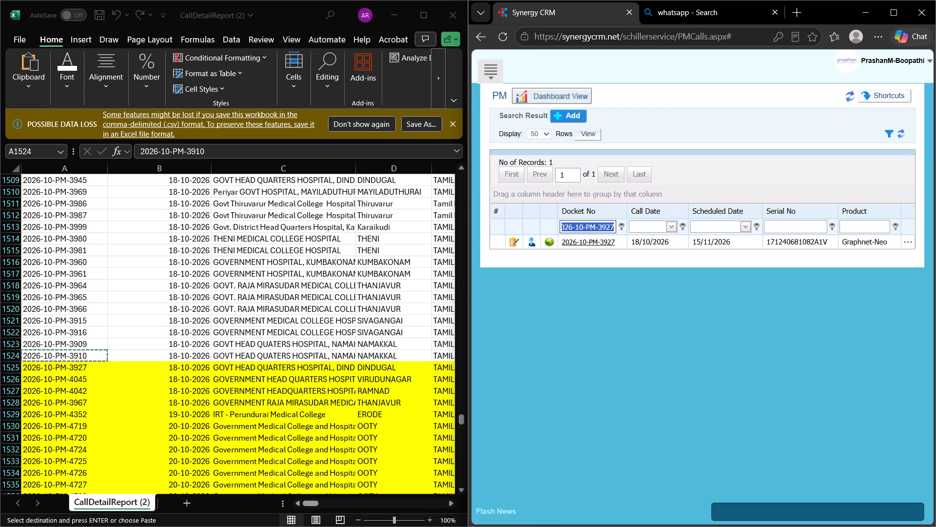
# Fill the entire Excel row of docket 2026-10-PM-3910 with yellow and check the allocation history in its Allocate to Engineer form.
pyautogui.doubleClick(9, 355)
pyautogui.click(67, 77)
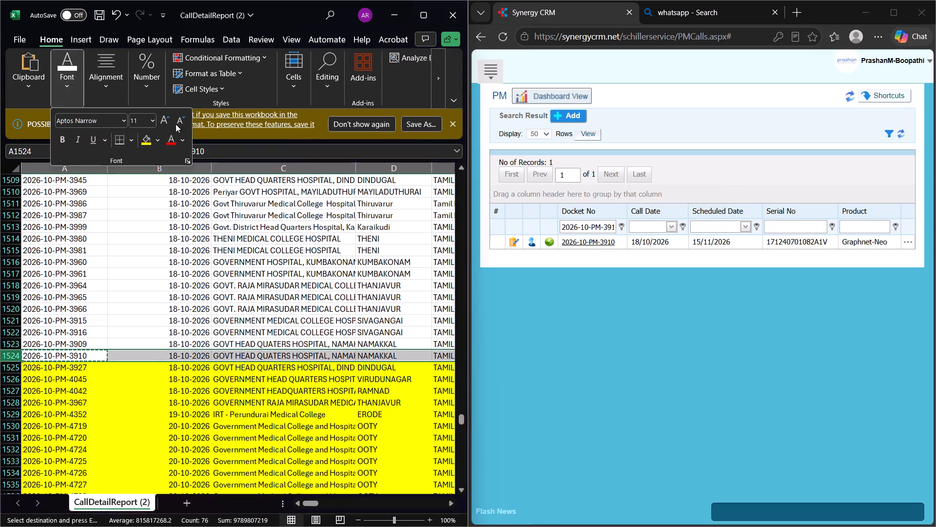
pyautogui.click(151, 137)
pyautogui.click(532, 237)
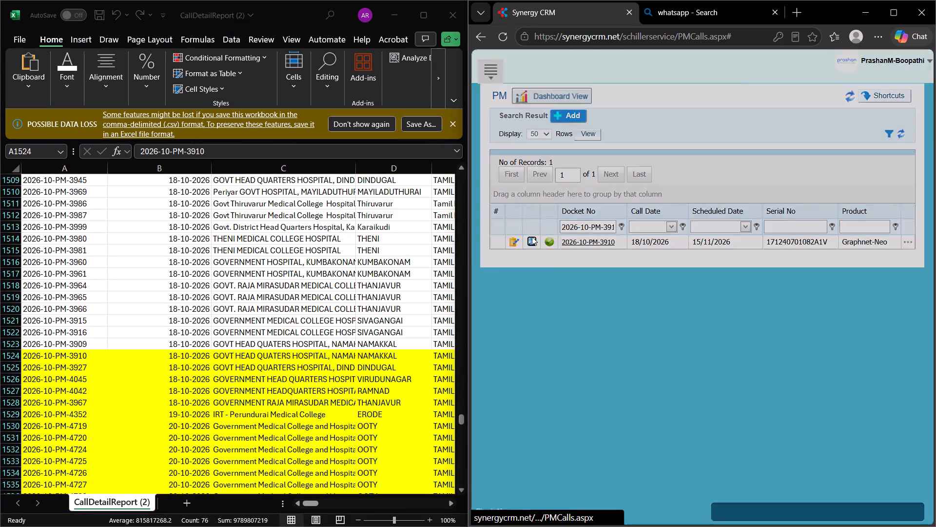
pyautogui.scroll(-5, 673, 257)
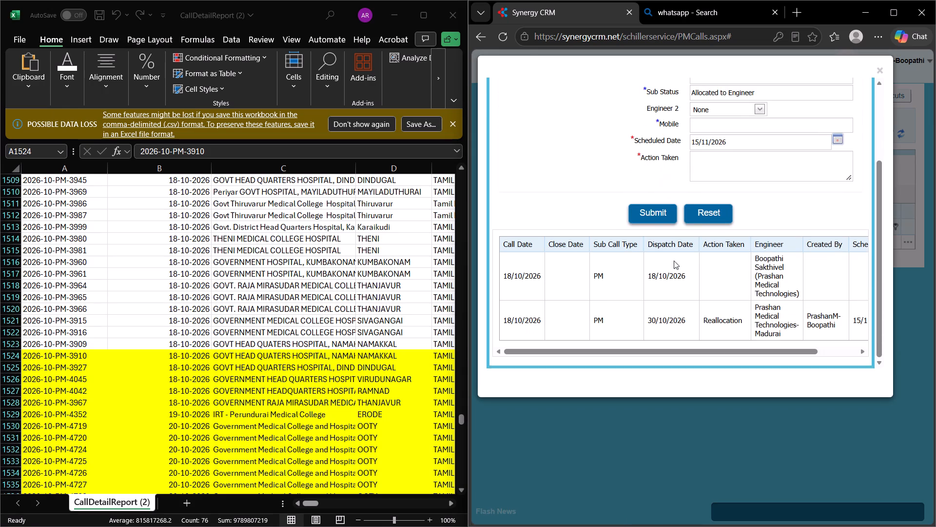
pyautogui.doubleClick(52, 343)
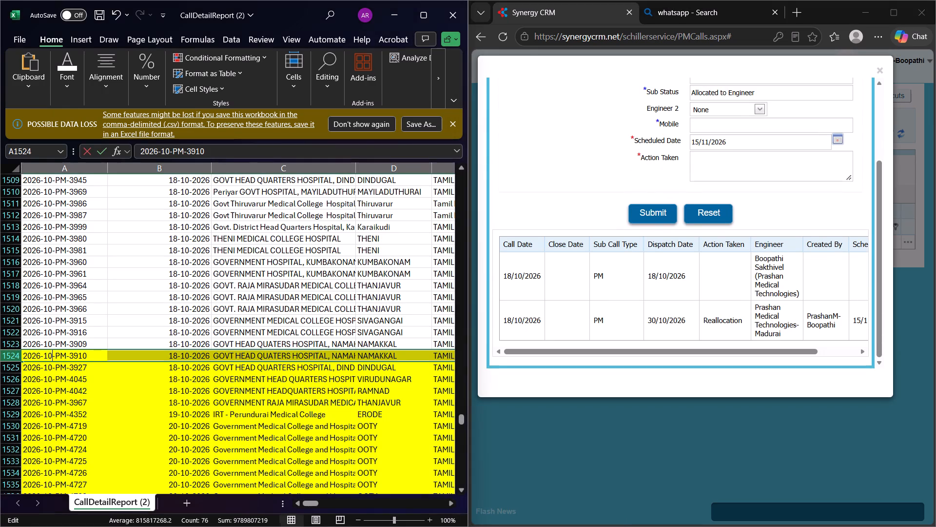
pyautogui.click(55, 342)
pyautogui.hotkey('ctrl', 'c')
pyautogui.moveTo(832, 119); pyautogui.dragTo(886, 87)
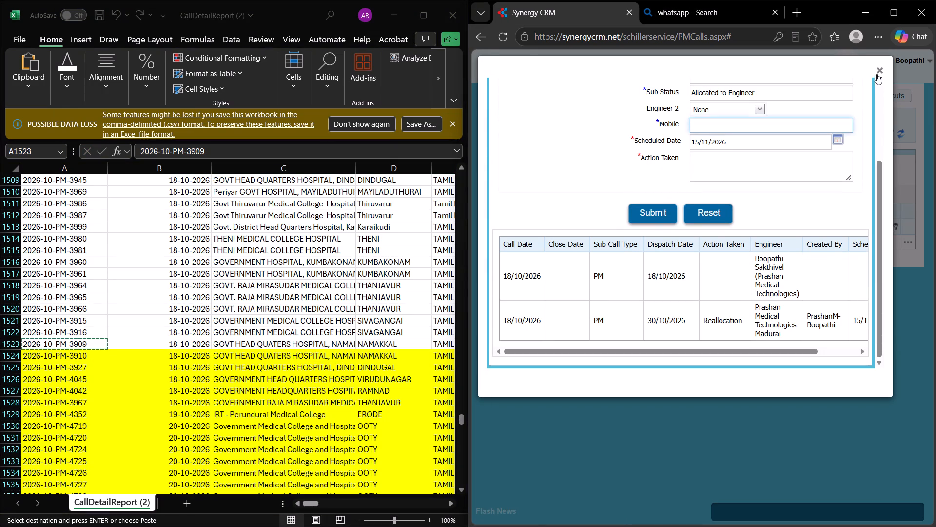
pyautogui.click(877, 73)
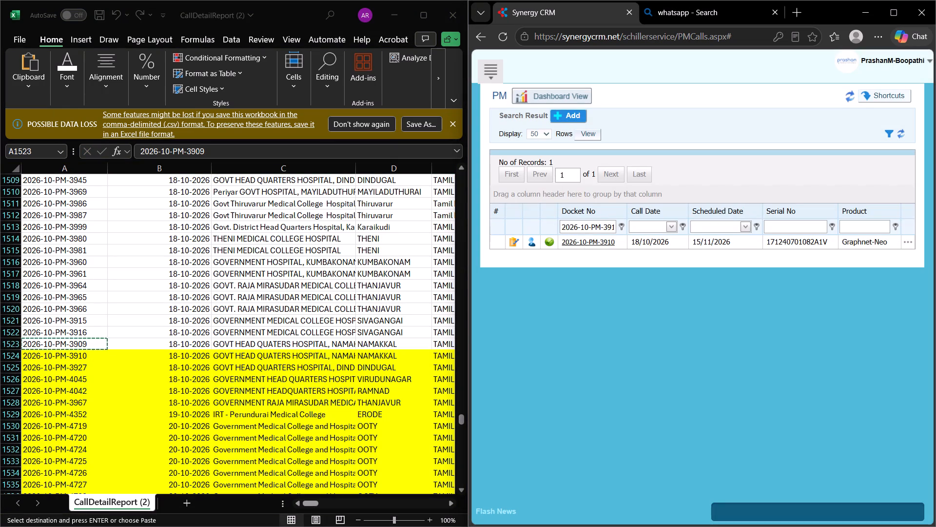
pyautogui.moveTo(563, 225); pyautogui.dragTo(618, 229)
pyautogui.hotkey('ctrl', 'v')
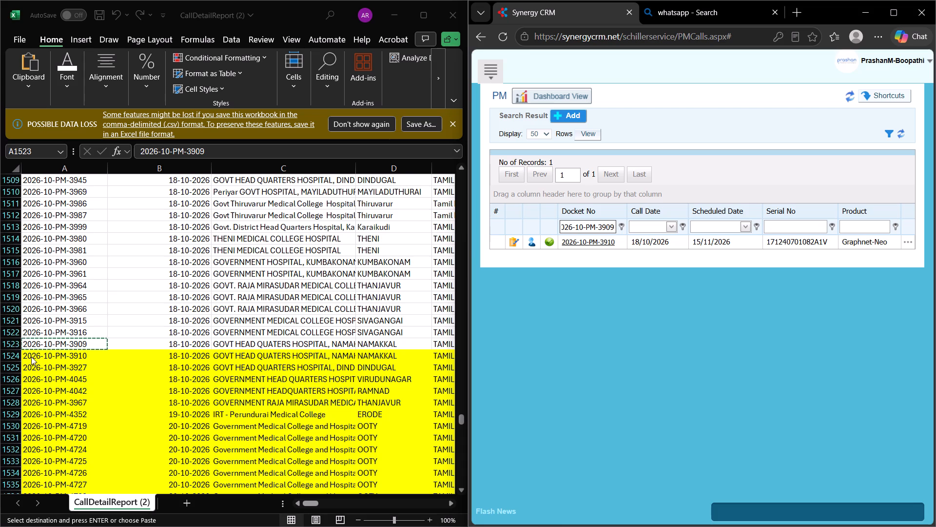
# Fill the Excel row of docket 2026-10-PM-3909 with yellow, check the allocation history in its Allocate to Engineer form, and close the form.
pyautogui.doubleClick(13, 342)
pyautogui.click(67, 68)
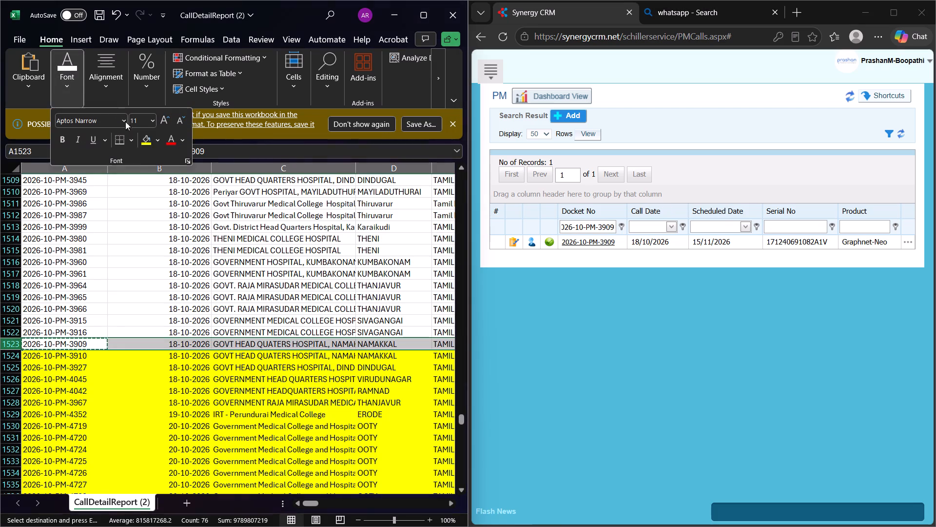
pyautogui.click(146, 139)
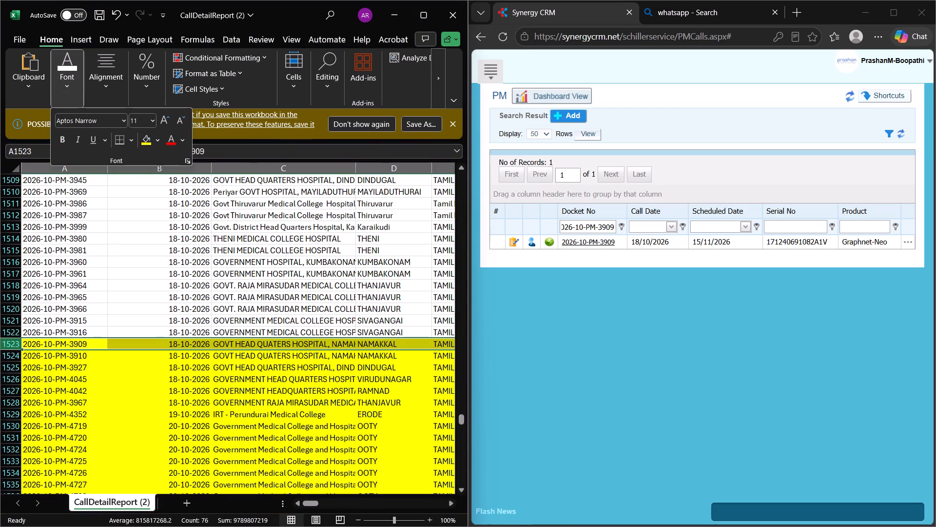
pyautogui.click(532, 242)
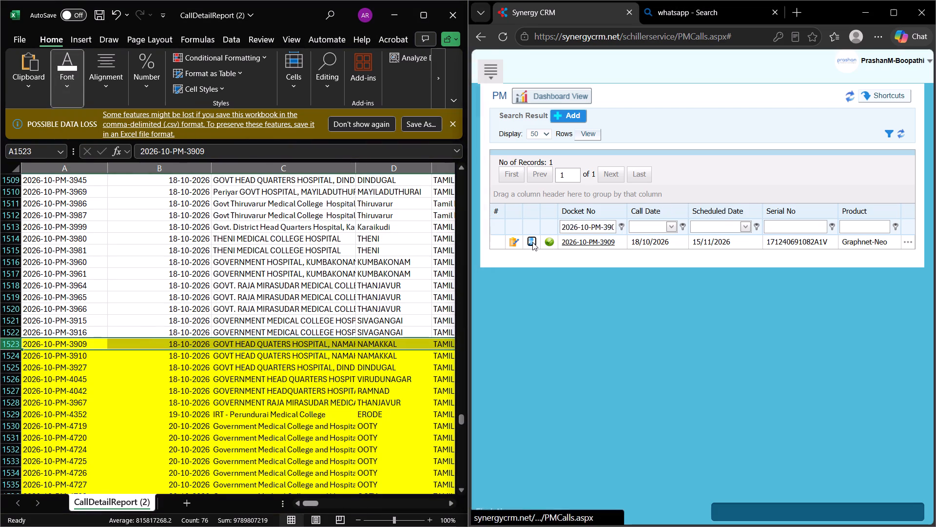
pyautogui.scroll(-4, 808, 173)
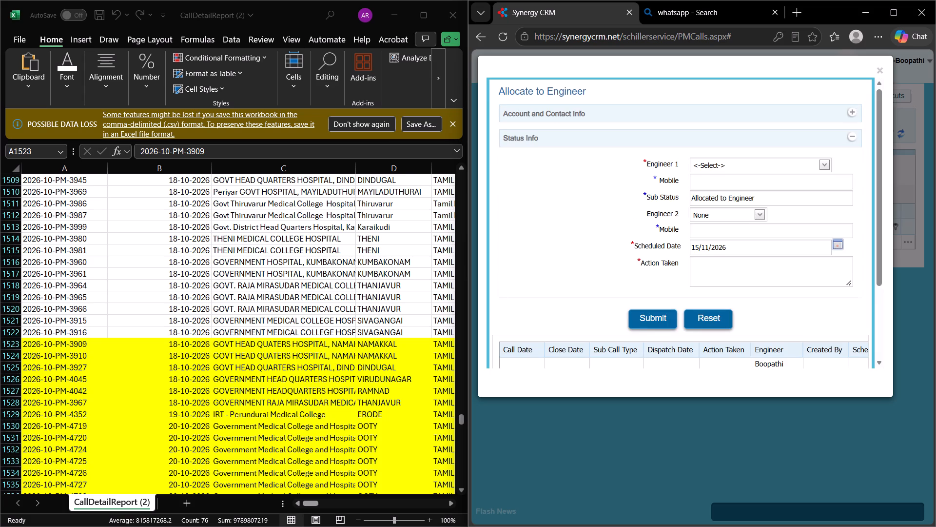
pyautogui.scroll(-1, 808, 182)
pyautogui.click(879, 73)
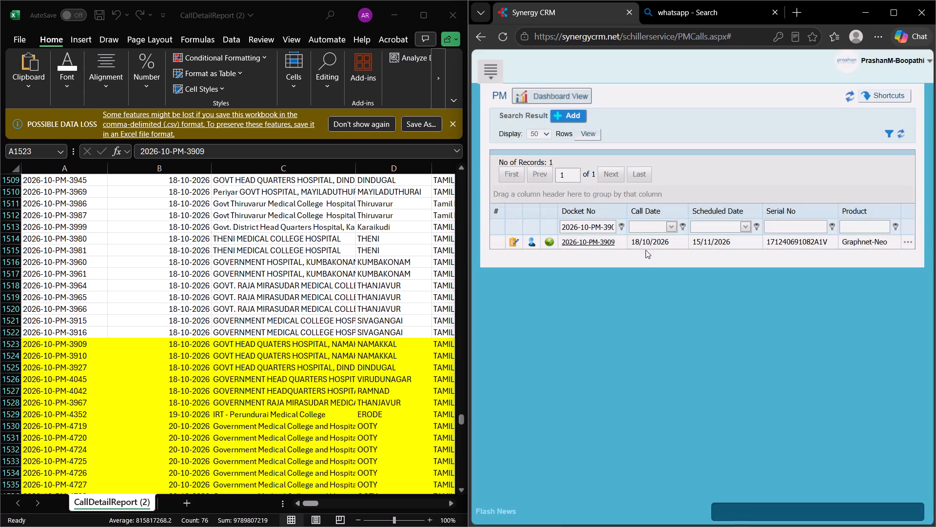
pyautogui.moveTo(563, 225); pyautogui.dragTo(626, 225)
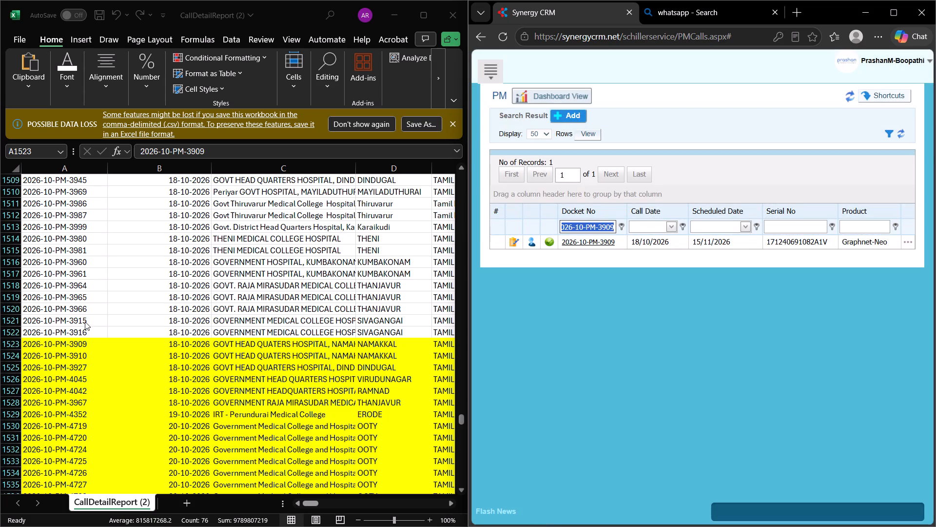
pyautogui.click(80, 330)
pyautogui.click(80, 333)
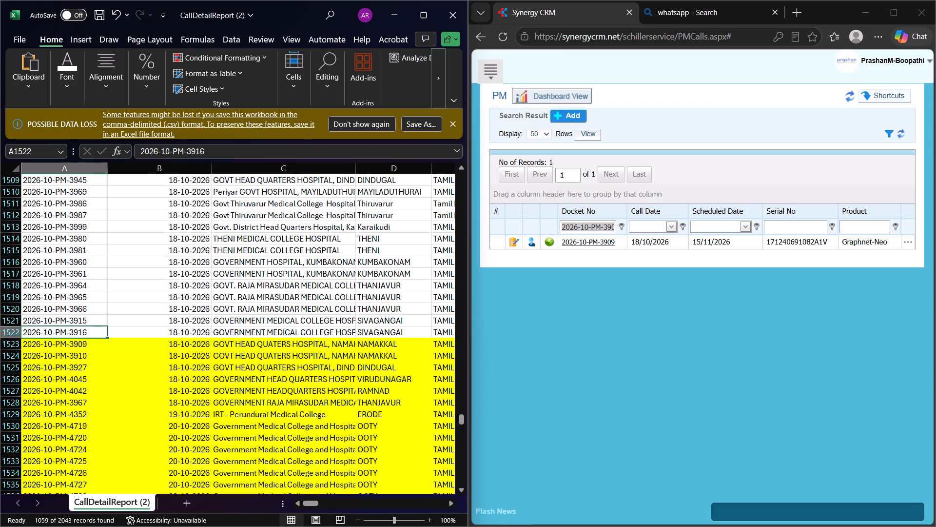
pyautogui.hotkey('ctrl', 'c')
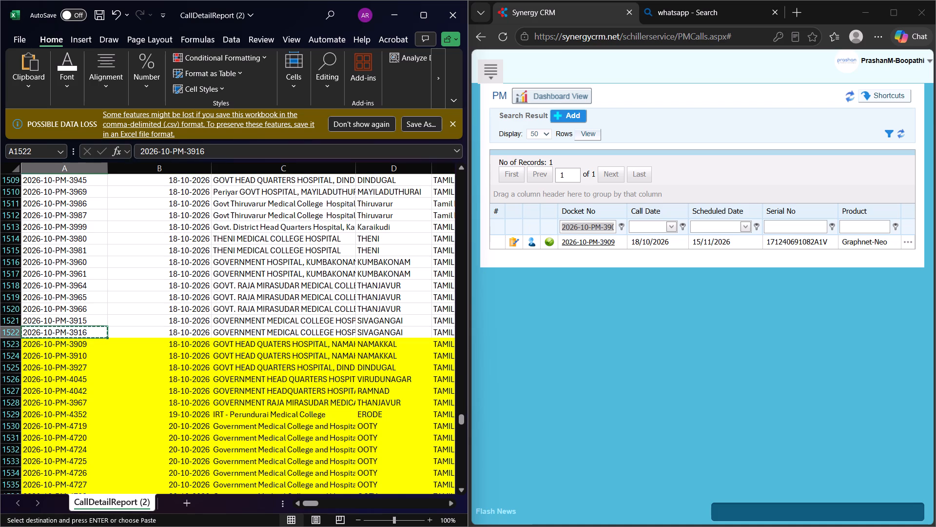
pyautogui.click(563, 225)
pyautogui.moveTo(563, 225); pyautogui.dragTo(632, 225)
pyautogui.hotkey('ctrl', 'v')
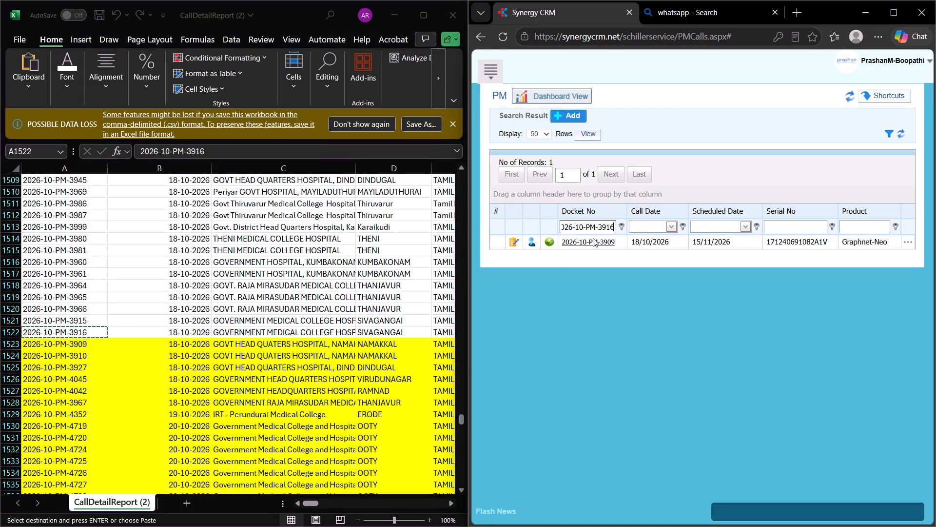
# Fill the Excel row of docket 2026-10-PM-3916 with yellow, check the allocation history in its Allocate to Engineer form, and close the form.
pyautogui.click(529, 242)
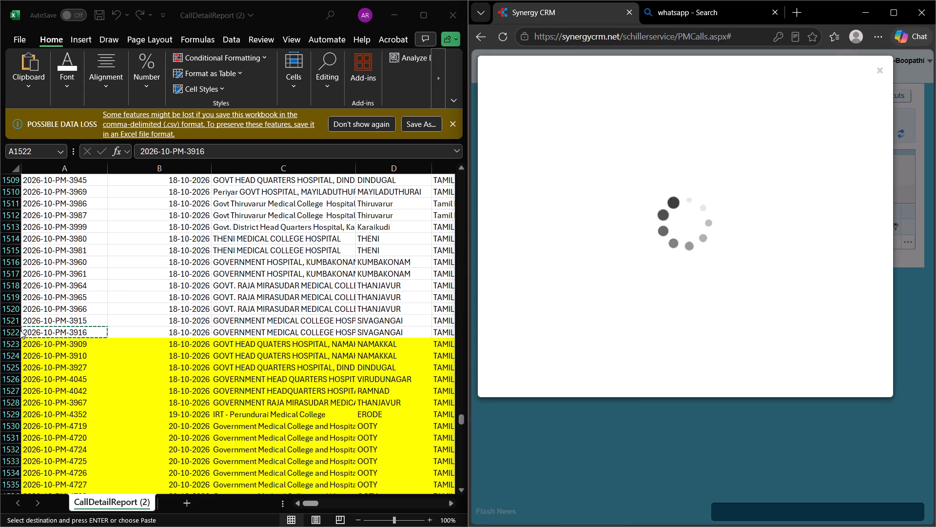
pyautogui.doubleClick(12, 330)
pyautogui.click(76, 73)
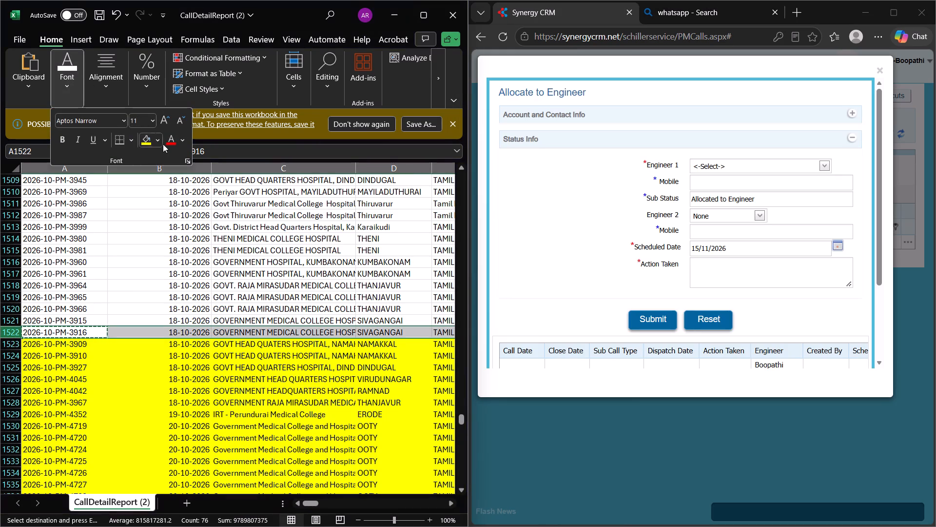
pyautogui.click(150, 143)
pyautogui.scroll(-4, 702, 271)
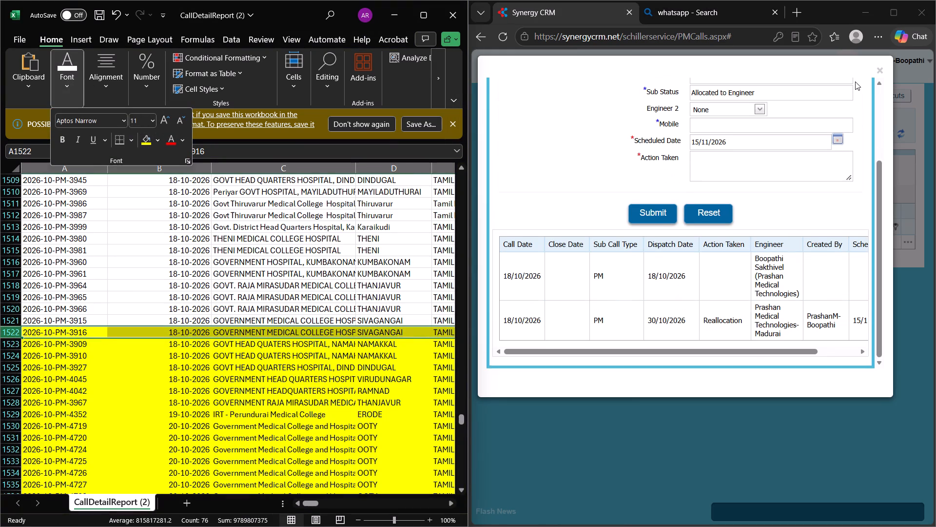
pyautogui.click(878, 69)
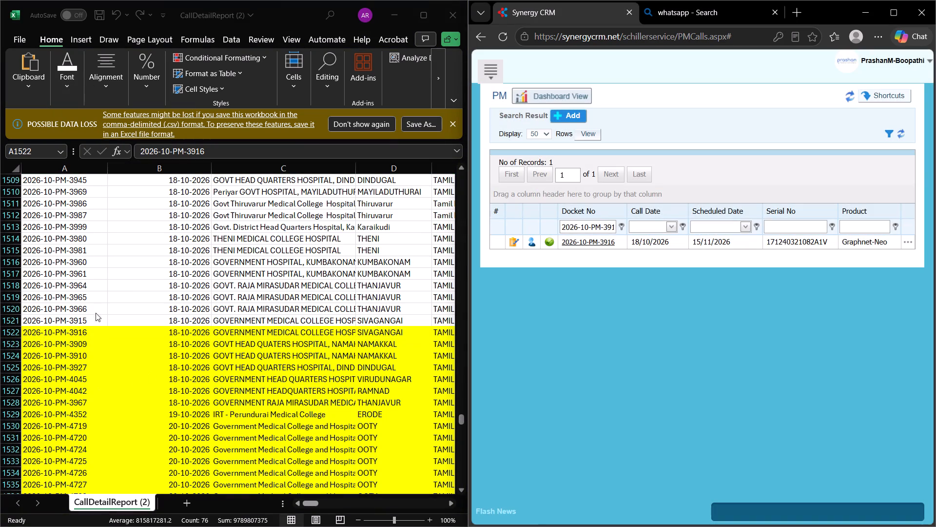
pyautogui.click(93, 319)
pyautogui.click(93, 319)
pyautogui.click(93, 319)
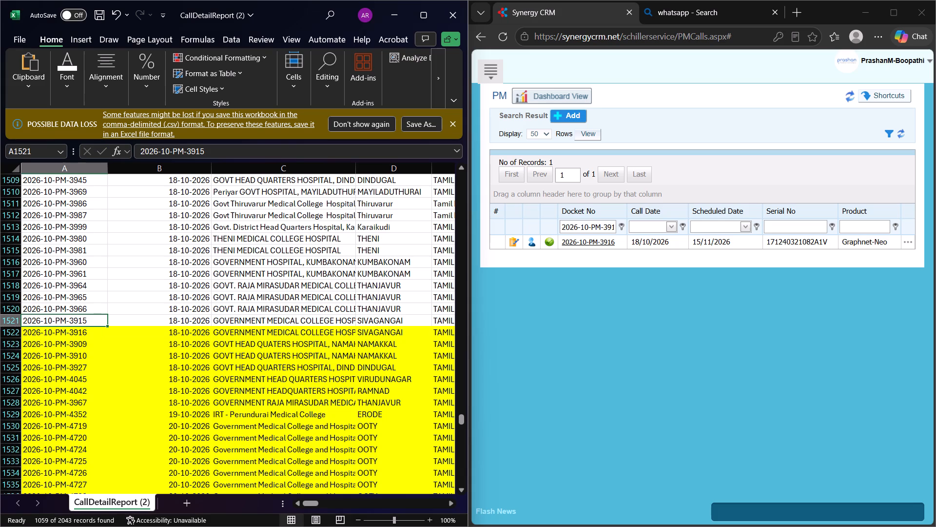
pyautogui.hotkey('ctrl', 'c')
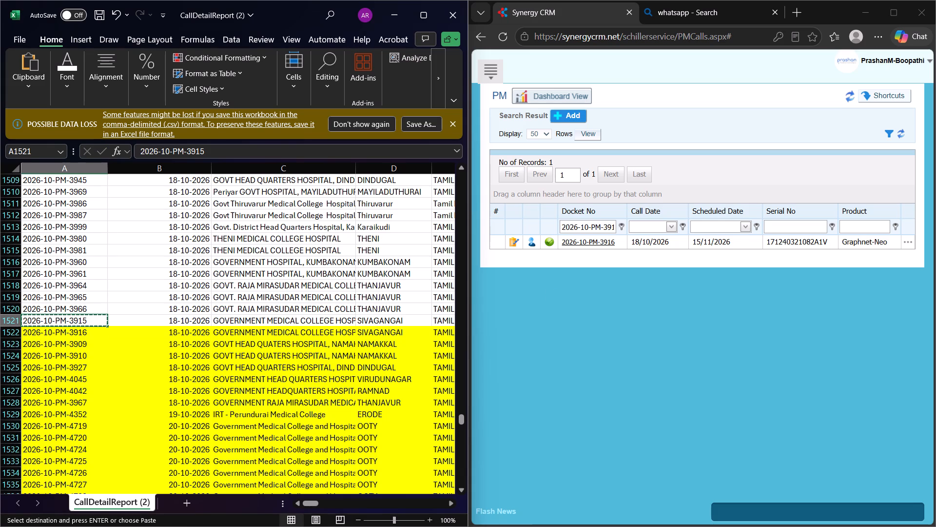
pyautogui.moveTo(562, 226); pyautogui.dragTo(631, 232)
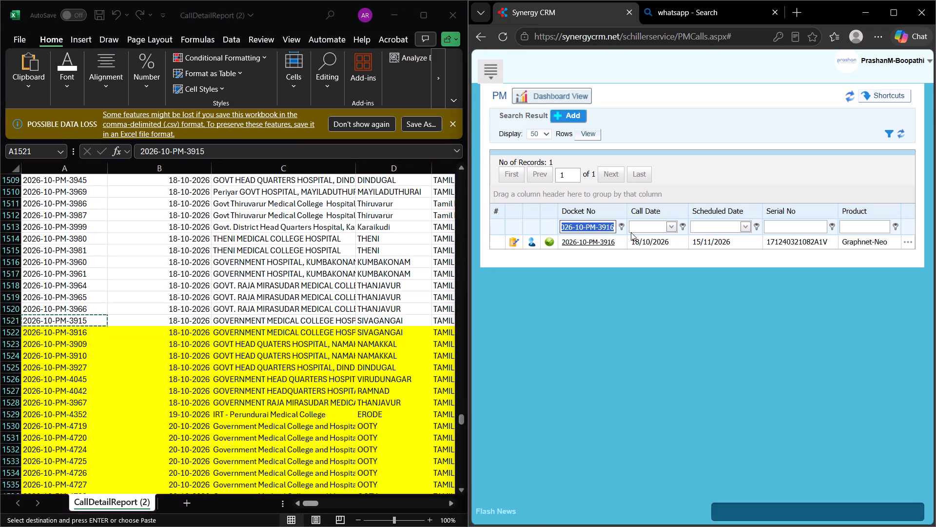
pyautogui.hotkey('ctrl', 'v')
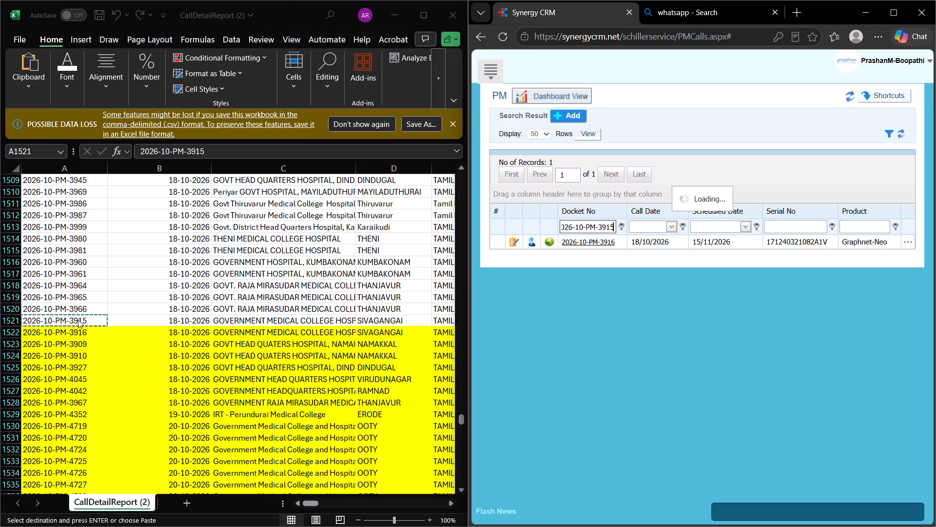
# Fill the entire Excel row of docket 2026-10-PM-3915 with yellow and check the allocation history in its Allocate to Engineer form.
pyautogui.click(531, 243)
pyautogui.doubleClick(8, 319)
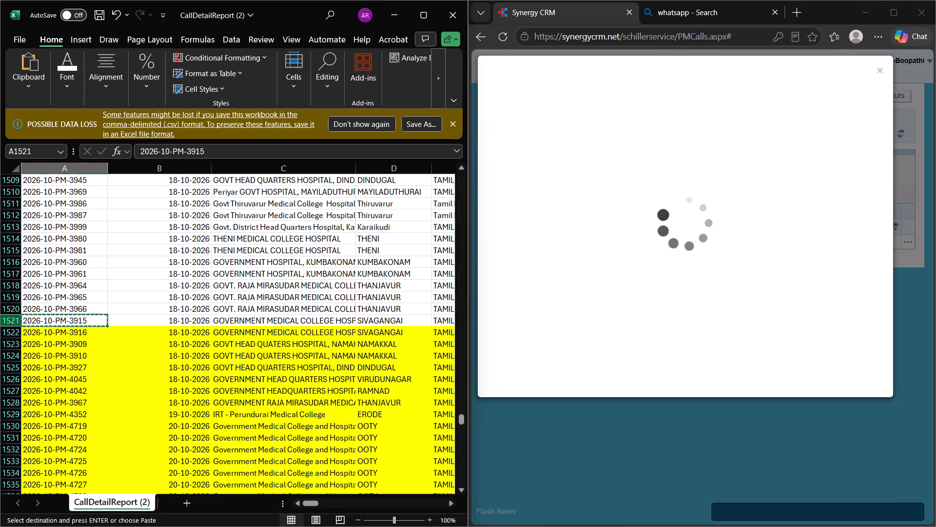
pyautogui.click(66, 88)
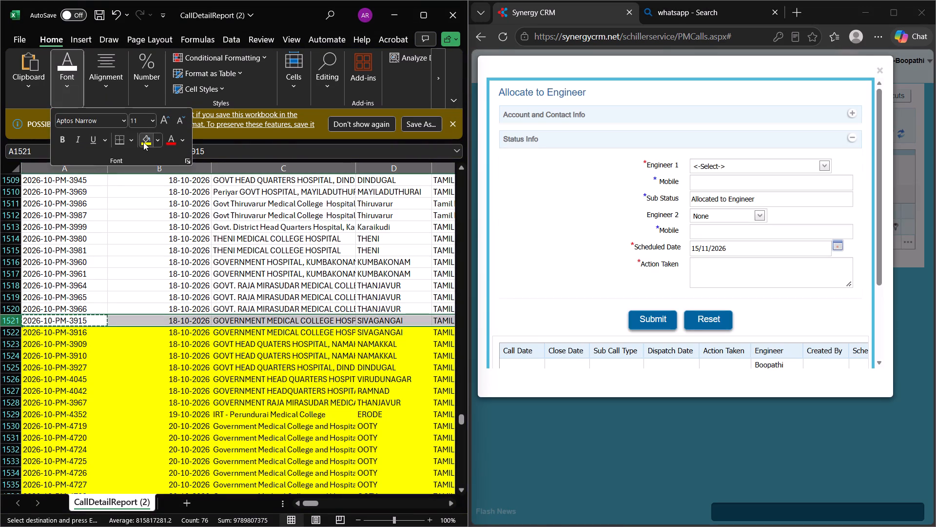
pyautogui.click(143, 142)
pyautogui.scroll(-4, 731, 276)
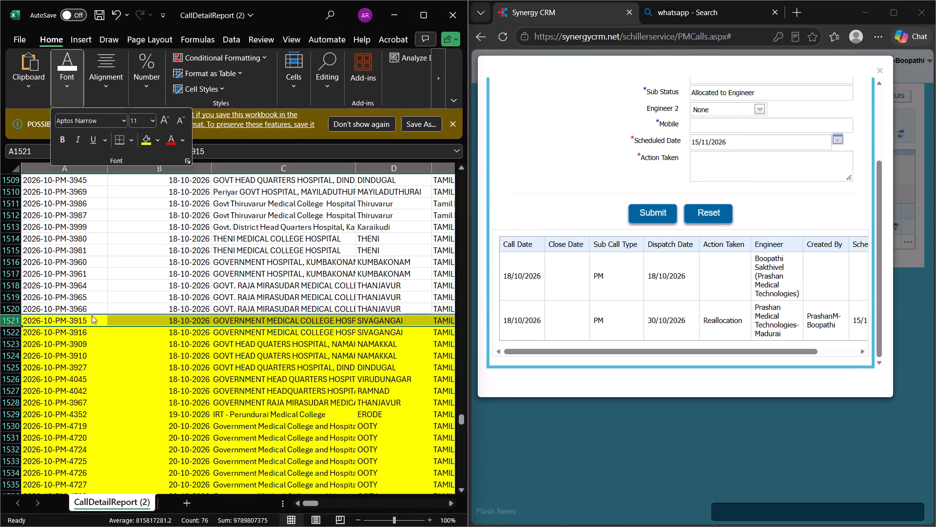
pyautogui.doubleClick(94, 306)
pyautogui.hotkey('ctrl', 'c')
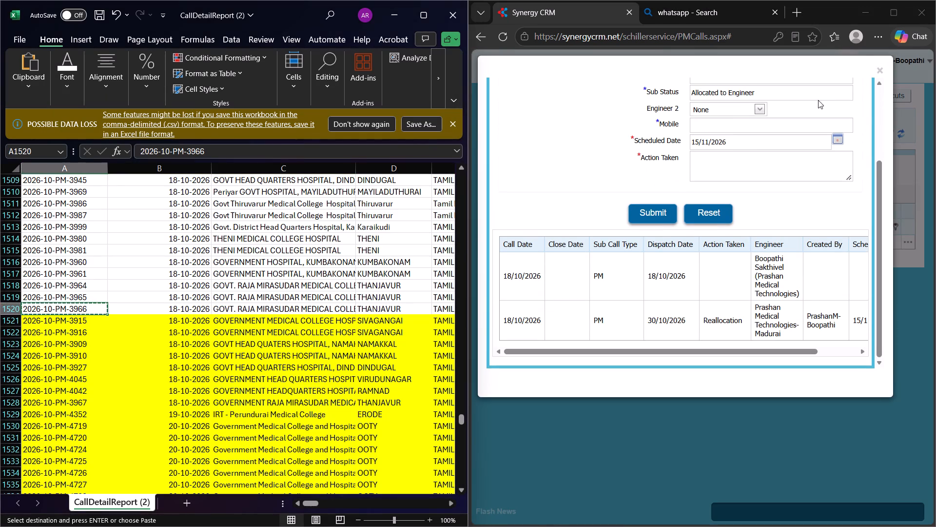
pyautogui.click(881, 72)
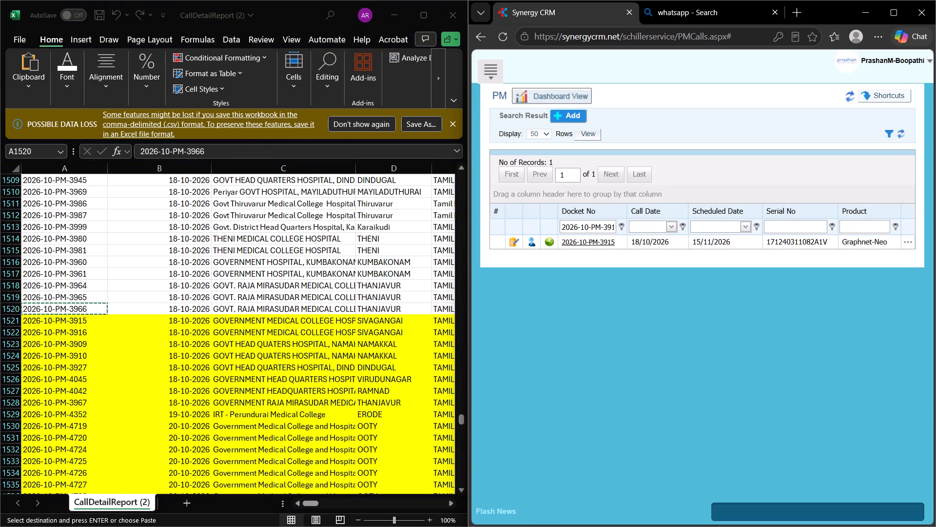
pyautogui.moveTo(560, 228); pyautogui.dragTo(594, 228)
pyautogui.moveTo(564, 227); pyautogui.dragTo(643, 227)
pyautogui.hotkey('ctrl', 'v')
pyautogui.doubleClick(13, 308)
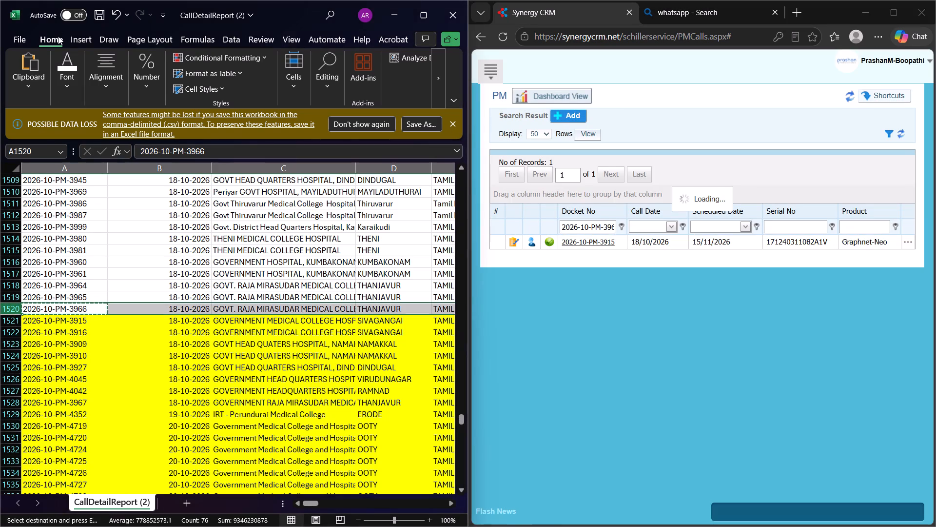
pyautogui.click(66, 79)
pyautogui.click(146, 140)
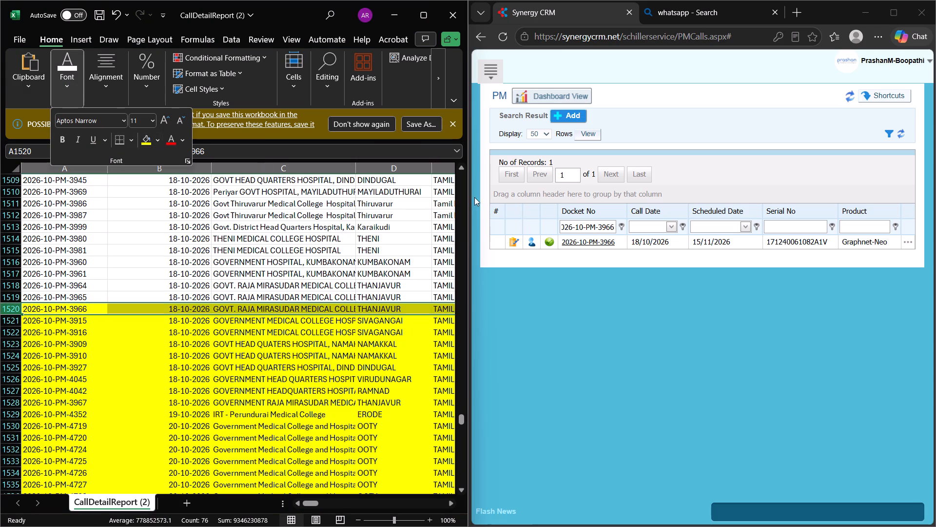
pyautogui.click(532, 243)
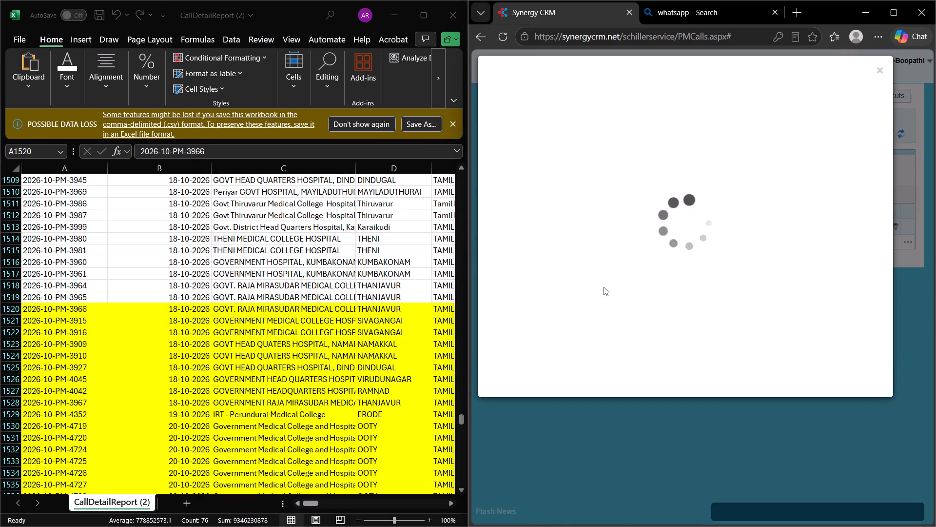
pyautogui.scroll(-4, 656, 300)
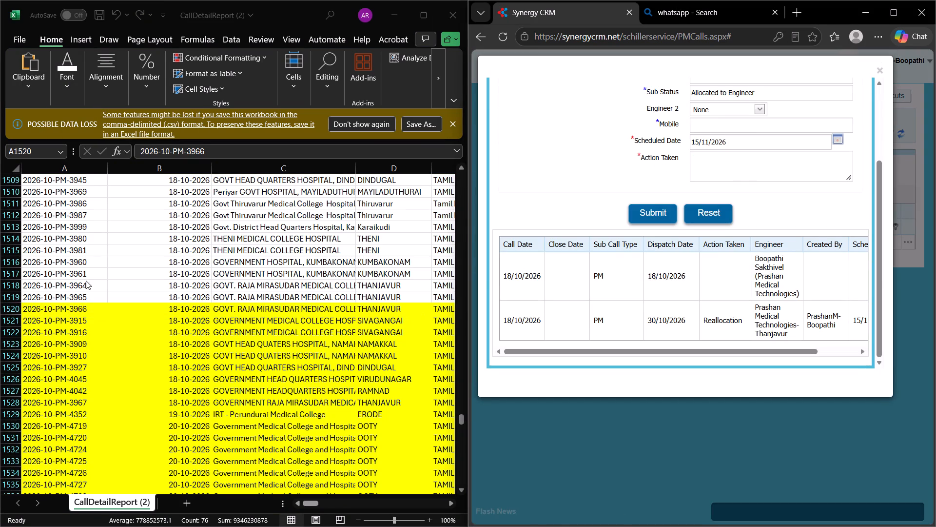
# Copy docket number 2026-10-PM-3965 from Excel, close the open allocation form, and filter the Synergy CRM PM list by that number.
pyautogui.click(85, 293)
pyautogui.click(85, 294)
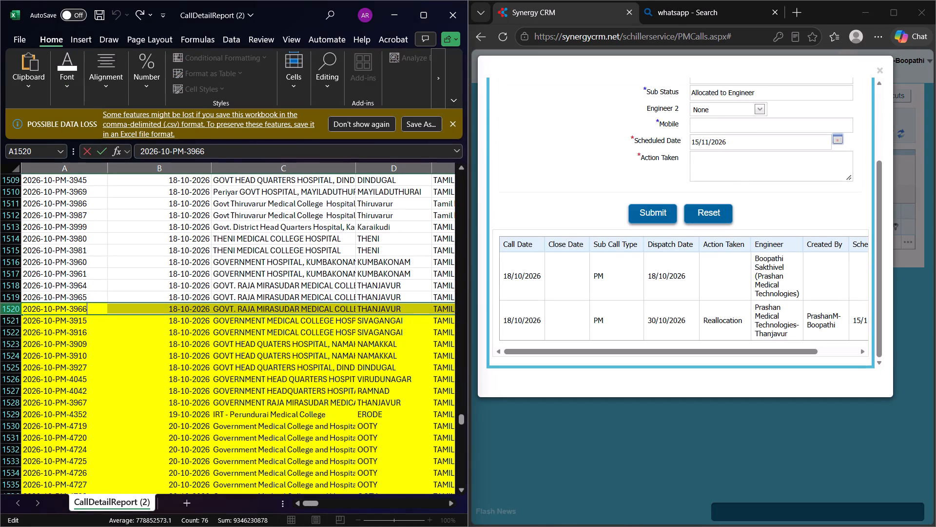
pyautogui.click(85, 294)
pyautogui.hotkey('ctrl', 'c')
pyautogui.keyDown('ctrl'); pyautogui.moveTo(87, 295); pyautogui.dragTo(108, 295); pyautogui.keyUp('ctrl')
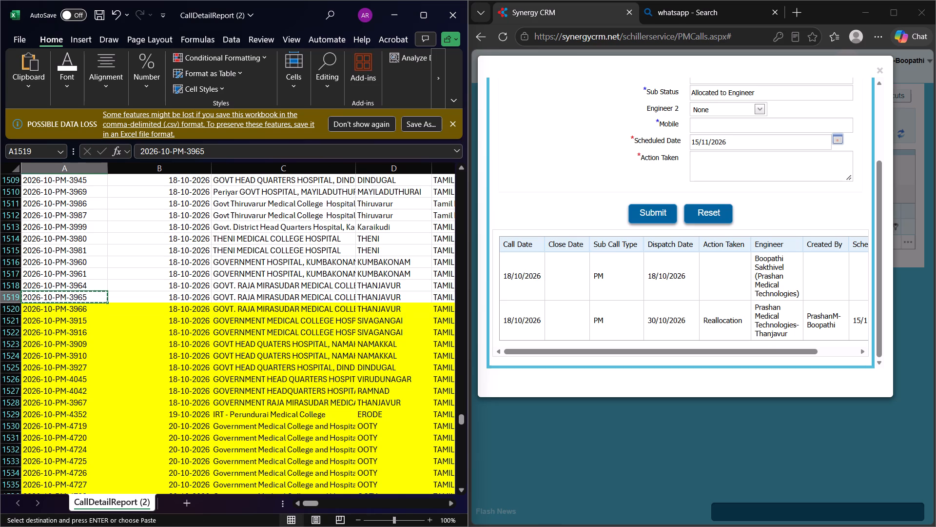
pyautogui.keyDown('ctrl'); pyautogui.moveTo(108, 295); pyautogui.dragTo(464, 223); pyautogui.keyUp('ctrl')
pyautogui.scroll(-5, 537, 292)
pyautogui.scroll(-4, 619, 308)
pyautogui.scroll(-5, 764, 302)
pyautogui.scroll(4, 713, 161)
pyautogui.click(879, 73)
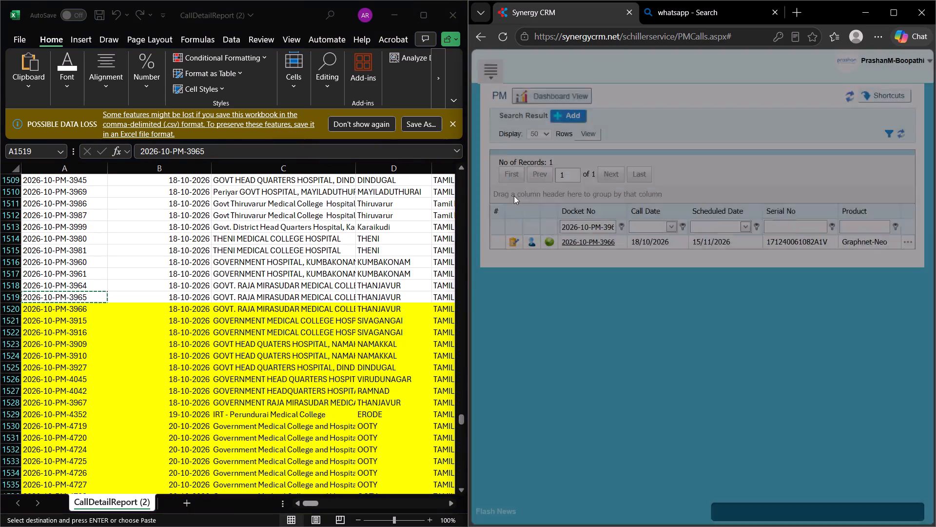
pyautogui.moveTo(563, 227); pyautogui.dragTo(629, 228)
pyautogui.hotkey('ctrl', 'v')
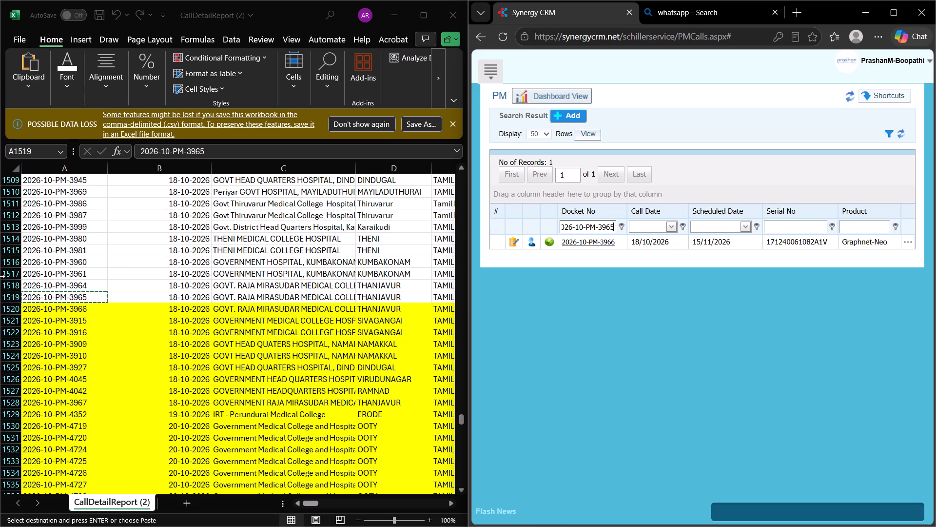
pyautogui.doubleClick(14, 293)
pyautogui.click(17, 300)
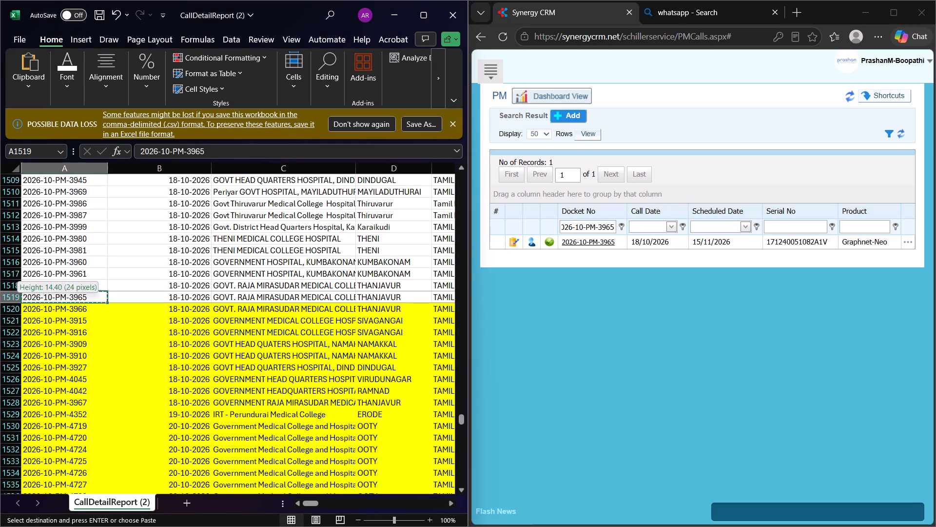
pyautogui.click(16, 298)
pyautogui.click(67, 85)
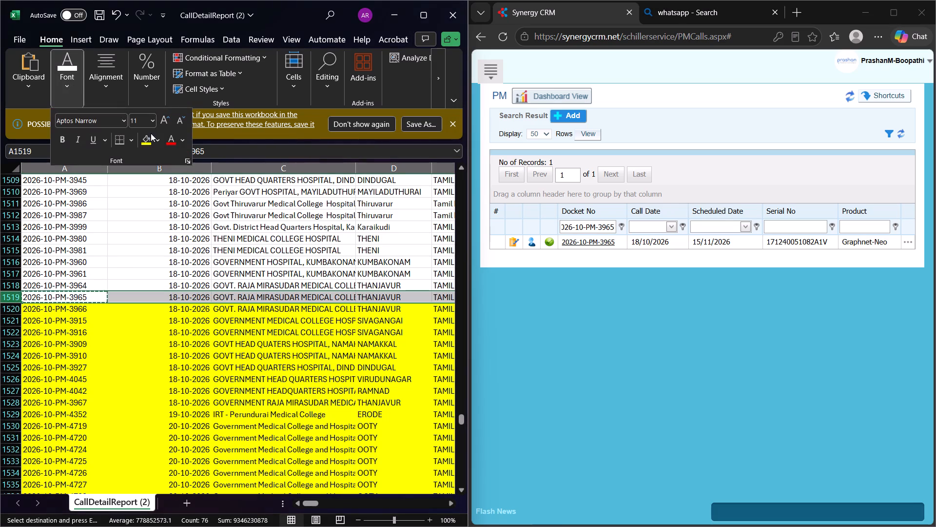
pyautogui.click(143, 139)
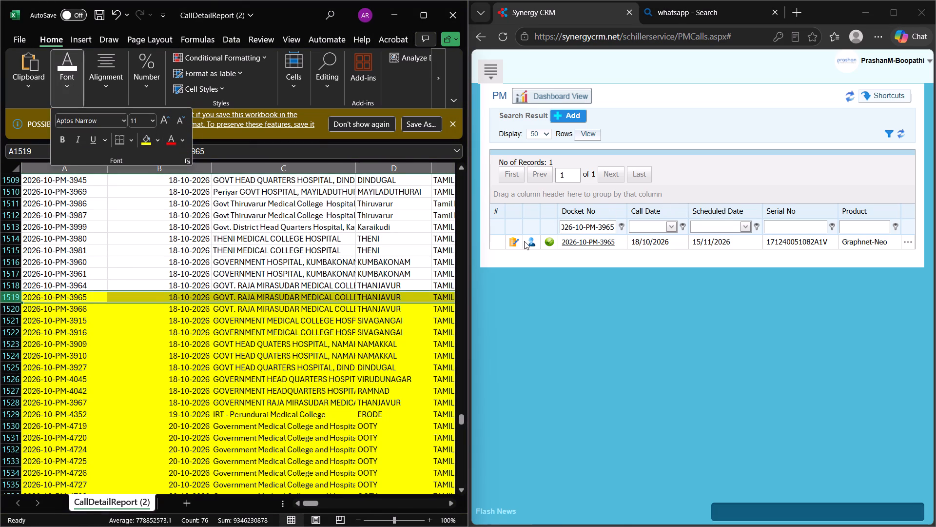
pyautogui.click(524, 241)
pyautogui.click(527, 241)
pyautogui.click(59, 284)
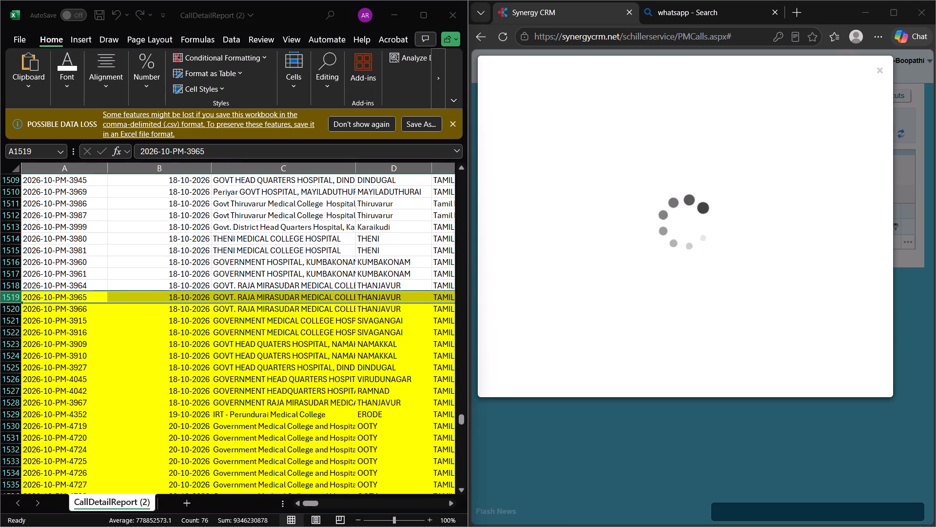
pyautogui.click(59, 284)
pyautogui.click(59, 283)
pyautogui.hotkey('ctrl', 'c')
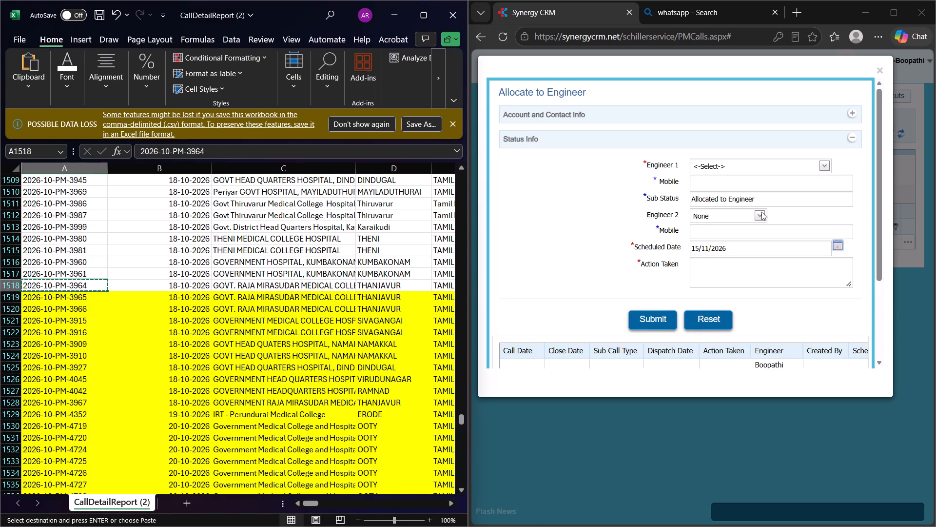
pyautogui.scroll(-4, 732, 232)
pyautogui.click(877, 72)
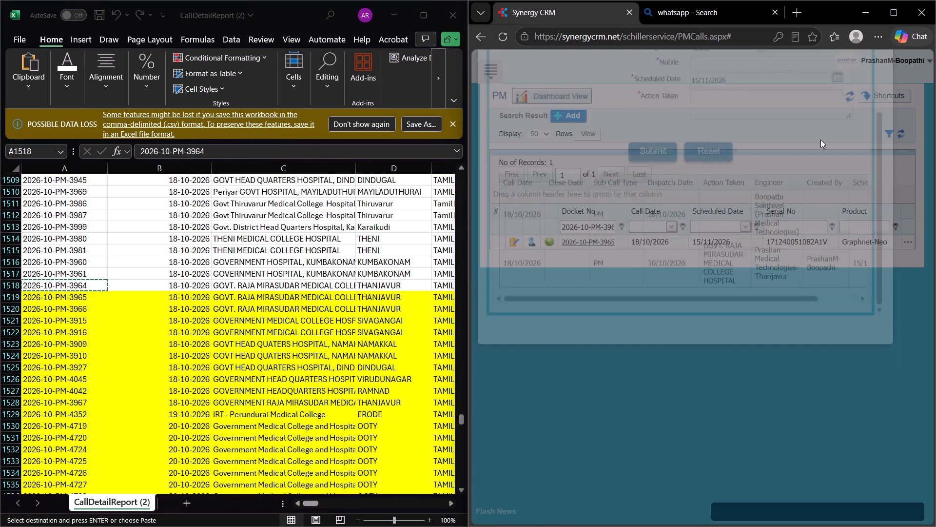
pyautogui.moveTo(563, 227); pyautogui.dragTo(628, 233)
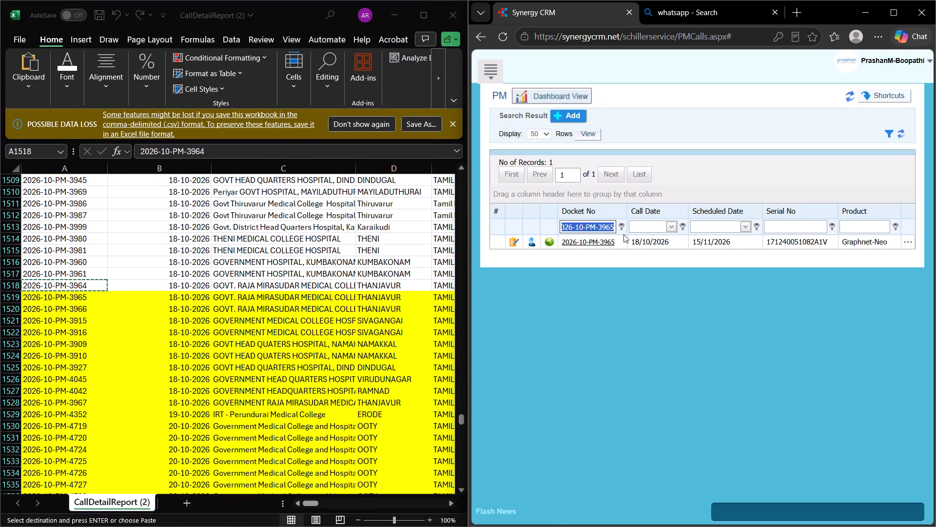
pyautogui.hotkey('ctrl', 'v')
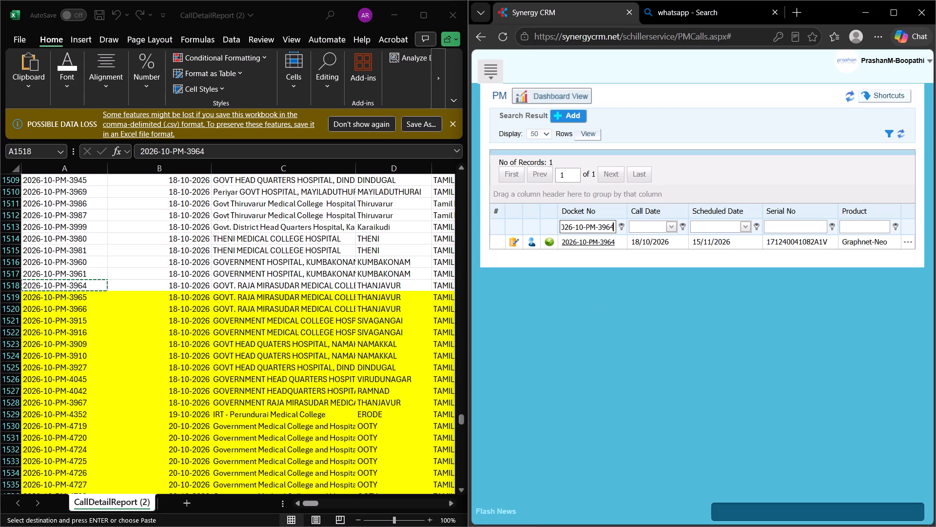
# Check the allocation history of docket 2026-10-PM-3964 in its Allocate to Engineer form, close it, and fill the docket's entire Excel row yellow.
pyautogui.doubleClick(7, 283)
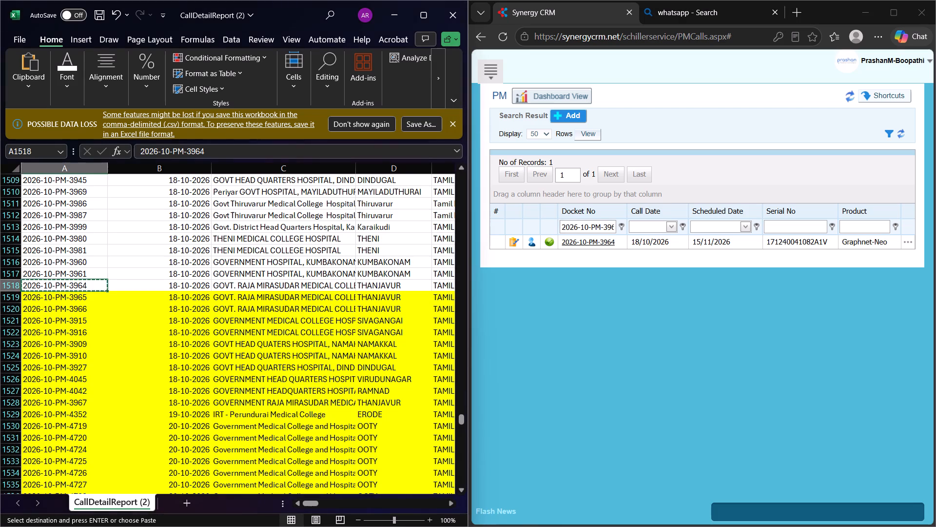
pyautogui.click(15, 285)
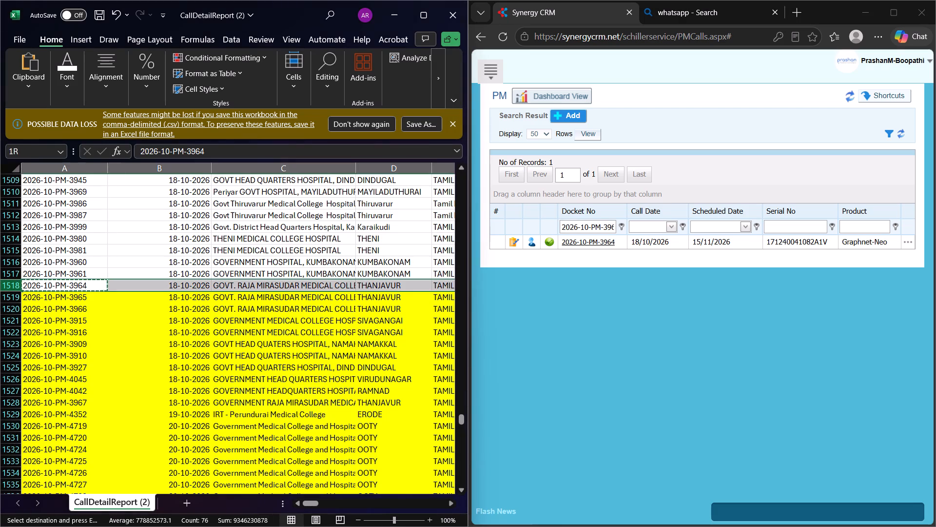
pyautogui.click(528, 243)
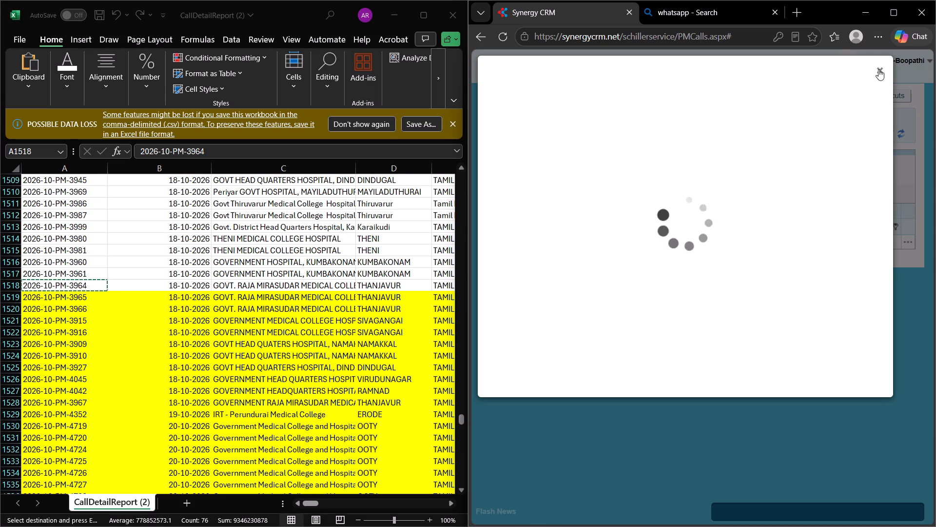
pyautogui.scroll(-6, 771, 271)
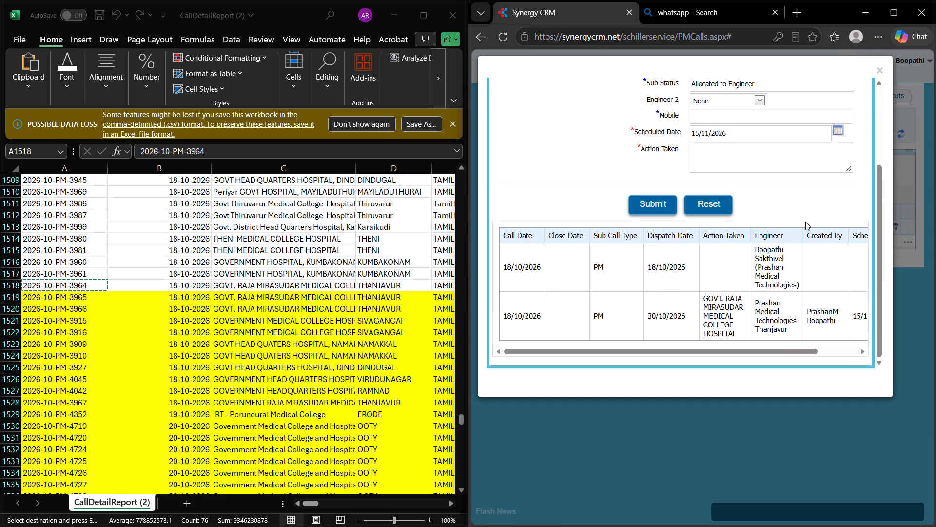
pyautogui.click(881, 72)
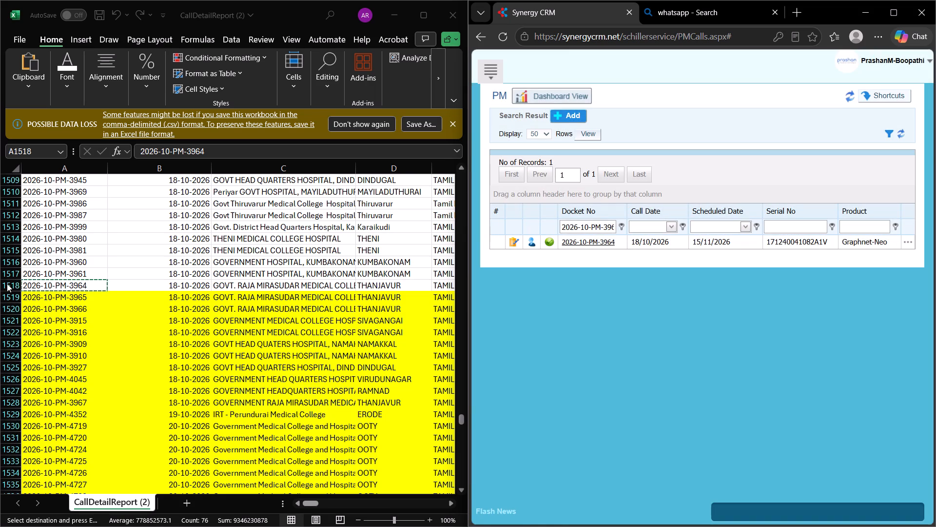
pyautogui.doubleClick(7, 284)
pyautogui.click(70, 85)
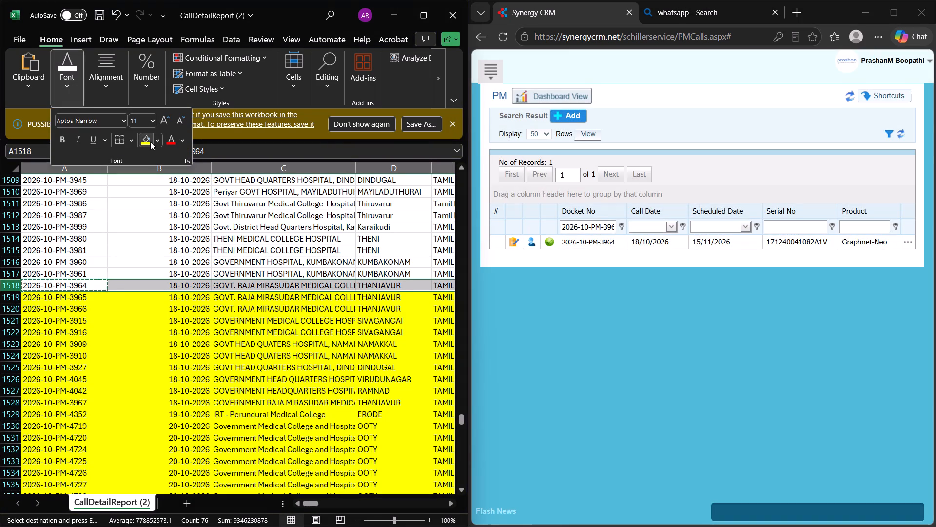
pyautogui.click(145, 137)
pyautogui.doubleClick(97, 272)
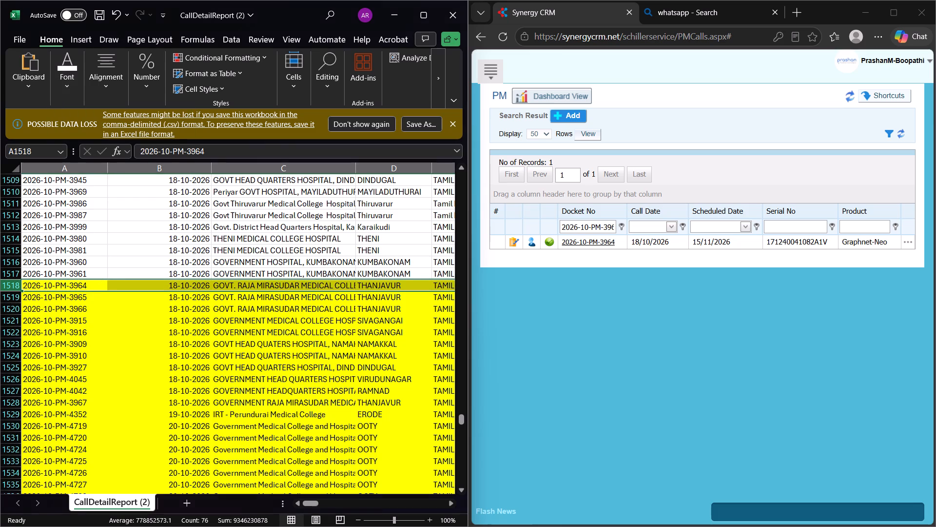
pyautogui.hotkey('ctrl', 'c')
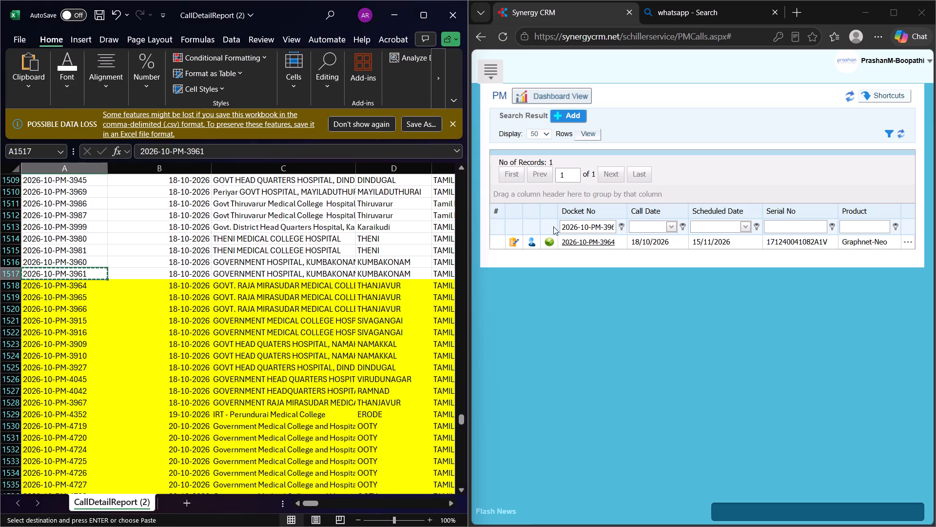
pyautogui.moveTo(563, 227); pyautogui.dragTo(616, 220)
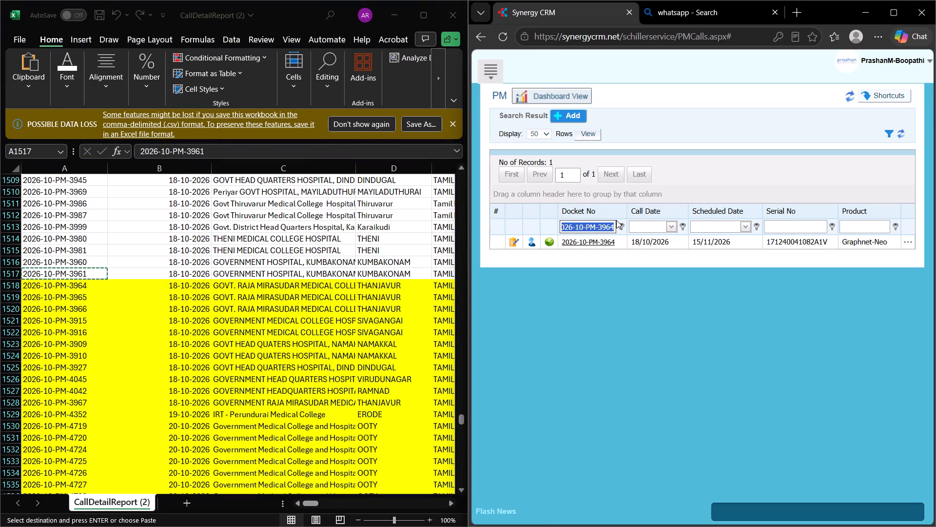
pyautogui.hotkey('ctrl', 'v')
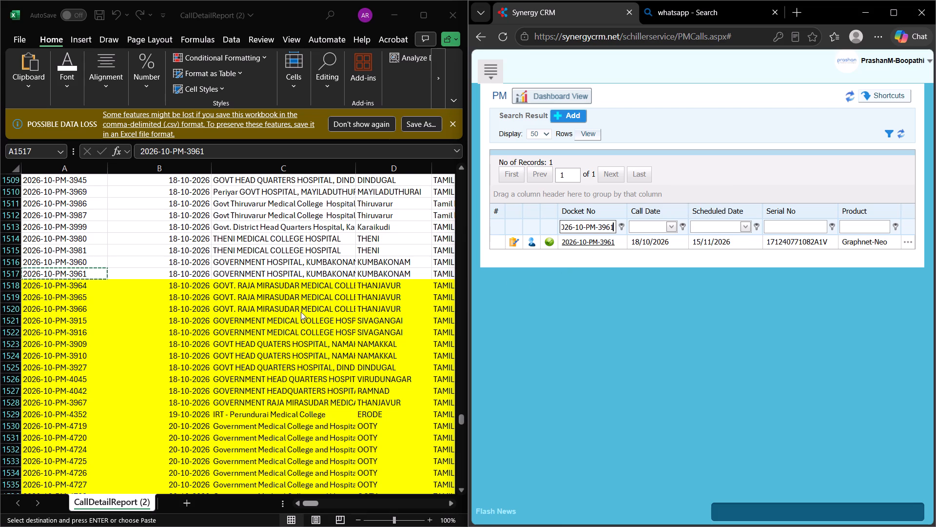
# Check the allocation history of docket 2026-10-PM-3961 in its Allocate to Engineer form and fill the docket's entire Excel row yellow.
pyautogui.click(529, 245)
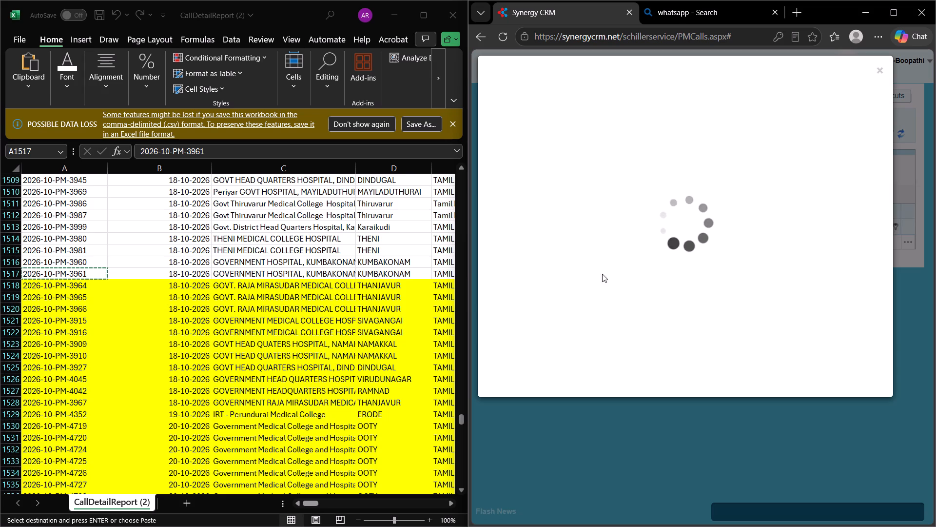
pyautogui.scroll(-6, 614, 225)
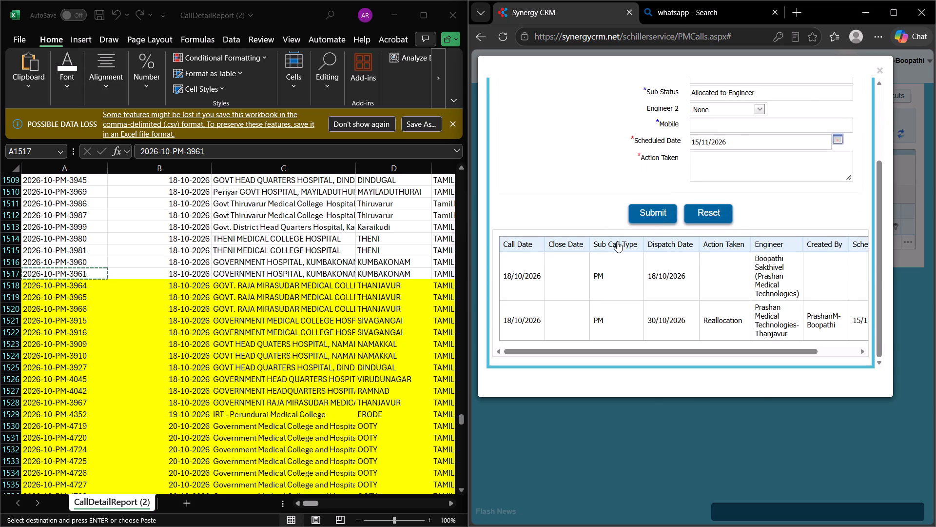
pyautogui.doubleClick(4, 274)
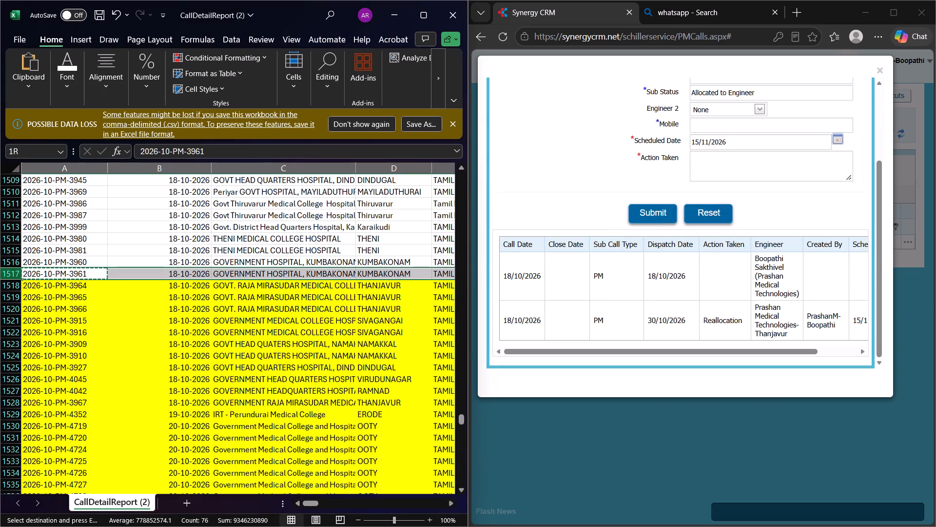
pyautogui.click(65, 81)
pyautogui.click(147, 141)
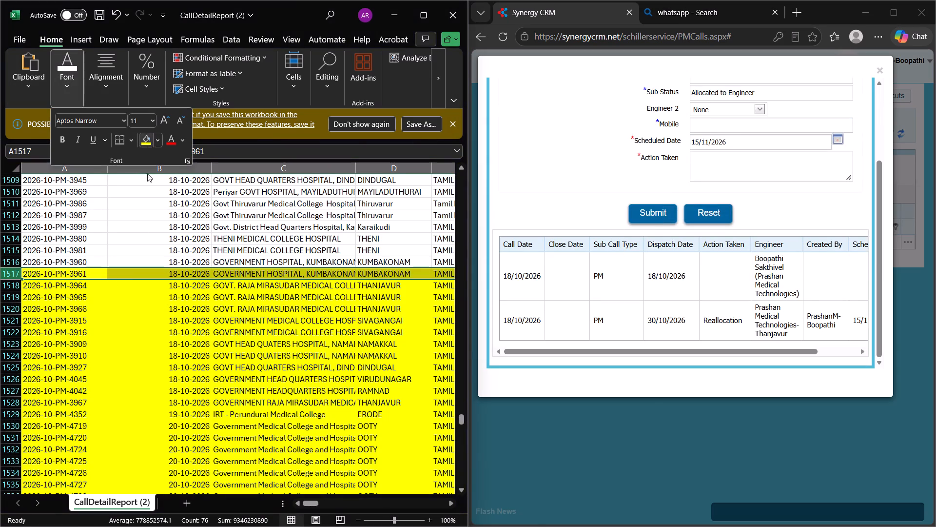
pyautogui.click(105, 262)
pyautogui.click(105, 262)
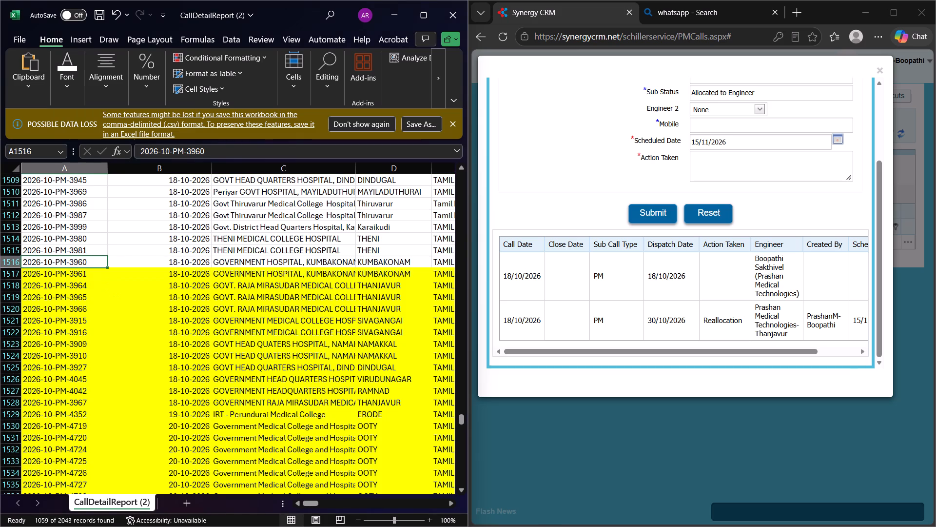
pyautogui.hotkey('ctrl', 'c')
pyautogui.click(884, 69)
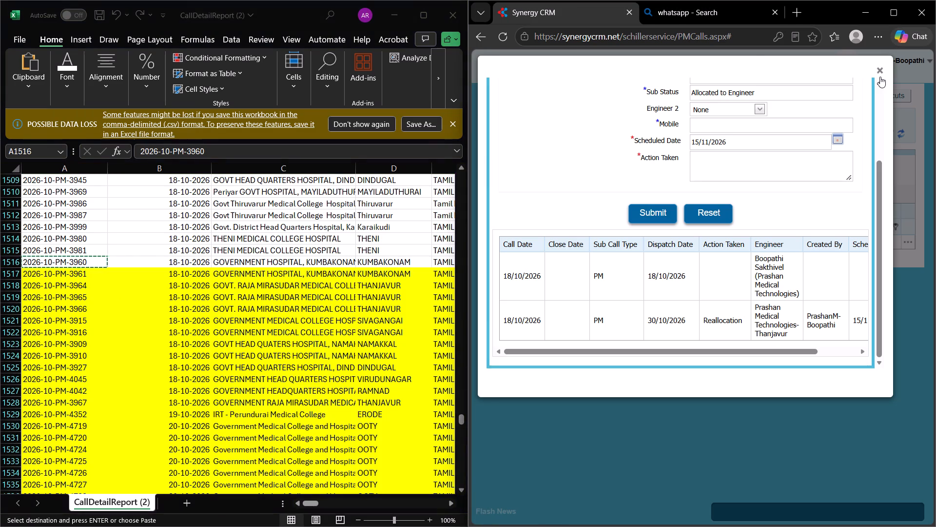
pyautogui.click(880, 75)
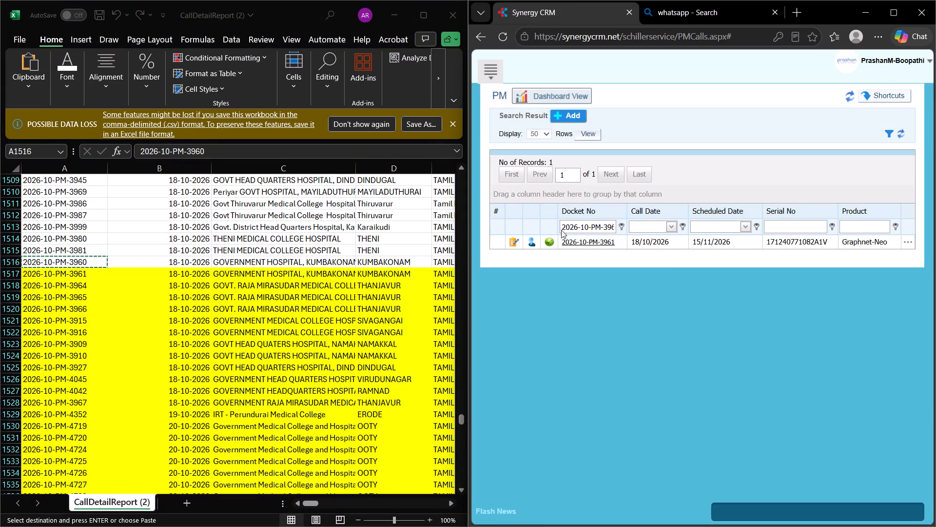
pyautogui.moveTo(562, 228); pyautogui.dragTo(614, 222)
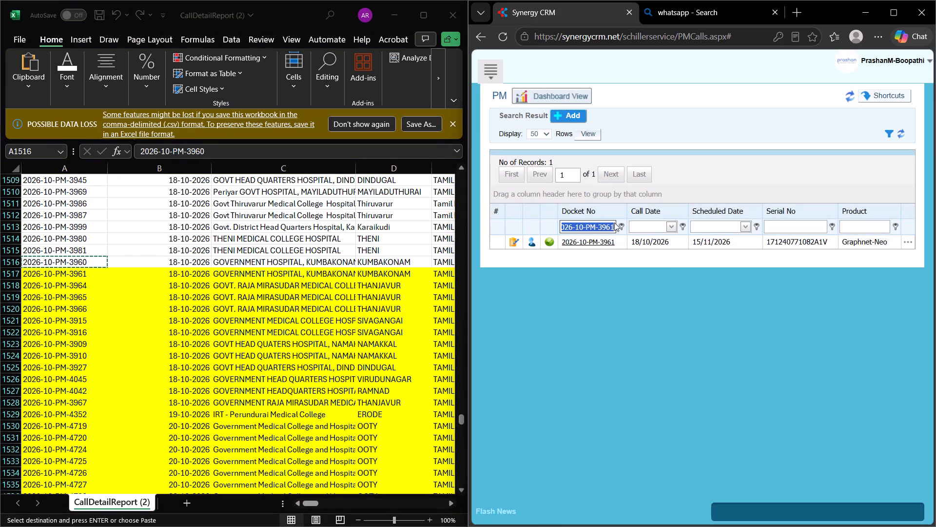
pyautogui.hotkey('ctrl', 'v')
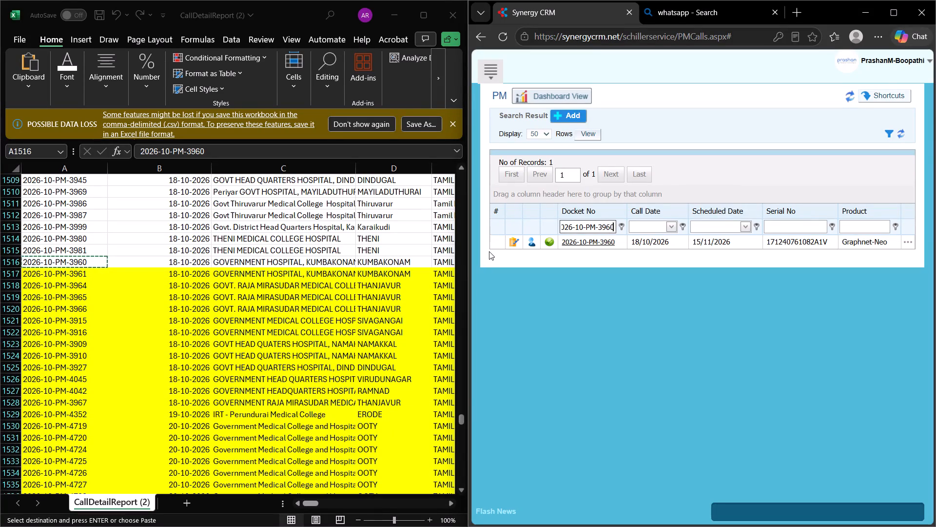
# Check the allocation history of docket 2026-10-PM-3960 in its Allocate to Engineer form and fill the docket's entire Excel row yellow.
pyautogui.click(530, 242)
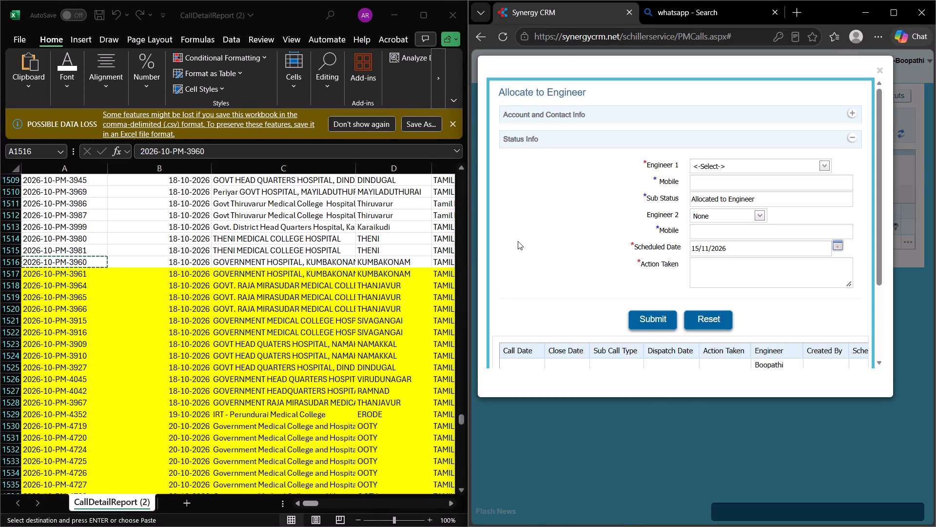
pyautogui.scroll(-6, 618, 227)
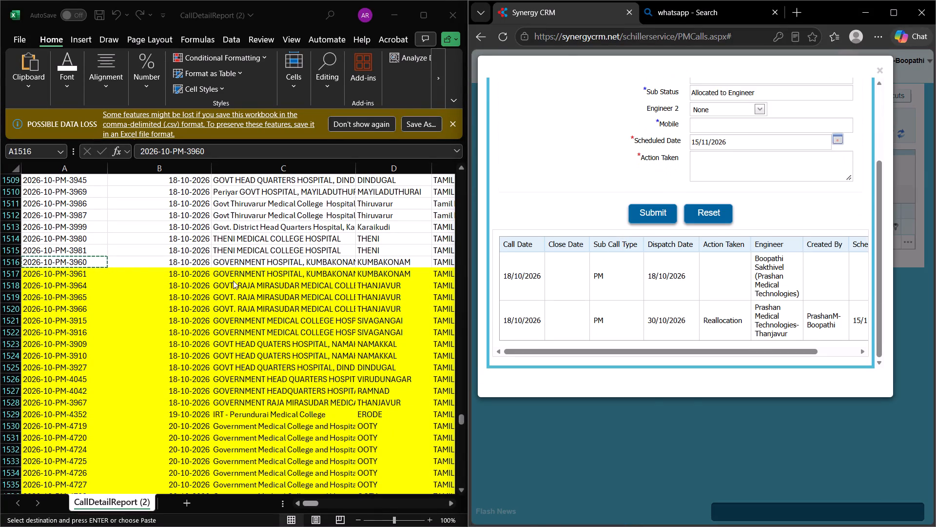
pyautogui.doubleClick(12, 262)
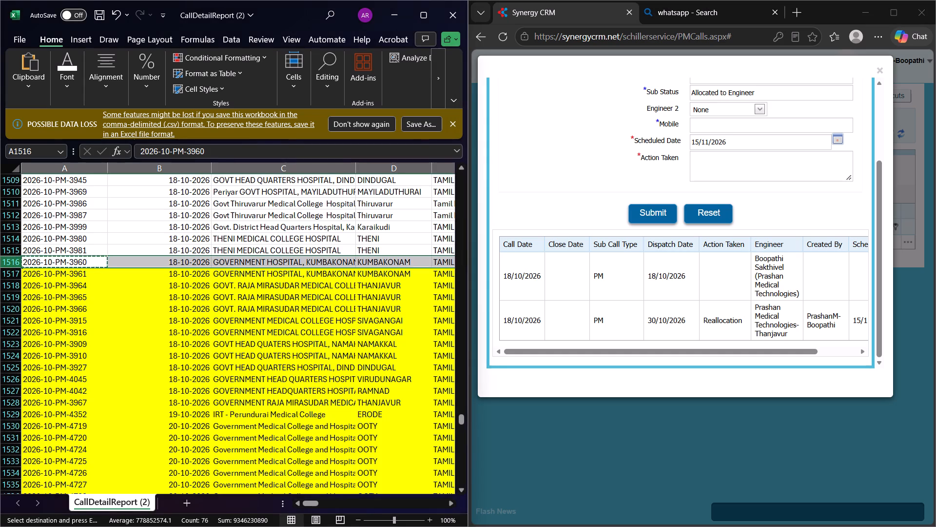
pyautogui.click(61, 74)
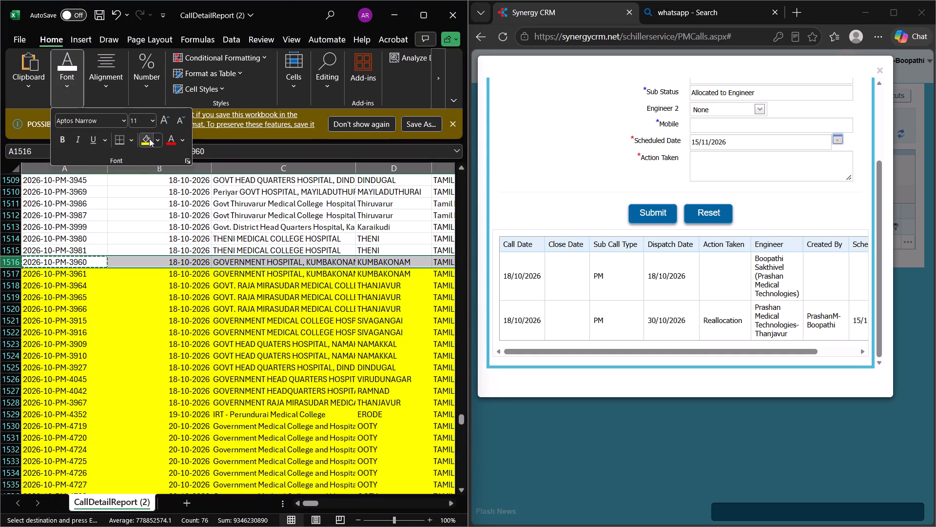
pyautogui.click(149, 139)
pyautogui.doubleClick(87, 248)
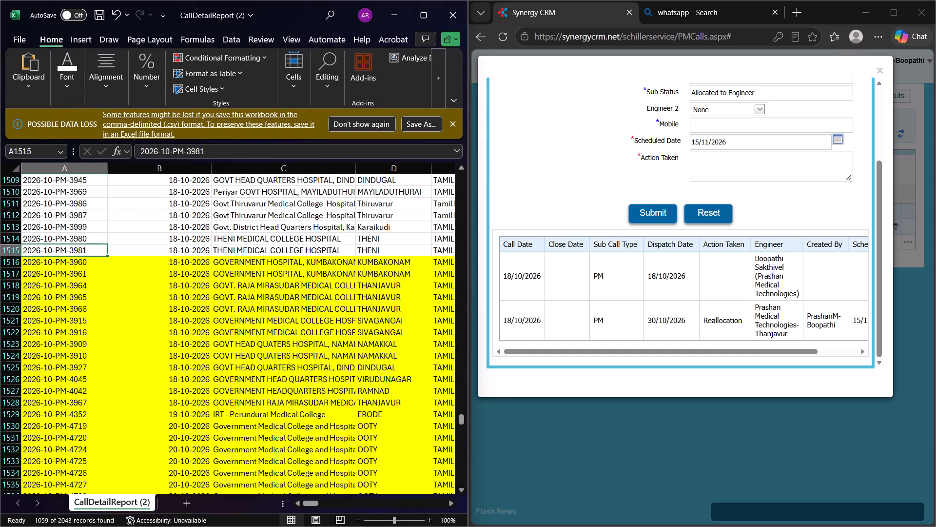
pyautogui.hotkey('ctrl', 'c')
pyautogui.click(879, 71)
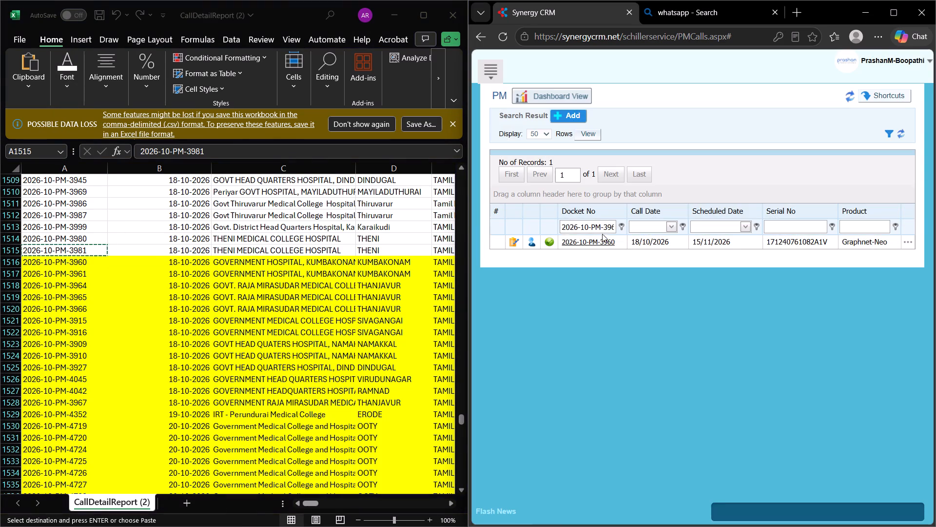
pyautogui.moveTo(563, 225); pyautogui.dragTo(630, 222)
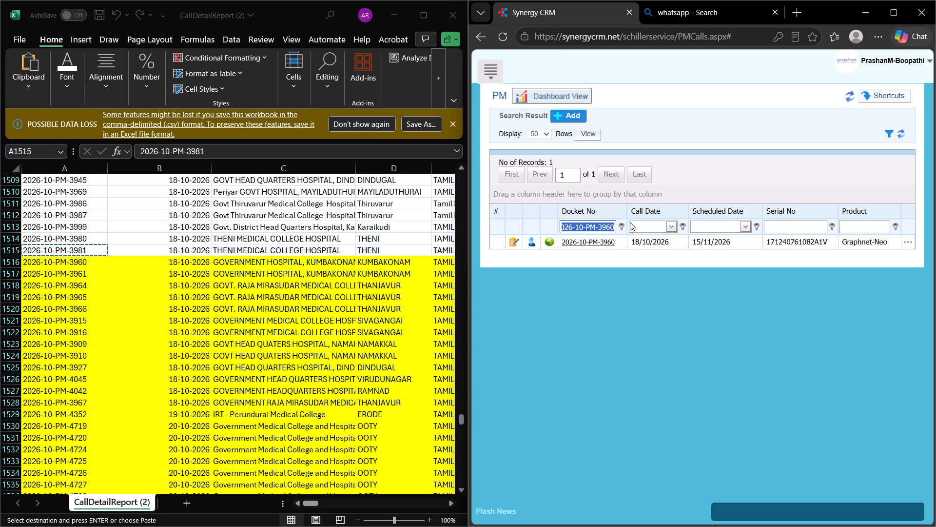
pyautogui.hotkey('ctrl', 'v')
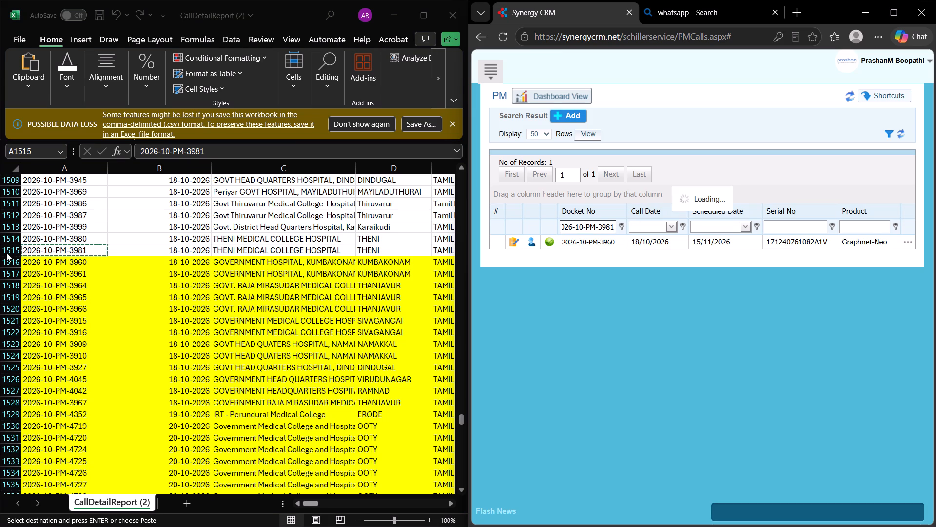
pyautogui.doubleClick(6, 251)
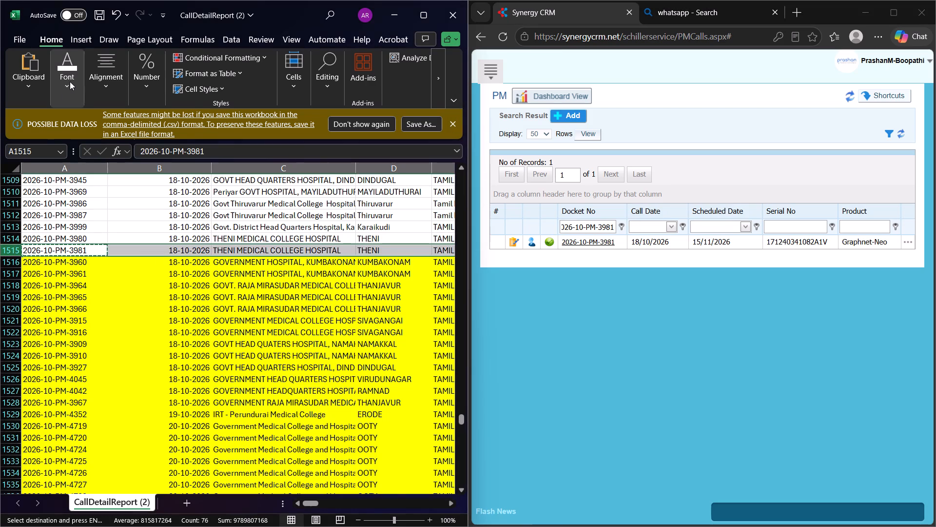
pyautogui.click(70, 81)
pyautogui.click(143, 142)
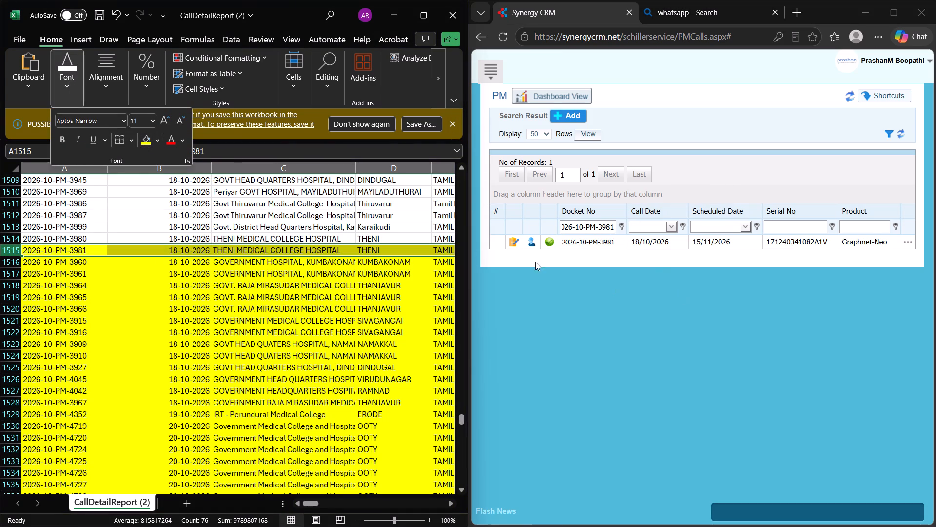
pyautogui.click(532, 244)
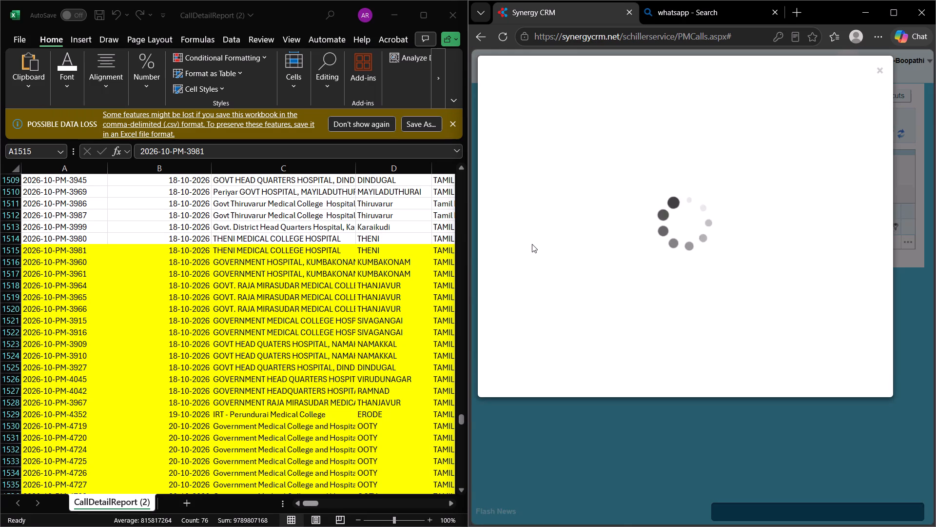
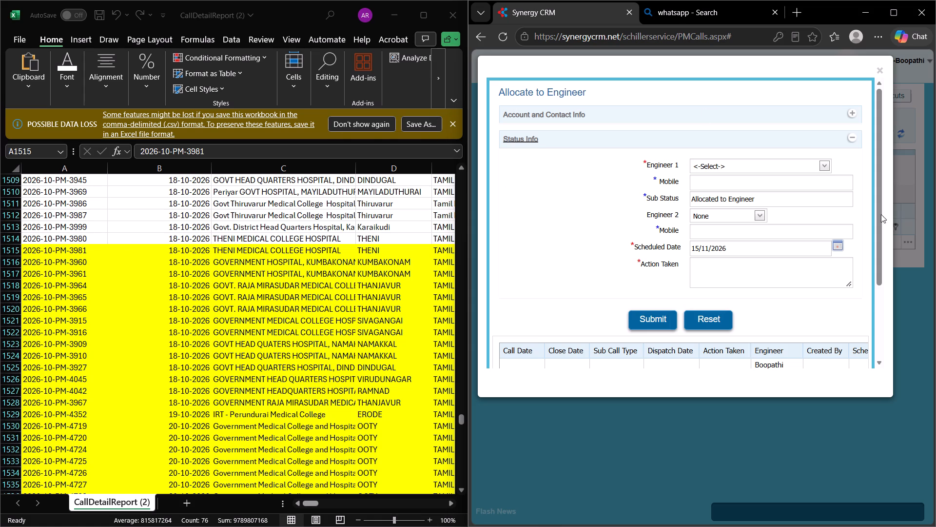
# Check the allocation history of docket 2026-10-PM-3981 in its Allocate to Engineer form.
pyautogui.scroll(-6, 793, 251)
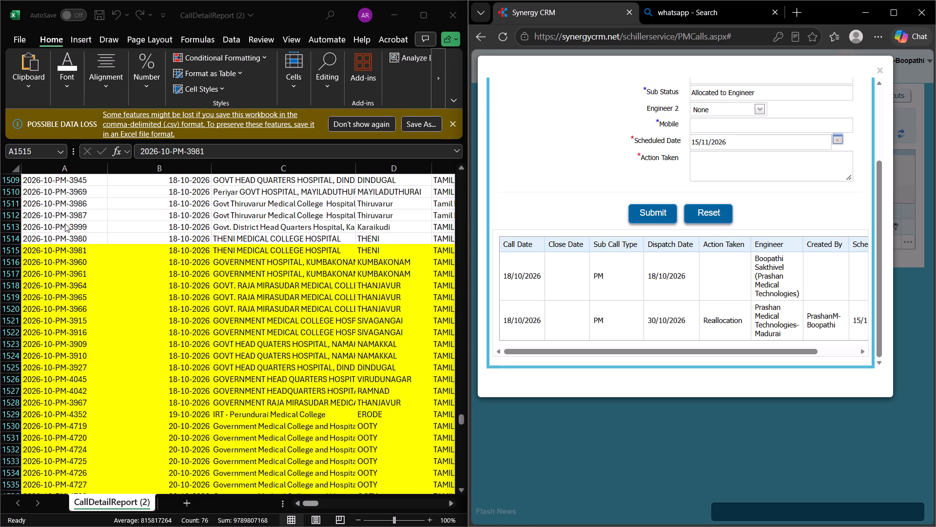
pyautogui.click(78, 237)
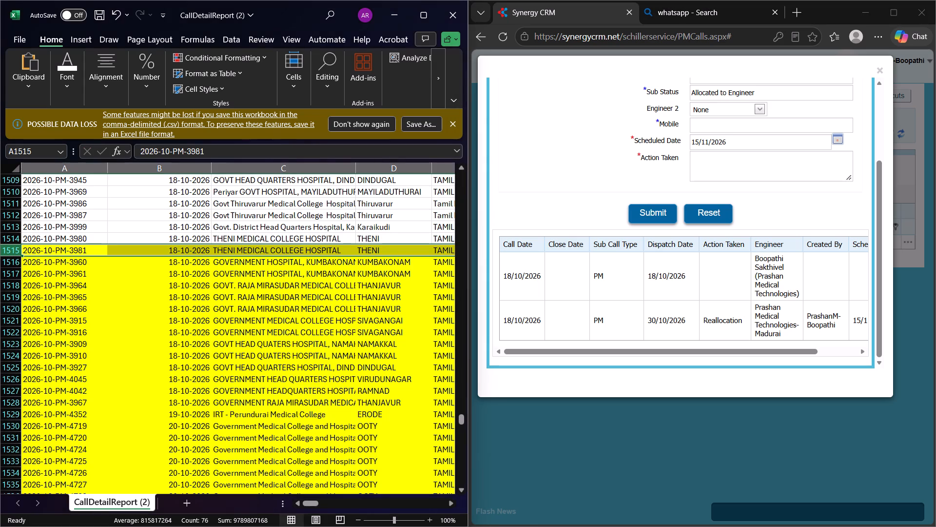
pyautogui.click(78, 237)
pyautogui.click(81, 235)
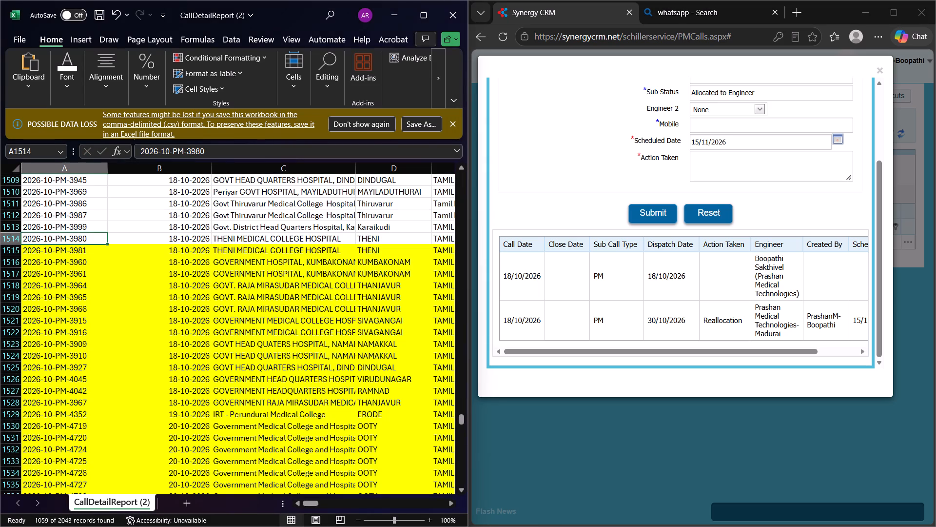
pyautogui.hotkey('ctrl', 'c')
pyautogui.scroll(4, 717, 166)
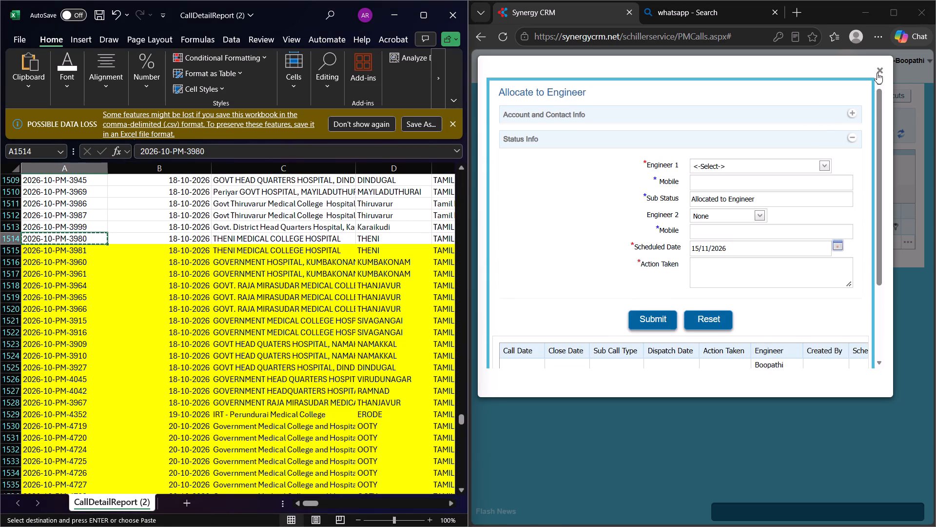
pyautogui.click(877, 73)
pyautogui.moveTo(562, 228); pyautogui.dragTo(641, 228)
pyautogui.hotkey('ctrl', 'v')
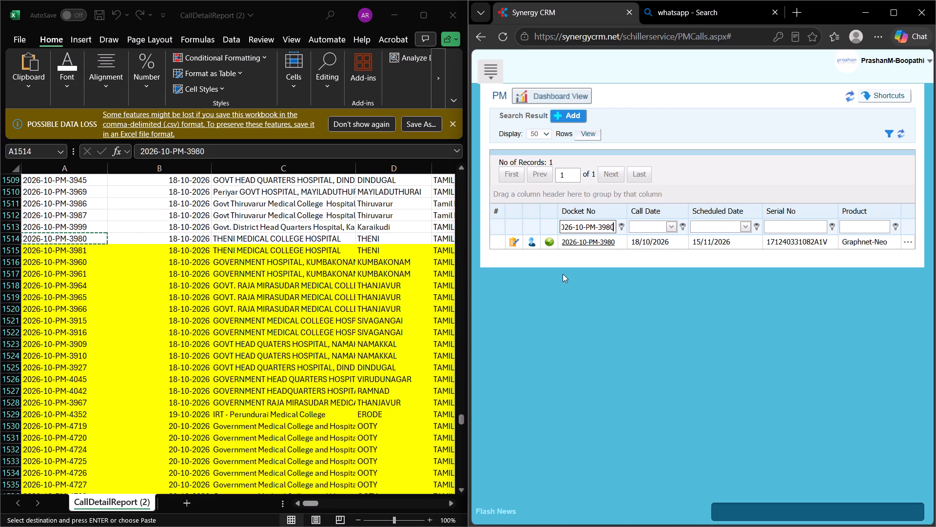
# Check the allocation history of docket 2026-10-PM-3980 in its Allocate to Engineer form and fill the docket's entire Excel row yellow.
pyautogui.click(526, 240)
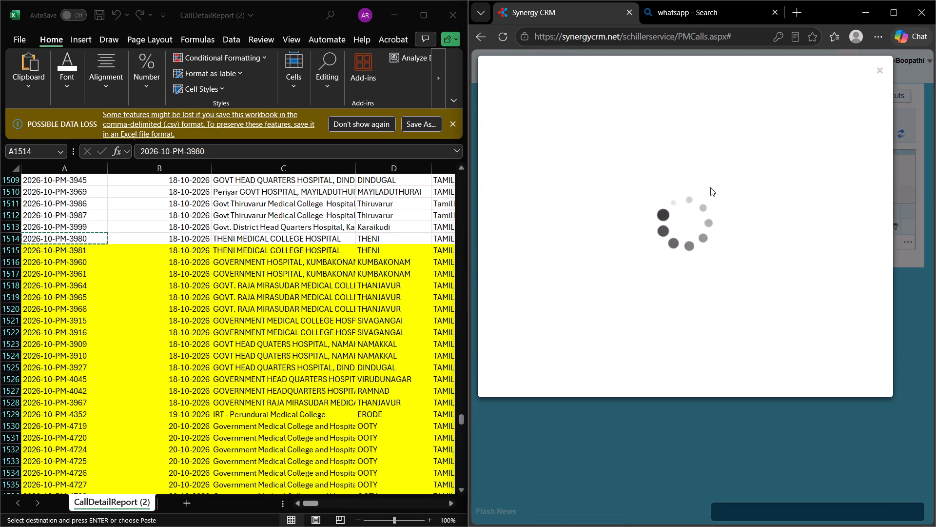
pyautogui.scroll(-6, 720, 180)
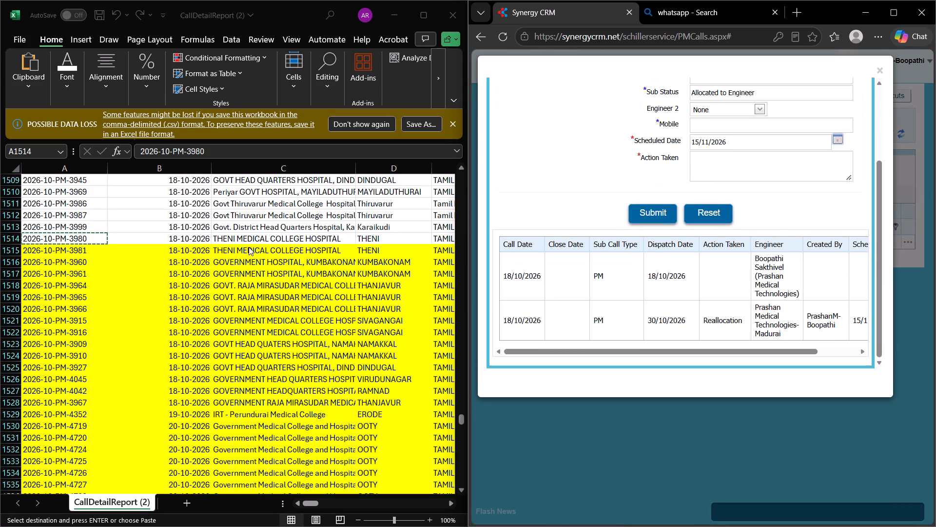
pyautogui.doubleClick(5, 237)
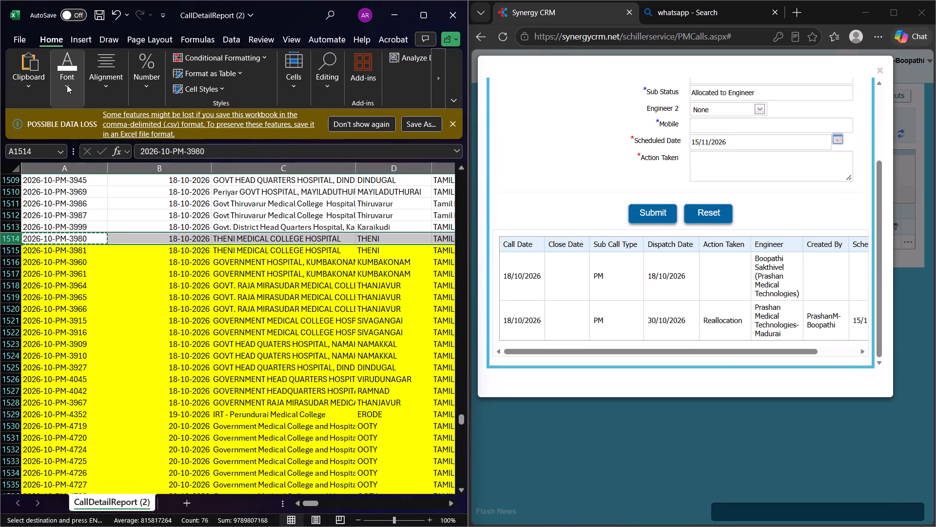
pyautogui.click(67, 83)
pyautogui.click(145, 141)
pyautogui.doubleClick(87, 225)
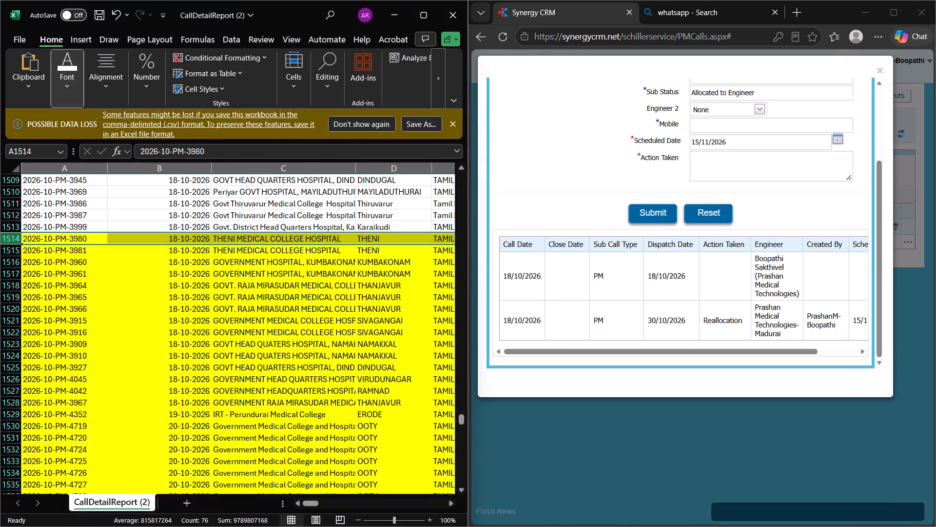
pyautogui.hotkey('ctrl', 'c')
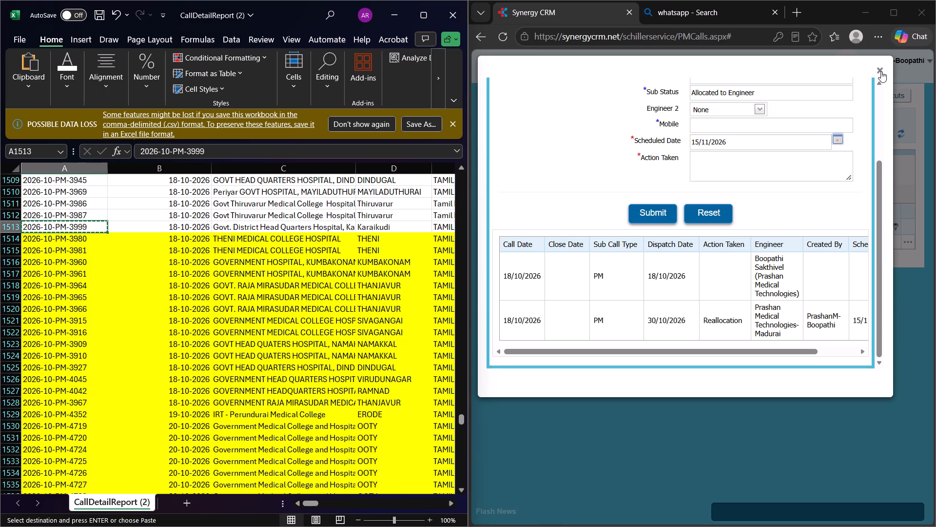
pyautogui.click(881, 71)
pyautogui.moveTo(563, 225); pyautogui.dragTo(635, 230)
pyautogui.hotkey('ctrl', 'v')
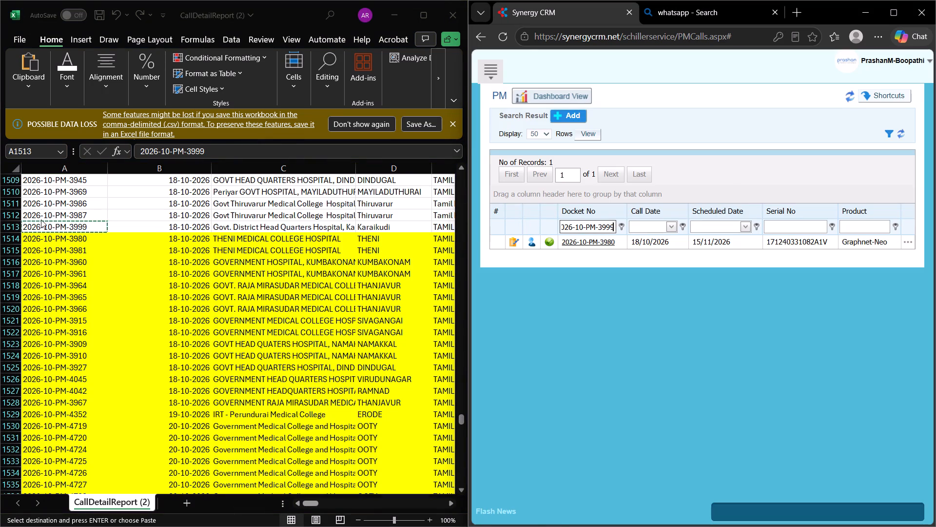
# Fill the entire Excel row of docket 2026-10-PM-3999 with yellow.
pyautogui.doubleClick(11, 223)
pyautogui.doubleClick(11, 225)
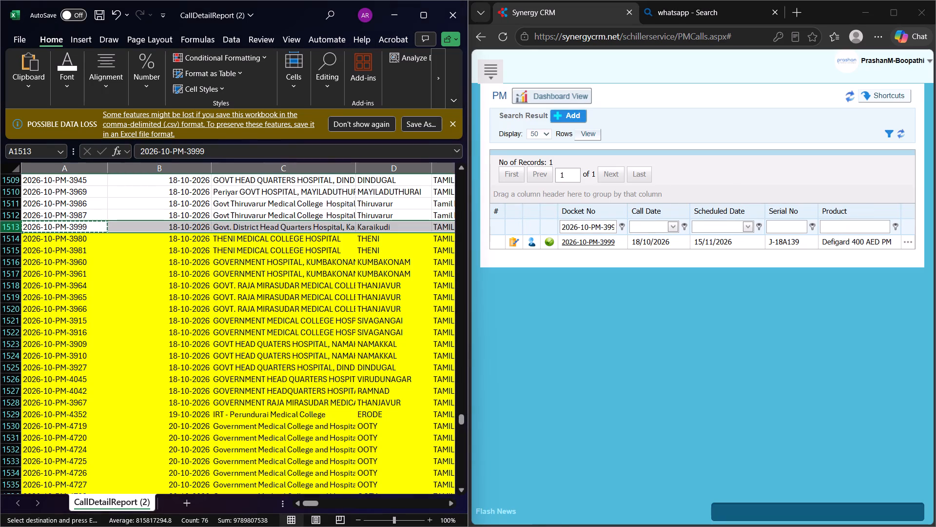
pyautogui.click(65, 66)
pyautogui.click(146, 143)
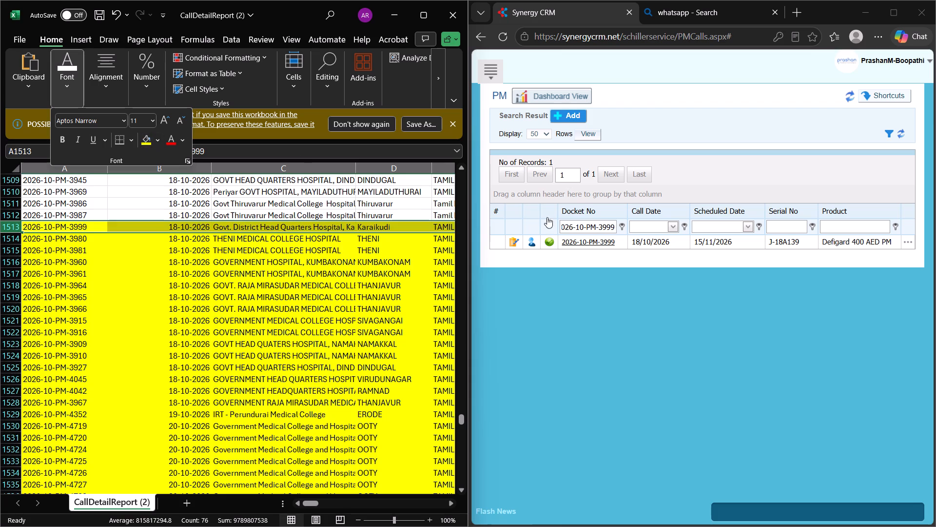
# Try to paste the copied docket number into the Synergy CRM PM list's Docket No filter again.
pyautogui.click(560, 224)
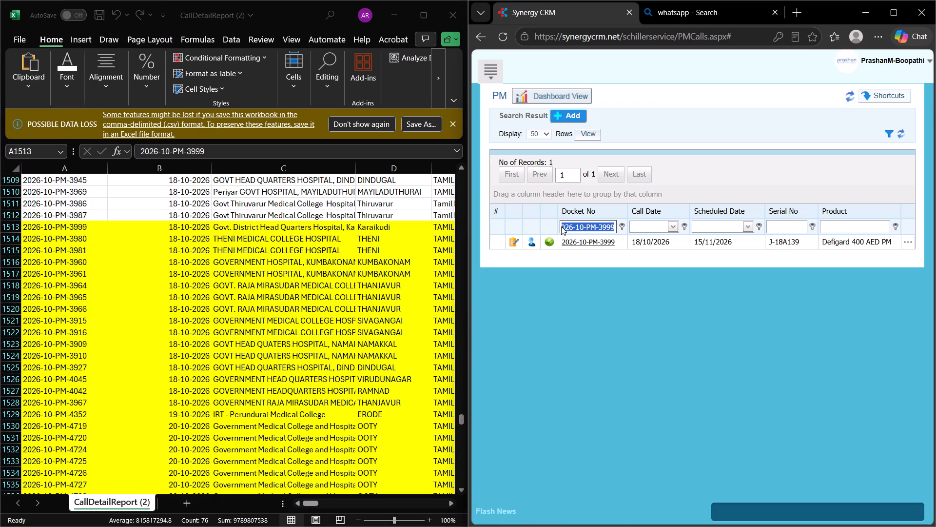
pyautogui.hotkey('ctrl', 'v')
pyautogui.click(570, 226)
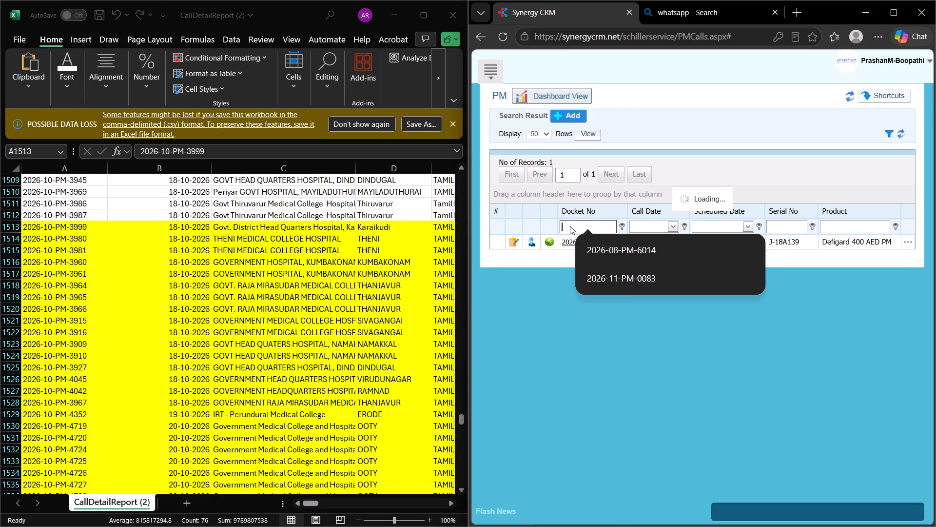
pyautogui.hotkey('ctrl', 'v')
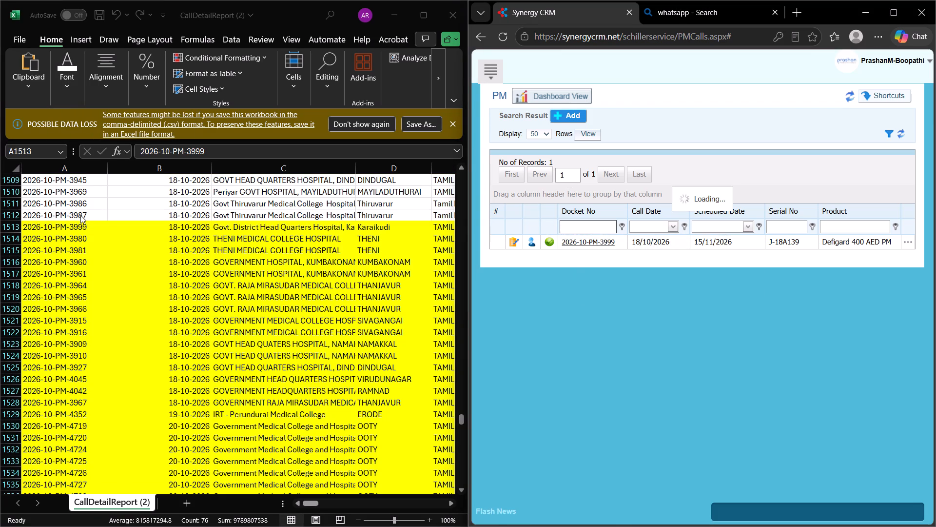
pyautogui.click(81, 215)
pyautogui.click(81, 215)
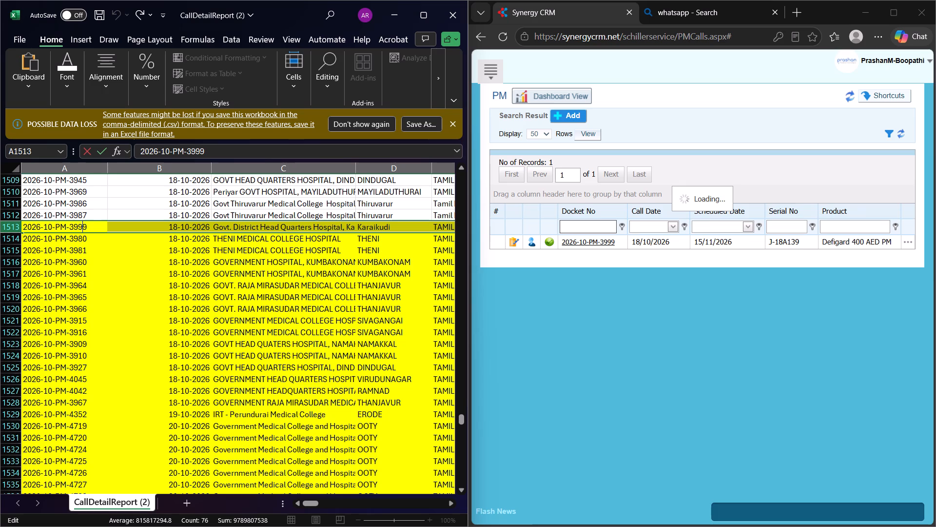
pyautogui.click(86, 229)
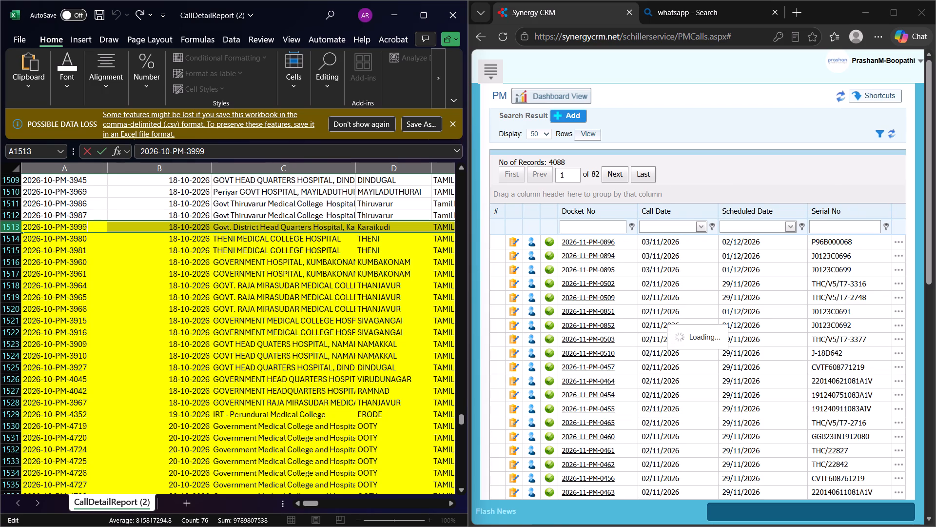
pyautogui.click(128, 226)
pyautogui.click(94, 231)
pyautogui.hotkey('ctrl', 'c')
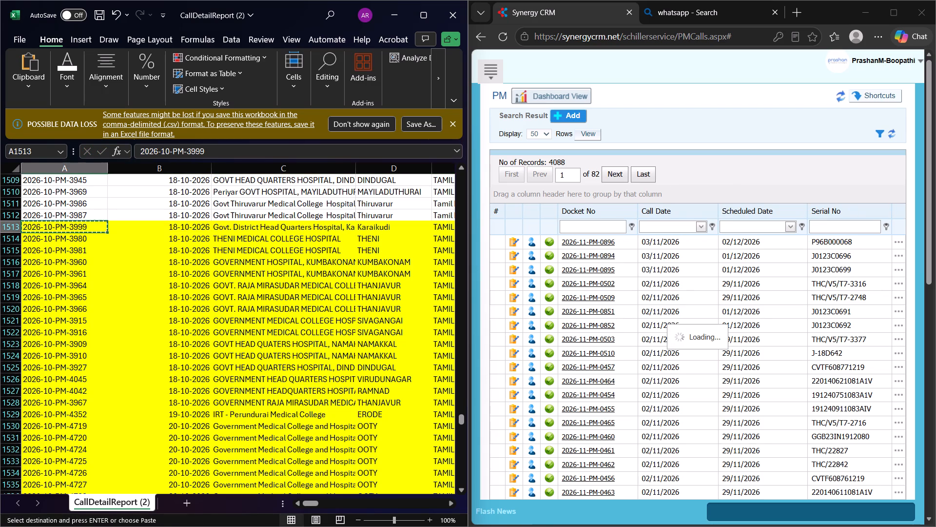
pyautogui.doubleClick(591, 224)
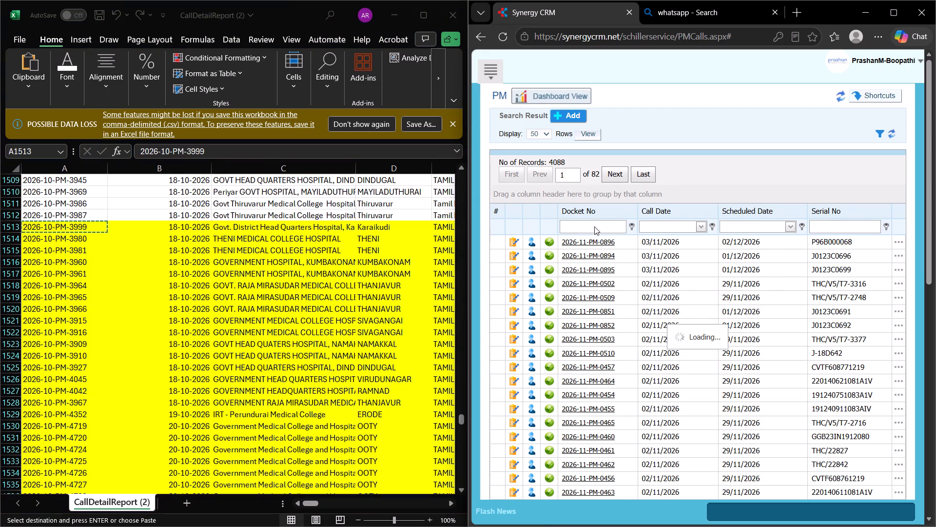
pyautogui.click(594, 227)
pyautogui.hotkey('ctrl', 'v')
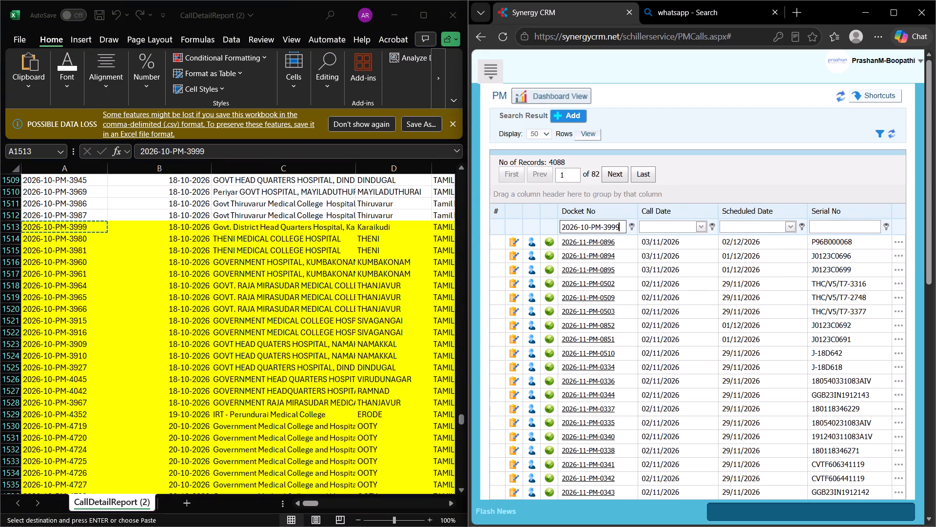
# Copy docket number 2026-10-PM-3987 from Excel, and check docket 2026-10-PM-3999's allocation history in its Allocate to Engineer form before closing the form.
pyautogui.click(80, 218)
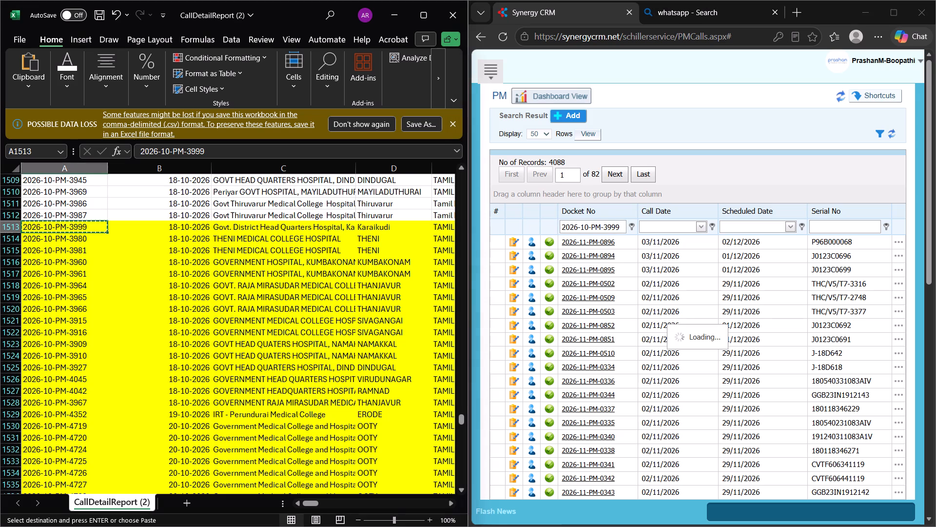
pyautogui.click(84, 214)
pyautogui.hotkey('ctrl', 'c')
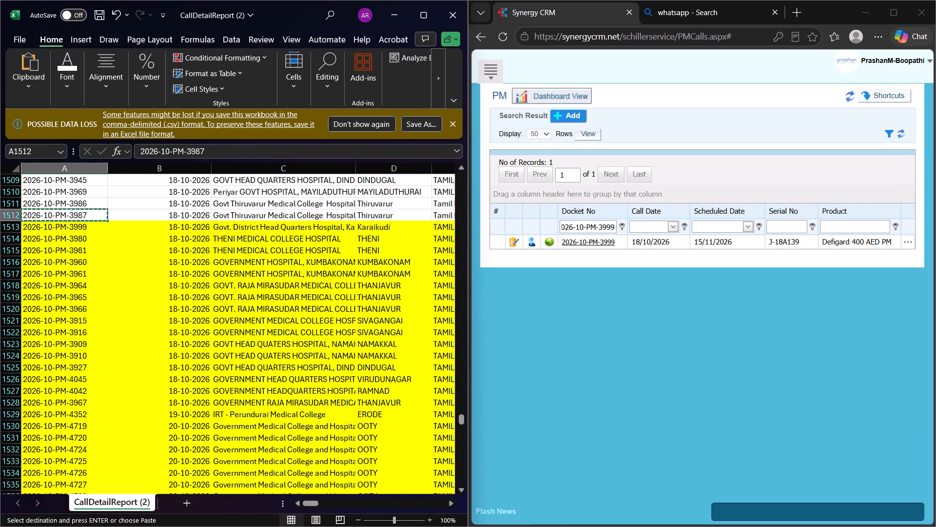
pyautogui.click(533, 243)
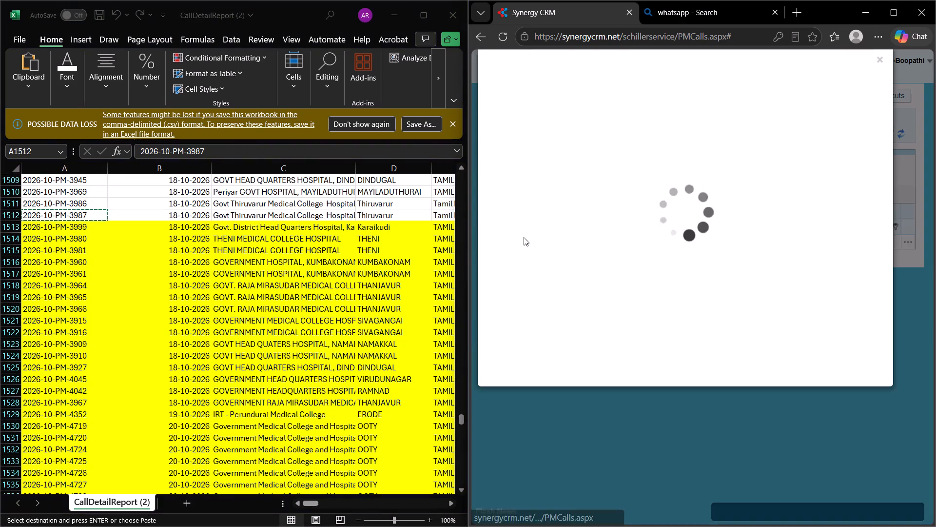
pyautogui.scroll(-7, 695, 276)
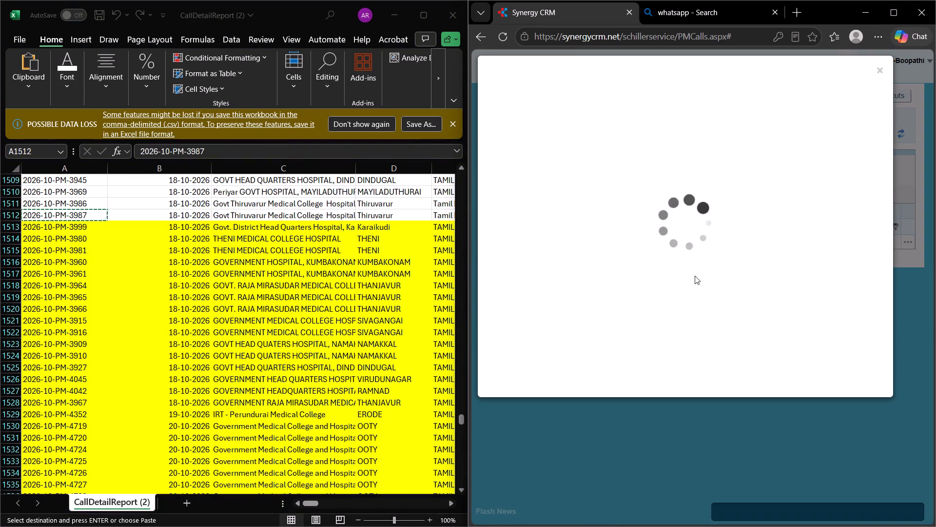
pyautogui.scroll(-7, 625, 266)
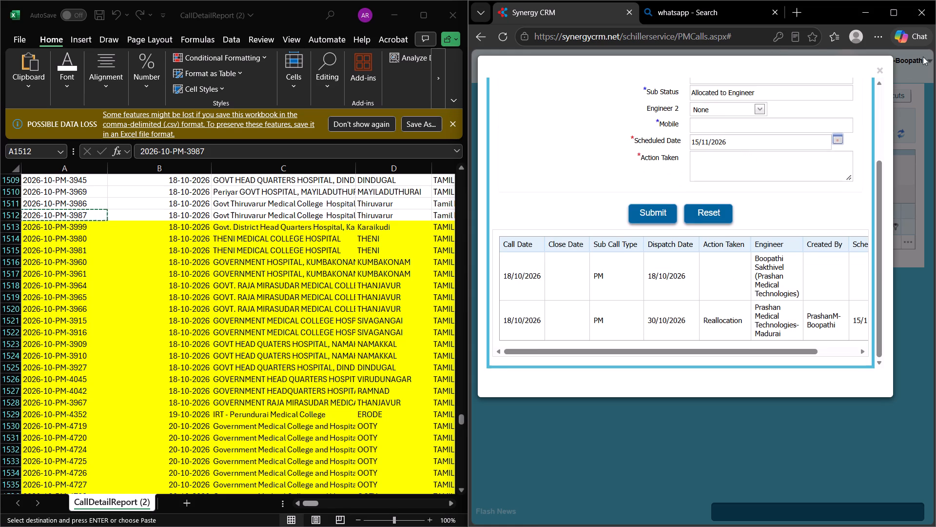
pyautogui.click(877, 70)
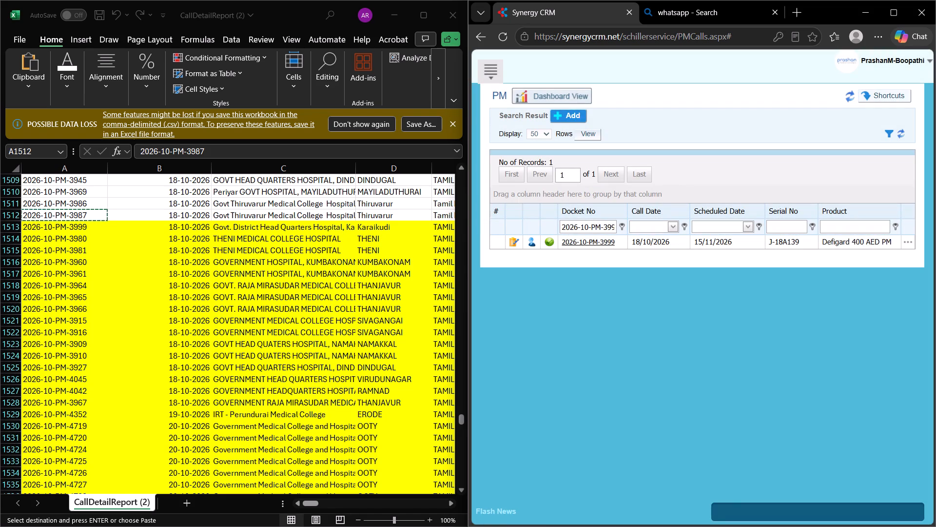
# Filter the Synergy CRM PM list by docket number 2026-10-PM-3987 and fill that docket's entire Excel row yellow.
pyautogui.tripleClick(562, 226)
pyautogui.click(562, 226)
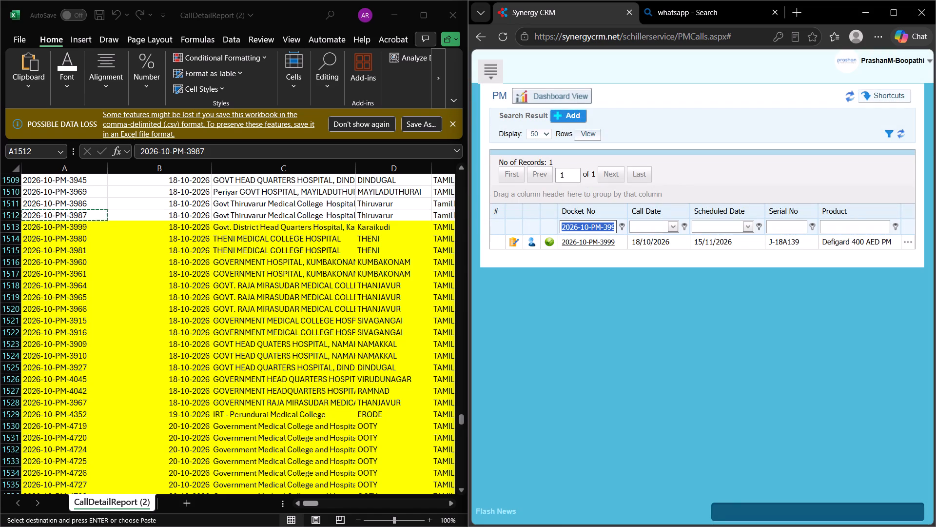
pyautogui.hotkey('ctrl', 'v')
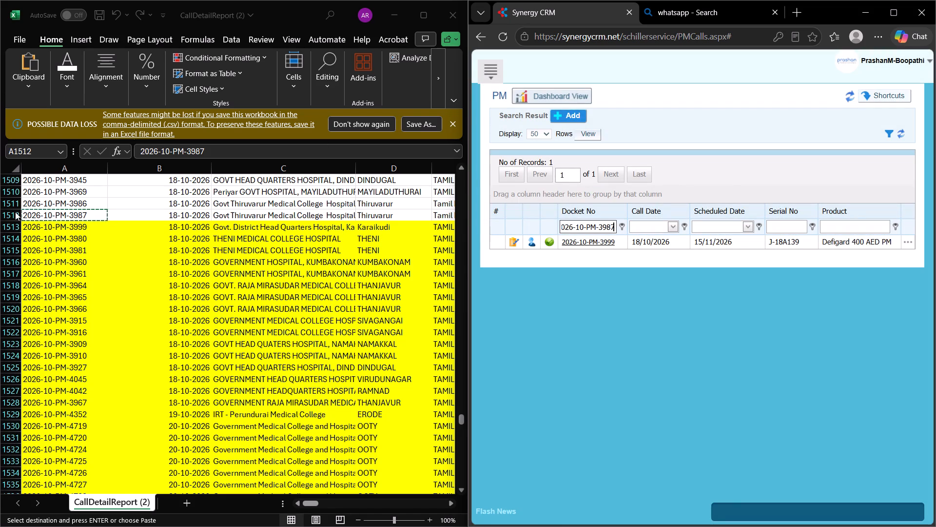
pyautogui.doubleClick(15, 212)
pyautogui.doubleClick(11, 214)
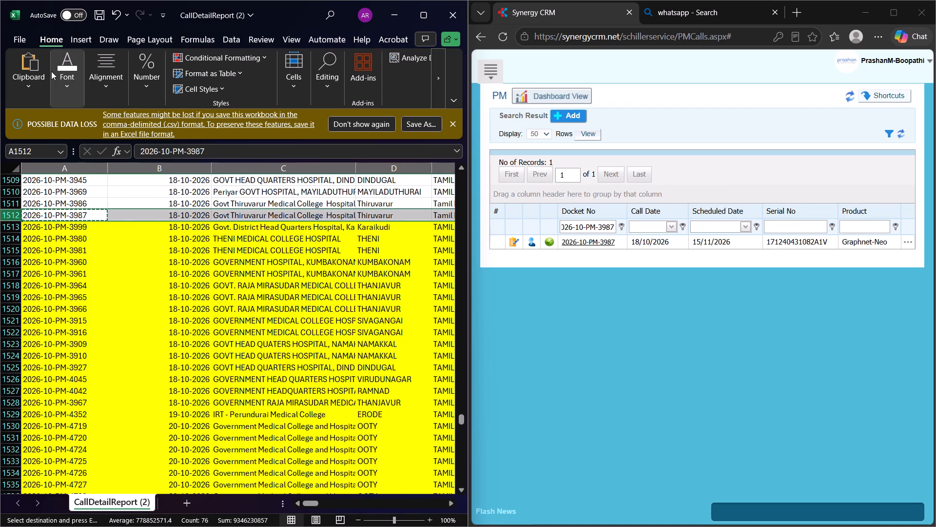
pyautogui.click(51, 71)
pyautogui.click(141, 142)
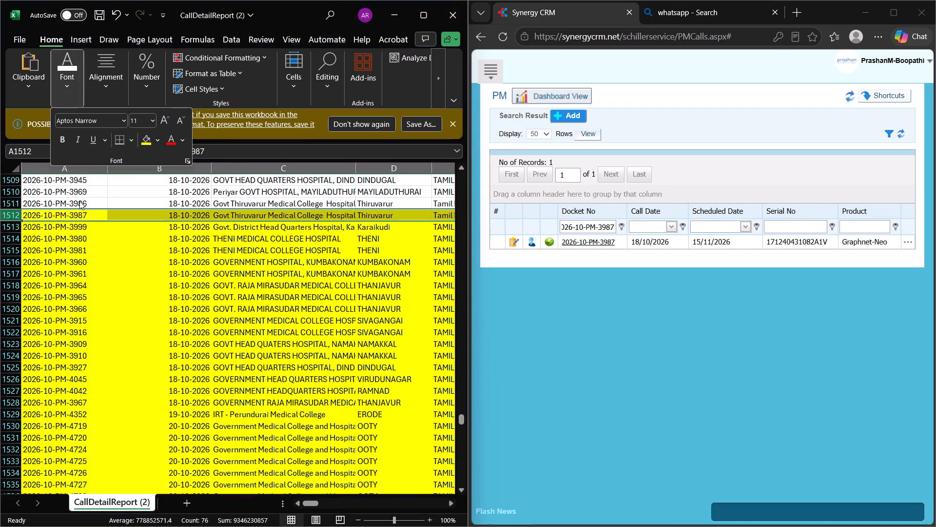
# Copy docket number 2026-10-PM-3986 from Excel, and check docket 2026-10-PM-3987's allocation history in its Allocate to Engineer form before closing the form.
pyautogui.doubleClick(79, 201)
pyautogui.hotkey('ctrl', 'c')
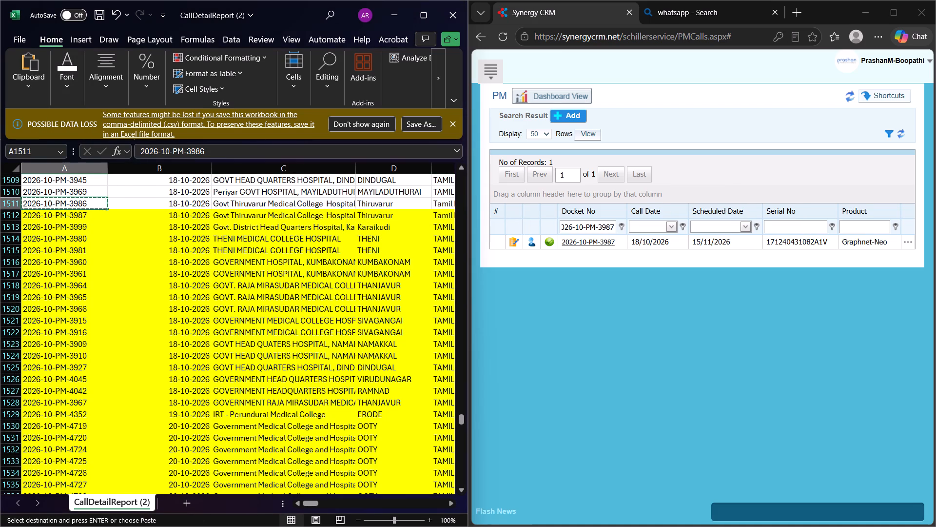
pyautogui.click(528, 242)
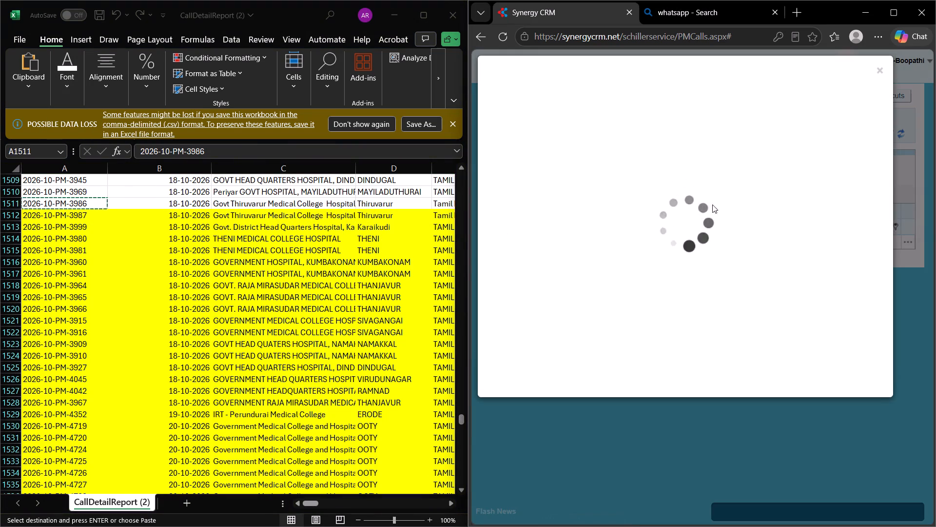
pyautogui.scroll(-7, 707, 226)
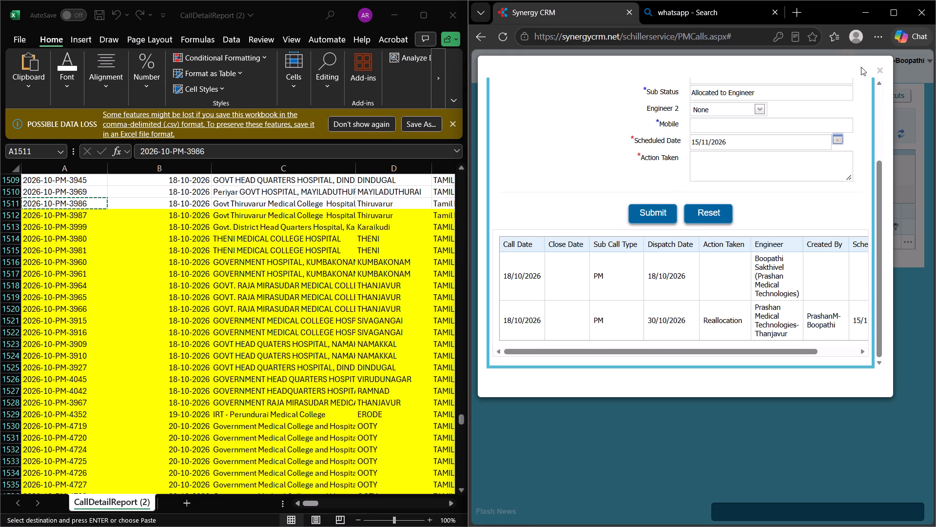
pyautogui.click(878, 71)
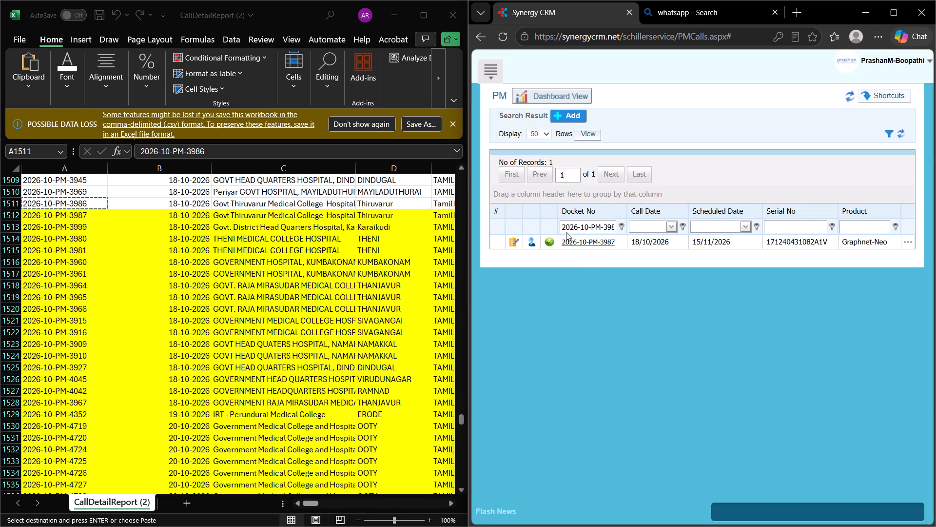
# Filter the Synergy CRM PM list by docket number 2026-10-PM-3986, open its Allocate to Engineer form, and fill its entire Excel row yellow.
pyautogui.doubleClick(563, 228)
pyautogui.click(563, 228)
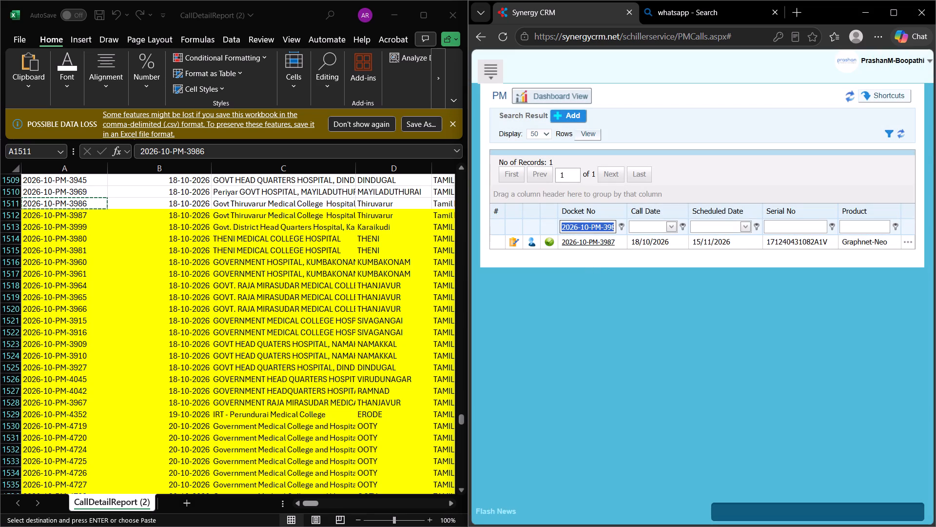
pyautogui.hotkey('ctrl', 'v')
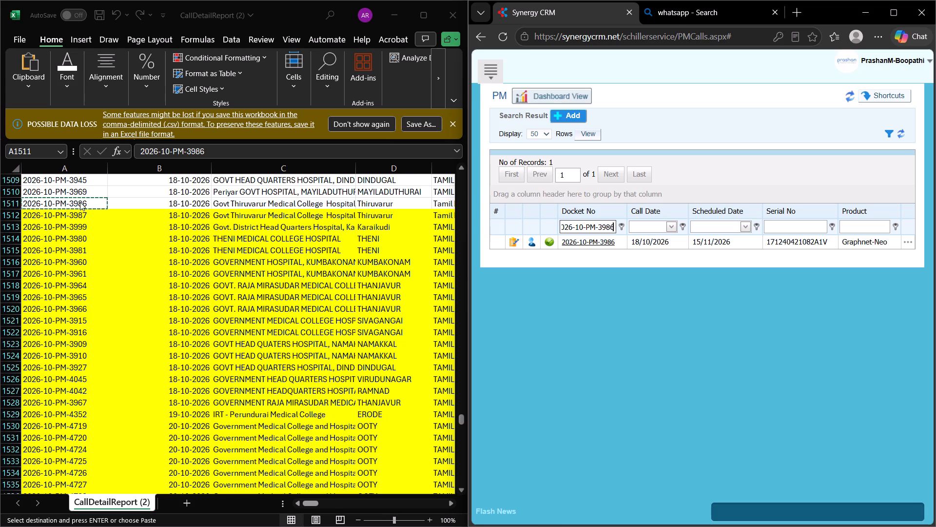
pyautogui.doubleClick(8, 203)
pyautogui.click(535, 243)
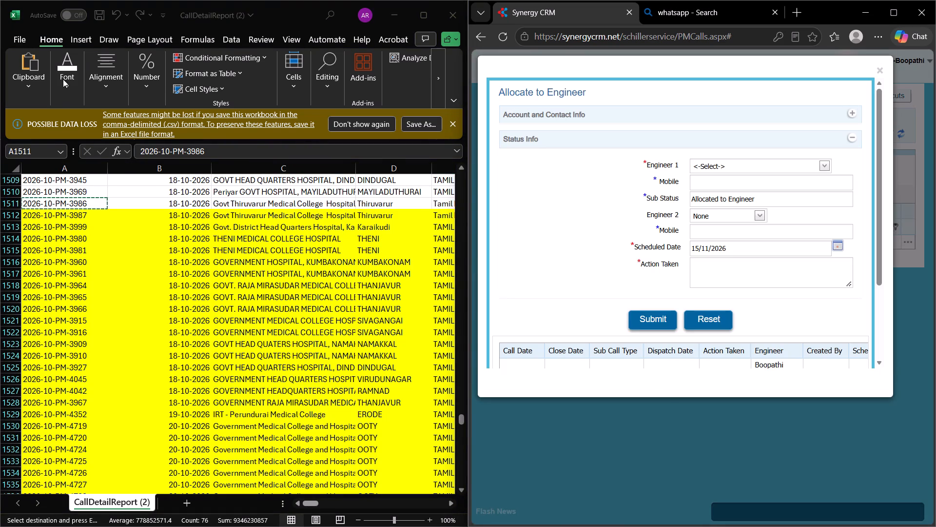
pyautogui.click(63, 79)
pyautogui.click(72, 69)
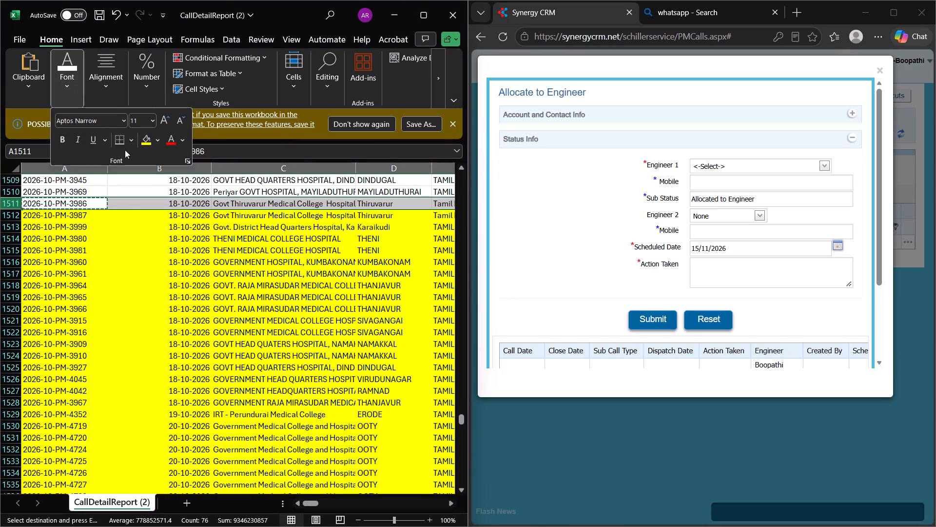
pyautogui.click(148, 144)
pyautogui.scroll(-6, 661, 303)
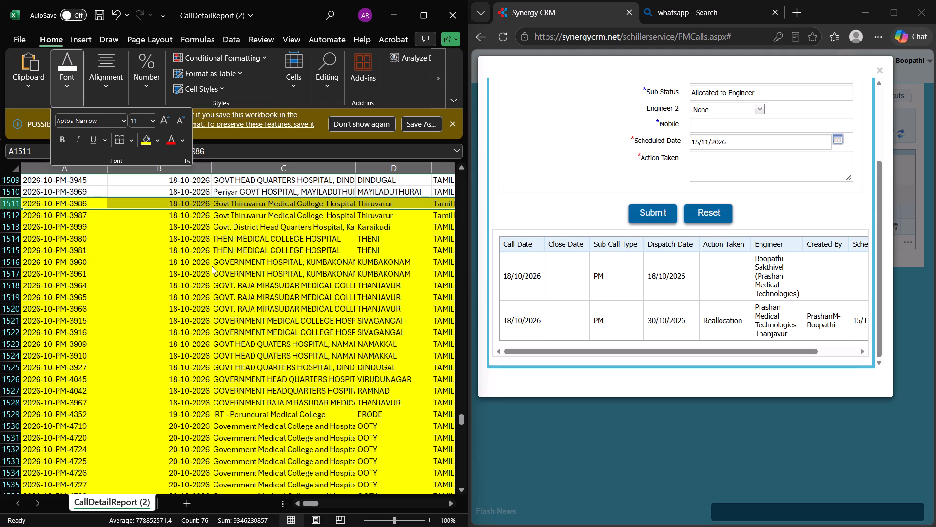
pyautogui.doubleClick(85, 191)
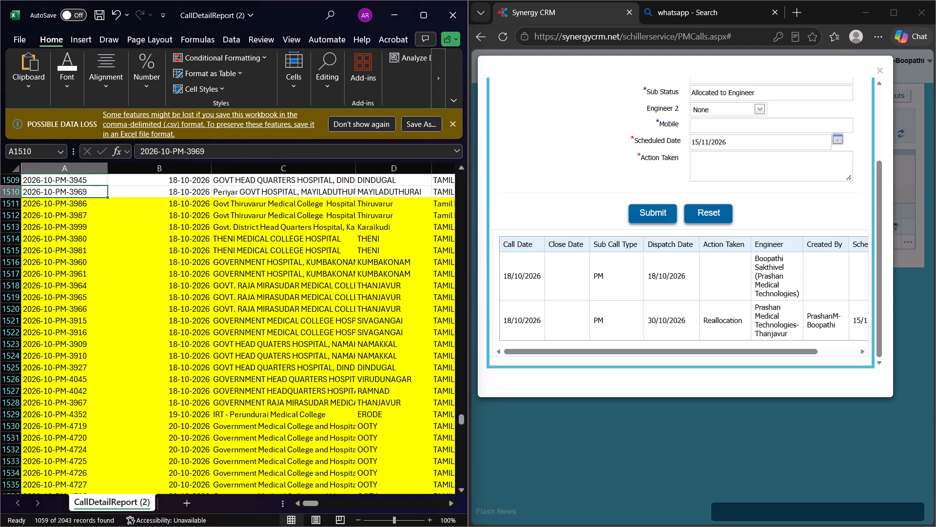
pyautogui.hotkey('ctrl', 'c')
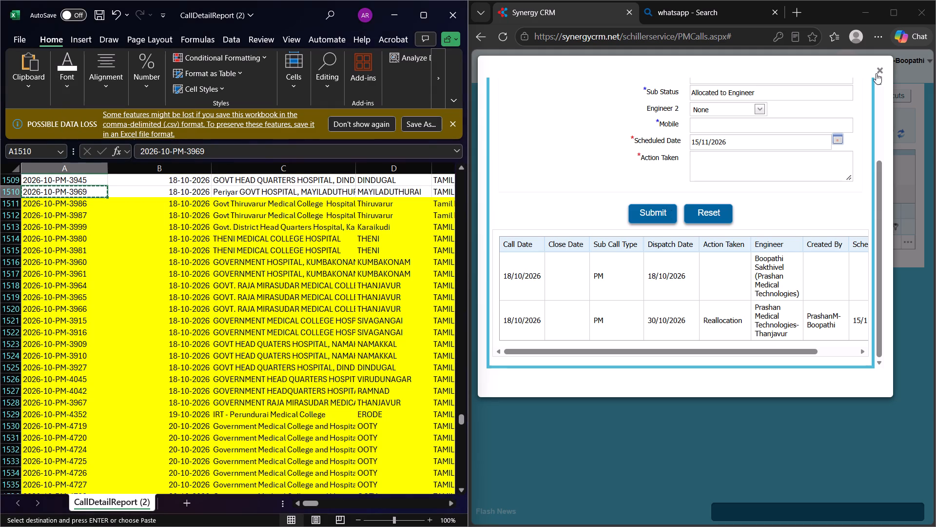
pyautogui.click(880, 71)
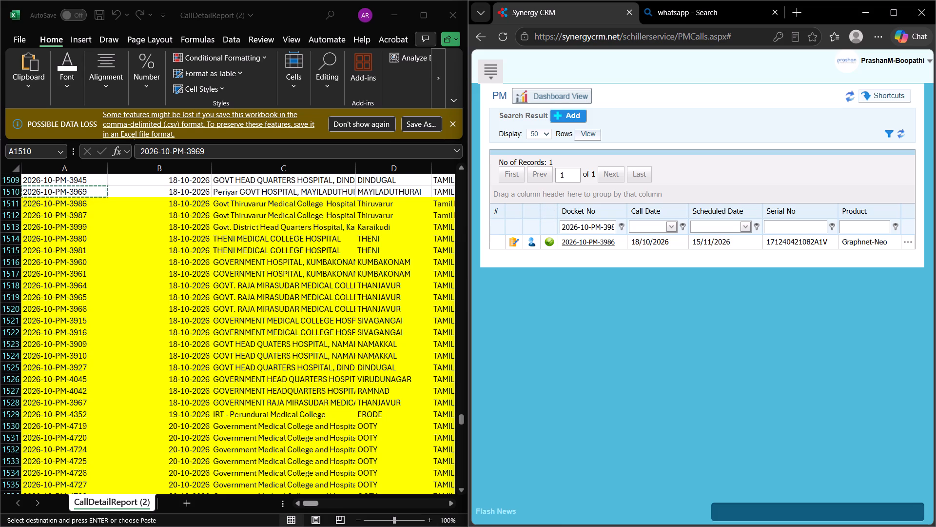
# Filter the Synergy CRM PM list by docket number 2026-10-PM-3969 and check its allocation history in the Allocate to Engineer form.
pyautogui.moveTo(562, 226); pyautogui.dragTo(626, 233)
pyautogui.hotkey('ctrl', 'v')
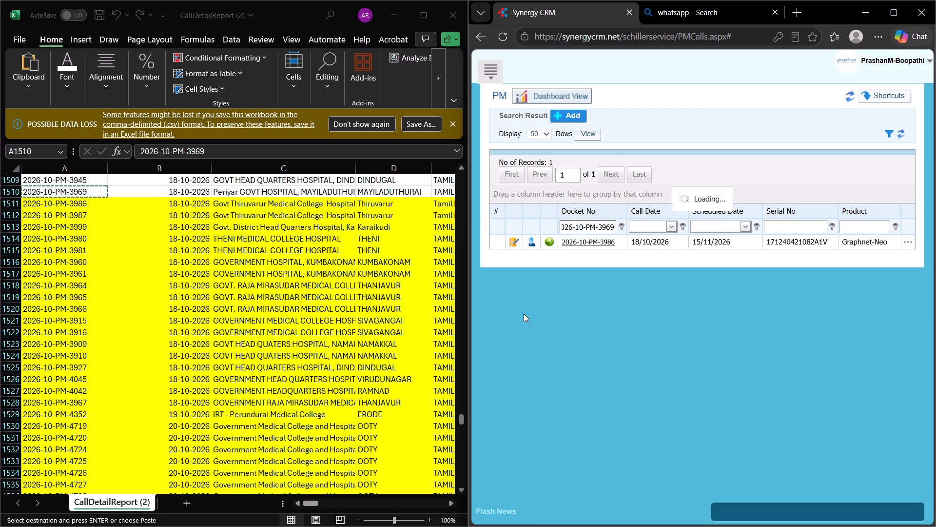
pyautogui.click(534, 240)
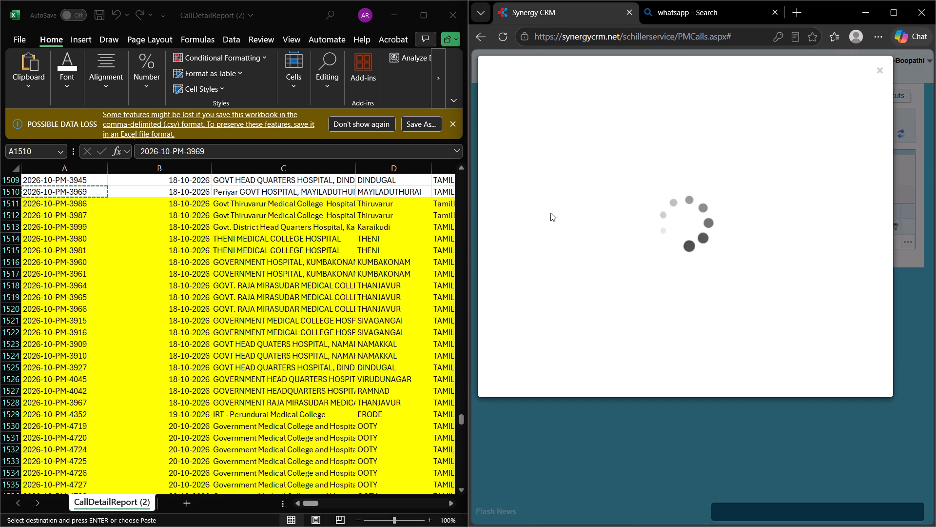
pyautogui.scroll(-6, 702, 249)
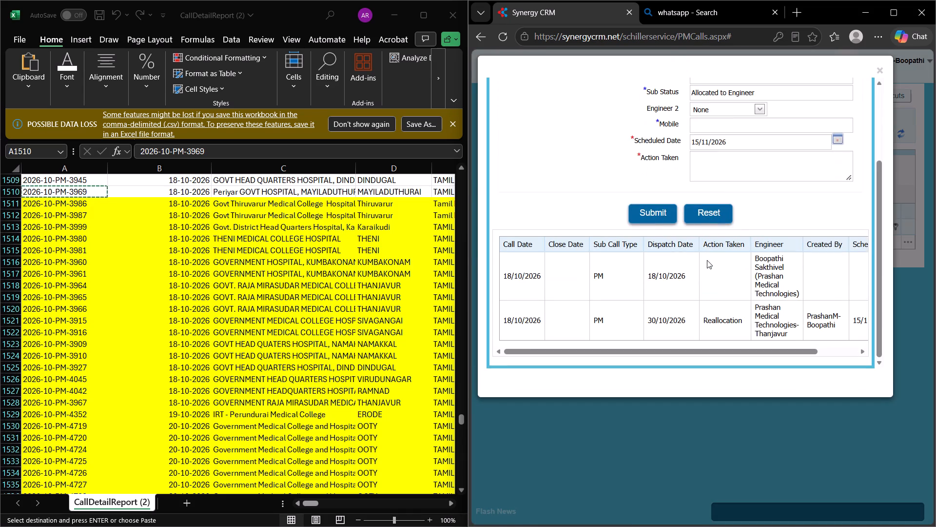
pyautogui.doubleClick(15, 189)
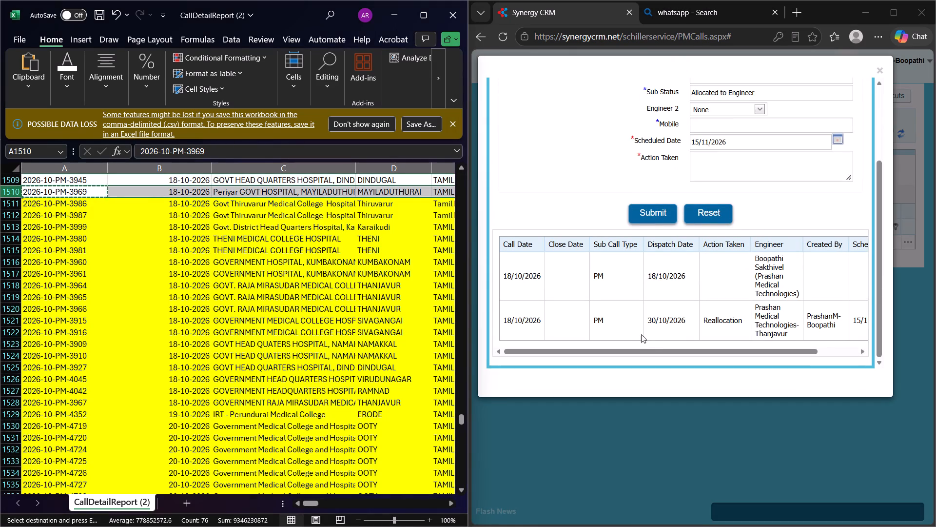
pyautogui.scroll(-1, 651, 341)
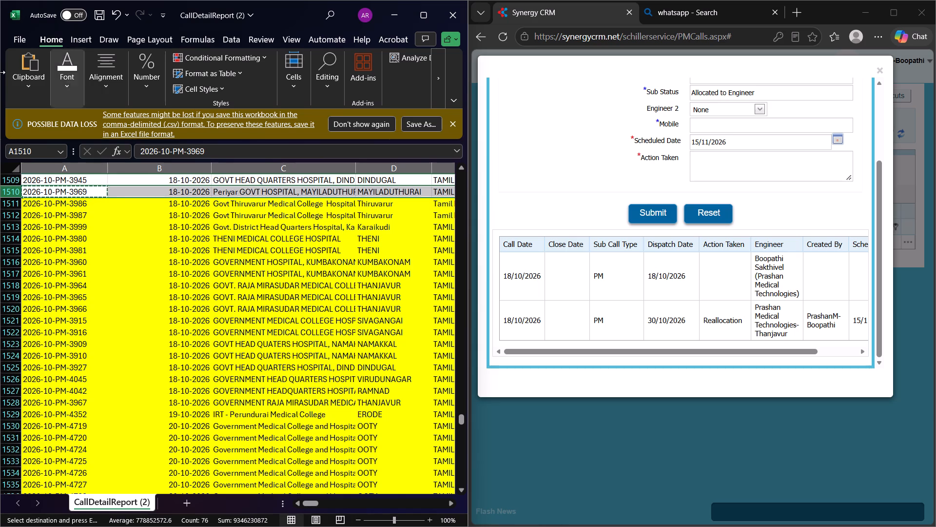
pyautogui.click(72, 62)
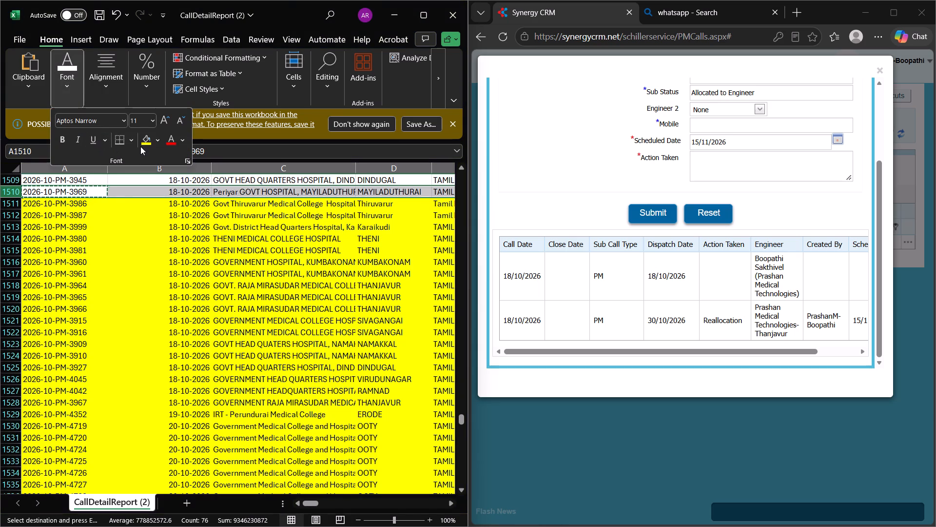
pyautogui.click(141, 144)
# Copy docket number 2026-10-PM-3945 from Excel and close docket 2026-10-PM-3969's Allocate to Engineer form.
pyautogui.scroll(2, 79, 221)
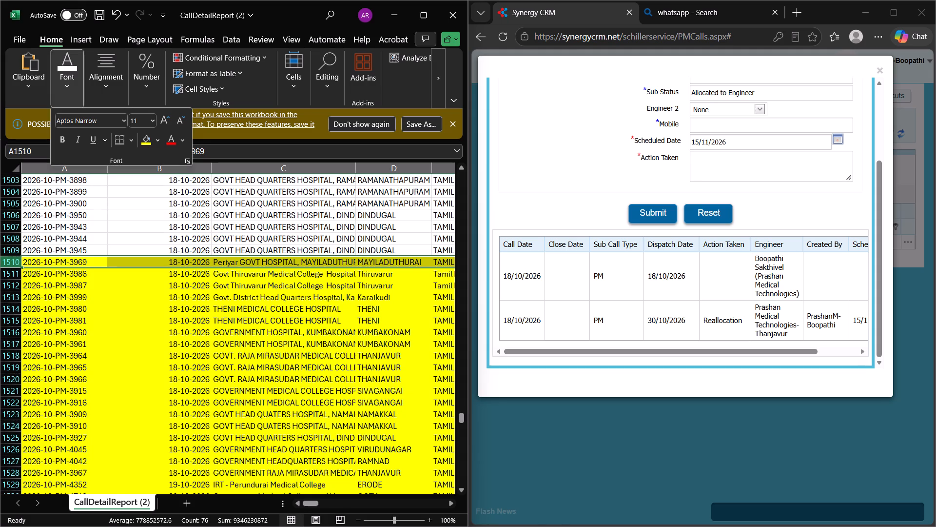
pyautogui.doubleClick(86, 249)
pyautogui.click(128, 249)
pyautogui.click(92, 253)
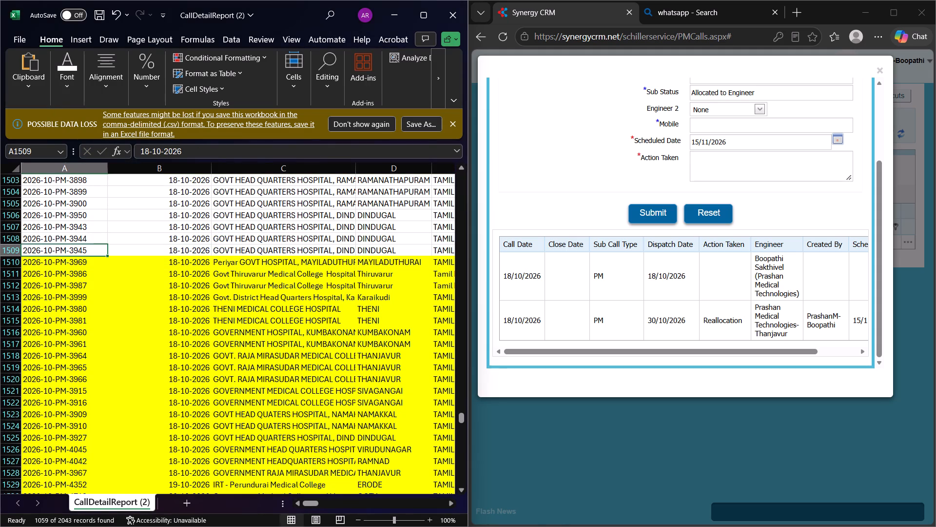
pyautogui.hotkey('ctrl', 'c')
pyautogui.scroll(4, 666, 146)
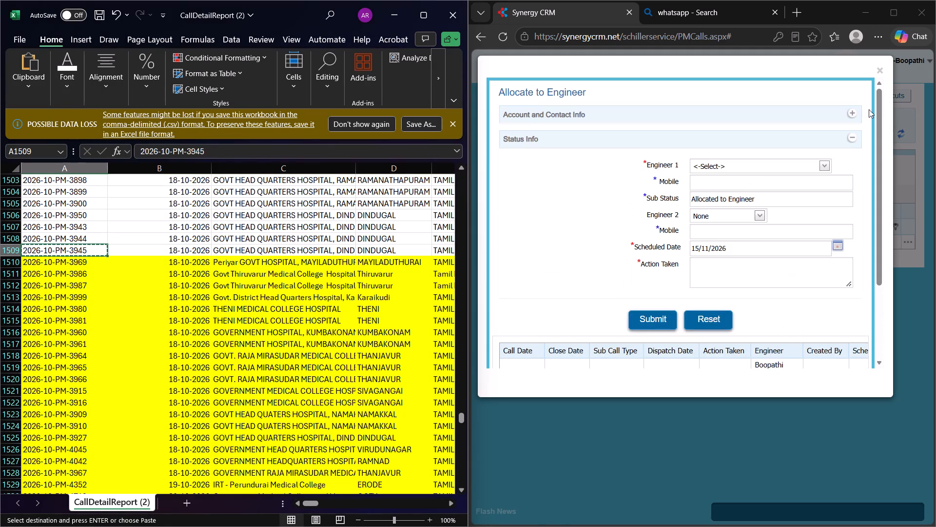
pyautogui.click(883, 65)
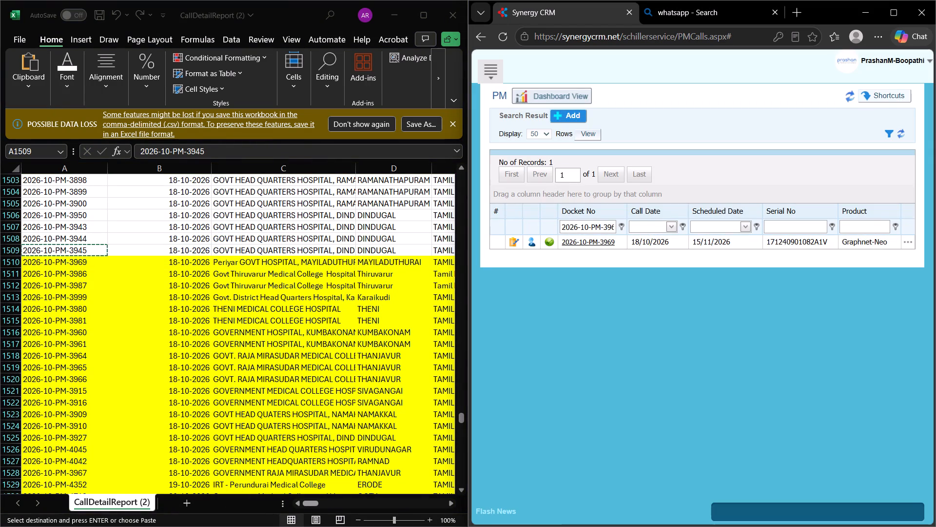
pyautogui.moveTo(563, 227); pyautogui.dragTo(616, 229)
pyautogui.hotkey('ctrl', 'v')
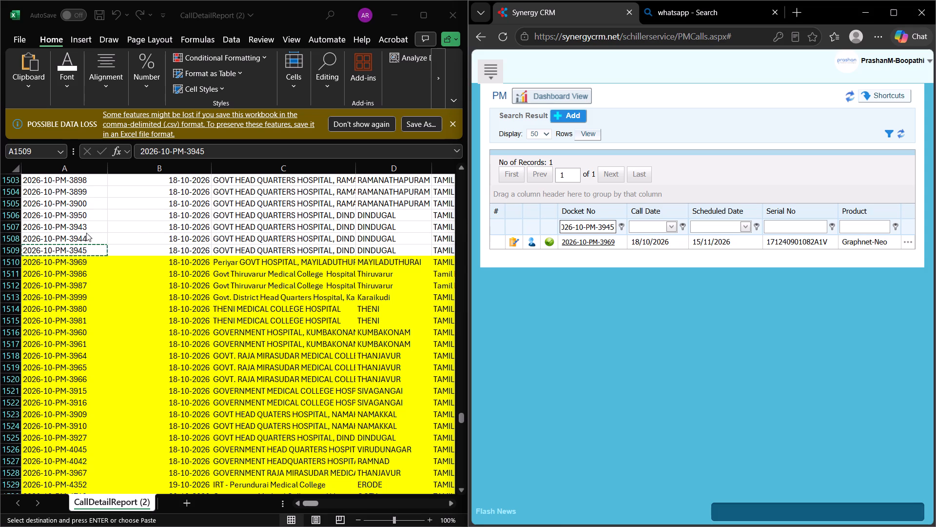
pyautogui.doubleClick(11, 250)
pyautogui.click(67, 82)
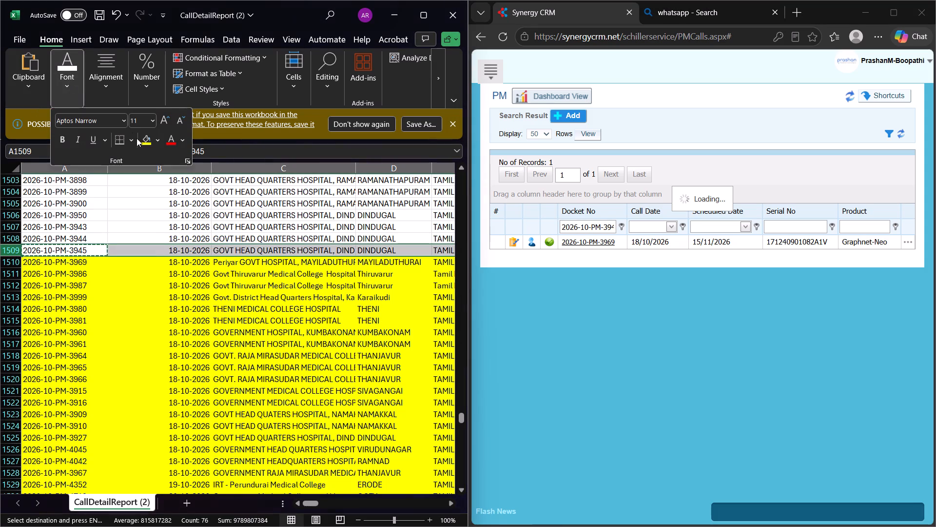
pyautogui.click(145, 140)
pyautogui.click(531, 242)
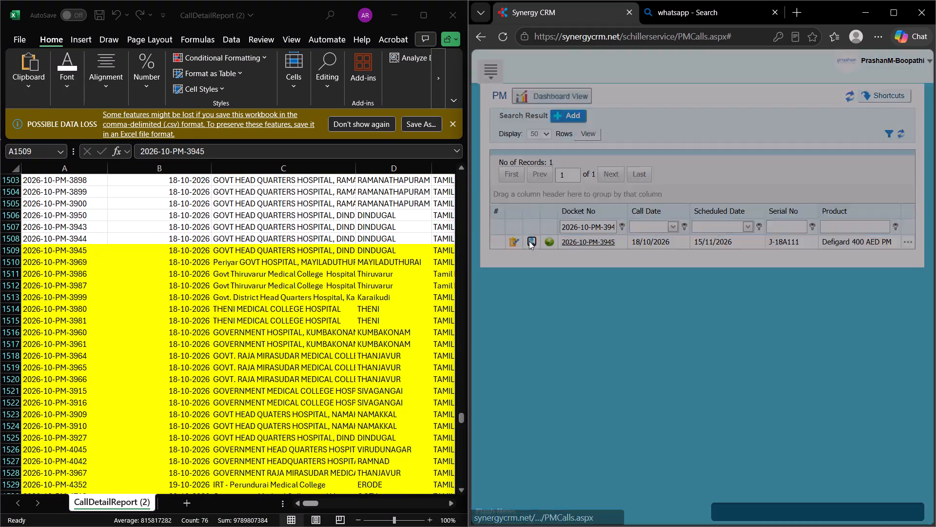
pyautogui.doubleClick(90, 238)
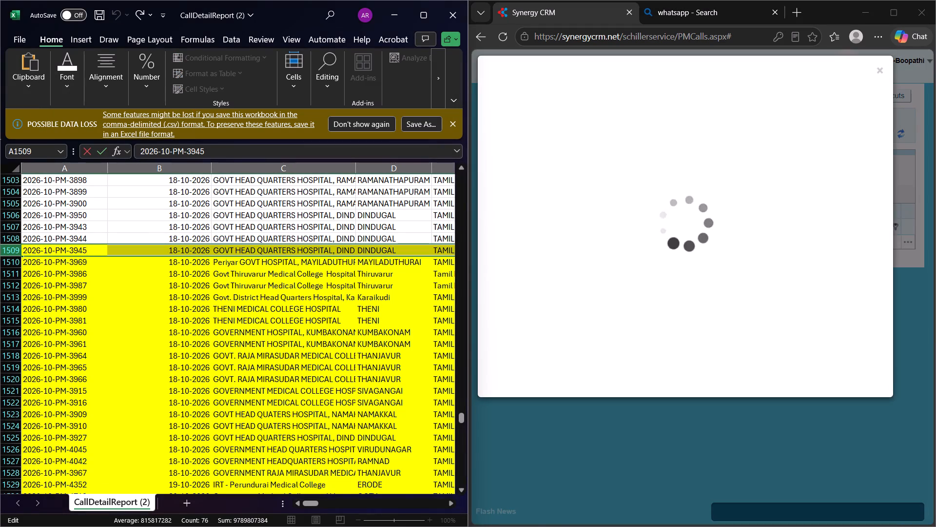
pyautogui.click(90, 238)
pyautogui.hotkey('ctrl', 'c')
pyautogui.scroll(-4, 571, 250)
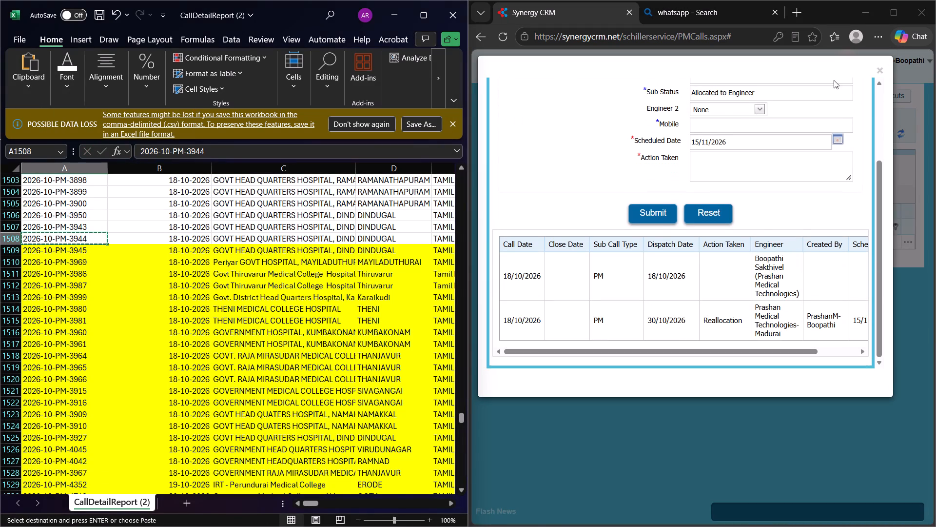
pyautogui.click(878, 69)
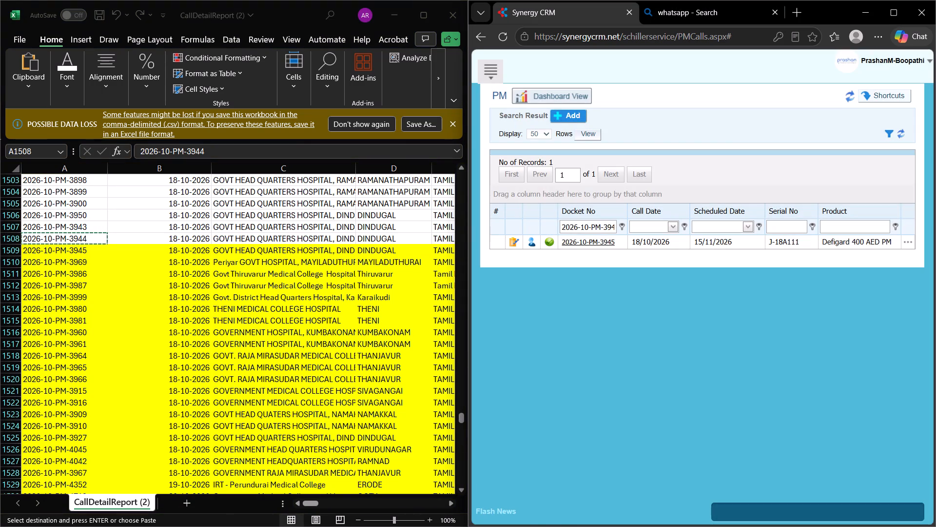
# Filter the Synergy CRM PM list by docket number 2026-10-PM-3944 and fill that docket's entire Excel row yellow.
pyautogui.moveTo(563, 228); pyautogui.dragTo(617, 231)
pyautogui.hotkey('ctrl', 'v')
pyautogui.doubleClick(7, 237)
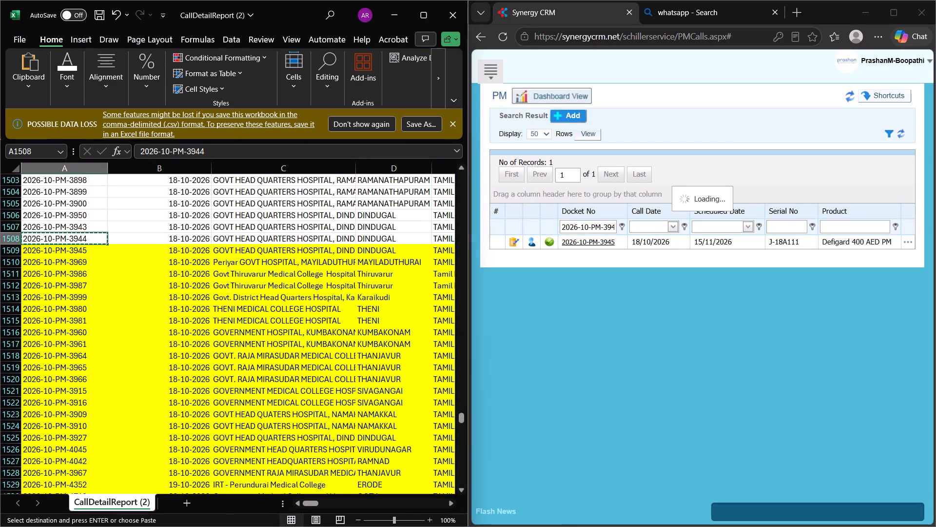
pyautogui.click(65, 89)
pyautogui.click(145, 139)
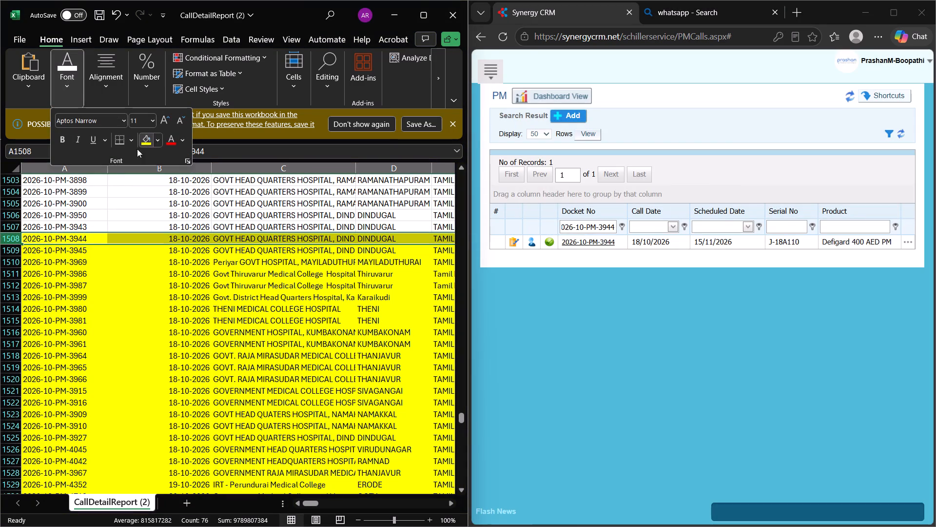
# Copy docket number 2026-10-PM-3943 from Excel, and check docket 2026-10-PM-3944's allocation history in its Allocate to Engineer form before closing the form.
pyautogui.doubleClick(96, 223)
pyautogui.hotkey('ctrl', 'c')
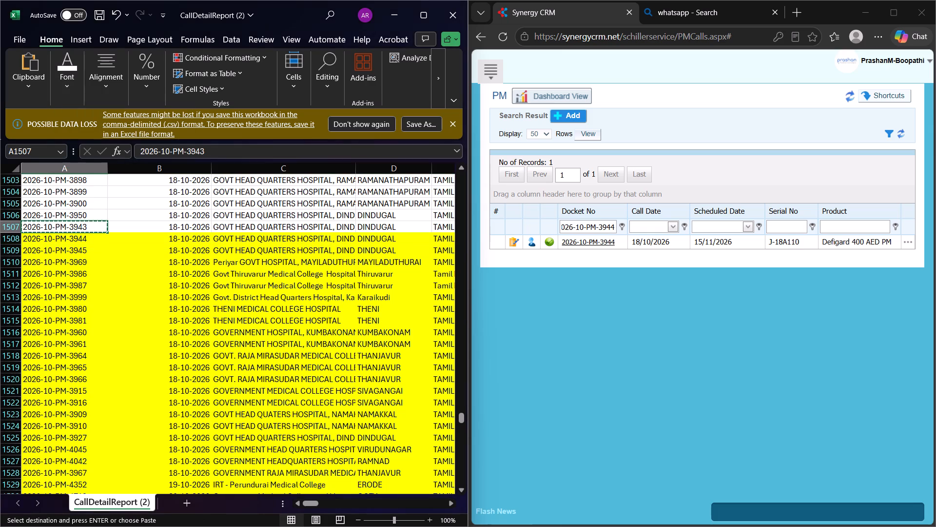
pyautogui.click(532, 243)
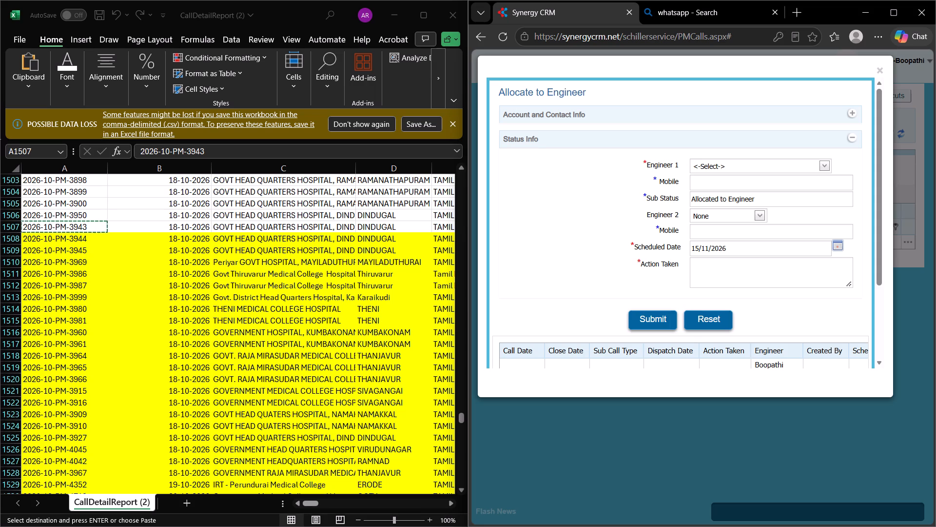
pyautogui.moveTo(627, 292); pyautogui.dragTo(613, 298)
pyautogui.scroll(-5, 615, 269)
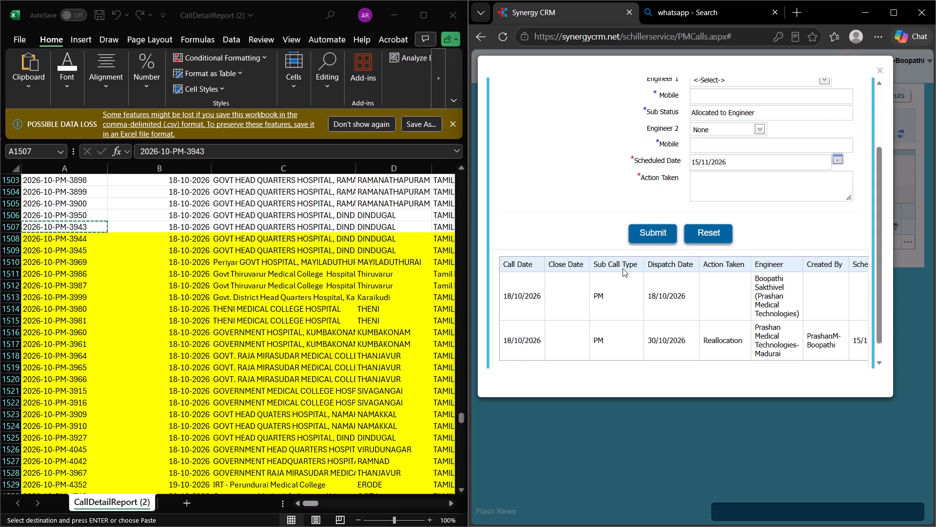
pyautogui.click(881, 72)
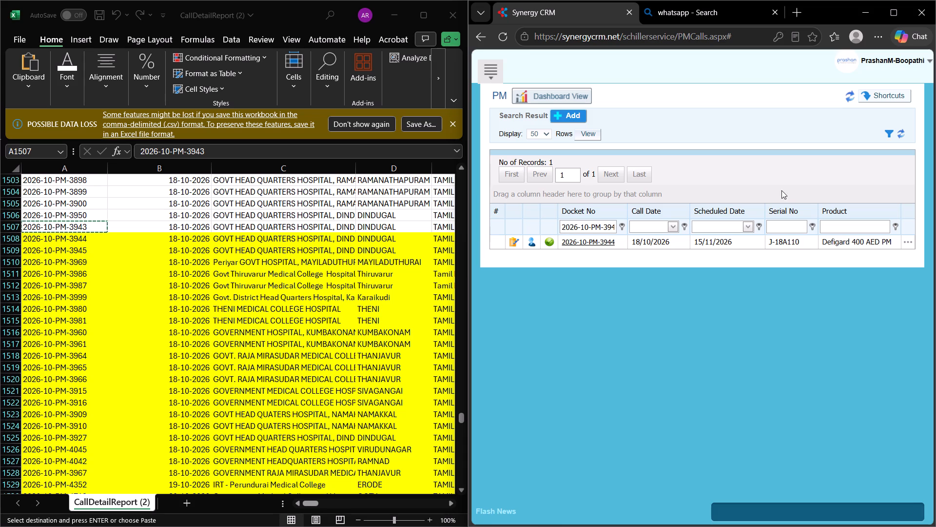
pyautogui.doubleClick(104, 251)
pyautogui.click(99, 251)
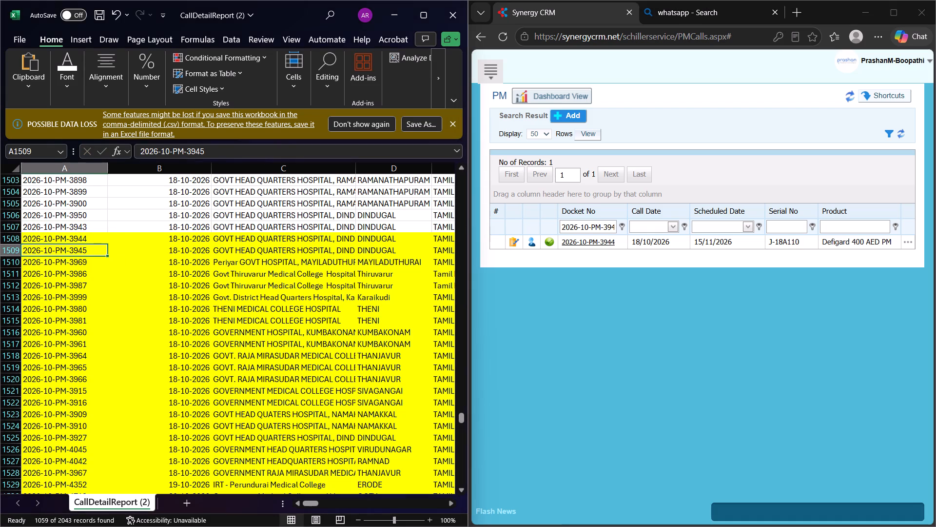
pyautogui.hotkey('ctrl', 'c')
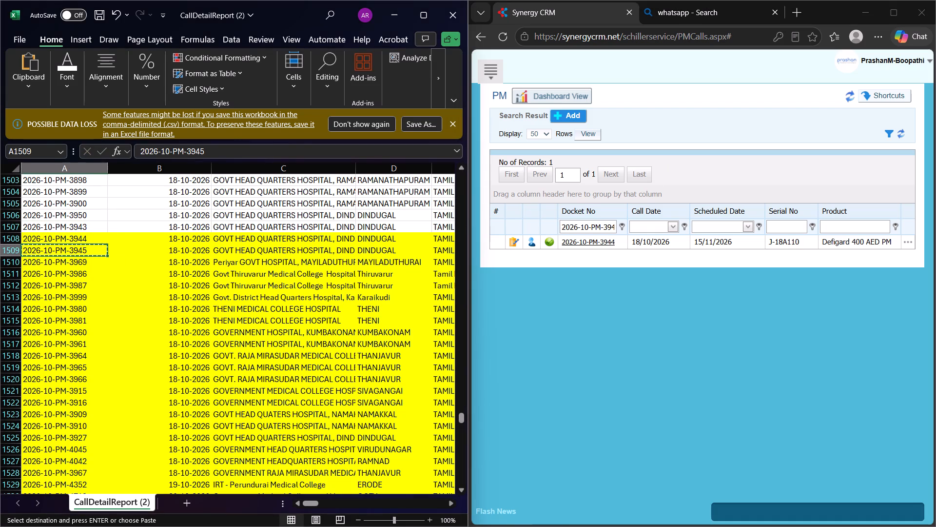
pyautogui.moveTo(562, 227); pyautogui.dragTo(644, 233)
pyautogui.hotkey('ctrl', 'v')
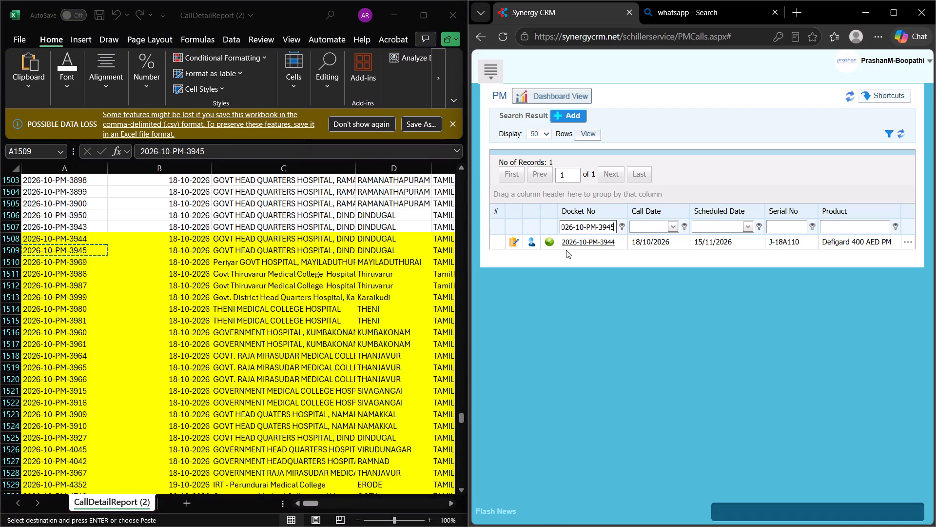
# Check docket 2026-10-PM-3945's allocation history, reallocate it to Prashan Medical Technologies-Coimbatore as Engineer 1 with action taken REALLOCATION, and submit.
pyautogui.click(530, 243)
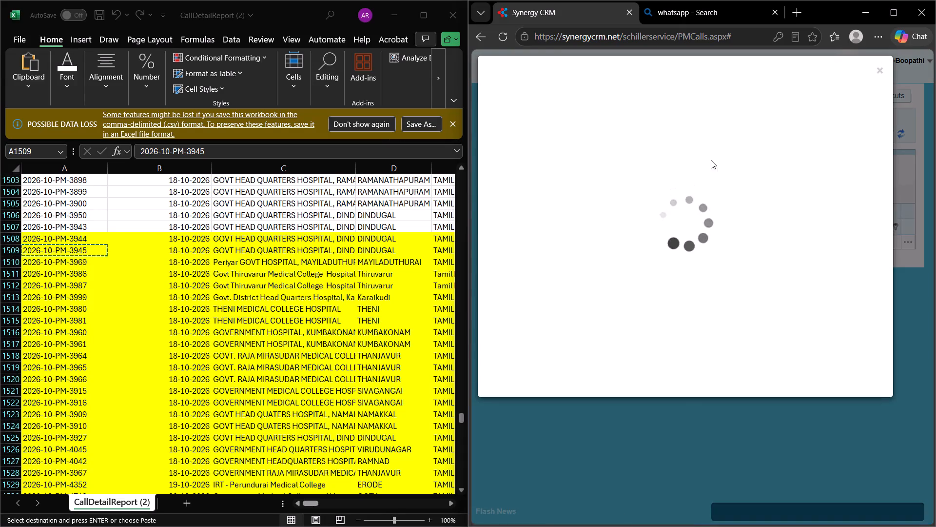
pyautogui.scroll(-5, 598, 262)
pyautogui.scroll(2, 737, 249)
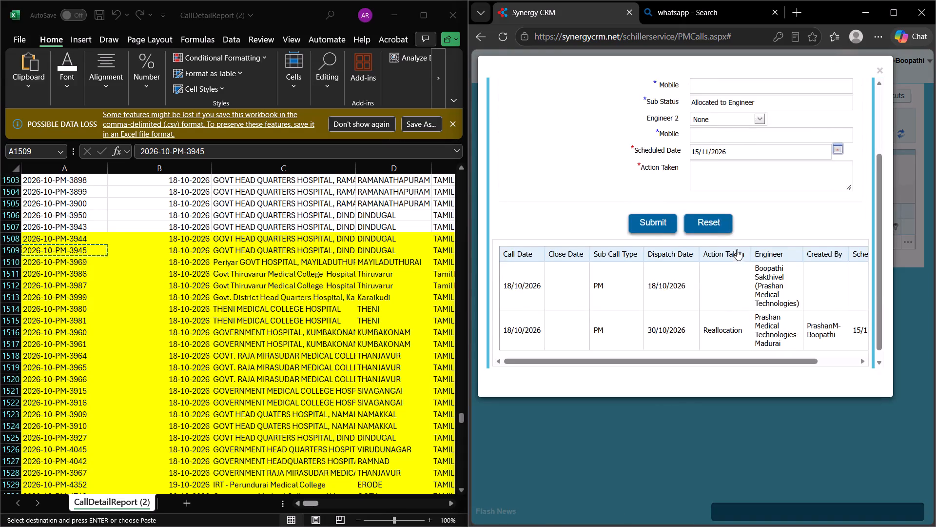
pyautogui.scroll(2, 737, 249)
pyautogui.click(823, 166)
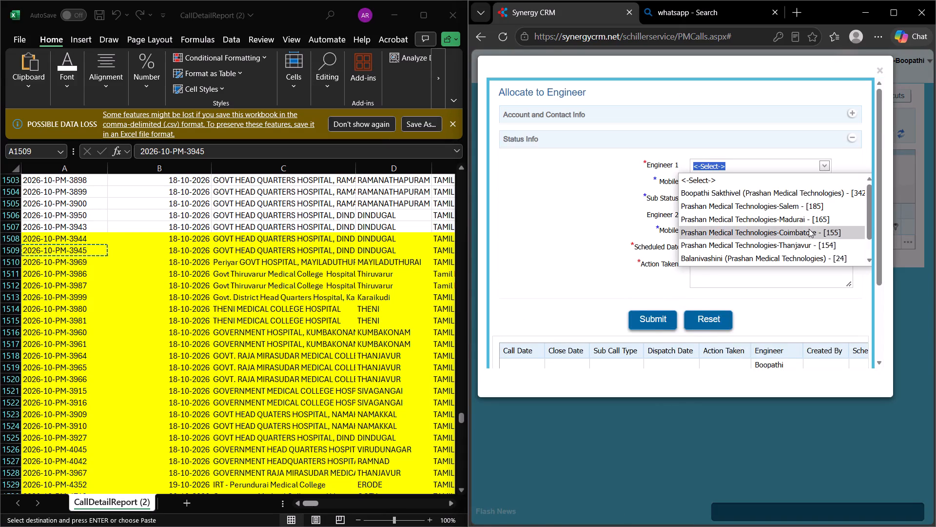
pyautogui.click(809, 229)
pyautogui.click(753, 277)
pyautogui.write('COI')
pyautogui.press('BackSpace')
pyautogui.press('BackSpace')
pyautogui.press('BackSpace')
pyautogui.write('REALLOCATION')
pyautogui.click(663, 307)
pyautogui.click(662, 320)
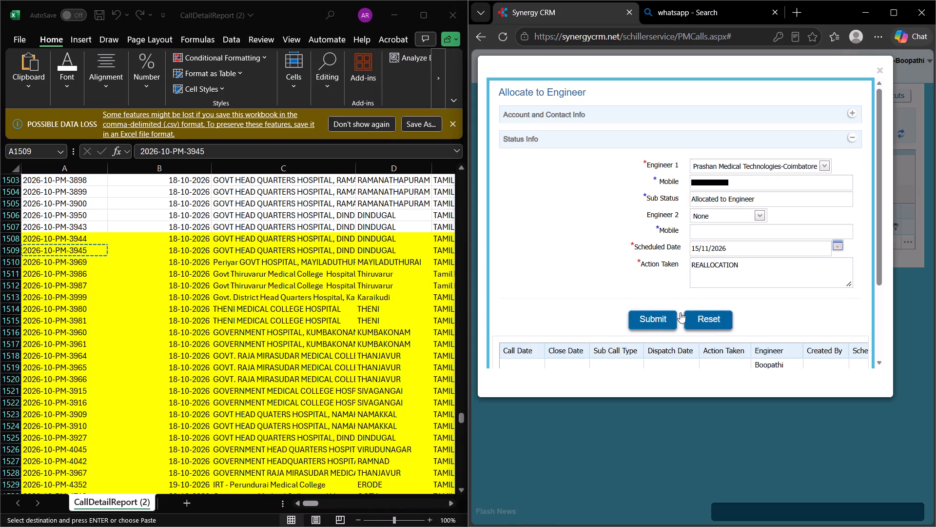
# Copy docket number 2026-10-PM-3944 from Excel and filter the Synergy CRM PM list by it.
pyautogui.click(86, 236)
pyautogui.click(86, 236)
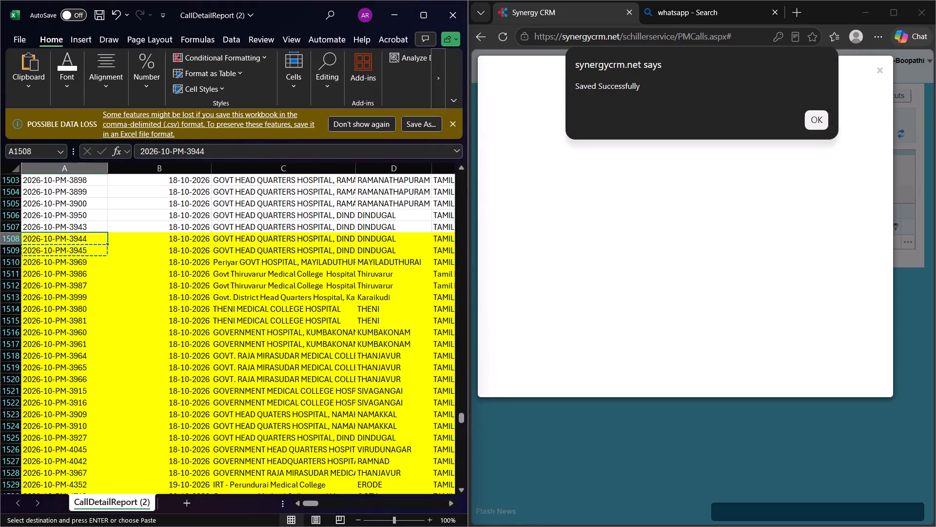
pyautogui.hotkey('ctrl', 'c')
pyautogui.click(820, 123)
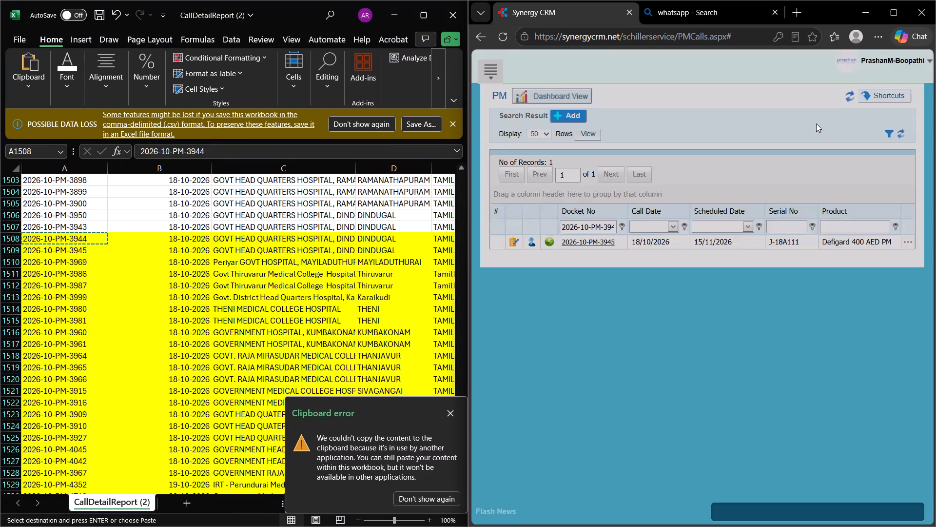
pyautogui.click(97, 237)
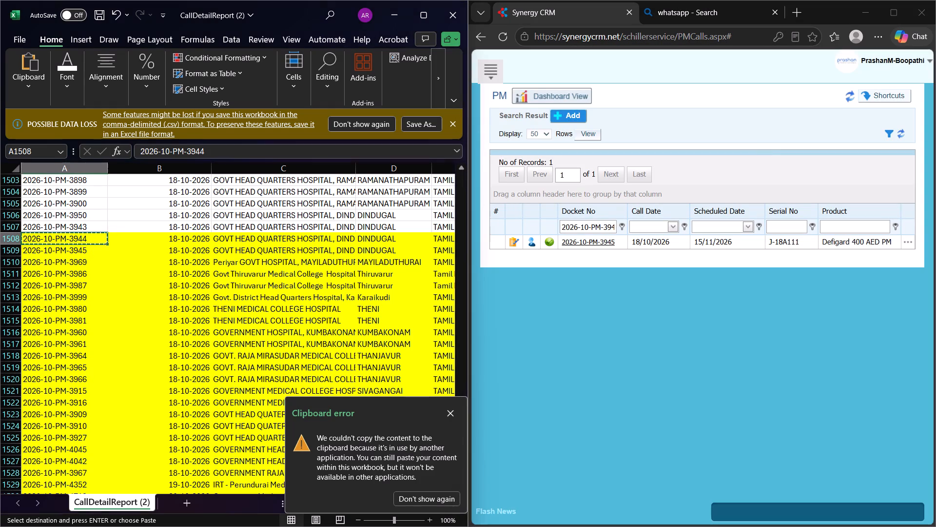
pyautogui.click(97, 237)
pyautogui.click(132, 241)
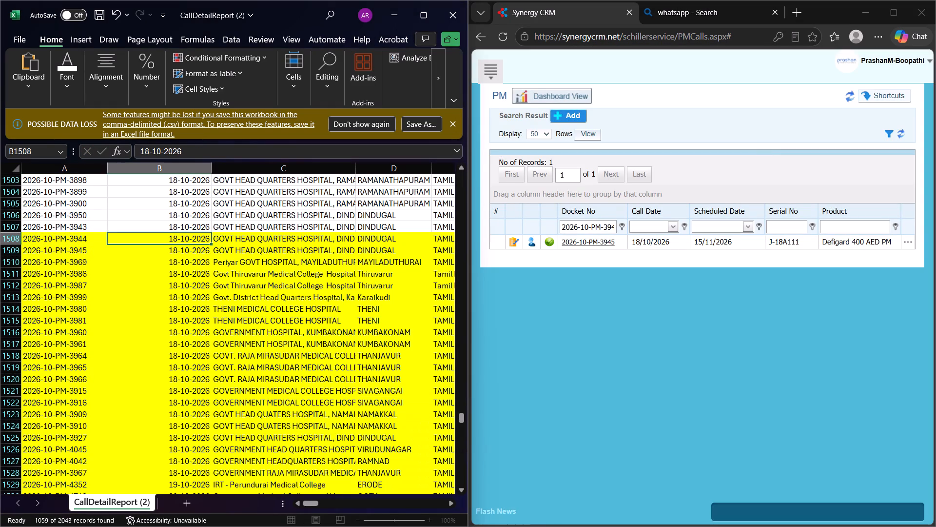
pyautogui.click(101, 242)
pyautogui.hotkey('ctrl', 'c')
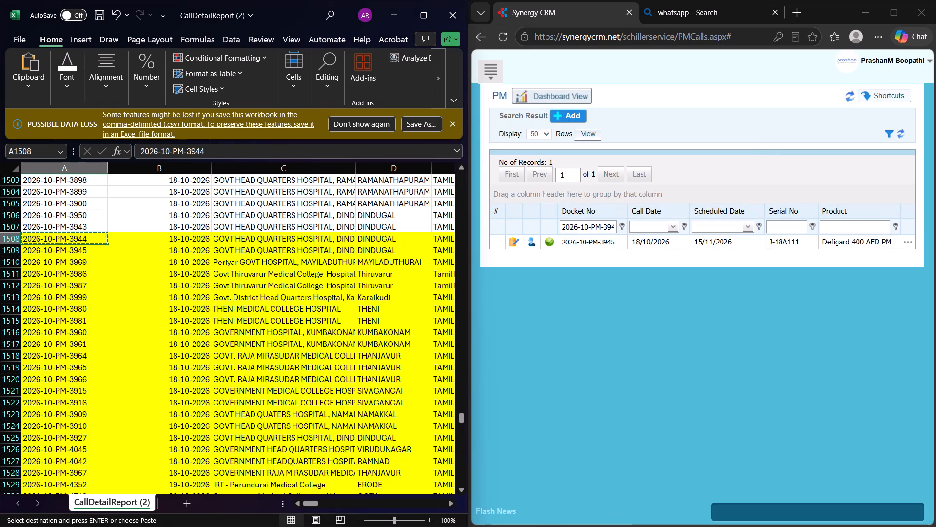
pyautogui.moveTo(562, 226); pyautogui.dragTo(639, 227)
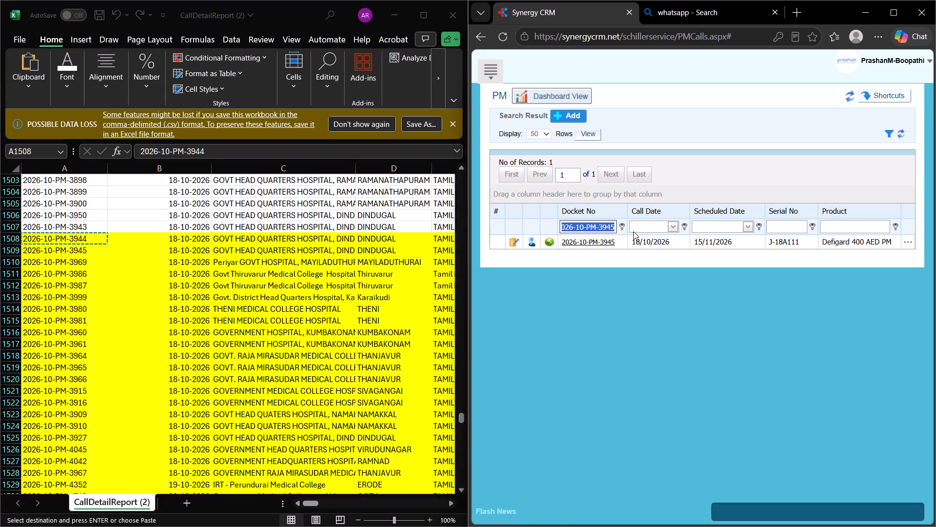
pyautogui.hotkey('ctrl', 'v')
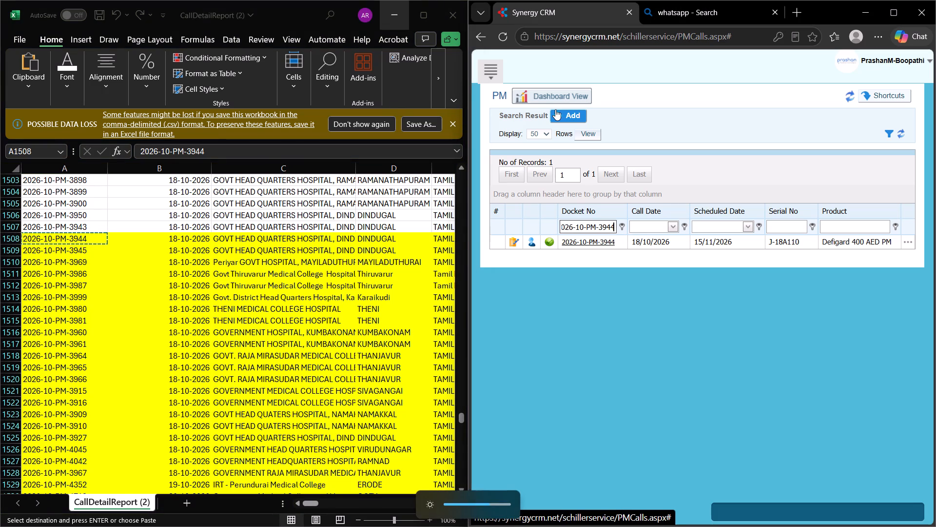
# Check docket 2026-10-PM-3944's allocation history, reallocate it to Prashan Medical Technologies-Coimbatore as Engineer 1 with action taken REALLOCATION, and submit.
pyautogui.click(530, 242)
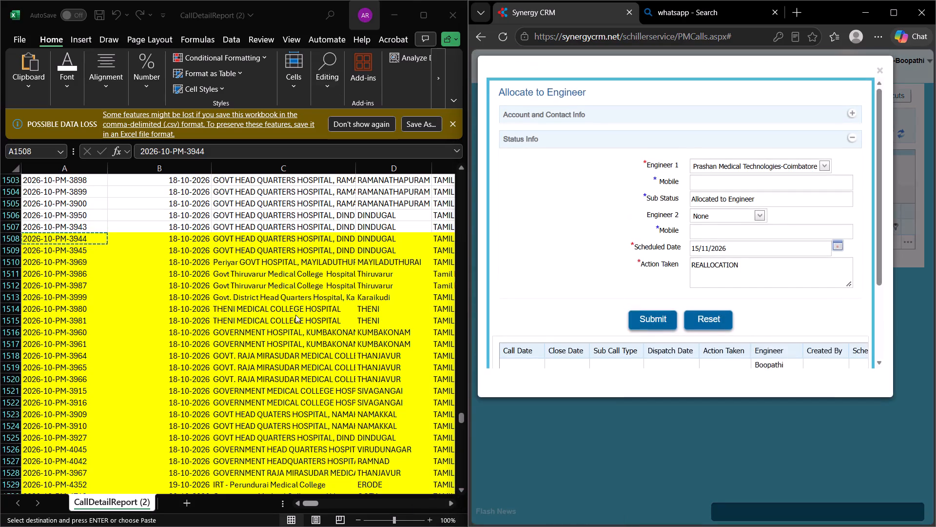
pyautogui.scroll(-12, 741, 321)
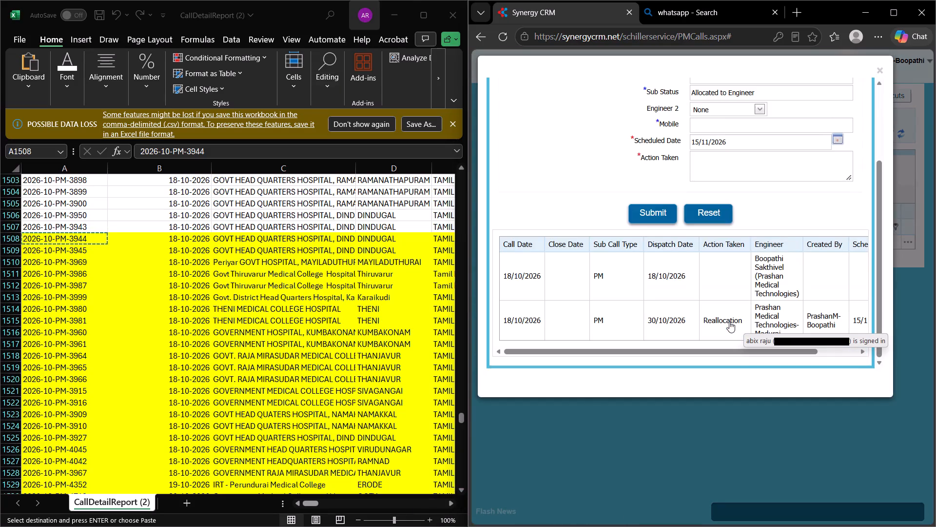
pyautogui.scroll(5, 803, 223)
pyautogui.click(825, 165)
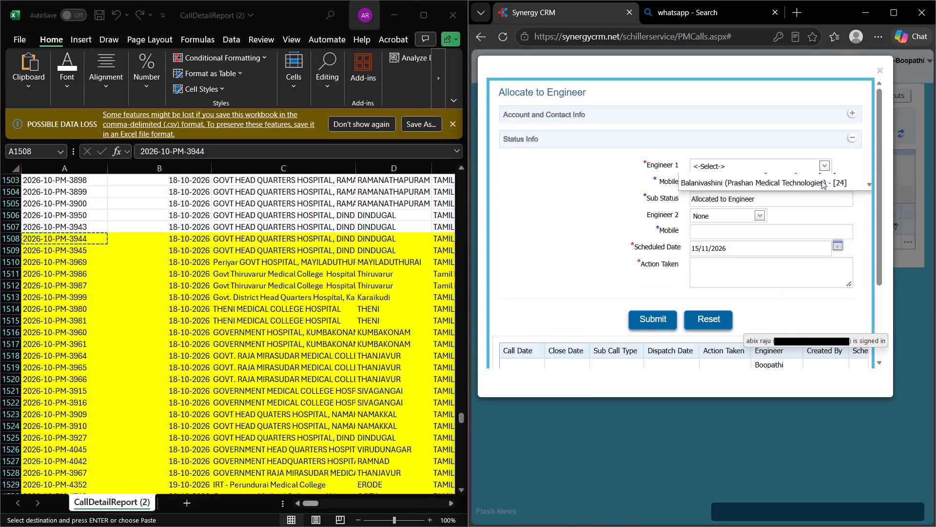
pyautogui.click(777, 232)
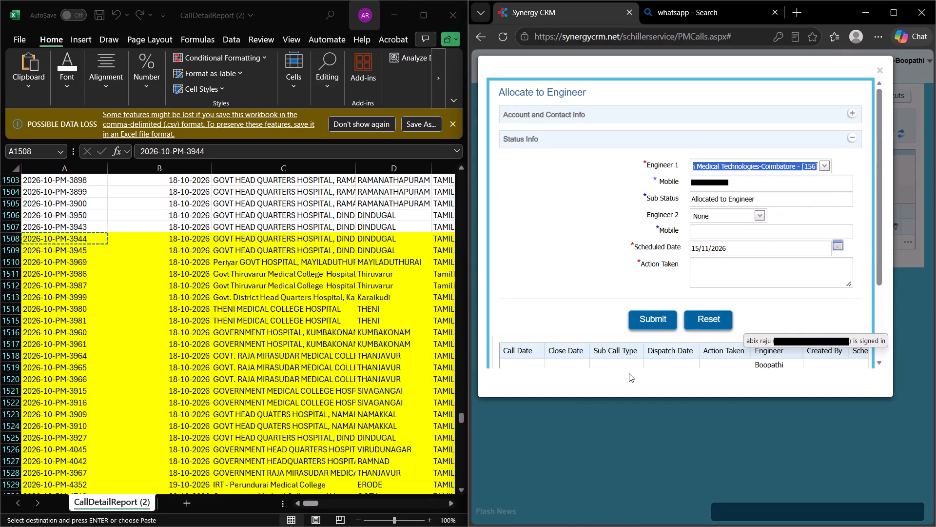
pyautogui.click(759, 274)
pyautogui.write('REALLOCATION')
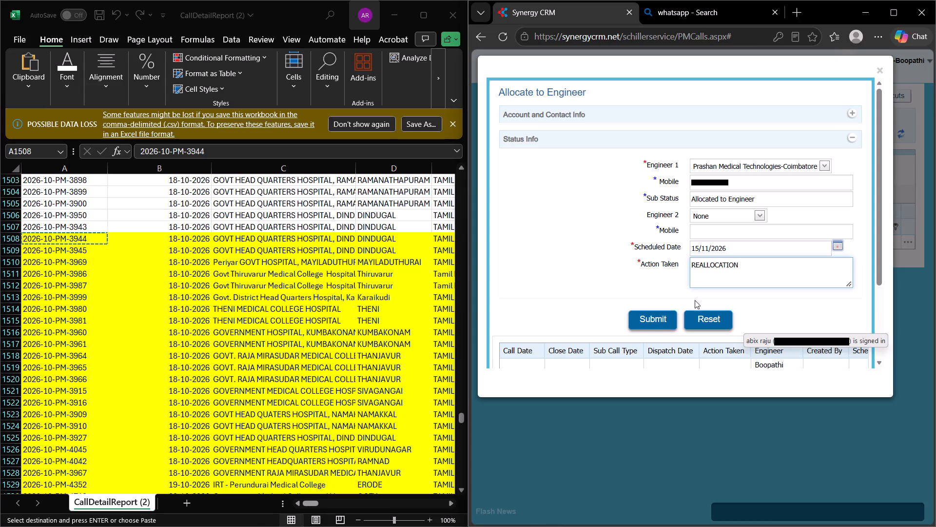
pyautogui.click(656, 315)
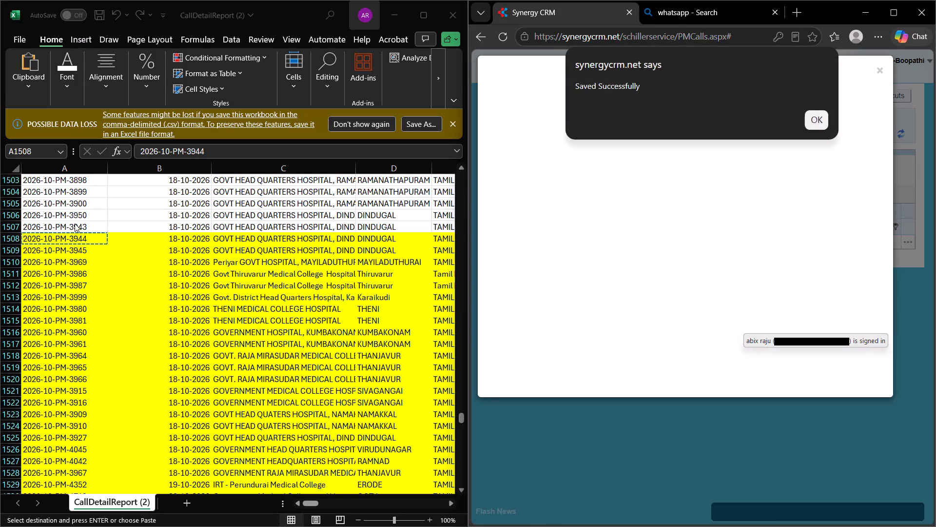
# Filter the Synergy CRM PM list by docket number 2026-10-PM-3943 copied from Excel and open that docket's Allocate to Engineer form.
pyautogui.click(75, 223)
pyautogui.hotkey('ctrl', 'c')
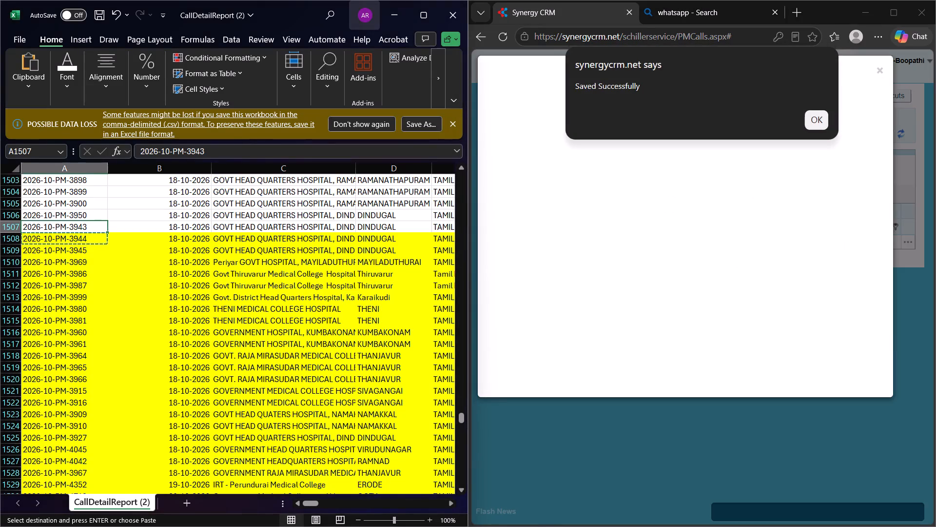
pyautogui.click(813, 120)
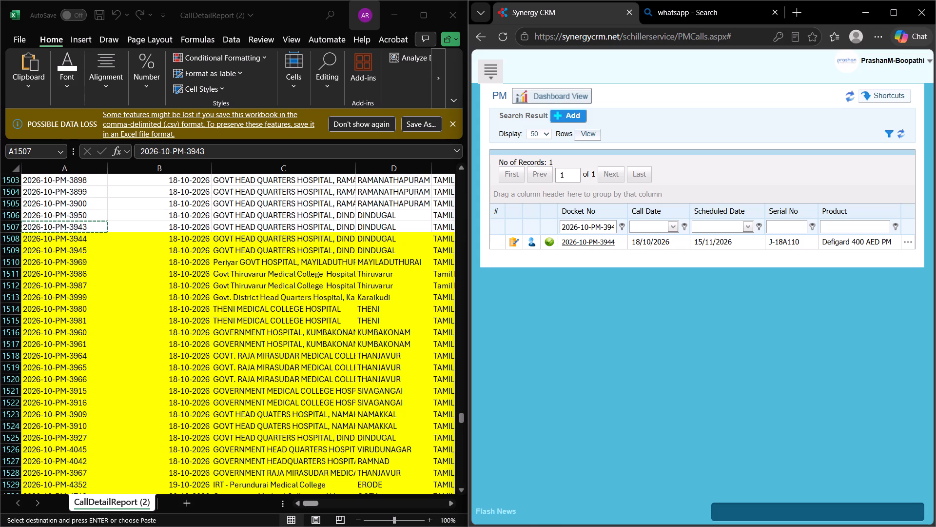
pyautogui.doubleClick(561, 223)
pyautogui.tripleClick(562, 227)
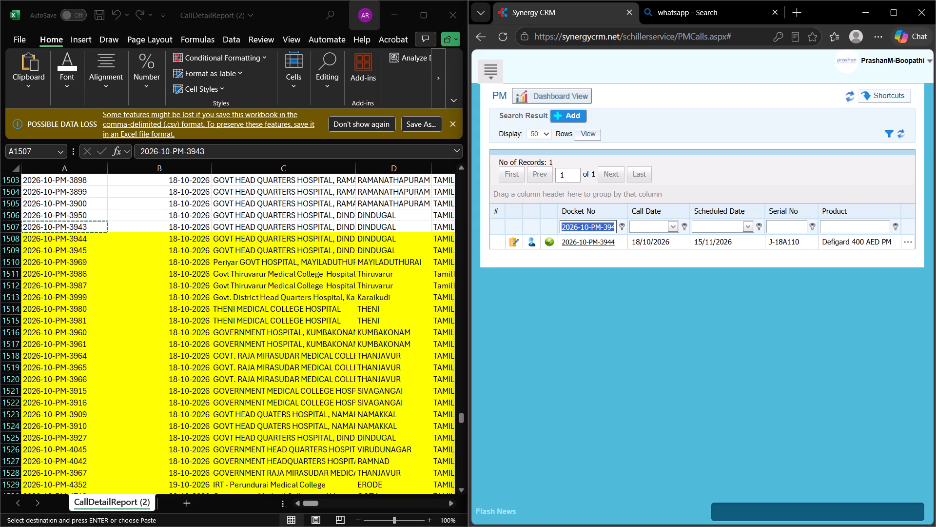
pyautogui.hotkey('ctrl', 'v')
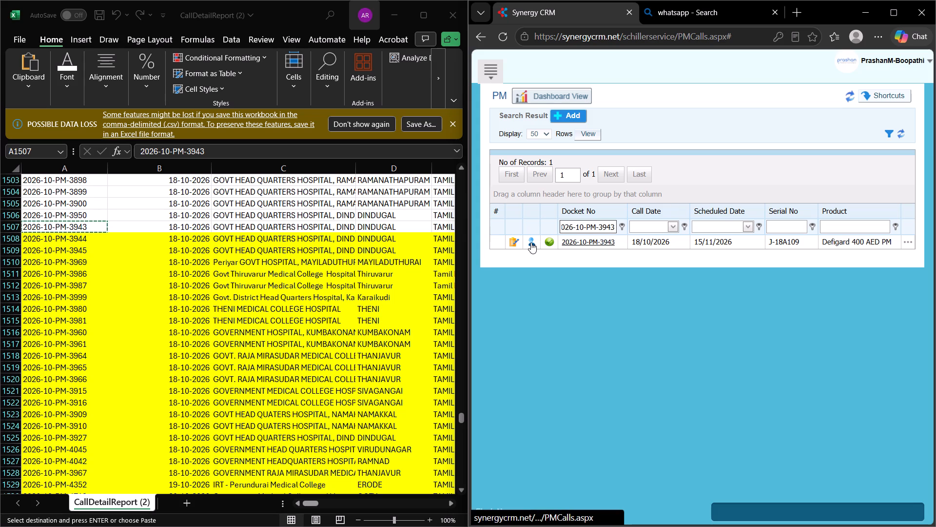
pyautogui.click(531, 243)
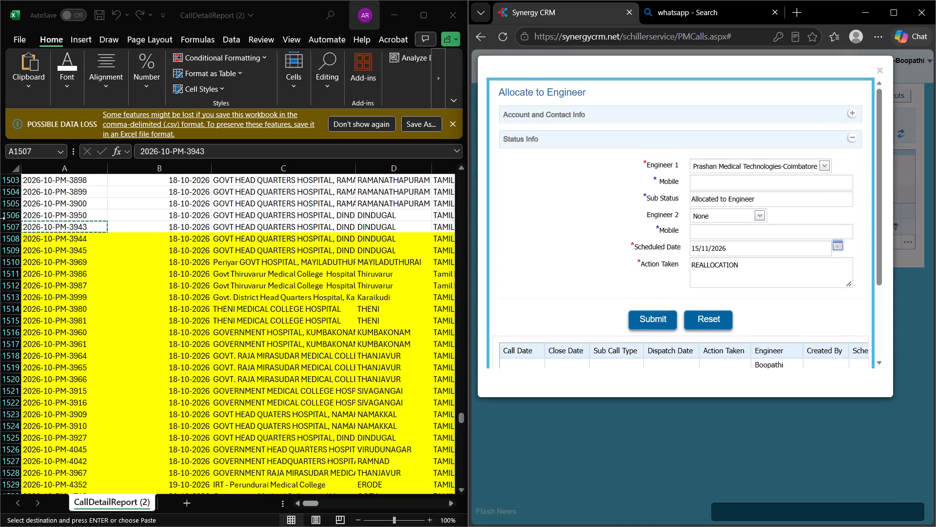
# Fill the entire Excel row of docket 2026-10-PM-3943 yellow.
pyautogui.doubleClick(12, 226)
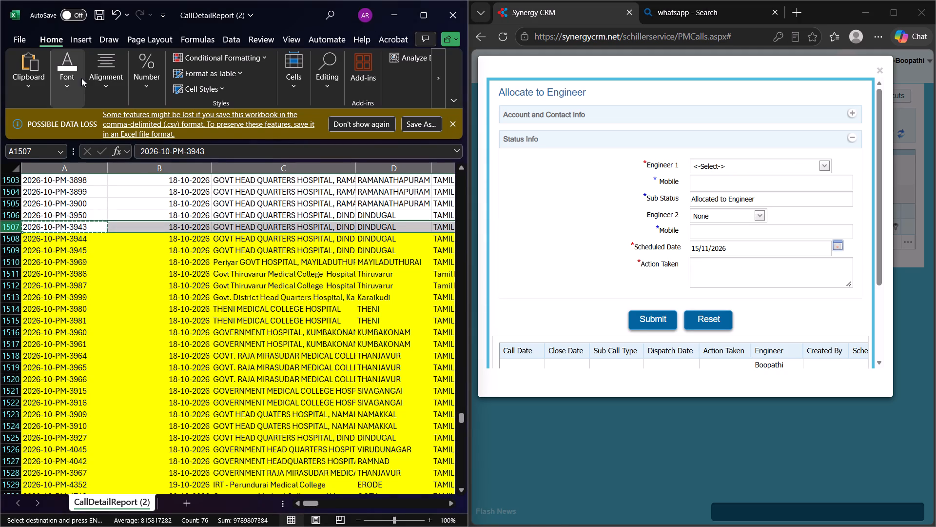
pyautogui.click(76, 79)
pyautogui.click(147, 140)
# Check docket 2026-10-PM-3943's allocation history, reallocate it to Prashan Medical Technologies-Coimbatore as Engineer 1 with action taken REALLOCATION, and submit.
pyautogui.scroll(-3, 776, 337)
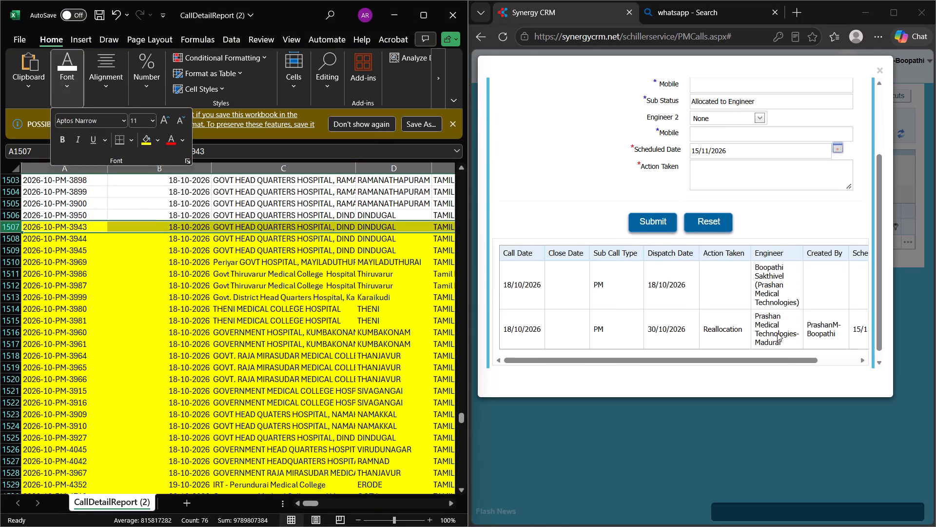
pyautogui.scroll(3, 753, 221)
pyautogui.click(747, 284)
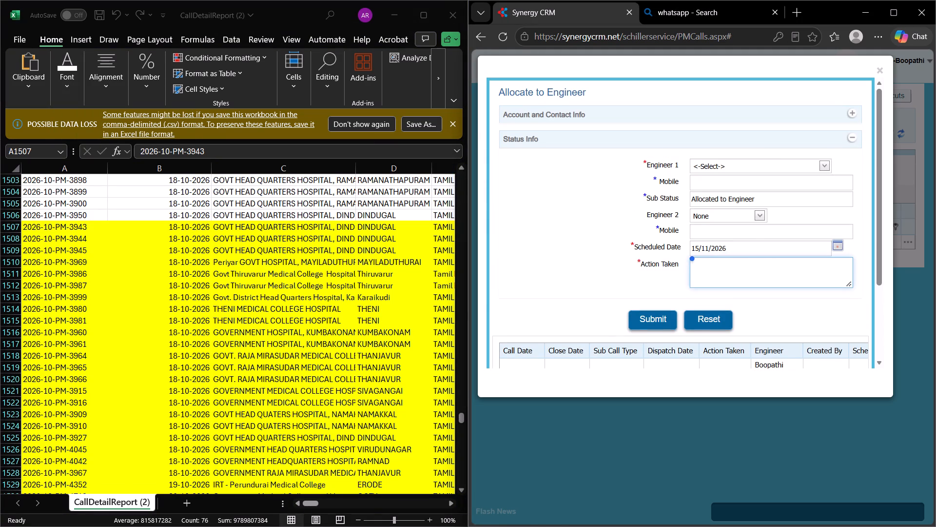
pyautogui.write('REALLOCATION')
pyautogui.click(822, 163)
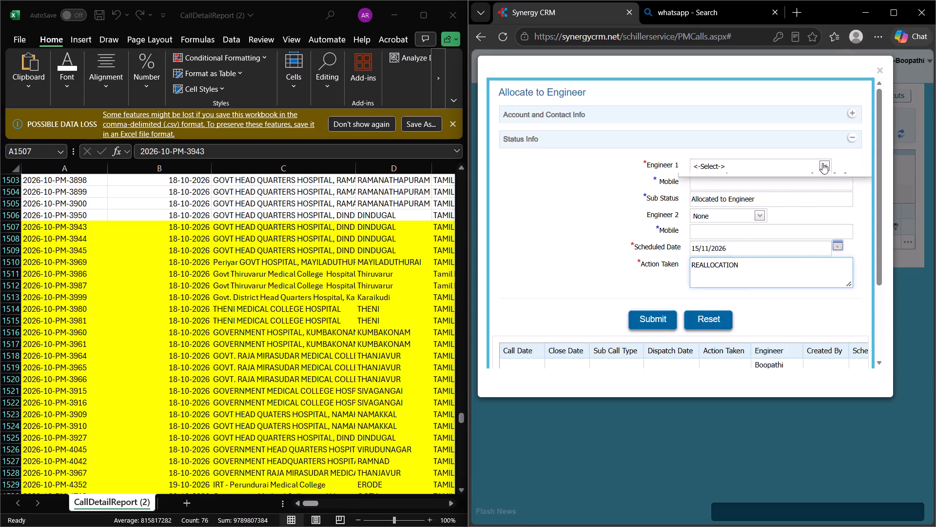
pyautogui.click(780, 231)
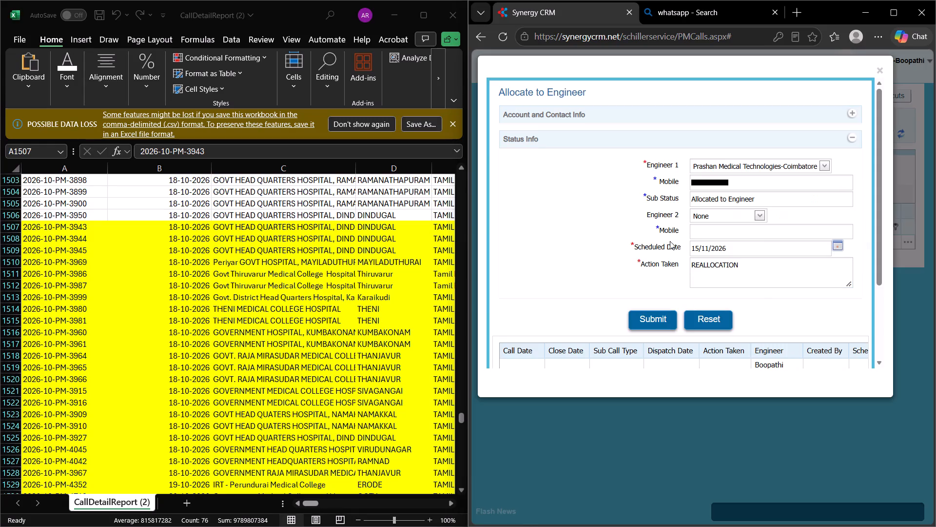
pyautogui.scroll(-5, 804, 251)
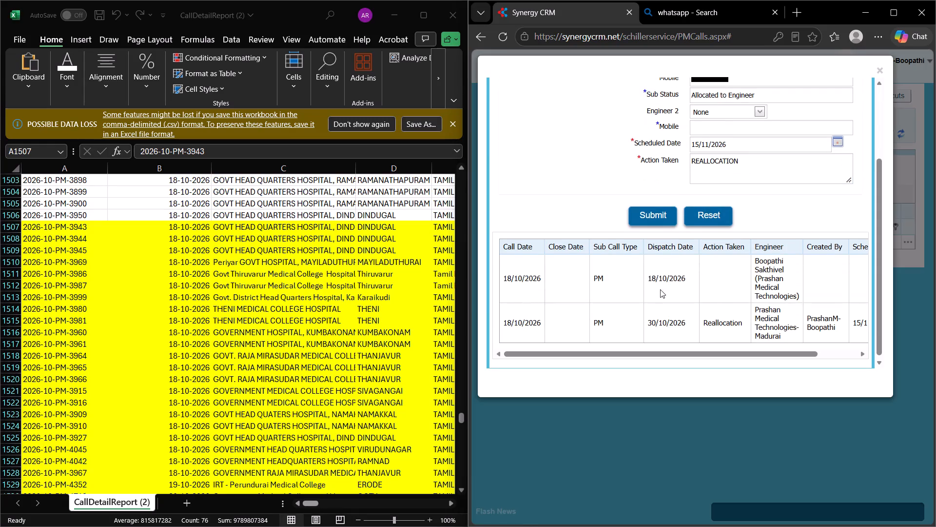
pyautogui.click(653, 216)
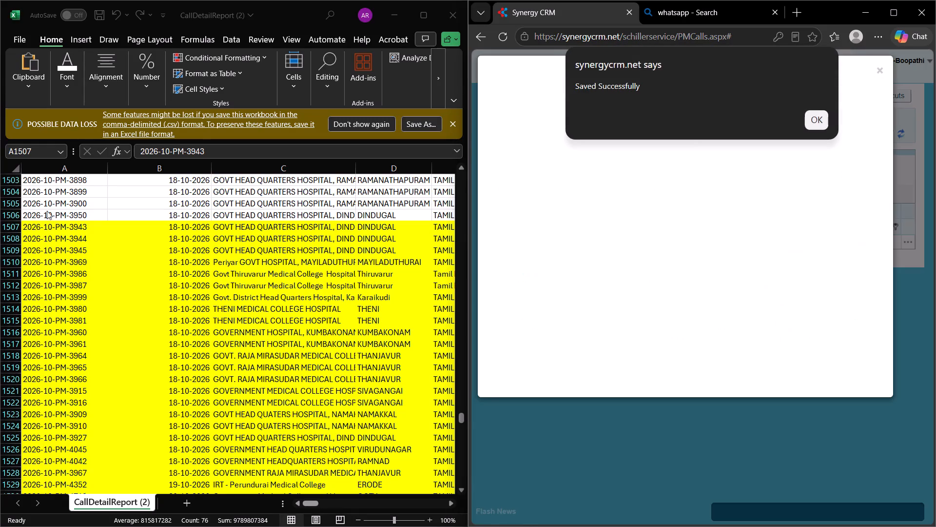
pyautogui.click(47, 211)
pyautogui.click(47, 214)
pyautogui.hotkey('ctrl', 'c')
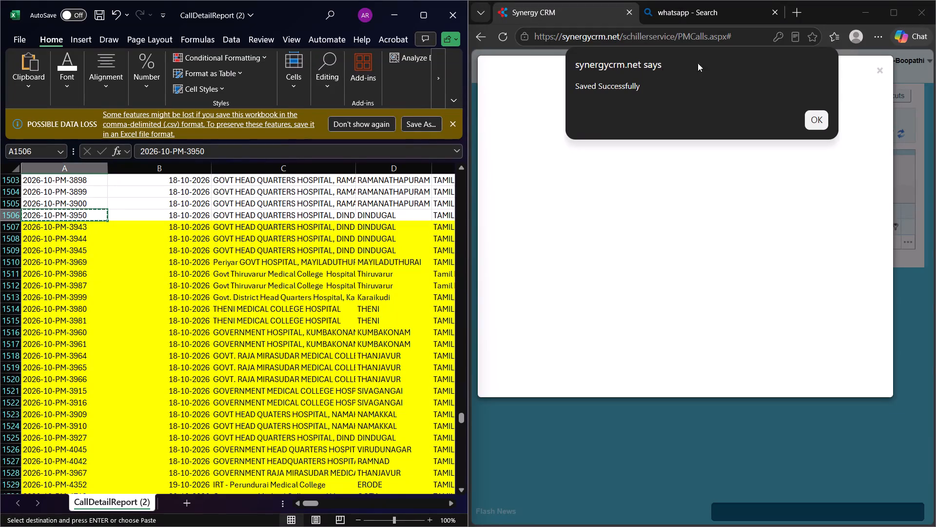
pyautogui.click(817, 122)
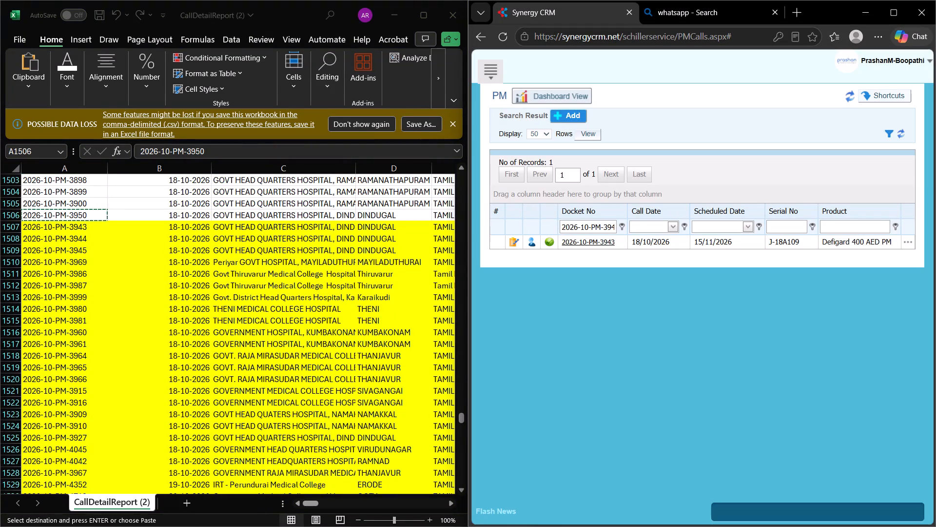
pyautogui.doubleClick(566, 226)
pyautogui.tripleClick(566, 226)
pyautogui.click(566, 226)
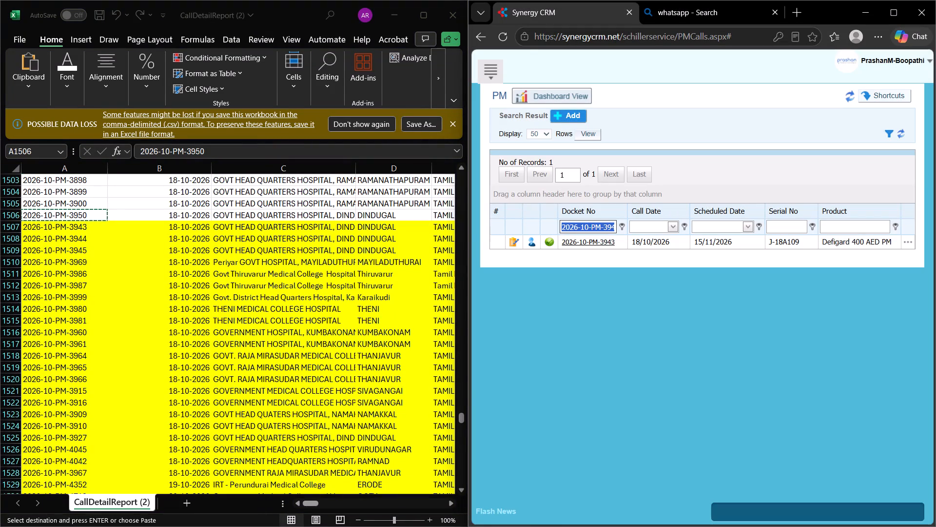
pyautogui.hotkey('ctrl', 'v')
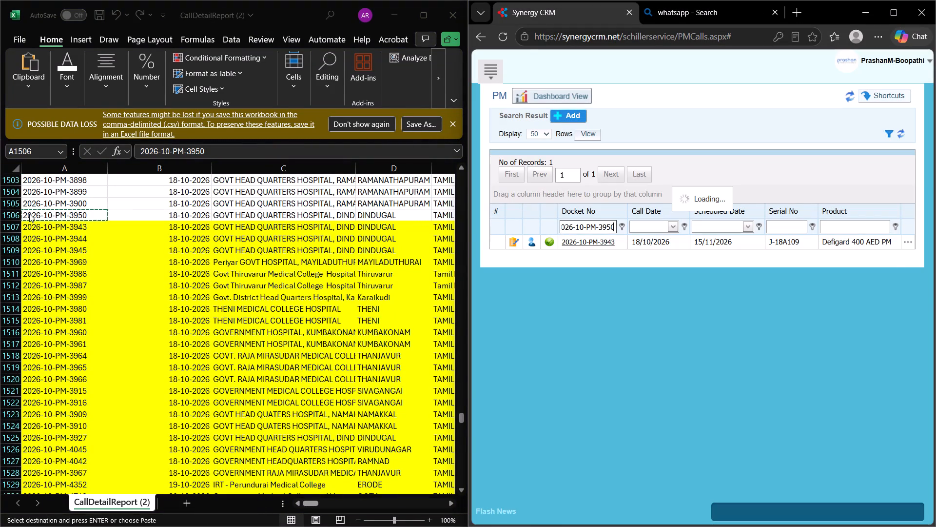
pyautogui.doubleClick(16, 215)
pyautogui.click(71, 69)
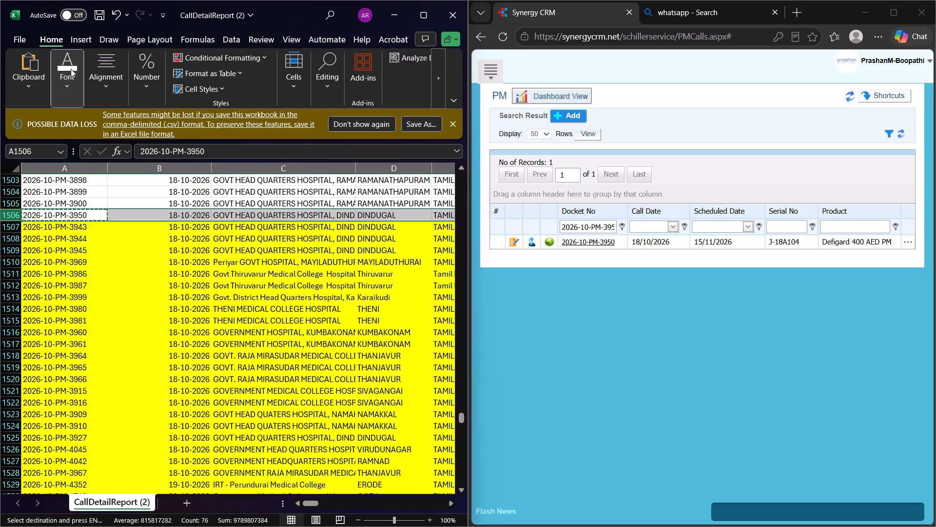
pyautogui.click(147, 139)
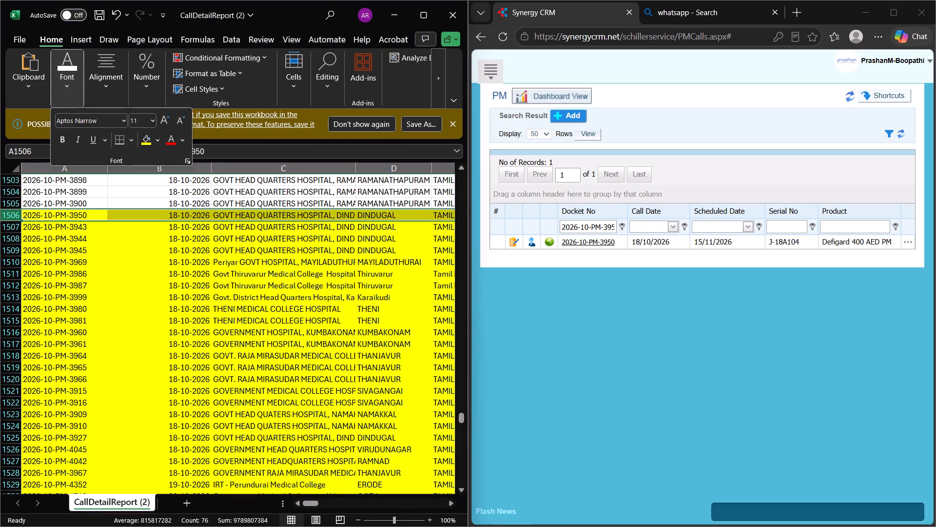
# Check docket 2026-10-PM-3950's allocation history, reallocate it to Prashan Medical Technologies-Coimbatore as Engineer 1 with action taken REALLOCATION, and submit.
pyautogui.click(563, 227)
pyautogui.click(532, 242)
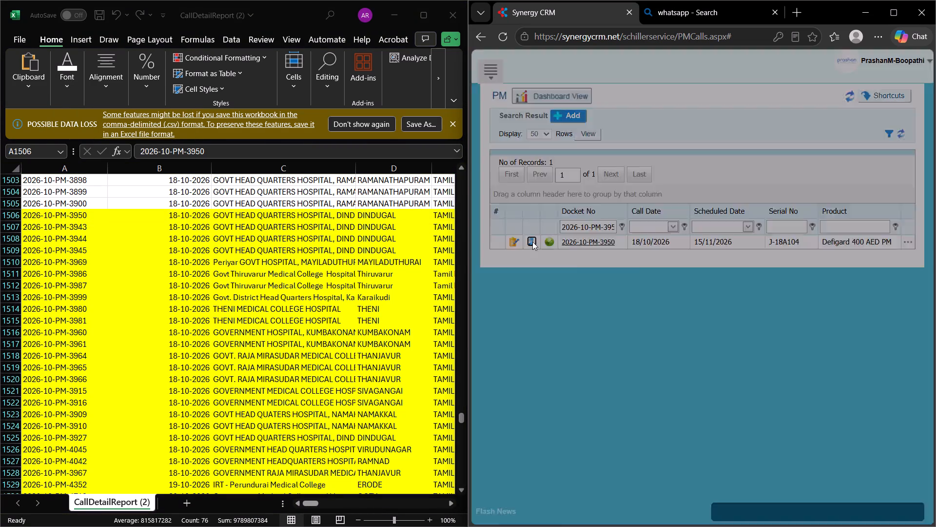
pyautogui.scroll(-12, 740, 250)
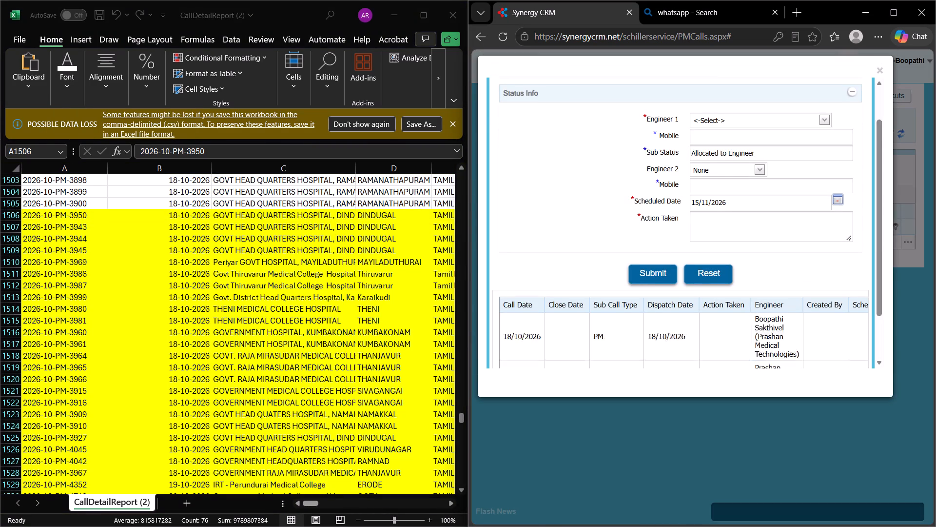
pyautogui.scroll(5, 739, 257)
pyautogui.click(826, 168)
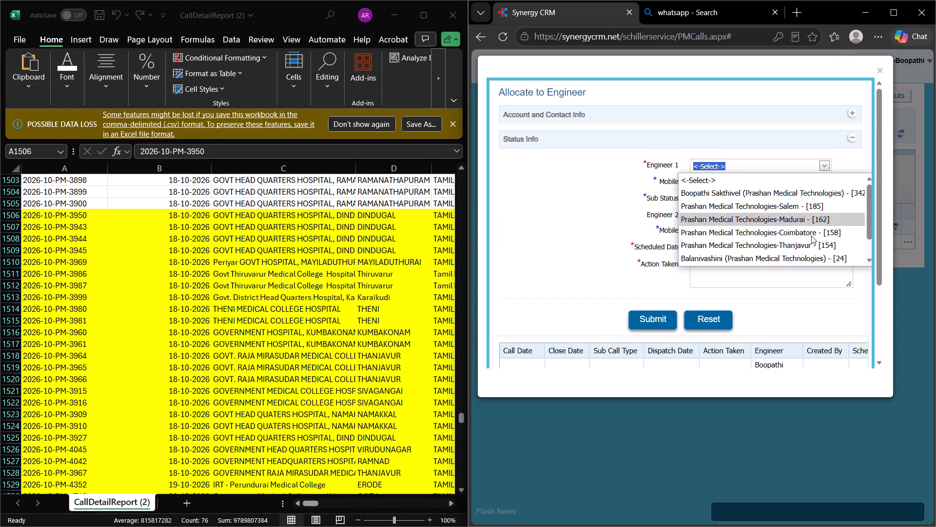
pyautogui.click(811, 236)
pyautogui.click(753, 275)
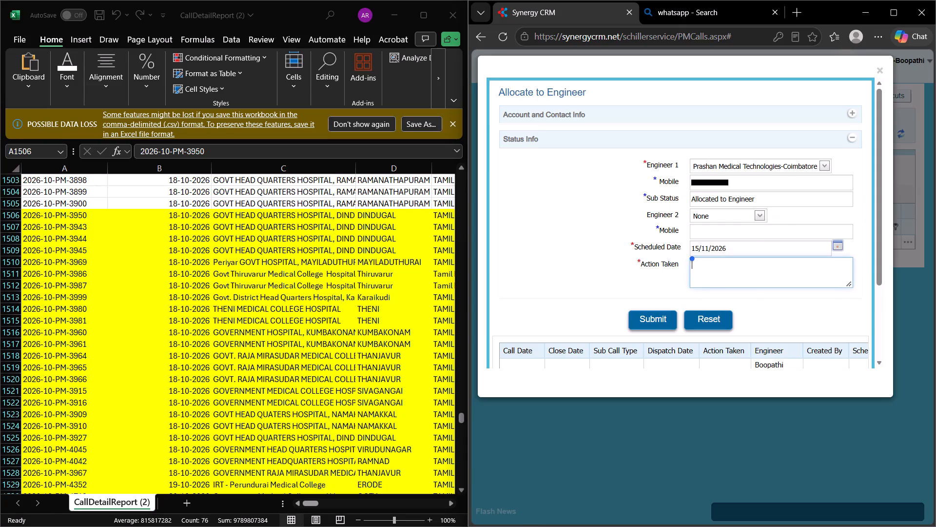
pyautogui.write('REALLOCATION')
pyautogui.click(641, 324)
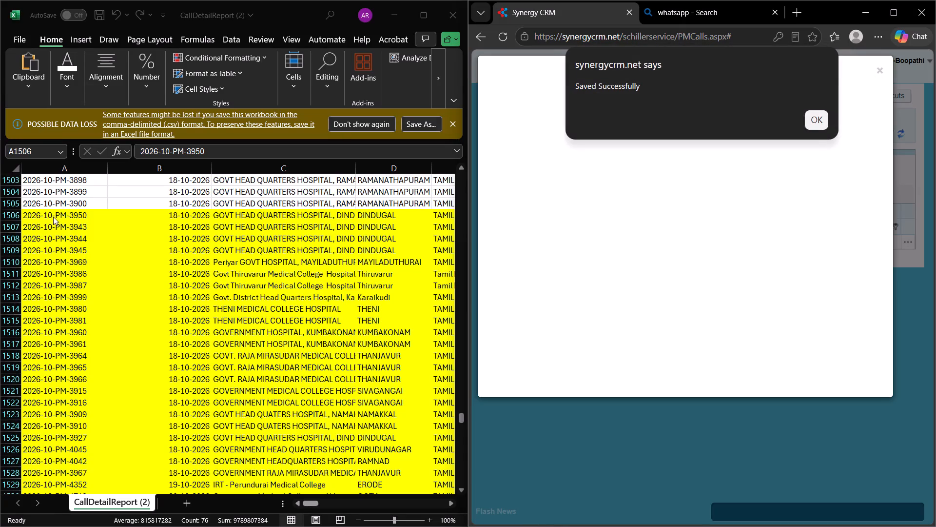
pyautogui.doubleClick(73, 203)
pyautogui.click(73, 203)
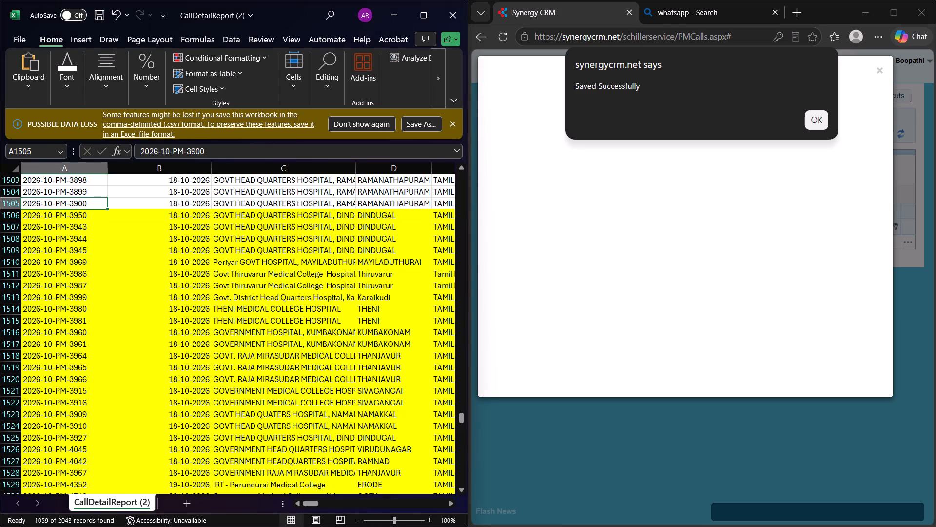
pyautogui.hotkey('ctrl', 'c')
pyautogui.click(819, 120)
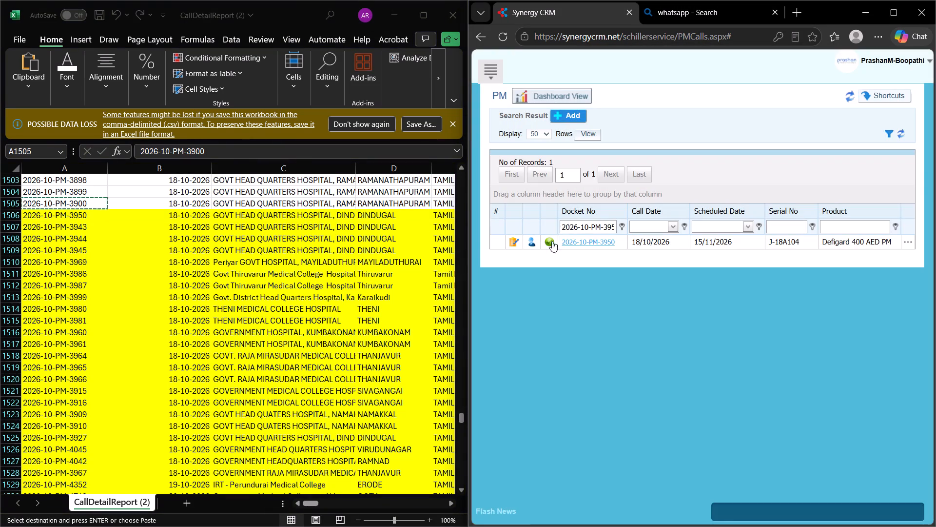
pyautogui.tripleClick(562, 225)
pyautogui.click(562, 225)
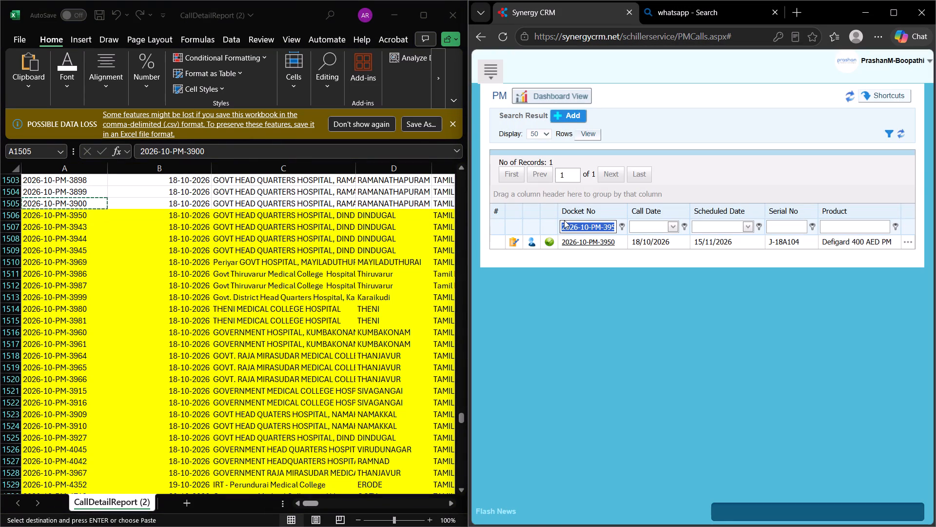
pyautogui.hotkey('ctrl', 'v')
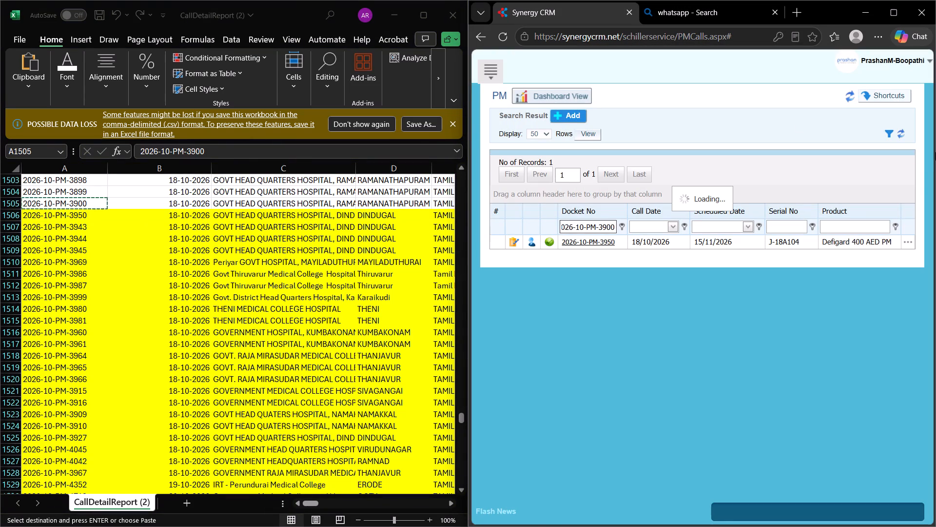
pyautogui.doubleClick(11, 202)
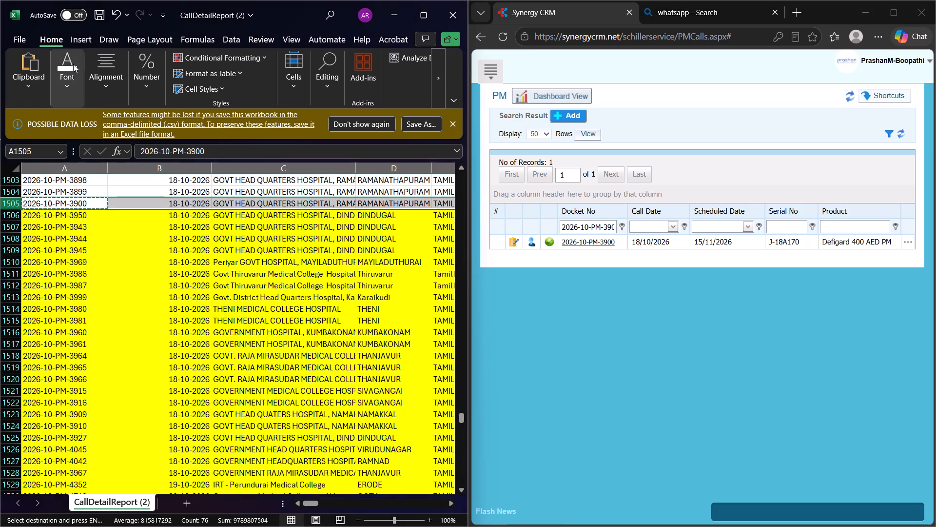
pyautogui.click(72, 64)
pyautogui.click(146, 139)
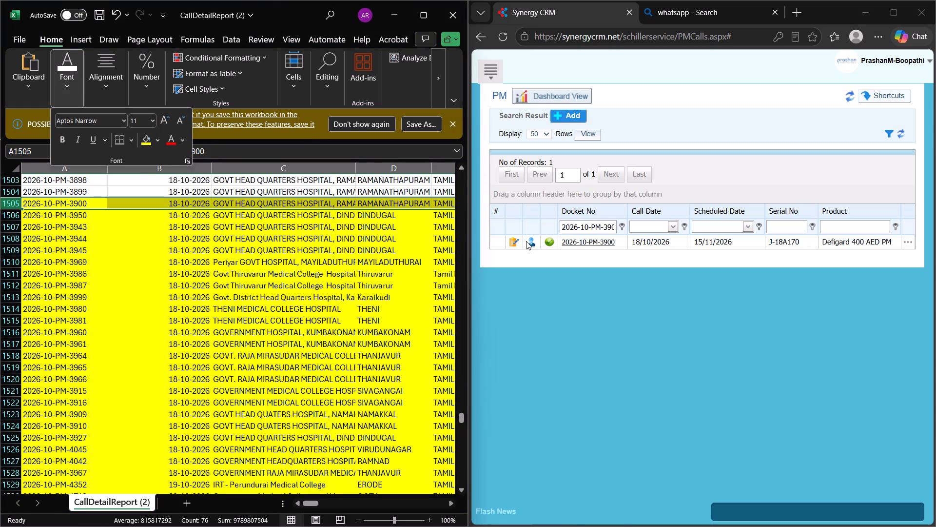
pyautogui.click(533, 242)
pyautogui.scroll(8, 235, 291)
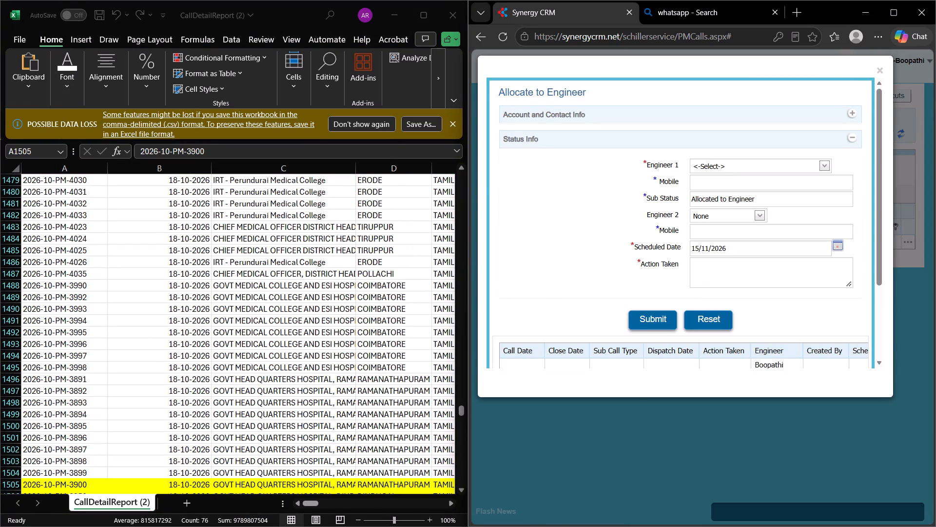
pyautogui.scroll(-4, 699, 272)
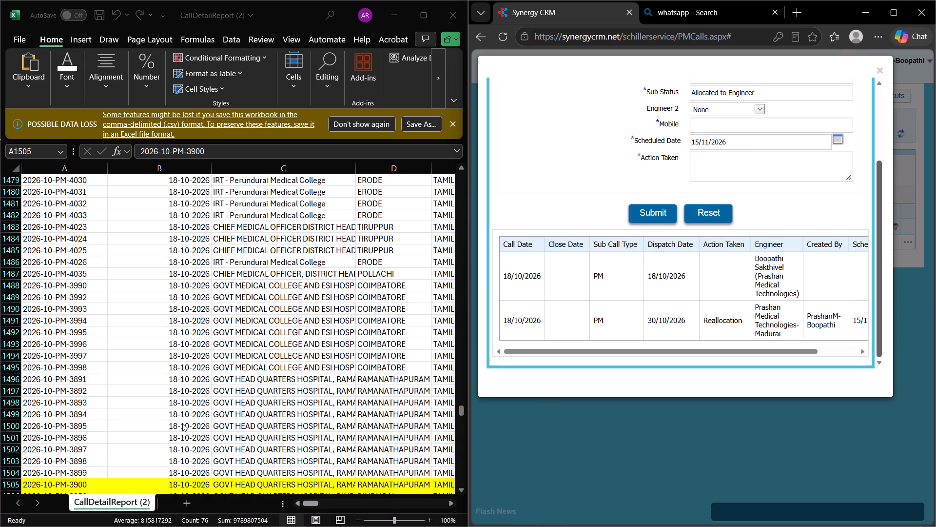
# Look through the Excel call detail report to review which docket rows are highlighted and which remain.
pyautogui.scroll(5, 194, 273)
pyautogui.scroll(-7, 191, 259)
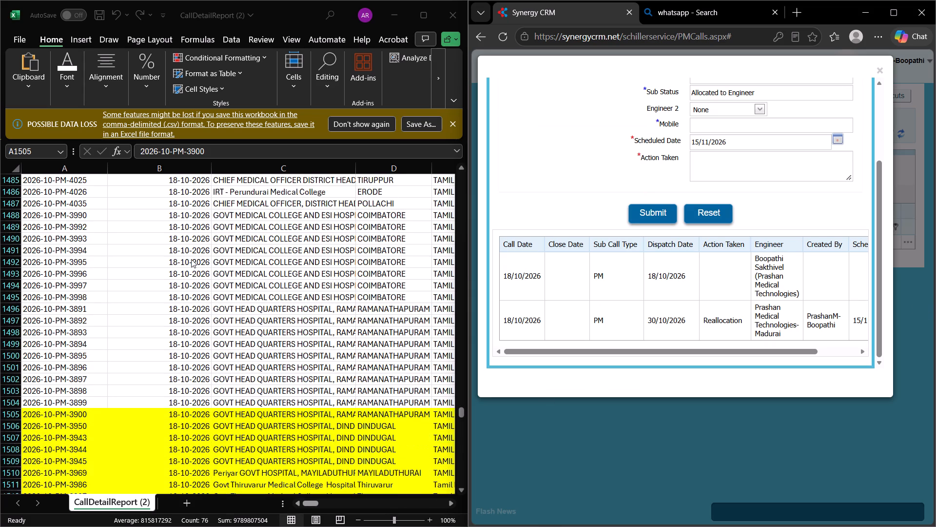
pyautogui.scroll(-20, 191, 259)
pyautogui.scroll(-9, 191, 259)
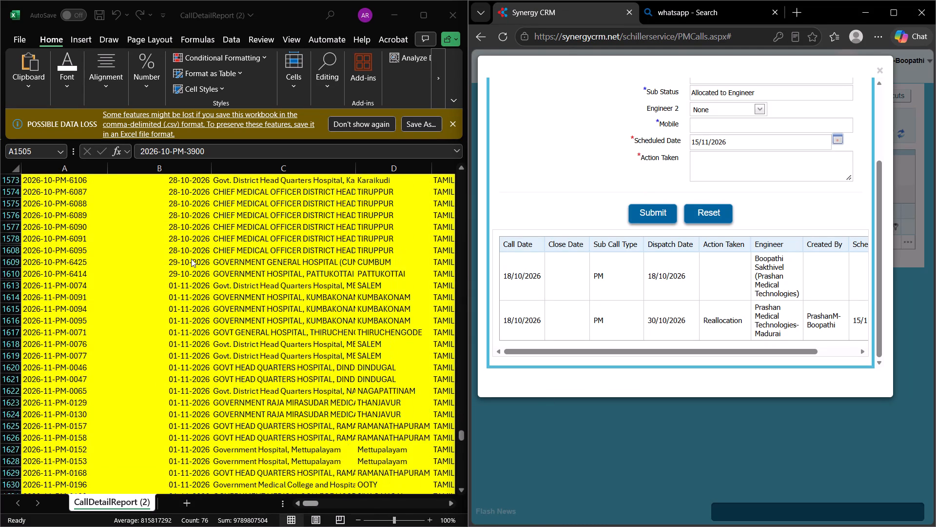
pyautogui.scroll(-14, 191, 259)
pyautogui.scroll(-20, 191, 259)
pyautogui.scroll(-3, 191, 259)
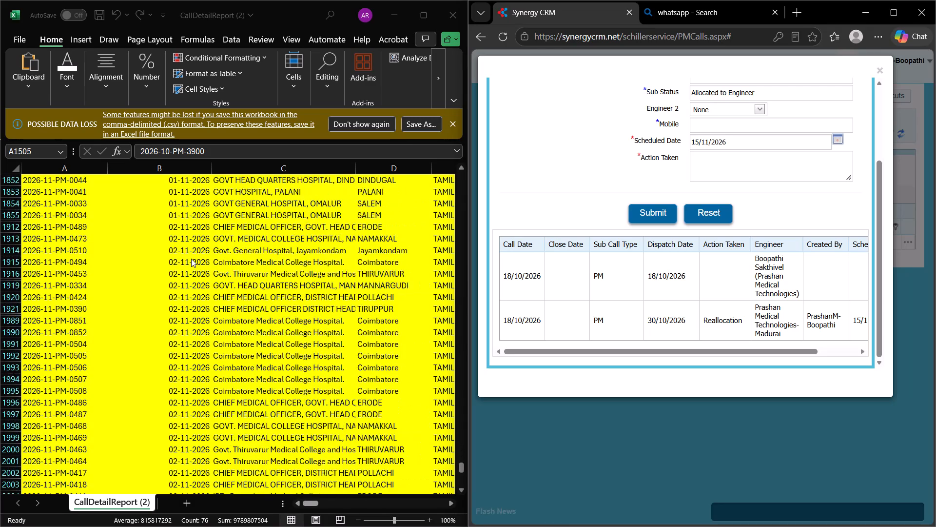
pyautogui.scroll(-20, 191, 259)
pyautogui.scroll(19, 191, 258)
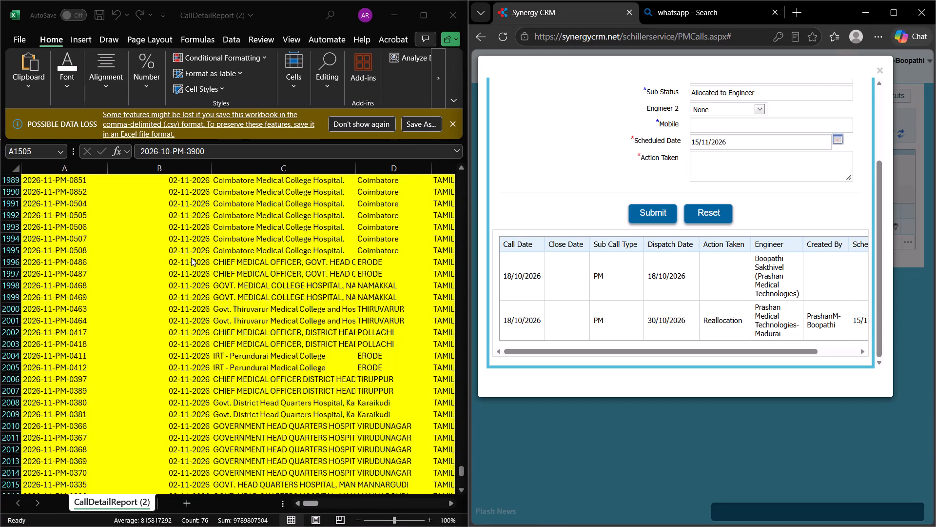
pyautogui.scroll(20, 191, 258)
pyautogui.scroll(19, 191, 258)
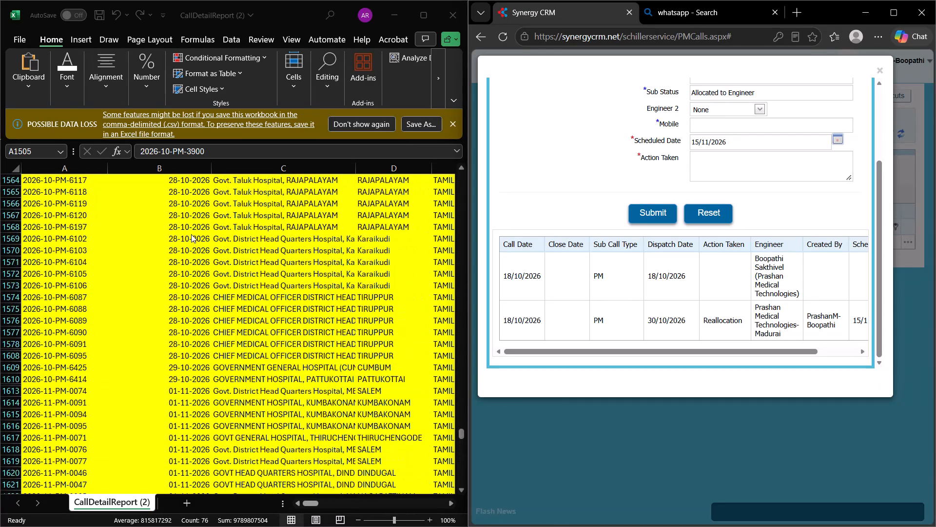
pyautogui.scroll(20, 191, 234)
pyautogui.scroll(12, 191, 234)
pyautogui.scroll(-4, 192, 231)
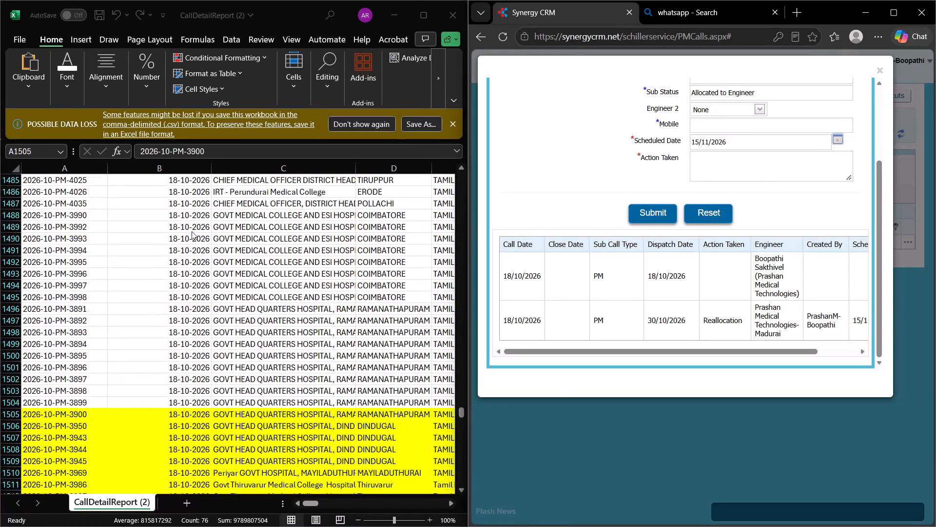
pyautogui.doubleClick(96, 402)
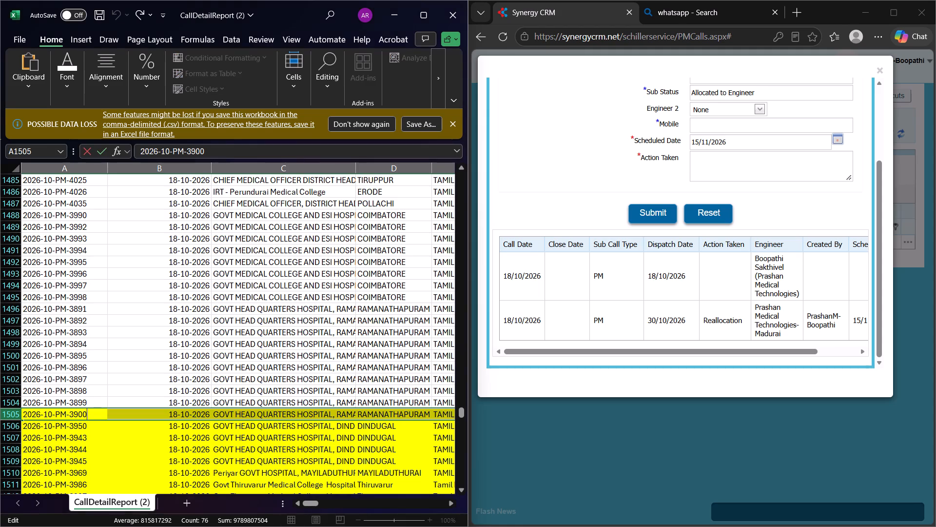
pyautogui.click(96, 402)
pyautogui.hotkey('ctrl', 'c')
pyautogui.scroll(5, 791, 176)
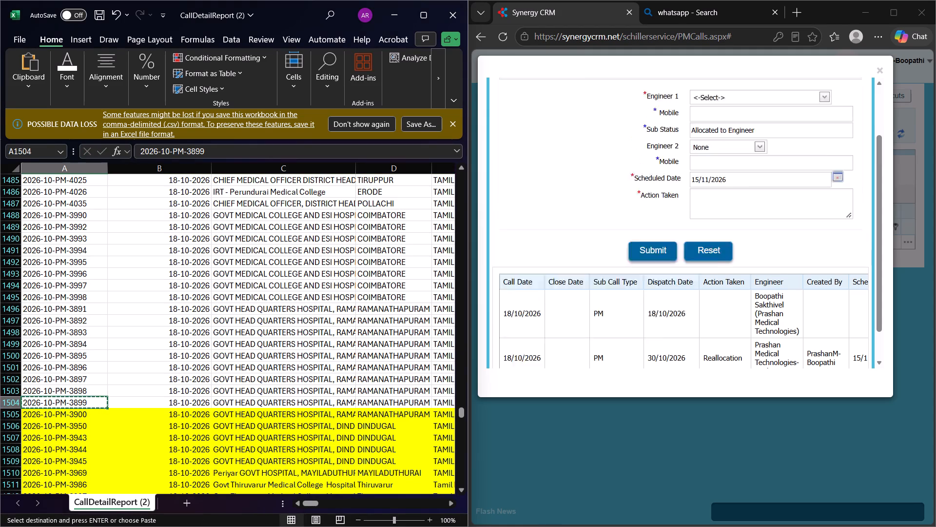
pyautogui.click(879, 69)
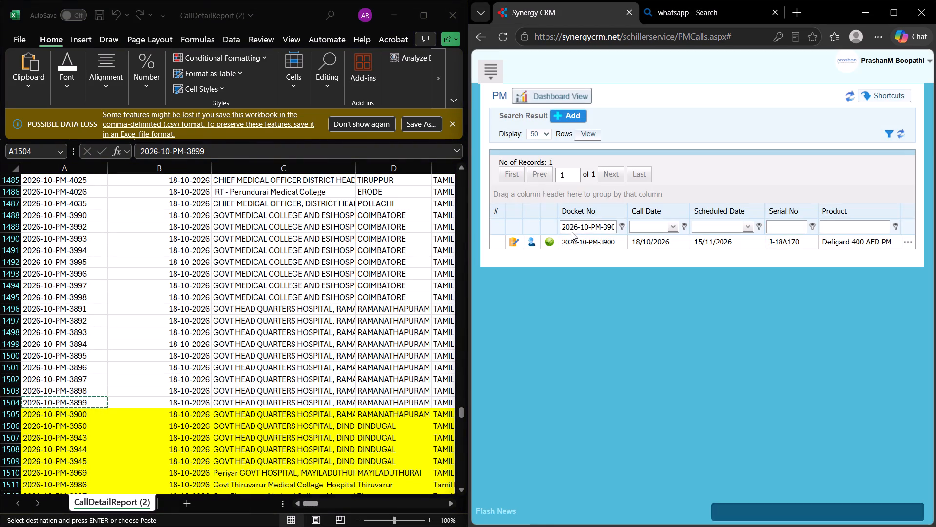
pyautogui.moveTo(563, 226); pyautogui.dragTo(647, 227)
pyautogui.hotkey('ctrl', 'v')
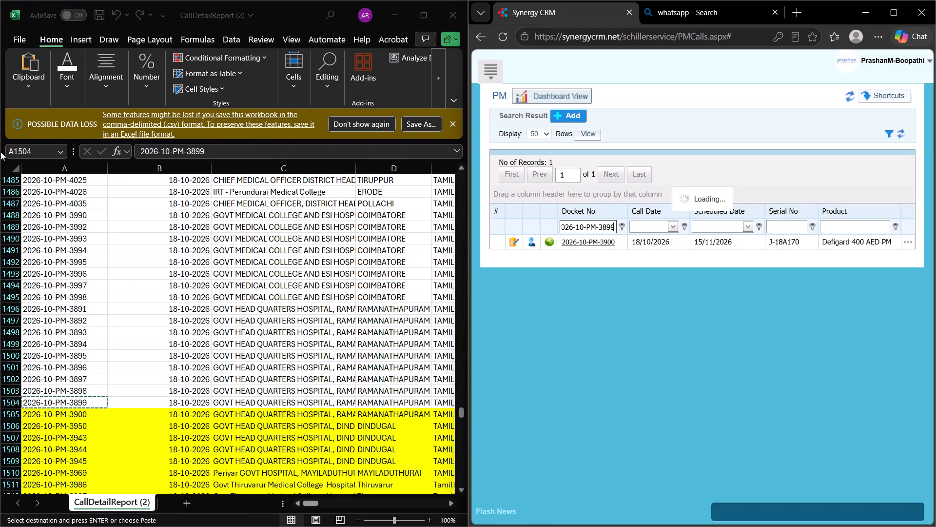
pyautogui.doubleClick(7, 403)
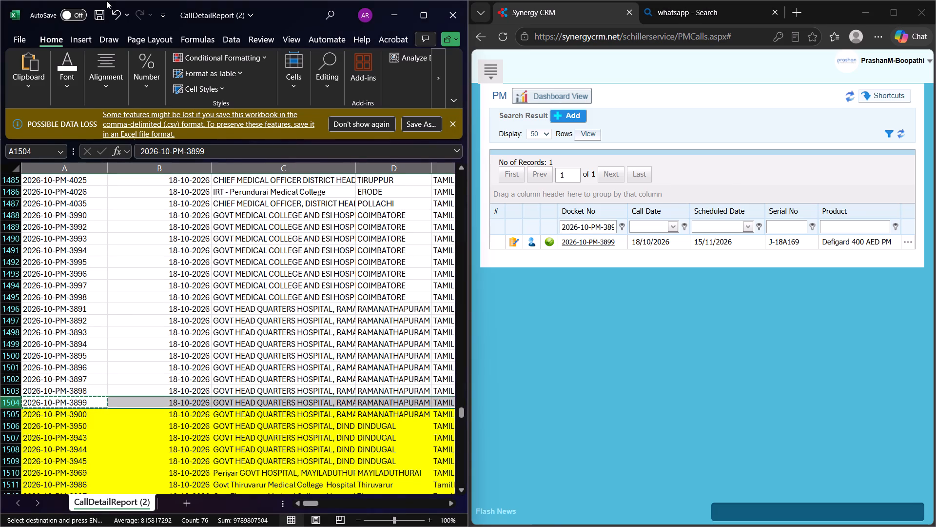
pyautogui.click(71, 68)
pyautogui.click(147, 142)
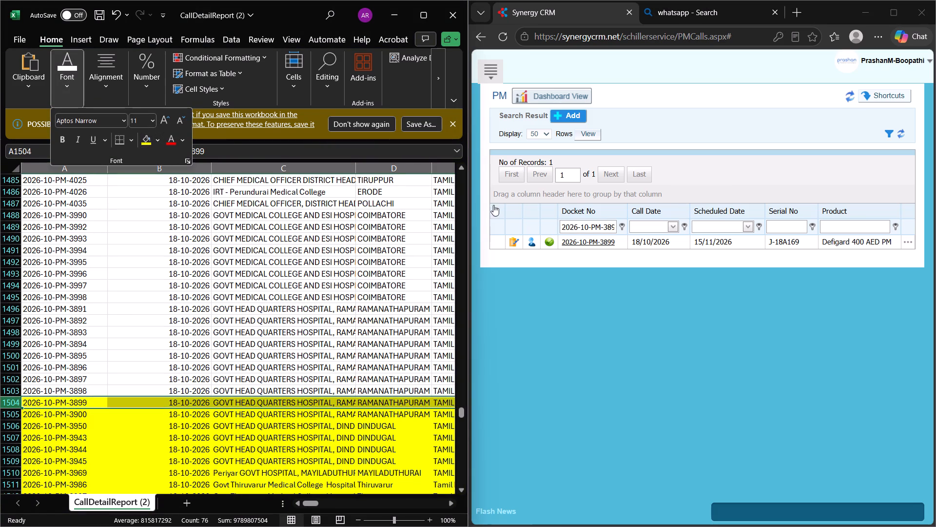
pyautogui.click(534, 241)
pyautogui.scroll(-7, 667, 243)
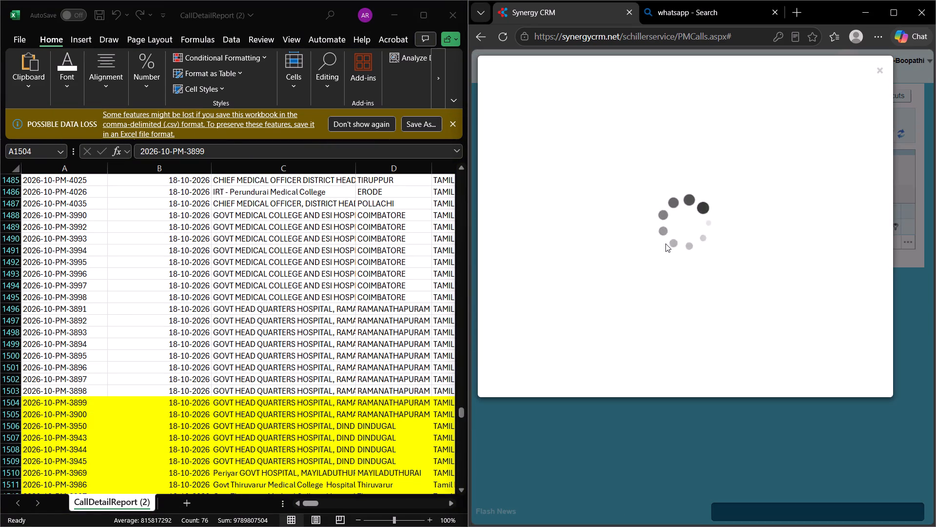
pyautogui.scroll(-7, 656, 256)
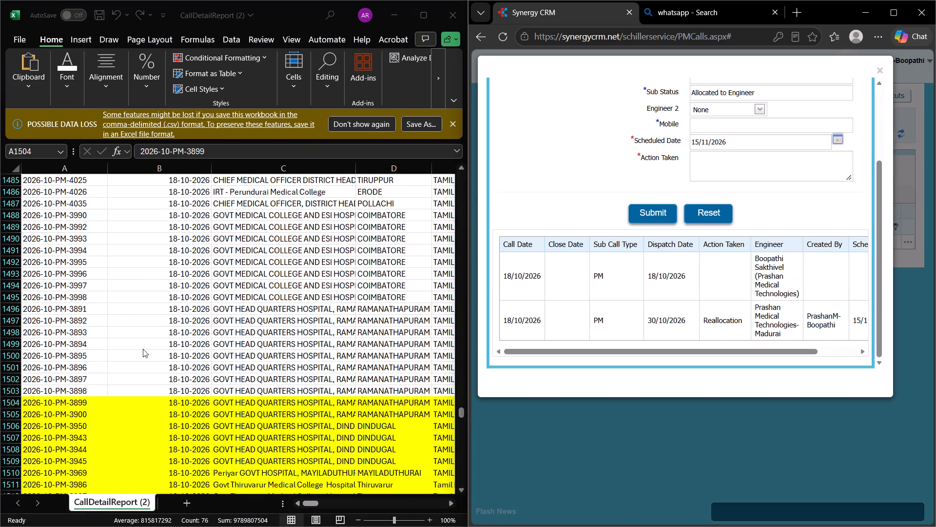
pyautogui.doubleClick(91, 392)
pyautogui.click(90, 388)
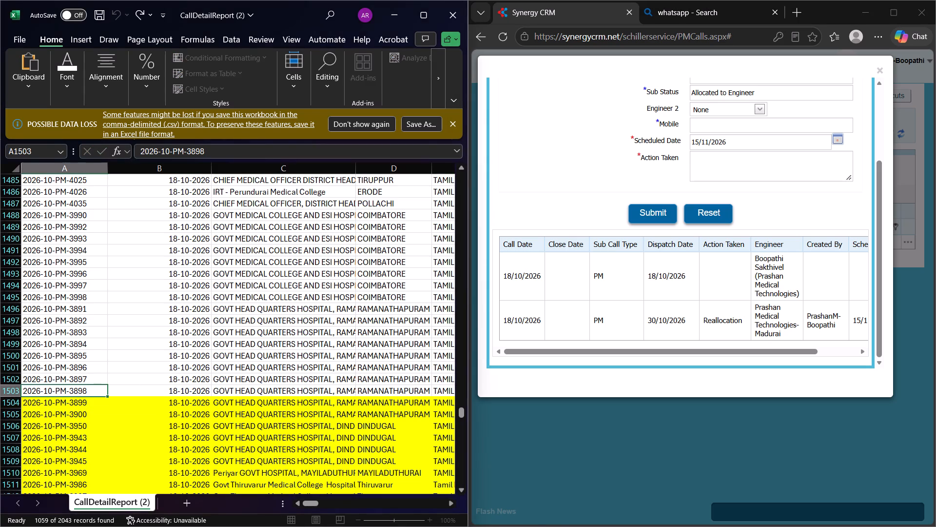
pyautogui.hotkey('ctrl', 'c')
pyautogui.scroll(5, 737, 139)
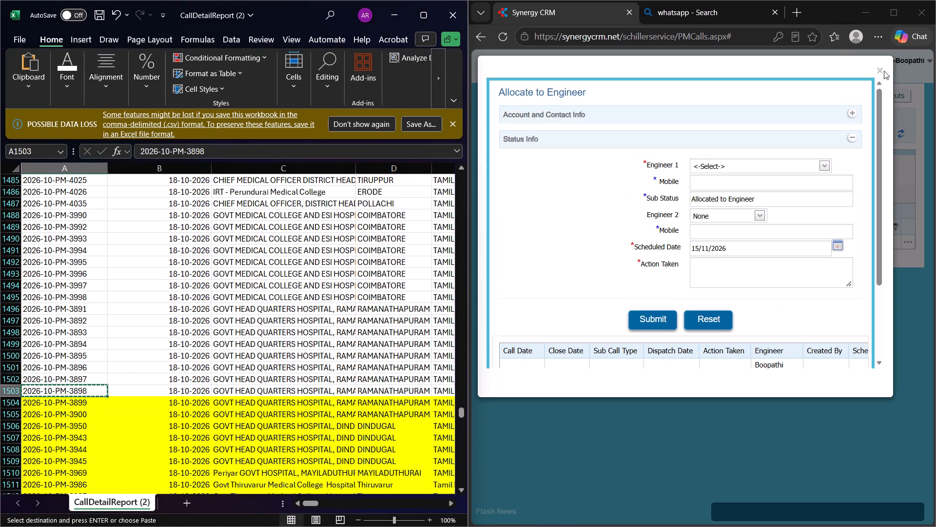
pyautogui.click(882, 71)
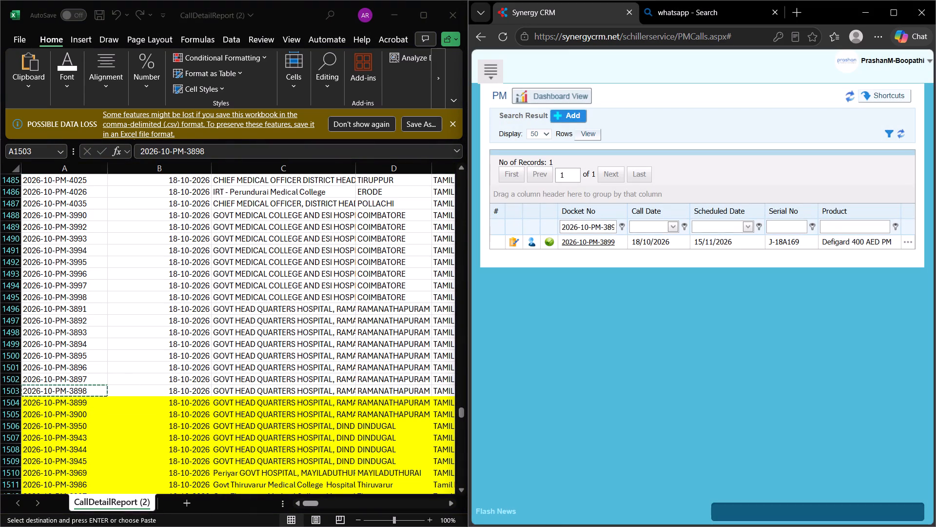
pyautogui.moveTo(563, 229); pyautogui.dragTo(624, 228)
pyautogui.hotkey('ctrl', 'v')
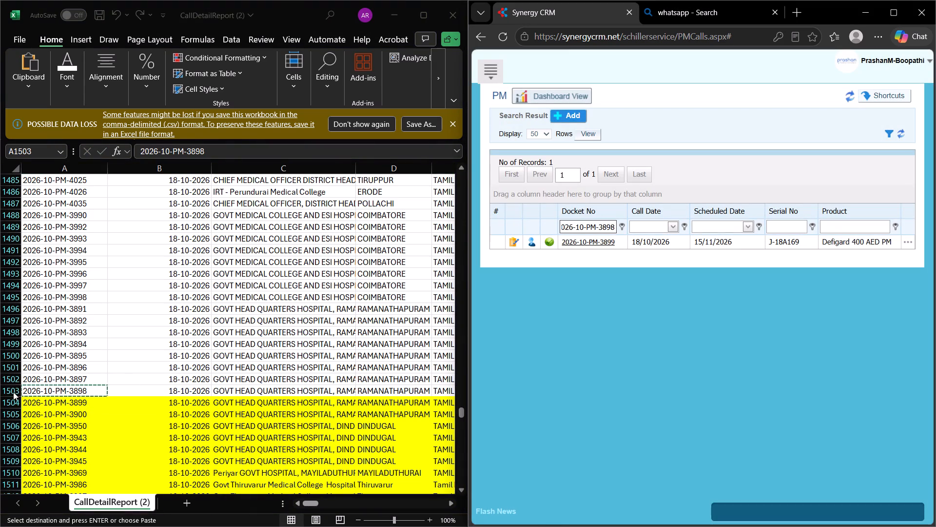
pyautogui.doubleClick(13, 392)
pyautogui.click(70, 72)
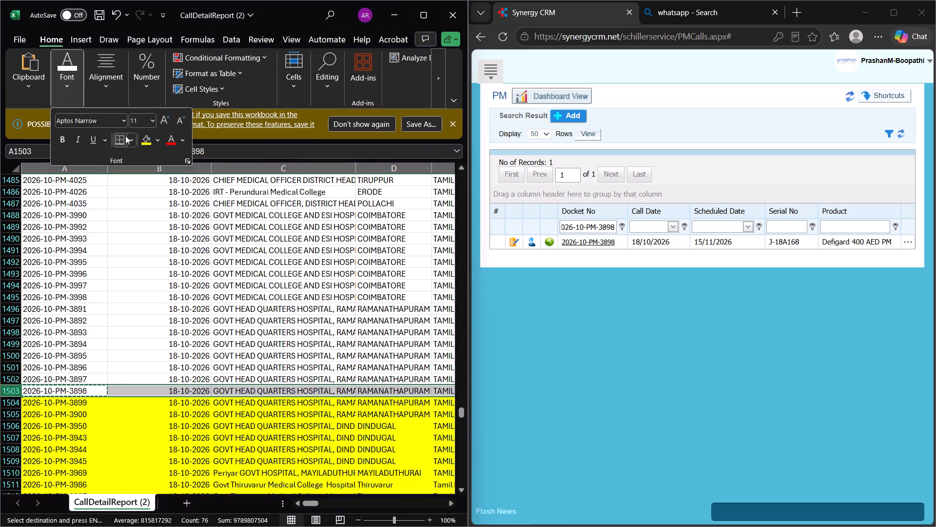
pyautogui.click(144, 138)
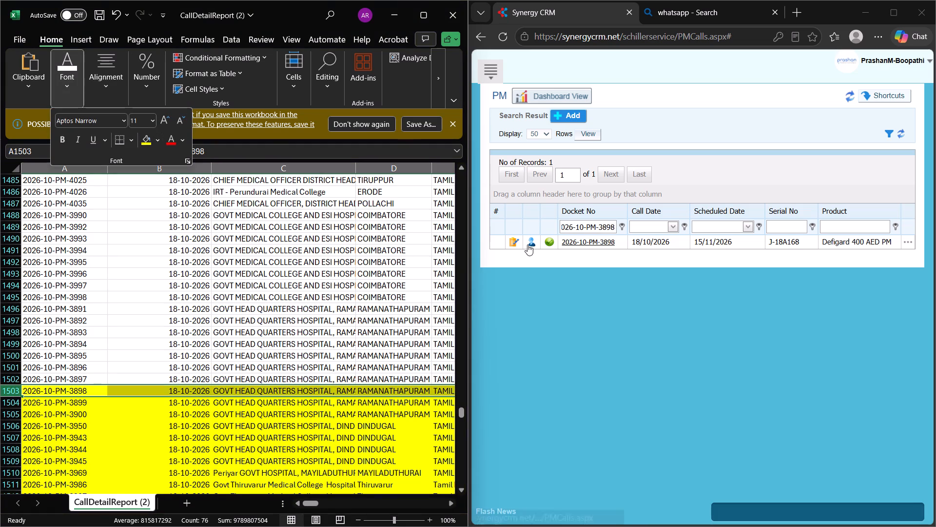
# Open docket 2026-10-PM-3898's Allocate to Engineer form in Synergy CRM and check its allocation history.
pyautogui.click(530, 243)
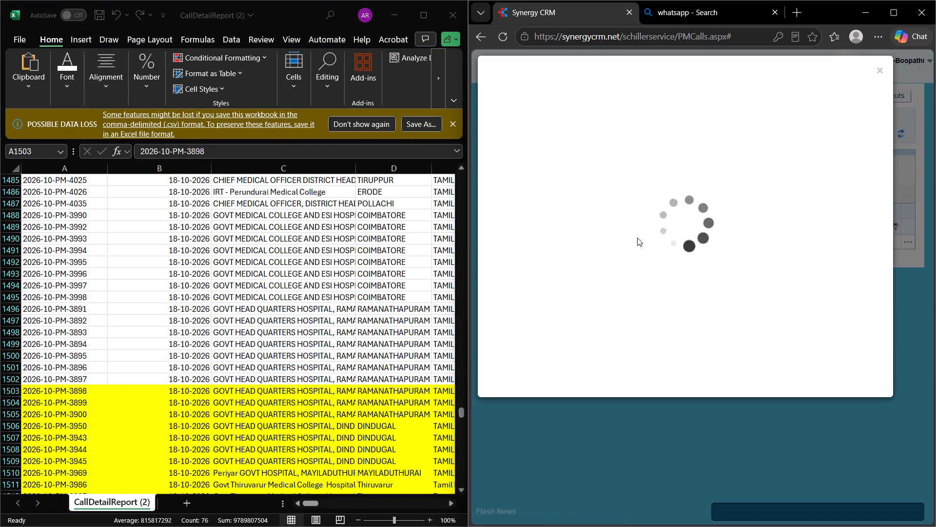
pyautogui.scroll(-6, 665, 238)
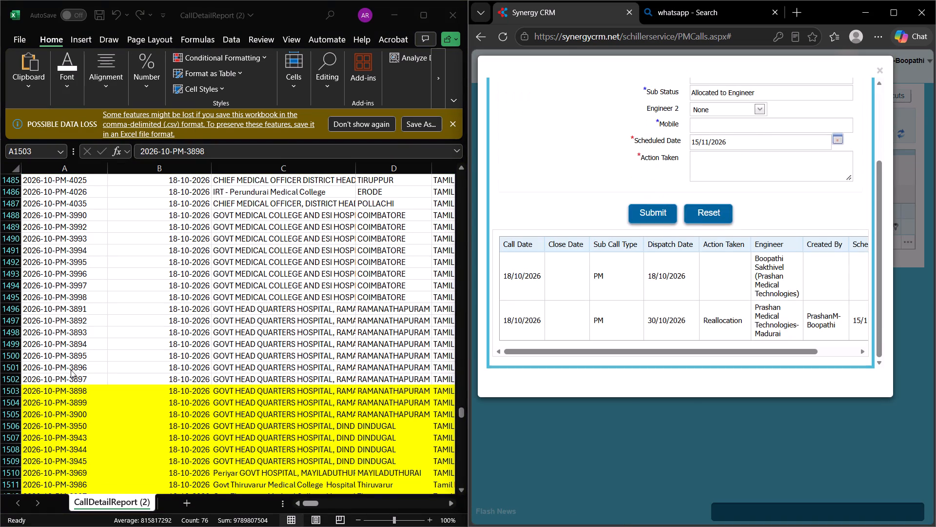
pyautogui.doubleClick(71, 378)
pyautogui.click(74, 377)
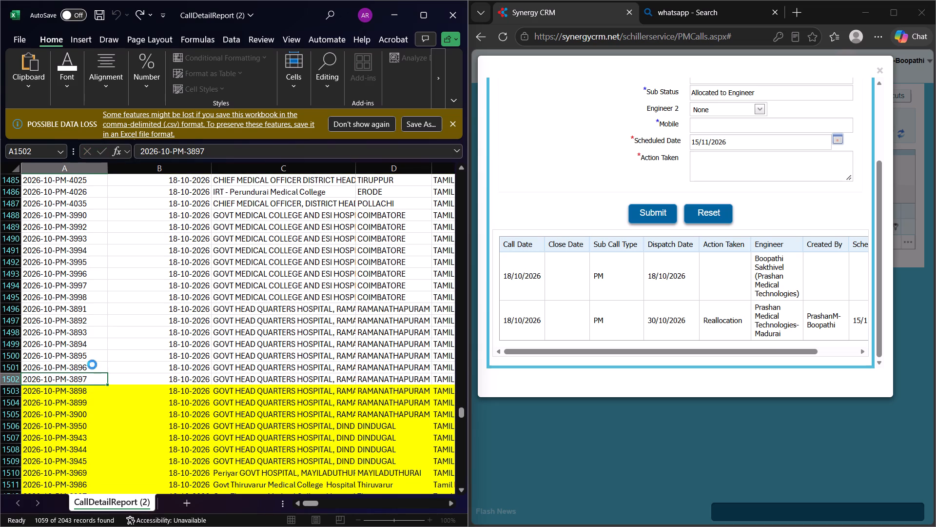
pyautogui.hotkey('ctrl', 'c')
pyautogui.click(877, 68)
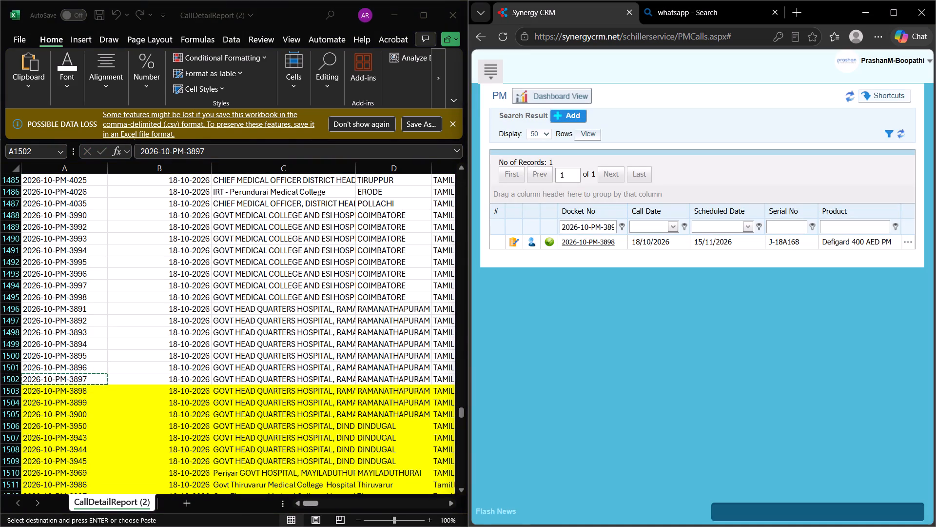
pyautogui.doubleClick(565, 226)
pyautogui.click(565, 226)
pyautogui.hotkey('ctrl', 'v')
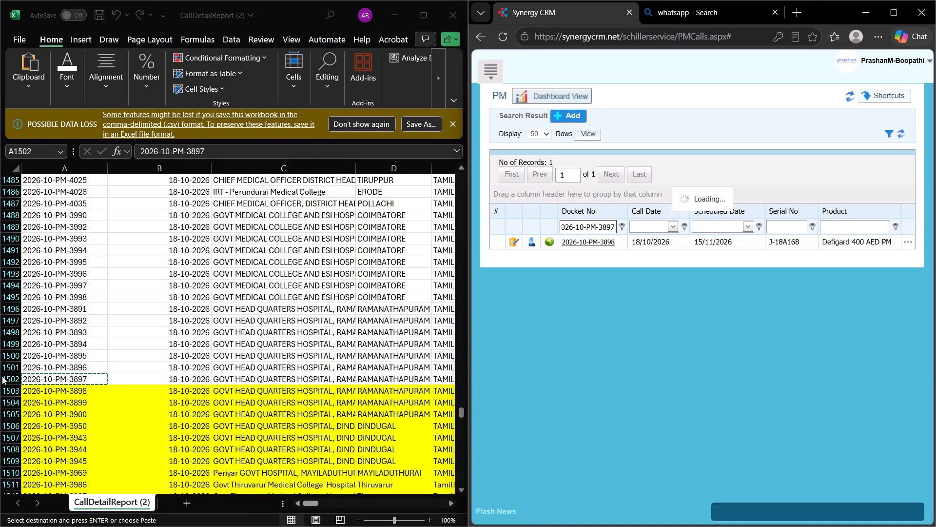
pyautogui.doubleClick(6, 377)
pyautogui.click(64, 70)
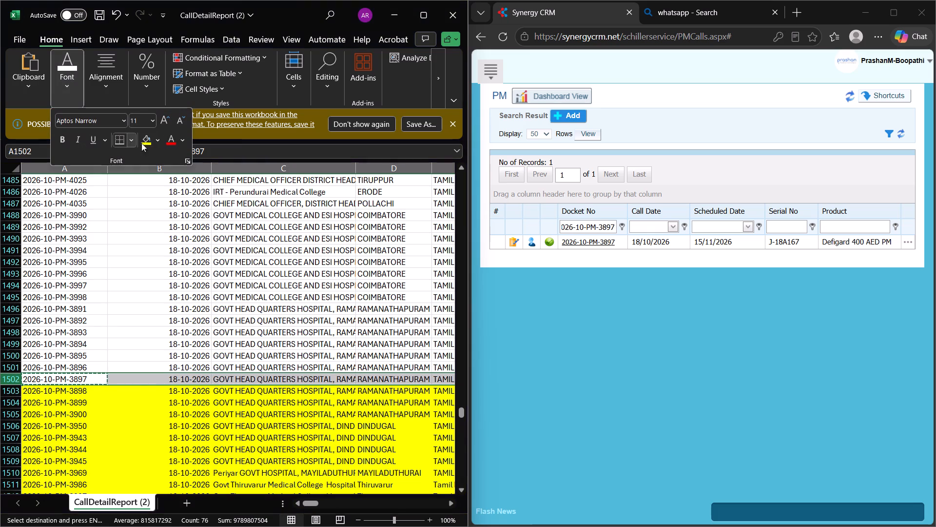
pyautogui.click(145, 140)
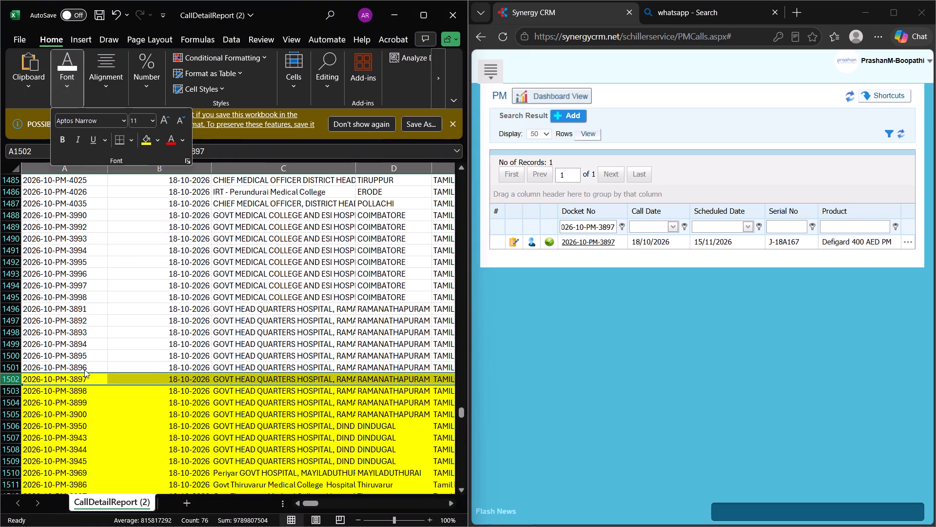
pyautogui.doubleClick(87, 366)
pyautogui.hotkey('ctrl', 'c')
pyautogui.moveTo(540, 256); pyautogui.dragTo(591, 216)
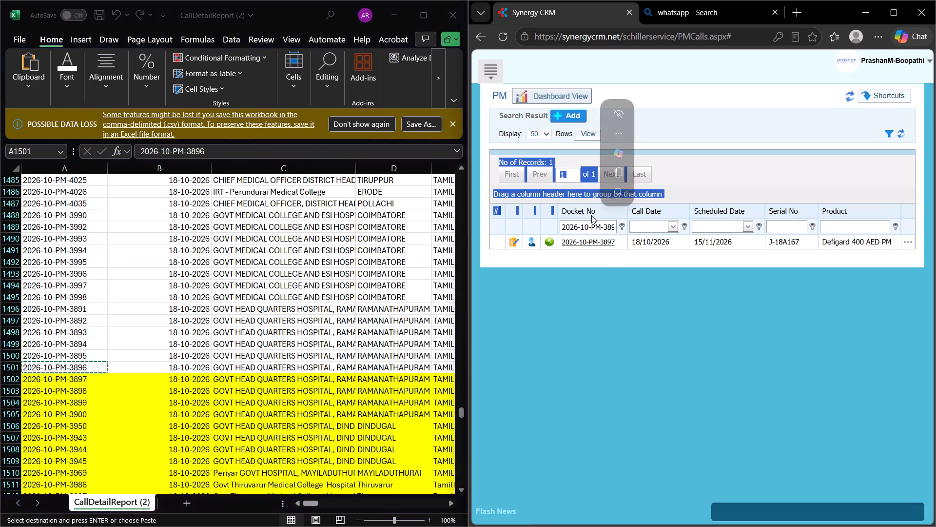
pyautogui.doubleClick(584, 226)
pyautogui.doubleClick(584, 226)
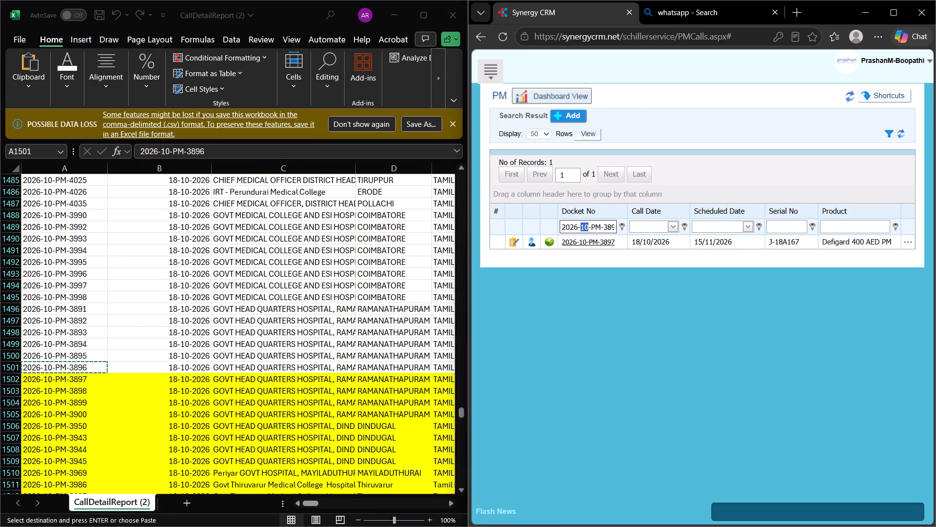
pyautogui.doubleClick(563, 229)
pyautogui.click(563, 229)
pyautogui.hotkey('ctrl', 'v')
pyautogui.doubleClick(9, 367)
pyautogui.click(69, 85)
pyautogui.click(152, 143)
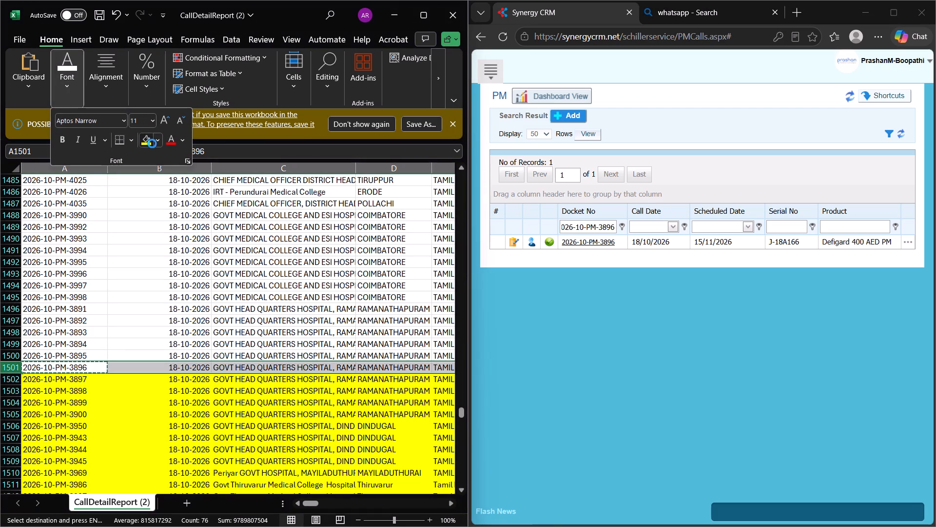
pyautogui.scroll(-1, 680, 240)
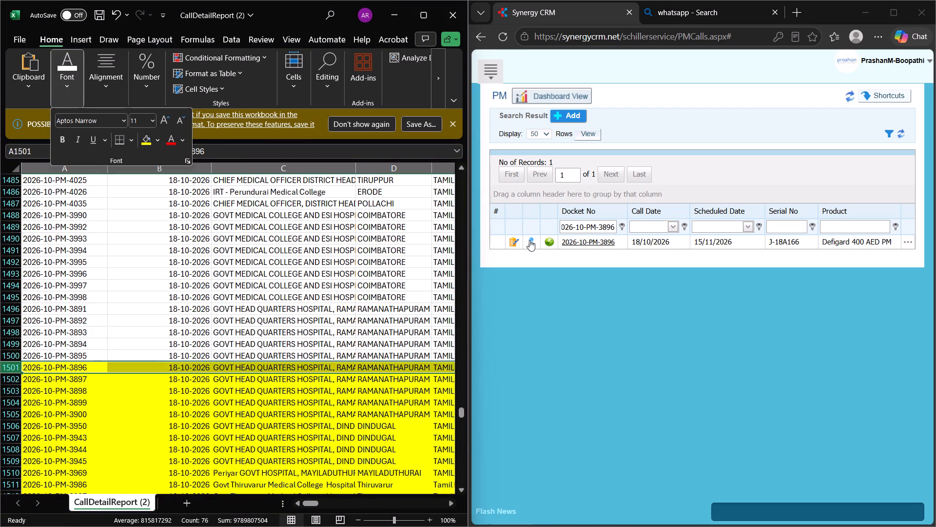
pyautogui.click(529, 240)
pyautogui.scroll(-5, 624, 265)
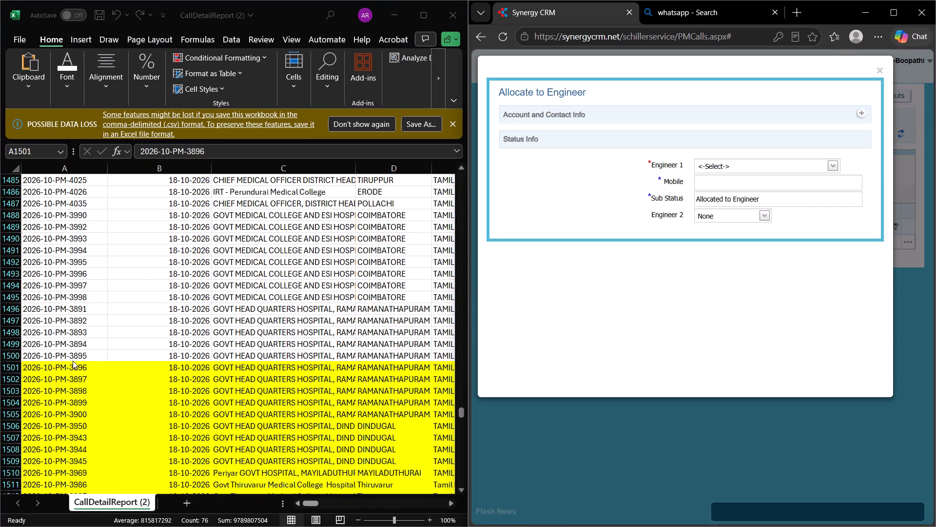
pyautogui.click(81, 352)
pyautogui.click(81, 351)
pyautogui.click(81, 351)
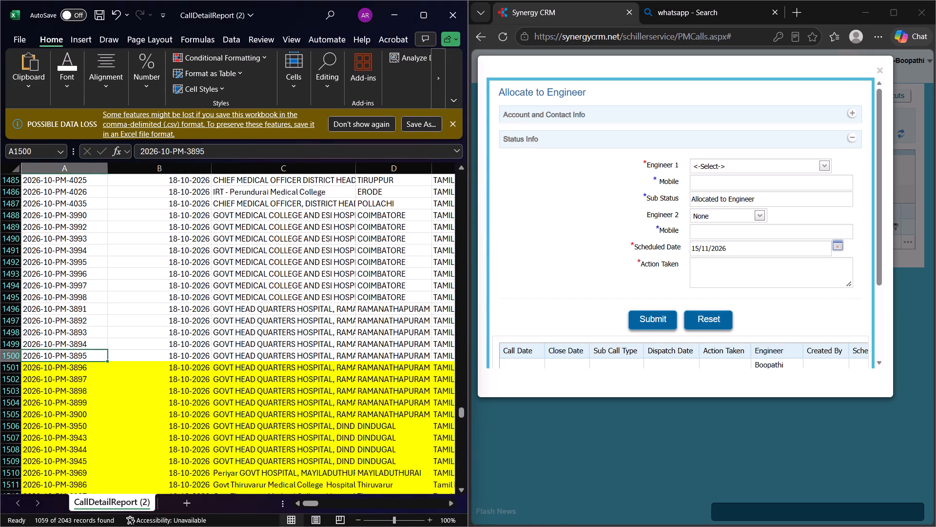
pyautogui.hotkey('ctrl', 'c')
pyautogui.scroll(-5, 577, 266)
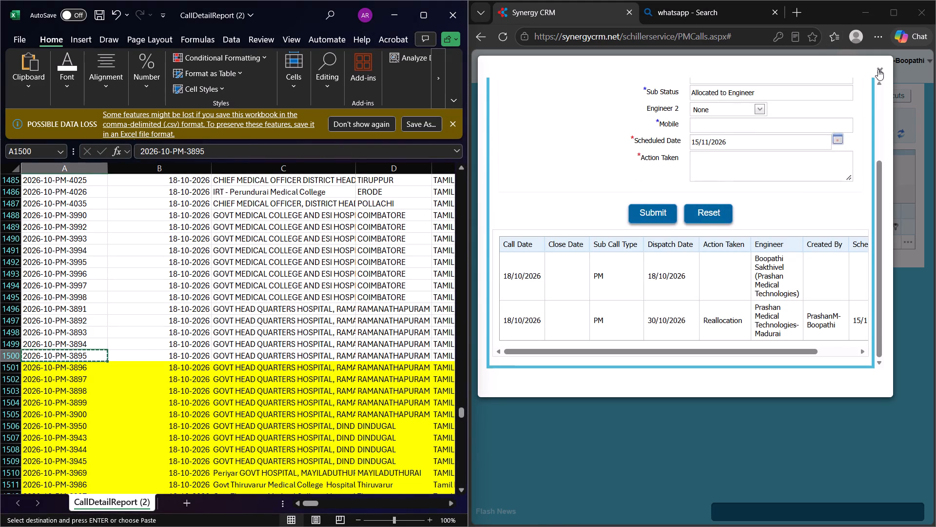
# Close the allocation form and filter the PM list by the copied docket number 2026-10-PM-3895.
pyautogui.click(878, 69)
pyautogui.moveTo(563, 228); pyautogui.dragTo(622, 230)
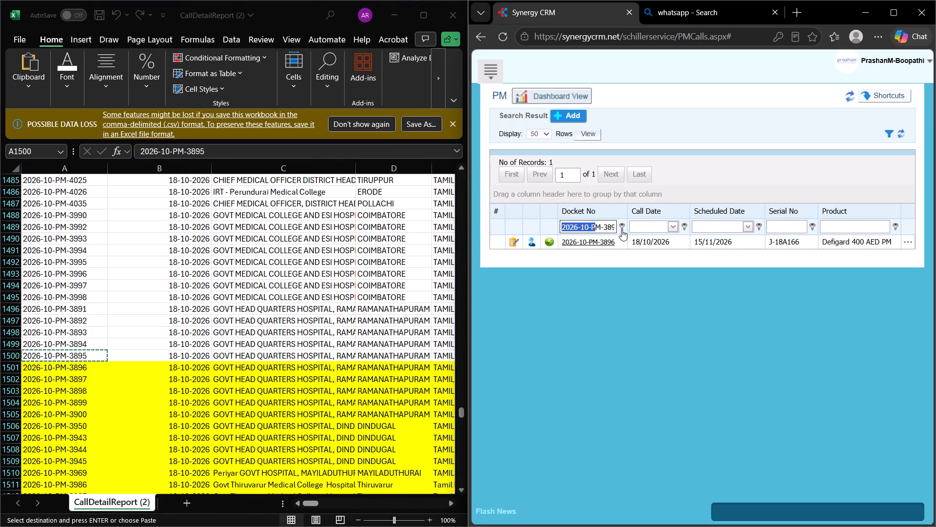
pyautogui.moveTo(622, 230); pyautogui.dragTo(624, 230)
pyautogui.hotkey('ctrl', 'v')
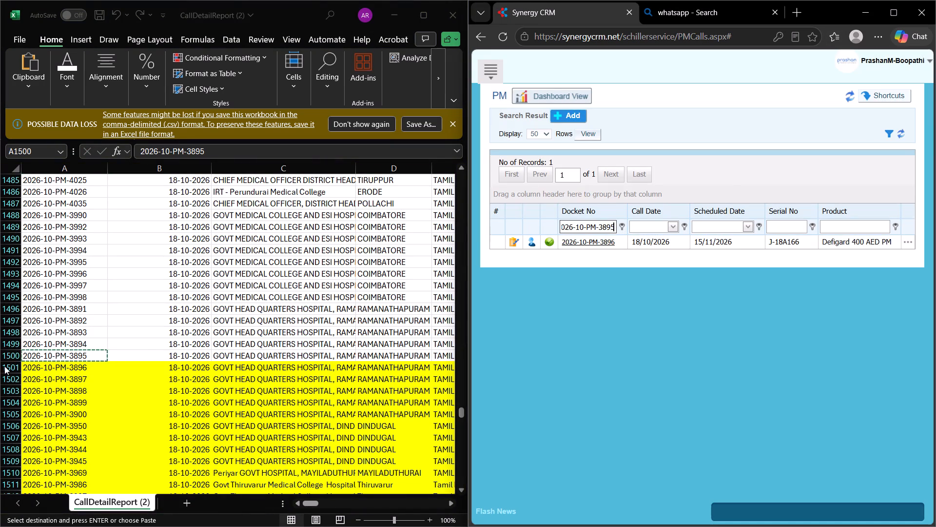
pyautogui.doubleClick(9, 357)
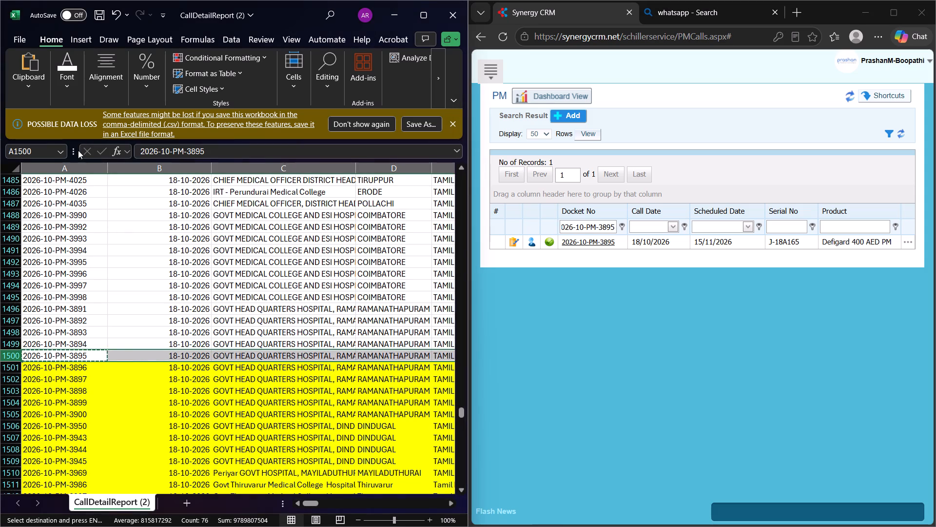
pyautogui.click(69, 78)
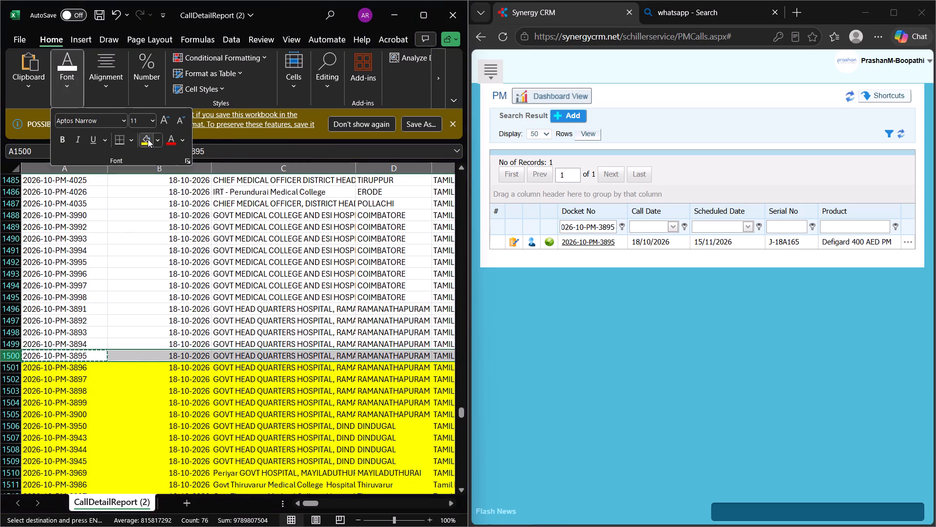
pyautogui.click(148, 139)
# Open docket 2026-10-PM-3895's allocation form in Synergy CRM, copy docket number 2026-10-PM-3894 from Excel, and check the form's allocation history.
pyautogui.click(532, 241)
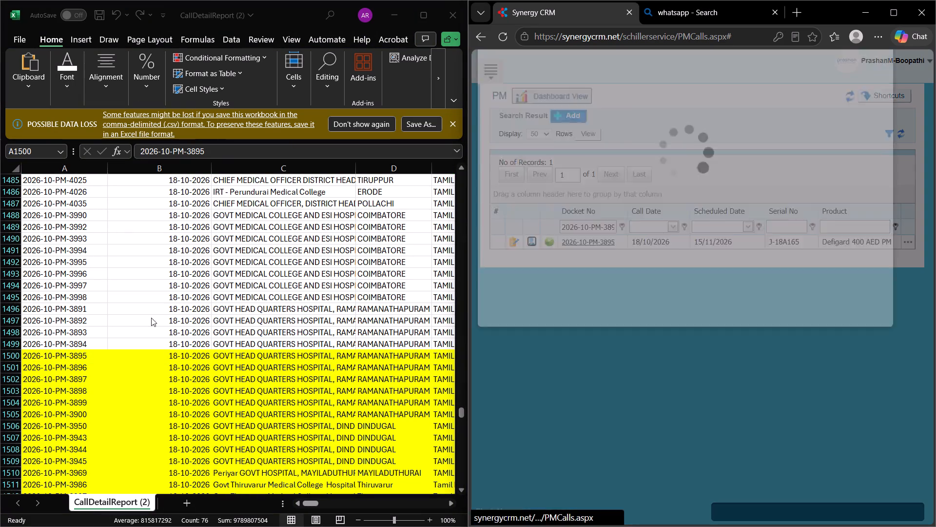
pyautogui.click(96, 339)
pyautogui.click(93, 344)
pyautogui.hotkey('ctrl', 'c')
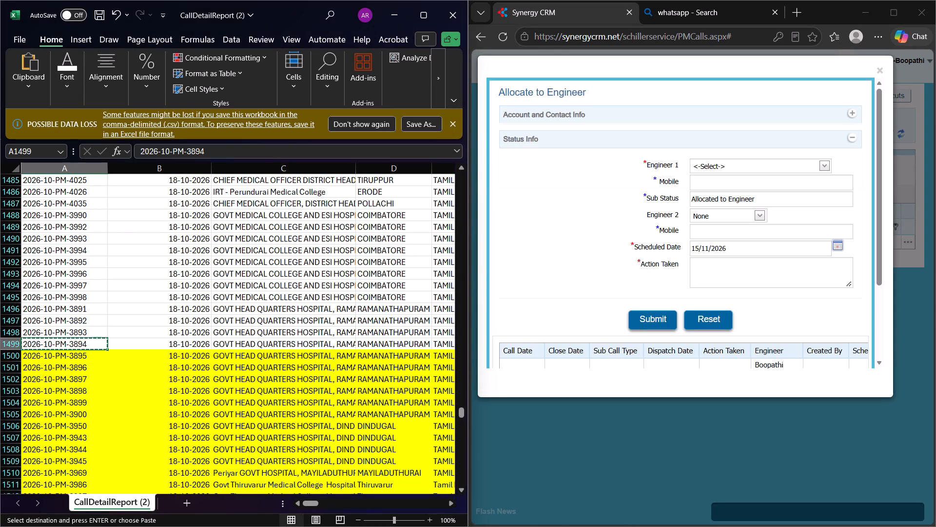
pyautogui.scroll(-4, 809, 290)
# Close the allocation form and filter the PM list by the copied docket number 2026-10-PM-3894.
pyautogui.click(880, 71)
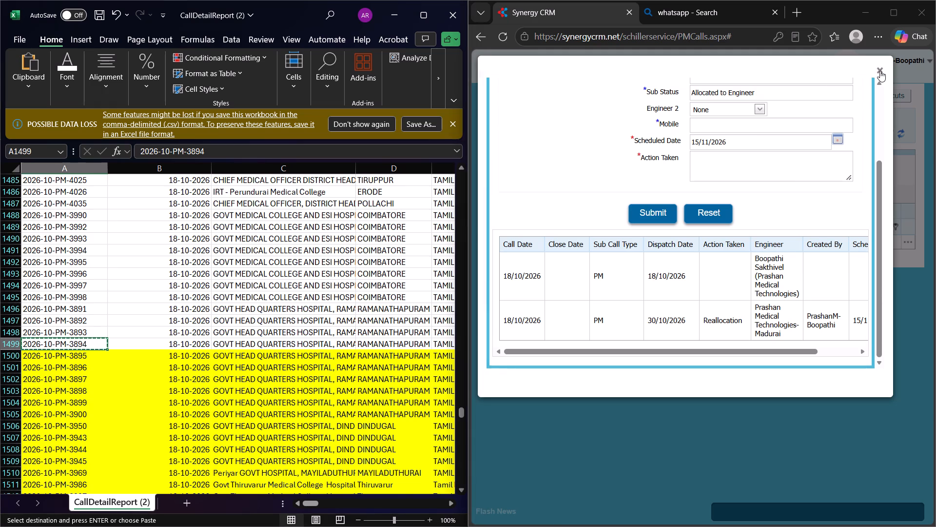
pyautogui.moveTo(562, 227); pyautogui.dragTo(636, 227)
pyautogui.hotkey('ctrl', 'v')
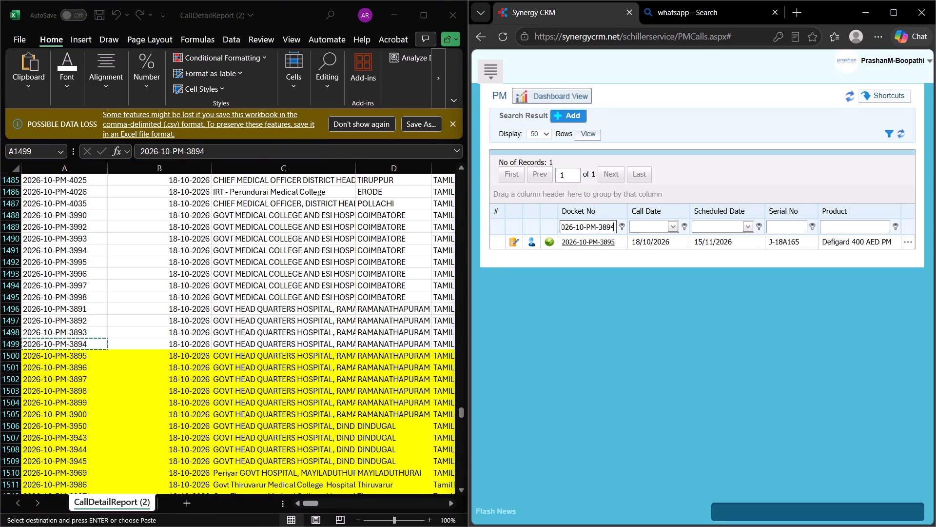
pyautogui.doubleClick(12, 343)
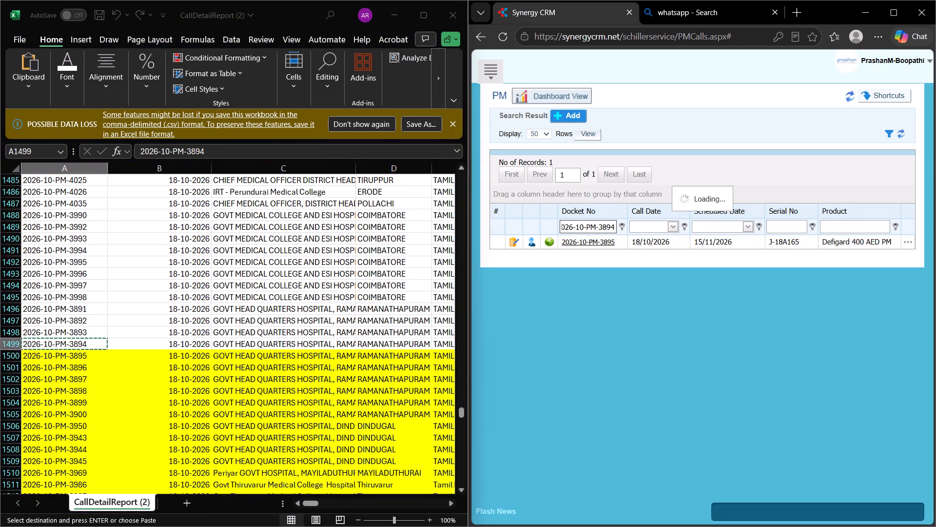
pyautogui.click(66, 85)
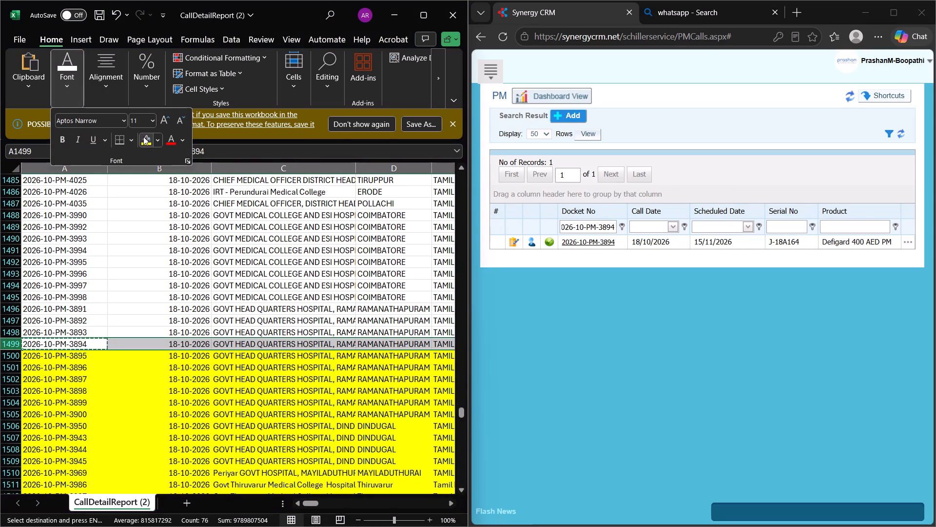
pyautogui.click(143, 137)
# Open docket 2026-10-PM-3894's allocation form in Synergy CRM, copy docket number 2026-10-PM-3893 from Excel, and check the form's allocation history.
pyautogui.click(531, 242)
pyautogui.scroll(-5, 703, 345)
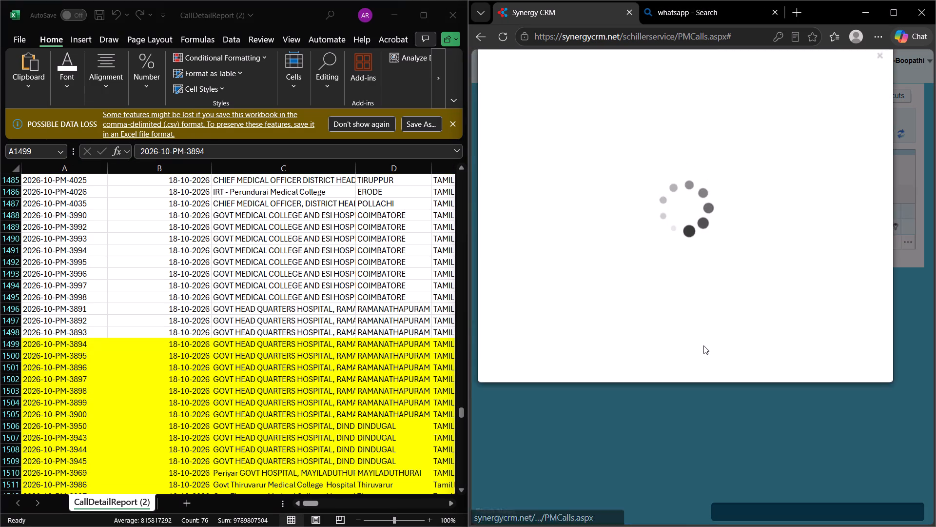
pyautogui.doubleClick(95, 329)
pyautogui.click(95, 329)
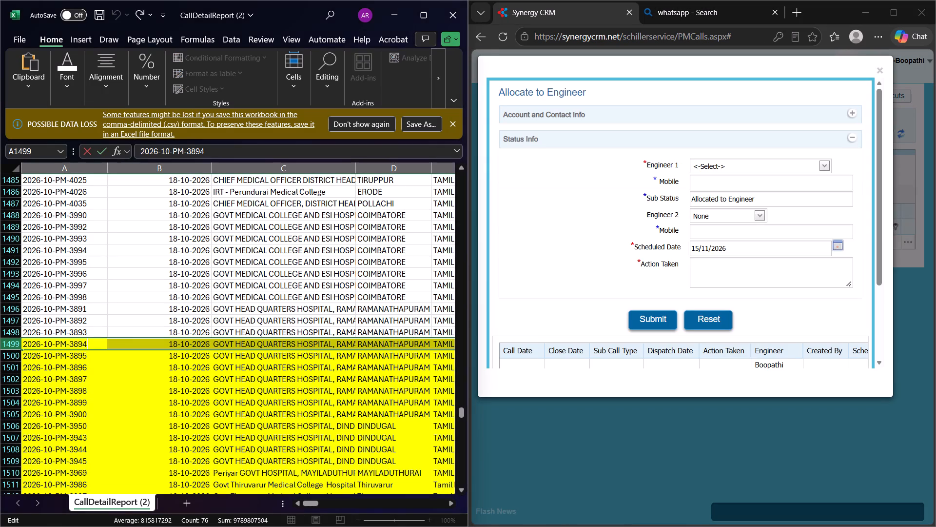
pyautogui.hotkey('ctrl', 'c')
pyautogui.scroll(-5, 715, 314)
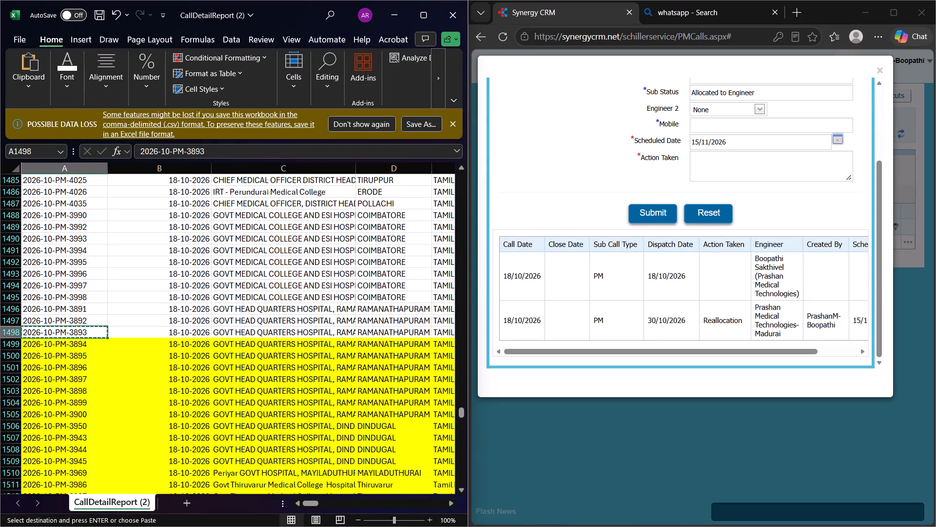
# Close the allocation form and filter the PM list by the copied docket number 2026-10-PM-3893.
pyautogui.click(879, 72)
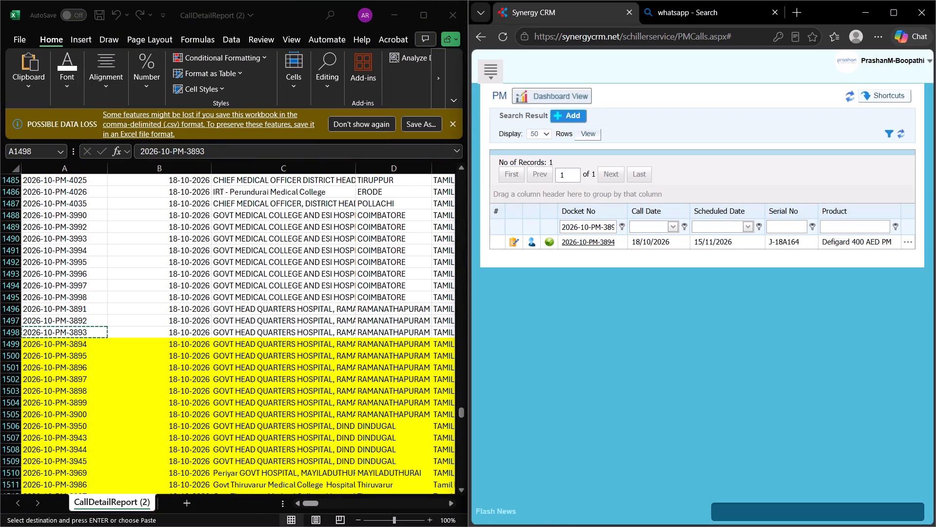
pyautogui.moveTo(563, 227); pyautogui.dragTo(620, 230)
pyautogui.hotkey('ctrl', 'v')
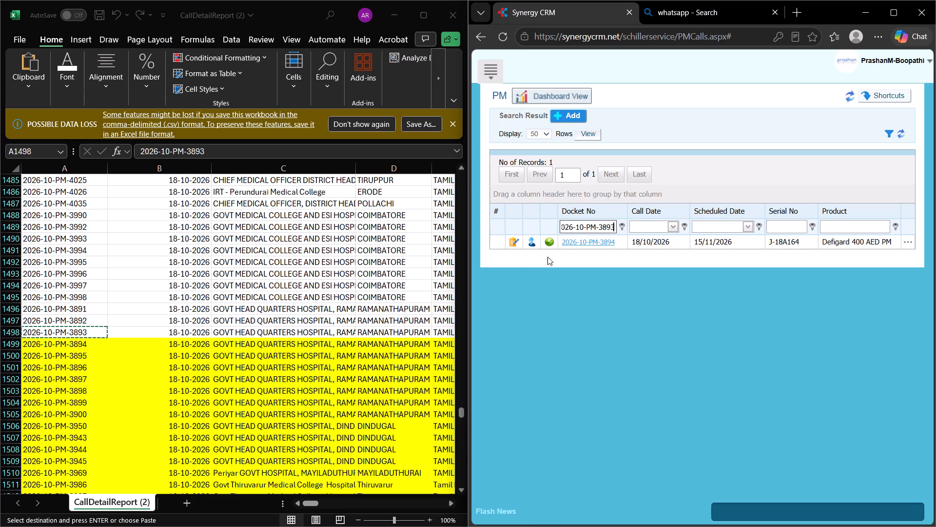
pyautogui.doubleClick(10, 330)
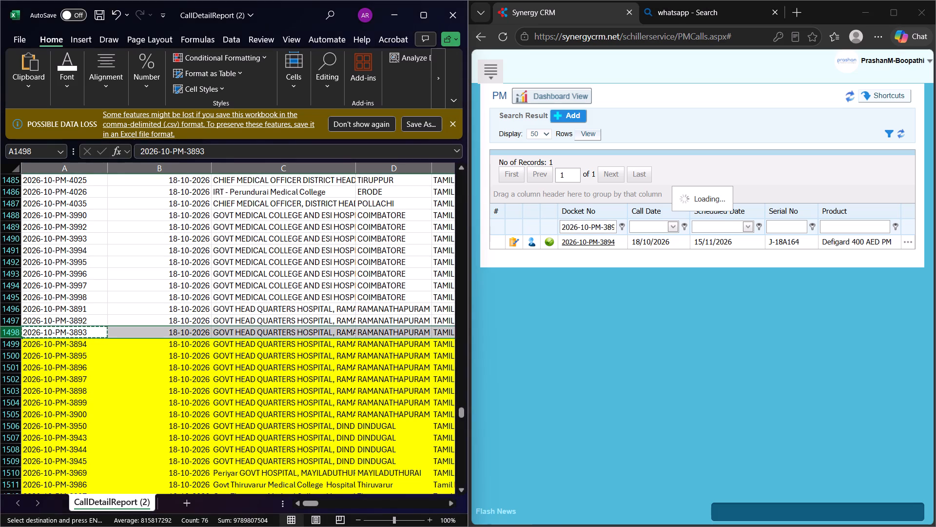
pyautogui.click(69, 86)
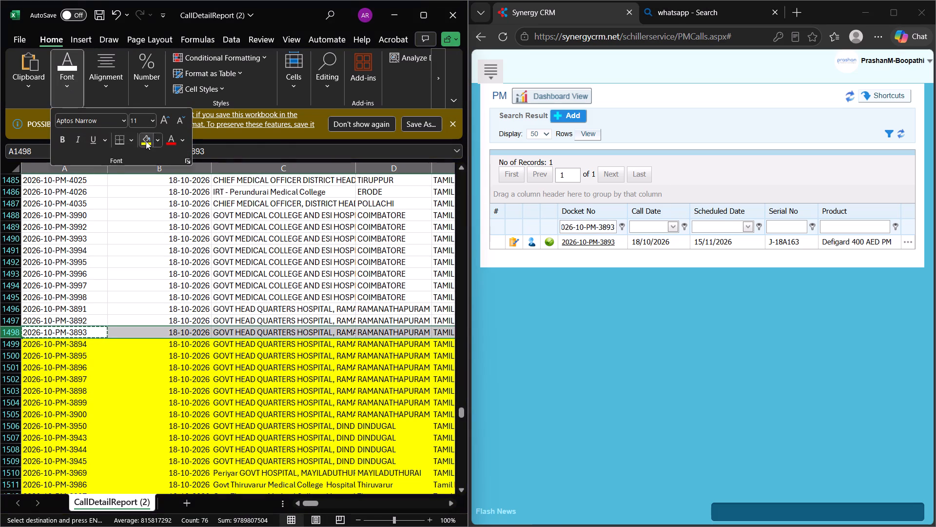
pyautogui.click(146, 141)
pyautogui.click(533, 240)
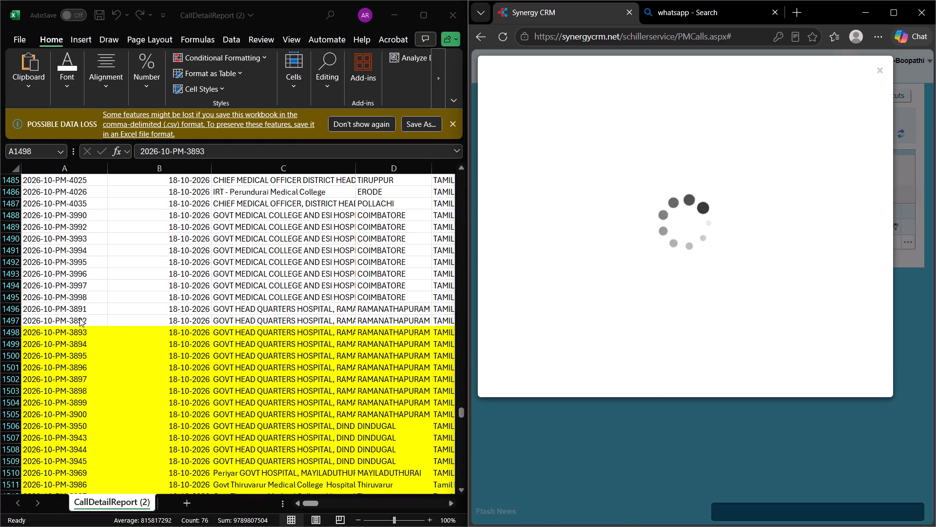
pyautogui.click(82, 320)
pyautogui.click(83, 320)
pyautogui.click(84, 319)
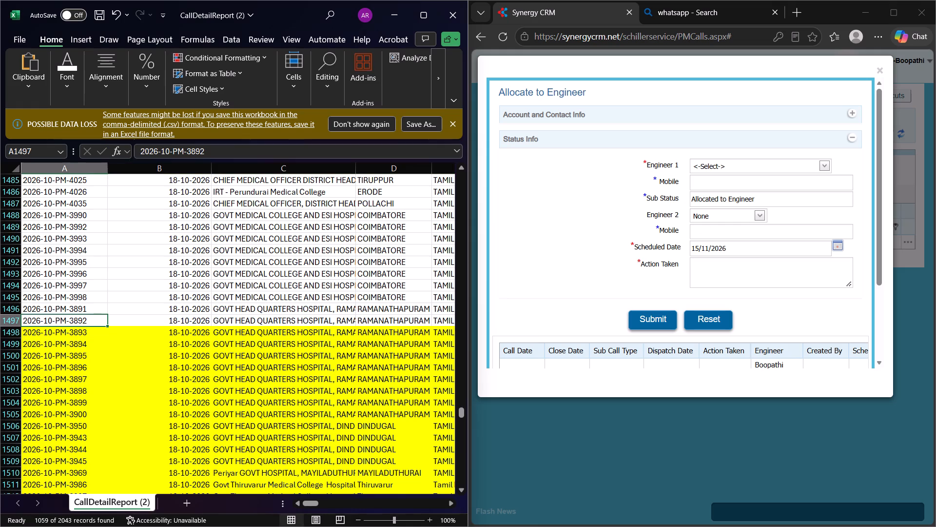
pyautogui.hotkey('ctrl', 'c')
pyautogui.scroll(-5, 660, 300)
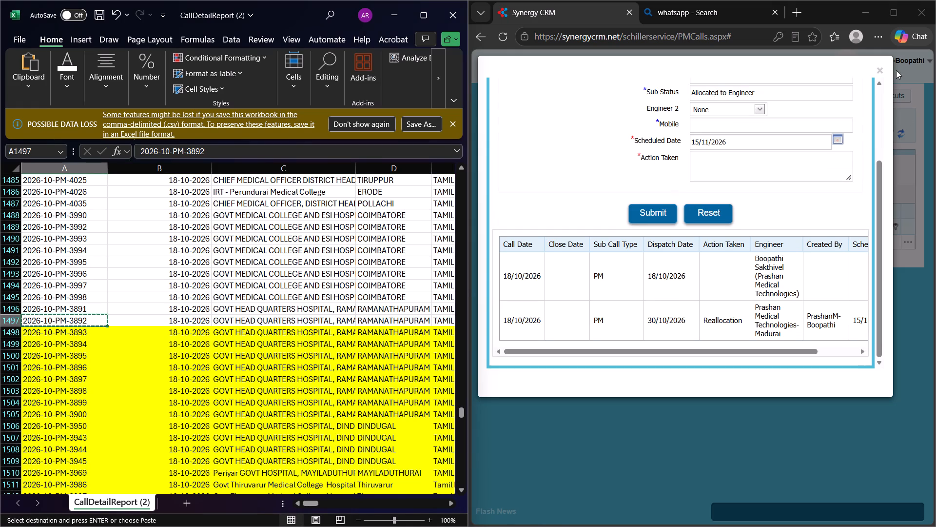
# Close the allocation form and filter the PM list by the copied docket number 2026-10-PM-3892.
pyautogui.click(877, 70)
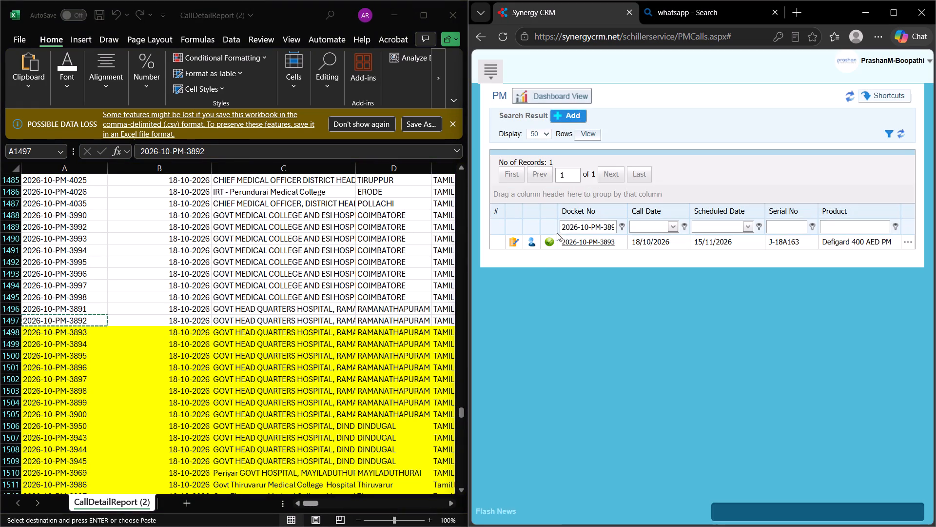
pyautogui.moveTo(563, 227); pyautogui.dragTo(633, 229)
pyautogui.hotkey('ctrl', 'v')
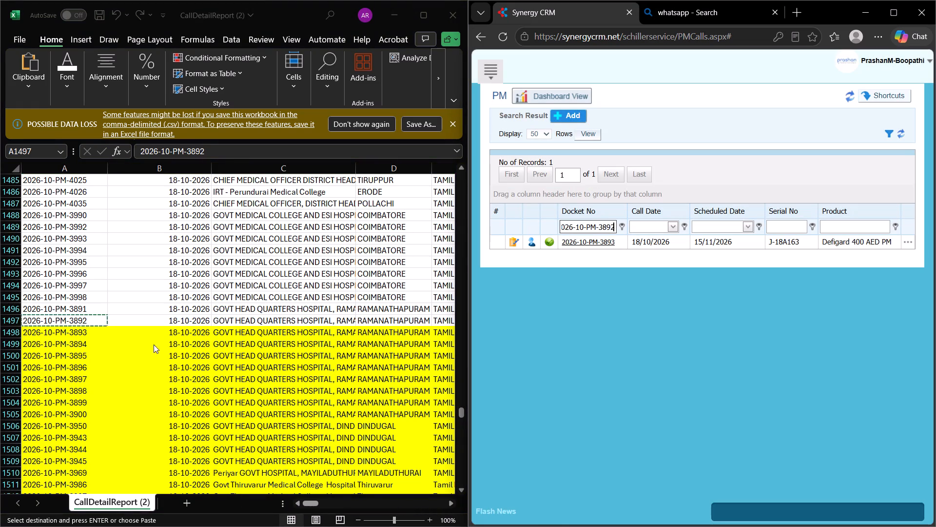
pyautogui.doubleClick(10, 319)
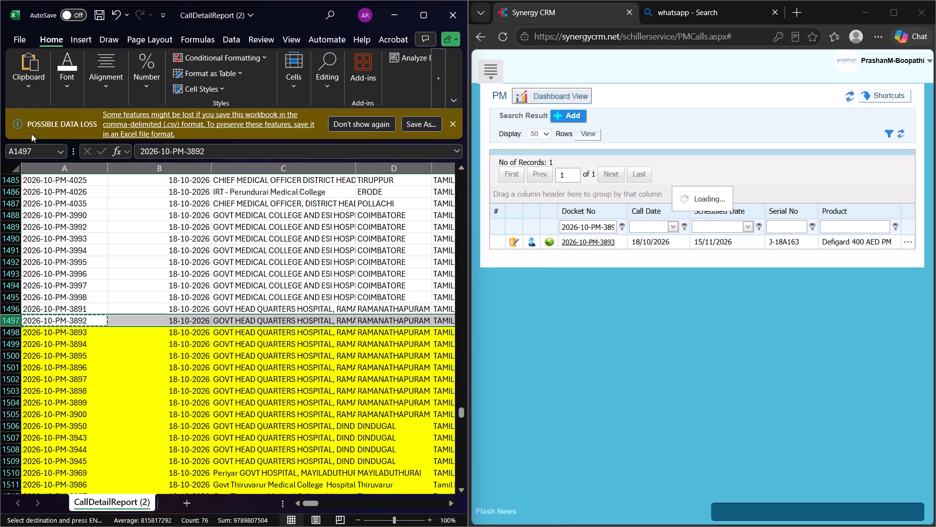
pyautogui.click(67, 88)
pyautogui.click(145, 138)
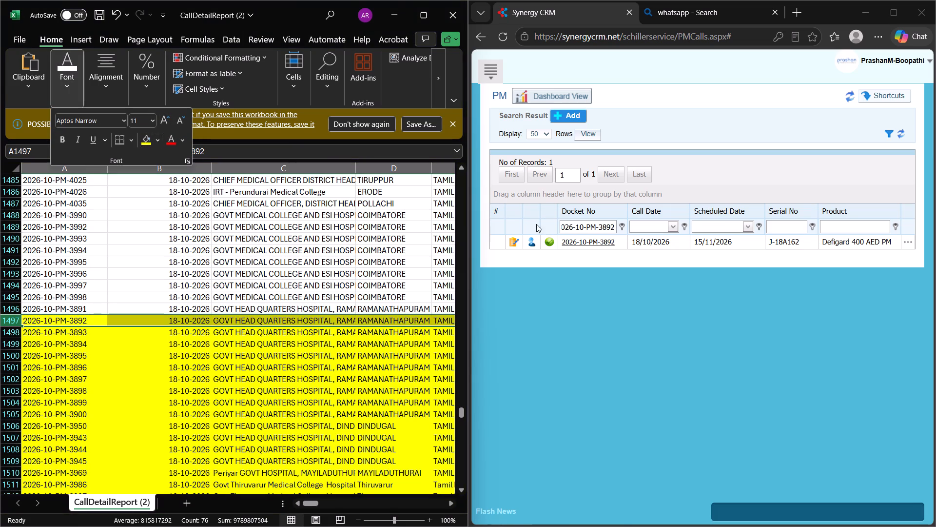
pyautogui.click(531, 243)
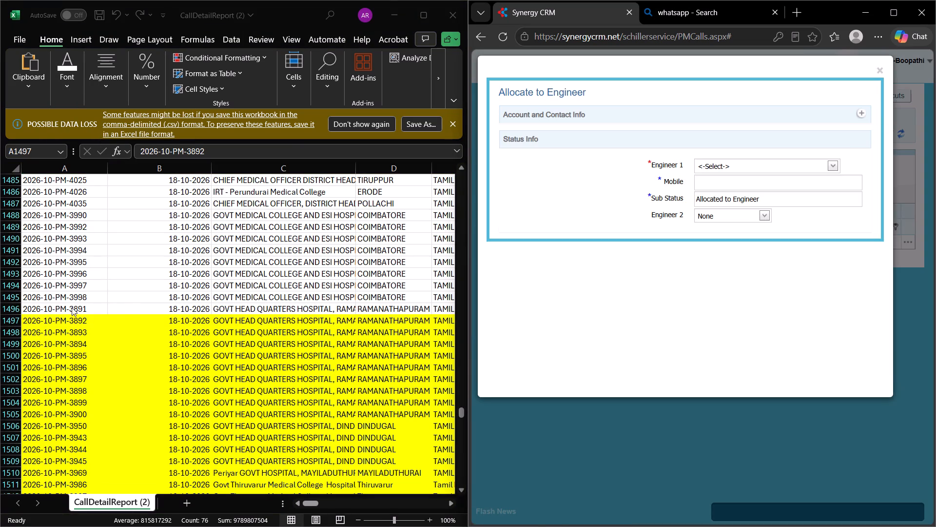
pyautogui.doubleClick(72, 307)
pyautogui.click(72, 307)
pyautogui.hotkey('ctrl', 'c')
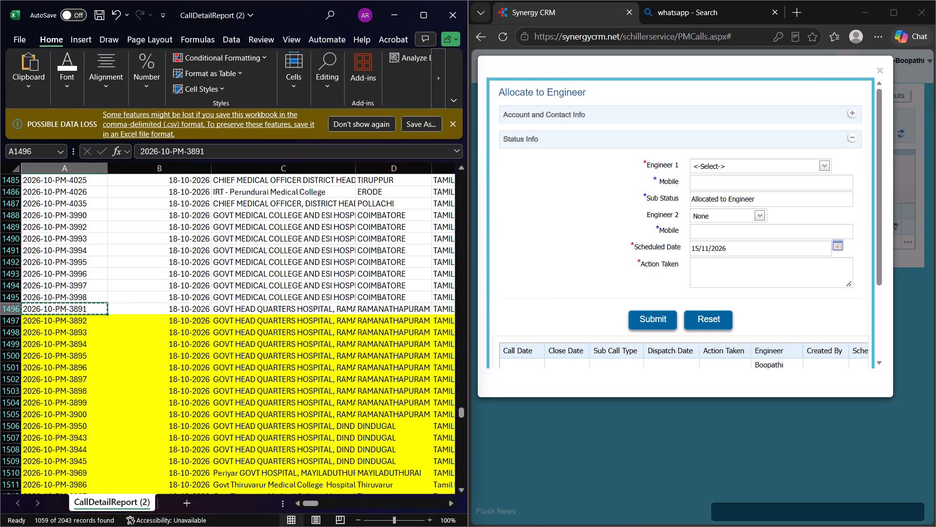
pyautogui.scroll(-4, 546, 267)
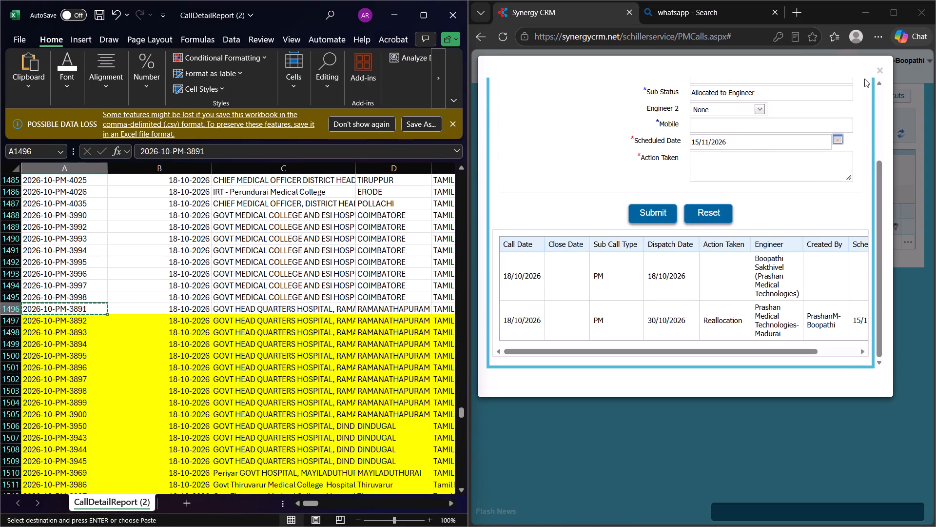
# Close the allocation form and filter the PM list by the copied docket number 2026-10-PM-3891.
pyautogui.click(878, 72)
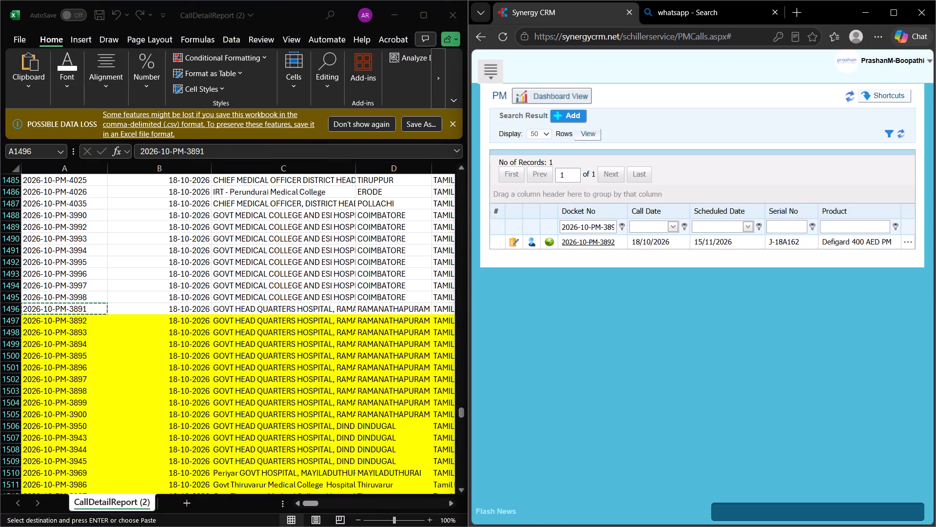
pyautogui.moveTo(562, 225); pyautogui.dragTo(635, 228)
pyautogui.hotkey('ctrl', 'v')
# Fill the entire Excel row of docket 2026-10-PM-3891 yellow.
pyautogui.doubleClick(13, 312)
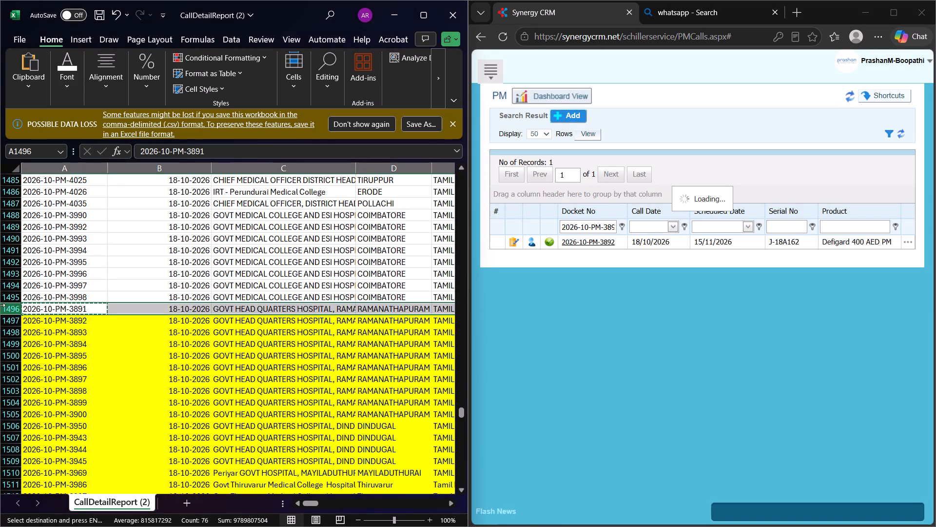
pyautogui.click(75, 80)
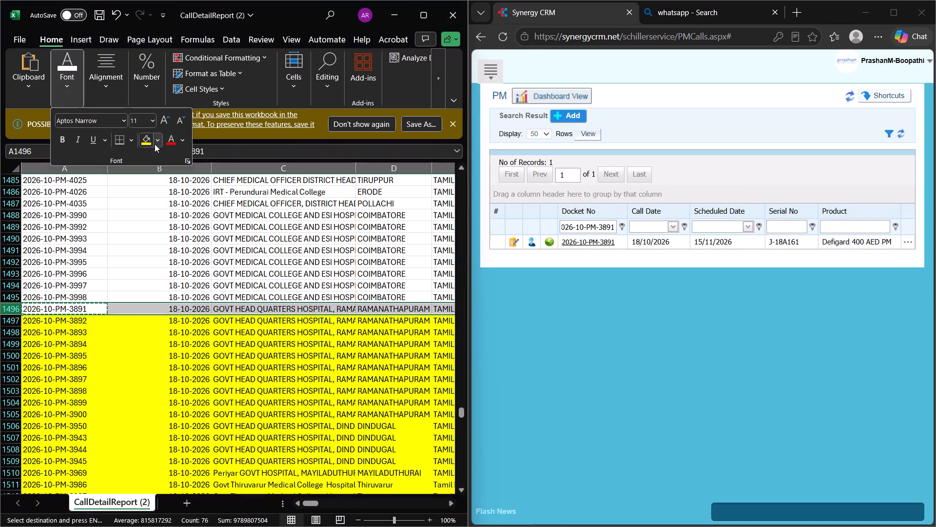
pyautogui.click(145, 141)
pyautogui.doubleClick(75, 294)
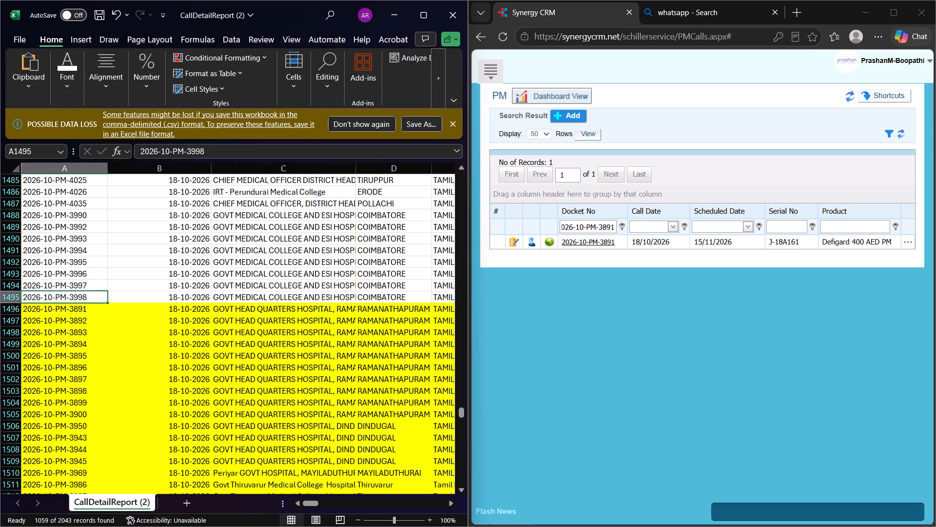
pyautogui.hotkey('ctrl', 'c')
pyautogui.tripleClick(562, 227)
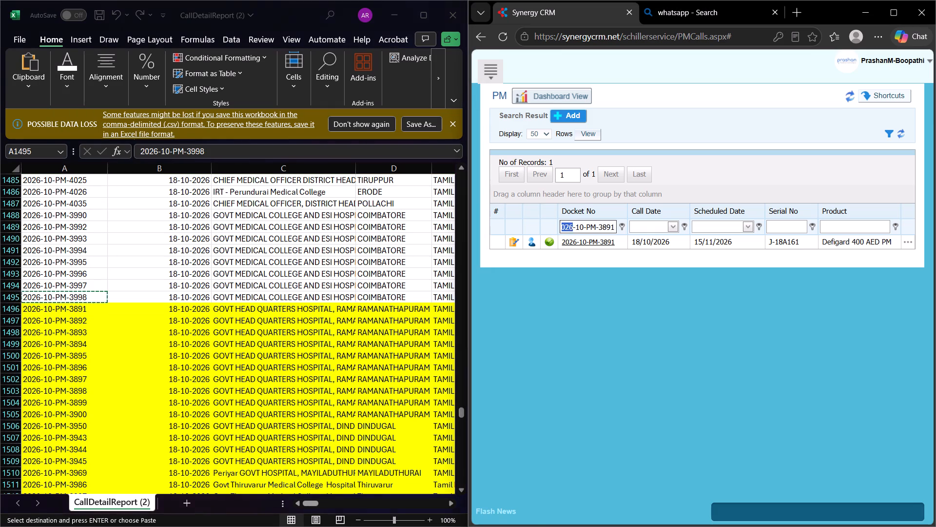
pyautogui.hotkey('ctrl', 'v')
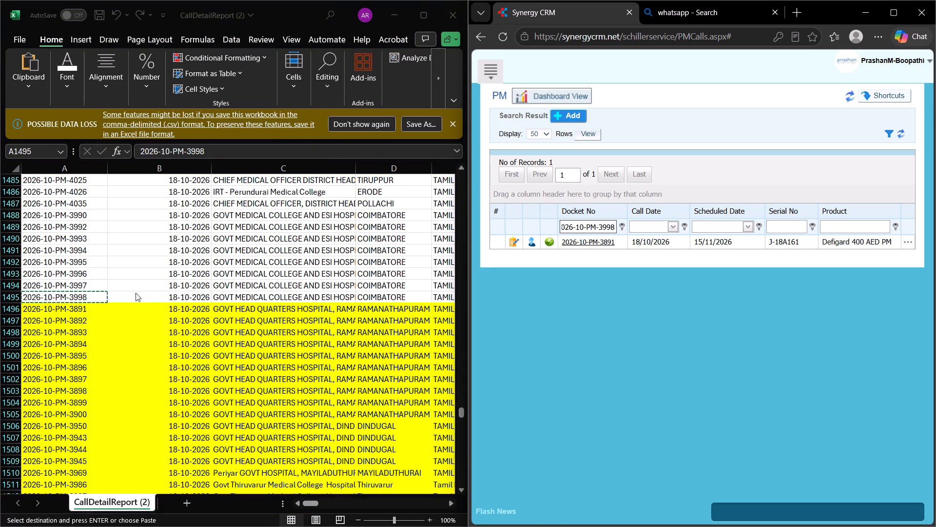
# Open docket 2026-10-PM-3998's allocation form in Synergy CRM and check its allocation history.
pyautogui.doubleClick(9, 293)
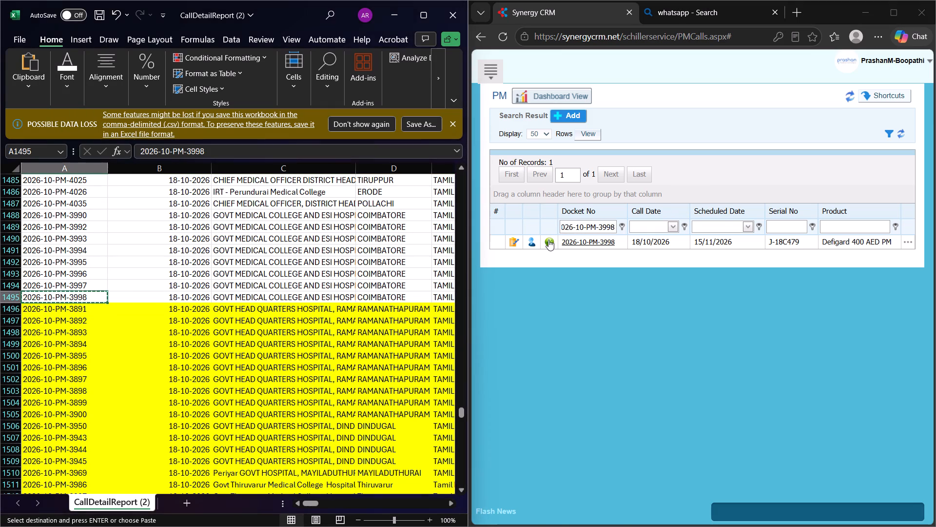
pyautogui.click(529, 240)
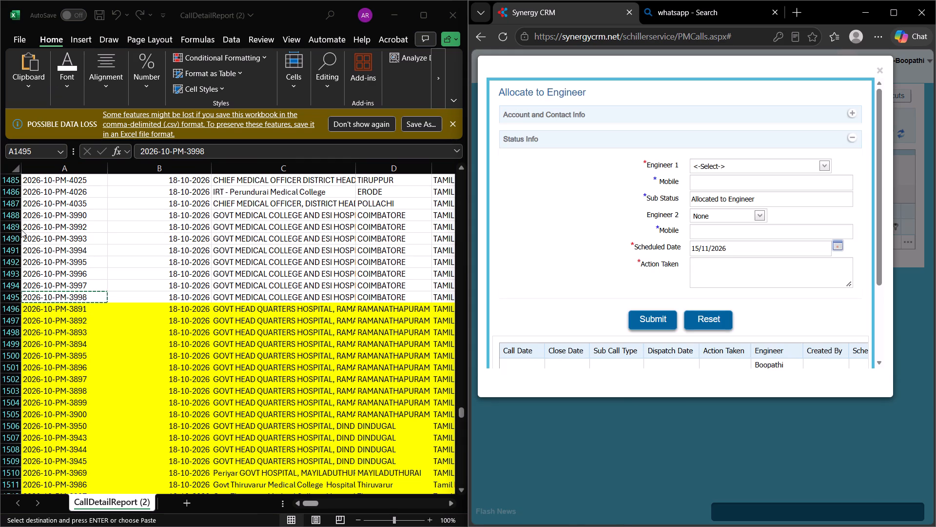
pyautogui.scroll(-4, 933, 286)
pyautogui.scroll(-4, 751, 265)
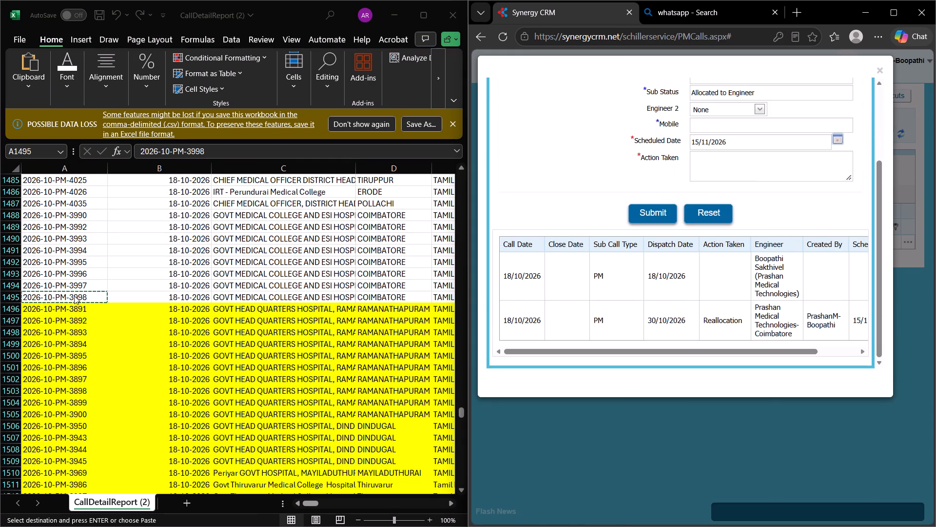
# Fill the entire Excel row of docket 2026-10-PM-3998 yellow.
pyautogui.doubleClick(9, 297)
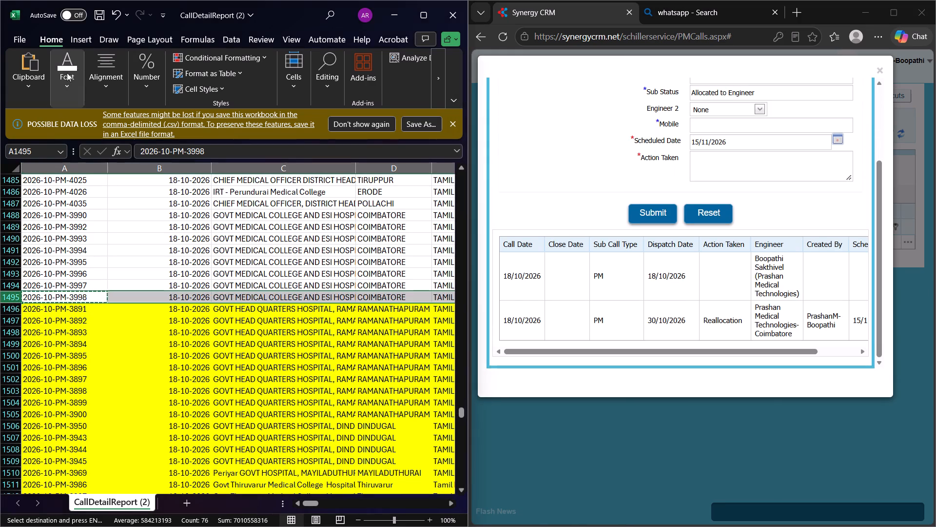
pyautogui.click(66, 73)
pyautogui.click(148, 141)
pyautogui.doubleClick(76, 284)
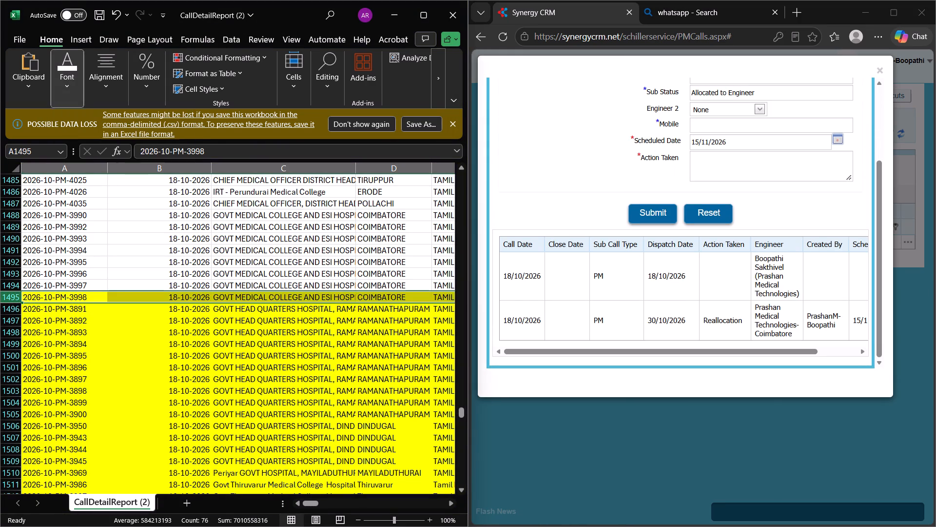
pyautogui.hotkey('ctrl', 'c')
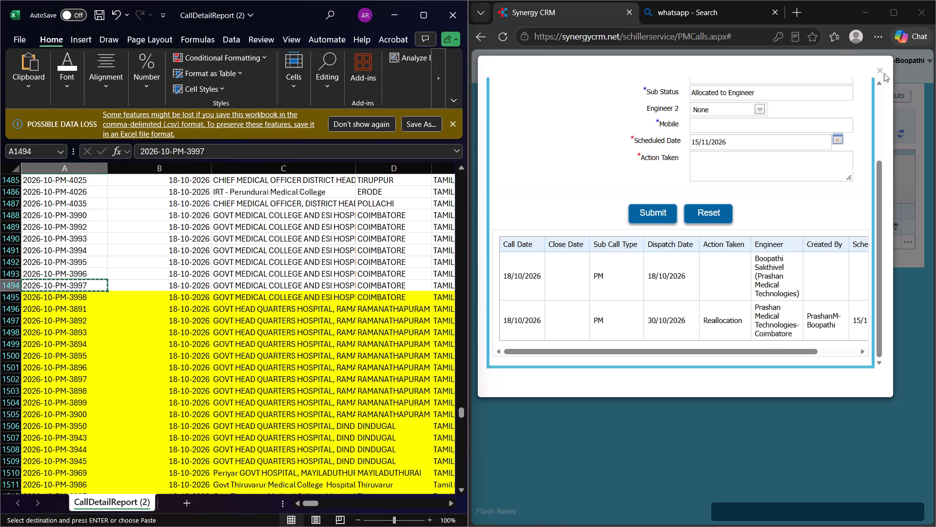
pyautogui.click(879, 73)
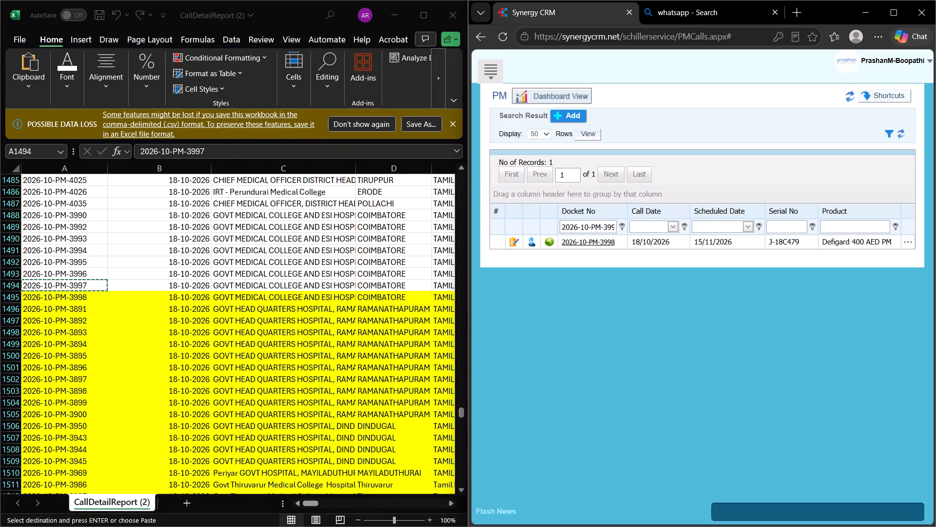
pyautogui.moveTo(563, 225); pyautogui.dragTo(683, 225)
pyautogui.hotkey('ctrl', 'v')
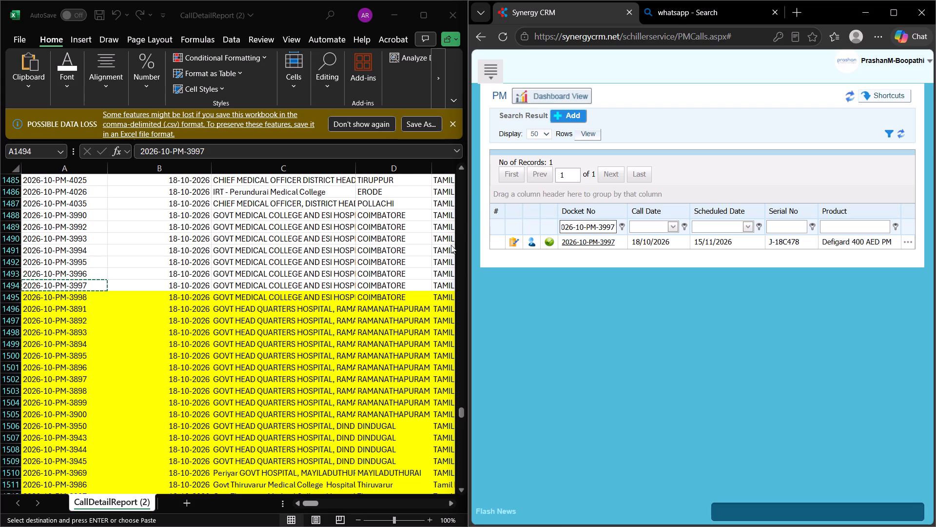
pyautogui.click(534, 243)
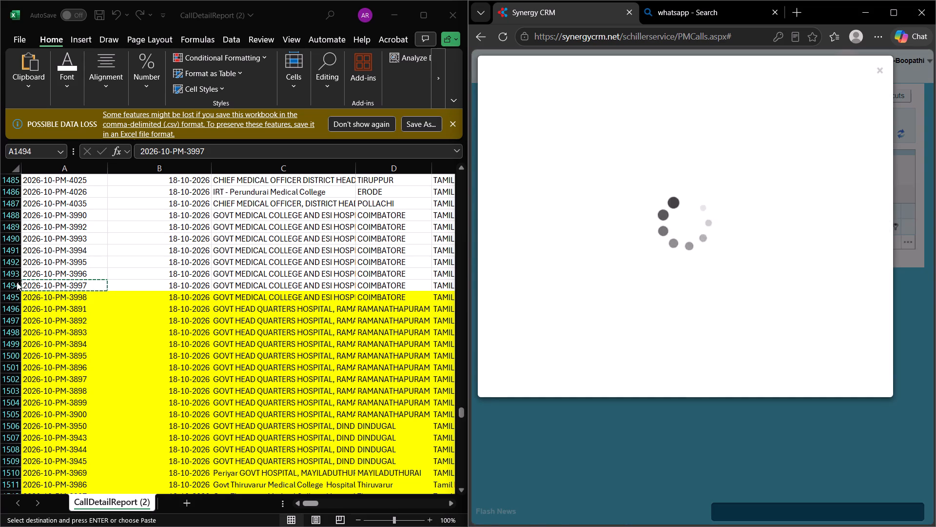
# Fill the entire Excel row of docket 2026-10-PM-3997 yellow.
pyautogui.doubleClick(17, 282)
pyautogui.doubleClick(15, 284)
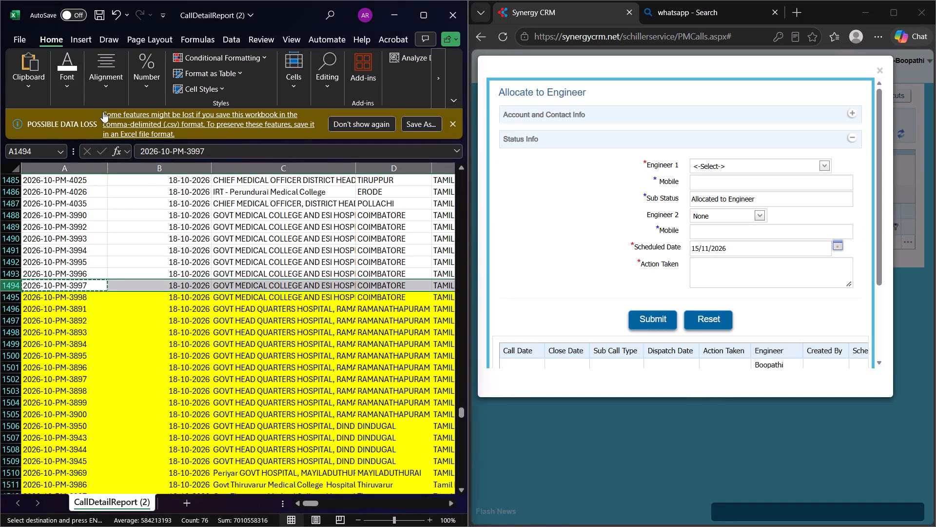
pyautogui.click(67, 78)
pyautogui.click(144, 141)
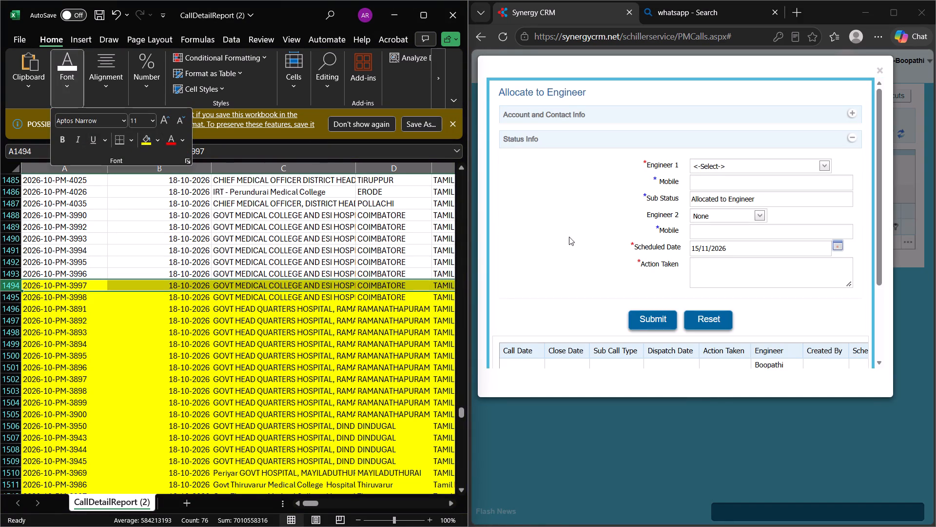
pyautogui.scroll(-5, 605, 245)
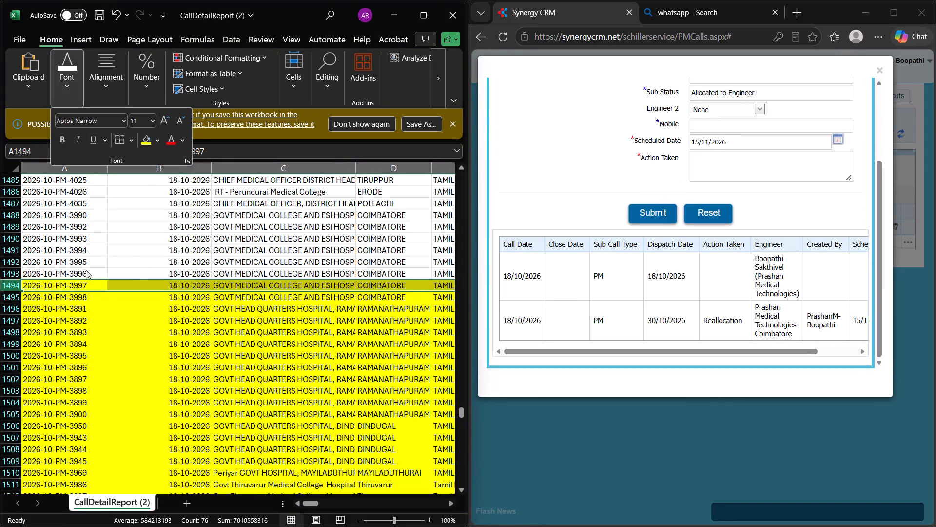
pyautogui.click(86, 270)
pyautogui.click(86, 270)
pyautogui.hotkey('ctrl', 'c')
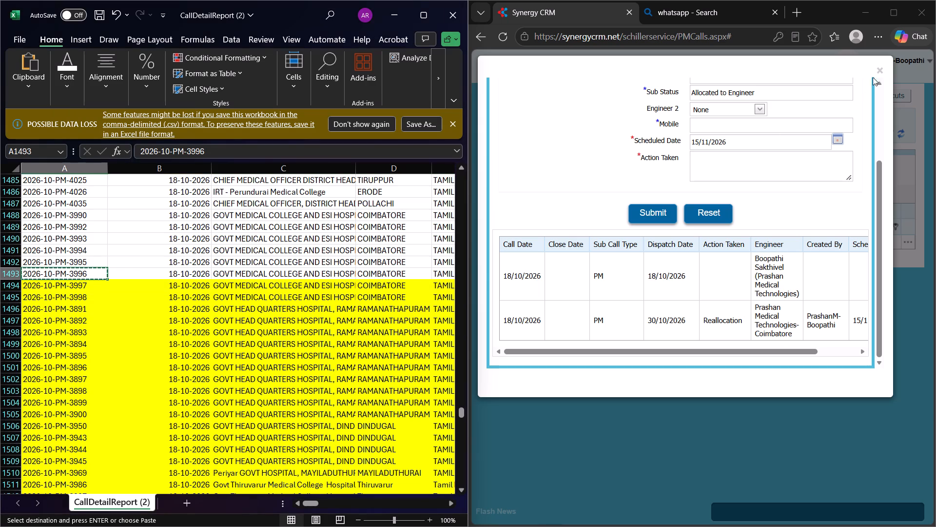
pyautogui.click(879, 66)
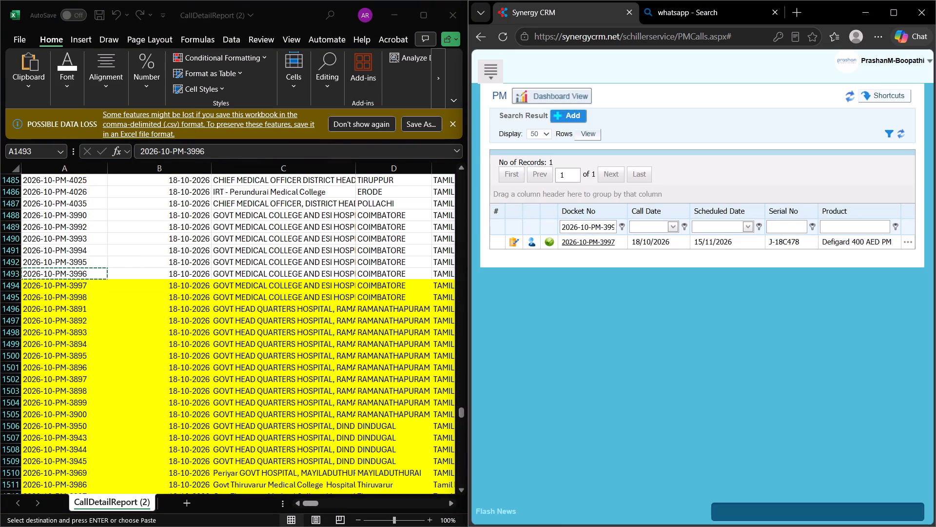
pyautogui.moveTo(562, 224); pyautogui.dragTo(644, 226)
pyautogui.hotkey('ctrl', 'v')
pyautogui.doubleClick(11, 274)
pyautogui.click(77, 68)
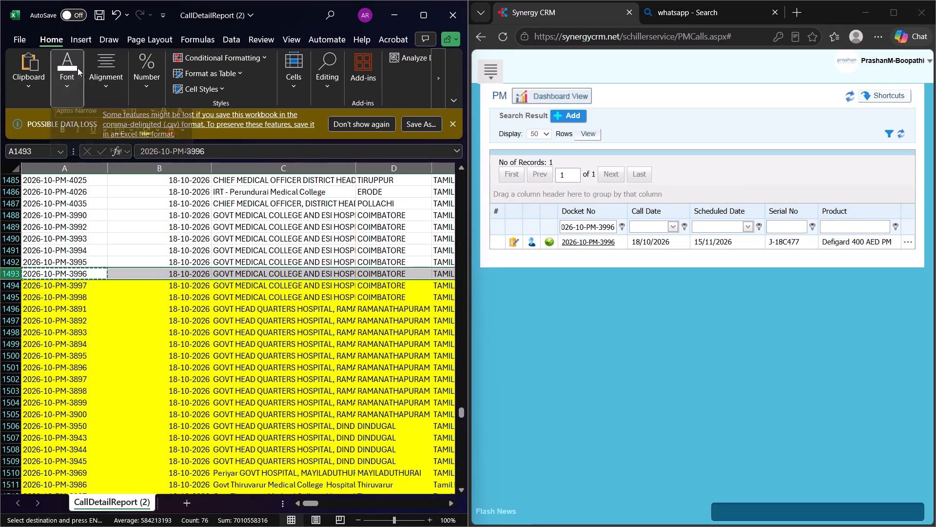
pyautogui.click(143, 142)
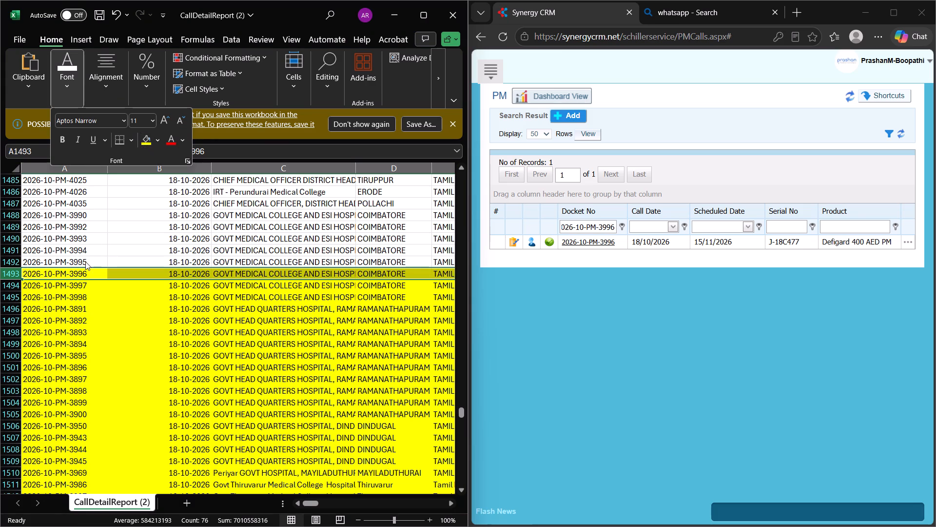
pyautogui.click(85, 262)
pyautogui.click(85, 262)
pyautogui.hotkey('ctrl', 'c')
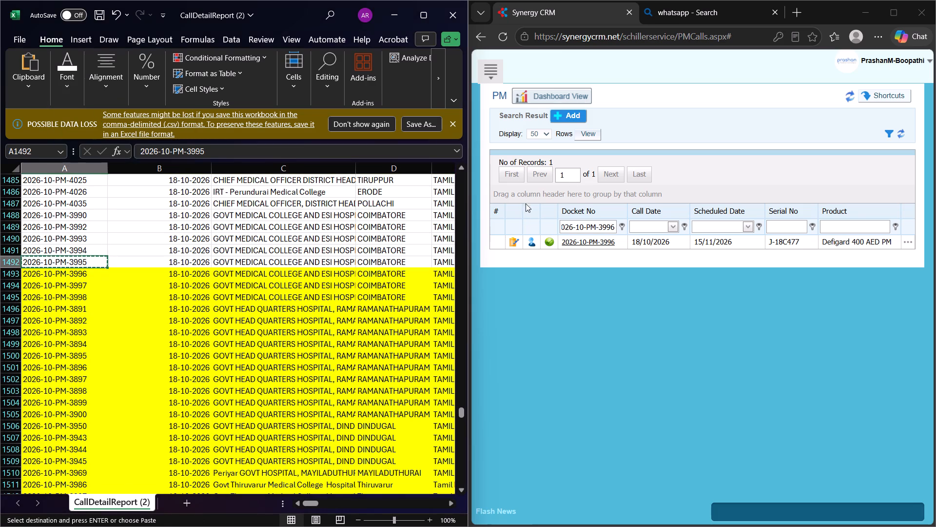
pyautogui.click(532, 243)
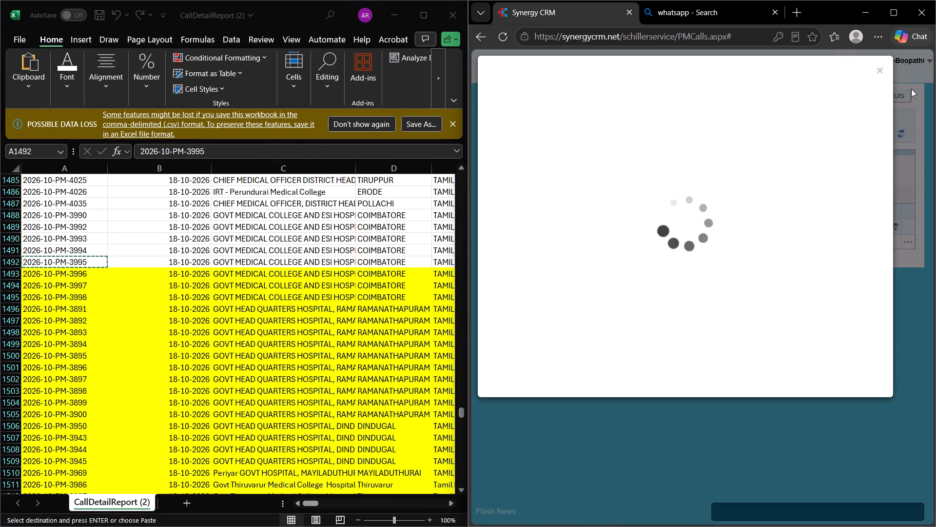
pyautogui.scroll(-5, 730, 187)
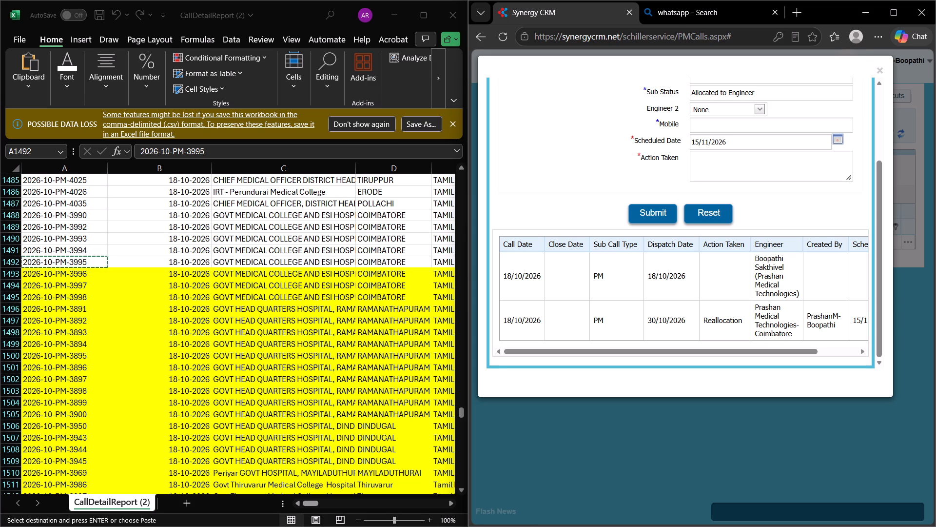
pyautogui.click(882, 71)
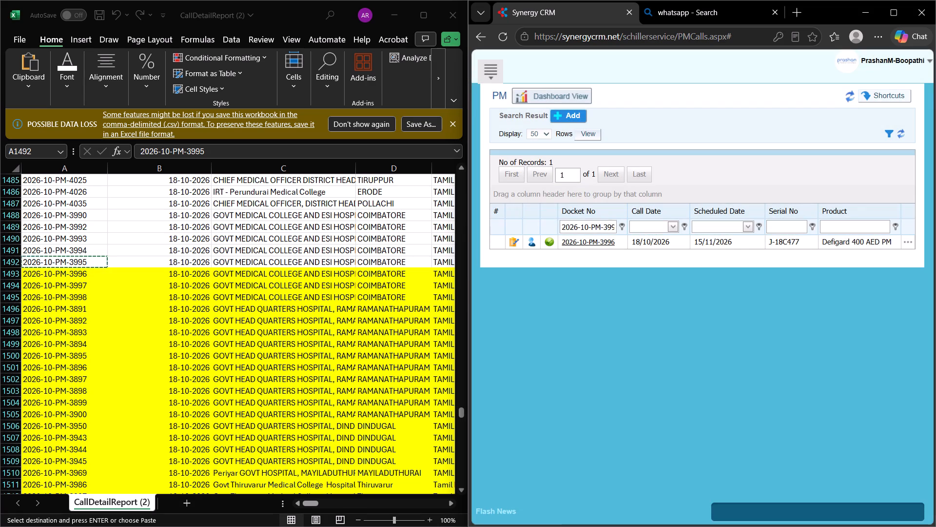
# Filter the PM list by the copied docket number 2026-10-PM-3995.
pyautogui.moveTo(563, 228); pyautogui.dragTo(655, 224)
pyautogui.hotkey('ctrl', 'v')
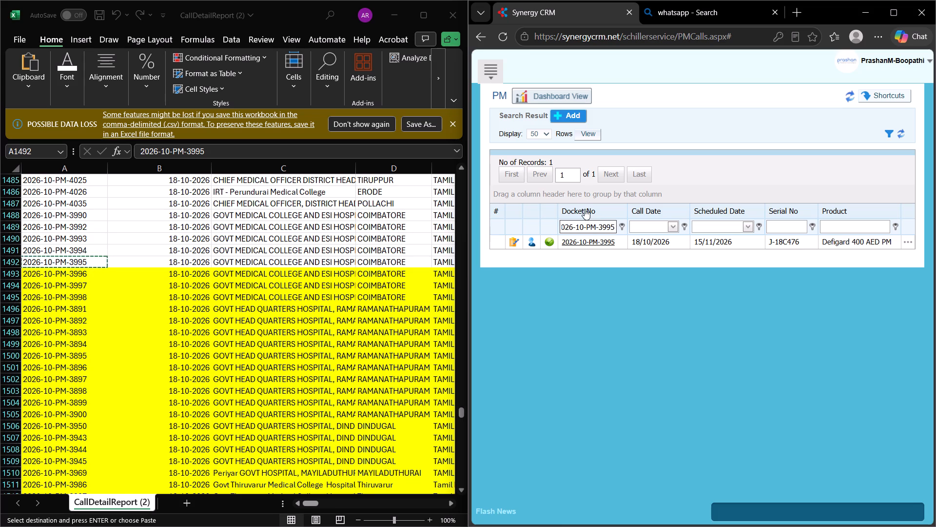
# Open the allocation form of docket 2026-10-PM-3995.
pyautogui.click(532, 237)
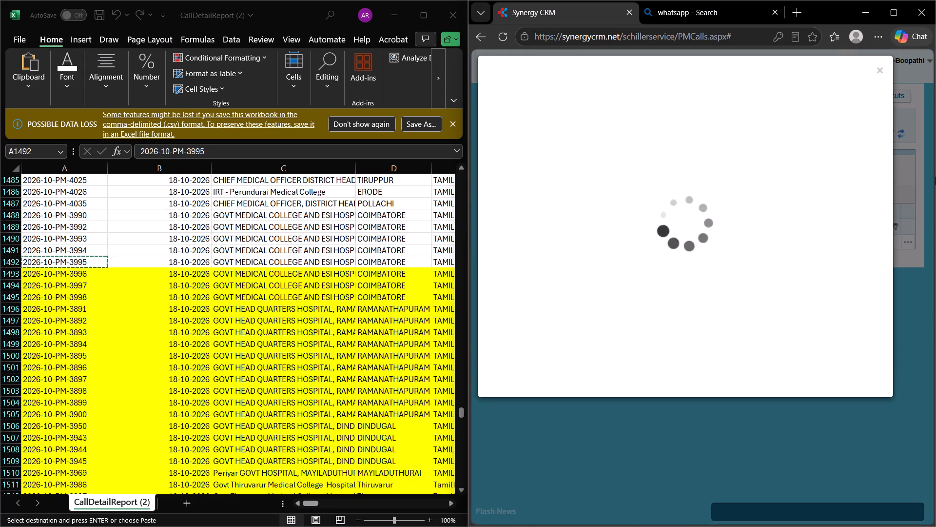
# Fill the entire Excel row of docket 2026-10-PM-3995 yellow.
pyautogui.doubleClick(7, 262)
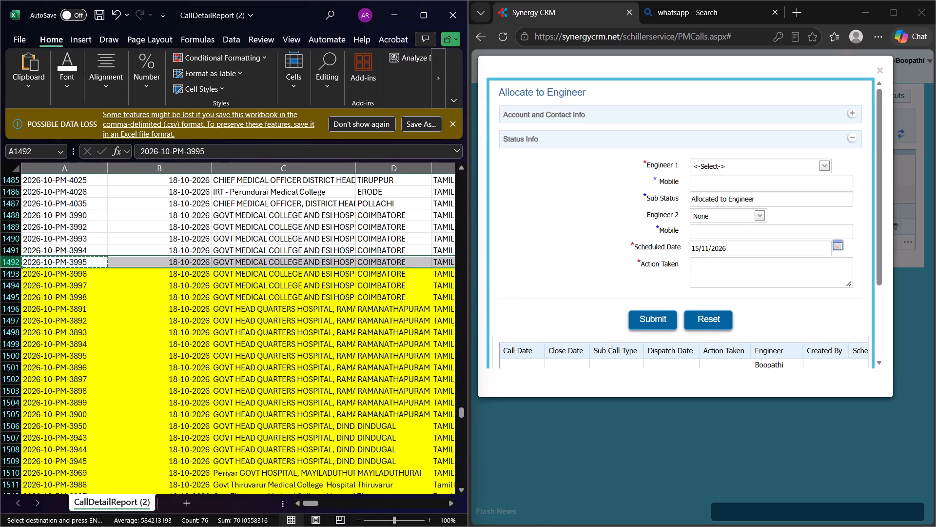
pyautogui.click(74, 57)
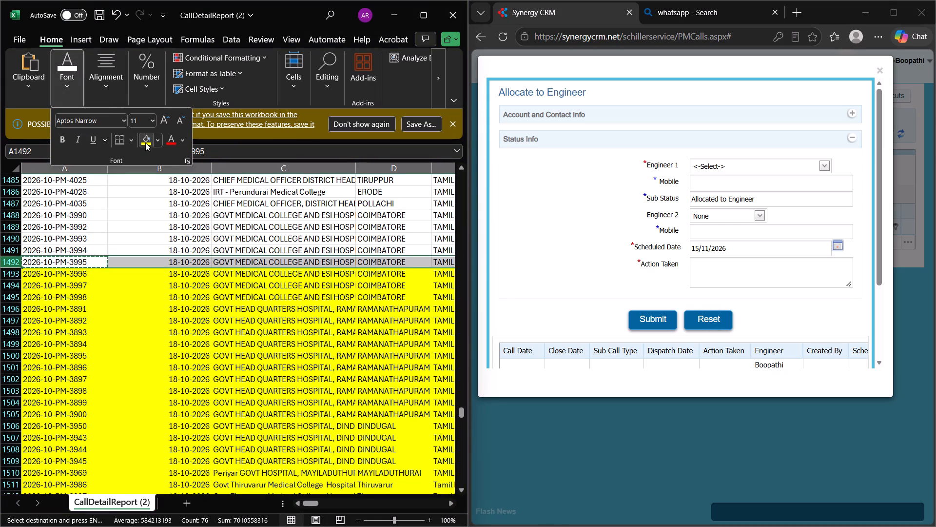
pyautogui.click(145, 142)
# Copy docket number 2026-10-PM-3994 from Excel, close the allocation form in Synergy CRM, and filter the PM list by the copied number.
pyautogui.scroll(-5, 737, 282)
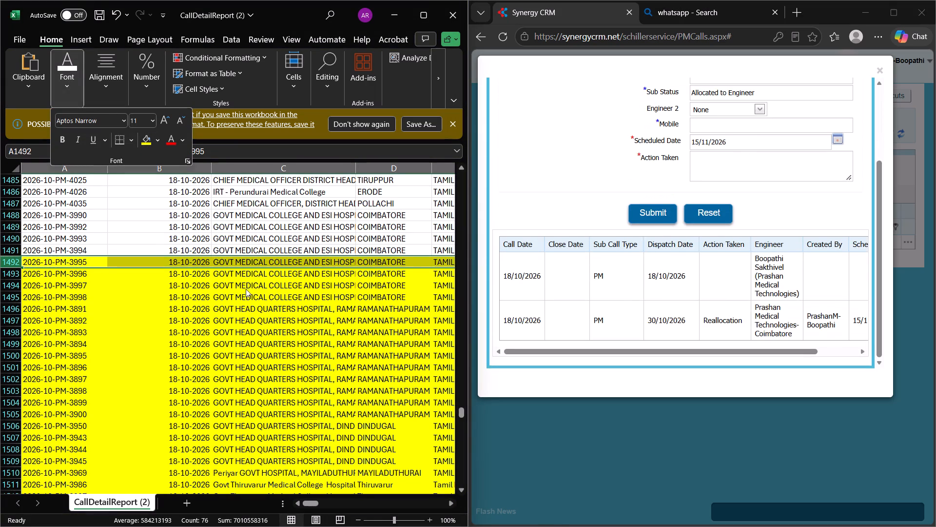
pyautogui.doubleClick(85, 249)
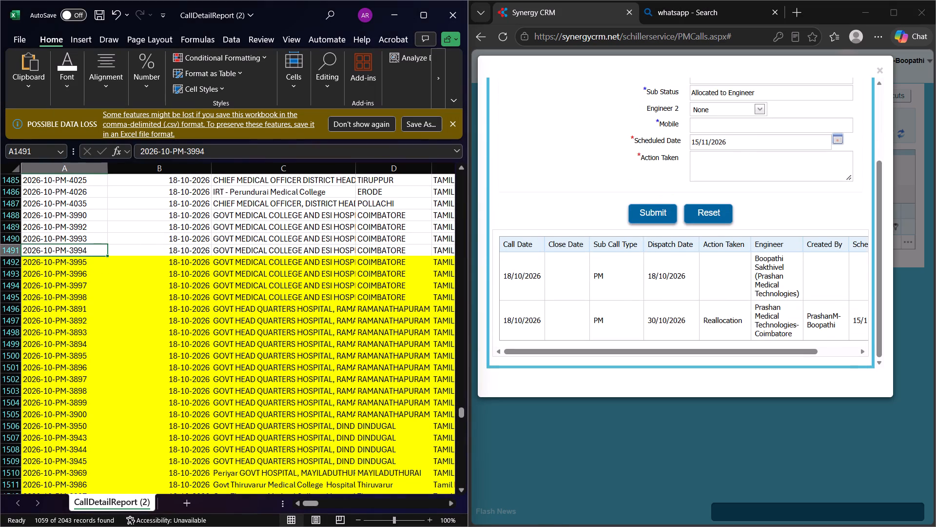
pyautogui.hotkey('ctrl', 'c')
pyautogui.click(880, 70)
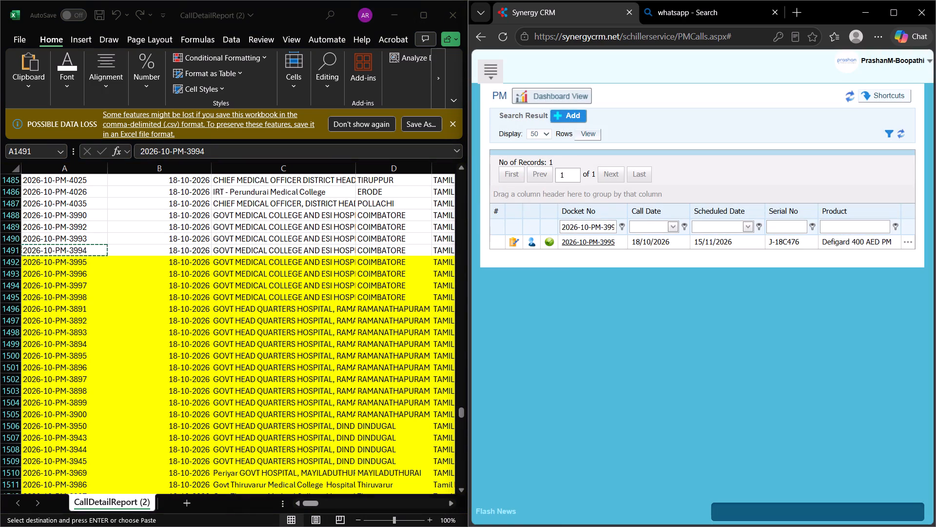
pyautogui.moveTo(562, 225); pyautogui.dragTo(645, 228)
pyautogui.hotkey('ctrl', 'v')
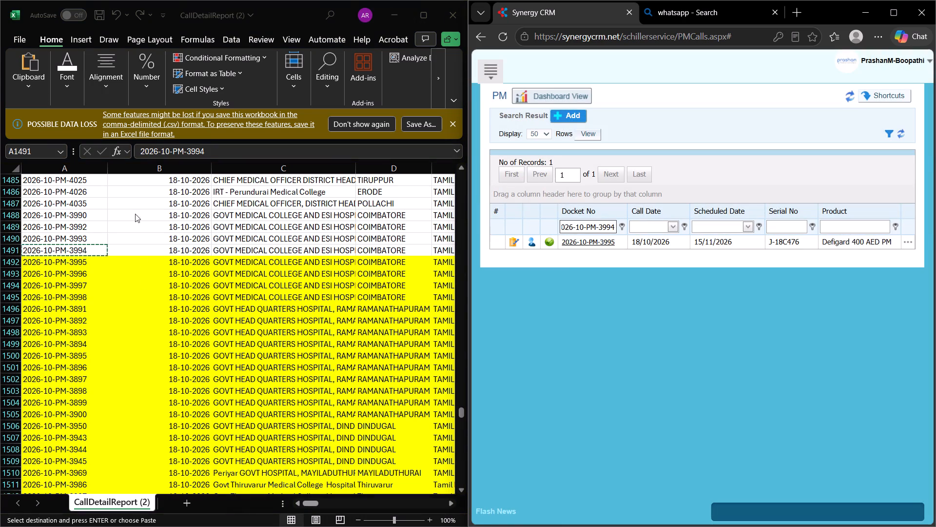
pyautogui.click(11, 250)
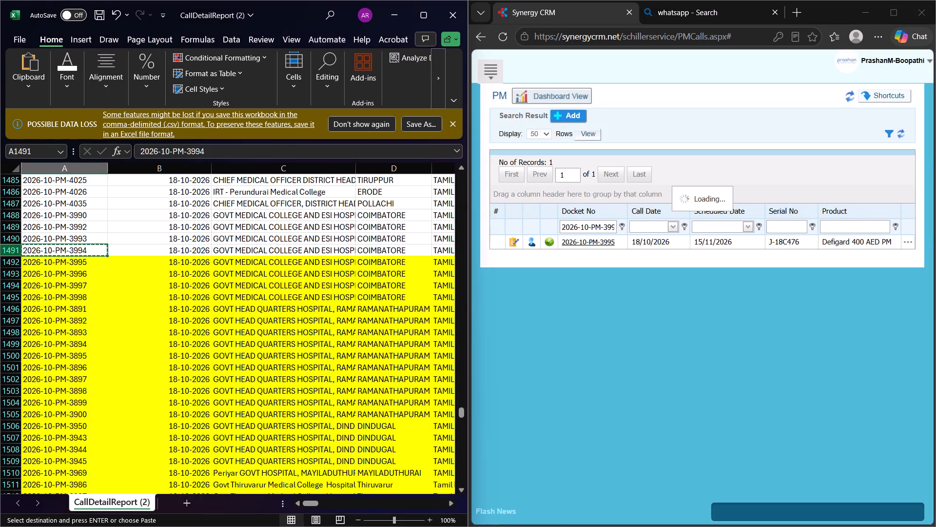
pyautogui.click(8, 252)
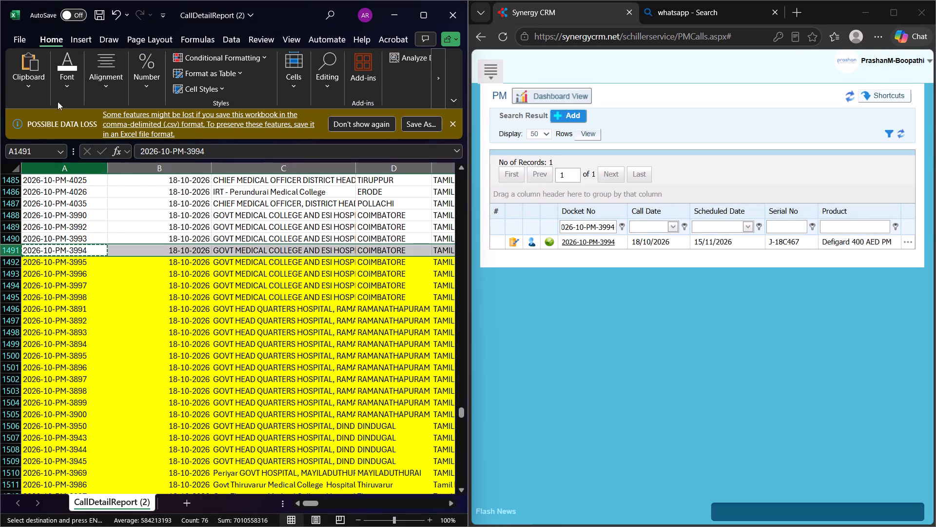
pyautogui.click(70, 81)
pyautogui.click(141, 142)
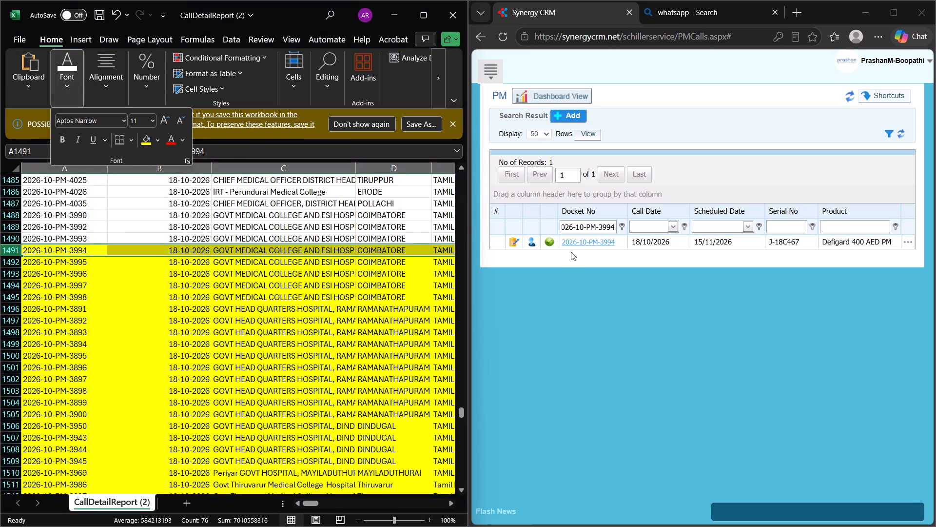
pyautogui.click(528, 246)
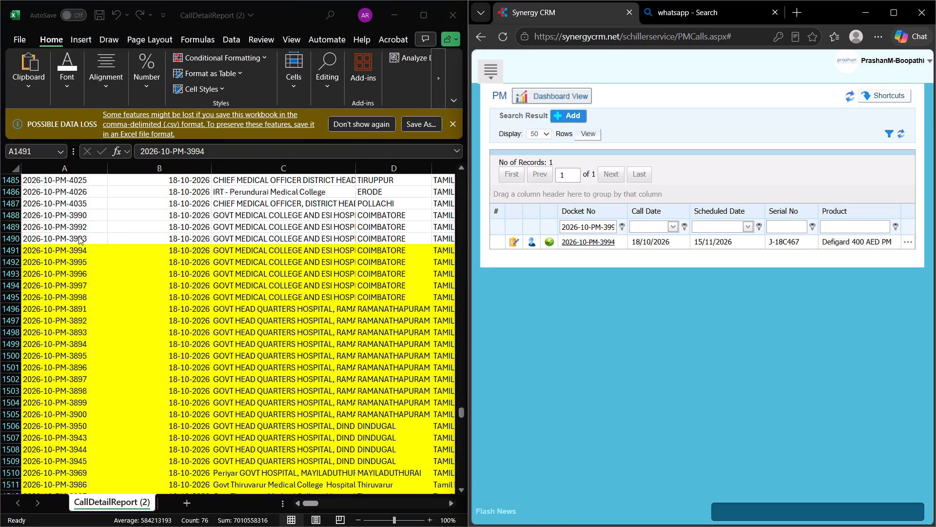
# Copy docket number 2026-10-PM-3993 from the Excel sheet.
pyautogui.click(78, 236)
pyautogui.click(78, 238)
pyautogui.hotkey('ctrl', 'c')
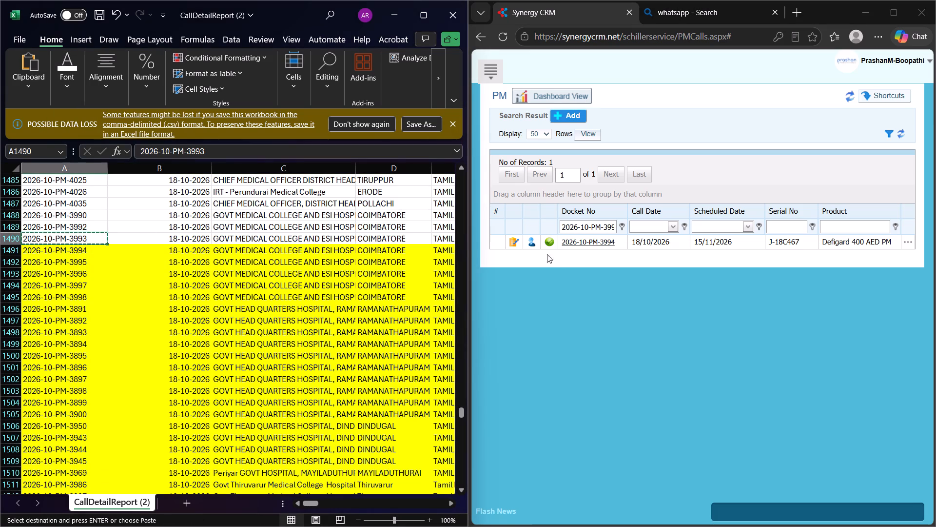
pyautogui.click(529, 242)
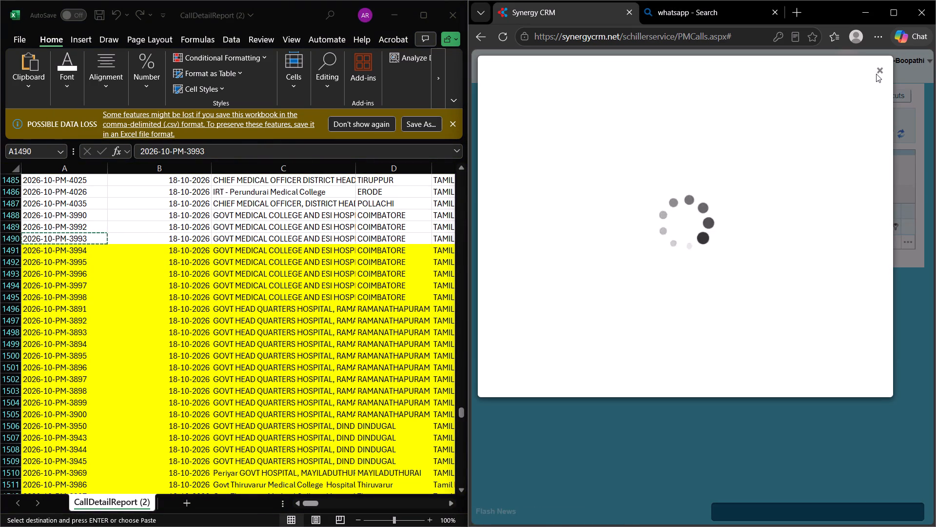
pyautogui.scroll(-6, 786, 194)
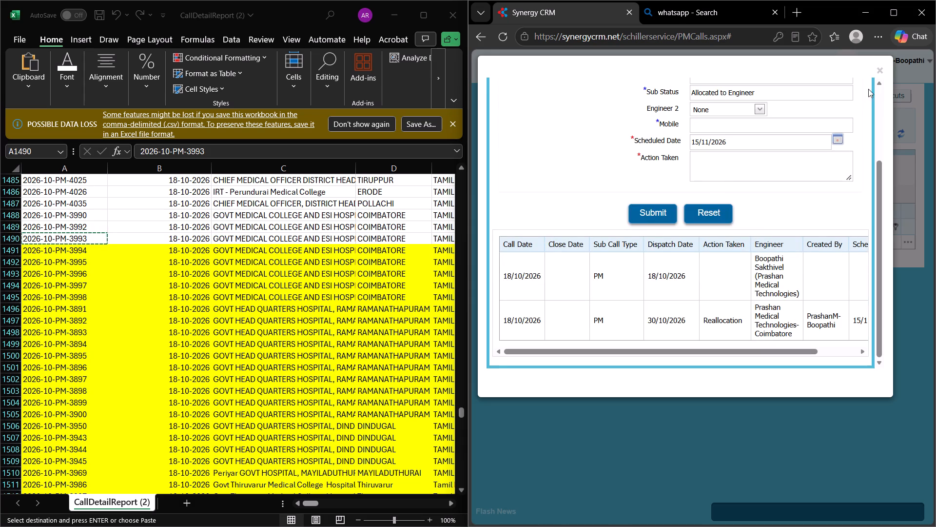
pyautogui.click(882, 66)
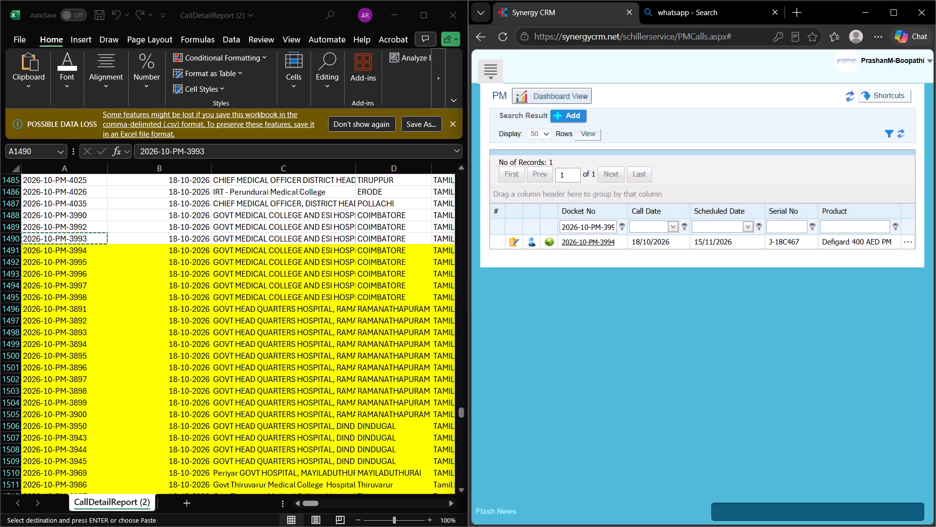
pyautogui.moveTo(562, 229); pyautogui.dragTo(643, 229)
pyautogui.hotkey('ctrl', 'v')
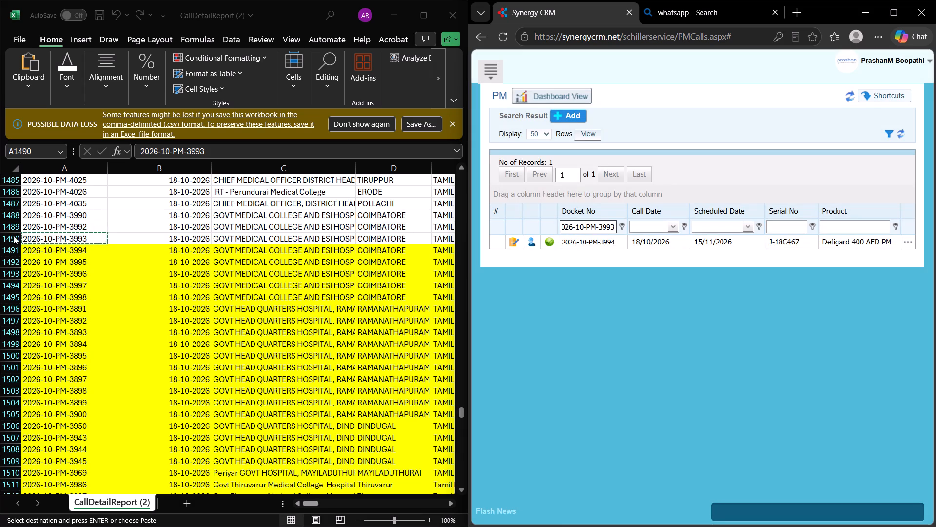
pyautogui.doubleClick(6, 238)
pyautogui.click(70, 69)
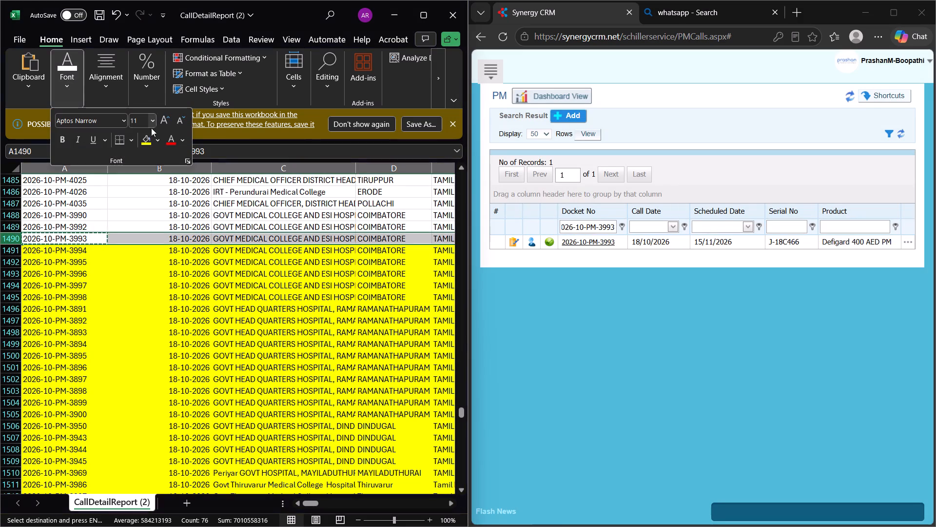
pyautogui.click(146, 142)
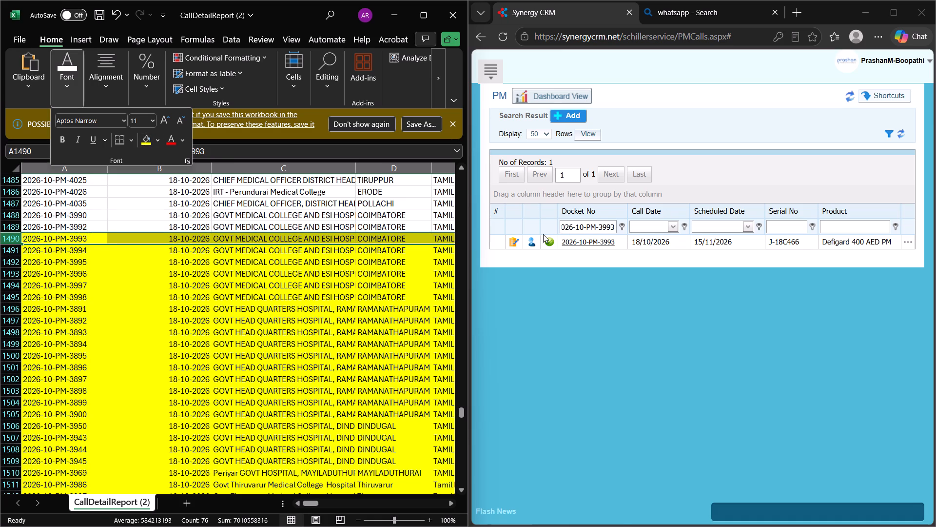
pyautogui.click(529, 245)
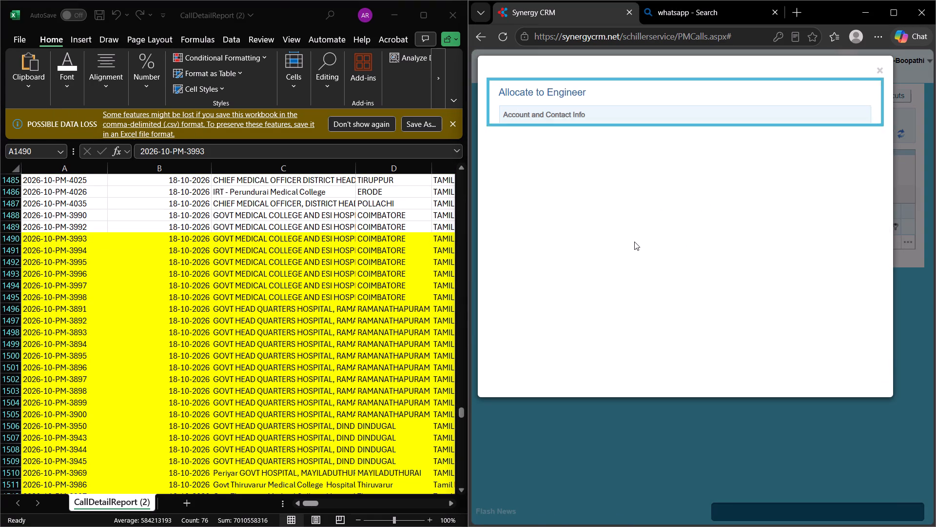
pyautogui.scroll(-3, 705, 236)
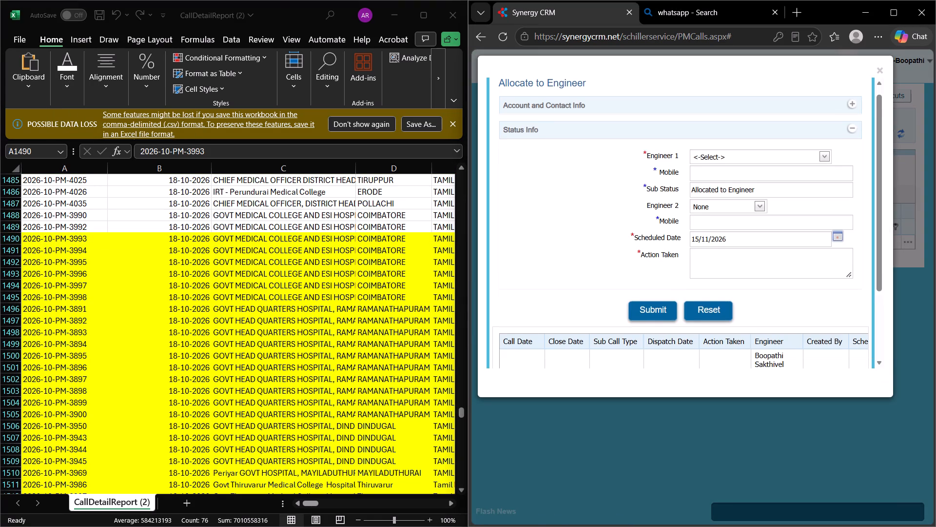
pyautogui.scroll(-2, 705, 236)
pyautogui.click(64, 223)
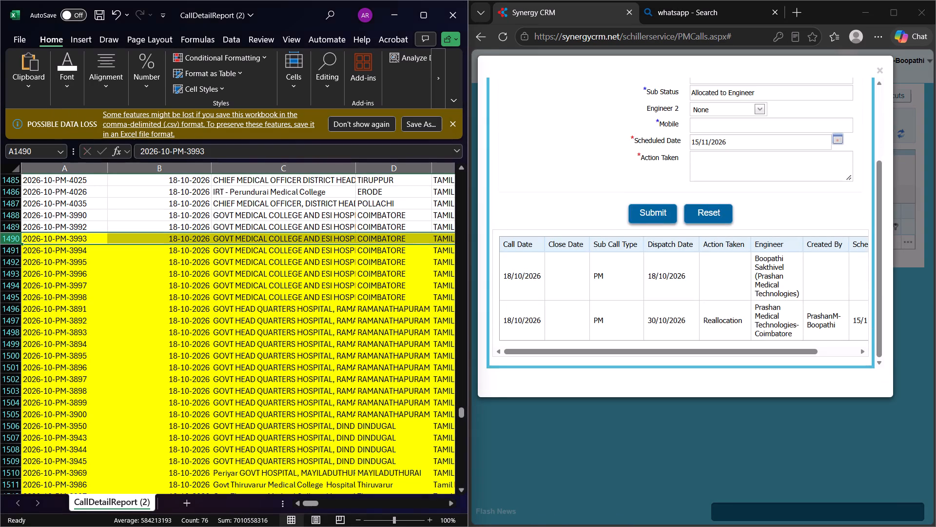
pyautogui.click(64, 223)
pyautogui.click(65, 223)
pyautogui.hotkey('ctrl', 'c')
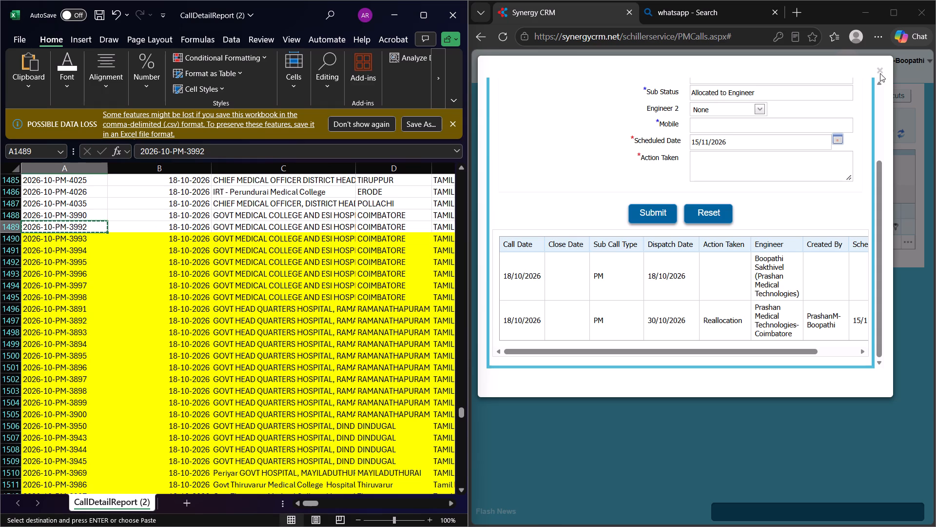
pyautogui.click(878, 72)
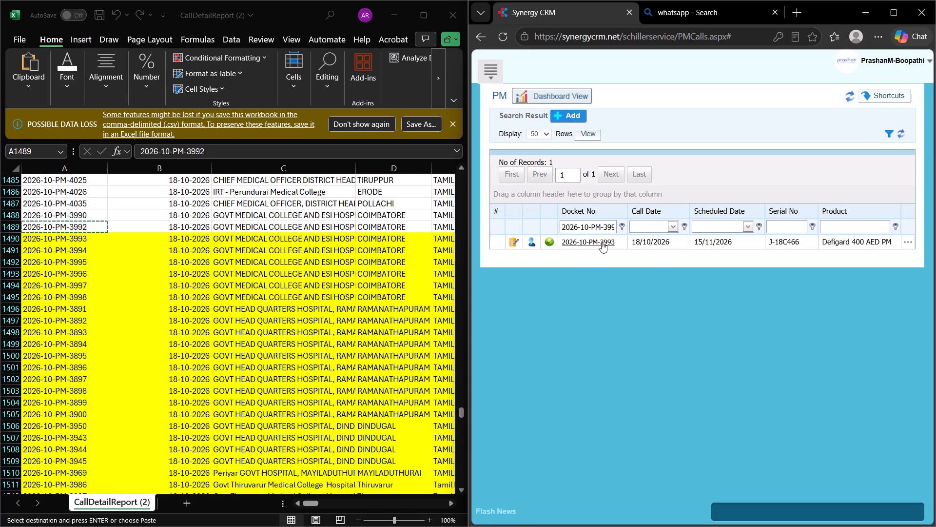
# Change the docket number filter of the PM list to 2026-10-PM-3992.
pyautogui.click(610, 226)
pyautogui.press('Right')
pyautogui.press('Right')
pyautogui.press('Right')
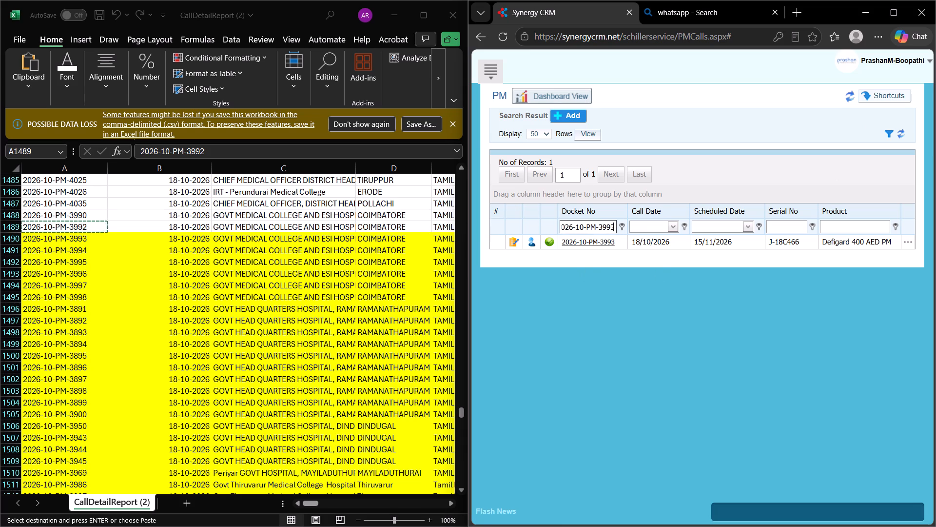
pyautogui.press('2')
pyautogui.press('BackSpace')
pyautogui.press('BackSpace')
pyautogui.press('2')
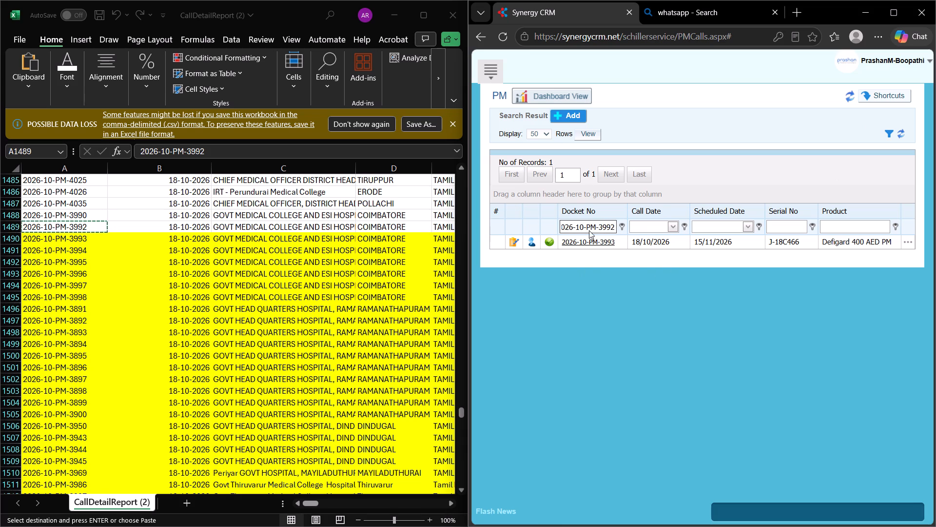
# Fill the entire Excel row of docket 2026-10-PM-3992 yellow.
pyautogui.doubleClick(10, 225)
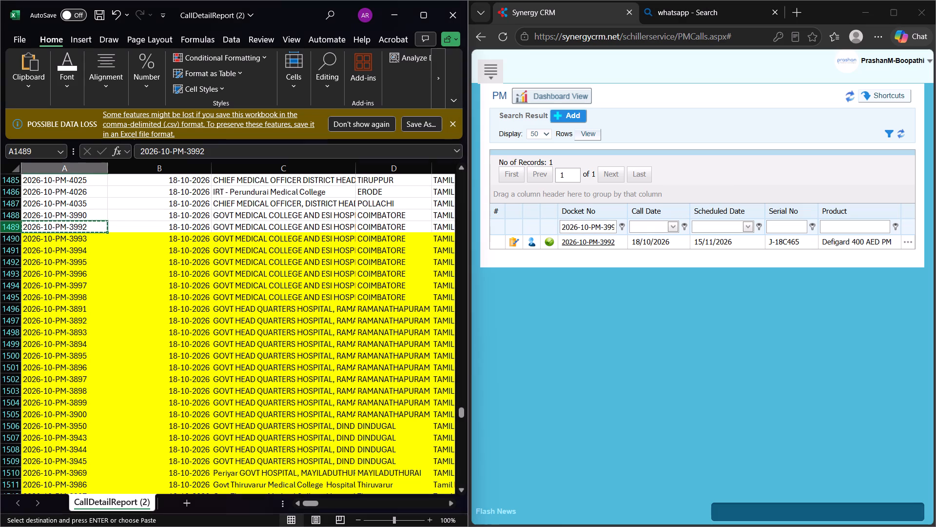
pyautogui.click(66, 84)
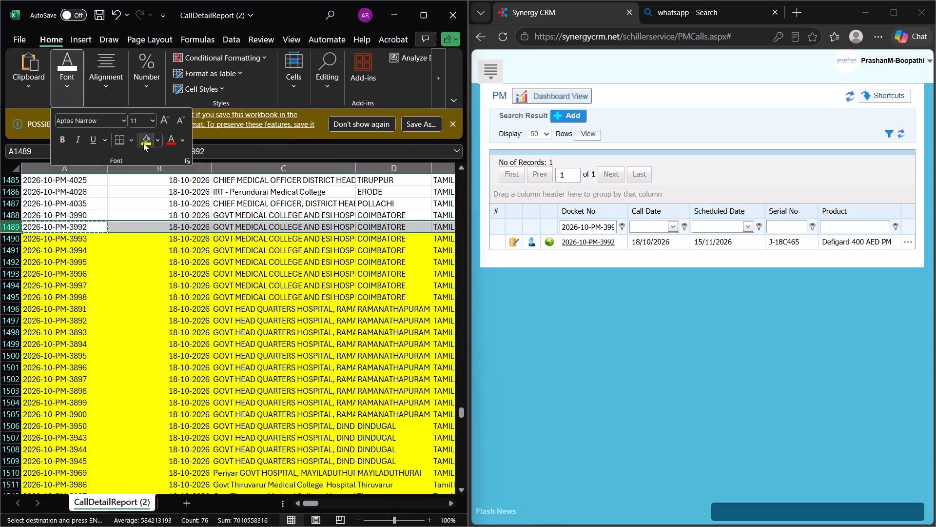
pyautogui.click(143, 143)
pyautogui.click(534, 242)
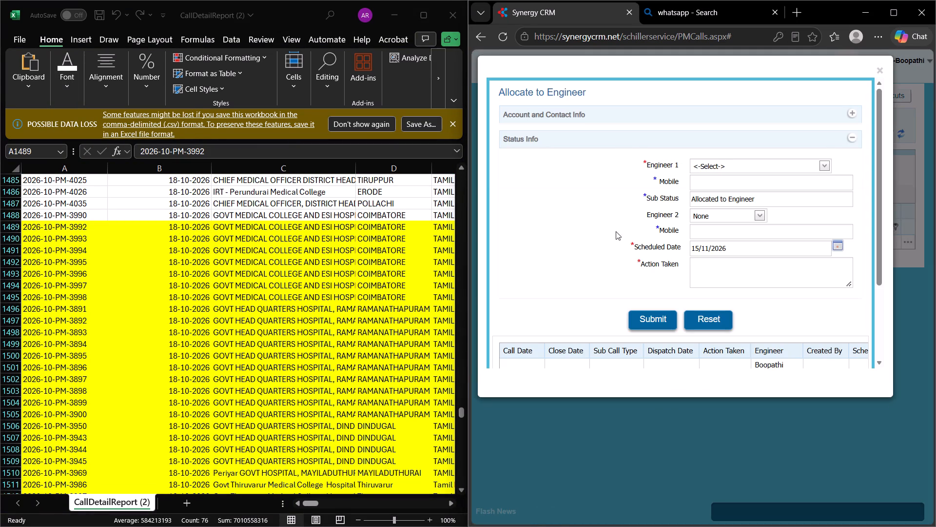
pyautogui.scroll(-5, 700, 299)
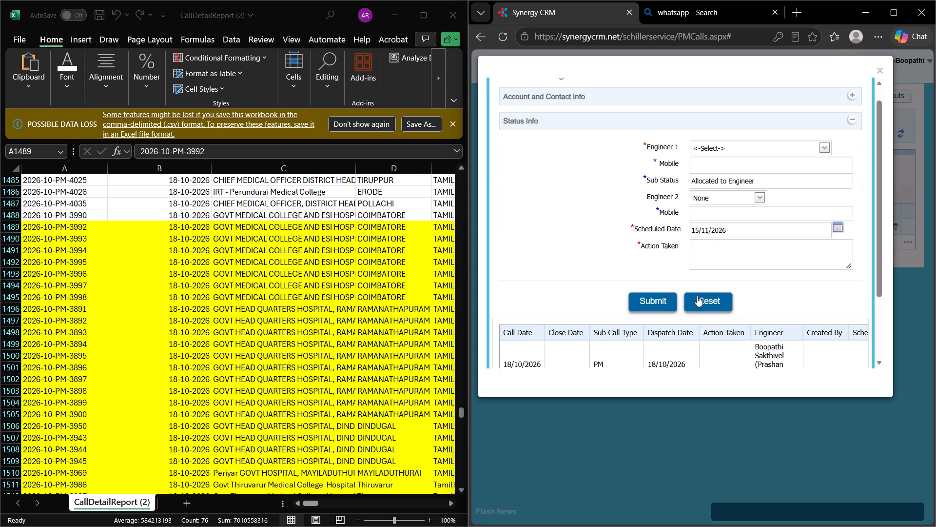
pyautogui.scroll(-2, 697, 296)
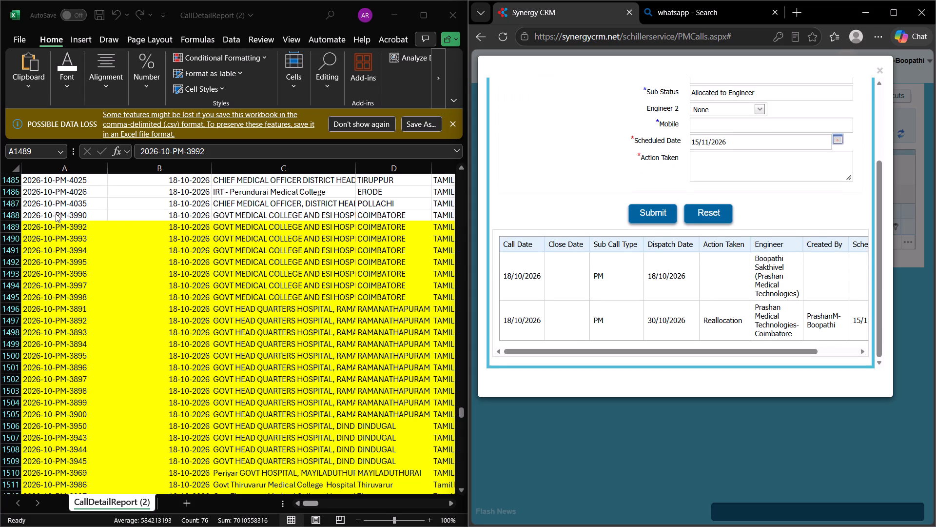
# Copy docket number 2026-10-PM-3990 from Excel and close the allocation form in Synergy CRM.
pyautogui.doubleClick(56, 214)
pyautogui.click(56, 214)
pyautogui.hotkey('ctrl', 'c')
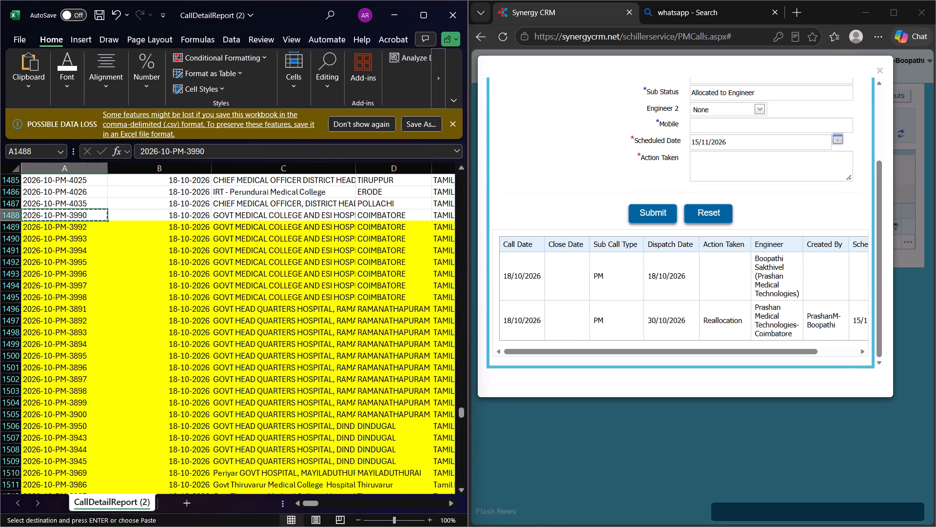
pyautogui.scroll(4, 687, 228)
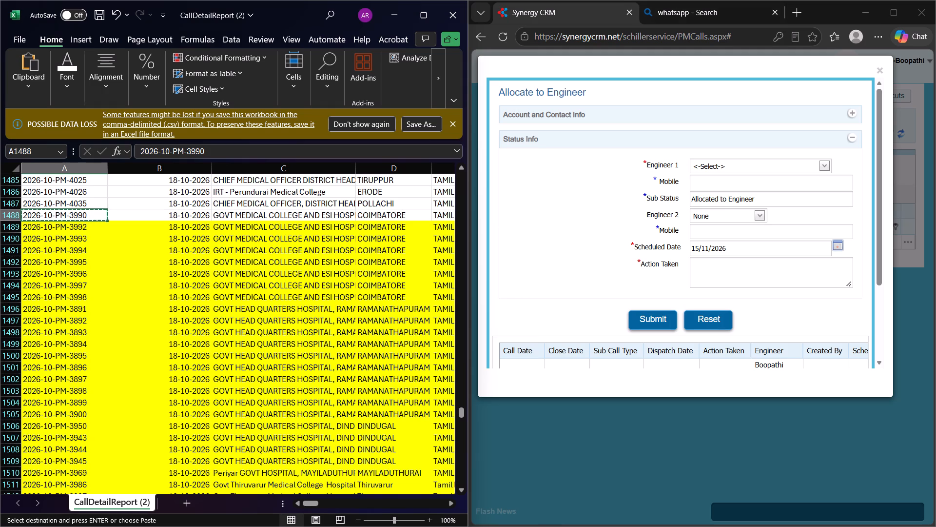
pyautogui.scroll(-6, 712, 261)
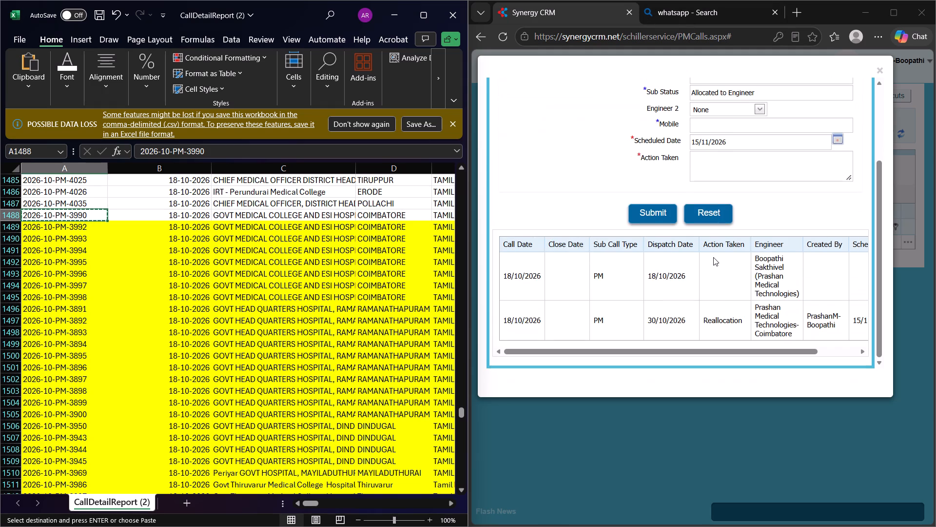
pyautogui.scroll(3, 692, 145)
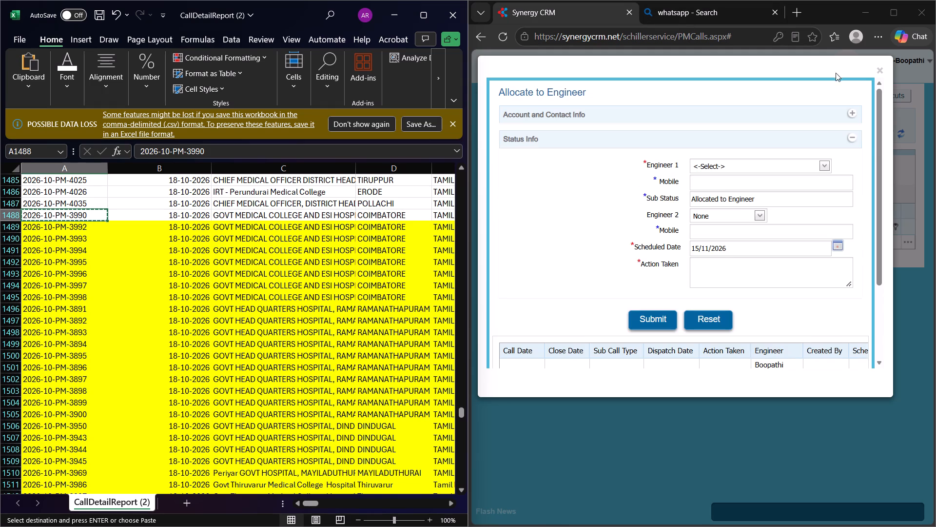
pyautogui.click(880, 71)
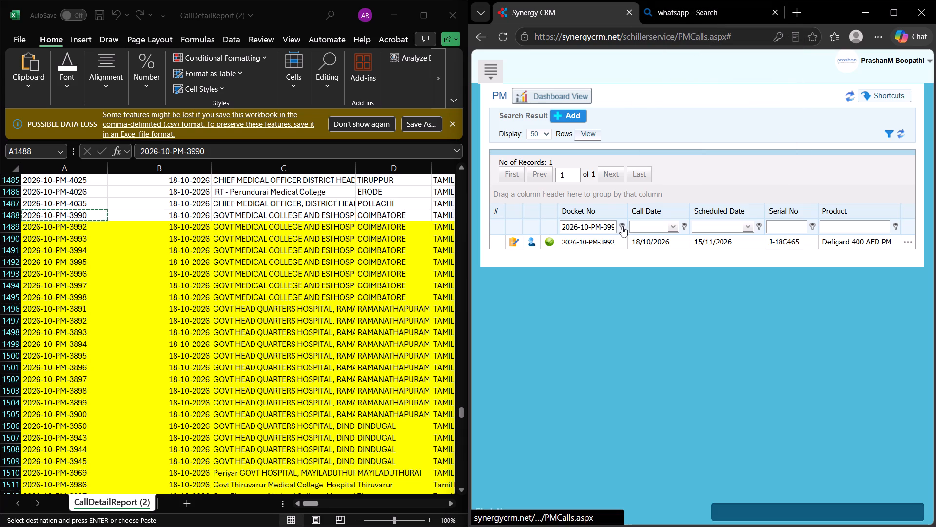
# Reopen the allocation form of docket 2026-10-PM-3992, recheck its allocation history and close the form.
pyautogui.click(536, 243)
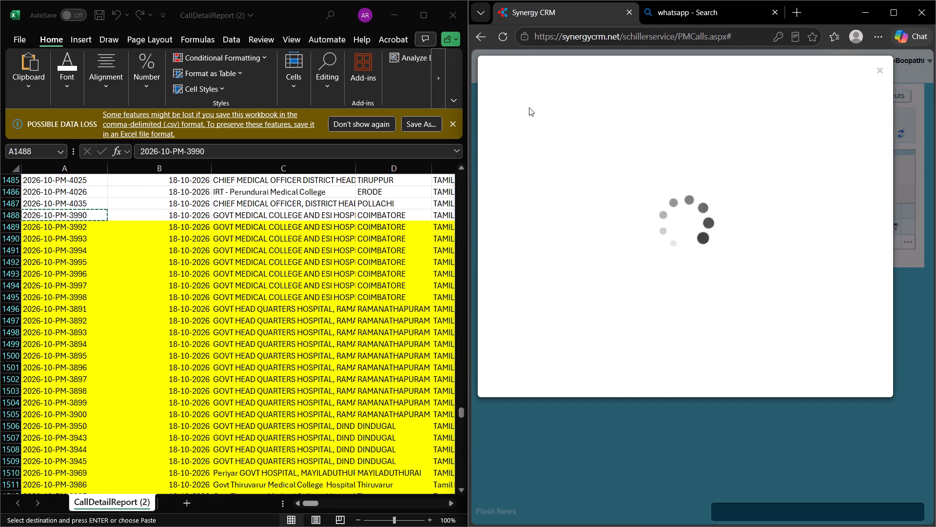
pyautogui.scroll(-7, 775, 179)
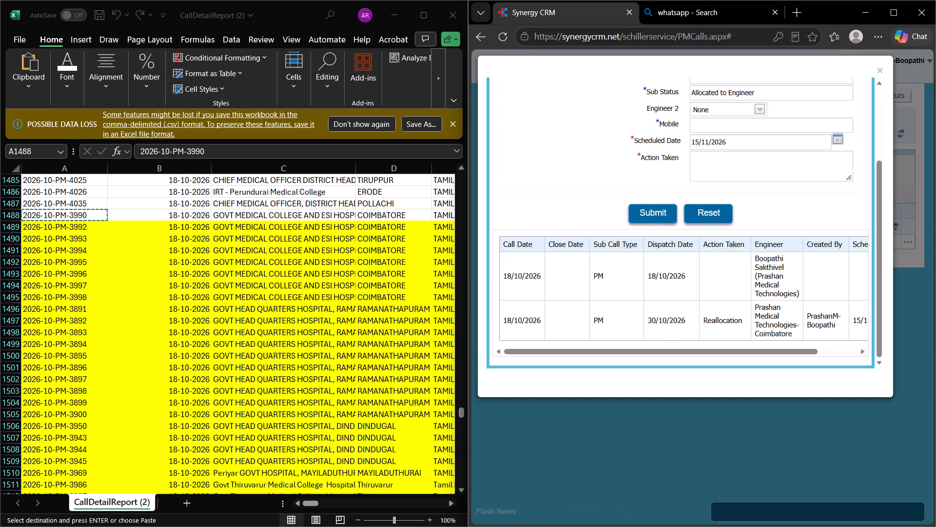
pyautogui.click(881, 70)
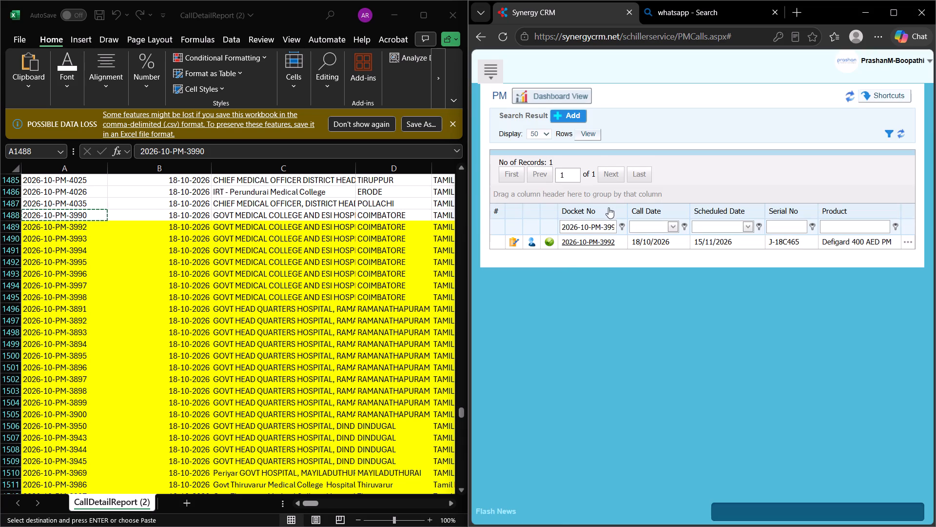
# Change the docket number filter of the PM list to 2026-10-PM-3990.
pyautogui.click(607, 225)
pyautogui.press('Right')
pyautogui.press('Right')
pyautogui.press('Right')
pyautogui.press('Right')
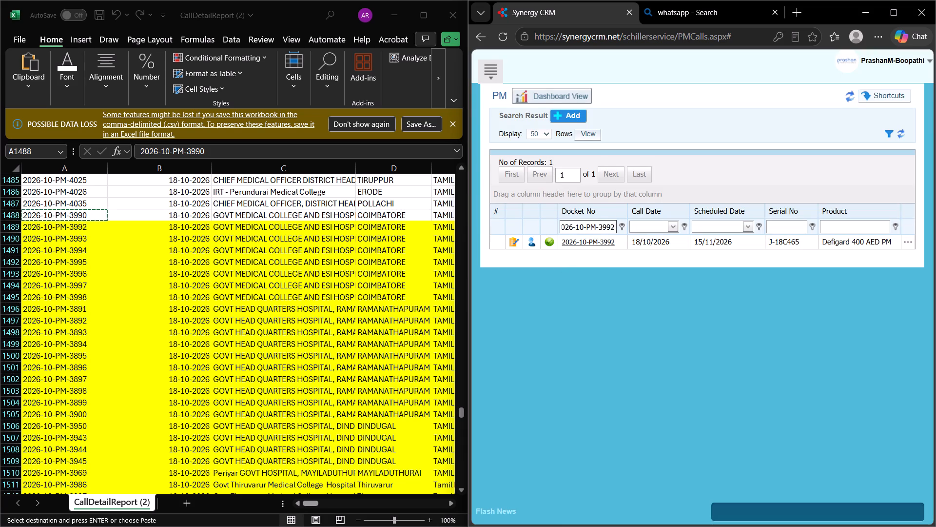
pyautogui.press('BackSpace')
pyautogui.press('0')
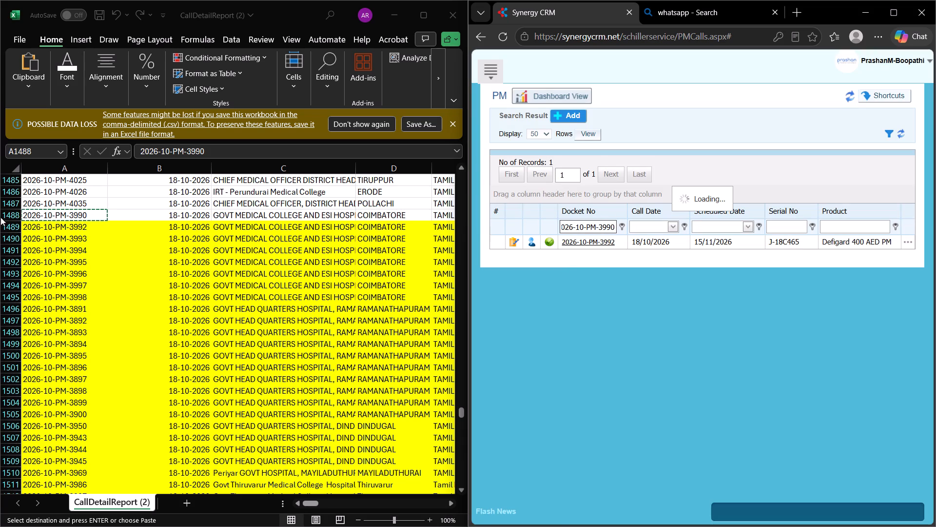
# Fill the entire Excel row of docket 2026-10-PM-3990 yellow.
pyautogui.doubleClick(5, 215)
pyautogui.click(58, 85)
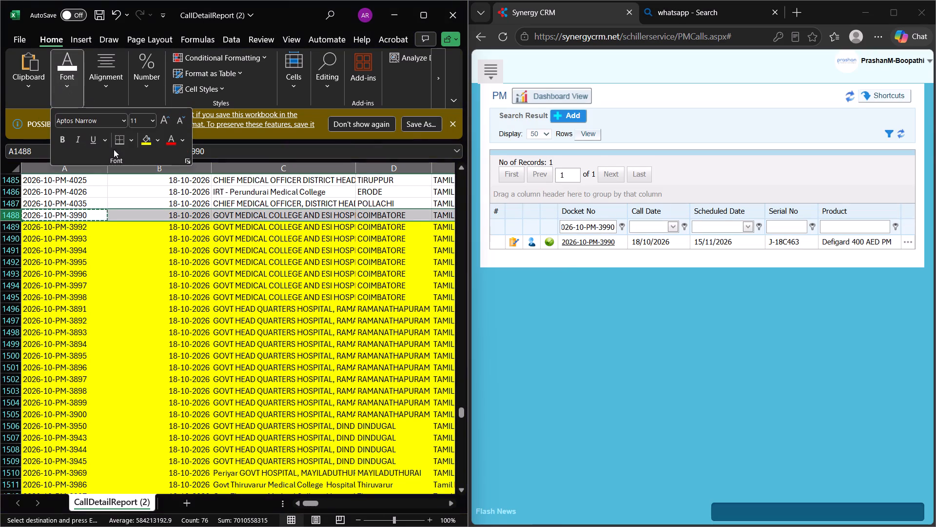
pyautogui.click(144, 144)
pyautogui.click(534, 245)
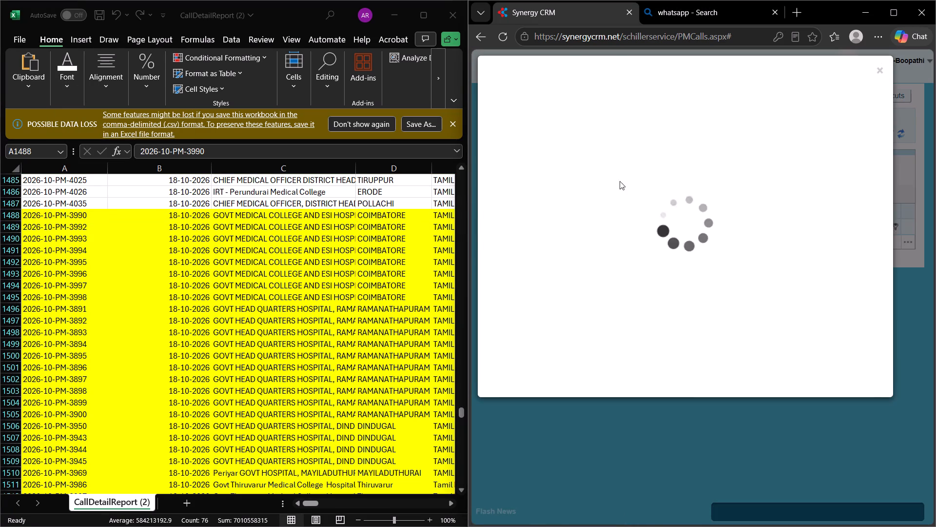
pyautogui.click(73, 202)
pyautogui.click(73, 202)
pyautogui.hotkey('ctrl', 'c')
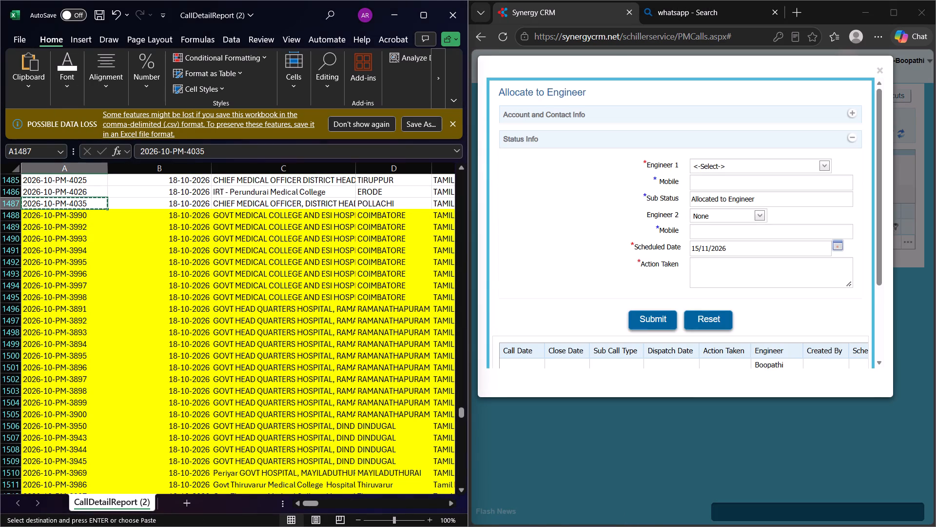
pyautogui.scroll(-5, 577, 259)
pyautogui.click(877, 73)
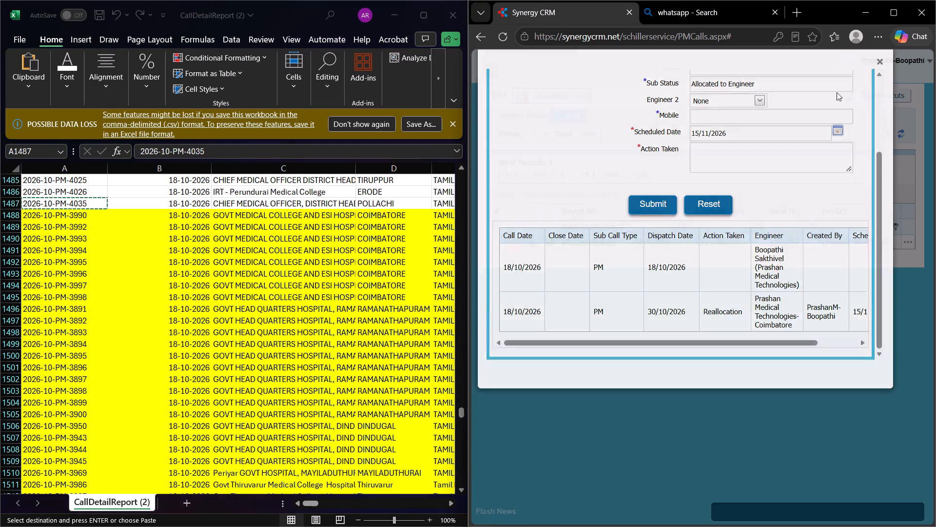
pyautogui.moveTo(563, 227); pyautogui.dragTo(577, 227)
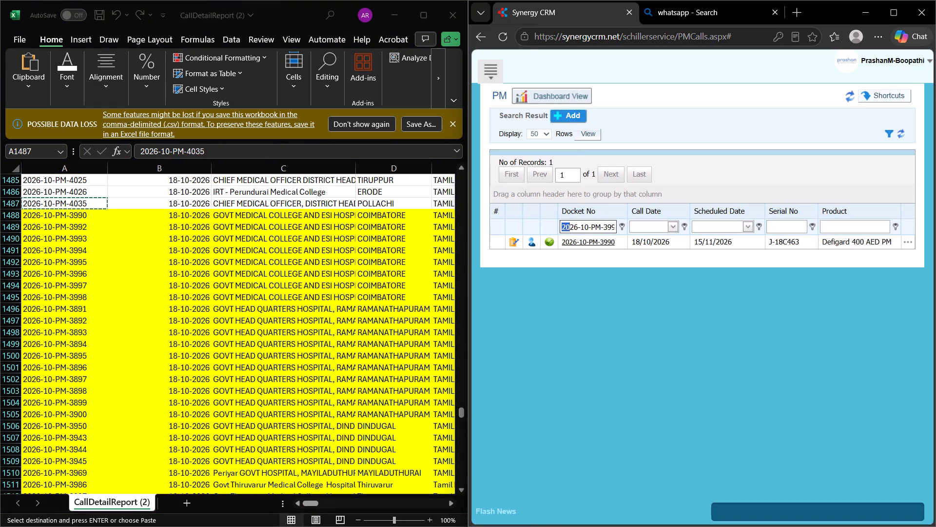
pyautogui.moveTo(577, 227); pyautogui.dragTo(619, 226)
pyautogui.hotkey('ctrl', 'v')
pyautogui.scroll(3, 193, 293)
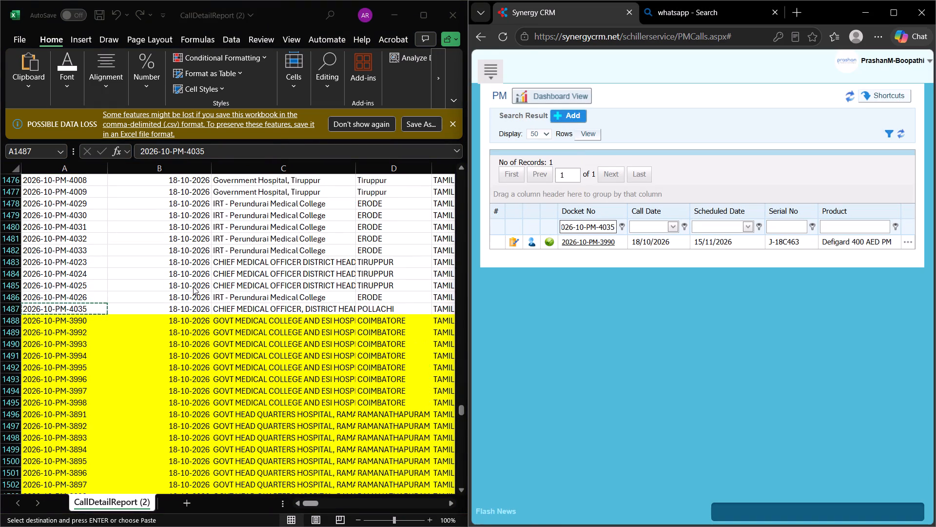
pyautogui.click(532, 243)
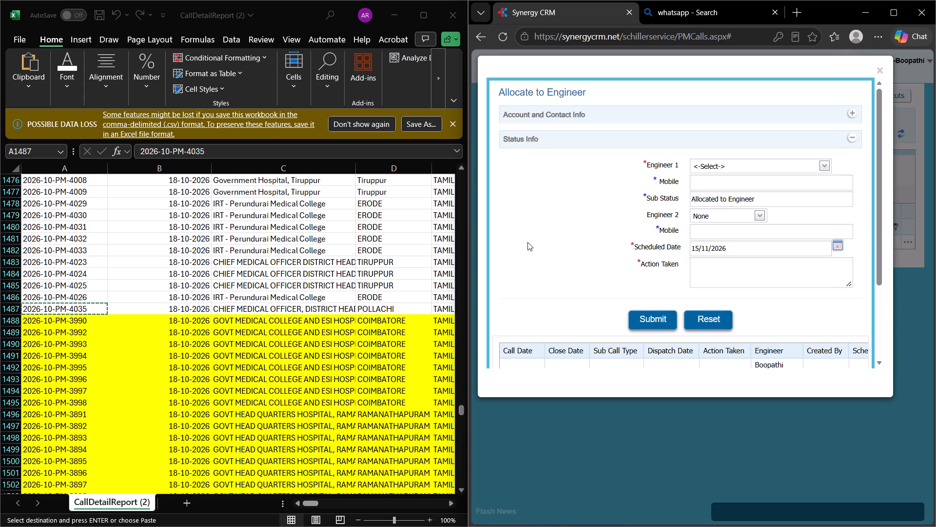
pyautogui.scroll(-5, 550, 229)
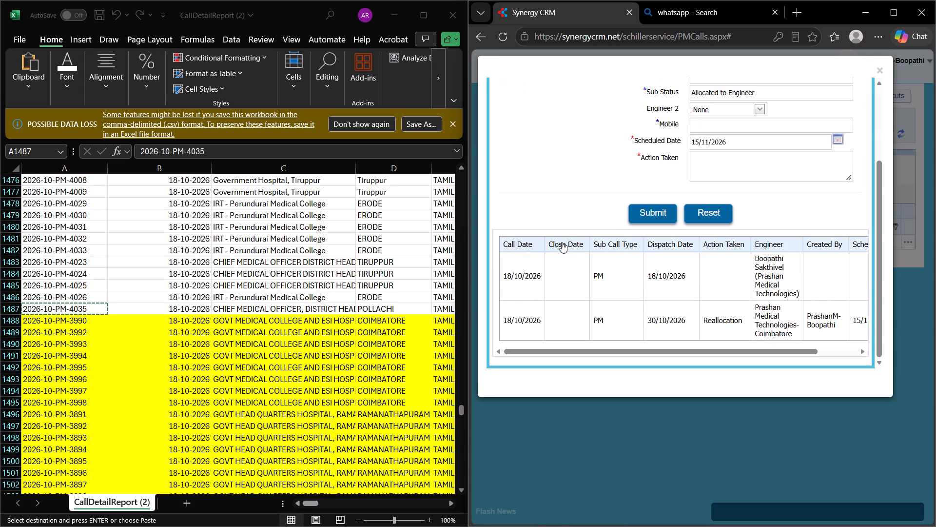
pyautogui.doubleClick(11, 308)
pyautogui.click(65, 76)
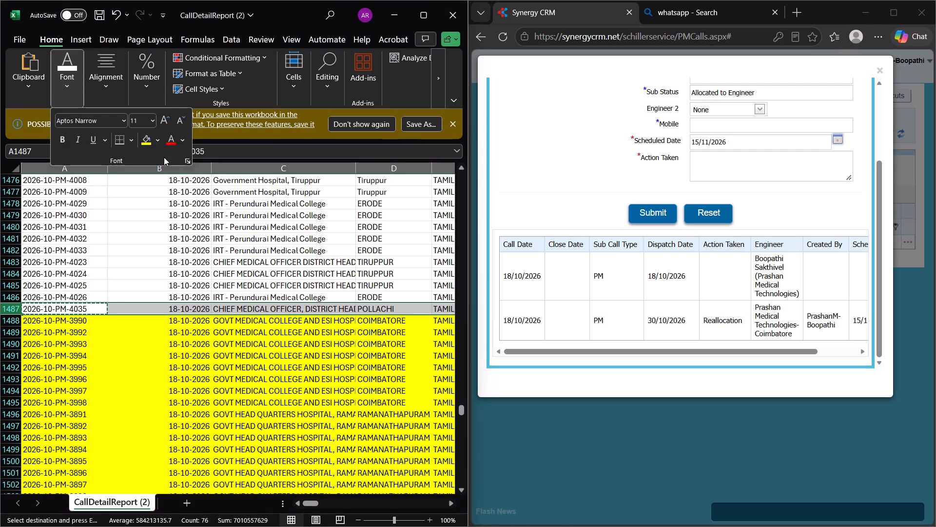
pyautogui.click(146, 143)
pyautogui.doubleClick(78, 295)
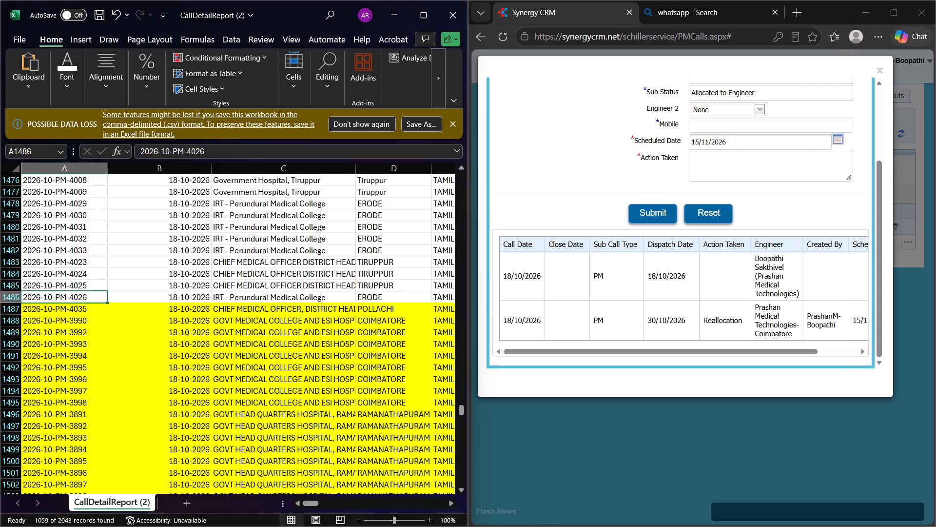
pyautogui.hotkey('ctrl', 'c')
pyautogui.scroll(5, 693, 213)
pyautogui.click(880, 71)
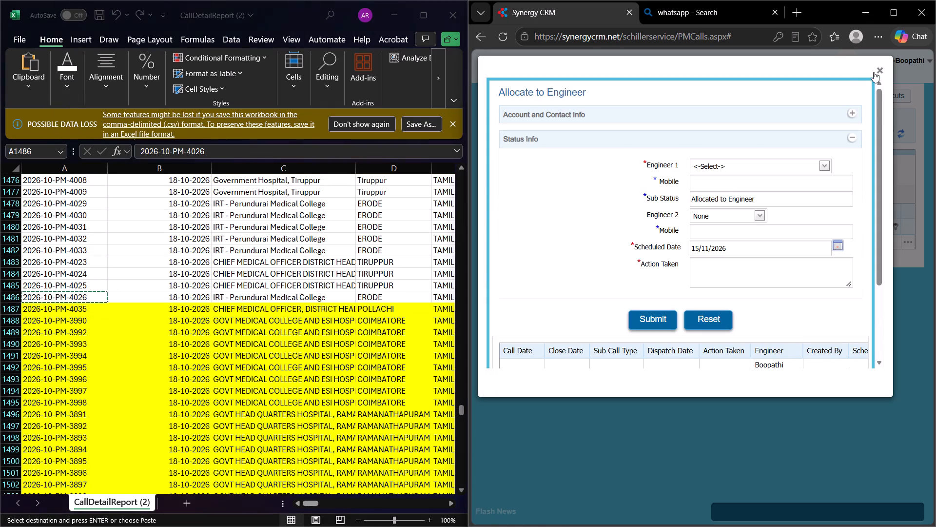
# Filter the PM list by the copied docket number 2026-10-PM-4026.
pyautogui.moveTo(562, 226); pyautogui.dragTo(657, 226)
pyautogui.hotkey('ctrl', 'v')
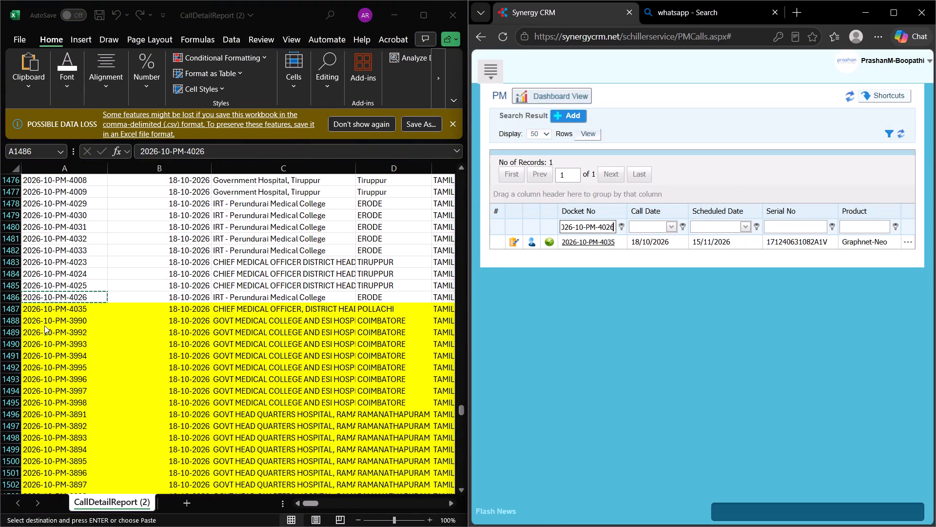
pyautogui.doubleClick(11, 296)
pyautogui.click(62, 86)
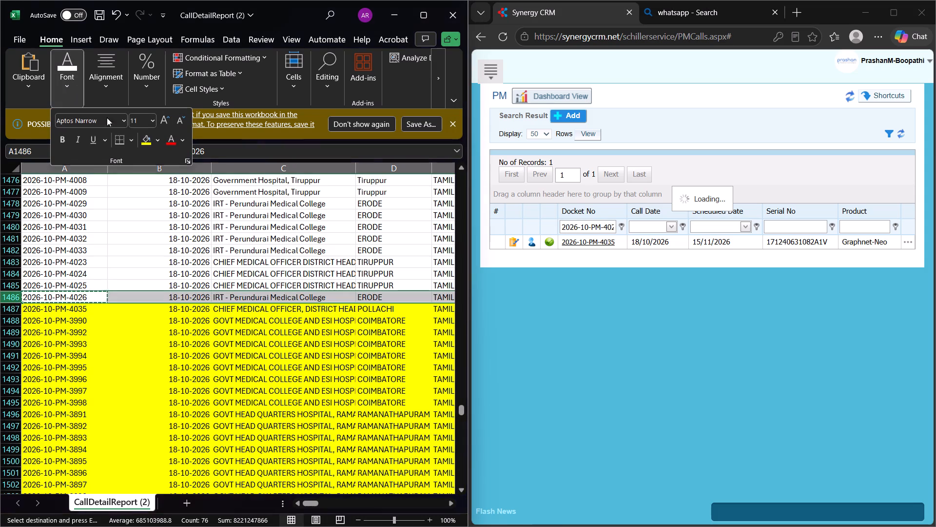
pyautogui.click(151, 137)
# Open the allocation form of docket 2026-10-PM-4026 in Synergy CRM and copy docket number 2026-10-PM-4025 from Excel.
pyautogui.click(531, 243)
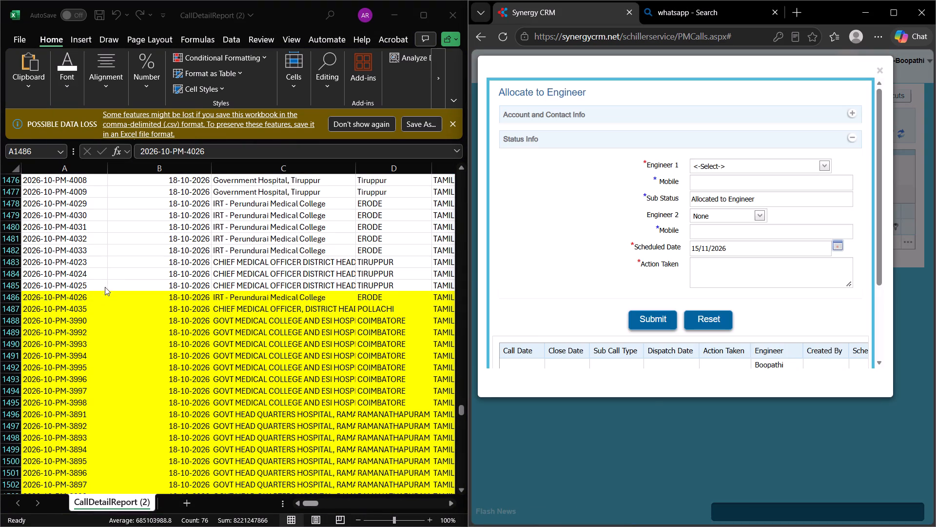
pyautogui.doubleClick(98, 285)
pyautogui.click(98, 285)
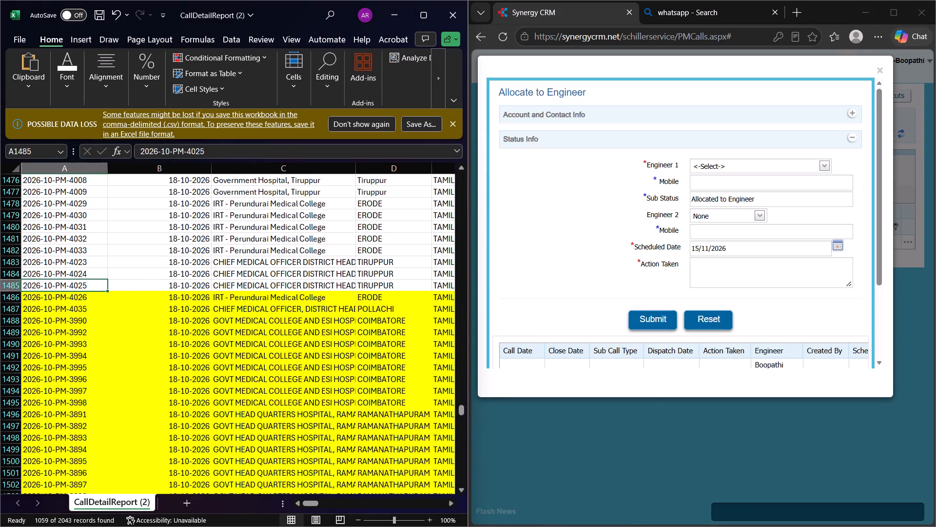
pyautogui.hotkey('ctrl', 'c')
pyautogui.scroll(-5, 508, 287)
pyautogui.middleClick(509, 287)
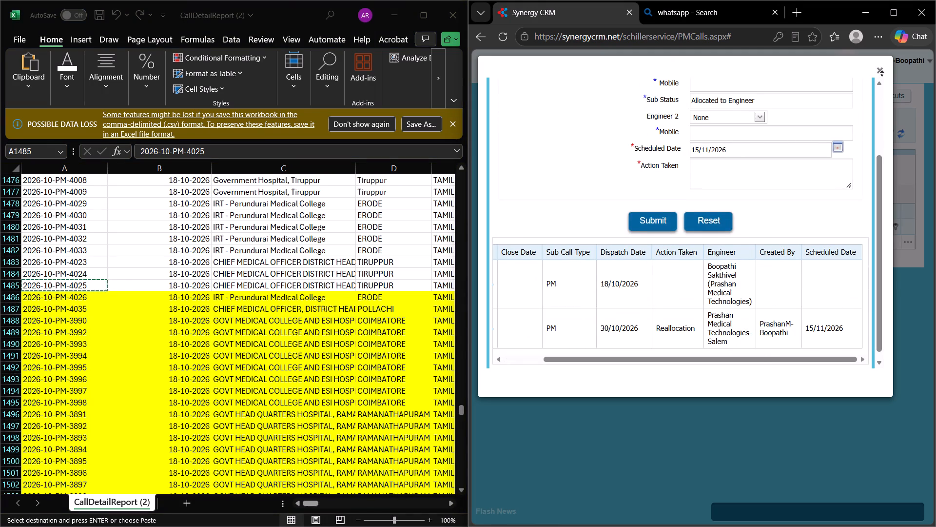
pyautogui.click(881, 72)
pyautogui.click(881, 72)
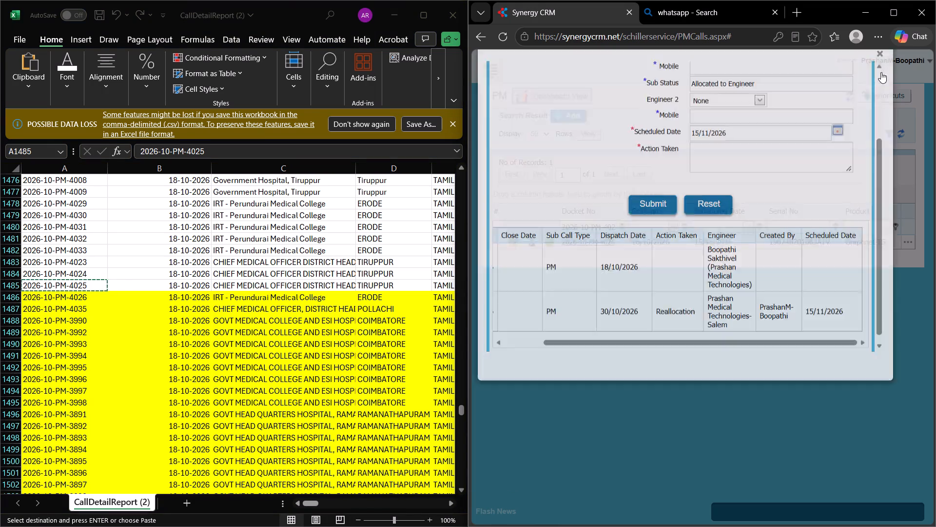
# Filter the PM list by the copied docket number 2026-10-PM-4025 and open that docket's allocation form.
pyautogui.moveTo(563, 226); pyautogui.dragTo(620, 227)
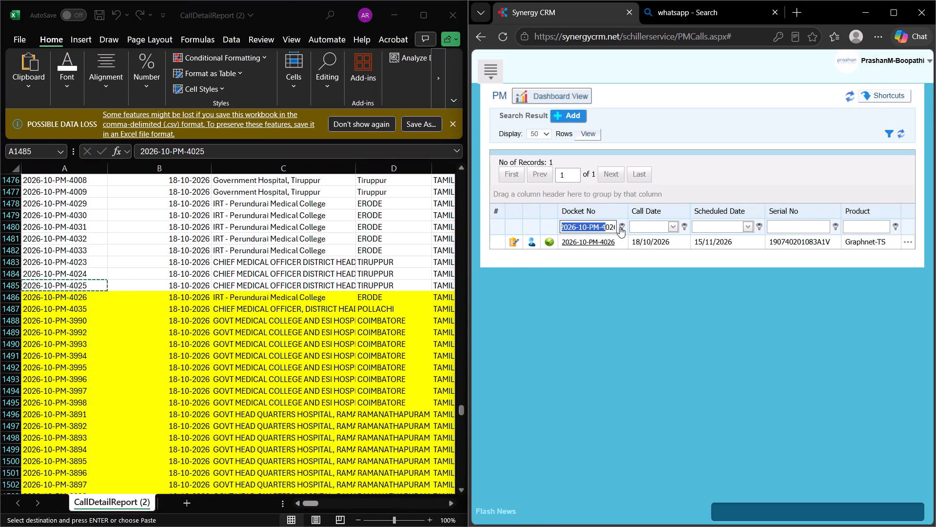
pyautogui.moveTo(620, 227); pyautogui.dragTo(624, 226)
pyautogui.hotkey('ctrl', 'v')
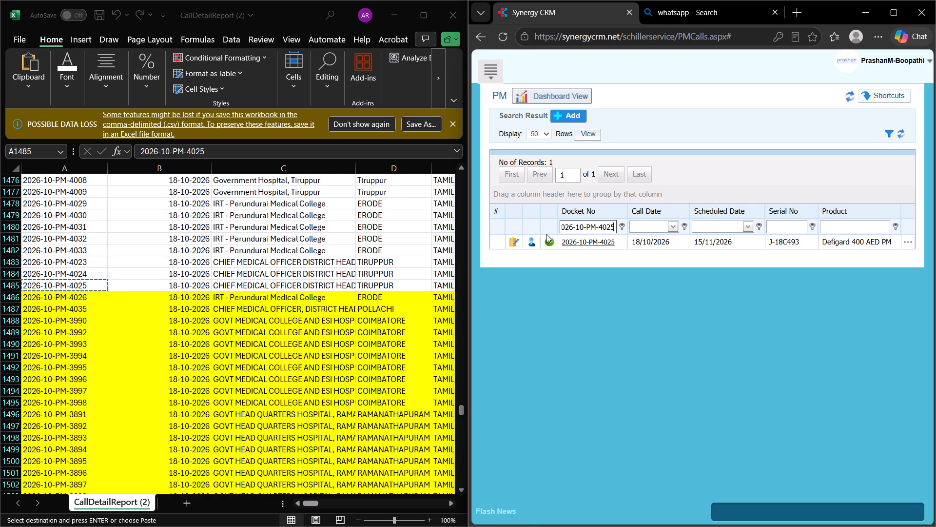
pyautogui.click(533, 240)
# Fill the entire Excel row of docket 2026-10-PM-4025 yellow.
pyautogui.doubleClick(7, 283)
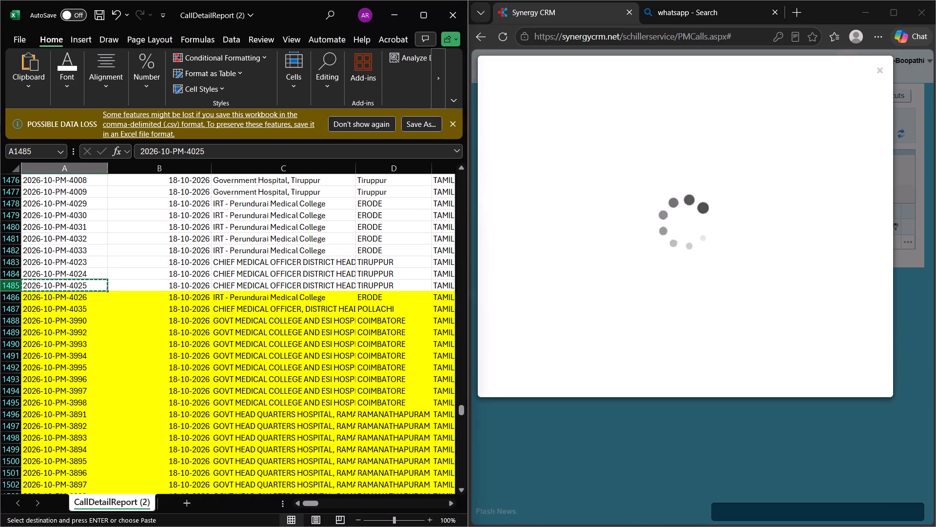
pyautogui.click(66, 79)
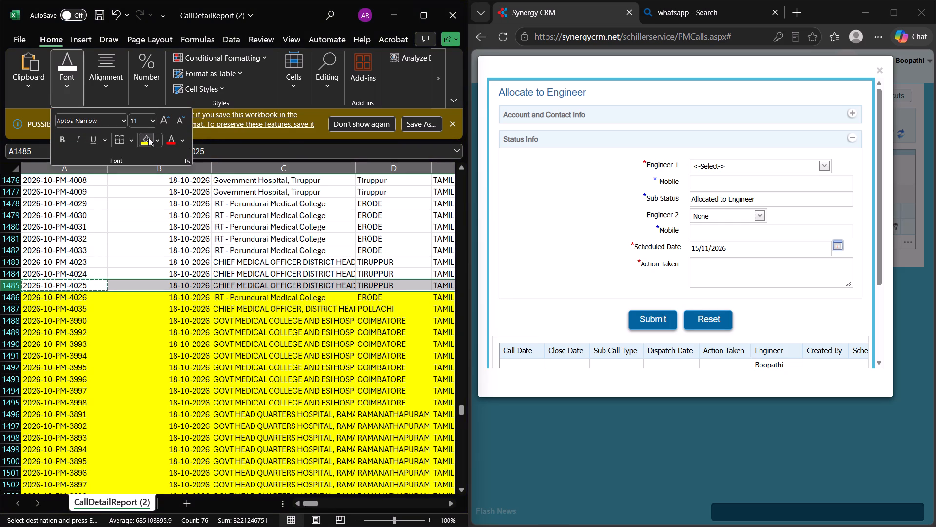
pyautogui.click(146, 138)
pyautogui.click(77, 273)
pyautogui.scroll(-6, 584, 254)
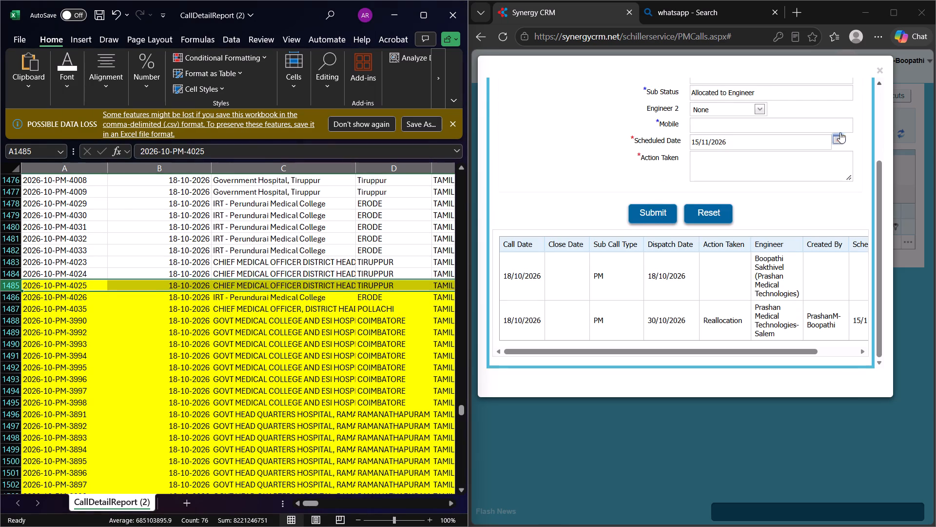
pyautogui.scroll(5, 833, 136)
pyautogui.click(880, 71)
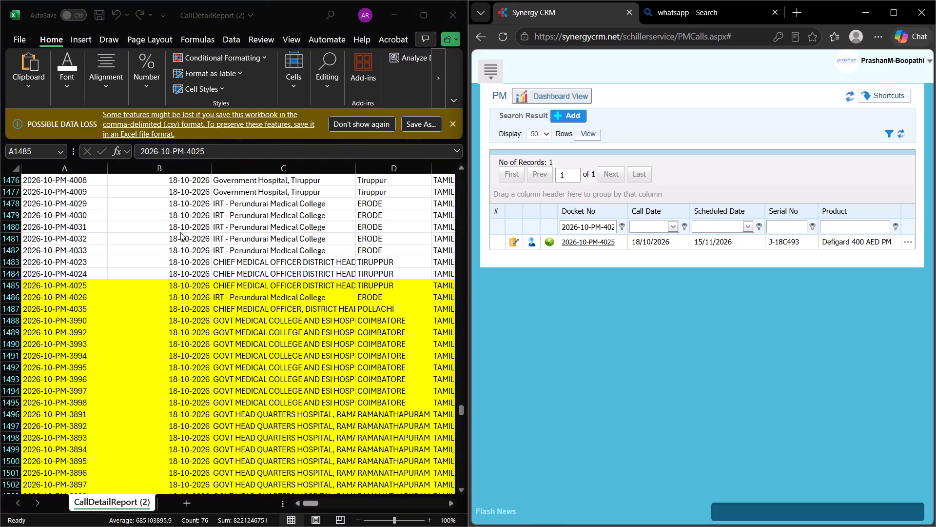
pyautogui.tripleClick(72, 271)
pyautogui.hotkey('ctrl', 'c')
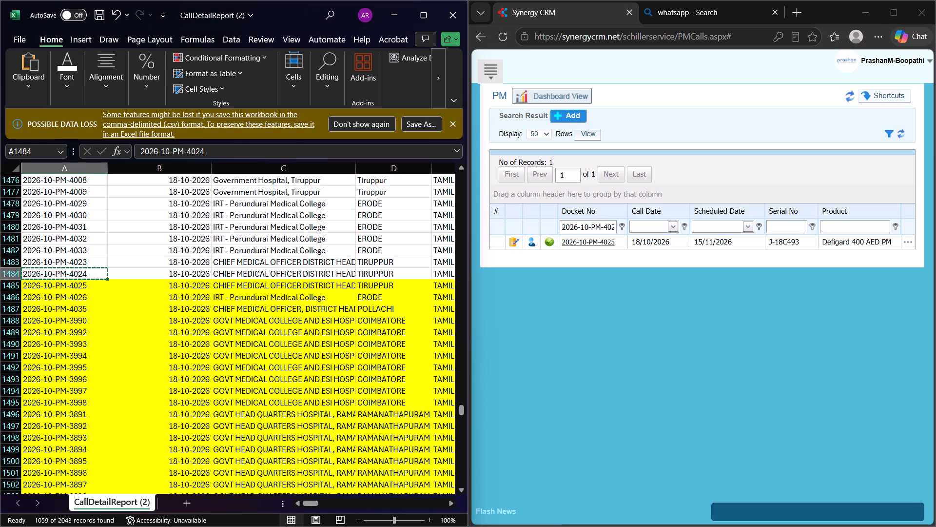
pyautogui.moveTo(562, 227); pyautogui.dragTo(611, 228)
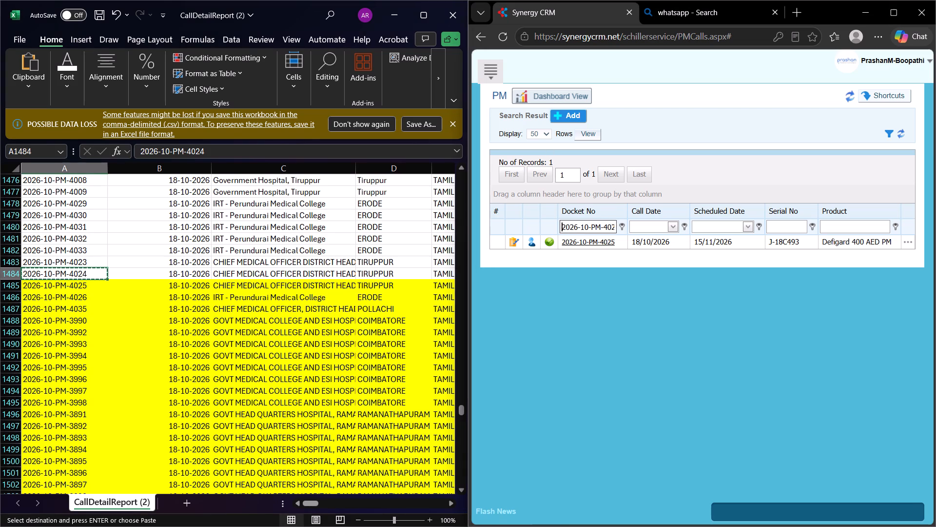
pyautogui.moveTo(611, 228); pyautogui.dragTo(671, 228)
pyautogui.hotkey('ctrl', 'v')
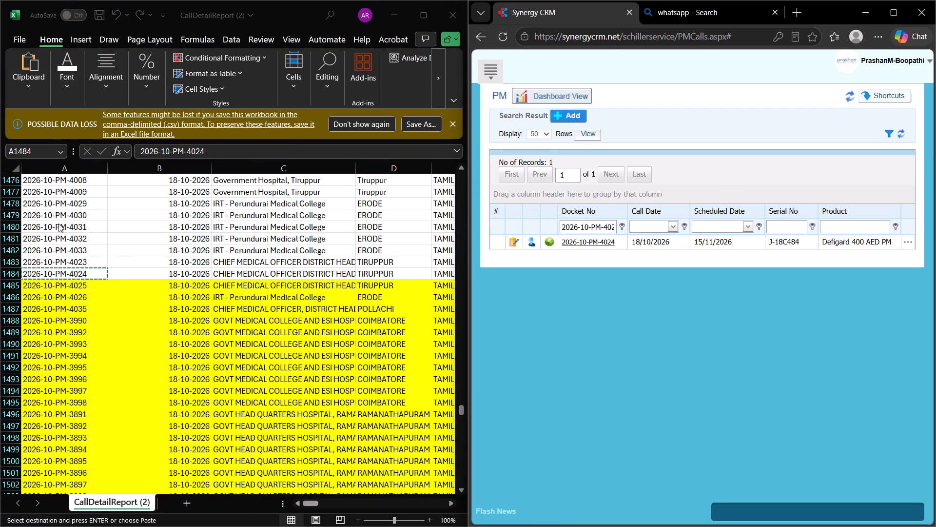
pyautogui.doubleClick(11, 271)
pyautogui.click(530, 244)
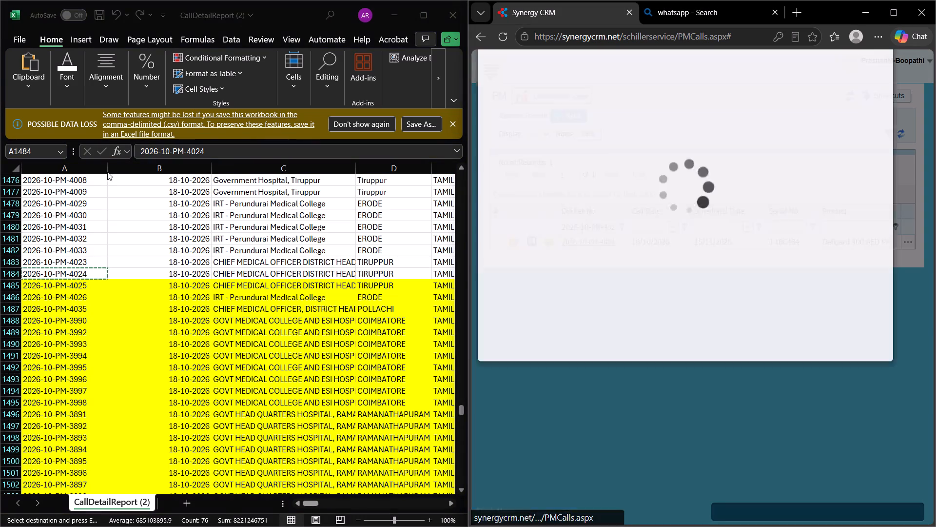
# Fill the entire Excel row of docket 2026-10-PM-4024 yellow.
pyautogui.doubleClick(13, 274)
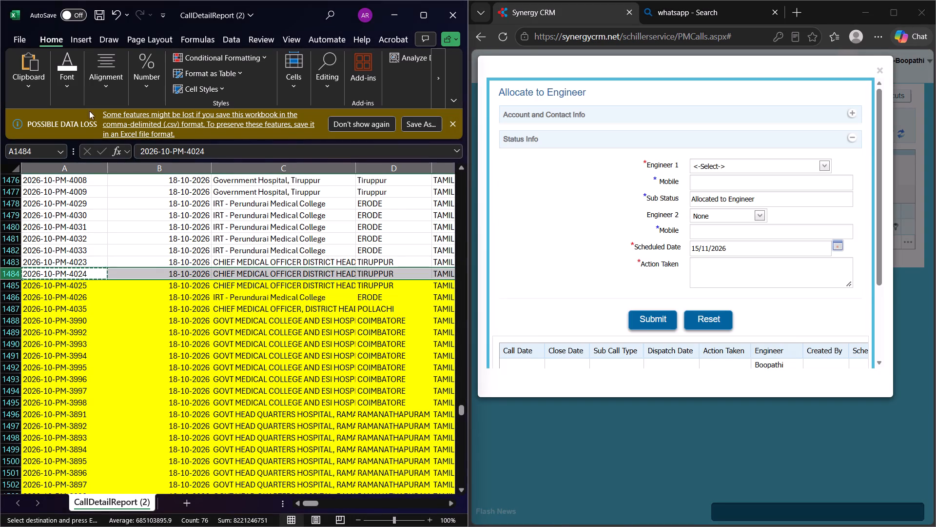
pyautogui.click(72, 67)
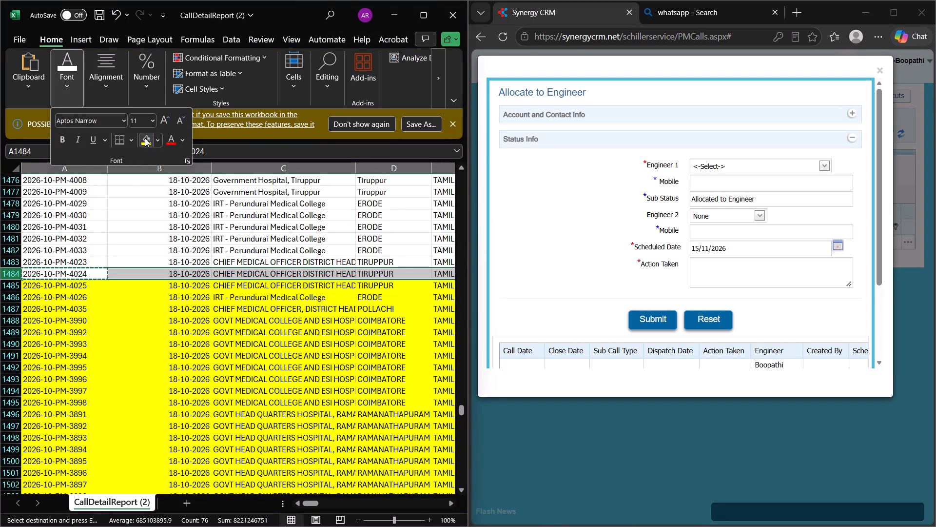
pyautogui.click(145, 138)
pyautogui.scroll(-4, 635, 294)
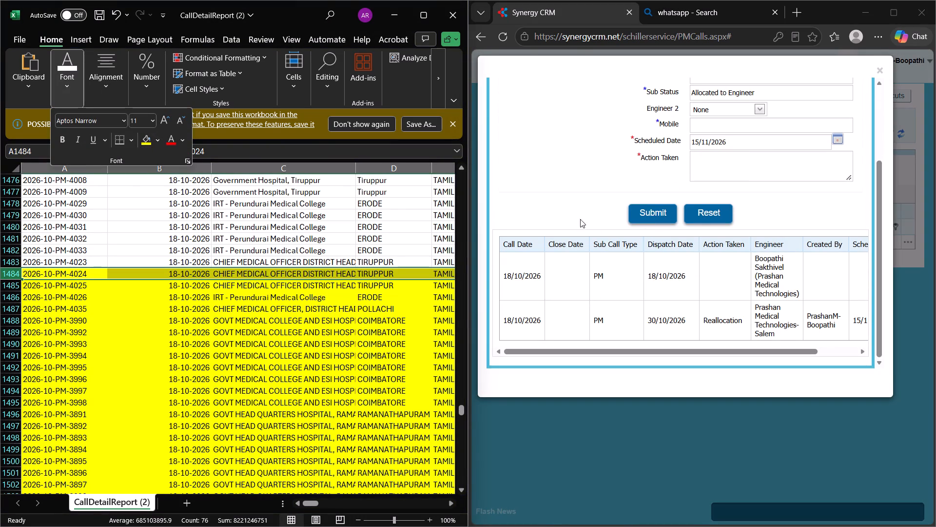
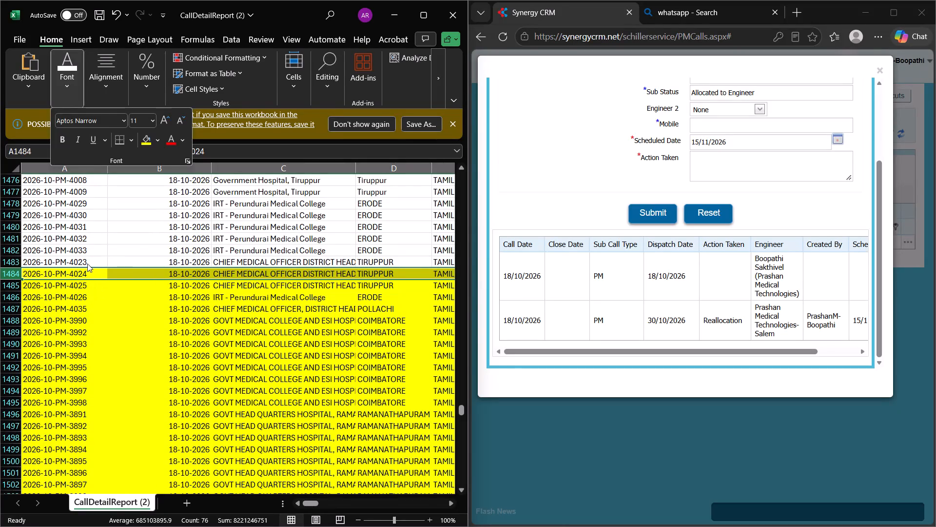
pyautogui.doubleClick(89, 261)
pyautogui.hotkey('ctrl', 'c')
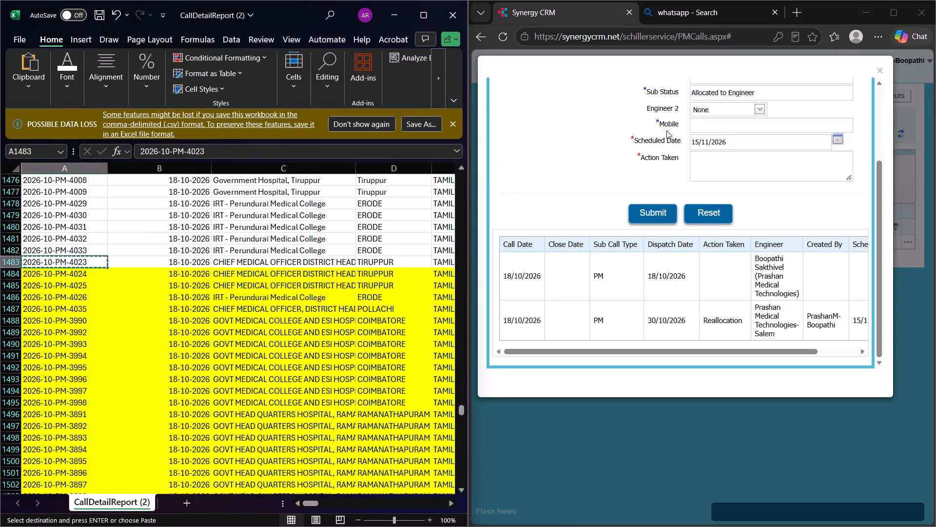
pyautogui.click(882, 69)
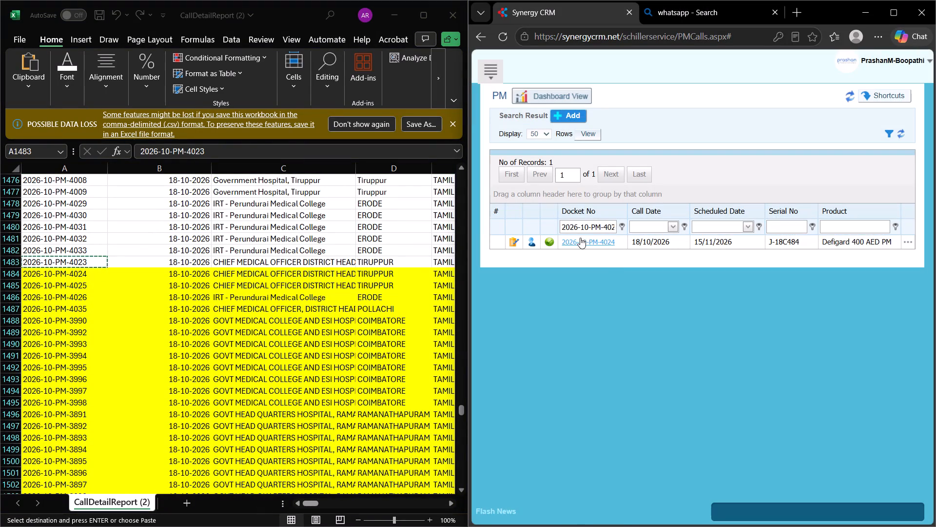
pyautogui.moveTo(562, 228); pyautogui.dragTo(627, 223)
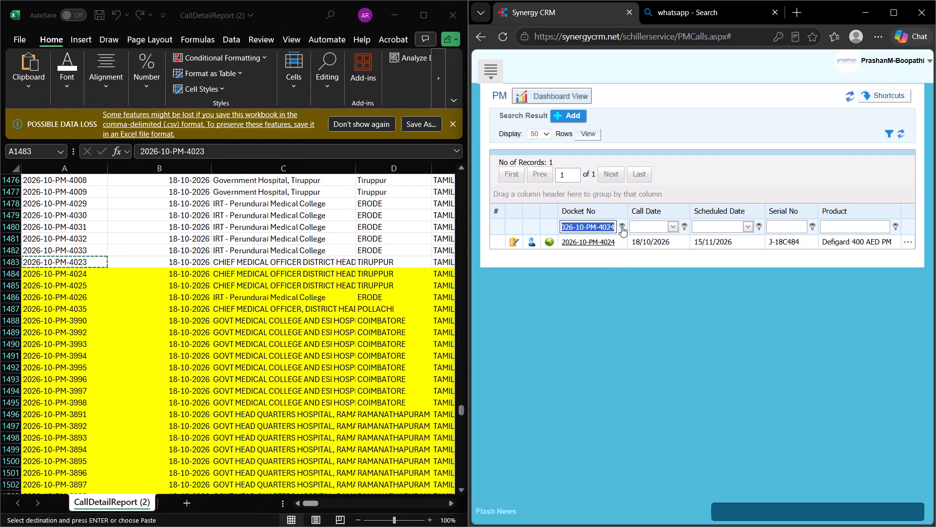
pyautogui.hotkey('ctrl', 'v')
pyautogui.keyDown('ctrl'); pyautogui.click(619, 229); pyautogui.keyUp('ctrl')
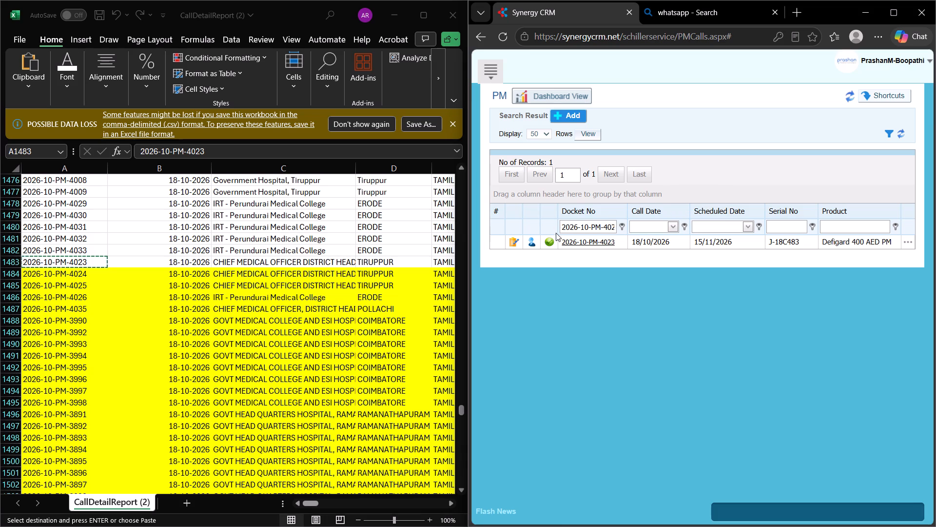
pyautogui.doubleClick(9, 261)
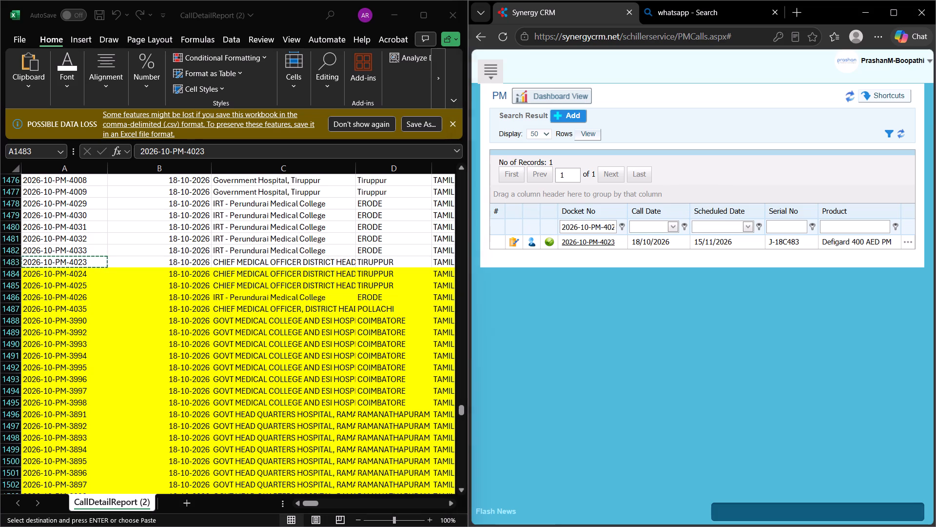
pyautogui.click(71, 95)
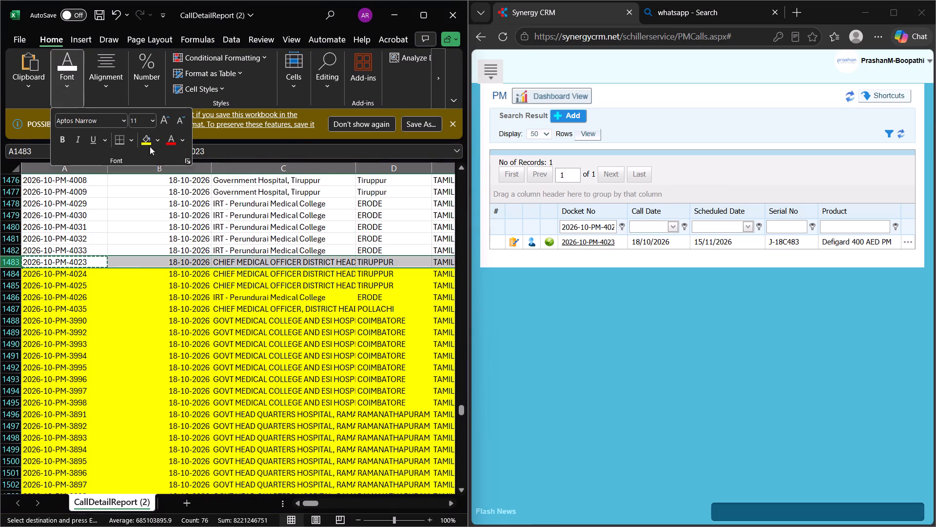
pyautogui.click(146, 142)
# Copy docket number 2026-10-PM-4033 from Excel, and check docket 2026-10-PM-4023's allocation history in Synergy CRM before closing its form.
pyautogui.doubleClick(79, 249)
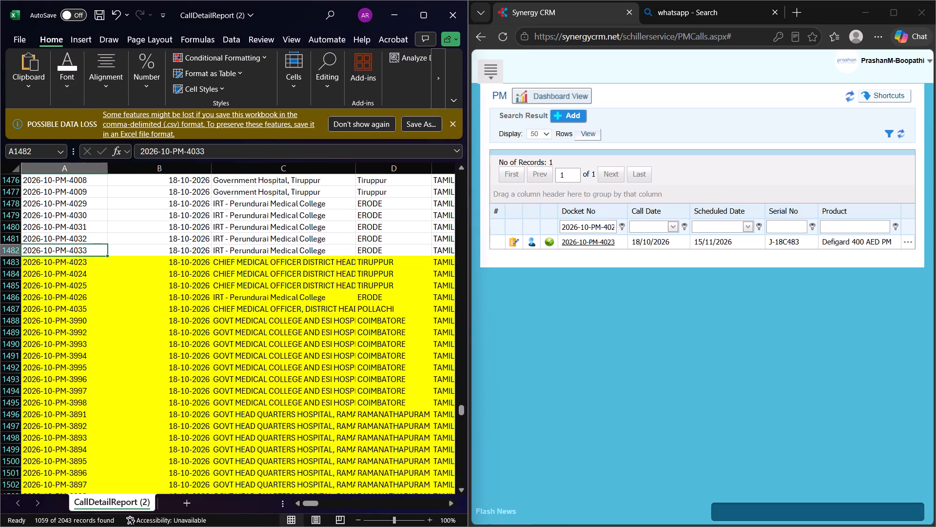
pyautogui.hotkey('ctrl', 'c')
pyautogui.click(537, 245)
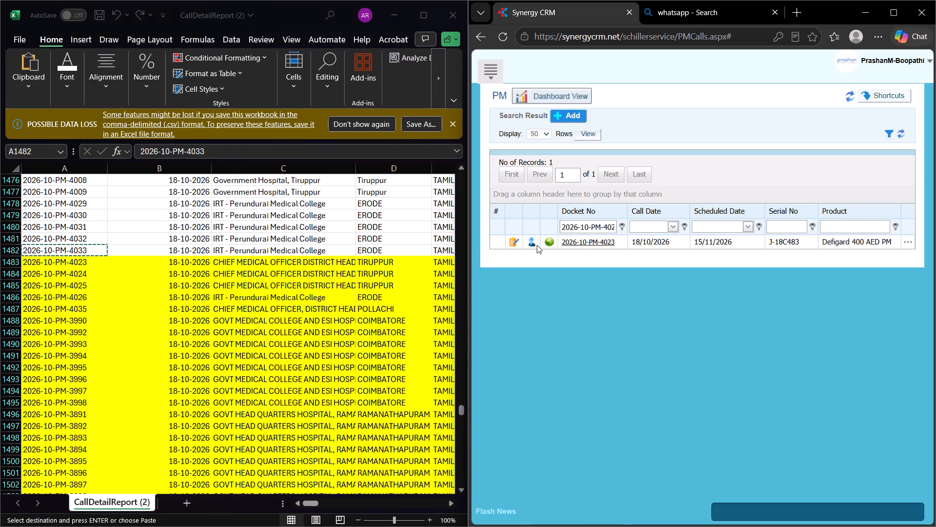
pyautogui.click(532, 244)
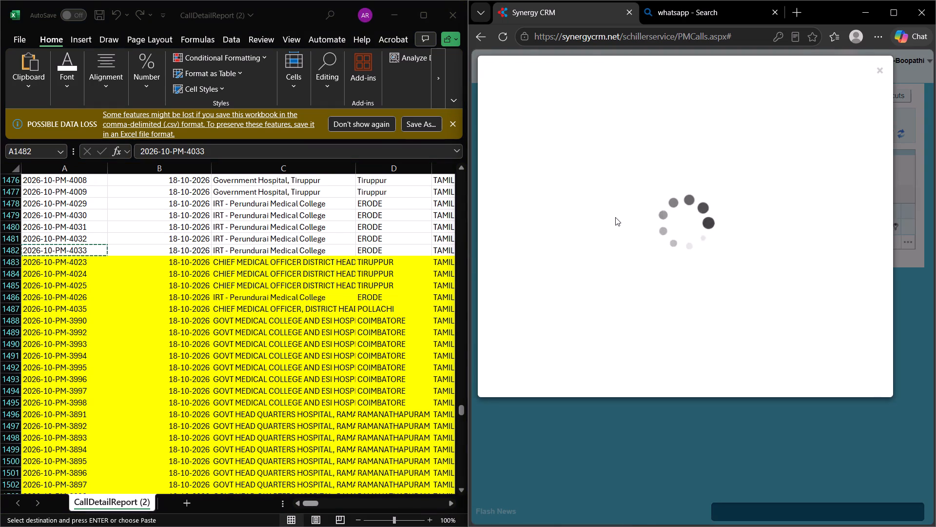
pyautogui.scroll(-6, 643, 249)
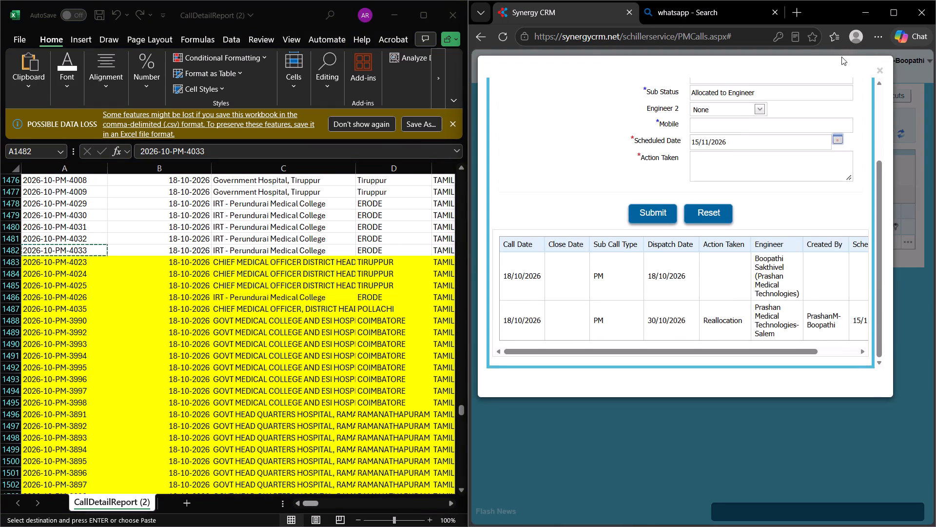
pyautogui.click(881, 72)
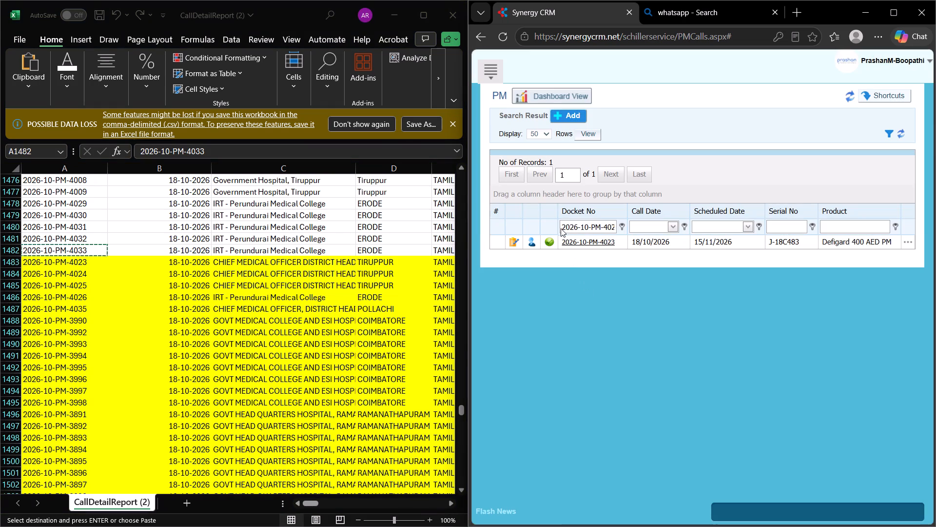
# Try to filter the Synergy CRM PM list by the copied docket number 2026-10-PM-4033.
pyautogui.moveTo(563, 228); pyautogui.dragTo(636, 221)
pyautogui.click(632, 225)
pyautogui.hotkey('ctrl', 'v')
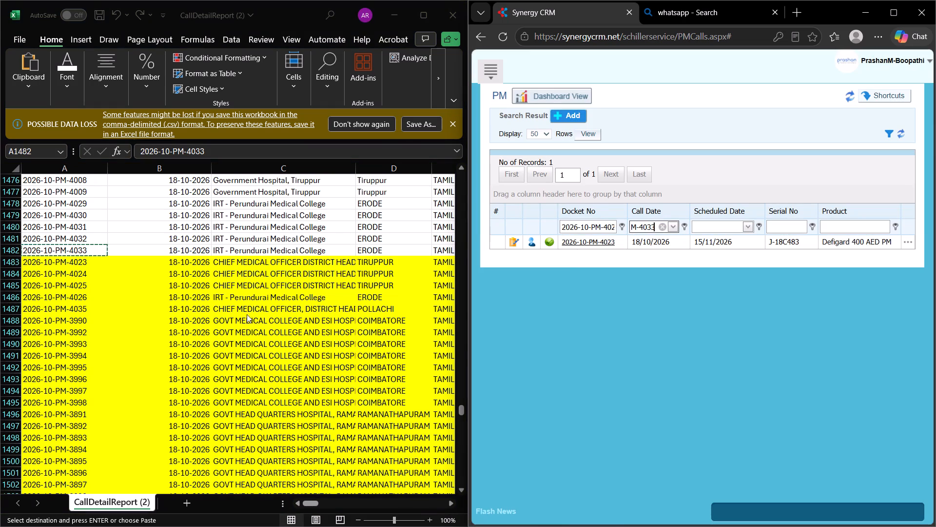
# Fill the entire Excel row of docket 2026-10-PM-4033 yellow.
pyautogui.doubleClick(8, 249)
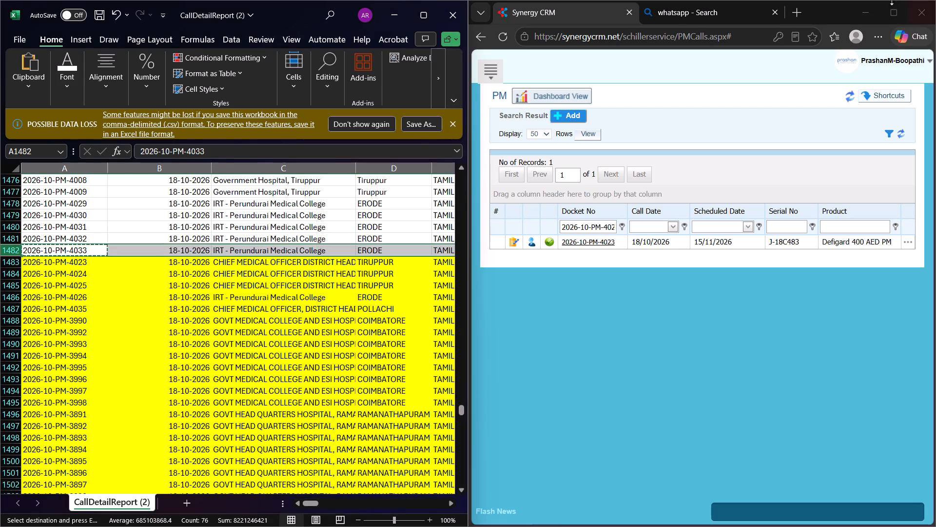
pyautogui.click(56, 85)
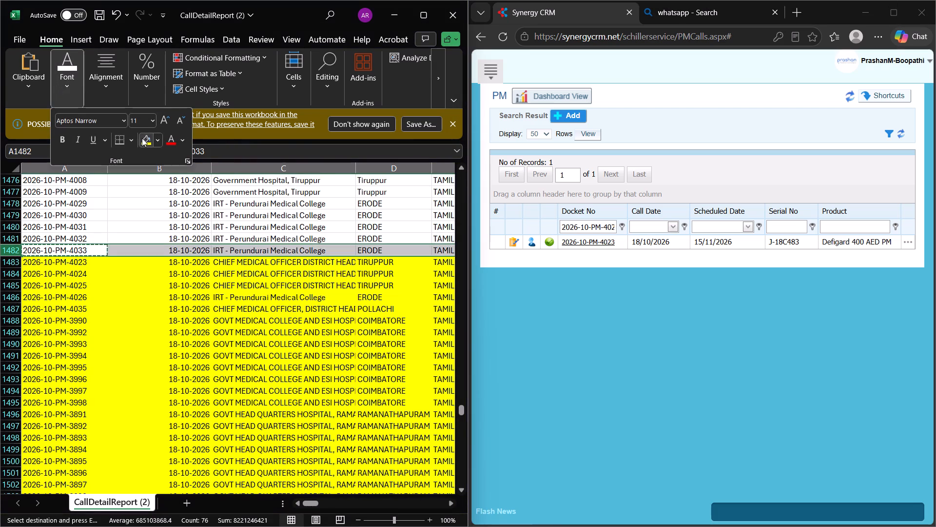
pyautogui.click(142, 138)
pyautogui.click(530, 242)
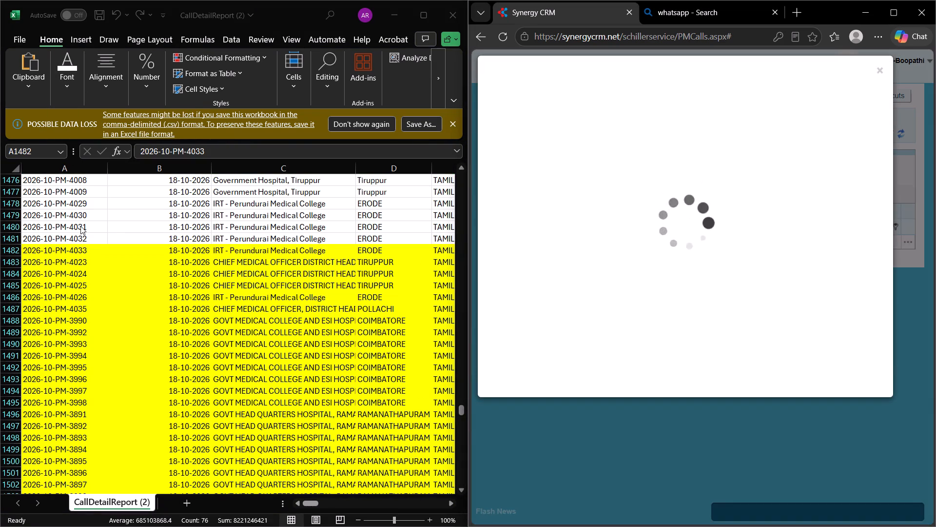
pyautogui.doubleClick(80, 238)
pyautogui.click(80, 238)
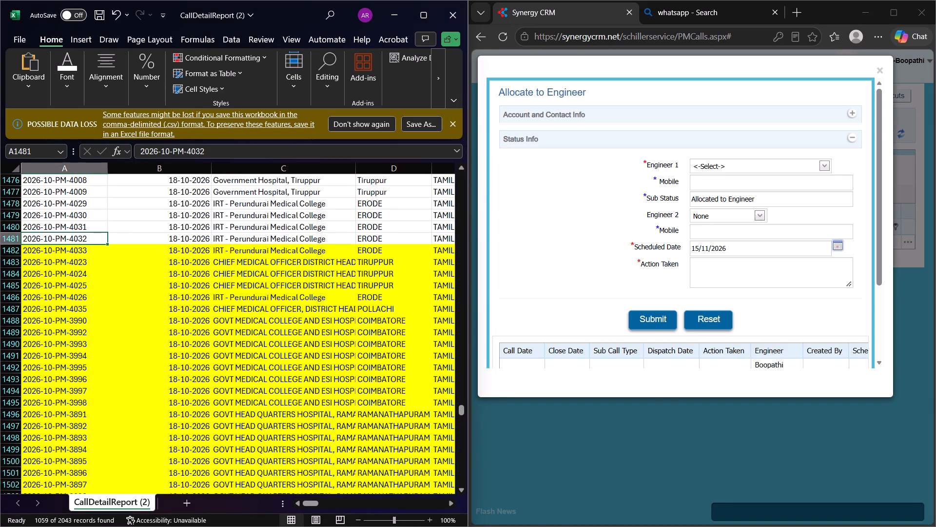
pyautogui.hotkey('ctrl', 'c')
pyautogui.scroll(-5, 584, 248)
pyautogui.middleClick(589, 250)
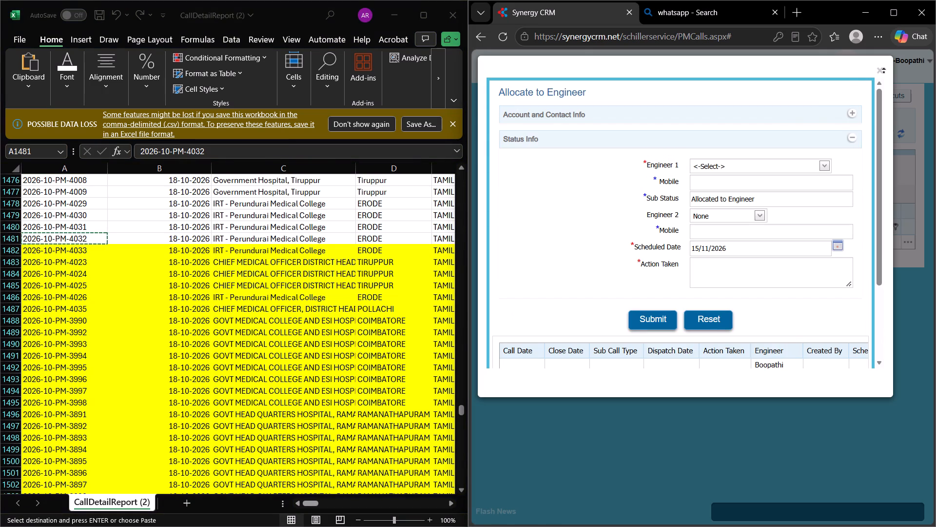
pyautogui.click(882, 72)
pyautogui.click(880, 73)
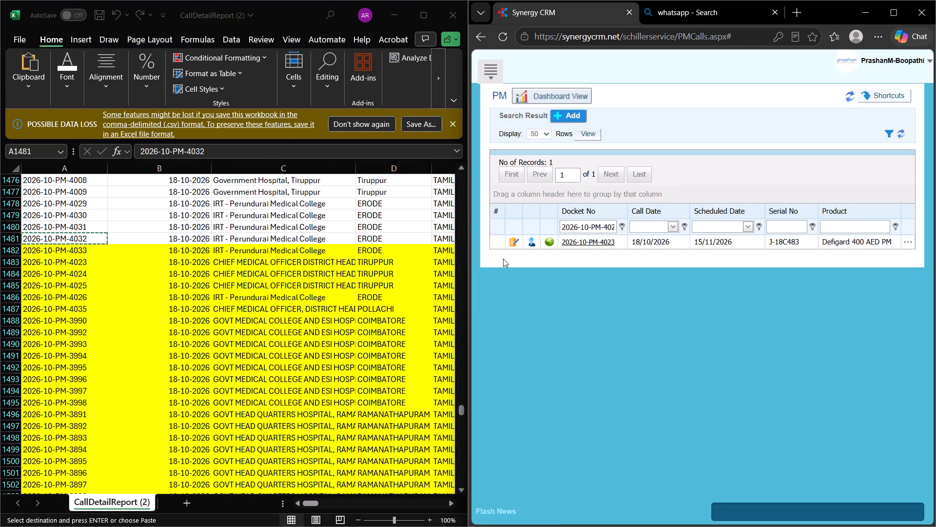
# Filter the Synergy CRM PM list by the copied docket number 2026-10-PM-4032.
pyautogui.moveTo(564, 226); pyautogui.dragTo(687, 220)
pyautogui.hotkey('ctrl', 'v')
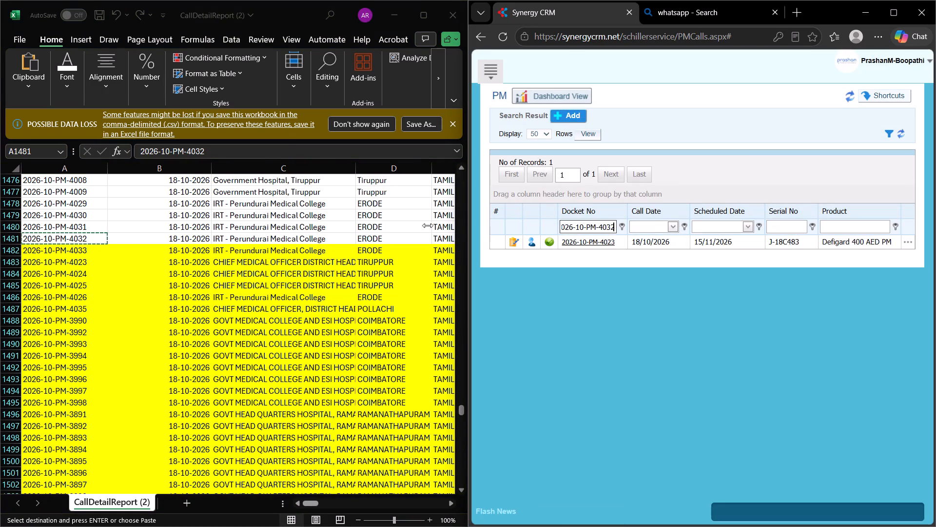
# Fill the entire Excel row of docket 2026-10-PM-4032 yellow.
pyautogui.doubleClick(11, 239)
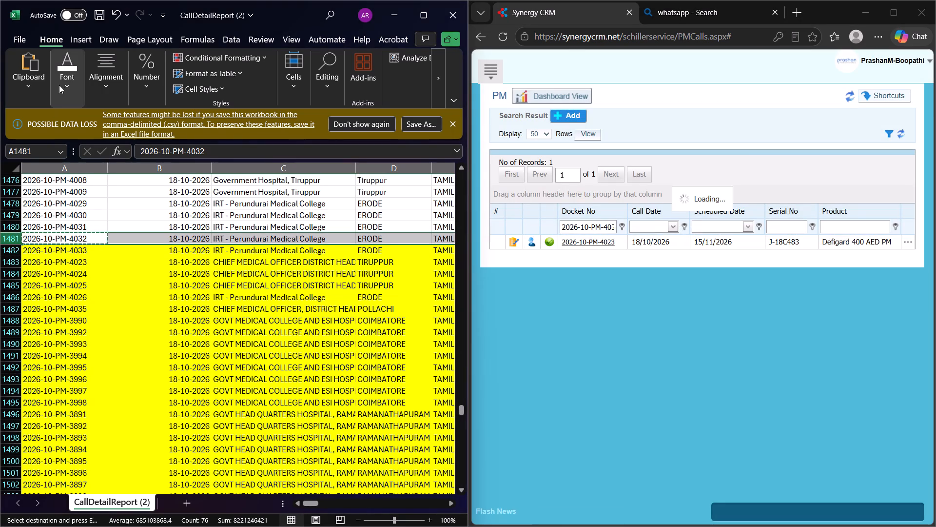
pyautogui.click(62, 82)
pyautogui.click(145, 143)
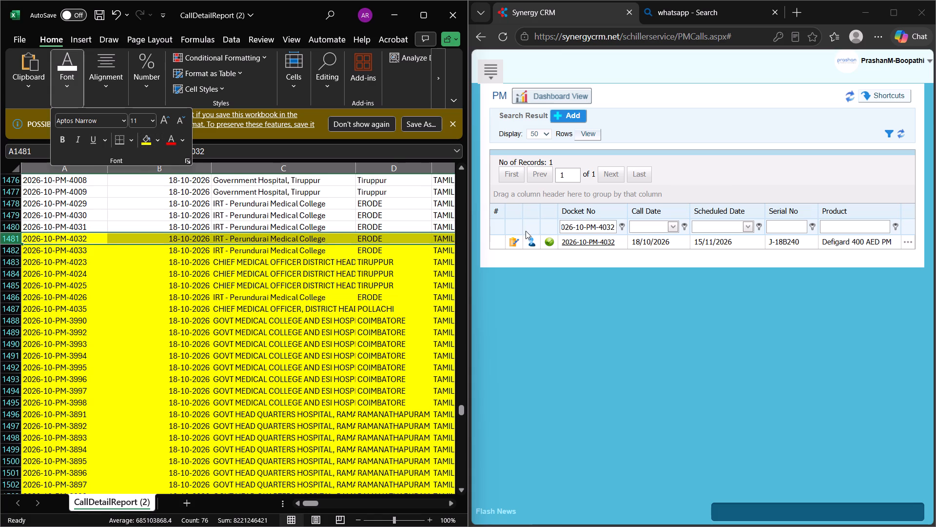
pyautogui.click(531, 242)
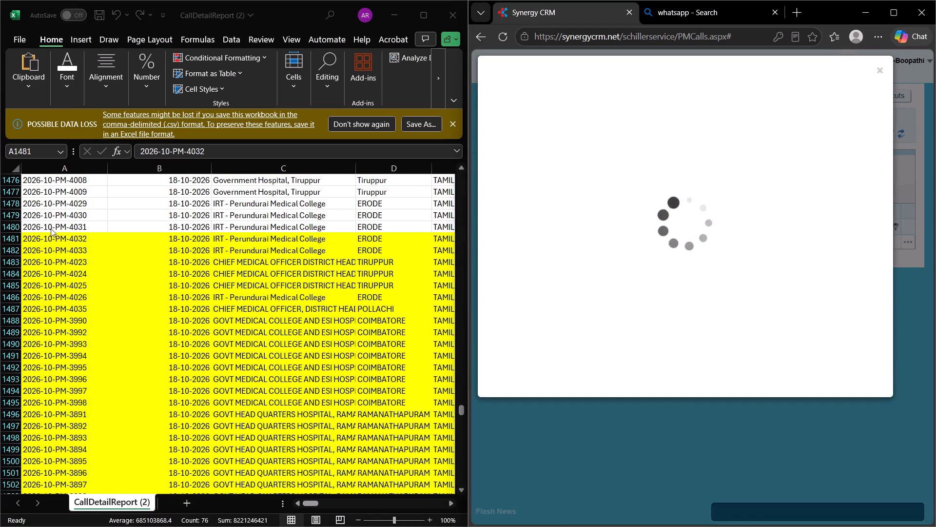
pyautogui.click(62, 225)
pyautogui.click(62, 225)
pyautogui.click(62, 225)
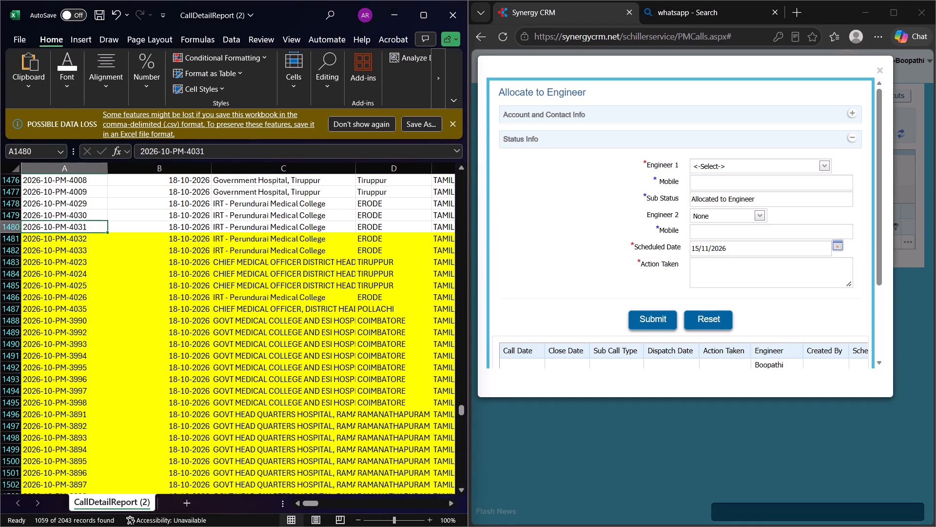
pyautogui.hotkey('ctrl', 'c')
pyautogui.scroll(-5, 671, 235)
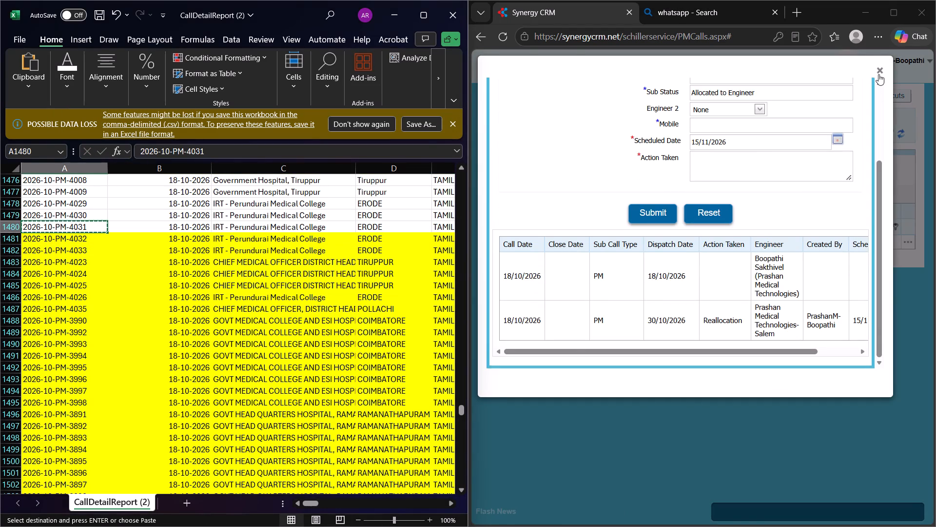
pyautogui.click(878, 74)
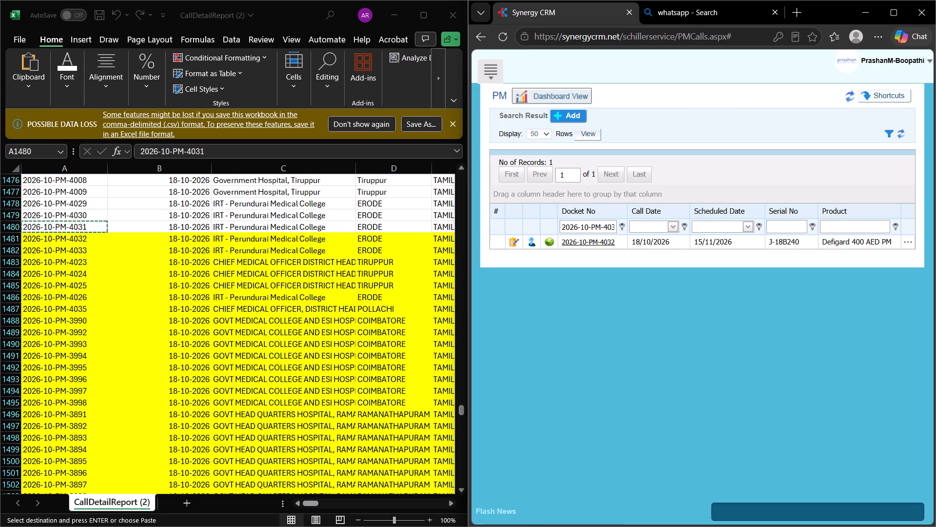
# Filter the Synergy CRM PM list by the copied docket number 2026-10-PM-4031 and open its allocation form.
pyautogui.moveTo(562, 228); pyautogui.dragTo(631, 218)
pyautogui.hotkey('ctrl', 'v')
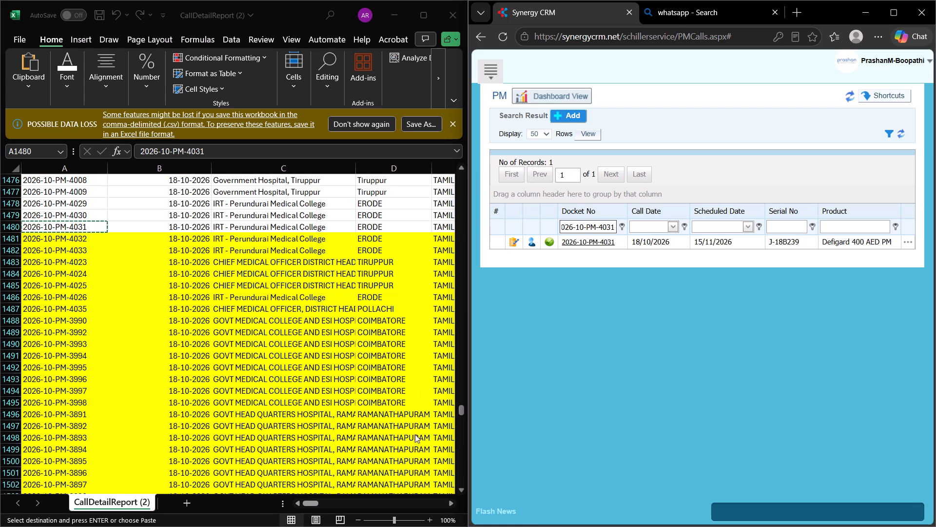
pyautogui.click(531, 241)
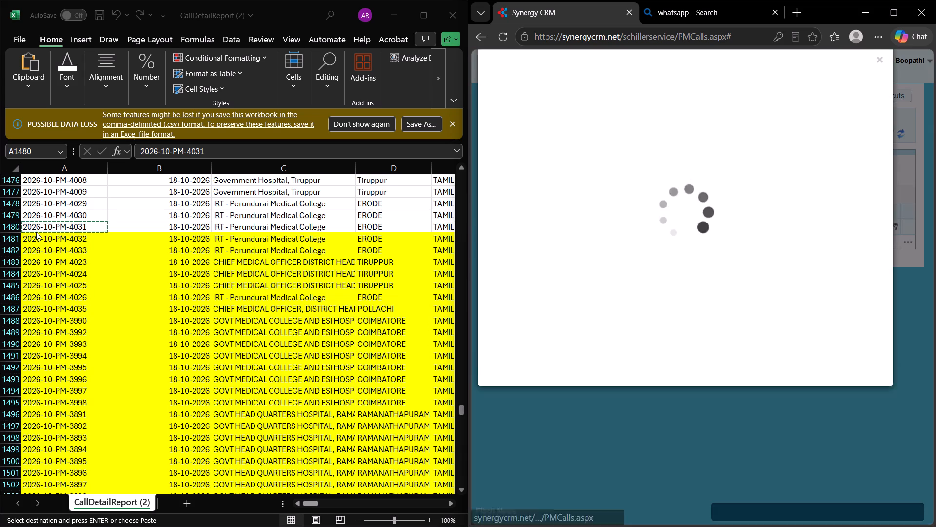
# Fill the entire Excel row of docket 2026-10-PM-4031 yellow.
pyautogui.doubleClick(12, 227)
pyautogui.click(69, 81)
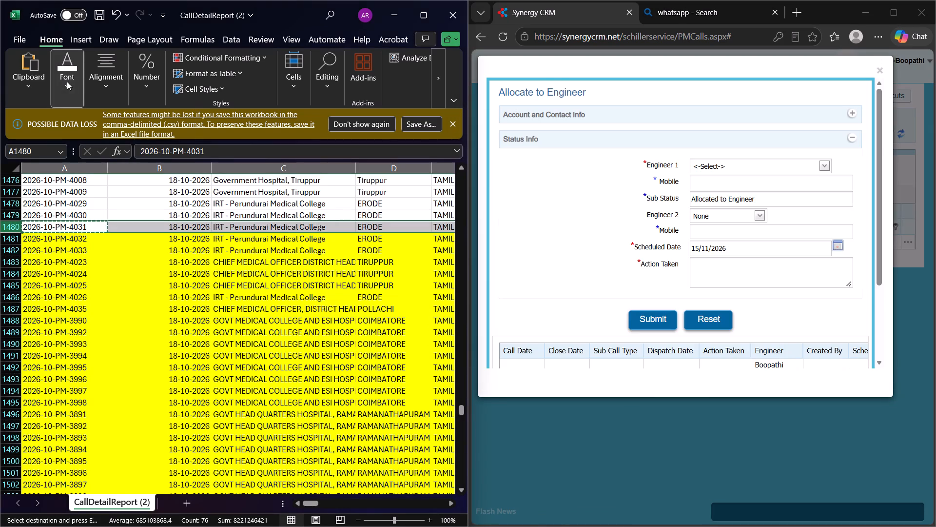
pyautogui.click(150, 142)
pyautogui.scroll(-4, 775, 264)
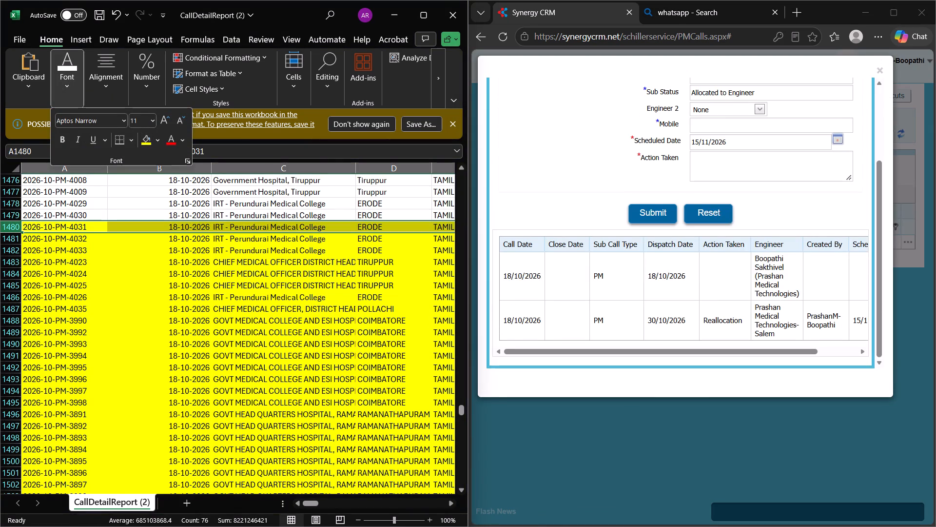
pyautogui.click(881, 67)
# Filter the Synergy CRM PM list by docket number 2026-10-PM-4030 copied from Excel.
pyautogui.doubleClick(90, 215)
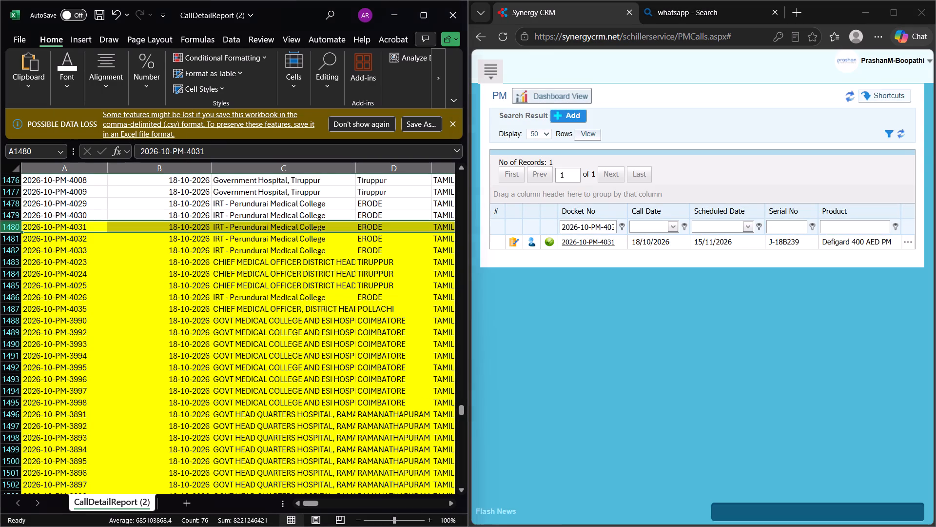
pyautogui.click(90, 215)
pyautogui.hotkey('ctrl', 'c')
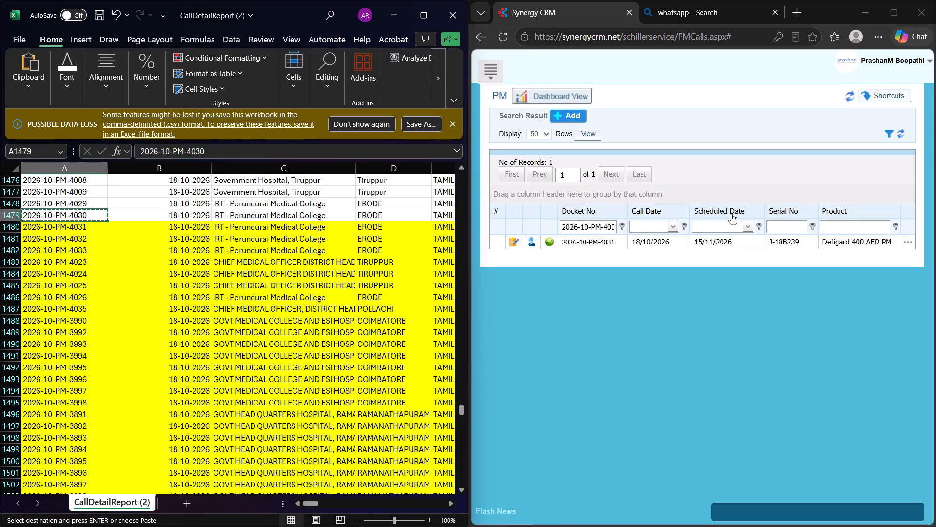
pyautogui.moveTo(564, 228); pyautogui.dragTo(643, 214)
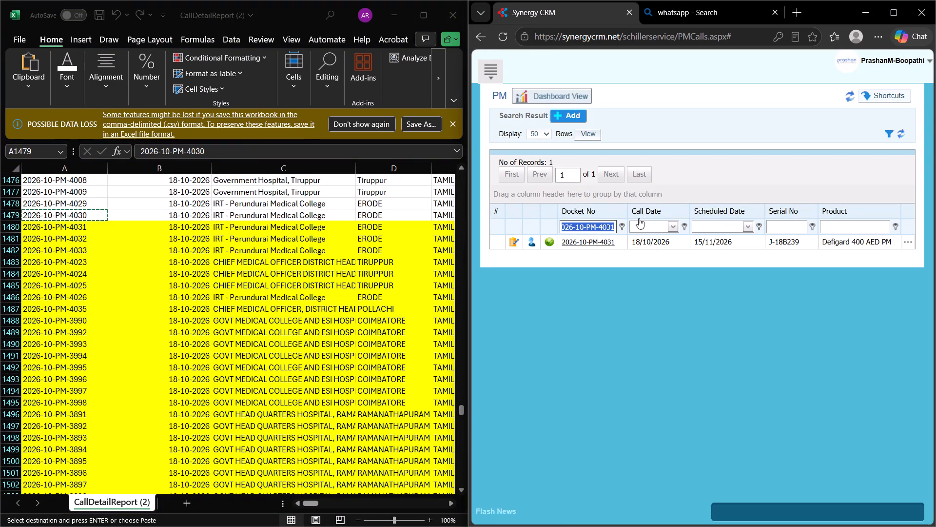
pyautogui.hotkey('ctrl', 'v')
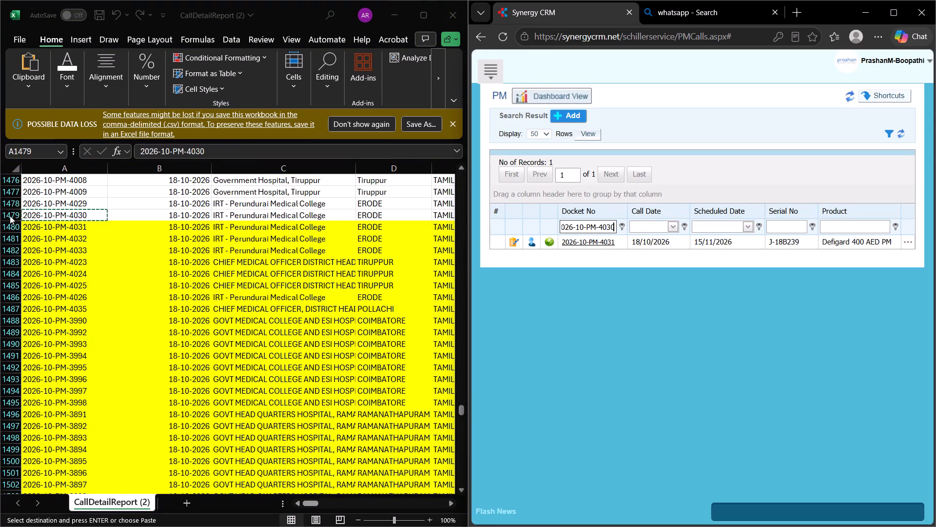
# Fill the entire Excel row of docket 2026-10-PM-4030 yellow.
pyautogui.doubleClick(10, 216)
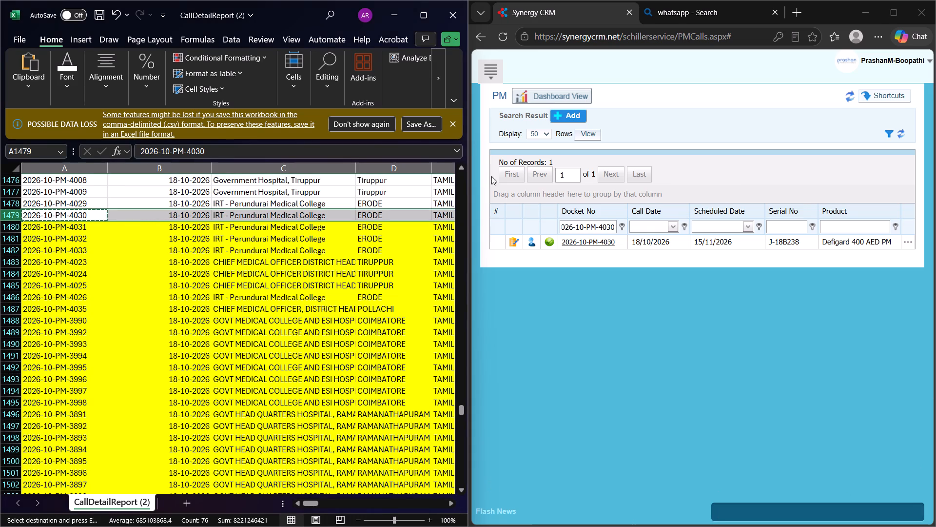
pyautogui.click(74, 69)
pyautogui.click(142, 141)
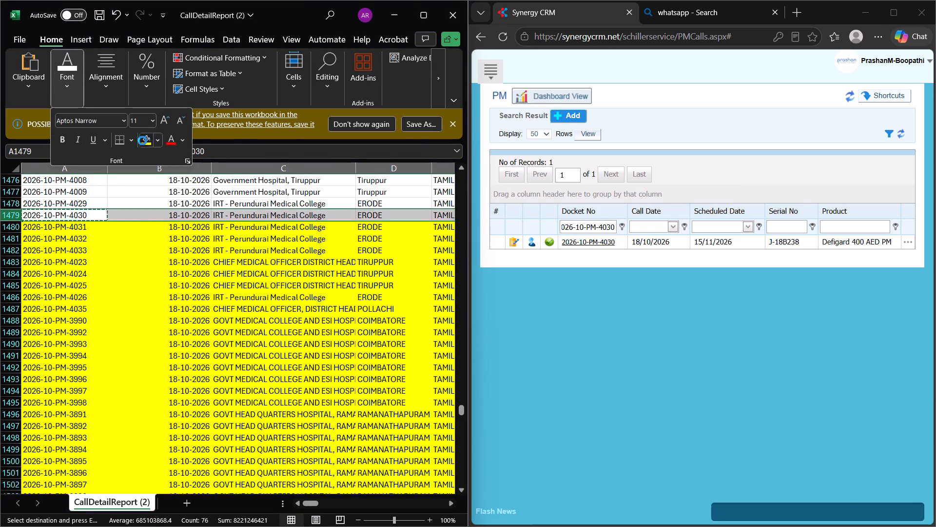
pyautogui.click(530, 242)
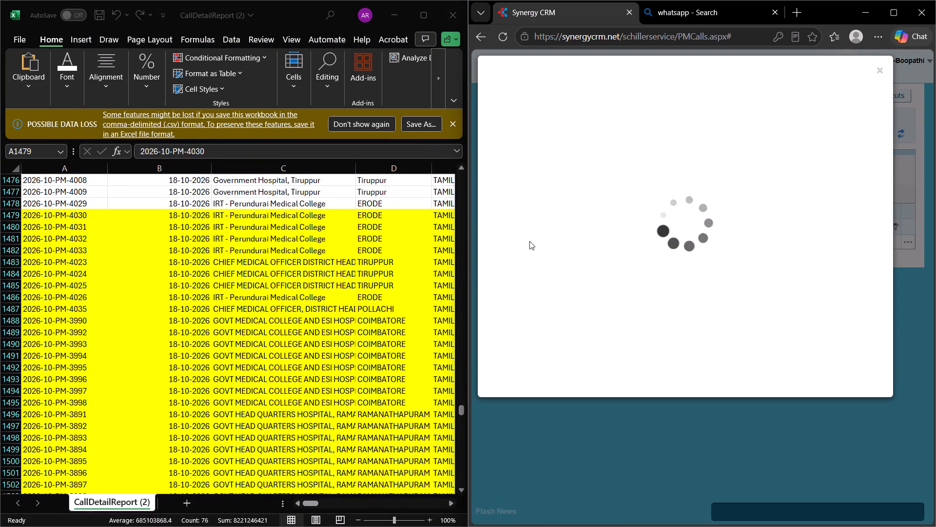
pyautogui.scroll(-4, 705, 286)
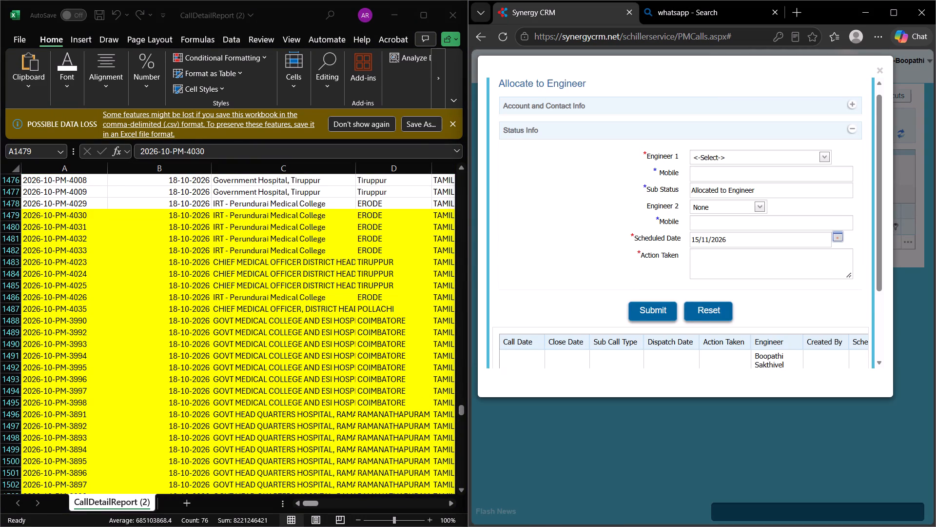
pyautogui.scroll(-2, 705, 286)
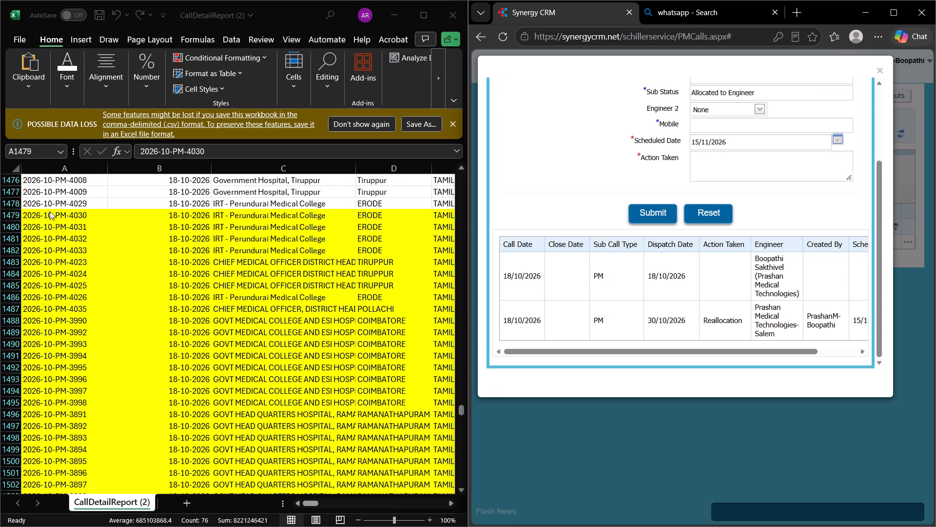
pyautogui.scroll(5, 670, 285)
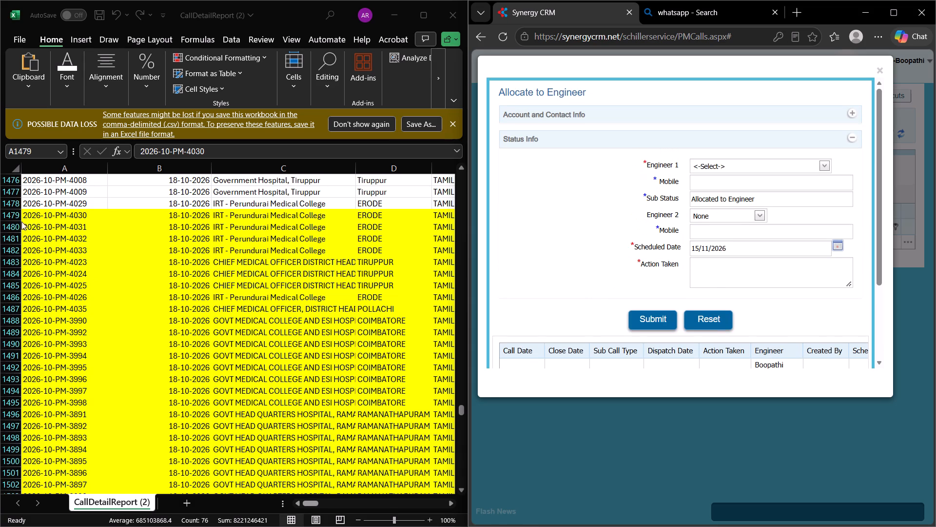
pyautogui.click(80, 203)
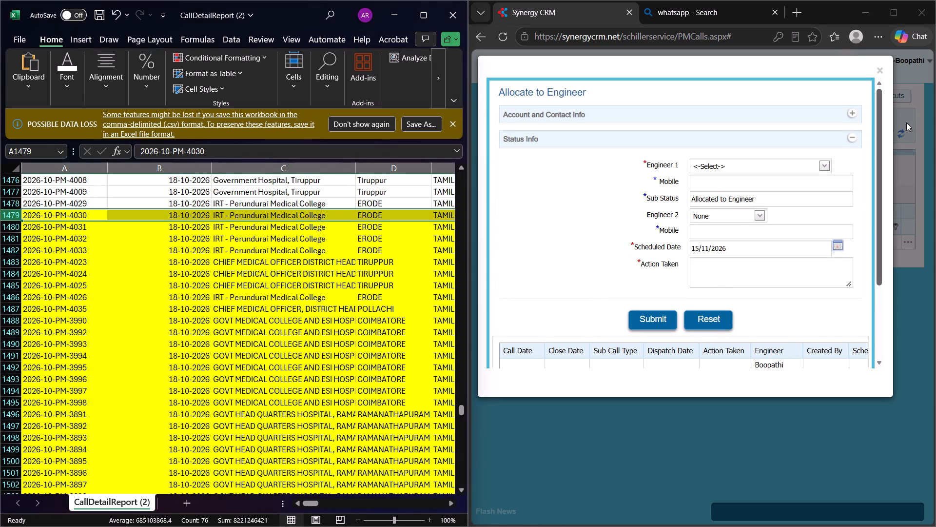
pyautogui.click(880, 67)
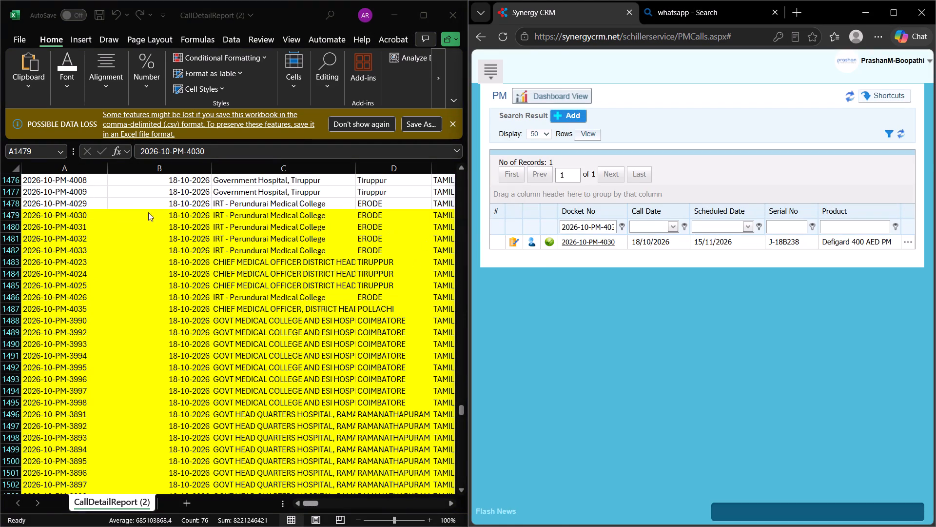
pyautogui.doubleClick(99, 202)
pyautogui.click(98, 202)
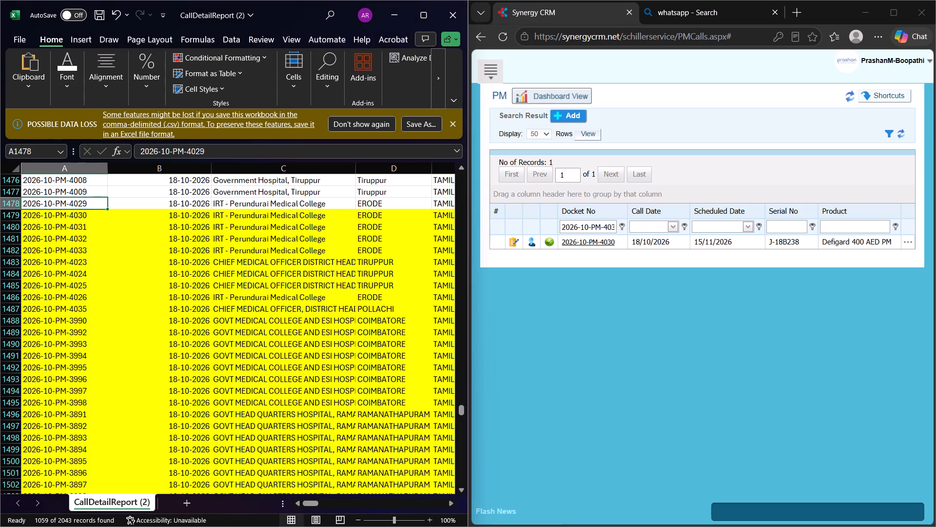
pyautogui.hotkey('ctrl', 'c')
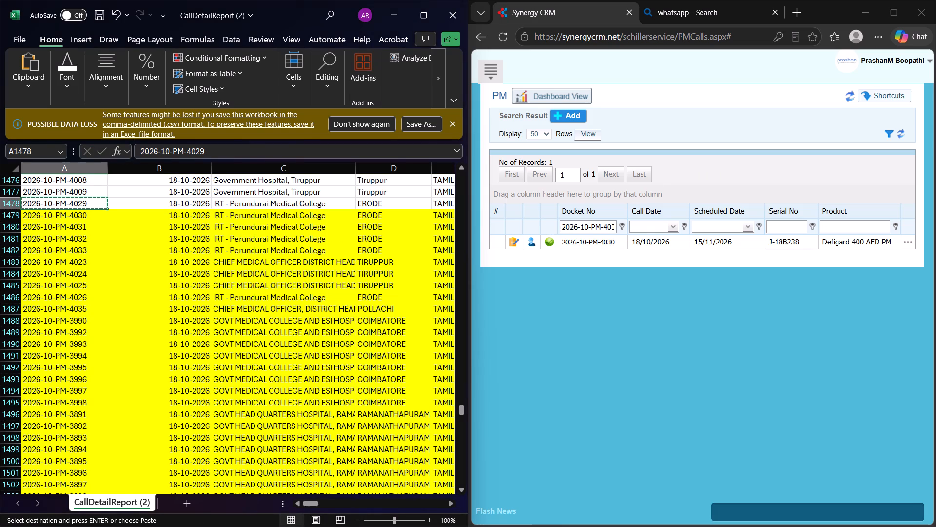
pyautogui.moveTo(563, 226); pyautogui.dragTo(658, 225)
pyautogui.hotkey('ctrl', 'v')
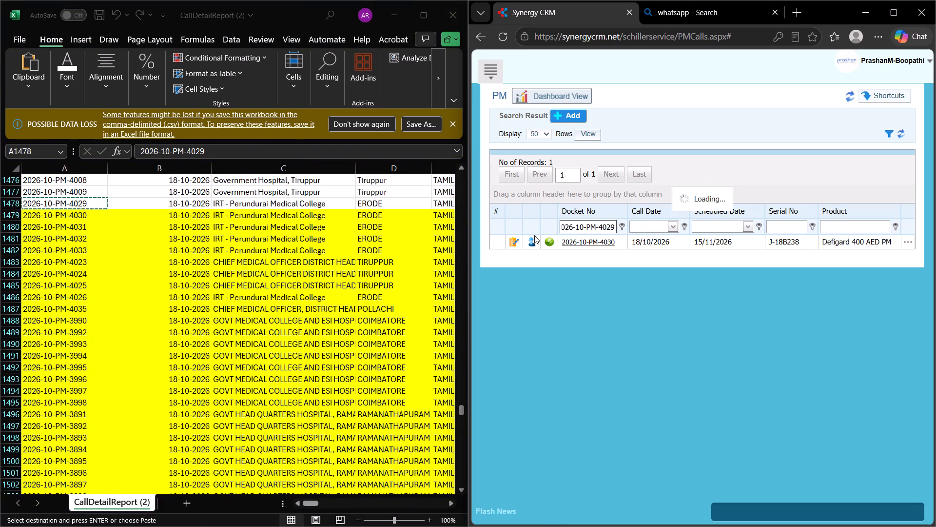
# Fill the entire Excel row of docket 2026-10-PM-4029 yellow and check its allocation history in Synergy CRM.
pyautogui.doubleClick(12, 202)
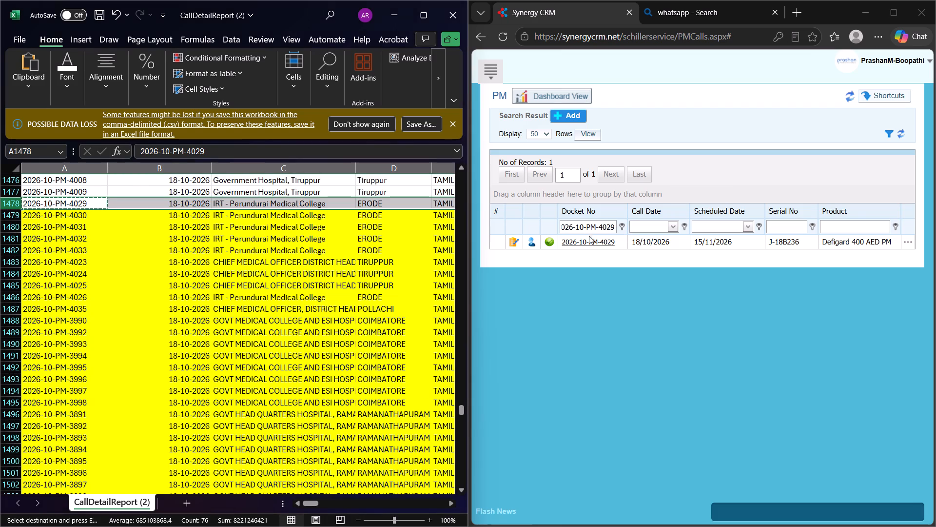
pyautogui.click(531, 242)
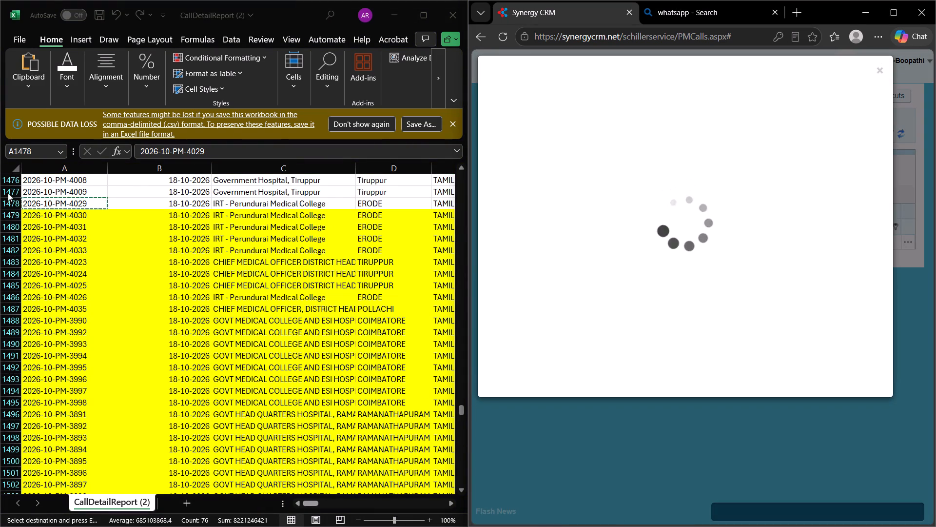
pyautogui.doubleClick(10, 201)
pyautogui.click(72, 75)
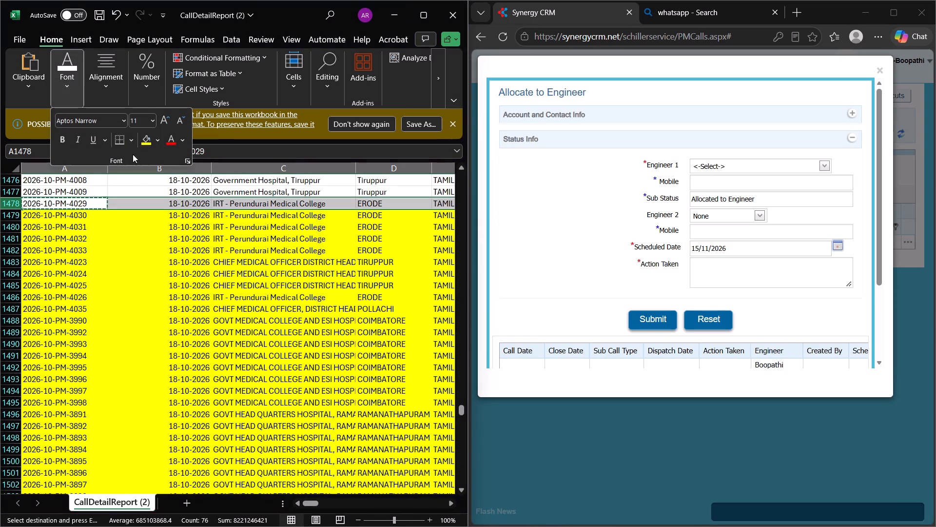
pyautogui.click(140, 142)
pyautogui.scroll(-5, 705, 285)
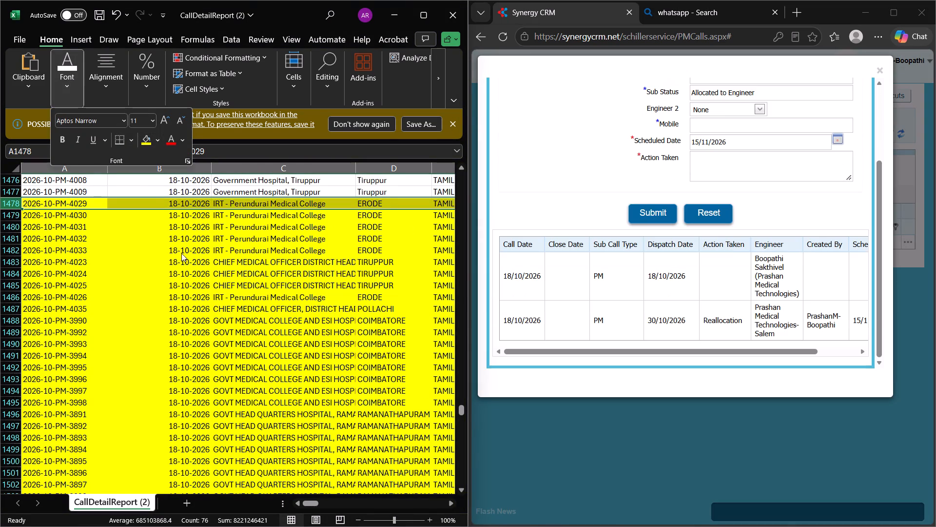
pyautogui.click(64, 185)
pyautogui.click(68, 189)
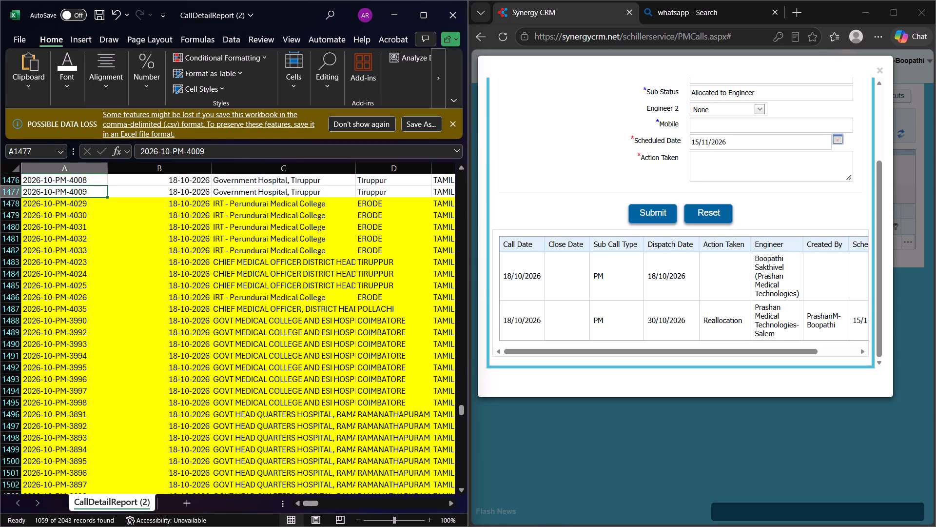
pyautogui.hotkey('ctrl', 'c')
pyautogui.click(876, 72)
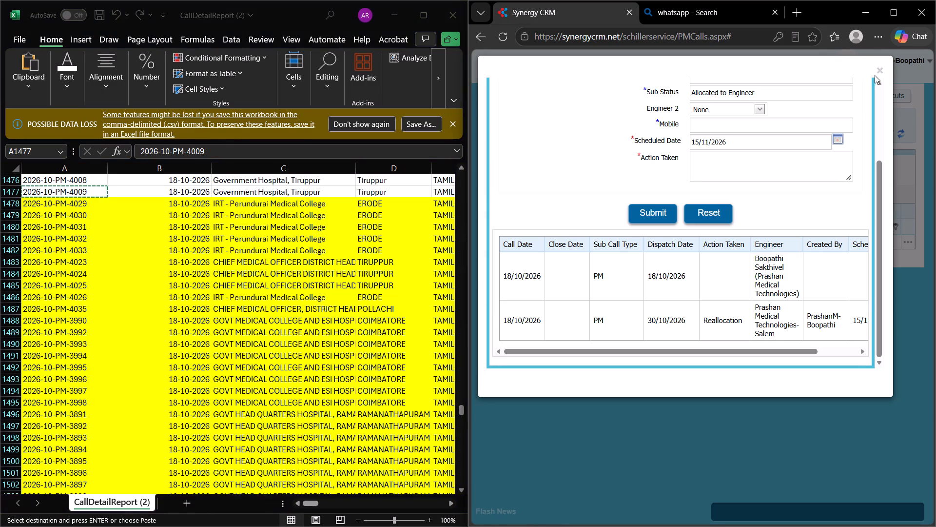
pyautogui.click(877, 72)
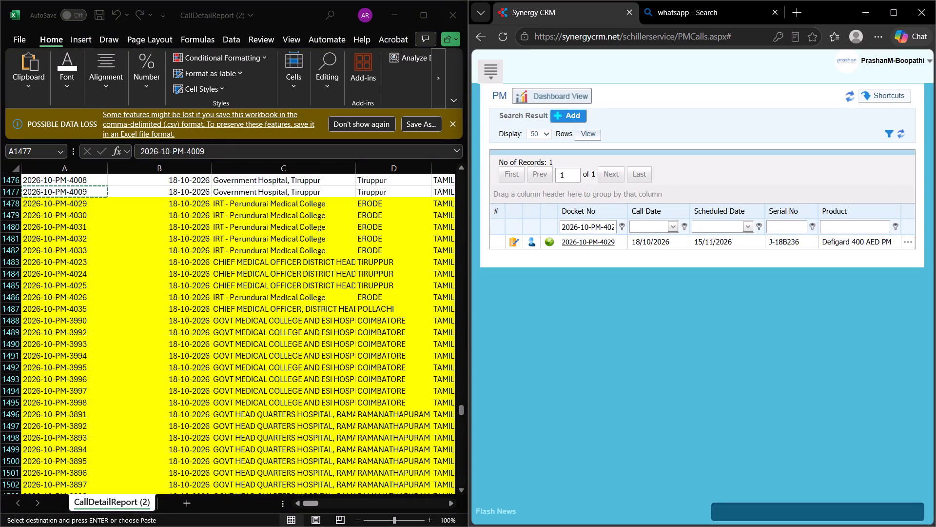
pyautogui.moveTo(563, 227); pyautogui.dragTo(654, 233)
pyautogui.hotkey('ctrl', 'v')
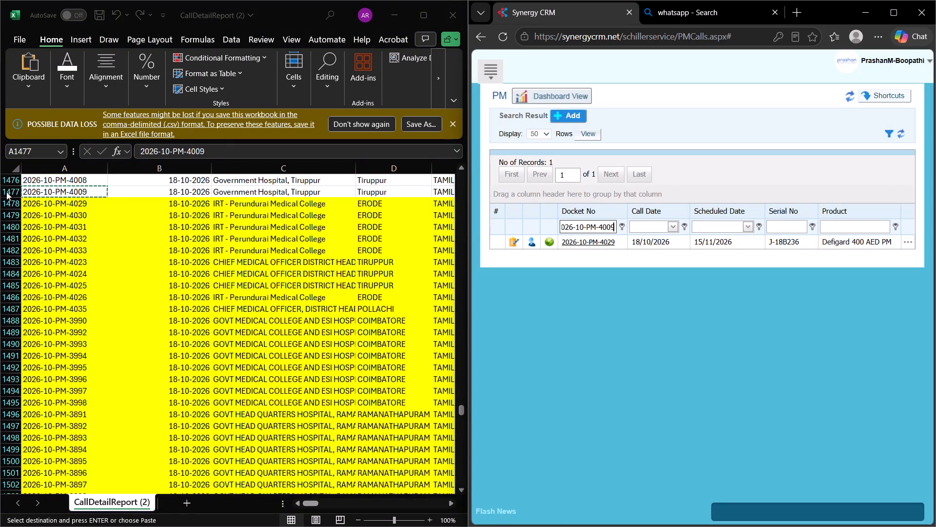
pyautogui.doubleClick(6, 192)
pyautogui.click(59, 77)
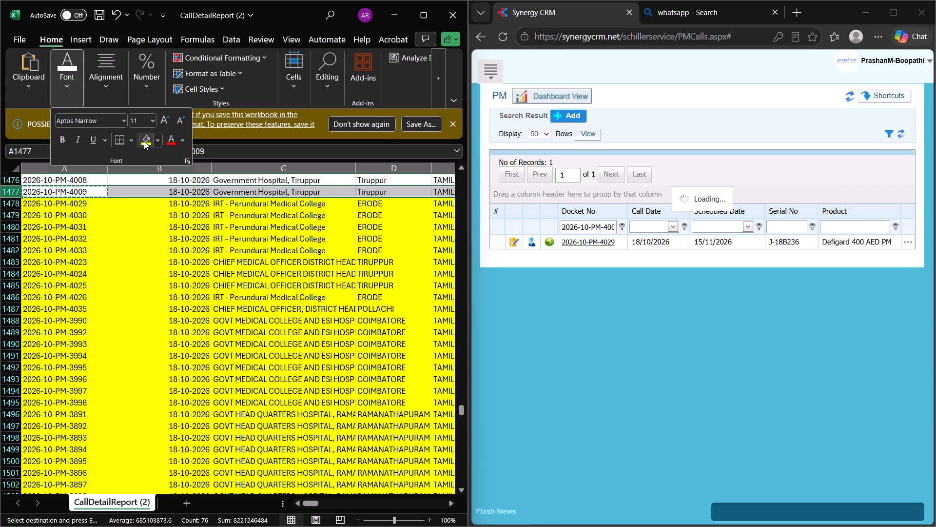
pyautogui.click(144, 141)
pyautogui.scroll(8, 139, 263)
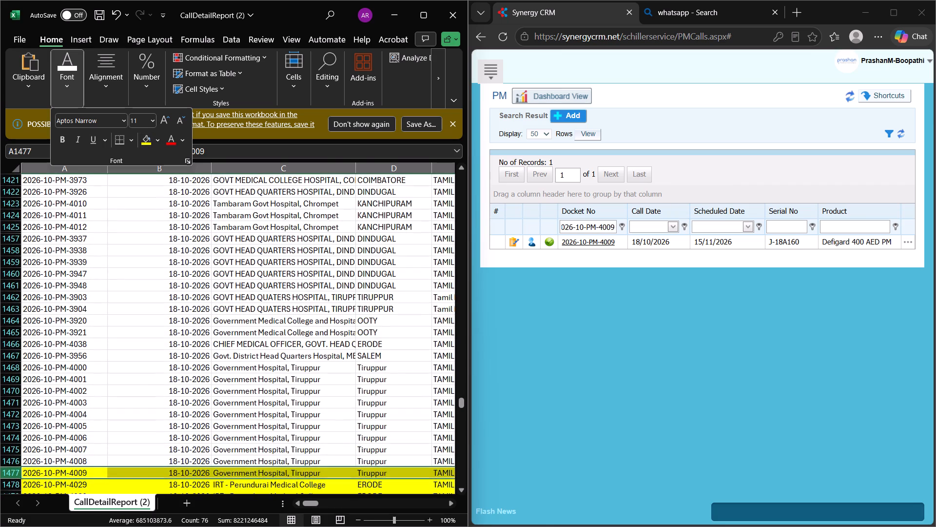
pyautogui.scroll(1, 139, 265)
pyautogui.click(533, 242)
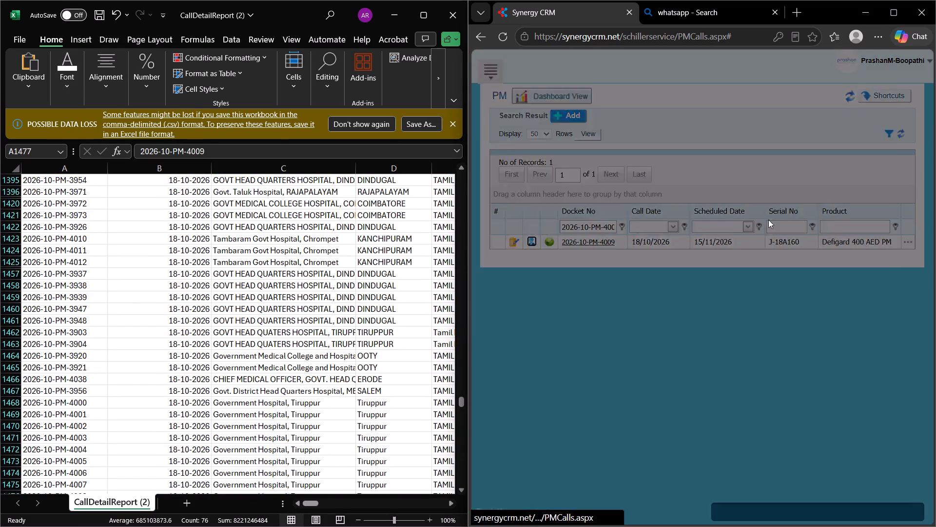
pyautogui.scroll(-2, 77, 347)
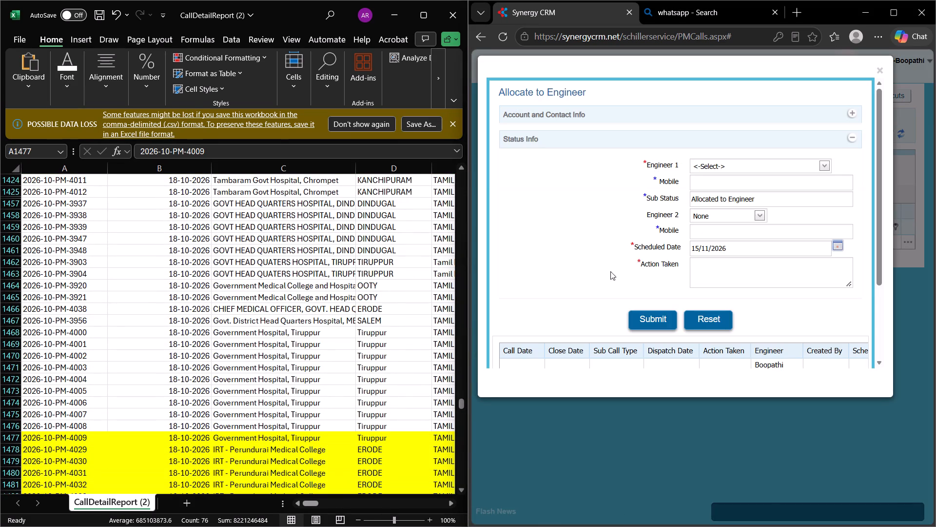
pyautogui.scroll(-5, 757, 273)
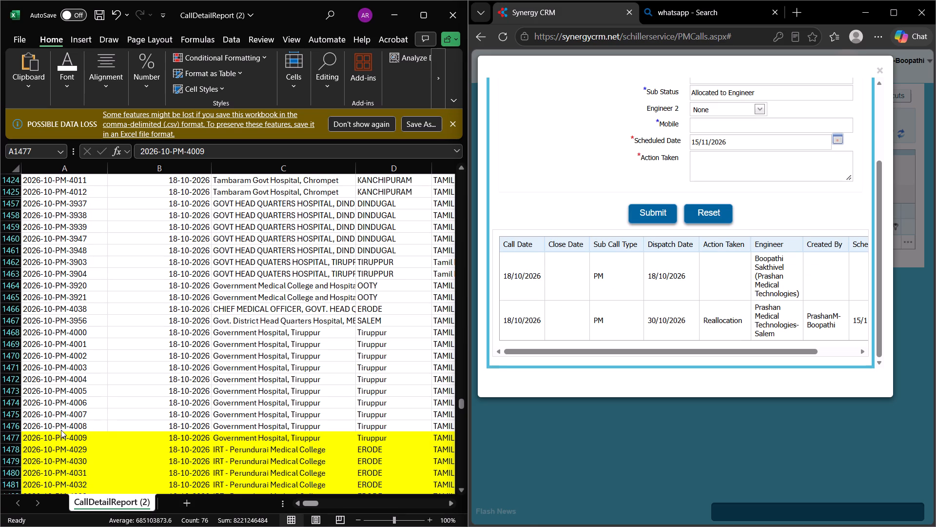
# Close the allocation form and filter the Synergy CRM PM list by docket number 2026-10-PM-4008 copied from Excel.
pyautogui.click(72, 418)
pyautogui.doubleClick(73, 422)
pyautogui.hotkey('ctrl', 'c')
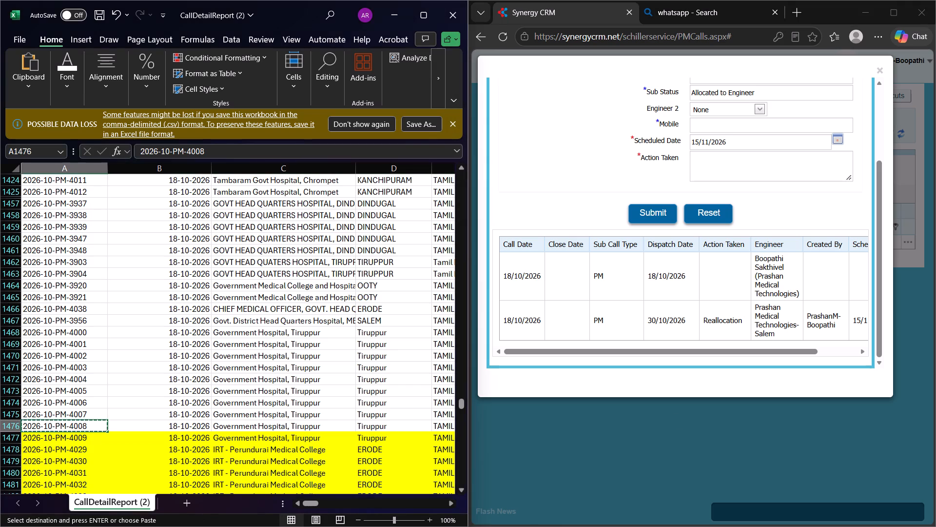
pyautogui.click(882, 70)
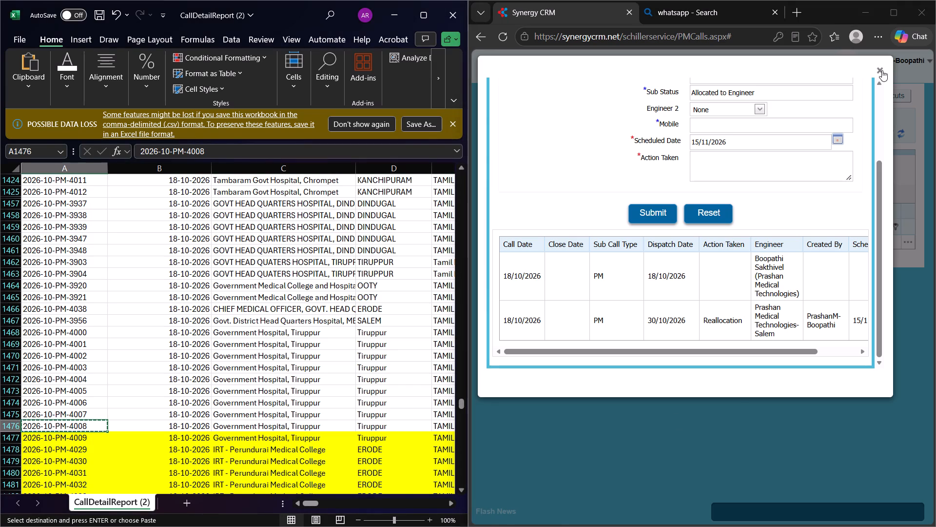
pyautogui.moveTo(562, 227); pyautogui.dragTo(650, 230)
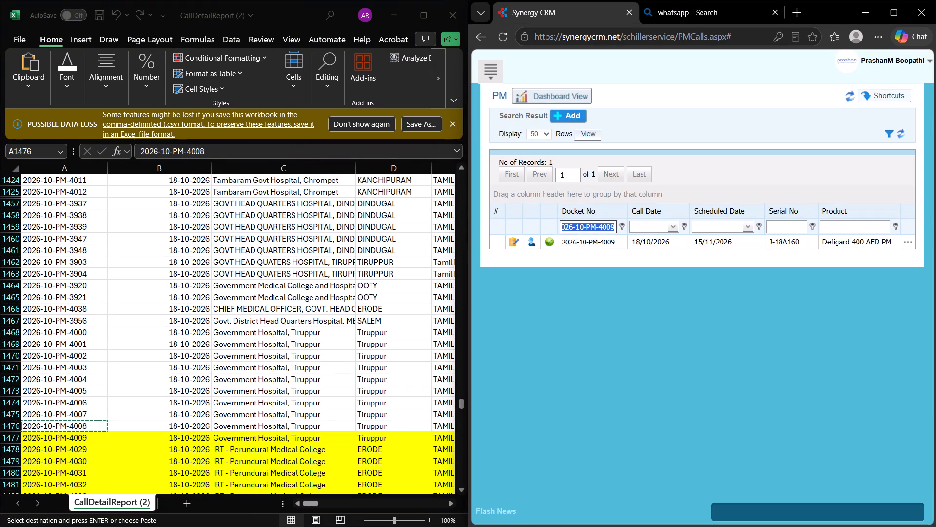
pyautogui.hotkey('ctrl', 'v')
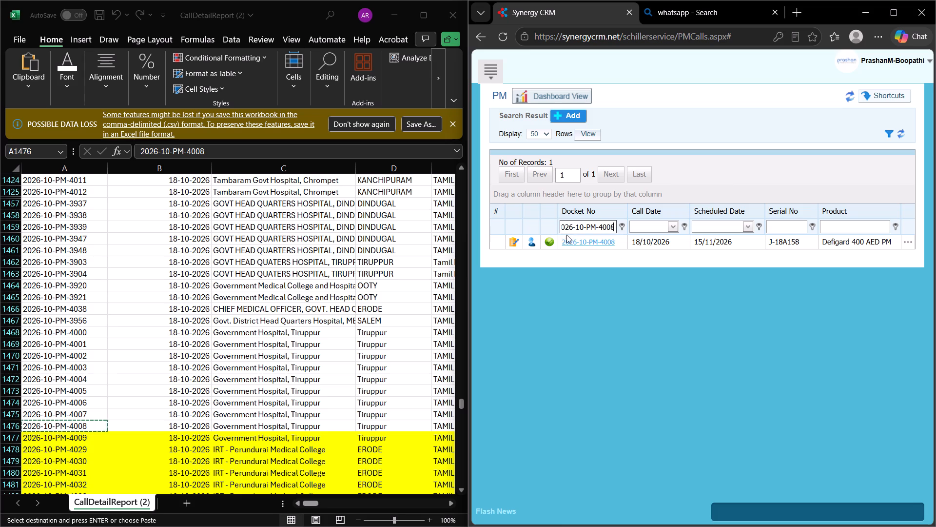
pyautogui.click(530, 240)
pyautogui.doubleClick(6, 425)
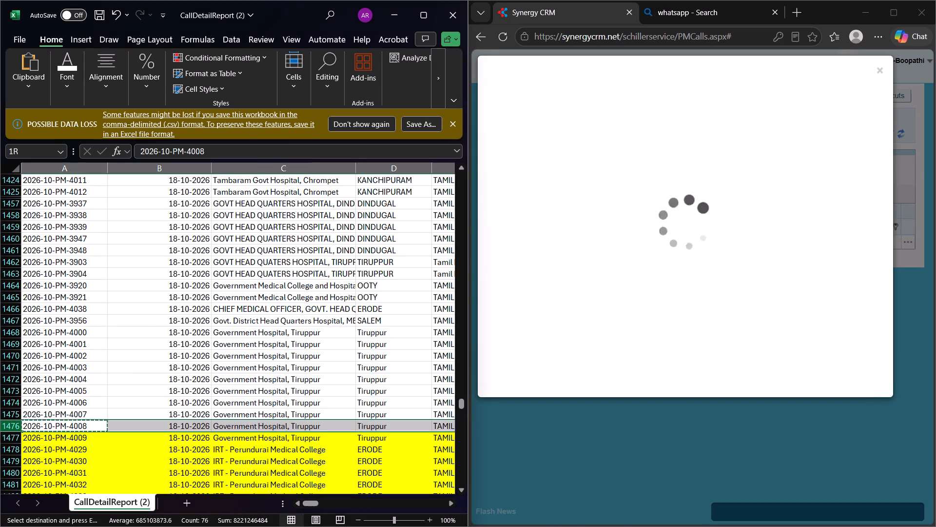
pyautogui.click(75, 83)
pyautogui.click(146, 139)
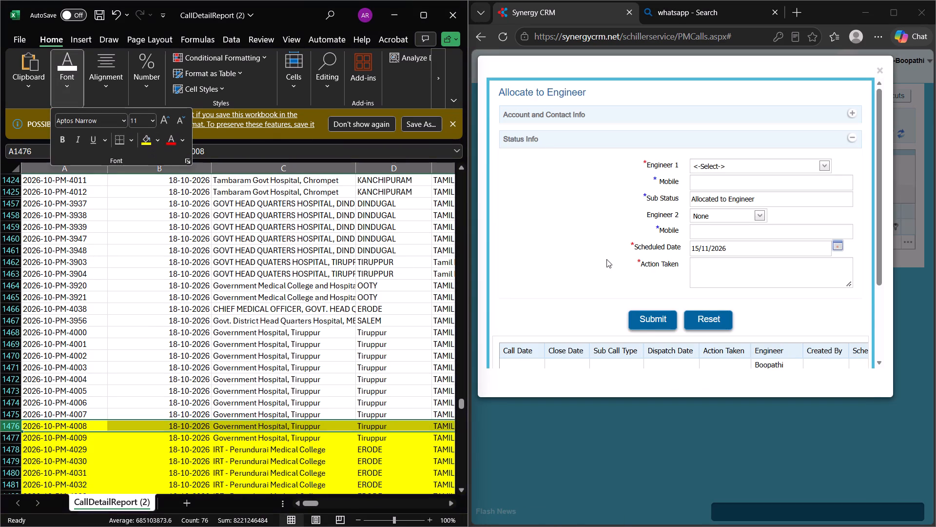
pyautogui.scroll(-5, 660, 260)
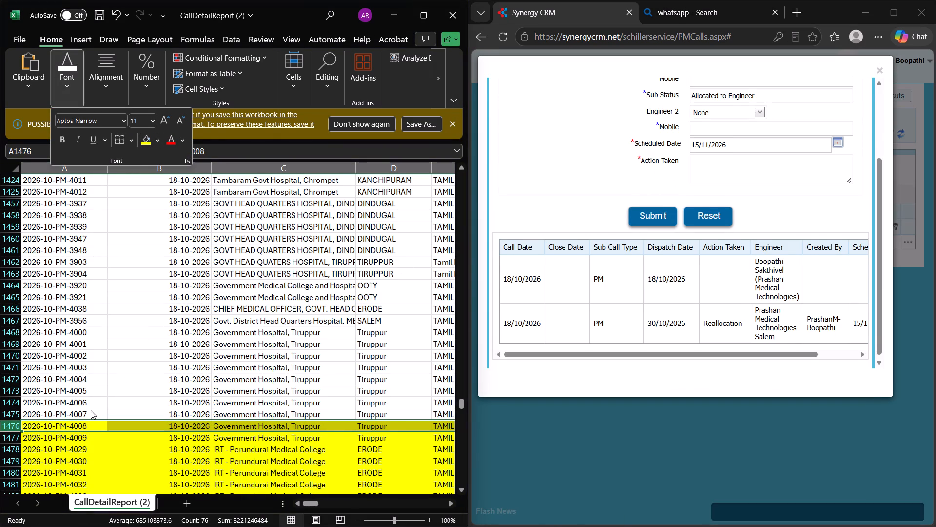
# Close the allocation form and filter the Synergy CRM PM list by docket number 2026-10-PM-4007 copied from Excel.
pyautogui.doubleClick(91, 410)
pyautogui.hotkey('ctrl', 'c')
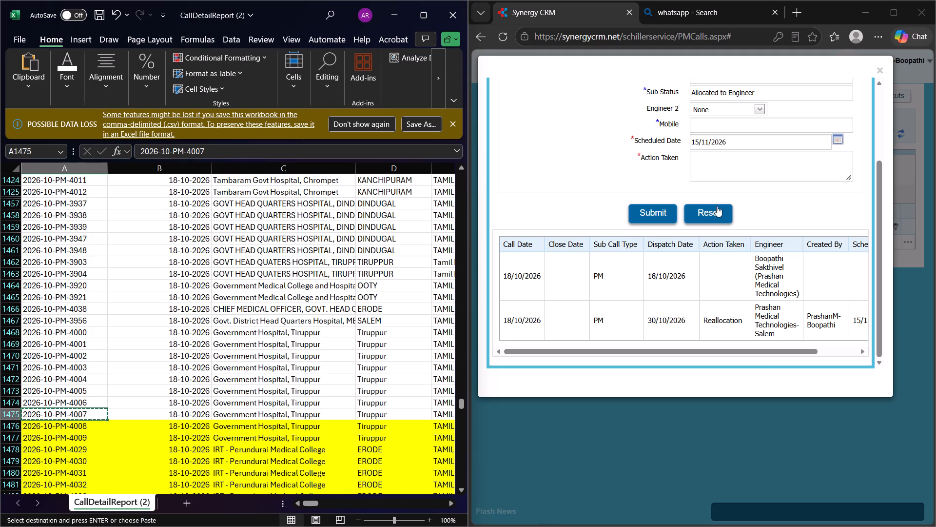
pyautogui.scroll(5, 718, 207)
pyautogui.click(877, 73)
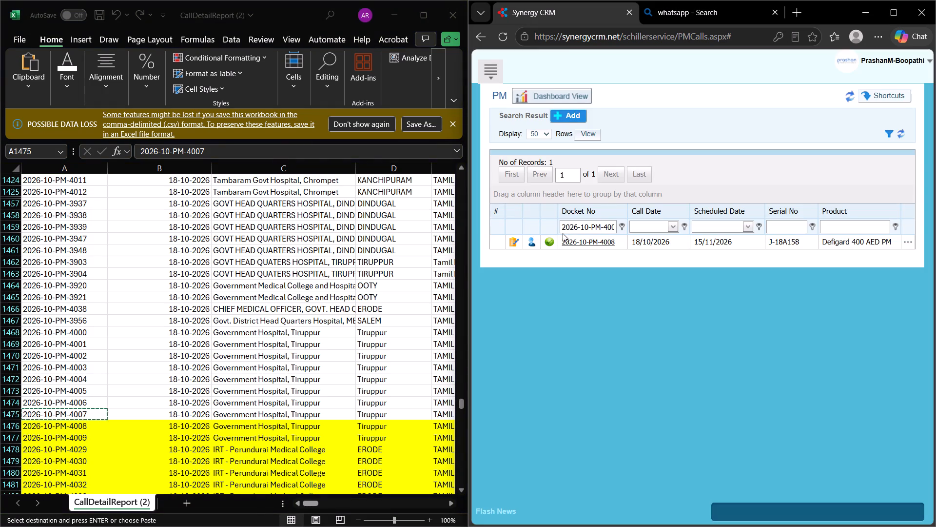
pyautogui.moveTo(563, 229); pyautogui.dragTo(641, 229)
pyautogui.hotkey('ctrl', 'v')
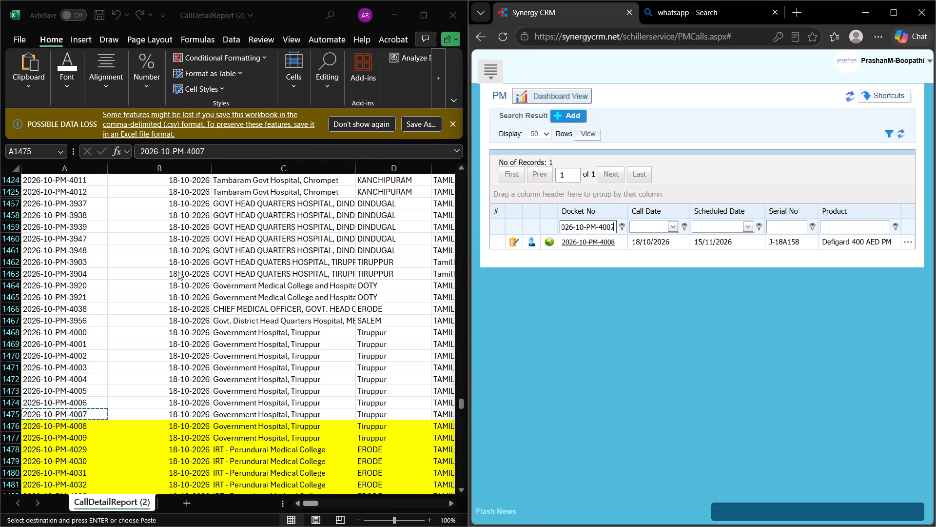
pyautogui.doubleClick(9, 413)
pyautogui.click(67, 77)
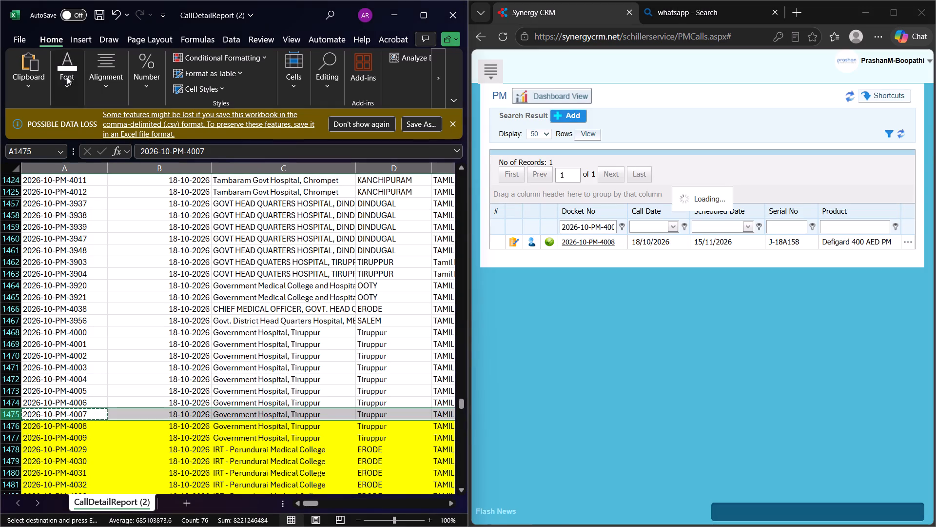
pyautogui.click(144, 142)
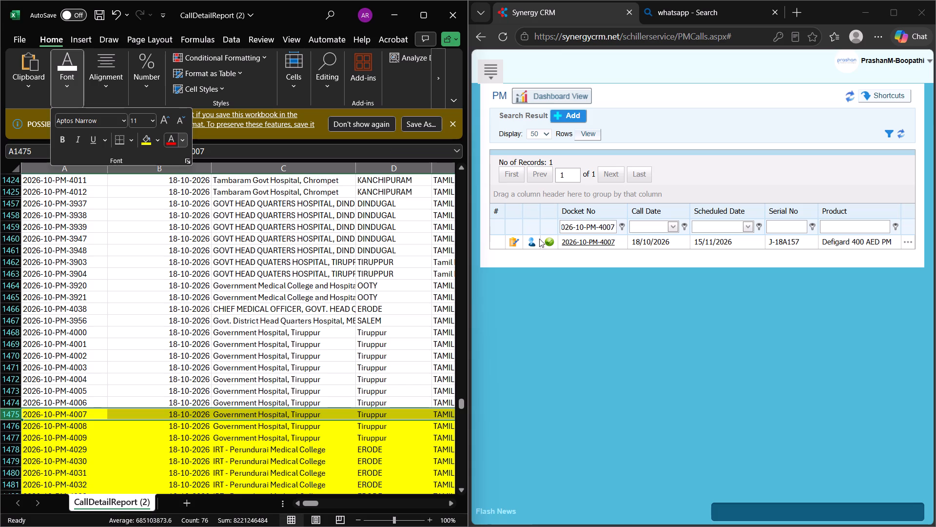
pyautogui.click(532, 245)
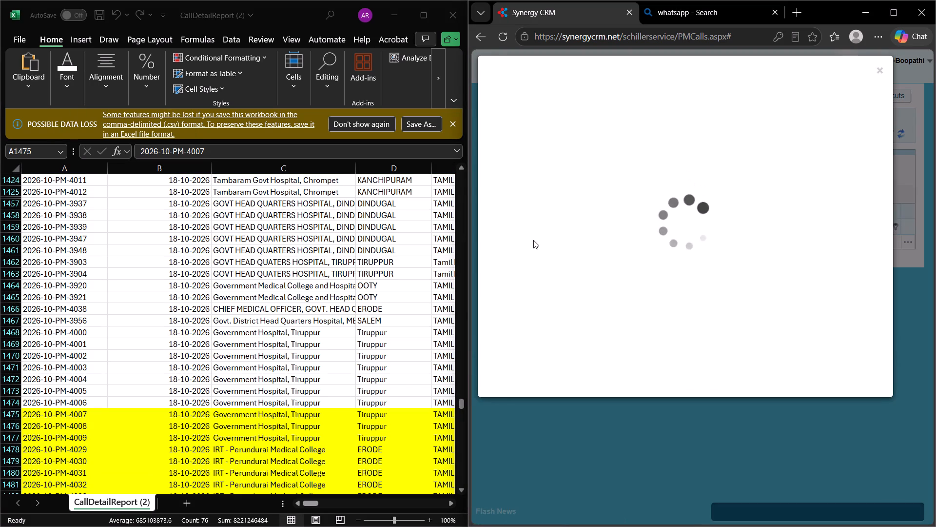
pyautogui.scroll(-5, 666, 255)
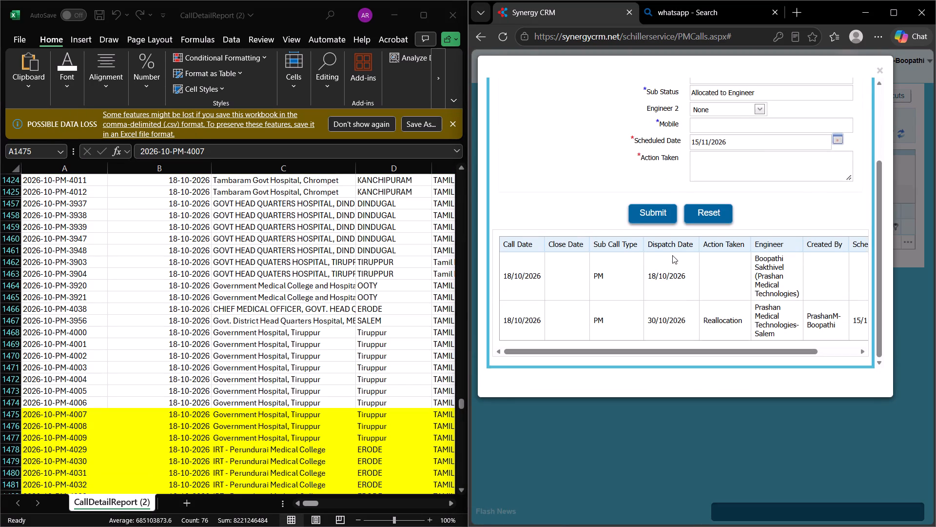
# Close the allocation form and filter the Synergy CRM PM list by docket number 2026-10-PM-4006 copied from Excel.
pyautogui.click(46, 401)
pyautogui.click(46, 401)
pyautogui.hotkey('ctrl', 'c')
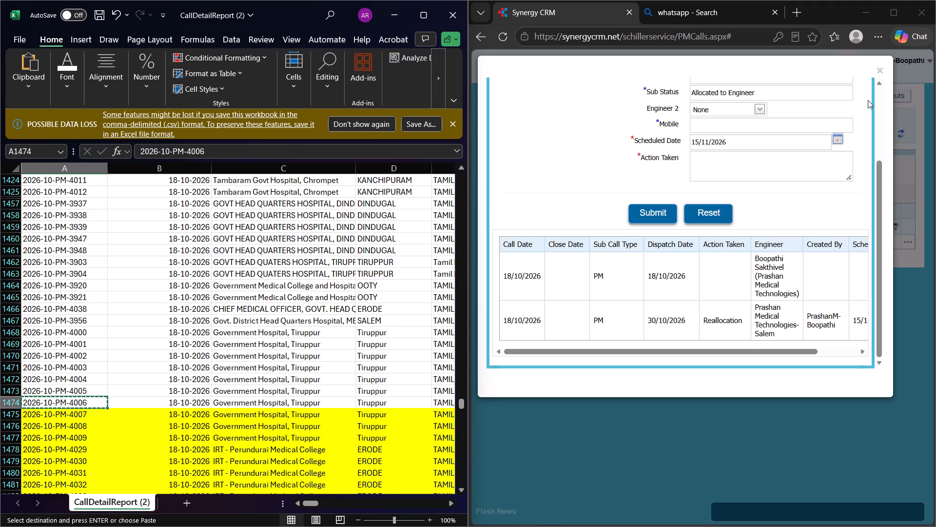
pyautogui.click(878, 71)
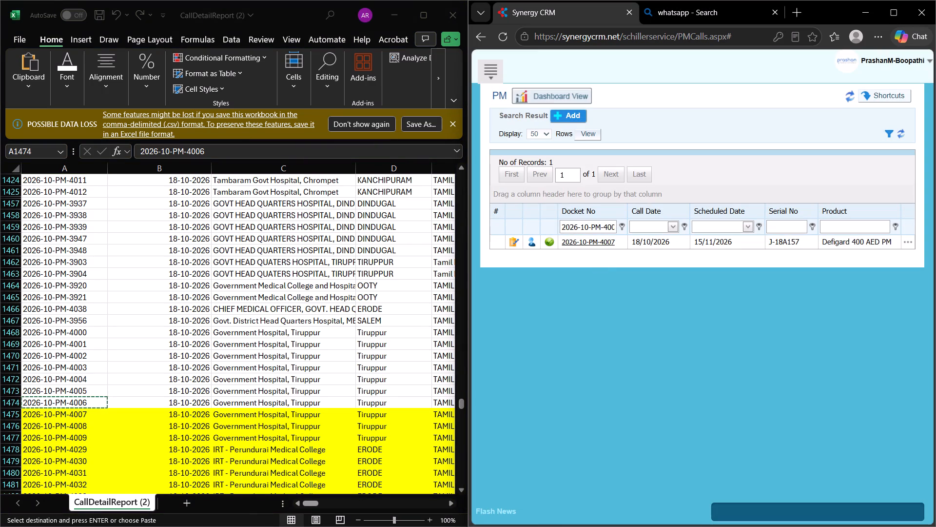
pyautogui.moveTo(562, 227); pyautogui.dragTo(640, 225)
pyautogui.hotkey('ctrl', 'v')
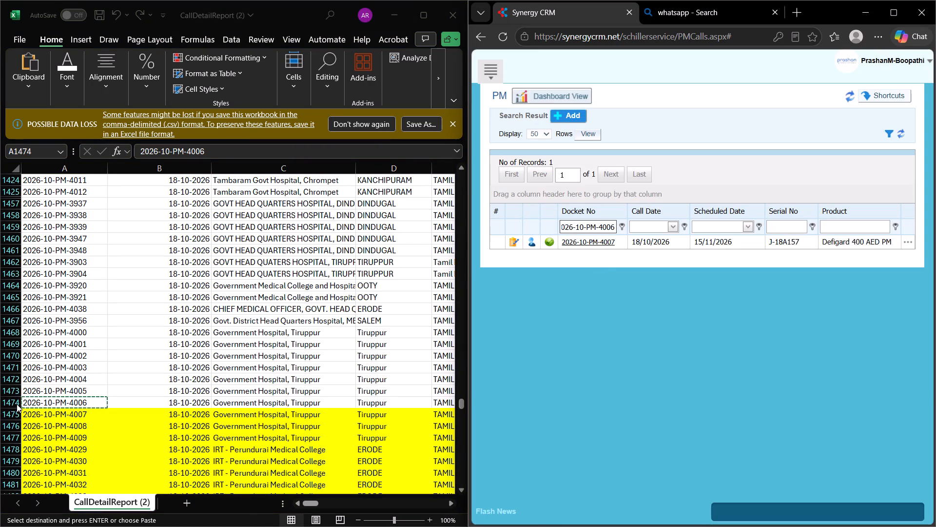
# Fill the entire Excel row of docket 2026-10-PM-4006 yellow.
pyautogui.doubleClick(16, 404)
pyautogui.click(72, 86)
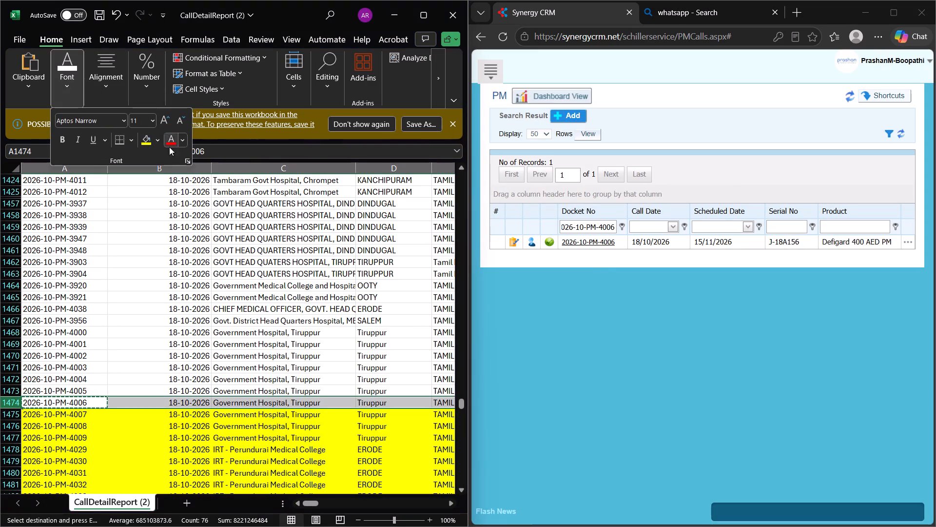
pyautogui.click(146, 136)
# Filter the Synergy CRM PM list by docket number 2026-10-PM-4005 copied from Excel.
pyautogui.click(69, 387)
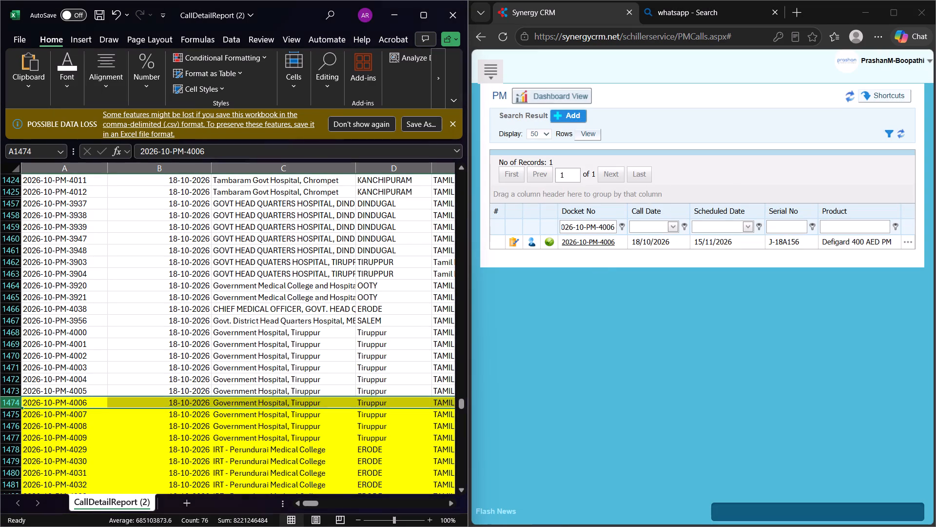
pyautogui.click(70, 388)
pyautogui.hotkey('ctrl', 'c')
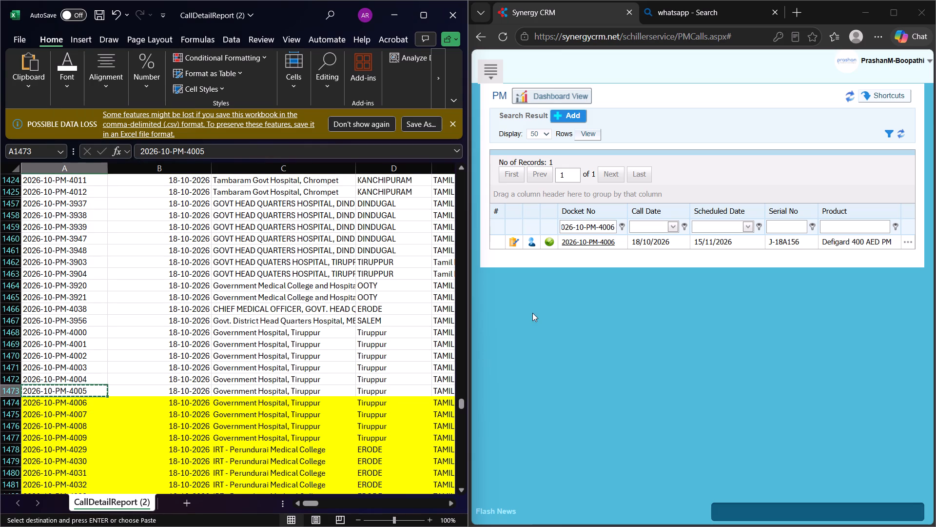
pyautogui.click(566, 223)
pyautogui.moveTo(564, 225); pyautogui.dragTo(588, 225)
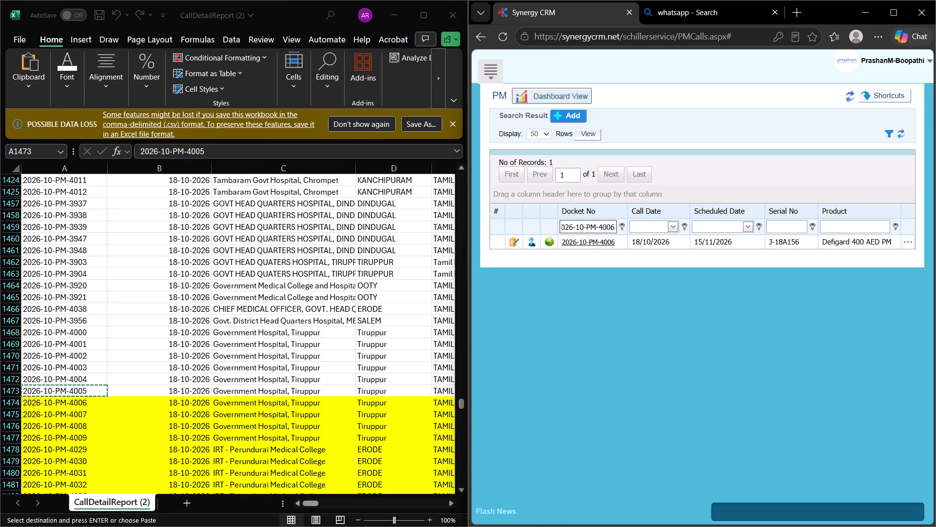
pyautogui.moveTo(588, 225); pyautogui.dragTo(624, 227)
pyautogui.press('BackSpace')
pyautogui.press('BackSpace')
pyautogui.press('BackSpace')
pyautogui.press('BackSpace')
pyautogui.hotkey('ctrl', 'v')
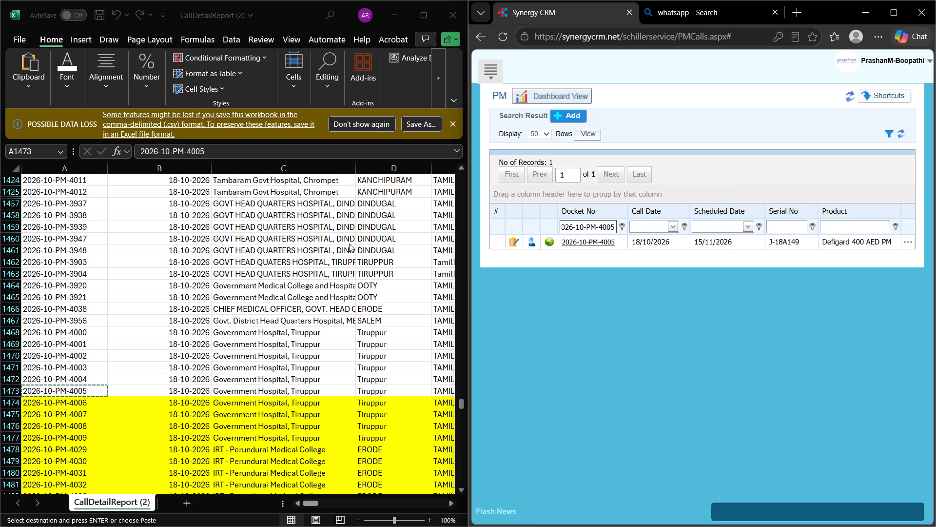
pyautogui.click(533, 240)
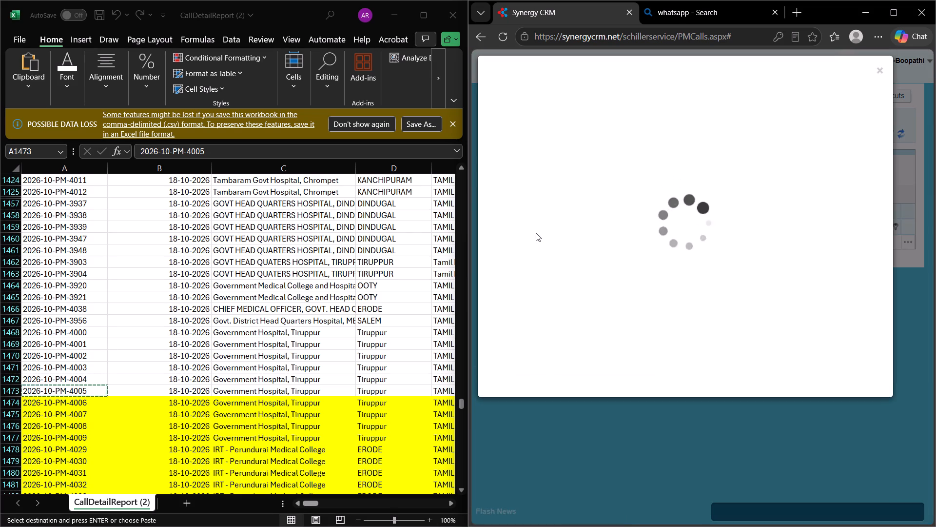
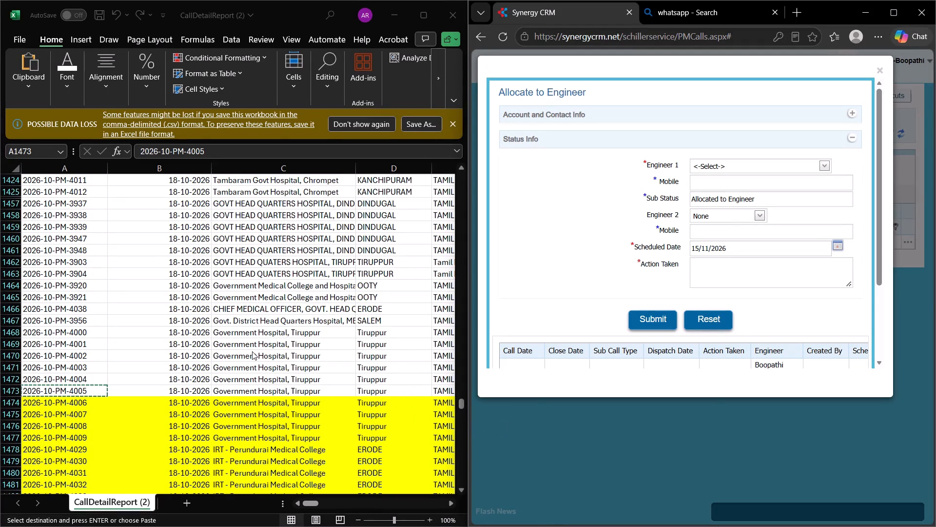
pyautogui.scroll(-4, 686, 276)
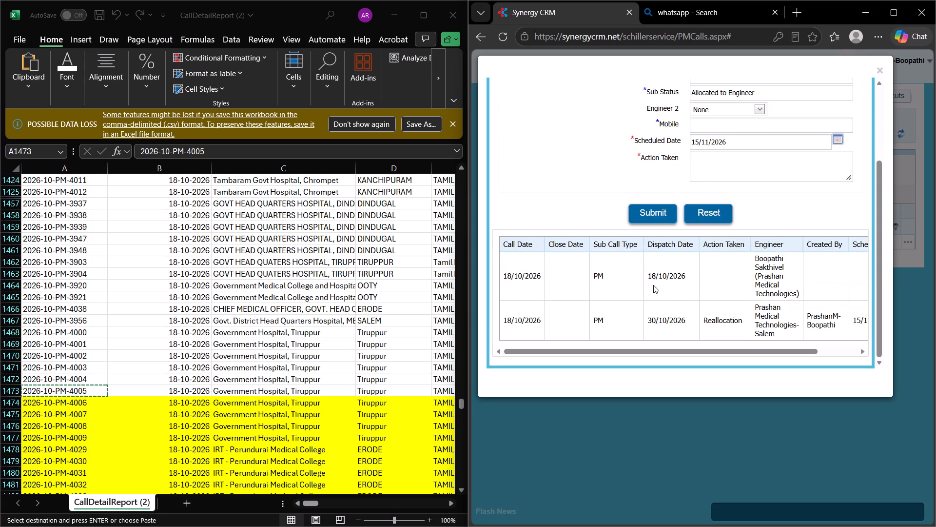
pyautogui.doubleClick(11, 390)
pyautogui.scroll(4, 823, 164)
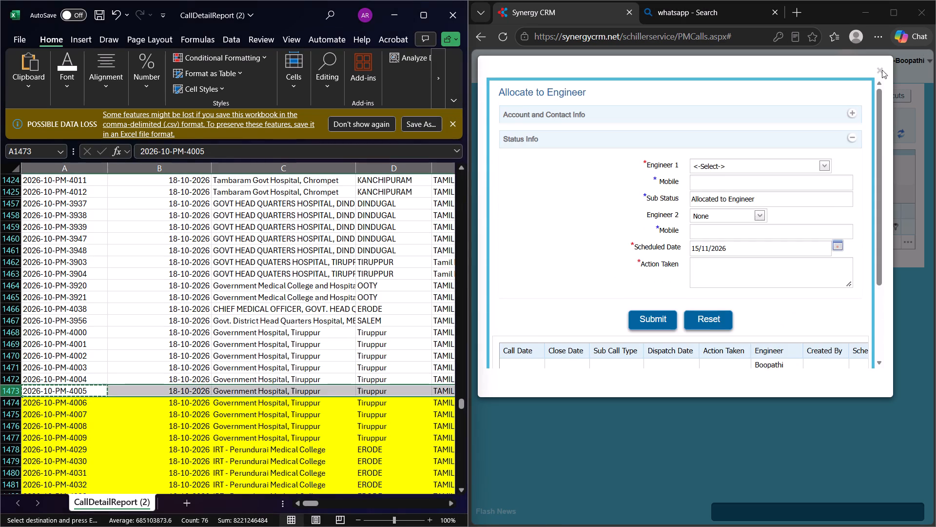
pyautogui.click(880, 71)
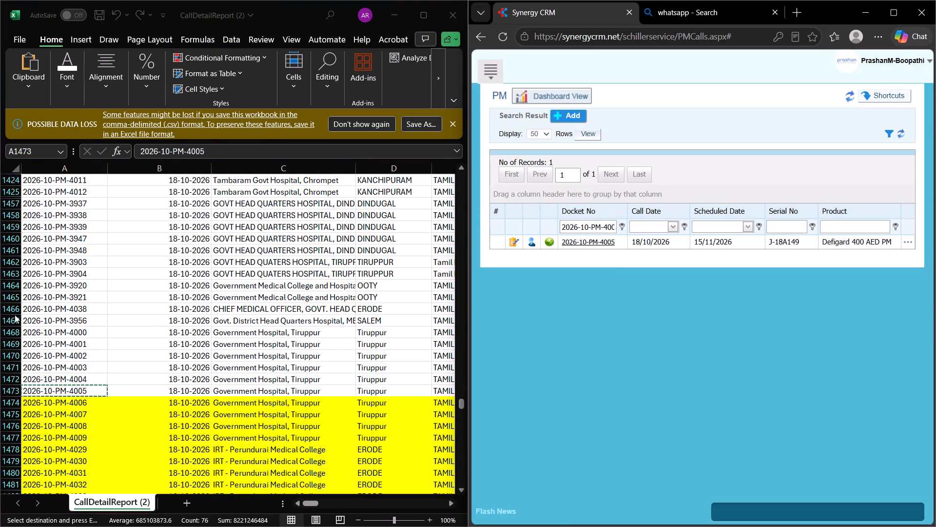
pyautogui.doubleClick(13, 392)
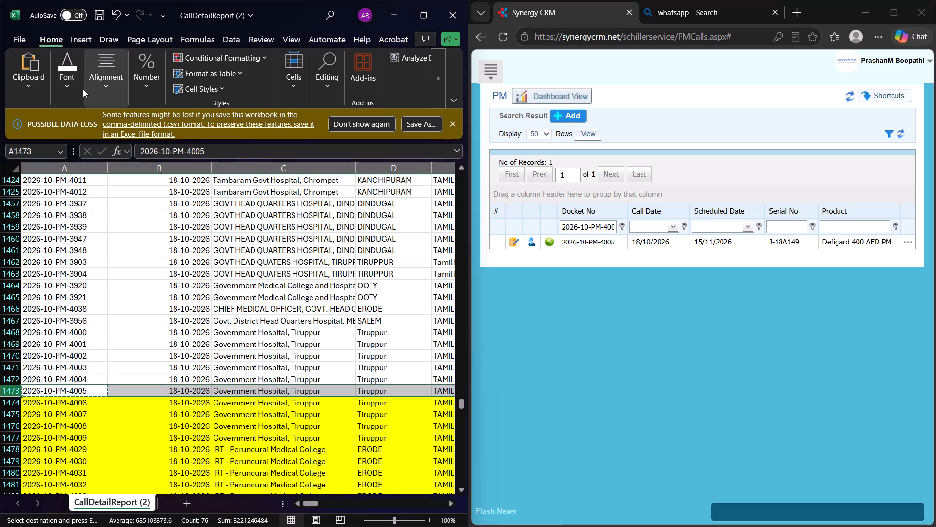
pyautogui.click(62, 71)
pyautogui.click(143, 137)
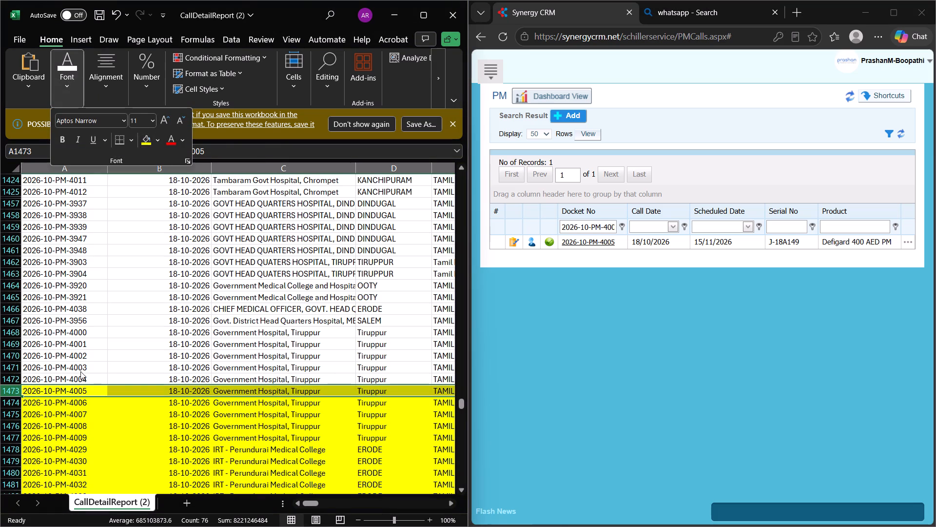
# Filter the CRM's PM calls by docket number 2026-10-PM-4004 from the Excel sheet and open its engineer allocation form.
pyautogui.doubleClick(84, 378)
pyautogui.hotkey('ctrl', 'c')
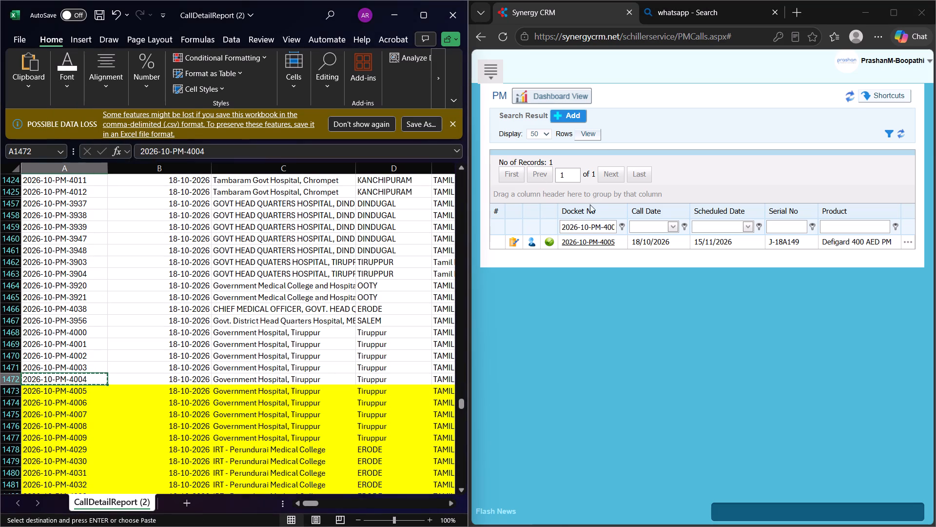
pyautogui.moveTo(562, 224); pyautogui.dragTo(623, 225)
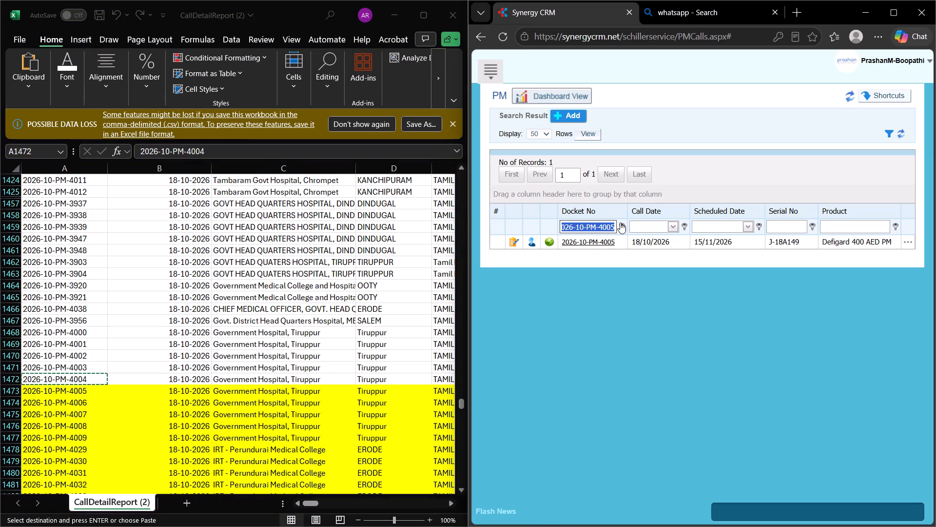
pyautogui.hotkey('ctrl', 'v')
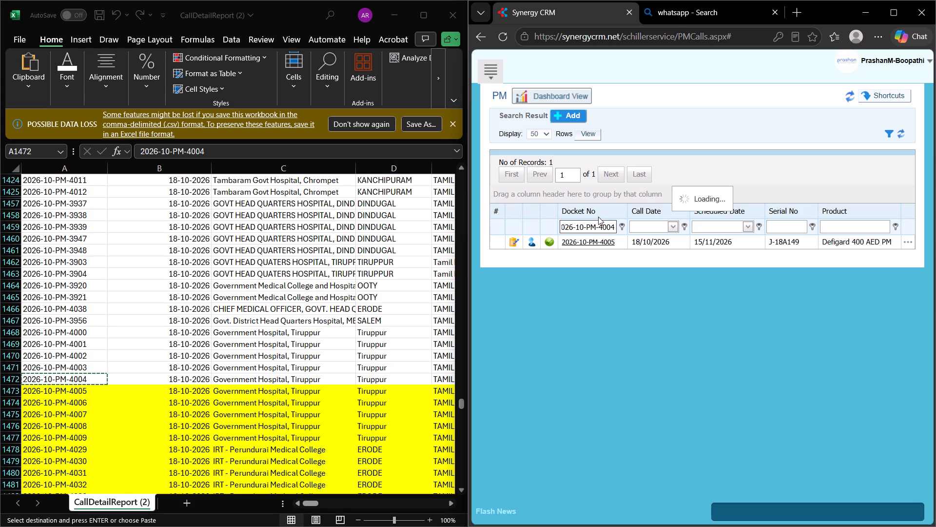
pyautogui.click(531, 245)
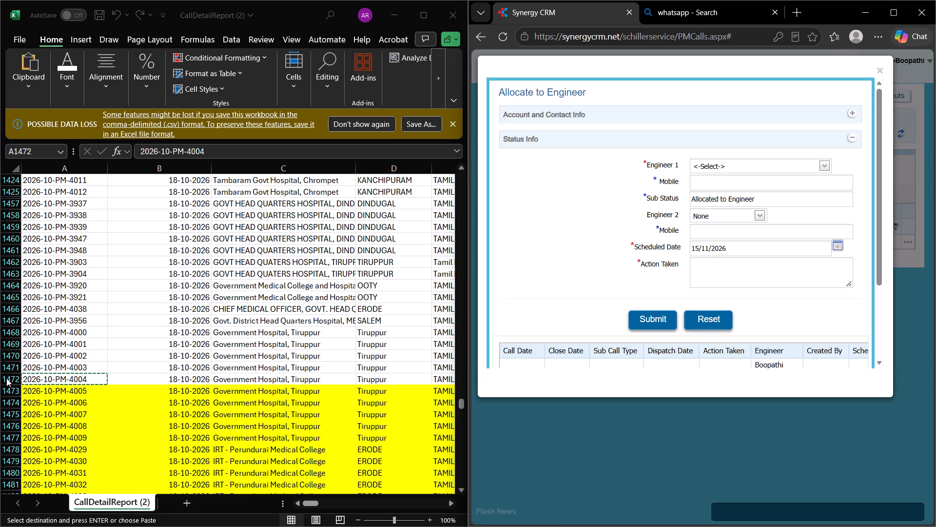
pyautogui.doubleClick(6, 378)
pyautogui.click(72, 68)
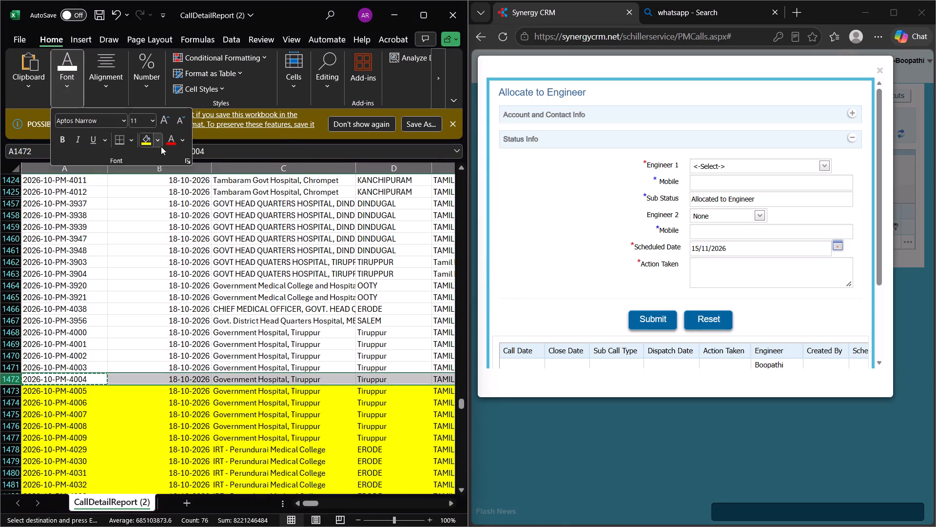
pyautogui.click(147, 142)
pyautogui.scroll(-5, 608, 243)
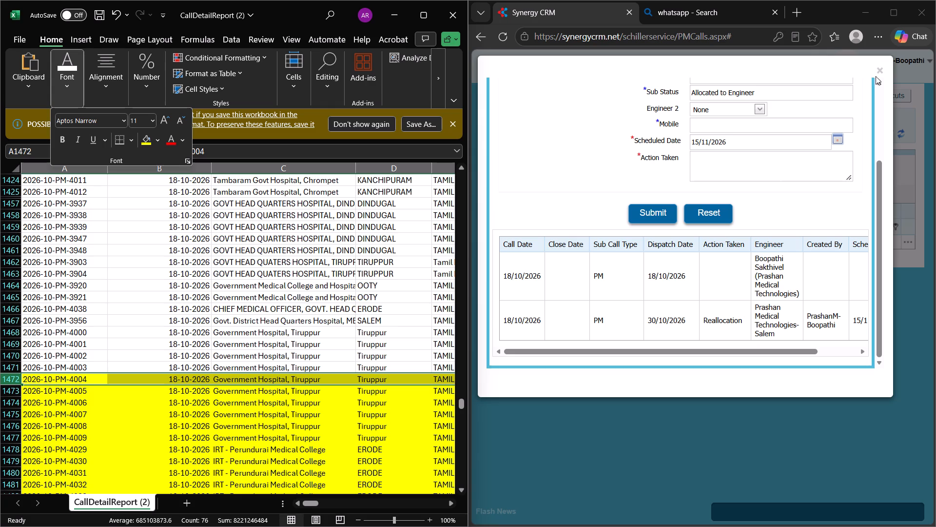
pyautogui.click(878, 67)
pyautogui.click(64, 362)
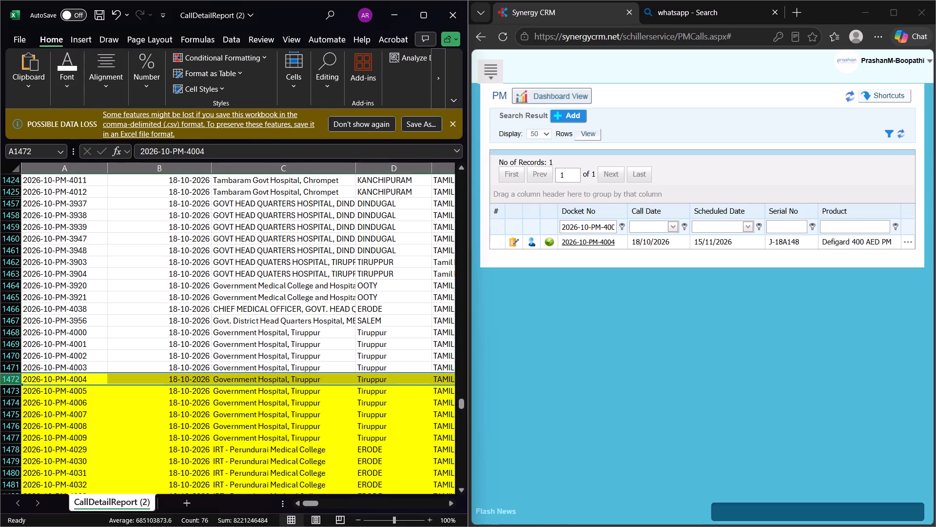
pyautogui.click(67, 365)
pyautogui.hotkey('ctrl', 'c')
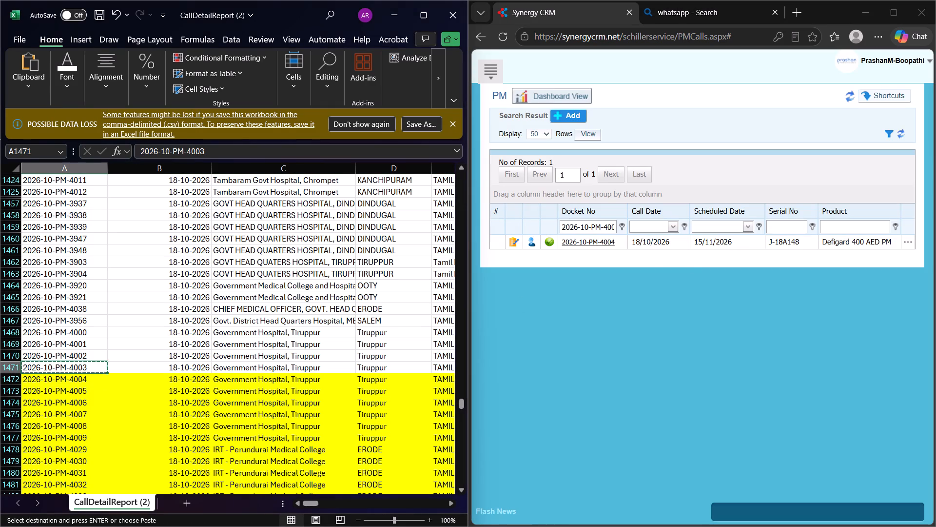
pyautogui.moveTo(563, 228); pyautogui.dragTo(615, 225)
pyautogui.hotkey('ctrl', 'v')
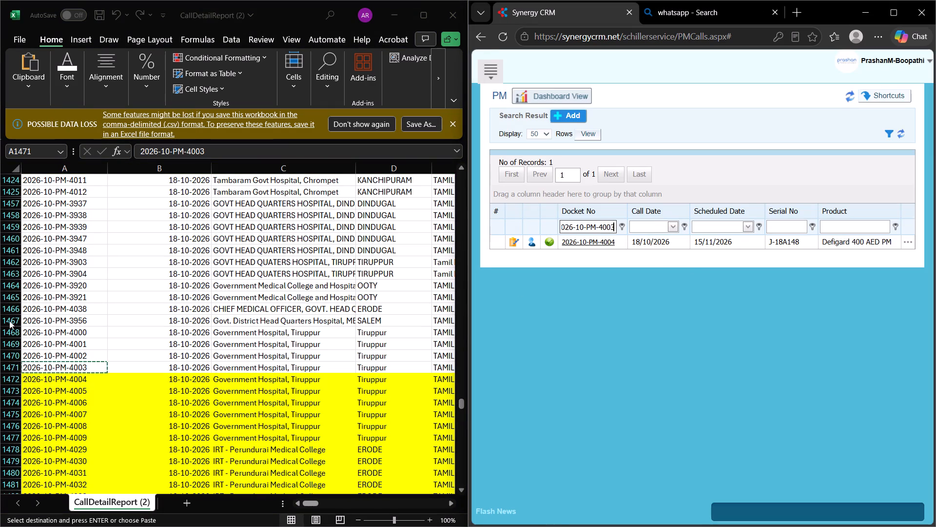
pyautogui.doubleClick(13, 368)
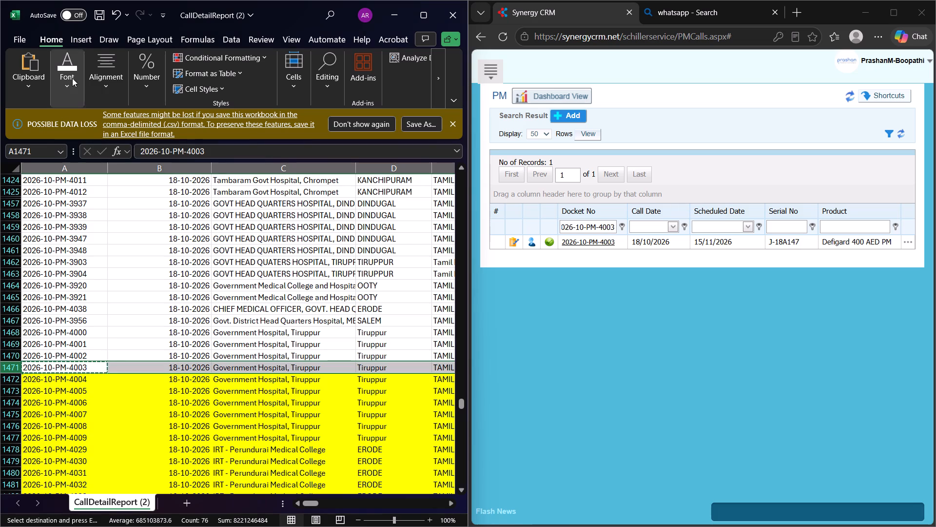
pyautogui.click(72, 78)
pyautogui.click(144, 139)
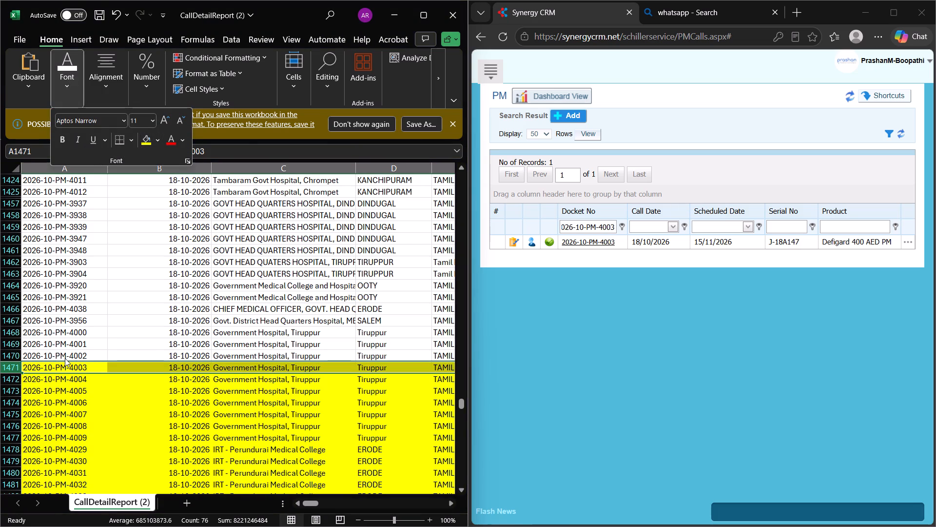
pyautogui.doubleClick(67, 355)
pyautogui.hotkey('ctrl', 'c')
pyautogui.moveTo(445, 308); pyautogui.dragTo(520, 269)
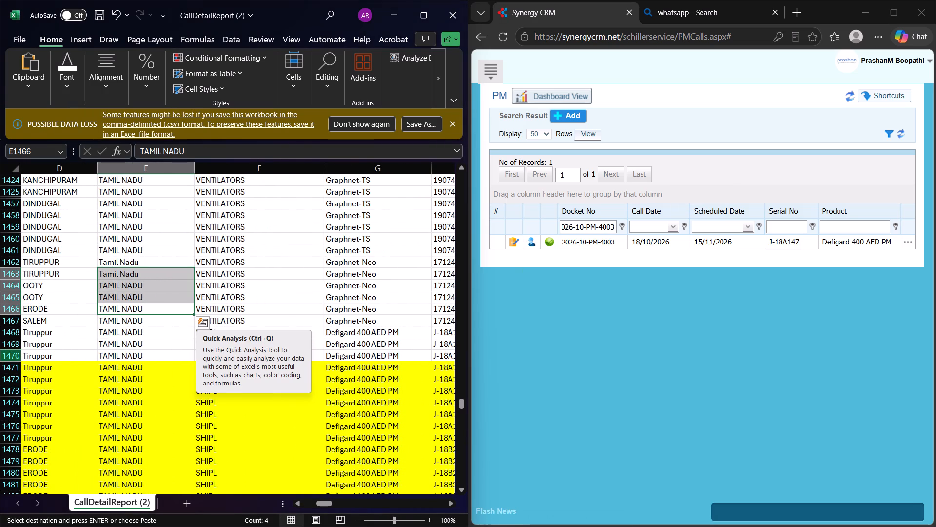
pyautogui.click(82, 363)
pyautogui.moveTo(322, 503); pyautogui.dragTo(214, 505)
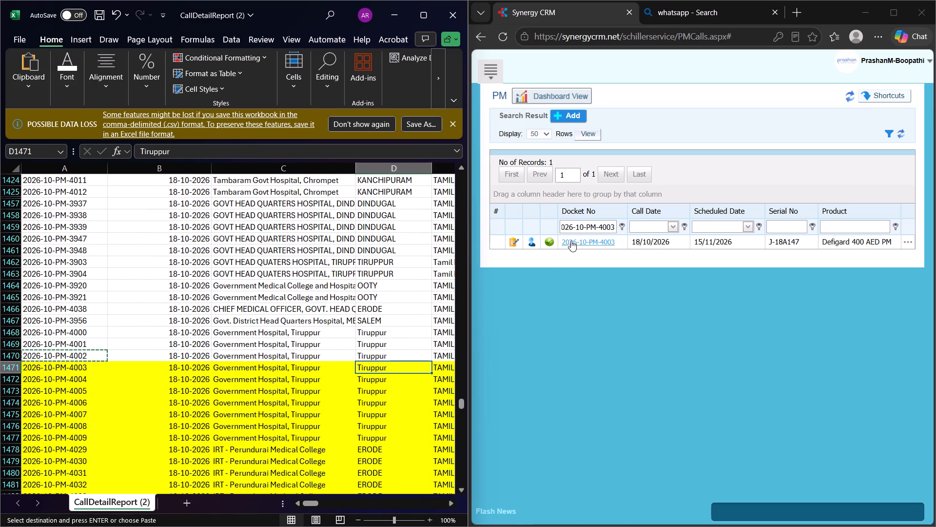
pyautogui.click(529, 241)
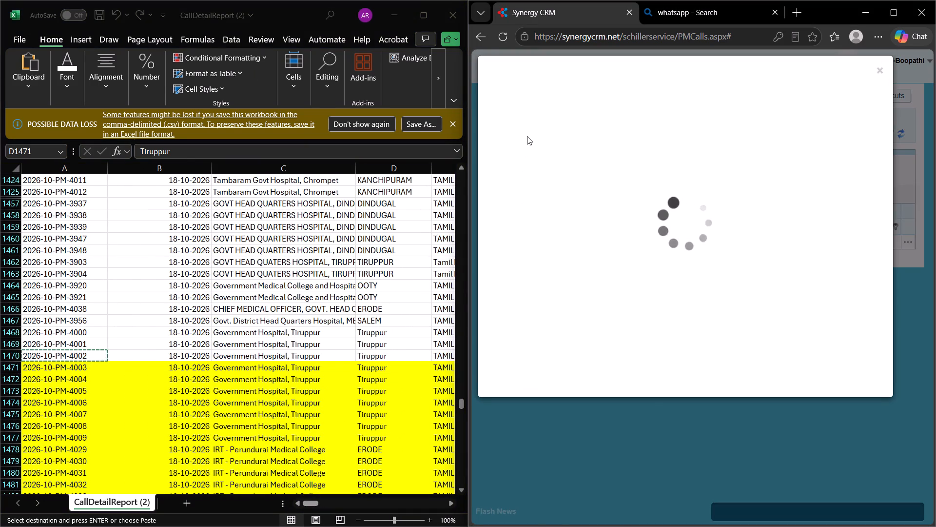
pyautogui.scroll(-7, 911, 218)
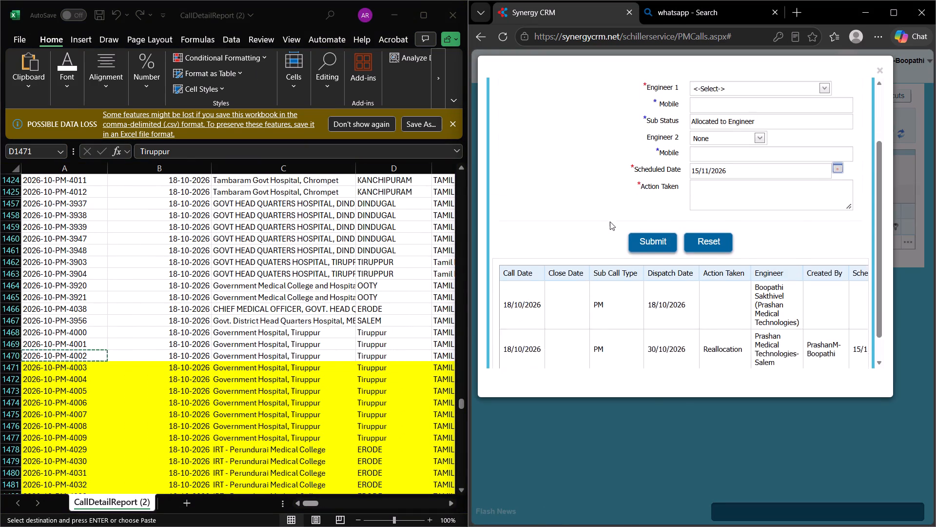
pyautogui.click(878, 67)
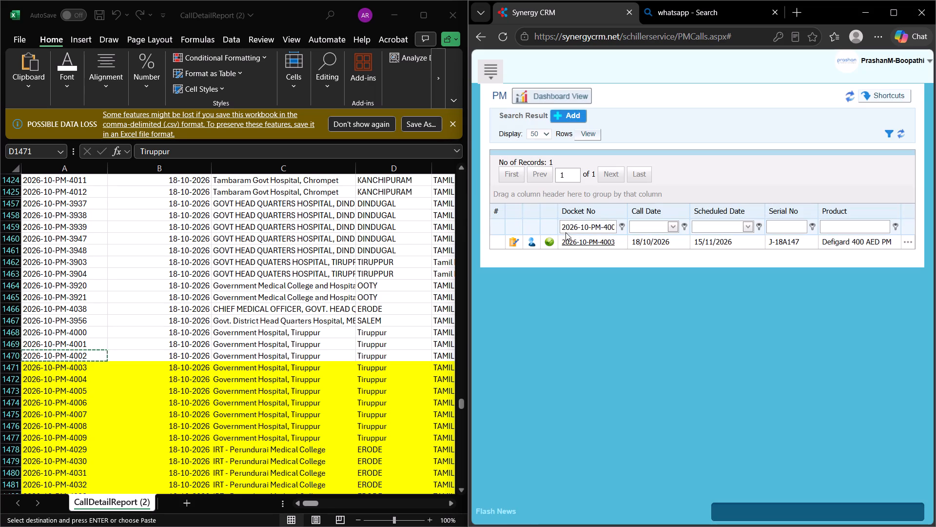
pyautogui.moveTo(563, 227); pyautogui.dragTo(713, 223)
pyautogui.hotkey('ctrl', 'v')
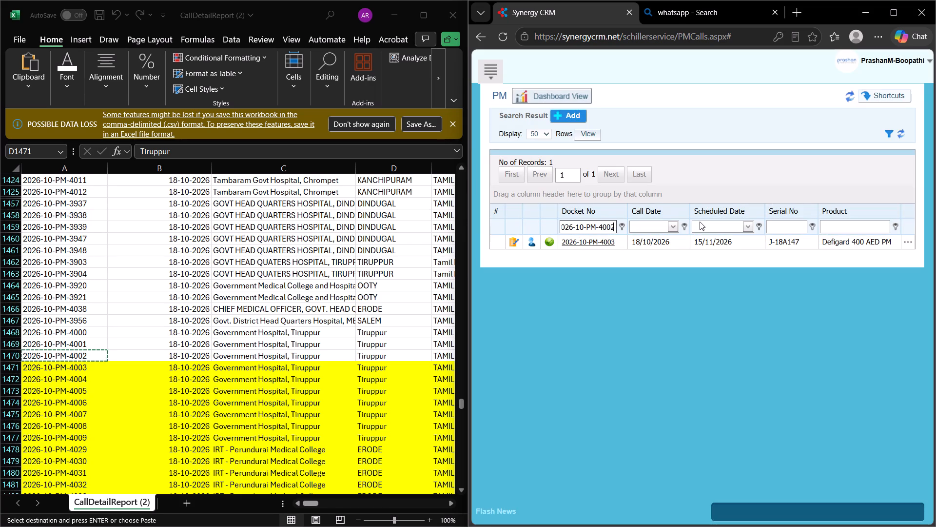
pyautogui.doubleClick(11, 357)
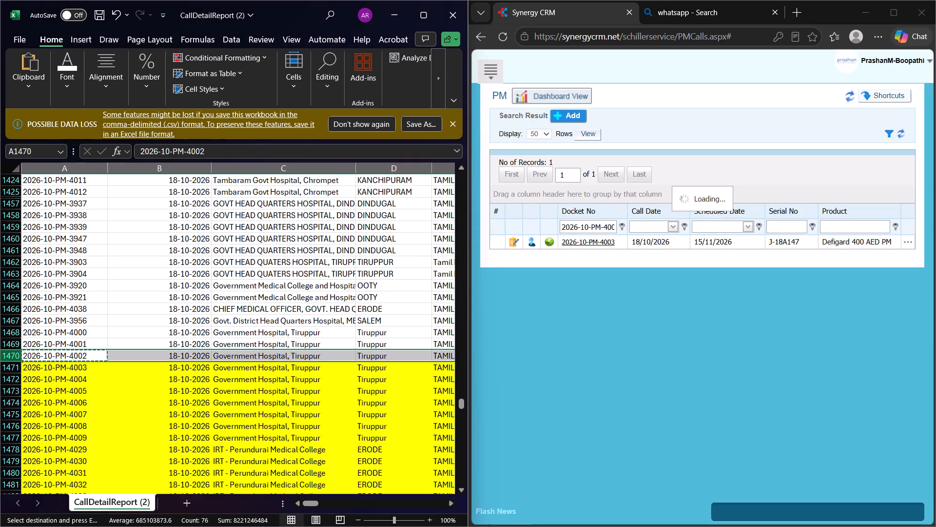
pyautogui.click(72, 83)
pyautogui.click(143, 142)
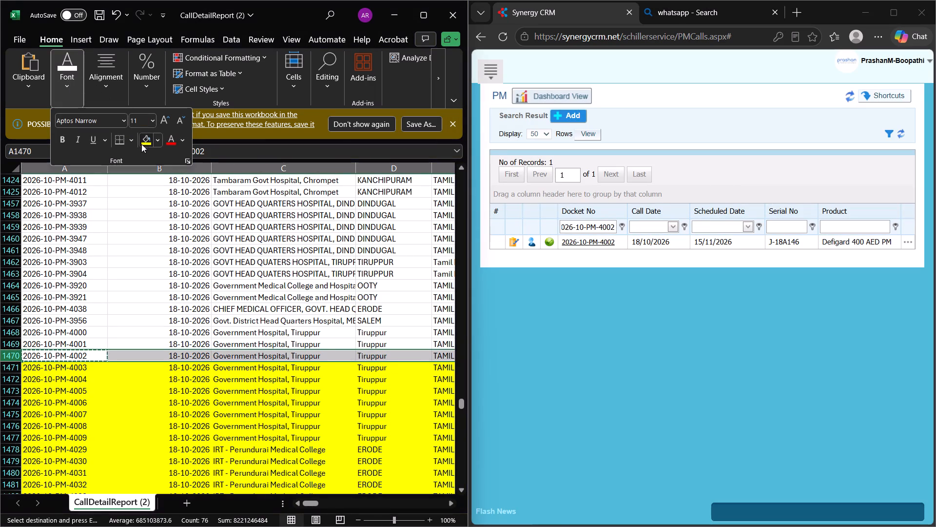
pyautogui.click(73, 340)
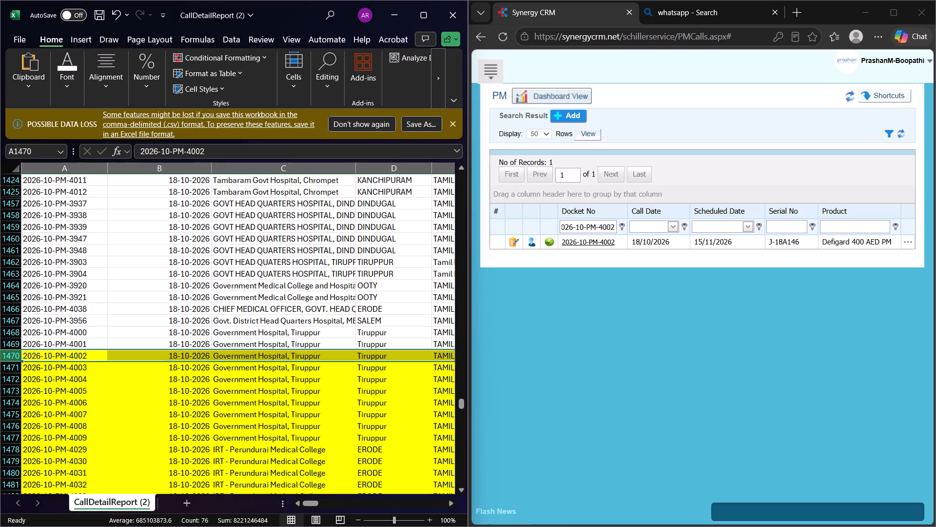
pyautogui.click(73, 344)
pyautogui.hotkey('ctrl', 'c')
pyautogui.doubleClick(580, 223)
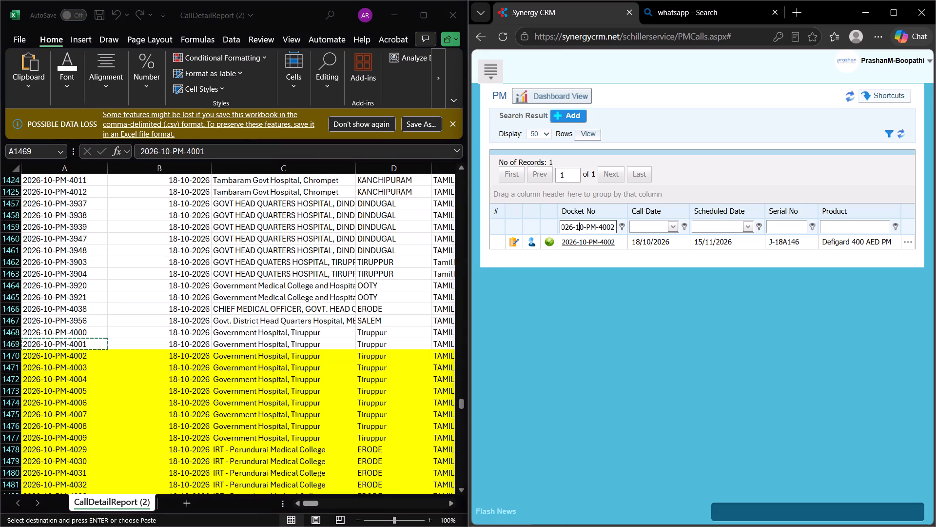
pyautogui.doubleClick(561, 227)
pyautogui.hotkey('ctrl', 'v')
pyautogui.doubleClick(15, 344)
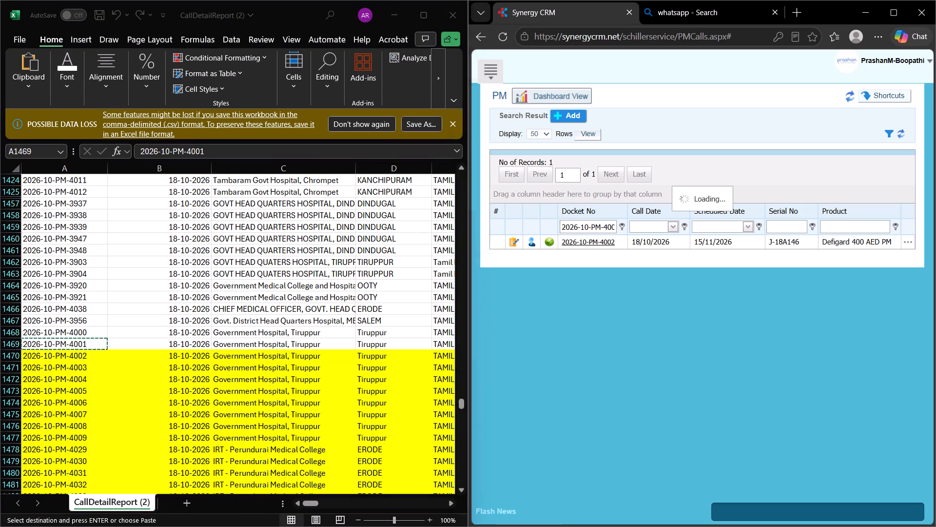
pyautogui.click(66, 79)
pyautogui.click(146, 138)
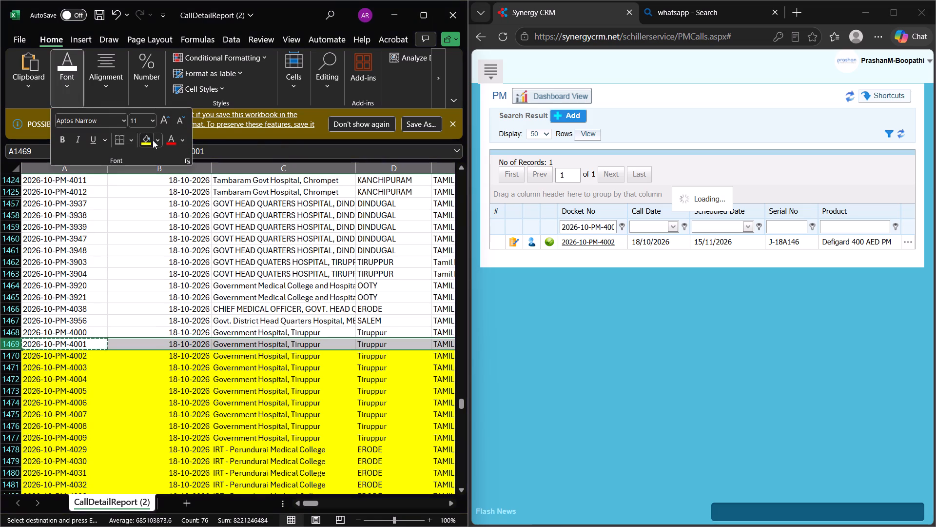
# Review docket 2026-10-PM-4001's allocation history in the CRM, copying docket number 2026-10-PM-4000 from Excel before closing the form.
pyautogui.click(530, 241)
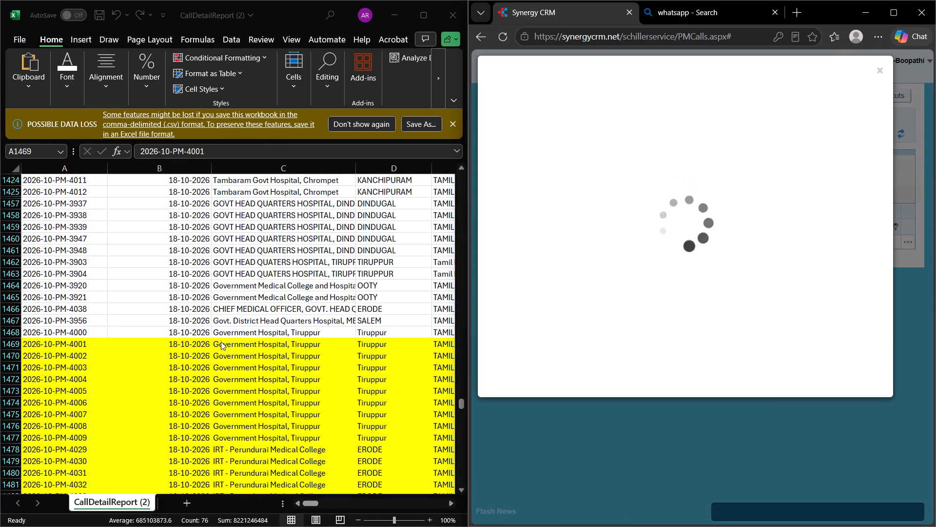
pyautogui.doubleClick(76, 331)
pyautogui.click(76, 331)
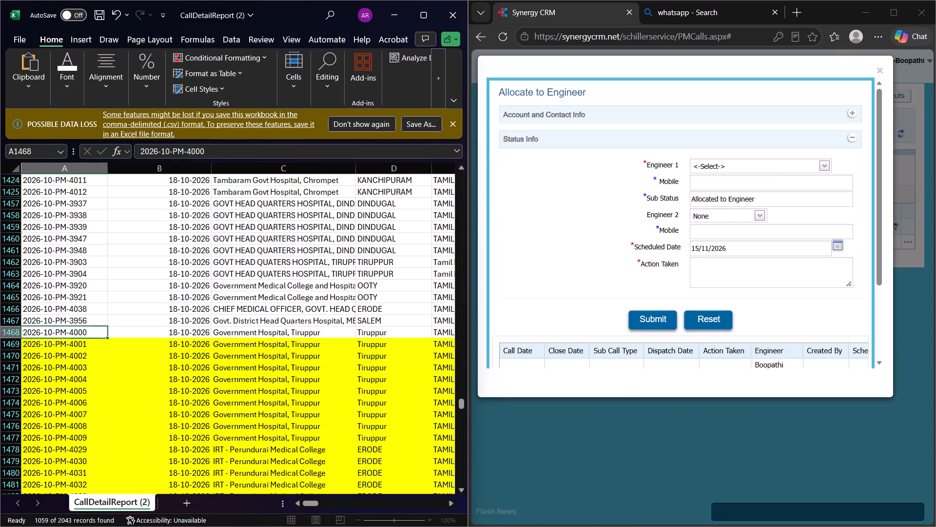
pyautogui.hotkey('ctrl', 'c')
pyautogui.scroll(-5, 655, 339)
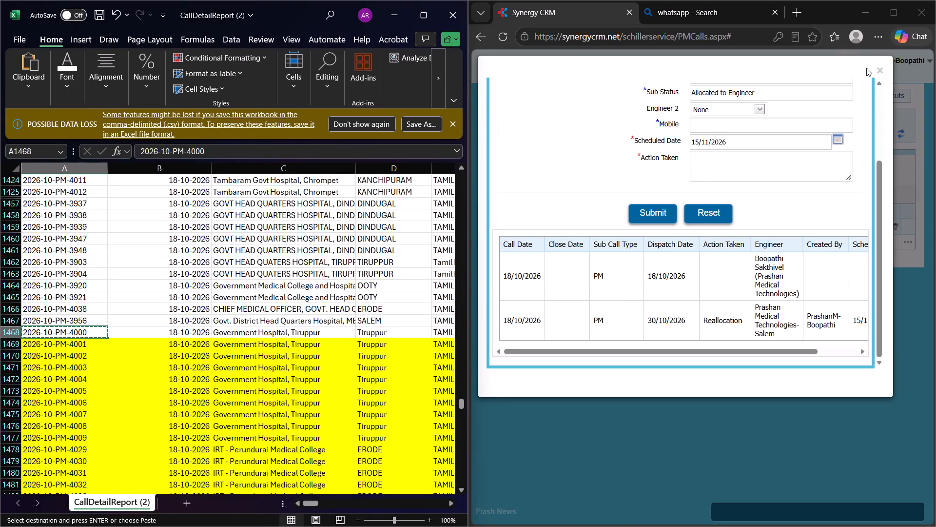
pyautogui.click(879, 72)
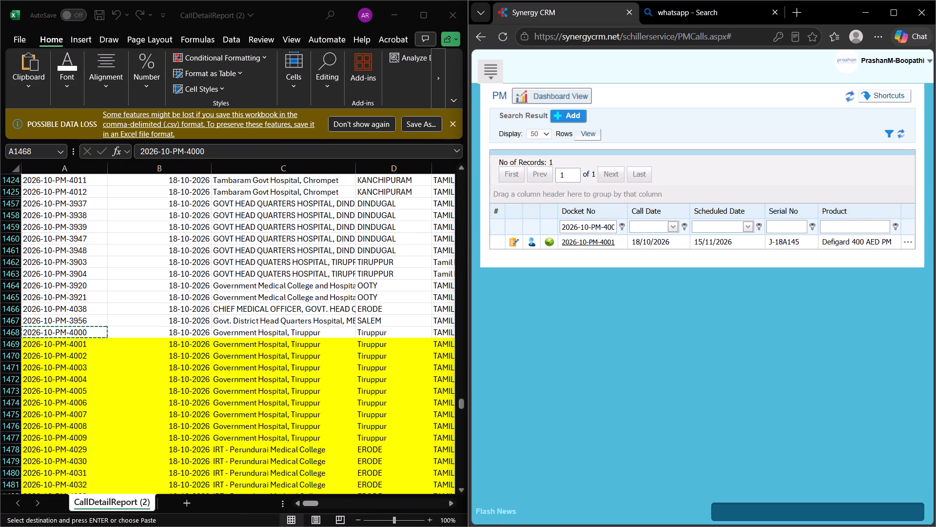
# Filter the CRM's PM calls by the copied docket number 2026-10-PM-4000 and fill its row 1468 yellow in Excel.
pyautogui.moveTo(563, 228); pyautogui.dragTo(630, 228)
pyautogui.hotkey('ctrl', 'v')
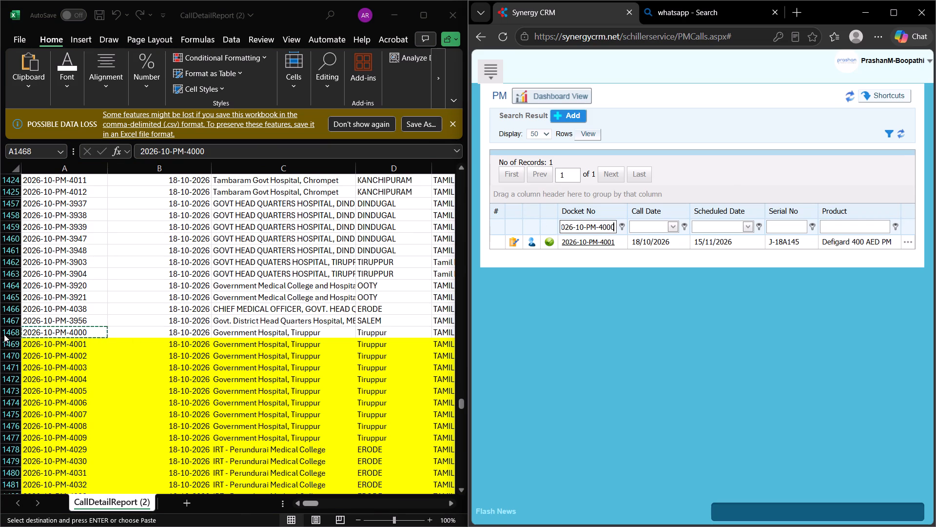
pyautogui.doubleClick(4, 333)
pyautogui.click(67, 83)
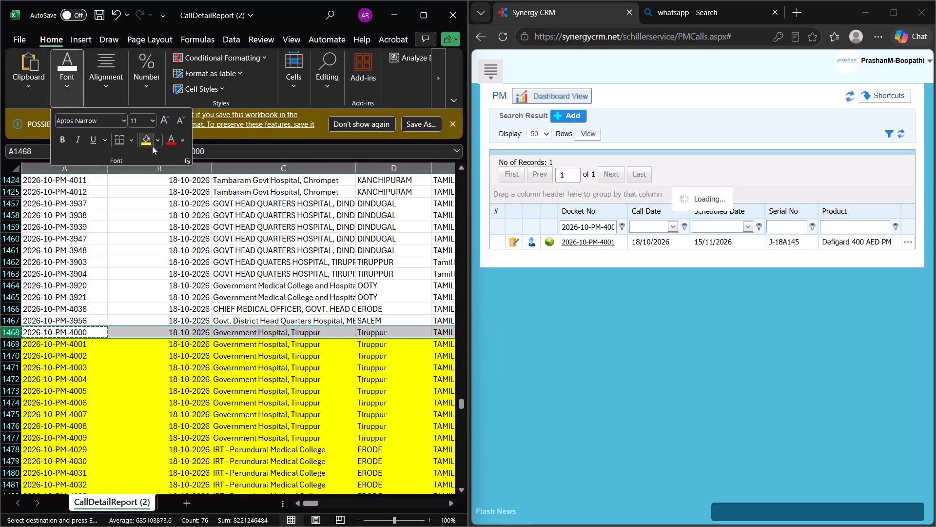
pyautogui.click(144, 142)
pyautogui.click(87, 317)
pyautogui.click(87, 318)
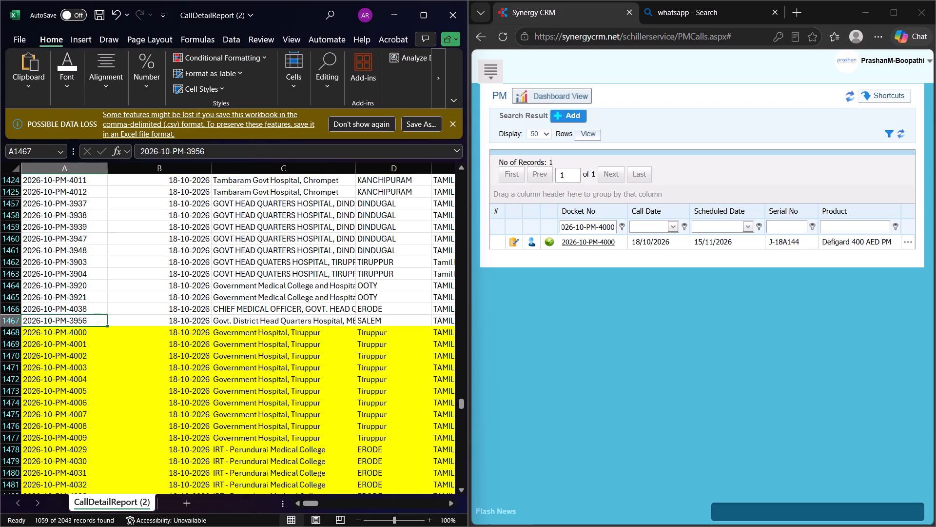
pyautogui.hotkey('ctrl', 'c')
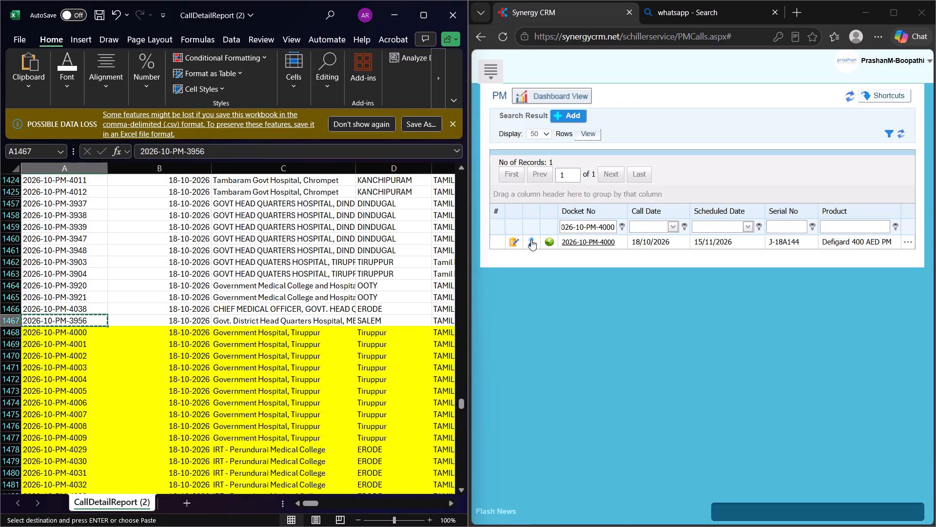
pyautogui.click(531, 240)
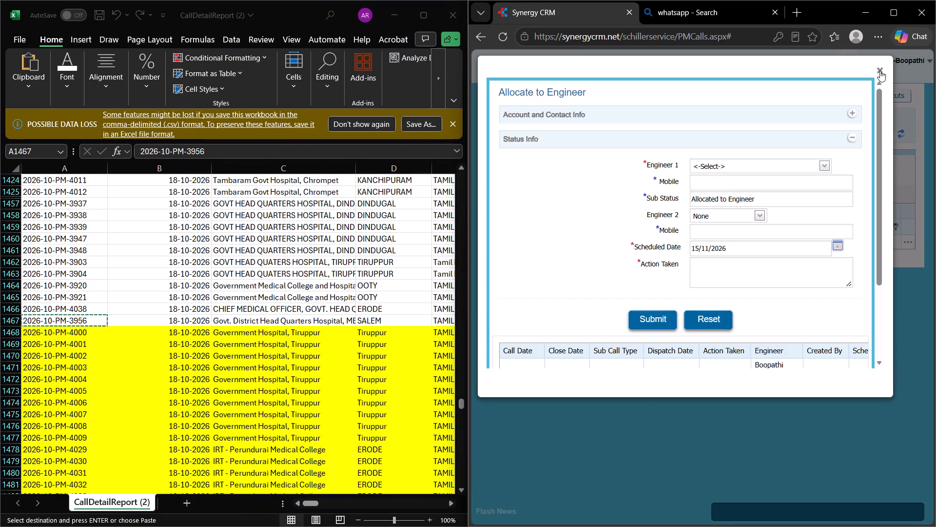
pyautogui.scroll(-5, 736, 287)
pyautogui.click(879, 71)
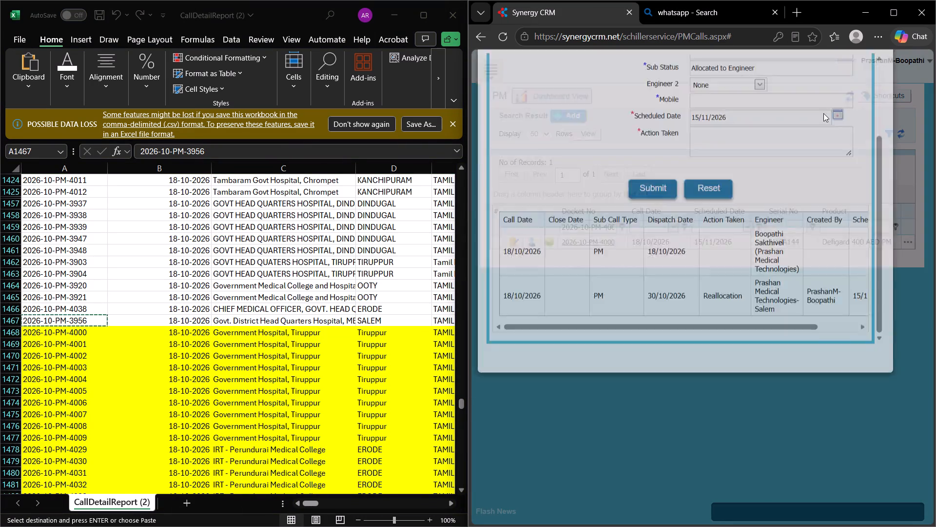
pyautogui.moveTo(562, 228); pyautogui.dragTo(622, 223)
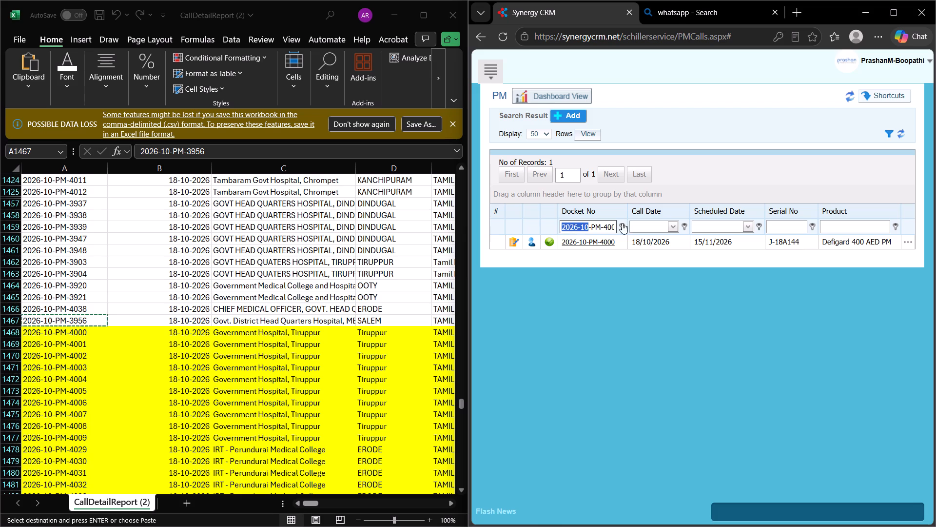
pyautogui.moveTo(622, 223); pyautogui.dragTo(627, 223)
pyautogui.hotkey('ctrl', 'v')
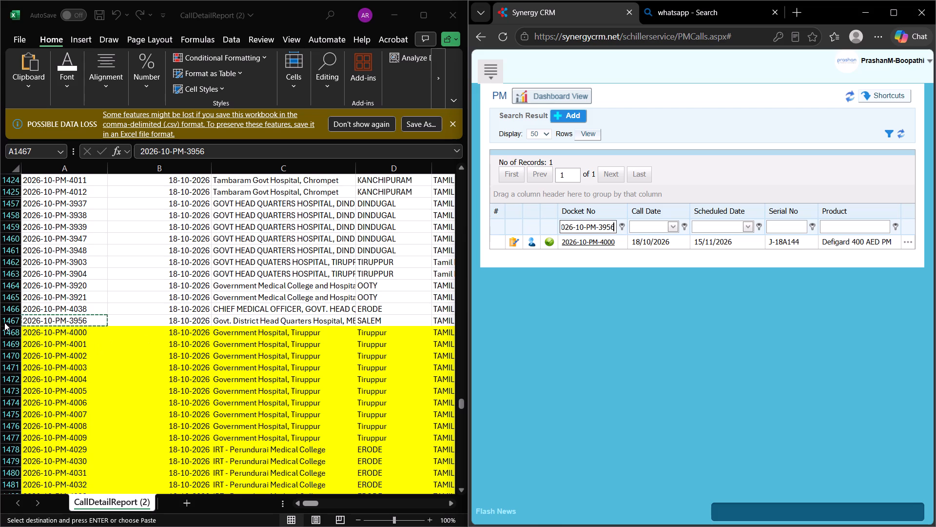
pyautogui.doubleClick(5, 323)
pyautogui.click(64, 78)
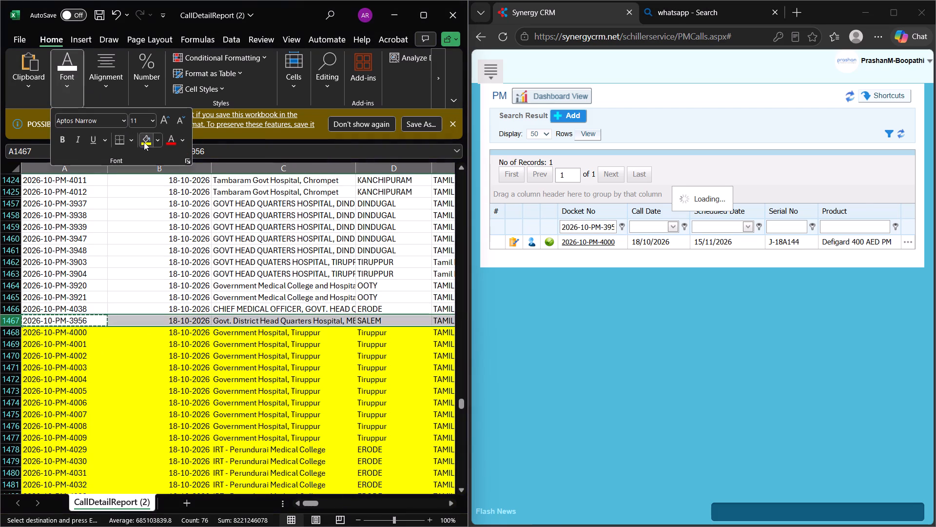
pyautogui.click(145, 142)
pyautogui.doubleClick(563, 225)
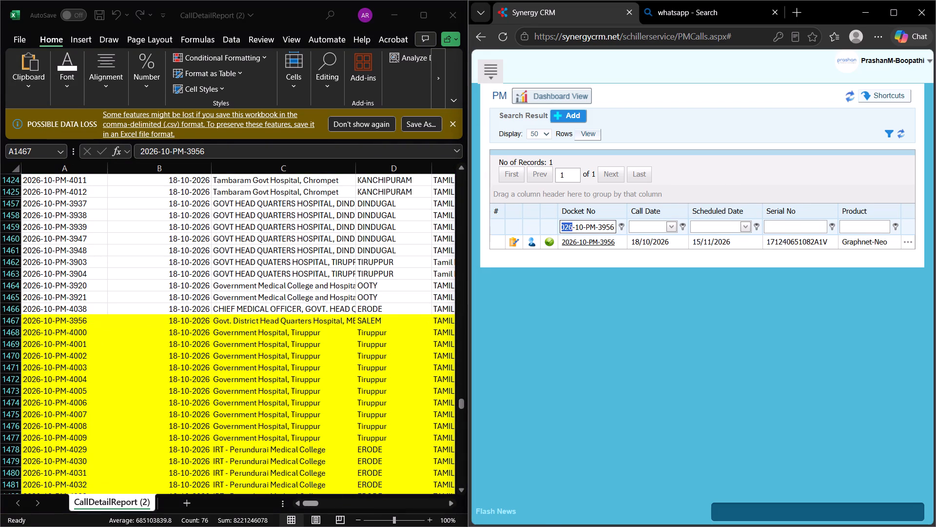
pyautogui.click(563, 225)
pyautogui.hotkey('ctrl', 'v')
pyautogui.doubleClick(89, 305)
pyautogui.click(91, 305)
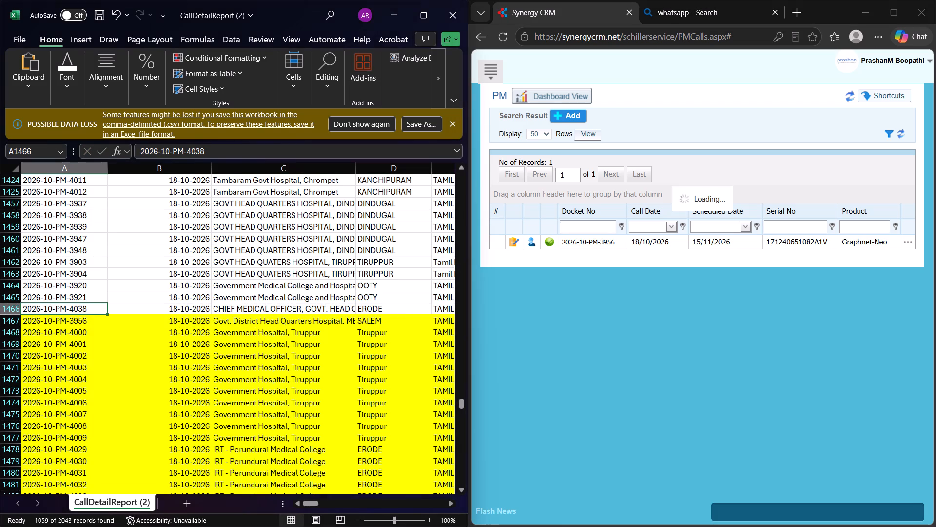
pyautogui.hotkey('ctrl', 'c')
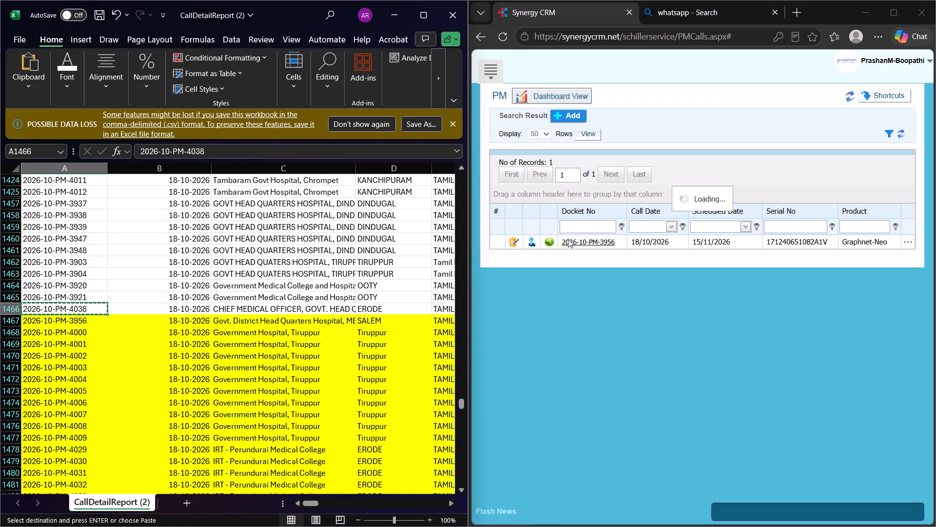
# Review the allocation history of the unfiltered list's first PM call, and reallocate it to Prashan Medical Technologies-Salem with REALLOCATION as the action taken.
pyautogui.click(533, 239)
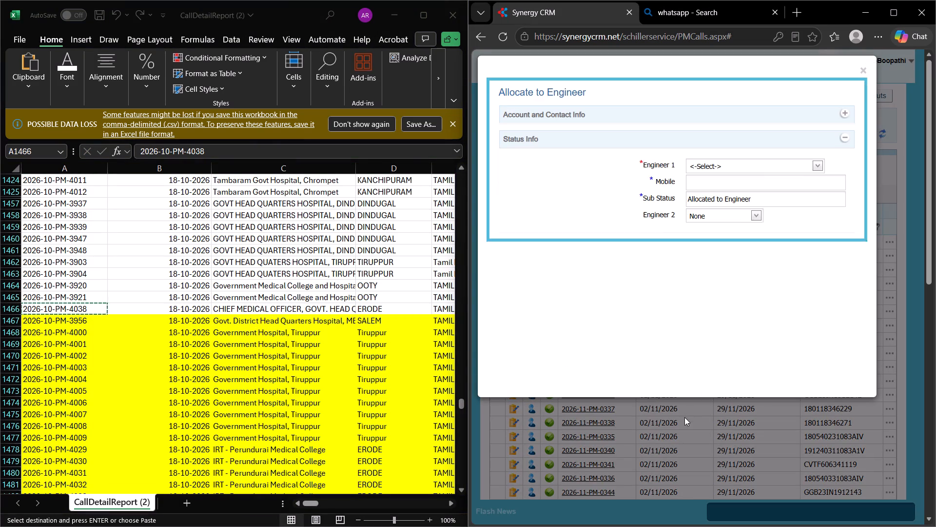
pyautogui.scroll(-4, 674, 322)
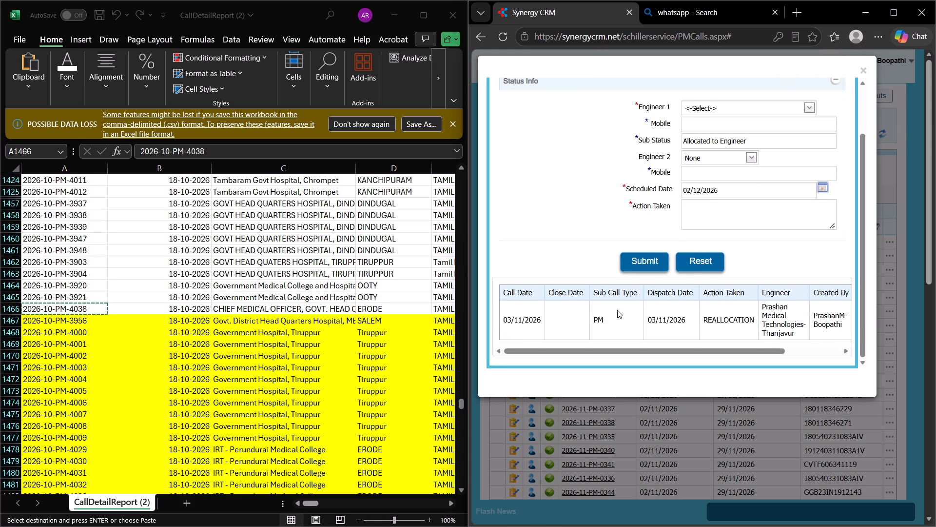
pyautogui.scroll(5, 606, 298)
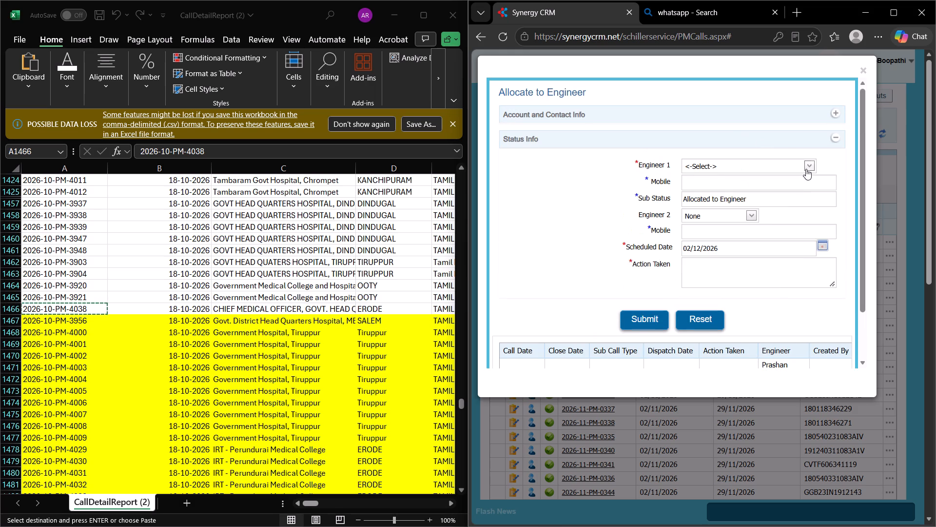
pyautogui.click(807, 167)
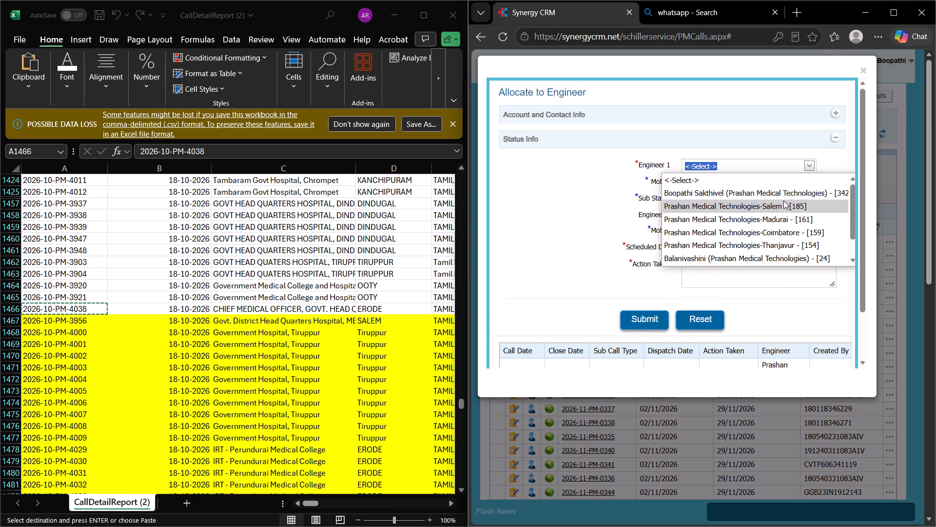
pyautogui.click(783, 202)
pyautogui.scroll(-4, 632, 238)
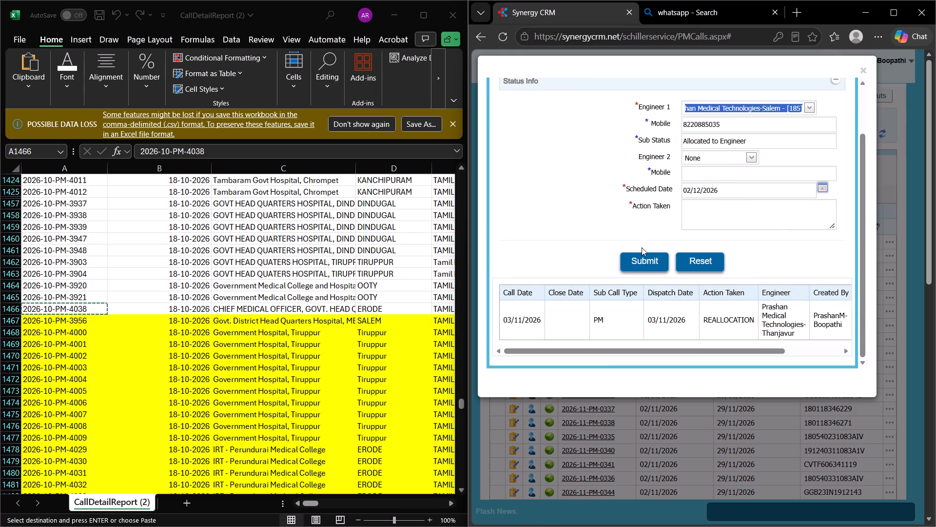
pyautogui.click(735, 208)
pyautogui.write('FE')
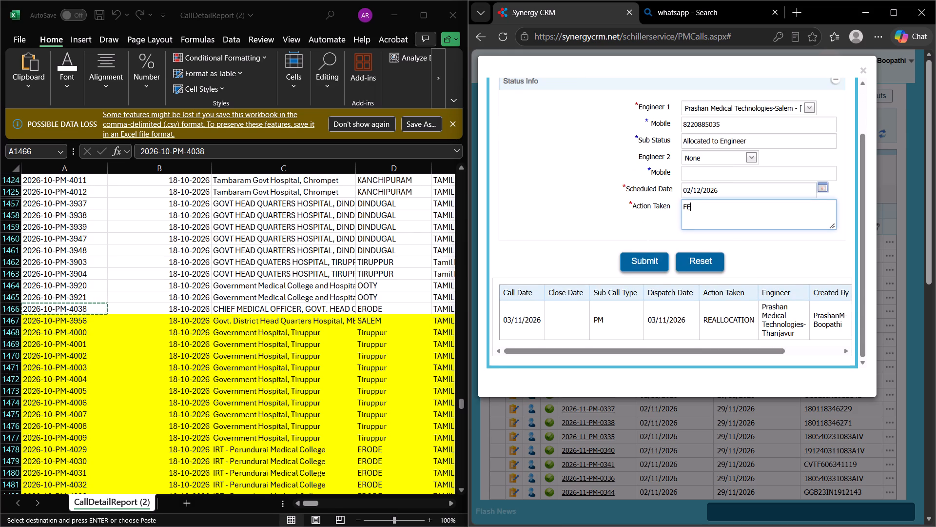
pyautogui.press('BackSpace')
pyautogui.press('BackSpace')
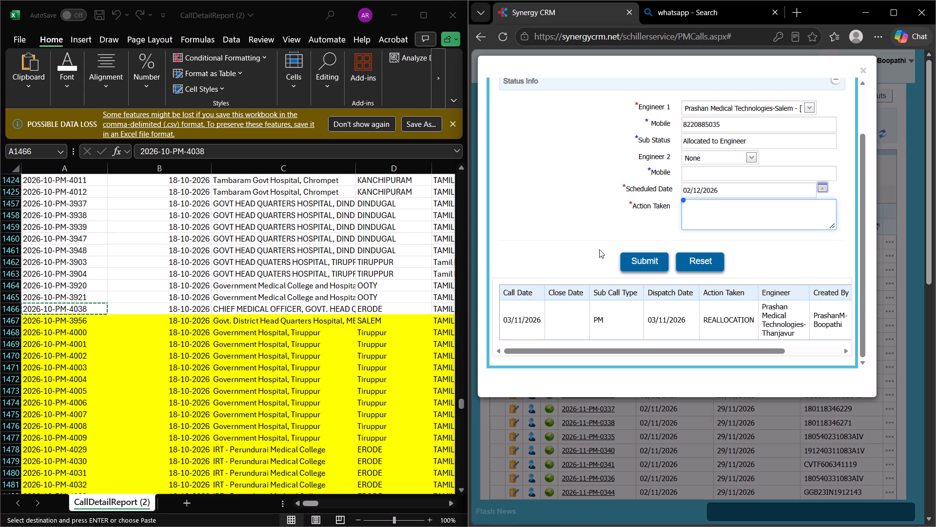
pyautogui.write('REALLOCATION')
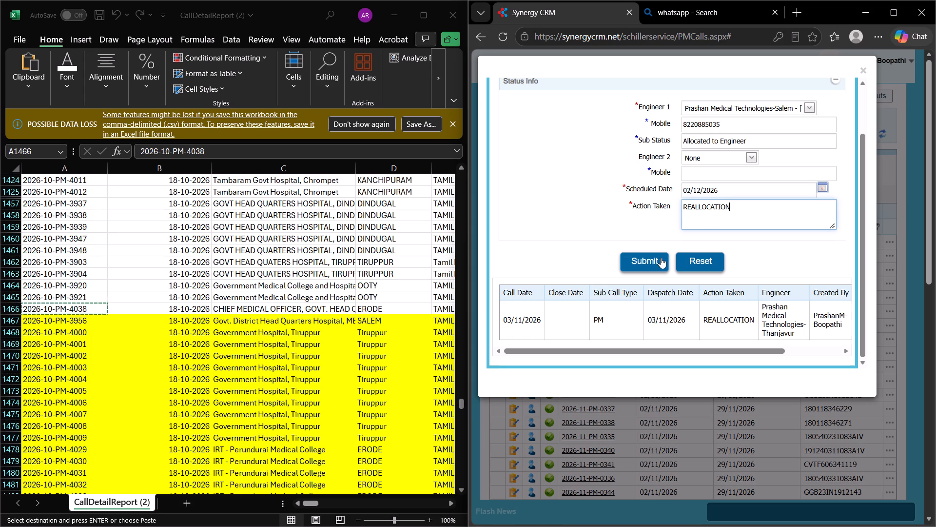
pyautogui.click(644, 256)
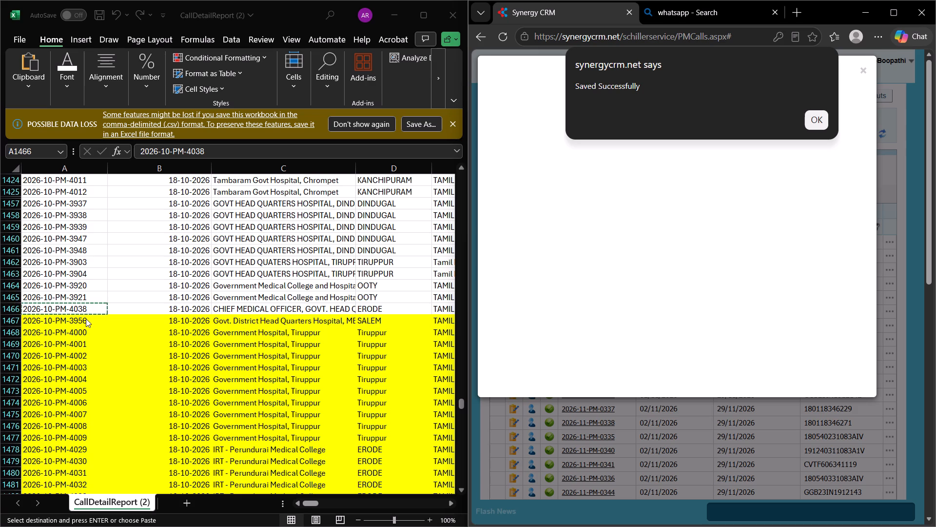
# Copy docket number 2026-10-PM-3956 in Excel again and filter the CRM's PM calls by it.
pyautogui.click(87, 318)
pyautogui.click(86, 321)
pyautogui.hotkey('ctrl', 'c')
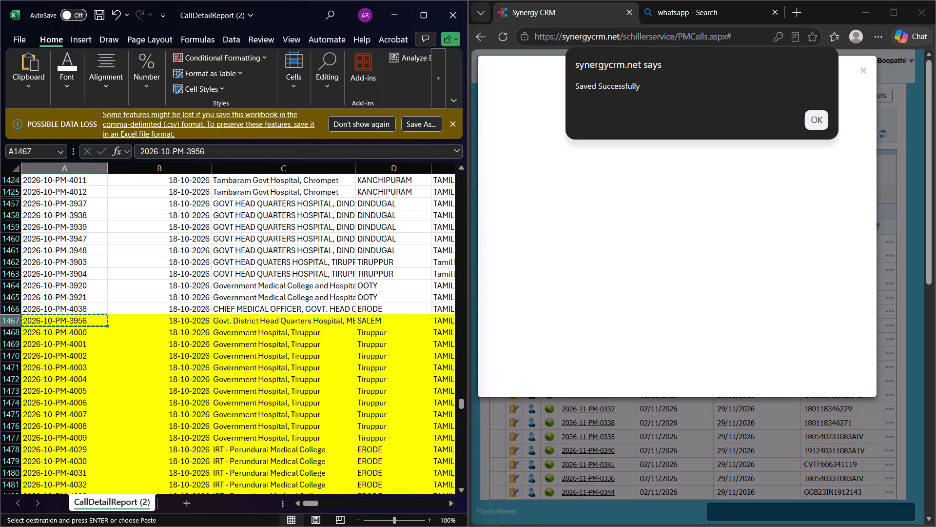
pyautogui.click(820, 115)
pyautogui.click(595, 225)
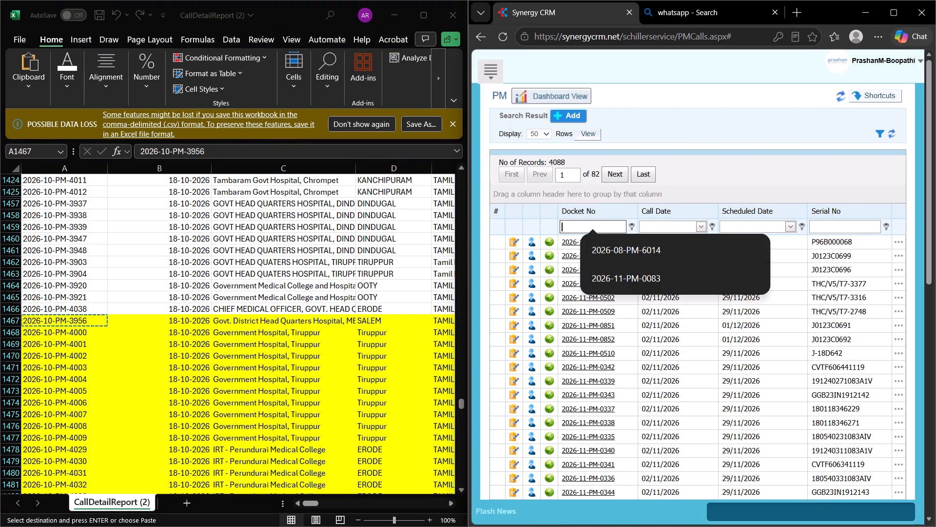
pyautogui.hotkey('ctrl', 'v')
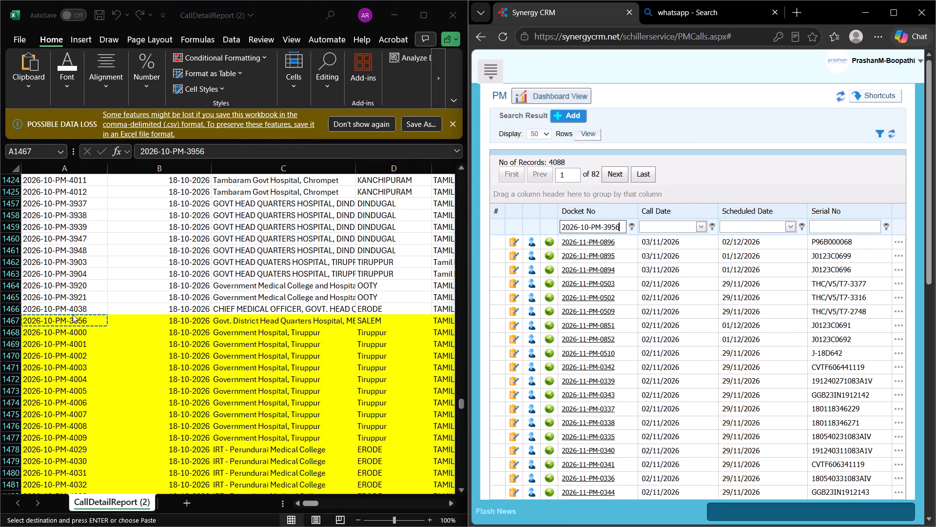
# Fill row 1466 of docket 2026-10-PM-4038 yellow in Excel.
pyautogui.doubleClick(9, 309)
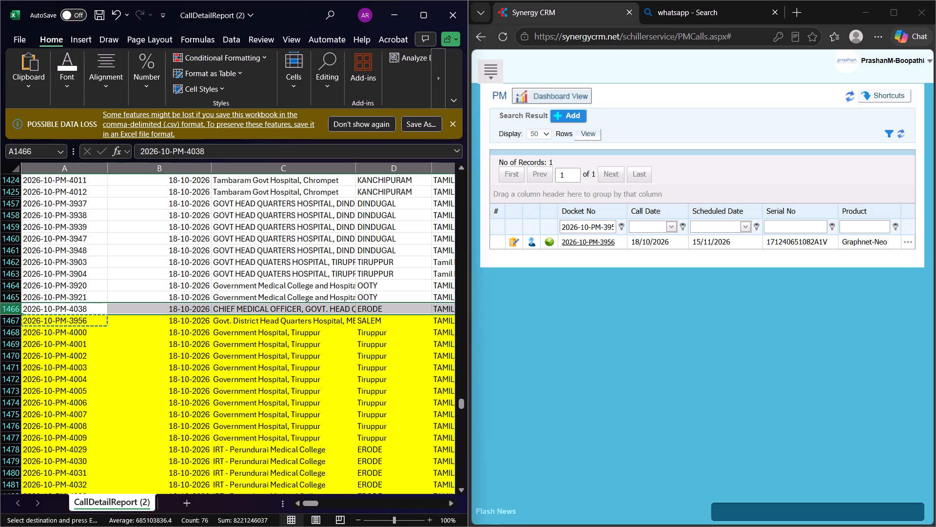
pyautogui.click(73, 62)
pyautogui.click(148, 142)
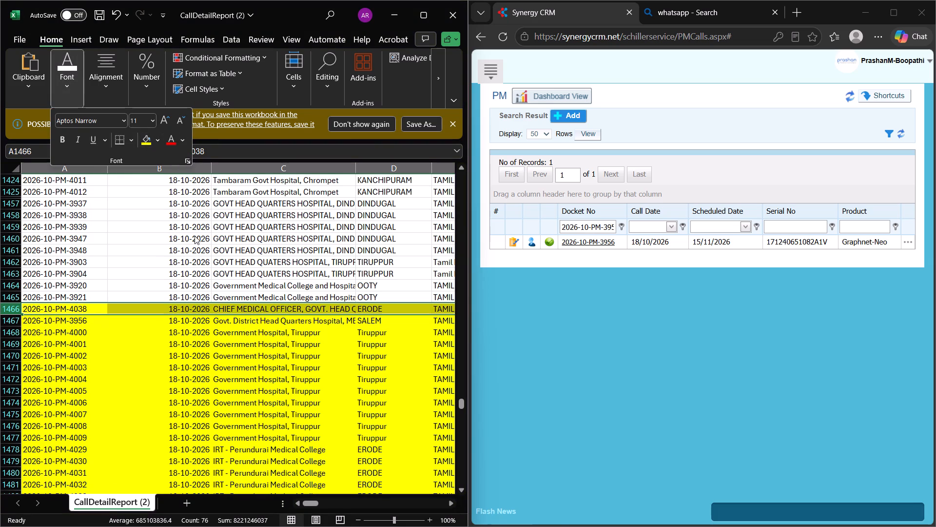
pyautogui.doubleClick(99, 298)
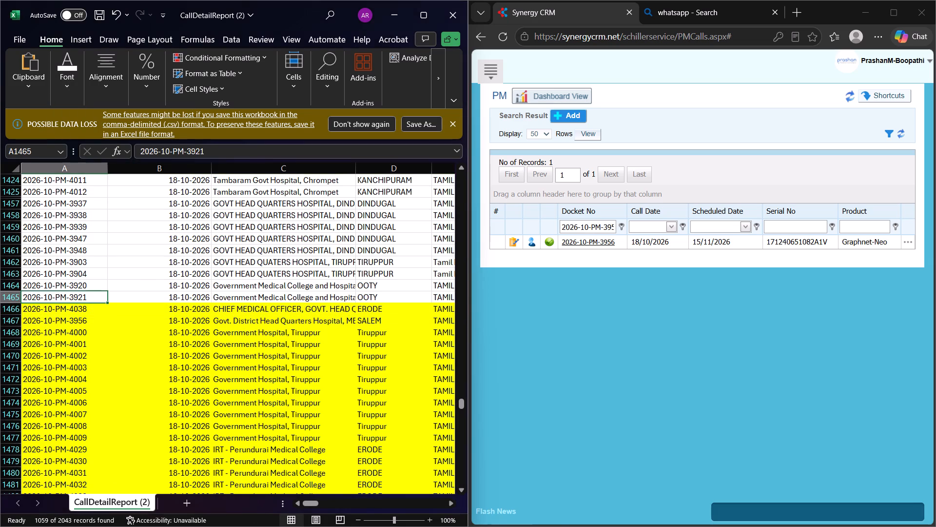
pyautogui.hotkey('ctrl', 'c')
pyautogui.click(528, 237)
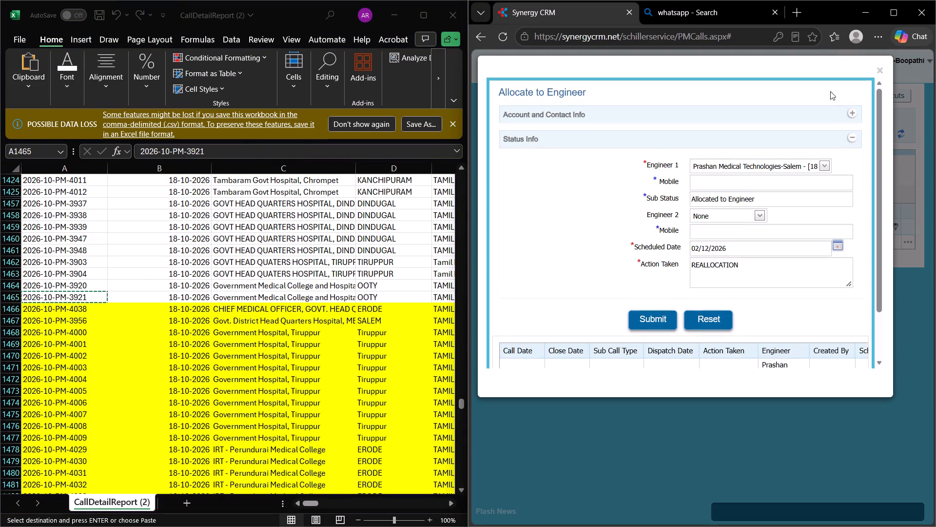
pyautogui.scroll(-11, 730, 253)
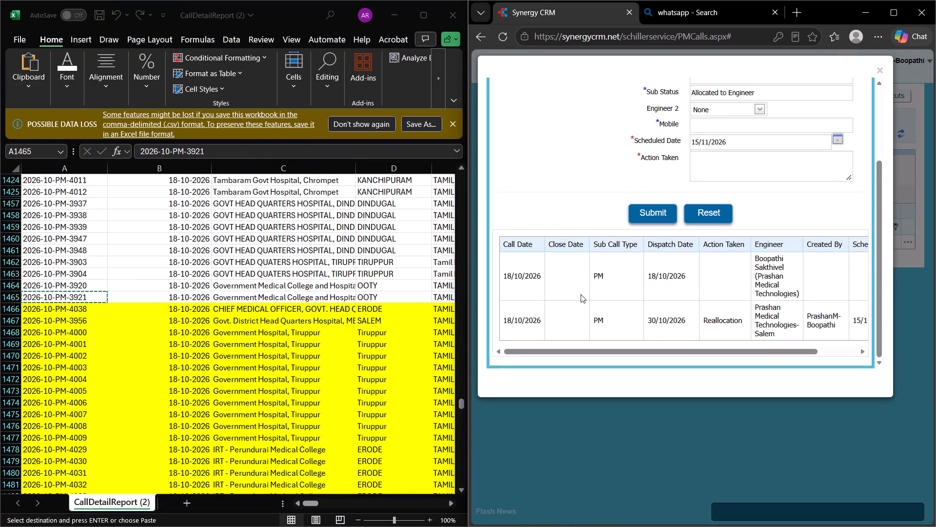
pyautogui.scroll(3, 604, 319)
pyautogui.click(880, 69)
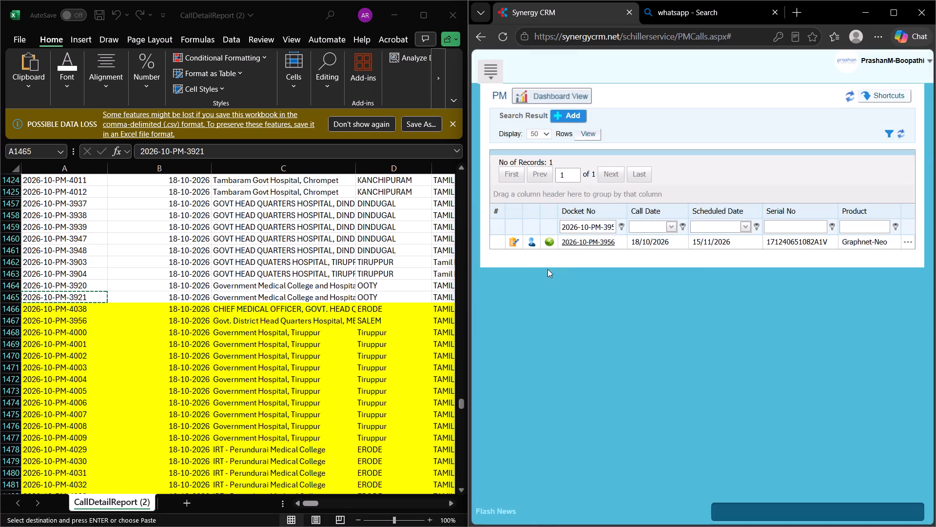
pyautogui.moveTo(564, 229); pyautogui.dragTo(613, 224)
pyautogui.hotkey('ctrl', 'v')
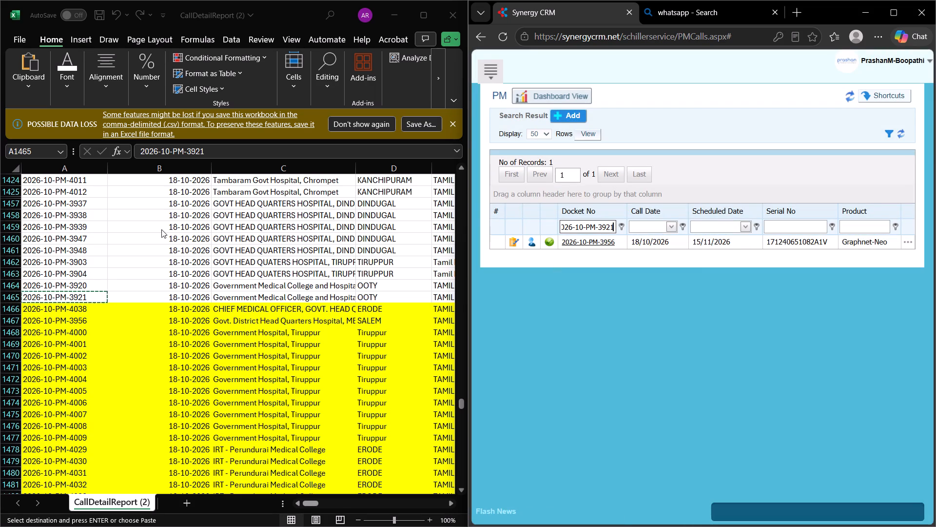
pyautogui.doubleClick(12, 298)
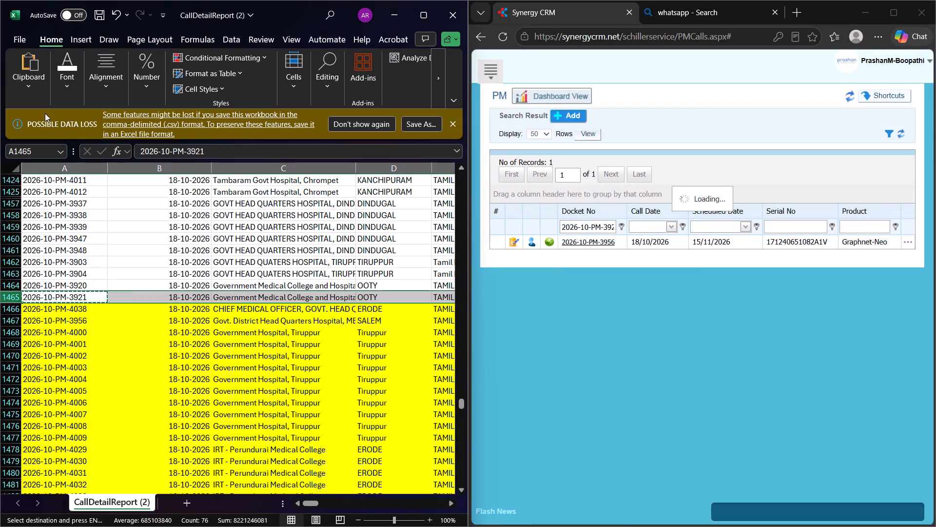
pyautogui.click(71, 83)
pyautogui.click(151, 142)
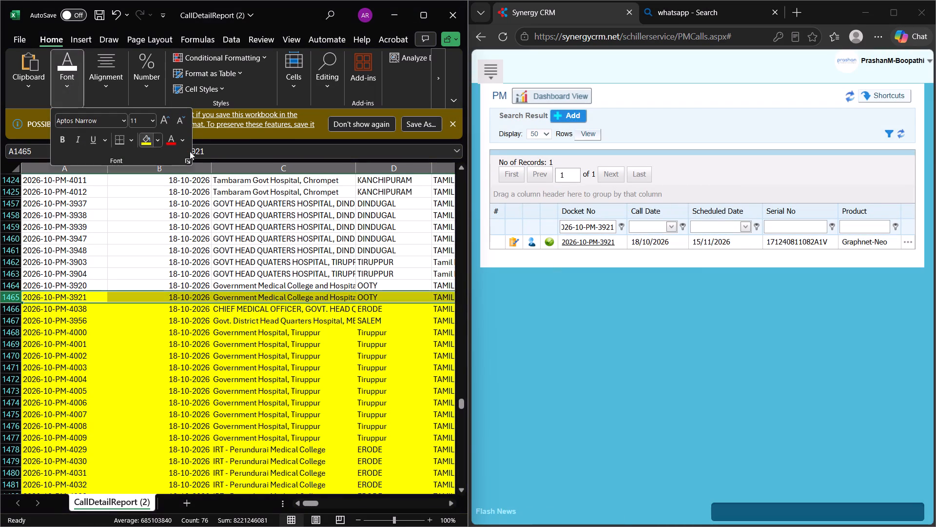
pyautogui.click(534, 240)
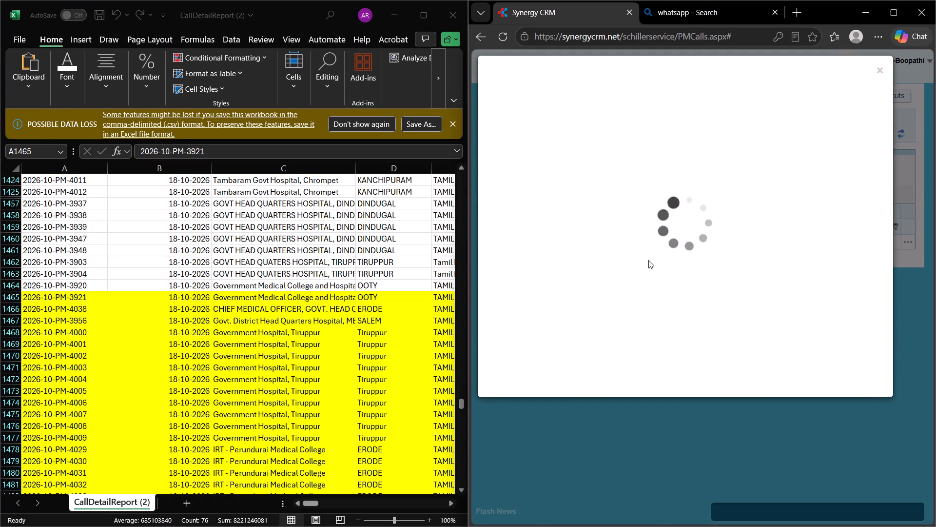
pyautogui.scroll(-6, 688, 235)
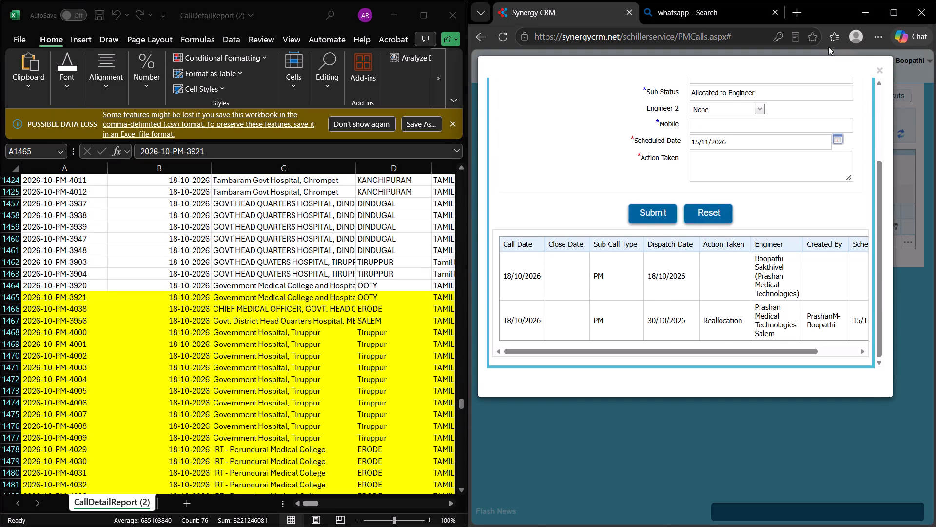
pyautogui.scroll(4, 678, 135)
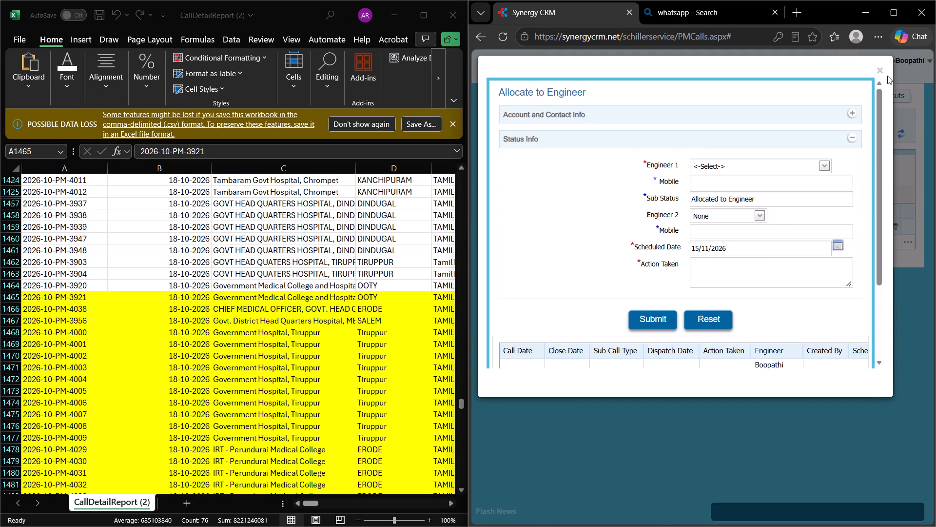
pyautogui.click(879, 72)
pyautogui.click(76, 283)
pyautogui.click(76, 283)
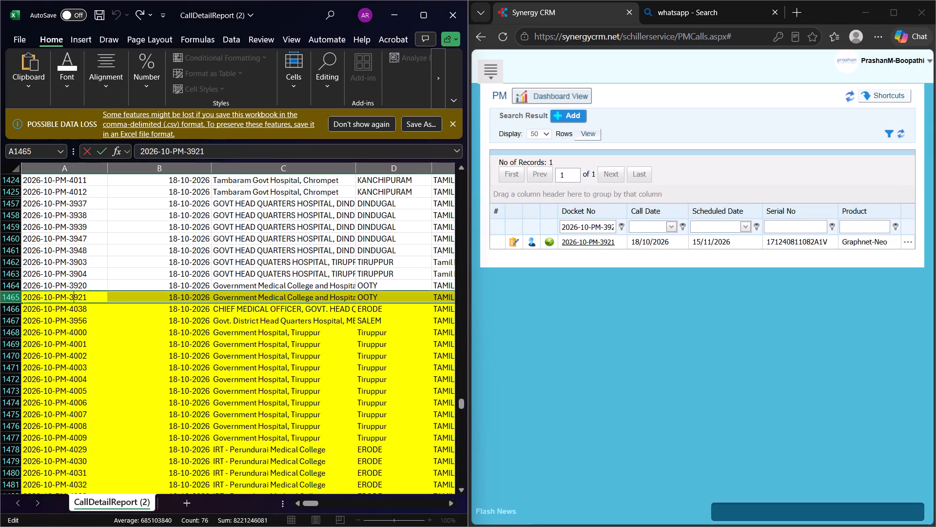
pyautogui.click(77, 285)
pyautogui.hotkey('ctrl', 'c')
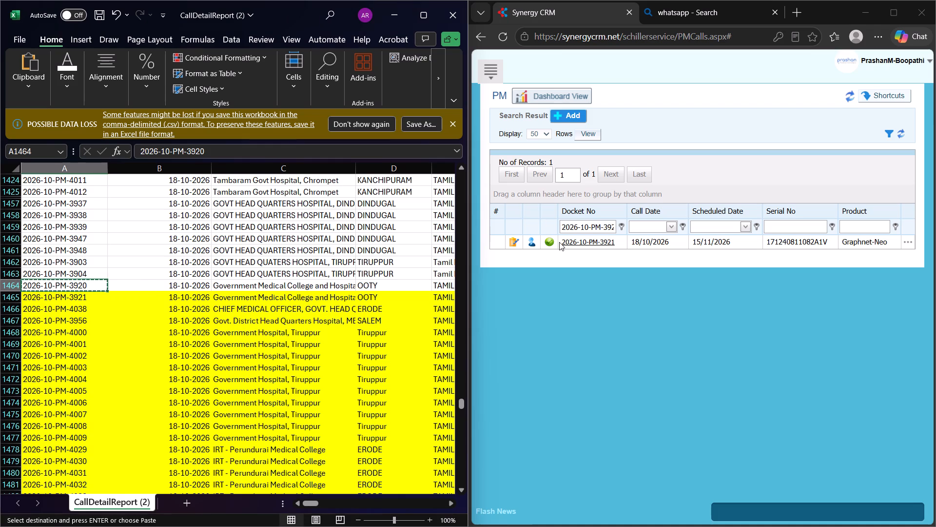
pyautogui.moveTo(562, 228); pyautogui.dragTo(629, 227)
pyautogui.hotkey('ctrl', 'v')
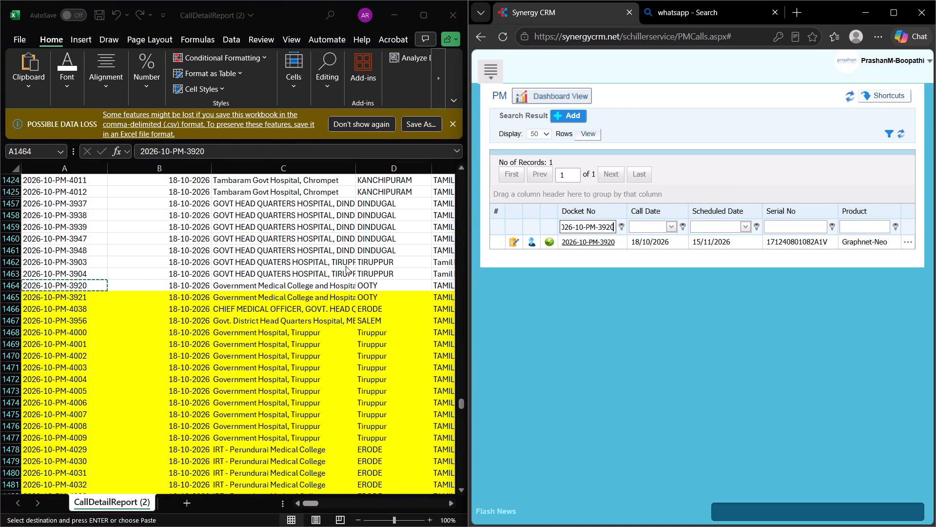
# Open docket 2026-10-PM-3920's engineer allocation form in the CRM and fill its row 1464 yellow in Excel.
pyautogui.click(531, 239)
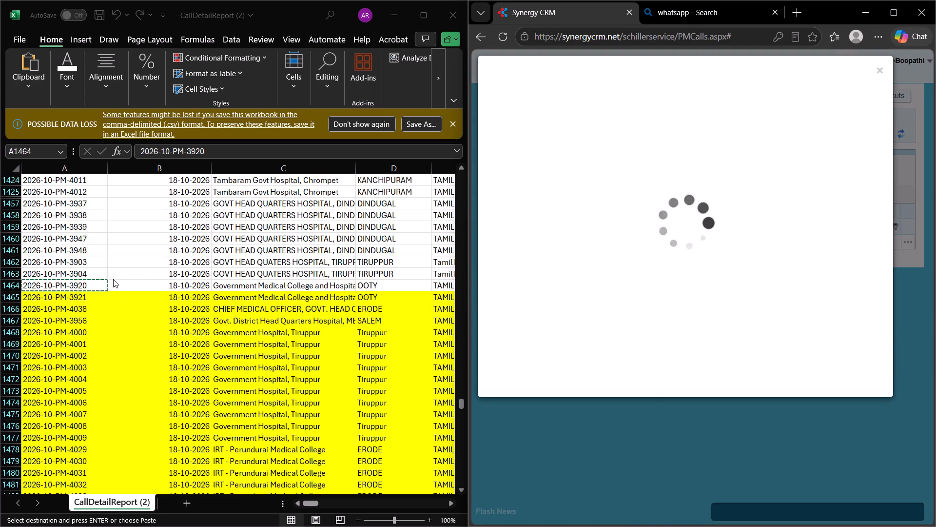
pyautogui.doubleClick(17, 285)
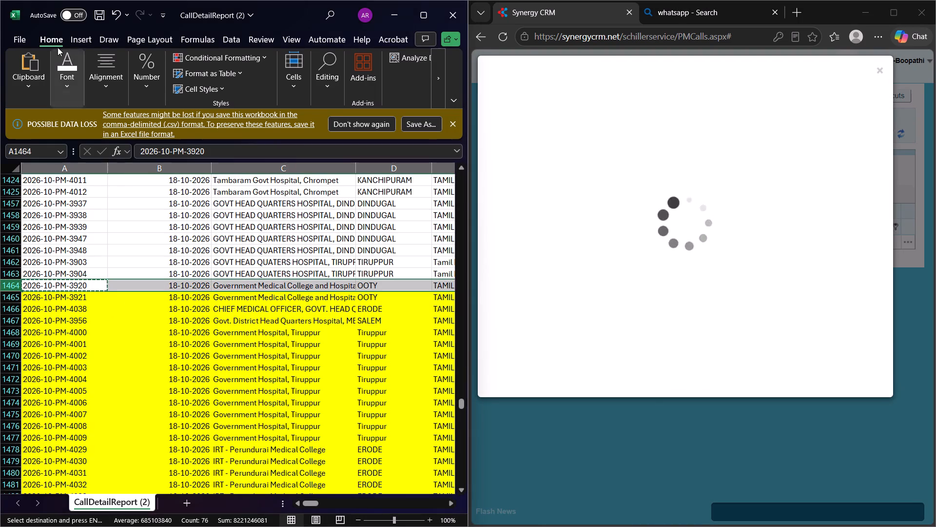
pyautogui.click(76, 70)
pyautogui.click(146, 142)
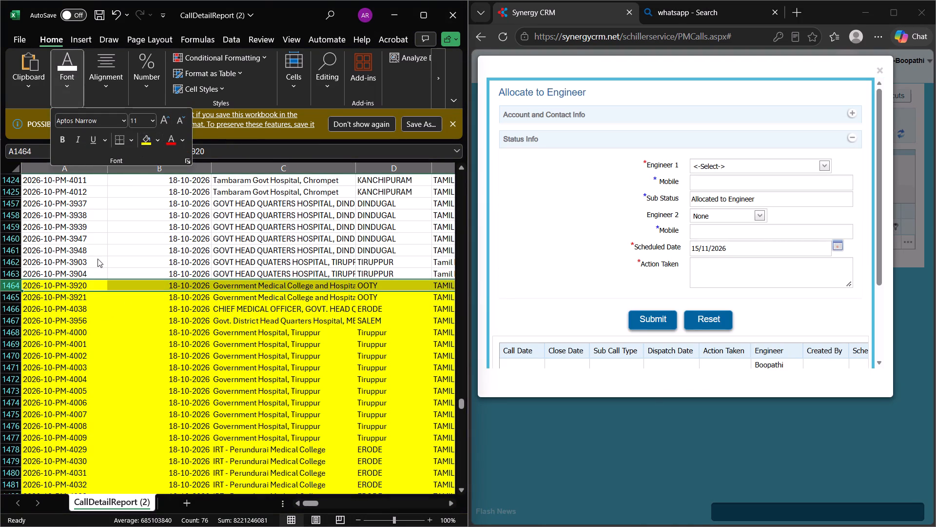
pyautogui.doubleClick(93, 273)
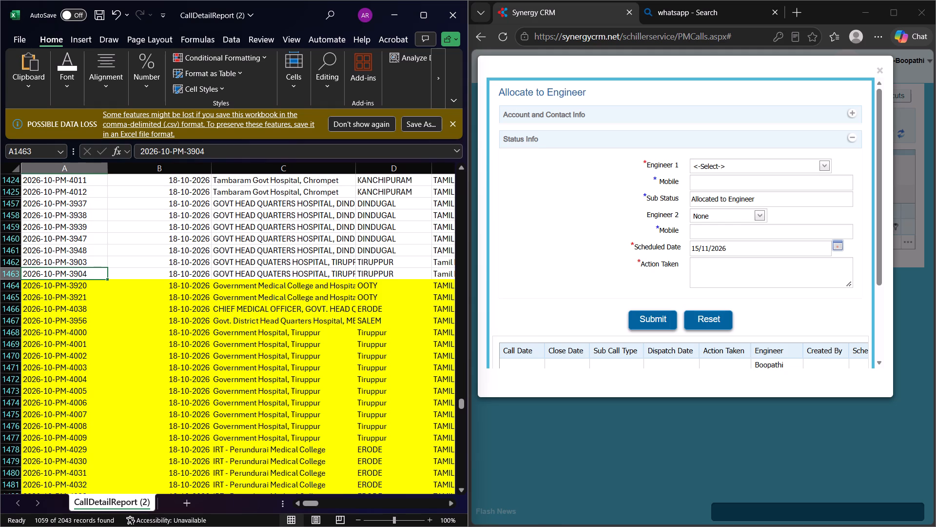
pyautogui.scroll(-5, 681, 282)
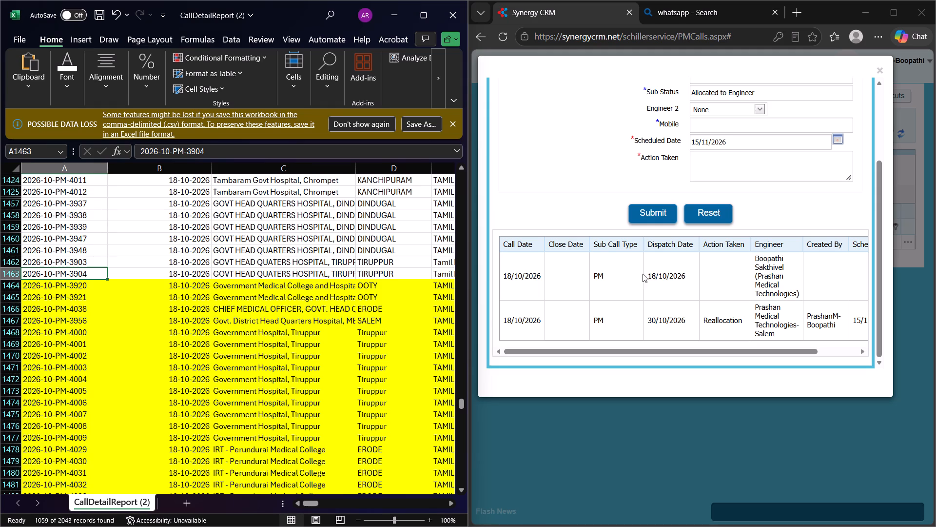
pyautogui.scroll(4, 643, 269)
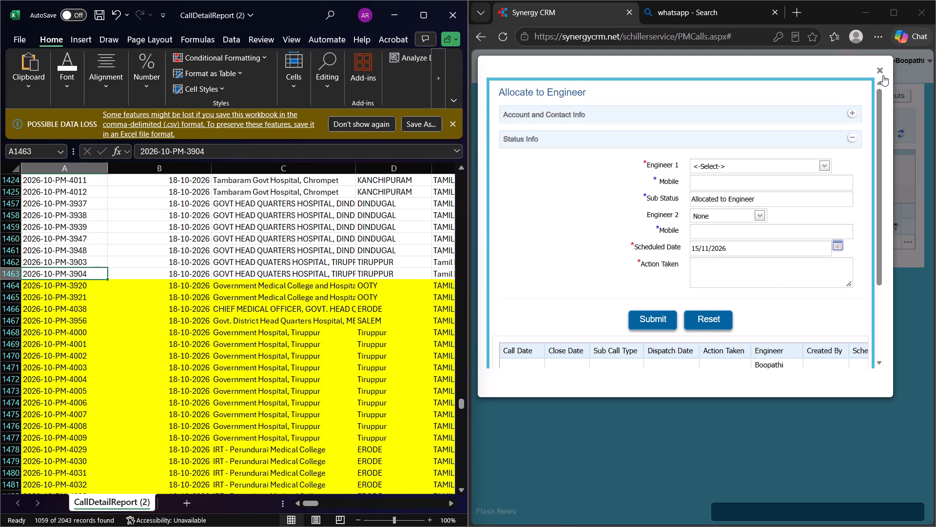
pyautogui.click(882, 75)
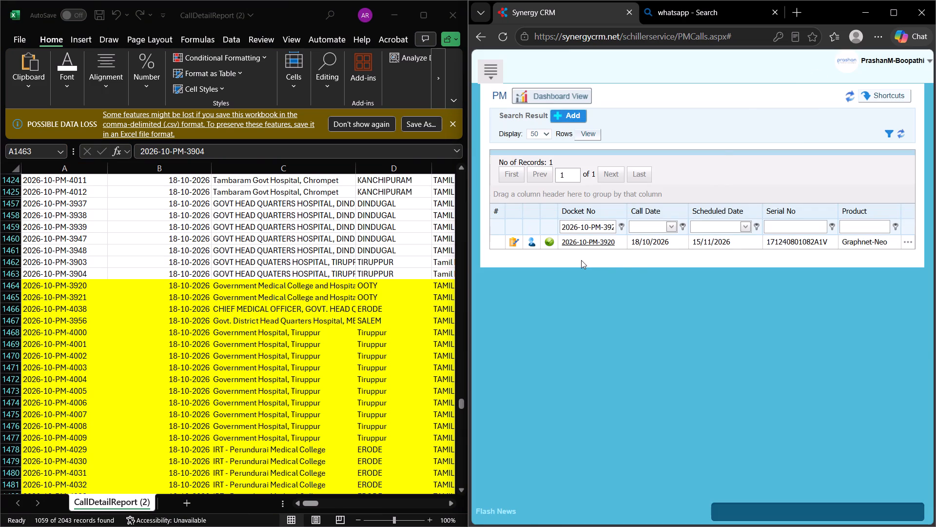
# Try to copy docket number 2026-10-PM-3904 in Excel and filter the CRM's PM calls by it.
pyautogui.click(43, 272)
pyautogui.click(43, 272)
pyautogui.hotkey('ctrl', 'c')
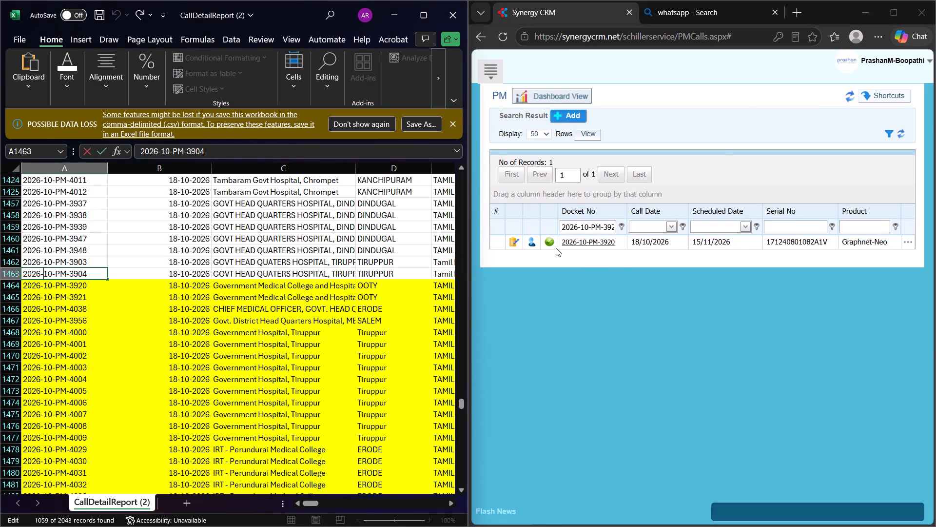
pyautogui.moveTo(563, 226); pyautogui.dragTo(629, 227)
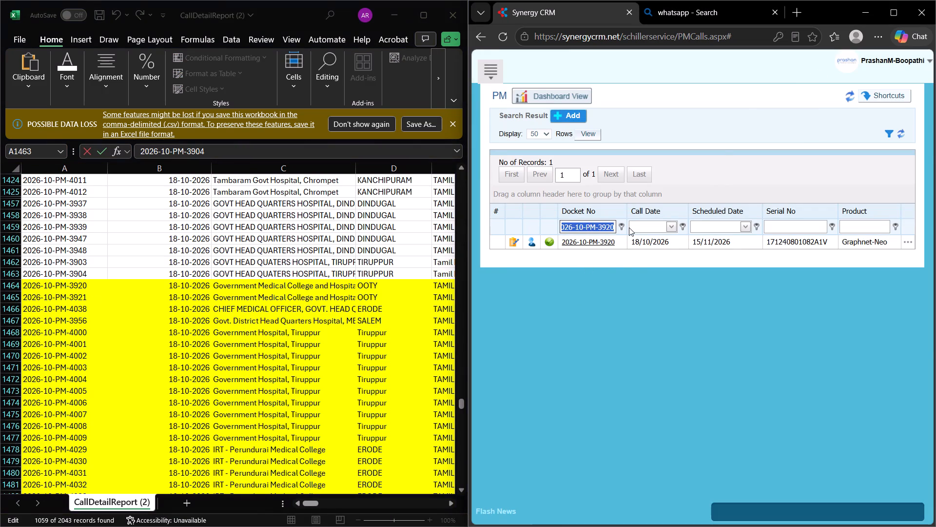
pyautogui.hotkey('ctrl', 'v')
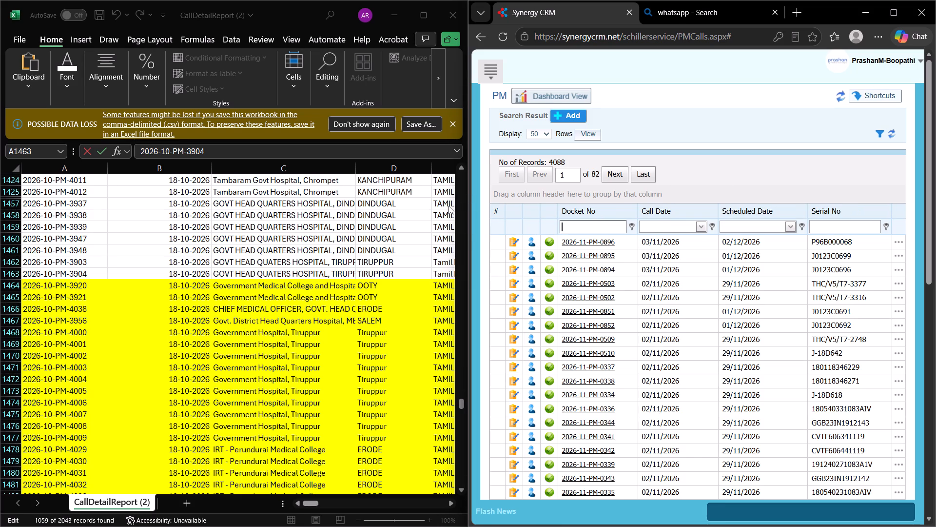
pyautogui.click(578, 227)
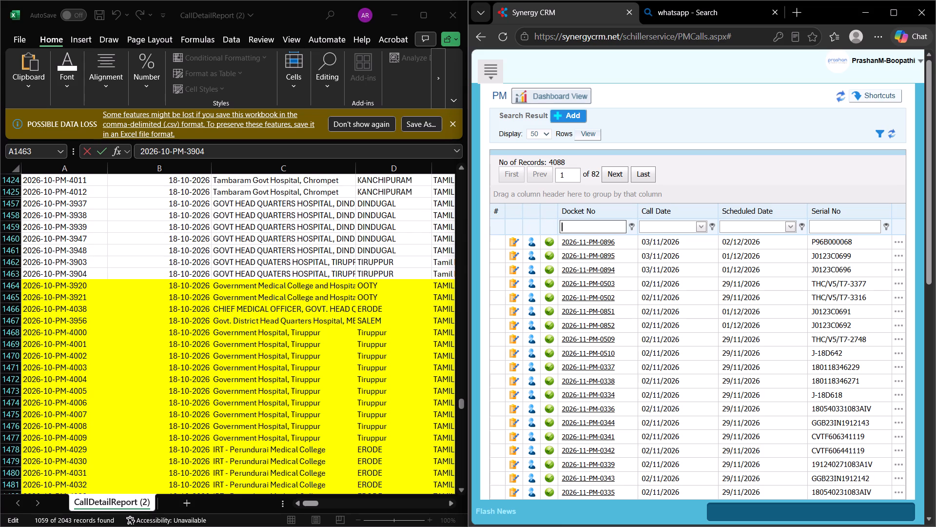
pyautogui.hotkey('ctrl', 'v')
# Fill row 1463 of docket 2026-10-PM-3904 yellow in Excel.
pyautogui.click(91, 275)
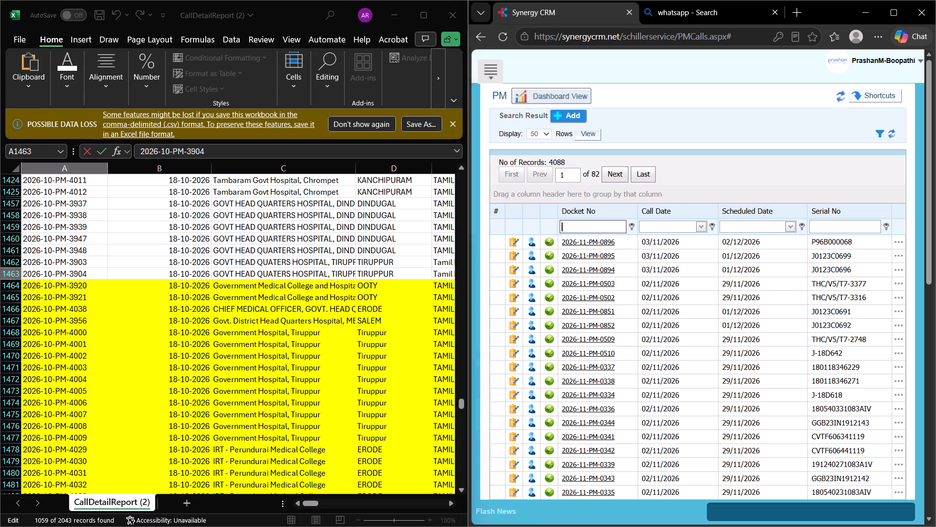
pyautogui.click(16, 275)
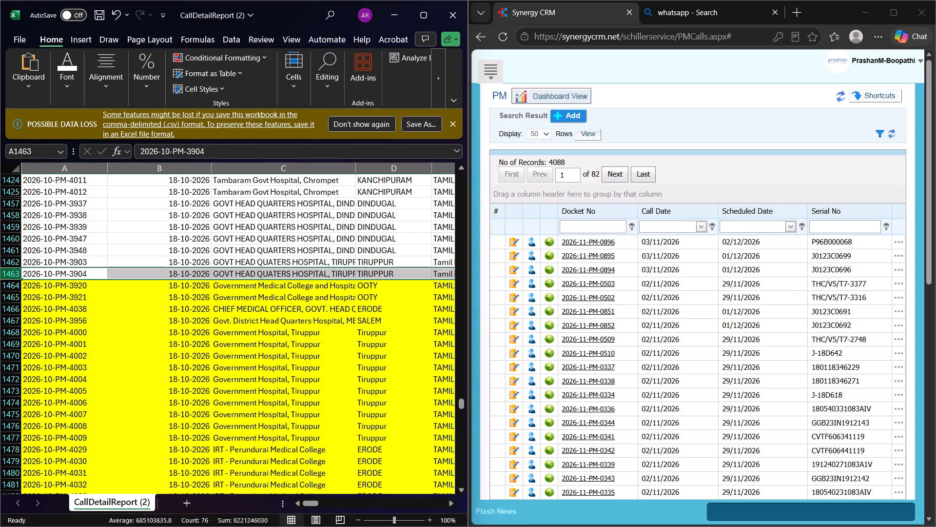
pyautogui.click(69, 89)
pyautogui.click(148, 142)
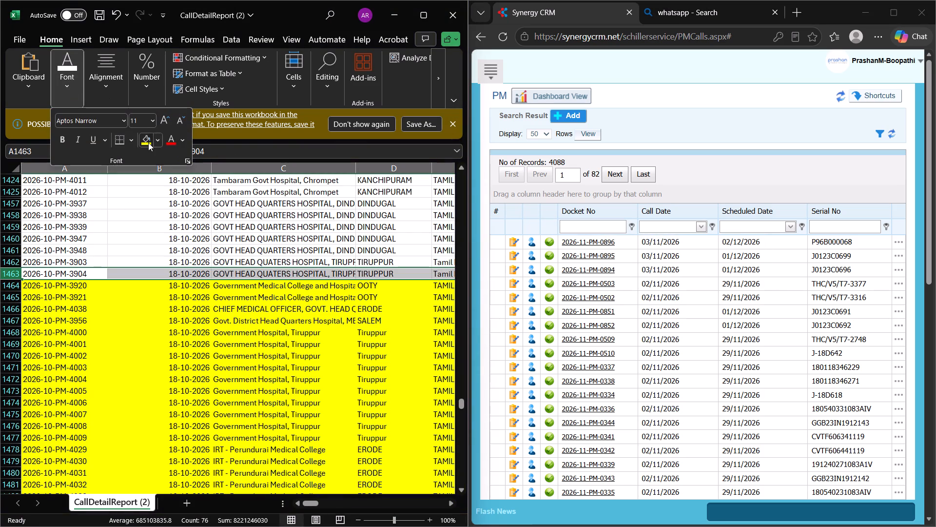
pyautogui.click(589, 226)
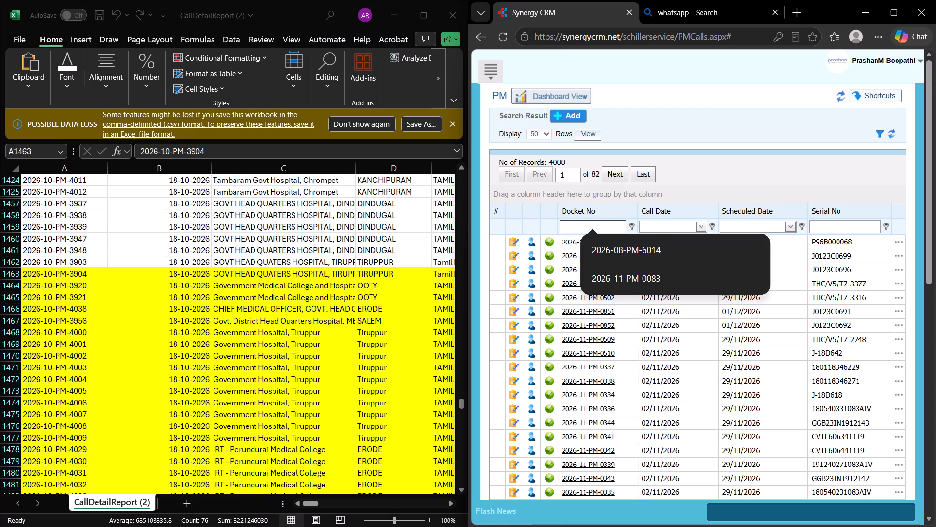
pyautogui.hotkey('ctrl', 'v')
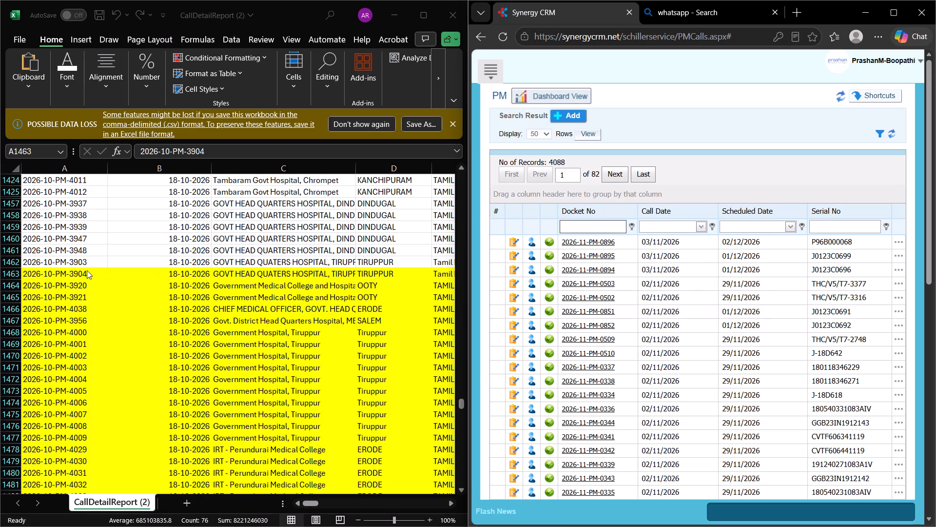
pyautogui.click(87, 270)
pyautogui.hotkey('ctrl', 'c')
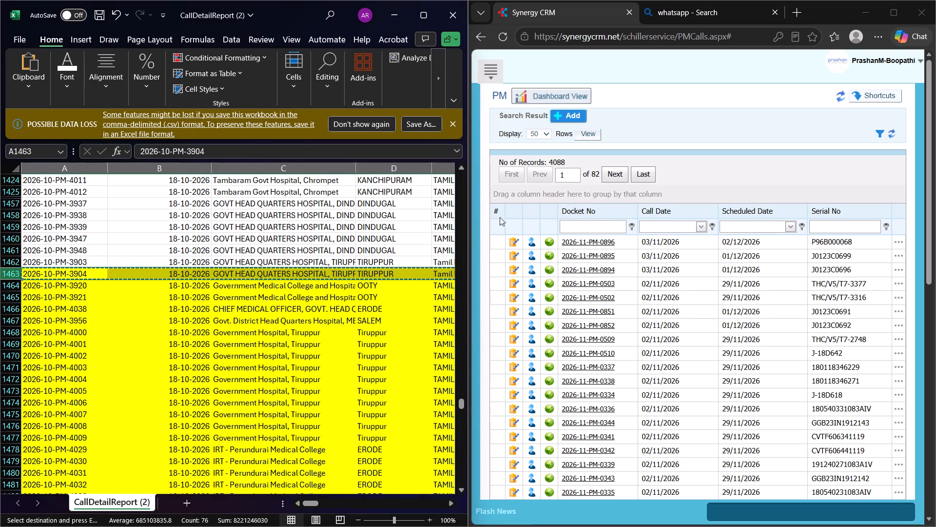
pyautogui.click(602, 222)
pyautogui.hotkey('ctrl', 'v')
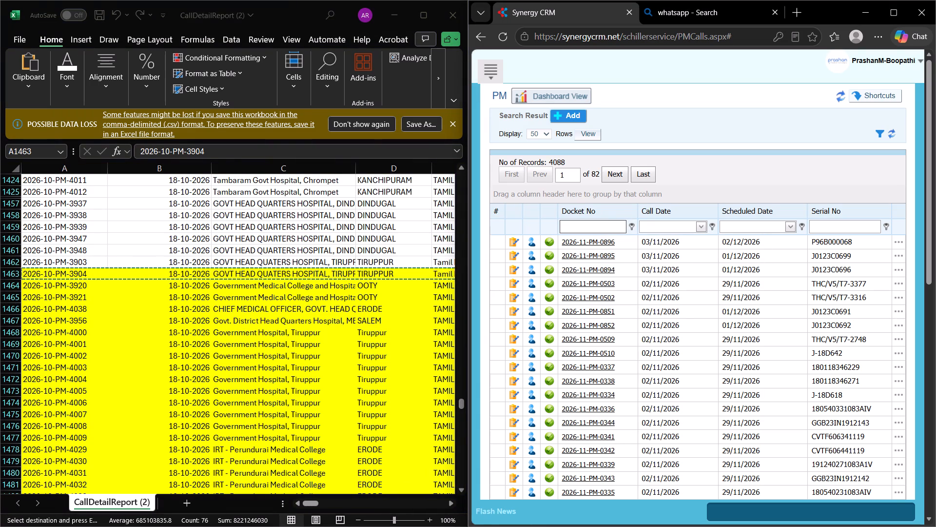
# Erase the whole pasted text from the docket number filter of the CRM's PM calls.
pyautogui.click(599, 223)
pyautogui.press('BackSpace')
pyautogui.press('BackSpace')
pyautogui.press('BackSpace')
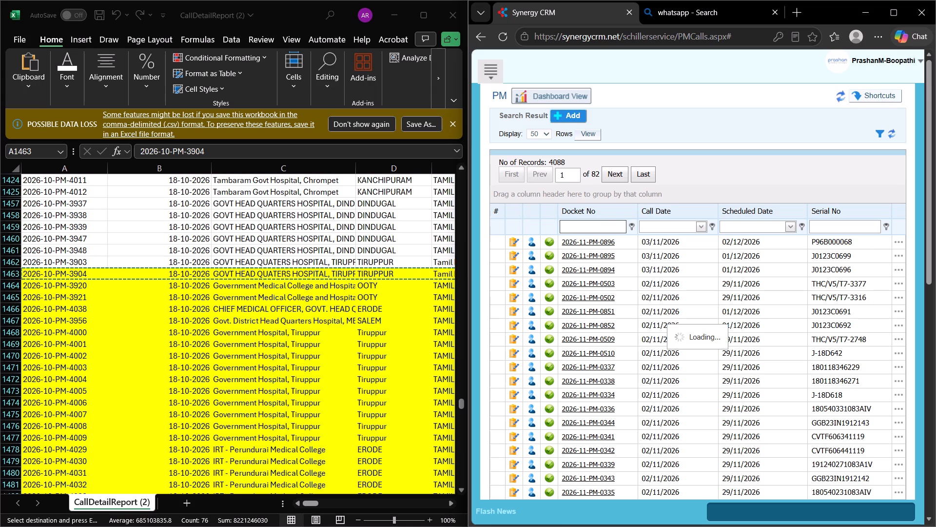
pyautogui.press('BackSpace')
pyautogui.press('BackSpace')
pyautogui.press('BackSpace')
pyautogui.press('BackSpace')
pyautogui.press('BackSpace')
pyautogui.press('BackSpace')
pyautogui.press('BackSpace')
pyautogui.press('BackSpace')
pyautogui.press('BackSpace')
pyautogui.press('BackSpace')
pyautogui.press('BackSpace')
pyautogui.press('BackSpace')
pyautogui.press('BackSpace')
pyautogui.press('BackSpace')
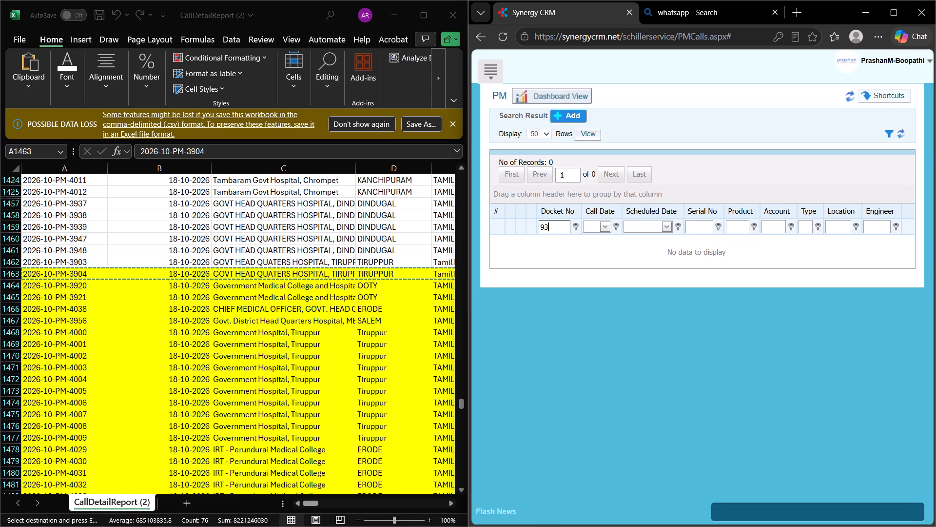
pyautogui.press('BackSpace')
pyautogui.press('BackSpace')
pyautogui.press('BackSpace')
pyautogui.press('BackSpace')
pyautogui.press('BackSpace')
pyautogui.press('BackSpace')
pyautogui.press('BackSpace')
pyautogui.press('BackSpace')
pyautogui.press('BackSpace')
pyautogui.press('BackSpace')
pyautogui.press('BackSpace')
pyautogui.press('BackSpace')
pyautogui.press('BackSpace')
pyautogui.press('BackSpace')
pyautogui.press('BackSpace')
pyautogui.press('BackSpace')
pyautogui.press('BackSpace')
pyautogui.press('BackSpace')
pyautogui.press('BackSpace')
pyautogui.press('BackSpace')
pyautogui.click(94, 274)
pyautogui.click(94, 274)
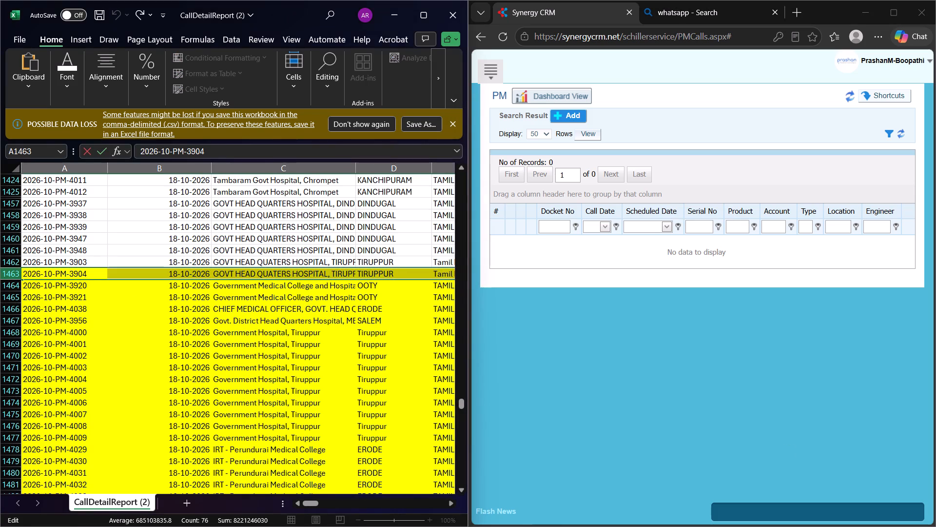
pyautogui.click(130, 277)
pyautogui.click(73, 275)
pyautogui.hotkey('ctrl', 'c')
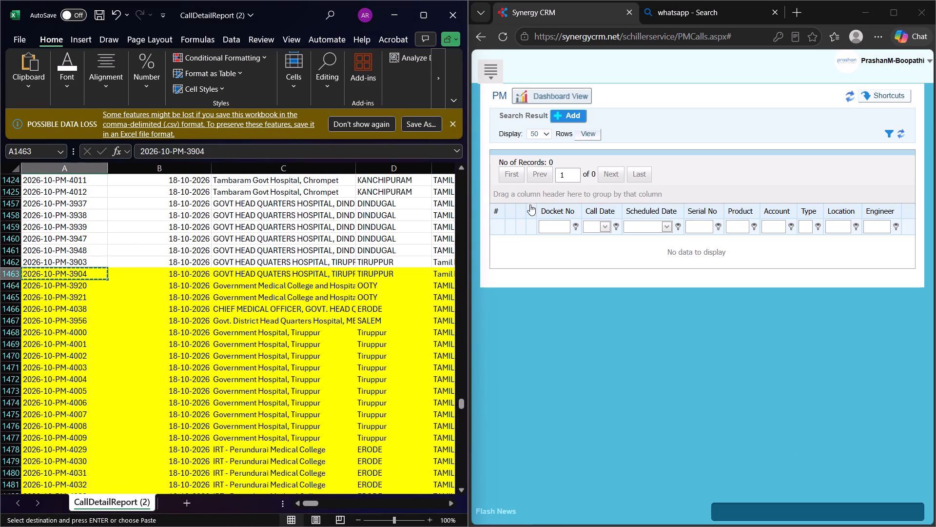
pyautogui.click(552, 223)
pyautogui.hotkey('ctrl', 'v')
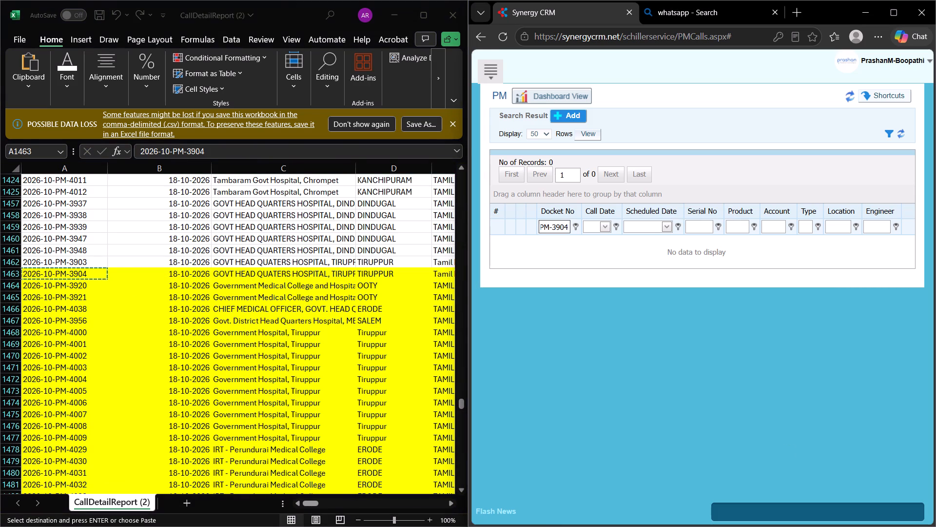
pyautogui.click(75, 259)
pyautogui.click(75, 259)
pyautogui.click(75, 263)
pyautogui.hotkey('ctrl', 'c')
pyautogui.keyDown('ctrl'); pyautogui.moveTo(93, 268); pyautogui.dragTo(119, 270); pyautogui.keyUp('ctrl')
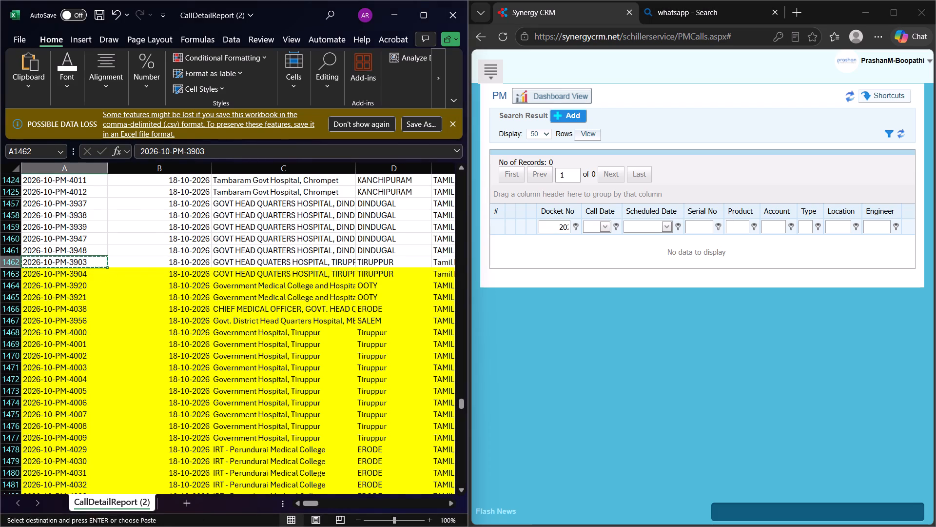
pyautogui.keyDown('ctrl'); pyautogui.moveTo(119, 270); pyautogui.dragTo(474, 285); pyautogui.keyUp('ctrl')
# Delete the blank characters before the docket number in the CRM's docket number filter.
pyautogui.click(560, 223)
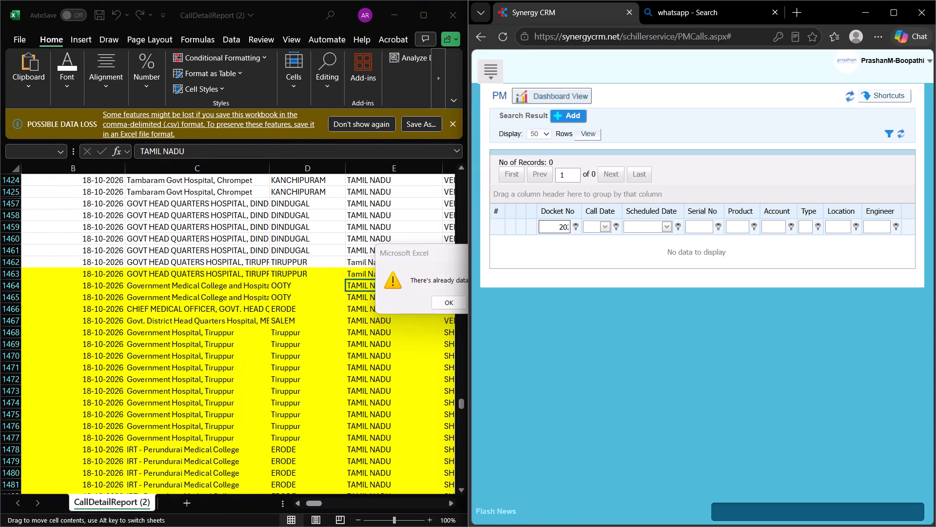
pyautogui.press('BackSpace')
pyautogui.press('BackSpace')
pyautogui.press('BackSpace')
pyautogui.press('BackSpace')
pyautogui.press('BackSpace')
pyautogui.press('BackSpace')
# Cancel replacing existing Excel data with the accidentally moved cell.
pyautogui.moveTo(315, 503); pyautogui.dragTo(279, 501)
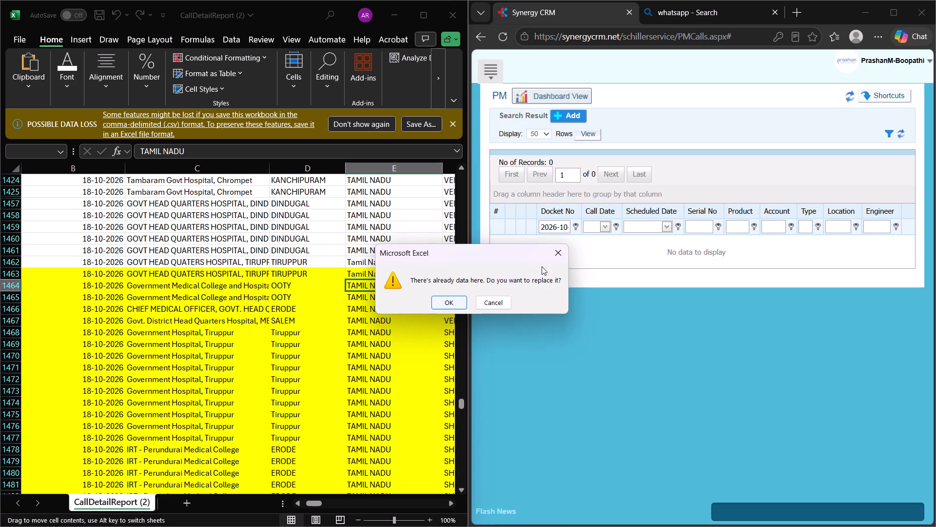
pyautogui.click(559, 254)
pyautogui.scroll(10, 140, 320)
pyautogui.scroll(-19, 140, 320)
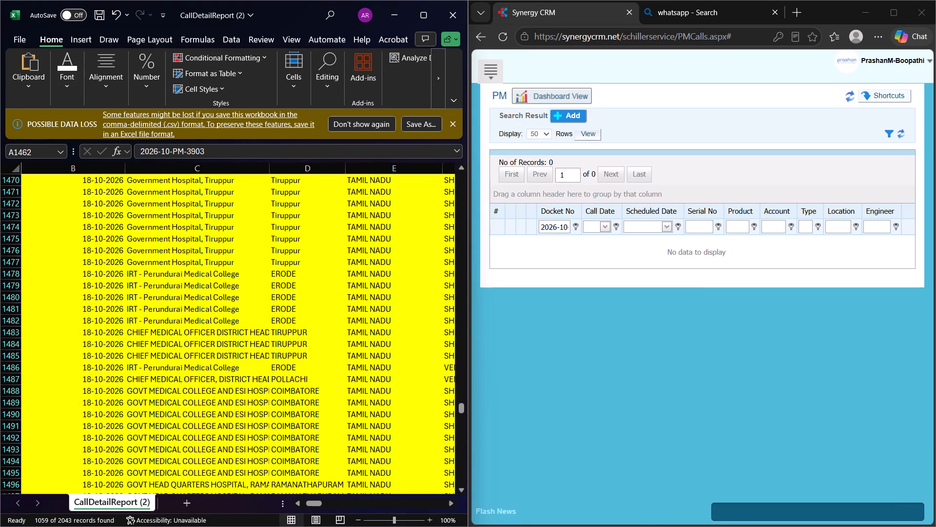
# Undo the last change in the Excel call report.
pyautogui.scroll(-13, 140, 320)
pyautogui.scroll(14, 140, 320)
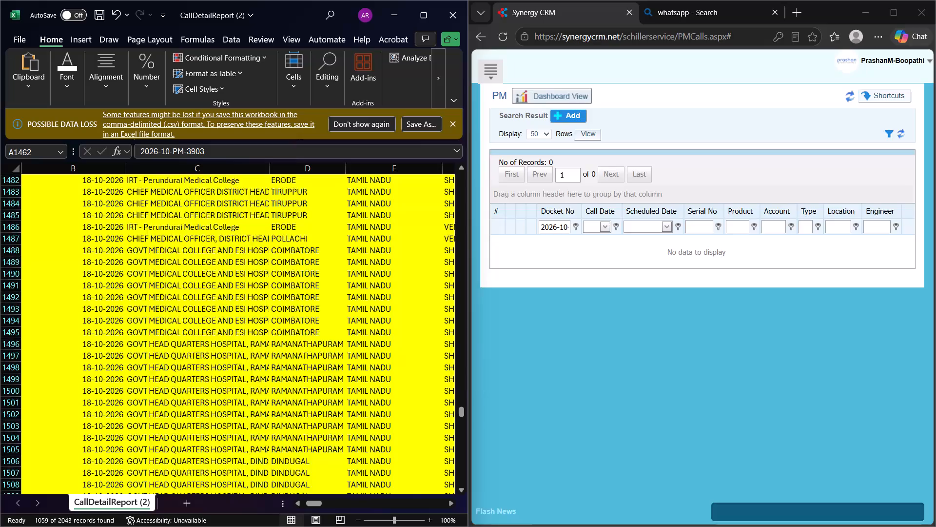
pyautogui.scroll(17, 140, 320)
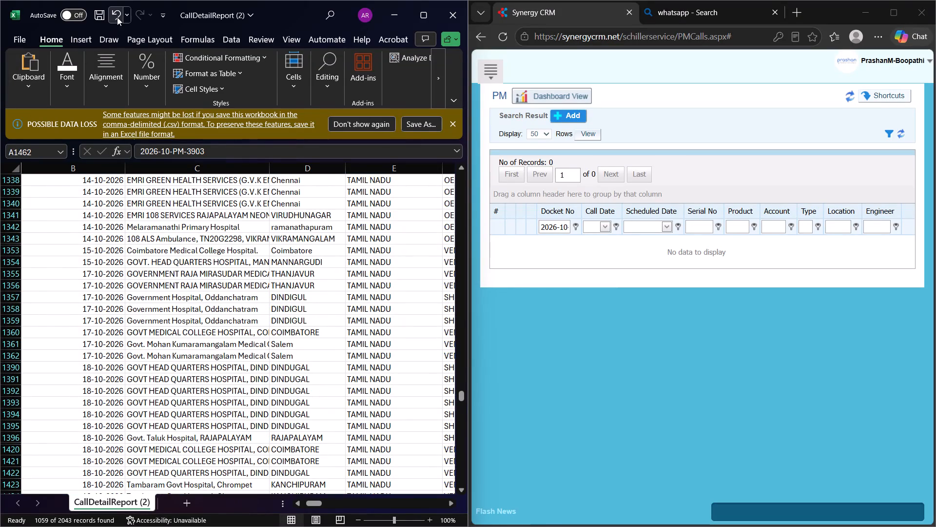
pyautogui.click(117, 17)
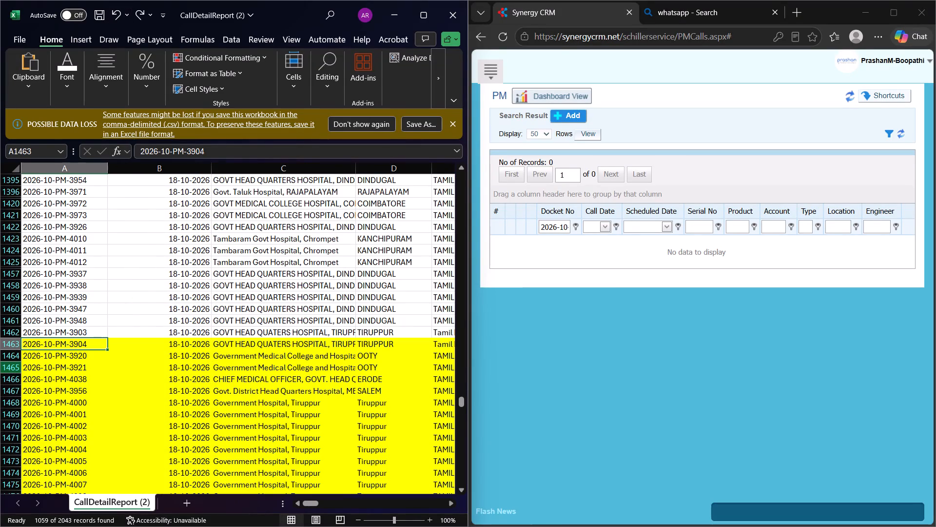
# Copy docket number 2026-10-PM-3904 from Excel, filter the CRM's PM calls by it, and check its engineer allocation history.
pyautogui.click(60, 348)
pyautogui.hotkey('ctrl', 'c')
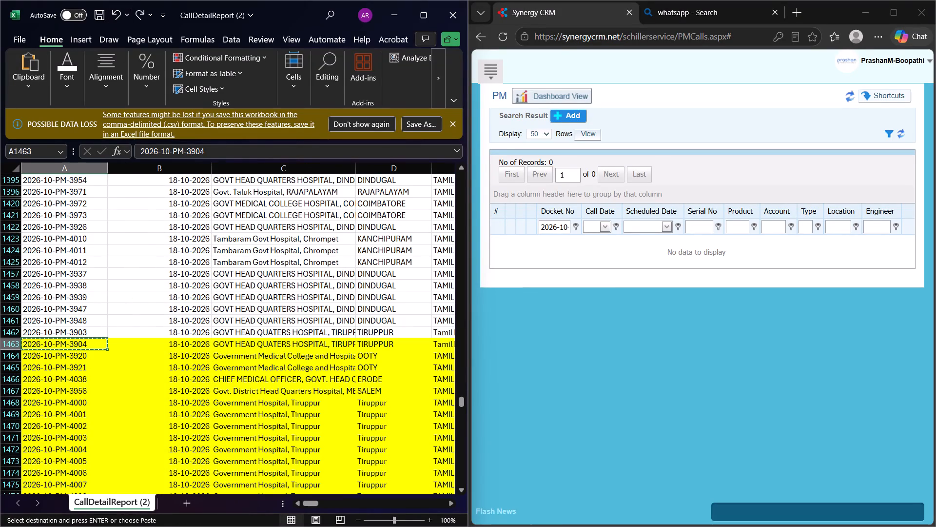
pyautogui.moveTo(541, 228); pyautogui.dragTo(600, 228)
pyautogui.hotkey('ctrl', 'v')
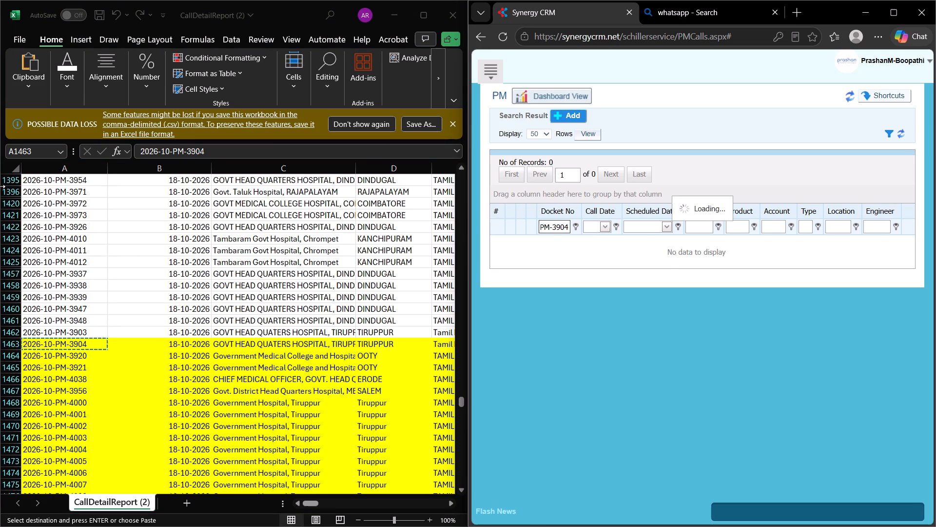
pyautogui.click(533, 240)
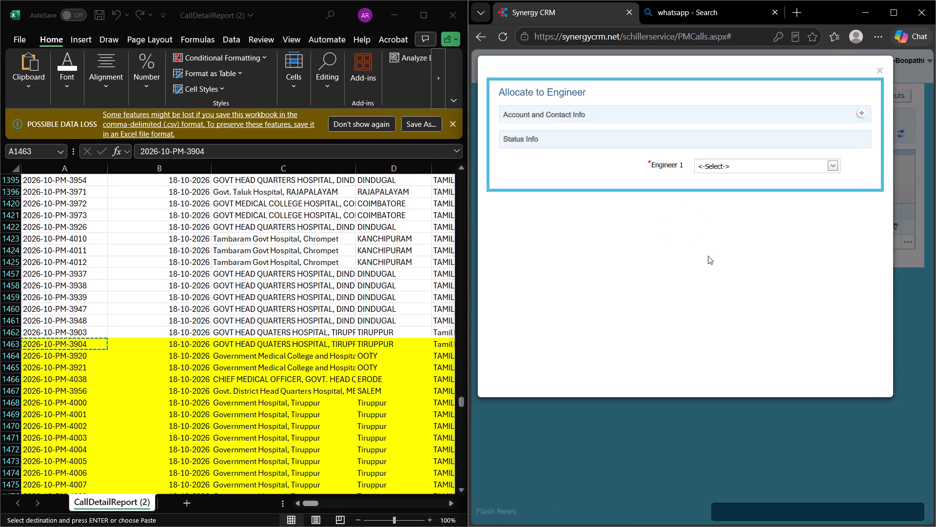
pyautogui.scroll(-6, 707, 261)
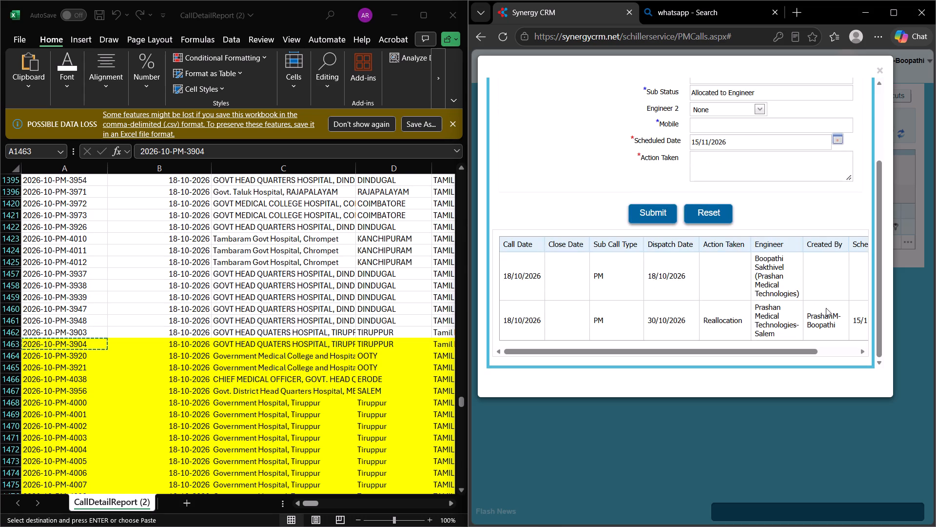
pyautogui.click(81, 333)
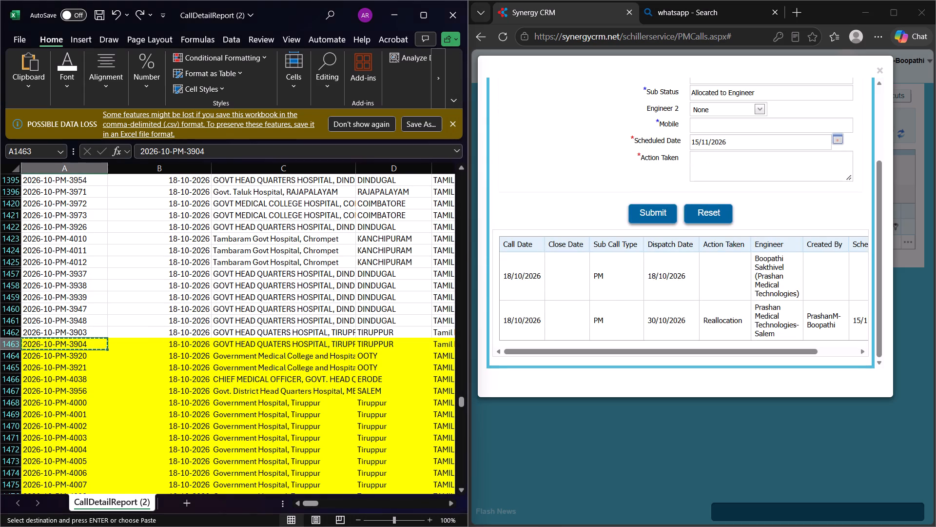
pyautogui.click(81, 333)
pyautogui.click(84, 332)
pyautogui.hotkey('ctrl', 'c')
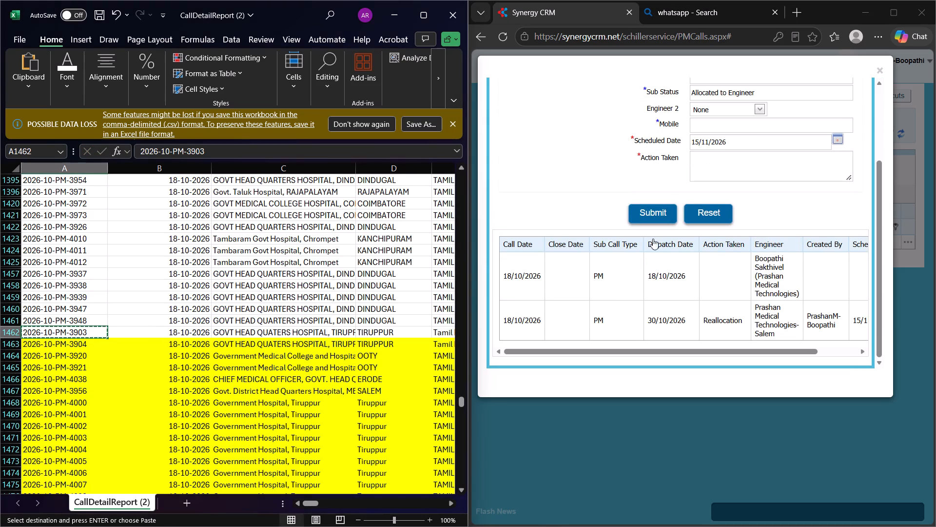
pyautogui.scroll(3, 748, 218)
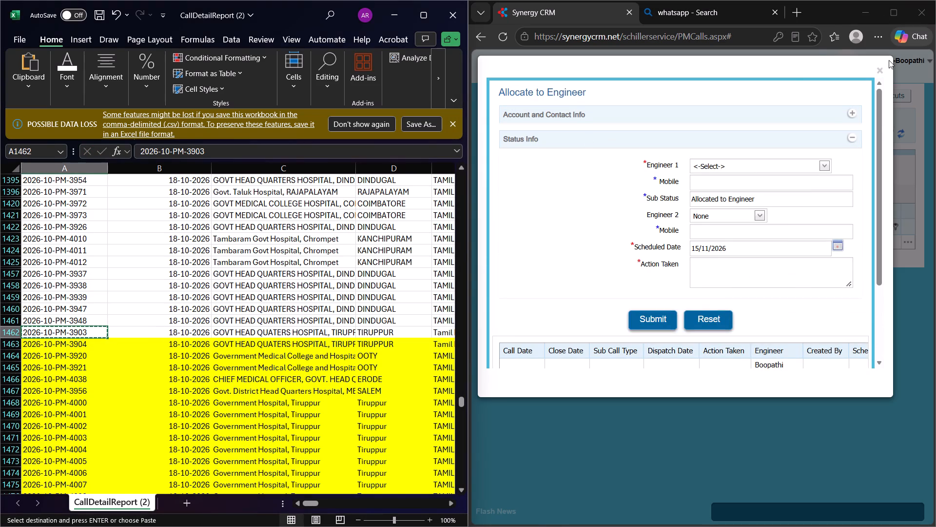
pyautogui.click(878, 71)
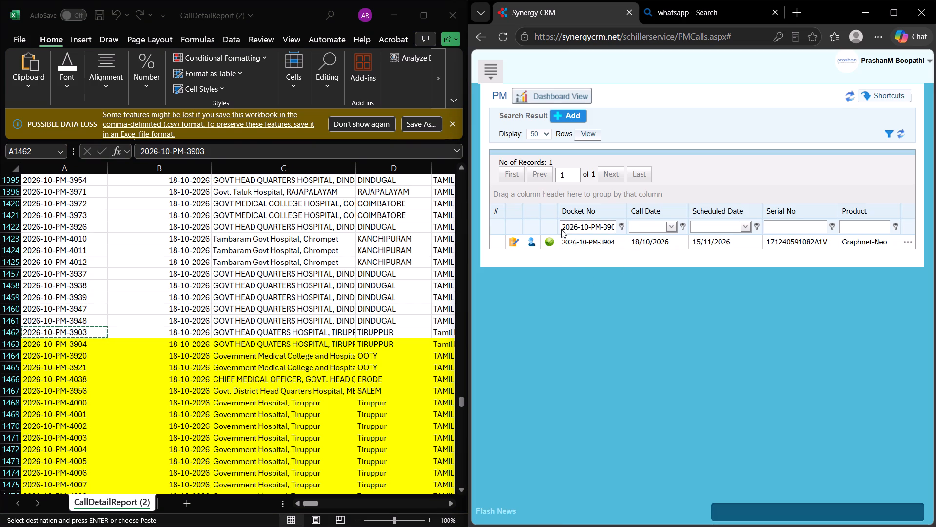
pyautogui.click(561, 229)
pyautogui.moveTo(563, 229); pyautogui.dragTo(628, 225)
pyautogui.hotkey('ctrl', 'v')
# Fill row 1462 of the Excel call report yellow.
pyautogui.click(10, 331)
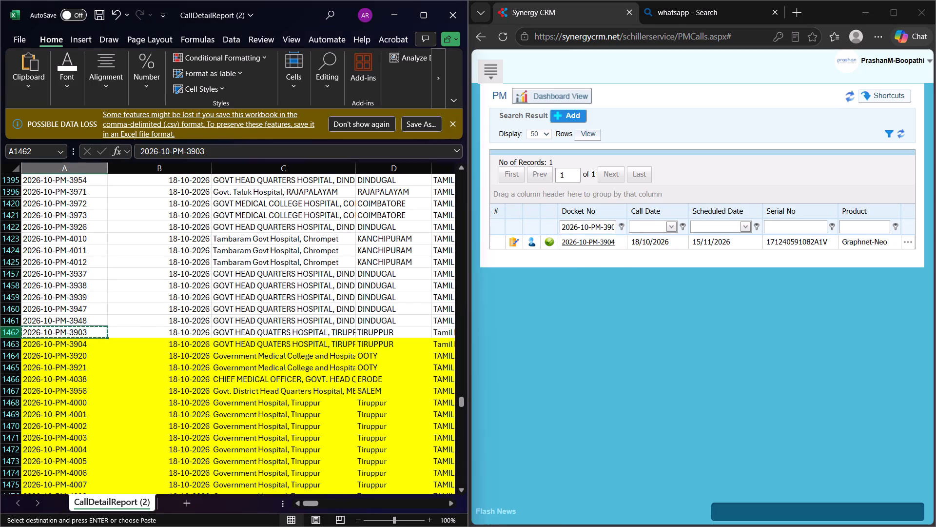
pyautogui.click(10, 331)
pyautogui.click(62, 75)
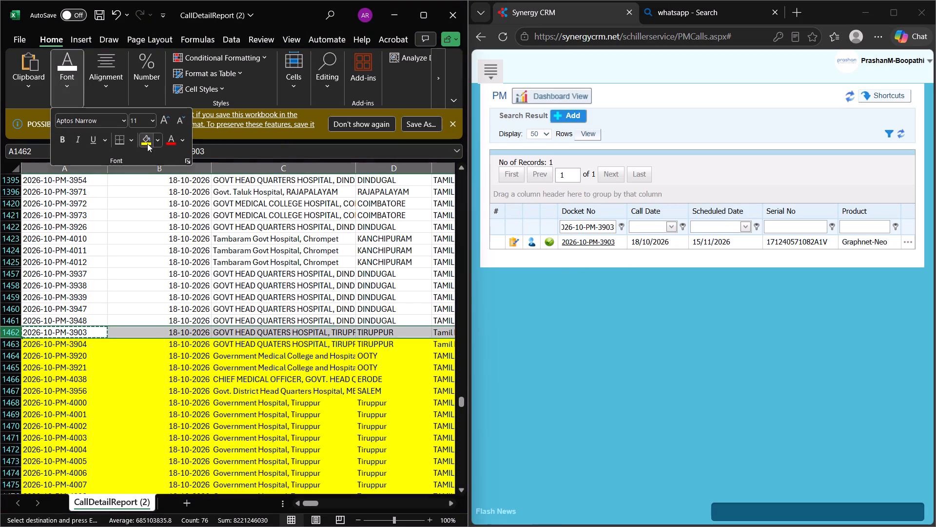
pyautogui.click(147, 143)
pyautogui.click(529, 244)
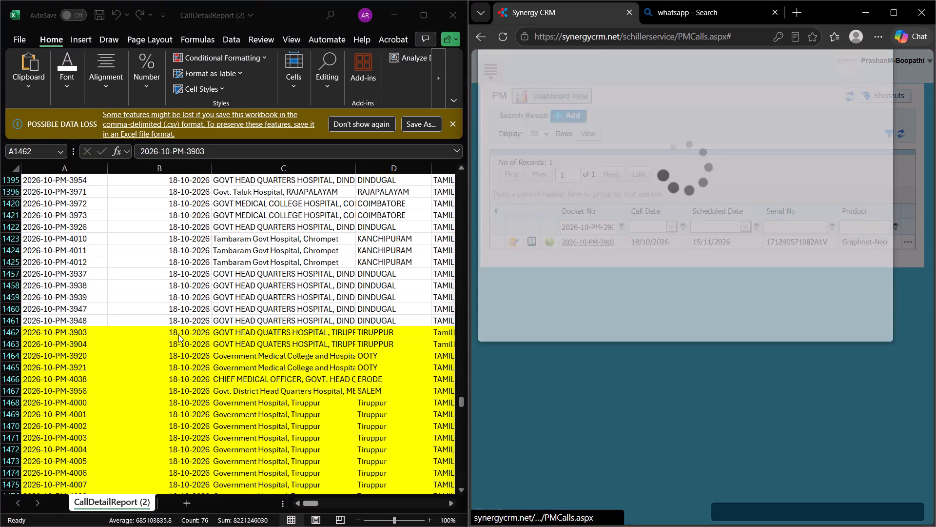
pyautogui.click(85, 318)
pyautogui.click(85, 318)
pyautogui.click(85, 318)
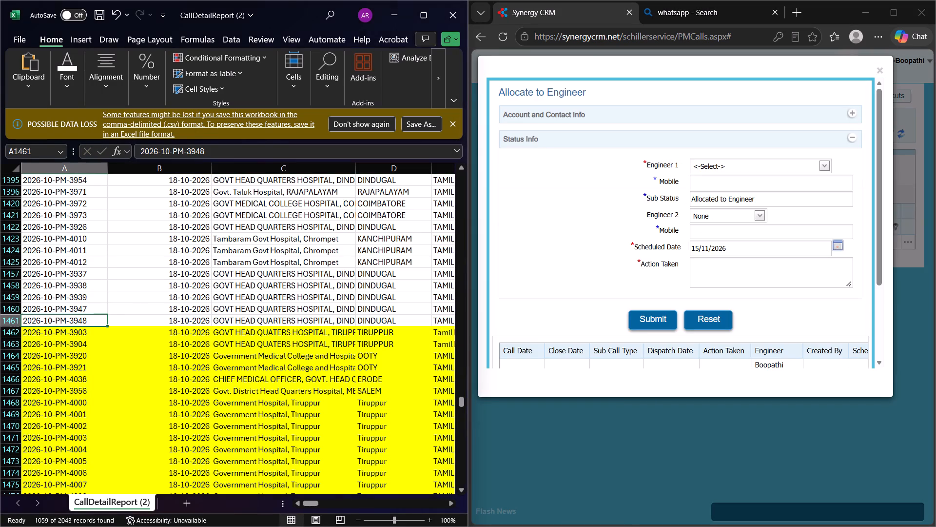
pyautogui.hotkey('ctrl', 'c')
pyautogui.scroll(-6, 792, 214)
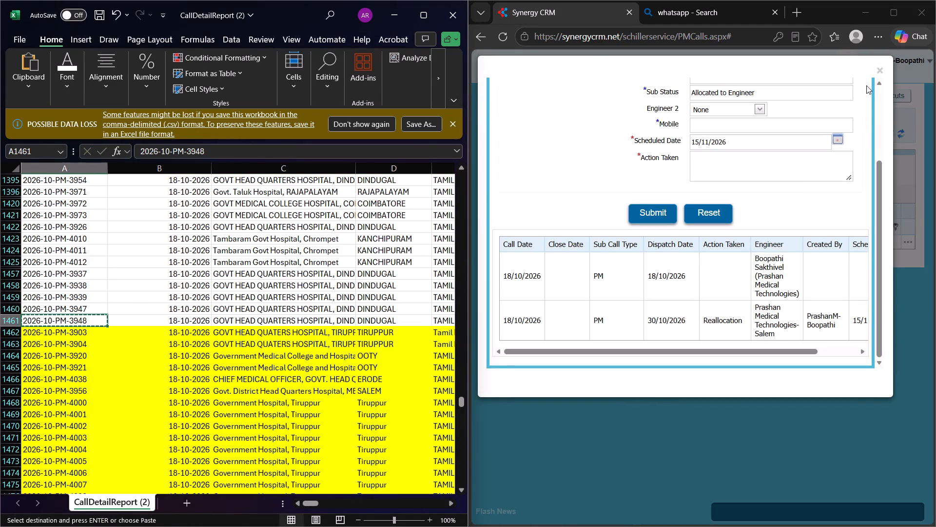
pyautogui.click(882, 71)
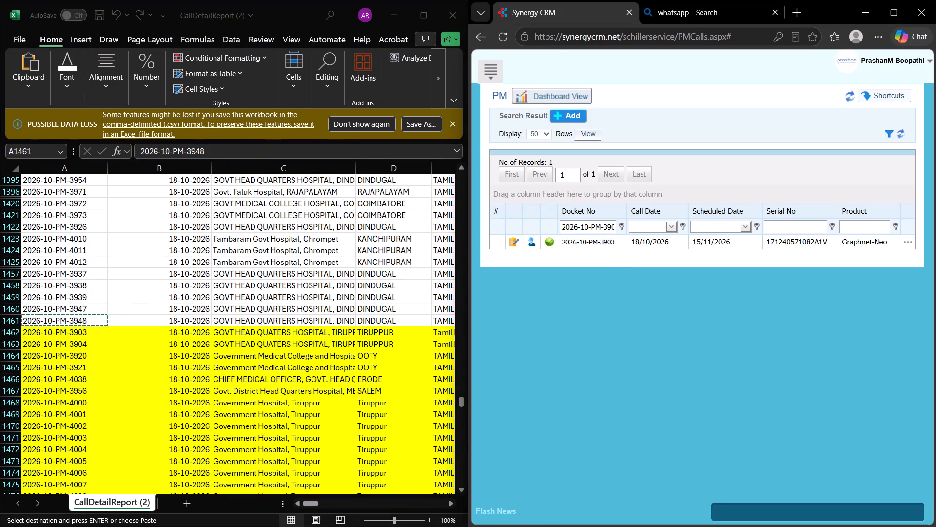
pyautogui.moveTo(562, 227); pyautogui.dragTo(644, 223)
pyautogui.hotkey('ctrl', 'v')
# Fill row 1461 of the Excel call report yellow.
pyautogui.doubleClick(9, 319)
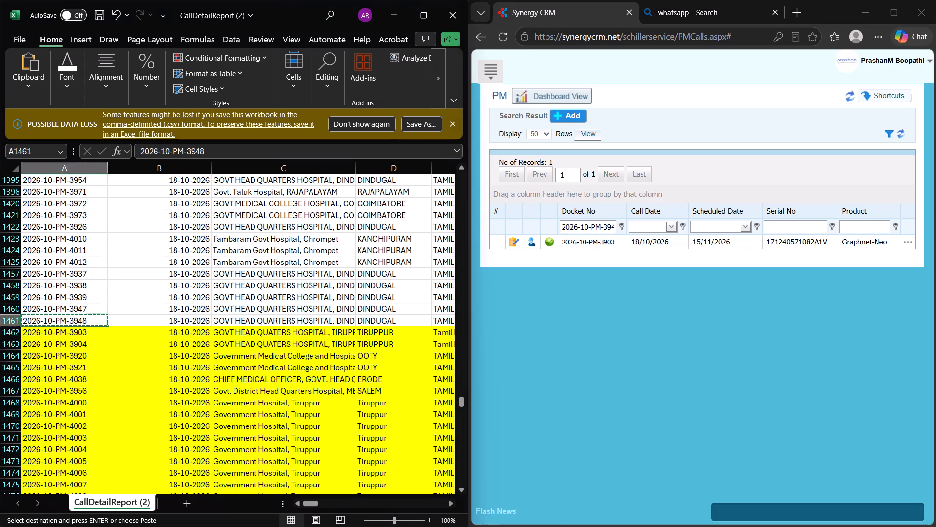
pyautogui.click(74, 79)
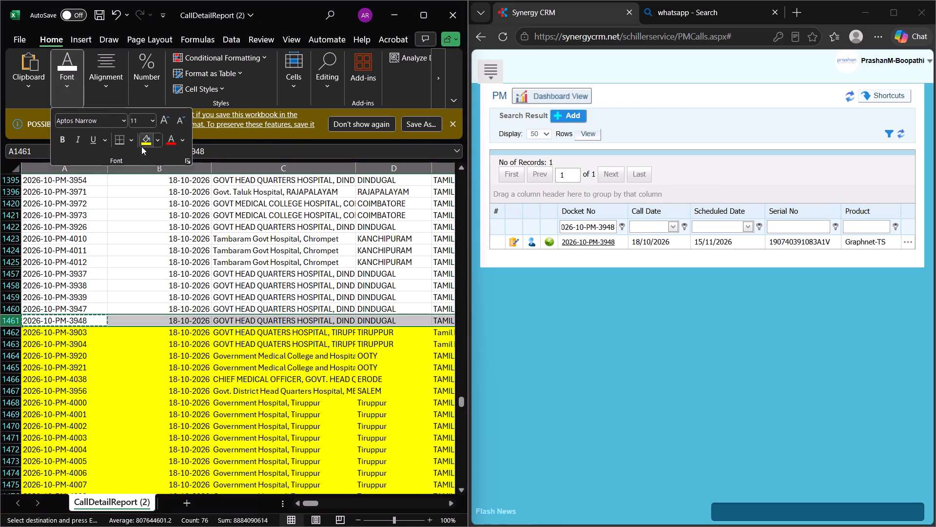
pyautogui.click(145, 143)
pyautogui.click(535, 243)
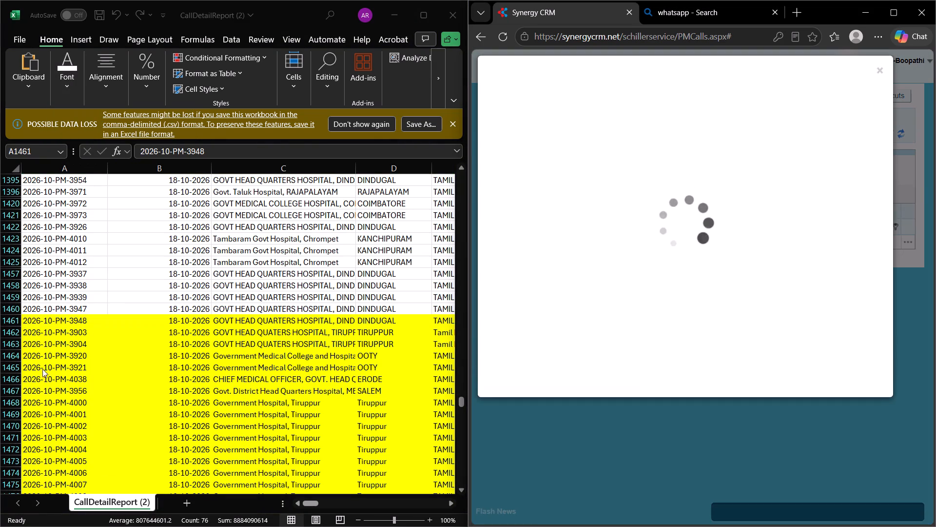
pyautogui.click(96, 307)
pyautogui.click(96, 307)
pyautogui.click(96, 306)
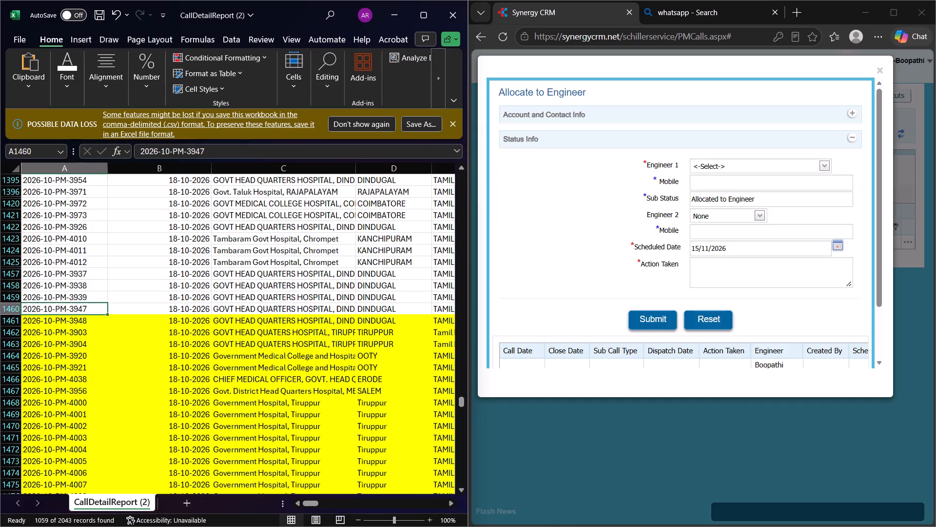
pyautogui.hotkey('ctrl', 'c')
# Check docket 2026-10-PM-3948's allocation history, then submit its reallocation to Prashan Medical Technologies-Coimbatore with action taken REALLOCATION.
pyautogui.scroll(-4, 592, 326)
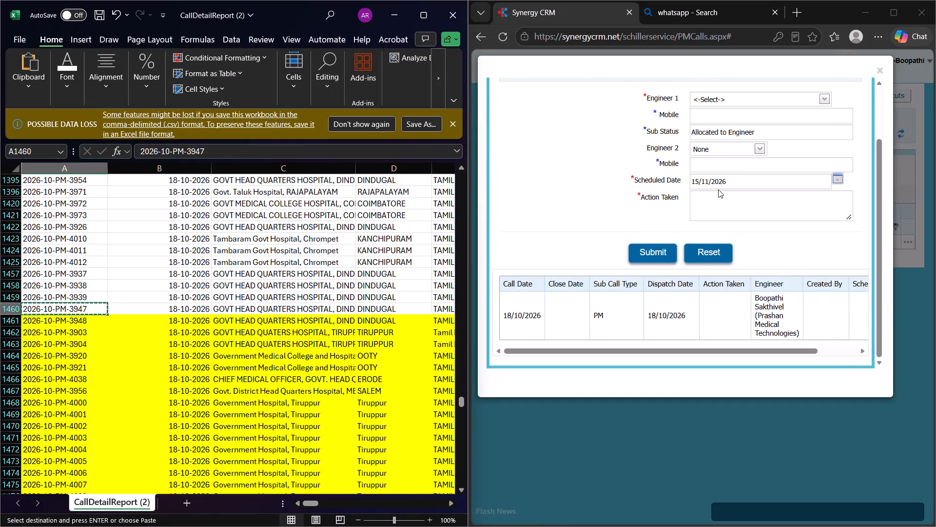
pyautogui.scroll(4, 679, 229)
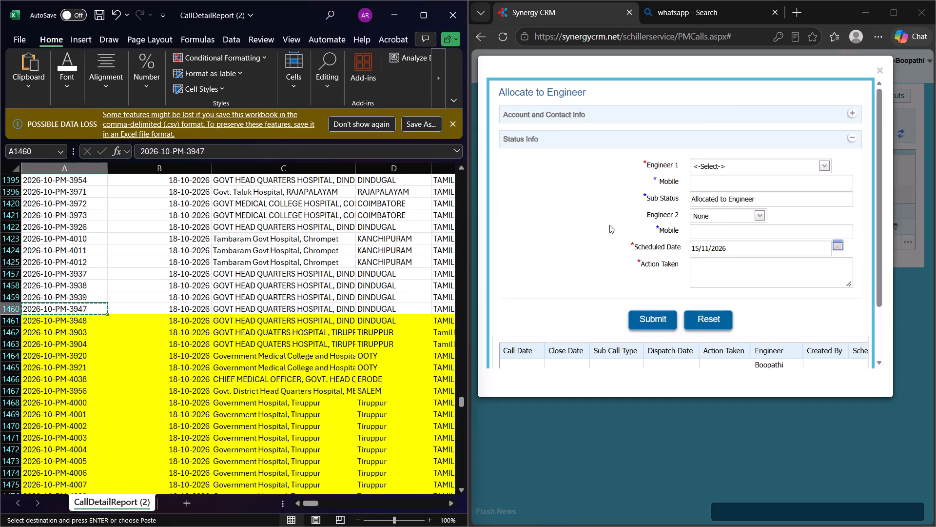
pyautogui.click(823, 165)
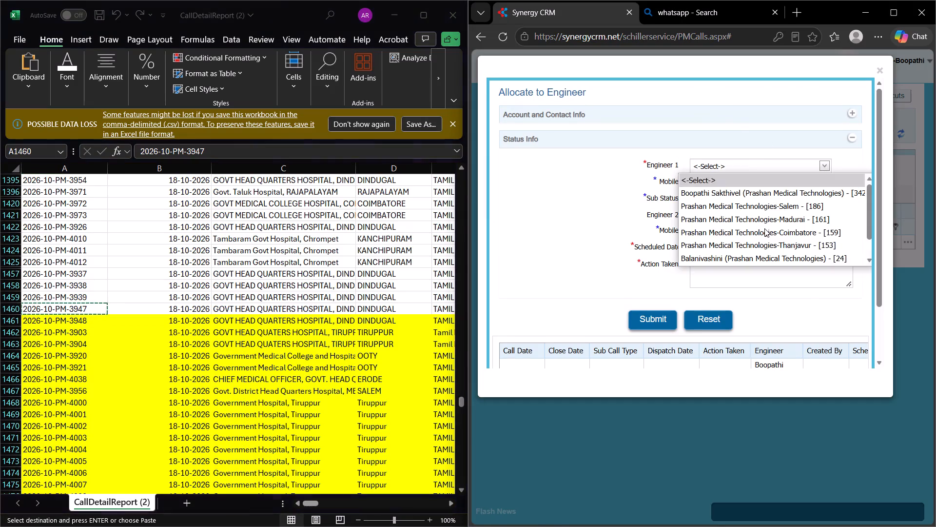
pyautogui.click(769, 230)
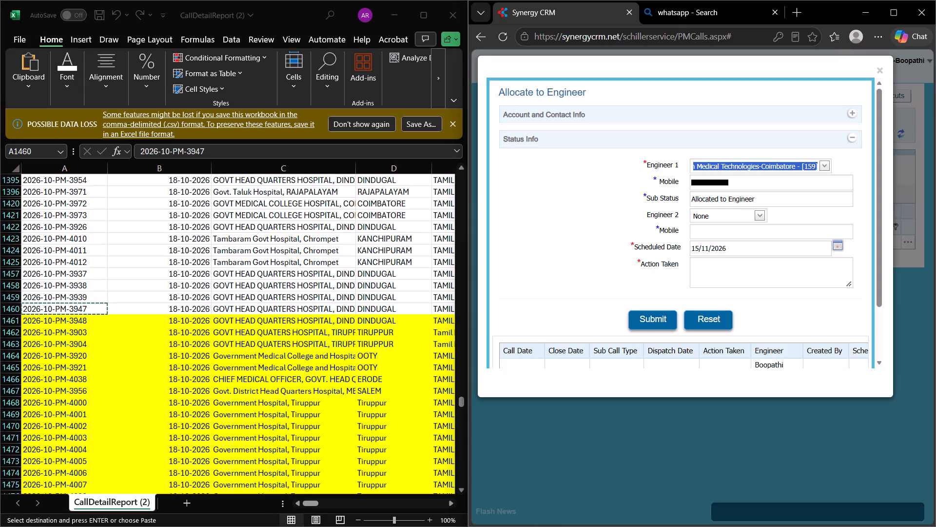
pyautogui.click(744, 277)
pyautogui.write('REALLOCATION')
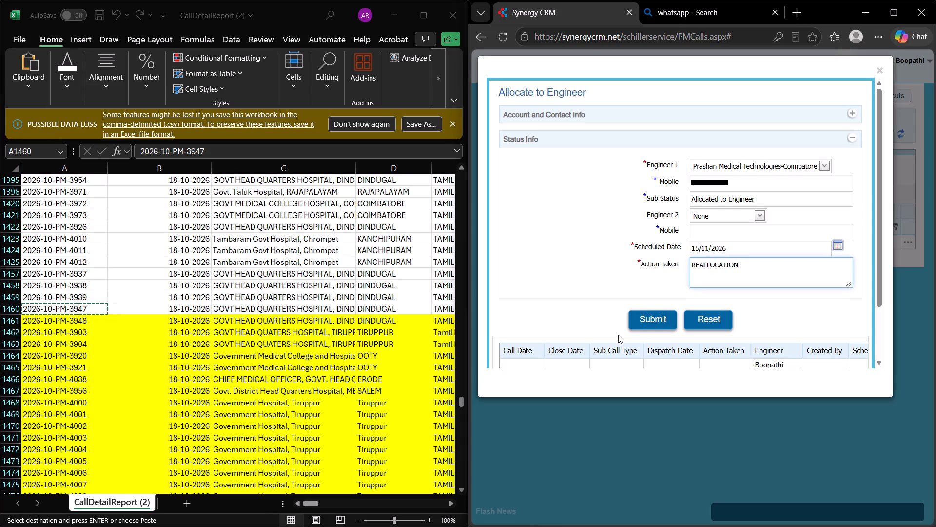
pyautogui.click(659, 321)
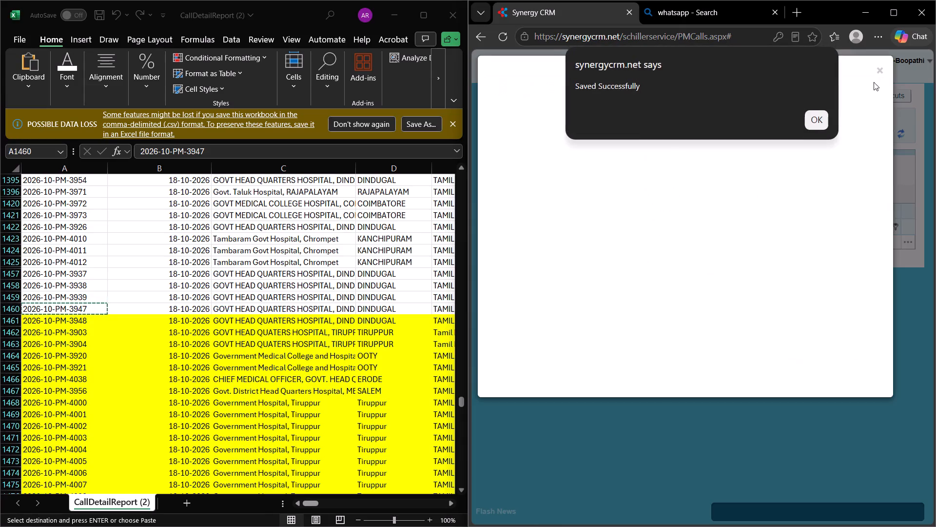
pyautogui.click(820, 121)
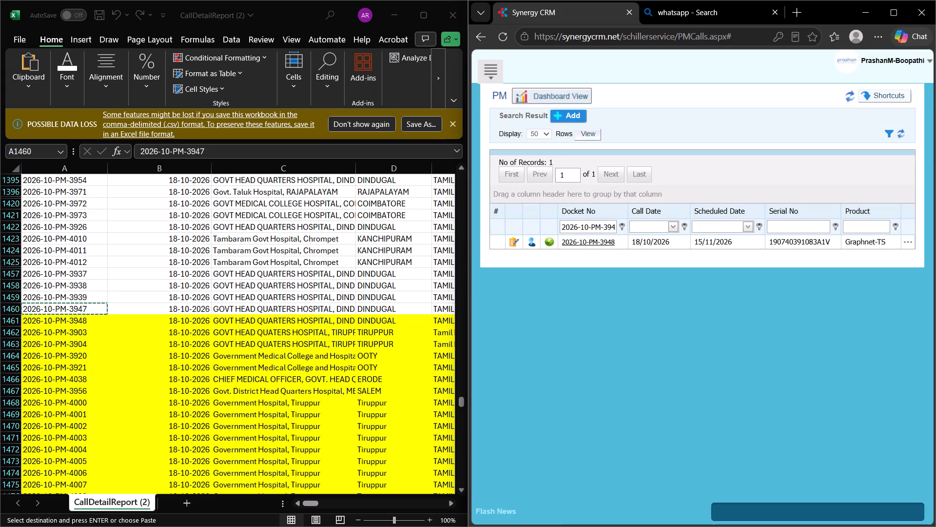
pyautogui.moveTo(562, 225); pyautogui.dragTo(661, 224)
pyautogui.hotkey('ctrl', 'v')
# Fill row 1460 of the Excel call report yellow.
pyautogui.doubleClick(8, 310)
pyautogui.click(77, 80)
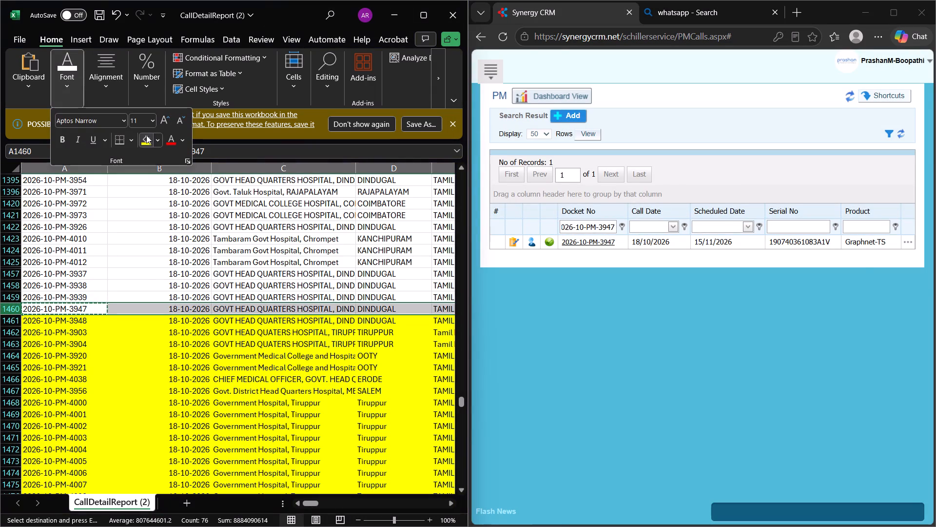
pyautogui.click(146, 136)
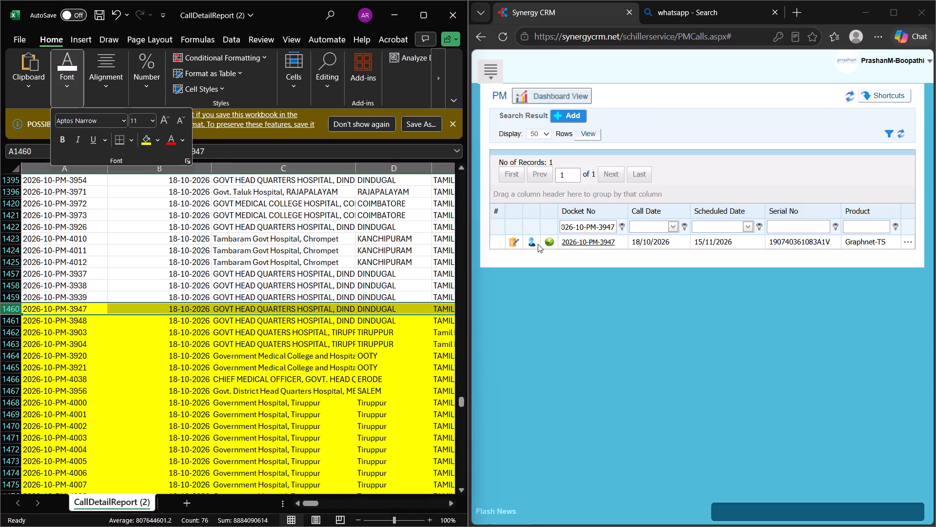
# Check docket 2026-10-PM-3947's allocation history, then submit its reallocation to Prashan Medical Technologies-Coimbatore with action taken REALLOCATION.
pyautogui.click(532, 243)
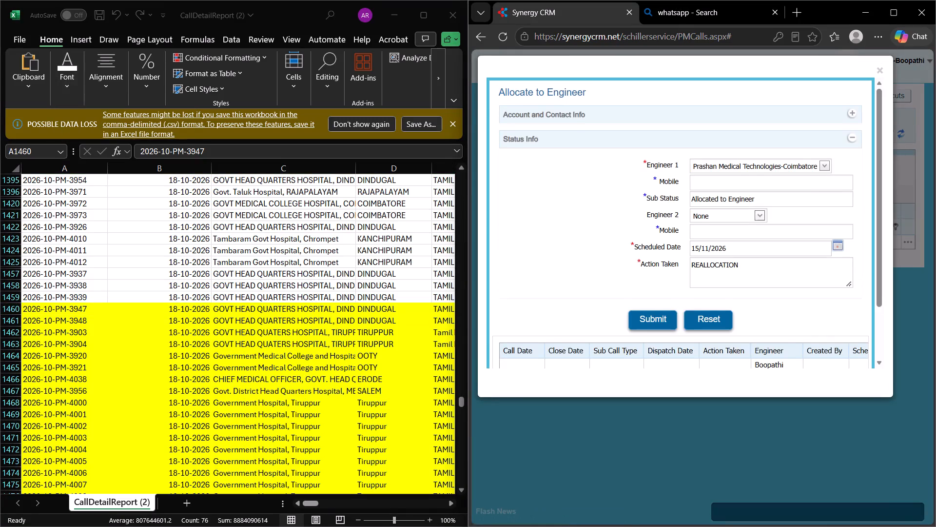
pyautogui.scroll(-10, 750, 213)
pyautogui.scroll(5, 759, 198)
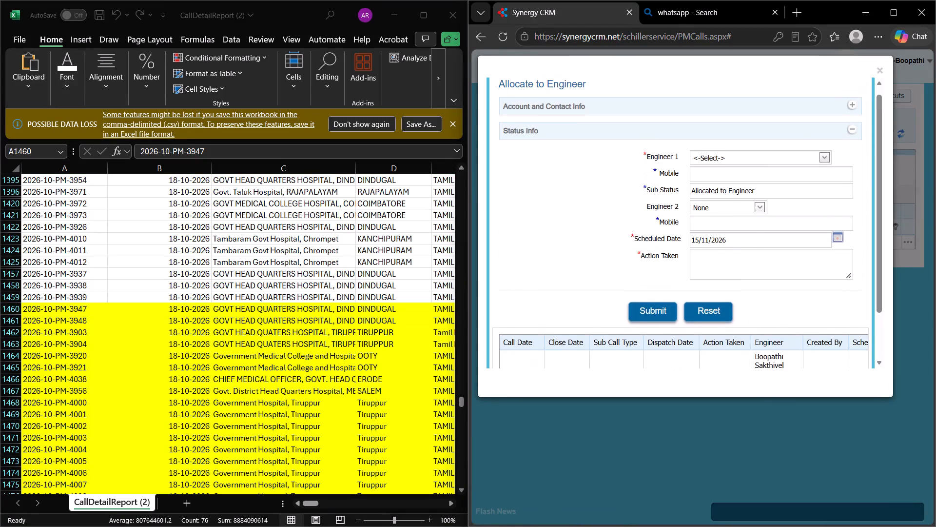
pyautogui.click(826, 168)
pyautogui.click(804, 230)
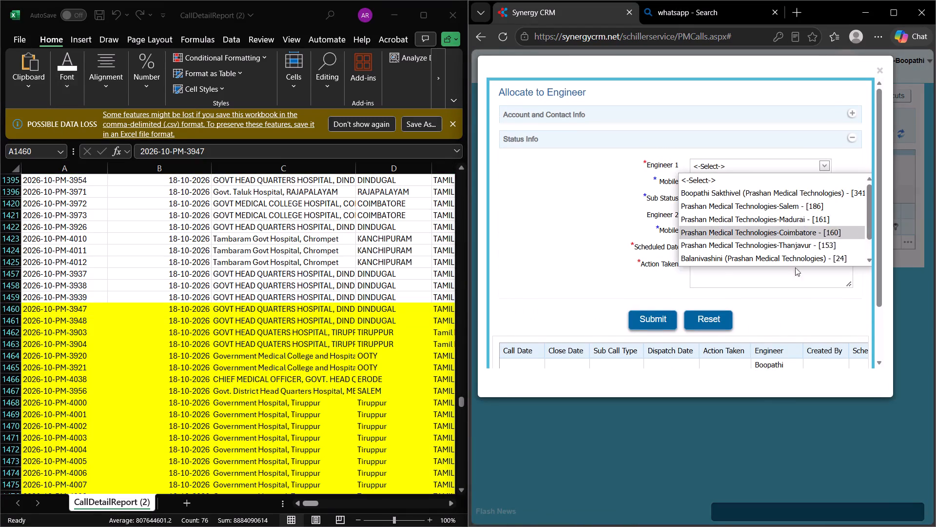
pyautogui.click(785, 281)
pyautogui.write('REALLOCATION')
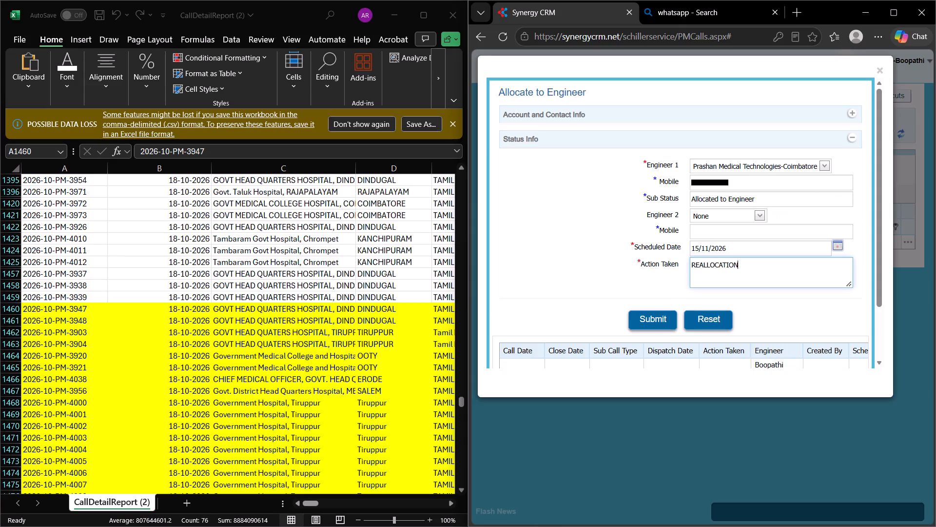
pyautogui.click(665, 321)
pyautogui.click(60, 297)
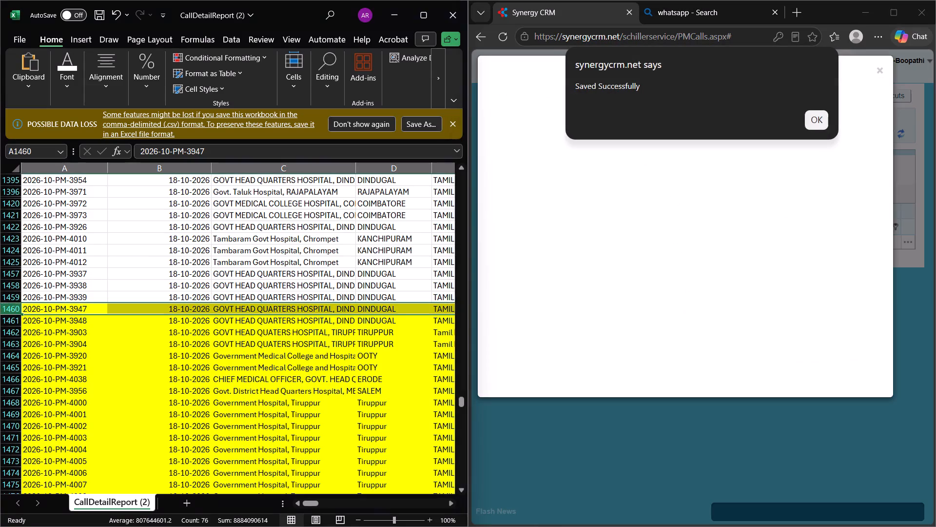
pyautogui.click(66, 295)
pyautogui.hotkey('ctrl', 'c')
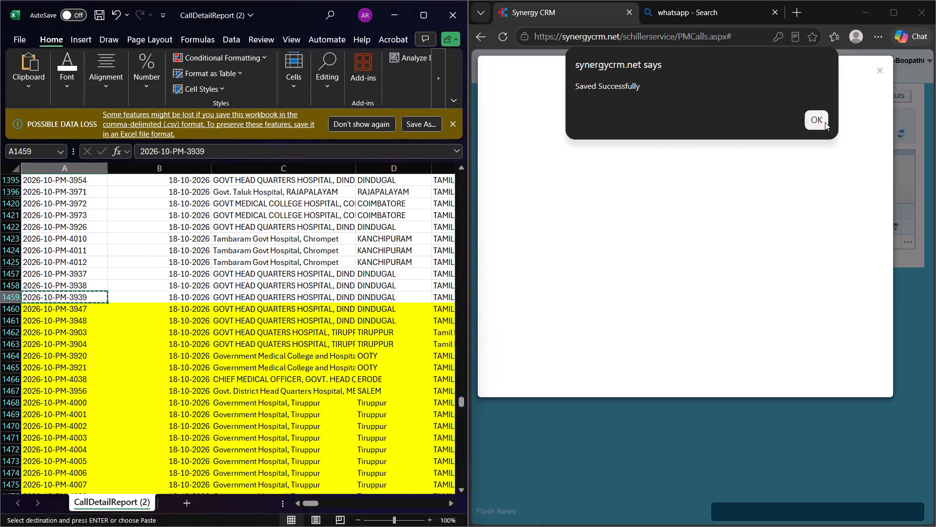
pyautogui.click(815, 122)
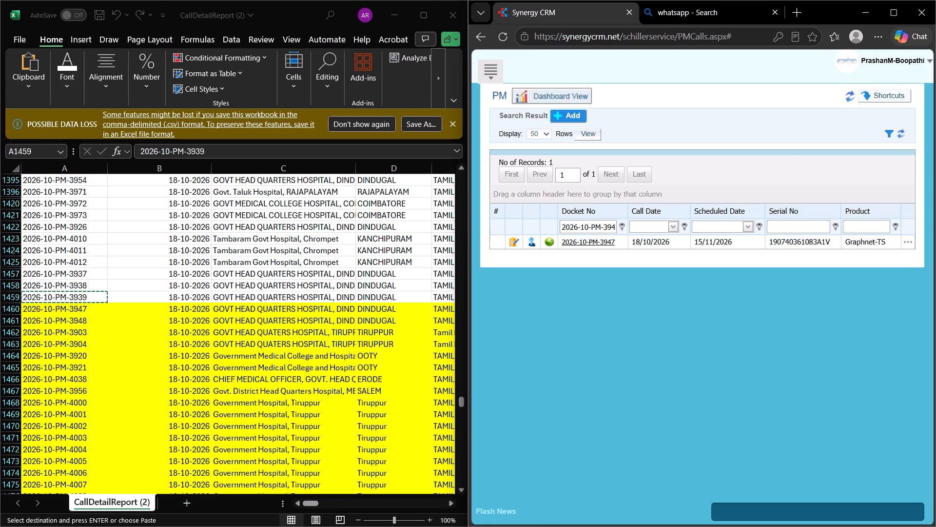
pyautogui.moveTo(562, 227); pyautogui.dragTo(654, 230)
pyautogui.hotkey('ctrl', 'v')
# Fill row 1459 of the Excel call report yellow.
pyautogui.doubleClick(11, 297)
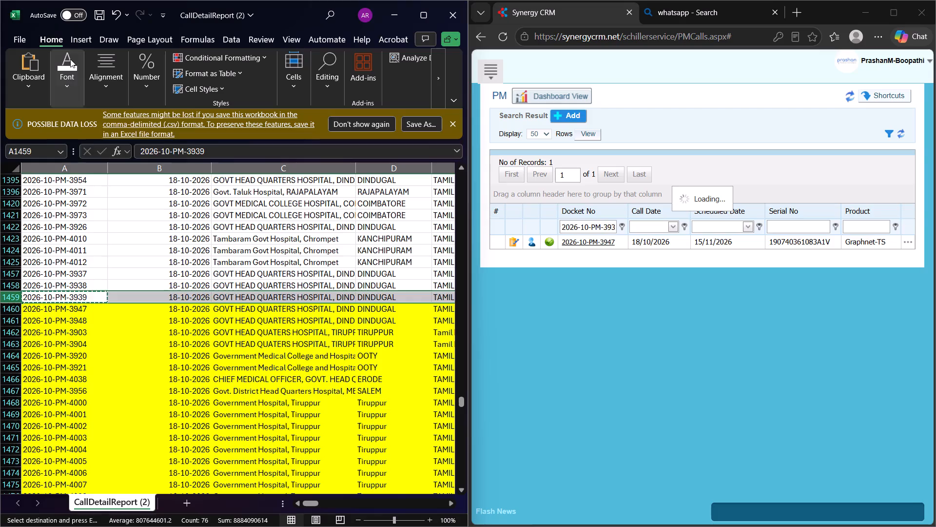
pyautogui.click(70, 59)
pyautogui.click(145, 139)
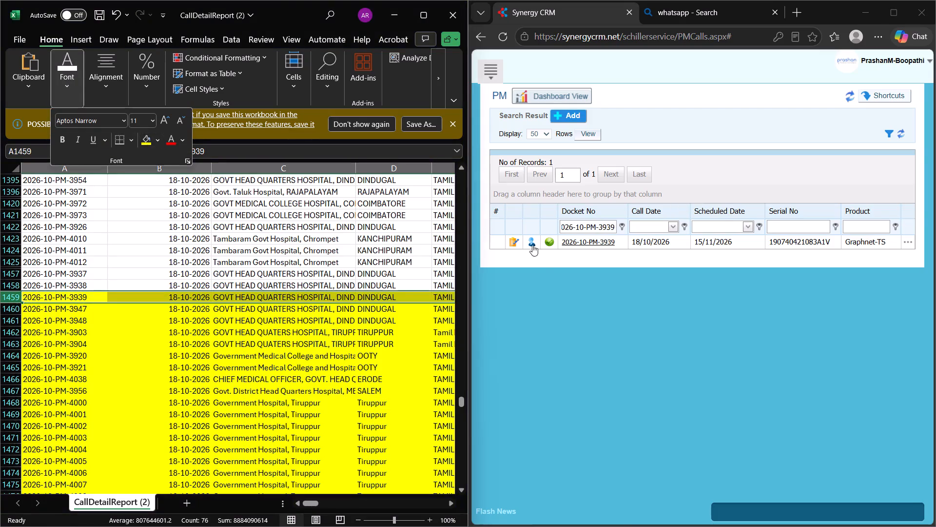
# Submit docket 2026-10-PM-3939's reallocation in the CRM to Prashan Medical Technologies-Coimbatore with action taken REALLOCATION.
pyautogui.click(532, 245)
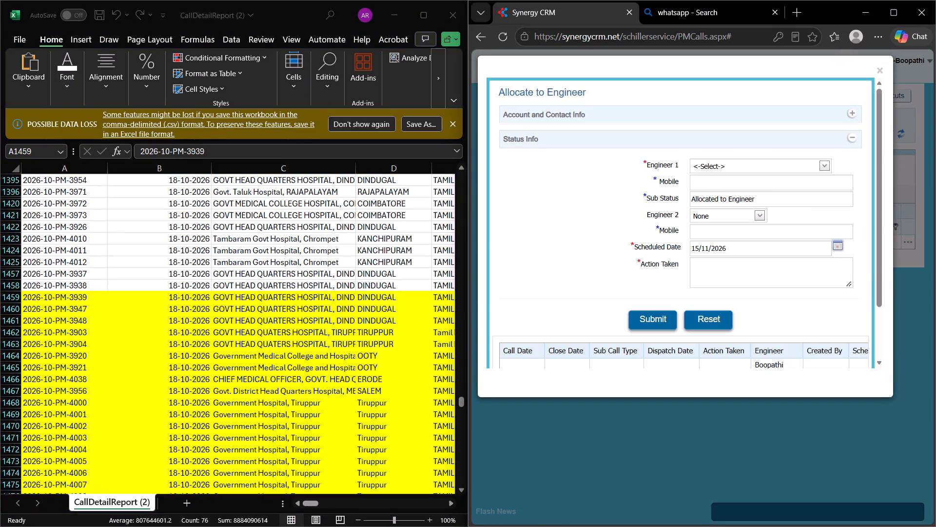
pyautogui.click(825, 166)
pyautogui.click(817, 223)
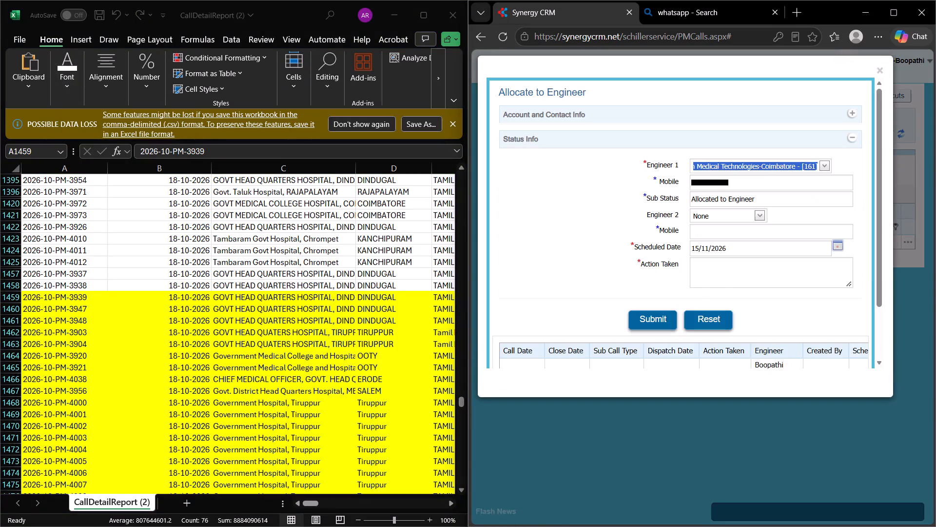
pyautogui.click(793, 283)
pyautogui.write('REALLOCATION')
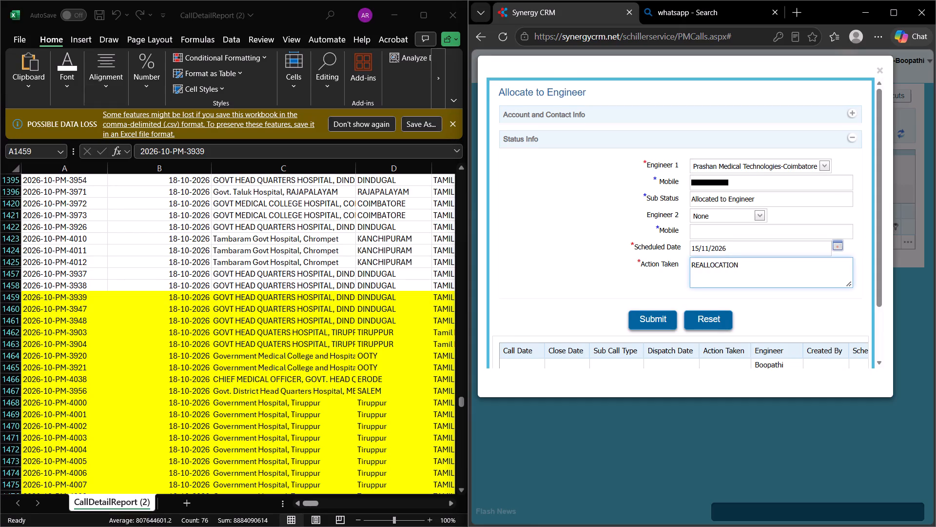
pyautogui.scroll(-7, 748, 259)
pyautogui.click(662, 259)
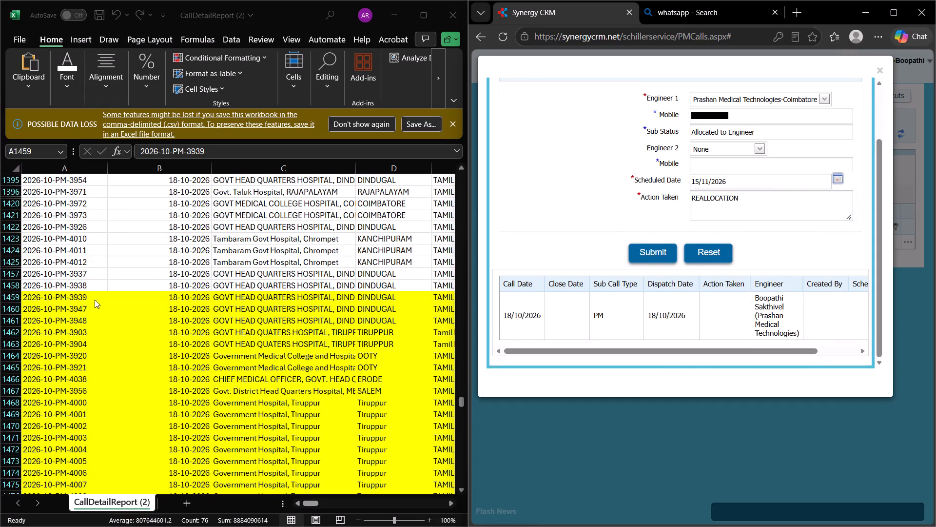
pyautogui.click(94, 286)
pyautogui.click(94, 286)
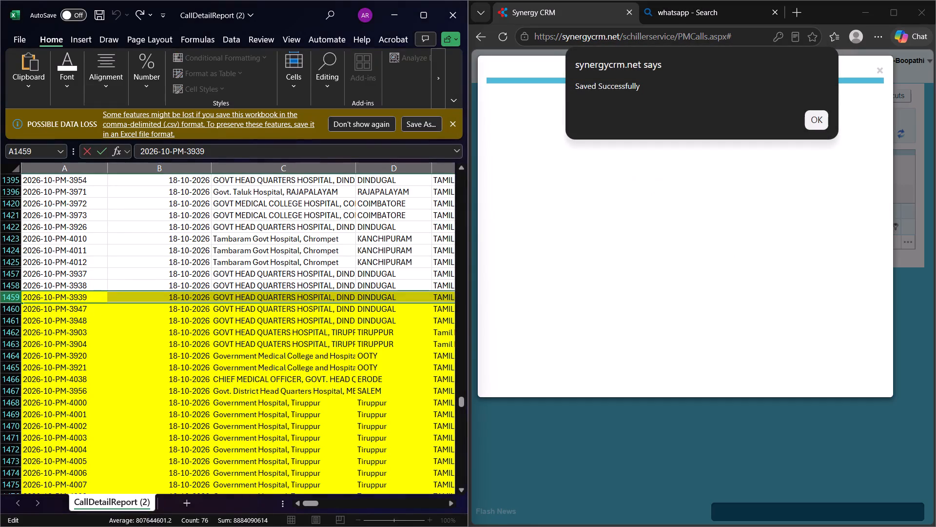
pyautogui.click(96, 284)
pyautogui.hotkey('ctrl', 'c')
pyautogui.click(815, 120)
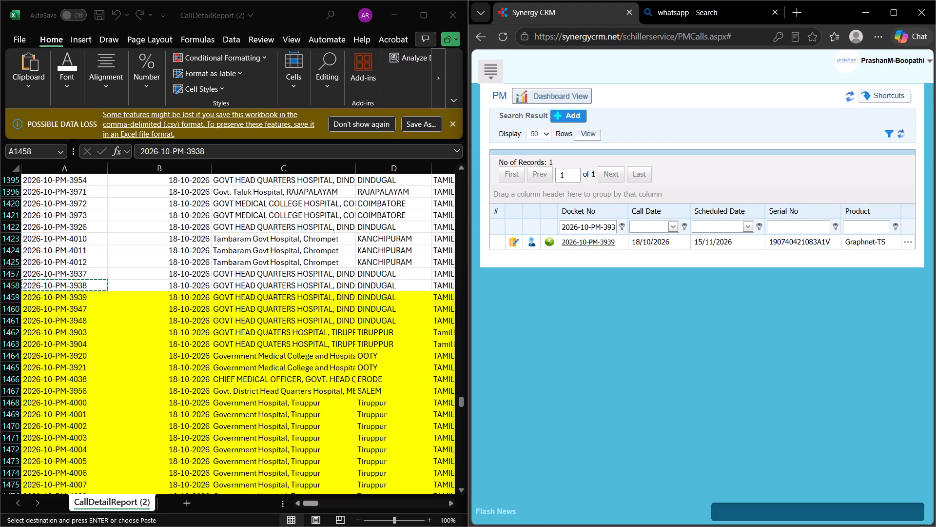
pyautogui.moveTo(562, 226); pyautogui.dragTo(630, 222)
pyautogui.hotkey('ctrl', 'v')
# Fill row 1458 of the Excel call report yellow.
pyautogui.doubleClick(17, 287)
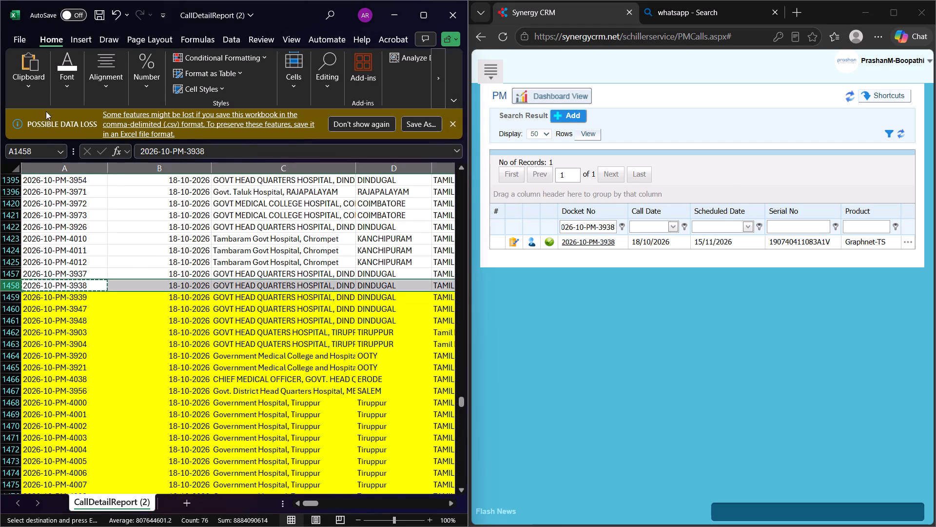
pyautogui.click(66, 78)
pyautogui.click(149, 141)
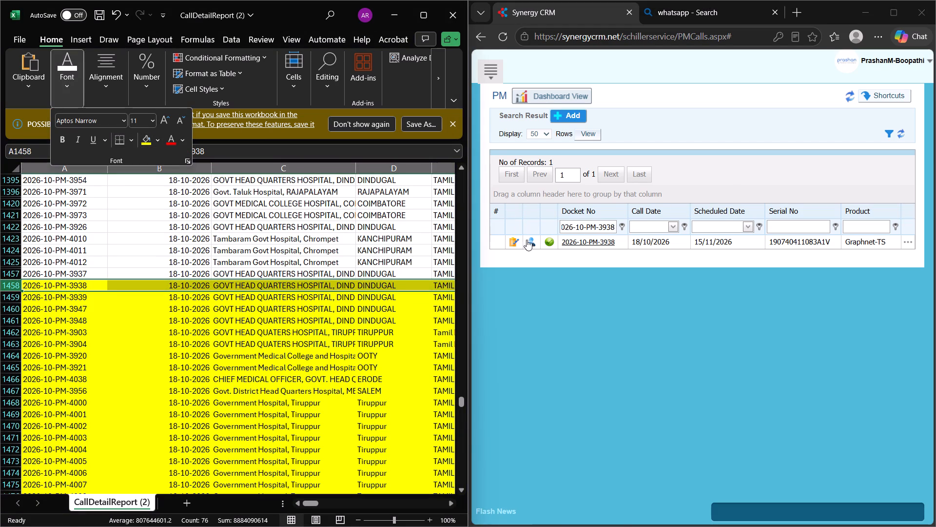
pyautogui.click(530, 242)
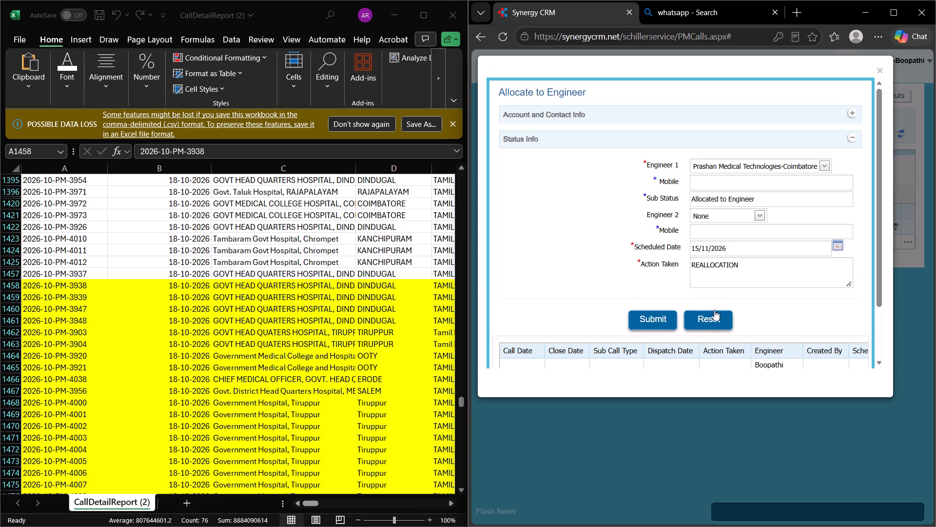
pyautogui.scroll(-3, 670, 261)
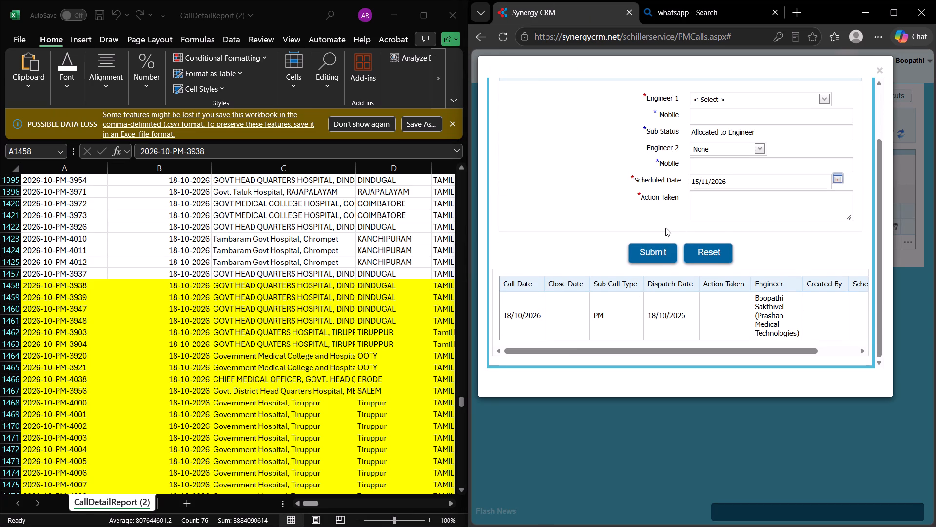
pyautogui.click(830, 101)
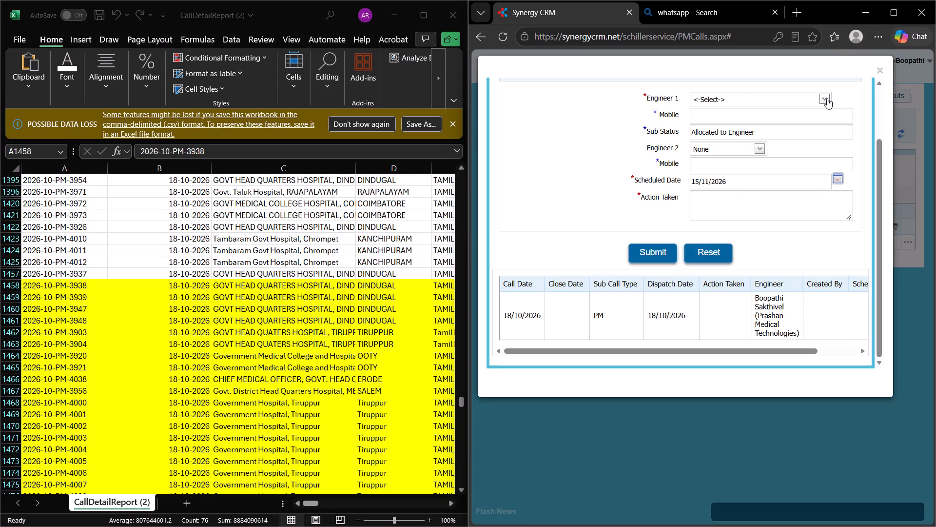
pyautogui.click(827, 98)
pyautogui.click(815, 149)
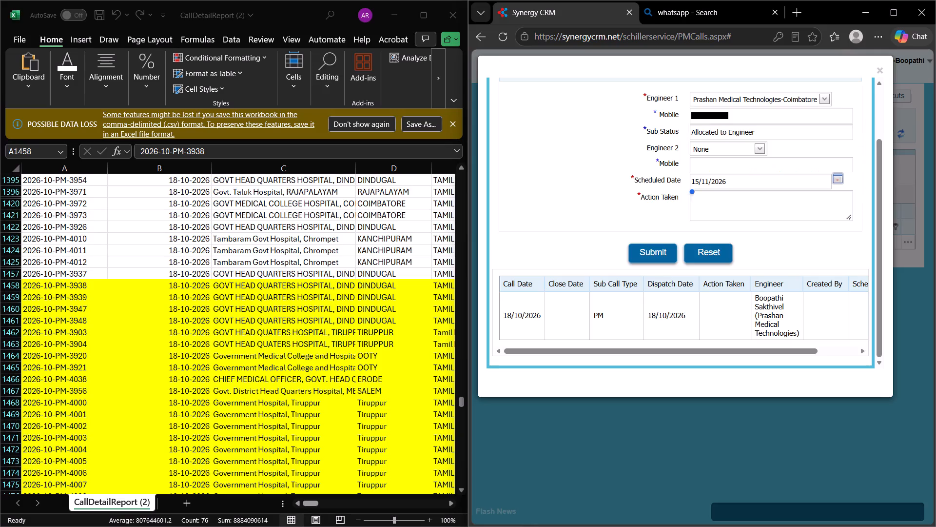
pyautogui.click(766, 212)
pyautogui.write('REALLOCATION')
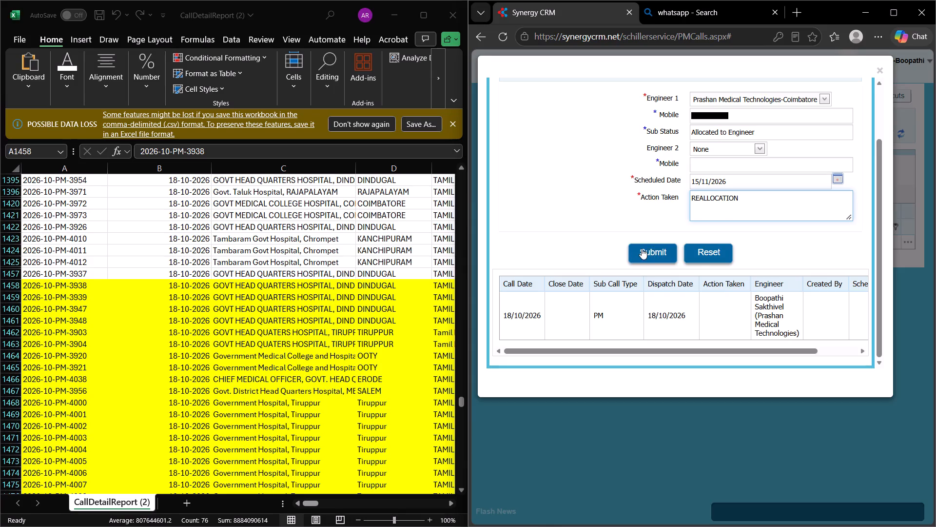
pyautogui.click(642, 248)
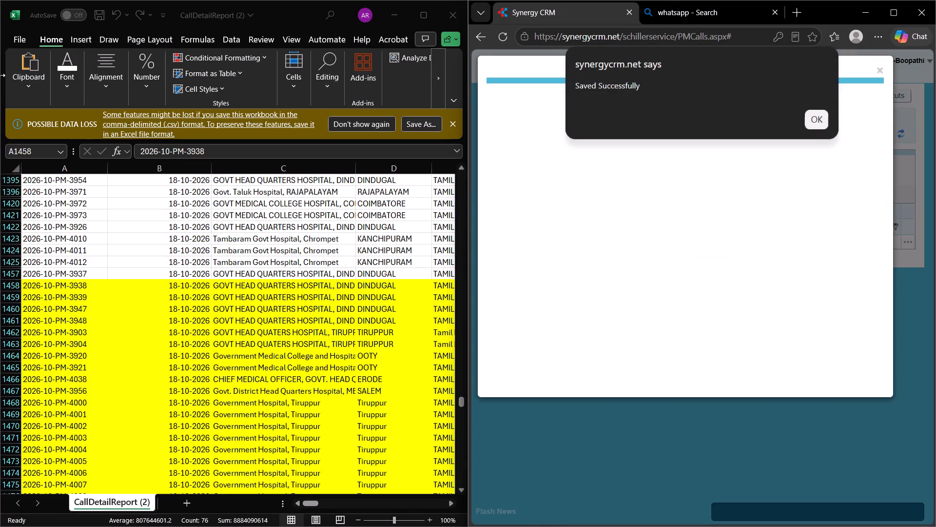
pyautogui.click(73, 272)
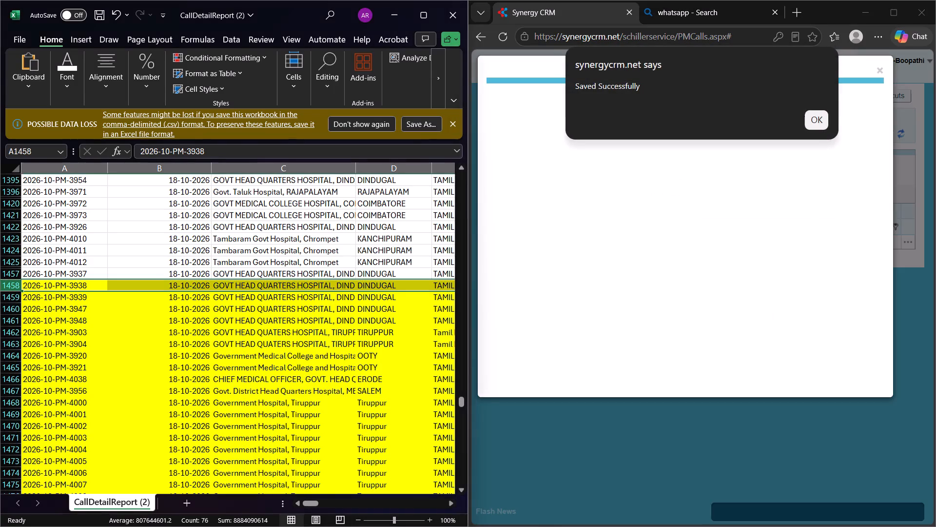
pyautogui.click(73, 272)
pyautogui.click(74, 272)
pyautogui.hotkey('ctrl', 'c')
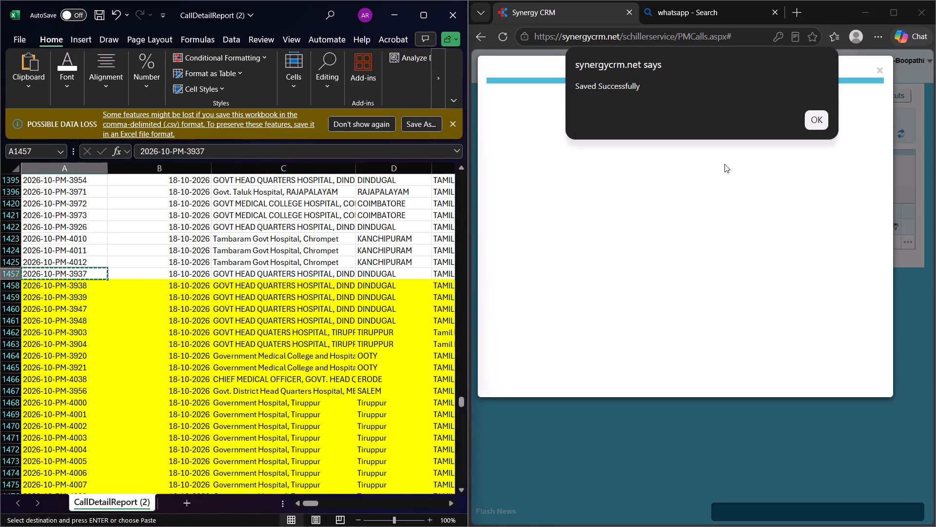
pyautogui.click(817, 124)
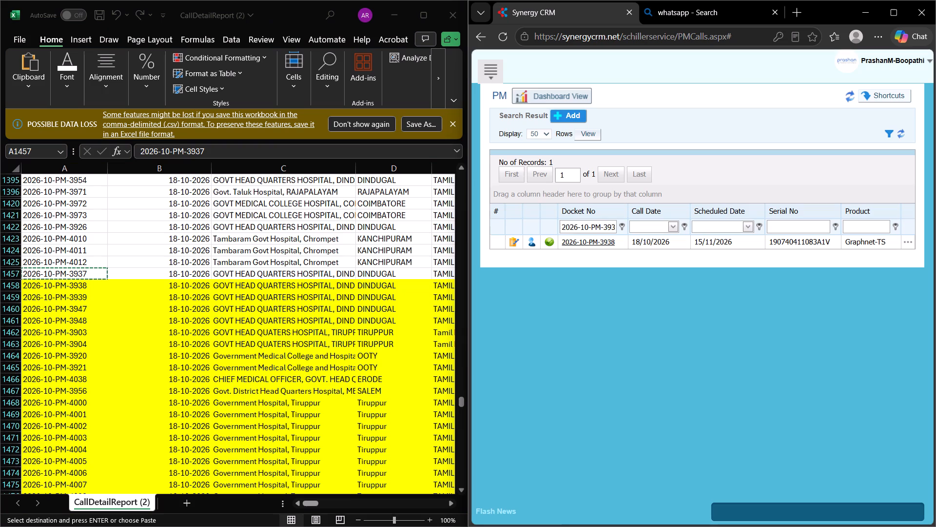
pyautogui.moveTo(564, 227); pyautogui.dragTo(618, 232)
pyautogui.hotkey('ctrl', 'v')
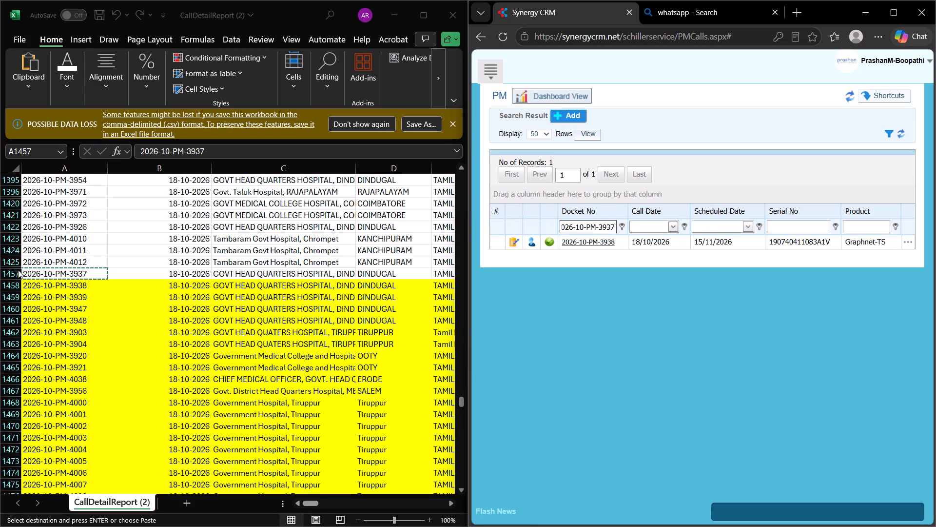
# Fill row 1457 of the Excel call report yellow.
pyautogui.click(14, 270)
pyautogui.click(14, 270)
pyautogui.click(11, 278)
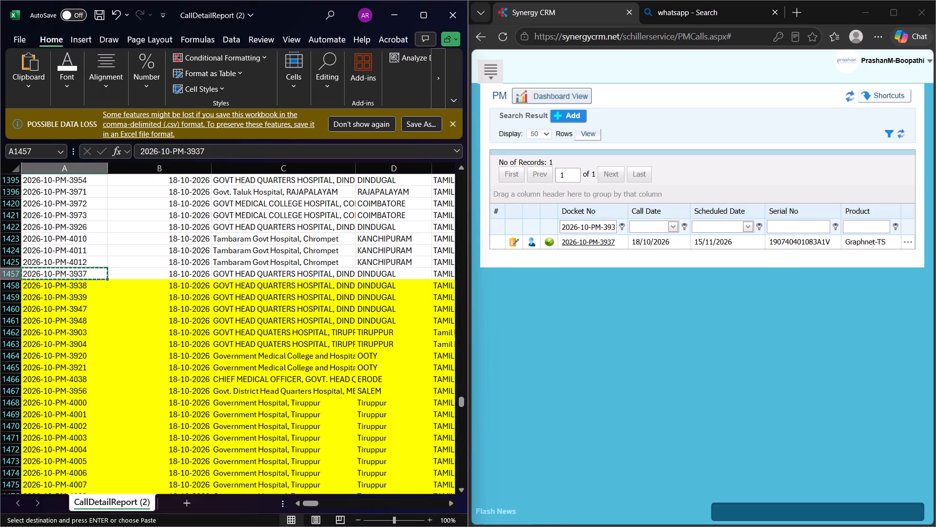
pyautogui.click(16, 272)
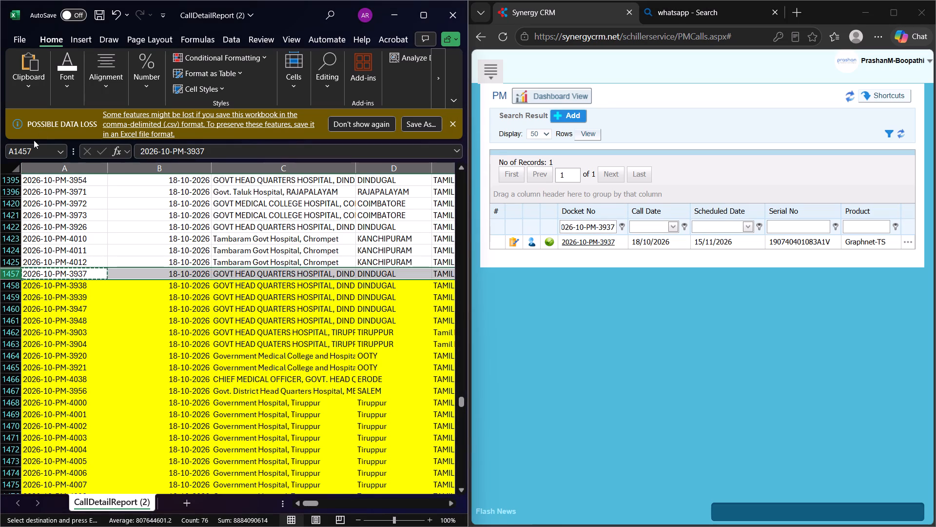
pyautogui.click(74, 72)
pyautogui.click(146, 144)
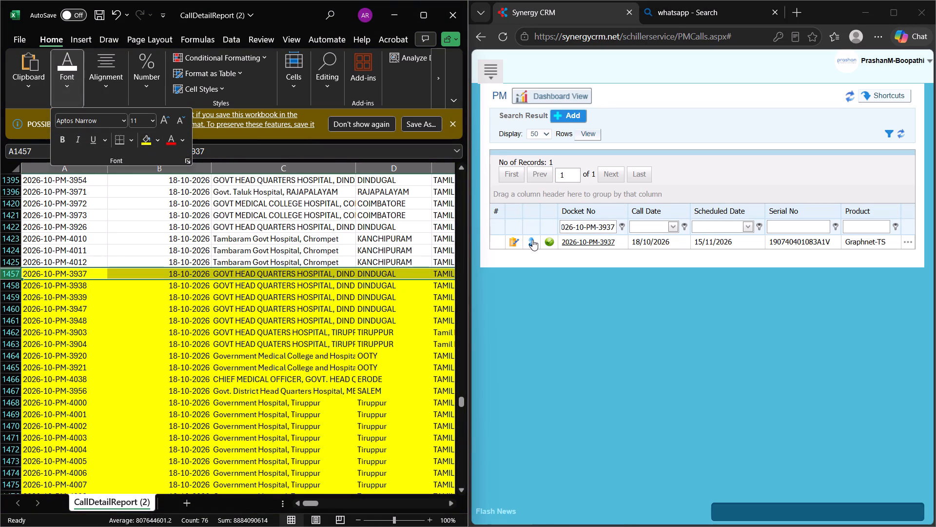
# Check docket 2026-10-PM-3937's allocation history in the CRM, then submit its reallocation to Prashan Medical Technologies-Coimbatore with action taken REALLOCATION.
pyautogui.click(527, 239)
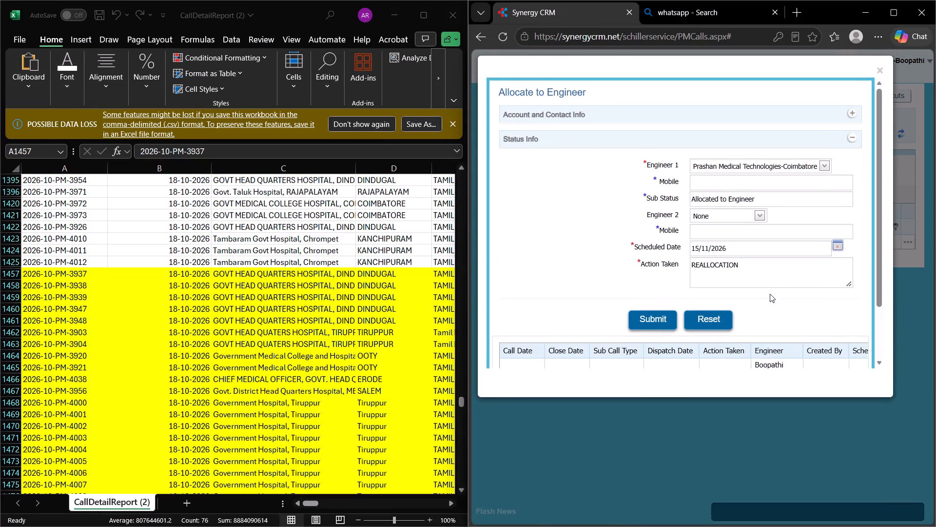
pyautogui.scroll(-5, 776, 292)
pyautogui.scroll(5, 776, 292)
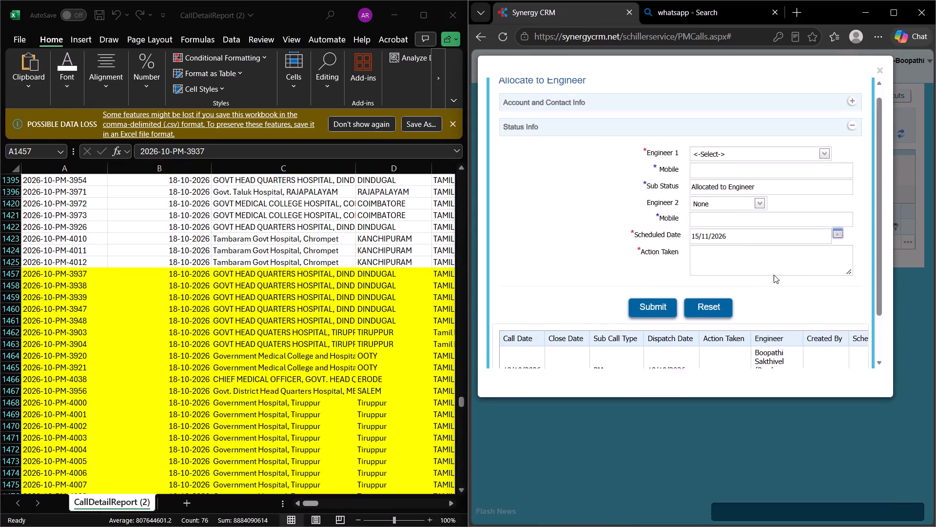
pyautogui.click(822, 171)
pyautogui.click(827, 164)
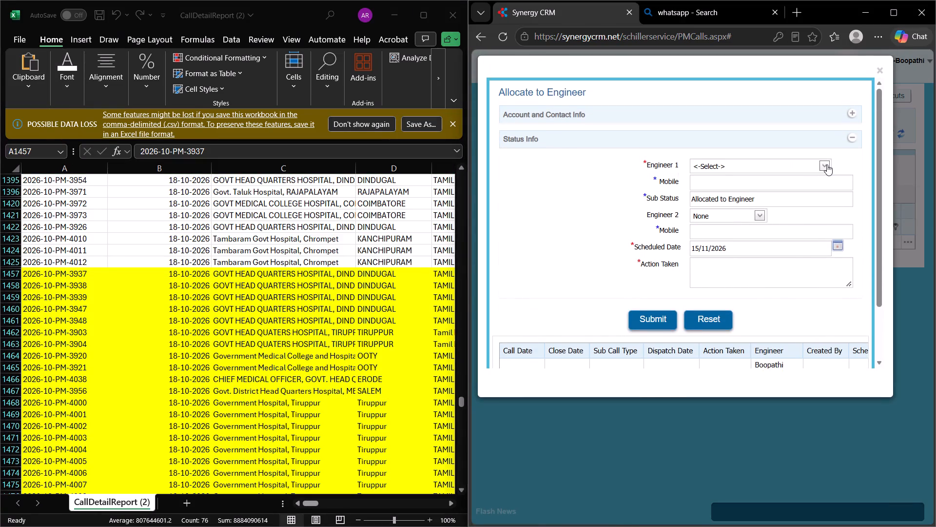
pyautogui.click(821, 221)
pyautogui.click(774, 276)
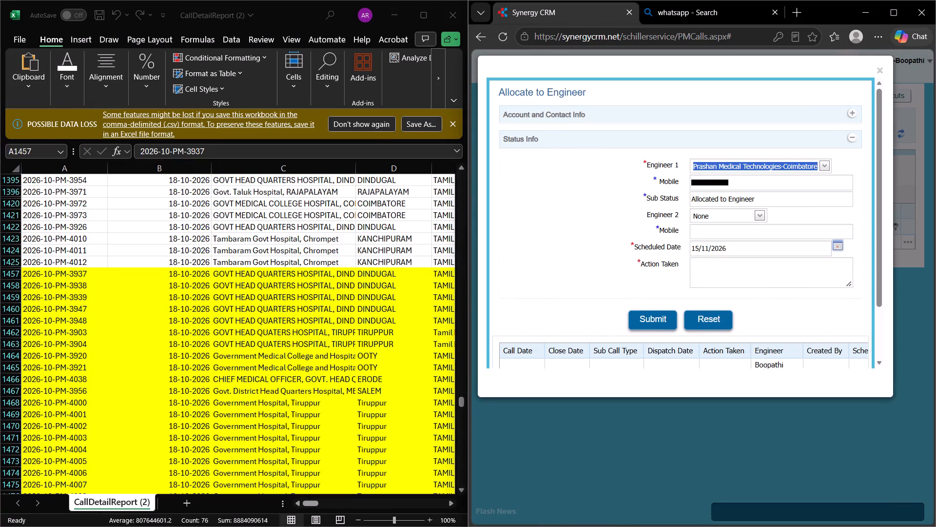
pyautogui.click(775, 273)
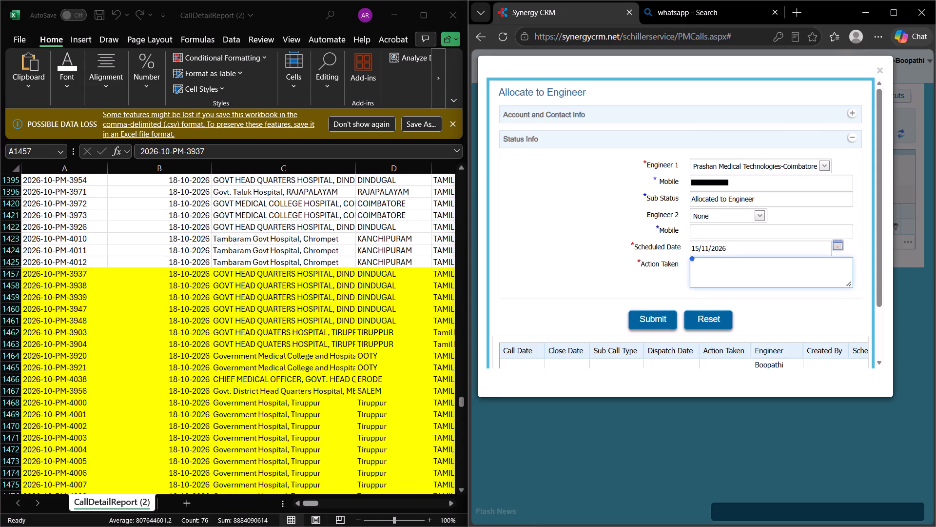
pyautogui.write('REALLOCATION')
pyautogui.click(648, 319)
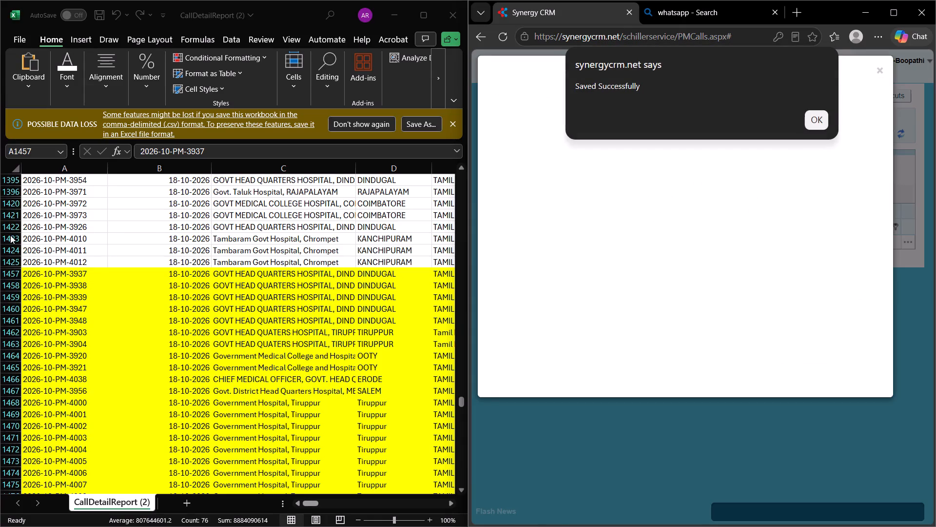
# Fill rows 1423 to 1425 of the Excel call report, the Tambaram Govt Hospital dockets in Kanchipuram, with standard red.
pyautogui.moveTo(10, 235); pyautogui.dragTo(73, 249)
pyautogui.moveTo(19, 236); pyautogui.dragTo(19, 246)
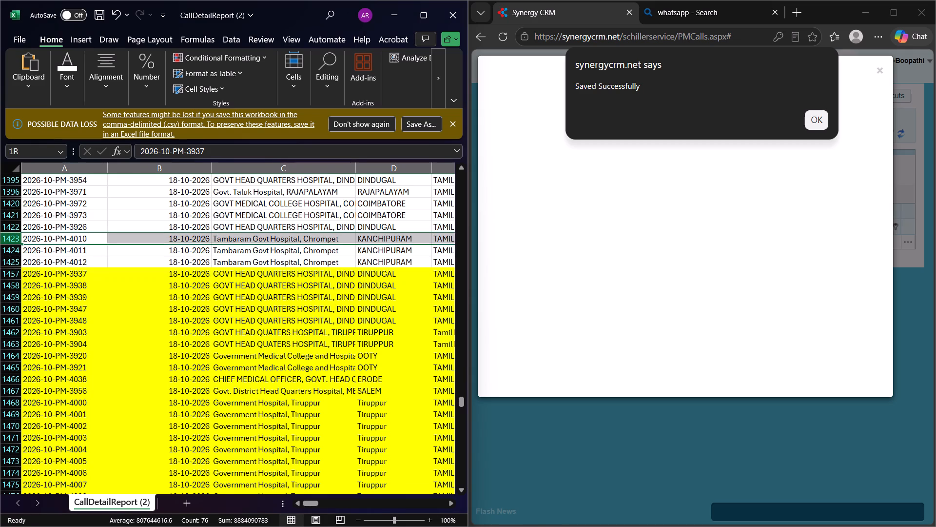
pyautogui.moveTo(19, 246); pyautogui.dragTo(17, 258)
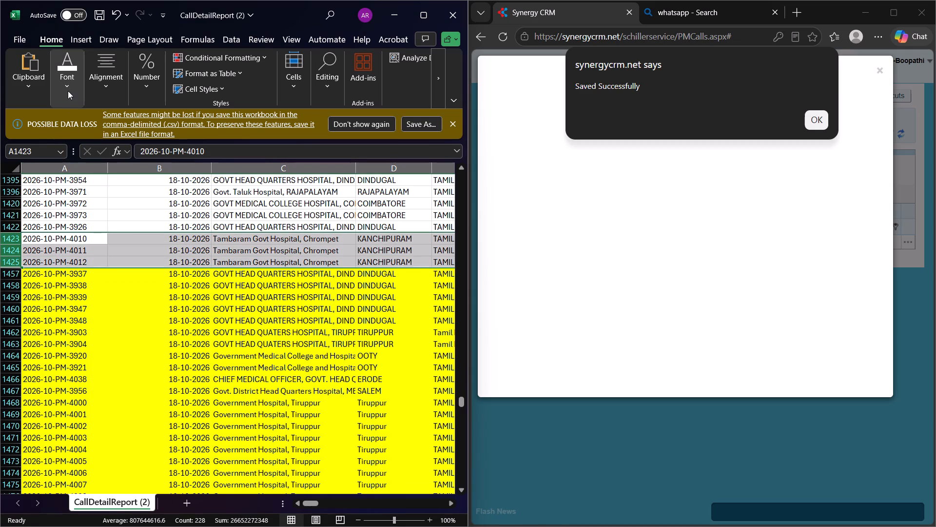
pyautogui.click(69, 90)
pyautogui.click(156, 139)
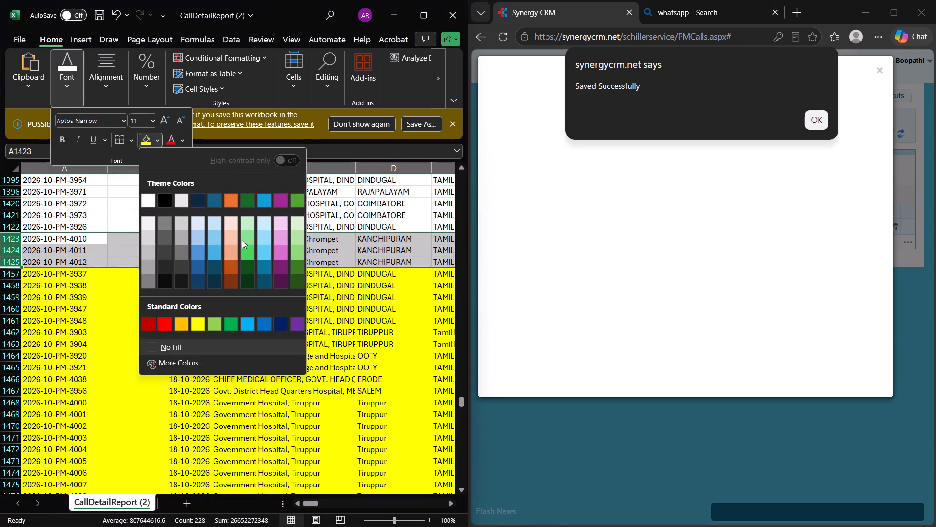
pyautogui.click(162, 327)
# Look through the yellow rows below row 1425 of the Excel call report, down to the November dockets.
pyautogui.scroll(2, 115, 288)
pyautogui.scroll(-15, 115, 288)
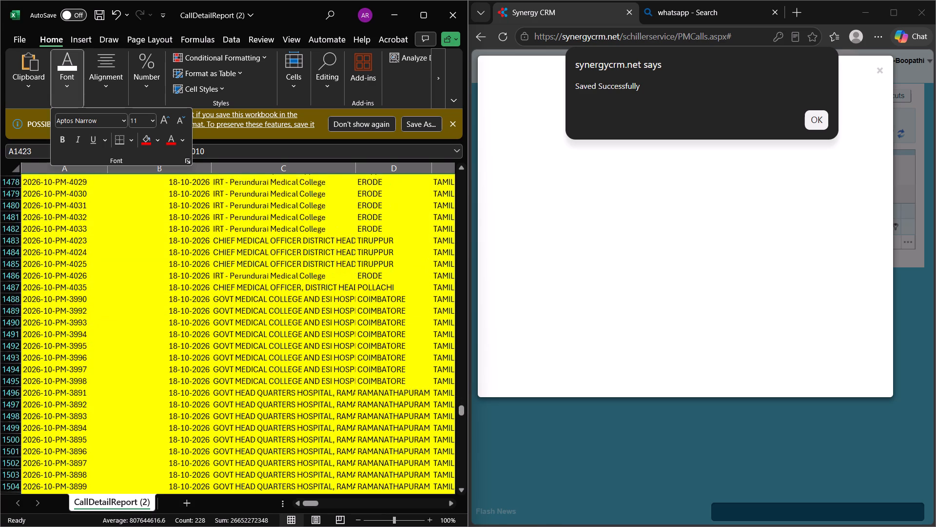
pyautogui.scroll(-7, 117, 287)
pyautogui.scroll(6, 117, 286)
pyautogui.scroll(-4, 117, 285)
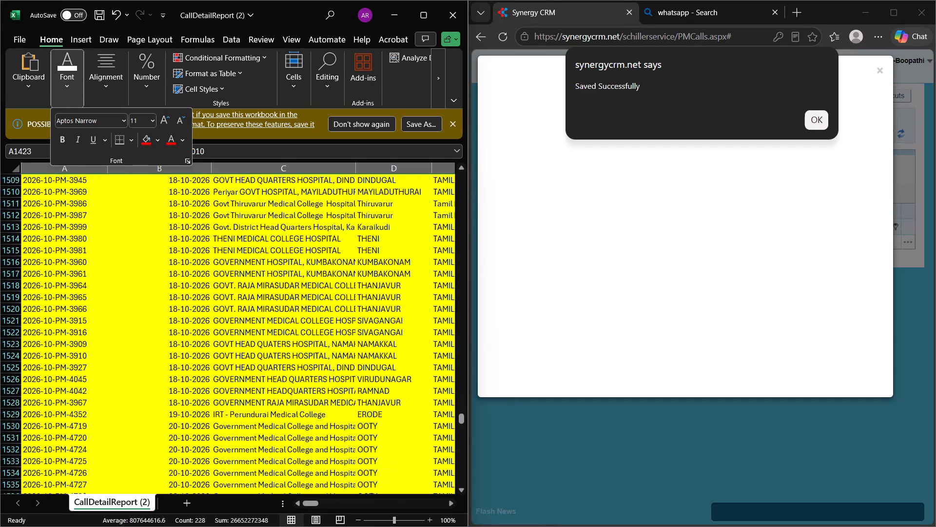
pyautogui.scroll(-20, 117, 287)
pyautogui.scroll(-7, 117, 287)
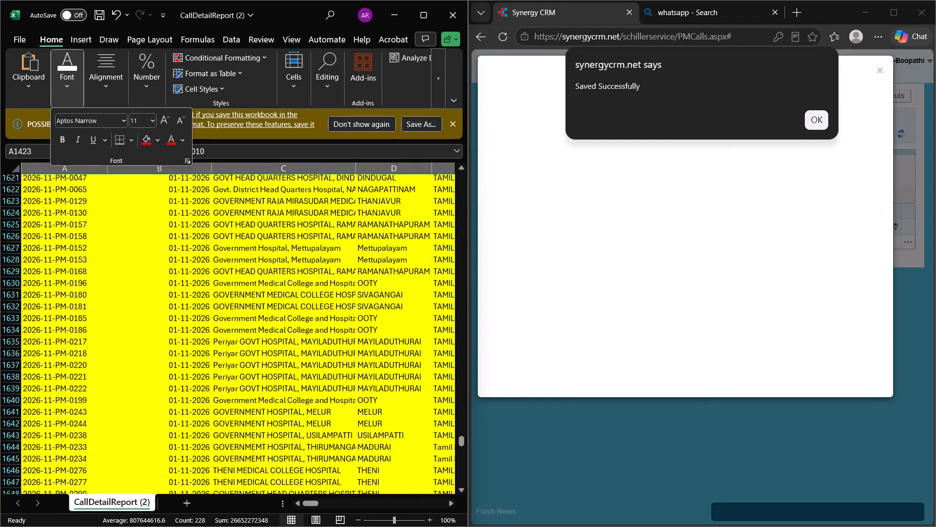
pyautogui.scroll(-11, 117, 288)
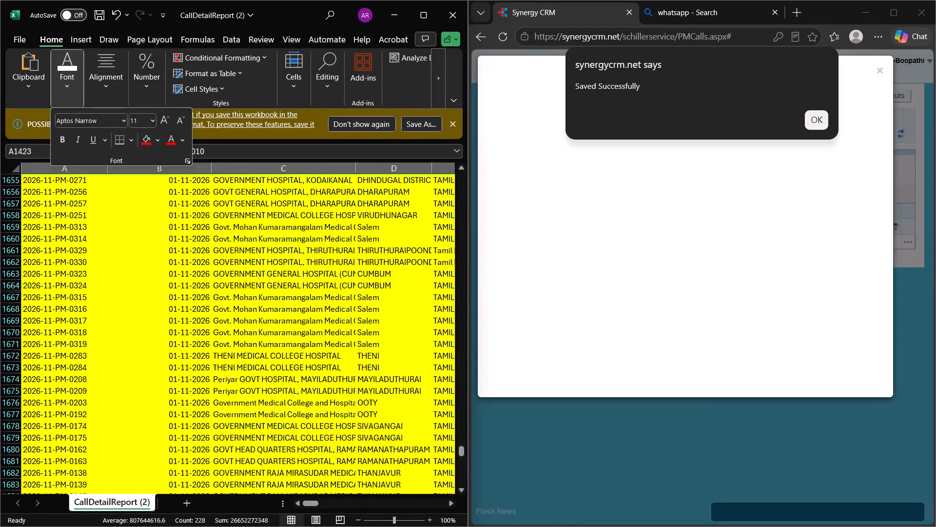
pyautogui.scroll(-3, 117, 288)
pyautogui.scroll(2, 117, 288)
pyautogui.scroll(-5, 117, 288)
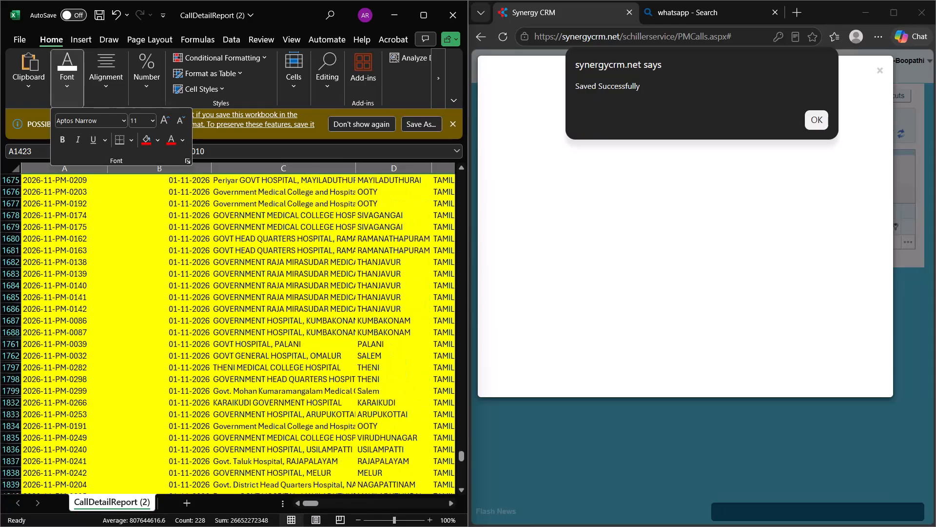
pyautogui.scroll(-8, 117, 288)
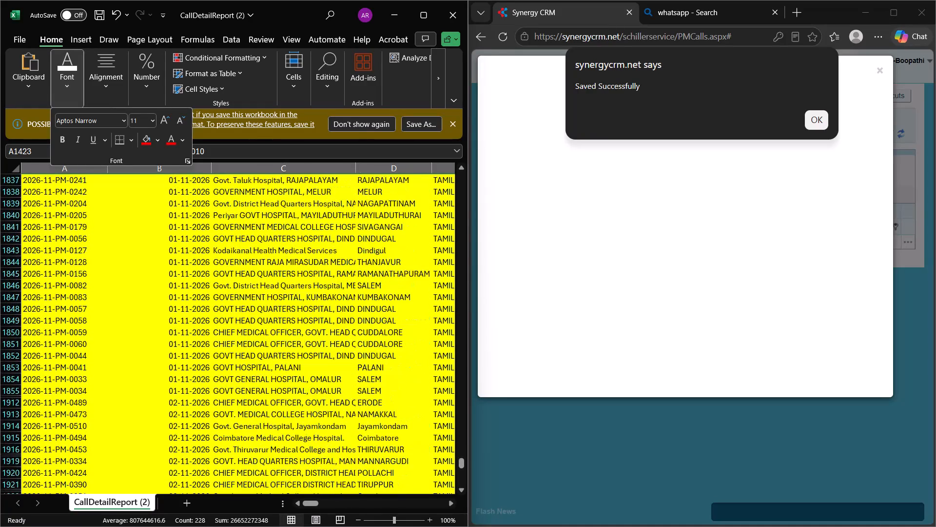
# Replace the CRM's docket number filter with 2026-11-PM-0059, copied from row 1850 of the Excel call report.
pyautogui.click(292, 338)
pyautogui.click(88, 332)
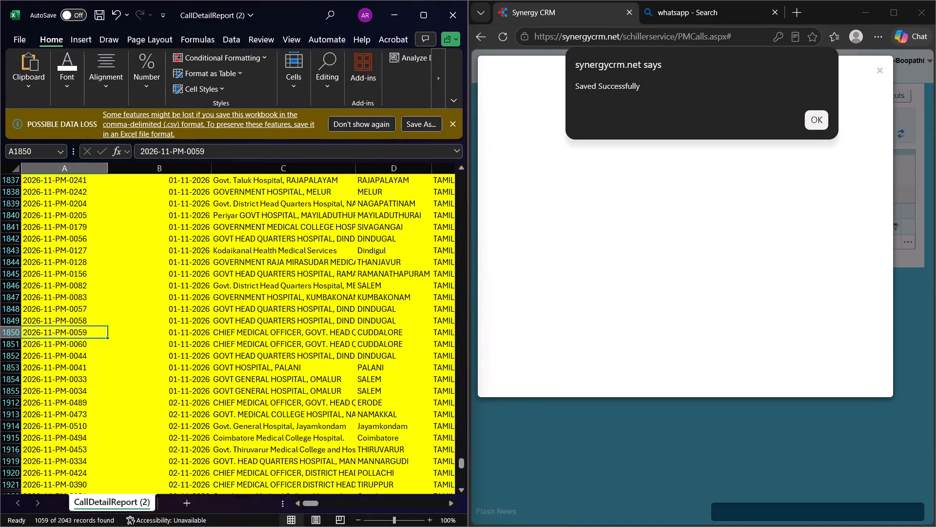
pyautogui.hotkey('ctrl', 'c')
pyautogui.click(817, 119)
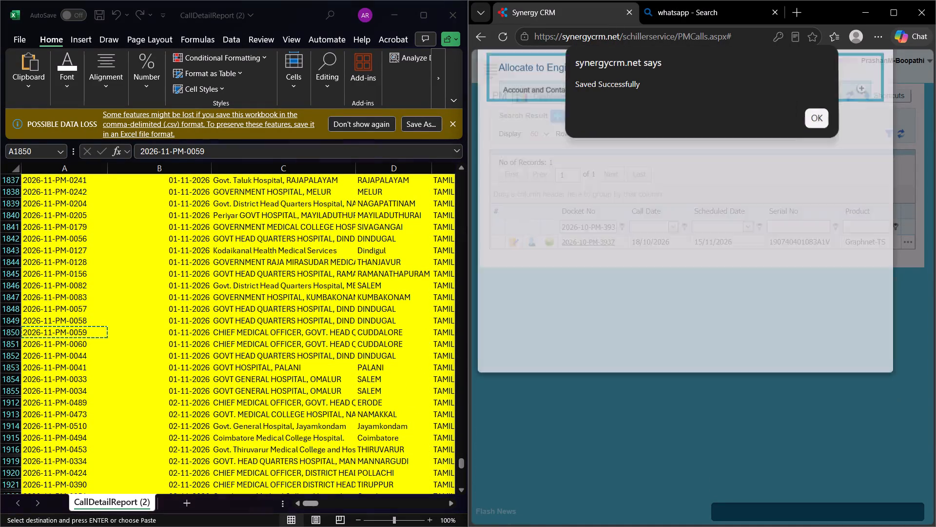
pyautogui.moveTo(562, 226); pyautogui.dragTo(631, 229)
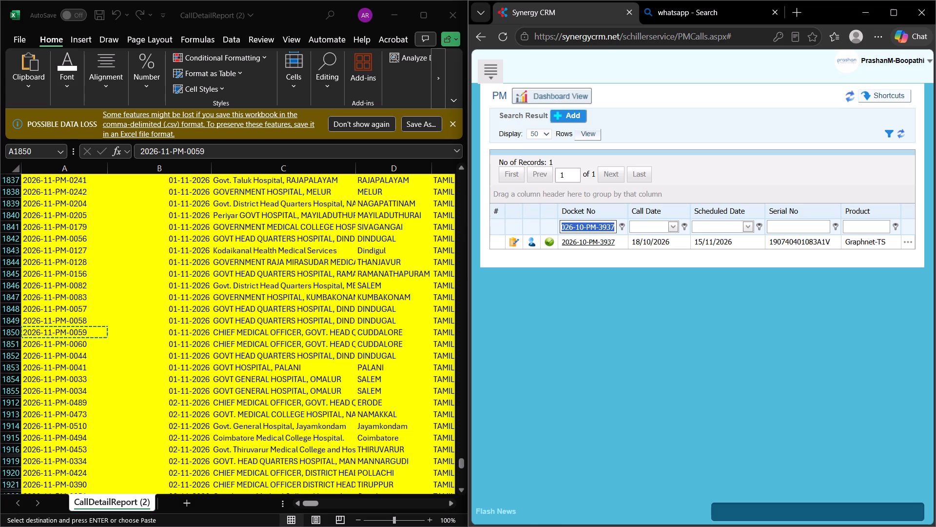
pyautogui.hotkey('ctrl', 'v')
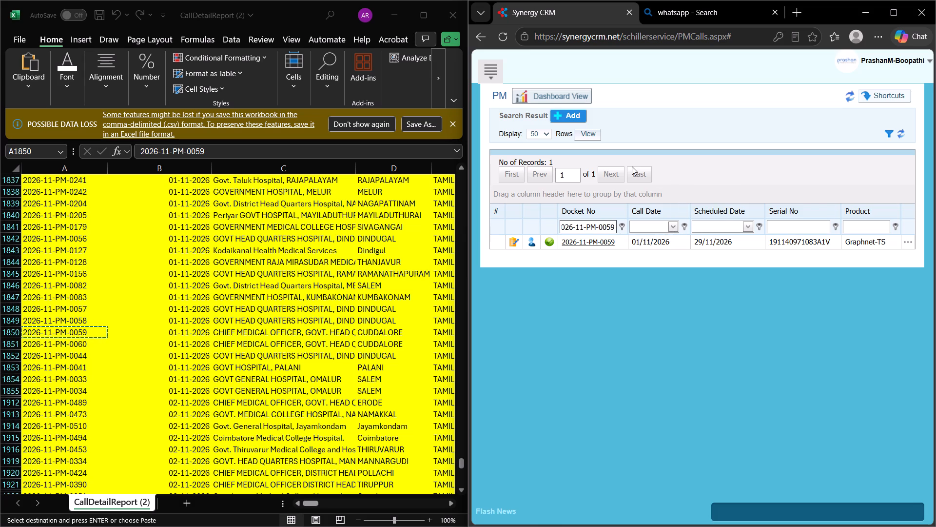
# Fill rows 1850 and 1851 of the Excel call report, the Cuddalore dockets, red.
pyautogui.moveTo(2, 329); pyautogui.dragTo(14, 341)
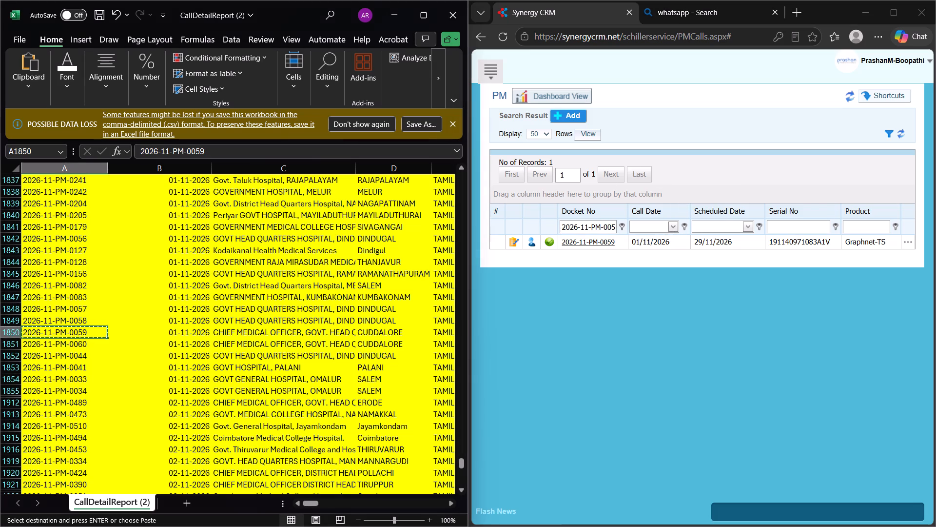
pyautogui.moveTo(14, 341); pyautogui.dragTo(15, 349)
pyautogui.click(14, 333)
pyautogui.click(14, 340)
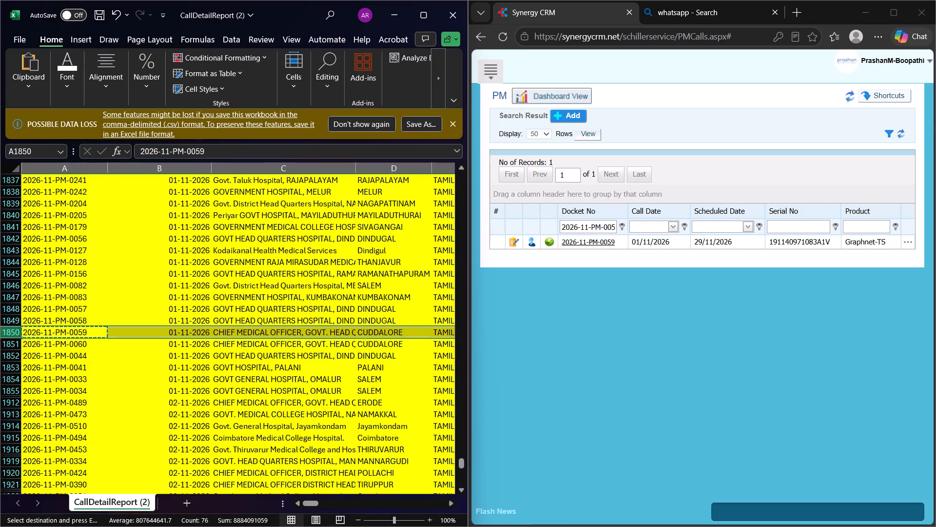
pyautogui.moveTo(0, 323); pyautogui.dragTo(1, 337)
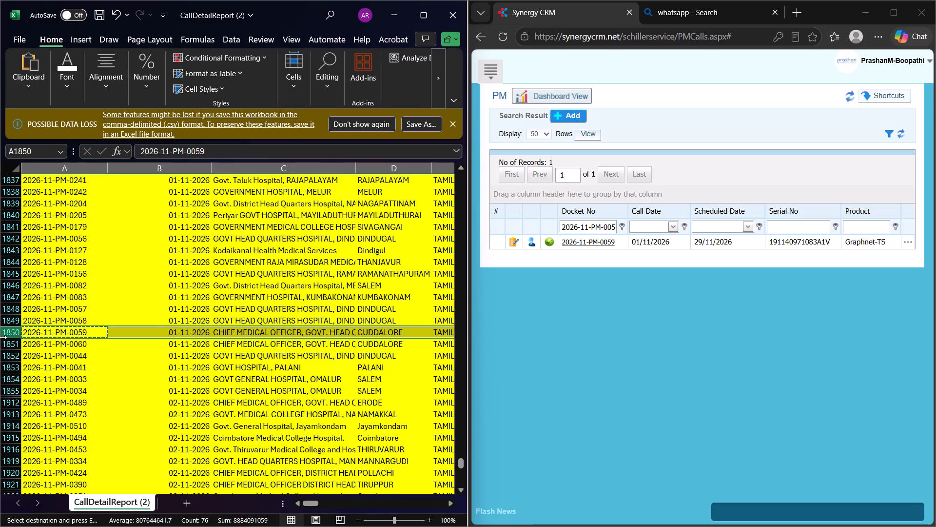
pyautogui.moveTo(1, 337); pyautogui.dragTo(4, 344)
pyautogui.moveTo(16, 334); pyautogui.dragTo(17, 339)
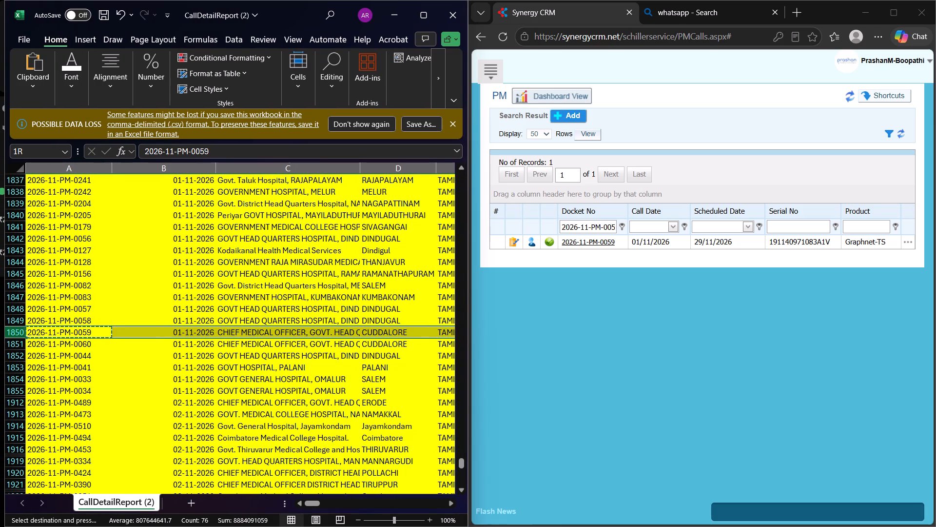
pyautogui.moveTo(17, 339); pyautogui.dragTo(19, 351)
pyautogui.click(19, 351)
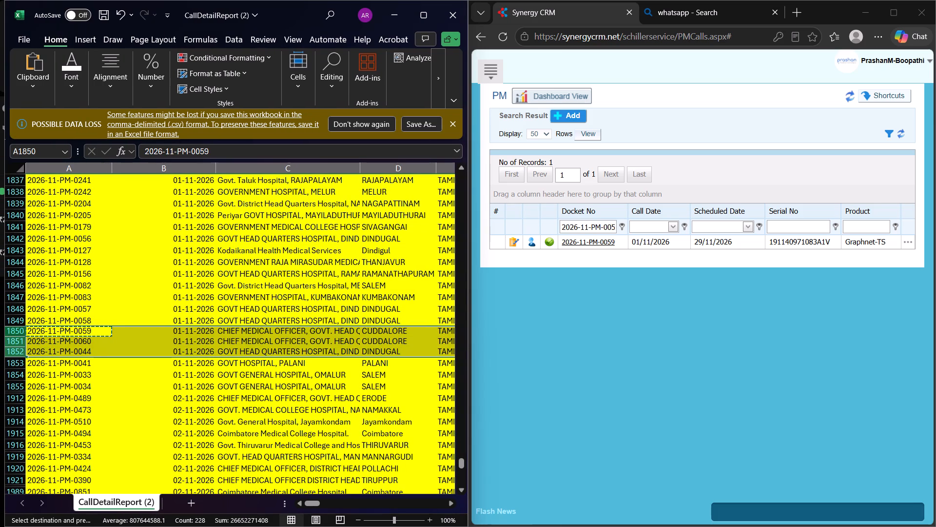
pyautogui.moveTo(16, 332); pyautogui.dragTo(17, 340)
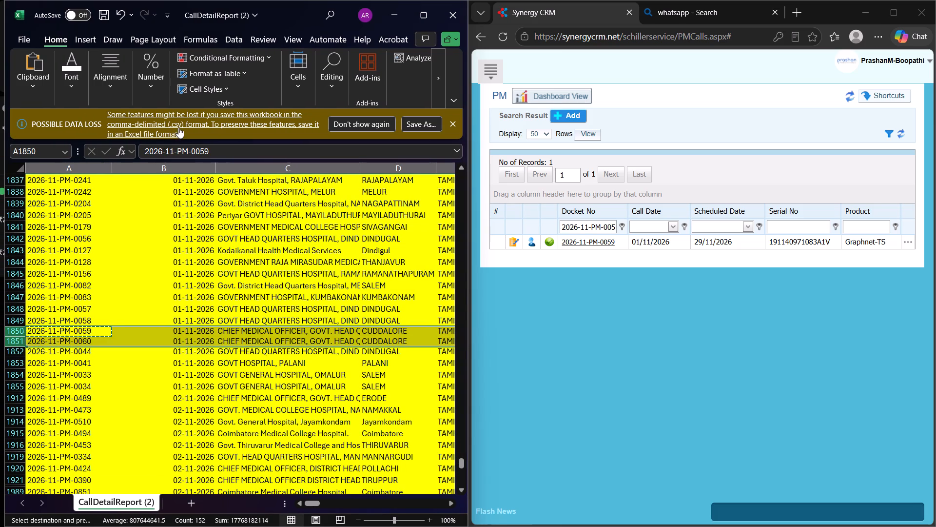
pyautogui.click(70, 81)
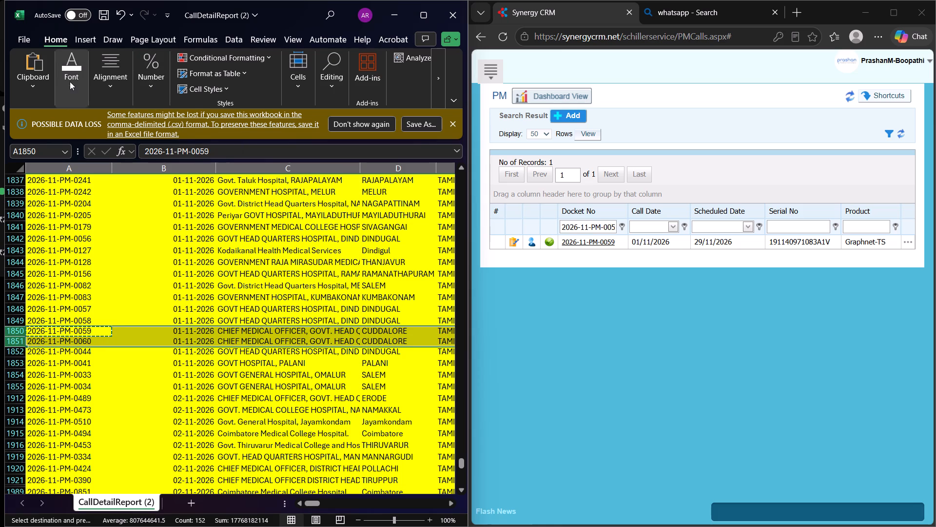
pyautogui.click(151, 142)
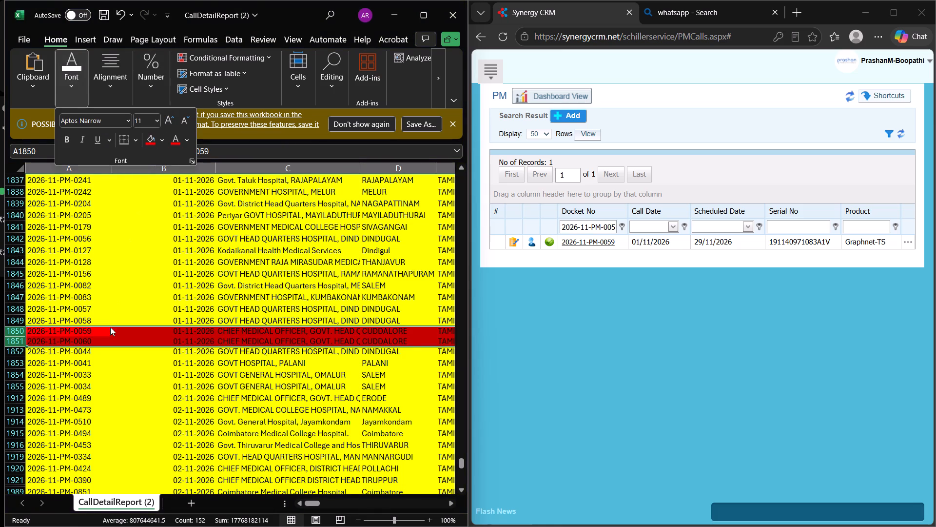
pyautogui.scroll(20, 111, 327)
pyautogui.scroll(13, 111, 327)
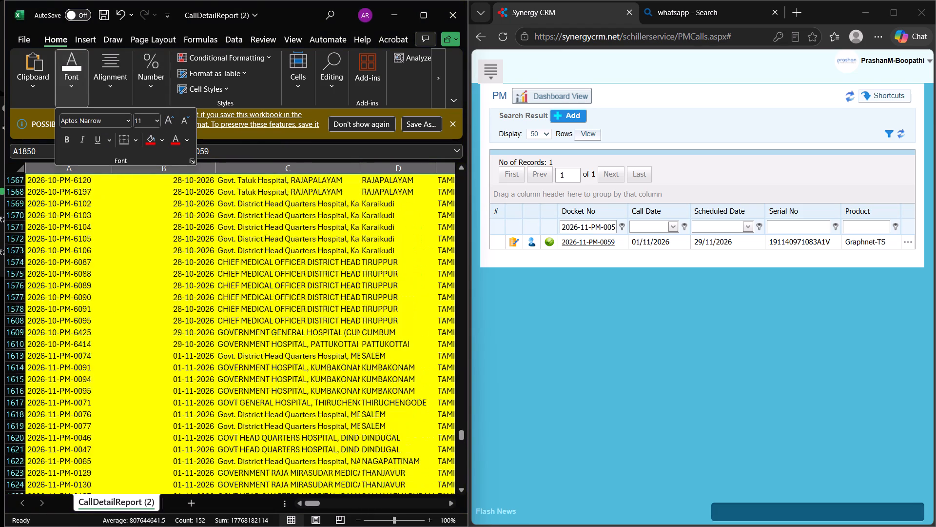
pyautogui.scroll(20, 123, 309)
pyautogui.scroll(14, 123, 309)
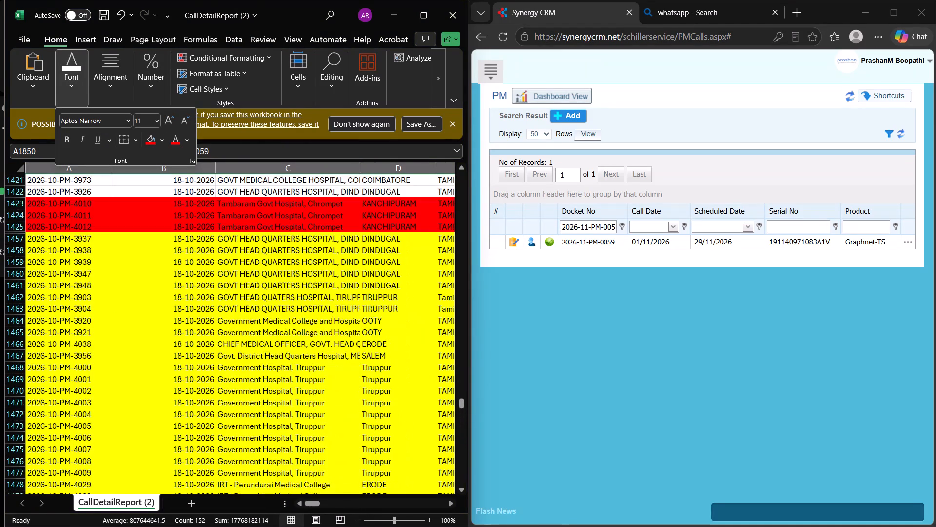
pyautogui.scroll(9, 123, 309)
pyautogui.scroll(-3, 123, 309)
pyautogui.click(95, 339)
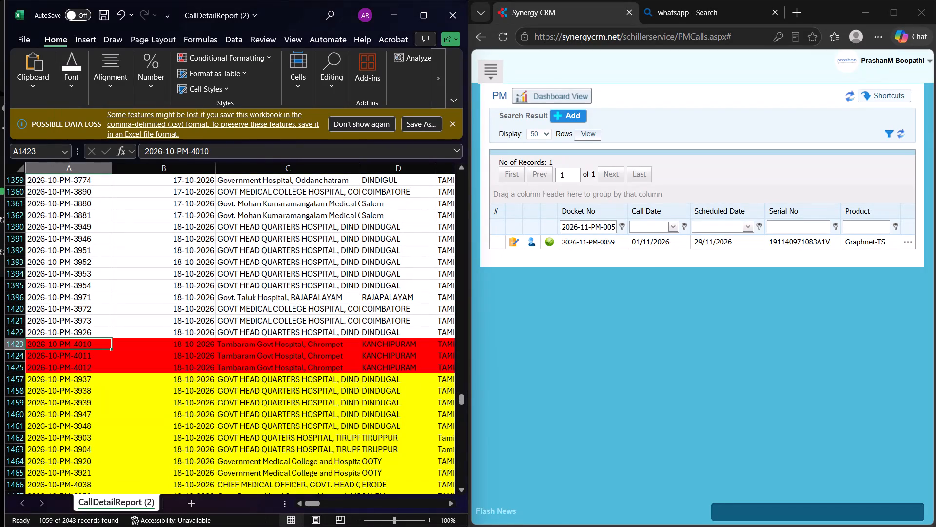
pyautogui.click(99, 335)
pyautogui.hotkey('ctrl', 'c')
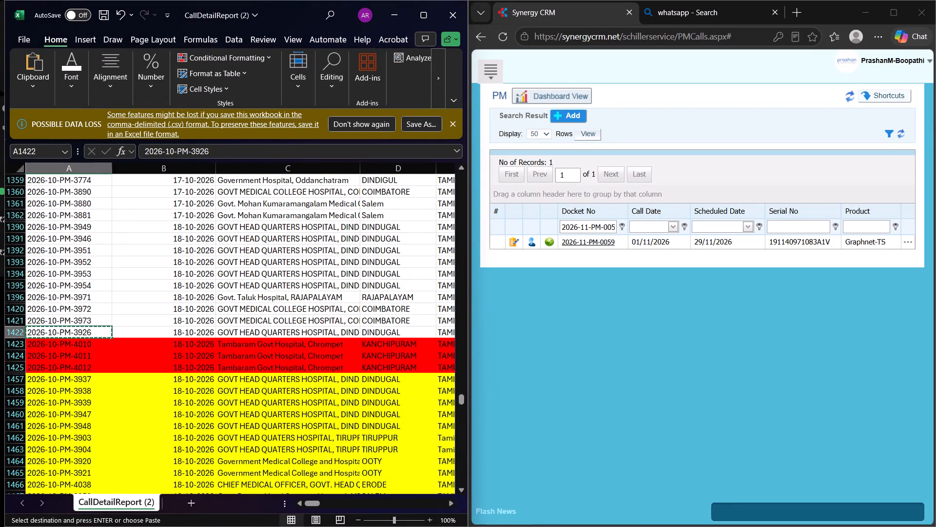
pyautogui.moveTo(562, 228); pyautogui.dragTo(629, 228)
pyautogui.hotkey('ctrl', 'v')
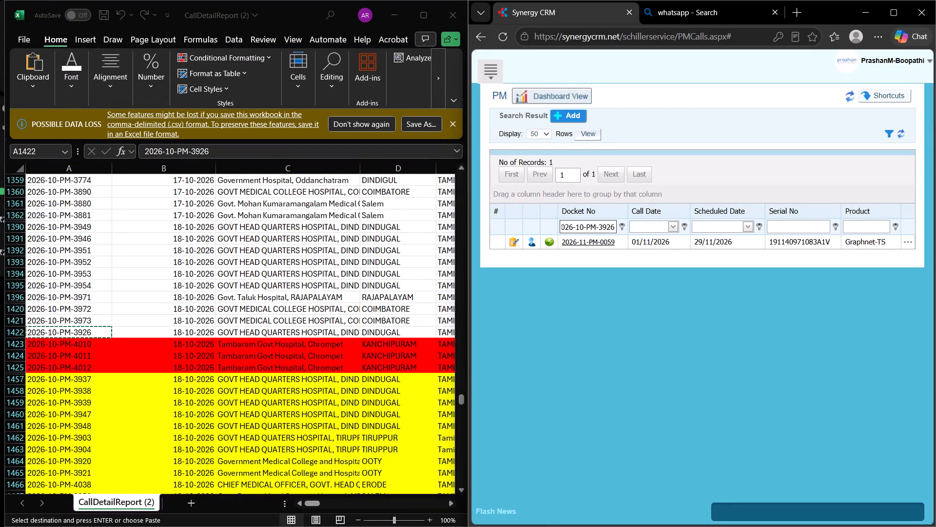
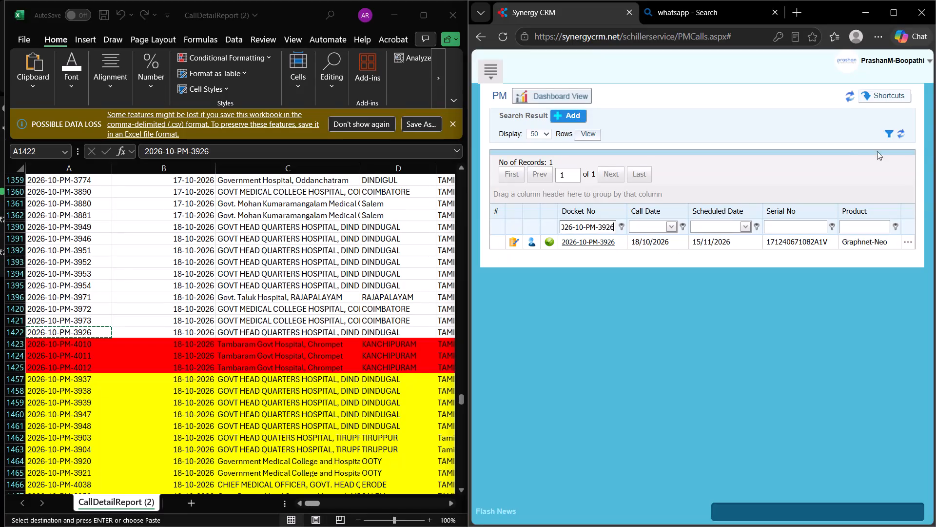
pyautogui.click(535, 242)
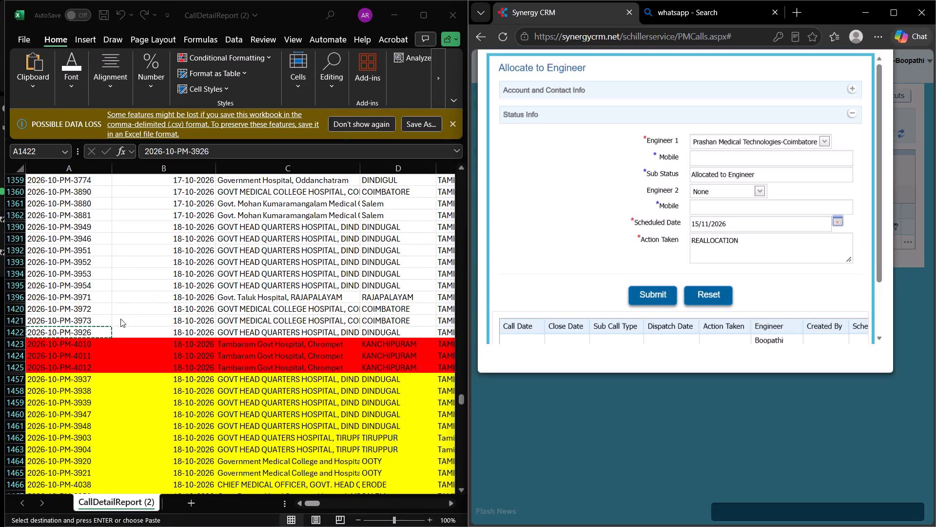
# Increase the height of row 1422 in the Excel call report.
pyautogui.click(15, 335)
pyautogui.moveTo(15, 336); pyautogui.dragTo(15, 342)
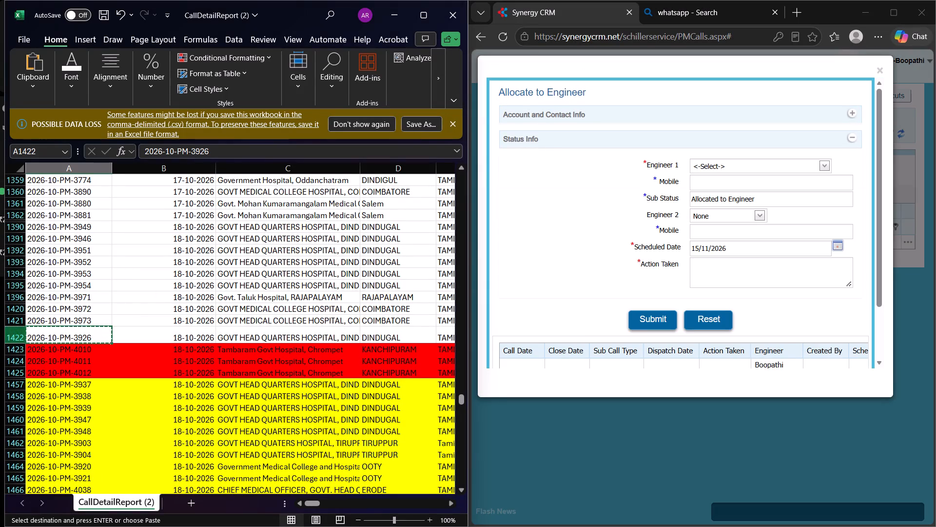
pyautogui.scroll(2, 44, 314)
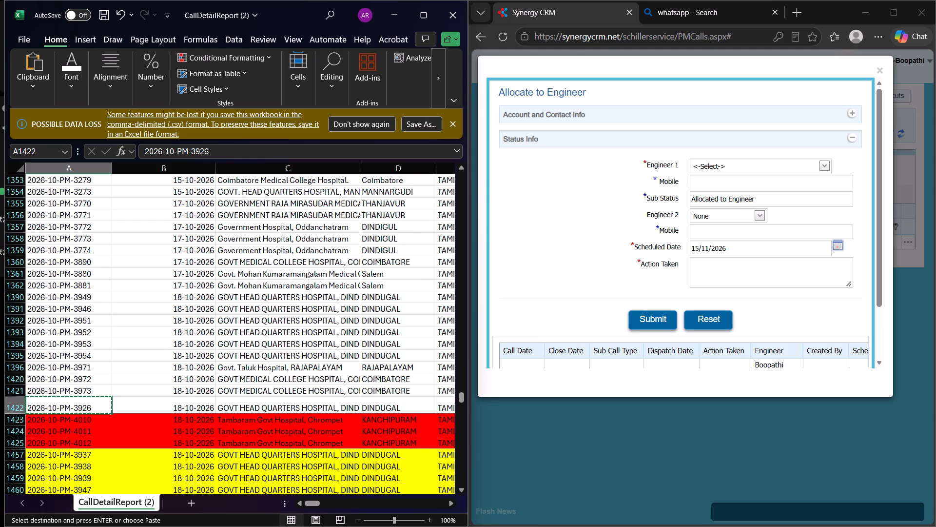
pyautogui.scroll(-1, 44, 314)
# Select the whole sheet of the Excel call report and make all rows uniformly taller, finishing by clearing the selection.
pyautogui.tripleClick(20, 169)
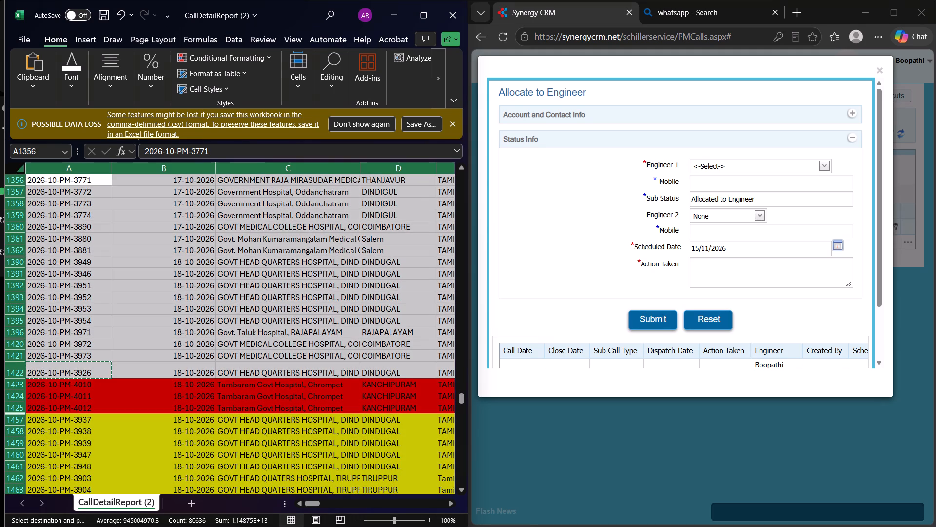
pyautogui.click(20, 169)
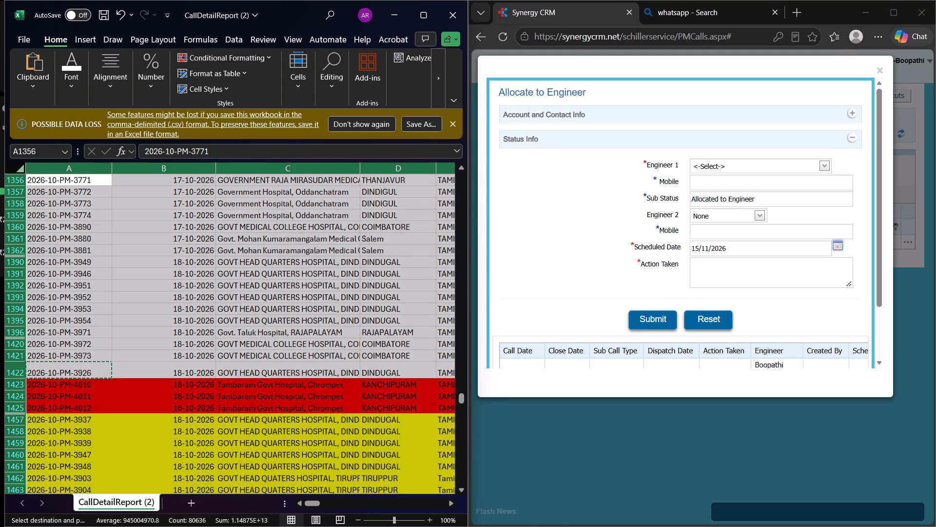
pyautogui.click(19, 256)
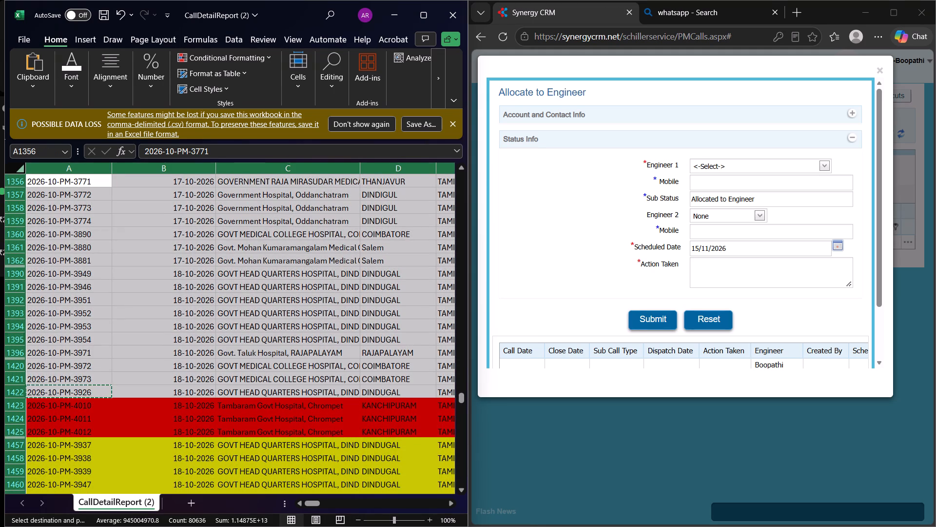
pyautogui.moveTo(17, 359); pyautogui.dragTo(17, 360)
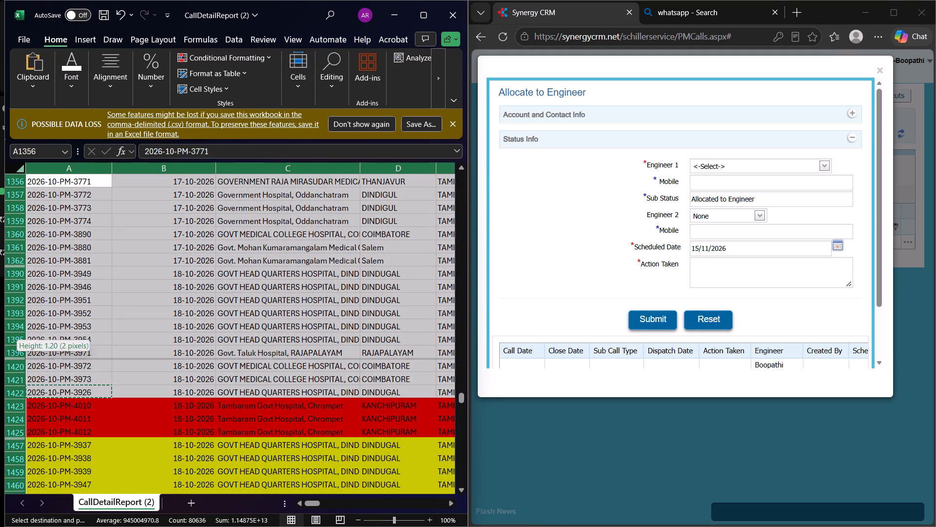
pyautogui.moveTo(17, 360); pyautogui.dragTo(17, 363)
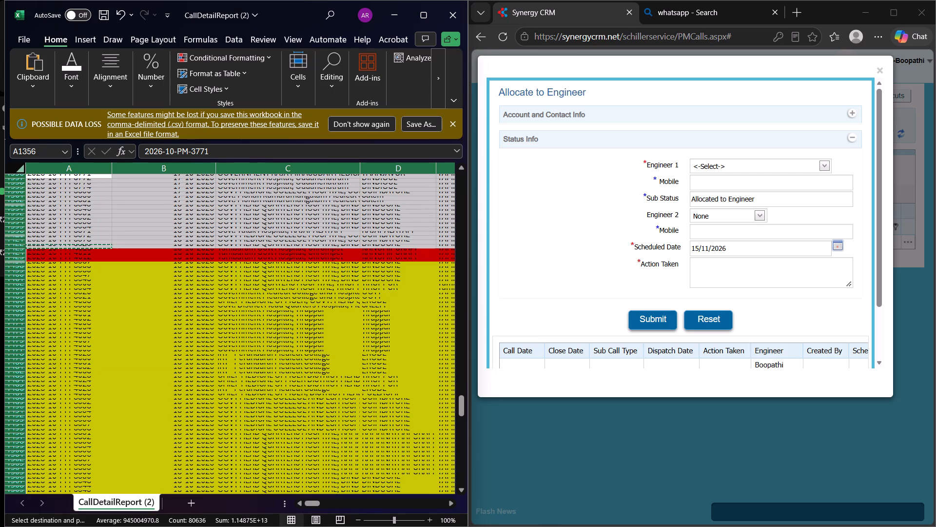
pyautogui.moveTo(21, 263); pyautogui.dragTo(17, 279)
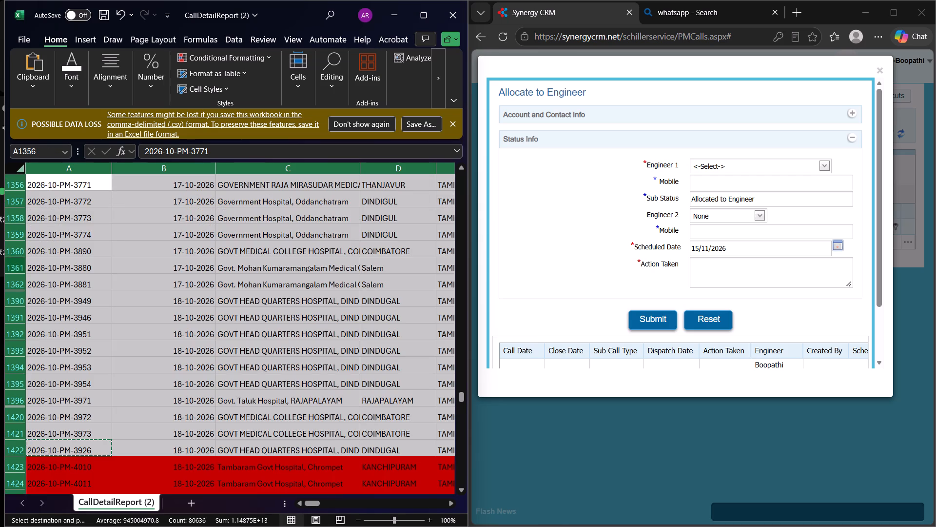
pyautogui.scroll(6, 91, 318)
pyautogui.scroll(-4, 87, 322)
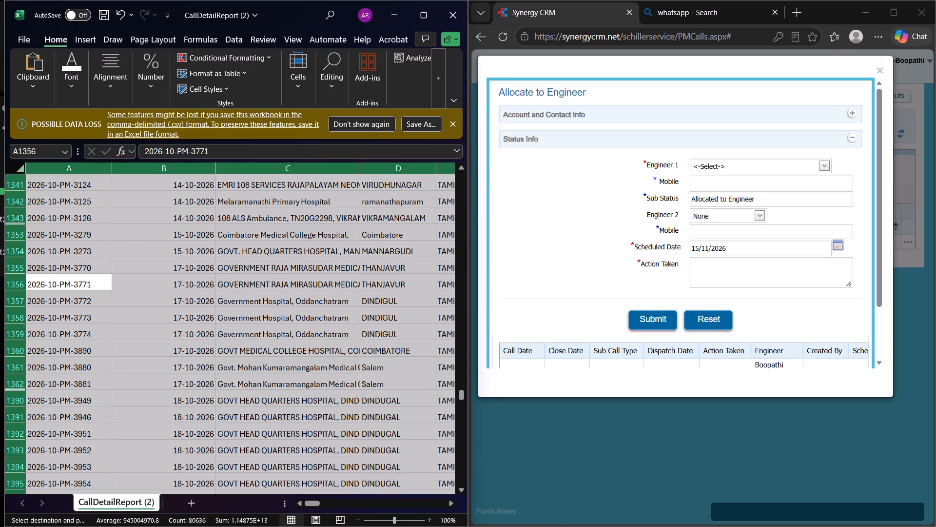
pyautogui.click(119, 278)
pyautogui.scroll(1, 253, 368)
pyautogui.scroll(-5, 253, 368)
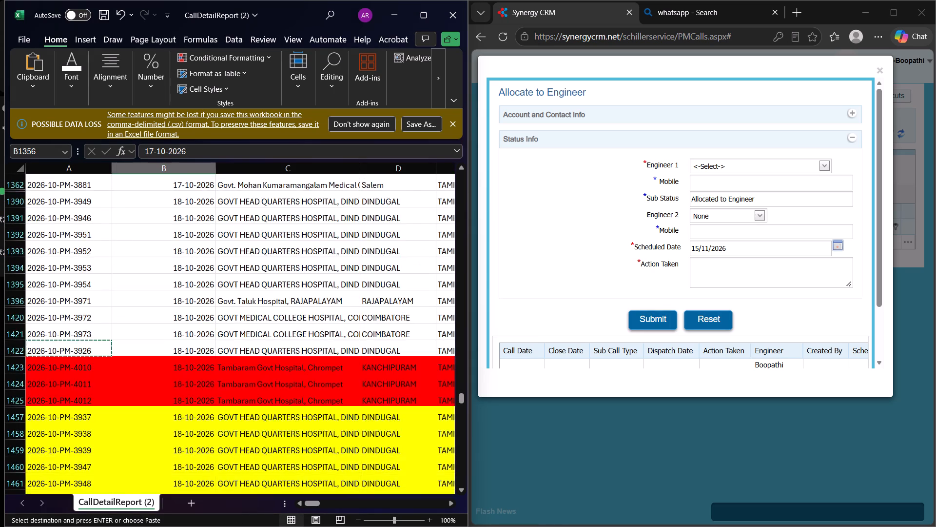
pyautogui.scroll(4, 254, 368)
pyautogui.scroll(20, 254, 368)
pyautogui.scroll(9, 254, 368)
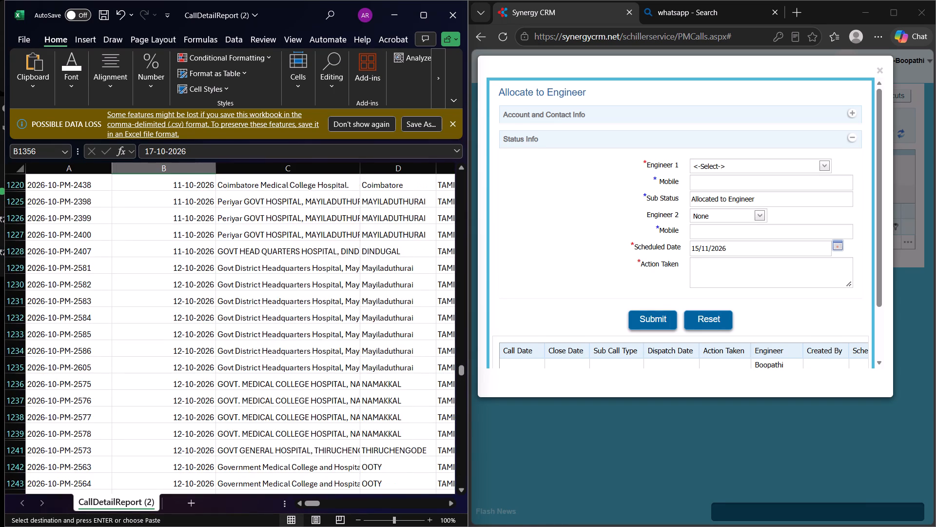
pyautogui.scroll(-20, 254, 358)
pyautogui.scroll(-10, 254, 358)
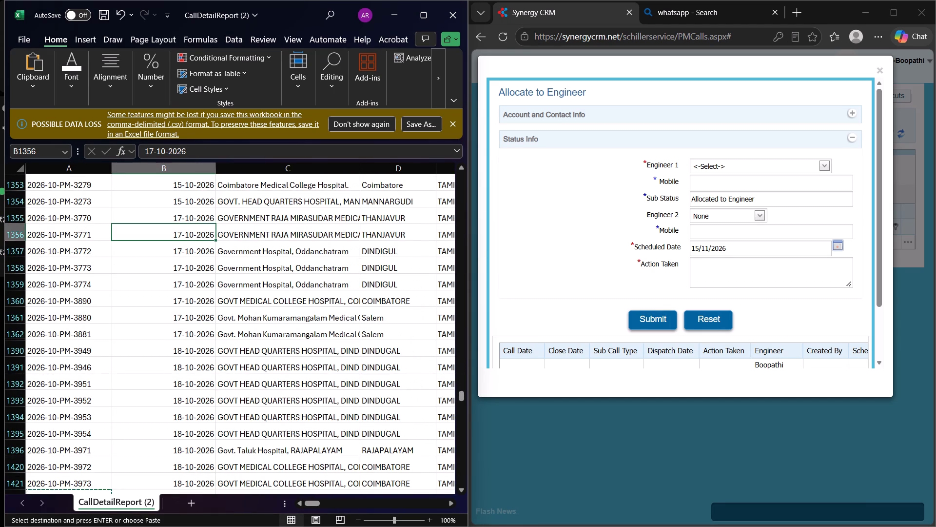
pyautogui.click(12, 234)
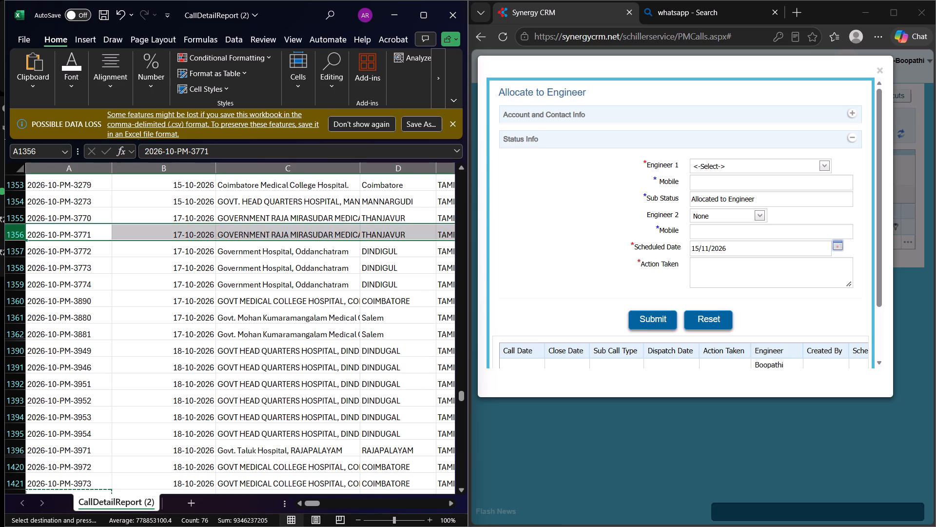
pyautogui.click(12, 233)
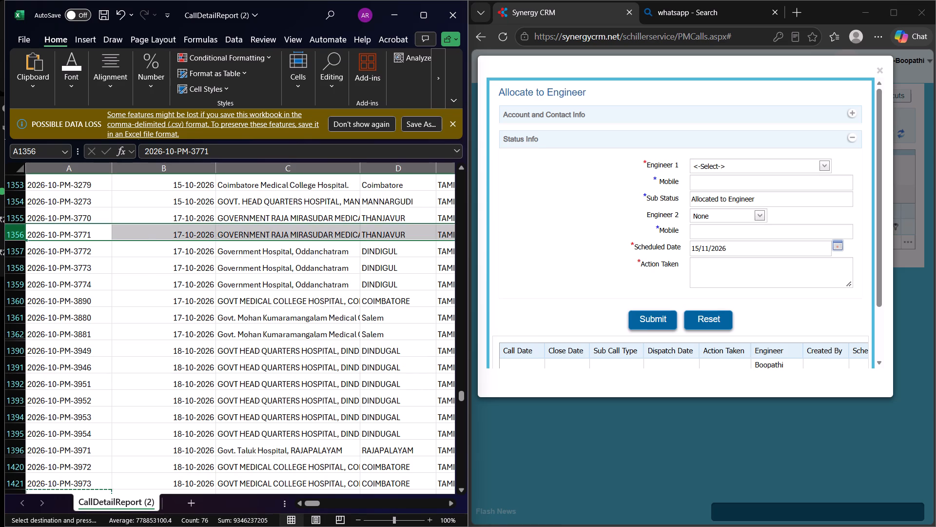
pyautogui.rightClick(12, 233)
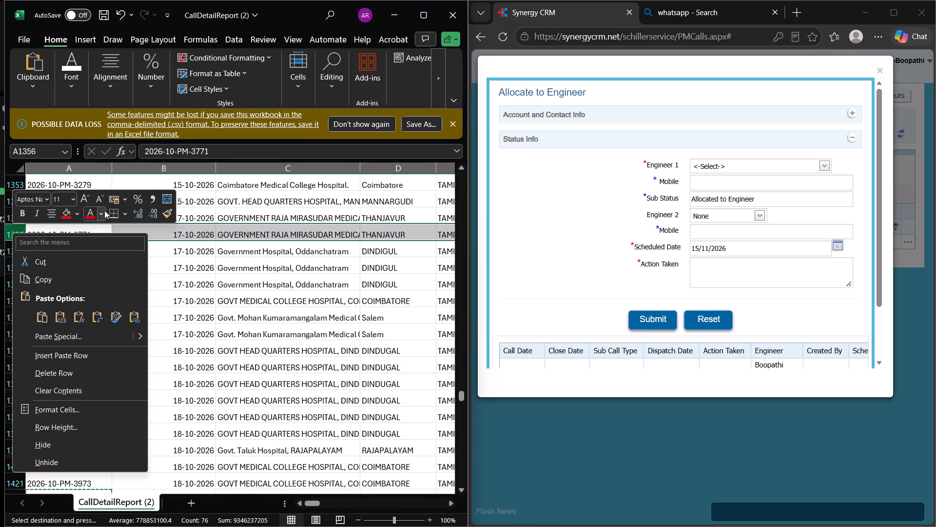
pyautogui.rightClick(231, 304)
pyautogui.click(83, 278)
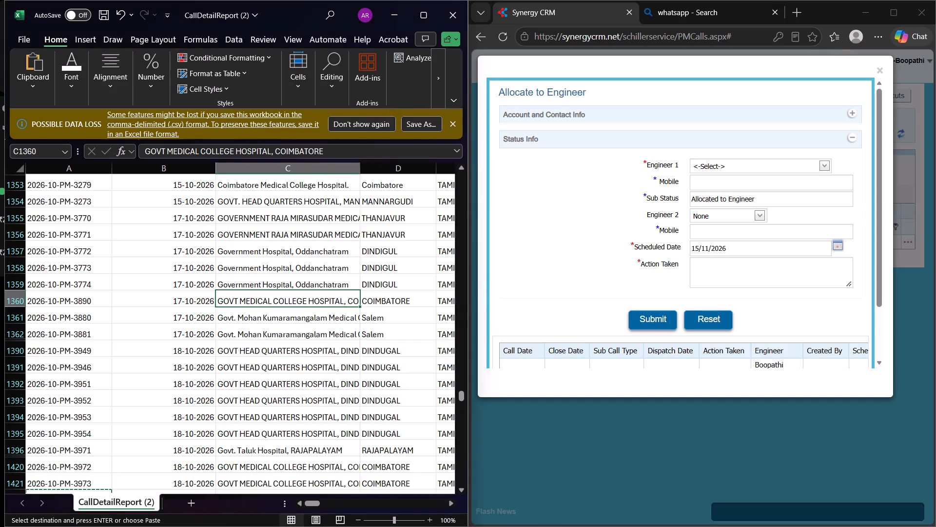
# Allocate docket 2026-10-PM-3926 to Prashan Medical Technologies-Coimbatore as Engineer 1, enter REALLOCATION as the action taken, and submit.
pyautogui.scroll(-4, 83, 278)
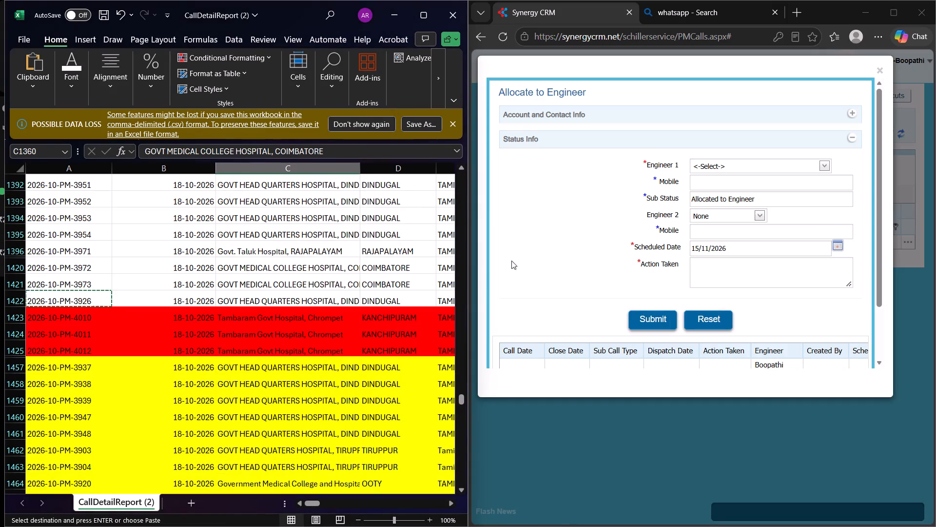
pyautogui.scroll(-4, 624, 261)
pyautogui.scroll(3, 624, 261)
pyautogui.click(825, 163)
pyautogui.click(810, 220)
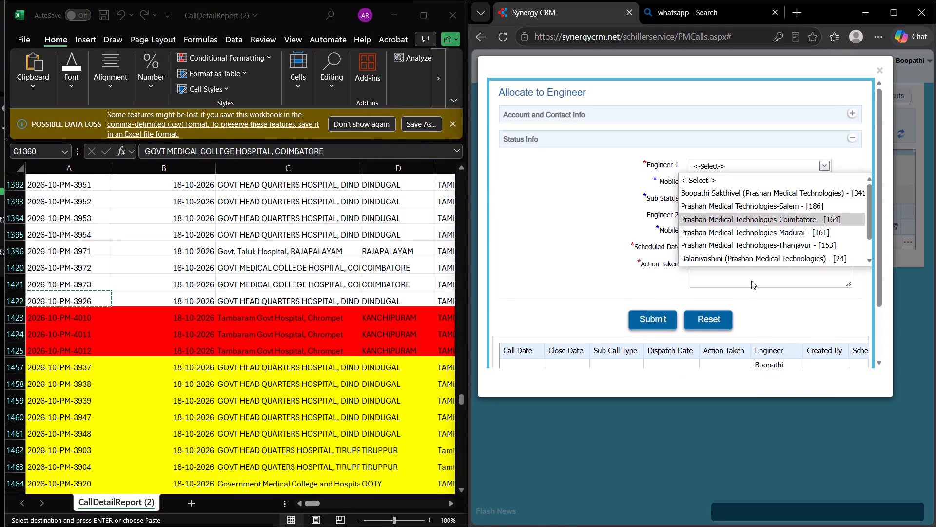
pyautogui.click(753, 276)
pyautogui.write('REALLOCAT')
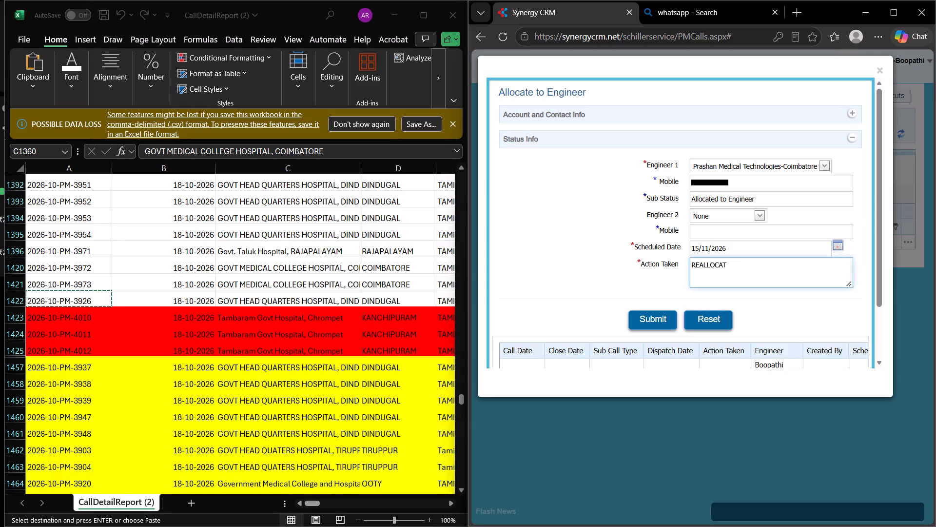
pyautogui.write('ION')
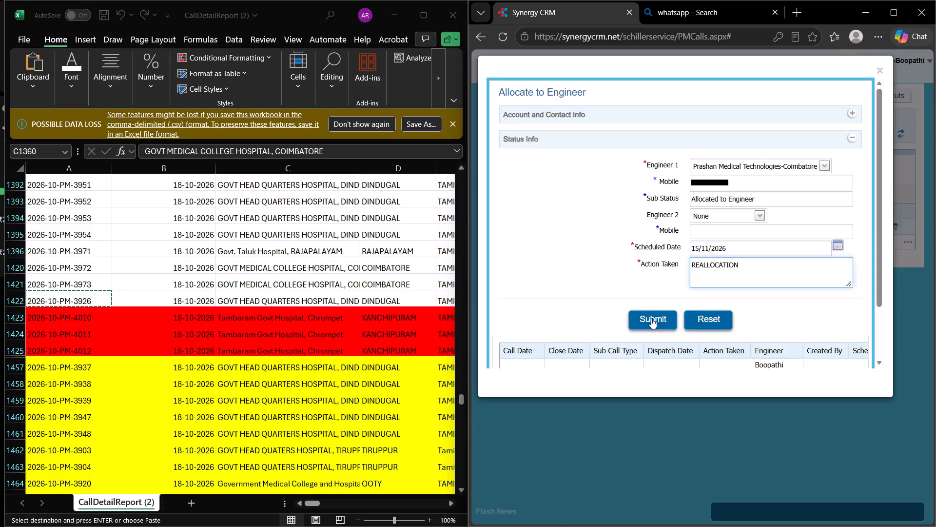
pyautogui.click(652, 317)
pyautogui.click(14, 300)
pyautogui.click(14, 300)
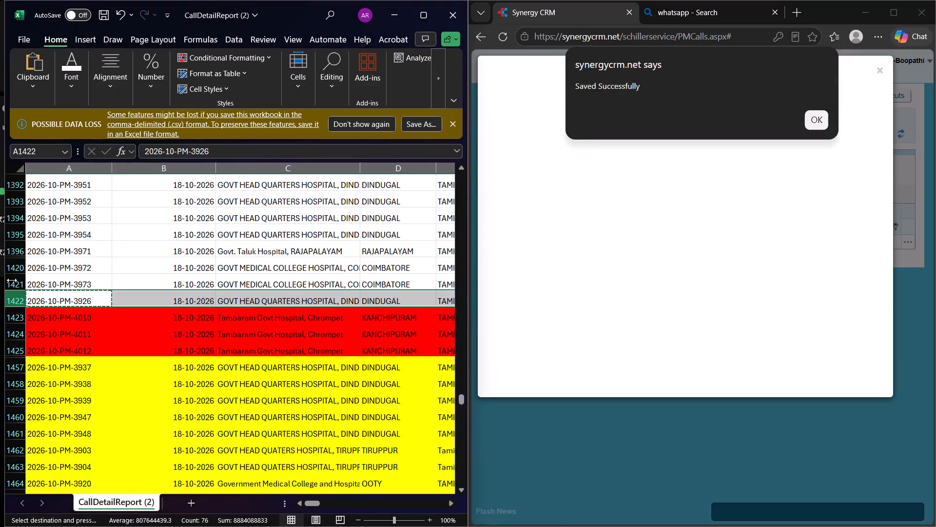
pyautogui.click(68, 90)
pyautogui.click(159, 141)
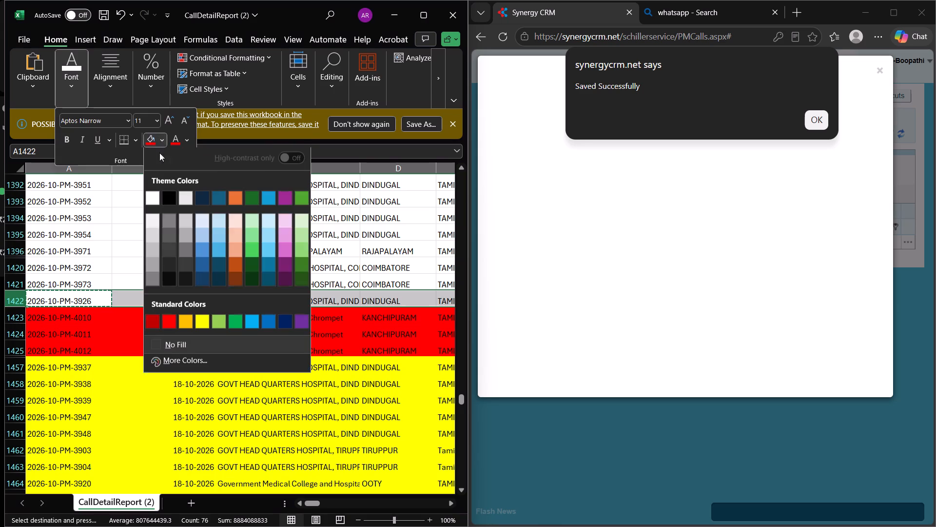
pyautogui.click(200, 317)
pyautogui.click(80, 282)
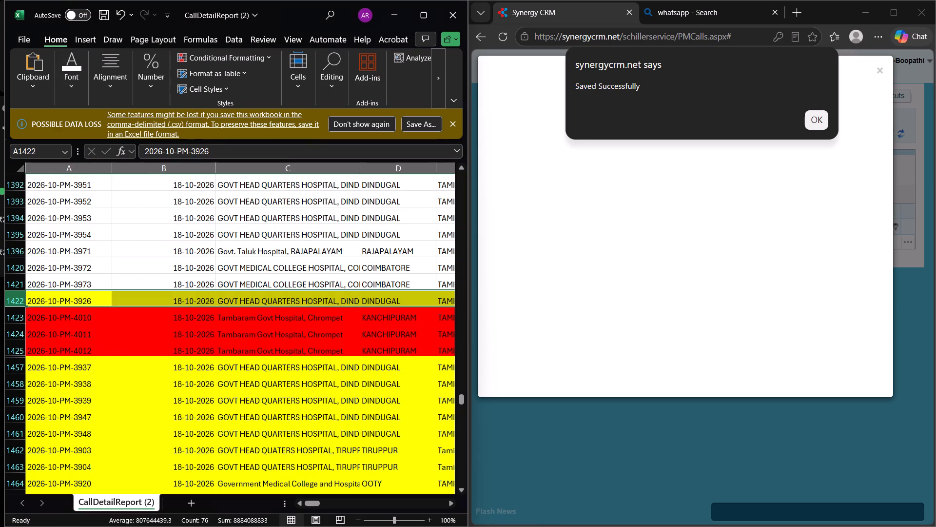
pyautogui.click(83, 281)
pyautogui.hotkey('ctrl', 'c')
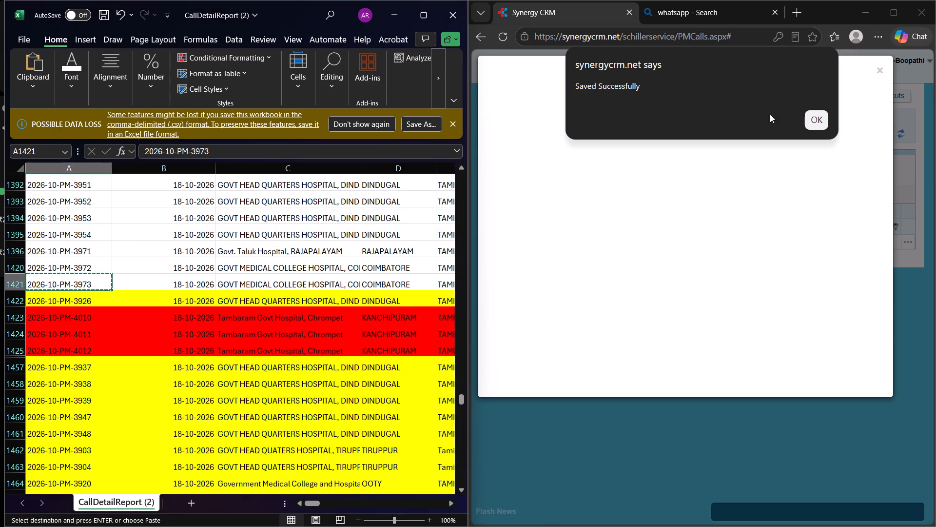
pyautogui.click(819, 119)
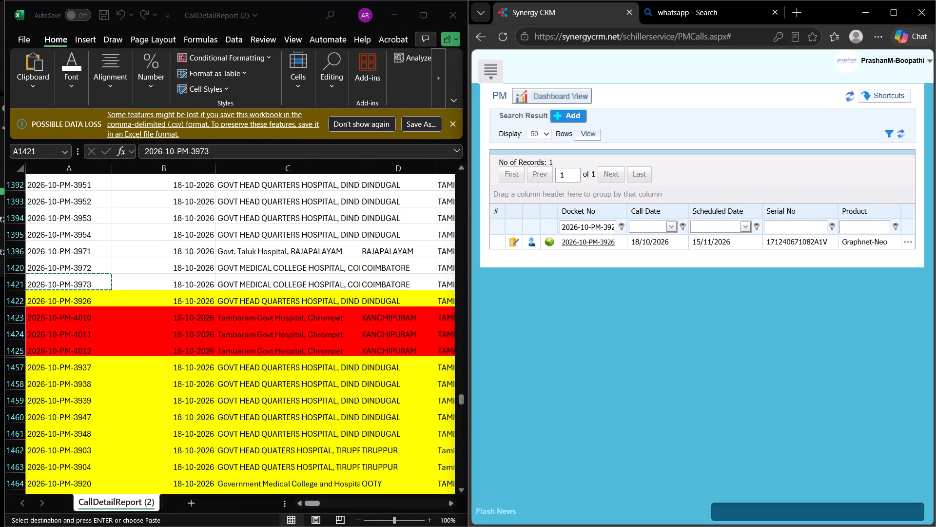
pyautogui.moveTo(563, 225); pyautogui.dragTo(625, 223)
pyautogui.hotkey('ctrl', 'v')
# Widen column C of the Excel call report so more of the hospital names fits, keeping the city column in view.
pyautogui.click(360, 164)
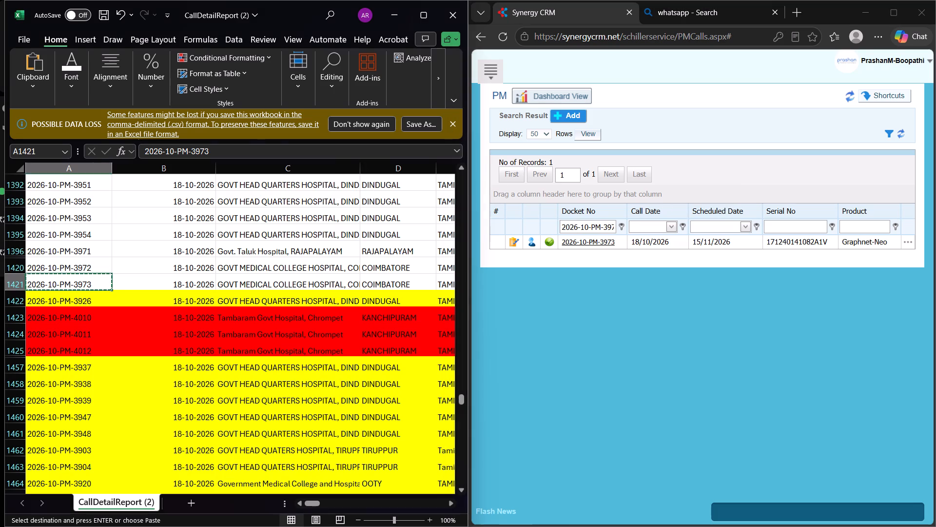
pyautogui.moveTo(360, 164); pyautogui.dragTo(413, 166)
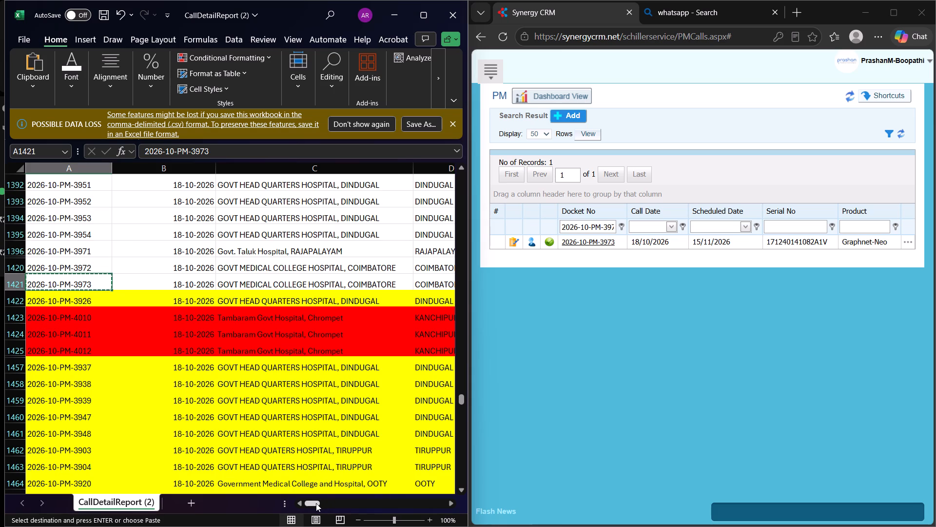
pyautogui.moveTo(316, 503); pyautogui.dragTo(308, 503)
pyautogui.moveTo(413, 167); pyautogui.dragTo(389, 165)
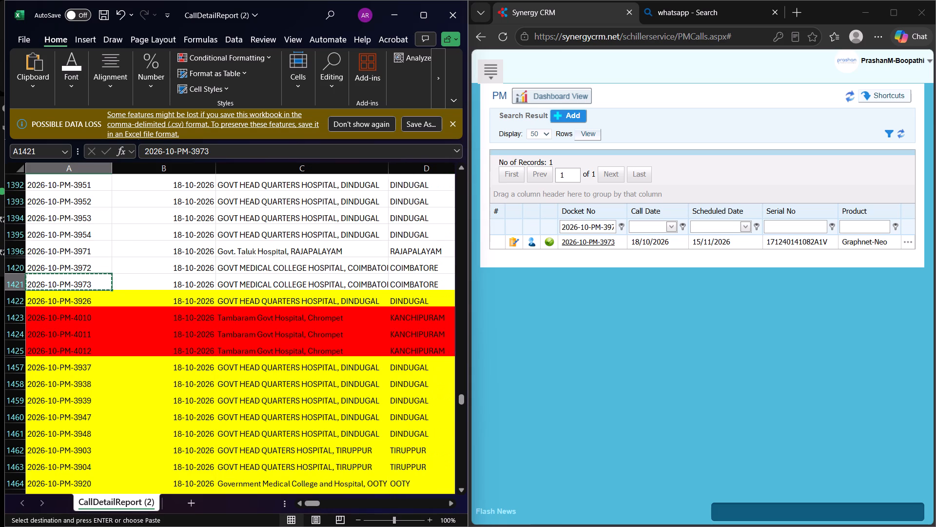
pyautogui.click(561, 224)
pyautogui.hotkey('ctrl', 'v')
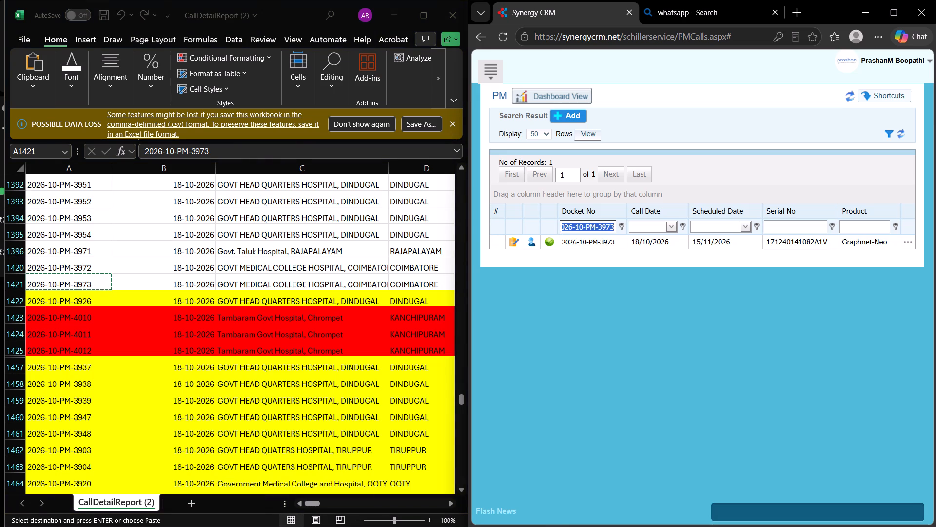
pyautogui.doubleClick(17, 280)
pyautogui.click(68, 67)
pyautogui.click(149, 142)
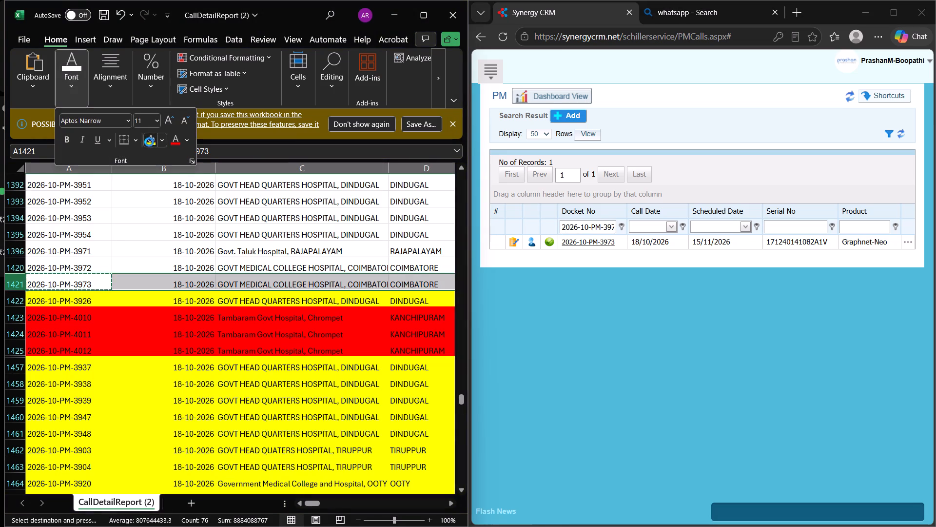
# Reallocate docket 2026-10-PM-3973 in the CRM to Prashan Medical Technologies-Coimbatore as Engineer 1, with action taken REALLOCATION, and submit.
pyautogui.click(534, 239)
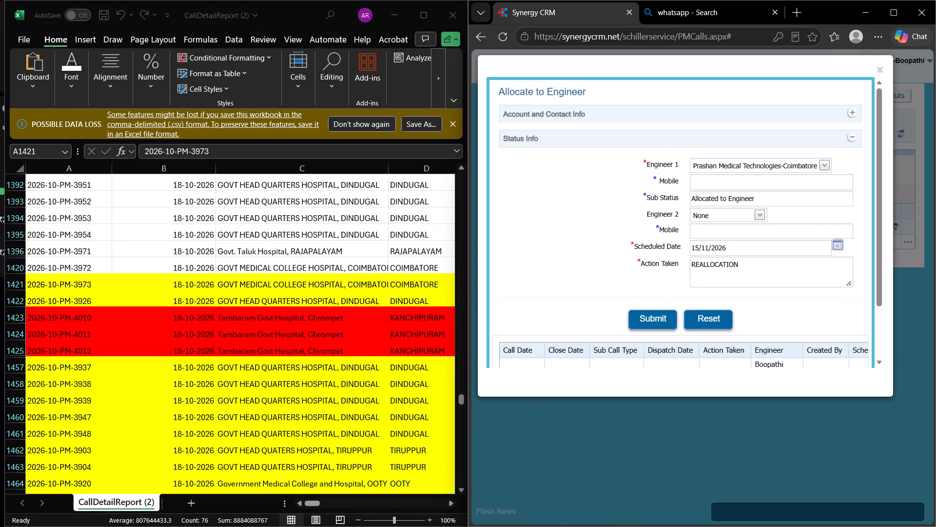
pyautogui.scroll(-3, 734, 255)
pyautogui.scroll(3, 734, 255)
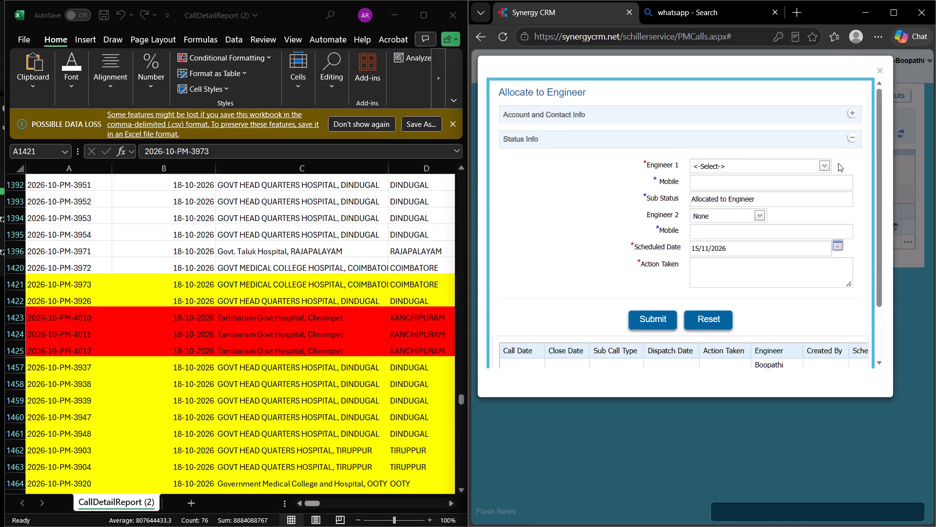
pyautogui.click(825, 163)
pyautogui.click(802, 219)
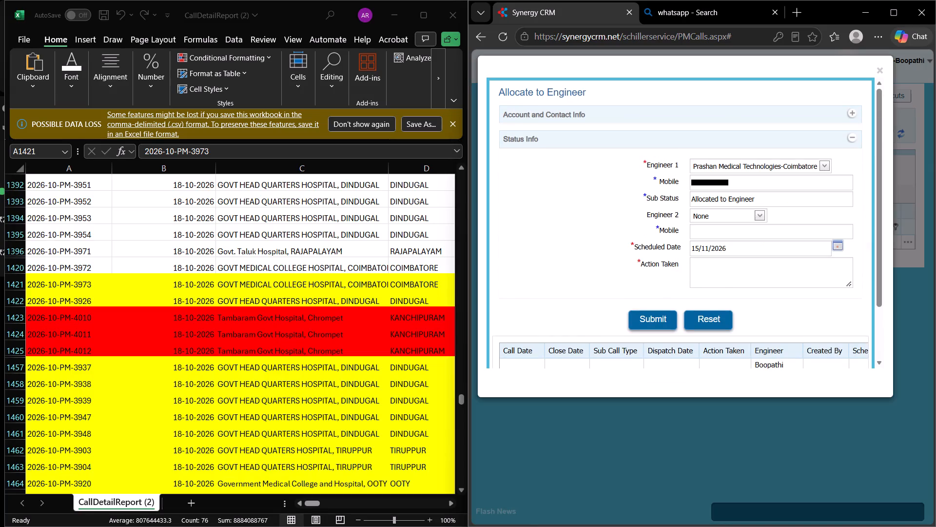
pyautogui.click(746, 276)
pyautogui.write('REALLOCATION')
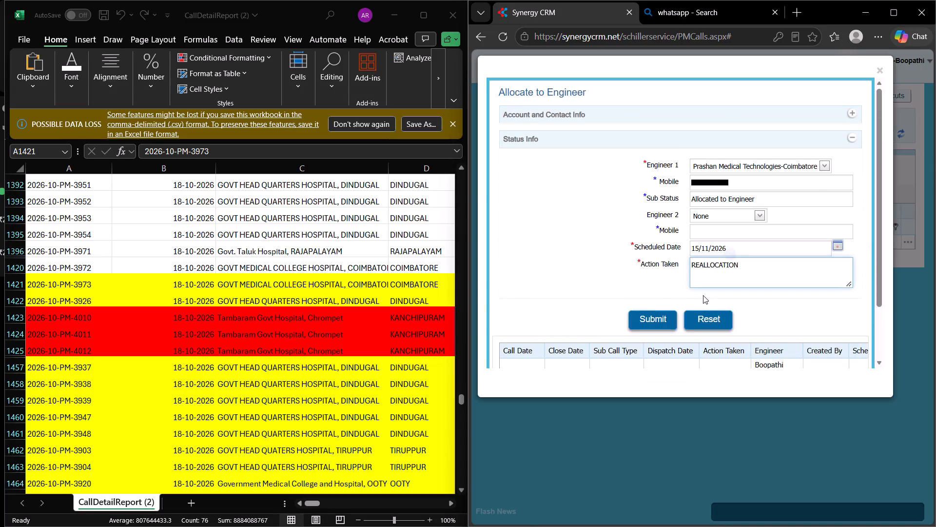
pyautogui.click(667, 314)
pyautogui.click(87, 267)
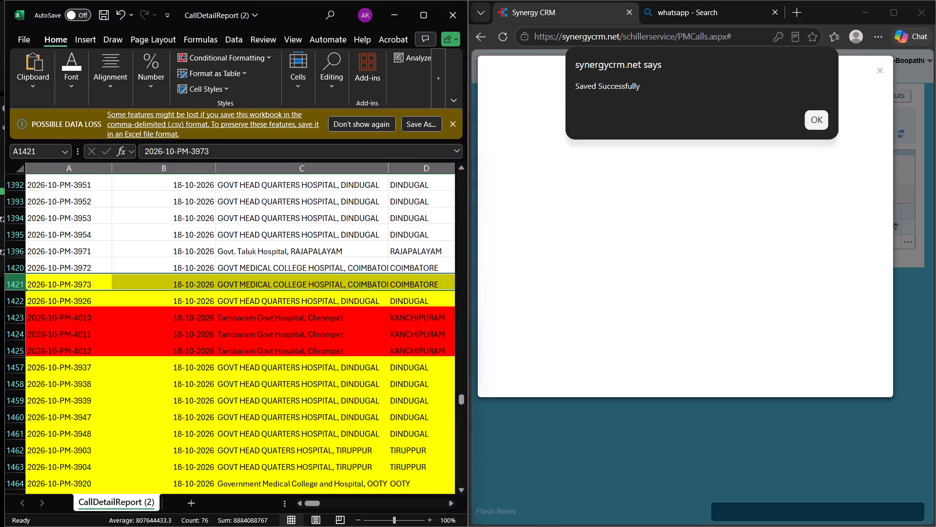
pyautogui.click(87, 267)
pyautogui.click(87, 267)
pyautogui.hotkey('ctrl', 'c')
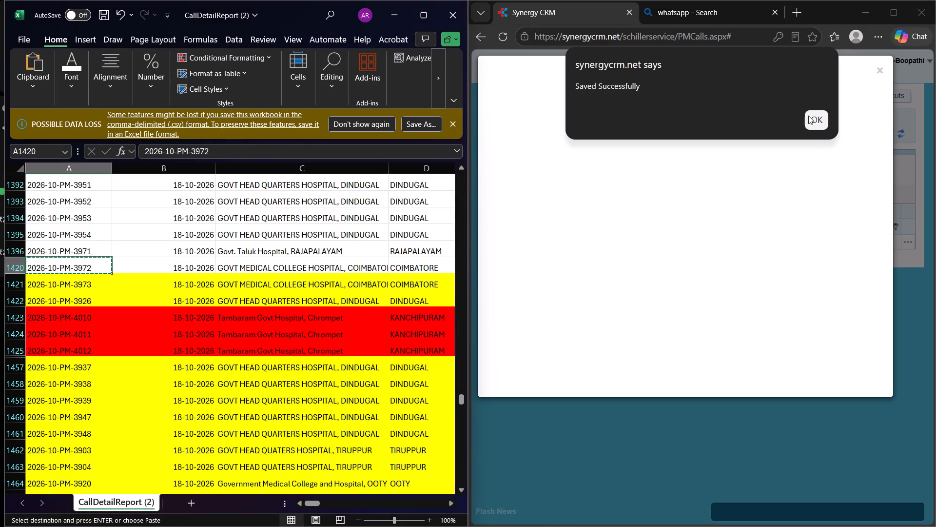
pyautogui.click(819, 120)
pyautogui.moveTo(562, 227); pyautogui.dragTo(637, 225)
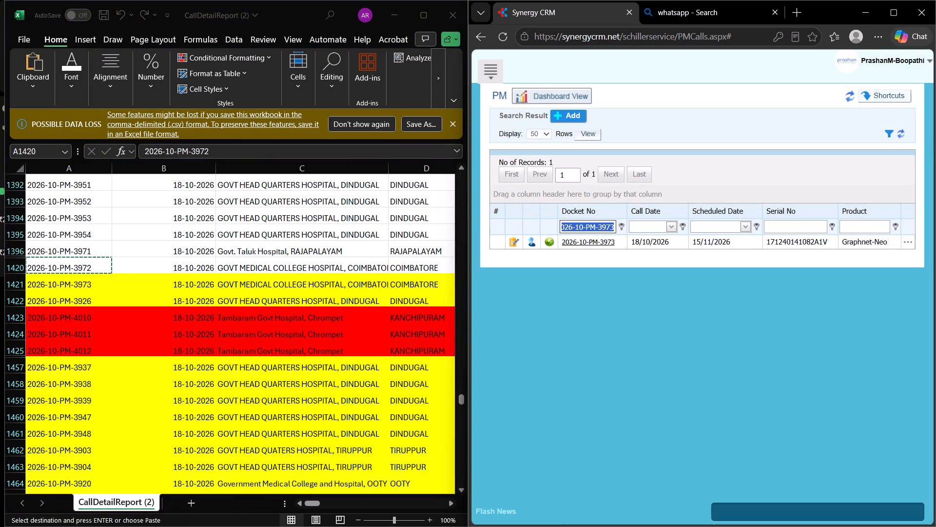
pyautogui.hotkey('ctrl', 'v')
# Fill row 1420 of the Excel call report, docket 2026-10-PM-3972, yellow.
pyautogui.doubleClick(13, 265)
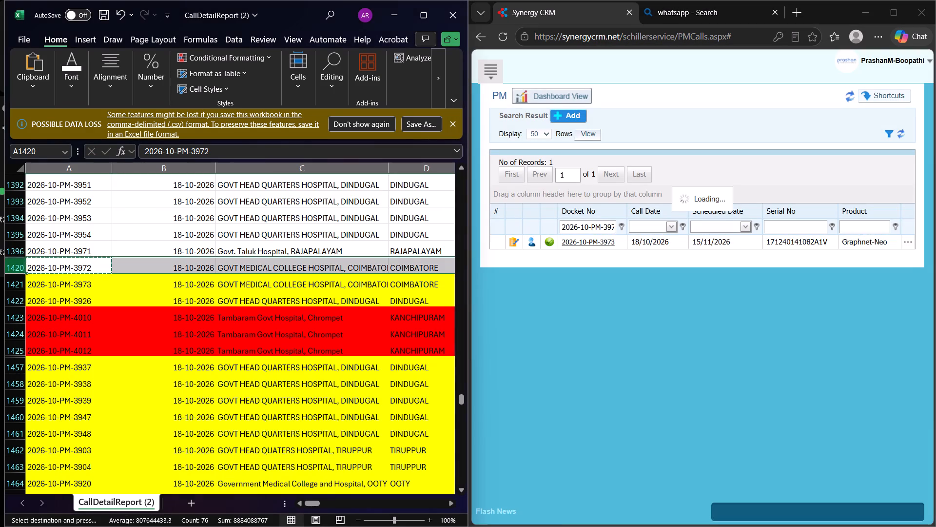
pyautogui.click(70, 63)
pyautogui.click(154, 139)
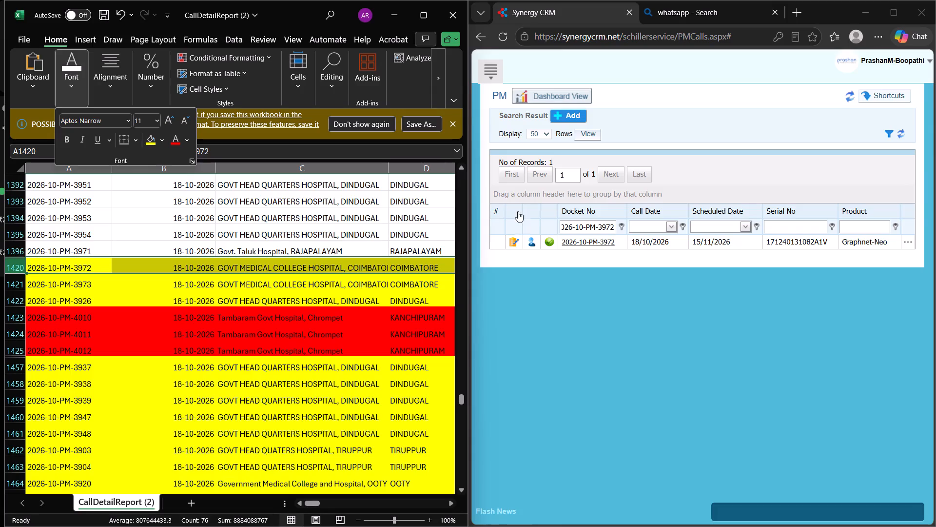
# Reallocate docket 2026-10-PM-3972 in the CRM to Prashan Medical Technologies-Coimbatore as Engineer 1, with action taken REALLOCATION, and submit.
pyautogui.click(526, 242)
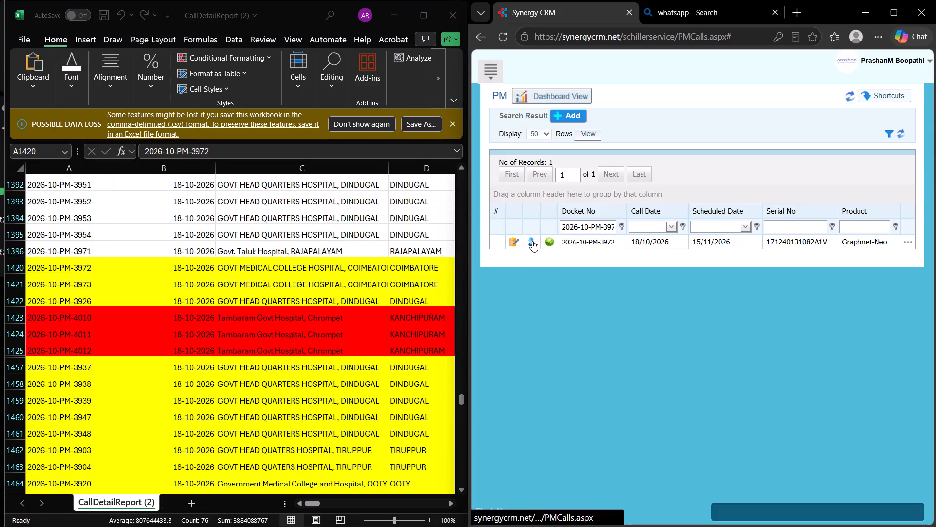
pyautogui.click(532, 241)
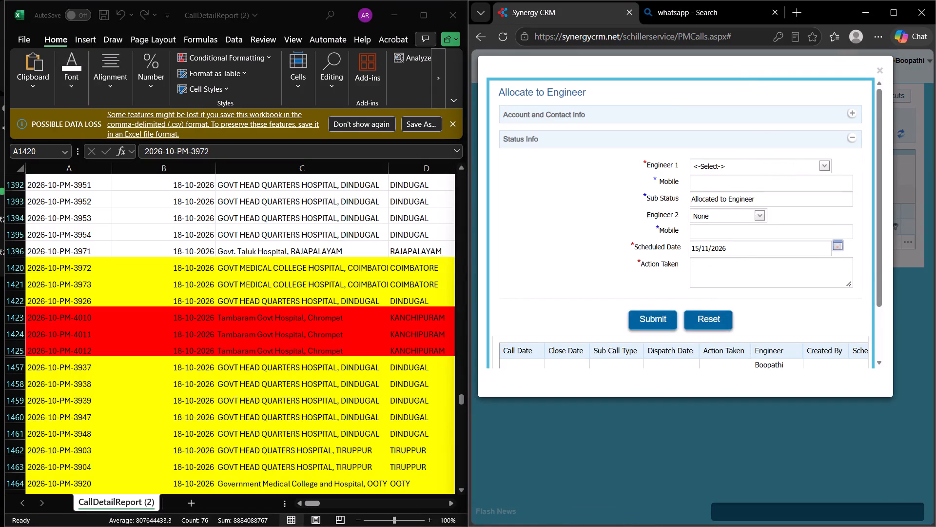
pyautogui.scroll(-6, 776, 240)
pyautogui.scroll(4, 776, 239)
pyautogui.click(826, 161)
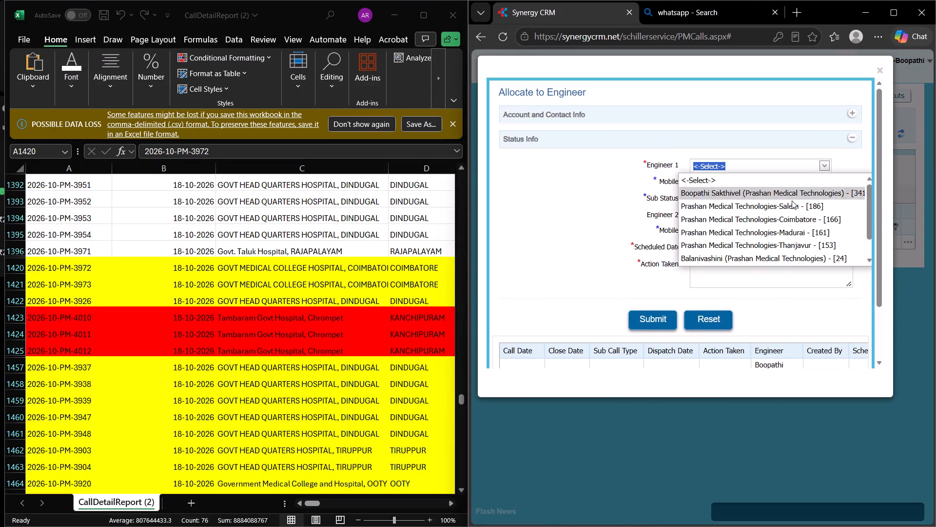
pyautogui.click(801, 220)
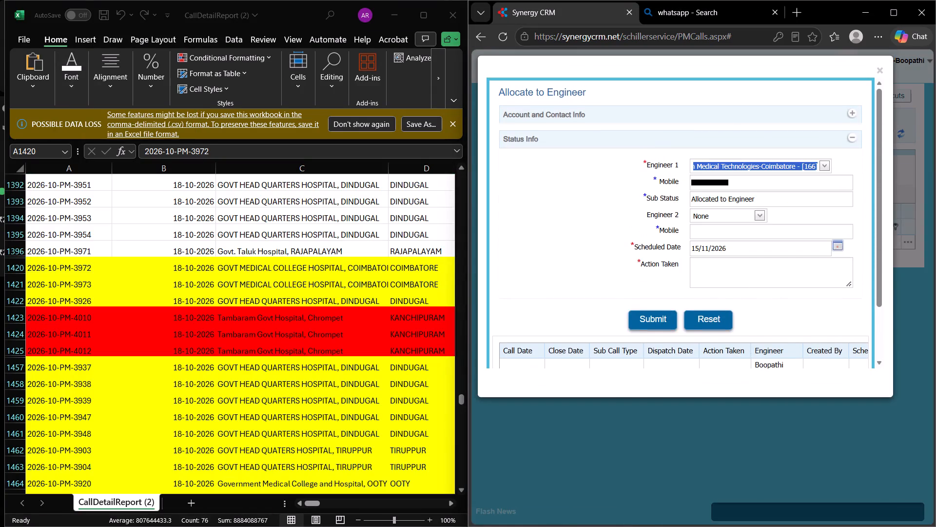
pyautogui.click(733, 278)
pyautogui.write('REALLOCAT')
pyautogui.write('ION')
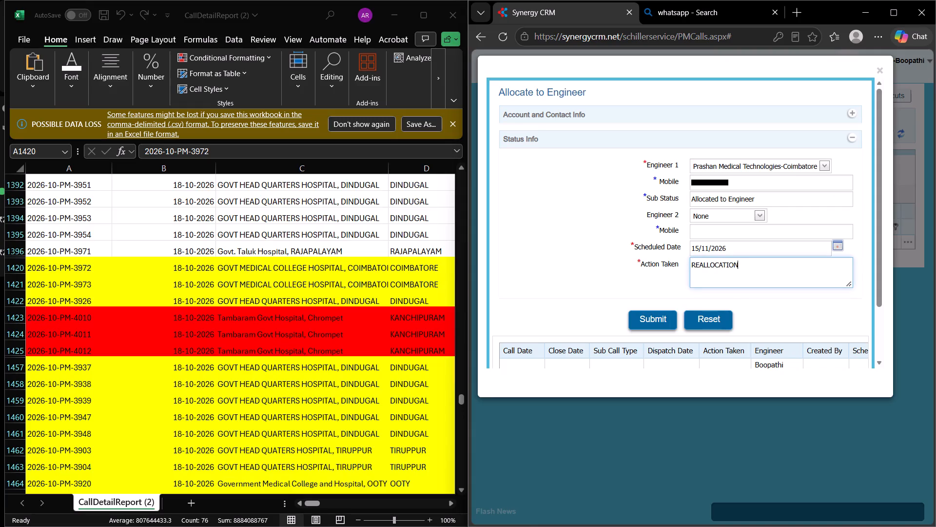
pyautogui.click(637, 316)
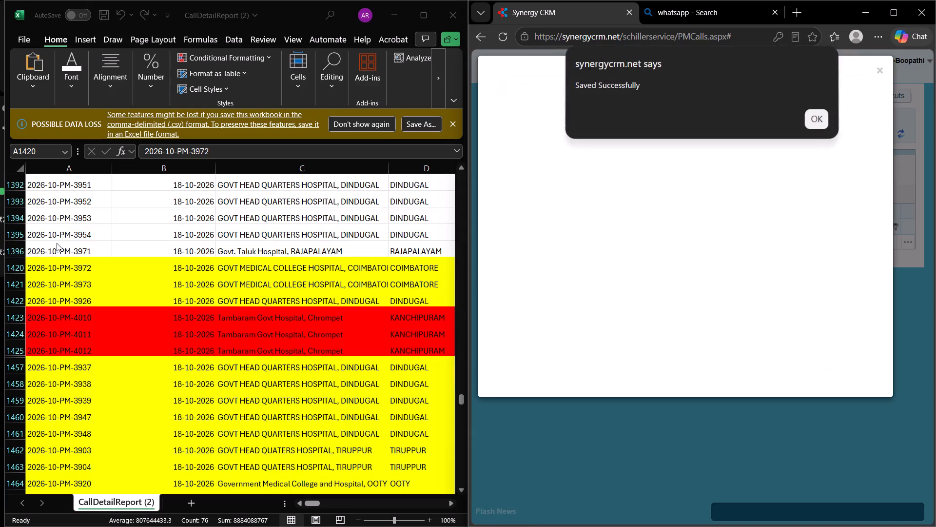
pyautogui.click(57, 243)
pyautogui.click(57, 249)
pyautogui.hotkey('ctrl', 'c')
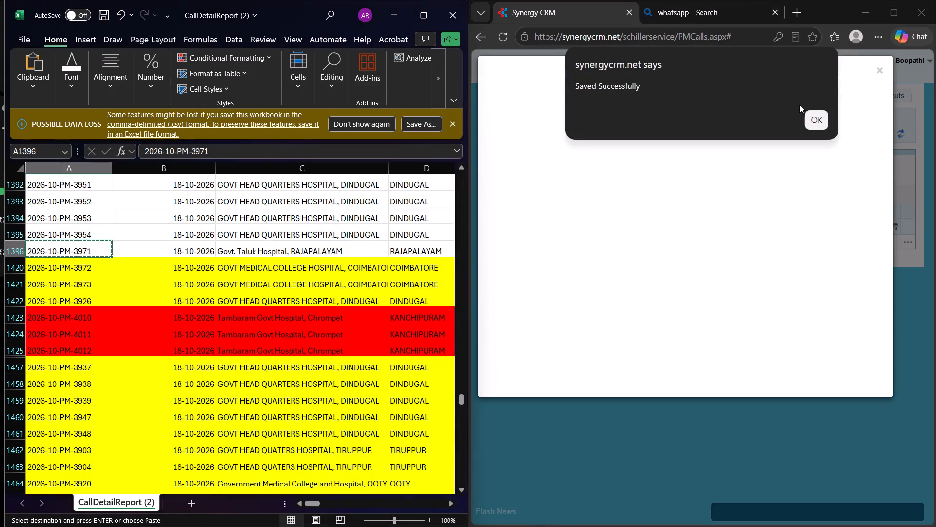
pyautogui.click(829, 121)
pyautogui.click(813, 119)
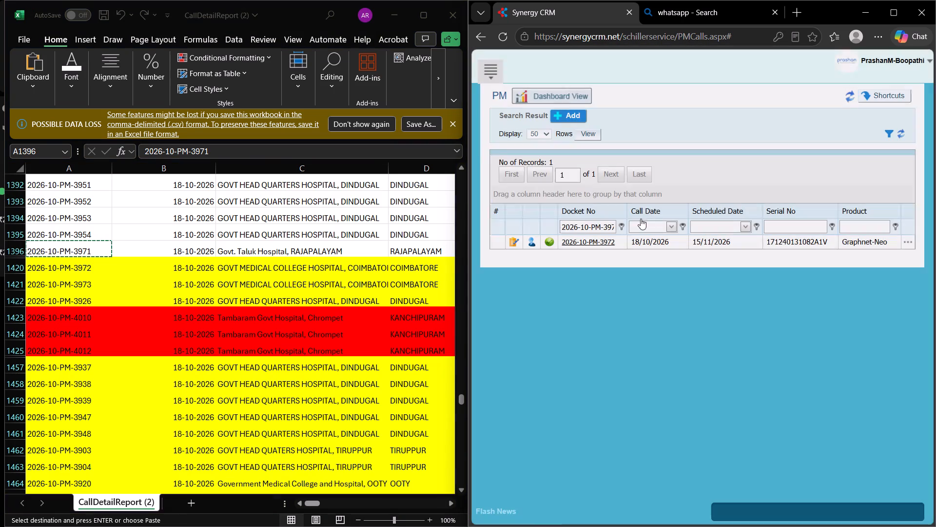
pyautogui.moveTo(563, 228); pyautogui.dragTo(640, 228)
pyautogui.hotkey('ctrl', 'v')
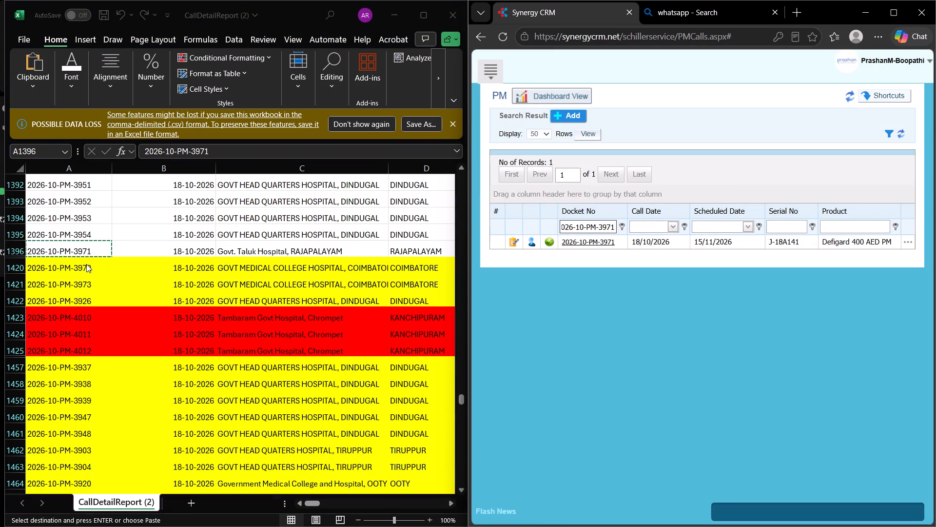
# Reallocate docket 2026-10-PM-3971 in the CRM to Prashan Medical Technologies-Madurai as Engineer 1, with action taken REALLOCATION, and submit.
pyautogui.click(535, 242)
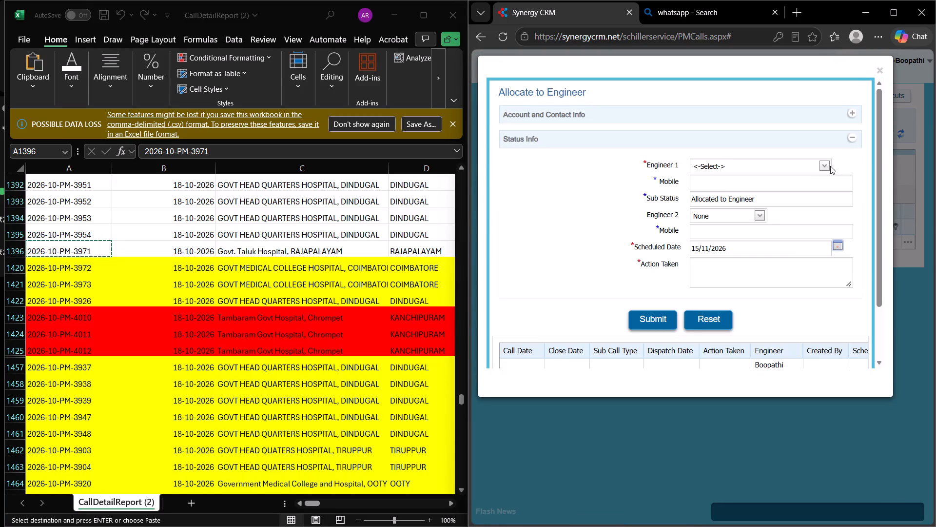
pyautogui.click(825, 166)
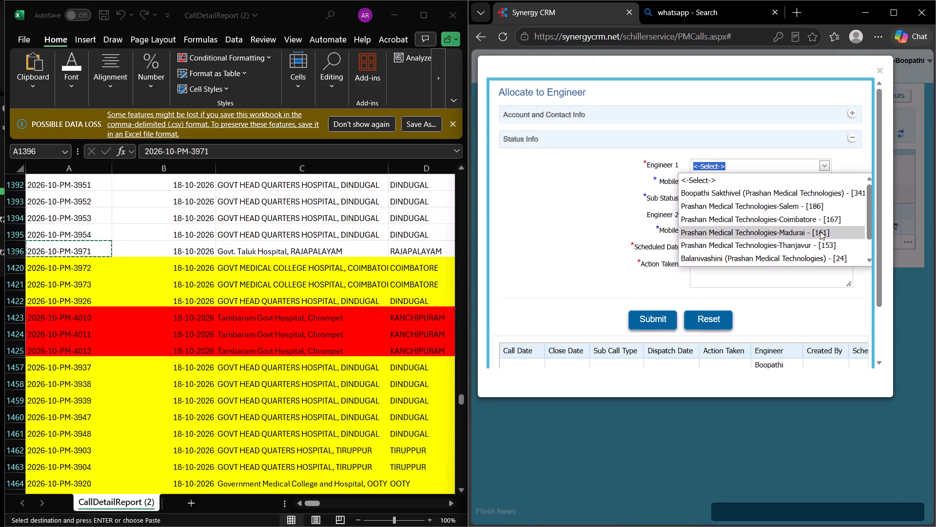
pyautogui.click(820, 231)
pyautogui.click(696, 278)
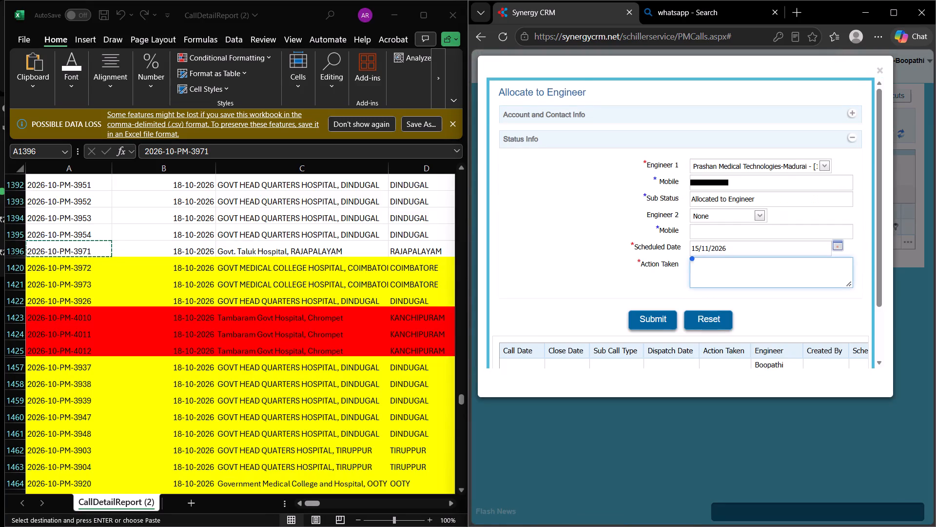
pyautogui.write('RE')
pyautogui.scroll(-2, 825, 333)
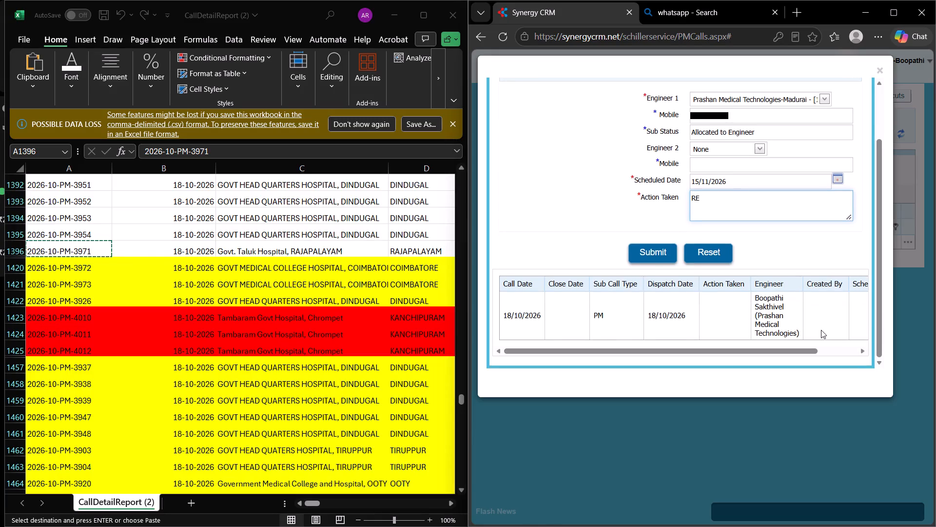
pyautogui.write('ALLOCATION')
pyautogui.click(648, 260)
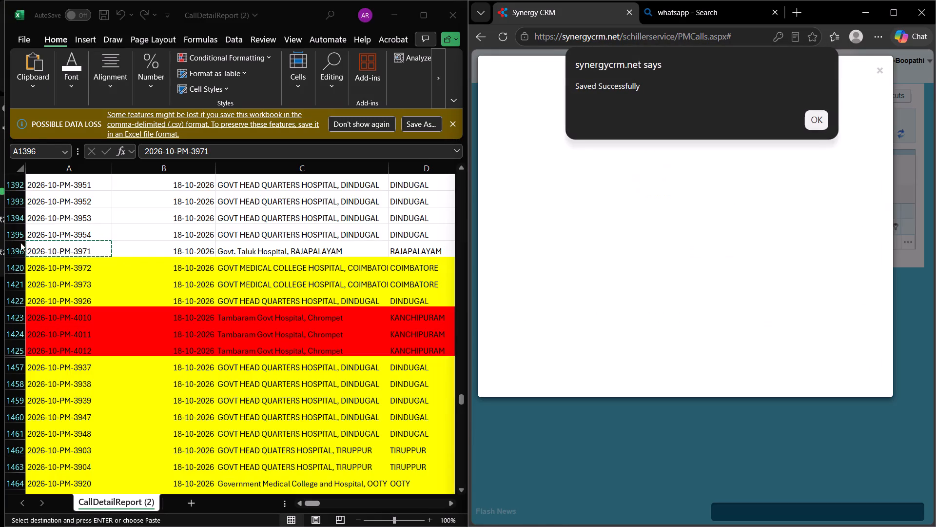
pyautogui.doubleClick(19, 247)
pyautogui.click(68, 83)
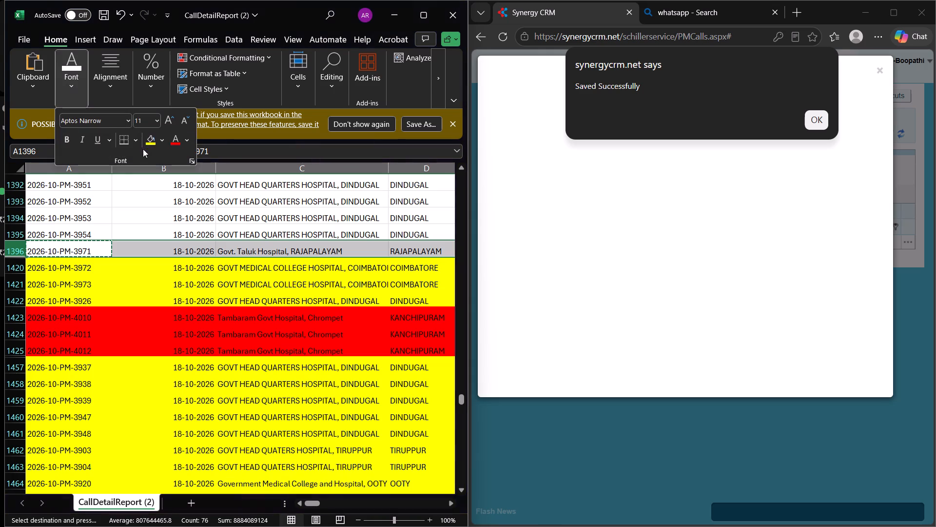
pyautogui.click(149, 140)
pyautogui.click(82, 231)
pyautogui.click(82, 231)
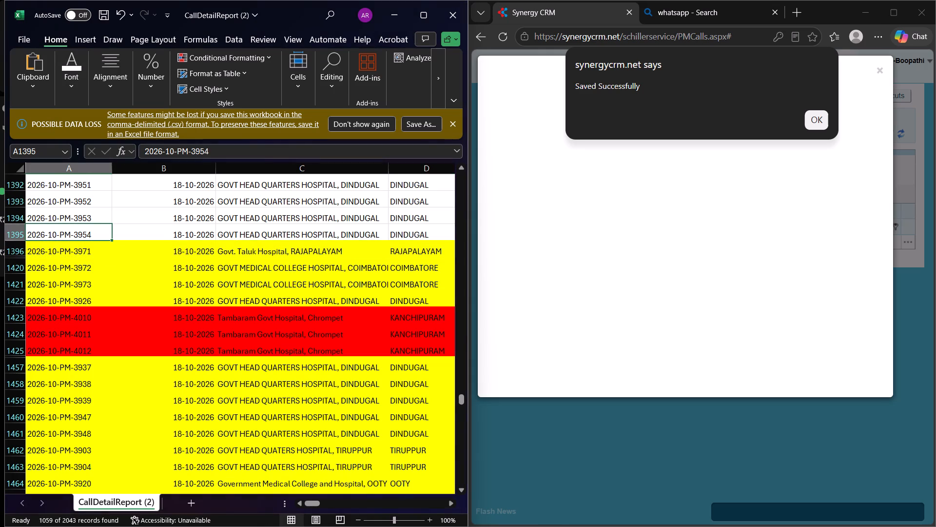
pyautogui.hotkey('ctrl', 'c')
pyautogui.click(818, 122)
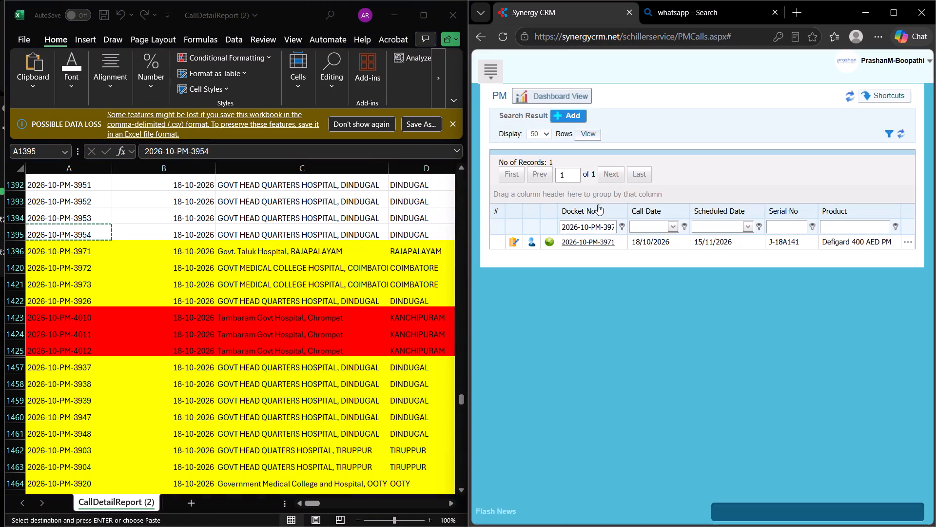
pyautogui.moveTo(563, 227); pyautogui.dragTo(632, 231)
pyautogui.hotkey('ctrl', 'v')
pyautogui.doubleClick(19, 234)
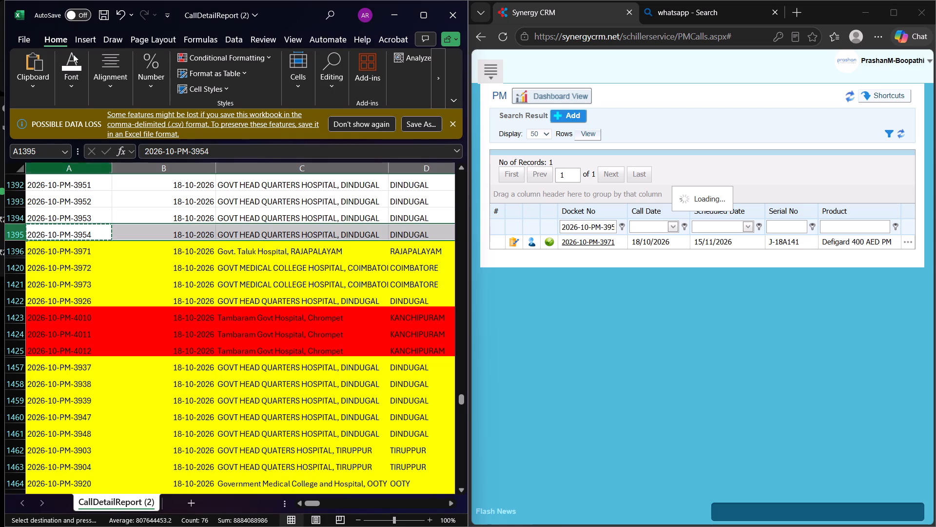
pyautogui.click(59, 81)
pyautogui.click(147, 141)
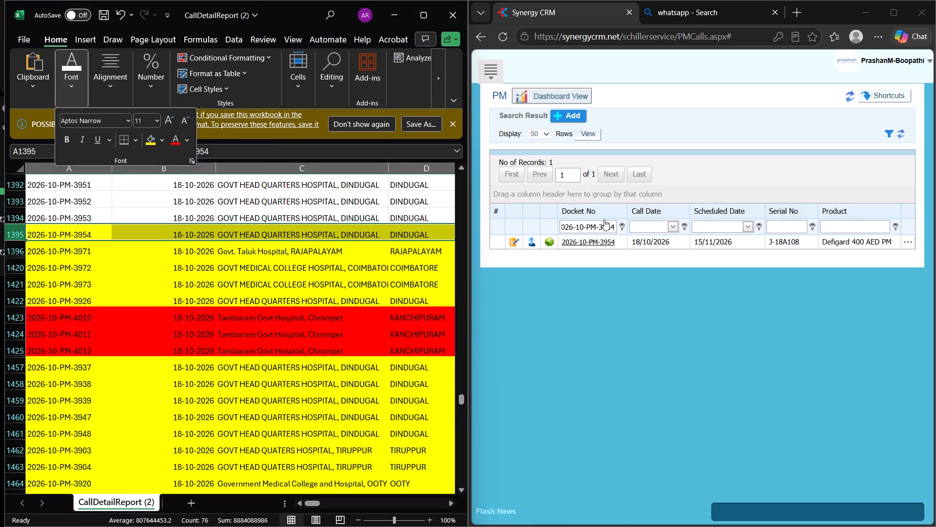
# Reallocate docket 2026-10-PM-3954 in the CRM to Prashan Medical Technologies-Coimbatore as Engineer 1, with action taken REALLOCATION, and submit.
pyautogui.click(531, 242)
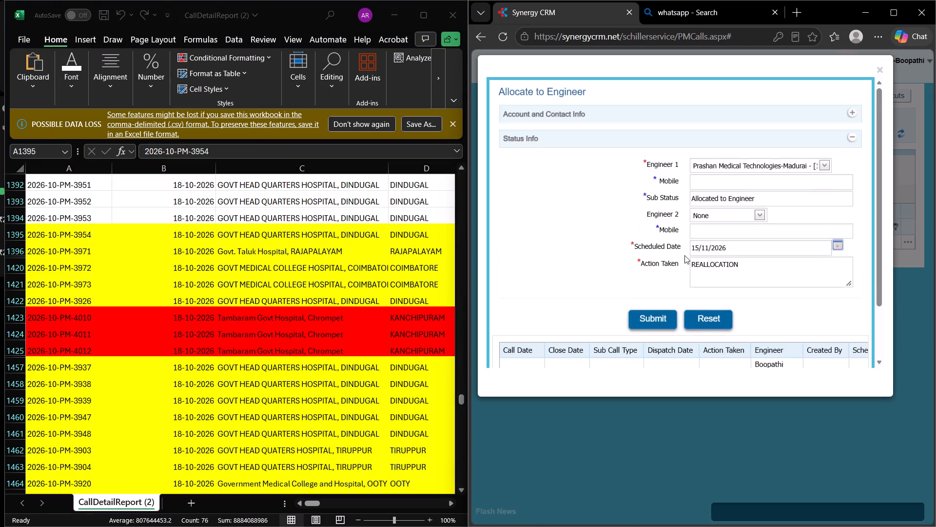
pyautogui.scroll(-5, 684, 255)
pyautogui.scroll(-5, 749, 159)
pyautogui.scroll(2, 755, 173)
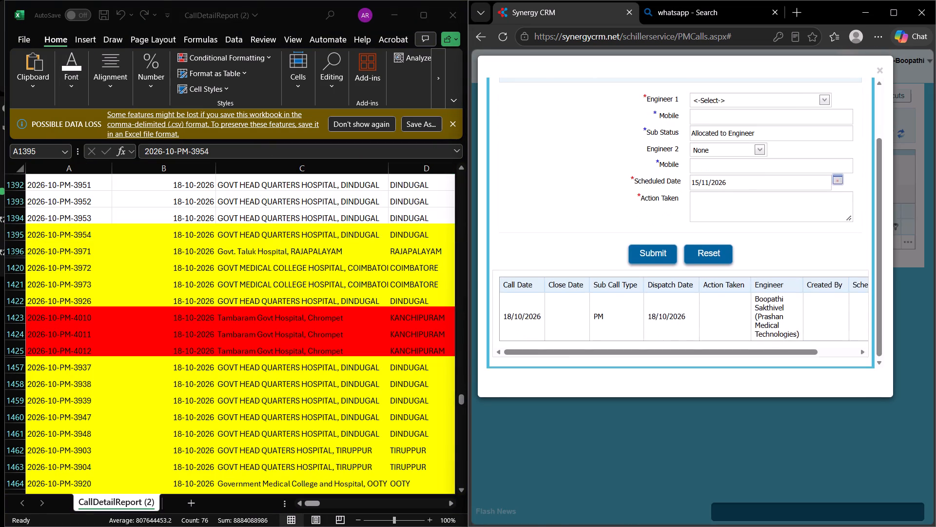
pyautogui.scroll(2, 755, 173)
pyautogui.click(821, 169)
pyautogui.click(811, 220)
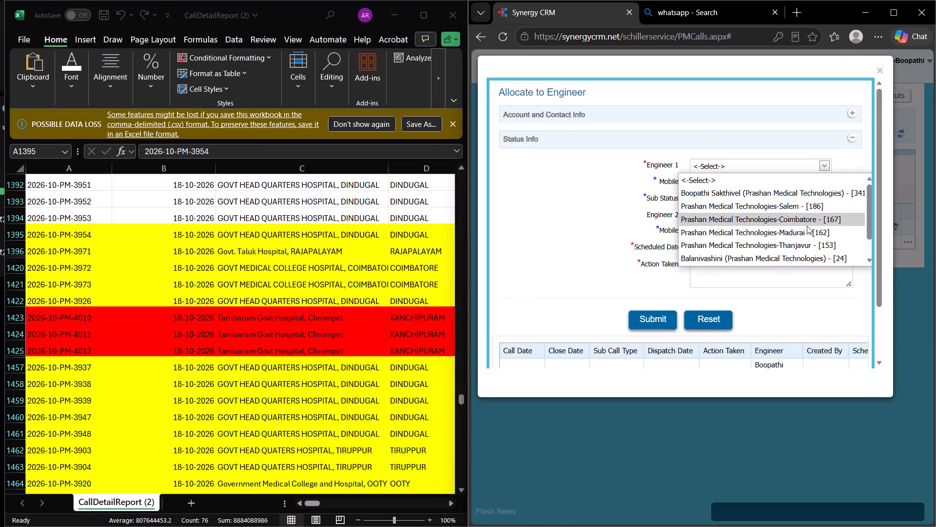
pyautogui.doubleClick(773, 279)
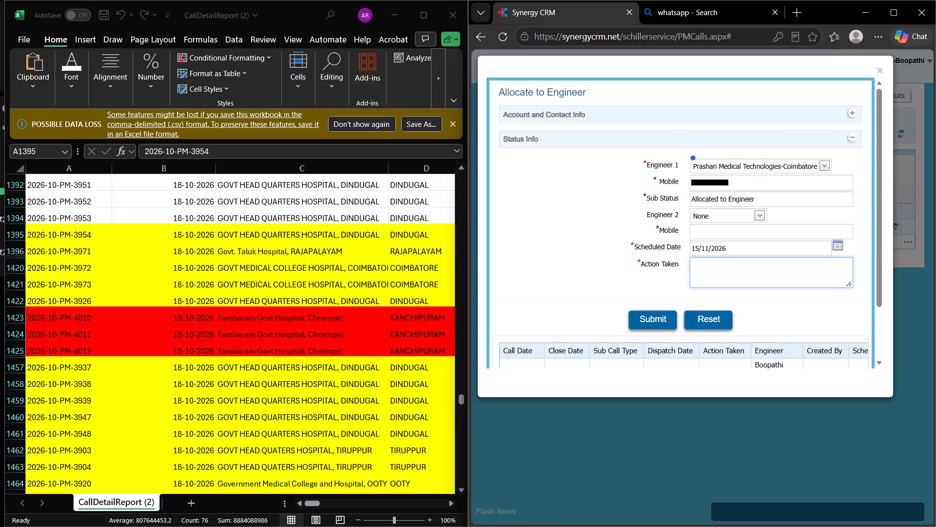
pyautogui.doubleClick(774, 278)
pyautogui.write('REALLO')
pyautogui.write('CATION')
pyautogui.click(664, 314)
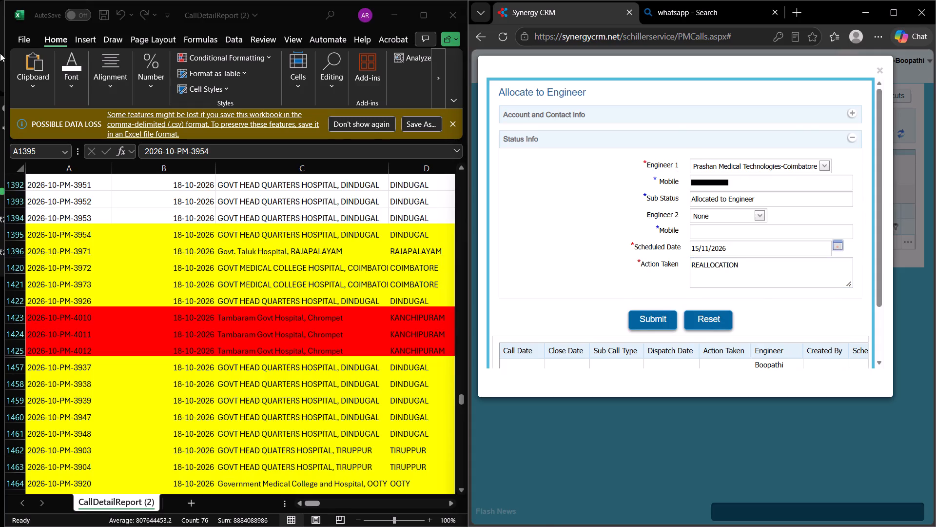
pyautogui.doubleClick(18, 216)
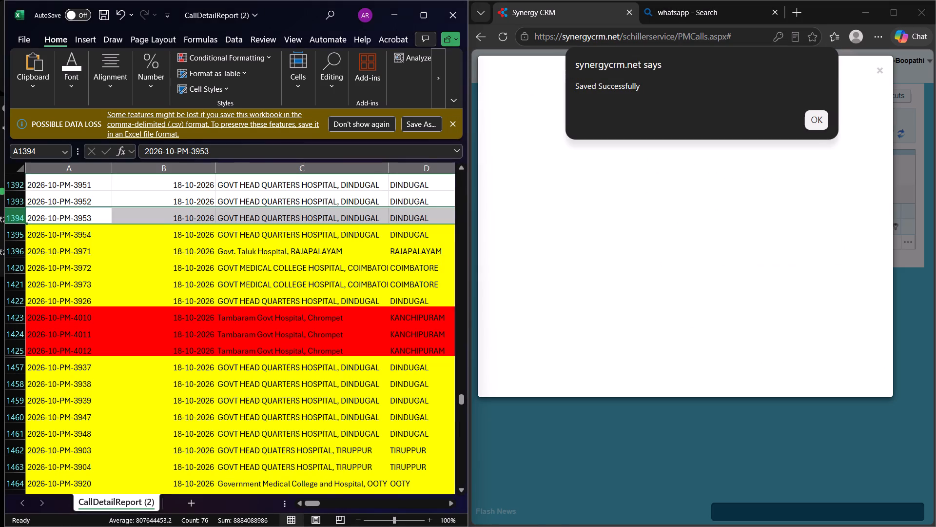
pyautogui.click(73, 216)
pyautogui.hotkey('ctrl', 'c')
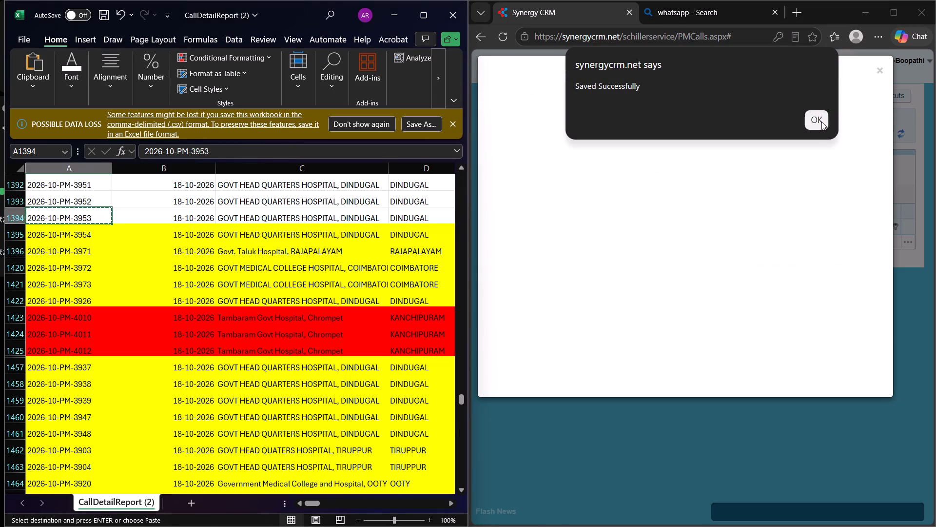
pyautogui.click(821, 121)
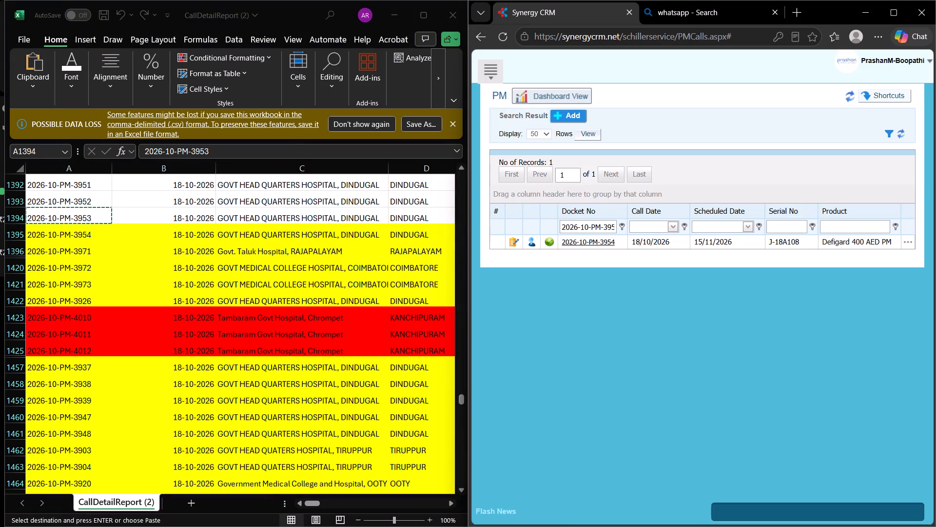
pyautogui.moveTo(562, 225); pyautogui.dragTo(633, 227)
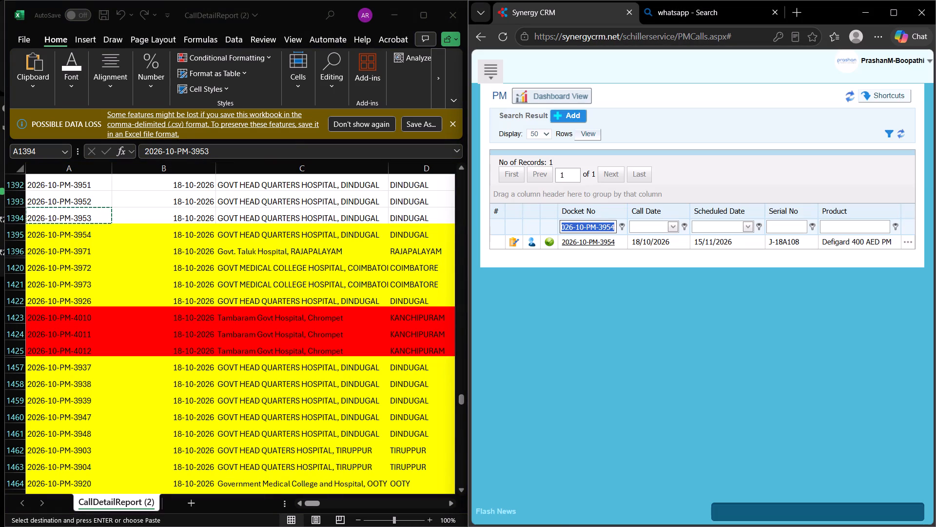
pyautogui.hotkey('ctrl', 'v')
# Fill row 1394 of the Excel call report, docket 2026-10-PM-3953, yellow.
pyautogui.doubleClick(10, 217)
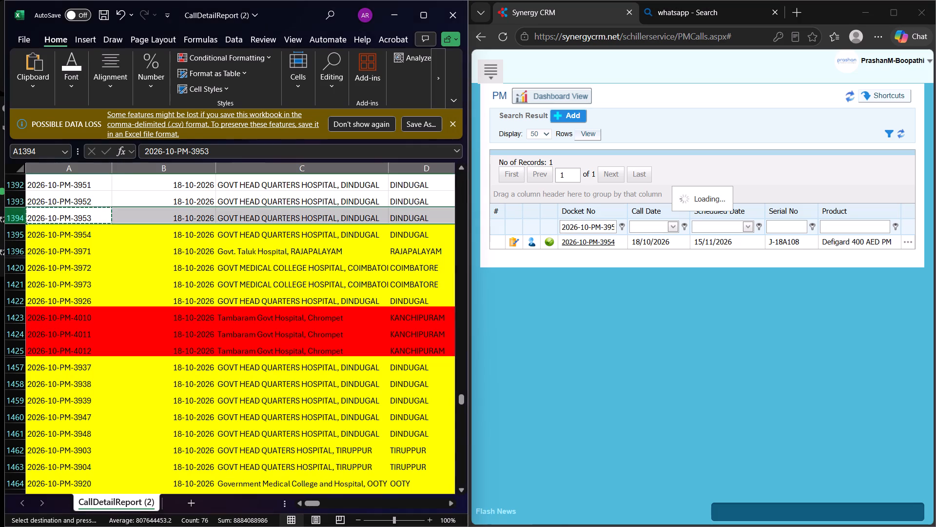
pyautogui.click(70, 91)
pyautogui.click(149, 143)
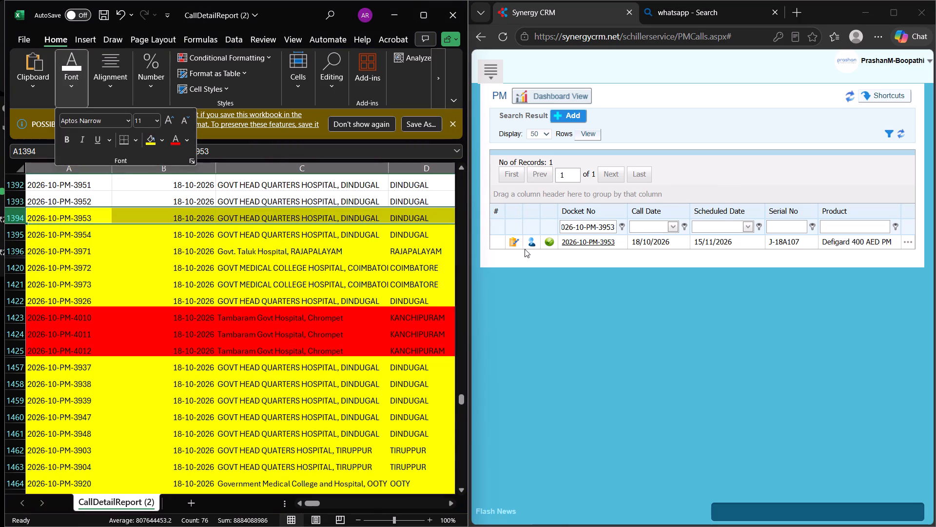
# Reallocate docket 2026-10-PM-3953 in the CRM to Prashan Medical Technologies-Coimbatore as Engineer 1, with action taken REALLOCATION, and submit.
pyautogui.click(528, 245)
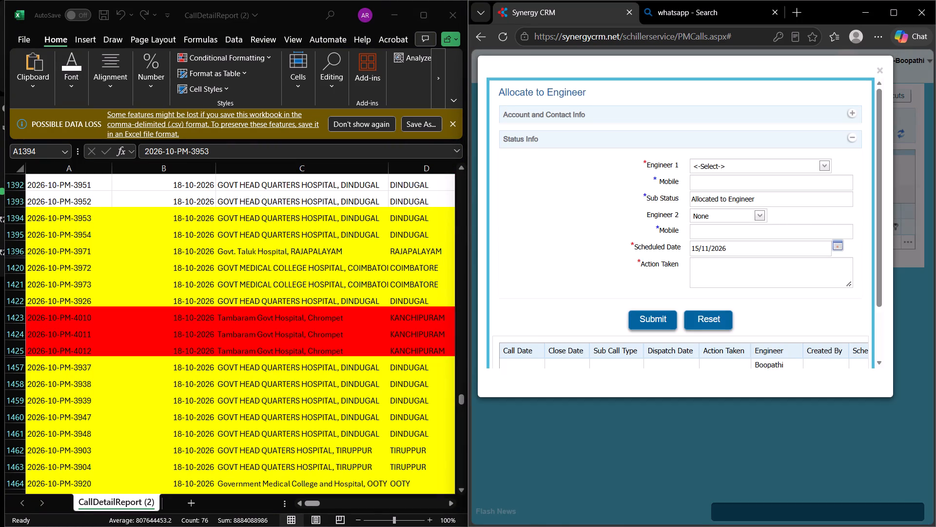
pyautogui.scroll(-4, 784, 245)
pyautogui.scroll(1, 784, 245)
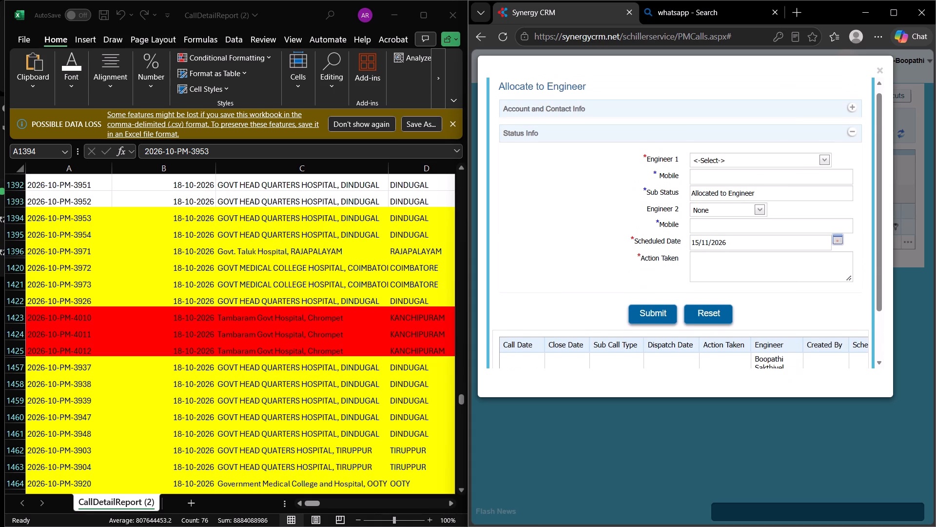
pyautogui.scroll(2, 784, 245)
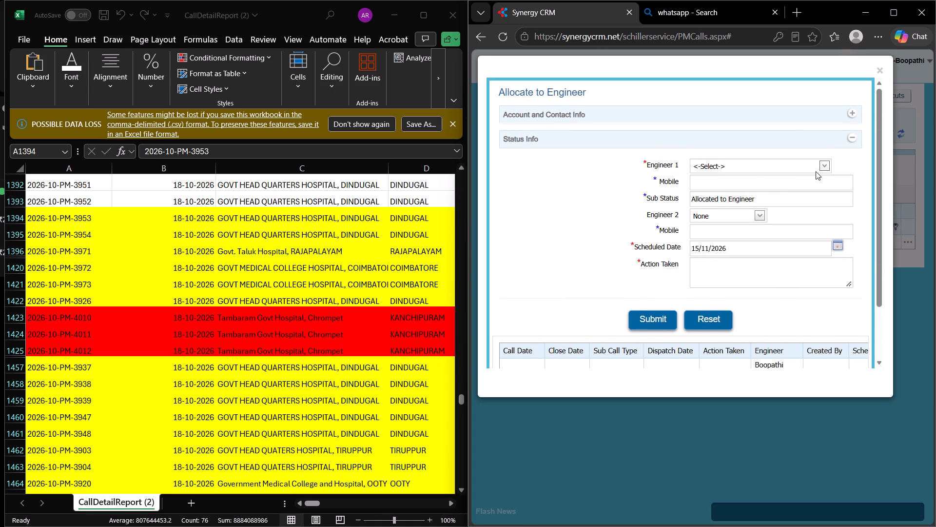
pyautogui.click(822, 170)
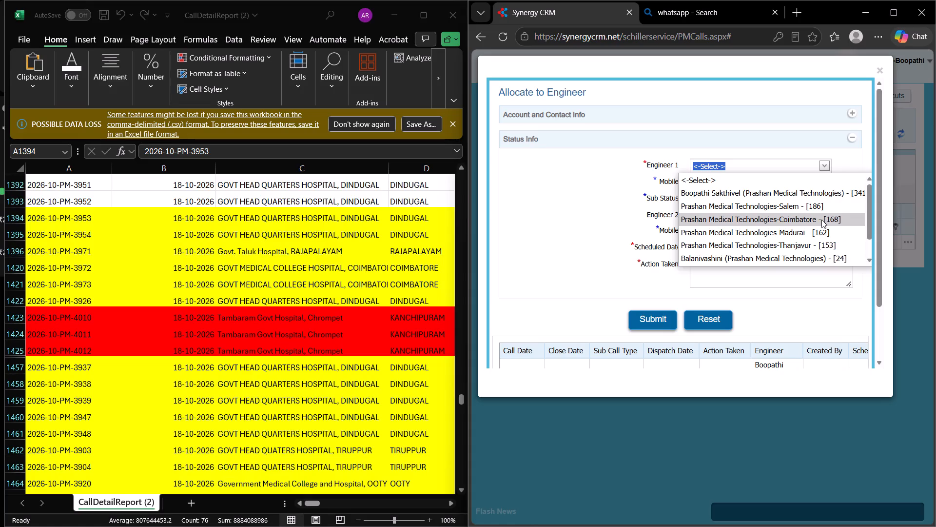
pyautogui.click(821, 221)
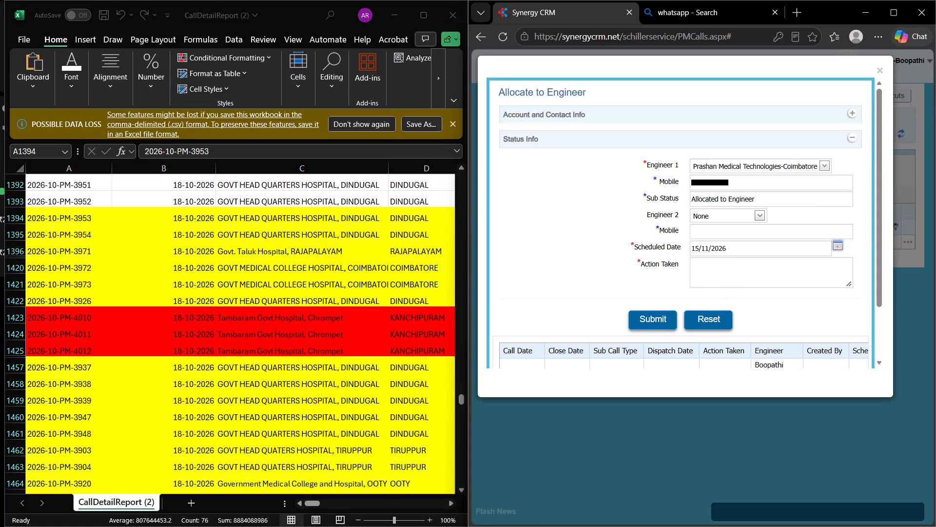
pyautogui.click(745, 276)
pyautogui.write('REALLOCATION')
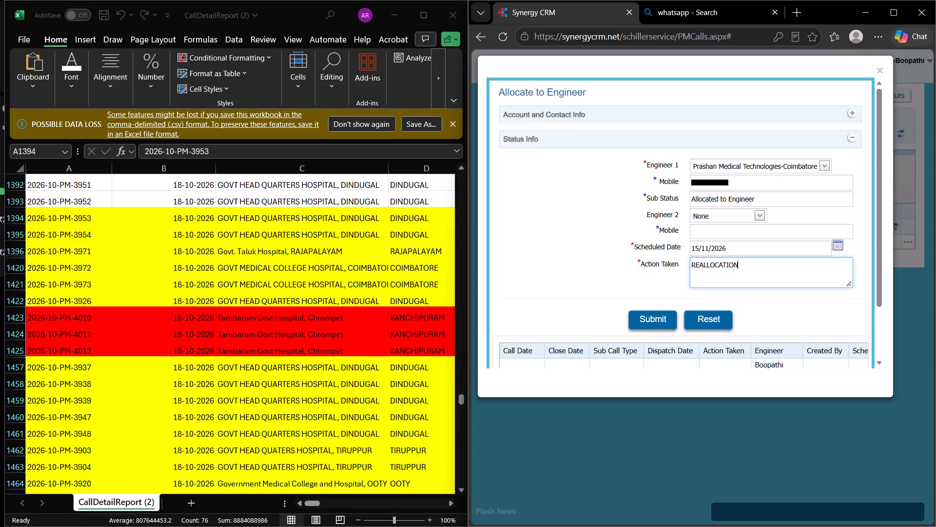
pyautogui.click(648, 322)
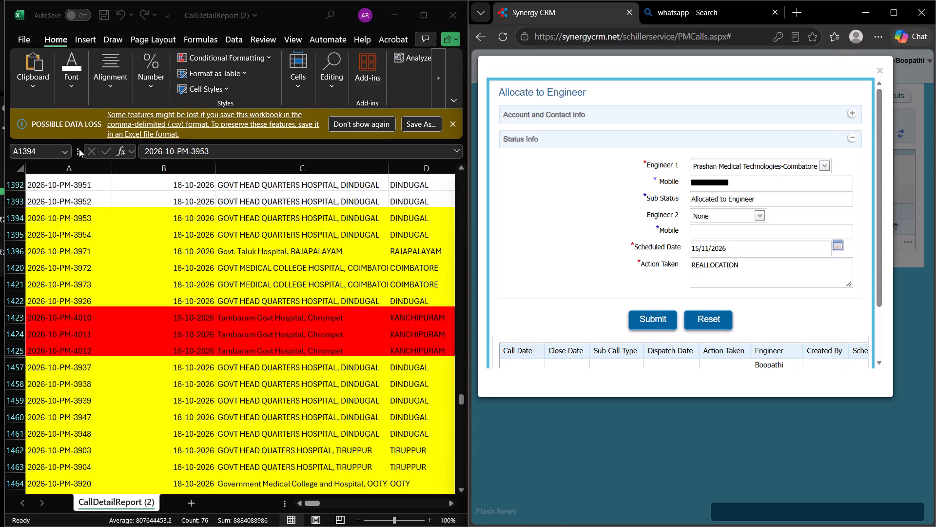
pyautogui.click(818, 122)
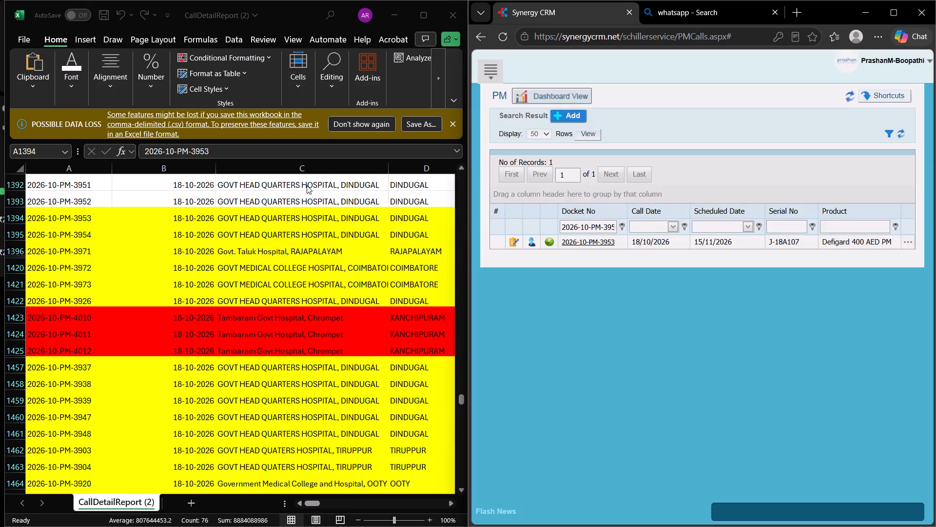
pyautogui.click(84, 202)
pyautogui.click(86, 201)
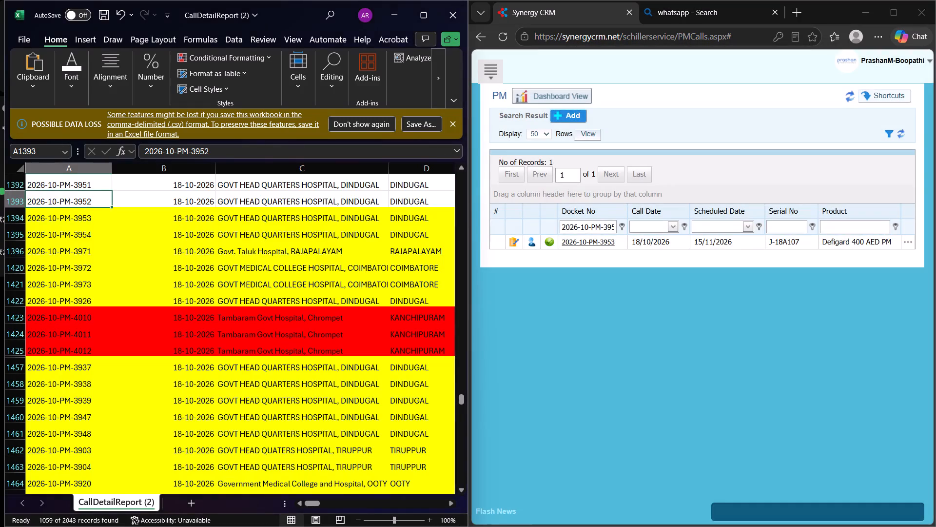
pyautogui.hotkey('ctrl', 'c')
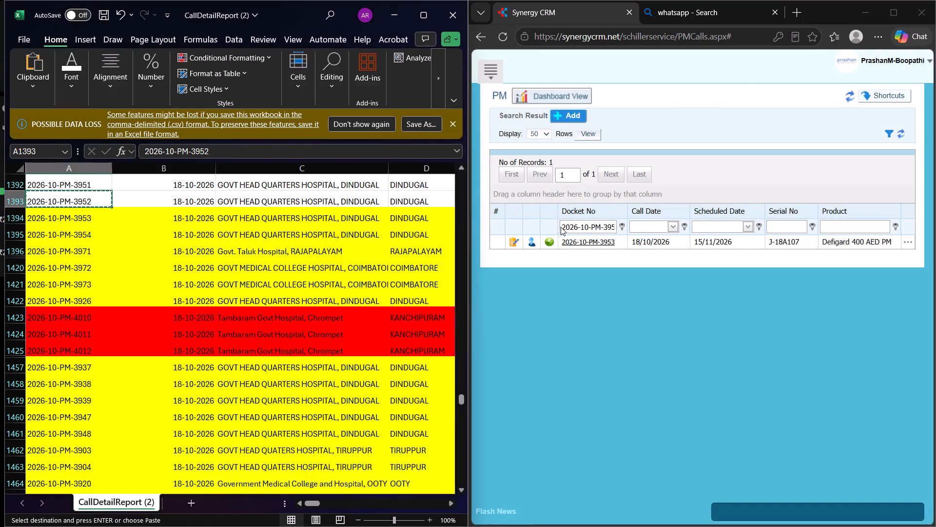
pyautogui.moveTo(563, 228); pyautogui.dragTo(635, 230)
pyautogui.hotkey('ctrl', 'v')
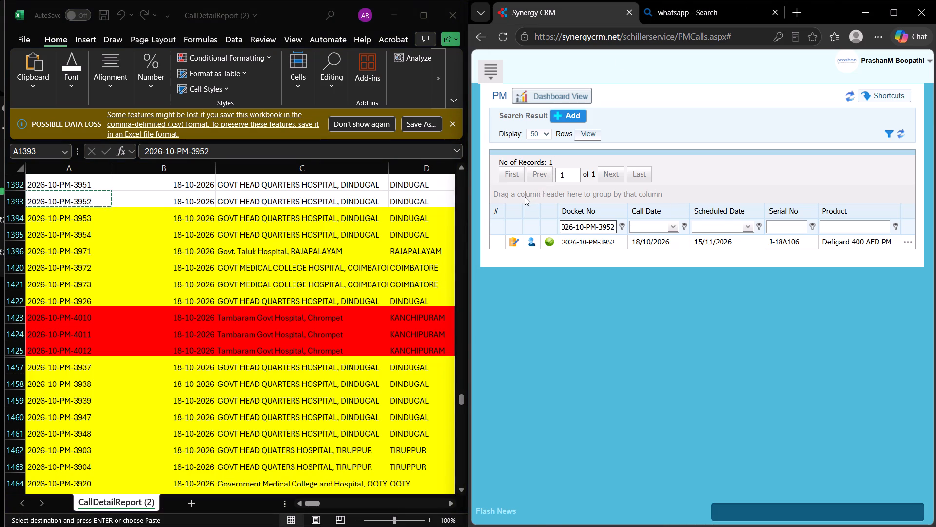
pyautogui.click(529, 243)
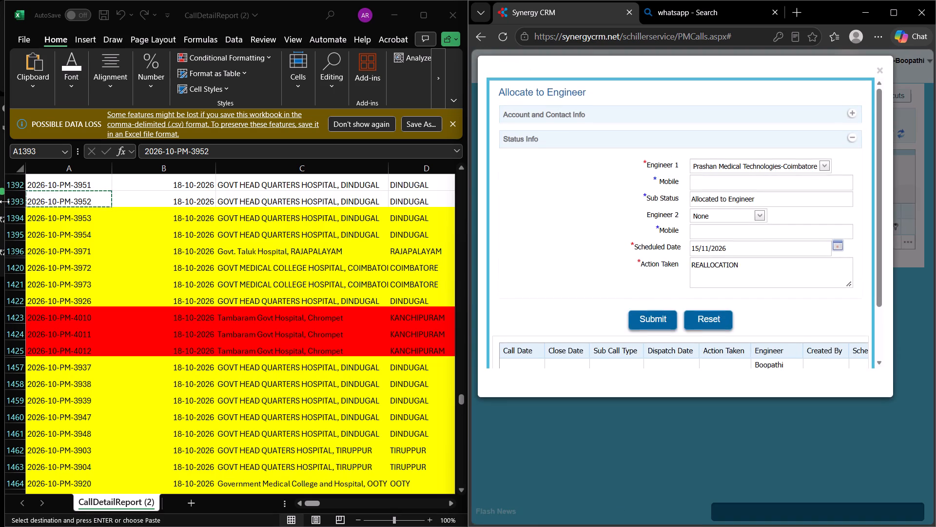
# Fill row 1393 of the Excel call report, docket 2026-10-PM-3952, yellow.
pyautogui.tripleClick(13, 202)
pyautogui.click(64, 91)
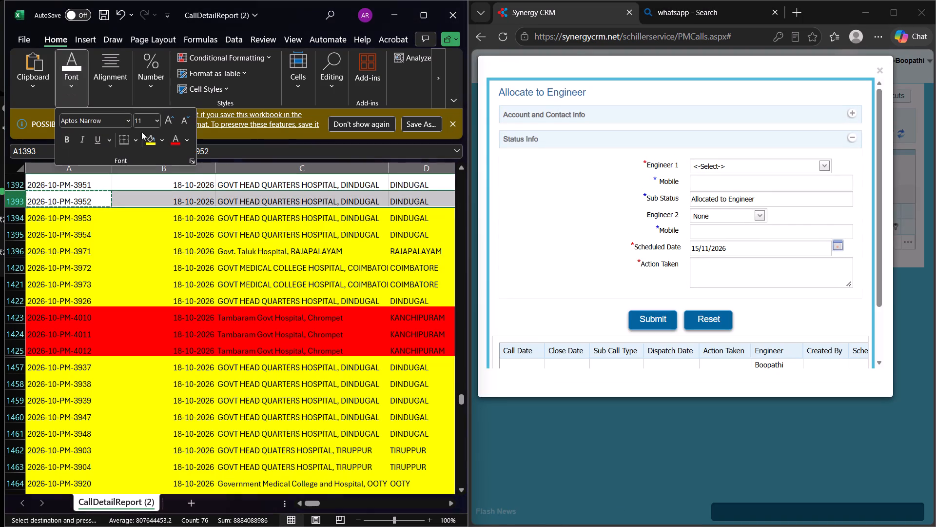
pyautogui.click(149, 143)
# Allocate docket 2026-10-PM-3952 in the CRM to Prashan Medical Technologies-Coimbatore as Engineer 1, with action taken REALLOCATION, and submit.
pyautogui.scroll(-4, 712, 265)
pyautogui.scroll(4, 712, 265)
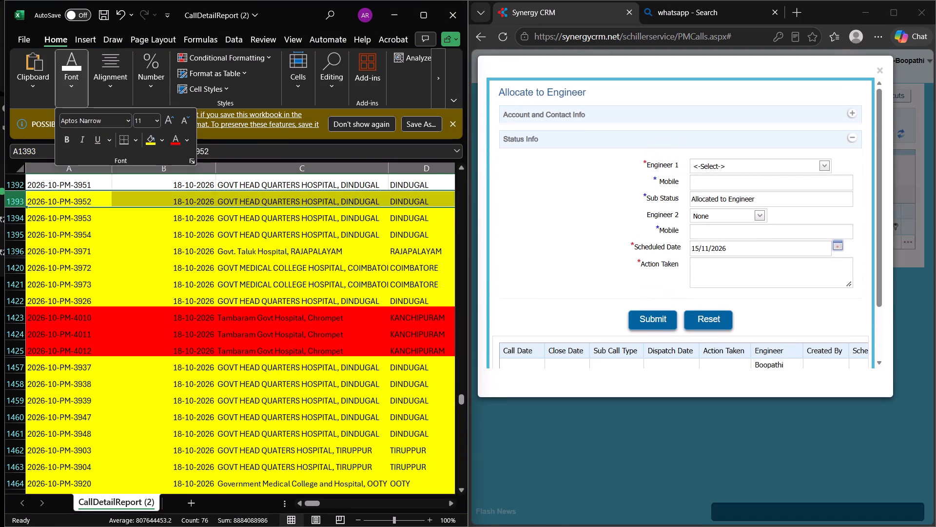
pyautogui.click(823, 167)
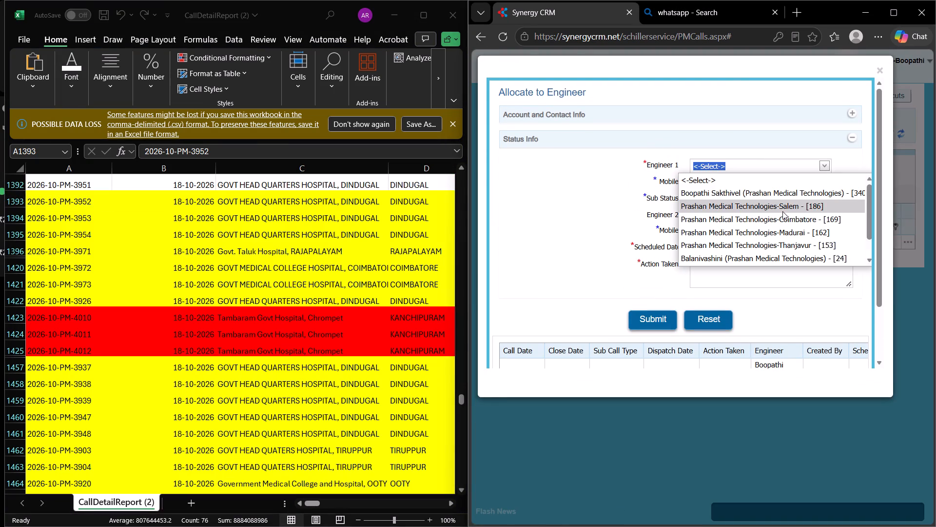
pyautogui.click(781, 219)
pyautogui.click(713, 273)
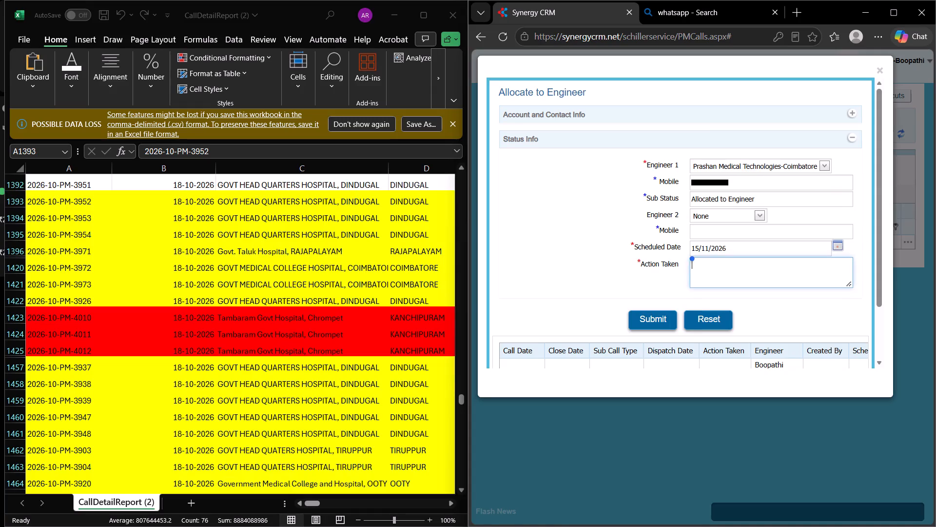
pyautogui.write('REALLOCATION')
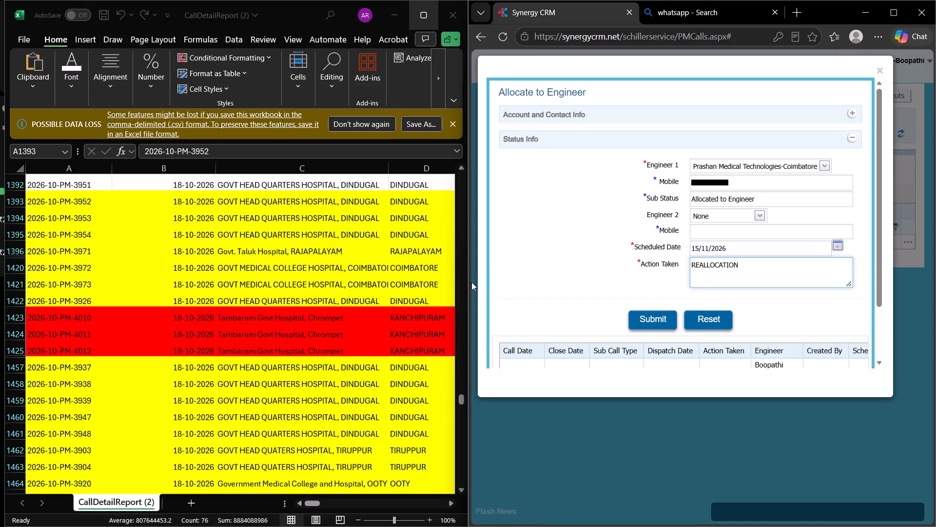
pyautogui.click(664, 315)
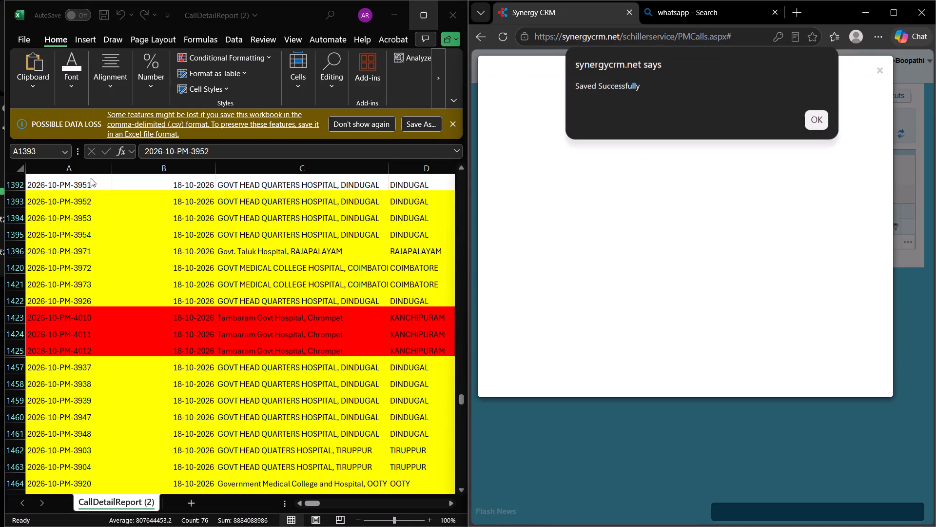
pyautogui.click(88, 184)
pyautogui.click(88, 184)
pyautogui.click(88, 185)
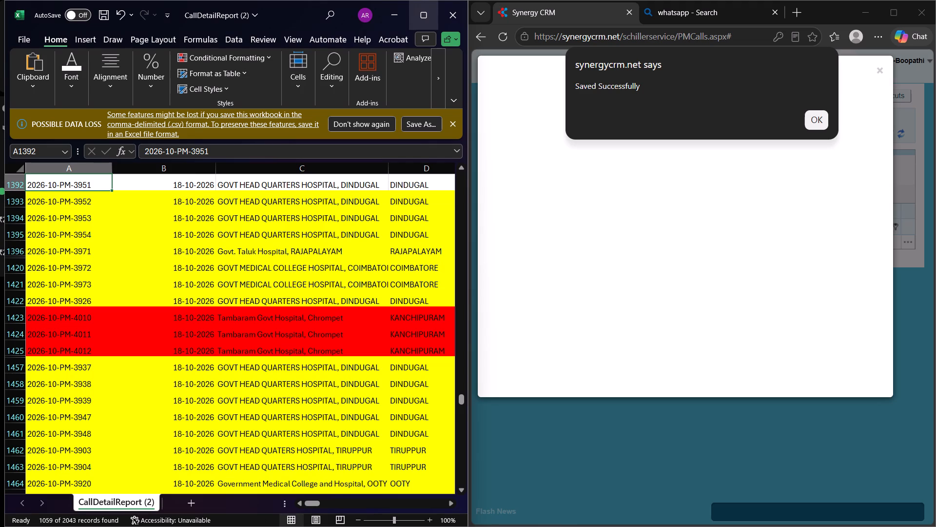
pyautogui.hotkey('ctrl', 'c')
pyautogui.click(824, 123)
pyautogui.scroll(3, 289, 374)
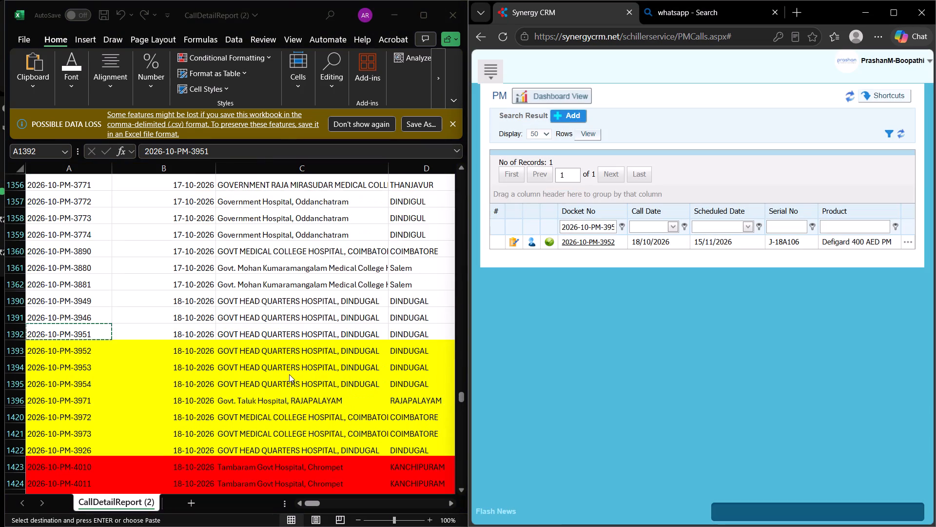
pyautogui.scroll(2, 289, 374)
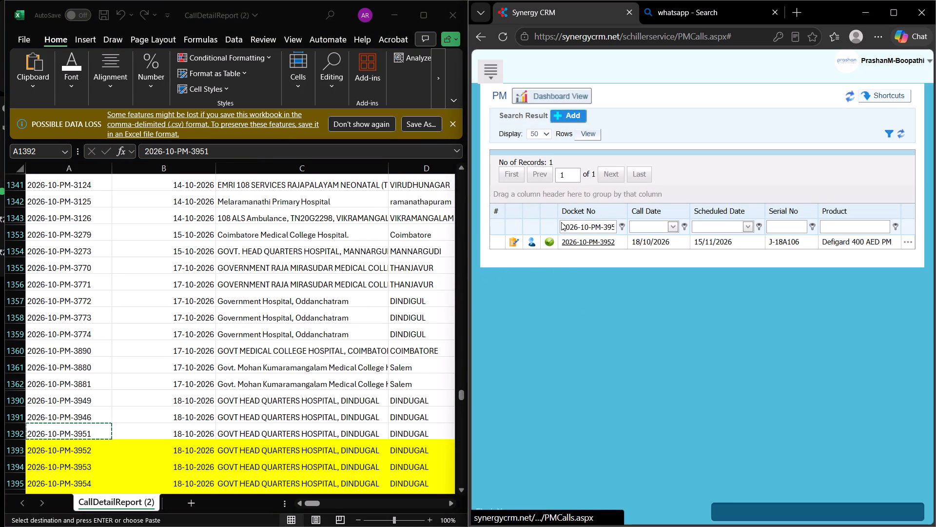
pyautogui.moveTo(563, 226); pyautogui.dragTo(634, 222)
pyautogui.hotkey('ctrl', 'v')
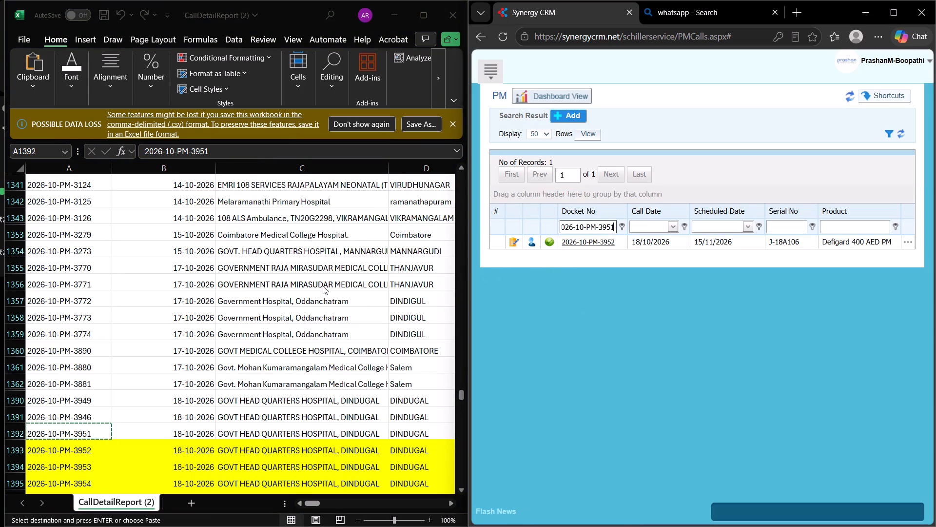
pyautogui.doubleClick(17, 434)
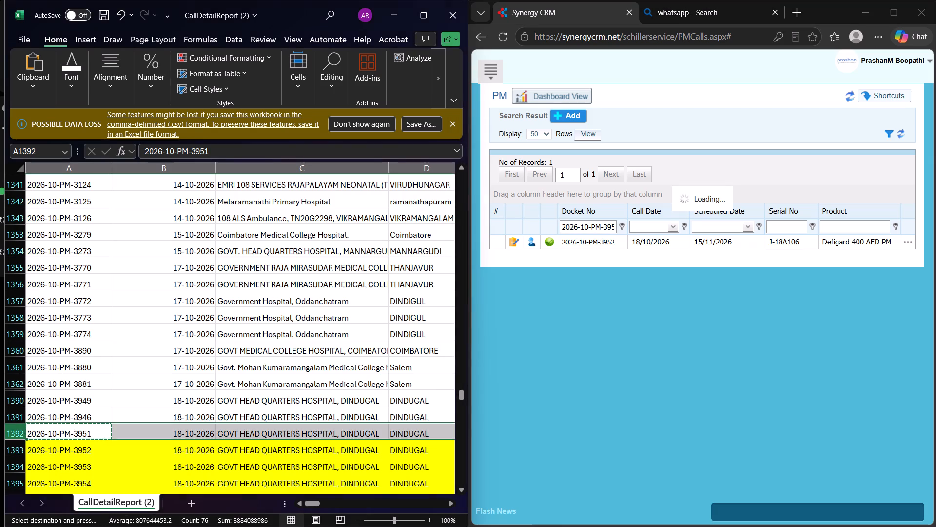
pyautogui.click(68, 83)
pyautogui.click(148, 140)
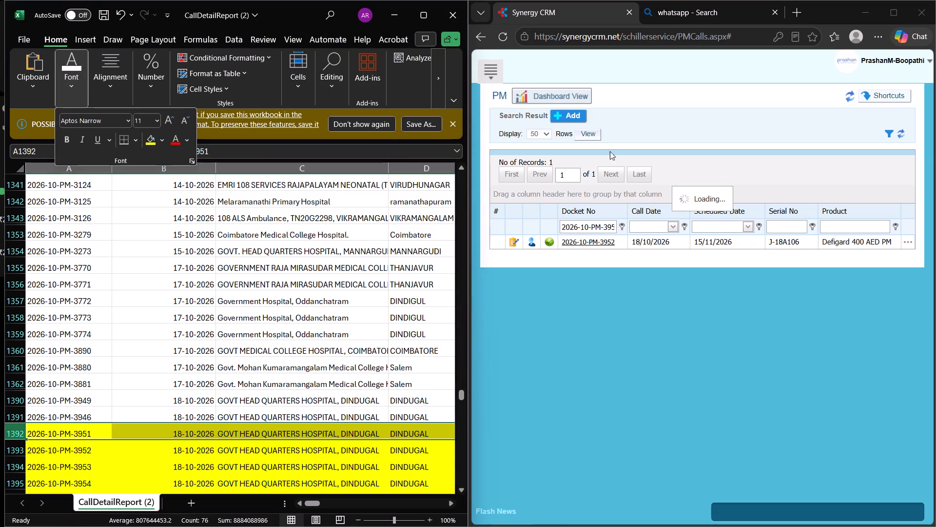
# Reallocate docket 2026-10-PM-3951 in the CRM to Prashan Medical Technologies-Coimbatore as Engineer 1, with action taken REALLOCATION, and submit.
pyautogui.click(530, 245)
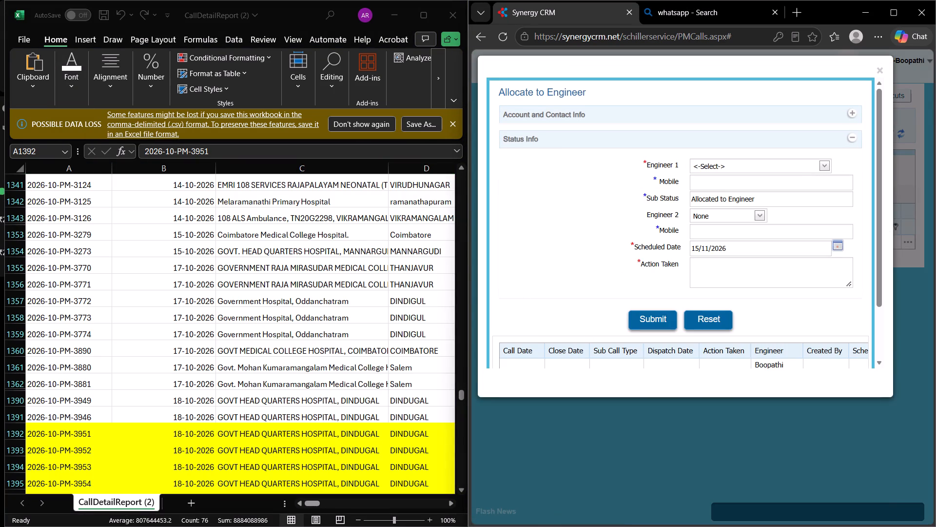
pyautogui.click(825, 168)
pyautogui.click(822, 219)
pyautogui.scroll(-3, 791, 306)
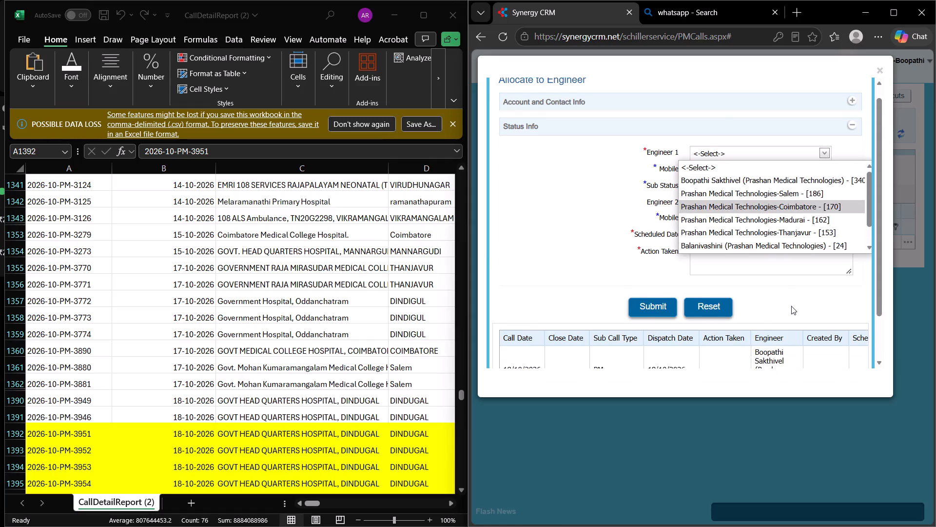
pyautogui.scroll(-2, 791, 306)
pyautogui.click(724, 214)
pyautogui.write('REALLOCATION')
pyautogui.click(656, 255)
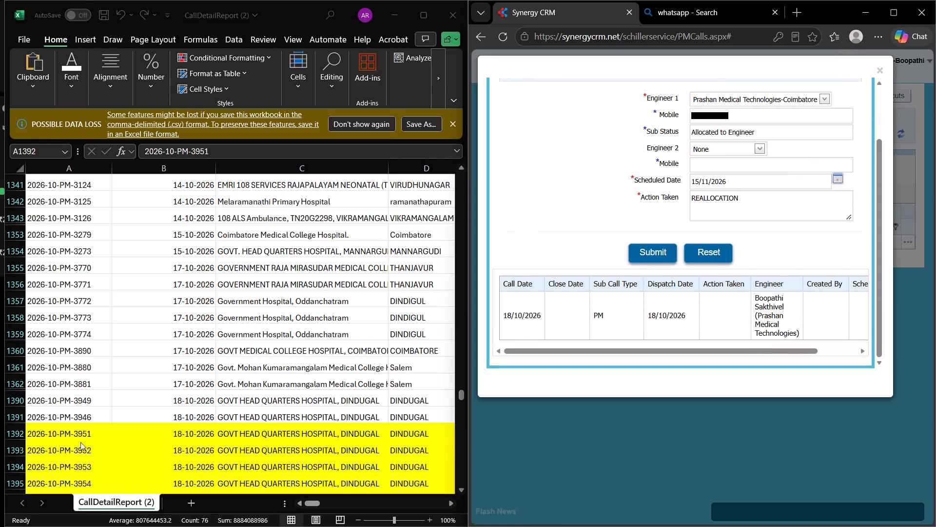
pyautogui.click(85, 415)
pyautogui.click(85, 415)
pyautogui.click(86, 415)
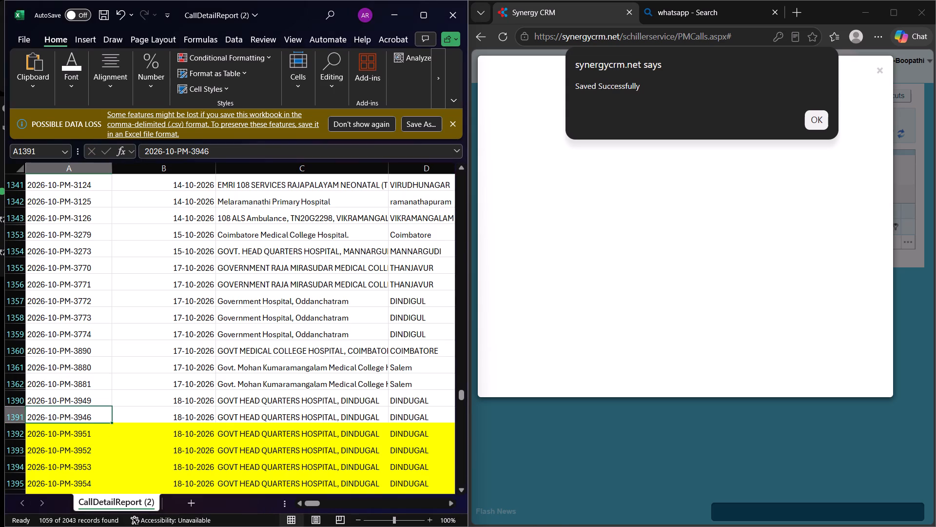
pyautogui.hotkey('ctrl', 'c')
pyautogui.click(821, 125)
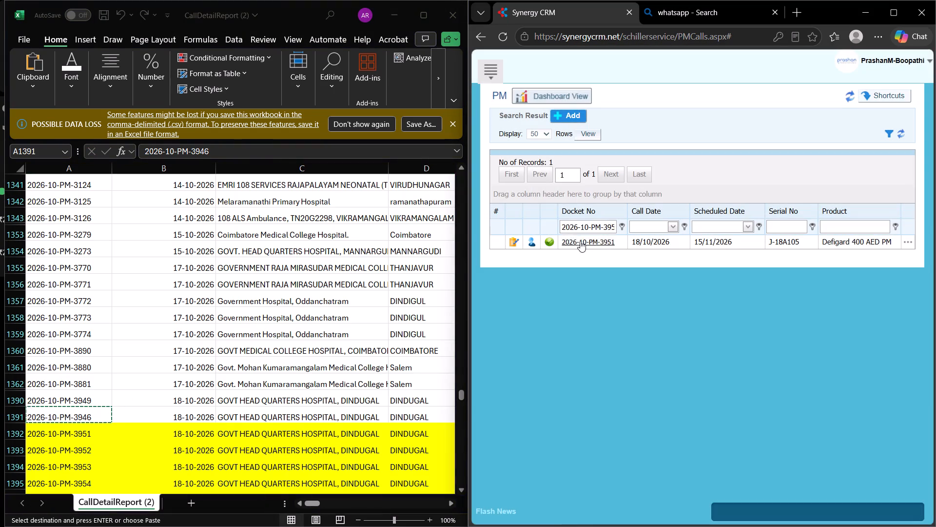
pyautogui.moveTo(564, 228); pyautogui.dragTo(626, 219)
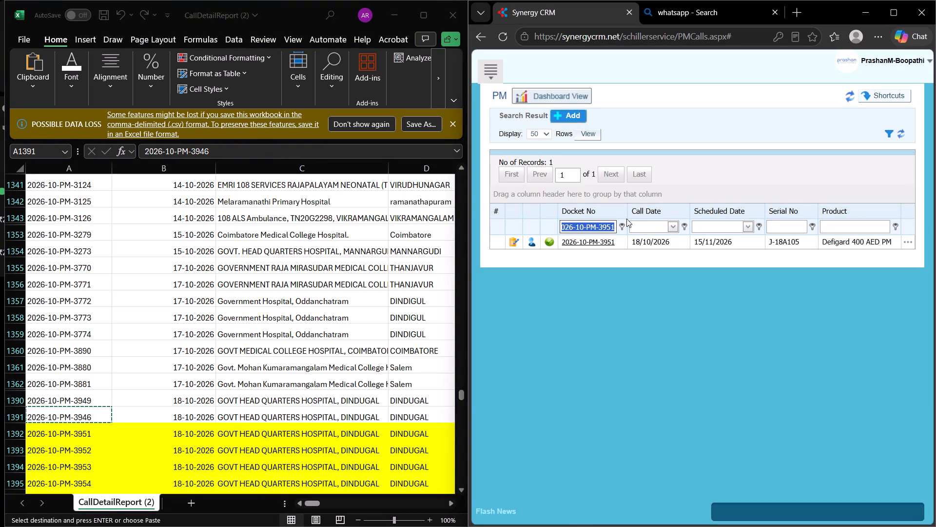
pyautogui.hotkey('ctrl', 'v')
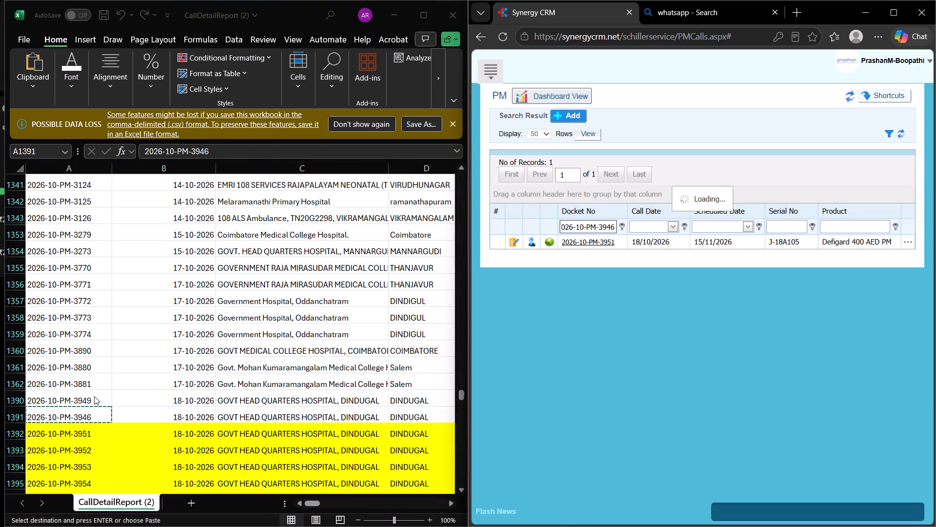
pyautogui.click(19, 417)
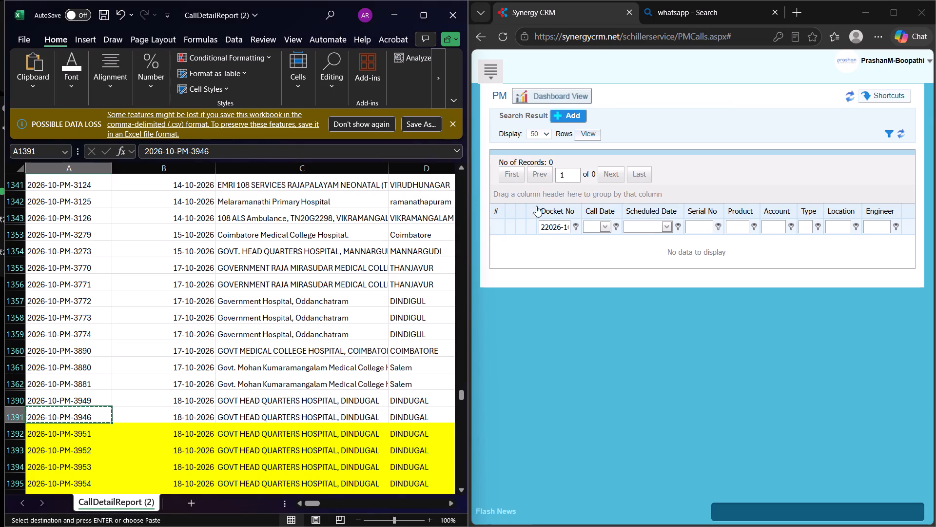
pyautogui.click(545, 226)
pyautogui.press('BackSpace')
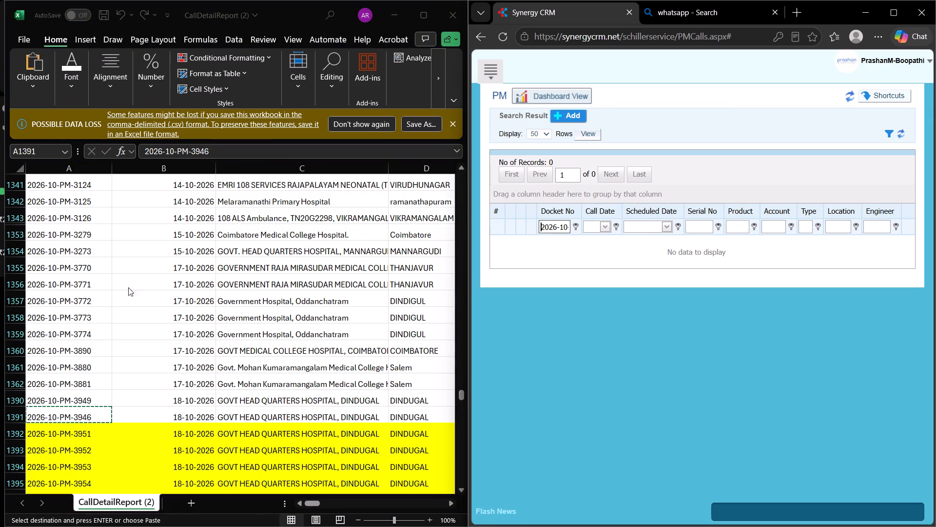
pyautogui.doubleClick(16, 414)
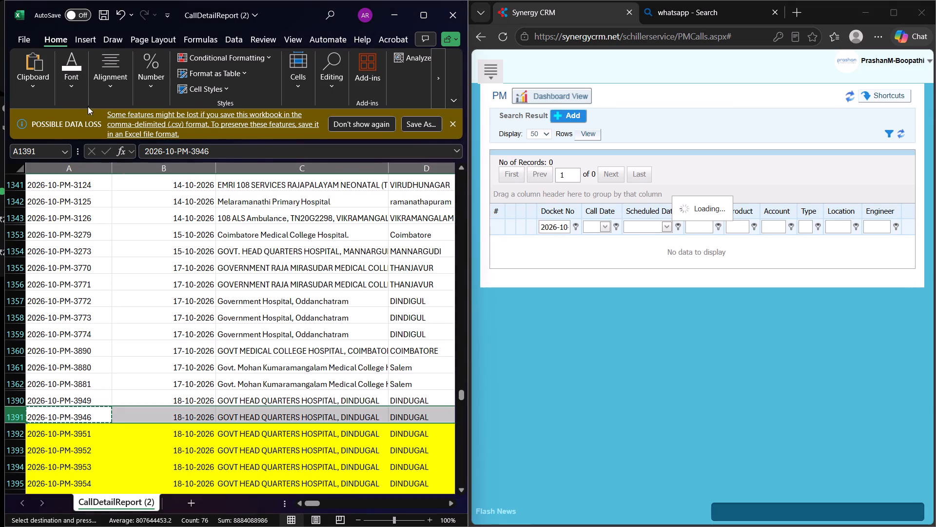
pyautogui.click(78, 86)
pyautogui.click(146, 142)
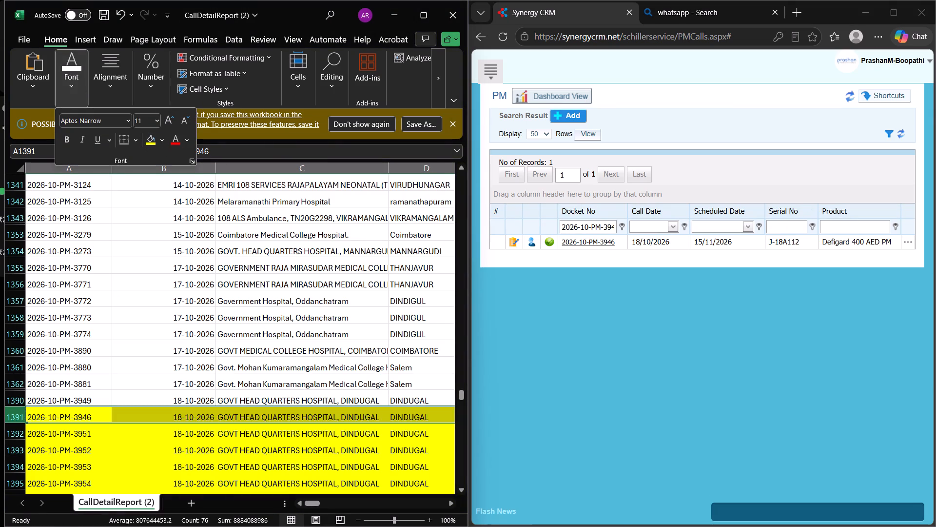
# Reallocate docket 2026-10-PM-3946 in the CRM to Prashan Medical Technologies-Coimbatore as Engineer 1, with action taken REALLOCATION, and submit.
pyautogui.click(531, 242)
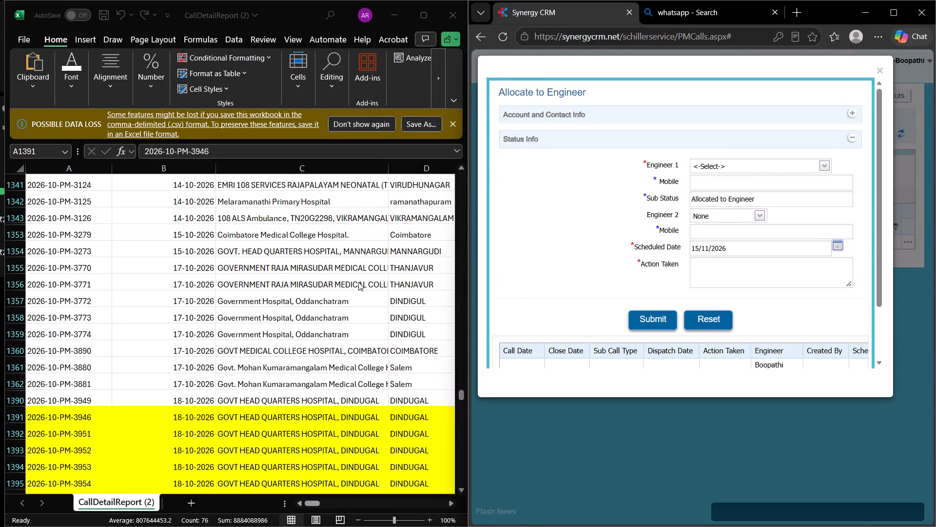
pyautogui.scroll(-5, 288, 374)
pyautogui.scroll(4, 0, 478)
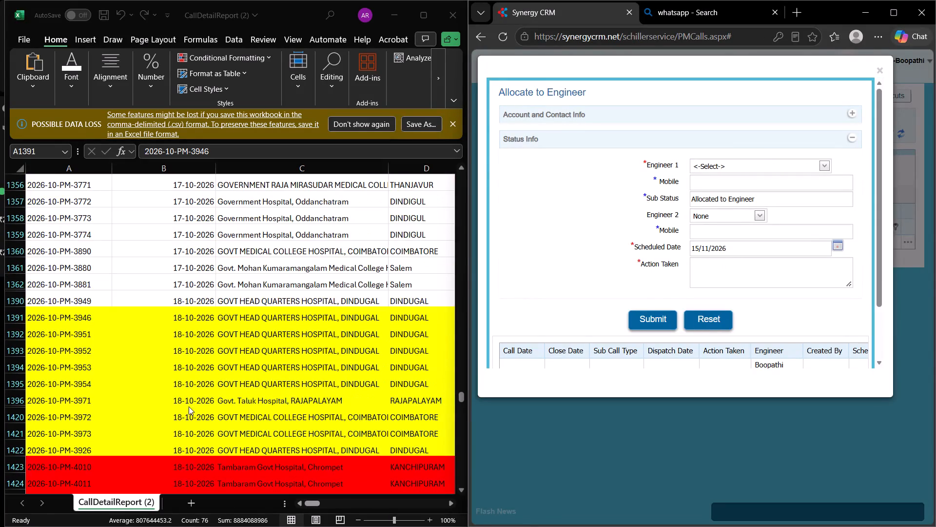
pyautogui.scroll(2, 676, 290)
pyautogui.scroll(-4, 676, 290)
pyautogui.scroll(3, 680, 290)
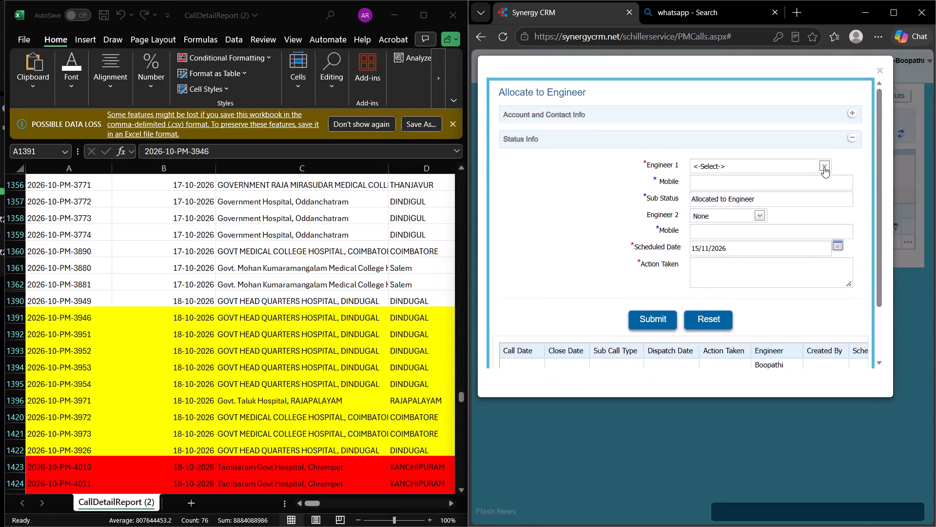
pyautogui.click(824, 167)
pyautogui.click(801, 219)
pyautogui.click(745, 282)
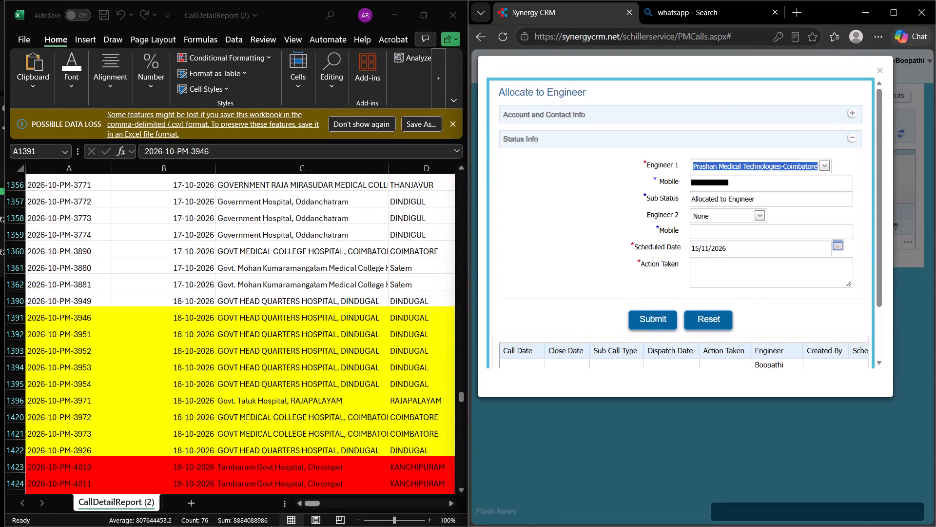
pyautogui.moveTo(746, 281); pyautogui.dragTo(746, 277)
pyautogui.write('REALLLO')
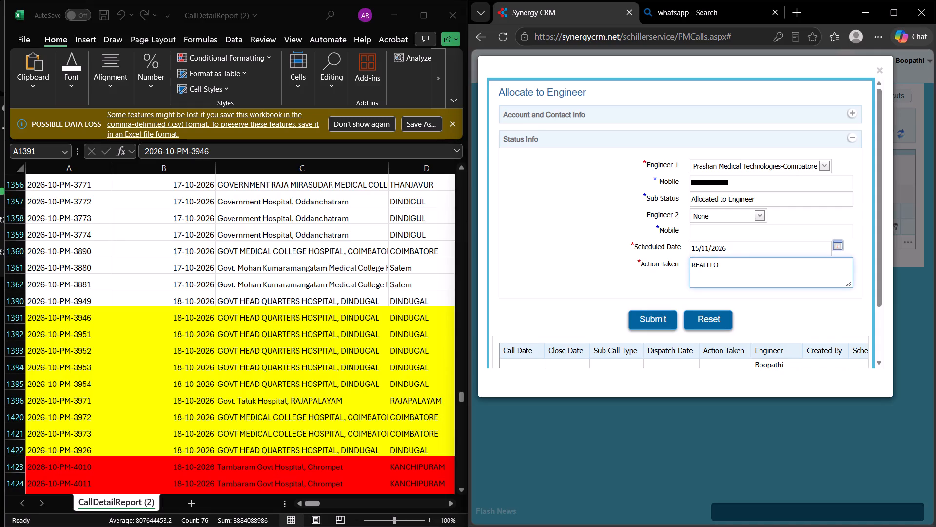
pyautogui.press('BackSpace')
pyautogui.press('BackSpace')
pyautogui.write('OCATION')
pyautogui.click(651, 318)
pyautogui.click(71, 298)
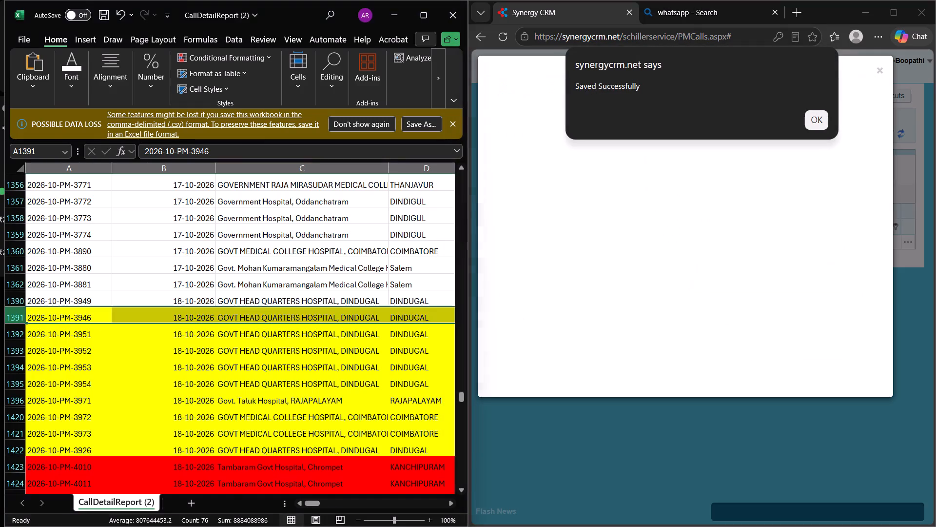
pyautogui.click(72, 298)
pyautogui.click(72, 298)
pyautogui.hotkey('ctrl', 'c')
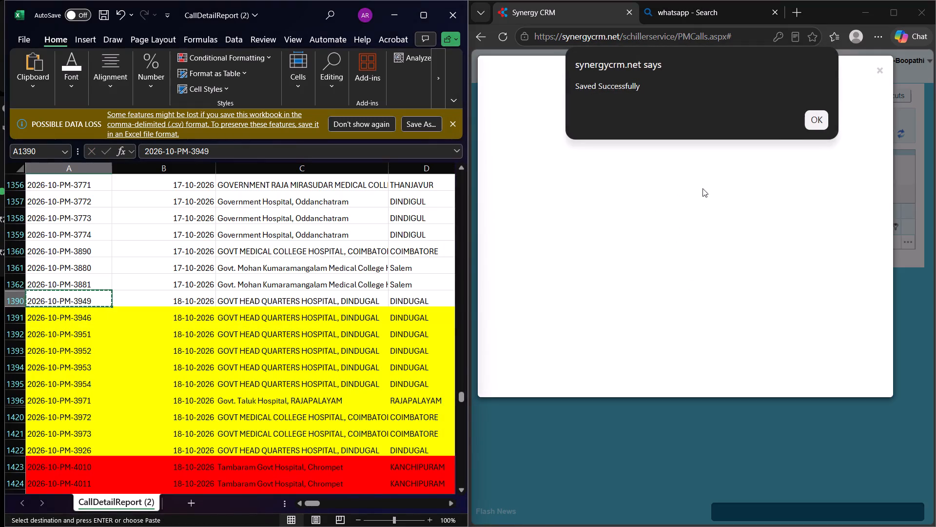
pyautogui.click(813, 121)
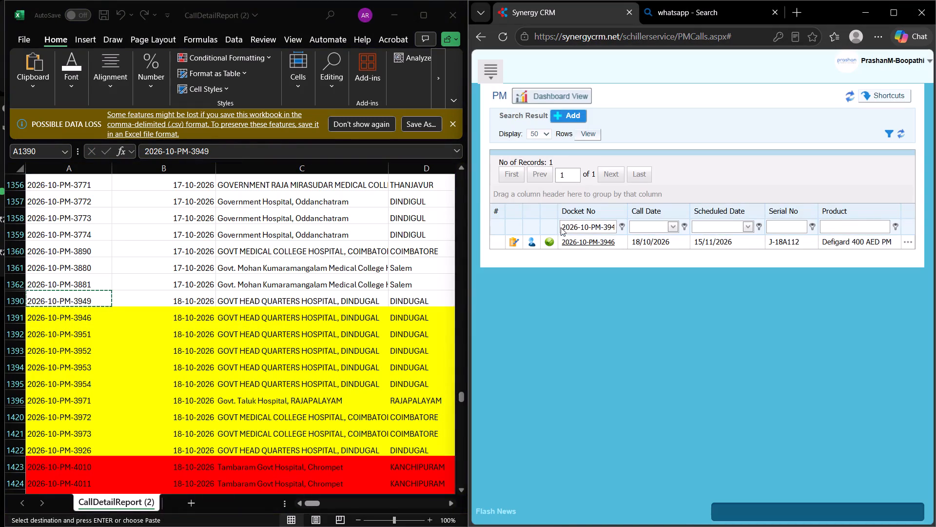
pyautogui.moveTo(563, 227); pyautogui.dragTo(643, 223)
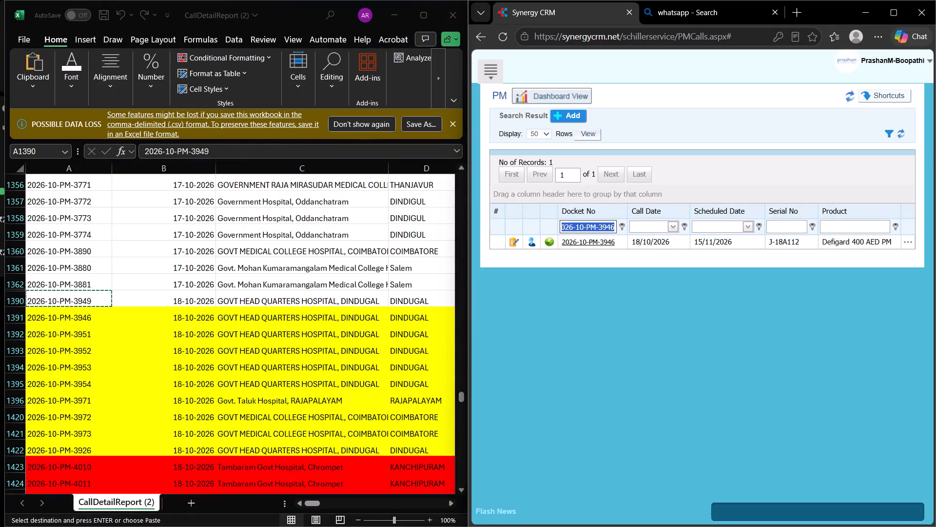
pyautogui.hotkey('ctrl', 'v')
# Fill row 1390 of the Excel call report, docket 2026-10-PM-3949, yellow.
pyautogui.doubleClick(12, 300)
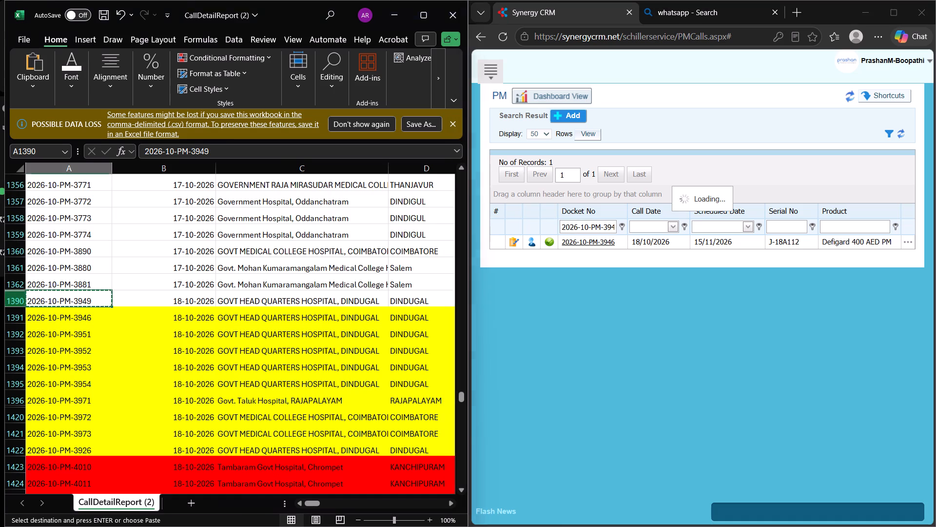
pyautogui.click(80, 88)
pyautogui.click(150, 144)
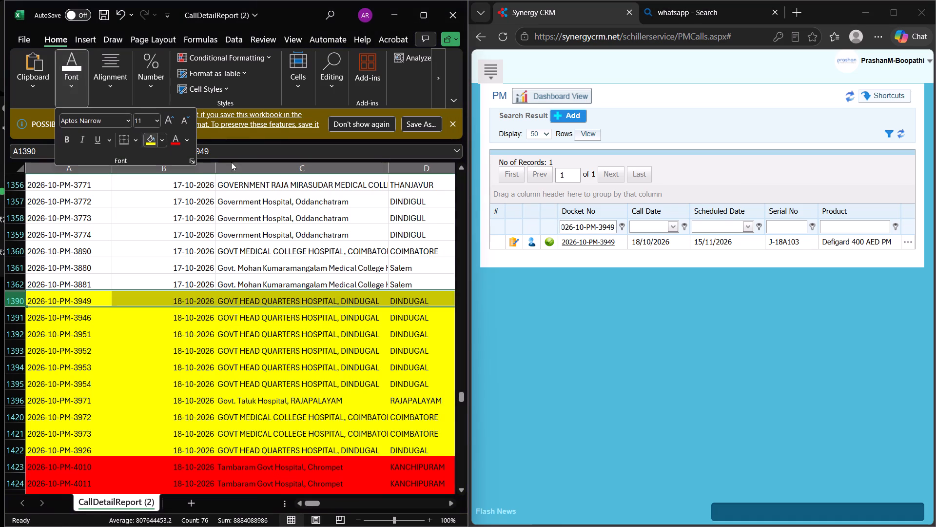
# Reallocate docket 2026-10-PM-3949 in the CRM to Prashan Medical Technologies-Coimbatore as Engineer 1, with action taken REALLOCATION, and submit.
pyautogui.click(529, 244)
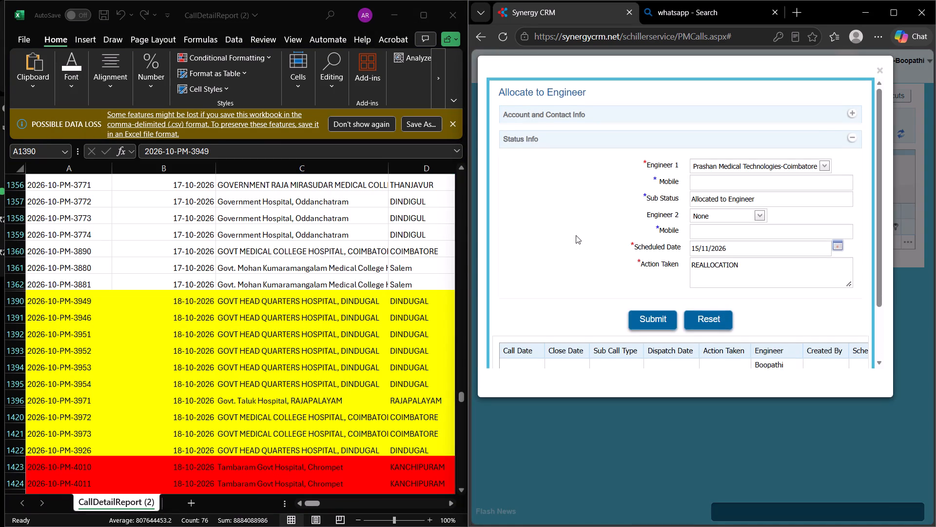
pyautogui.click(825, 167)
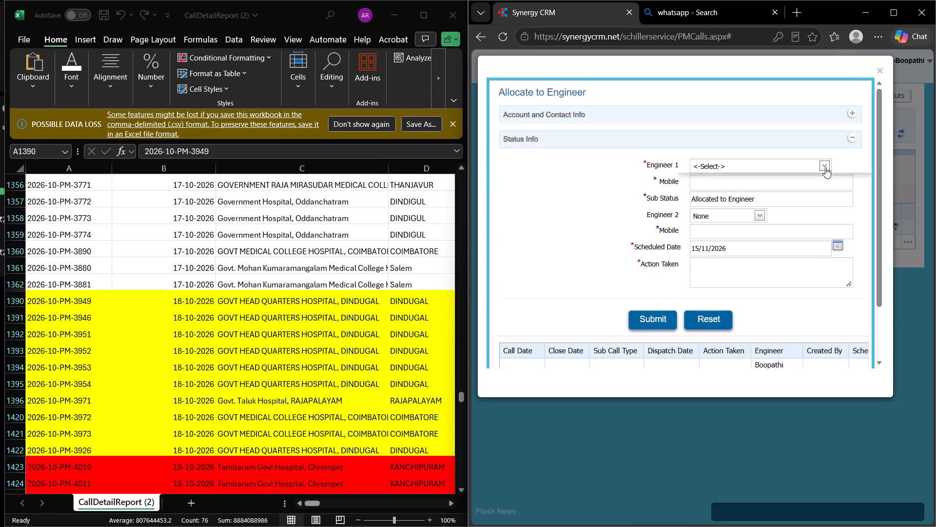
pyautogui.click(789, 221)
pyautogui.click(765, 274)
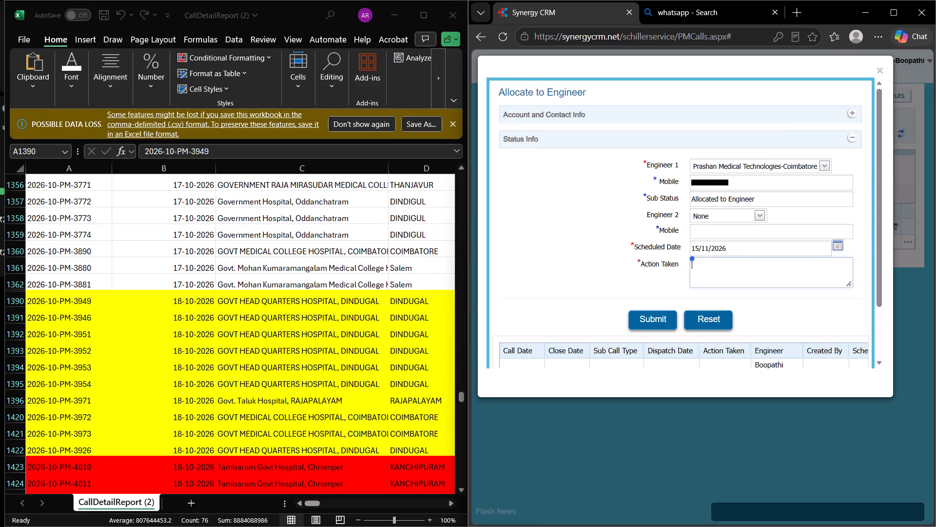
pyautogui.scroll(-2, 765, 272)
pyautogui.write('REALLOCATION')
pyautogui.click(649, 252)
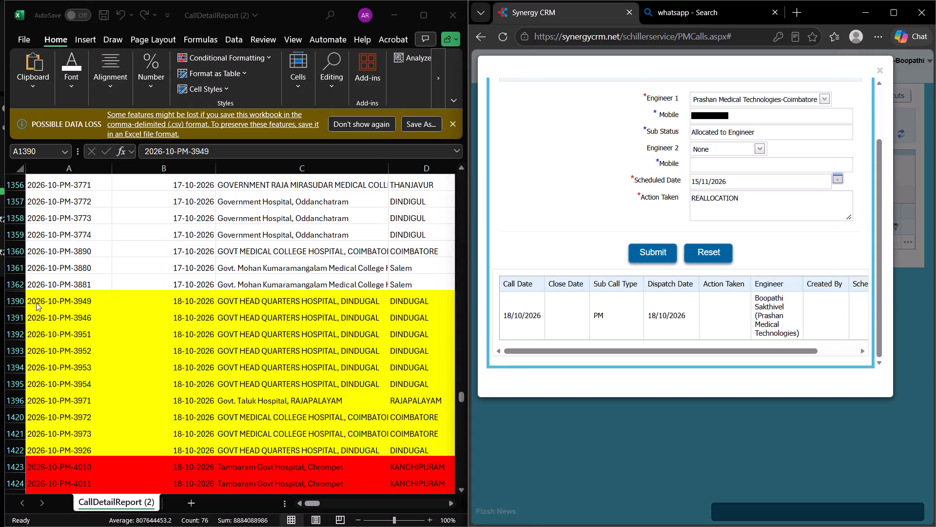
pyautogui.click(63, 278)
pyautogui.click(64, 278)
pyautogui.hotkey('ctrl', 'c')
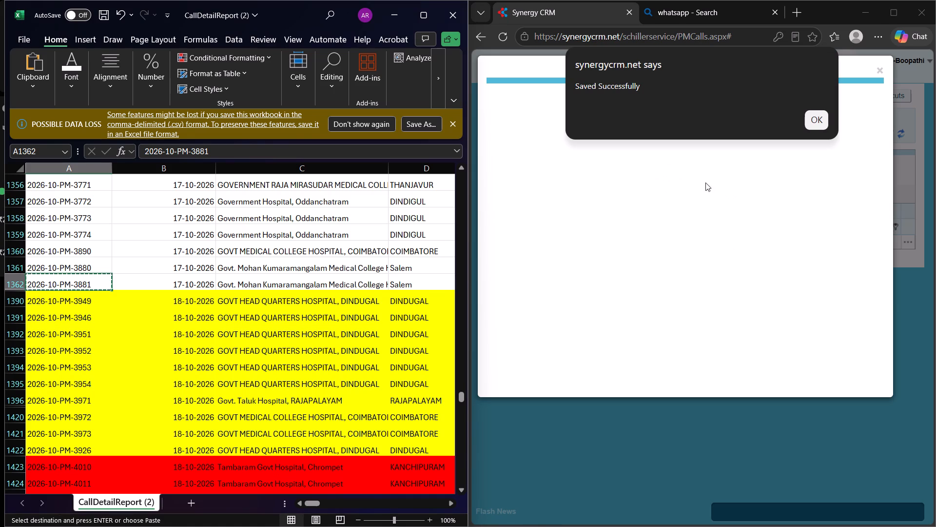
pyautogui.click(812, 125)
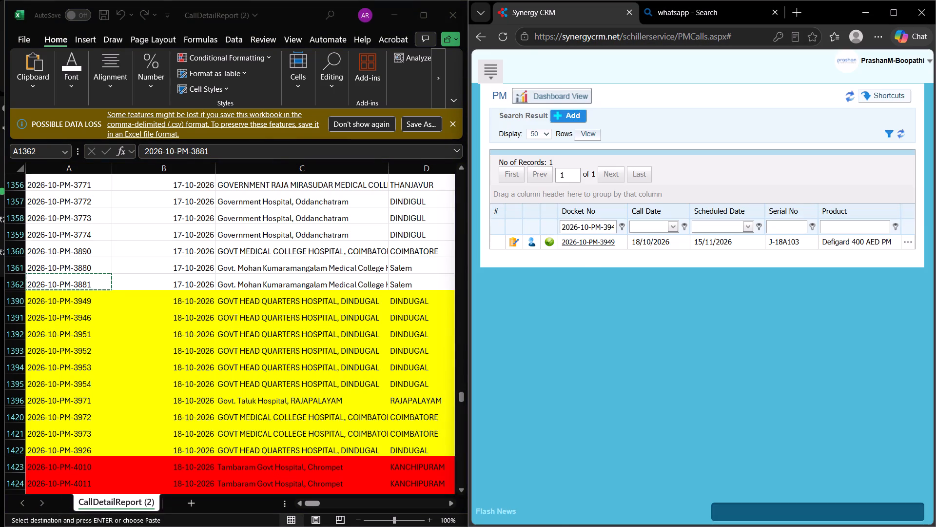
pyautogui.moveTo(562, 228); pyautogui.dragTo(624, 227)
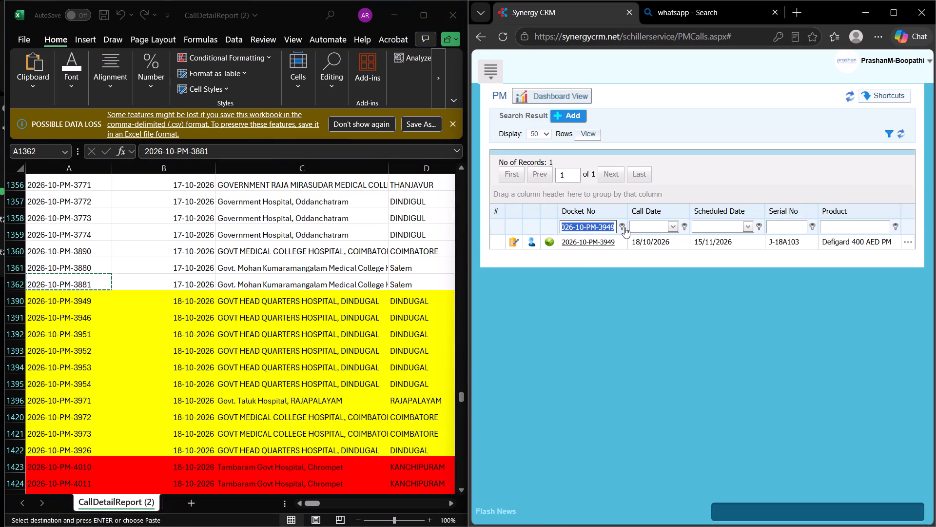
pyautogui.hotkey('ctrl', 'v')
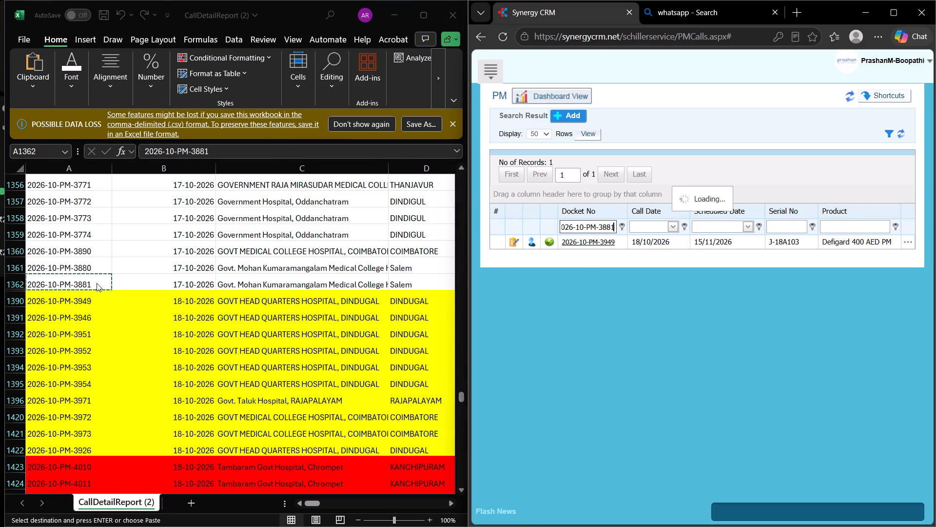
pyautogui.doubleClick(9, 280)
pyautogui.click(81, 79)
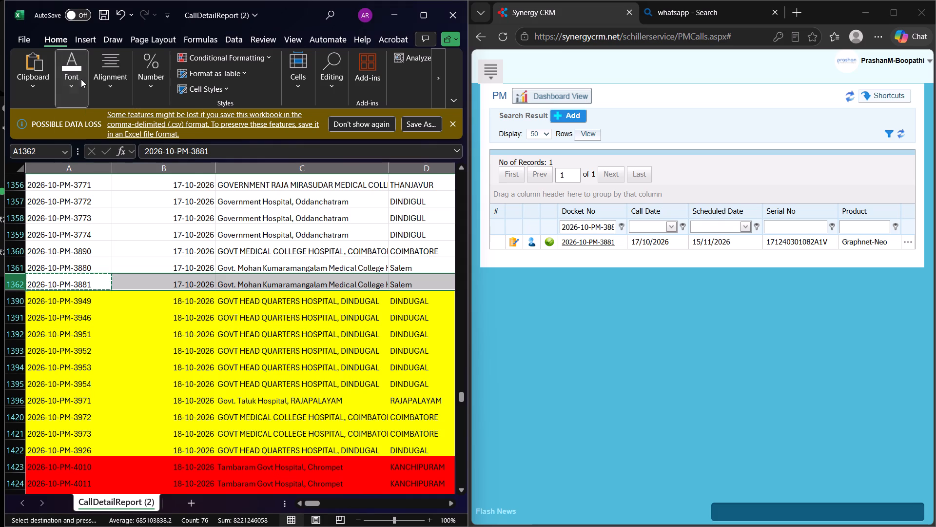
pyautogui.click(150, 142)
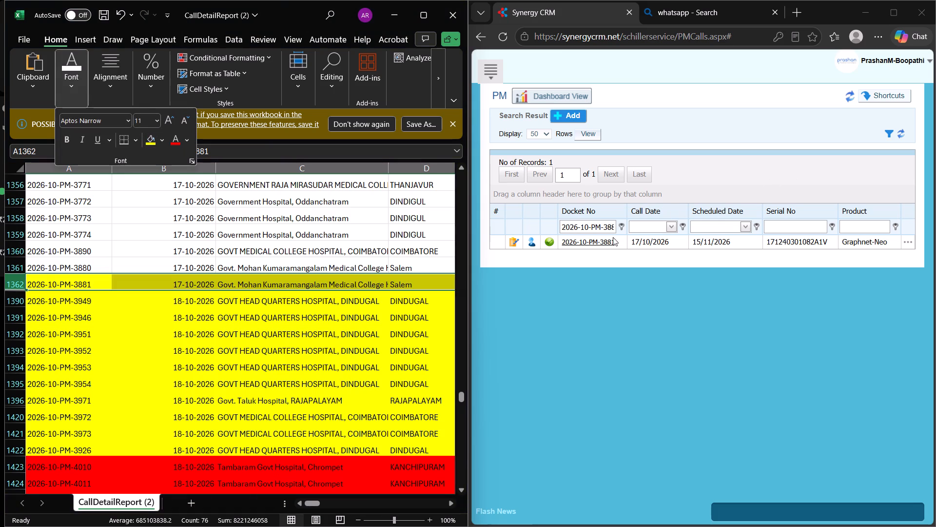
pyautogui.click(531, 240)
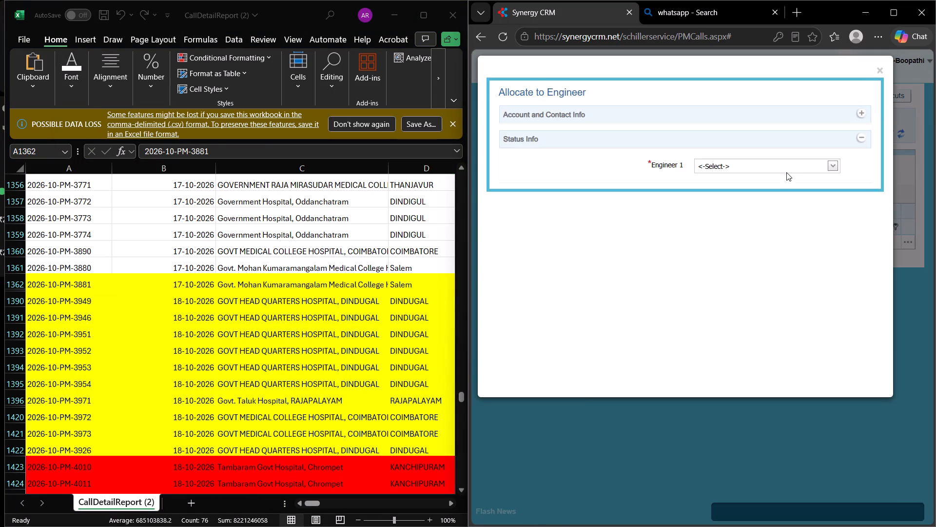
pyautogui.scroll(-5, 741, 228)
pyautogui.scroll(4, 741, 232)
pyautogui.scroll(-4, 741, 232)
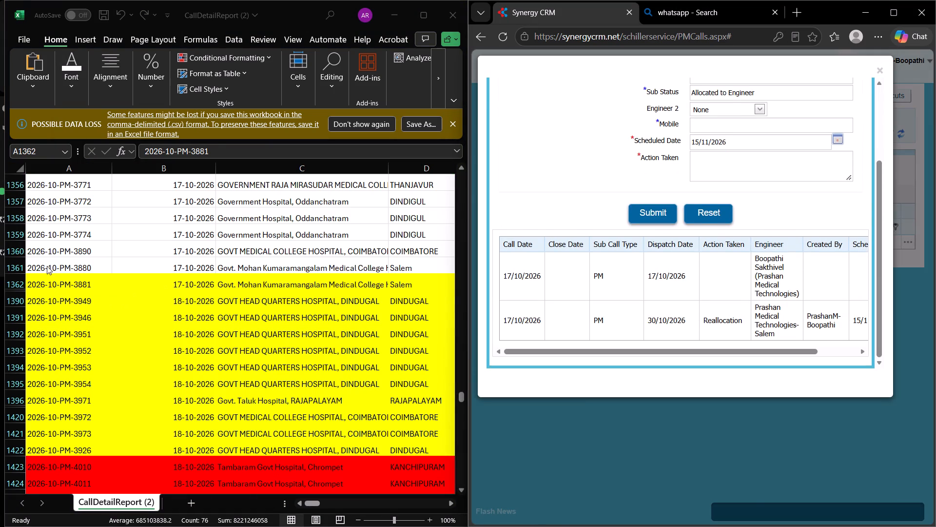
pyautogui.click(86, 266)
pyautogui.click(86, 266)
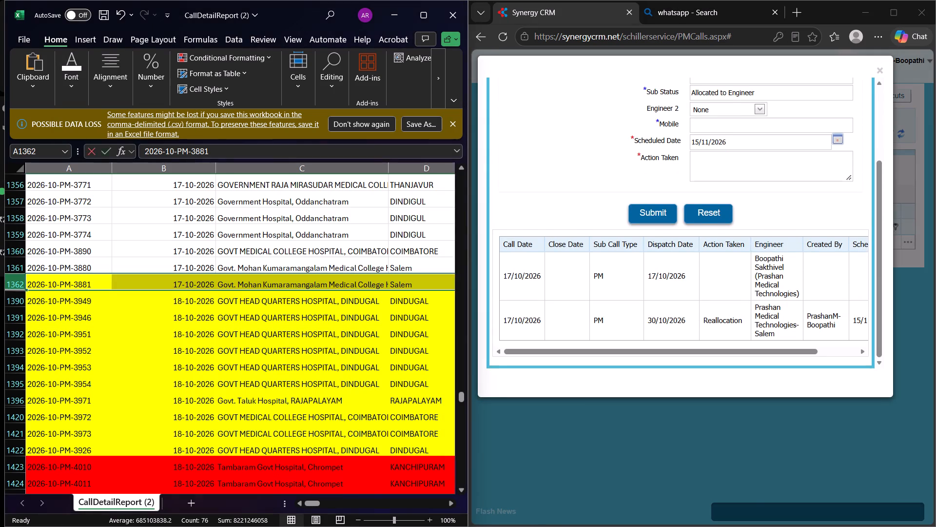
pyautogui.click(87, 265)
pyautogui.hotkey('ctrl', 'c')
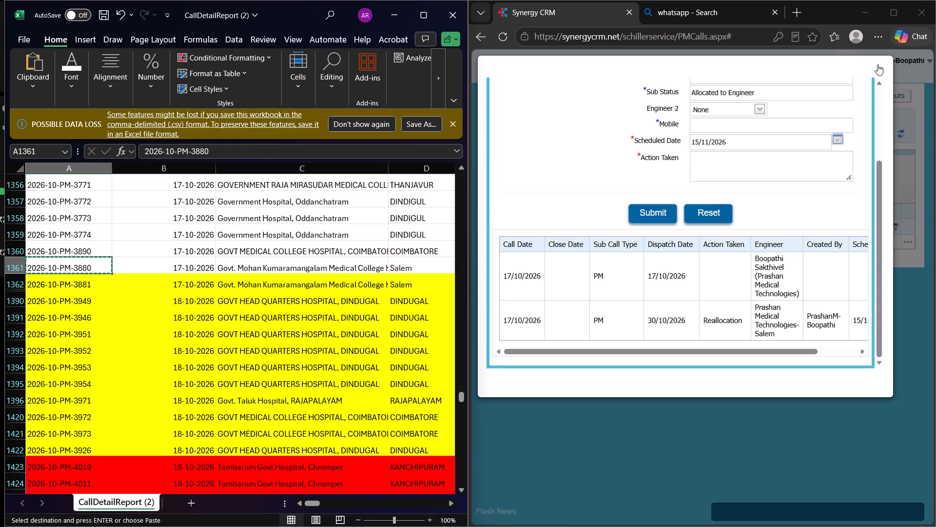
pyautogui.click(881, 71)
pyautogui.moveTo(562, 230); pyautogui.dragTo(648, 222)
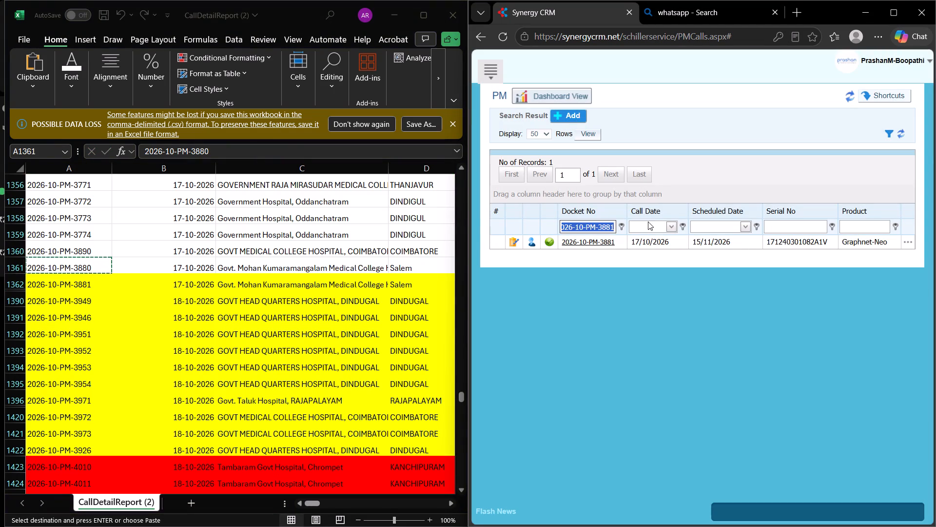
pyautogui.moveTo(648, 222); pyautogui.dragTo(654, 222)
pyautogui.hotkey('ctrl', 'v')
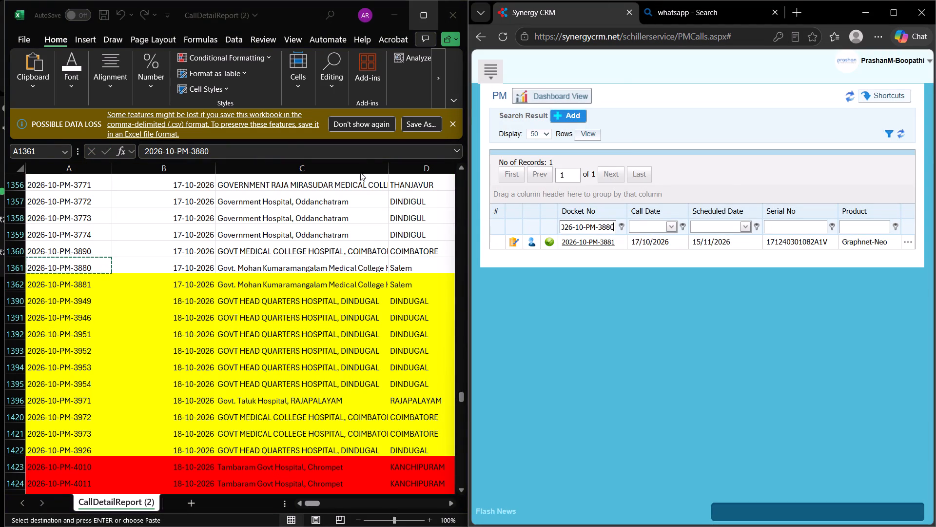
# Open the engineer allocation form for docket 2026-10-PM-3880 in the CRM and check its allocation history.
pyautogui.click(530, 243)
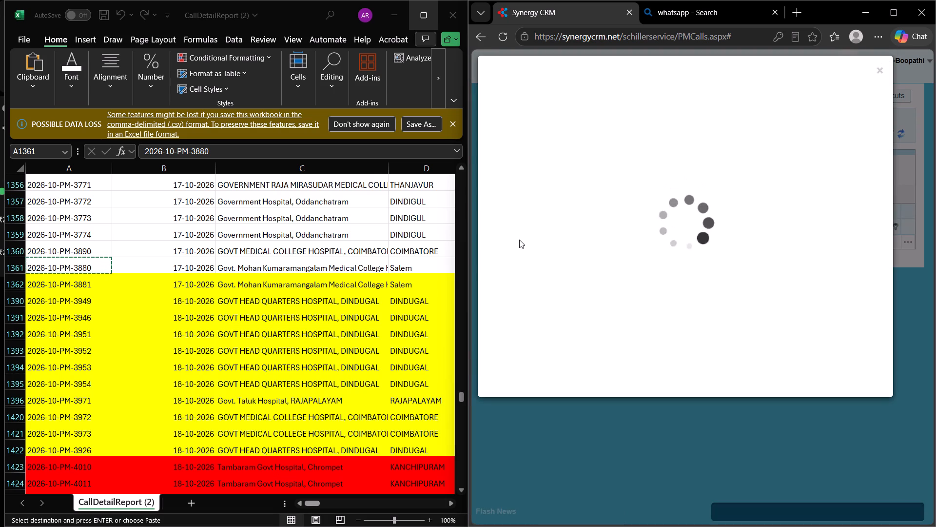
pyautogui.scroll(-4, 733, 248)
pyautogui.scroll(2, 729, 256)
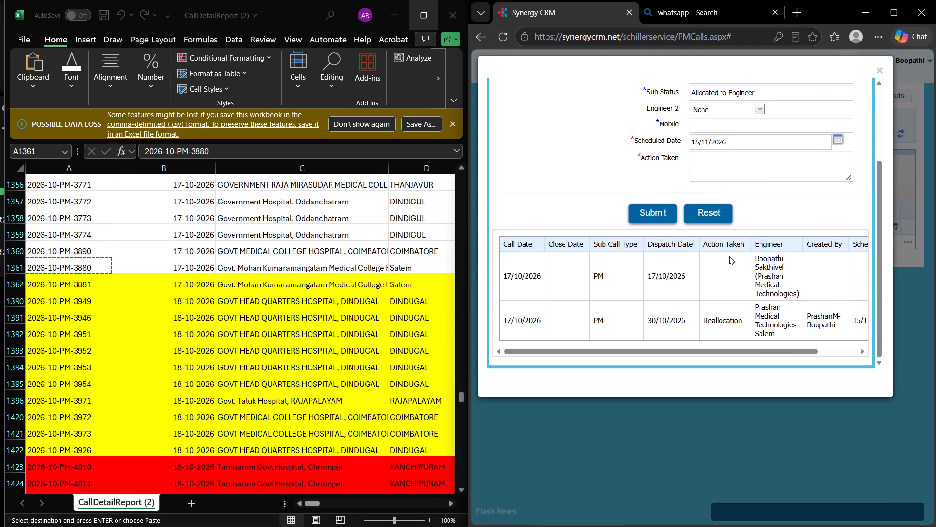
pyautogui.scroll(2, 729, 256)
# Fill row 1361 of the Excel call report, docket 2026-10-PM-3880, yellow.
pyautogui.doubleClick(6, 262)
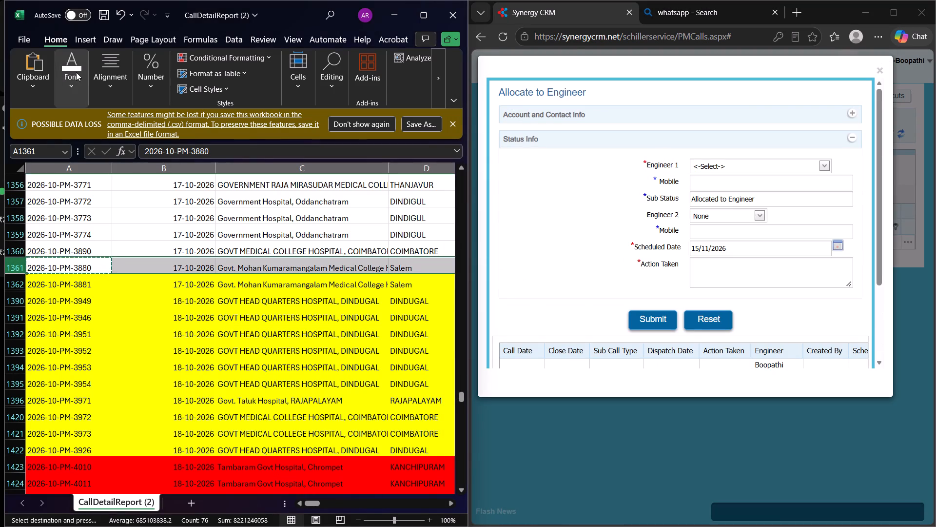
pyautogui.click(75, 72)
pyautogui.click(147, 139)
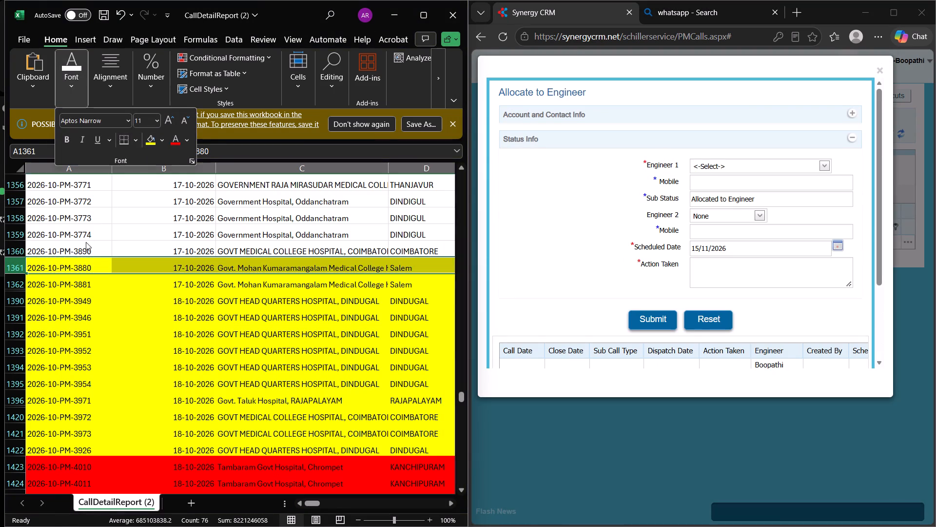
pyautogui.doubleClick(86, 251)
pyautogui.hotkey('ctrl', 'c')
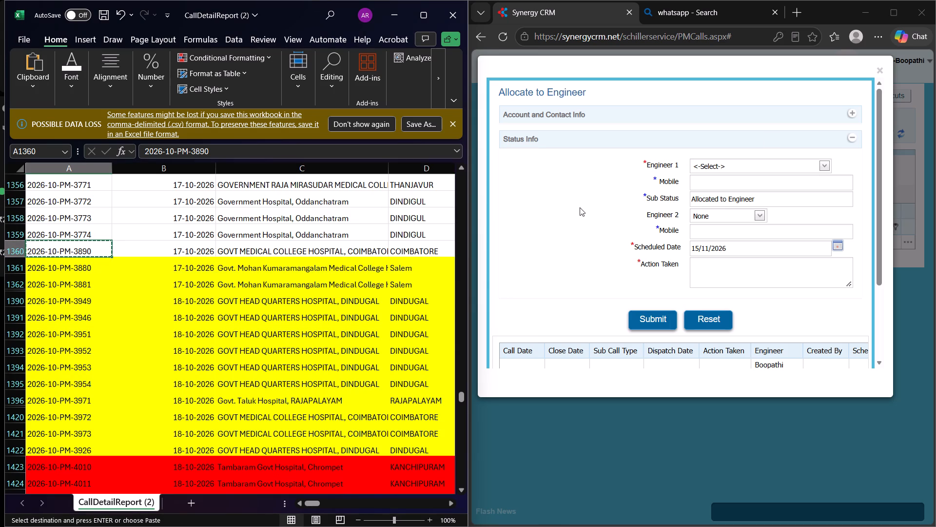
pyautogui.scroll(-5, 805, 291)
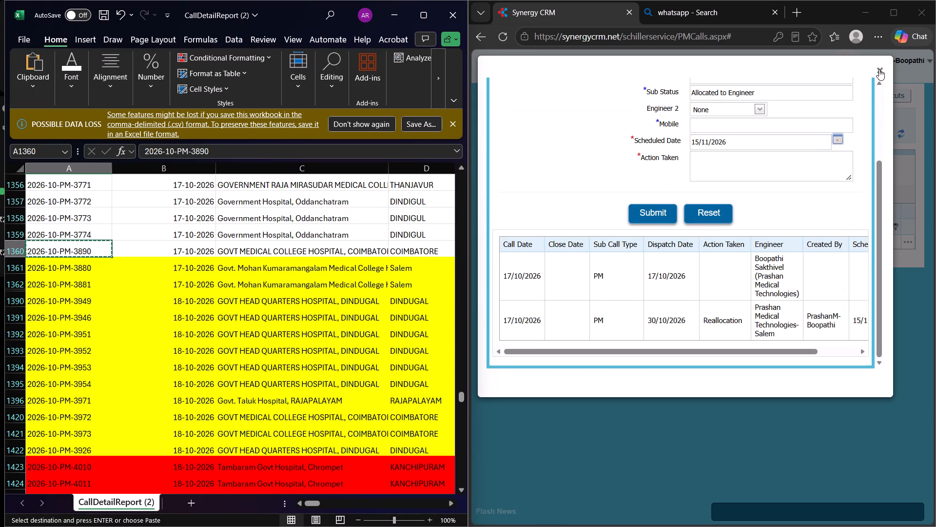
pyautogui.click(879, 69)
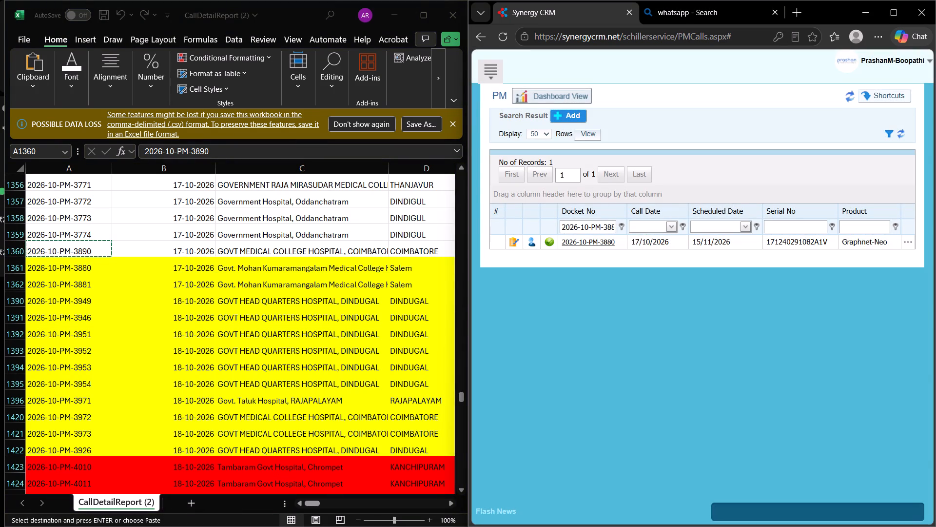
pyautogui.moveTo(563, 228); pyautogui.dragTo(630, 225)
pyautogui.hotkey('ctrl', 'v')
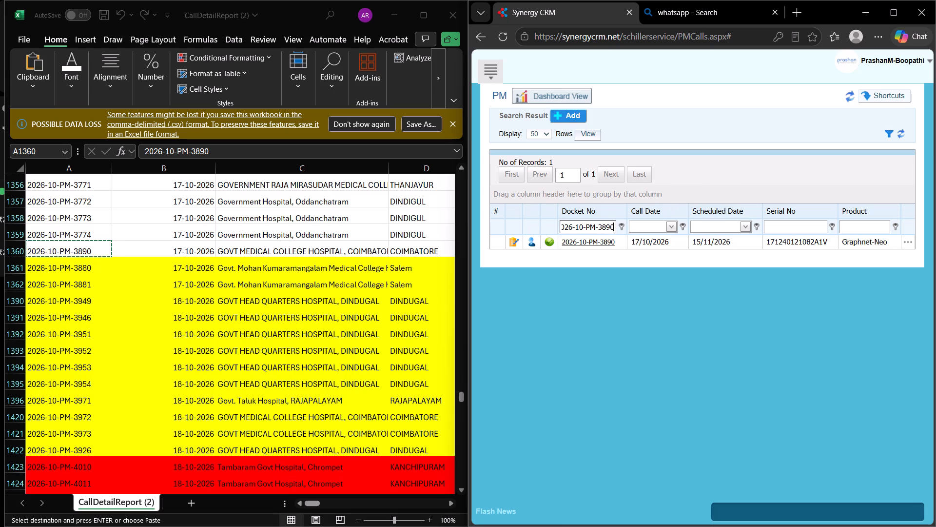
pyautogui.click(532, 244)
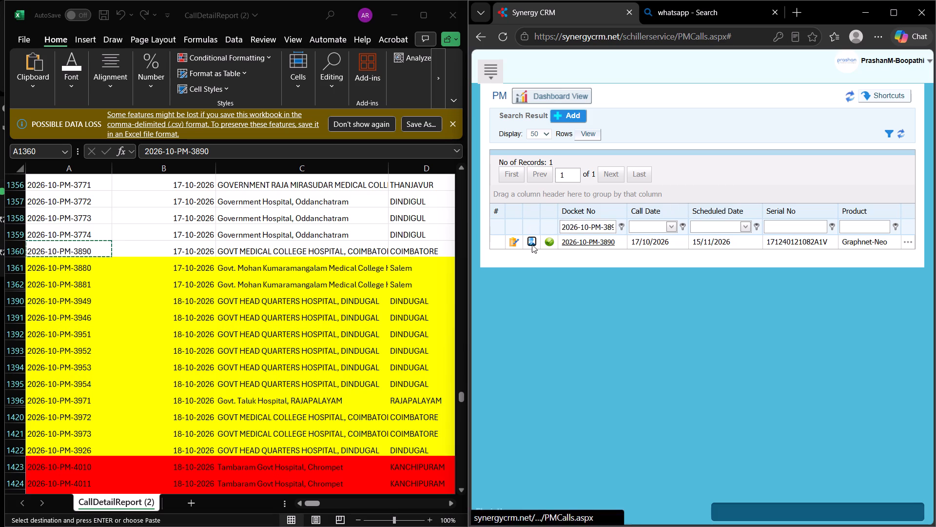
pyautogui.doubleClick(17, 248)
pyautogui.click(65, 64)
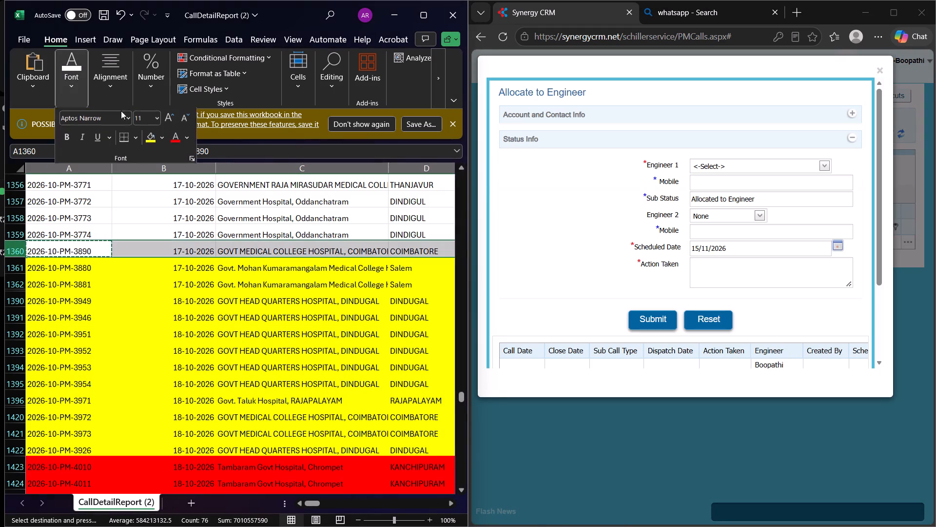
pyautogui.click(151, 145)
pyautogui.scroll(-4, 740, 239)
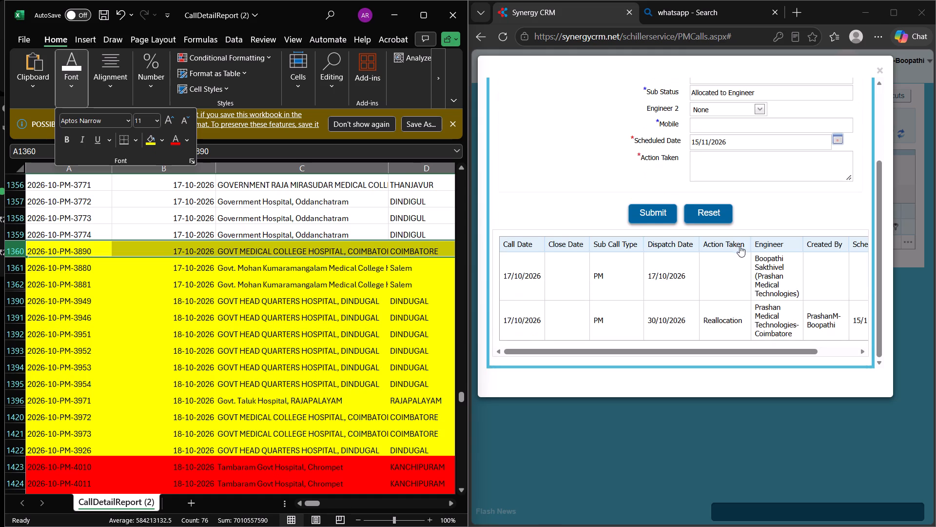
pyautogui.doubleClick(53, 232)
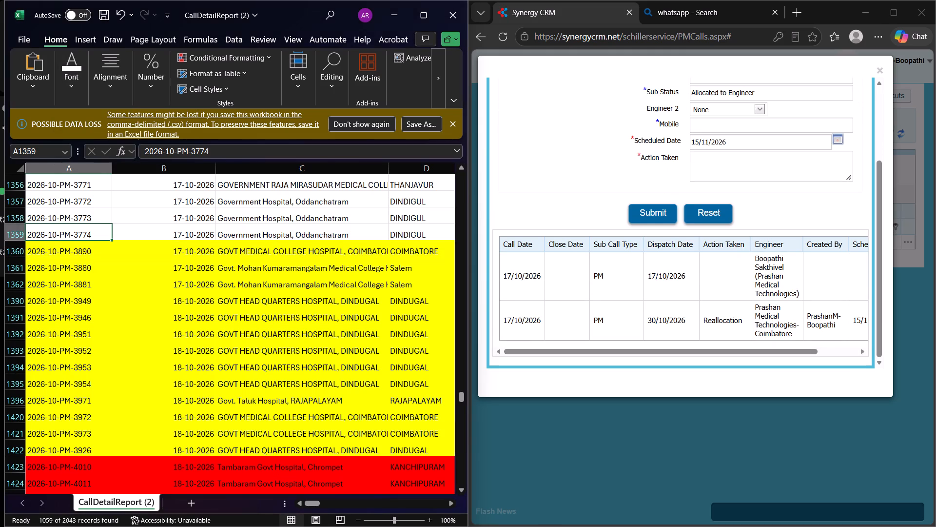
pyautogui.hotkey('ctrl', 'c')
pyautogui.click(883, 71)
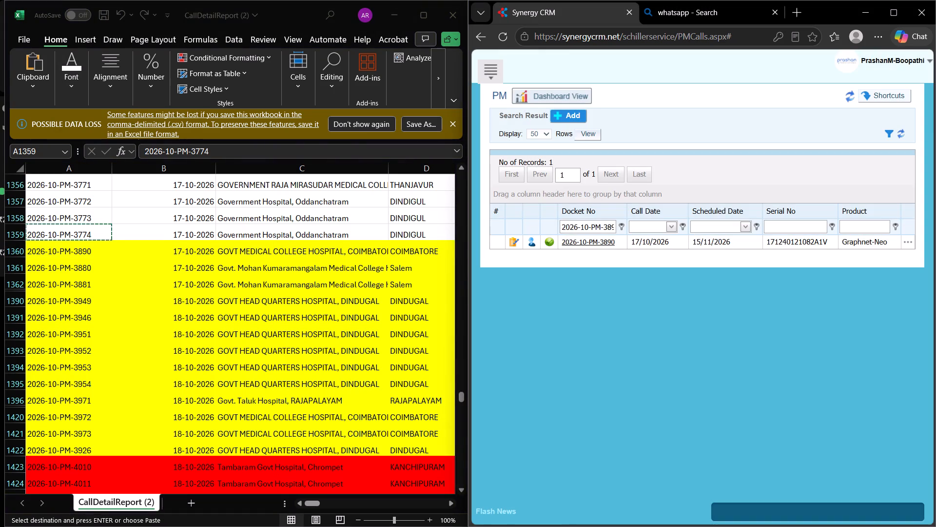
pyautogui.moveTo(563, 225); pyautogui.dragTo(625, 226)
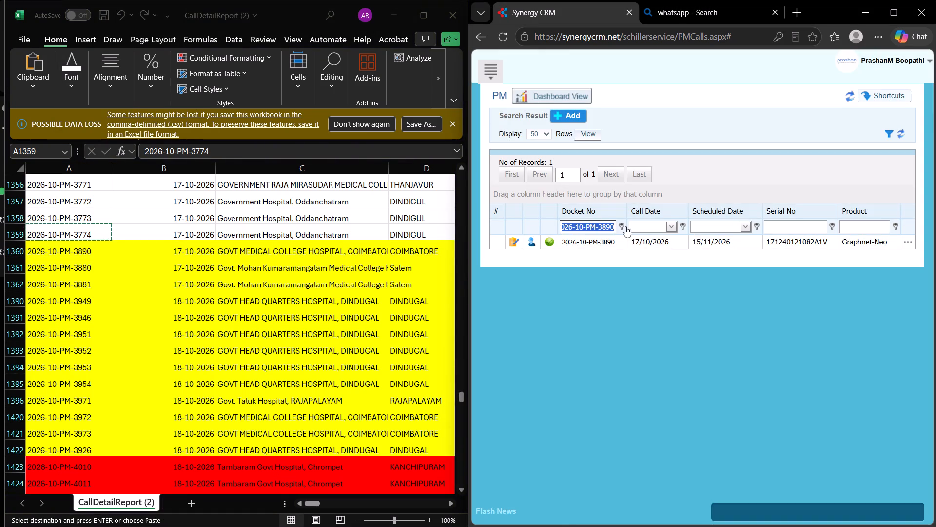
pyautogui.moveTo(625, 226); pyautogui.dragTo(626, 226)
pyautogui.hotkey('ctrl', 'v')
pyautogui.doubleClick(10, 232)
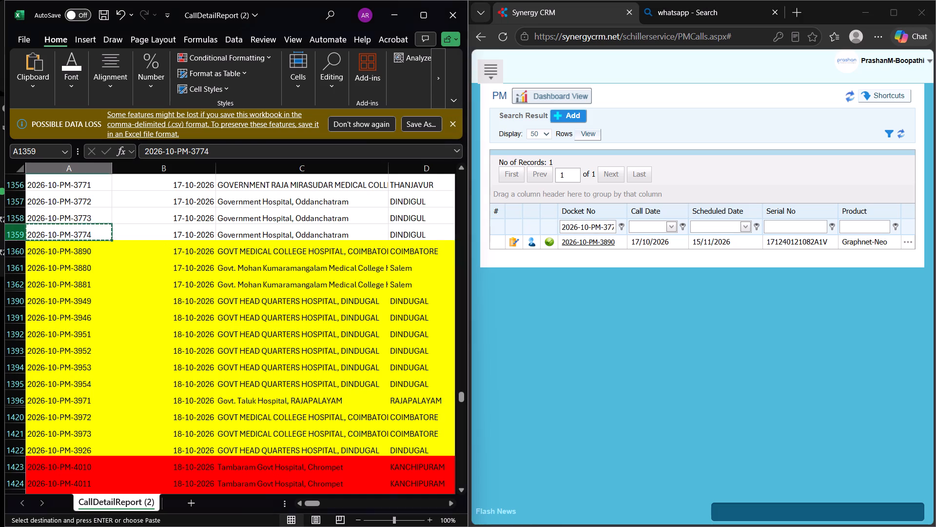
pyautogui.click(72, 83)
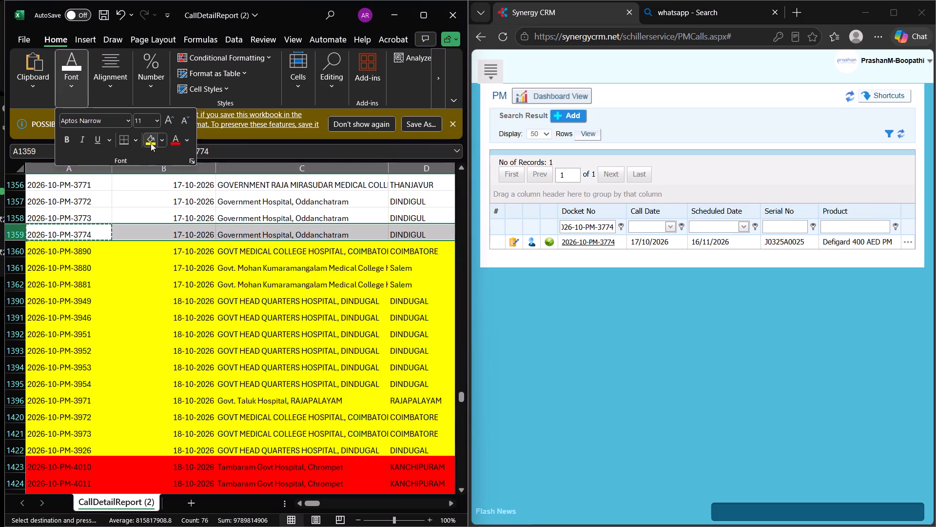
pyautogui.click(150, 143)
# Reallocate docket 2026-10-PM-3774 in the CRM to Prashan Medical Technologies-Coimbatore as Engineer 1, with action taken REALLOCATION, and submit.
pyautogui.click(531, 243)
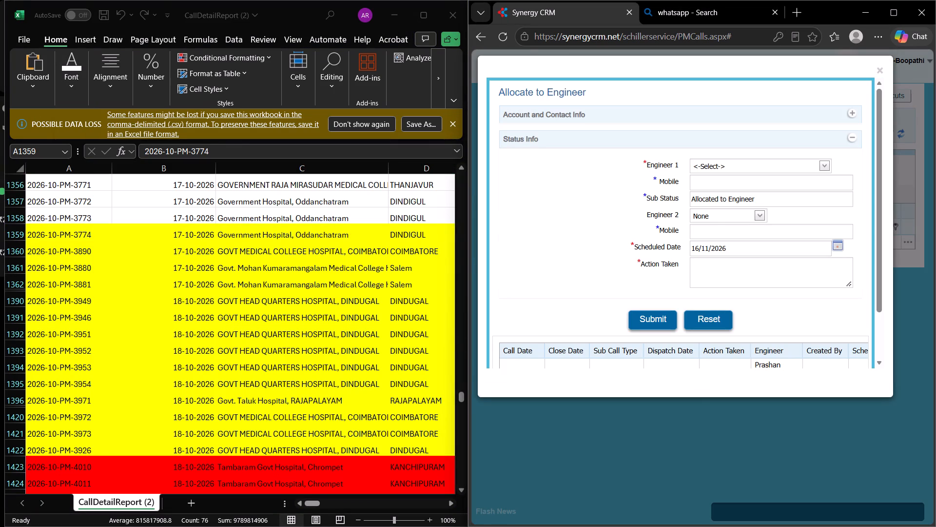
pyautogui.scroll(-4, 714, 214)
pyautogui.scroll(3, 715, 219)
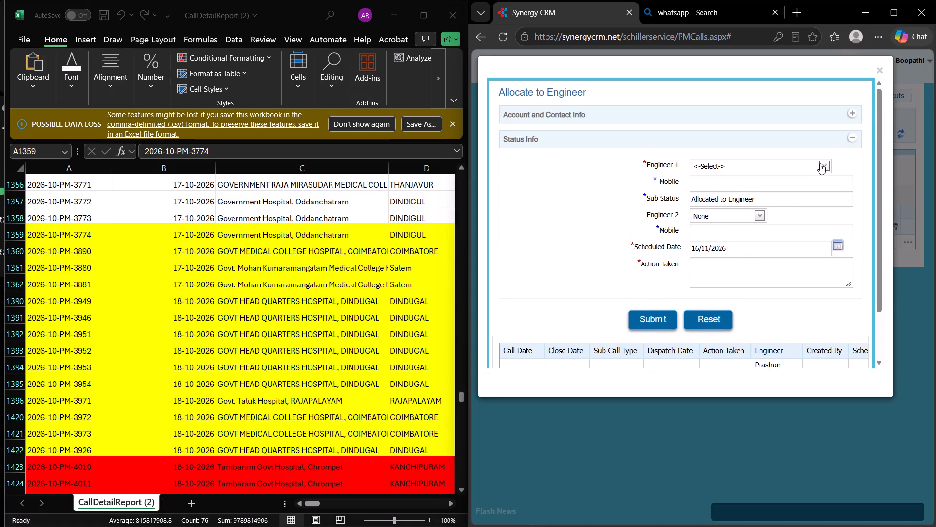
pyautogui.click(823, 164)
pyautogui.click(784, 221)
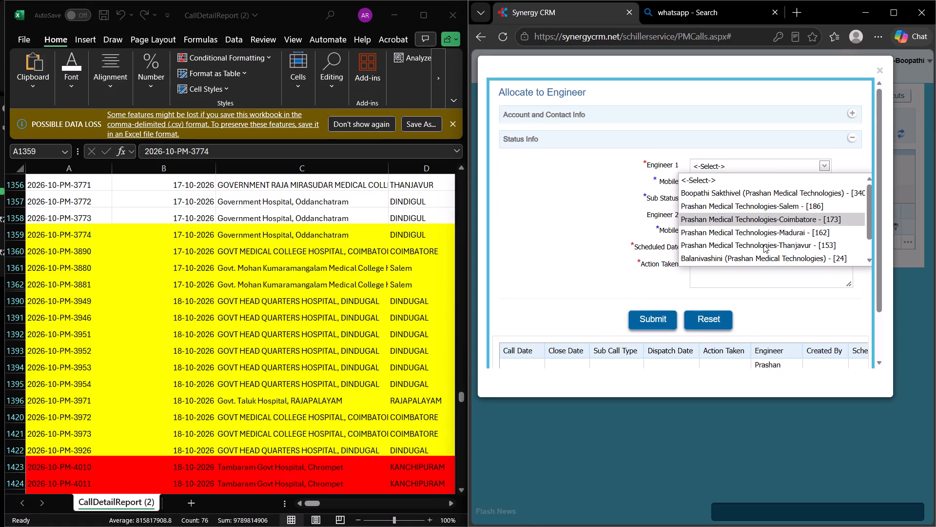
pyautogui.click(737, 277)
pyautogui.write('REALLOCATION')
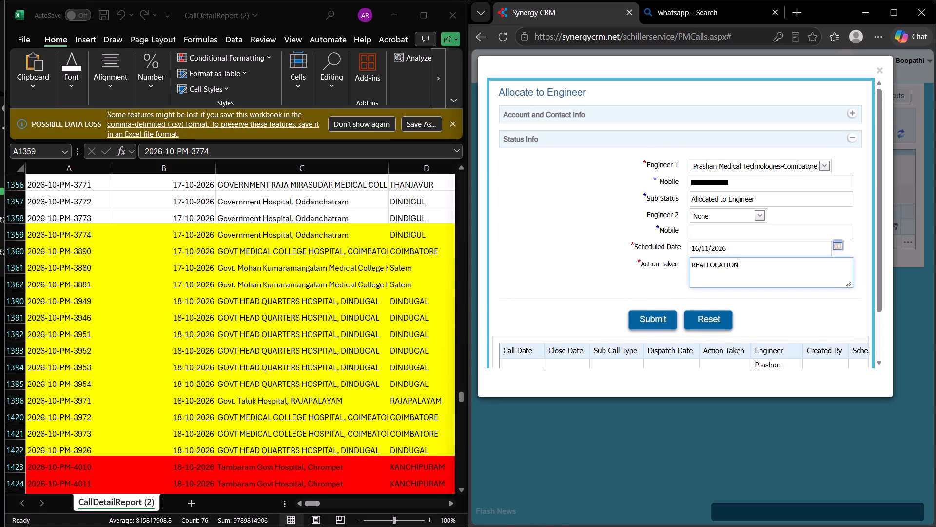
pyautogui.click(639, 313)
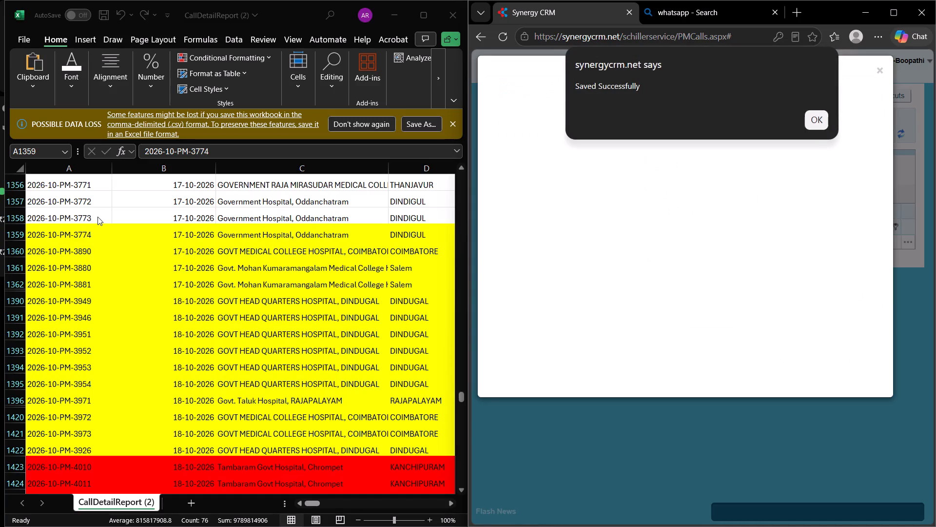
pyautogui.doubleClick(98, 215)
pyautogui.click(97, 215)
pyautogui.hotkey('ctrl', 'c')
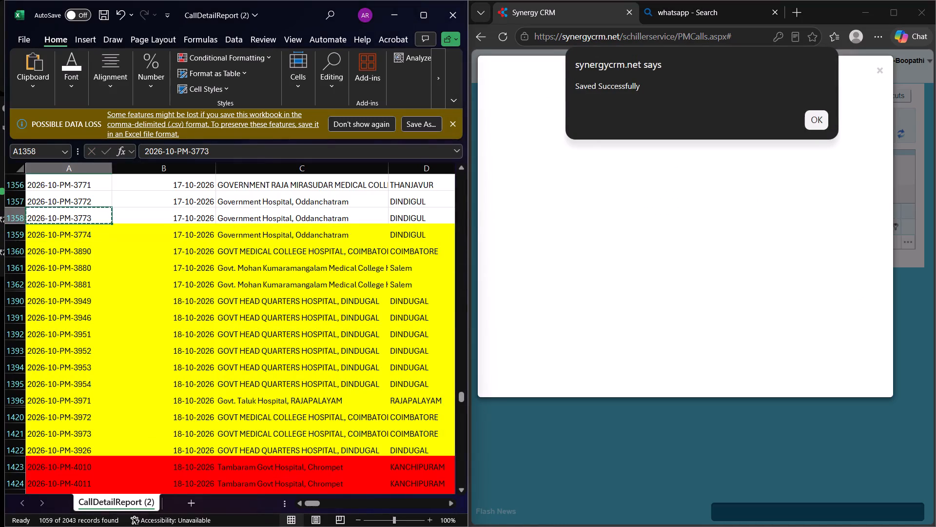
pyautogui.click(820, 124)
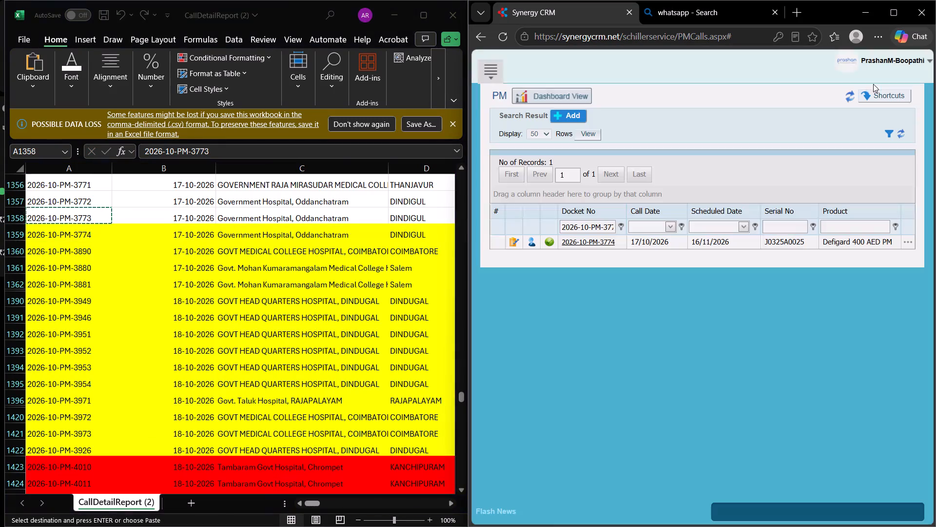
pyautogui.moveTo(564, 226); pyautogui.dragTo(646, 224)
pyautogui.hotkey('ctrl', 'v')
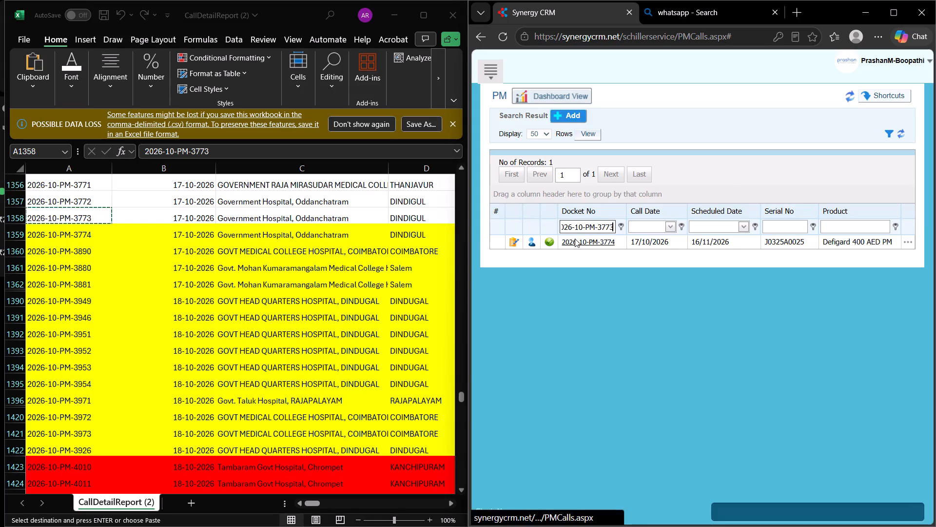
# Reallocate docket 2026-10-PM-3773 in the CRM to Prashan Medical Technologies-Coimbatore as Engineer 1, with action taken REALLOCATION, and submit.
pyautogui.click(533, 241)
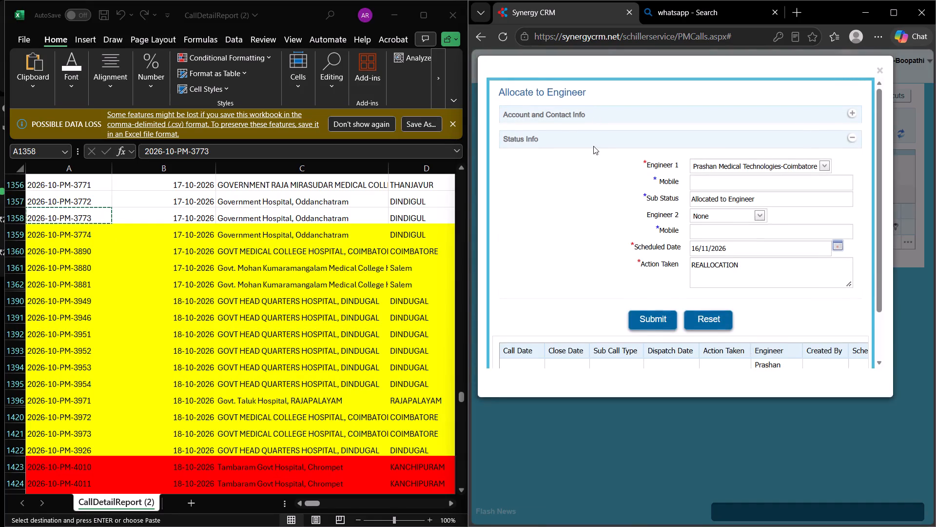
pyautogui.click(821, 164)
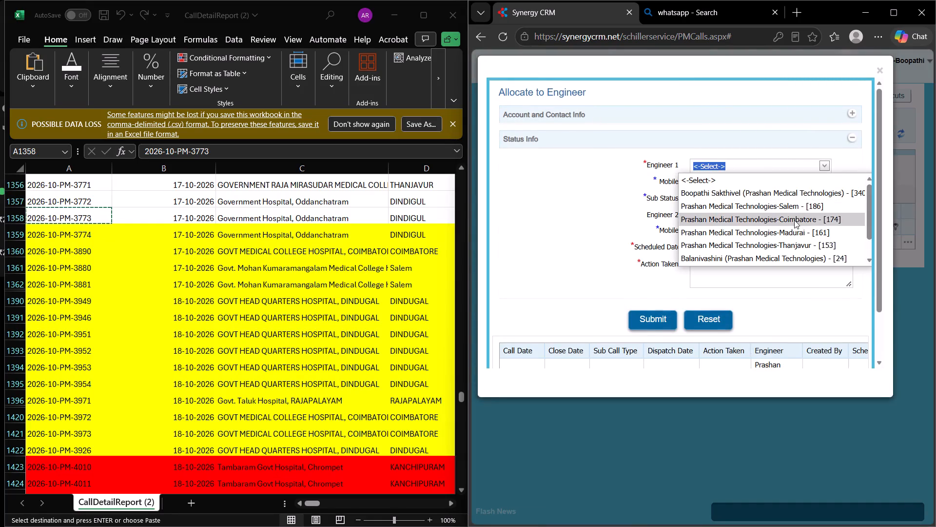
pyautogui.click(794, 220)
pyautogui.scroll(-4, 706, 334)
pyautogui.scroll(3, 706, 332)
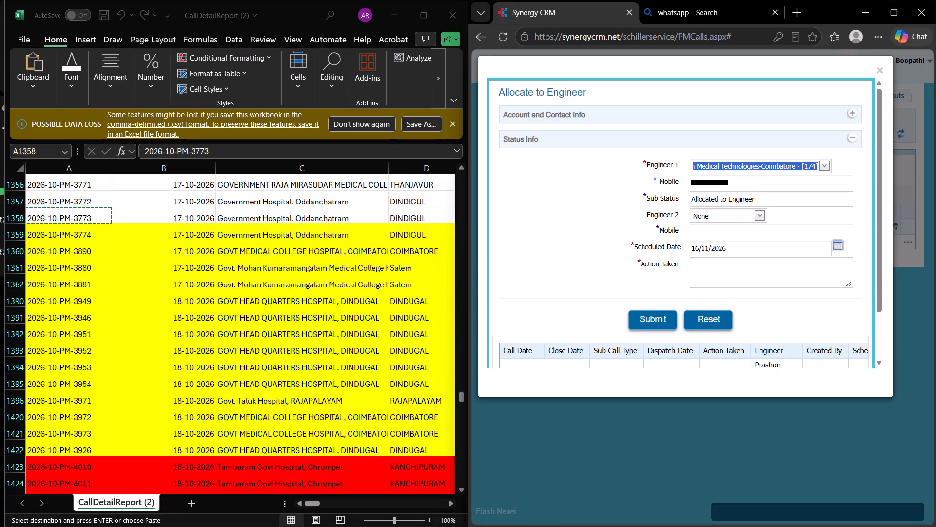
pyautogui.click(721, 271)
pyautogui.write('REALLOCATION')
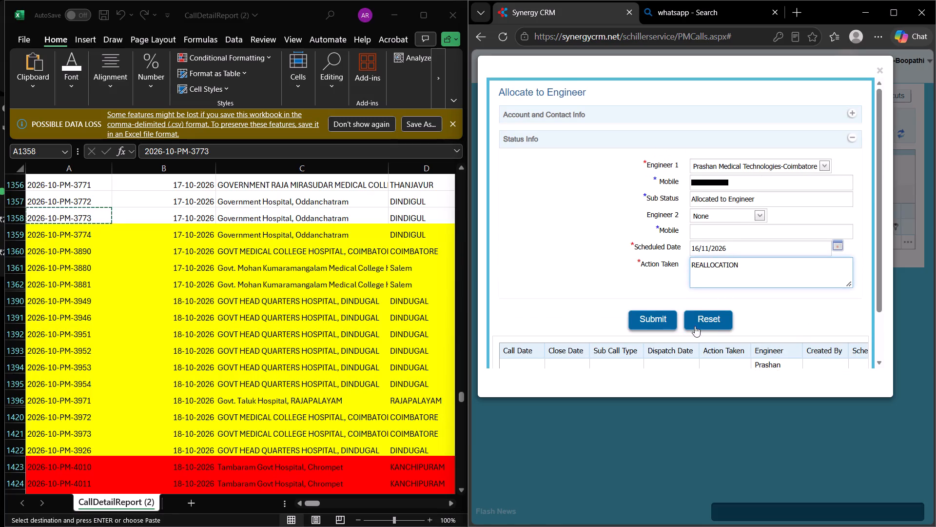
pyautogui.click(660, 317)
pyautogui.doubleClick(11, 218)
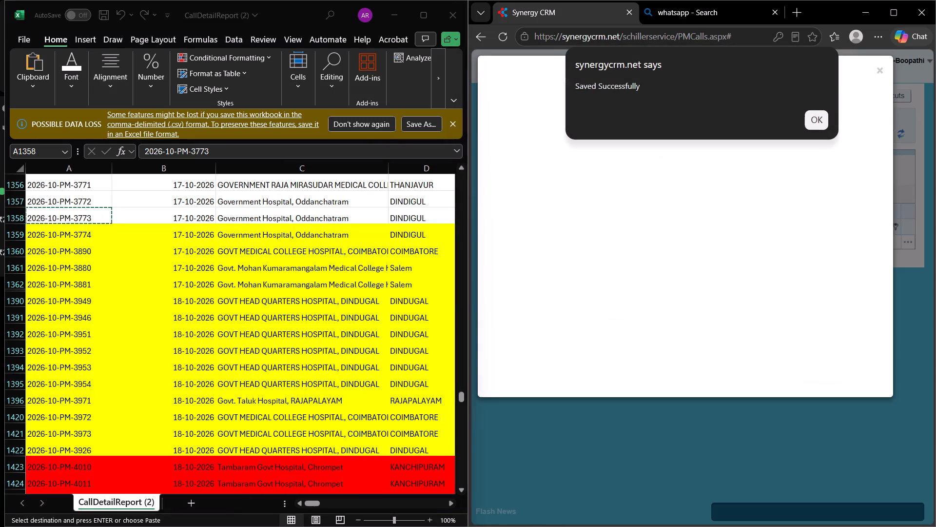
pyautogui.click(73, 85)
pyautogui.click(153, 141)
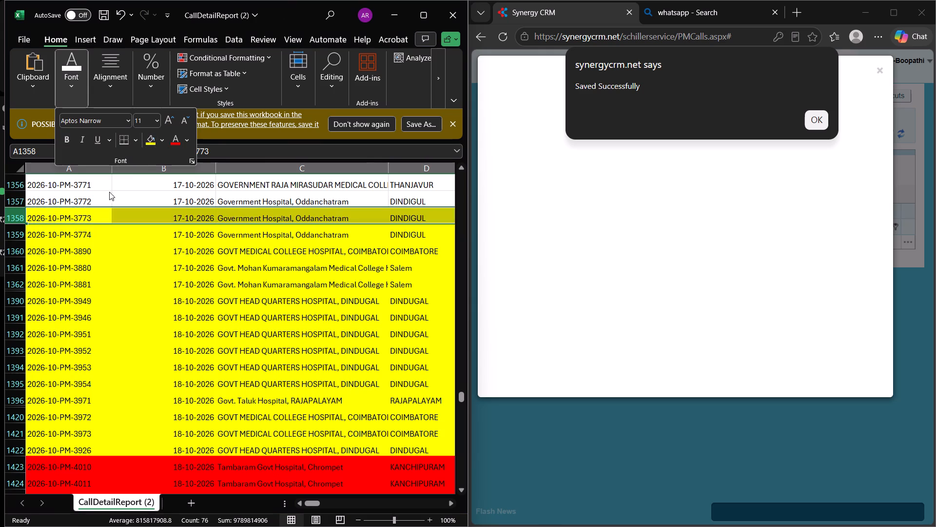
pyautogui.click(104, 194)
pyautogui.click(102, 197)
pyautogui.hotkey('ctrl', 'c')
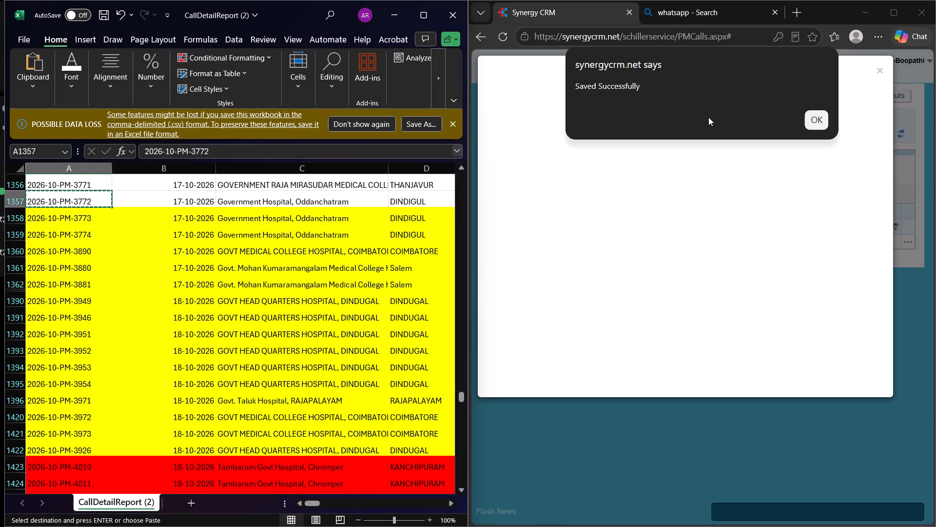
pyautogui.click(817, 122)
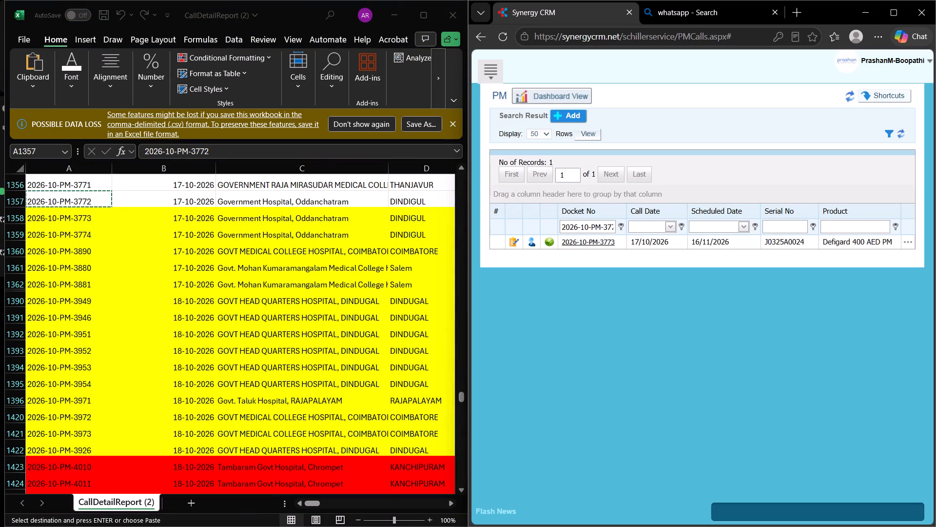
pyautogui.moveTo(564, 226); pyautogui.dragTo(635, 228)
pyautogui.hotkey('ctrl', 'v')
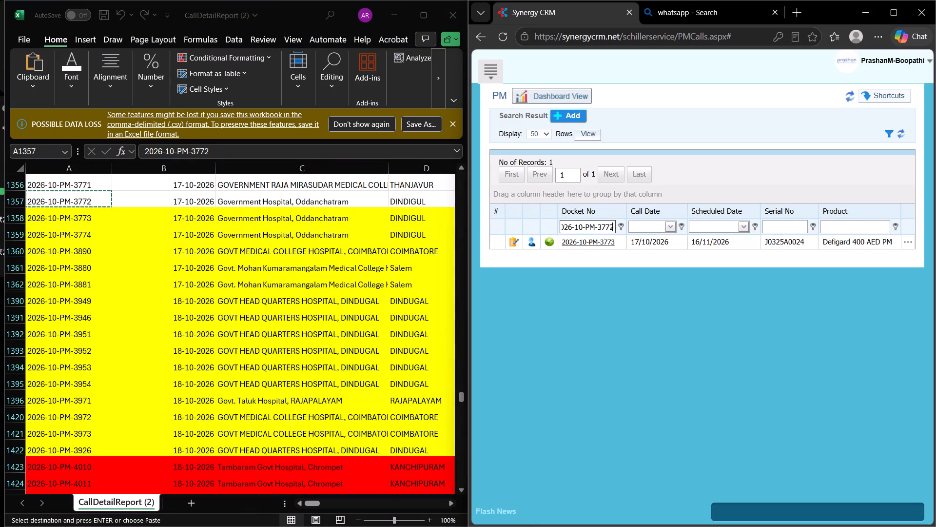
pyautogui.doubleClick(16, 197)
pyautogui.click(69, 69)
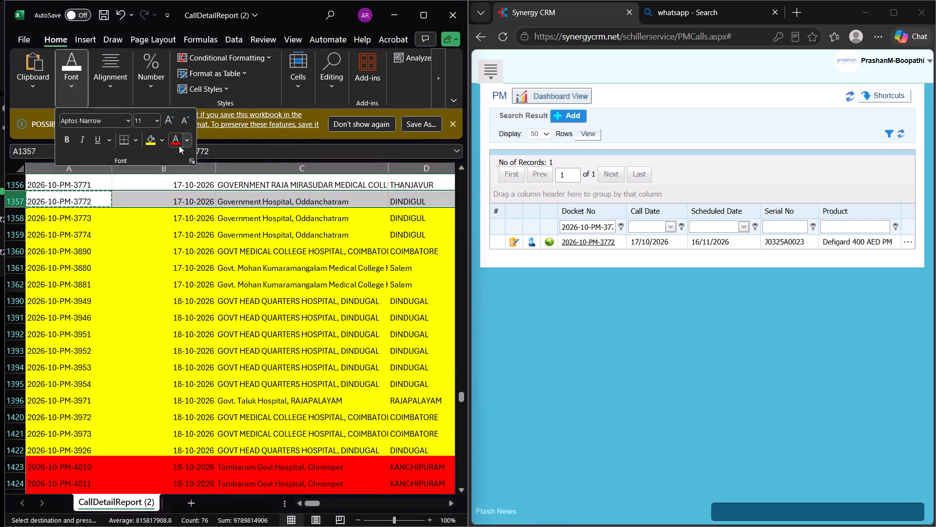
pyautogui.click(146, 144)
# Reallocate docket 2026-10-PM-3772 in the CRM to Prashan Medical Technologies-Coimbatore as Engineer 1, with action taken REALLOCATION, and submit.
pyautogui.click(529, 245)
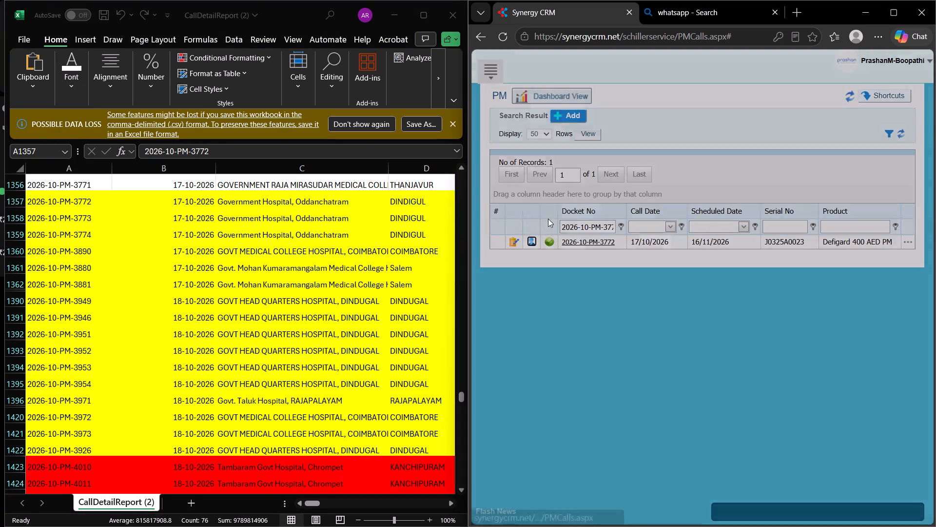
pyautogui.scroll(-10, 653, 248)
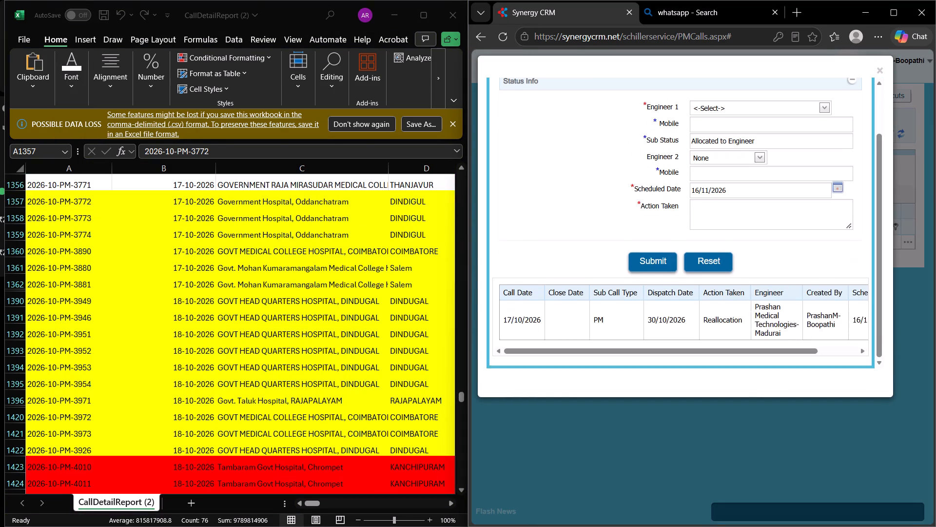
pyautogui.scroll(4, 654, 248)
pyautogui.click(826, 167)
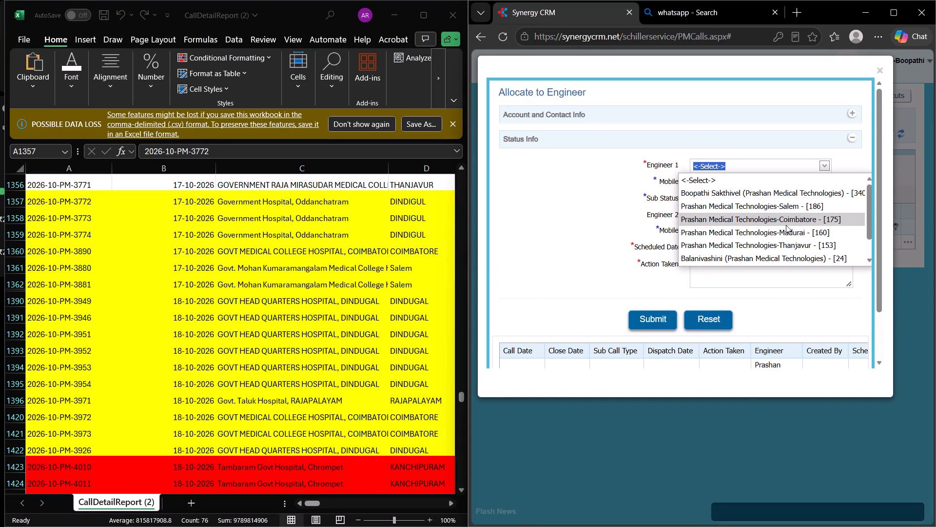
pyautogui.click(787, 225)
pyautogui.click(742, 279)
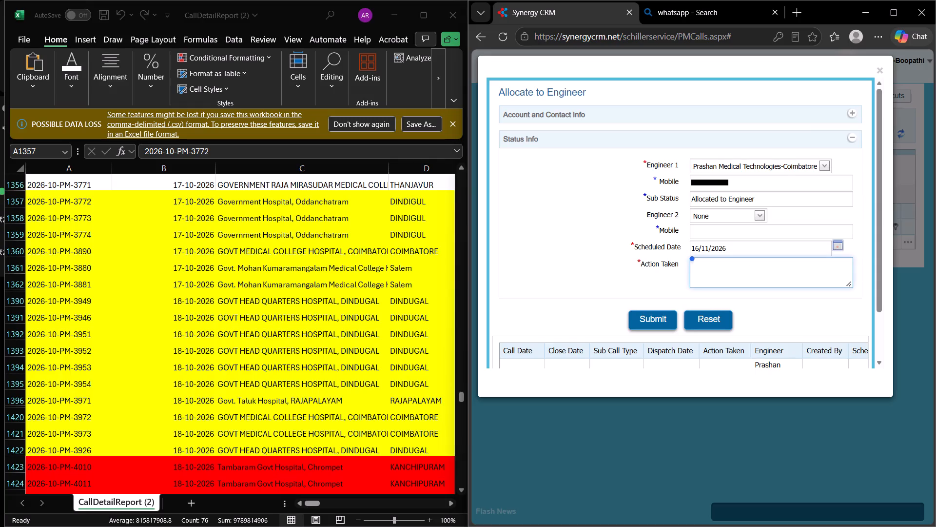
pyautogui.write('REALLOCATION')
pyautogui.click(662, 320)
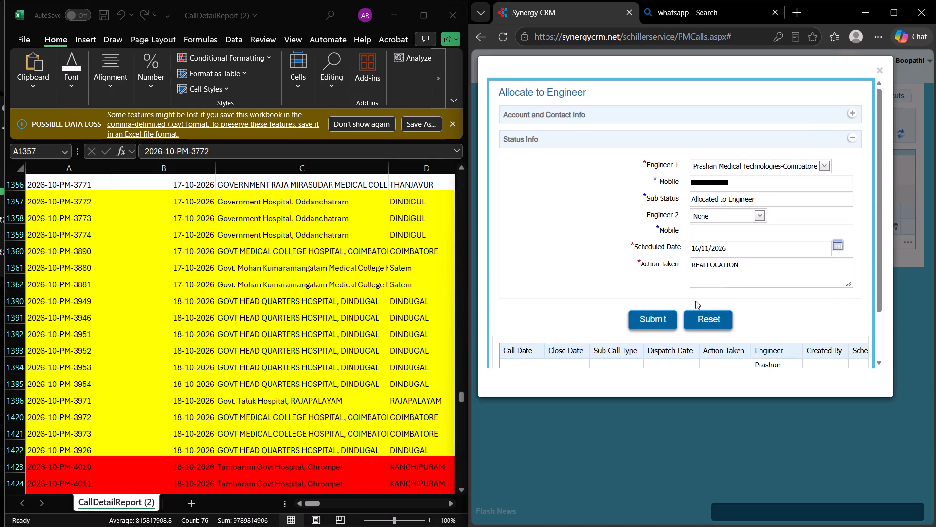
pyautogui.scroll(3, 124, 227)
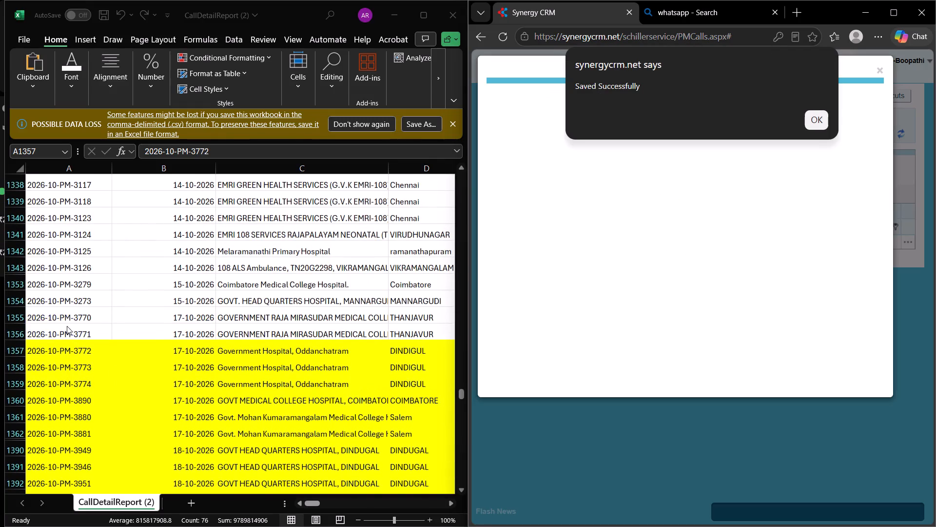
pyautogui.click(70, 331)
pyautogui.click(72, 332)
pyautogui.hotkey('ctrl', 'c')
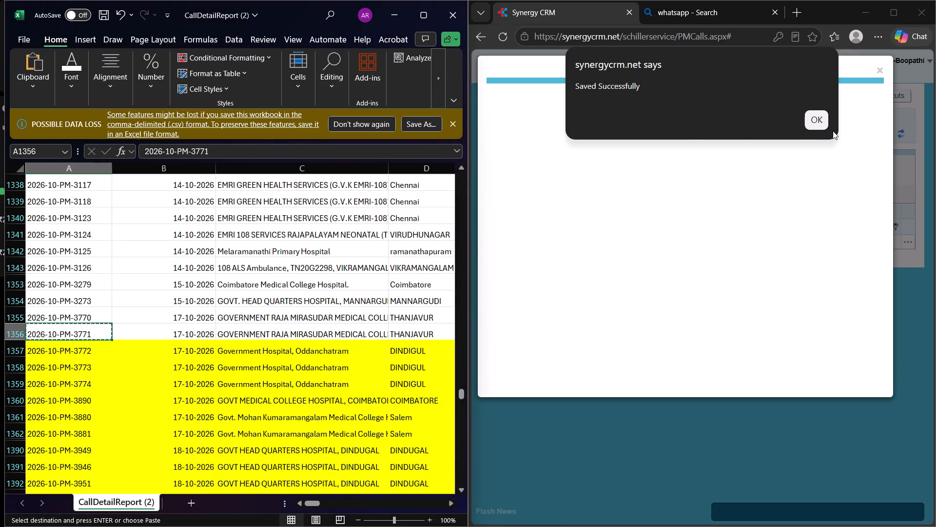
pyautogui.click(819, 114)
pyautogui.moveTo(562, 225); pyautogui.dragTo(569, 226)
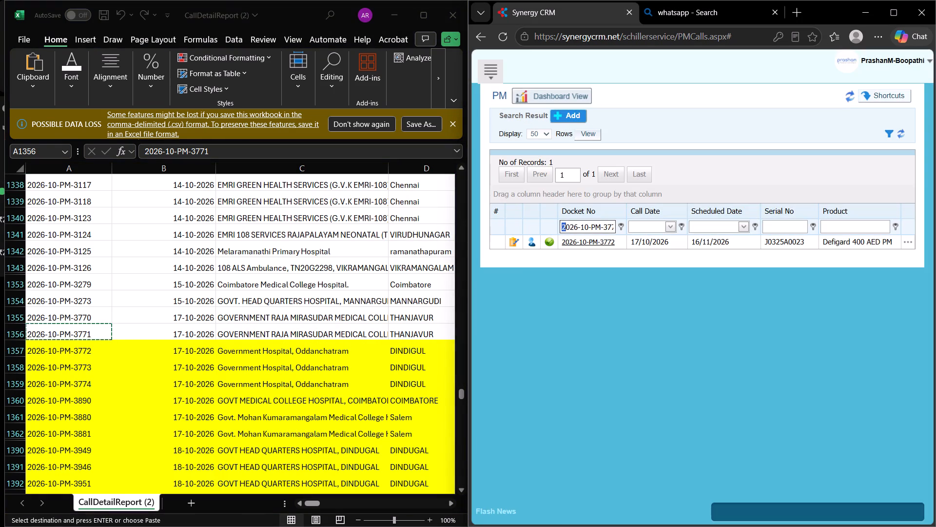
pyautogui.moveTo(569, 226); pyautogui.dragTo(638, 228)
pyautogui.hotkey('ctrl', 'v')
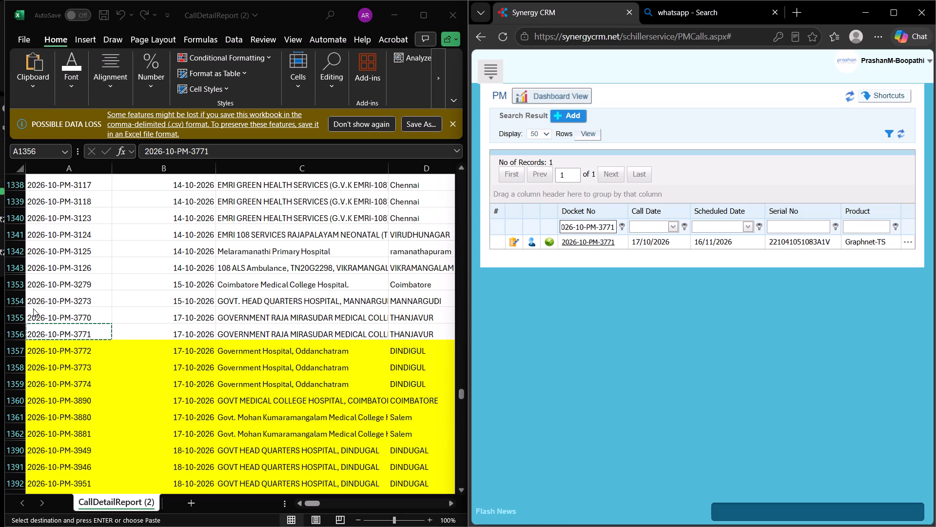
pyautogui.click(529, 244)
pyautogui.doubleClick(14, 332)
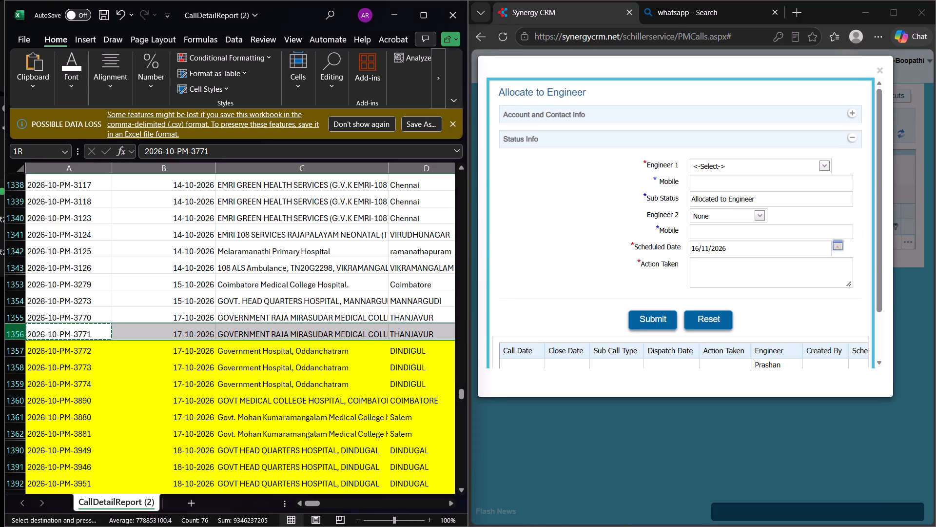
pyautogui.click(72, 87)
pyautogui.click(155, 138)
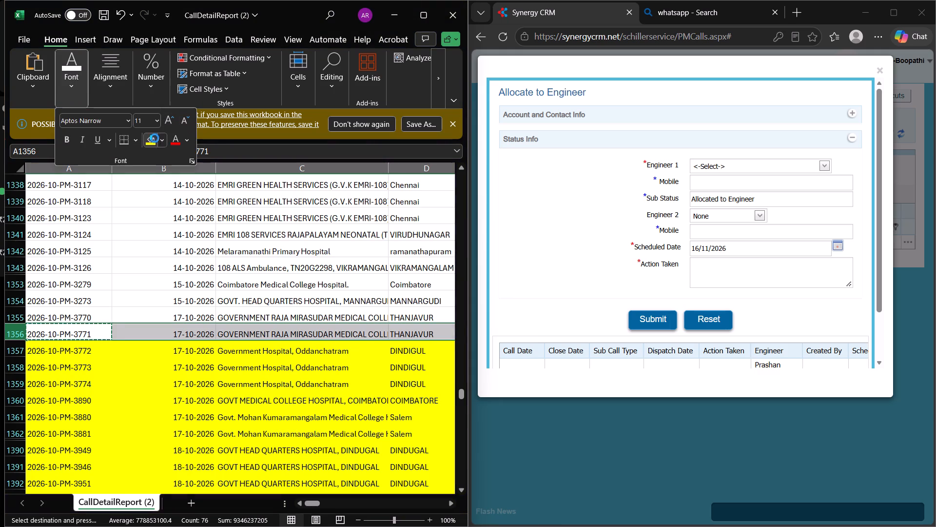
pyautogui.scroll(-4, 756, 290)
# Copy docket number 2026-10-PM-3770 from row 1355 of the Excel call report and use it to replace the CRM's docket number filter.
pyautogui.doubleClick(85, 313)
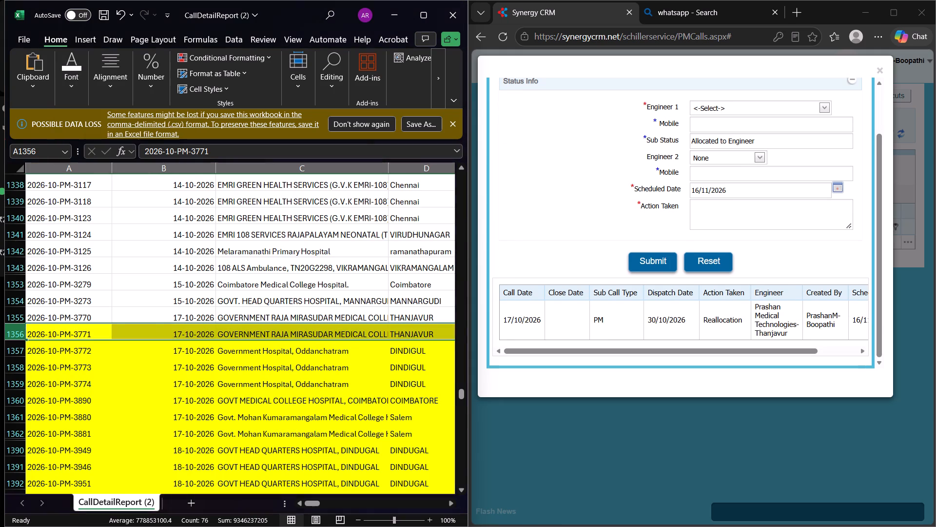
pyautogui.hotkey('ctrl', 'c')
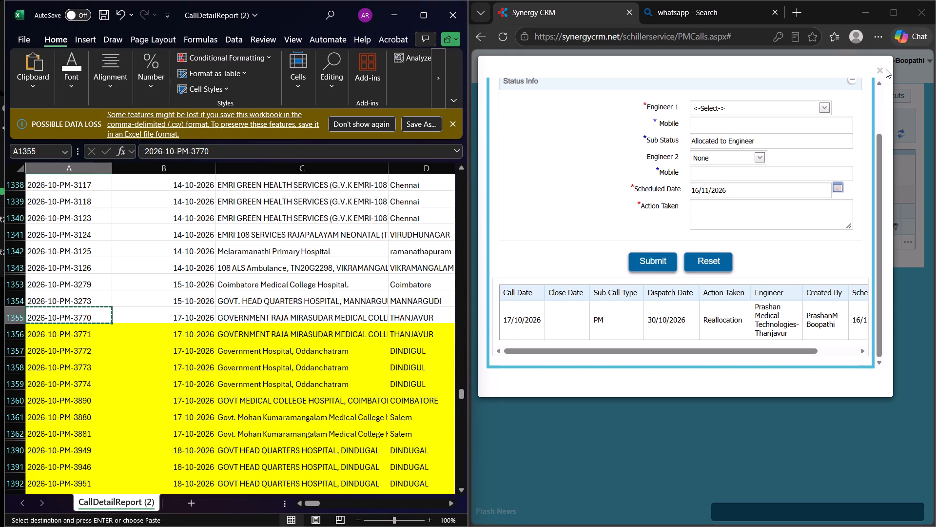
pyautogui.click(886, 69)
pyautogui.click(881, 71)
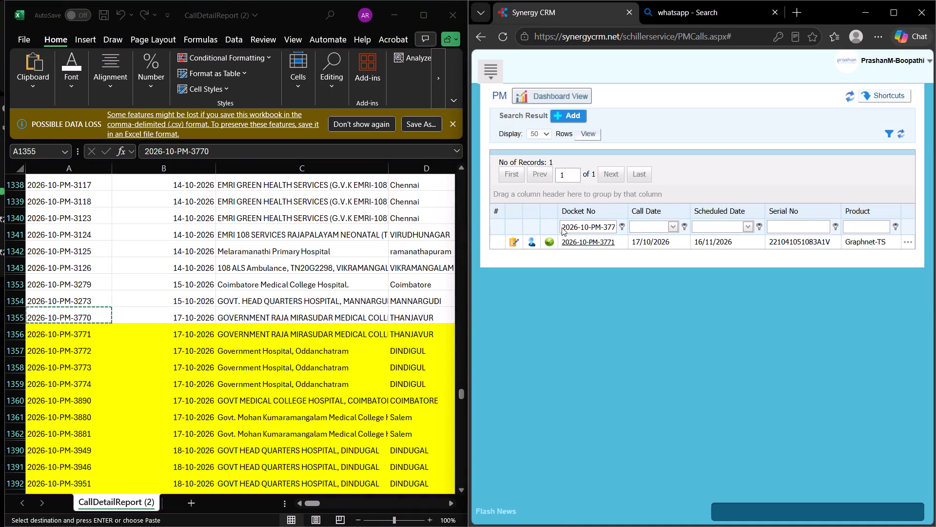
pyautogui.click(562, 227)
pyautogui.moveTo(565, 226); pyautogui.dragTo(634, 228)
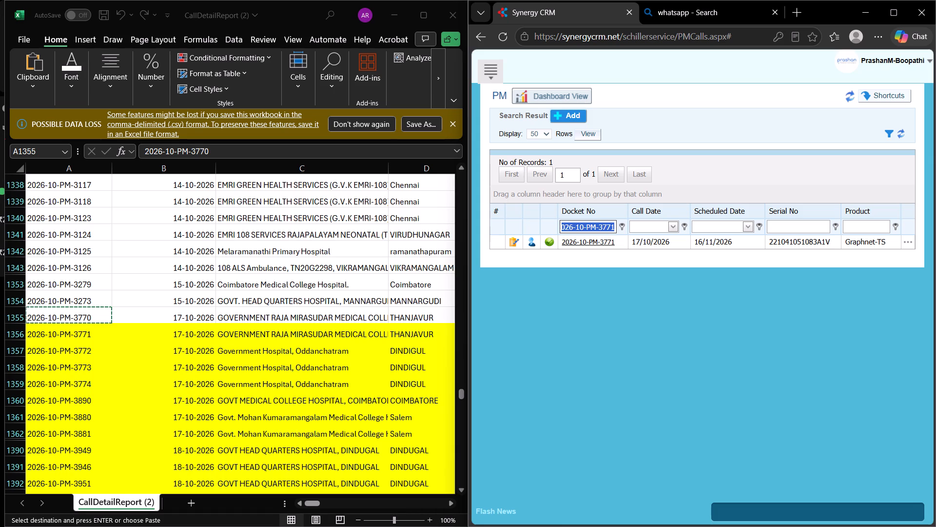
pyautogui.press('BackSpace')
pyautogui.press('BackSpace')
pyautogui.press('BackSpace')
pyautogui.hotkey('ctrl', 'v')
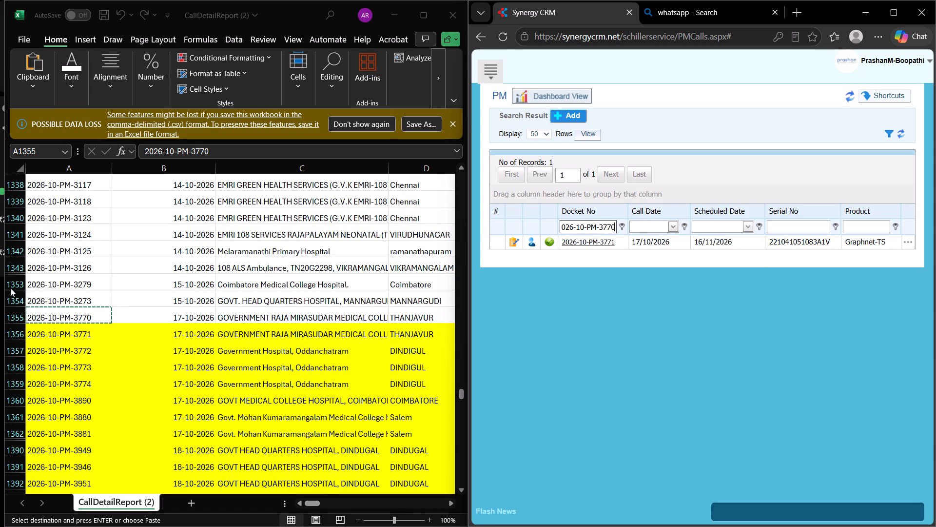
# Fill row 1355 of the Excel call report, docket 2026-10-PM-3770, yellow and check its engineer allocation history in the CRM.
pyautogui.doubleClick(9, 317)
pyautogui.click(60, 77)
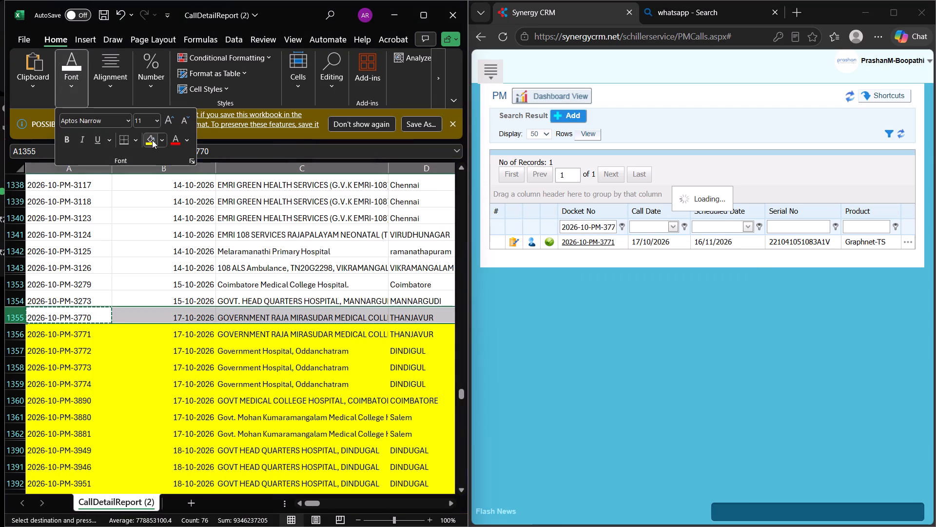
pyautogui.click(152, 140)
pyautogui.click(534, 240)
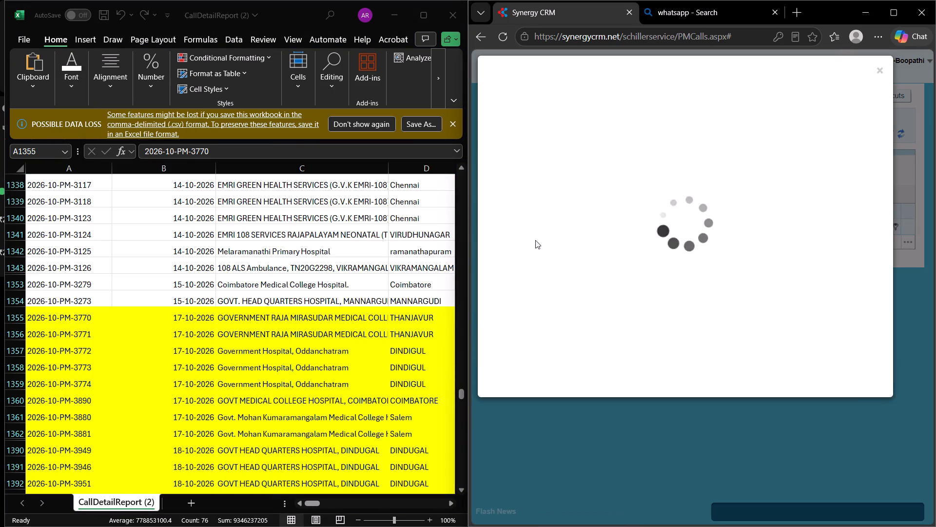
pyautogui.scroll(-5, 731, 263)
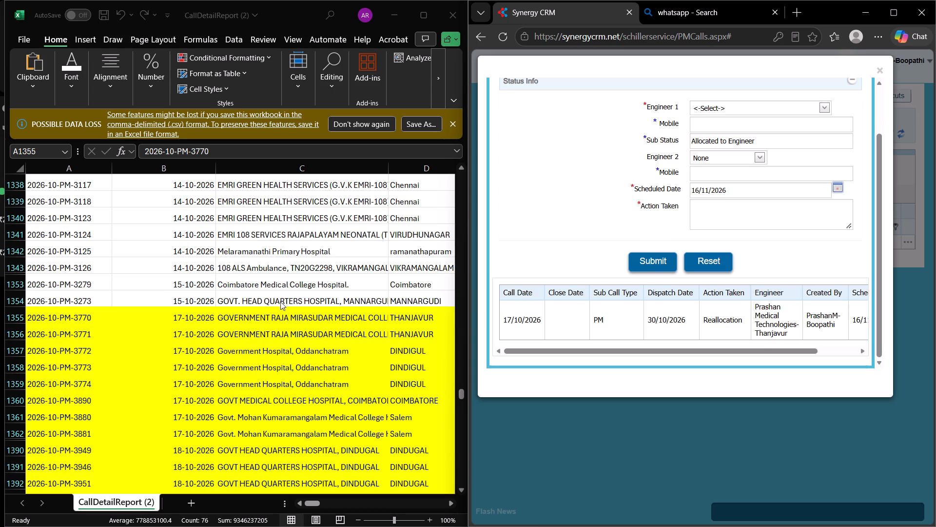
pyautogui.click(102, 295)
pyautogui.click(101, 297)
pyautogui.hotkey('ctrl', 'c')
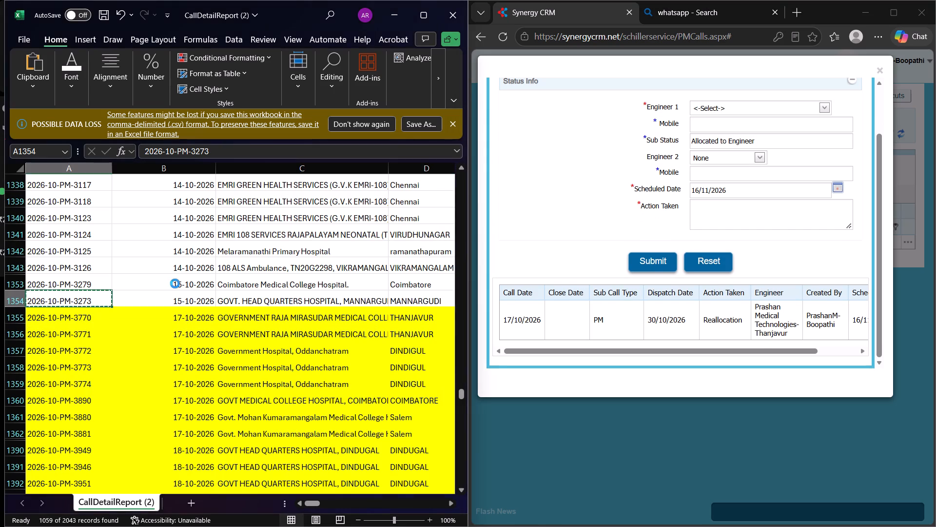
pyautogui.click(879, 67)
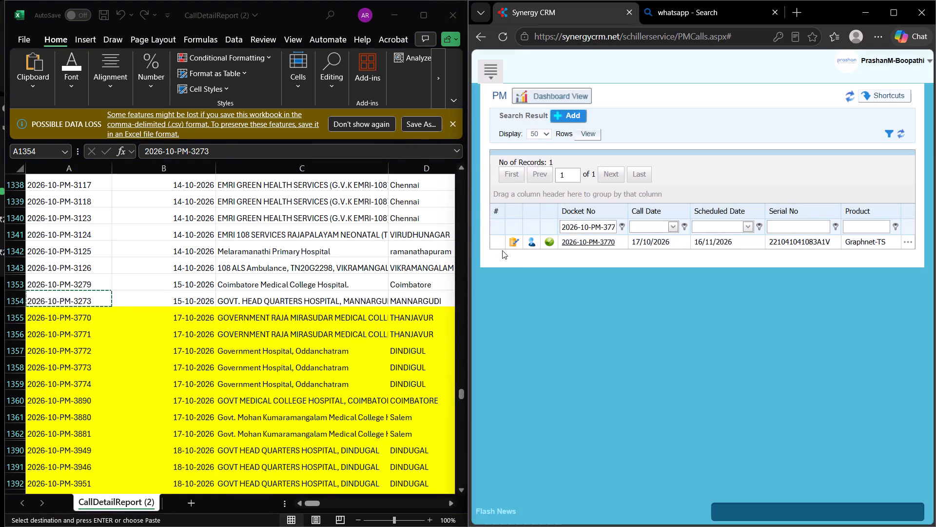
pyautogui.click(564, 226)
pyautogui.moveTo(562, 226); pyautogui.dragTo(632, 229)
pyautogui.hotkey('ctrl', 'v')
pyautogui.doubleClick(16, 304)
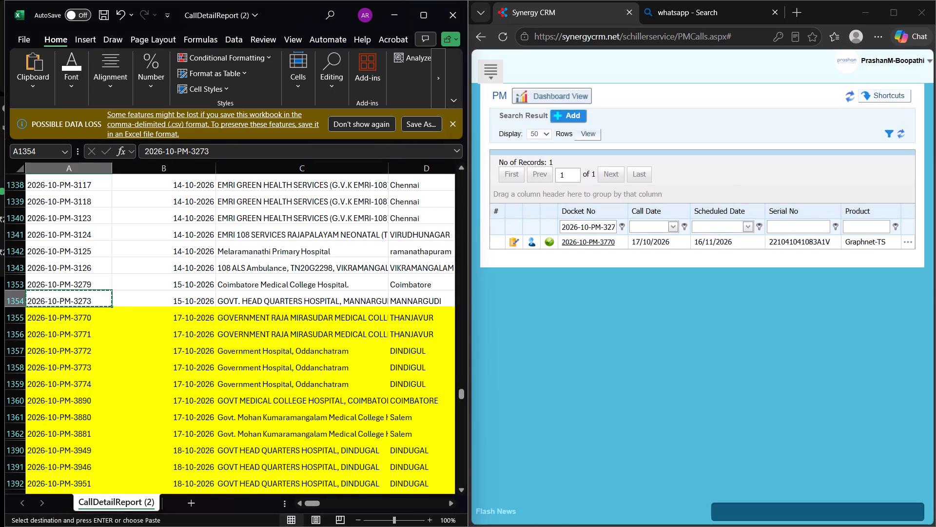
pyautogui.doubleClick(21, 298)
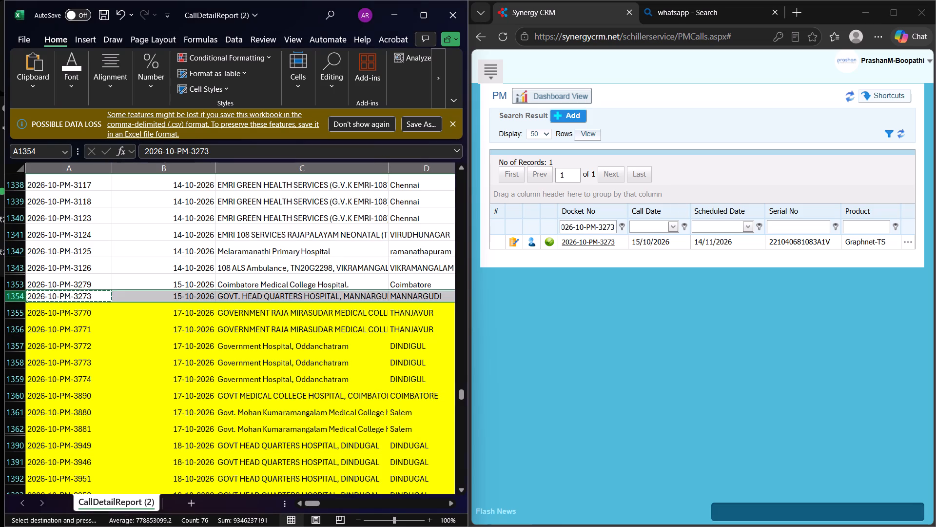
pyautogui.click(64, 90)
pyautogui.click(149, 136)
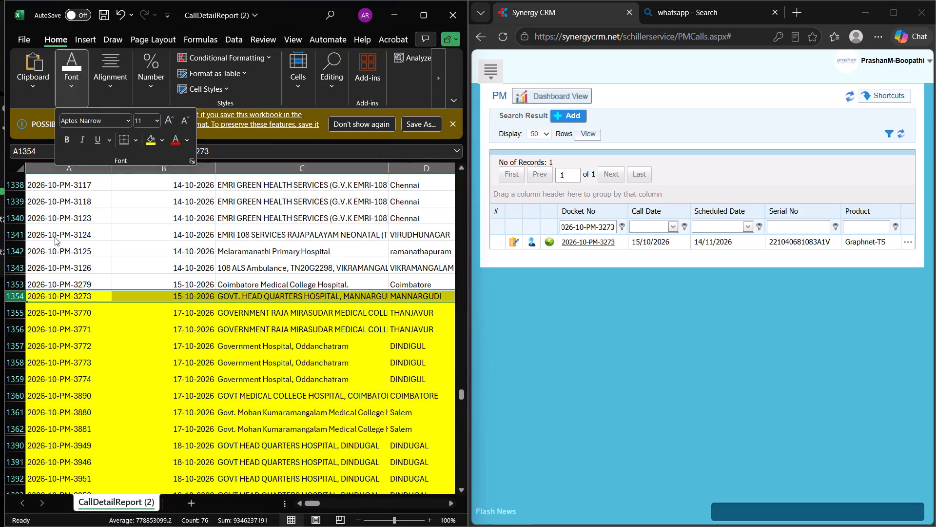
pyautogui.click(18, 300)
pyautogui.click(18, 301)
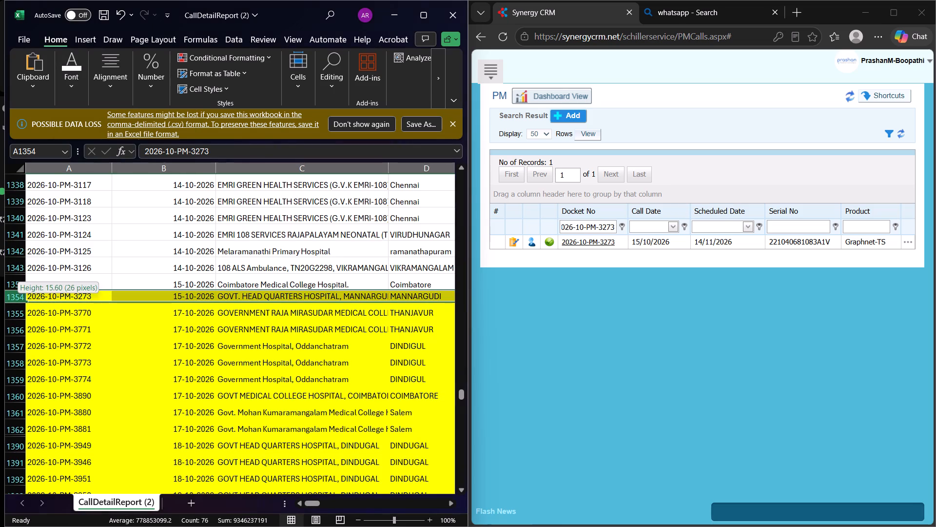
pyautogui.click(530, 238)
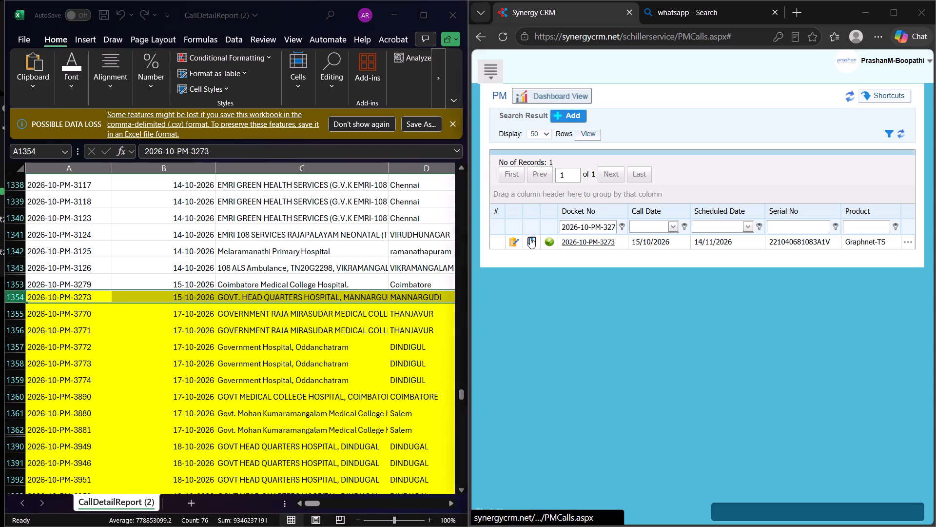
pyautogui.scroll(-4, 681, 276)
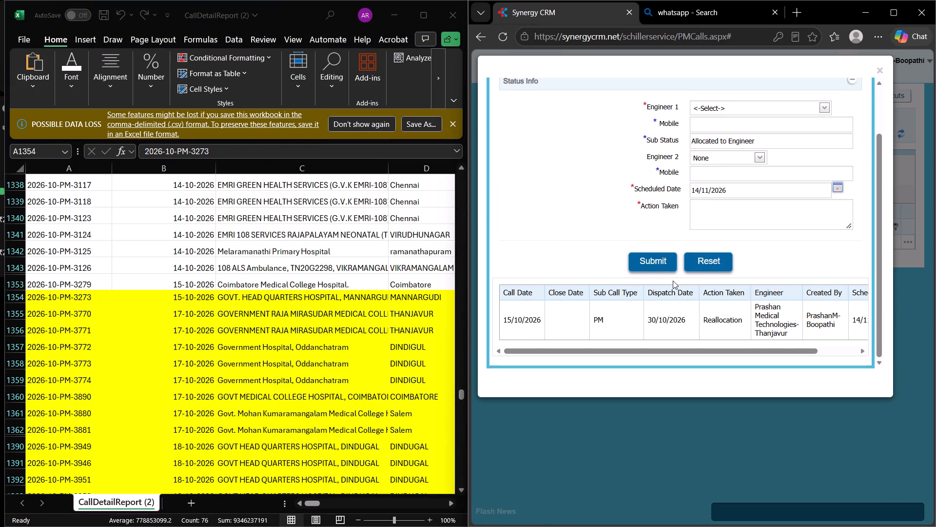
pyautogui.scroll(3, 651, 276)
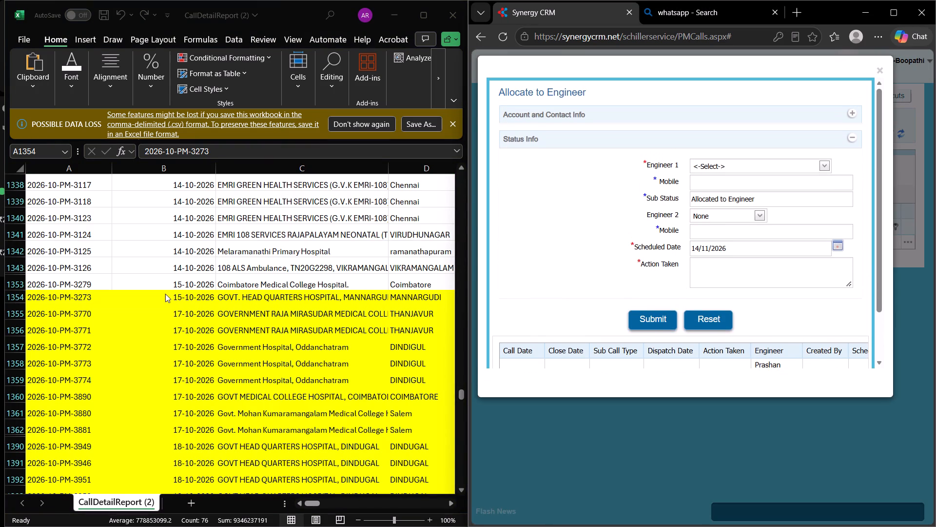
pyautogui.click(90, 286)
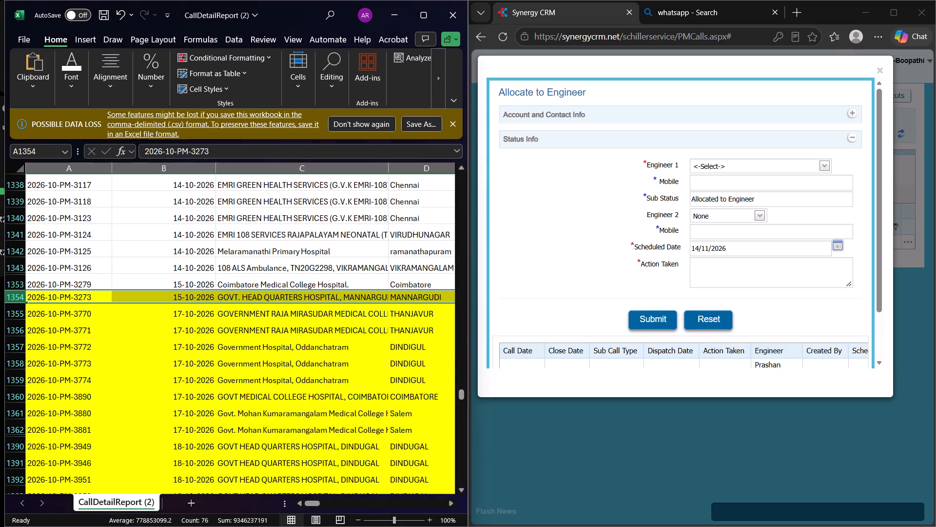
pyautogui.click(91, 286)
pyautogui.click(92, 284)
pyautogui.hotkey('ctrl', 'c')
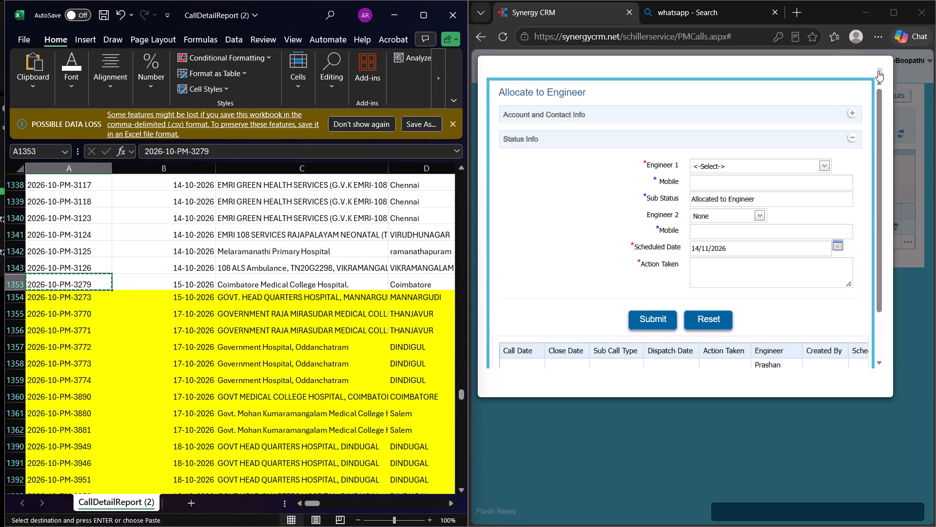
pyautogui.click(878, 71)
pyautogui.moveTo(562, 227); pyautogui.dragTo(654, 224)
pyautogui.hotkey('ctrl', 'v')
pyautogui.doubleClick(13, 284)
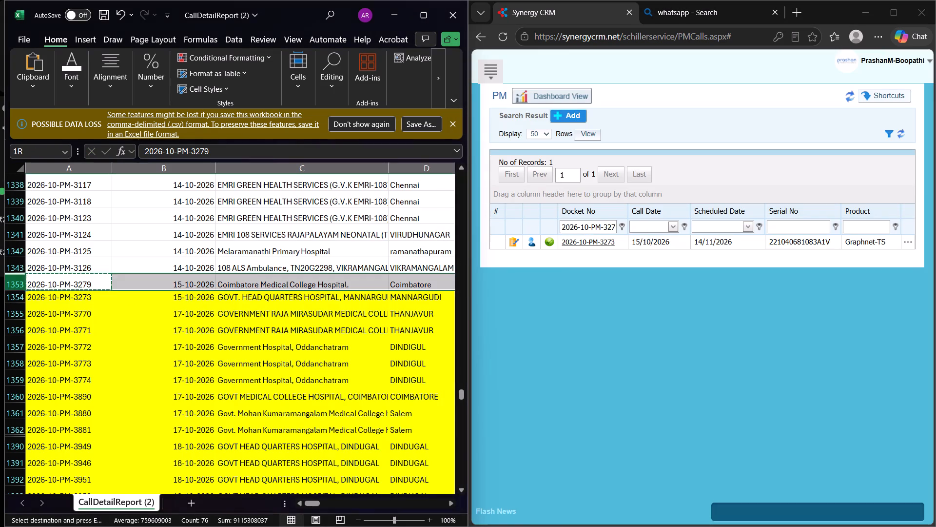
pyautogui.click(70, 76)
pyautogui.click(149, 140)
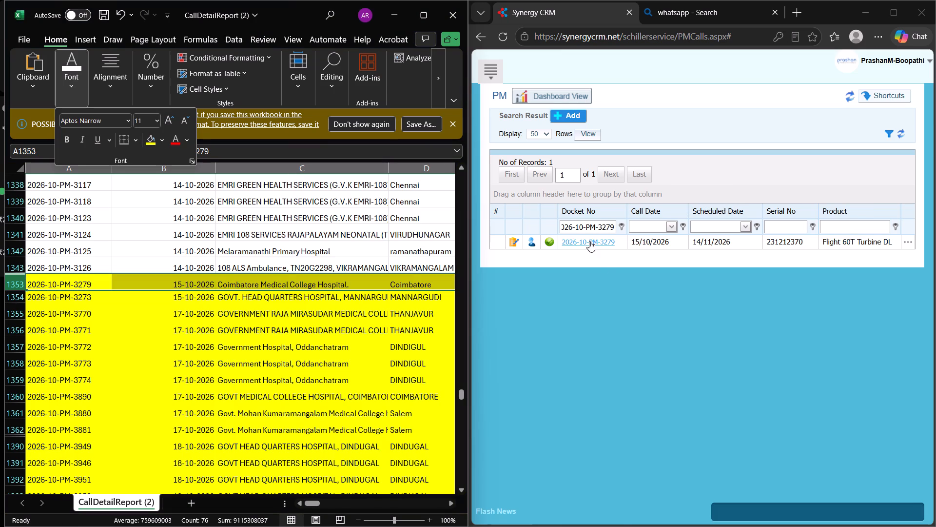
# Check the engineer allocation history of docket 2026-10-PM-3279 in the CRM and close its allocation form without submitting.
pyautogui.click(527, 242)
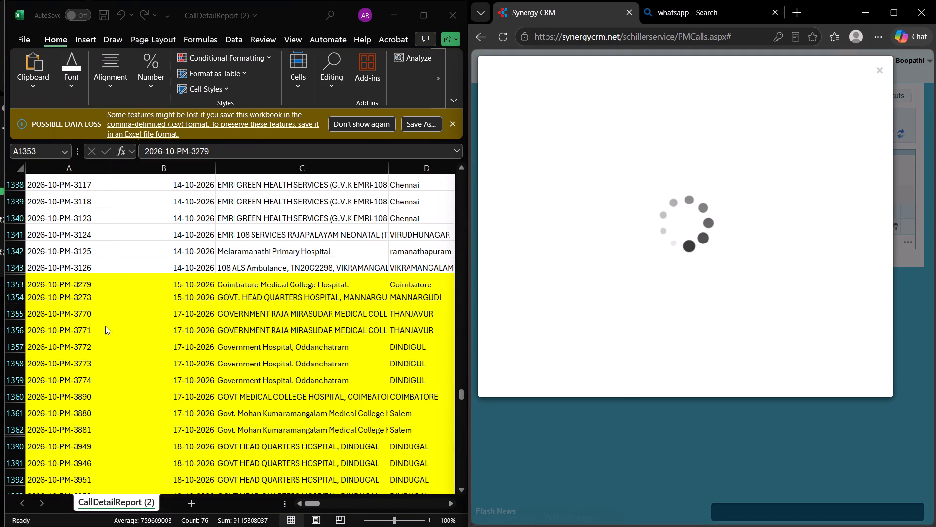
pyautogui.doubleClick(87, 264)
pyautogui.click(87, 264)
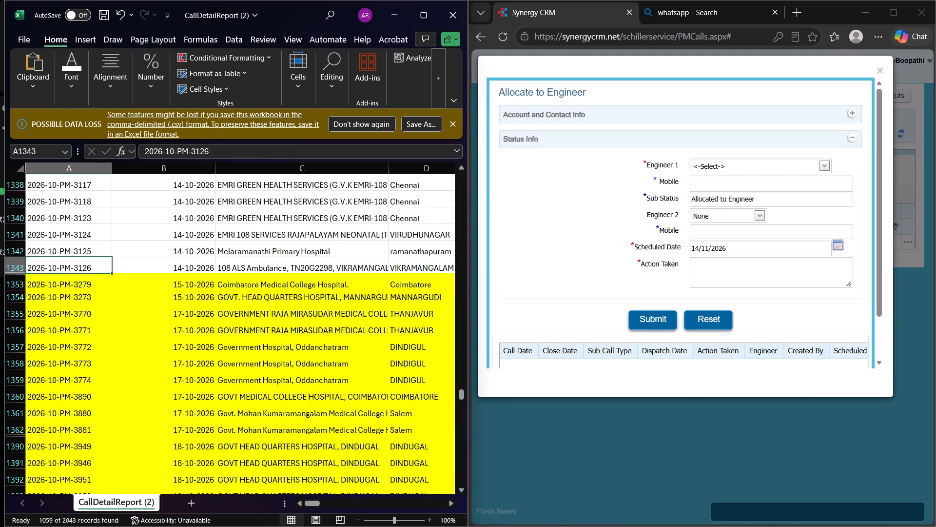
pyautogui.hotkey('ctrl', 'c')
pyautogui.scroll(-4, 650, 274)
pyautogui.middleClick(650, 274)
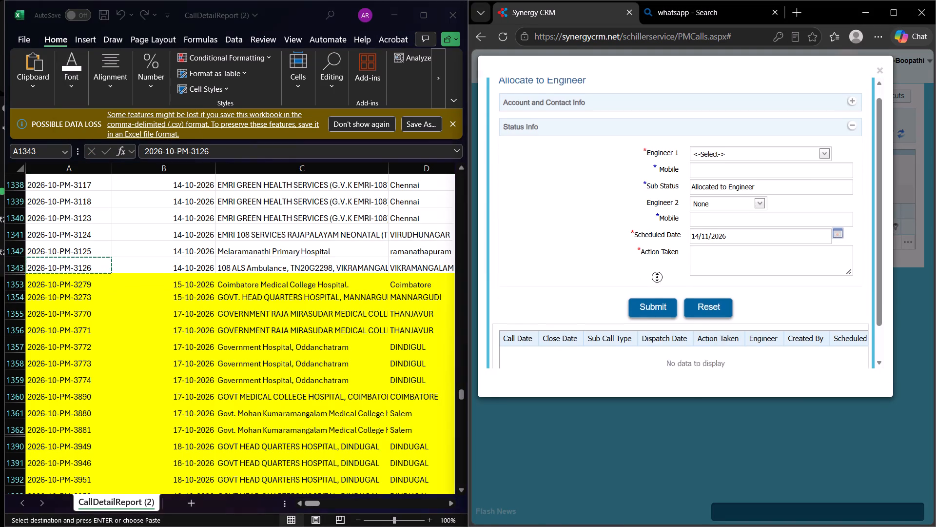
pyautogui.scroll(8, 658, 279)
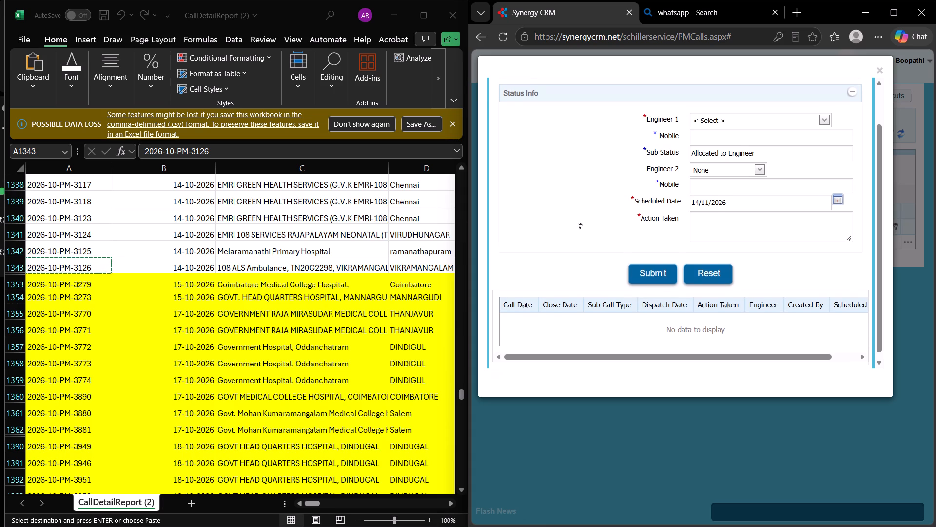
pyautogui.scroll(1, 533, 207)
pyautogui.scroll(-4, 546, 249)
pyautogui.scroll(-2, 612, 284)
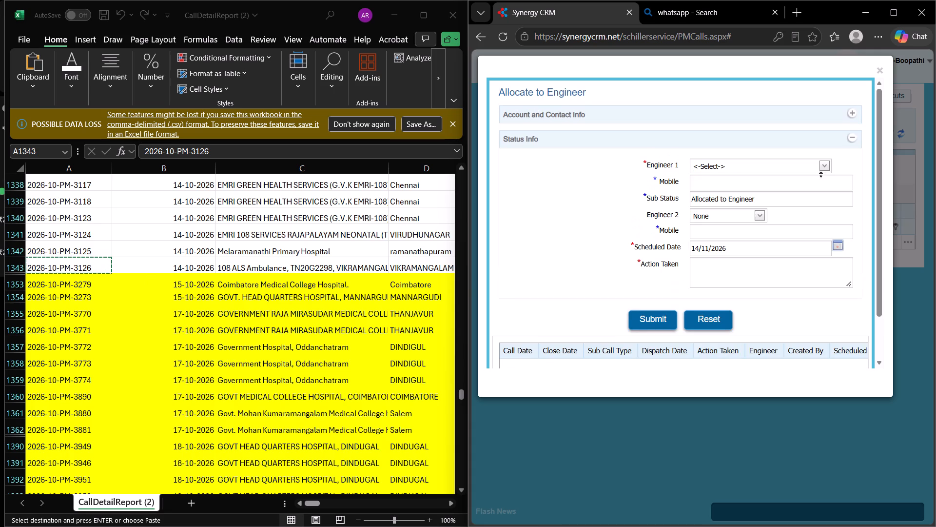
pyautogui.click(879, 75)
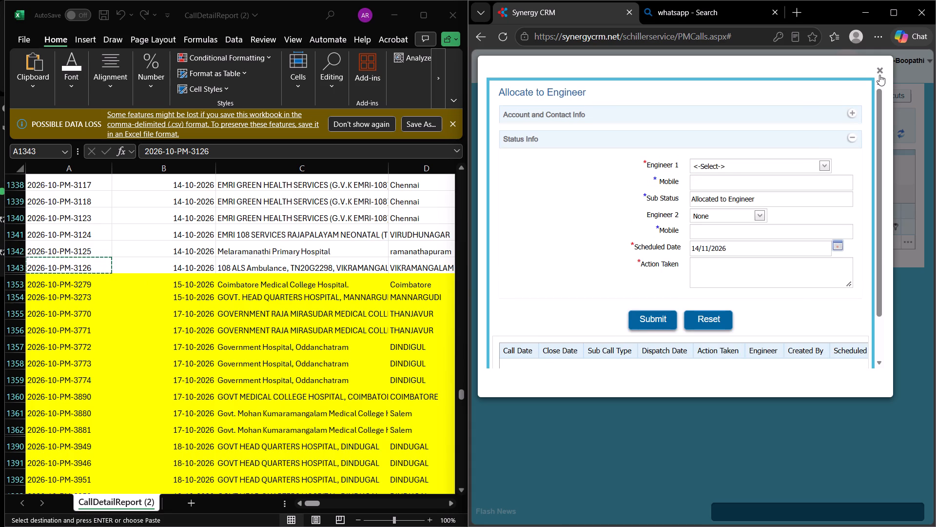
pyautogui.click(879, 72)
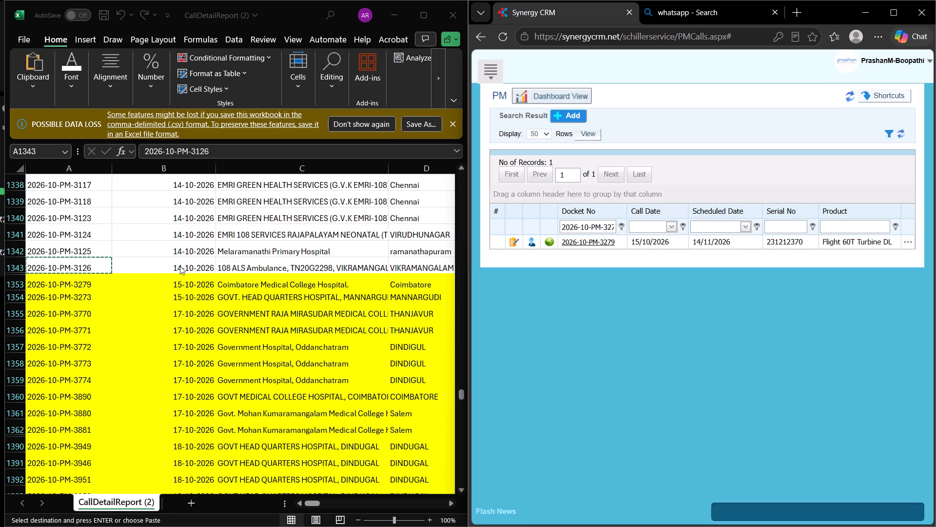
pyautogui.click(16, 266)
pyautogui.click(16, 266)
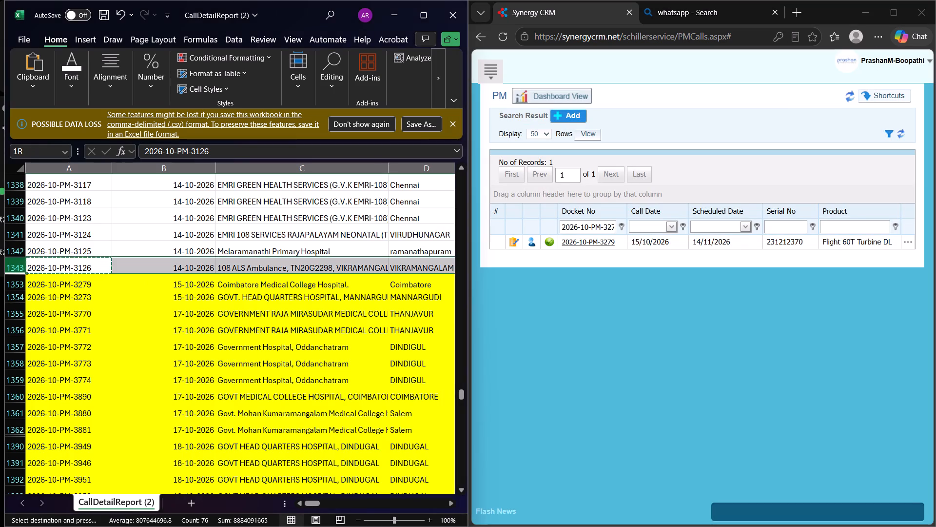
pyautogui.click(81, 75)
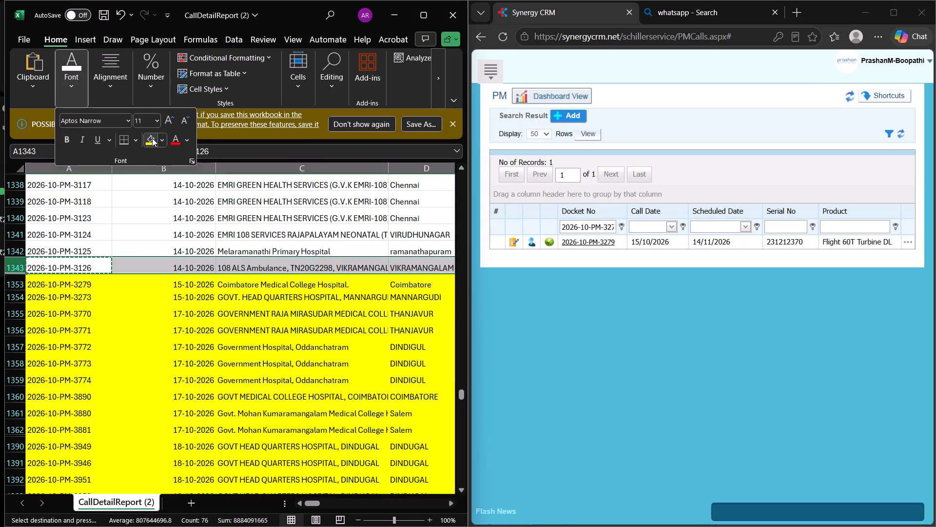
pyautogui.click(160, 138)
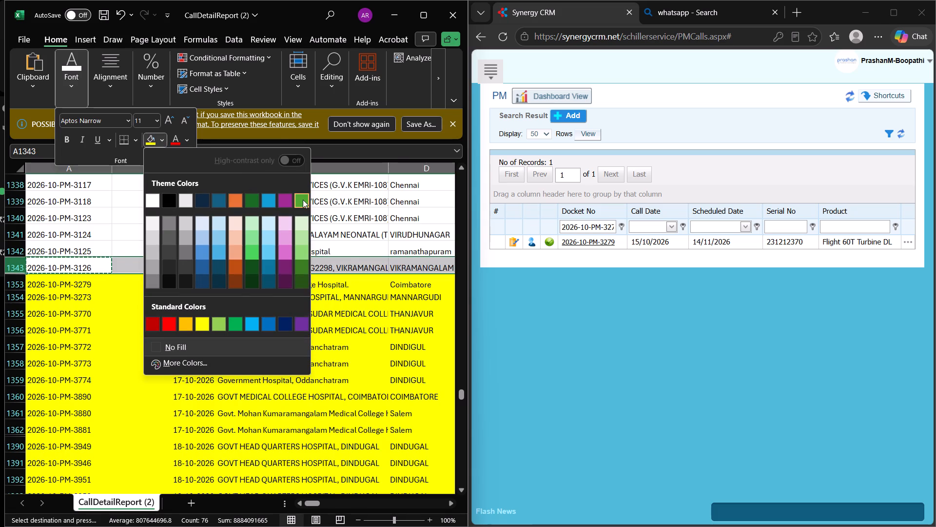
pyautogui.click(297, 197)
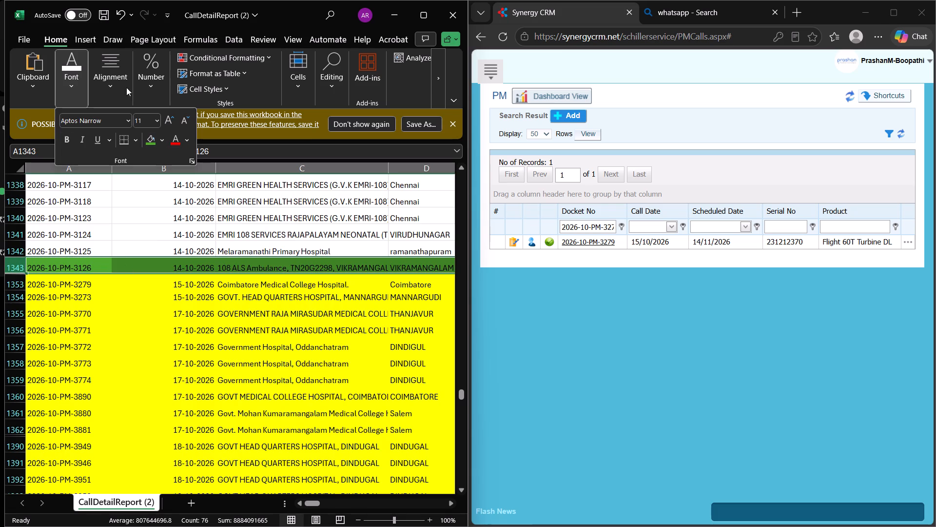
pyautogui.click(158, 142)
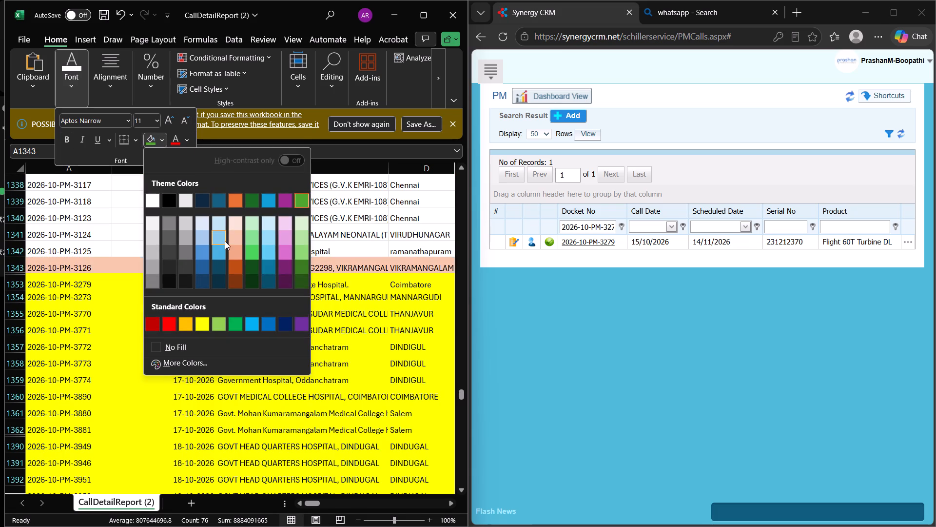
pyautogui.click(218, 230)
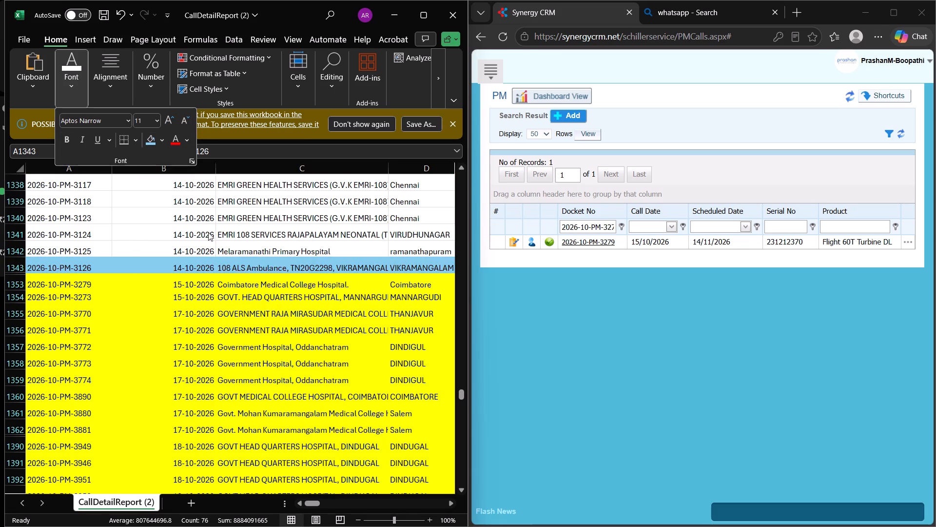
pyautogui.click(96, 245)
pyautogui.click(96, 248)
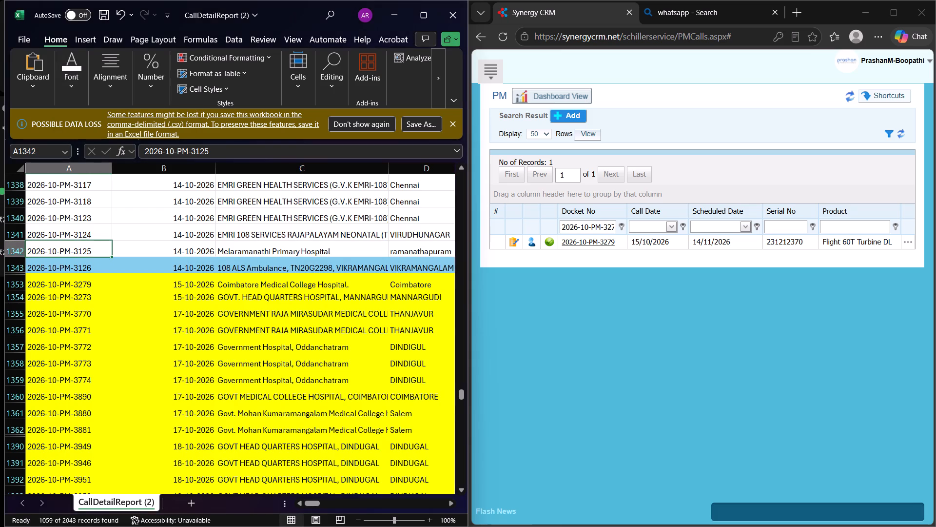
pyautogui.hotkey('ctrl', 'c')
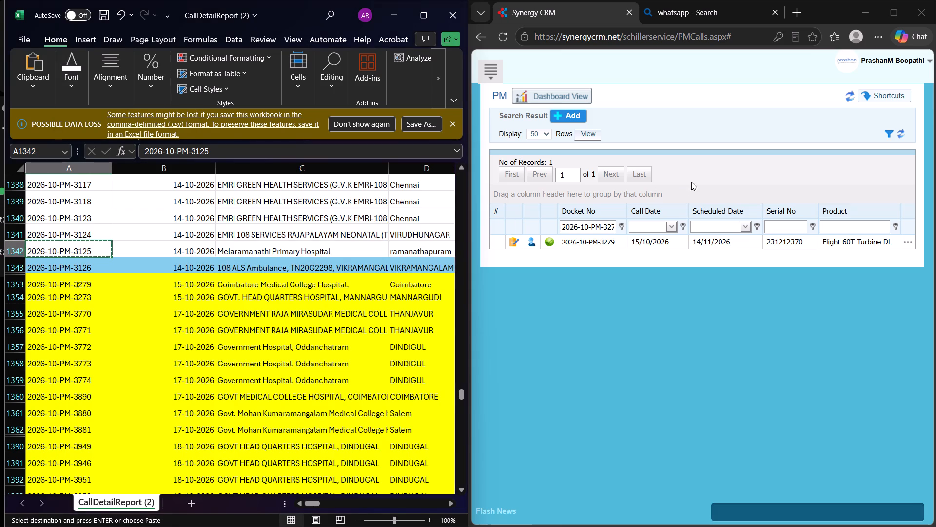
pyautogui.moveTo(562, 226); pyautogui.dragTo(626, 226)
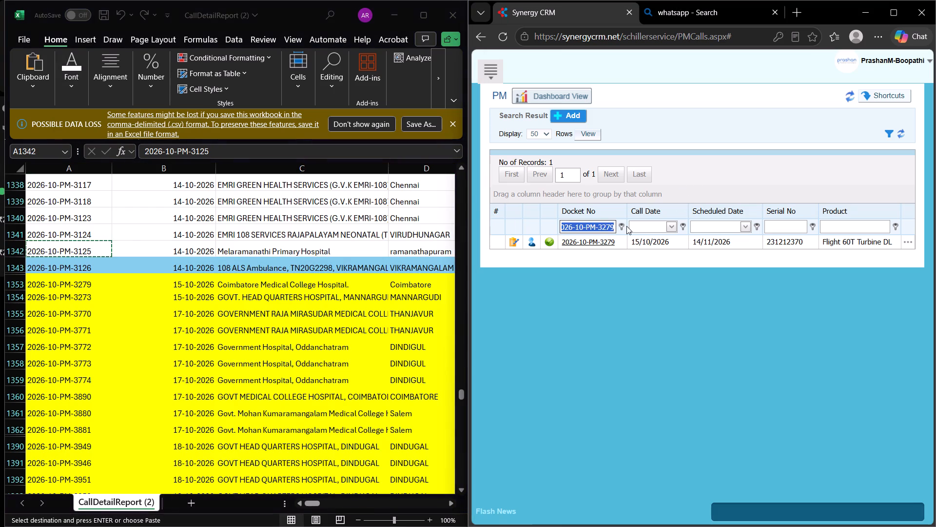
pyautogui.hotkey('ctrl', 'v')
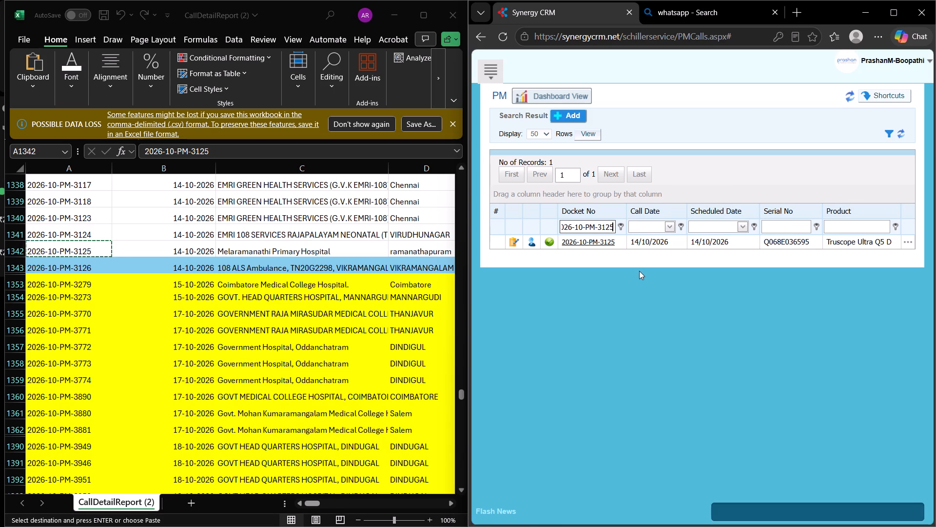
# Allocate docket 2026-10-PM-3125 to Prashan Medical Technologies-Madurai as Engineer 1, with REALLOCATION as the action taken, and submit it.
pyautogui.click(534, 238)
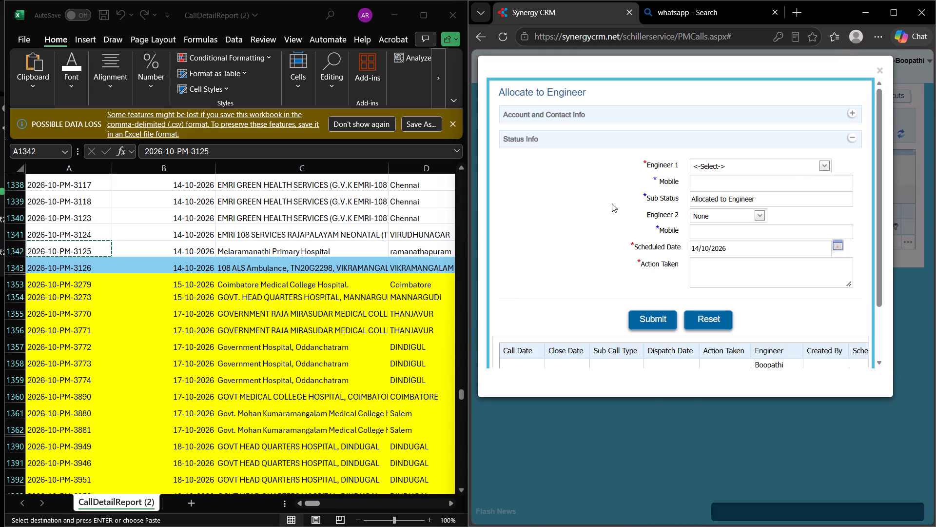
pyautogui.scroll(-5, 776, 263)
pyautogui.scroll(5, 776, 262)
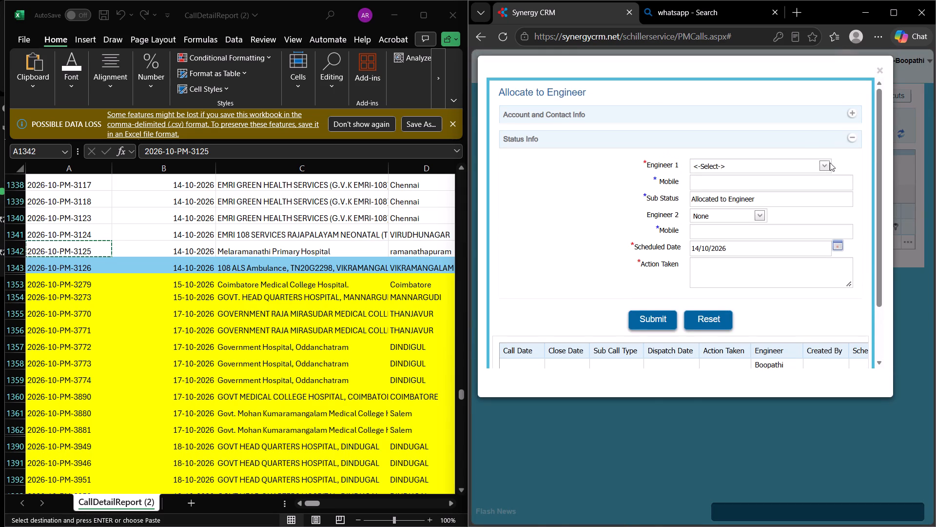
pyautogui.click(828, 162)
pyautogui.click(792, 233)
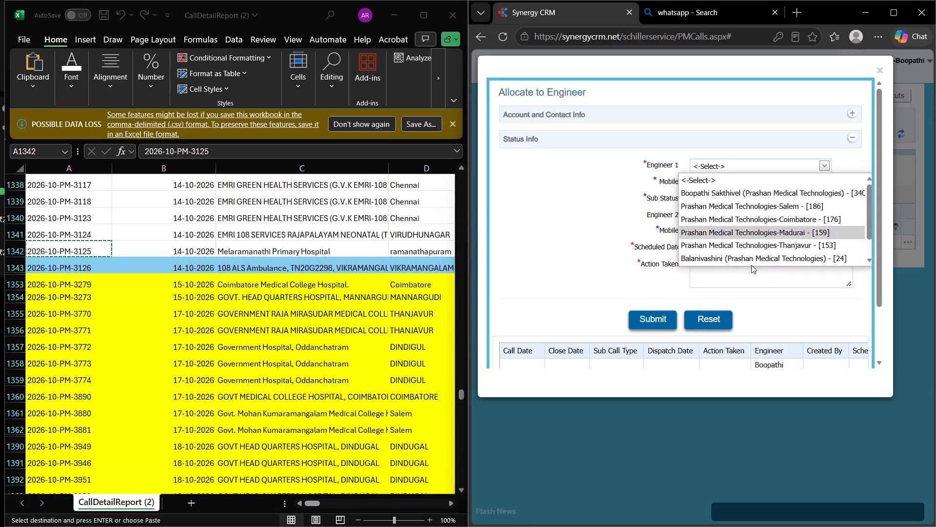
pyautogui.click(731, 286)
pyautogui.write('REALLOCATION')
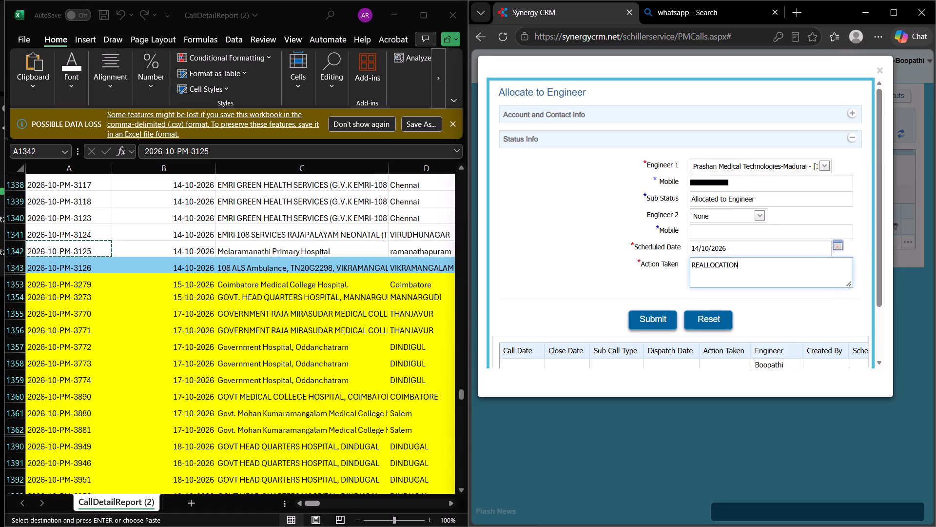
pyautogui.click(660, 317)
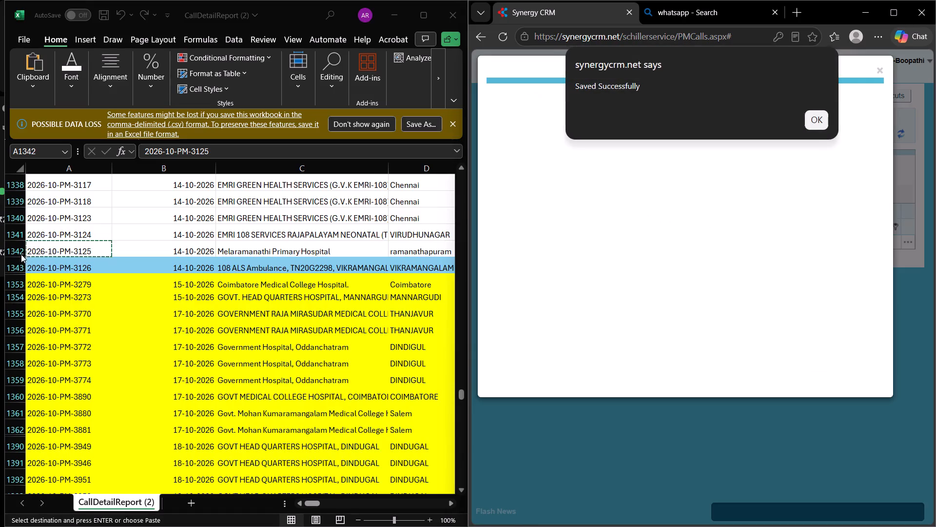
pyautogui.doubleClick(17, 249)
pyautogui.click(71, 91)
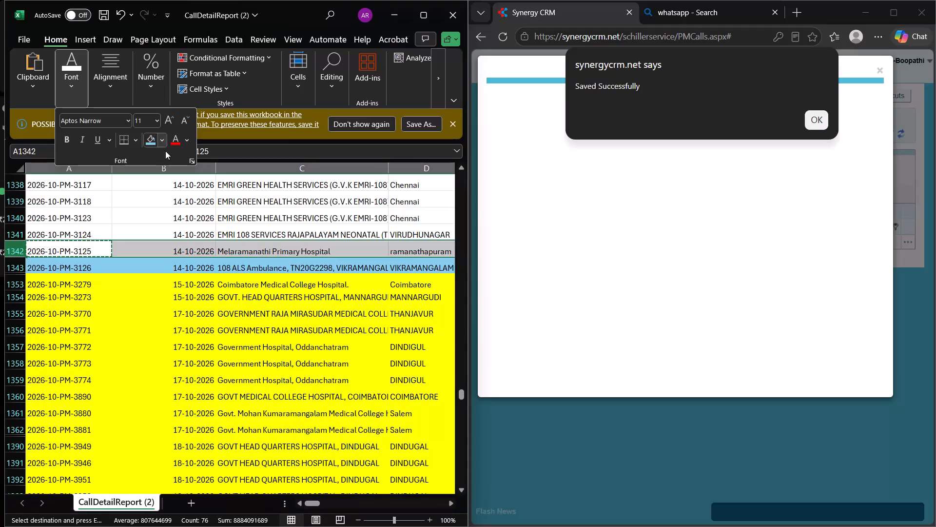
pyautogui.click(162, 143)
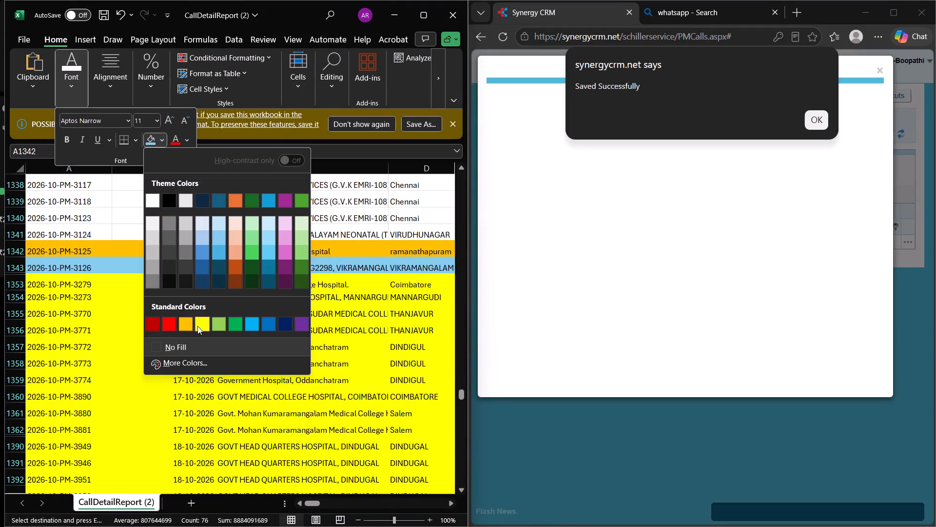
pyautogui.click(199, 325)
# Fill rows 1314 to 1341 of the Excel call report, dockets 2026-10-PM-2951 through 2026-10-PM-3124, light blue.
pyautogui.scroll(2, 134, 272)
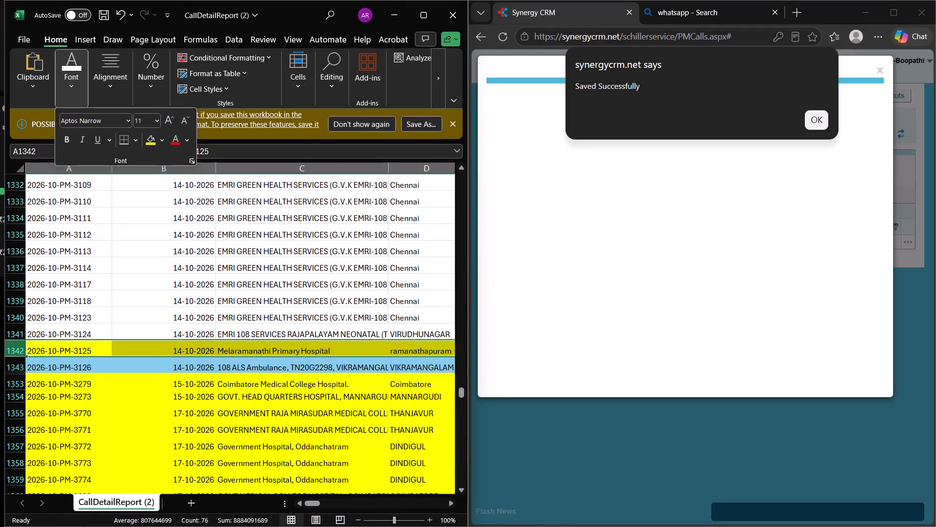
pyautogui.scroll(10, 141, 328)
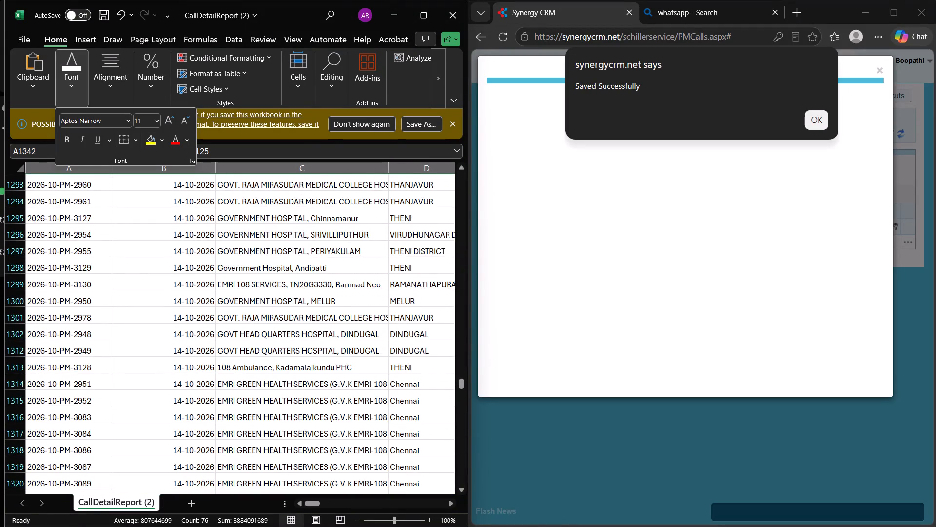
pyautogui.scroll(-2, 141, 324)
pyautogui.moveTo(18, 284); pyautogui.dragTo(19, 294)
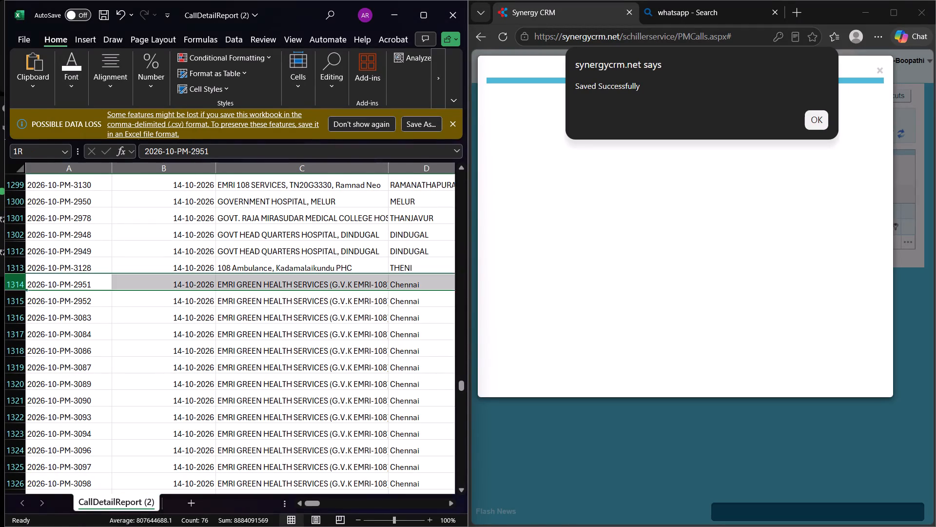
pyautogui.moveTo(19, 294); pyautogui.dragTo(16, 504)
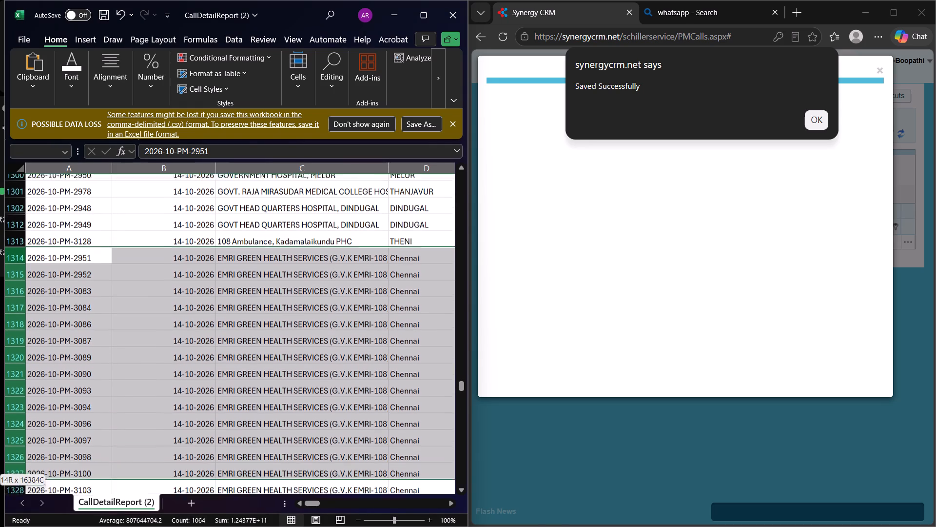
pyautogui.moveTo(16, 504); pyautogui.dragTo(20, 484)
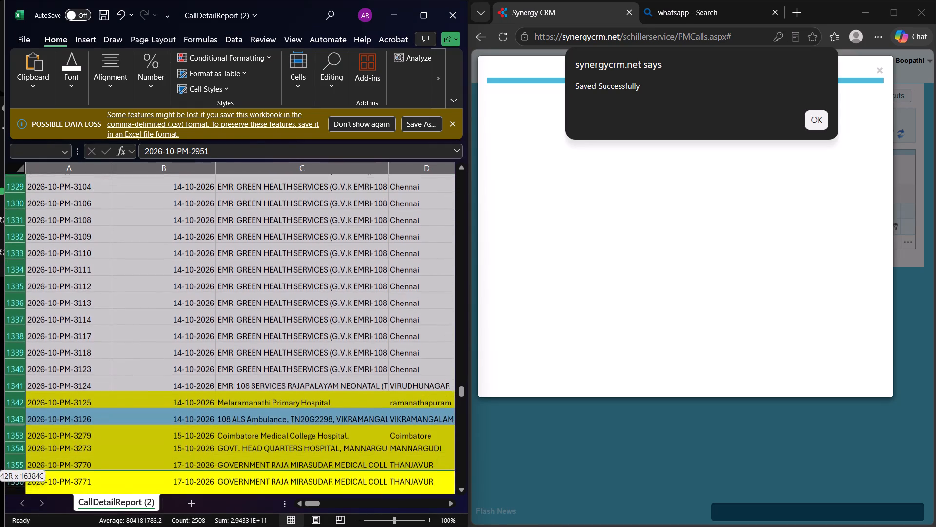
pyautogui.moveTo(20, 484); pyautogui.dragTo(17, 384)
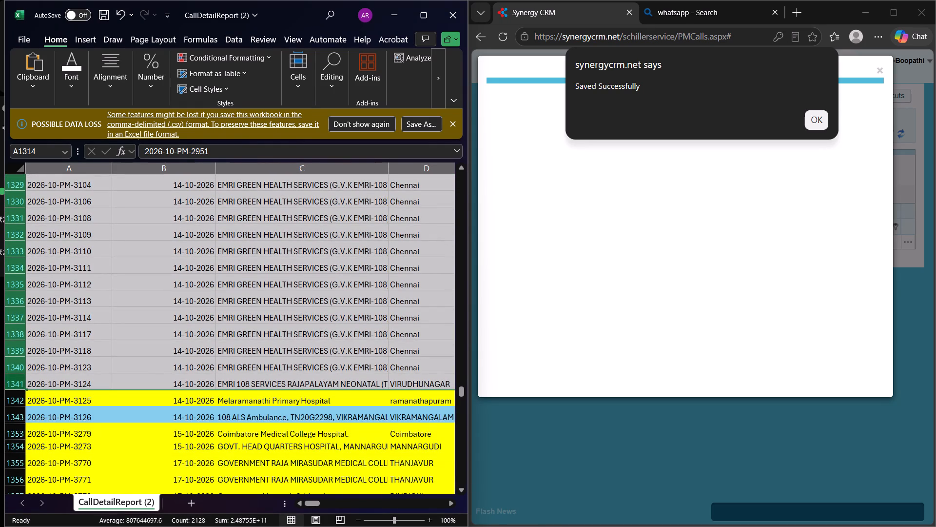
pyautogui.click(76, 89)
pyautogui.click(161, 140)
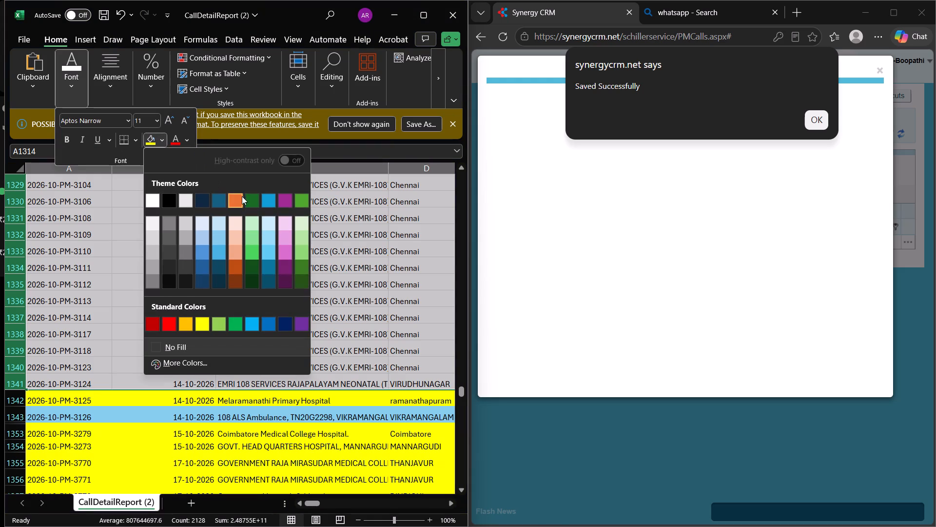
pyautogui.click(218, 242)
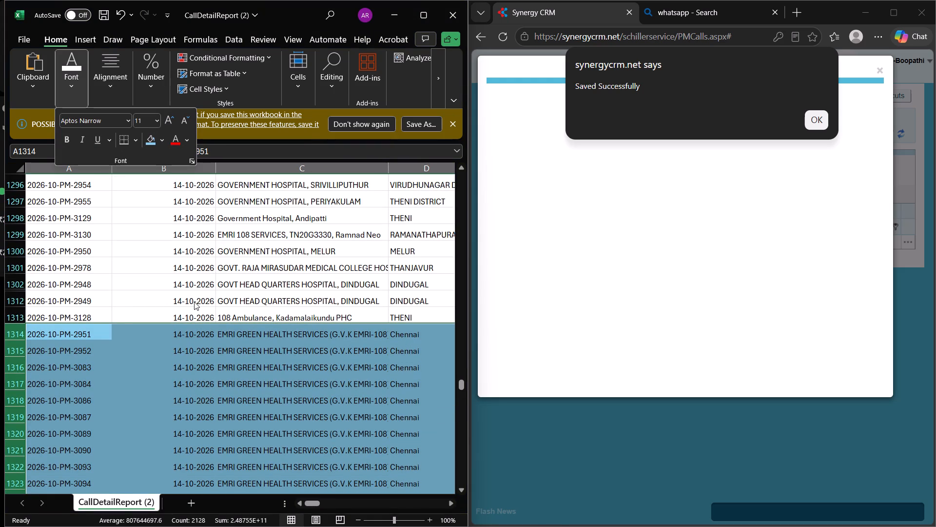
# Fill row 1313 of the Excel call report, docket 2026-10-PM-3128, light blue.
pyautogui.click(12, 317)
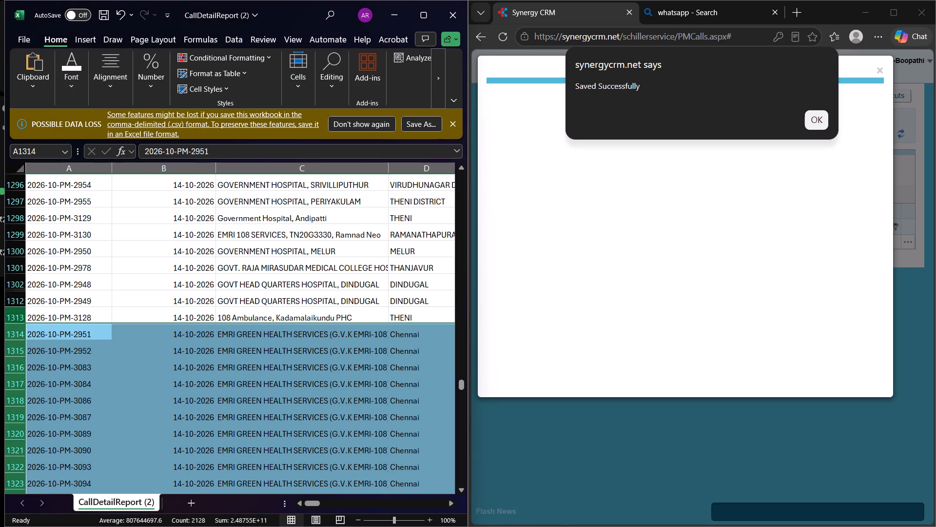
pyautogui.click(12, 317)
pyautogui.click(71, 95)
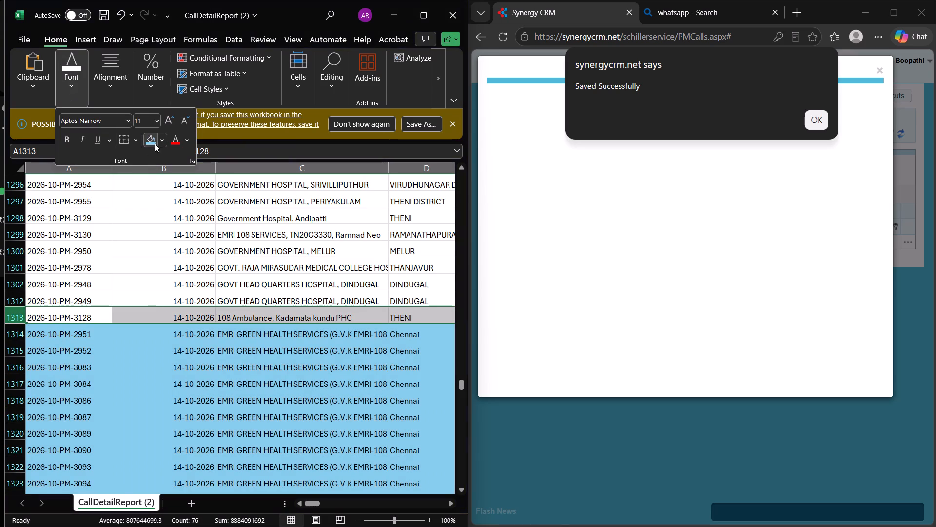
pyautogui.click(152, 143)
pyautogui.click(84, 300)
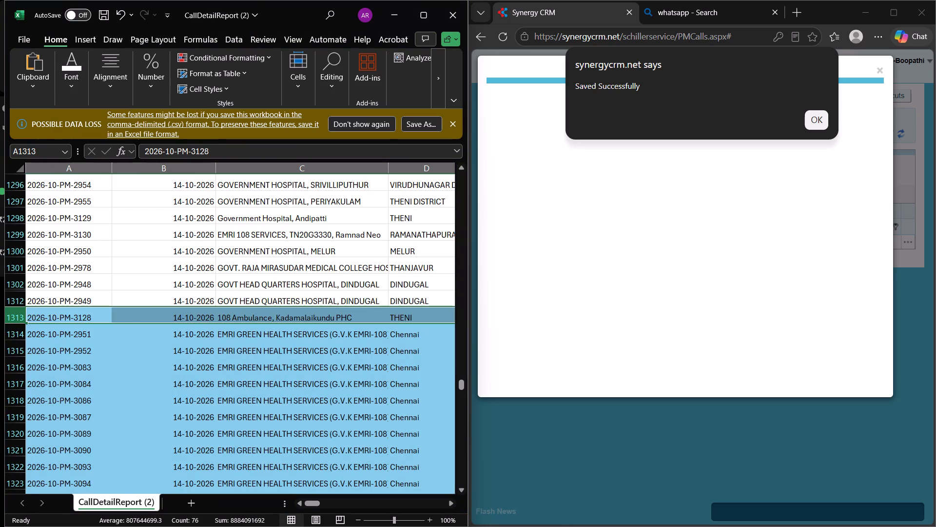
pyautogui.click(84, 300)
pyautogui.hotkey('ctrl', 'c')
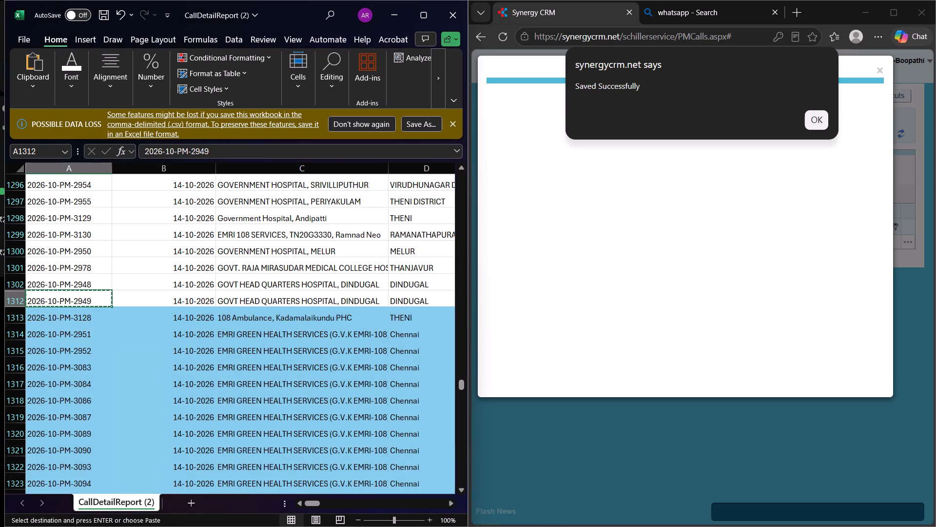
pyautogui.click(814, 122)
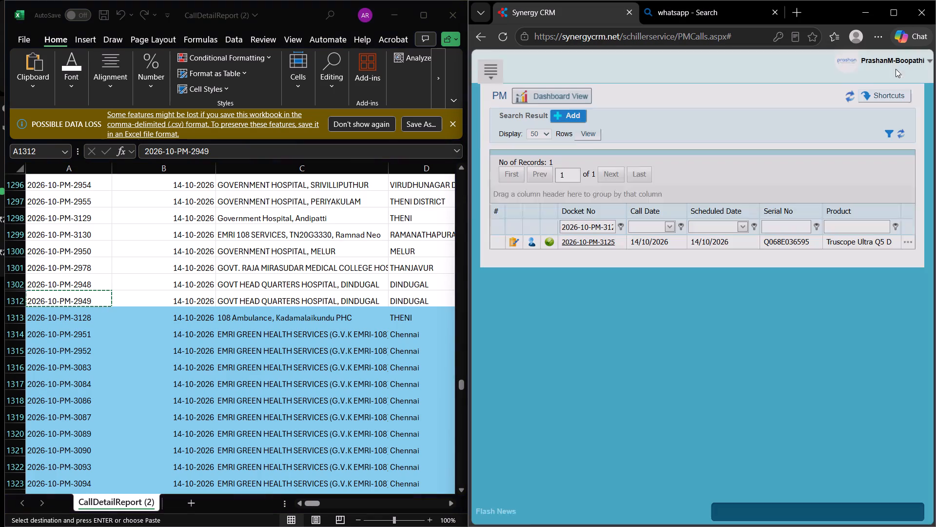
pyautogui.moveTo(563, 227); pyautogui.dragTo(642, 227)
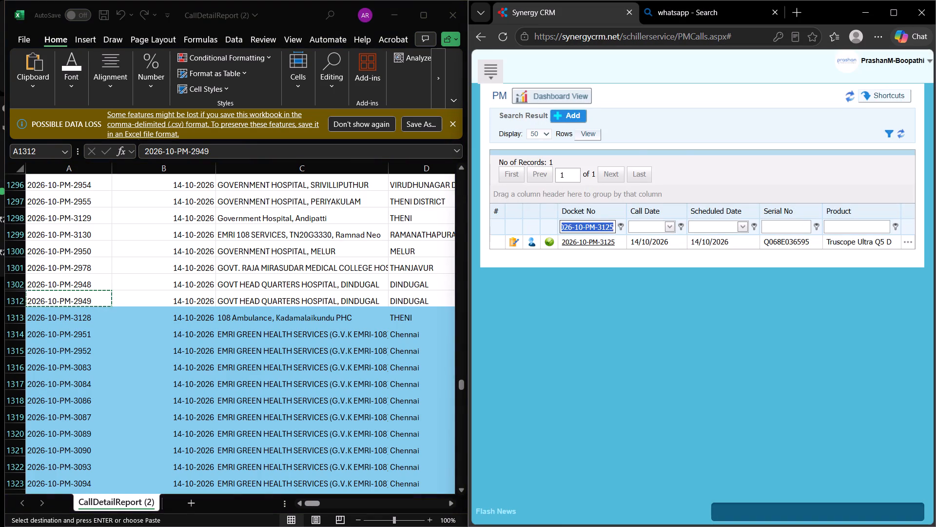
pyautogui.hotkey('ctrl', 'v')
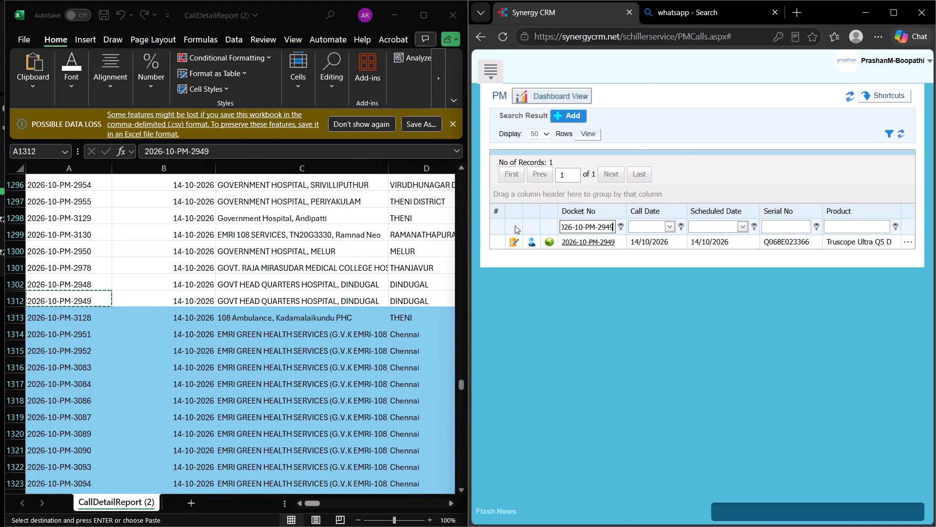
# Allocate docket 2026-10-PM-2949 to Prashan Medical Technologies-Coimbatore as Engineer 1, with REALLOCATION as the action taken, and submit it.
pyautogui.click(529, 243)
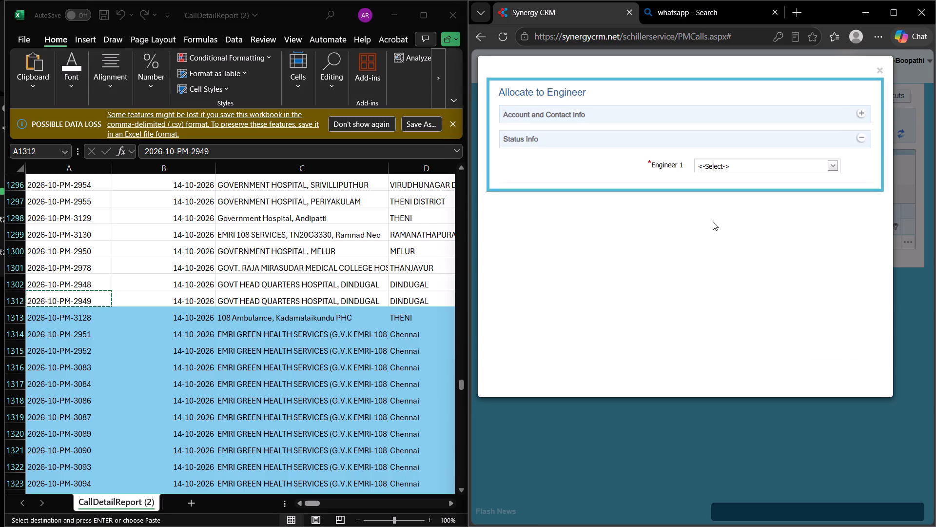
pyautogui.scroll(-4, 715, 230)
pyautogui.scroll(4, 712, 246)
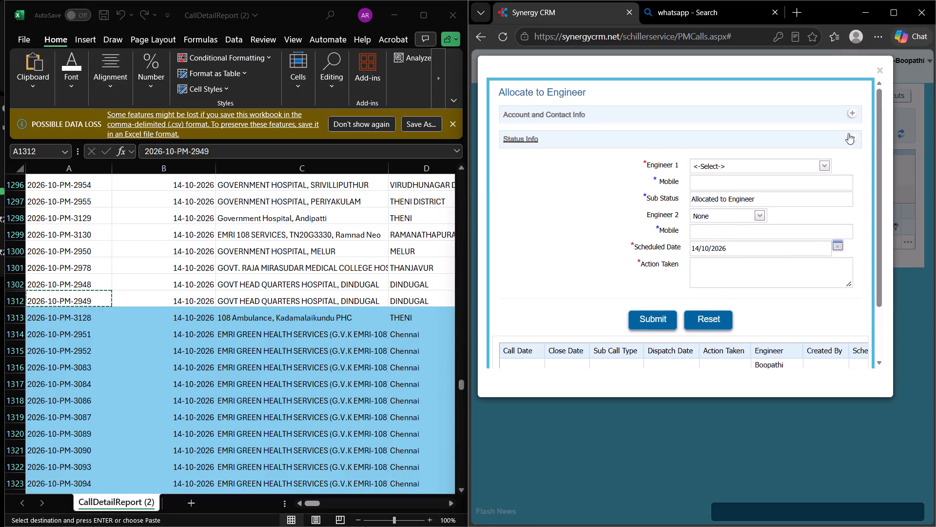
pyautogui.click(829, 169)
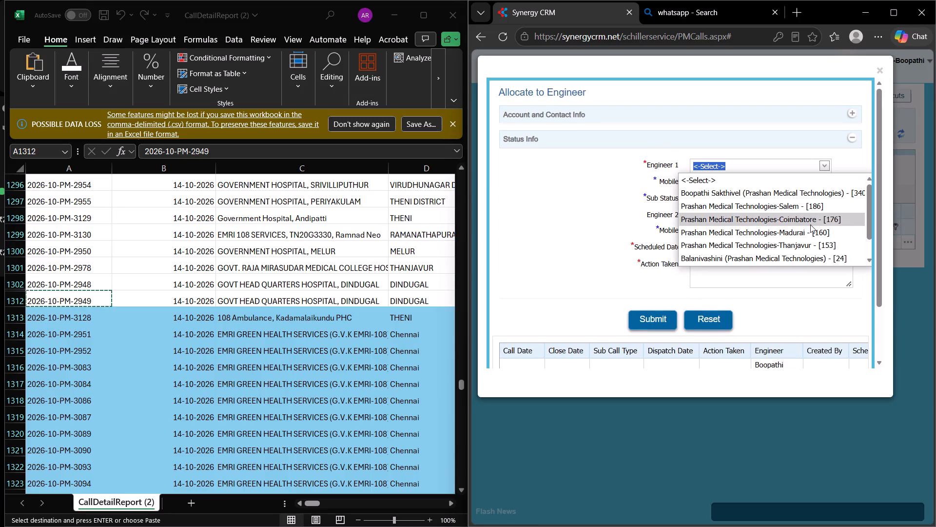
pyautogui.click(810, 224)
pyautogui.click(717, 282)
pyautogui.write('REALLOCATION')
pyautogui.click(638, 321)
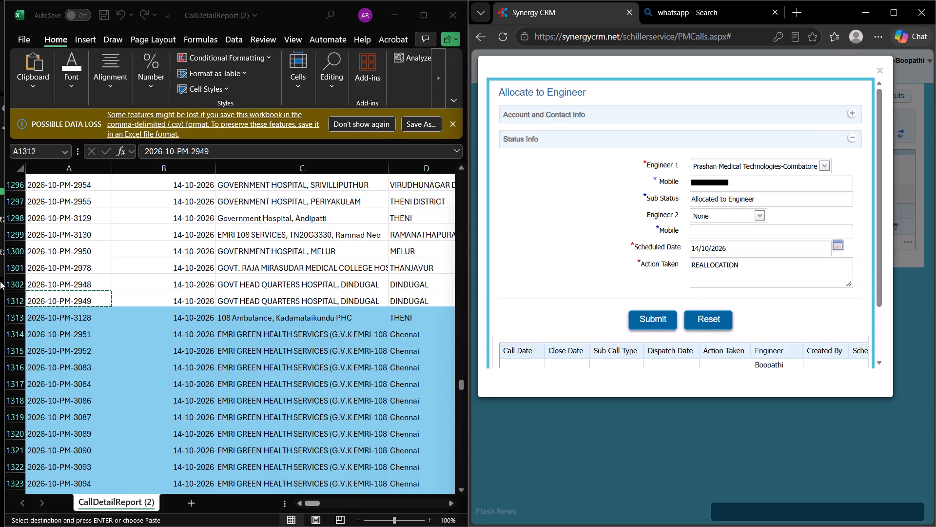
pyautogui.click(11, 298)
pyautogui.click(11, 298)
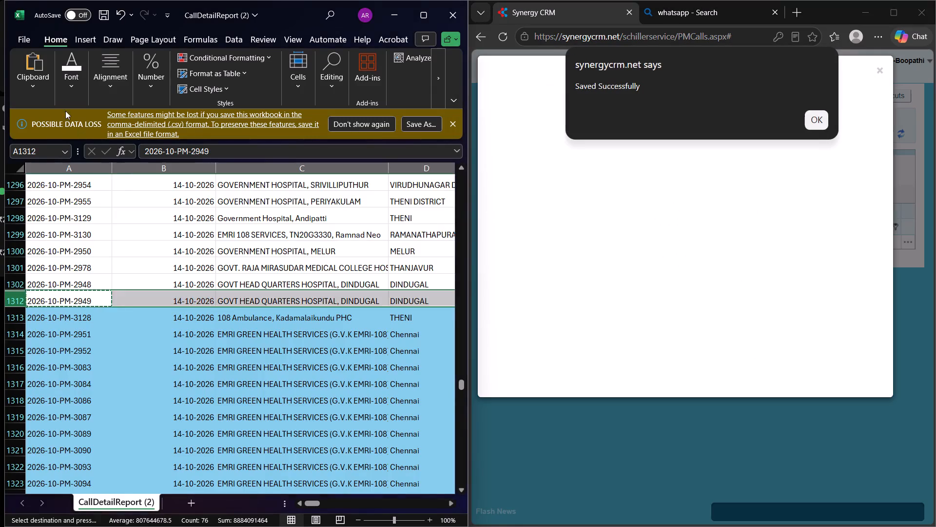
pyautogui.click(76, 88)
pyautogui.click(157, 141)
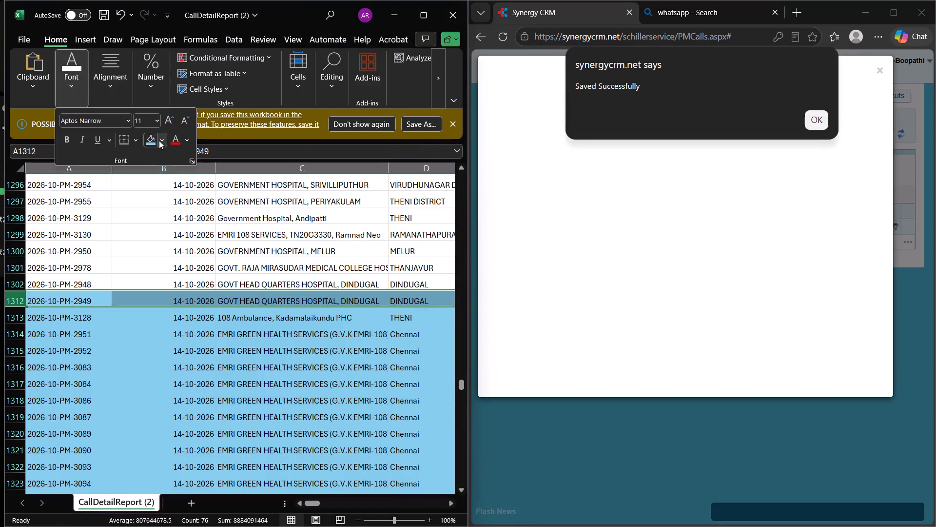
pyautogui.click(161, 141)
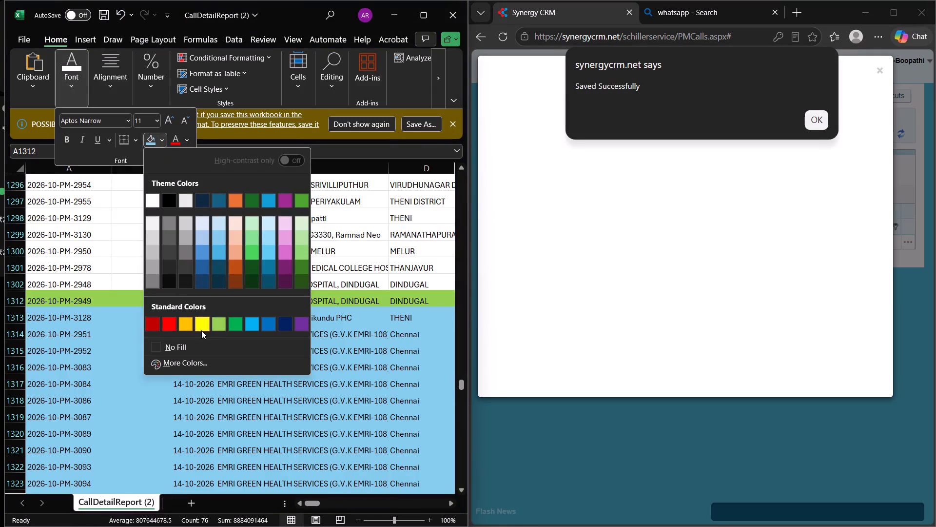
pyautogui.click(201, 330)
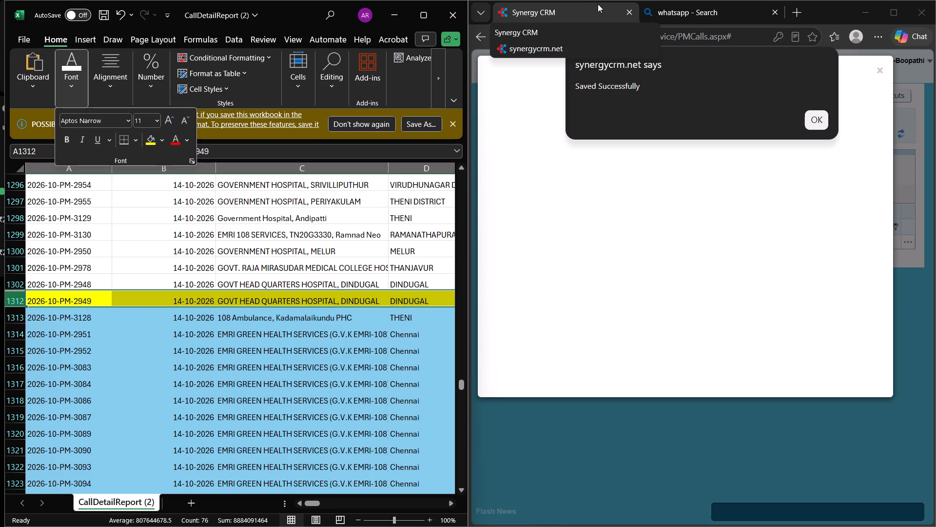
pyautogui.doubleClick(94, 282)
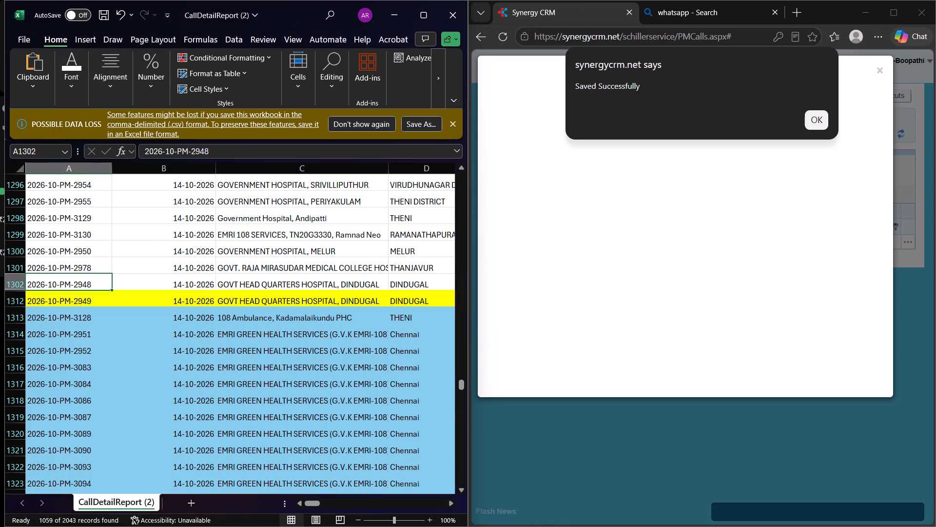
pyautogui.hotkey('ctrl', 'c')
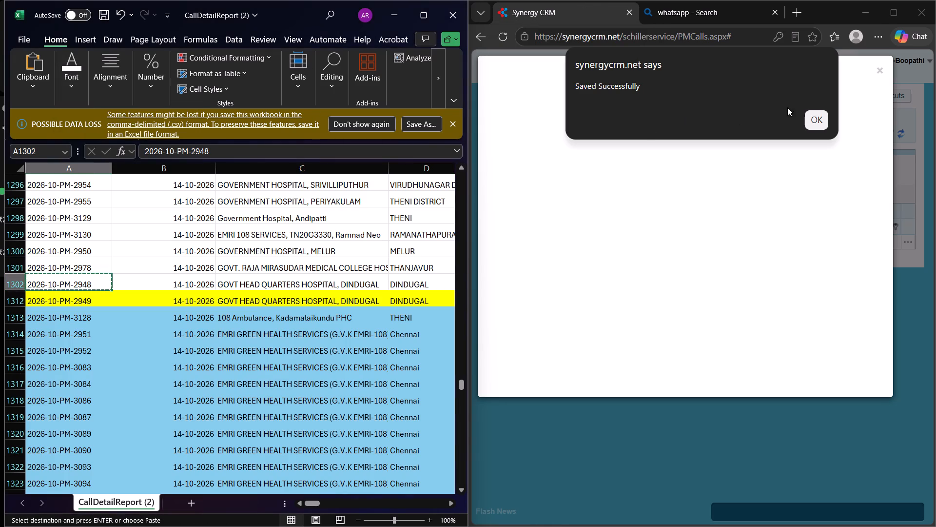
pyautogui.click(821, 118)
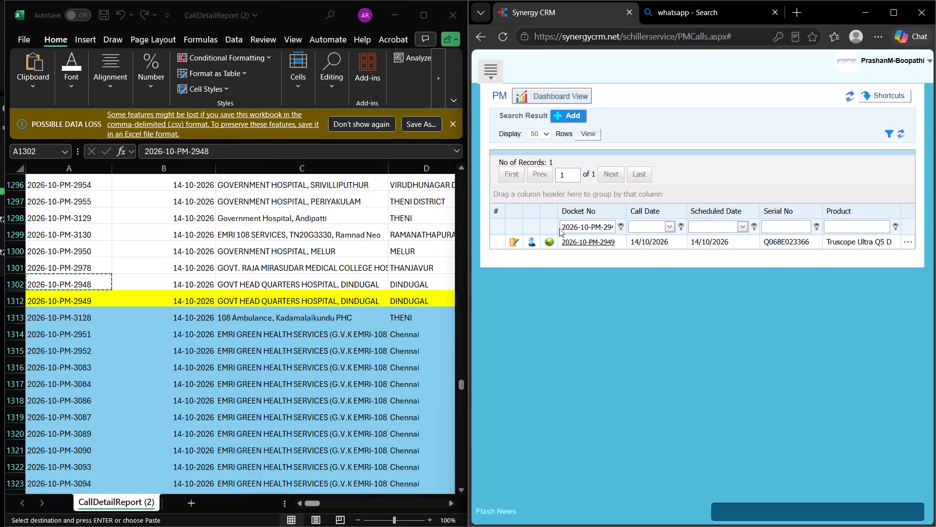
pyautogui.moveTo(562, 228); pyautogui.dragTo(638, 229)
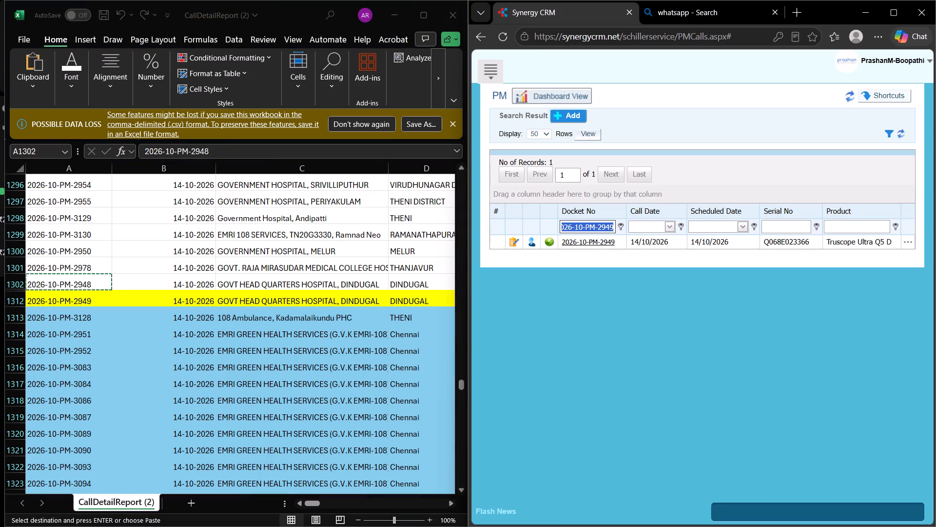
pyautogui.hotkey('ctrl', 'v')
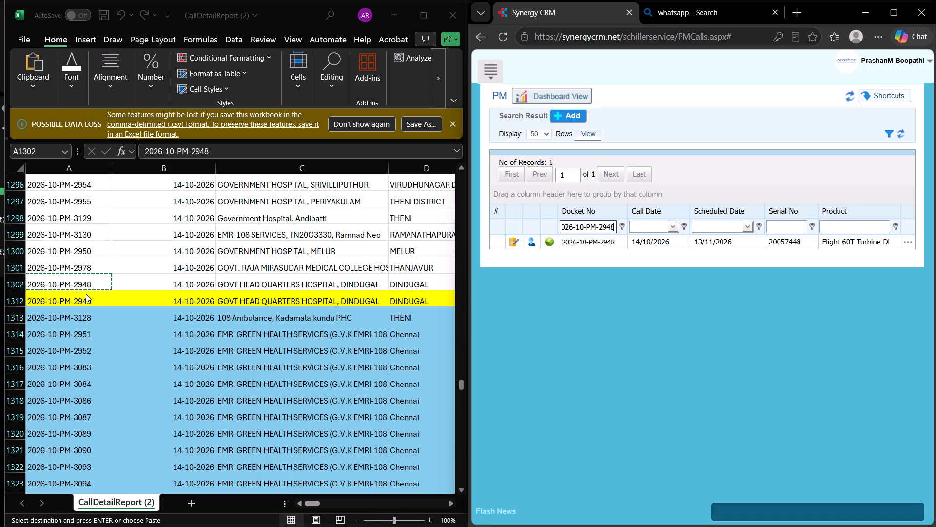
pyautogui.click(99, 297)
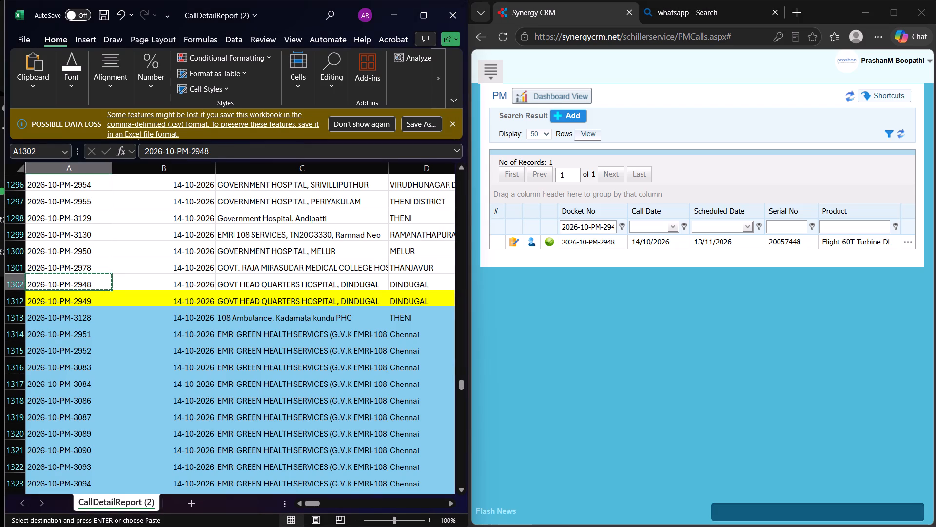
# Allocate docket 2026-10-PM-2948 to Prashan Medical Technologies-Coimbatore as Engineer 1, with REALLOCATION as the action taken, and submit it.
pyautogui.click(533, 240)
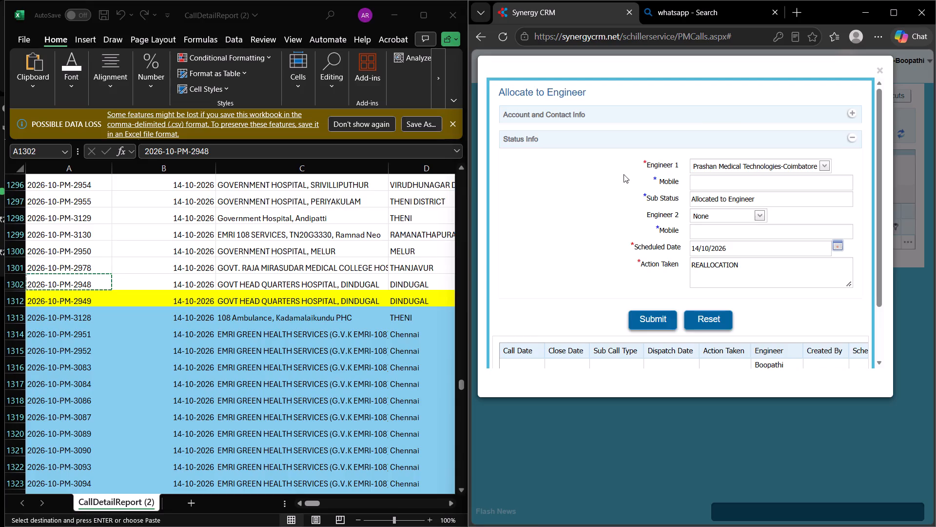
pyautogui.scroll(-5, 747, 246)
pyautogui.scroll(3, 750, 248)
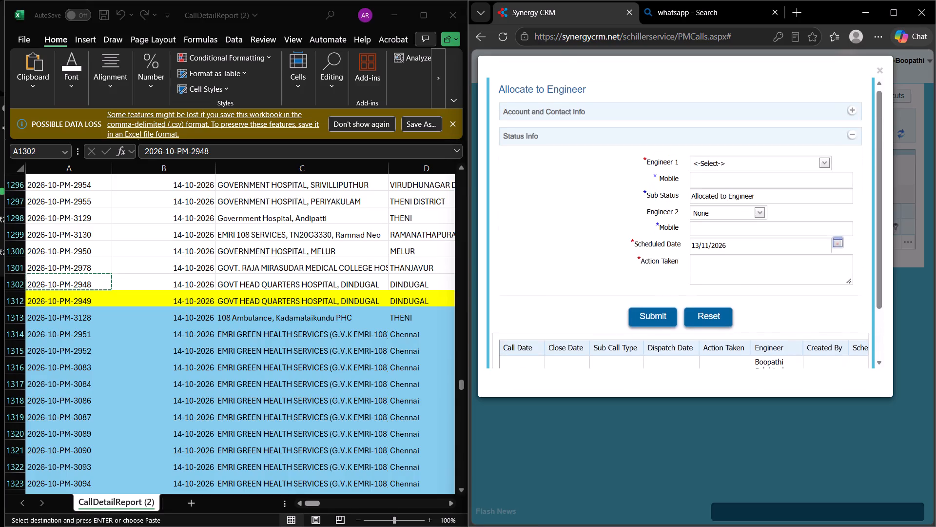
pyautogui.click(822, 168)
pyautogui.click(814, 220)
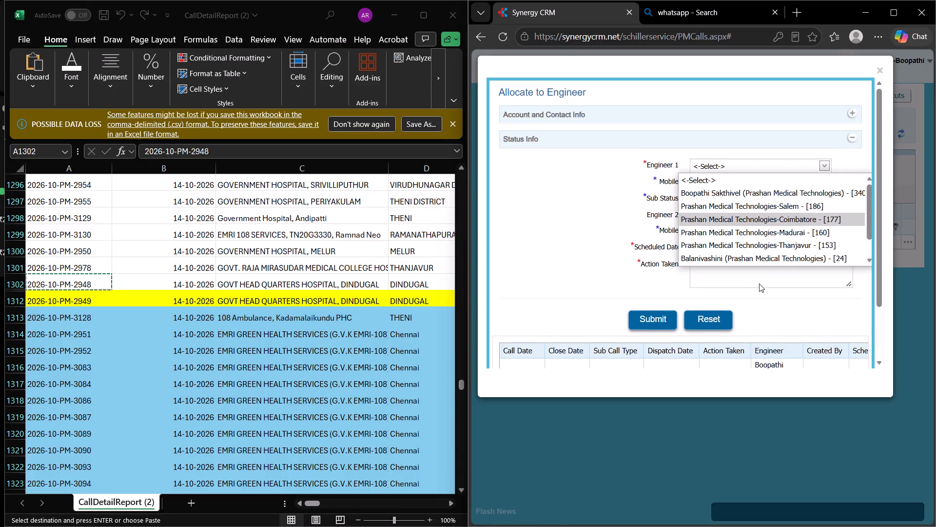
pyautogui.click(759, 281)
pyautogui.write('REALLOCATION')
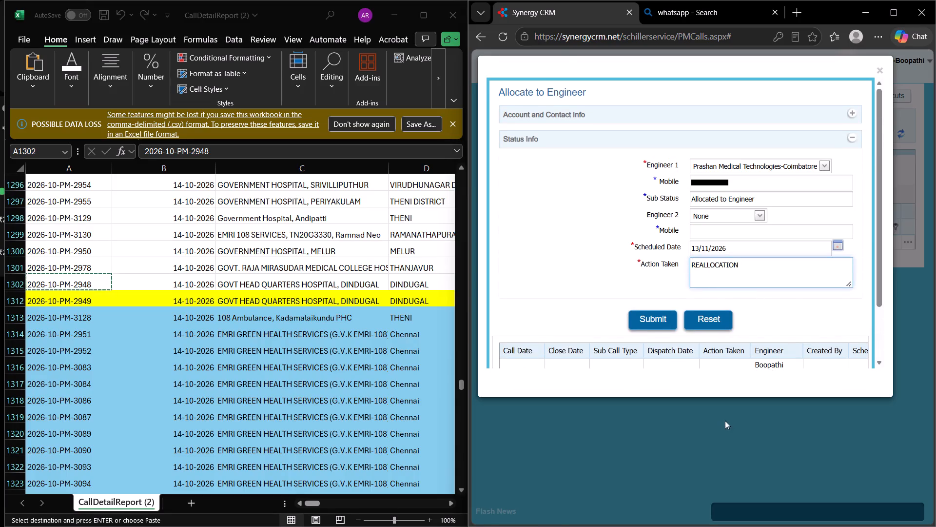
pyautogui.click(661, 317)
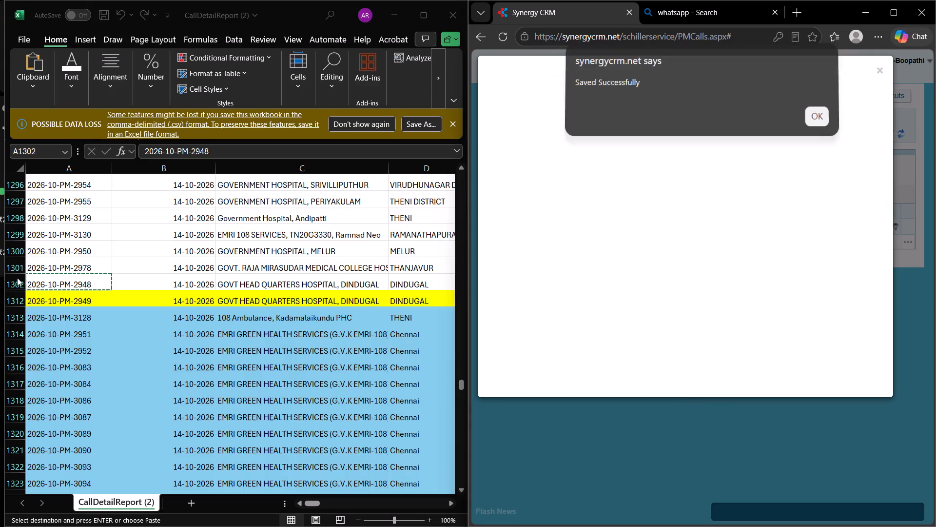
pyautogui.doubleClick(16, 283)
pyautogui.click(84, 85)
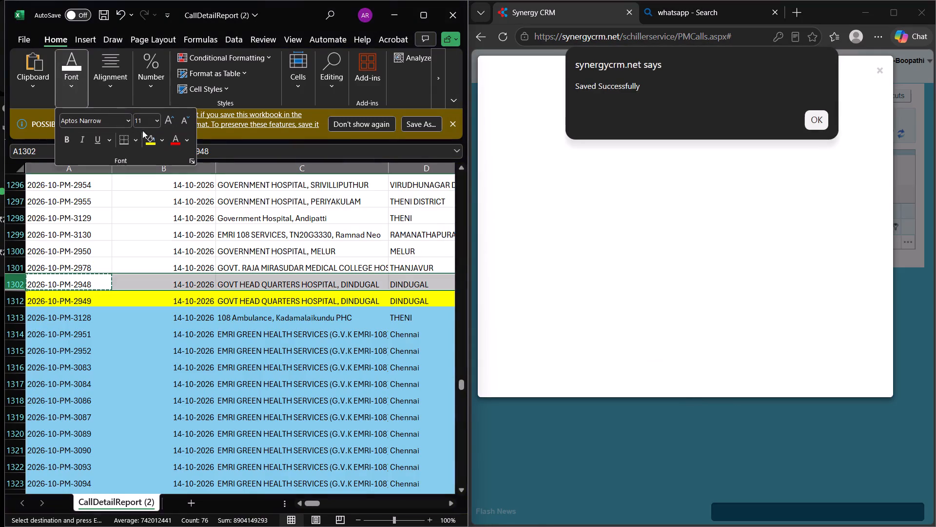
pyautogui.click(153, 142)
pyautogui.click(101, 264)
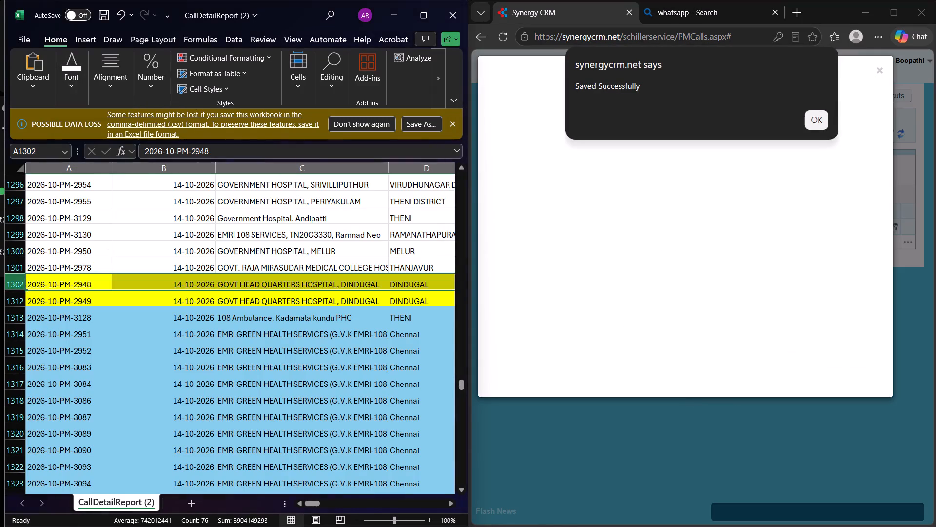
pyautogui.click(101, 264)
pyautogui.hotkey('ctrl', 'c')
pyautogui.click(816, 120)
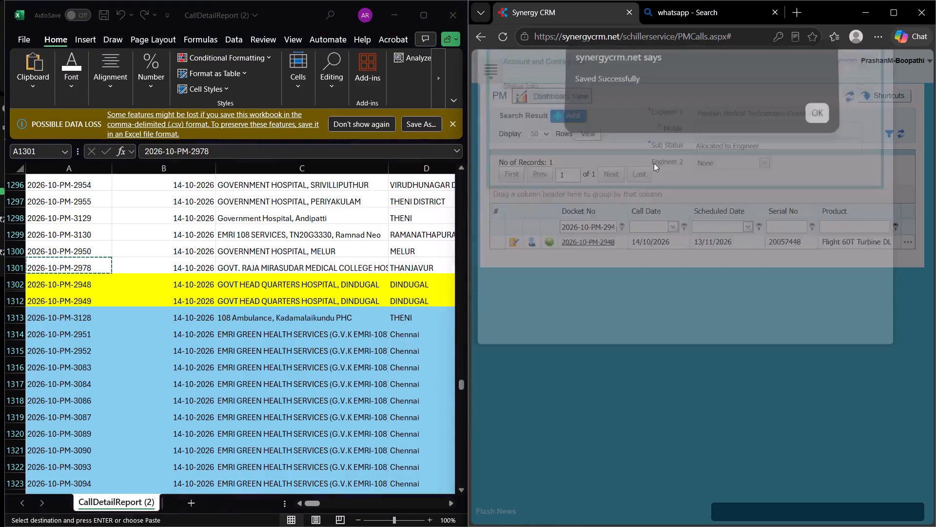
pyautogui.moveTo(562, 227); pyautogui.dragTo(639, 224)
pyautogui.hotkey('ctrl', 'v')
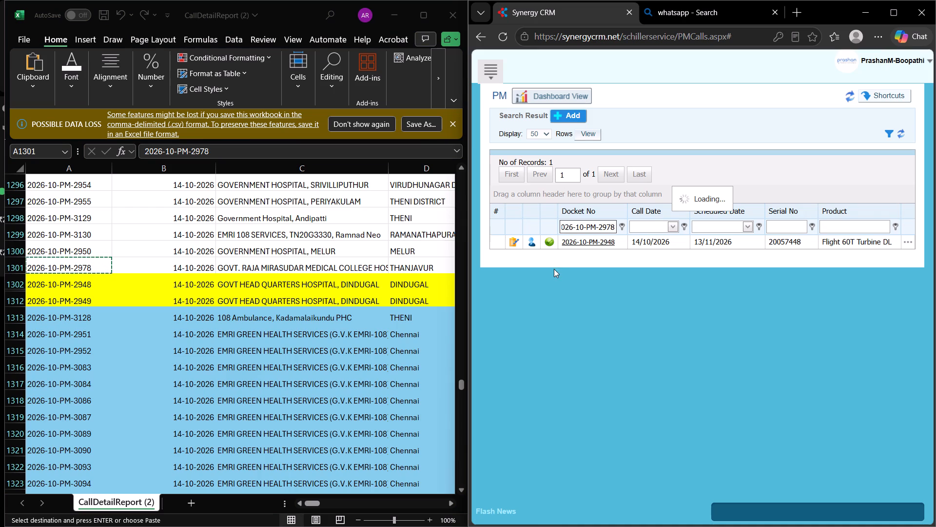
# Allocate docket 2026-10-PM-2978 to Prashan Medical Technologies-Thanjavur as Engineer 1, with REALLOCATION as the action taken, and submit it.
pyautogui.click(531, 244)
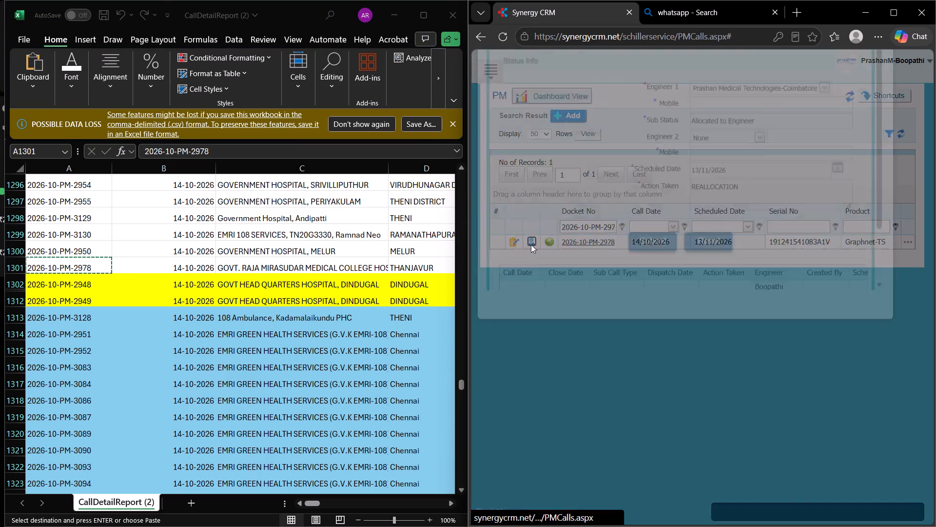
pyautogui.scroll(-5, 629, 230)
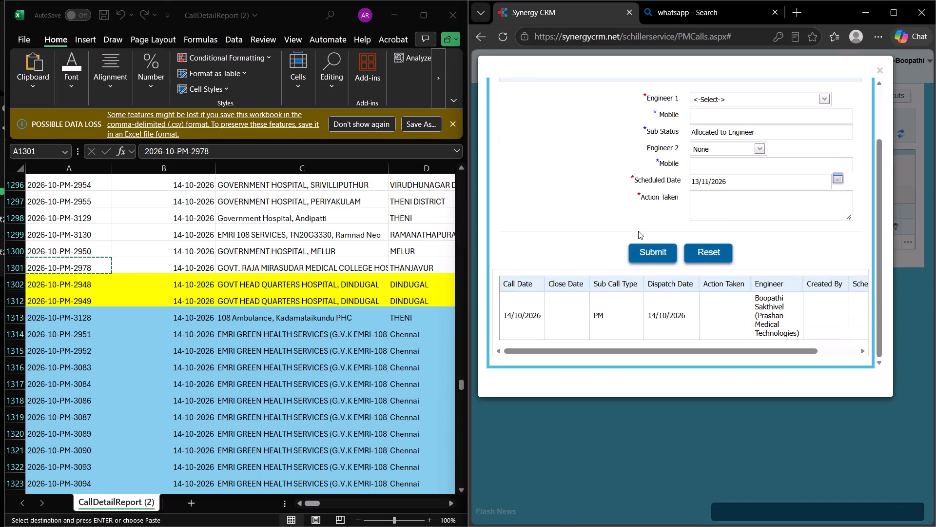
pyautogui.scroll(4, 638, 231)
pyautogui.click(827, 165)
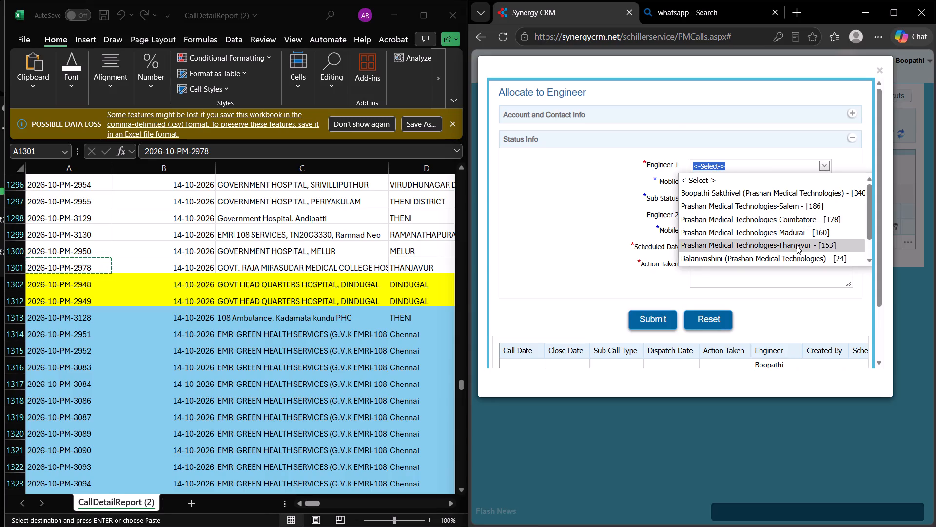
pyautogui.click(797, 245)
pyautogui.click(764, 278)
pyautogui.click(765, 278)
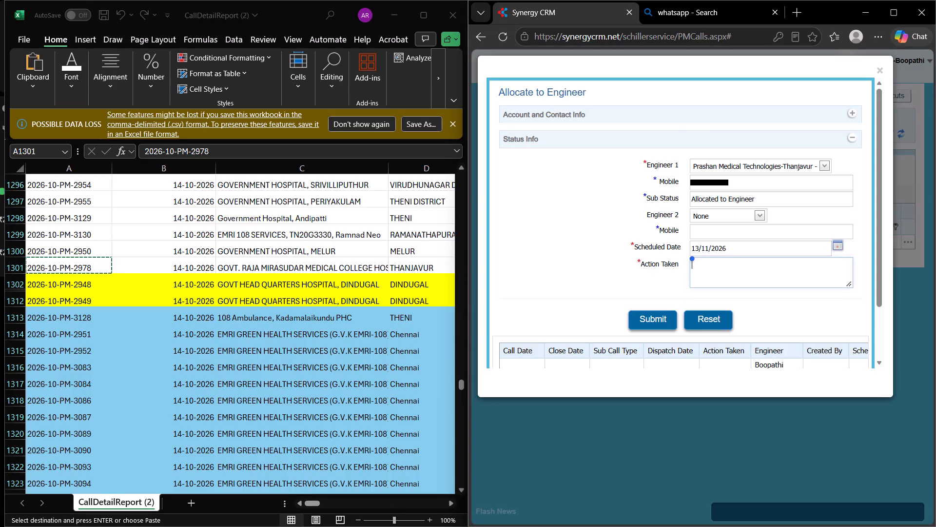
pyautogui.write('REALLOCATION')
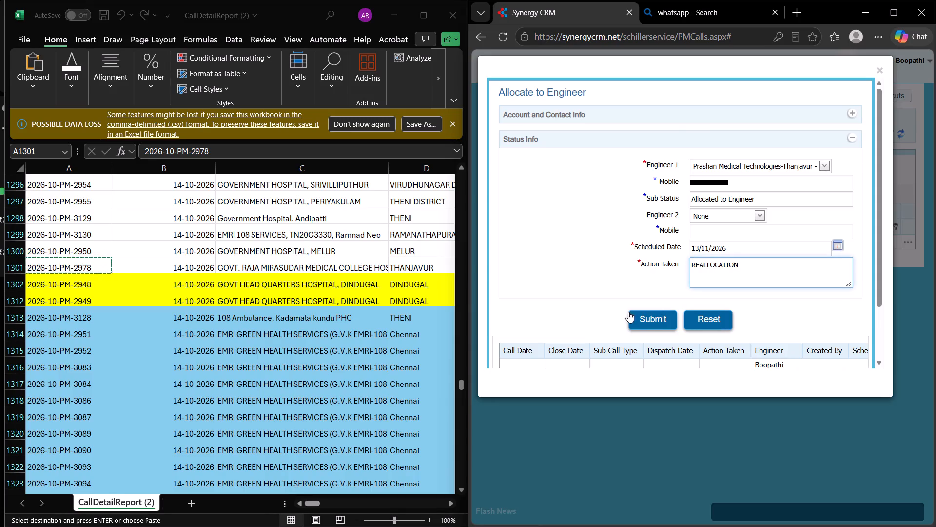
pyautogui.click(653, 319)
# Fill row 1301 of the Excel call report, docket 2026-10-PM-2978, yellow.
pyautogui.doubleClick(8, 266)
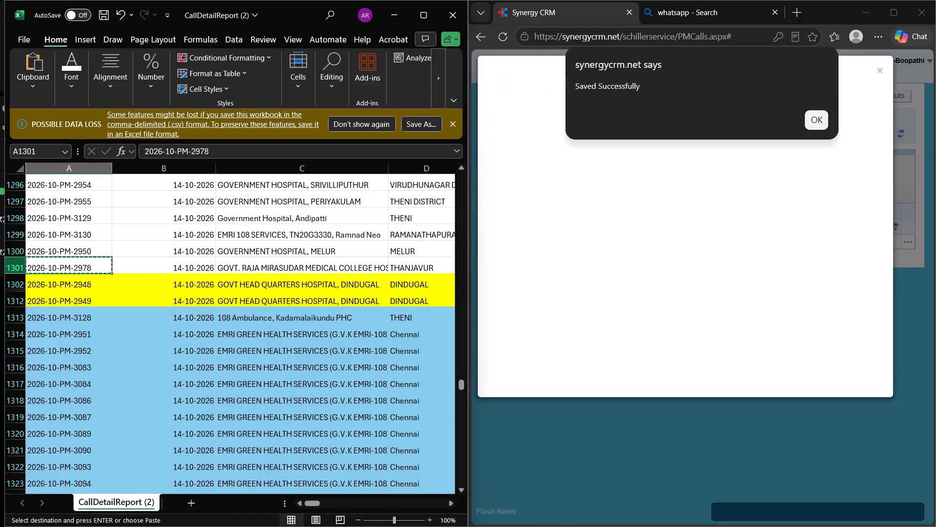
pyautogui.click(59, 83)
pyautogui.click(146, 140)
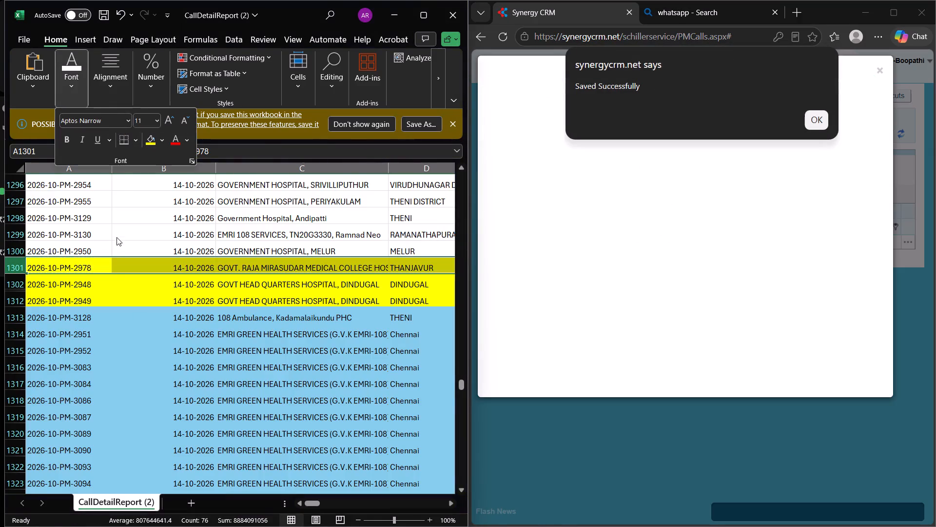
pyautogui.doubleClick(96, 250)
pyautogui.hotkey('ctrl', 'c')
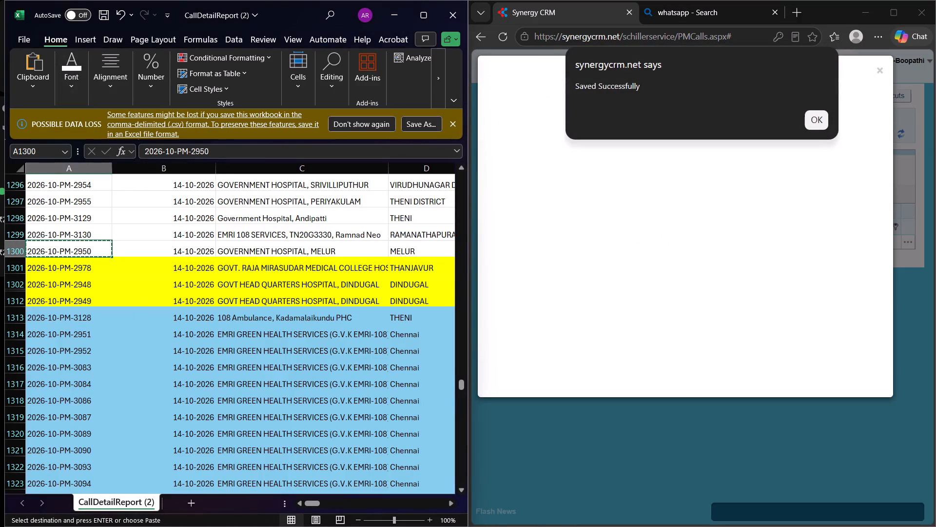
pyautogui.click(823, 124)
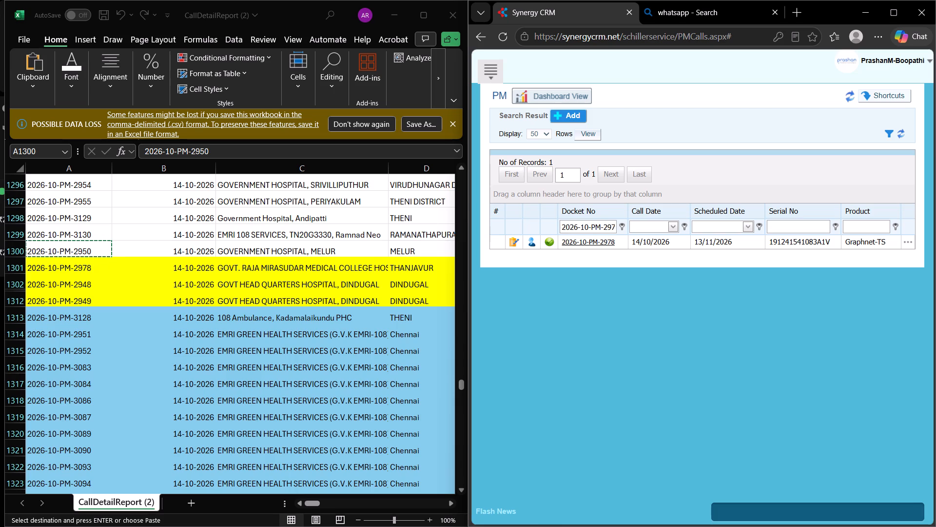
pyautogui.moveTo(564, 226); pyautogui.dragTo(655, 217)
pyautogui.hotkey('ctrl', 'v')
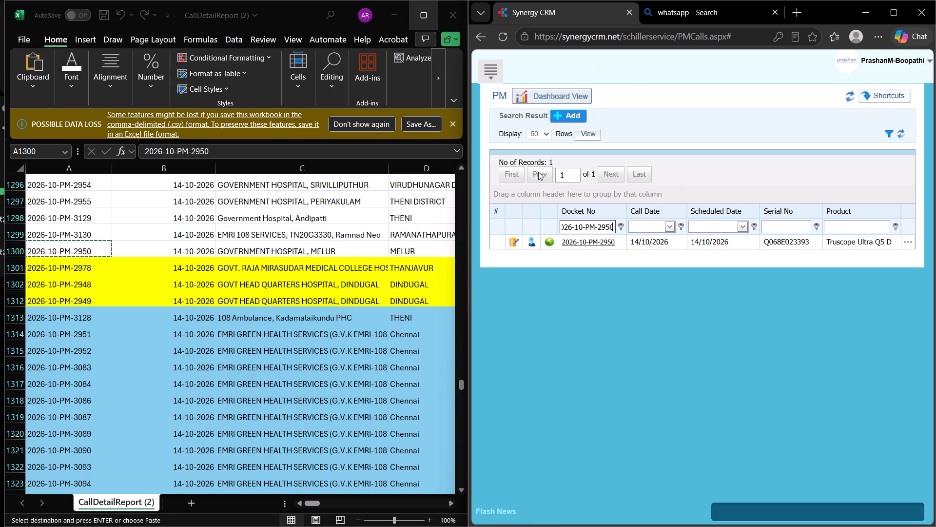
# Check the allocation history of docket 2026-10-PM-2950 in its engineer allocation form, and close the form without submitting.
pyautogui.click(532, 238)
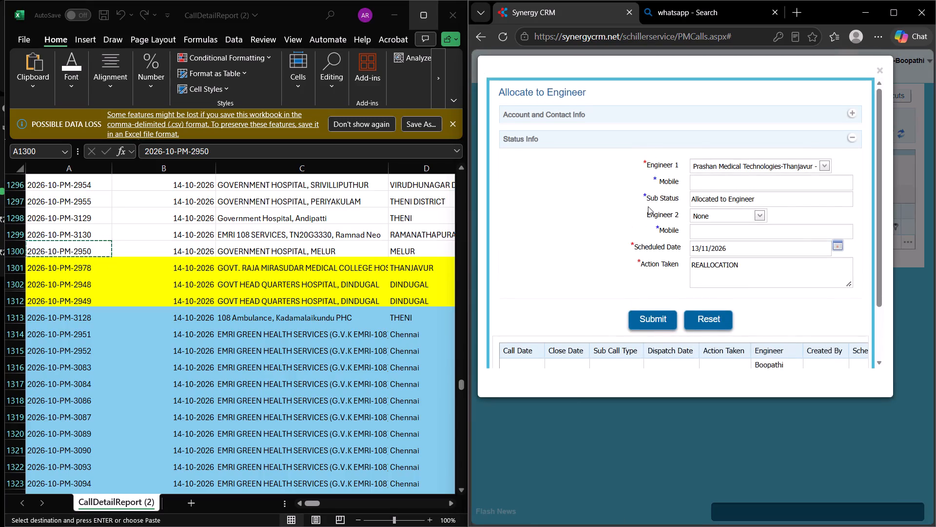
pyautogui.click(821, 164)
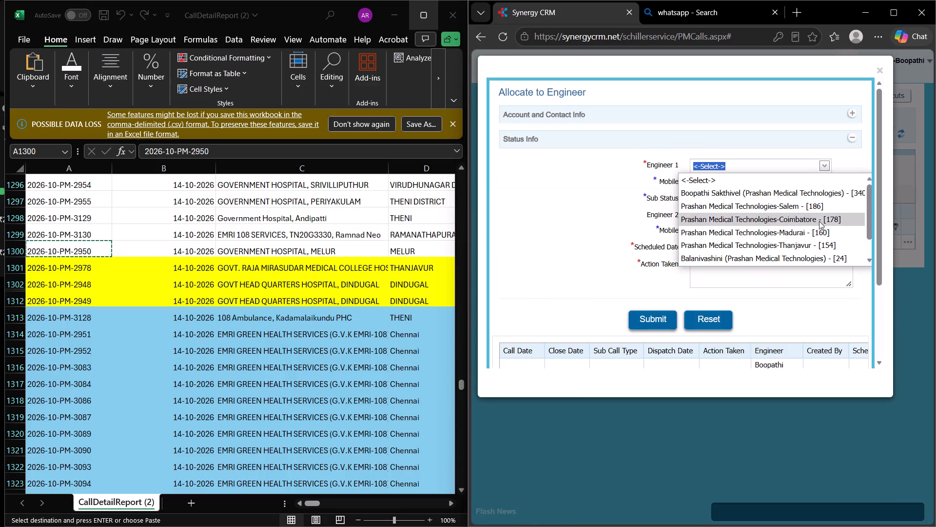
pyautogui.click(812, 228)
pyautogui.scroll(-6, 734, 304)
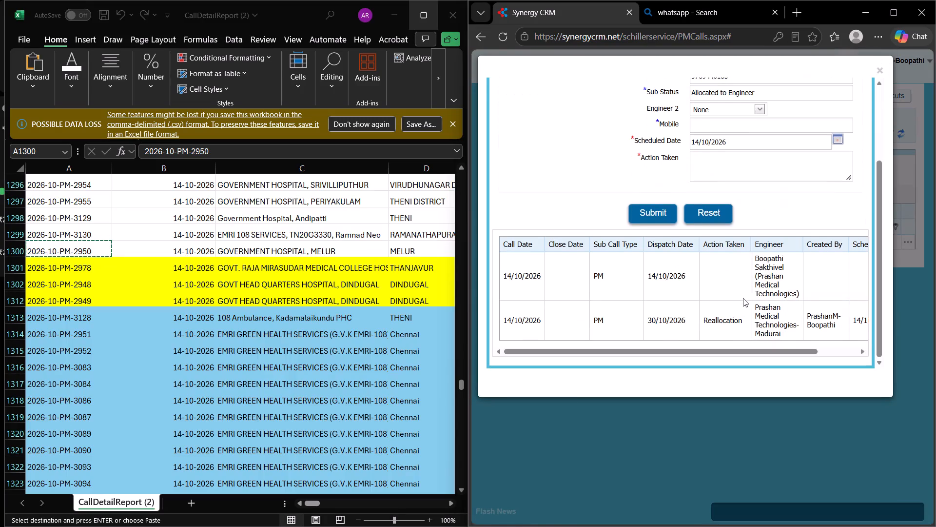
pyautogui.click(878, 73)
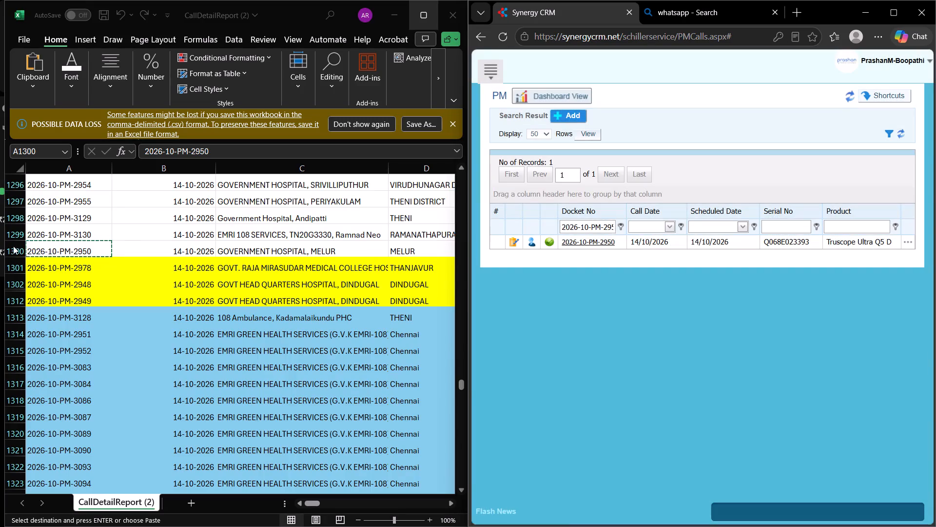
pyautogui.doubleClick(13, 246)
pyautogui.click(73, 63)
pyautogui.click(149, 145)
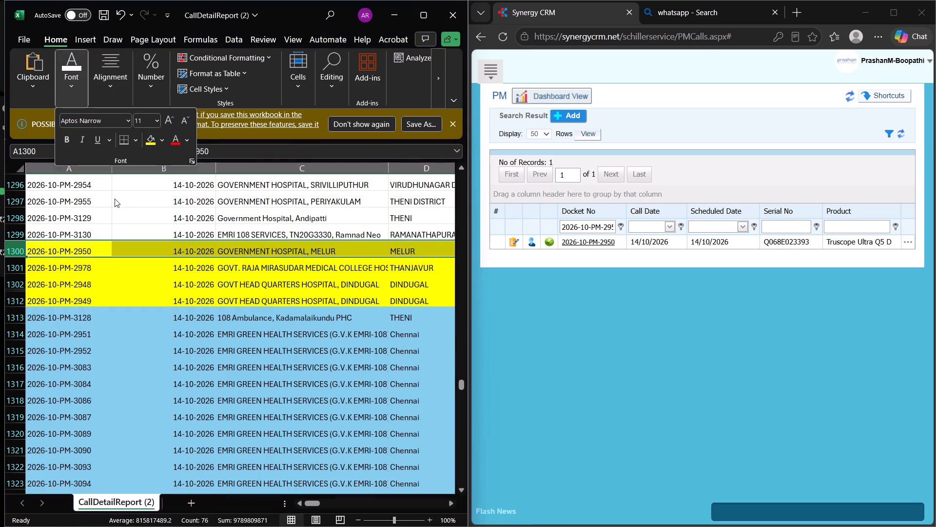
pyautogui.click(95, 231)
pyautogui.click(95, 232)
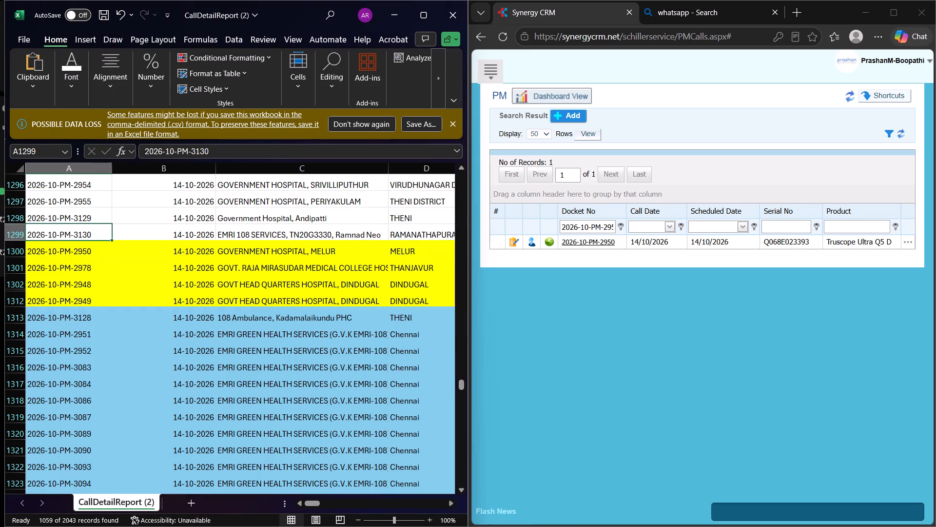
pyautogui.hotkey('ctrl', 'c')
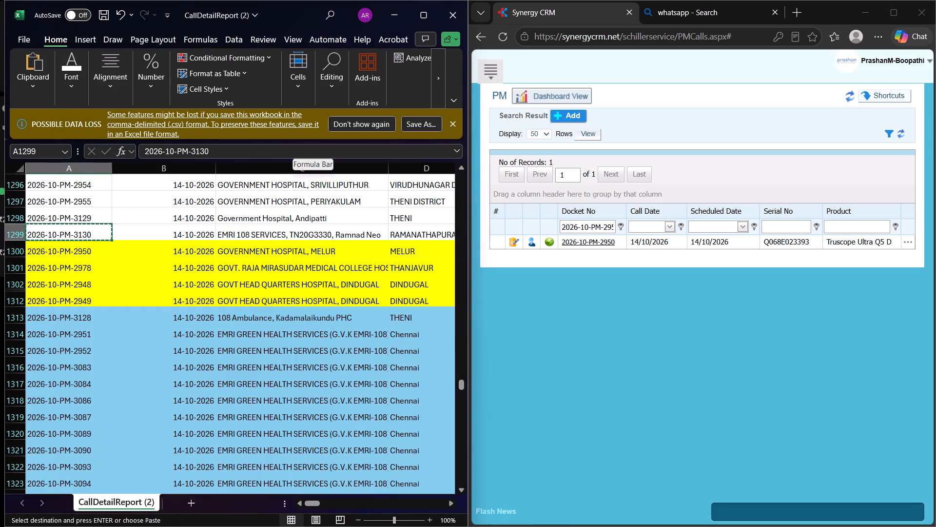
# Fill row 1299 of the call report, the EMRI 108 Services docket 2026-10-PM-3130, light blue.
pyautogui.doubleClick(24, 234)
pyautogui.click(69, 81)
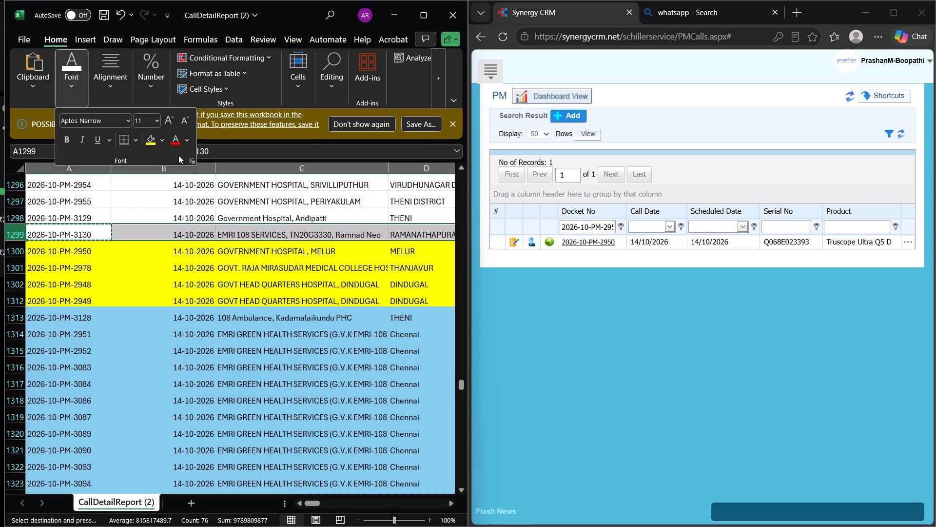
pyautogui.click(164, 145)
pyautogui.click(215, 234)
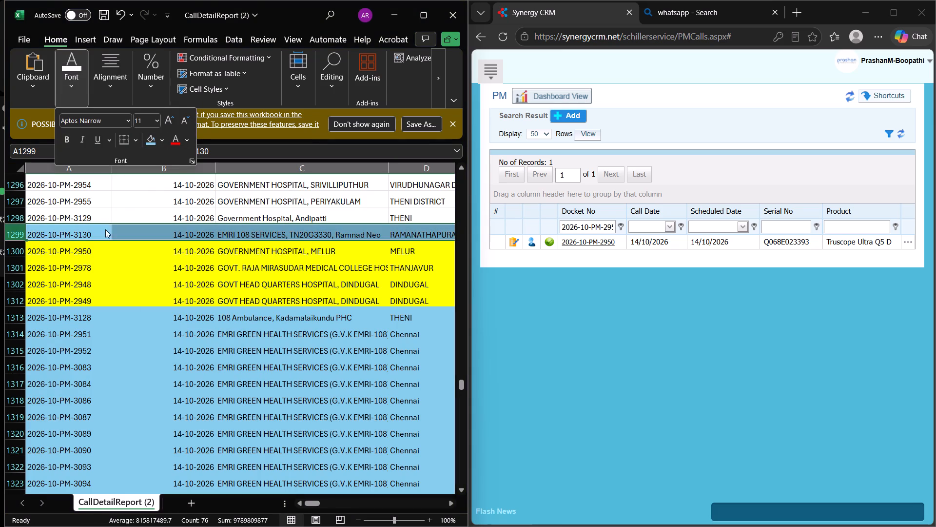
pyautogui.doubleClick(105, 219)
pyautogui.hotkey('ctrl', 'c')
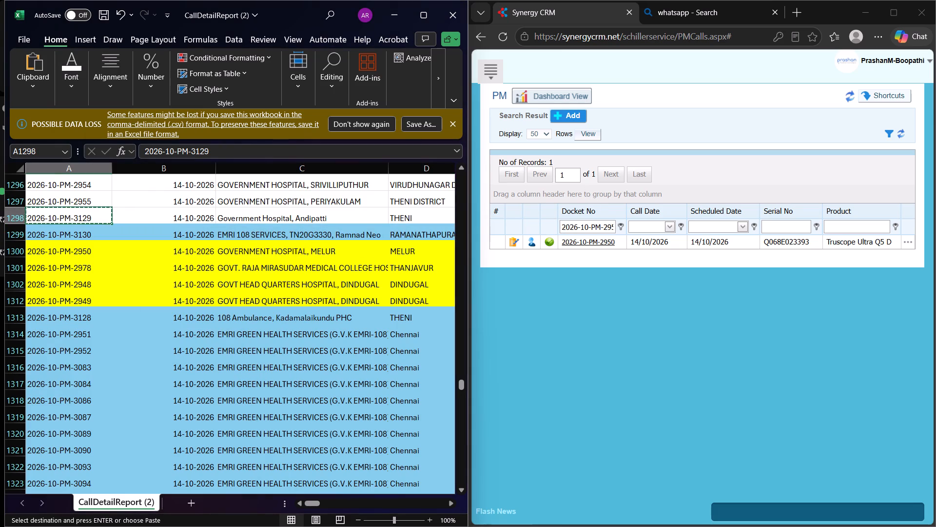
pyautogui.moveTo(563, 226); pyautogui.dragTo(648, 226)
pyautogui.hotkey('ctrl', 'v')
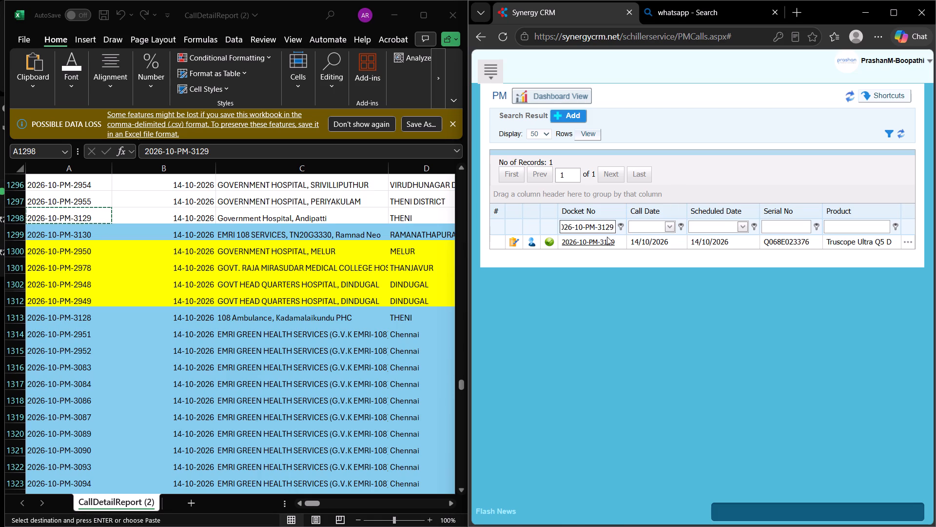
# Check the allocation history of docket 2026-10-PM-3129 in its engineer allocation form.
pyautogui.click(532, 243)
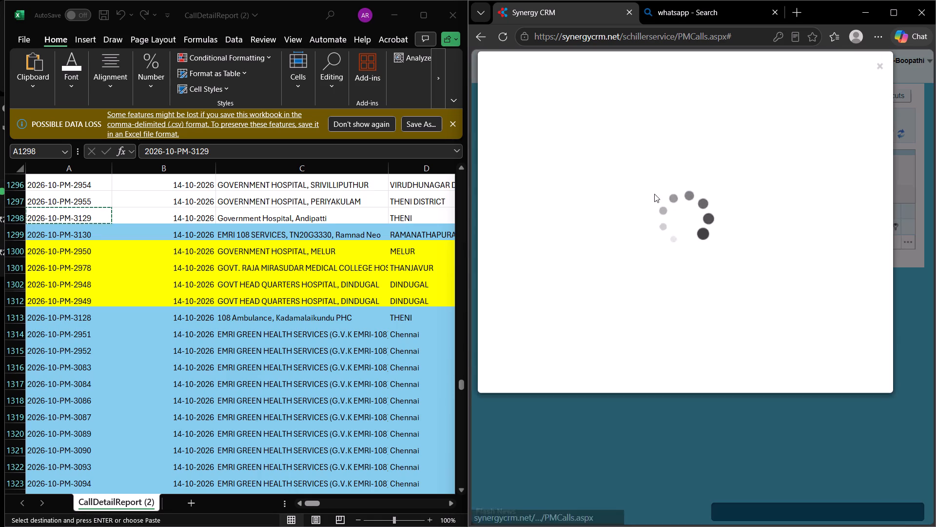
pyautogui.scroll(-3, 810, 231)
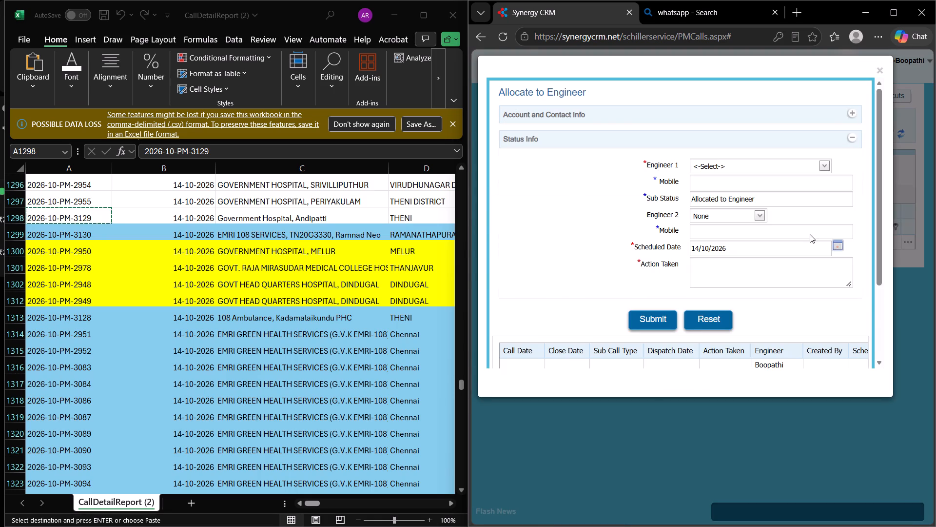
pyautogui.scroll(-1, 810, 234)
pyautogui.doubleClick(9, 217)
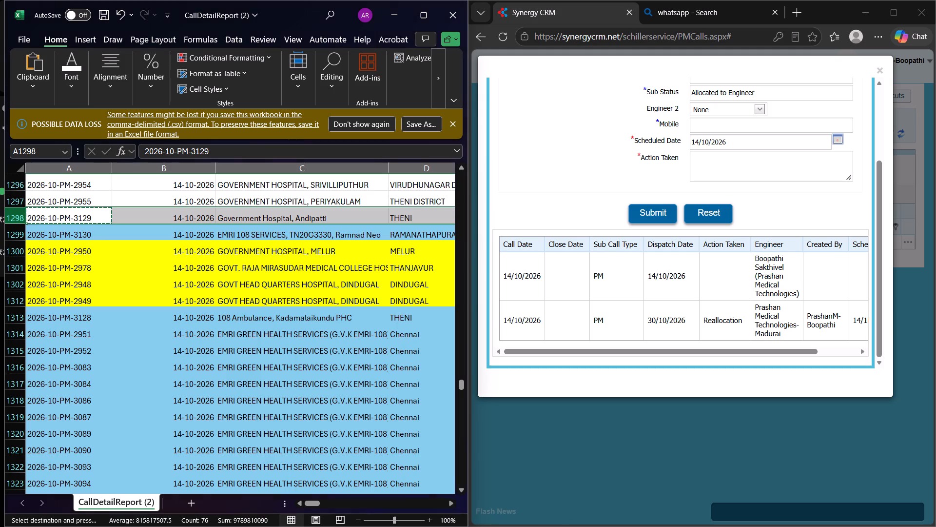
pyautogui.click(75, 85)
pyautogui.click(160, 140)
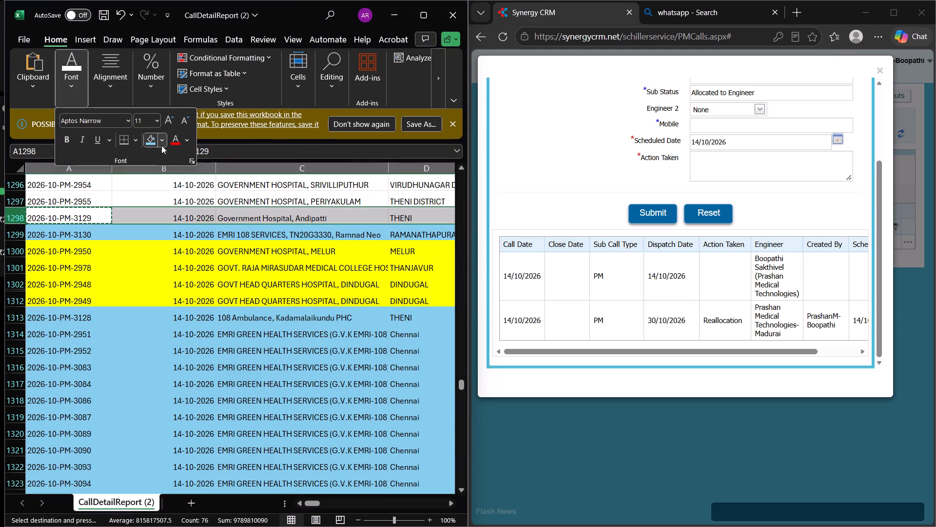
pyautogui.click(206, 329)
# Look through the call report's rows above and below row 1298 to review their colour coding.
pyautogui.scroll(2, 208, 324)
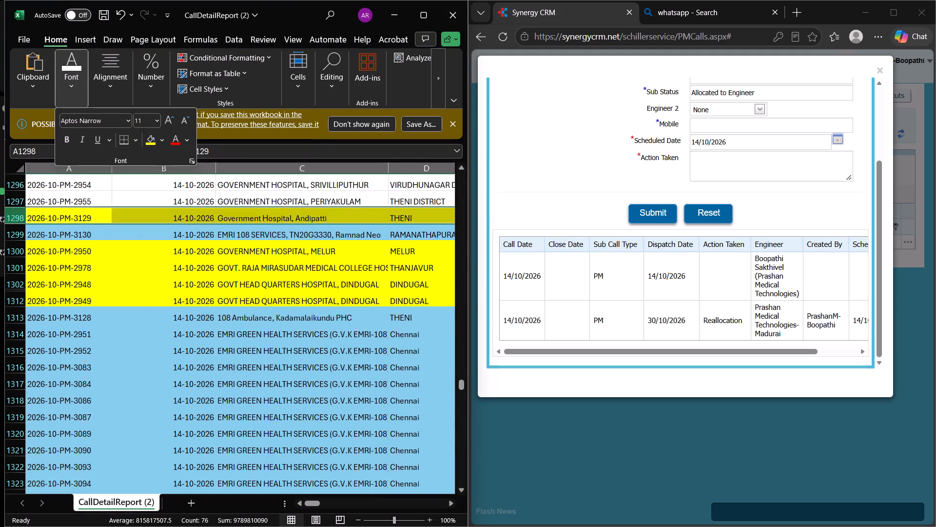
pyautogui.scroll(2, 210, 324)
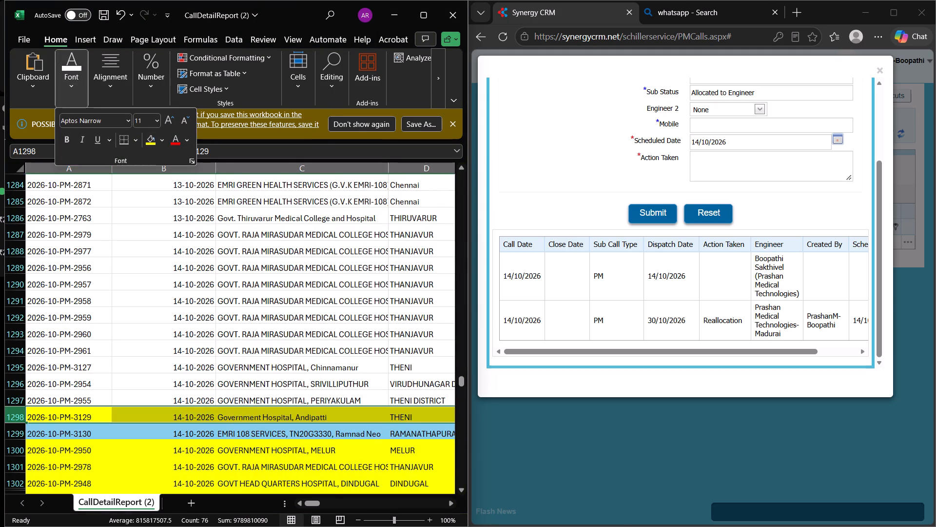
pyautogui.scroll(5, 283, 346)
pyautogui.scroll(-20, 295, 369)
pyautogui.scroll(-12, 295, 369)
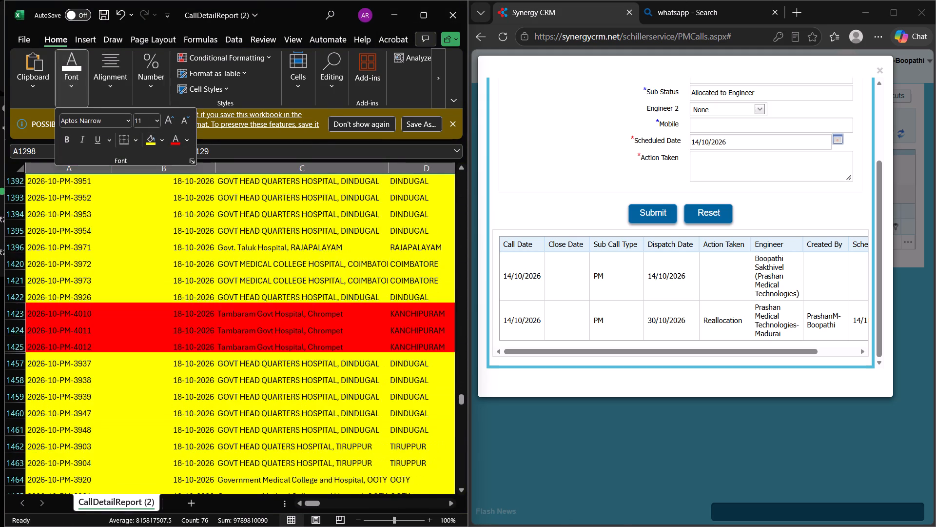
pyautogui.scroll(-20, 295, 372)
pyautogui.scroll(-20, 295, 372)
pyautogui.scroll(-10, 295, 372)
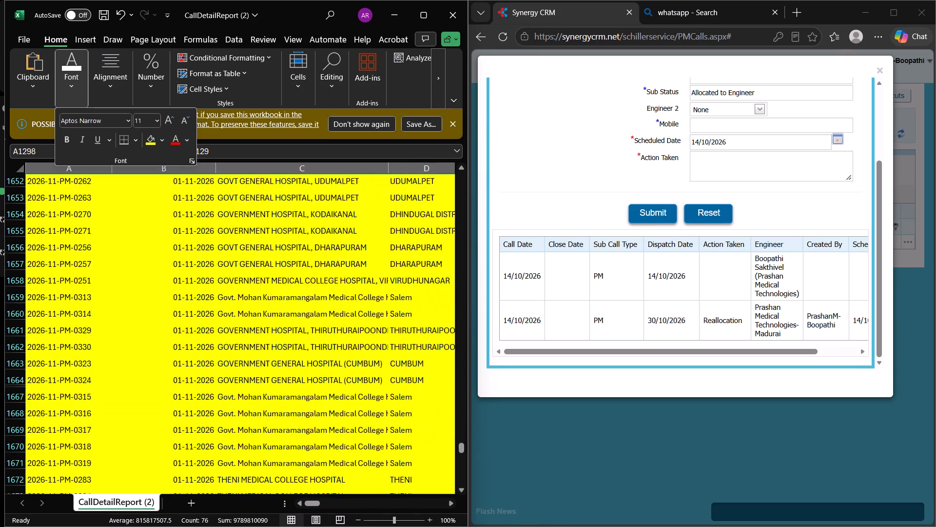
pyautogui.scroll(20, 299, 373)
pyautogui.scroll(20, 299, 373)
pyautogui.scroll(2, 299, 373)
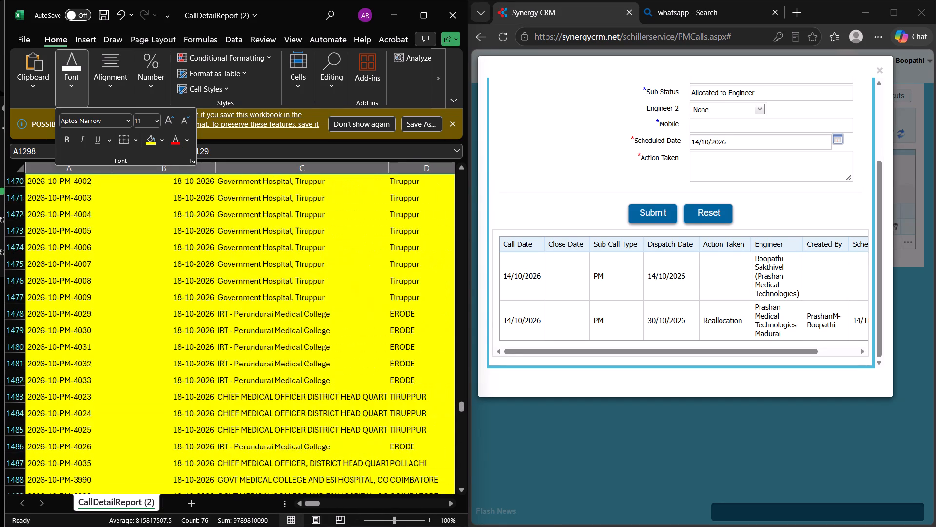
pyautogui.scroll(20, 299, 361)
pyautogui.scroll(18, 299, 361)
pyautogui.scroll(-5, 299, 360)
pyautogui.click(316, 300)
pyautogui.click(110, 301)
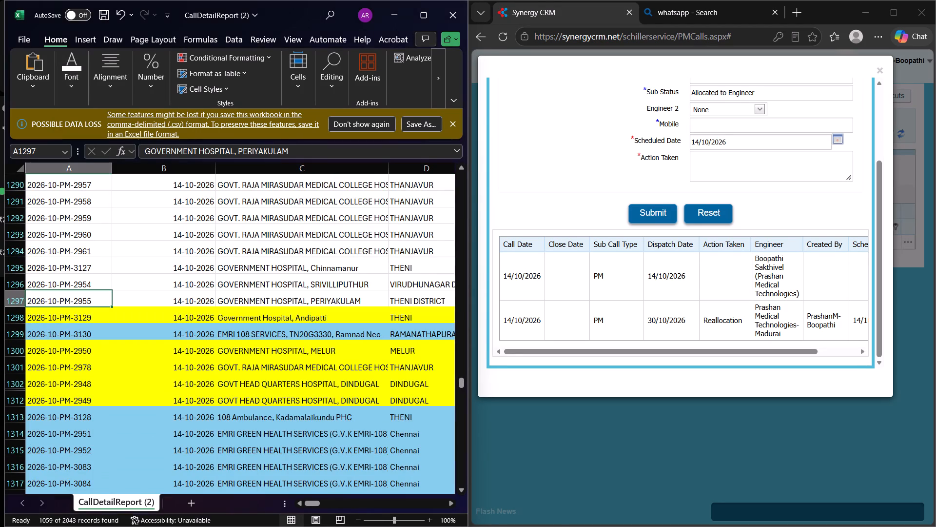
pyautogui.hotkey('ctrl', 'c')
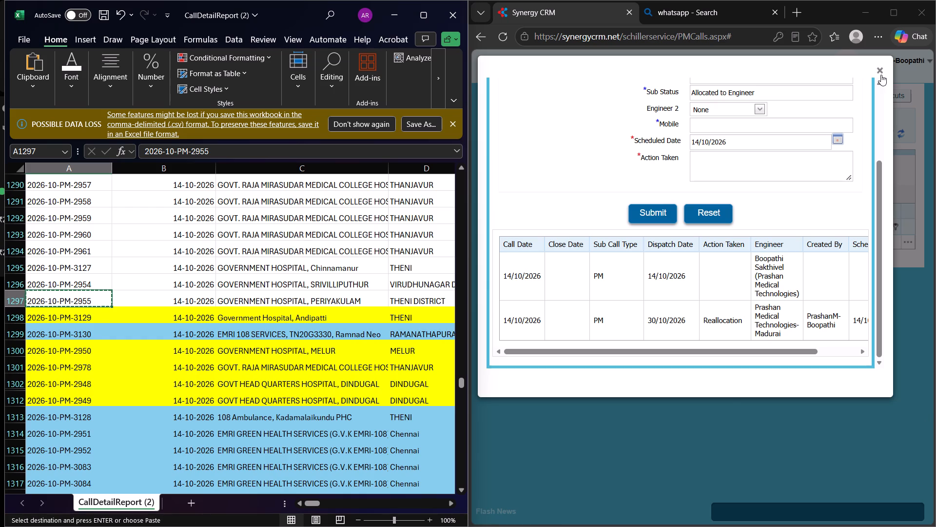
pyautogui.click(880, 68)
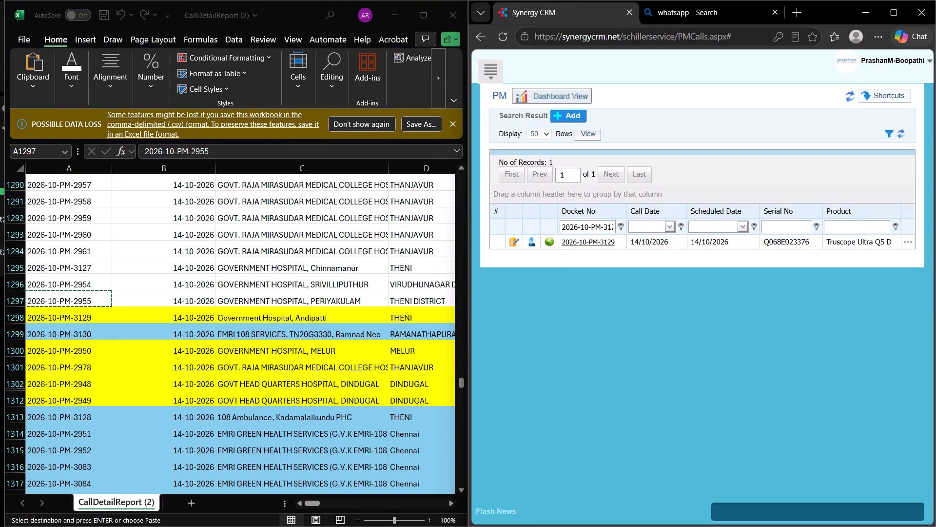
pyautogui.moveTo(562, 227); pyautogui.dragTo(633, 227)
pyautogui.hotkey('ctrl', 'v')
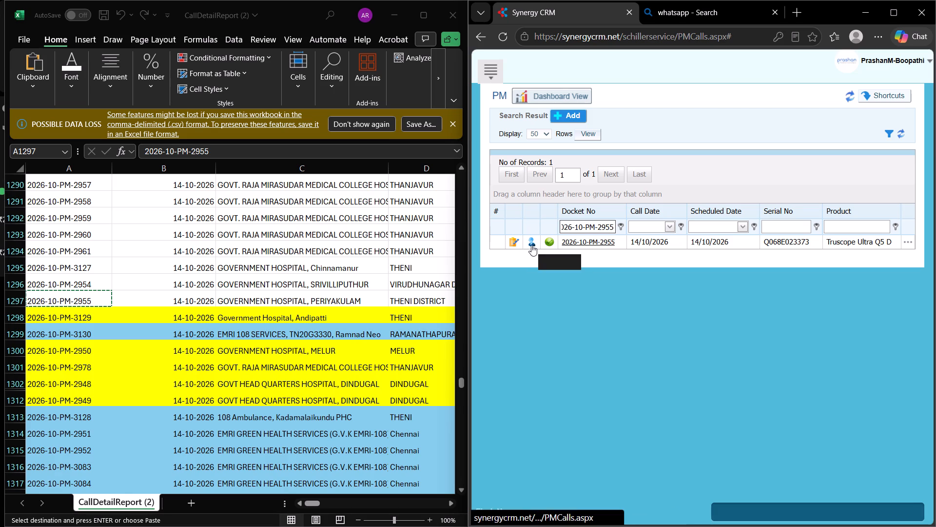
pyautogui.click(531, 245)
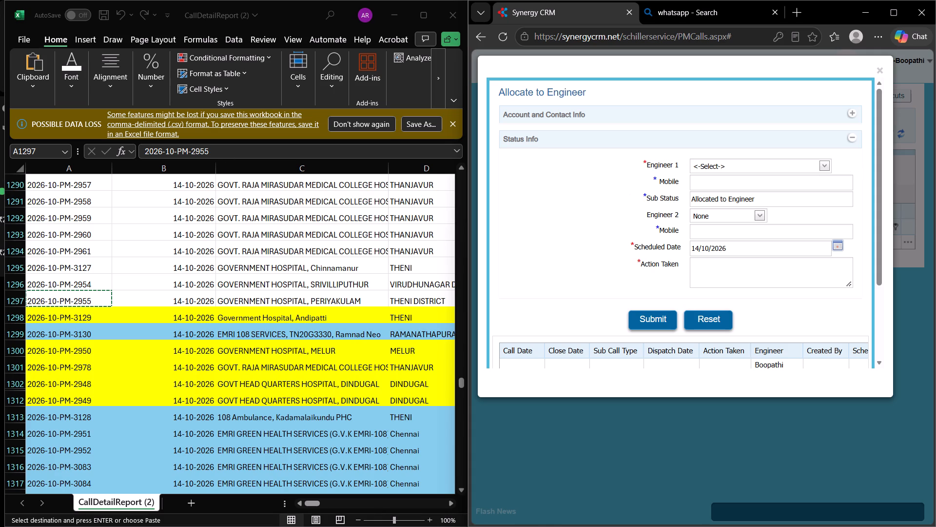
pyautogui.scroll(-2, 679, 252)
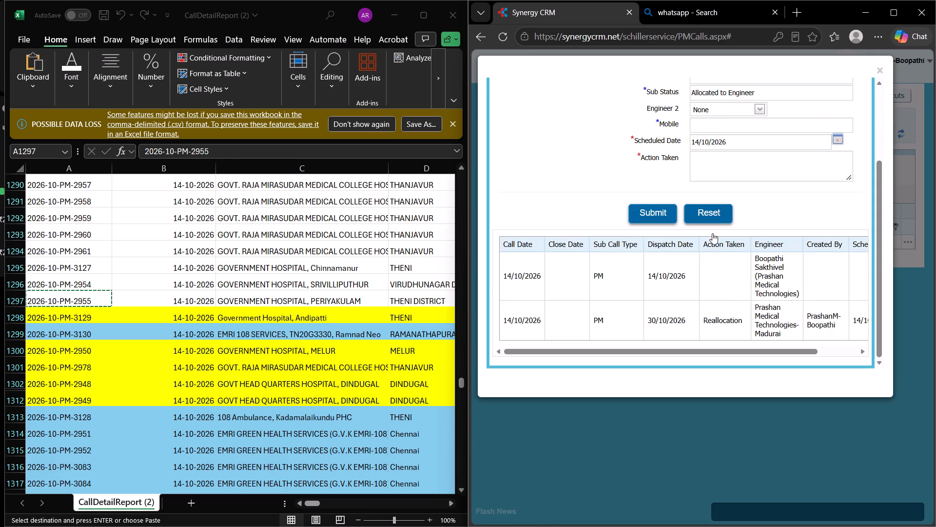
pyautogui.doubleClick(17, 297)
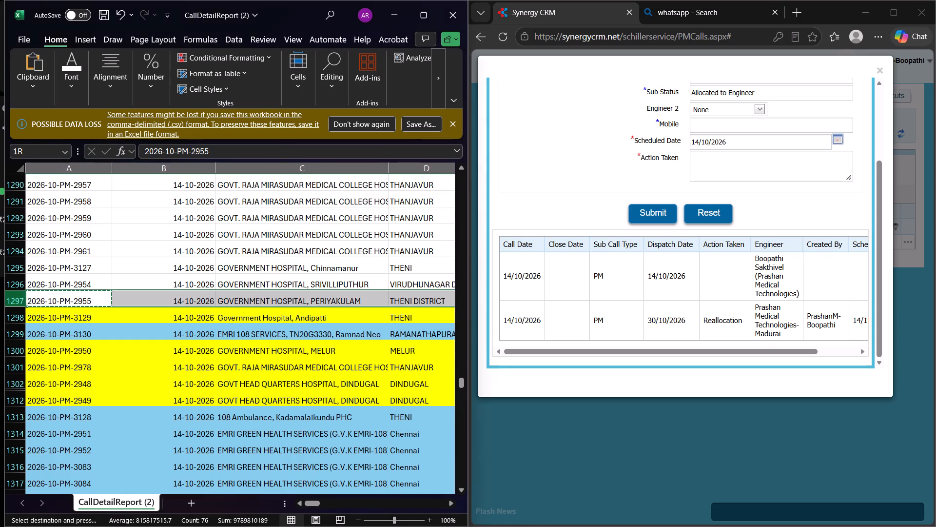
pyautogui.click(82, 74)
pyautogui.click(151, 142)
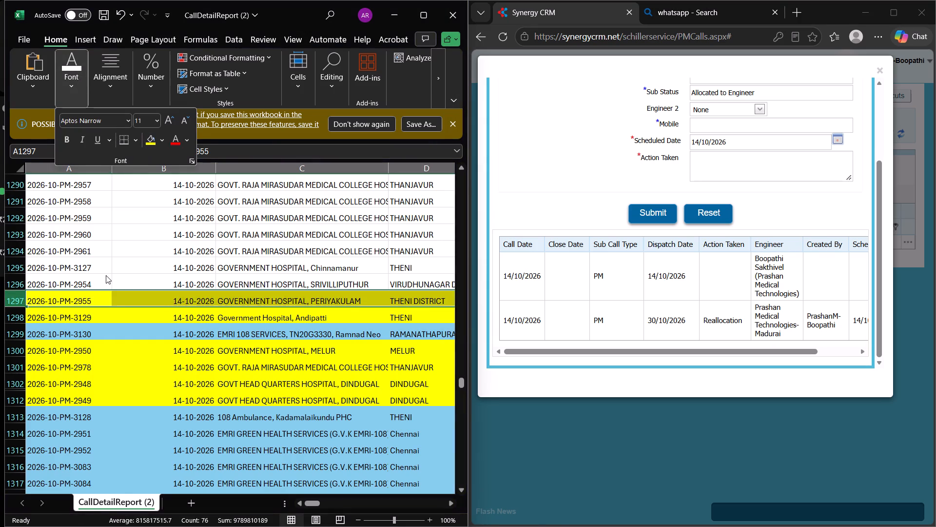
pyautogui.doubleClick(99, 284)
pyautogui.hotkey('ctrl', 'c')
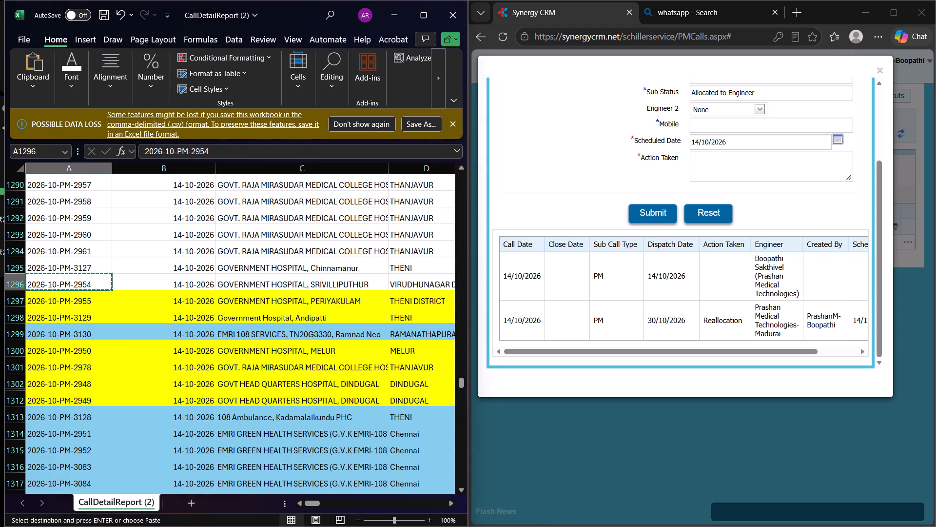
pyautogui.scroll(3, 722, 133)
pyautogui.click(879, 71)
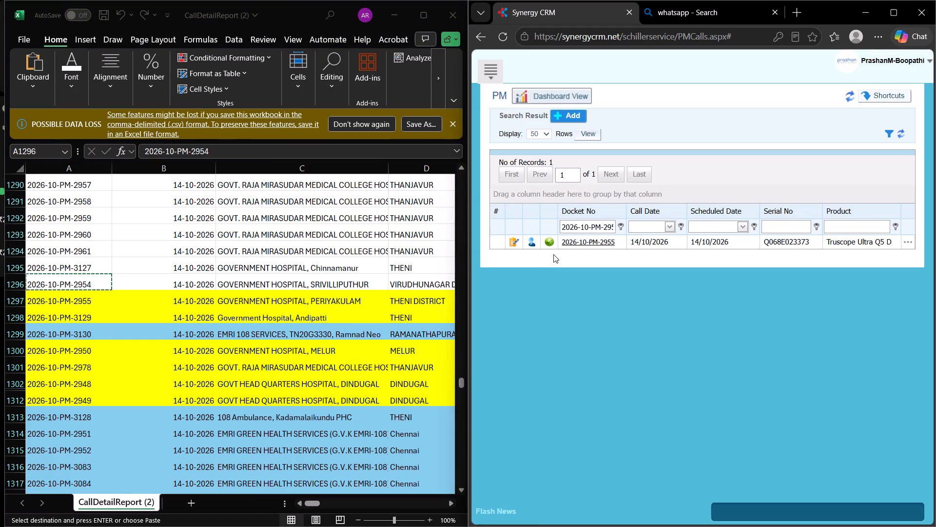
pyautogui.moveTo(562, 229); pyautogui.dragTo(631, 223)
pyautogui.hotkey('ctrl', 'v')
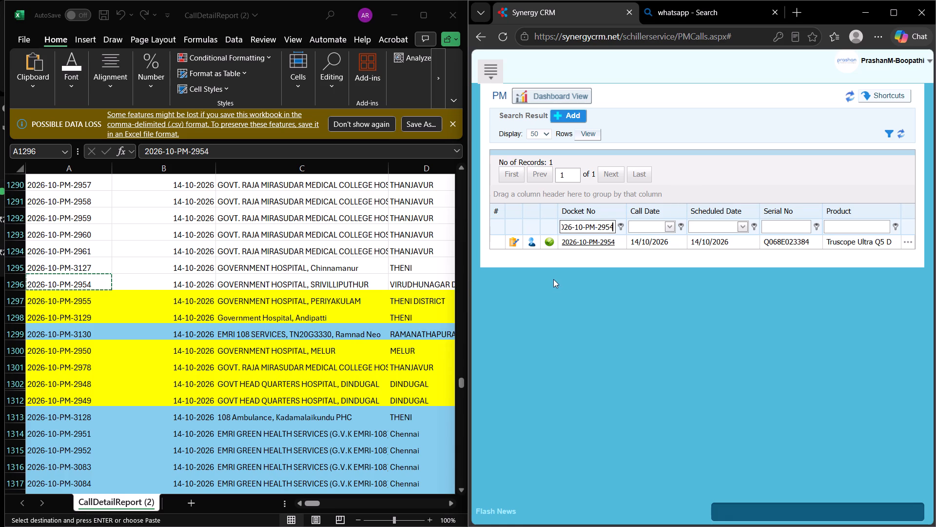
pyautogui.click(530, 243)
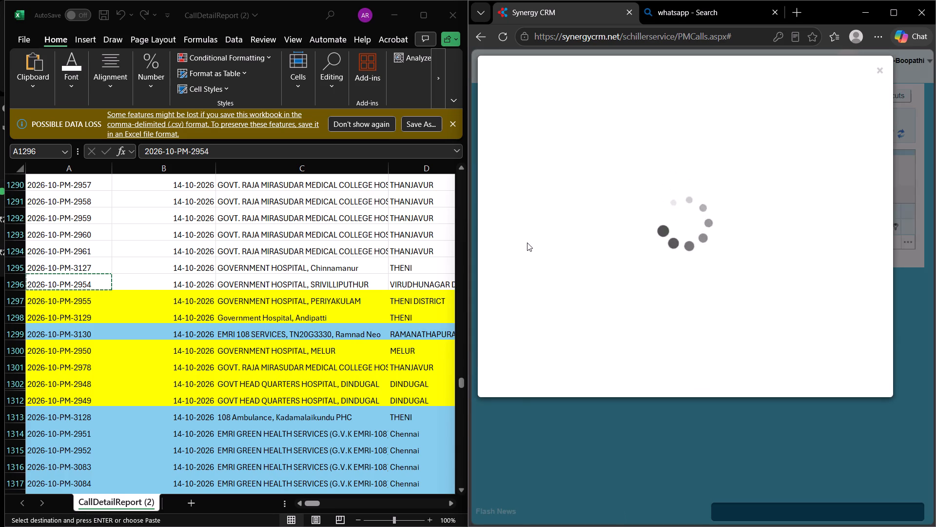
pyautogui.scroll(-5, 615, 283)
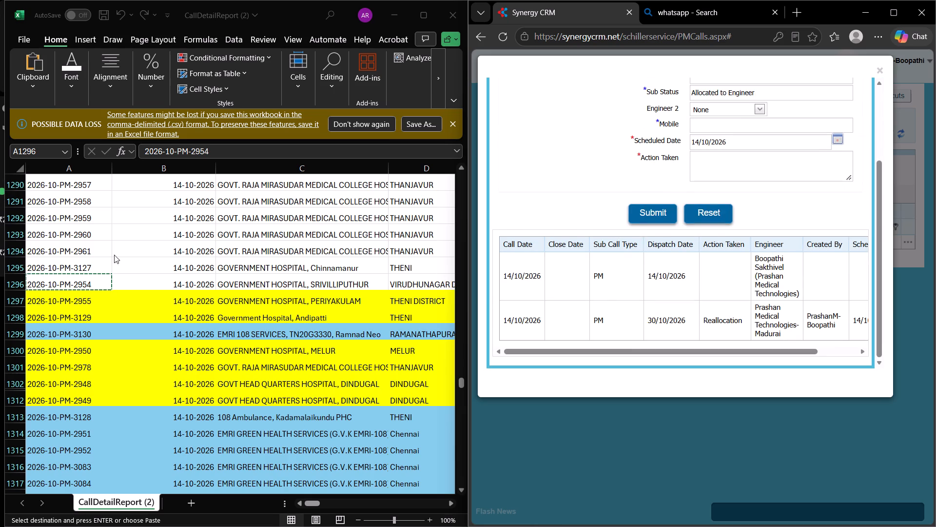
# Fill row 1296 of the Excel call report, docket 2026-10-PM-2954, yellow.
pyautogui.doubleClick(14, 284)
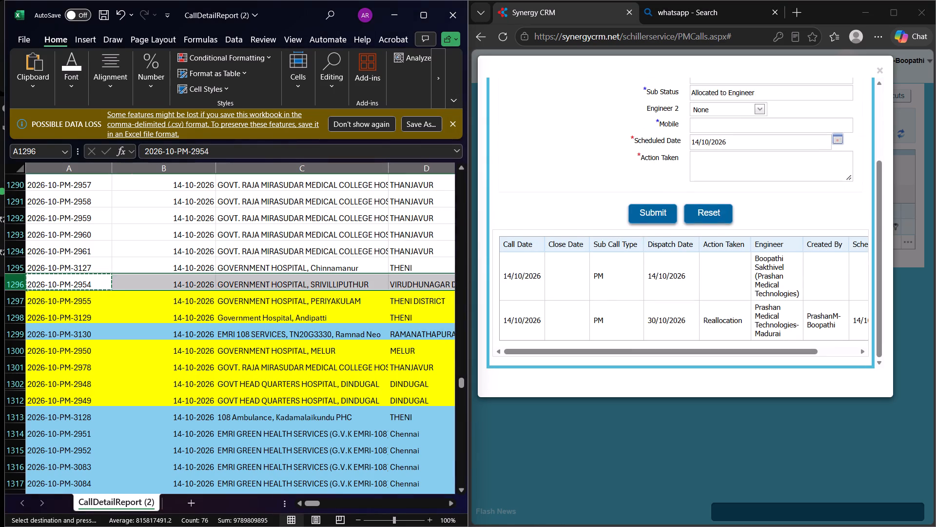
pyautogui.click(81, 83)
pyautogui.click(145, 140)
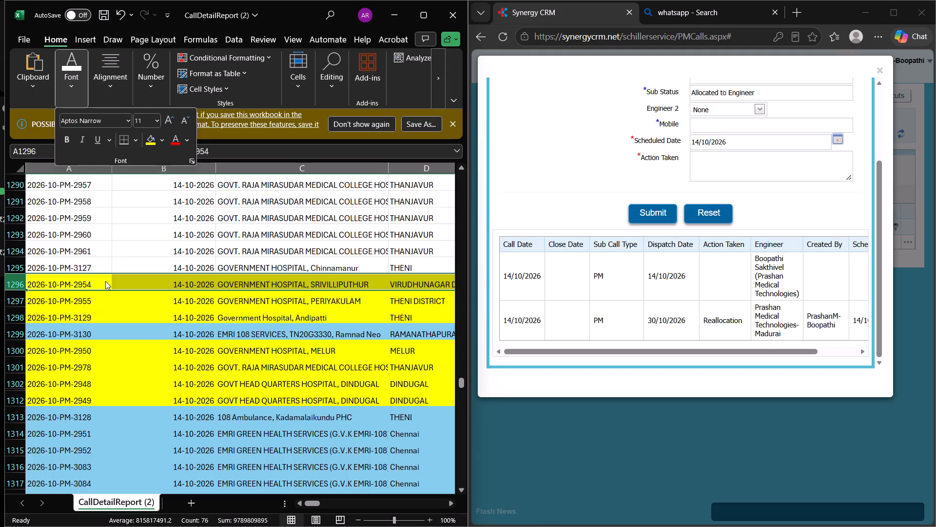
pyautogui.doubleClick(105, 267)
pyautogui.hotkey('ctrl', 'c')
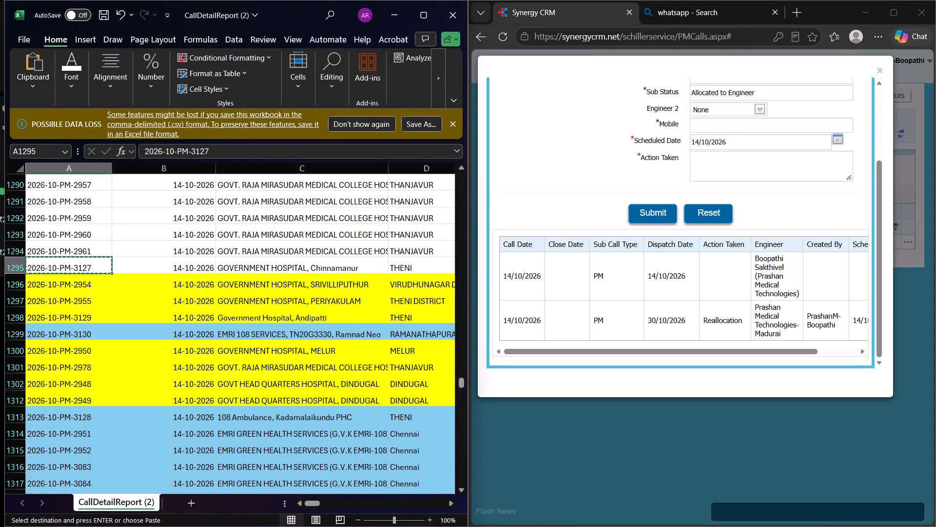
pyautogui.scroll(4, 663, 309)
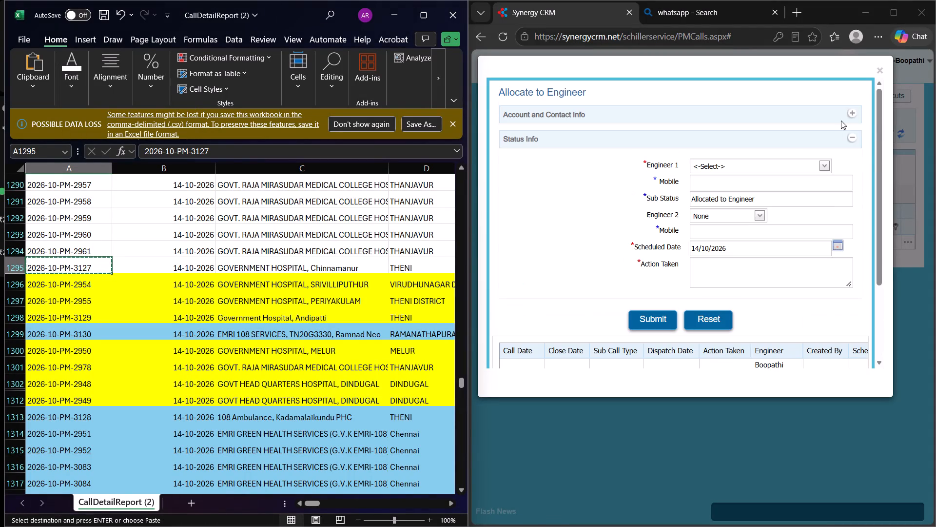
pyautogui.click(881, 75)
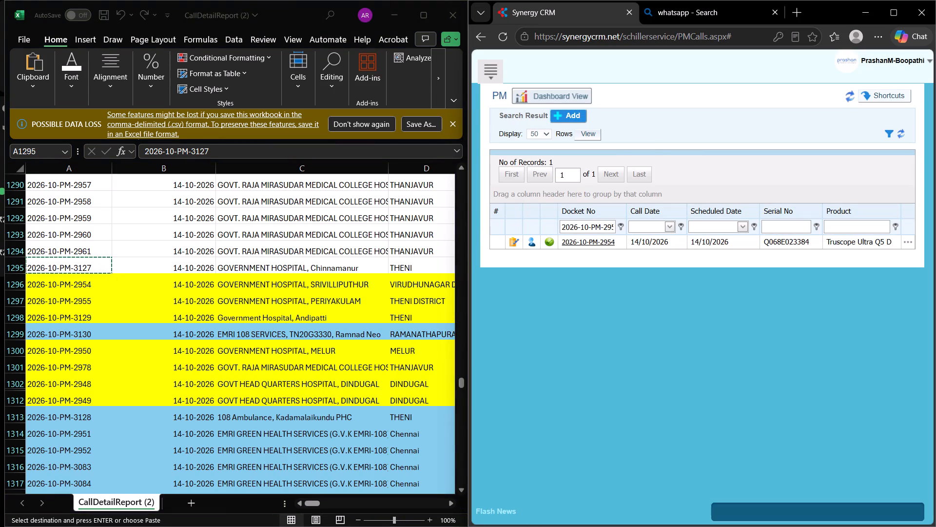
pyautogui.moveTo(562, 226); pyautogui.dragTo(630, 220)
pyautogui.hotkey('ctrl', 'v')
pyautogui.doubleClick(12, 264)
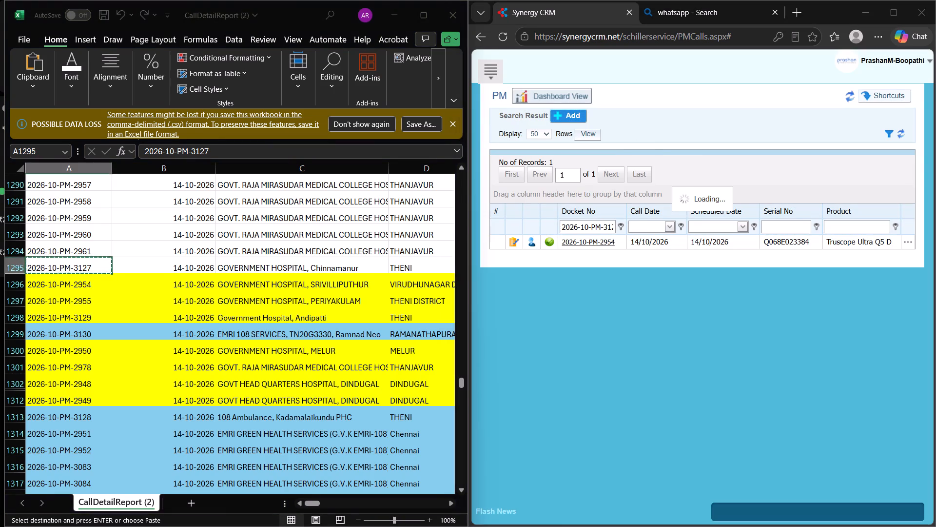
pyautogui.click(66, 82)
pyautogui.click(149, 144)
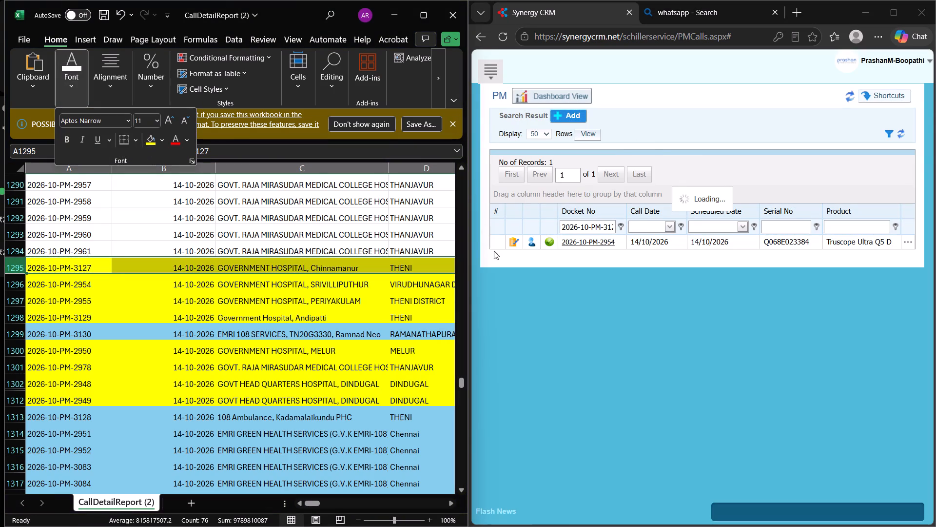
# Check the allocation history of docket 2026-10-PM-3127 in its CRM engineer allocation form.
pyautogui.click(531, 242)
pyautogui.click(531, 244)
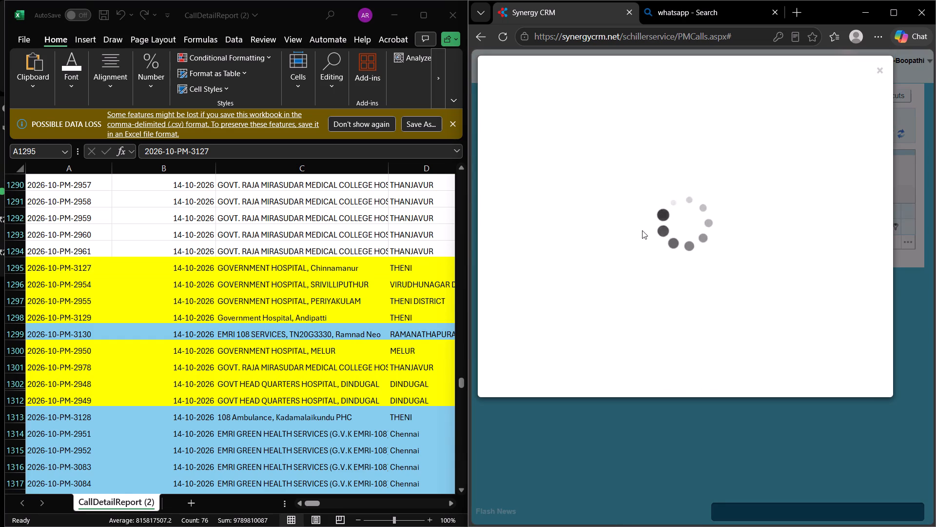
pyautogui.scroll(-6, 637, 240)
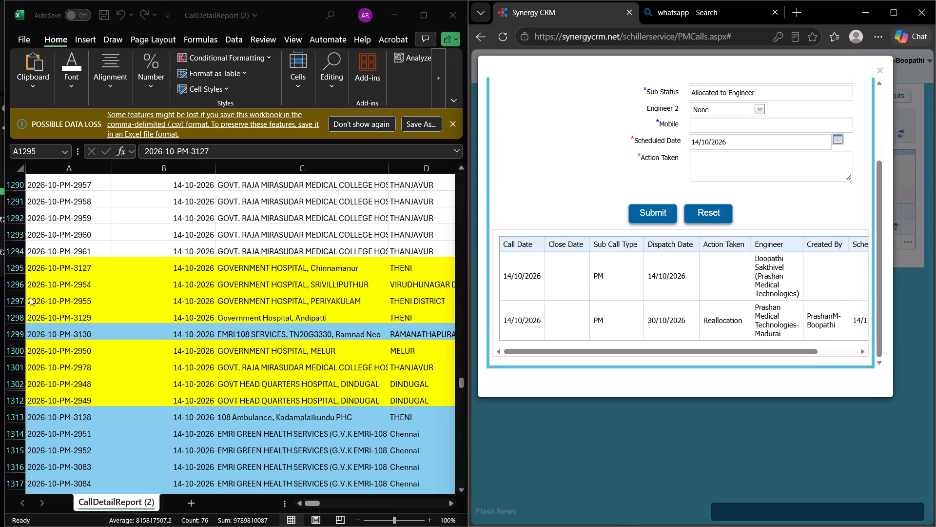
pyautogui.click(70, 240)
pyautogui.click(69, 251)
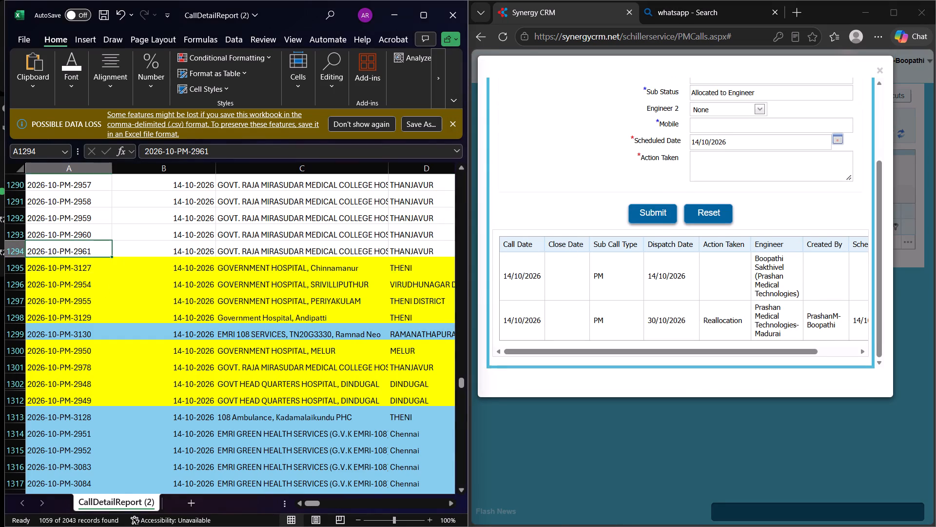
pyautogui.hotkey('ctrl', 'c')
pyautogui.click(879, 72)
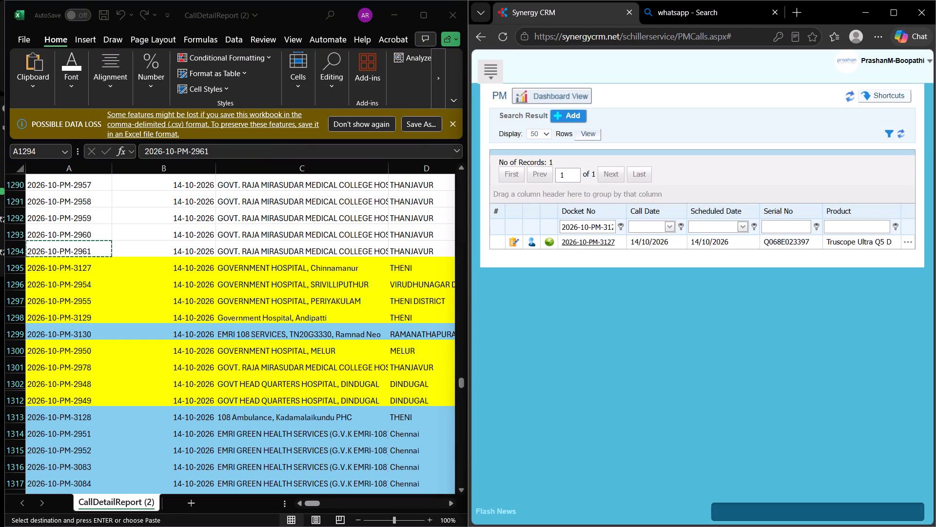
pyautogui.moveTo(562, 227); pyautogui.dragTo(637, 227)
pyautogui.hotkey('ctrl', 'v')
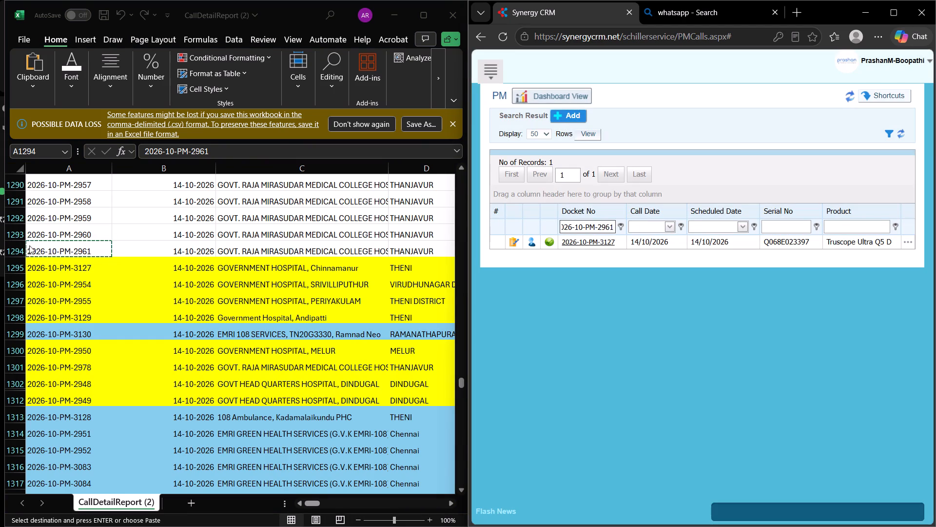
pyautogui.doubleClick(19, 247)
pyautogui.click(74, 69)
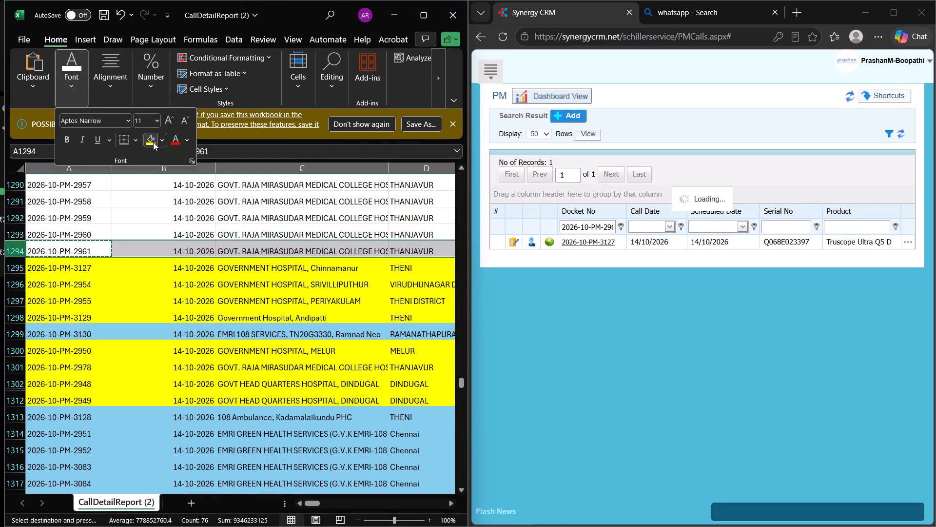
pyautogui.click(148, 142)
pyautogui.click(533, 243)
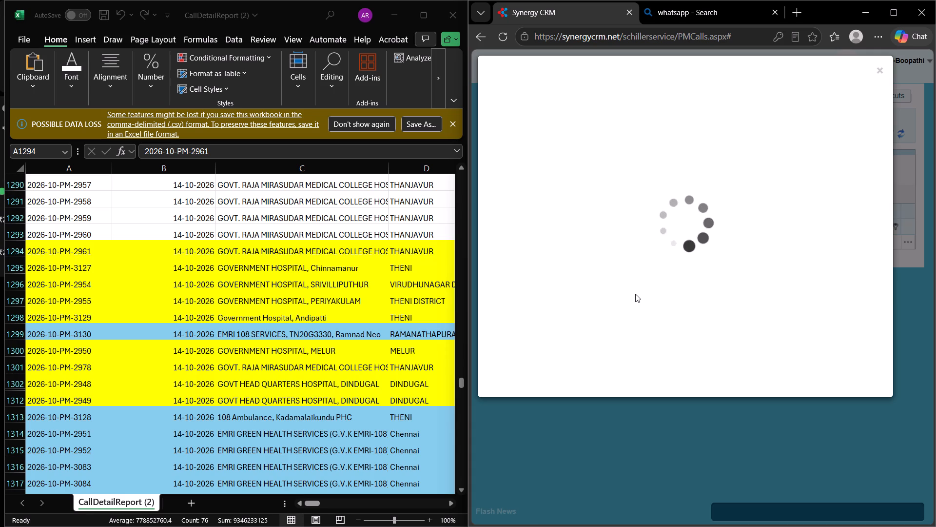
pyautogui.scroll(-8, 635, 290)
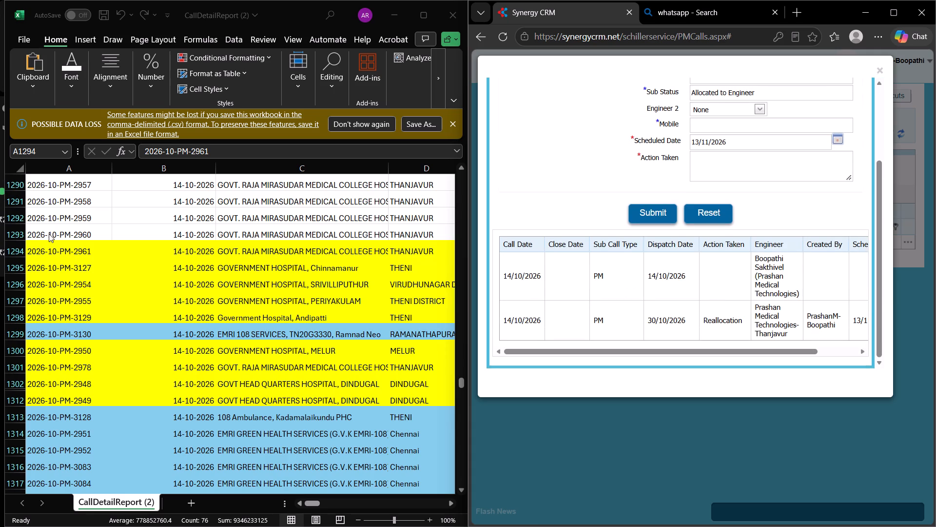
pyautogui.doubleClick(52, 233)
pyautogui.click(52, 233)
pyautogui.hotkey('ctrl', 'c')
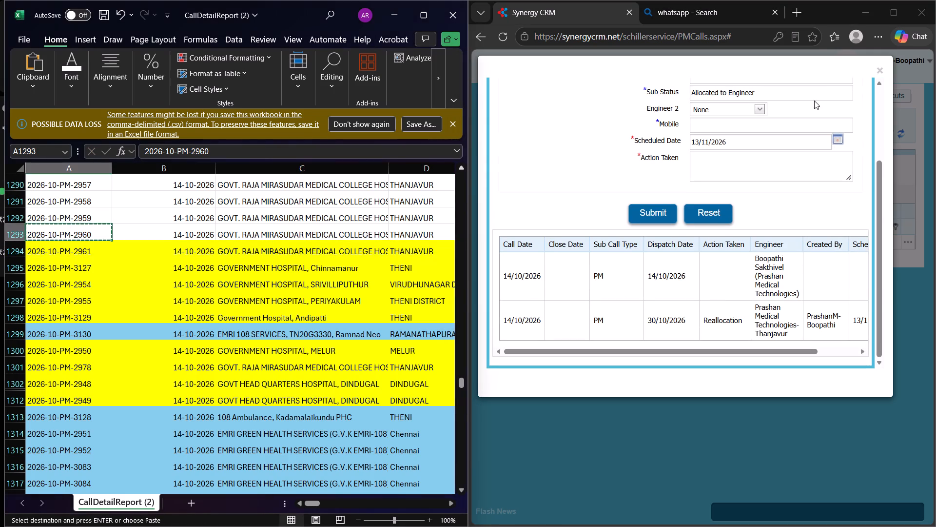
pyautogui.click(877, 69)
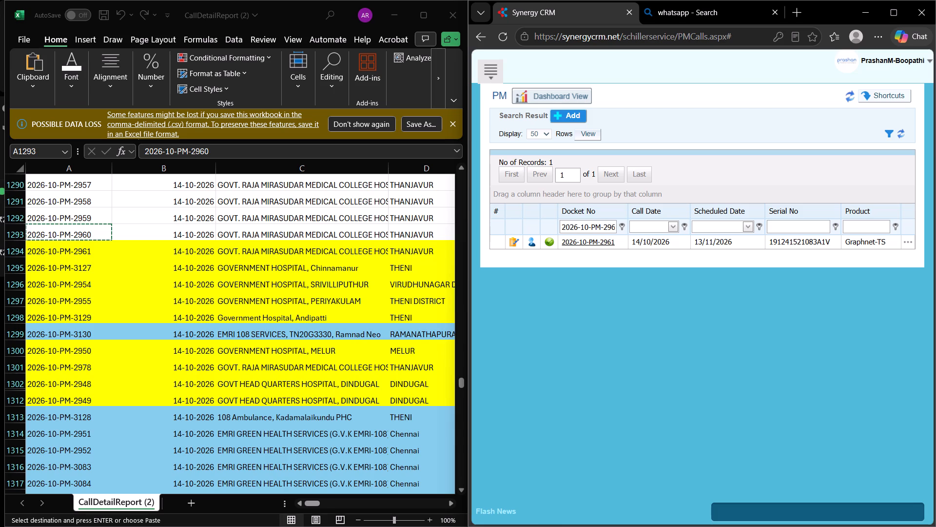
pyautogui.moveTo(562, 226); pyautogui.dragTo(632, 222)
pyautogui.hotkey('ctrl', 'v')
pyautogui.scroll(3, 149, 292)
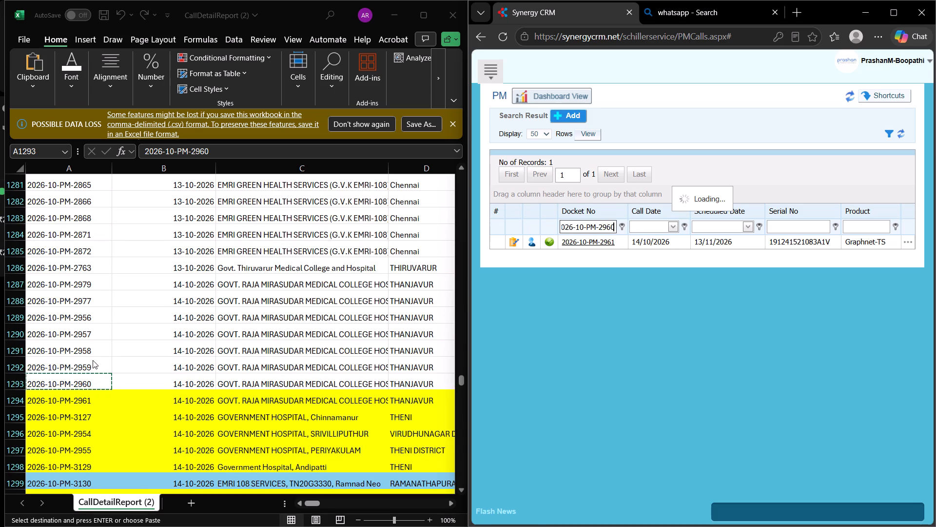
pyautogui.click(531, 243)
# Fill row 1293 of the Excel call report, docket 2026-10-PM-2960, yellow.
pyautogui.doubleClick(20, 382)
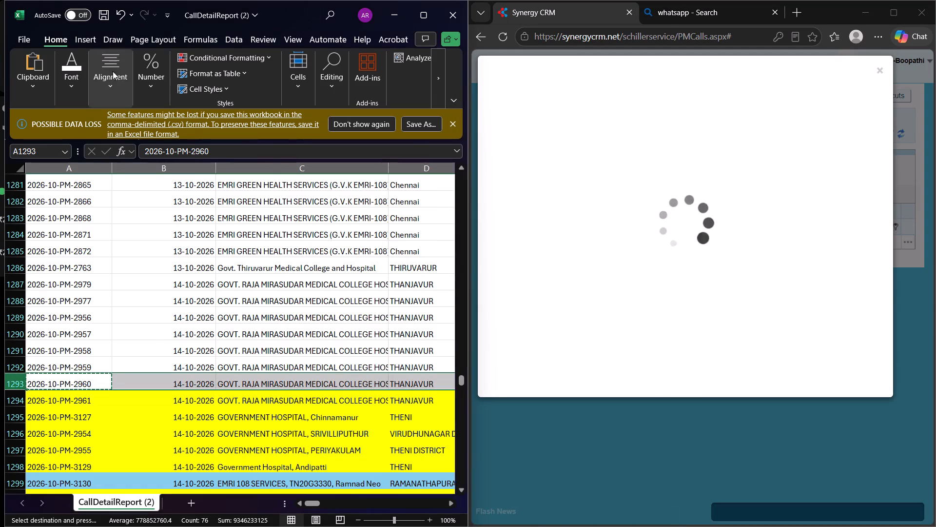
pyautogui.click(60, 80)
pyautogui.click(146, 142)
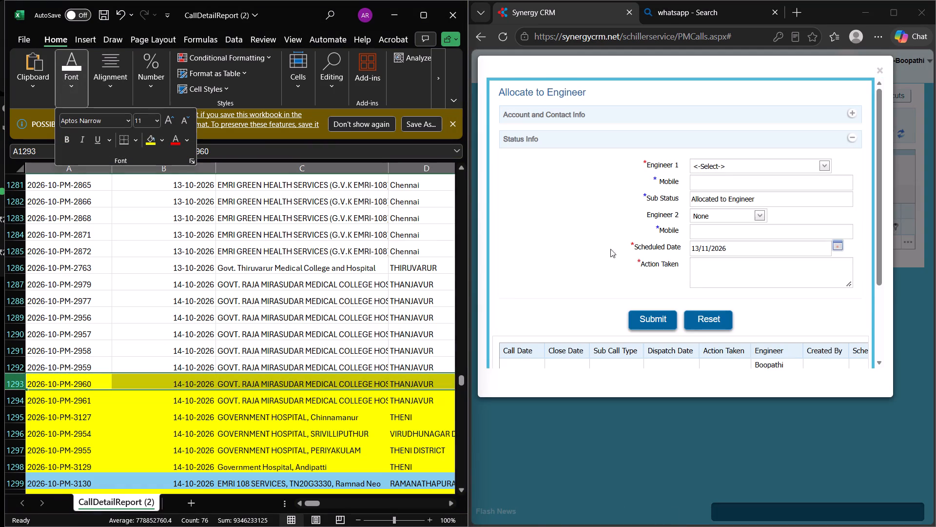
pyautogui.scroll(-4, 642, 257)
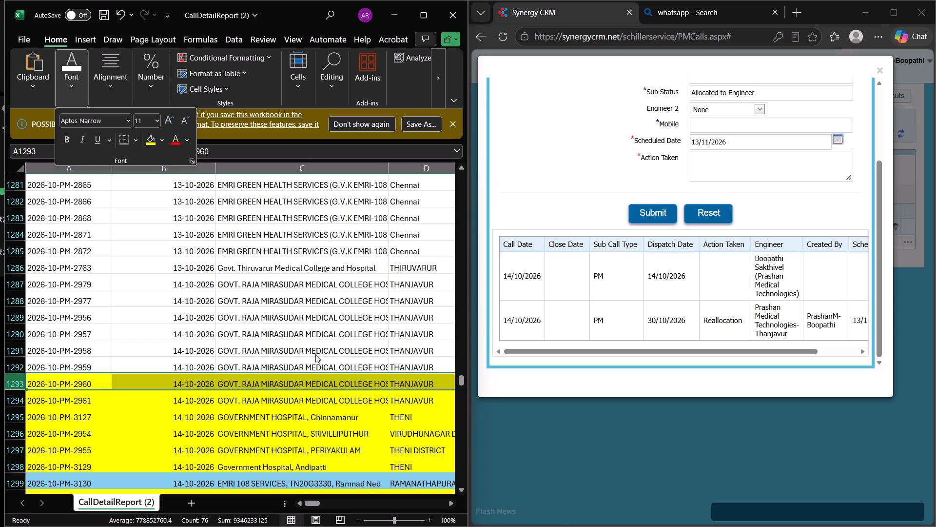
pyautogui.scroll(-3, 744, 218)
pyautogui.doubleClick(87, 367)
pyautogui.hotkey('ctrl', 'c')
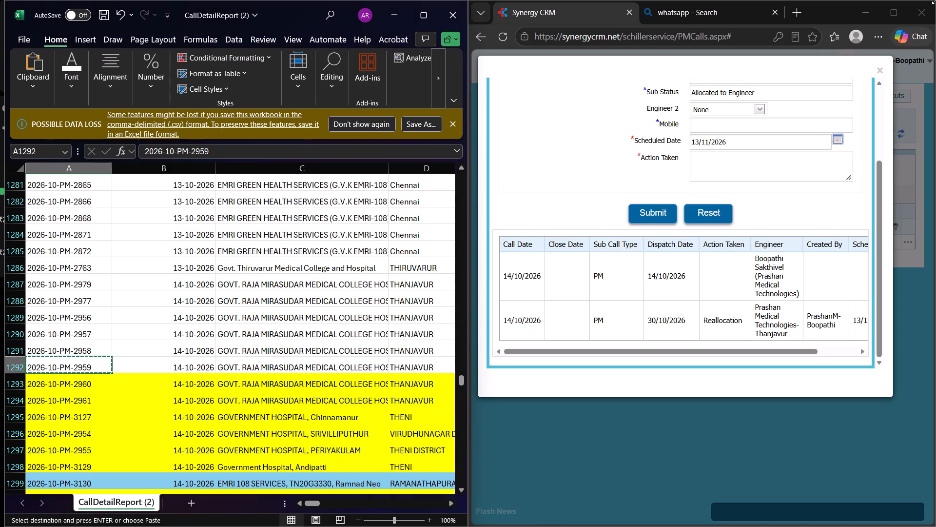
pyautogui.click(879, 71)
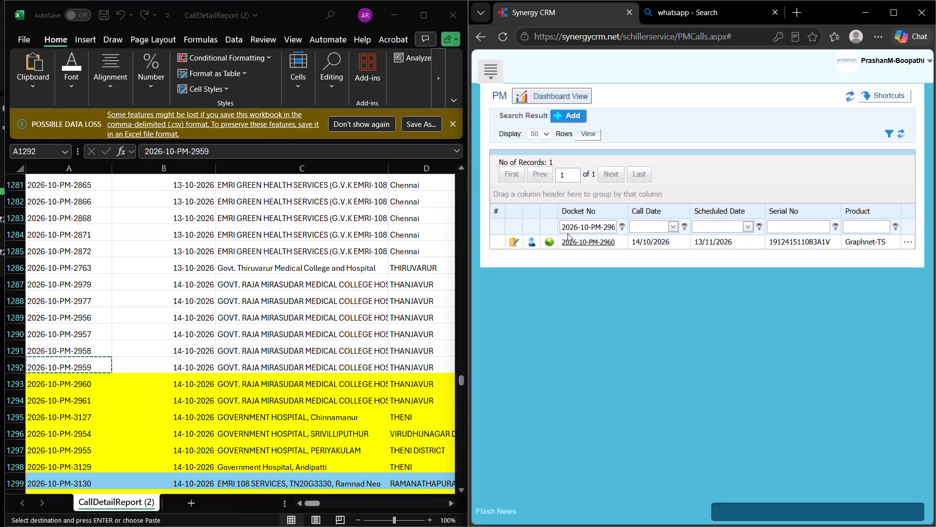
pyautogui.moveTo(563, 226); pyautogui.dragTo(624, 225)
pyautogui.hotkey('ctrl', 'v')
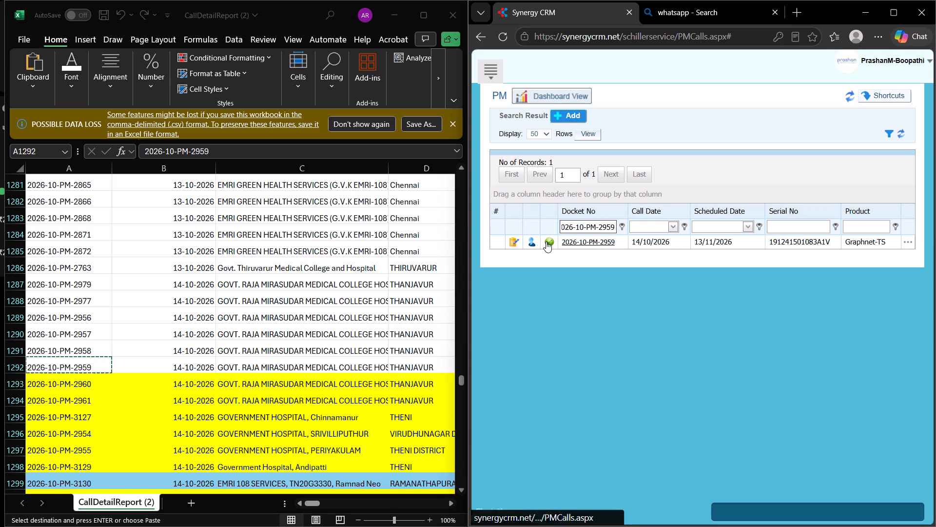
pyautogui.click(532, 245)
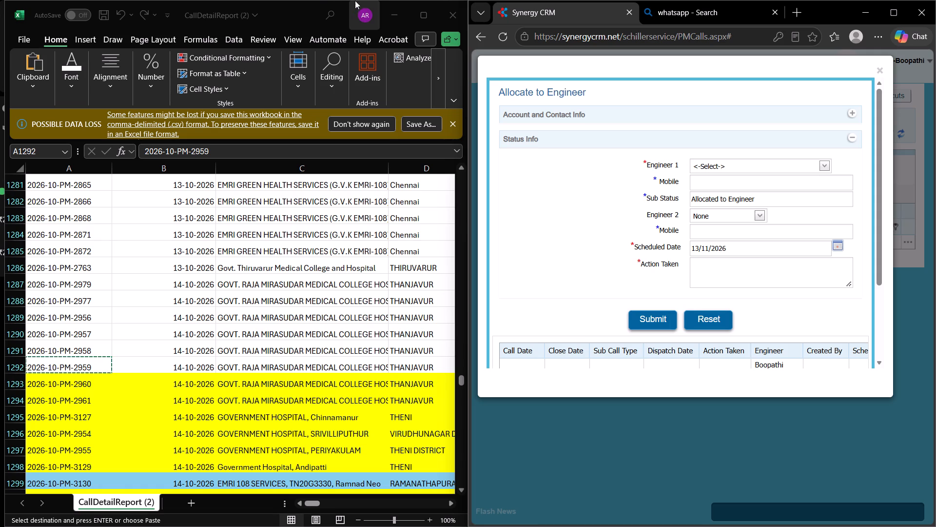
pyautogui.scroll(-5, 711, 226)
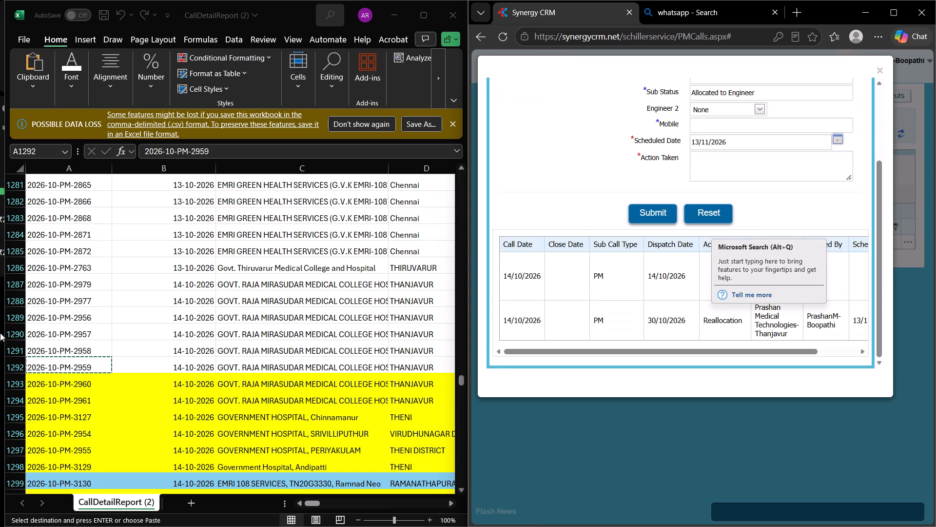
pyautogui.doubleClick(10, 363)
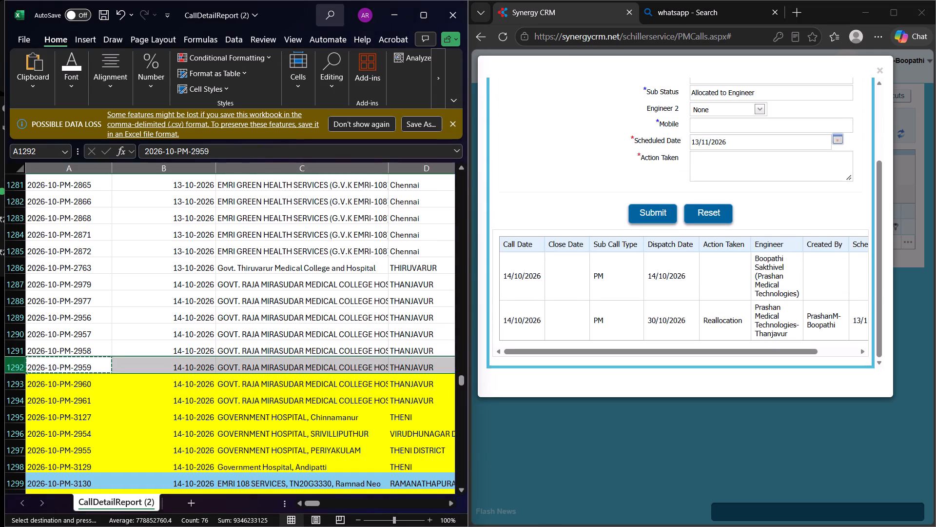
pyautogui.click(66, 82)
pyautogui.click(151, 142)
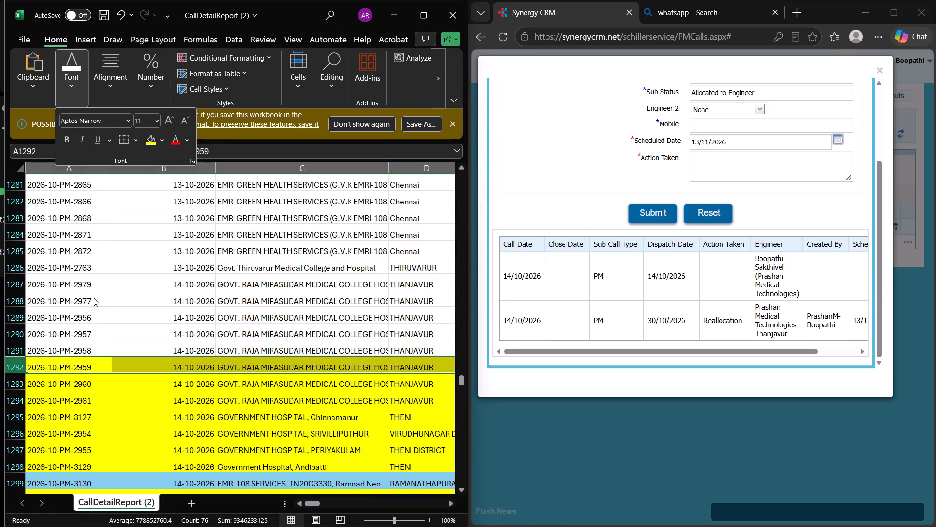
pyautogui.doubleClick(85, 348)
pyautogui.hotkey('ctrl', 'c')
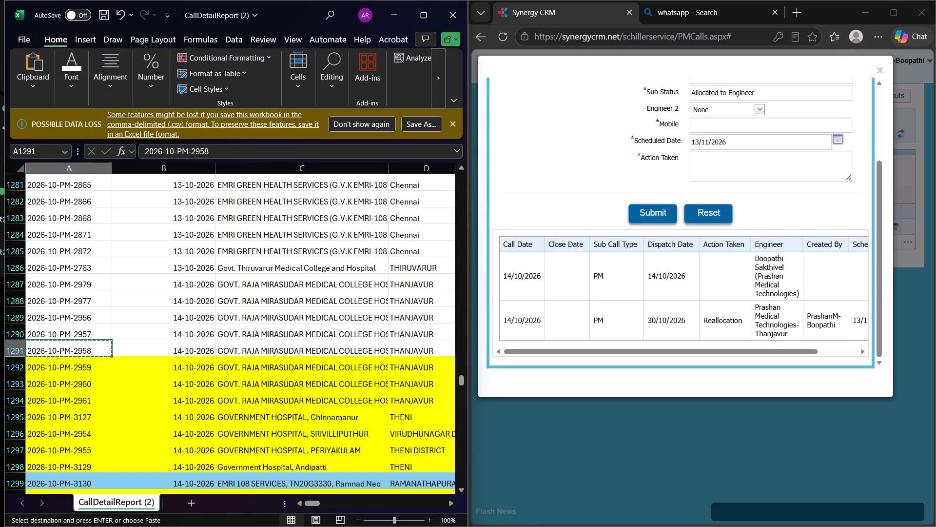
pyautogui.click(880, 72)
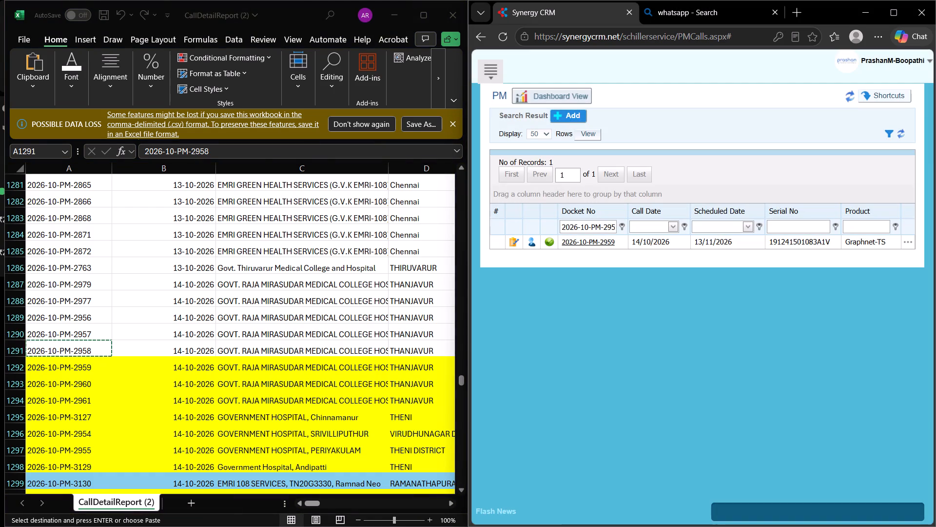
pyautogui.moveTo(562, 227); pyautogui.dragTo(627, 225)
pyautogui.hotkey('ctrl', 'v')
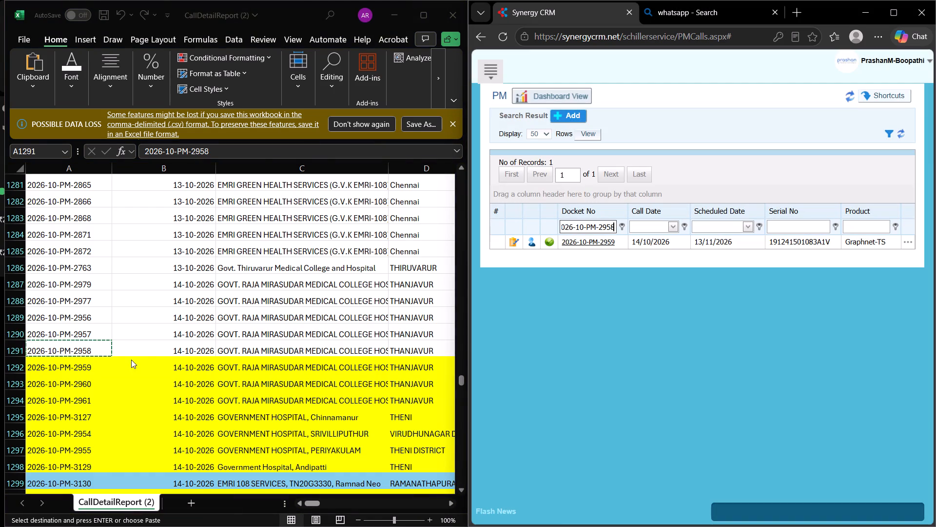
pyautogui.doubleClick(21, 351)
pyautogui.click(70, 57)
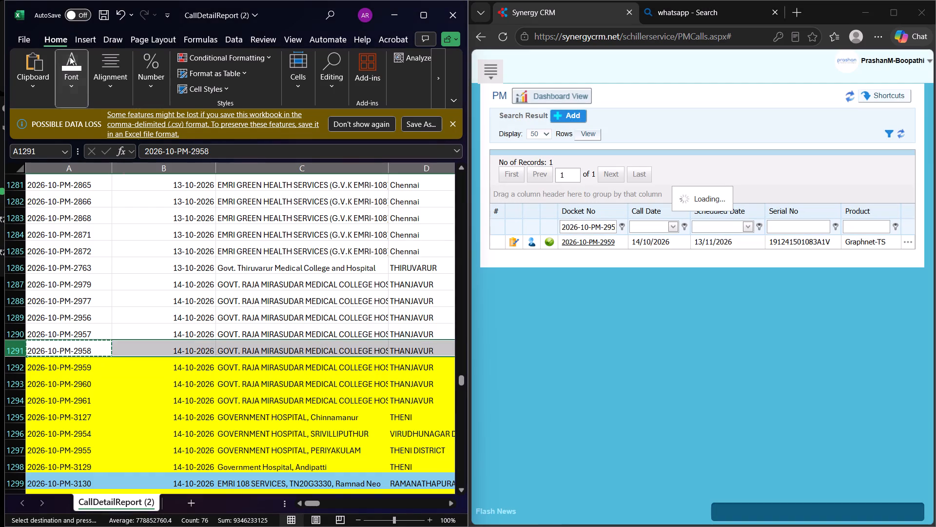
pyautogui.click(146, 141)
pyautogui.click(528, 238)
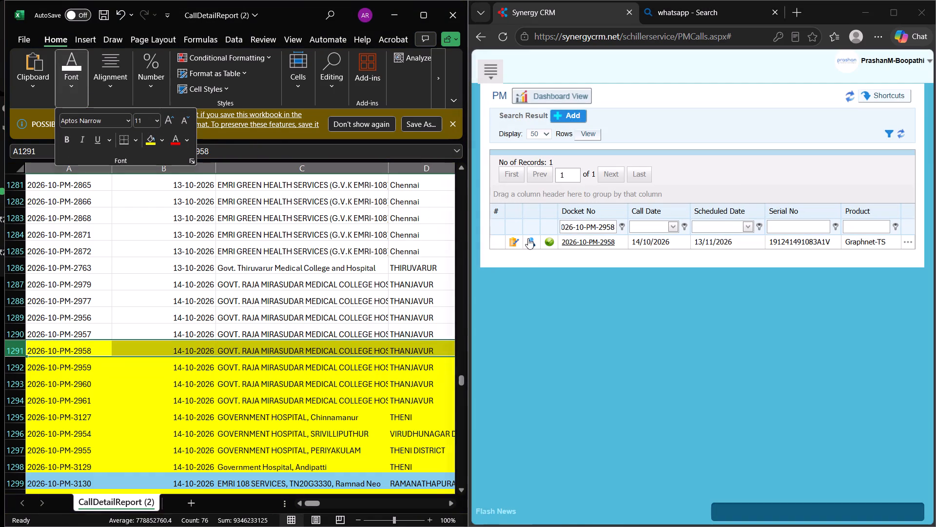
pyautogui.doubleClick(88, 333)
pyautogui.click(88, 333)
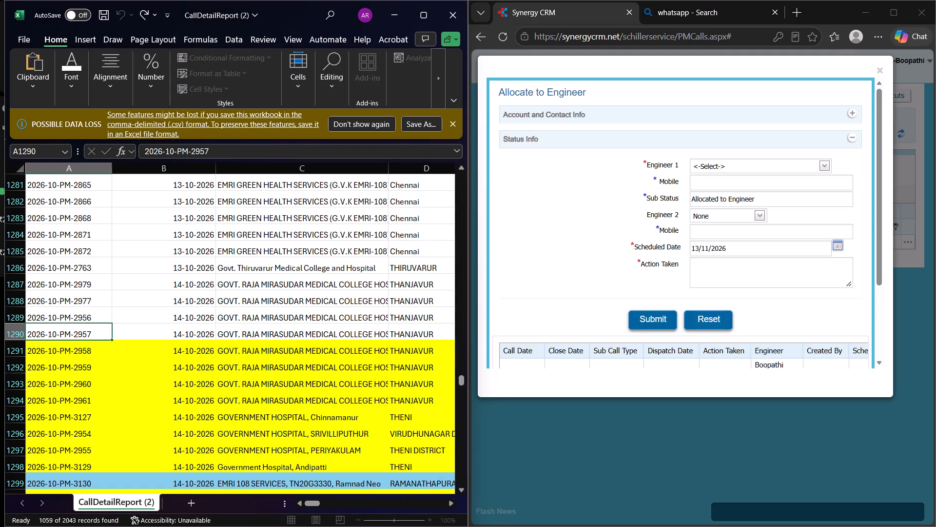
pyautogui.hotkey('ctrl', 'c')
pyautogui.scroll(-5, 682, 313)
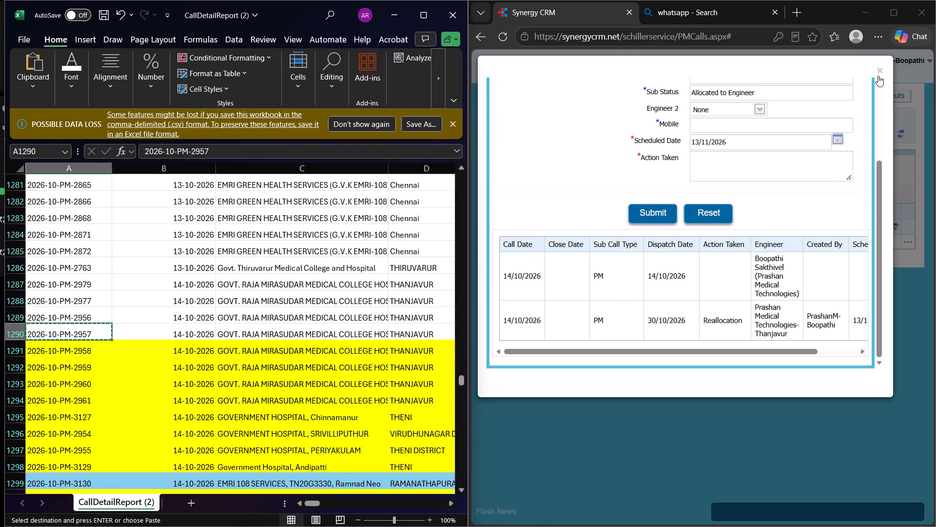
pyautogui.click(878, 72)
pyautogui.moveTo(562, 226); pyautogui.dragTo(639, 224)
pyautogui.hotkey('ctrl', 'v')
# Fill row 1290 of the Excel call report, docket 2026-10-PM-2957, yellow.
pyautogui.click(17, 336)
pyautogui.click(17, 336)
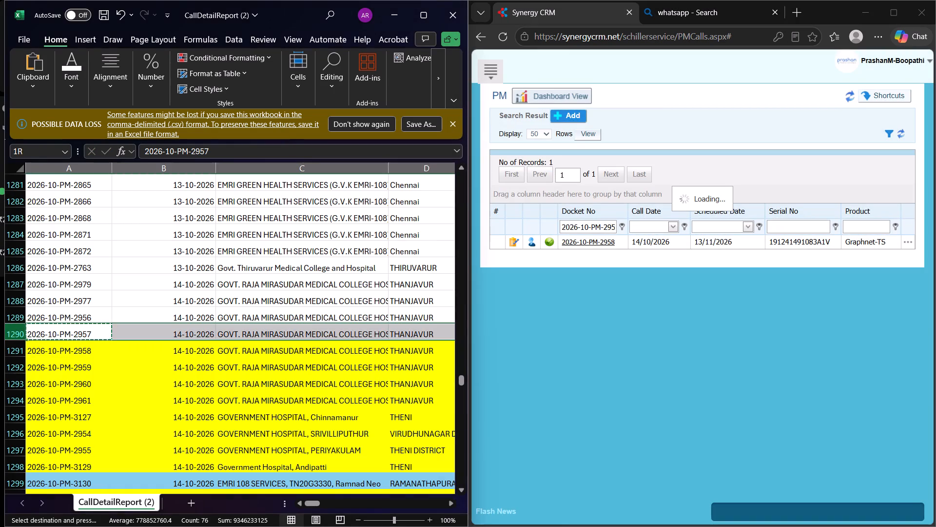
pyautogui.click(76, 96)
pyautogui.click(144, 141)
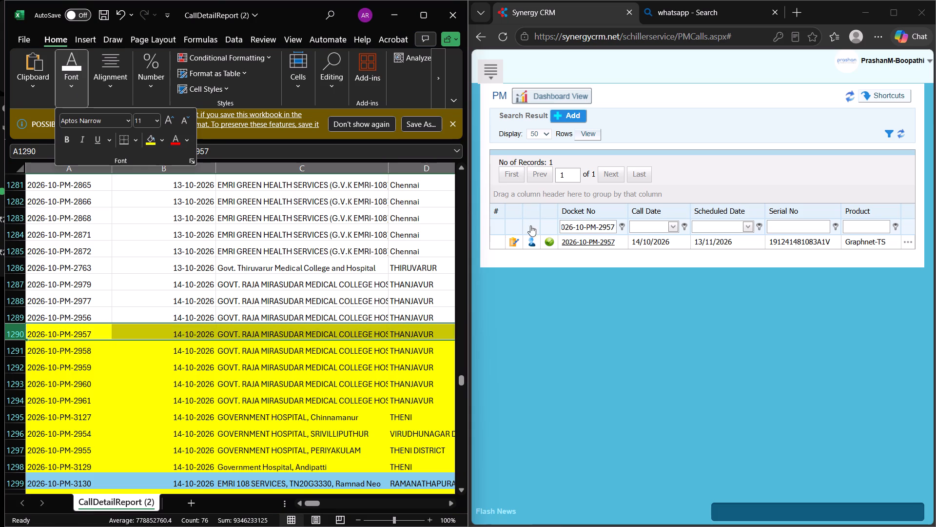
pyautogui.doubleClick(564, 225)
pyautogui.click(564, 225)
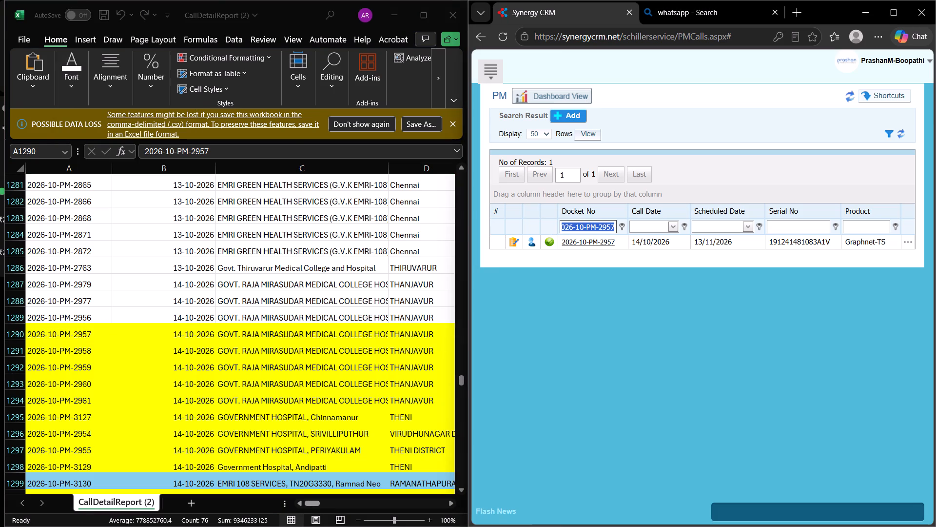
pyautogui.hotkey('ctrl', 'v')
pyautogui.doubleClick(581, 226)
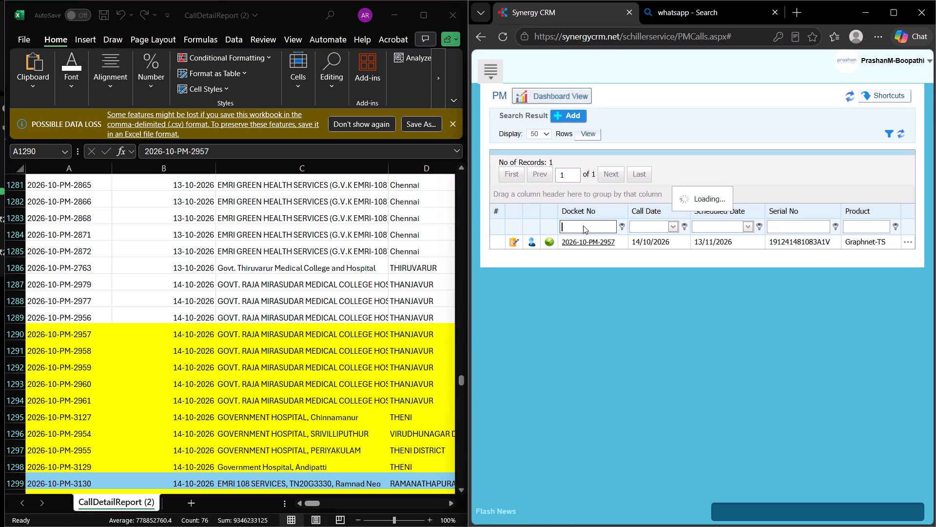
pyautogui.click(111, 315)
pyautogui.click(106, 315)
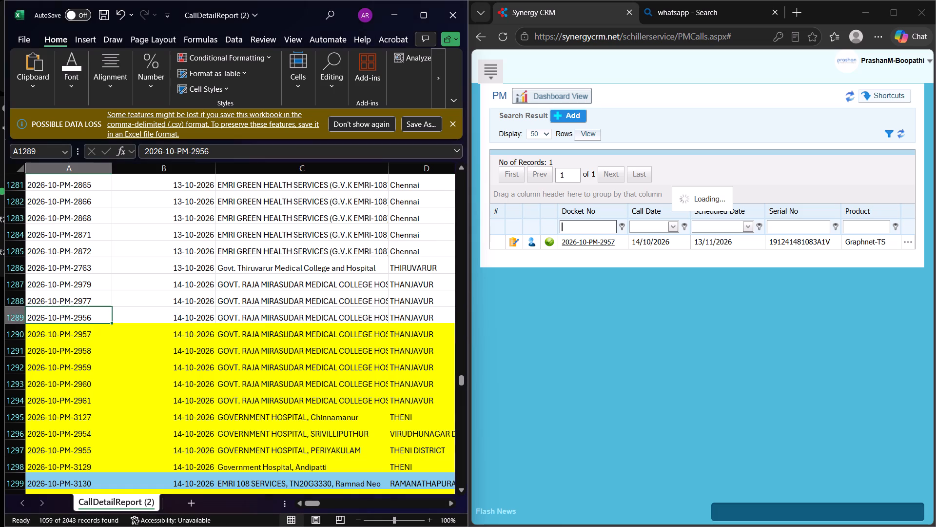
pyautogui.hotkey('ctrl', 'c')
pyautogui.click(579, 225)
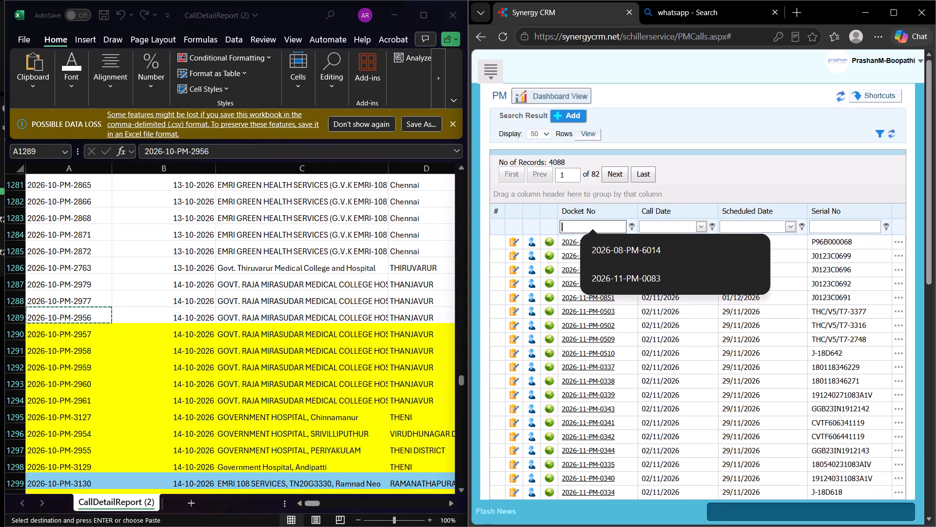
pyautogui.hotkey('ctrl', 'v')
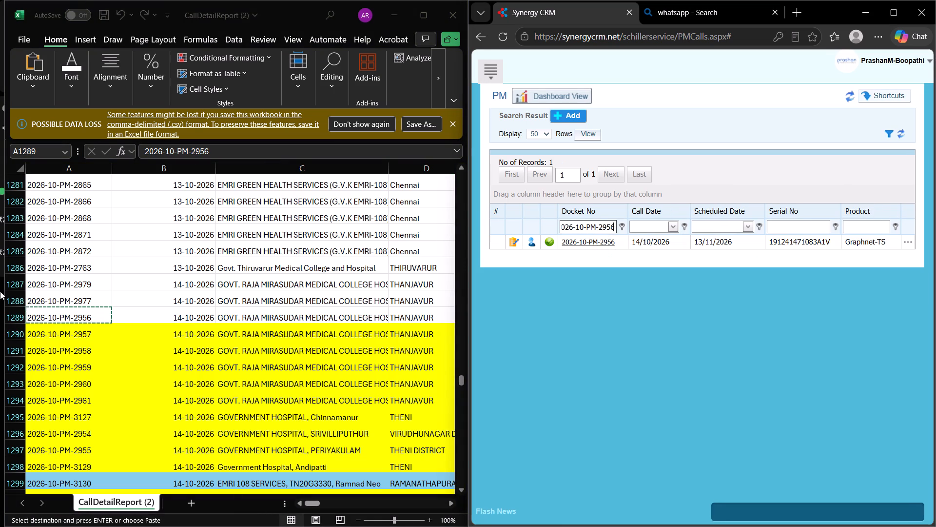
pyautogui.click(532, 241)
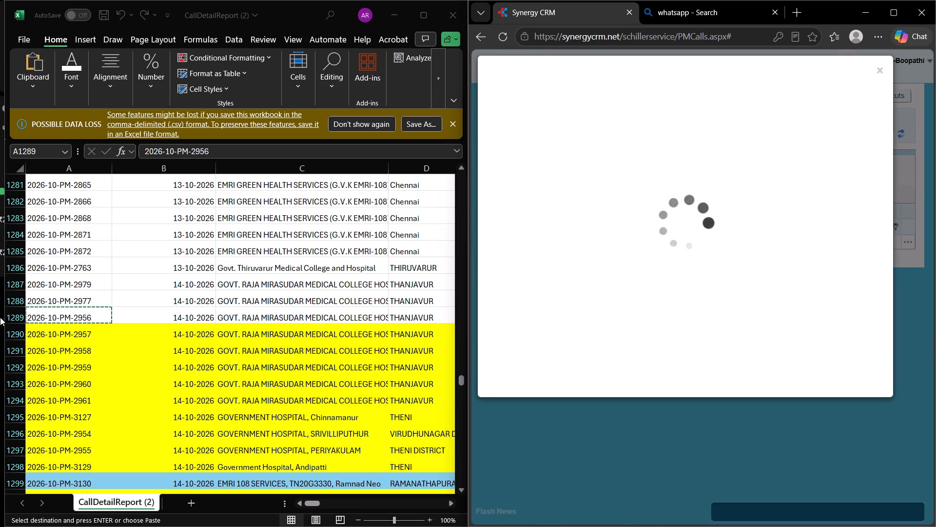
# Fill row 1289 of the Excel call report, docket 2026-10-PM-2956, yellow.
pyautogui.doubleClick(13, 314)
pyautogui.click(76, 64)
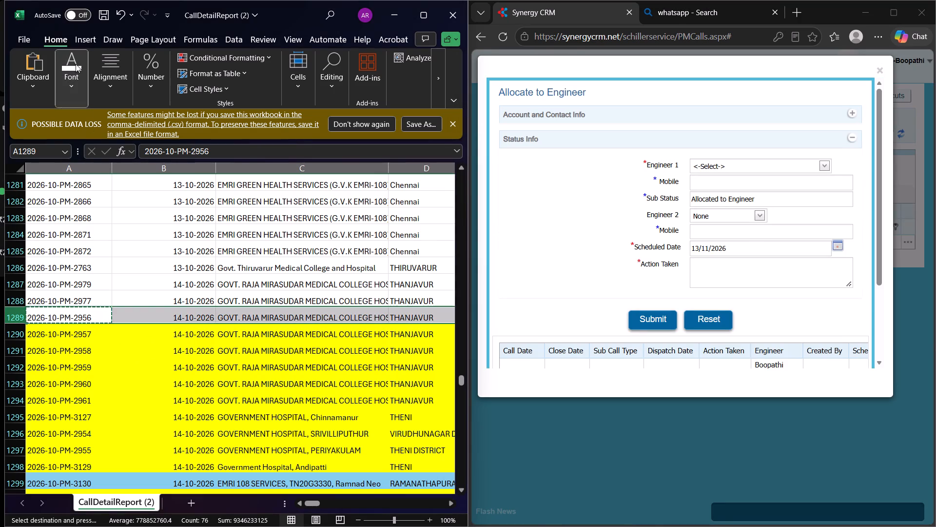
pyautogui.click(151, 142)
pyautogui.scroll(-4, 799, 276)
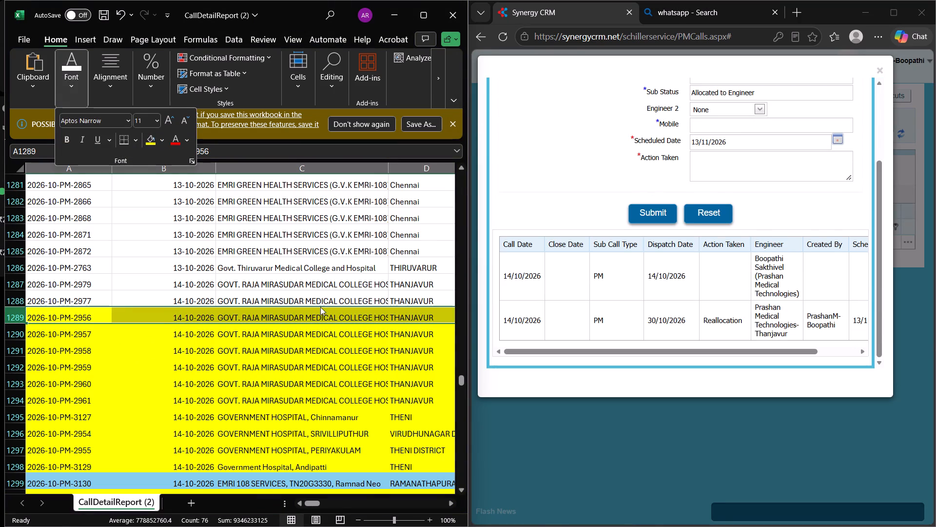
pyautogui.click(105, 302)
pyautogui.click(105, 301)
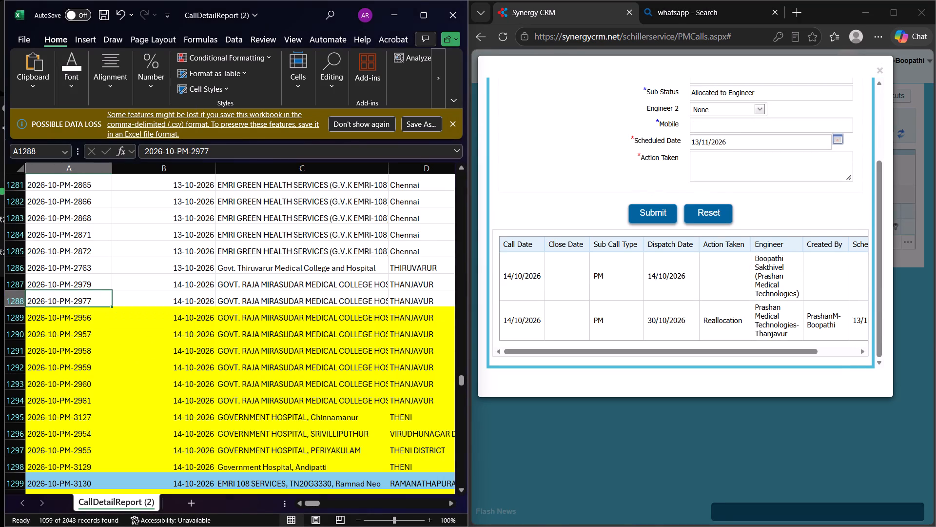
pyautogui.hotkey('ctrl', 'c')
pyautogui.click(878, 69)
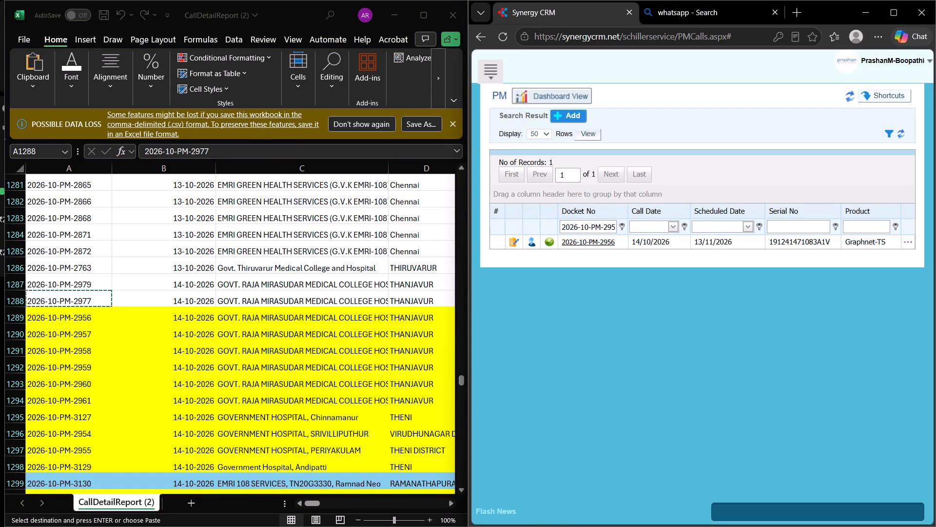
pyautogui.moveTo(562, 227); pyautogui.dragTo(693, 227)
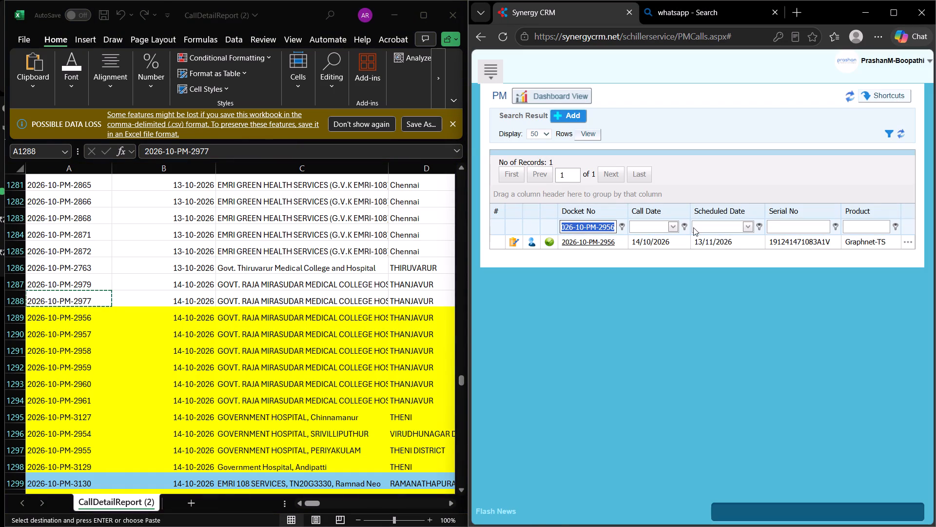
pyautogui.hotkey('ctrl', 'v')
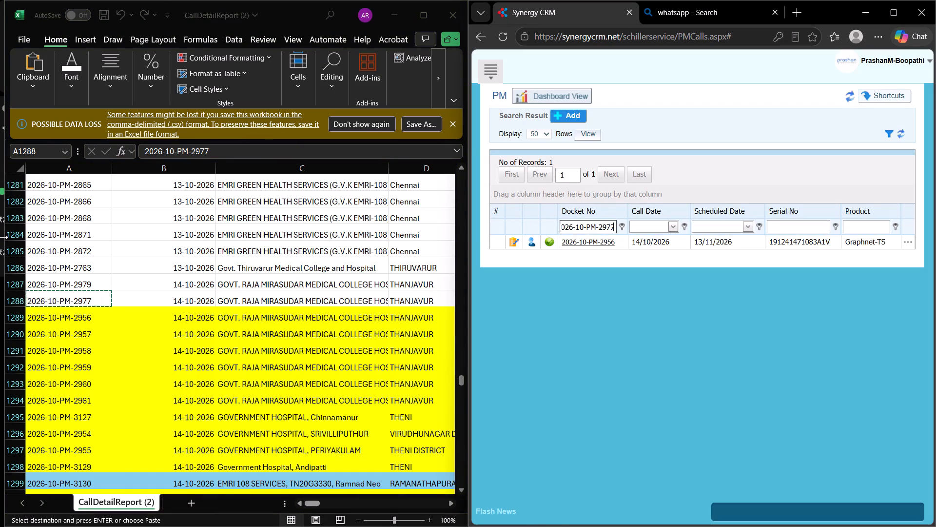
# Fill row 1288 of the Excel call report, docket 2026-10-PM-2977, yellow.
pyautogui.doubleClick(12, 301)
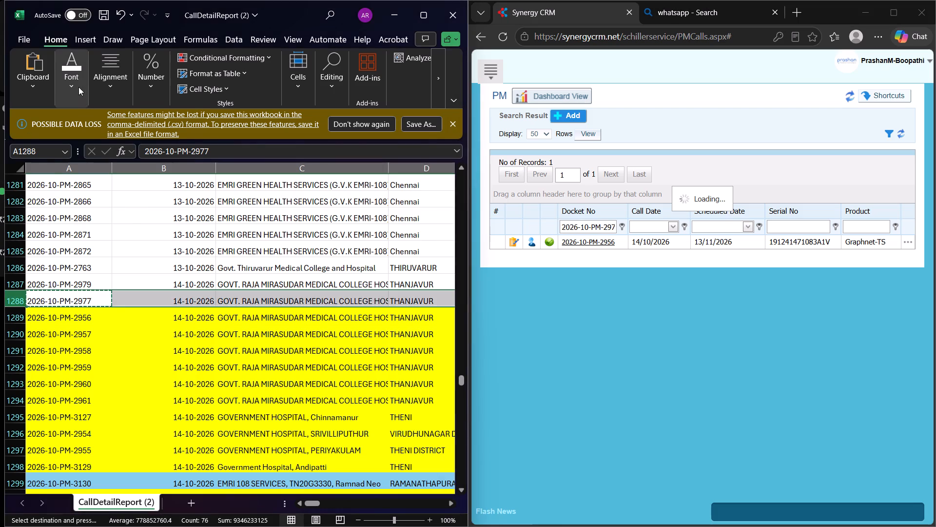
pyautogui.click(78, 87)
pyautogui.click(150, 139)
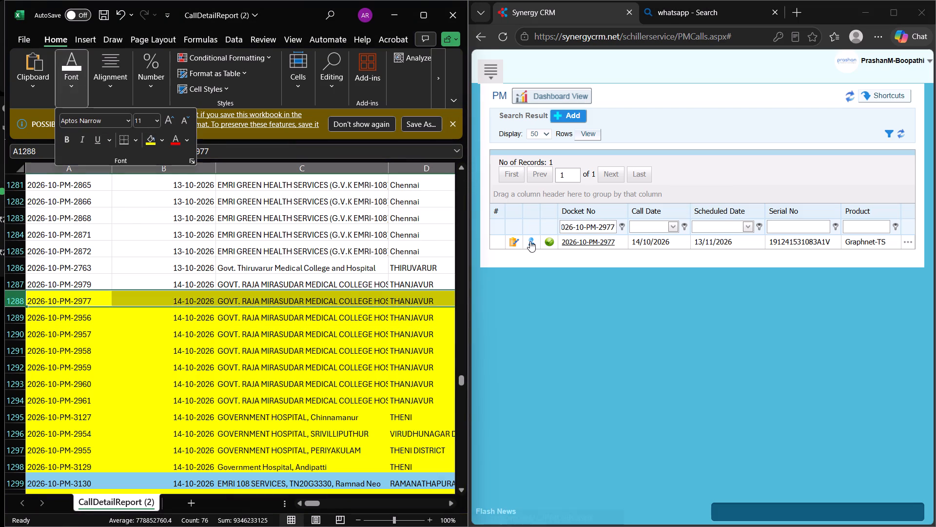
# Open the CRM engineer allocation form of docket 2026-10-PM-2977 and check its allocation history.
pyautogui.click(530, 241)
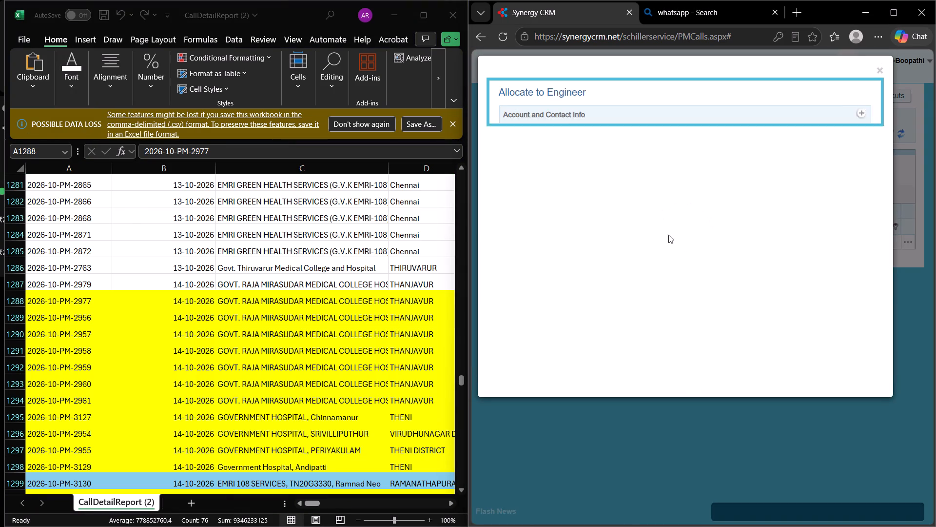
pyautogui.scroll(-6, 668, 235)
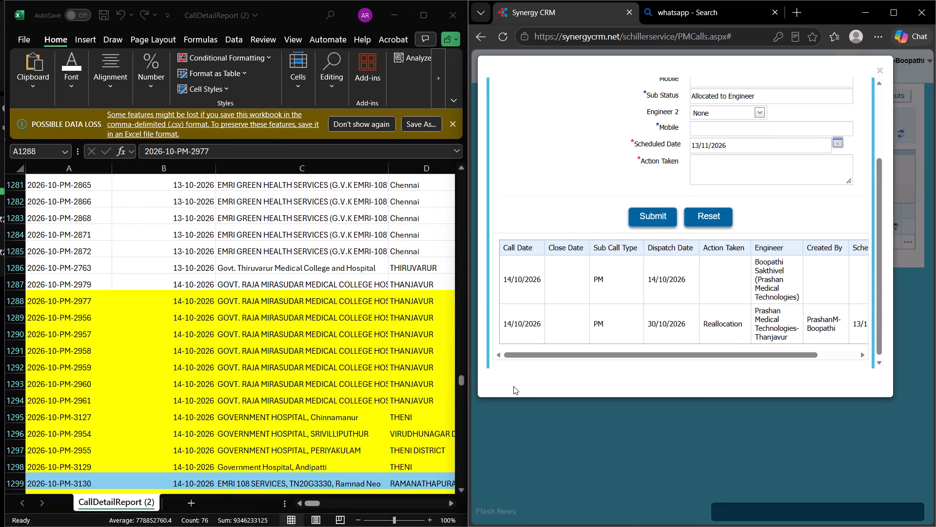
pyautogui.click(59, 278)
pyautogui.click(59, 278)
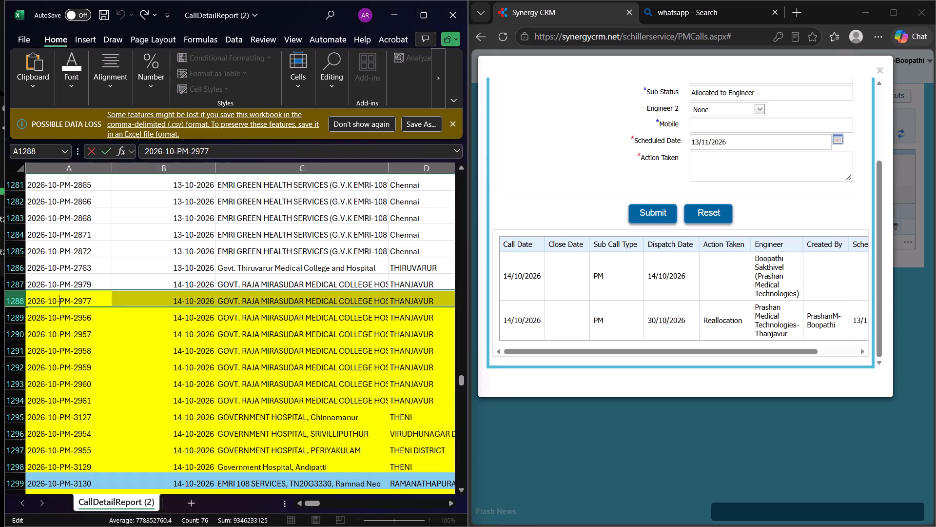
pyautogui.click(58, 280)
pyautogui.hotkey('ctrl', 'c')
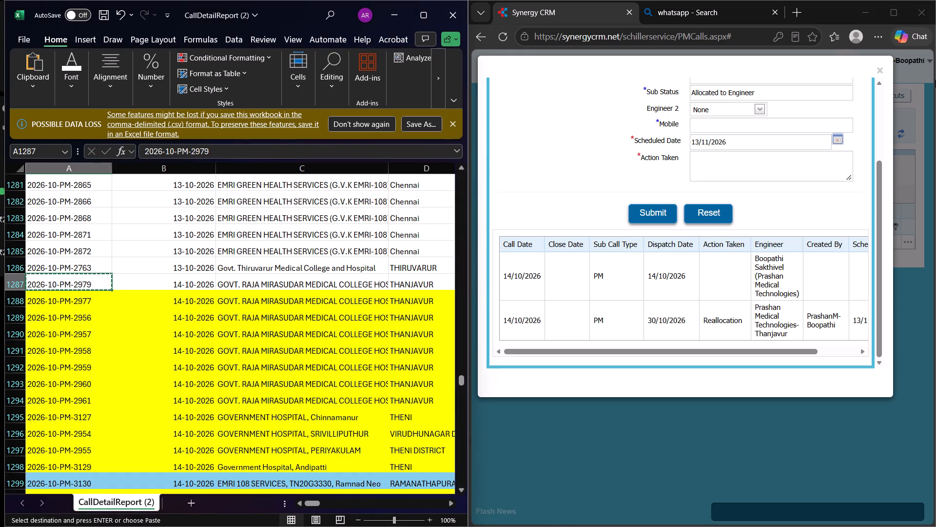
pyautogui.click(879, 68)
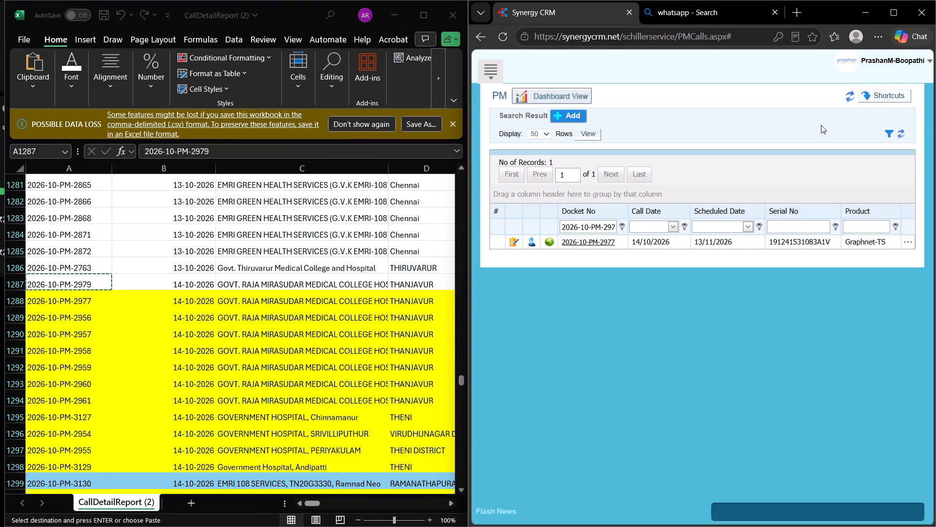
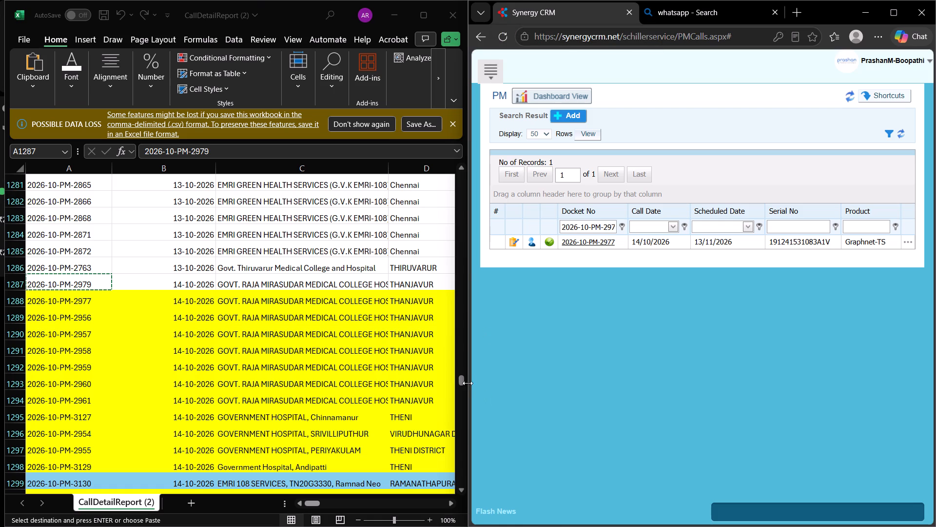
pyautogui.moveTo(461, 382); pyautogui.dragTo(460, 400)
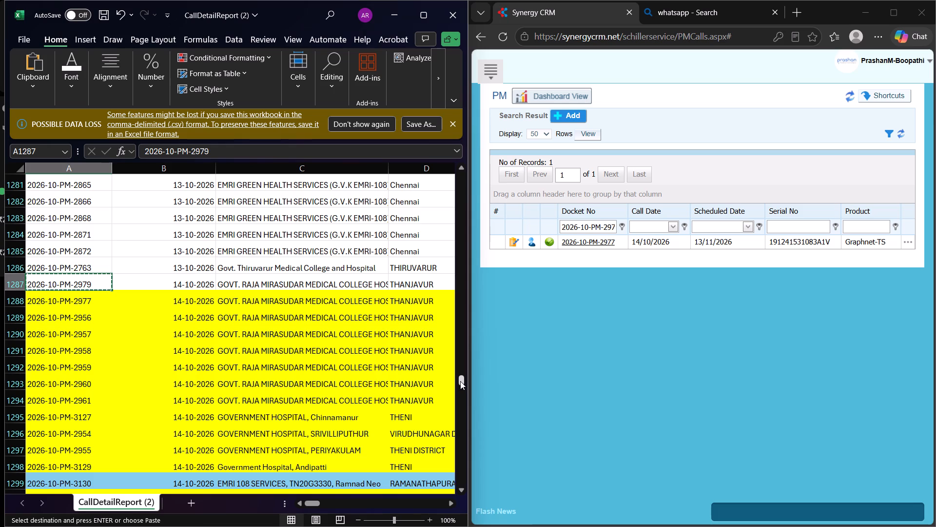
pyautogui.moveTo(460, 381); pyautogui.dragTo(461, 389)
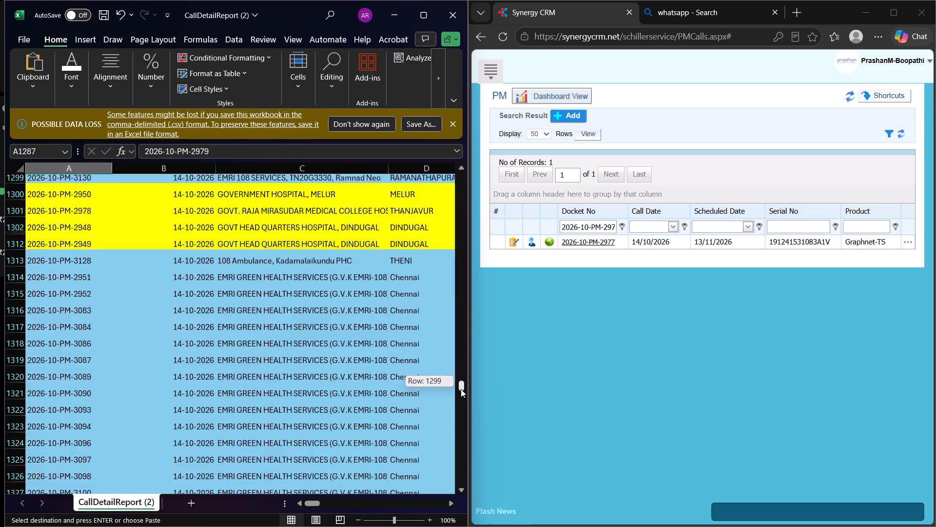
pyautogui.moveTo(461, 389); pyautogui.dragTo(464, 447)
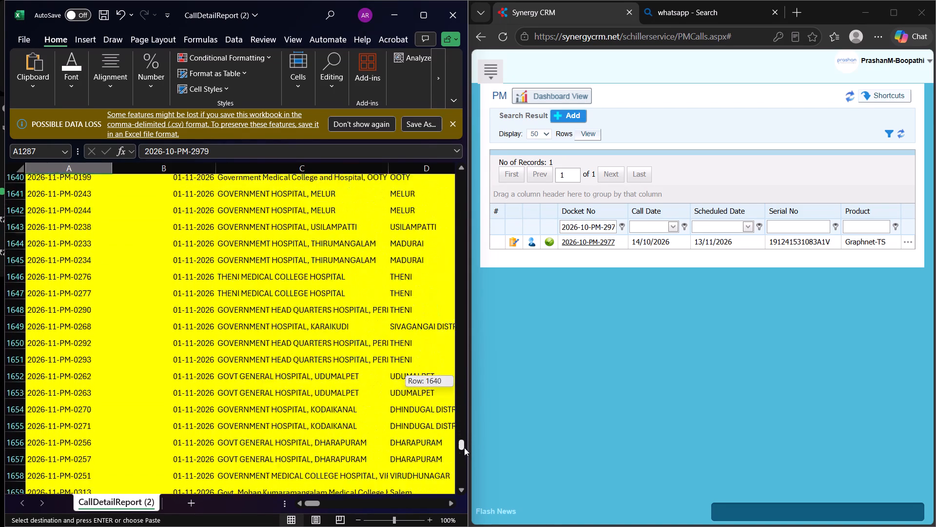
pyautogui.moveTo(464, 447); pyautogui.dragTo(466, 488)
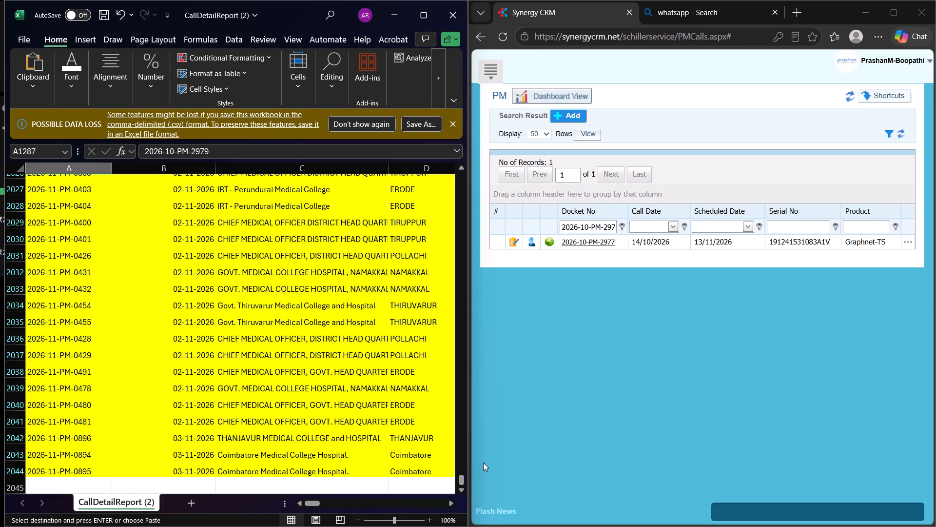
pyautogui.moveTo(462, 476); pyautogui.dragTo(460, 416)
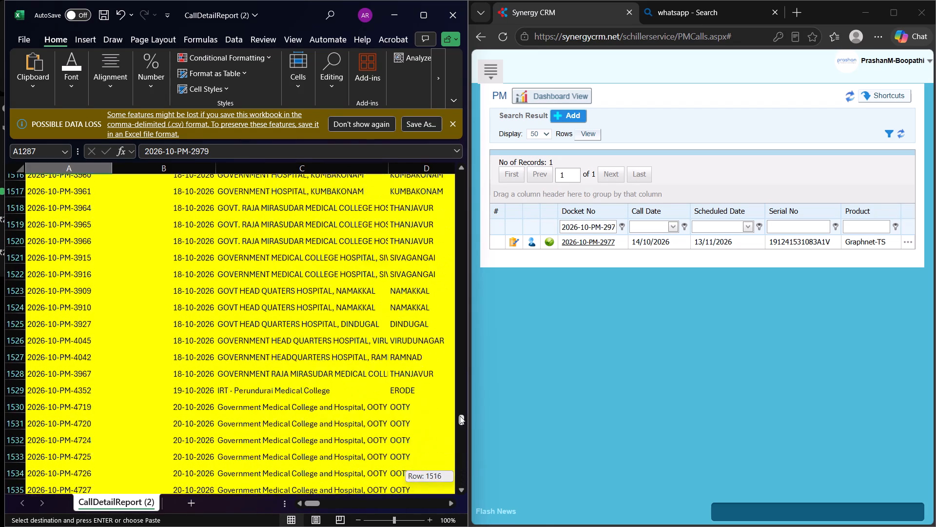
pyautogui.moveTo(460, 416); pyautogui.dragTo(474, 395)
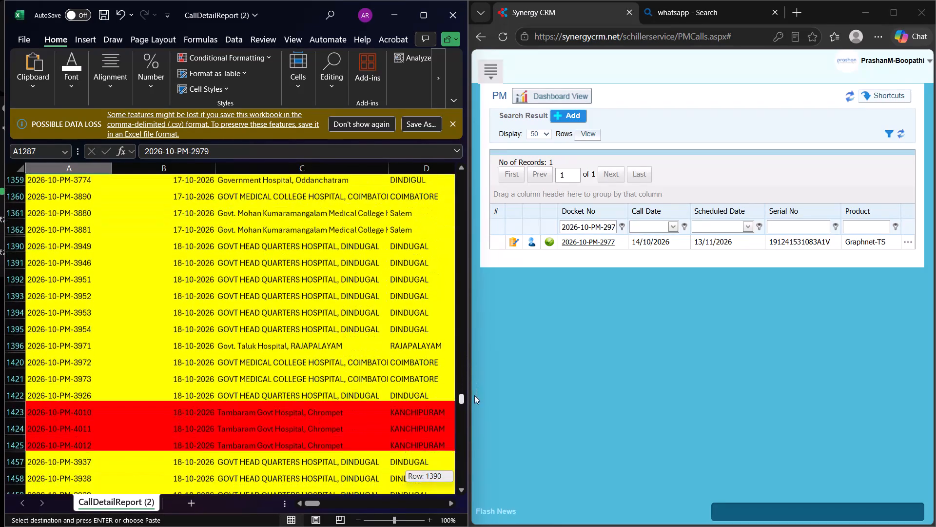
pyautogui.moveTo(474, 395); pyautogui.dragTo(476, 373)
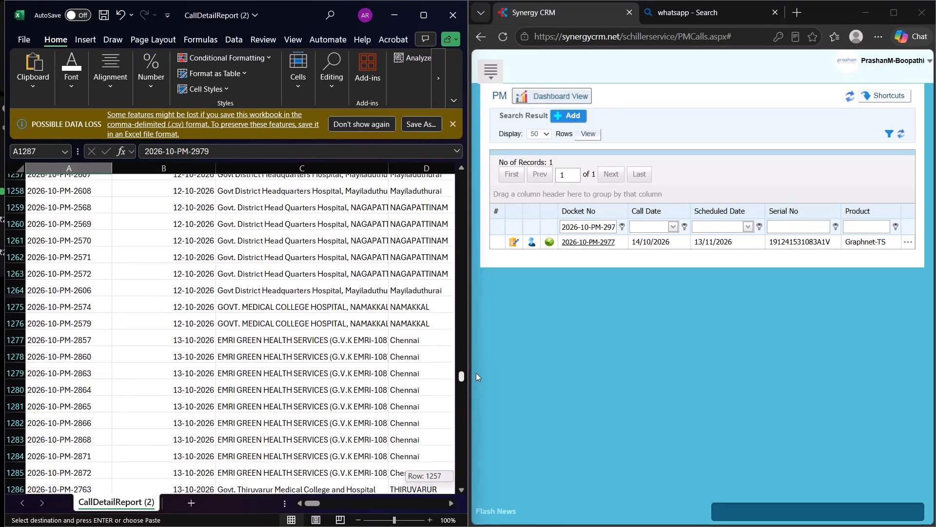
pyautogui.moveTo(476, 373); pyautogui.dragTo(477, 378)
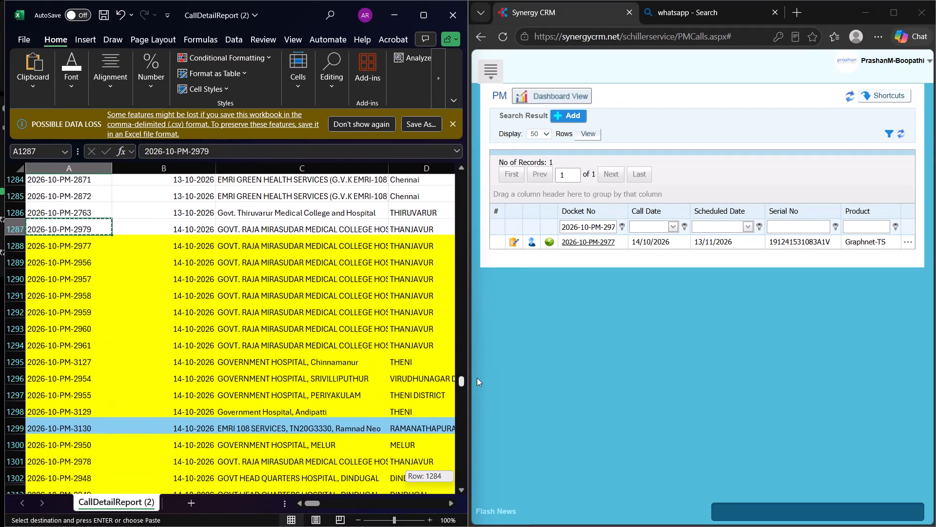
pyautogui.moveTo(477, 378); pyautogui.dragTo(477, 377)
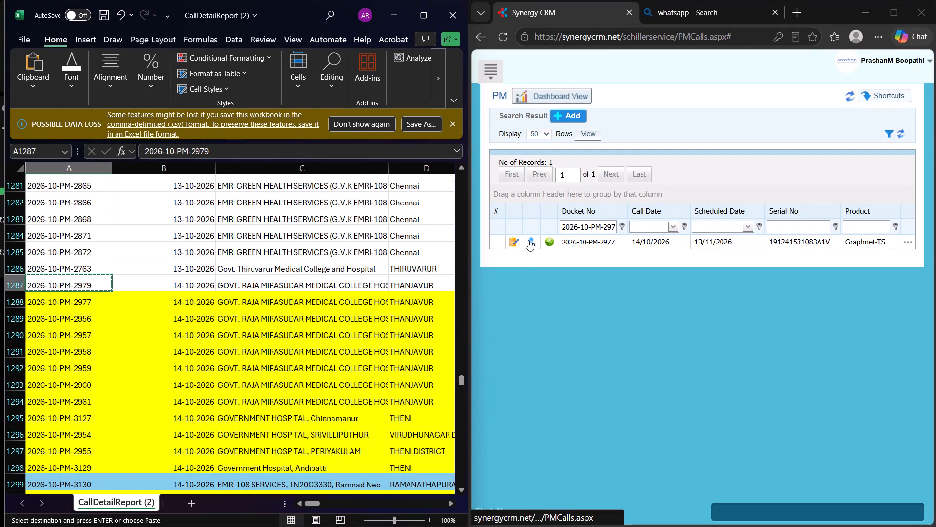
pyautogui.click(528, 240)
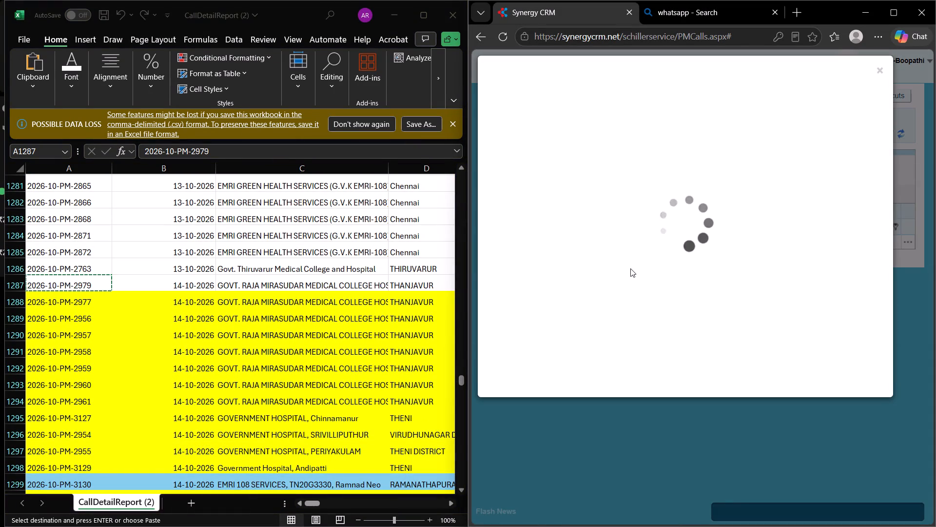
pyautogui.scroll(-5, 653, 289)
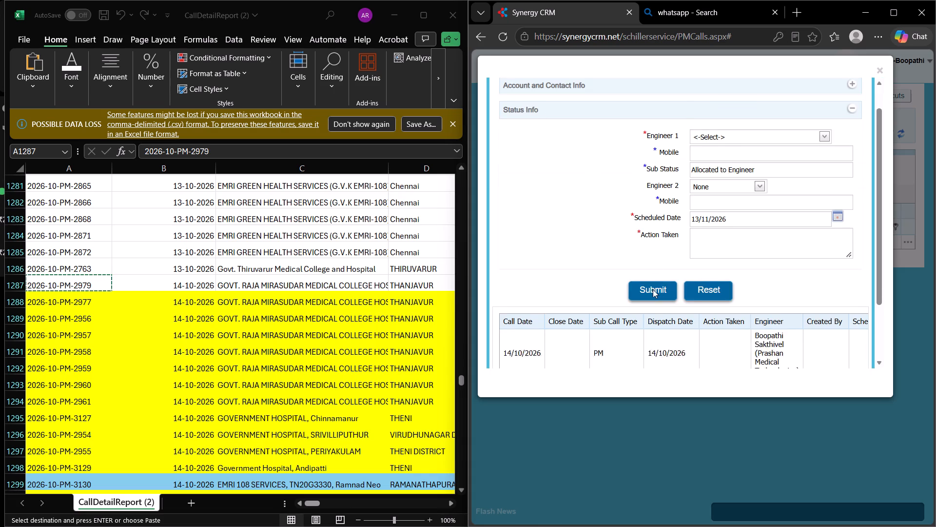
pyautogui.click(879, 72)
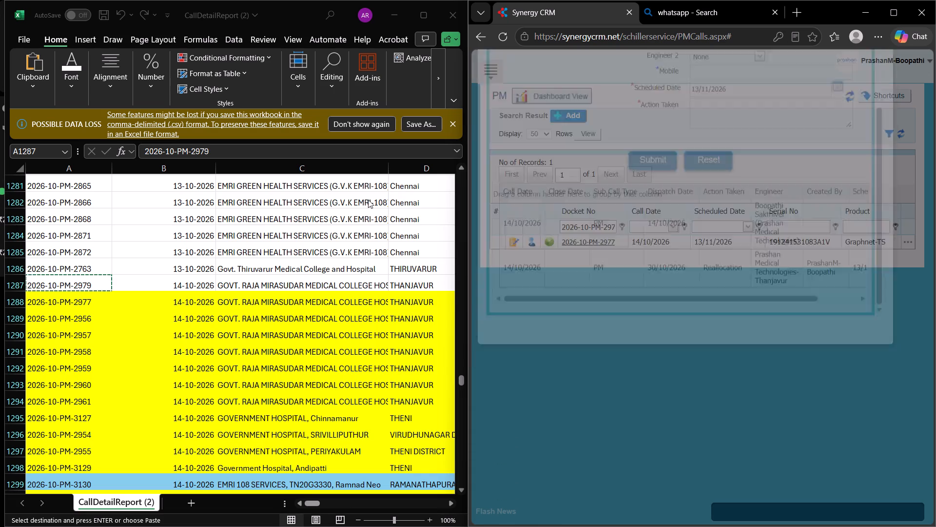
pyautogui.click(86, 284)
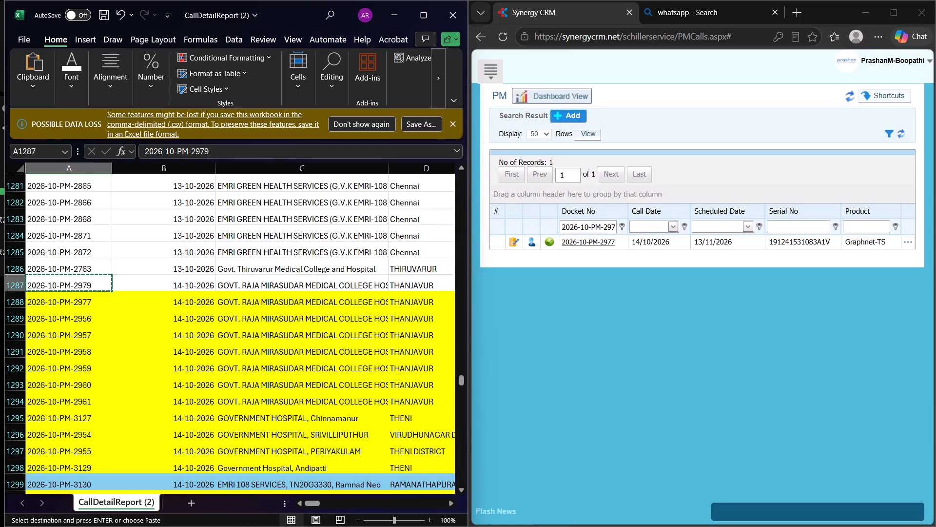
pyautogui.hotkey('ctrl', 'c')
pyautogui.moveTo(562, 226); pyautogui.dragTo(622, 229)
pyautogui.hotkey('ctrl', 'v')
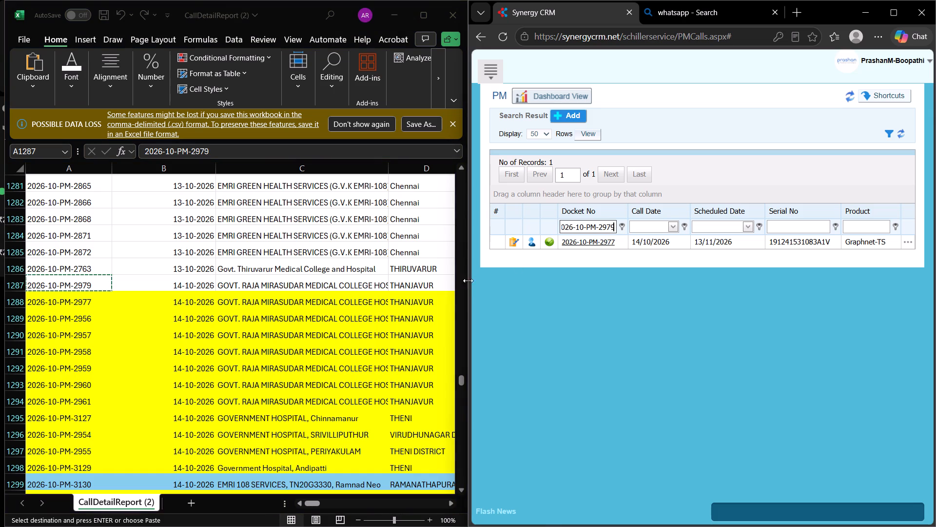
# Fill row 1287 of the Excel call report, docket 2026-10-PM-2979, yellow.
pyautogui.doubleClick(22, 283)
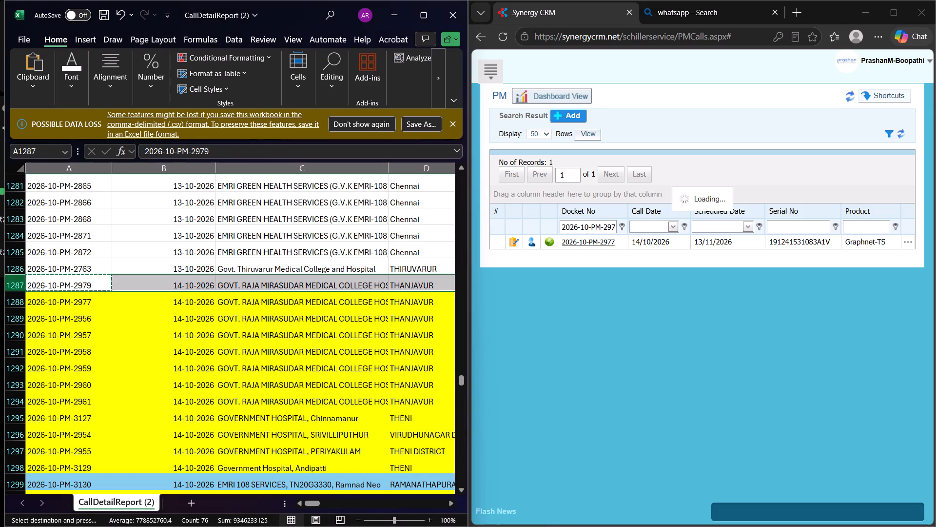
pyautogui.click(67, 94)
pyautogui.click(150, 142)
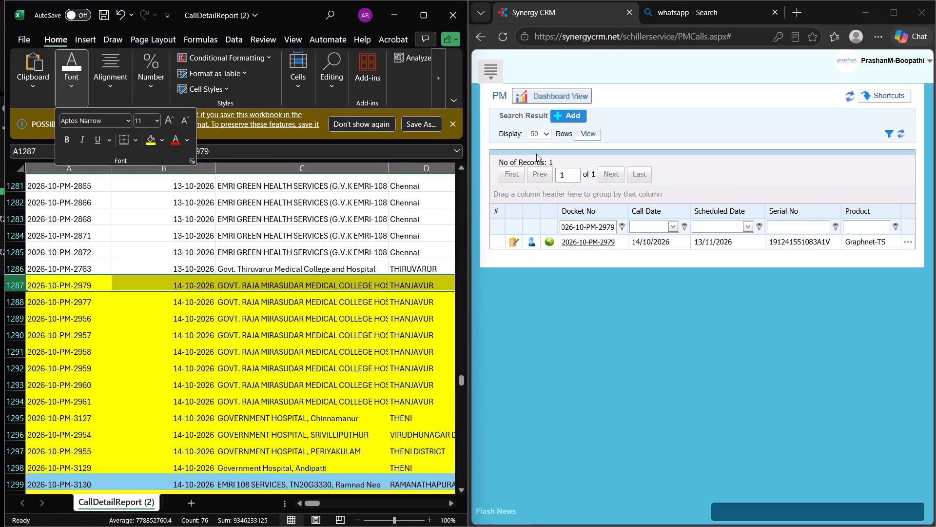
pyautogui.click(530, 242)
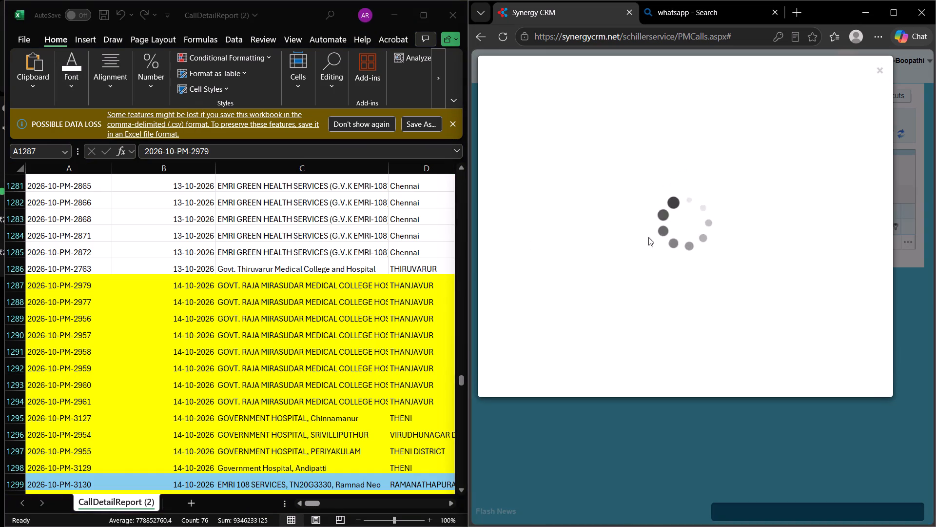
pyautogui.scroll(-4, 706, 247)
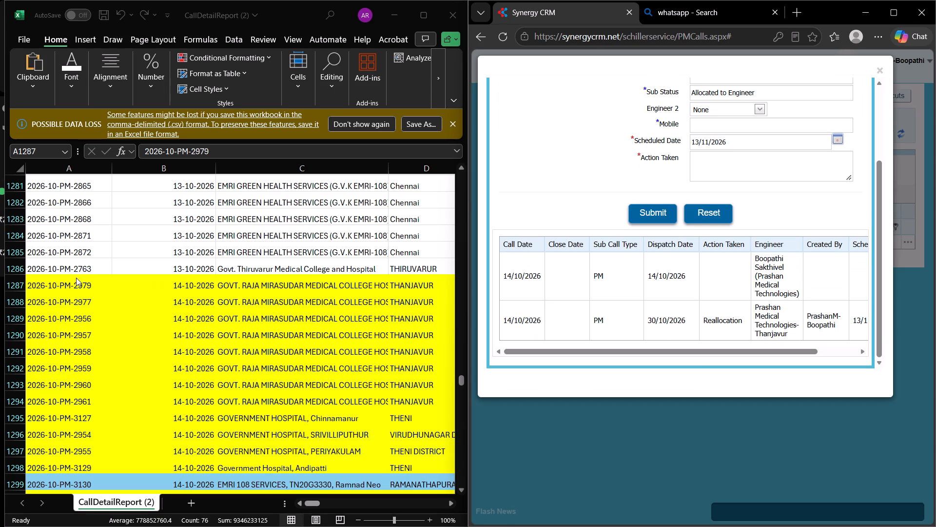
pyautogui.doubleClick(50, 265)
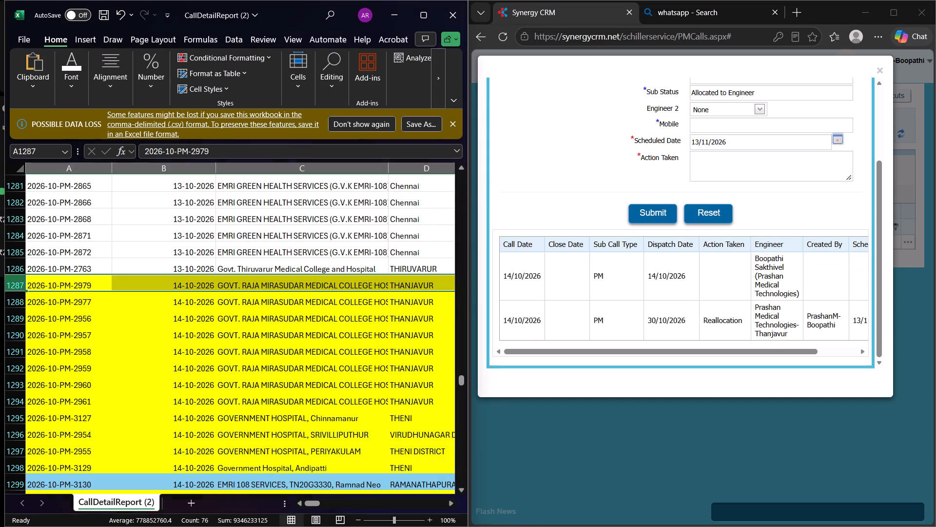
pyautogui.click(50, 265)
pyautogui.hotkey('ctrl', 'c')
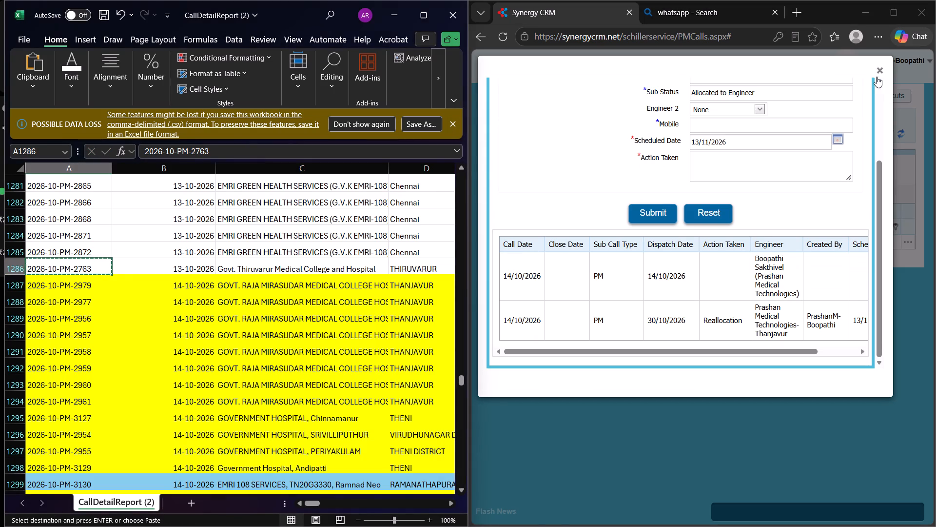
pyautogui.click(877, 72)
pyautogui.moveTo(564, 226); pyautogui.dragTo(635, 226)
pyautogui.hotkey('ctrl', 'v')
# Fill row 1286 of the Excel call report, docket 2026-10-PM-2763, yellow.
pyautogui.doubleClick(14, 264)
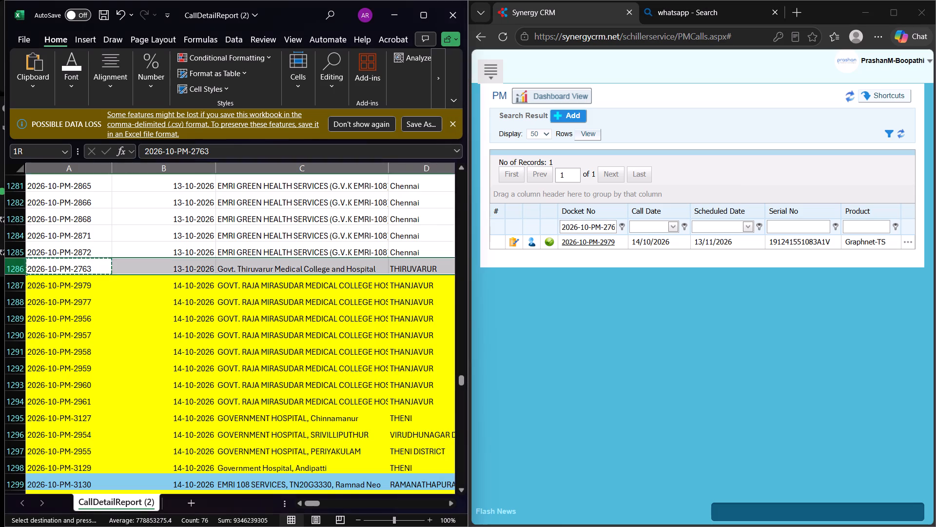
pyautogui.click(70, 85)
pyautogui.click(153, 143)
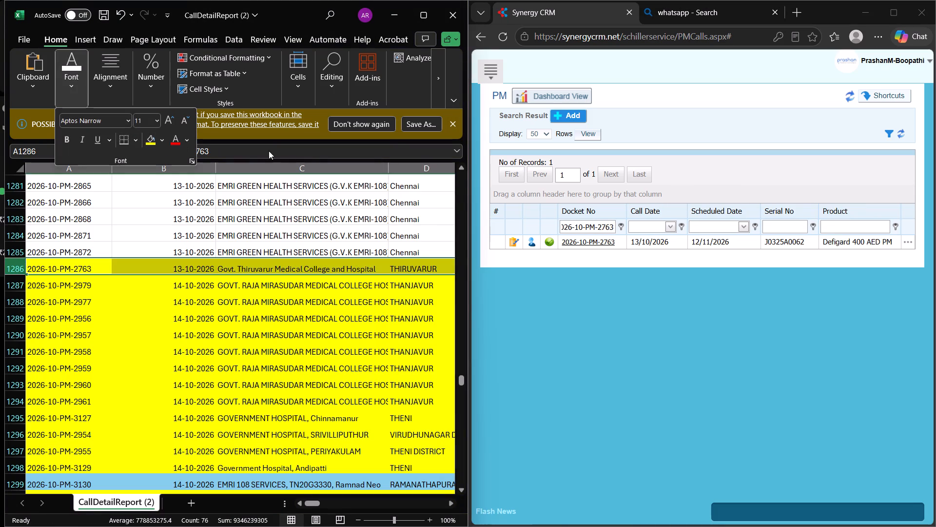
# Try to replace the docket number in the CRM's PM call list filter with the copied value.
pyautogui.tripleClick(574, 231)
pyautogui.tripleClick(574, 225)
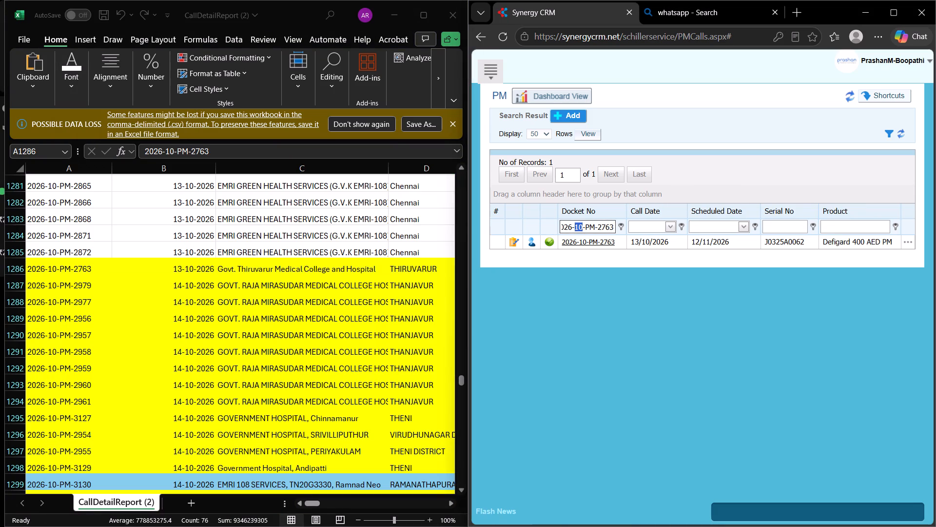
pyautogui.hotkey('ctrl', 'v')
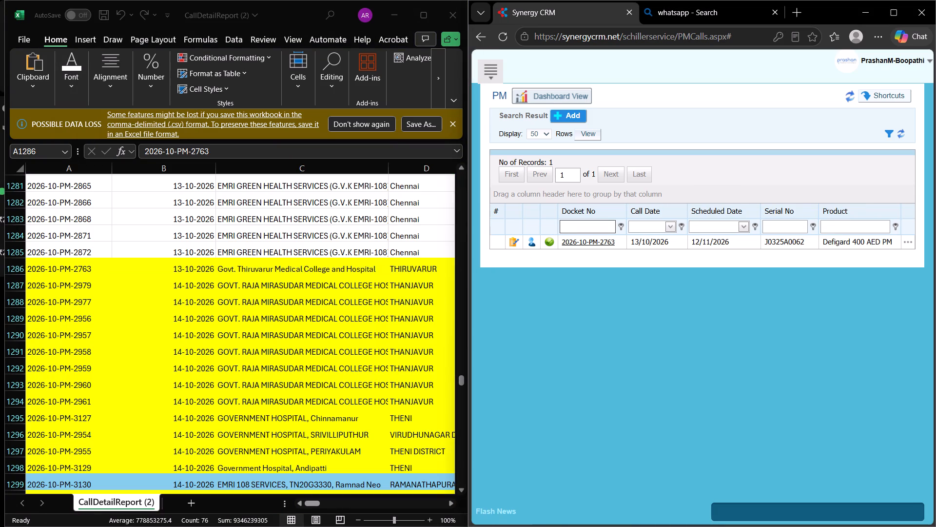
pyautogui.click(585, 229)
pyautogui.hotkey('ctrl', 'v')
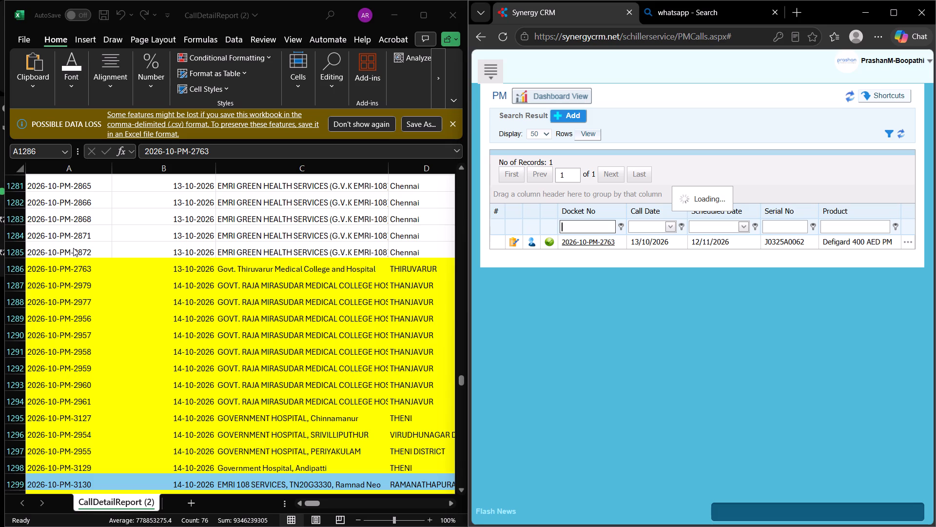
# Look up docket 2026-10-PM-2872 from call report row 1285 in the CRM's PM call list.
pyautogui.doubleClick(73, 248)
pyautogui.click(75, 249)
pyautogui.hotkey('ctrl', 'c')
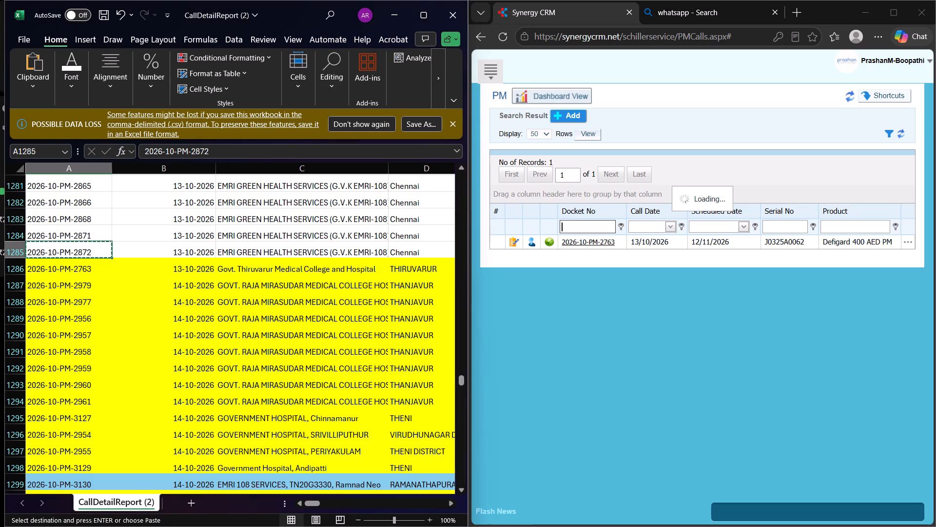
pyautogui.click(587, 223)
pyautogui.click(584, 226)
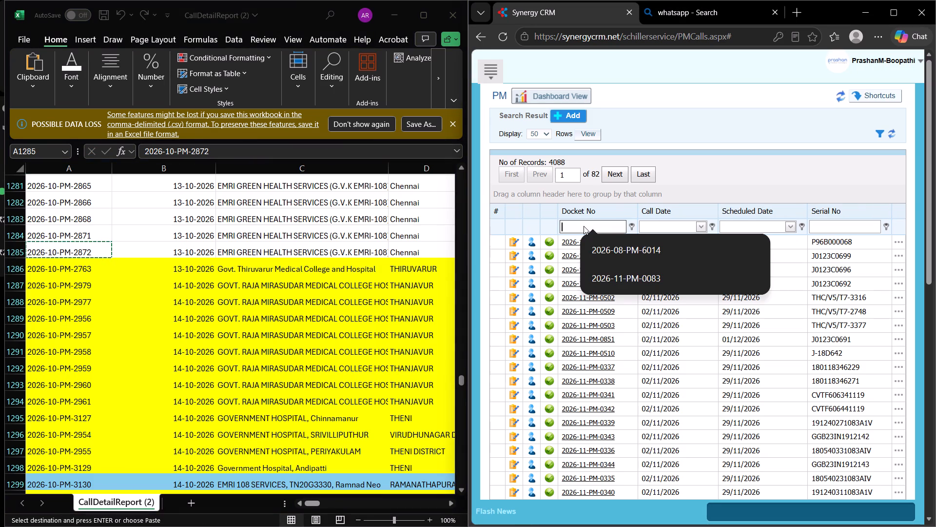
pyautogui.click(584, 226)
pyautogui.hotkey('ctrl', 'v')
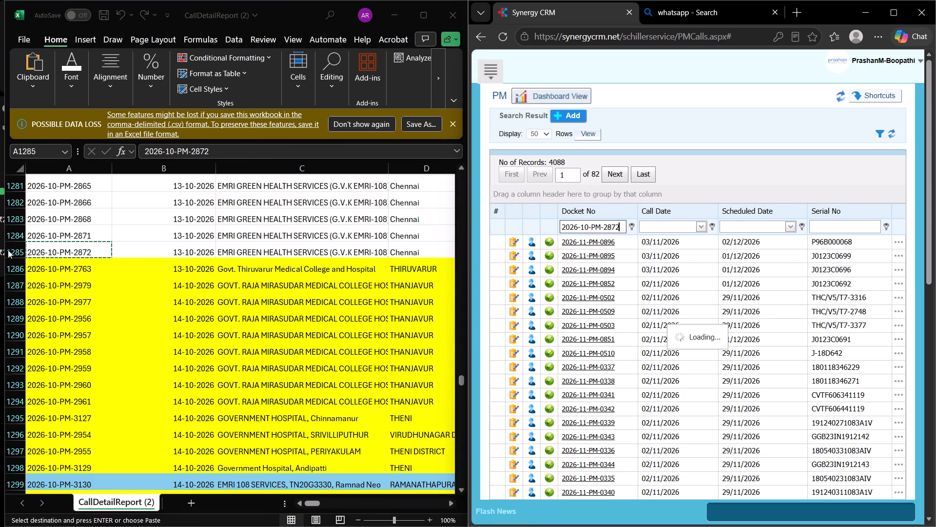
pyautogui.doubleClick(8, 250)
pyautogui.click(67, 82)
pyautogui.click(150, 140)
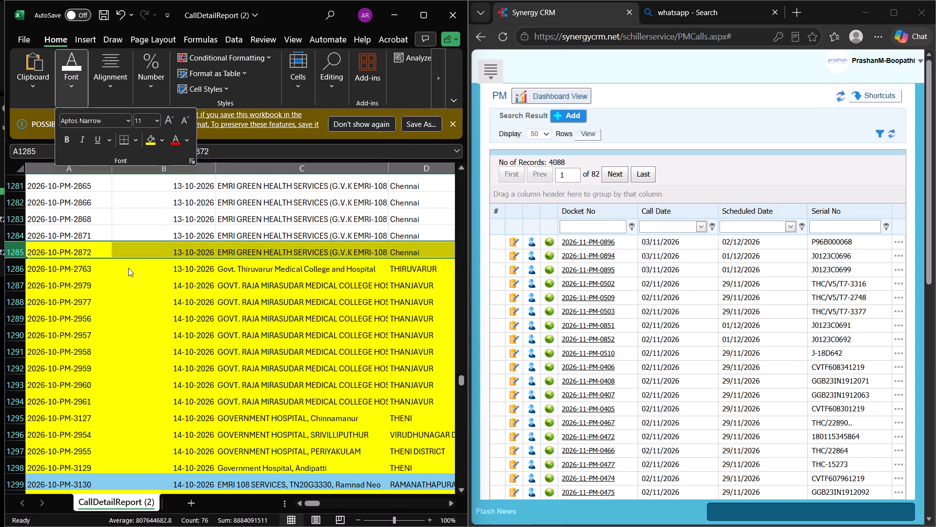
pyautogui.click(164, 144)
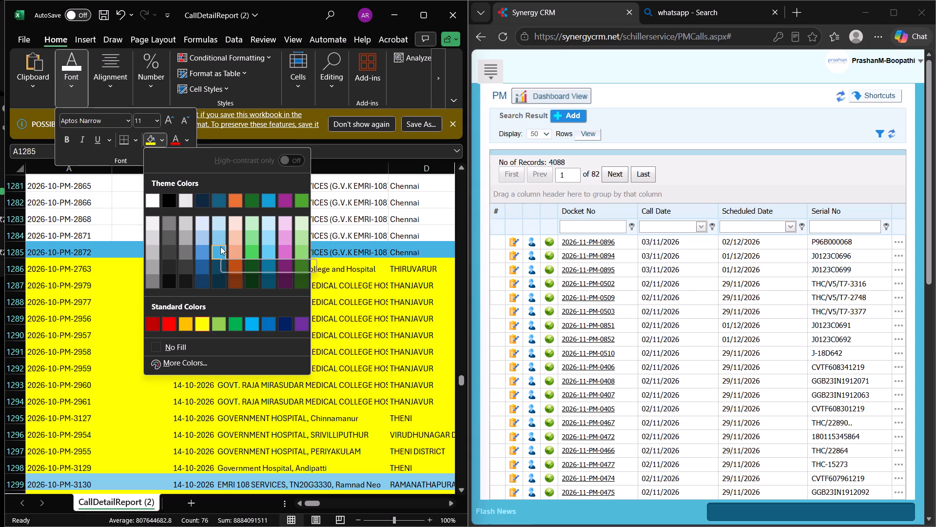
pyautogui.click(221, 240)
# Fill the Chennai EMRI Green Health Services rows 1277 to 1284 of the call report light blue.
pyautogui.scroll(4, 128, 282)
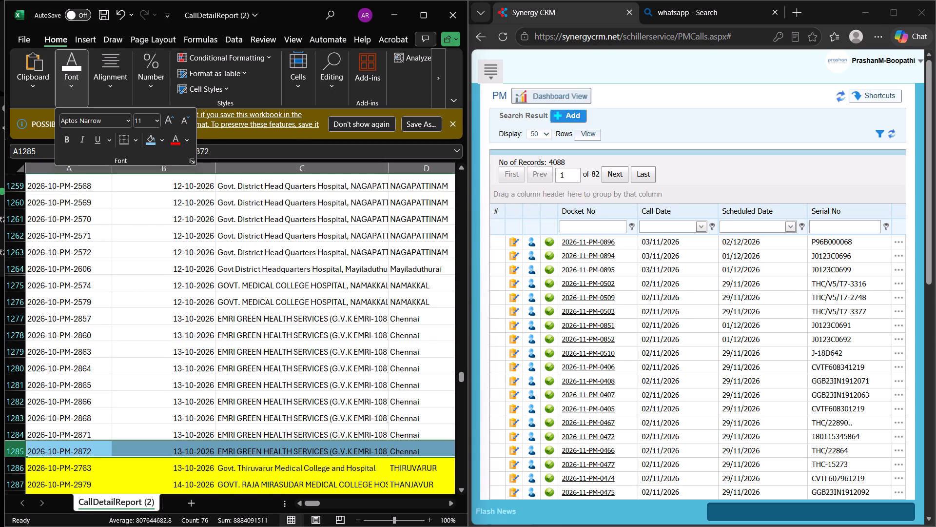
pyautogui.moveTo(19, 318); pyautogui.dragTo(35, 426)
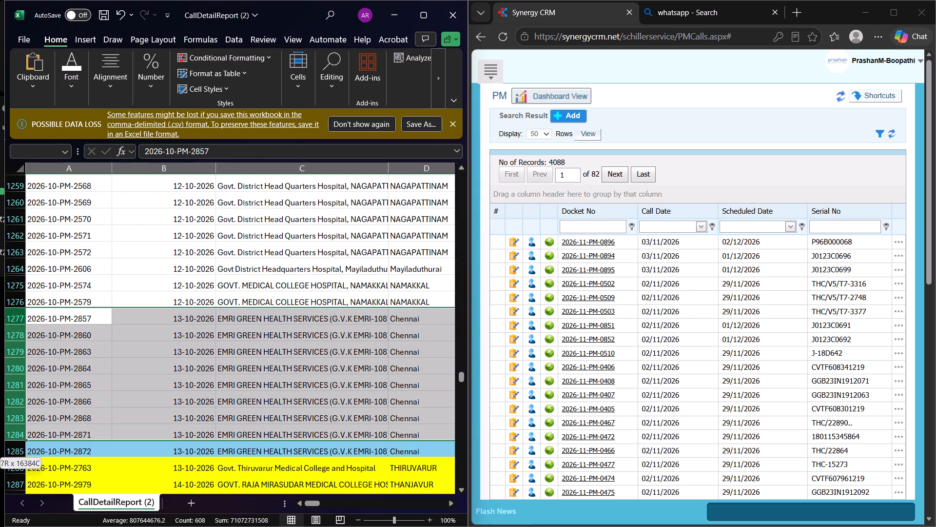
pyautogui.moveTo(35, 426); pyautogui.dragTo(35, 425)
pyautogui.click(74, 86)
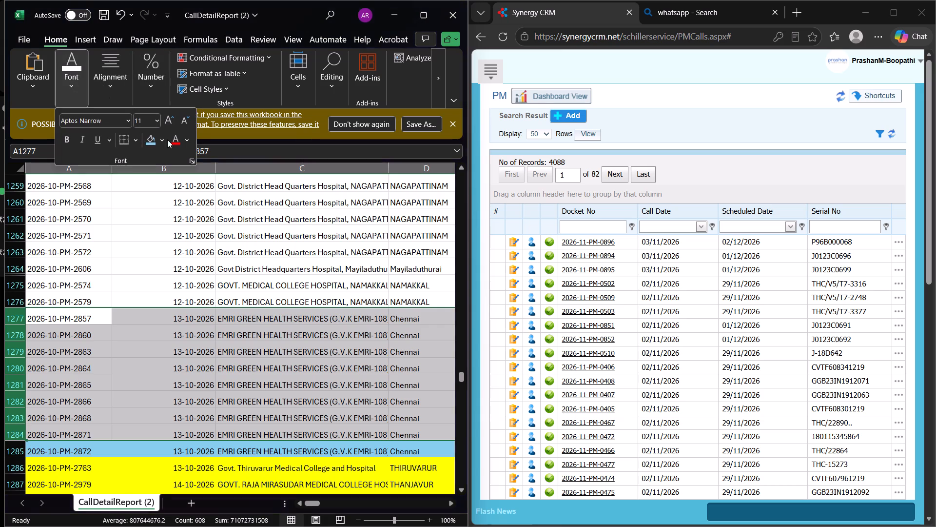
pyautogui.click(150, 140)
pyautogui.scroll(2, 125, 245)
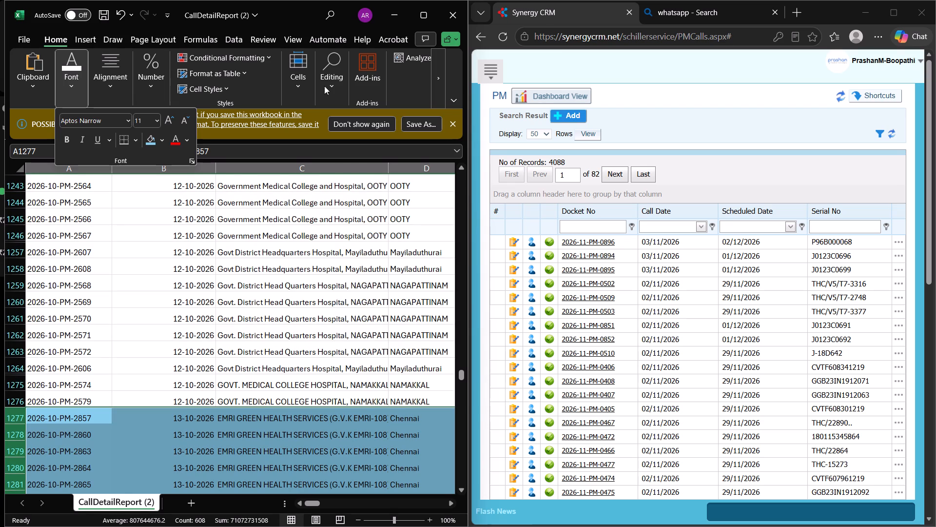
pyautogui.click(84, 402)
pyautogui.hotkey('ctrl', 'c')
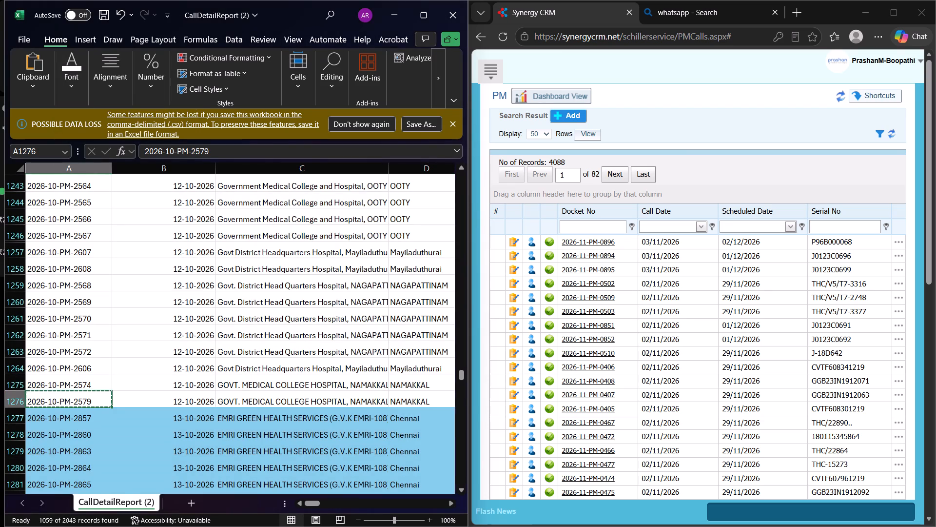
pyautogui.click(595, 228)
pyautogui.hotkey('ctrl', 'v')
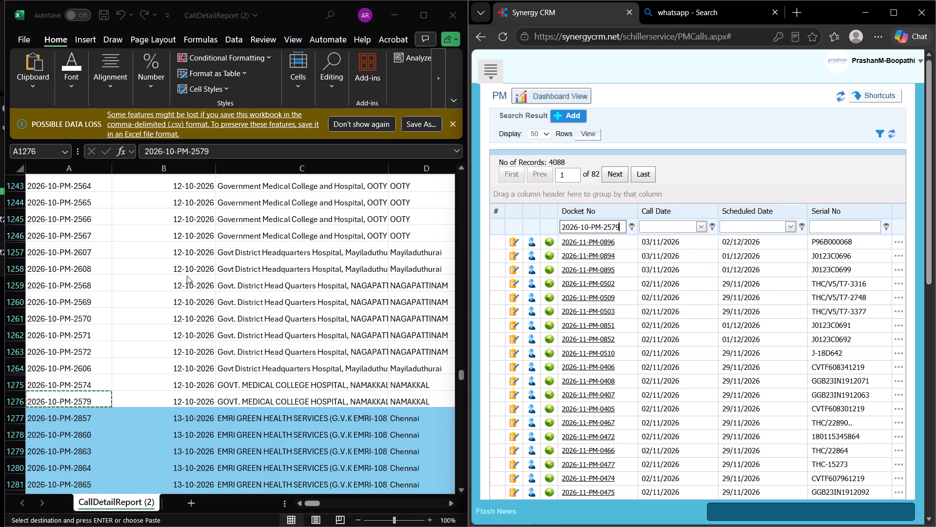
# Fill row 1276 of the Excel call report, docket 2026-10-PM-2579, yellow.
pyautogui.doubleClick(15, 401)
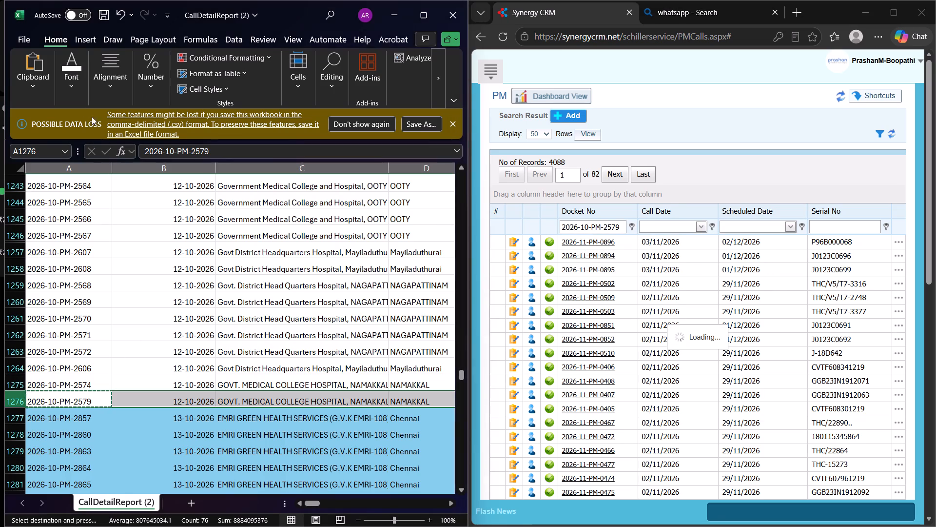
pyautogui.click(76, 90)
pyautogui.click(159, 142)
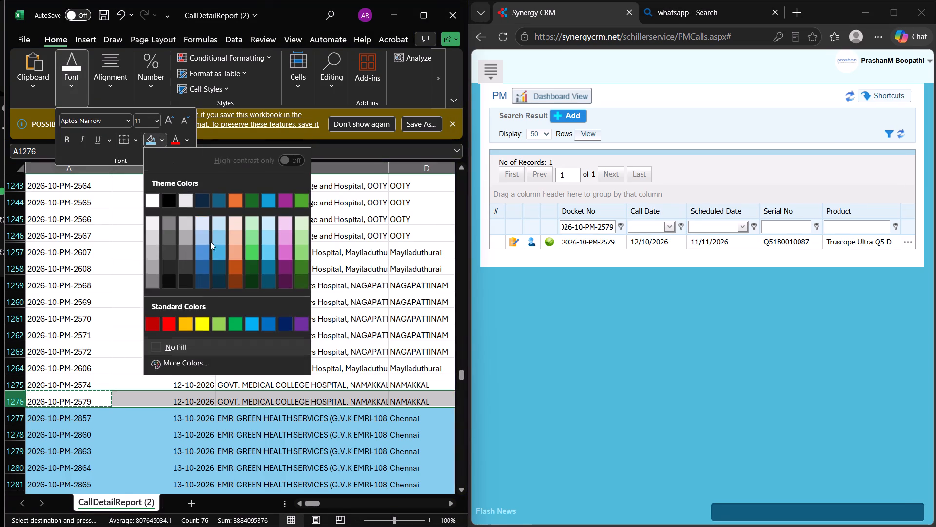
pyautogui.click(198, 323)
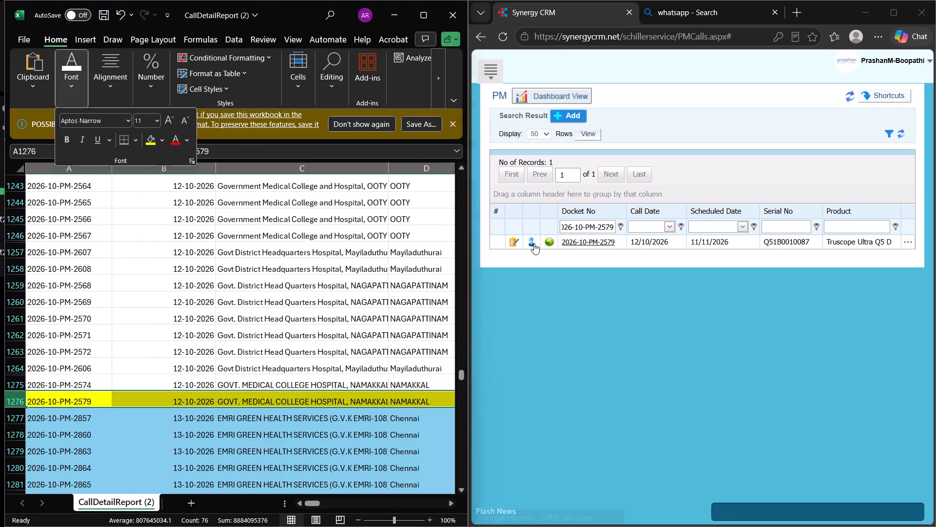
# Allocate docket 2026-10-PM-2579 in the CRM to Prashan Medical Technologies-Salem with action taken REALLOCATION, and submit it.
pyautogui.click(534, 243)
pyautogui.scroll(-5, 722, 206)
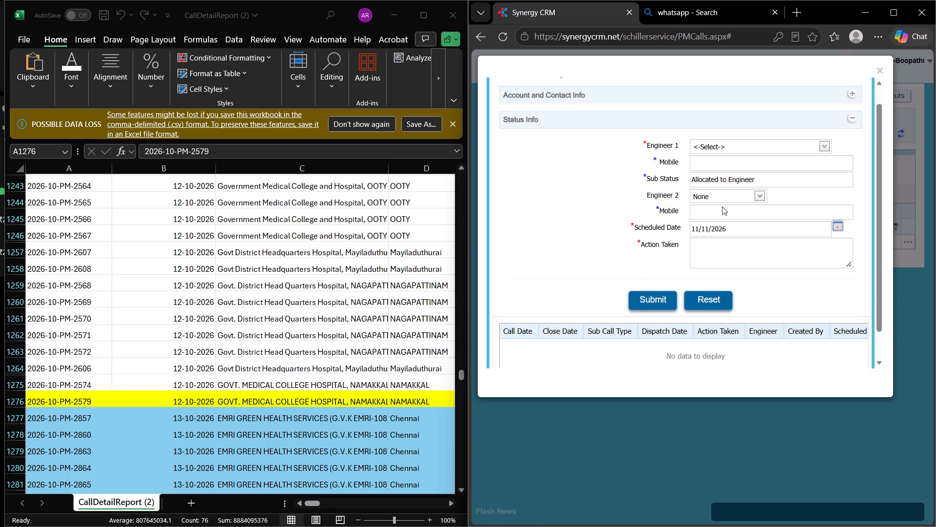
pyautogui.scroll(3, 749, 176)
pyautogui.click(829, 168)
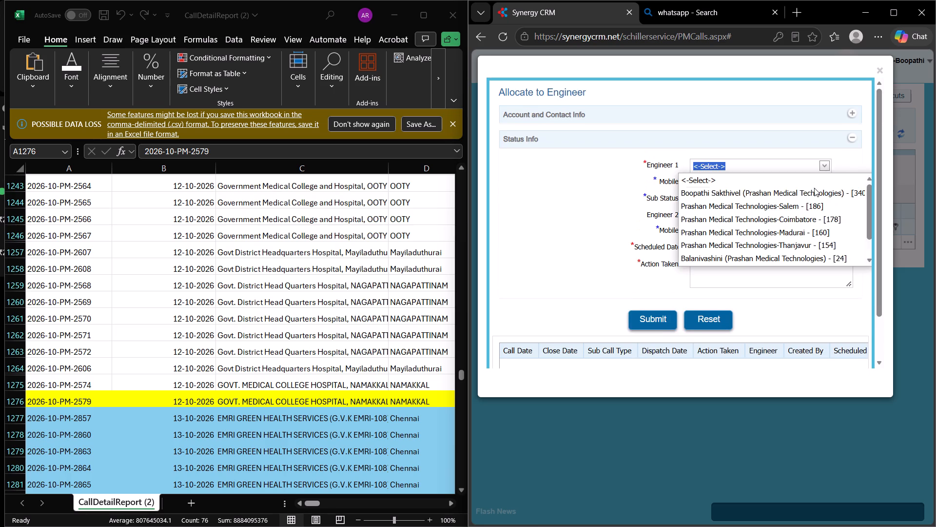
pyautogui.click(790, 209)
pyautogui.click(744, 274)
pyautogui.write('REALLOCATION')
pyautogui.click(654, 322)
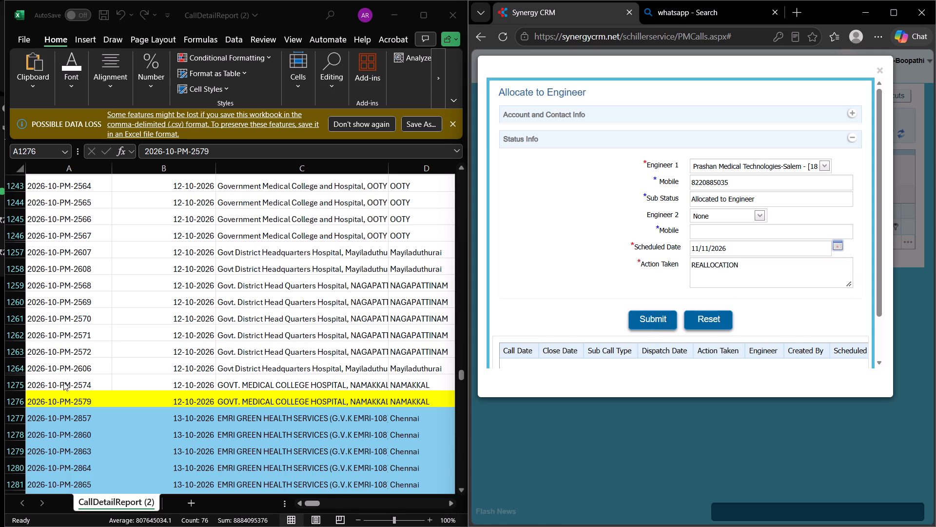
pyautogui.click(74, 383)
pyautogui.click(74, 383)
pyautogui.click(74, 383)
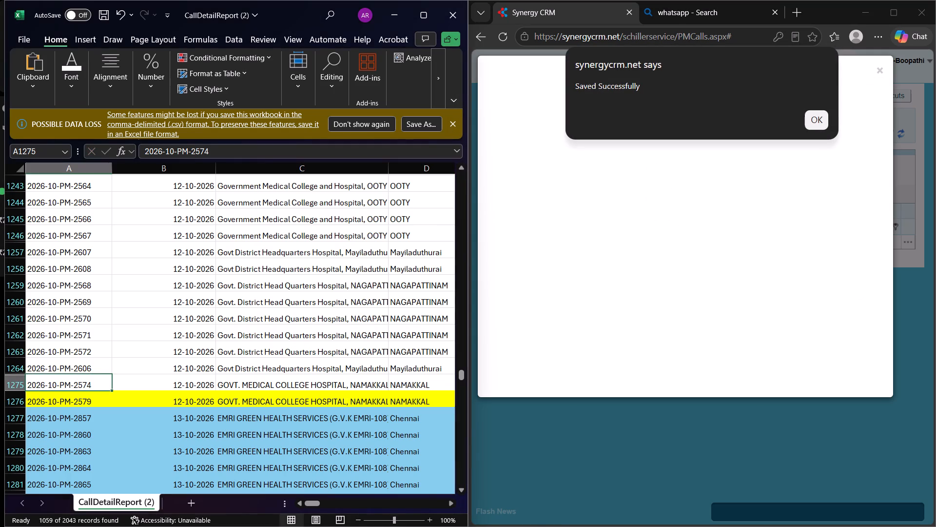
pyautogui.hotkey('ctrl', 'c')
pyautogui.click(816, 114)
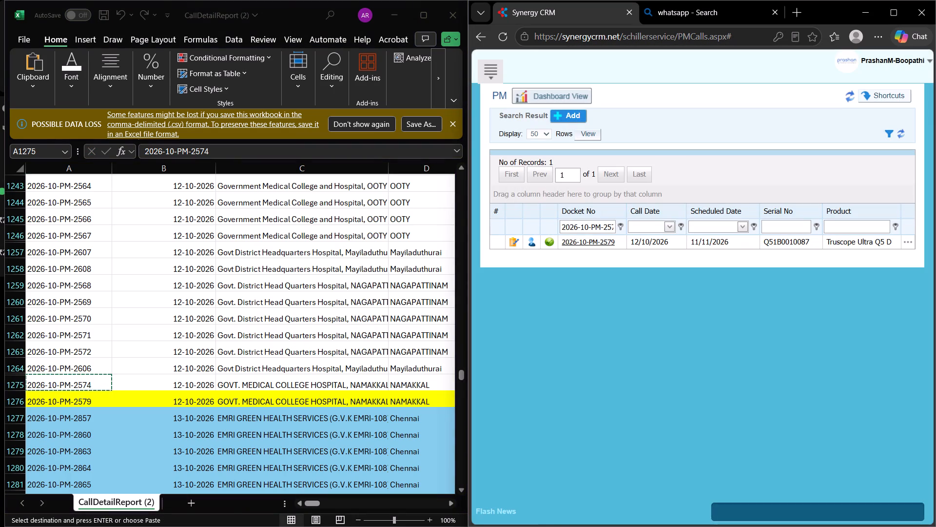
pyautogui.moveTo(564, 227); pyautogui.dragTo(629, 229)
pyautogui.hotkey('ctrl', 'v')
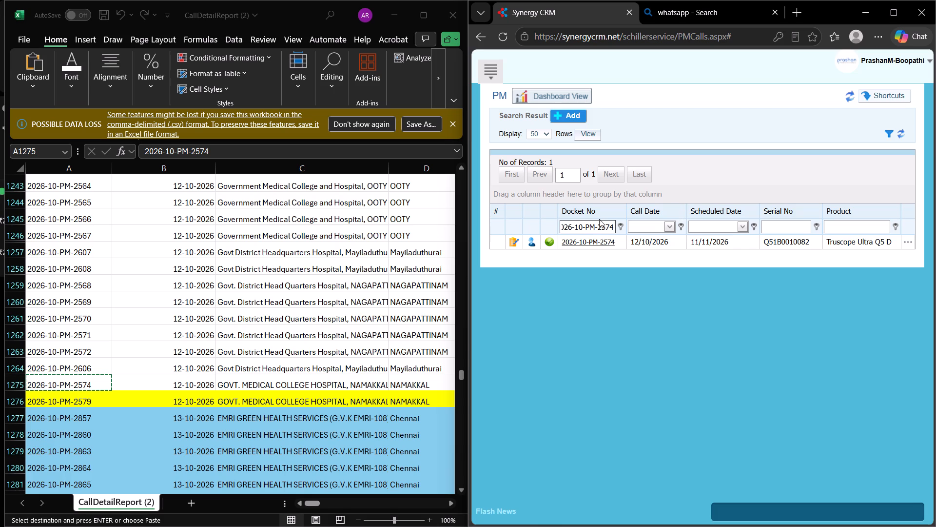
# Allocate docket 2026-10-PM-2574 to Prashan Medical Technologies-Salem with action taken REALLOCATION, and submit it.
pyautogui.click(531, 239)
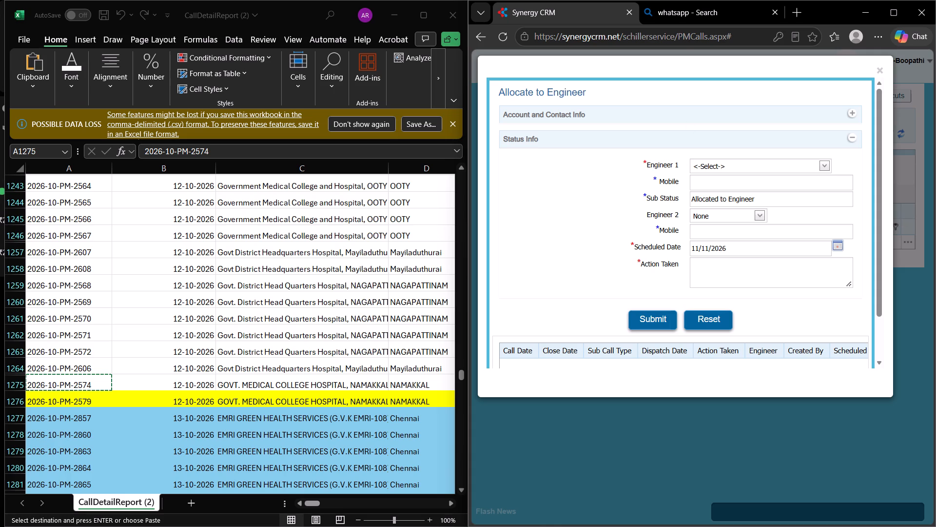
pyautogui.click(824, 164)
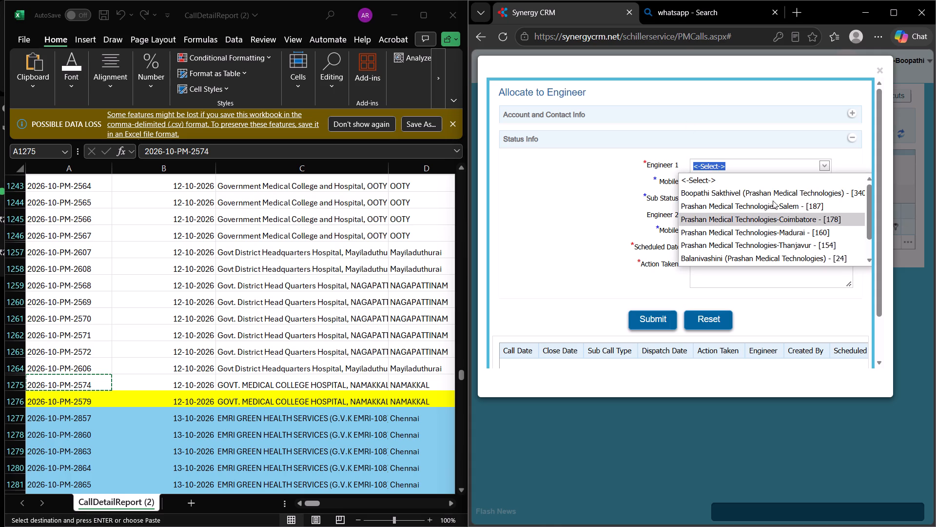
pyautogui.click(773, 201)
pyautogui.click(773, 203)
pyautogui.scroll(-5, 759, 217)
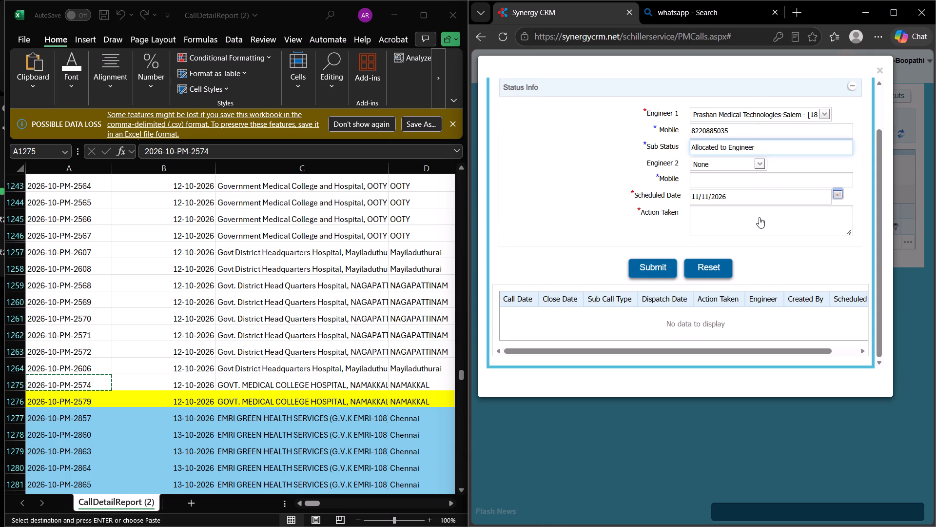
pyautogui.click(762, 204)
pyautogui.click(757, 216)
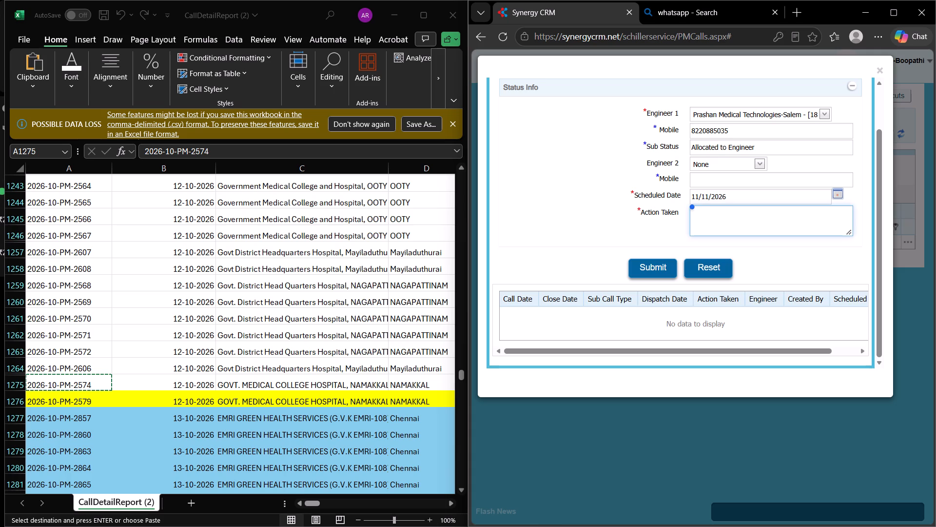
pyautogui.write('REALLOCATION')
pyautogui.click(663, 265)
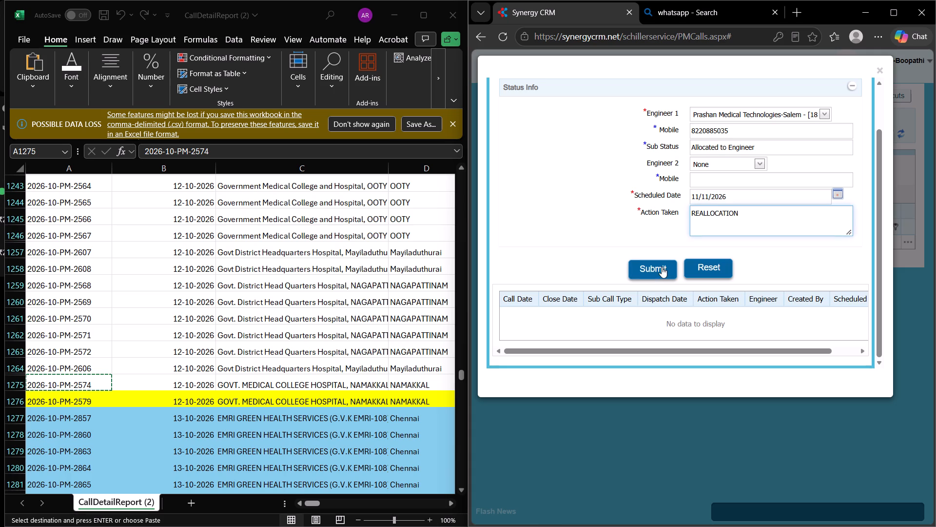
pyautogui.doubleClick(11, 380)
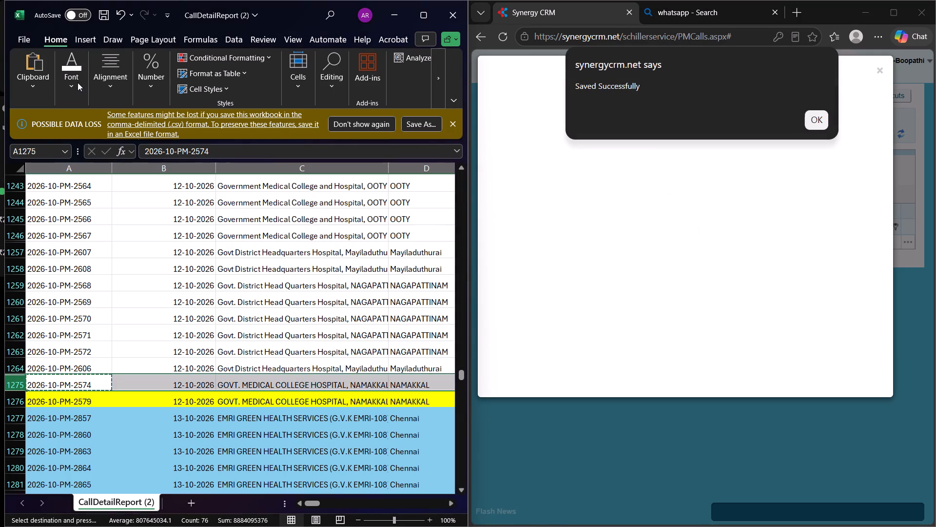
pyautogui.click(78, 81)
pyautogui.click(145, 142)
pyautogui.doubleClick(79, 371)
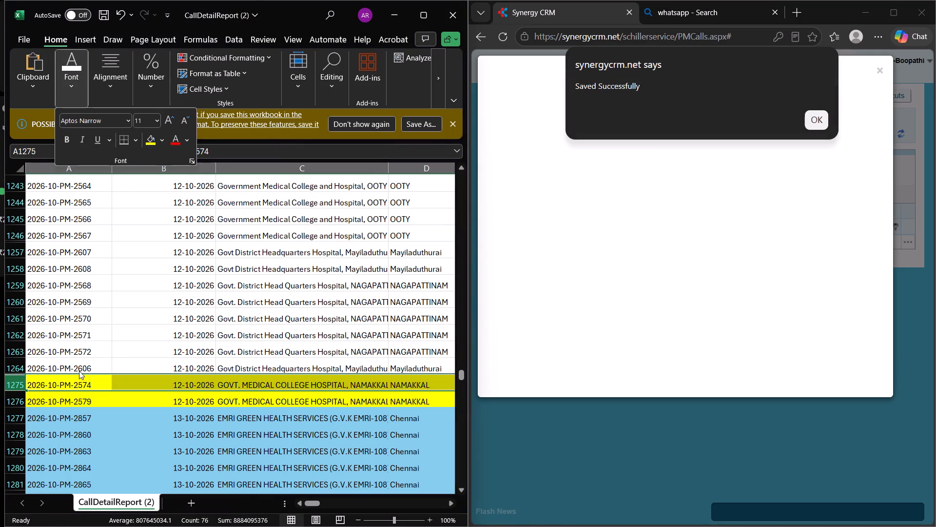
pyautogui.hotkey('ctrl', 'c')
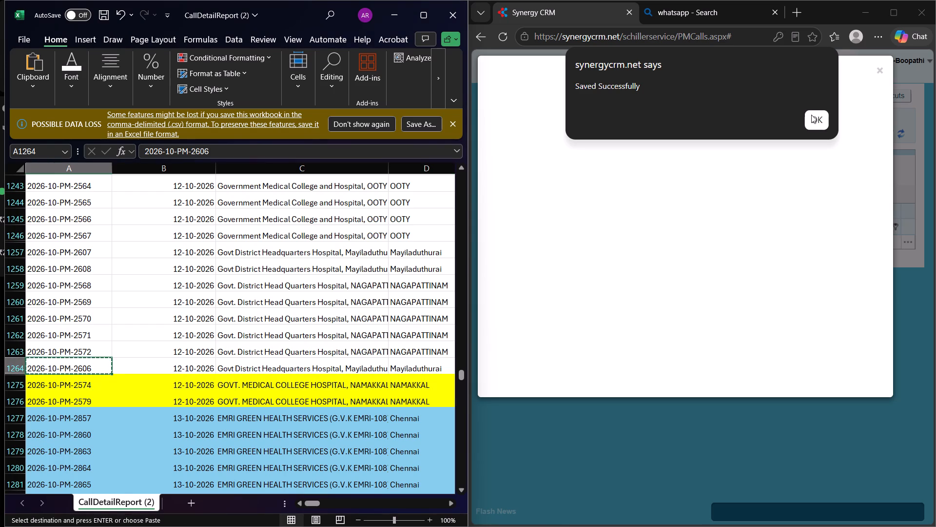
pyautogui.click(811, 116)
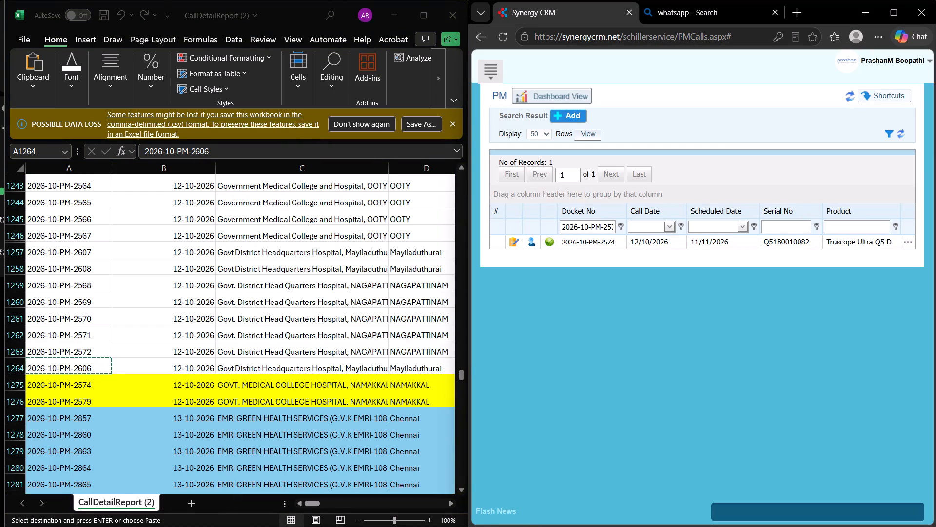
pyautogui.click(561, 227)
pyautogui.moveTo(563, 227); pyautogui.dragTo(627, 229)
pyautogui.hotkey('ctrl', 'v')
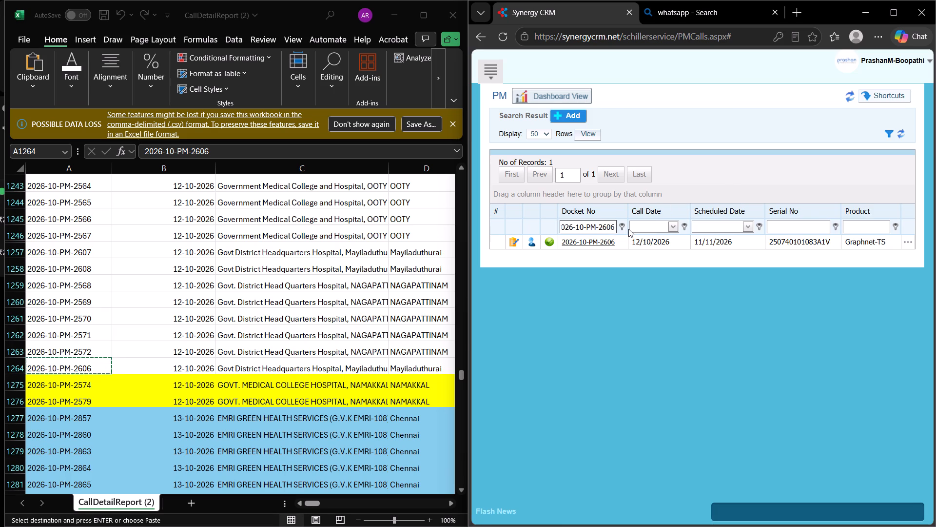
pyautogui.moveTo(628, 229); pyautogui.dragTo(638, 229, button='middle')
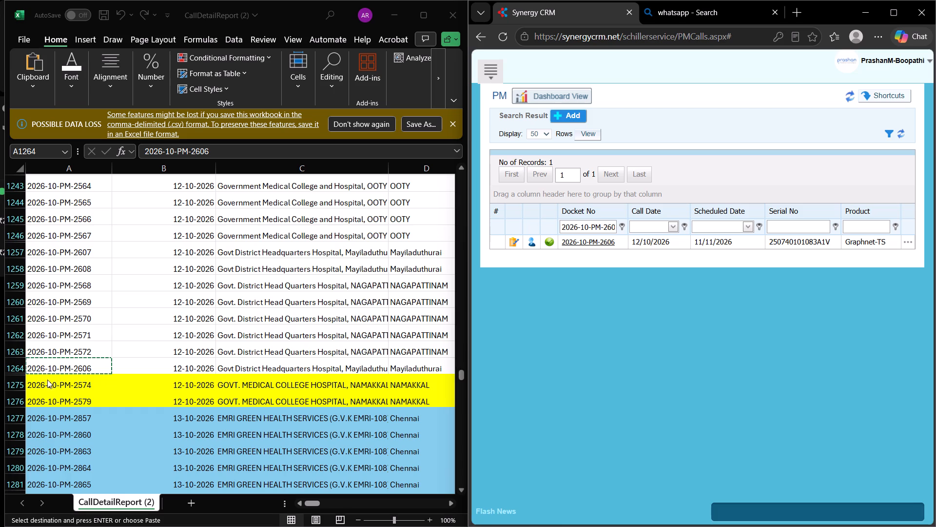
pyautogui.click(64, 366)
pyautogui.hotkey('ctrl', 'c')
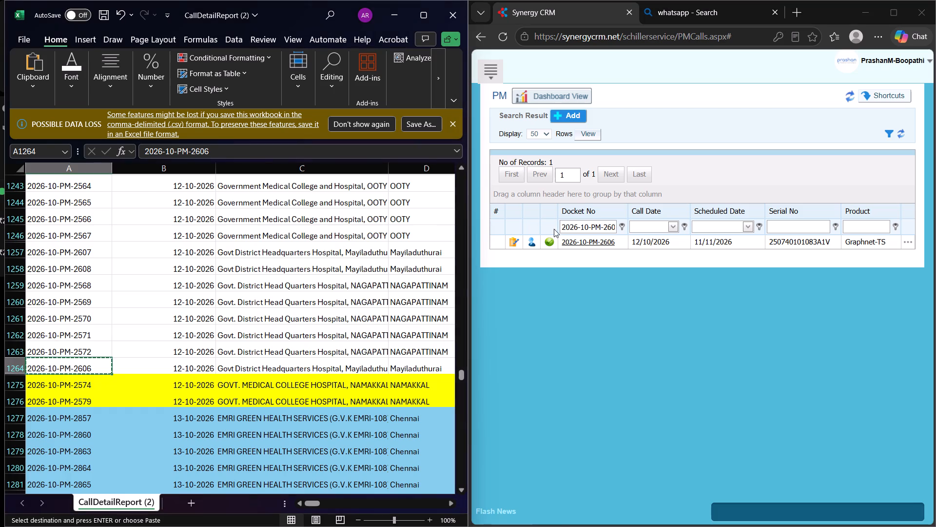
pyautogui.moveTo(562, 227); pyautogui.dragTo(648, 229)
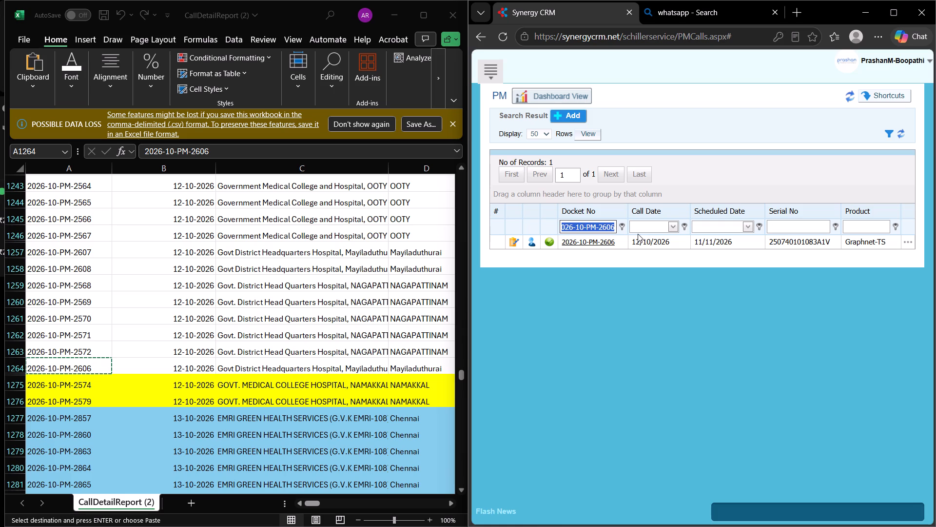
pyautogui.hotkey('ctrl', 'v')
# Fill row 1264 of the Excel call report, docket 2026-10-PM-2606, yellow.
pyautogui.click(18, 366)
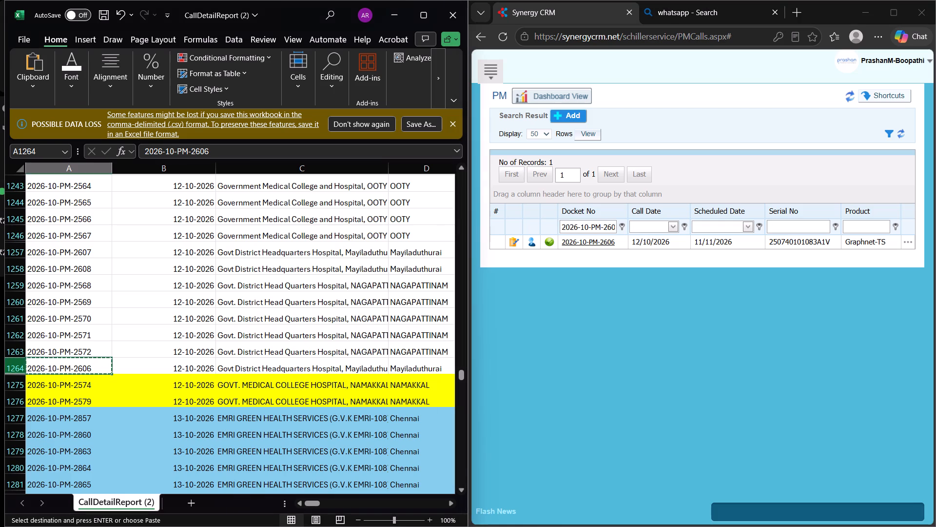
pyautogui.doubleClick(18, 365)
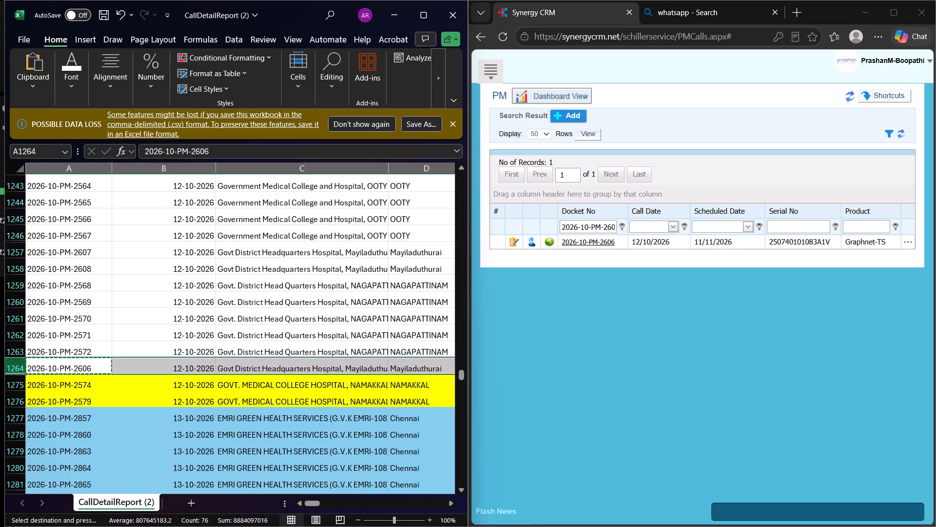
pyautogui.click(75, 84)
pyautogui.click(154, 142)
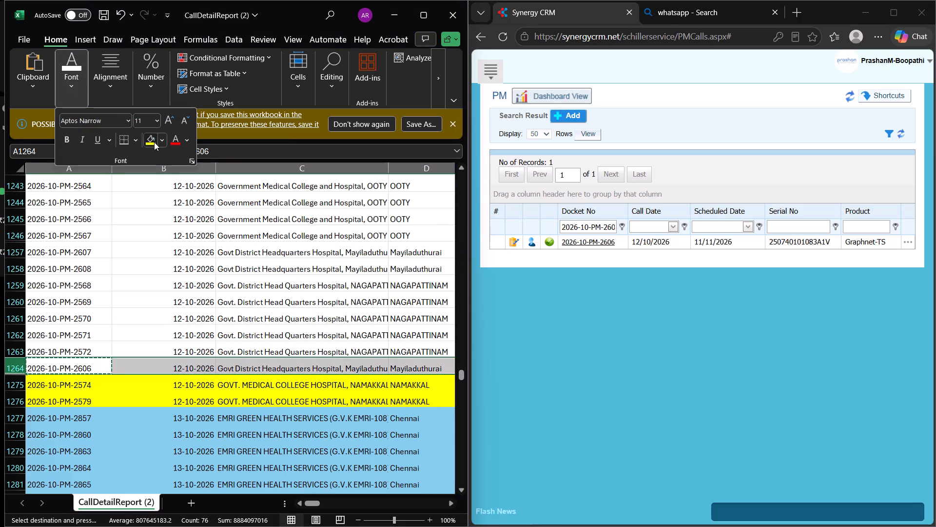
# Allocate docket 2026-10-PM-2606 in the CRM to Prashan Medical Technologies-Thanjavur with action taken REALLOCATION, and submit it.
pyautogui.click(534, 243)
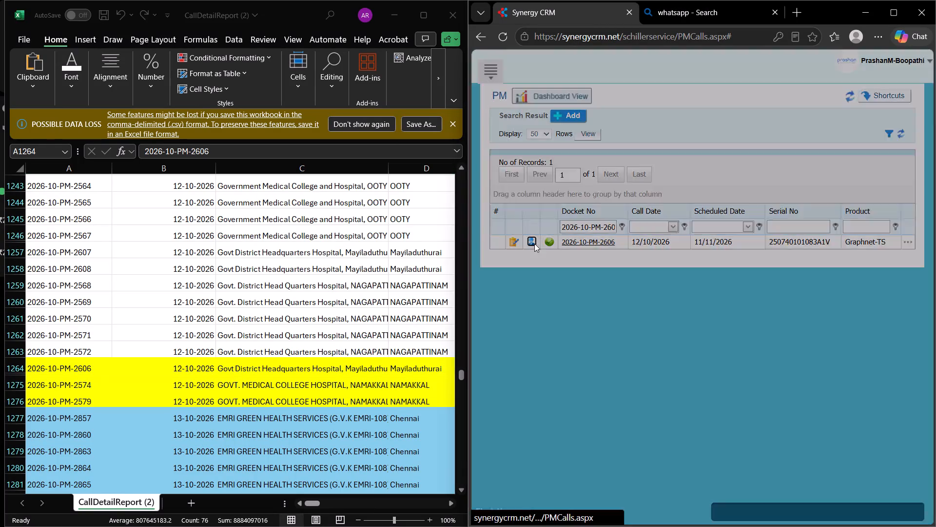
pyautogui.scroll(-5, 663, 299)
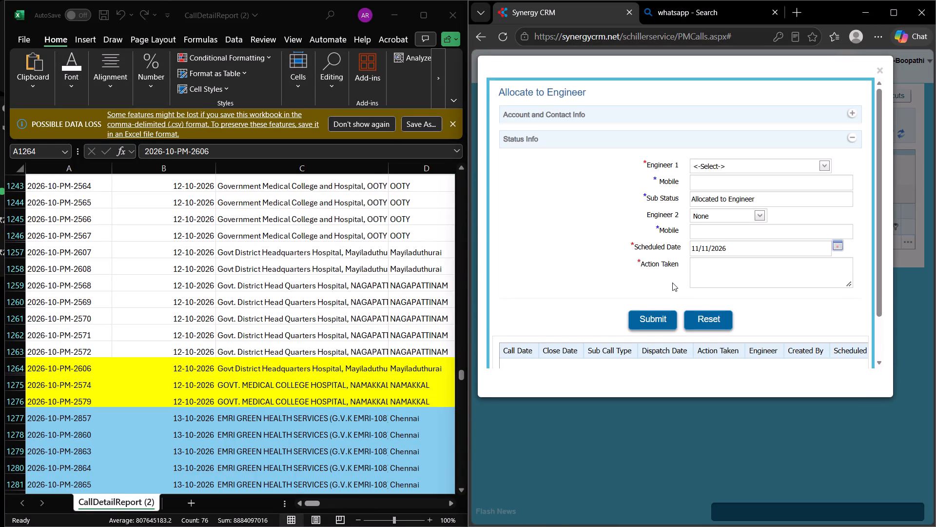
pyautogui.scroll(-6, 672, 283)
pyautogui.scroll(5, 673, 277)
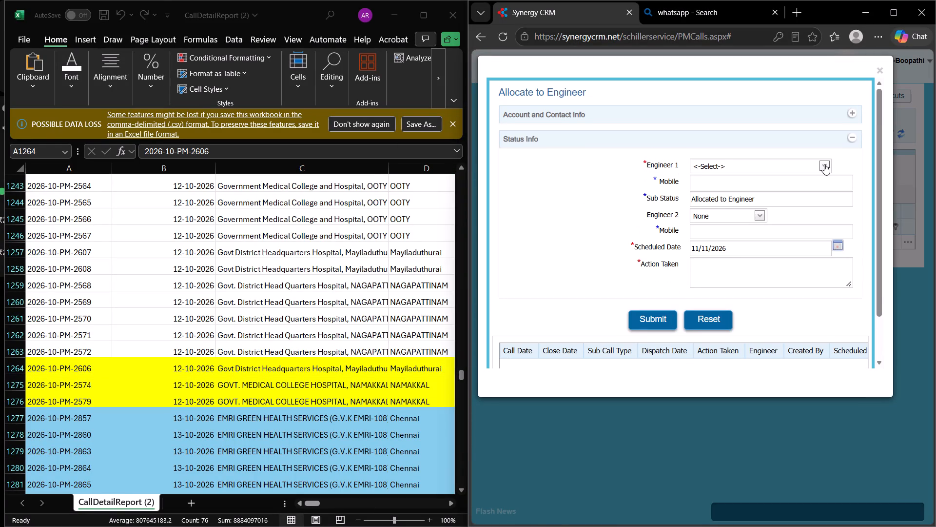
pyautogui.click(824, 164)
pyautogui.click(803, 246)
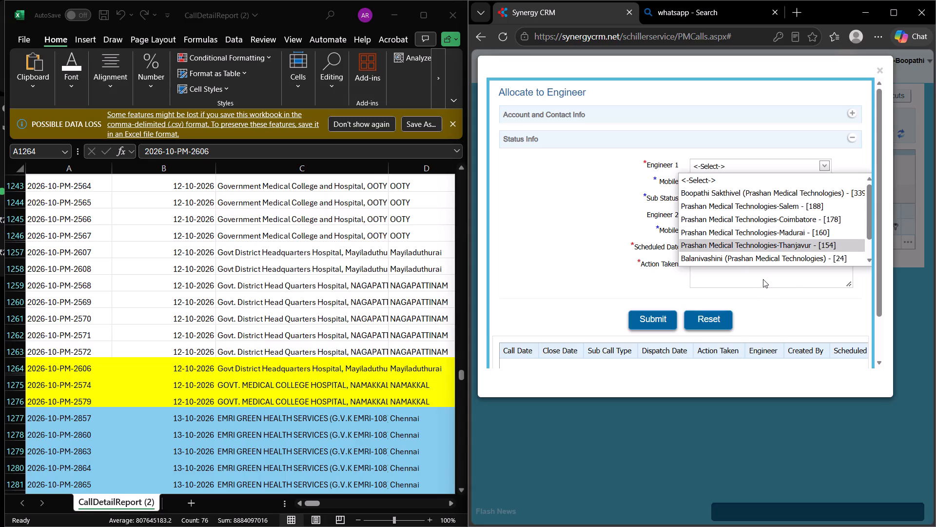
pyautogui.click(763, 279)
pyautogui.click(763, 275)
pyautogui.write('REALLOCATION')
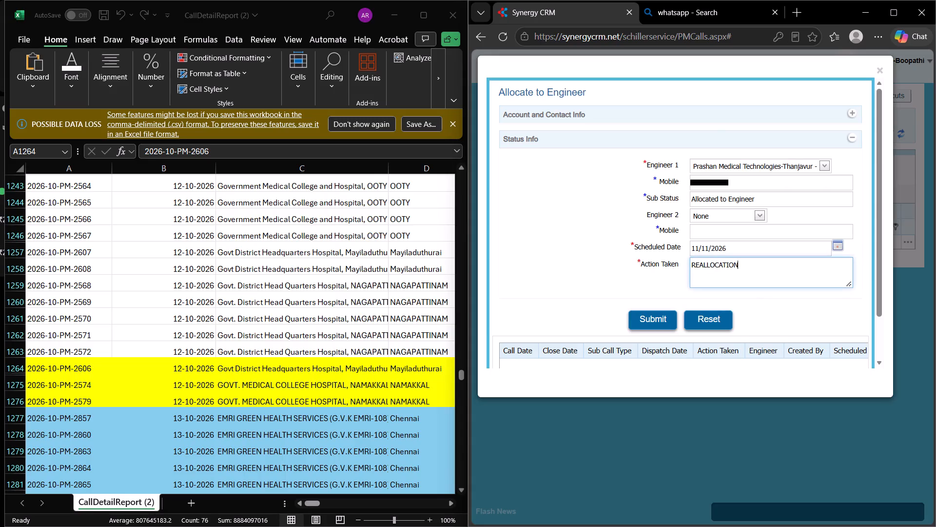
pyautogui.click(660, 319)
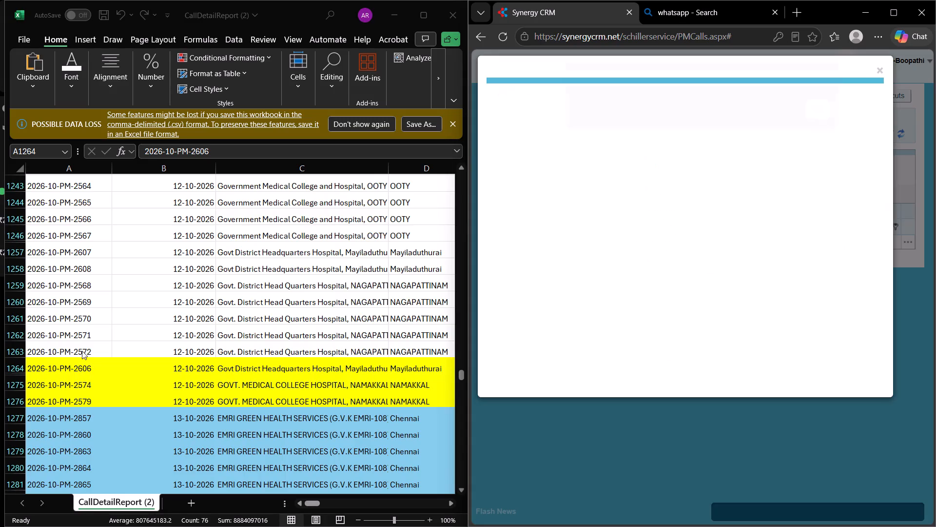
pyautogui.click(82, 351)
pyautogui.click(82, 351)
pyautogui.click(85, 350)
pyautogui.hotkey('ctrl', 'c')
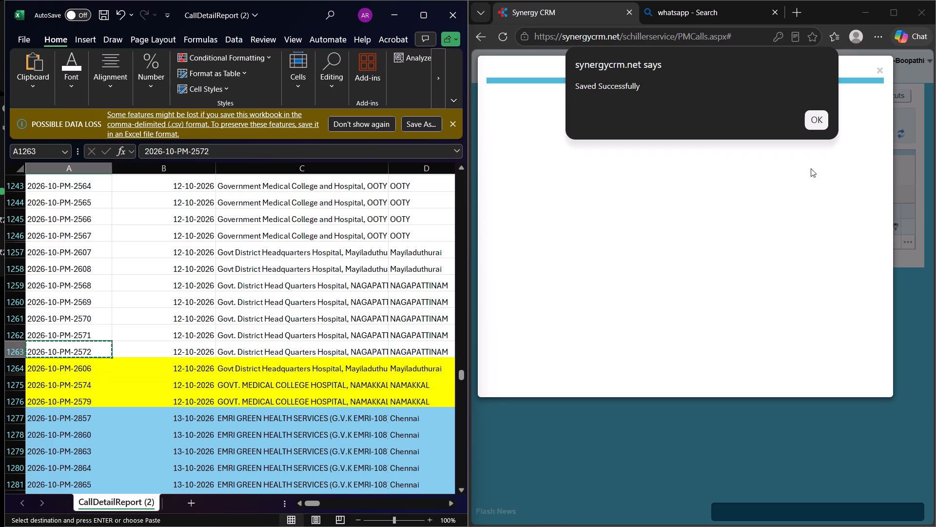
pyautogui.click(817, 113)
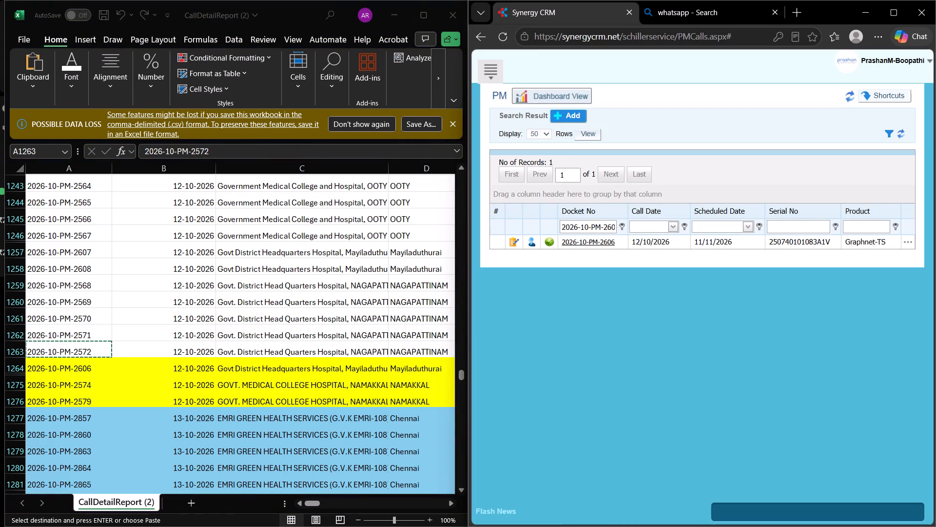
pyautogui.moveTo(562, 229); pyautogui.dragTo(638, 227)
pyautogui.hotkey('ctrl', 'v')
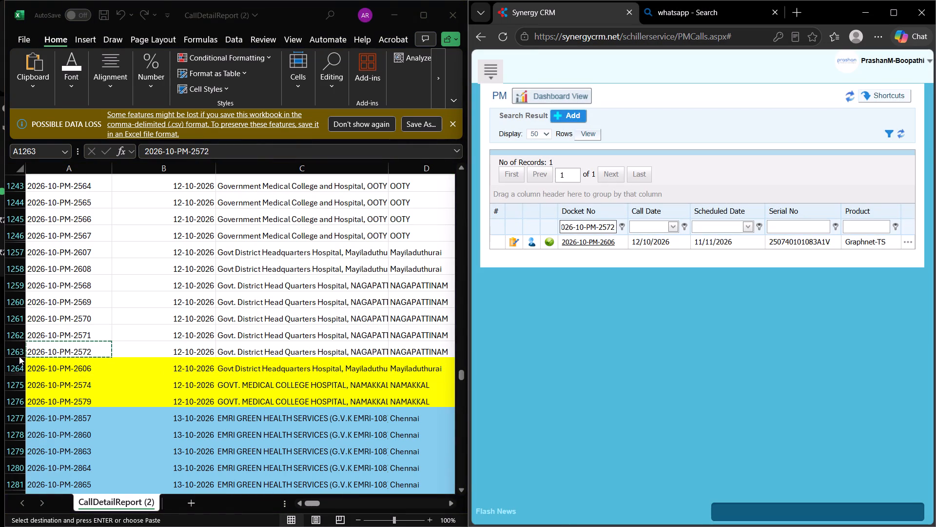
pyautogui.doubleClick(24, 347)
pyautogui.click(71, 84)
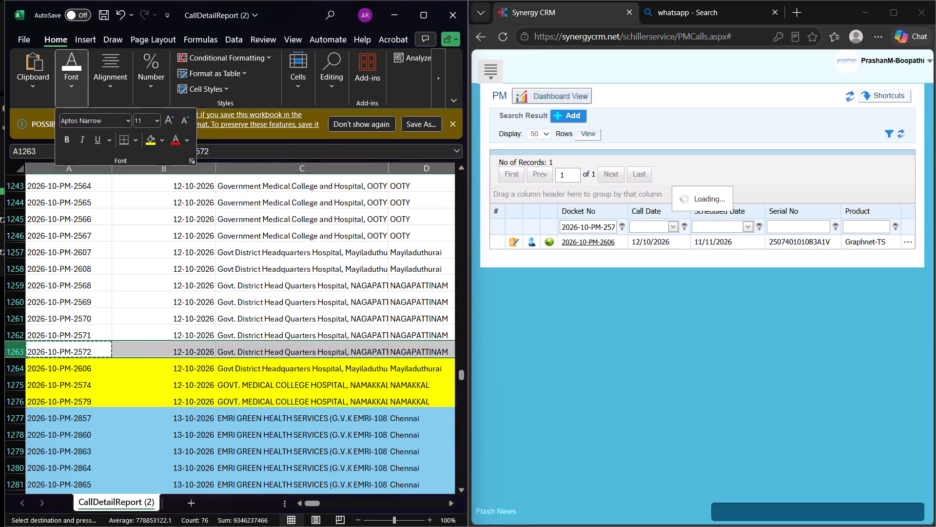
pyautogui.click(149, 145)
pyautogui.click(531, 243)
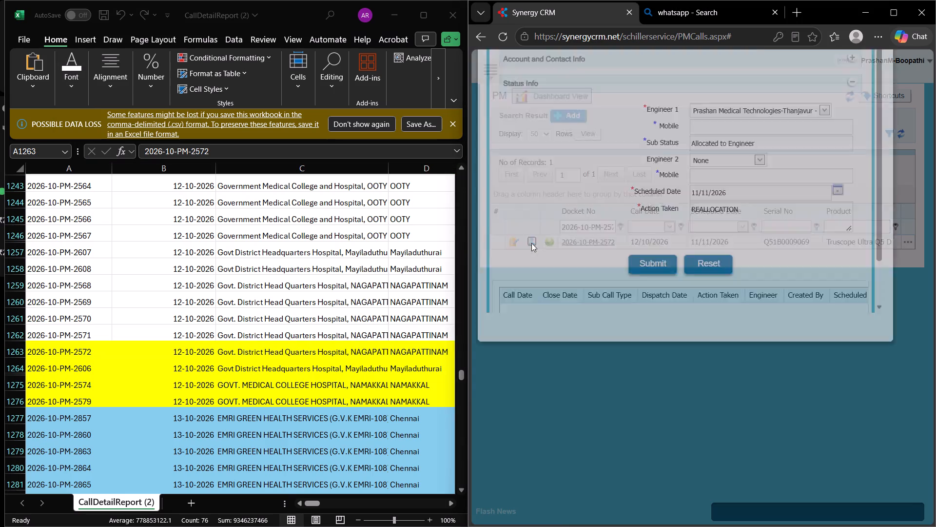
pyautogui.scroll(-4, 754, 241)
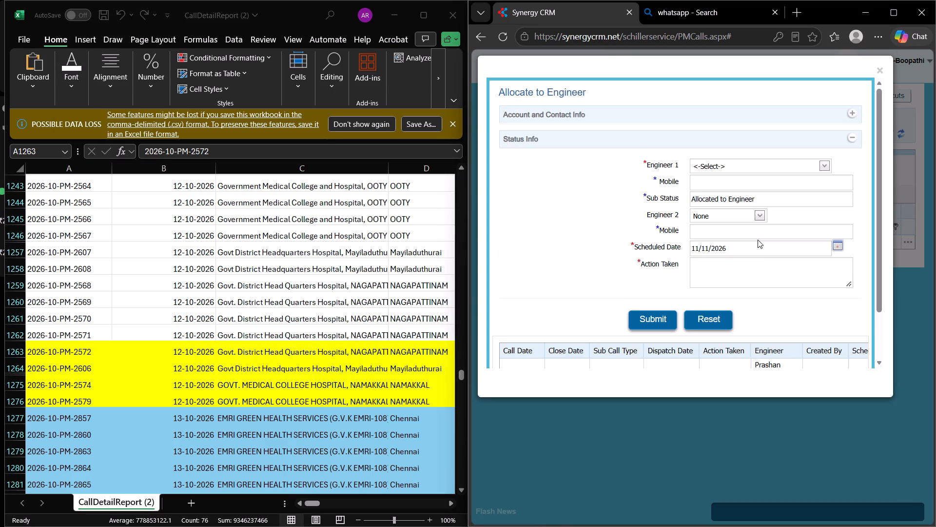
pyautogui.scroll(-5, 759, 263)
pyautogui.scroll(4, 761, 270)
pyautogui.click(40, 331)
pyautogui.click(40, 331)
pyautogui.click(40, 331)
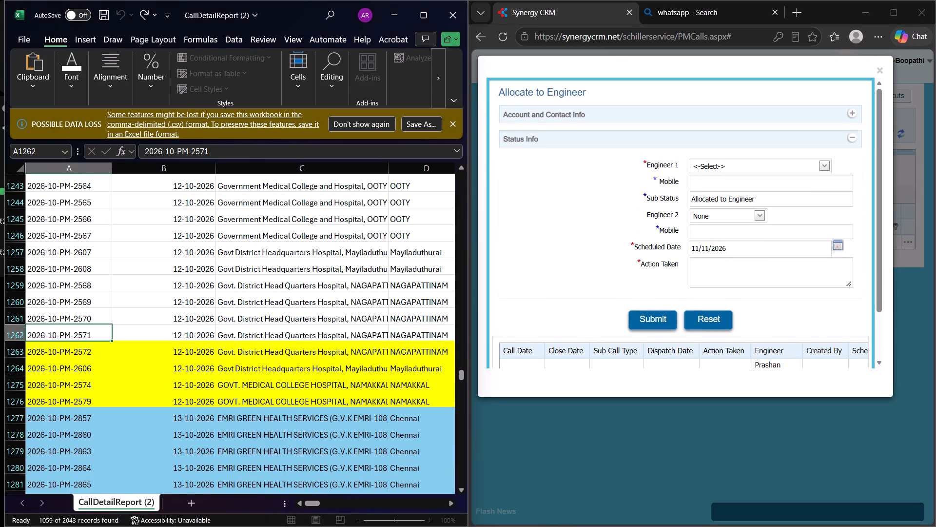
pyautogui.hotkey('ctrl', 'c')
pyautogui.click(882, 71)
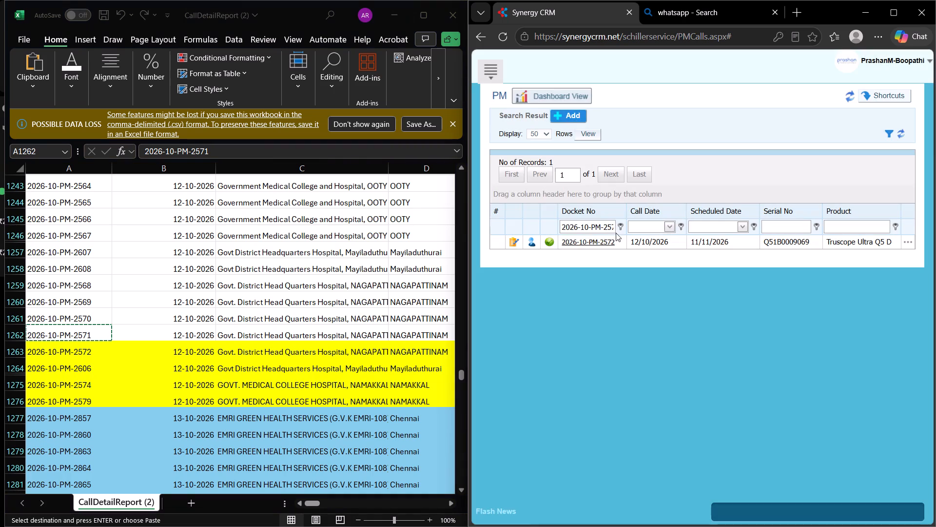
pyautogui.moveTo(562, 227); pyautogui.dragTo(648, 227)
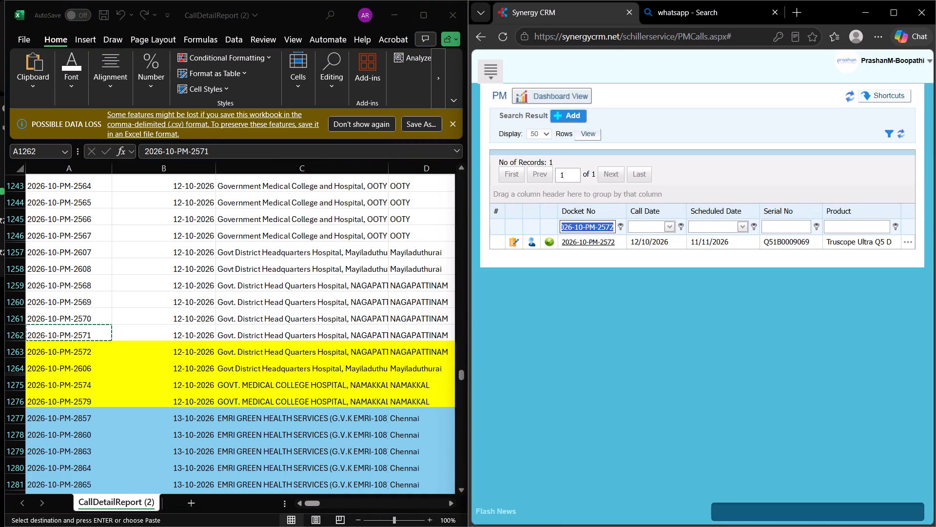
pyautogui.hotkey('ctrl', 'v')
# Fill row 1262 of the Excel call report, docket 2026-10-PM-2571, yellow.
pyautogui.doubleClick(11, 333)
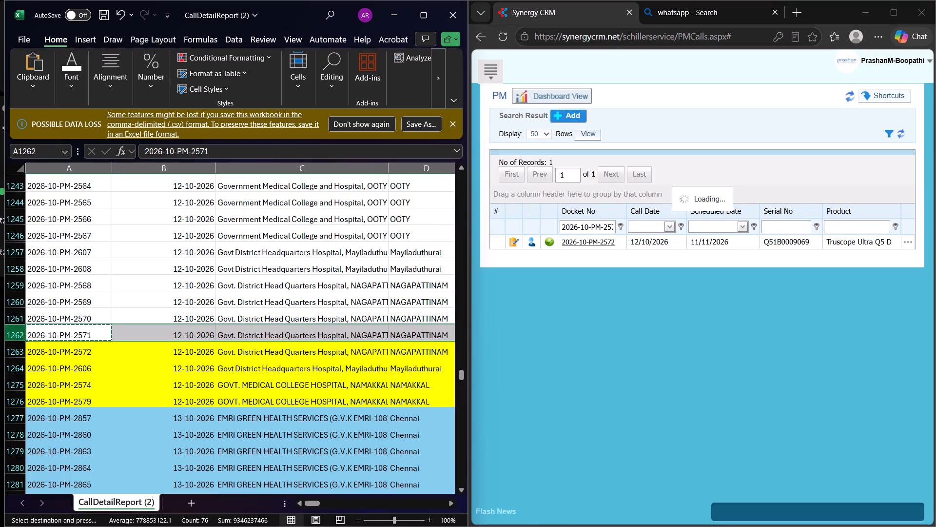
pyautogui.click(67, 82)
pyautogui.click(151, 141)
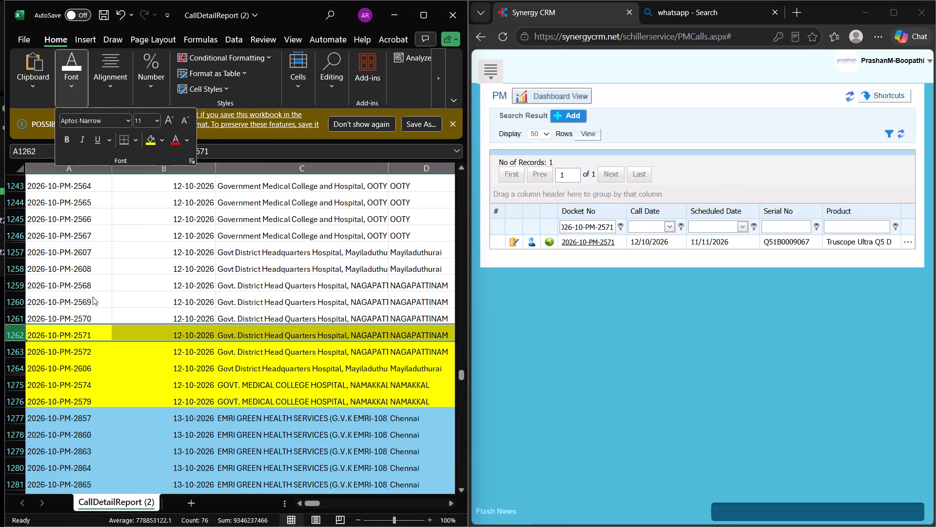
pyautogui.click(85, 313)
pyautogui.click(85, 313)
pyautogui.hotkey('ctrl', 'c')
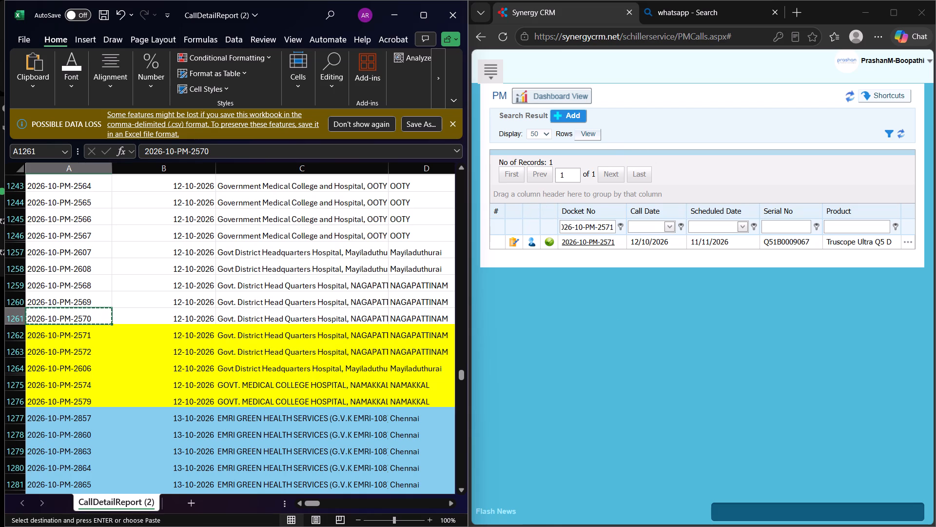
pyautogui.moveTo(612, 225); pyautogui.dragTo(499, 233)
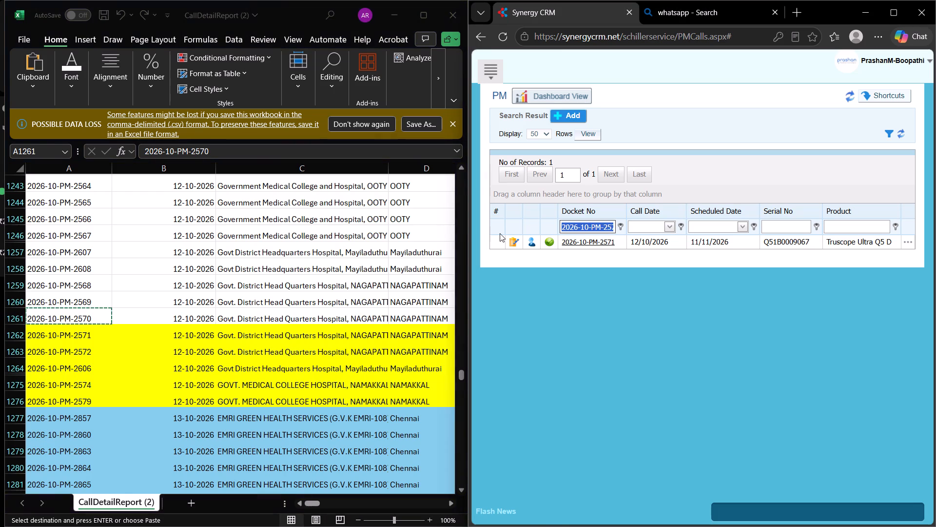
pyautogui.hotkey('ctrl', 'v')
# Fill row 1261 of the Excel call report, docket 2026-10-PM-2570, yellow.
pyautogui.doubleClick(12, 318)
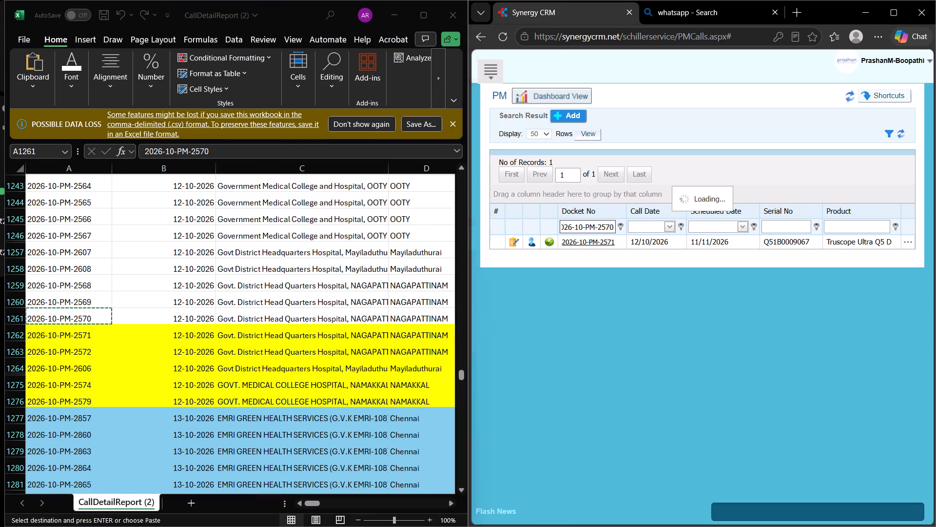
pyautogui.click(70, 68)
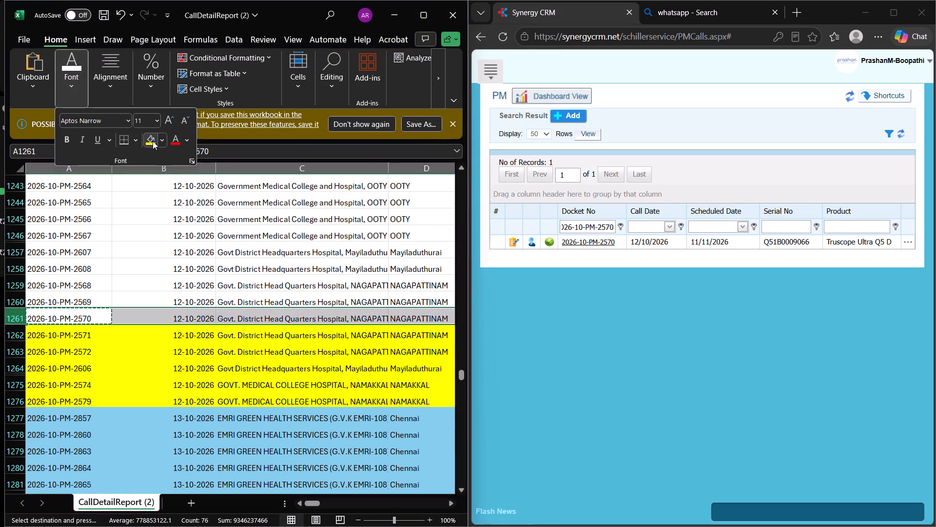
pyautogui.click(153, 141)
pyautogui.click(531, 241)
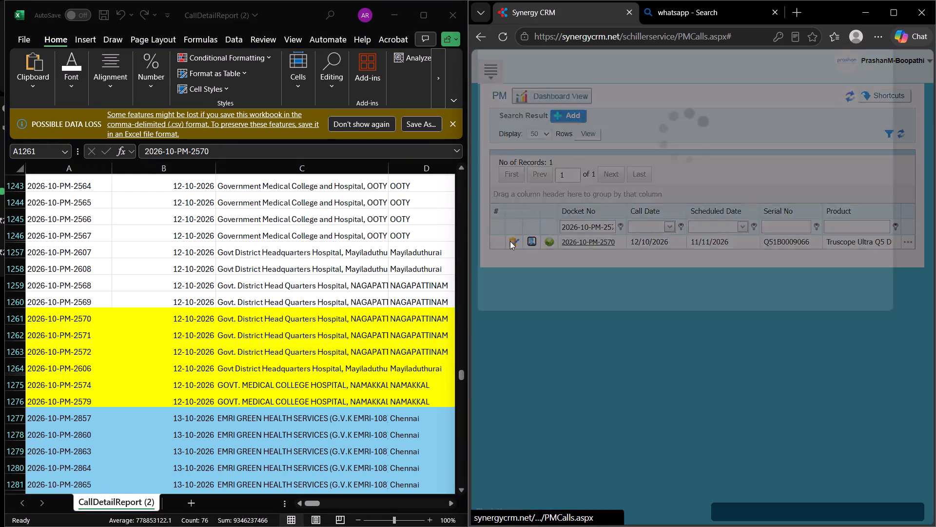
pyautogui.click(390, 237)
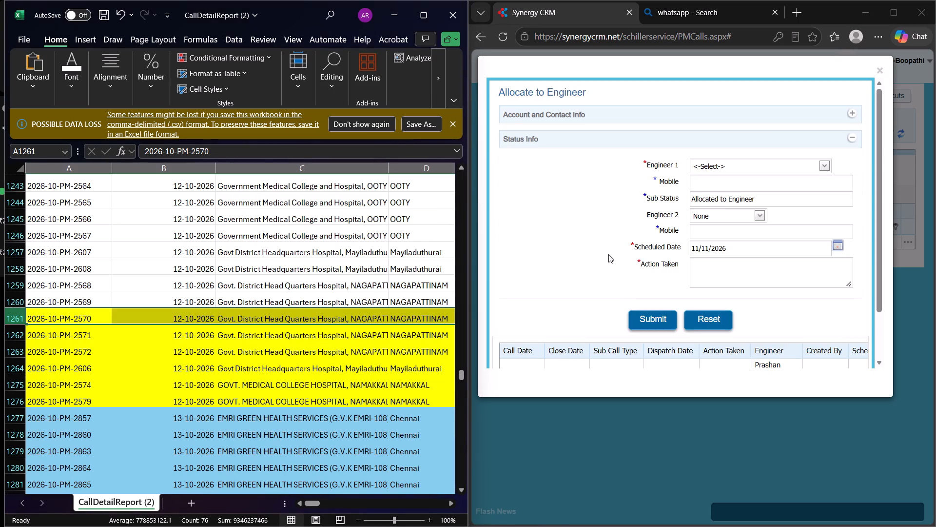
pyautogui.scroll(-6, 697, 269)
pyautogui.click(100, 302)
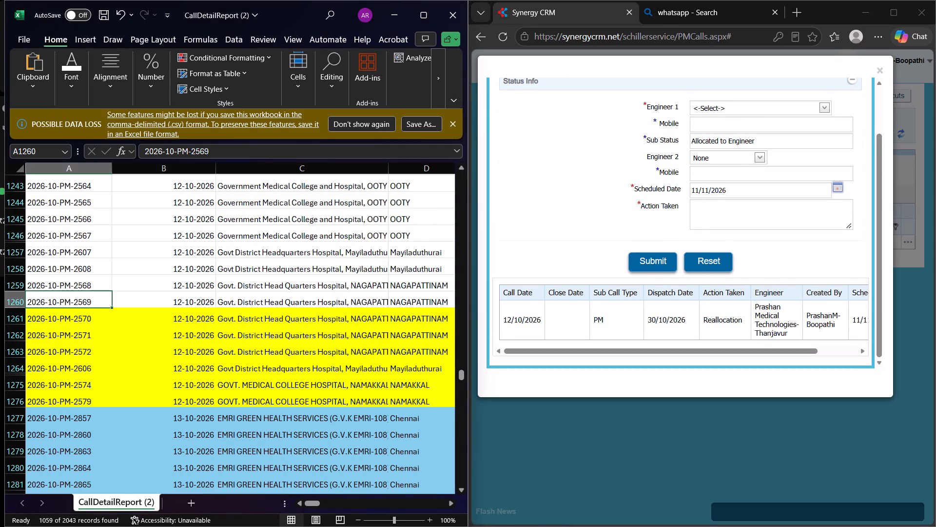
pyautogui.hotkey('ctrl', 'c')
pyautogui.moveTo(647, 126); pyautogui.dragTo(935, 0)
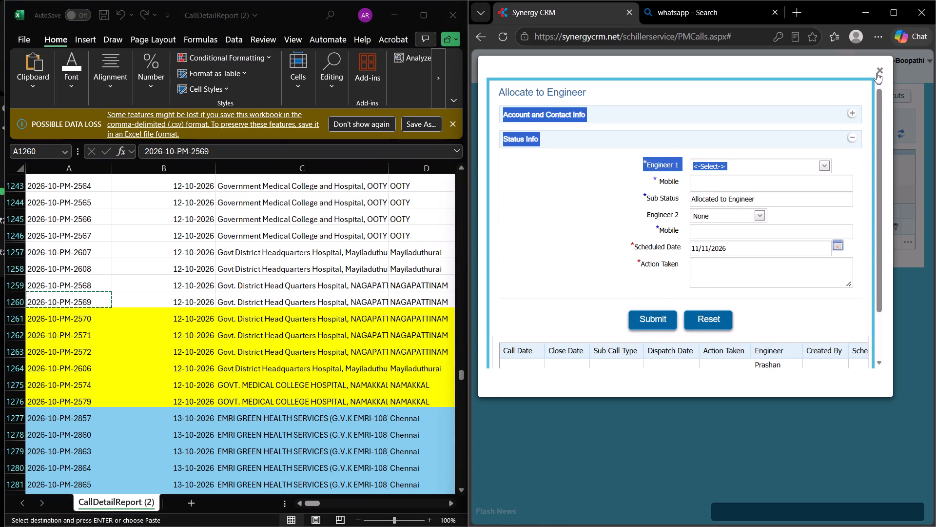
pyautogui.click(877, 72)
pyautogui.moveTo(562, 225); pyautogui.dragTo(643, 230)
pyautogui.hotkey('ctrl', 'v')
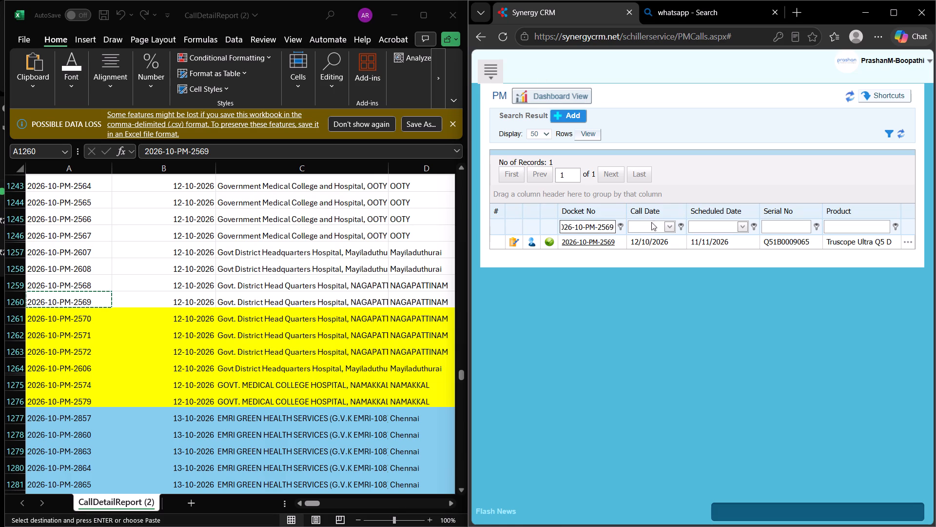
pyautogui.click(529, 240)
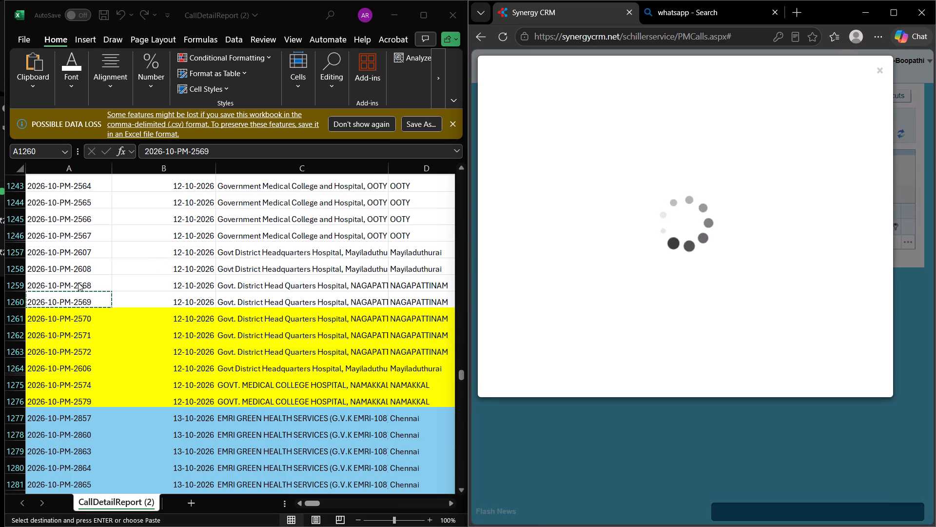
pyautogui.doubleClick(13, 301)
pyautogui.click(66, 79)
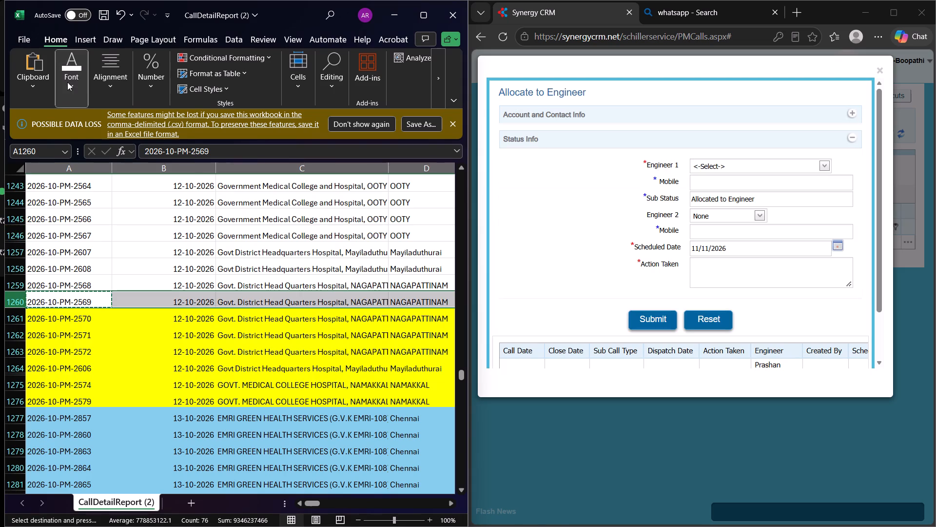
pyautogui.click(150, 145)
pyautogui.scroll(-5, 636, 222)
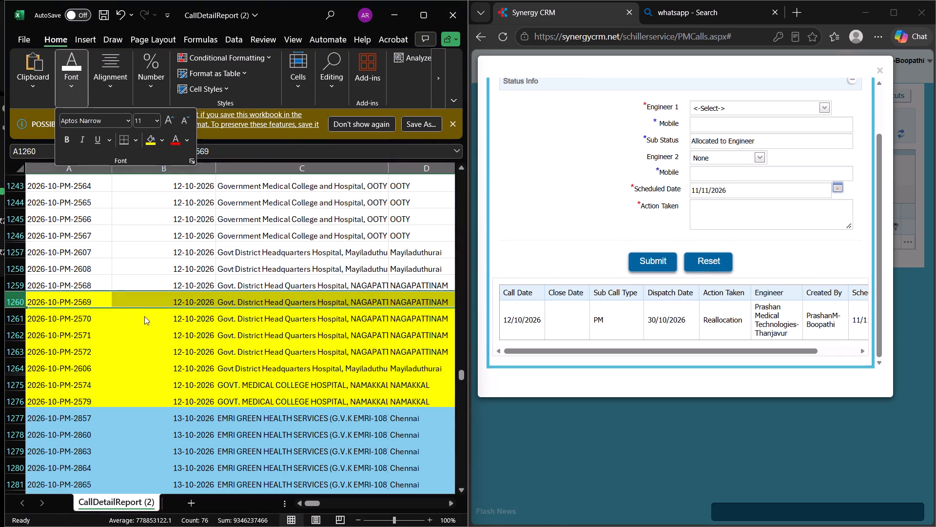
pyautogui.doubleClick(88, 285)
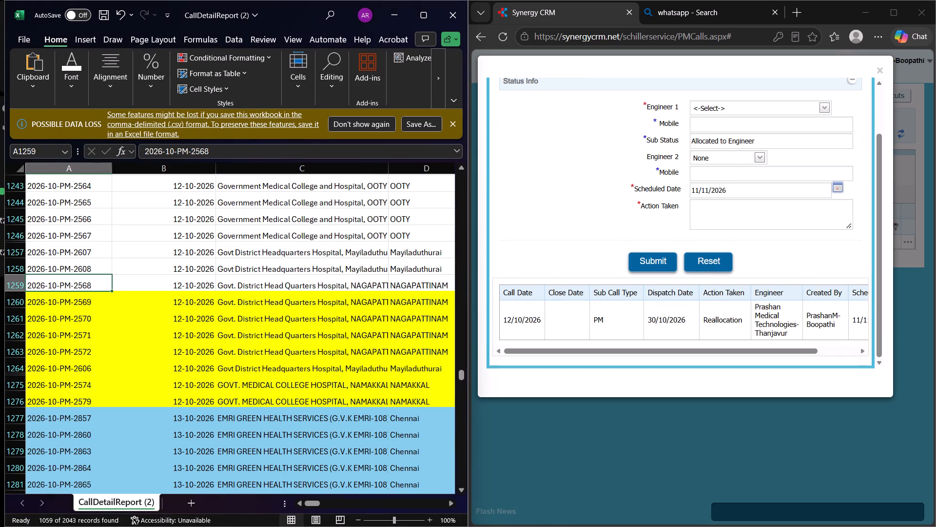
pyautogui.hotkey('ctrl', 'c')
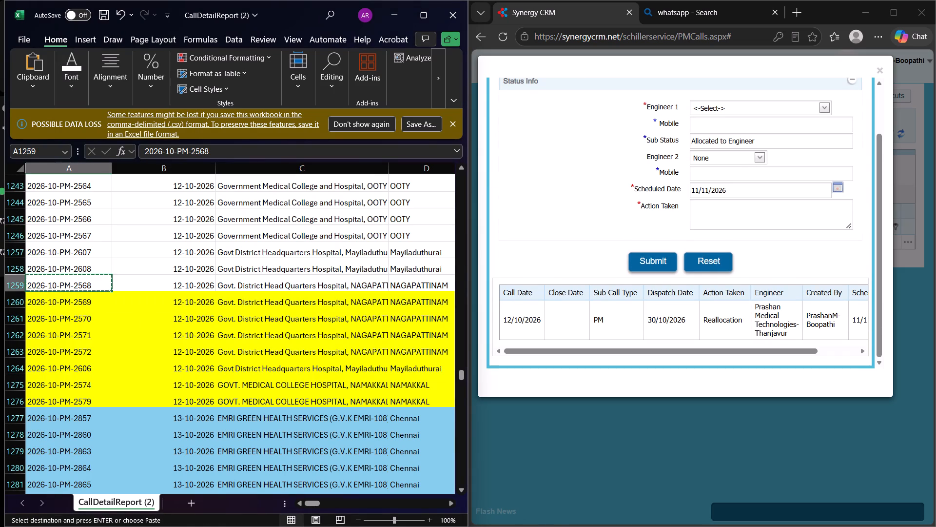
pyautogui.click(879, 70)
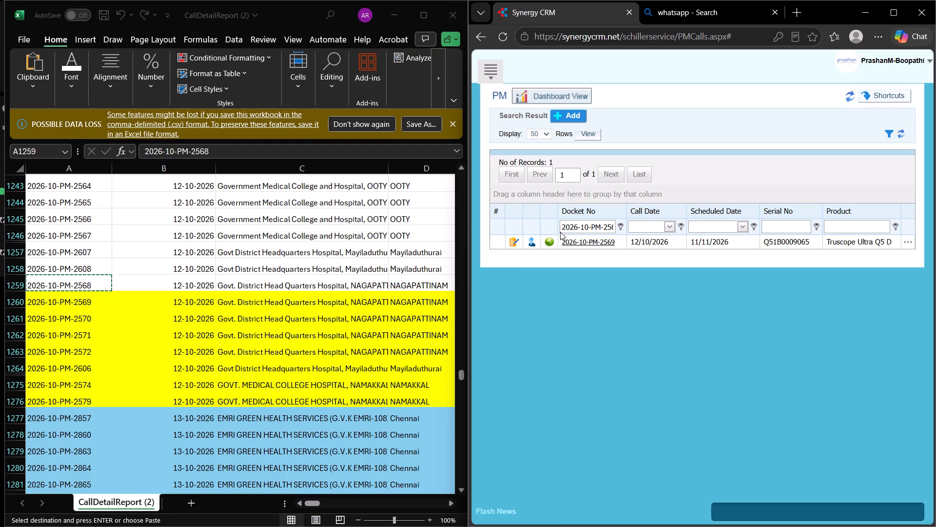
pyautogui.click(564, 229)
pyautogui.moveTo(564, 229); pyautogui.dragTo(633, 225)
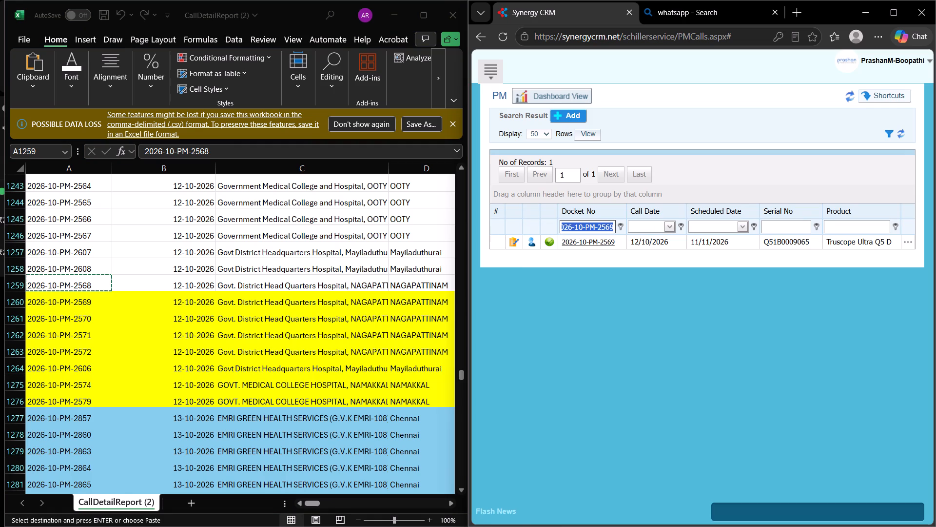
pyautogui.hotkey('ctrl', 'v')
# Fill row 1259 of the Excel call report, docket 2026-10-PM-2568, yellow.
pyautogui.doubleClick(8, 283)
pyautogui.click(71, 82)
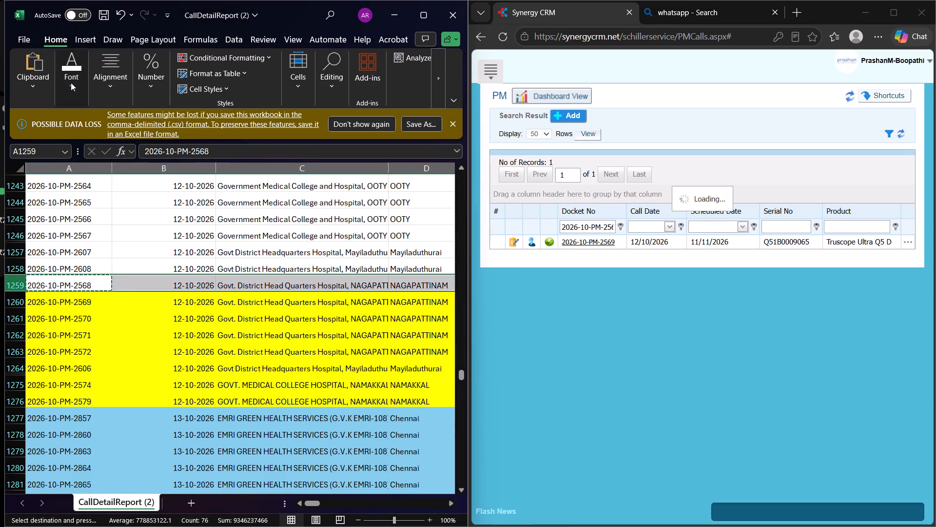
pyautogui.click(145, 141)
pyautogui.scroll(1, 107, 245)
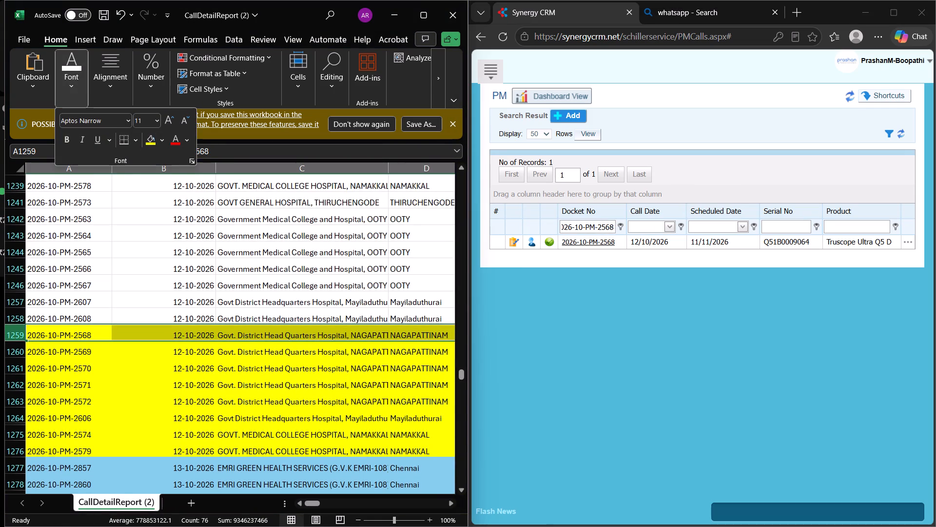
pyautogui.click(87, 318)
pyautogui.hotkey('ctrl', 'c')
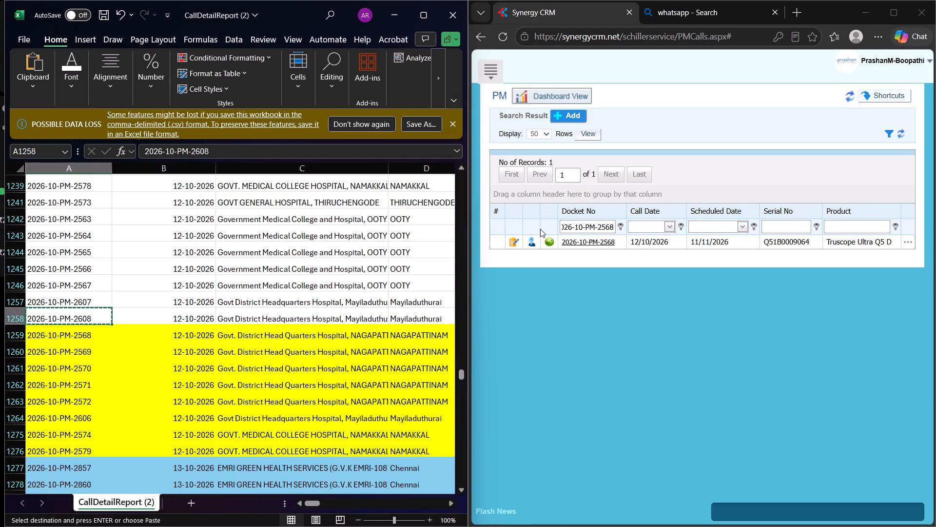
pyautogui.click(529, 241)
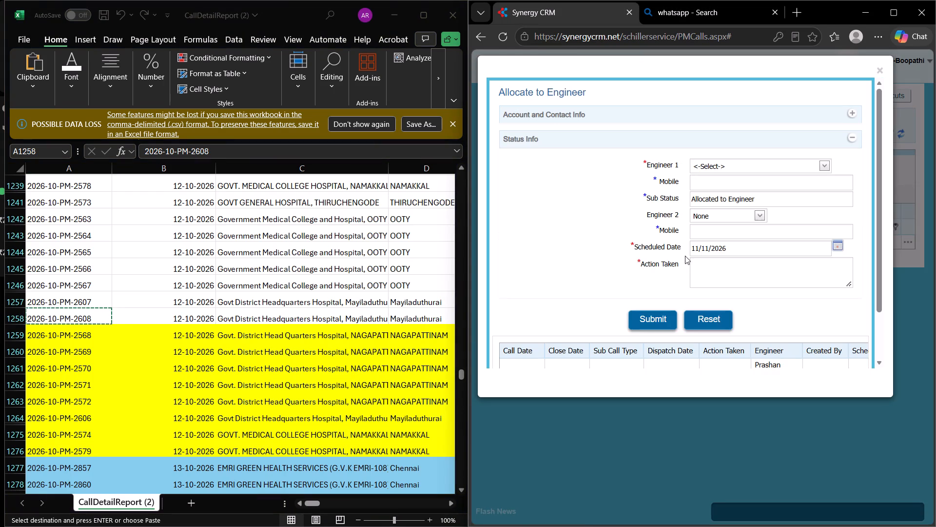
pyautogui.scroll(-4, 679, 261)
pyautogui.doubleClick(8, 313)
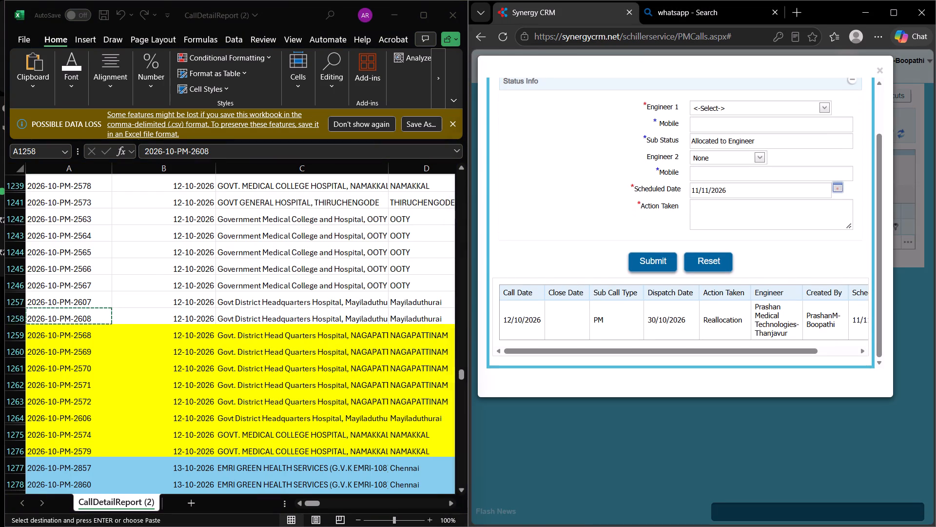
pyautogui.click(73, 77)
pyautogui.click(146, 140)
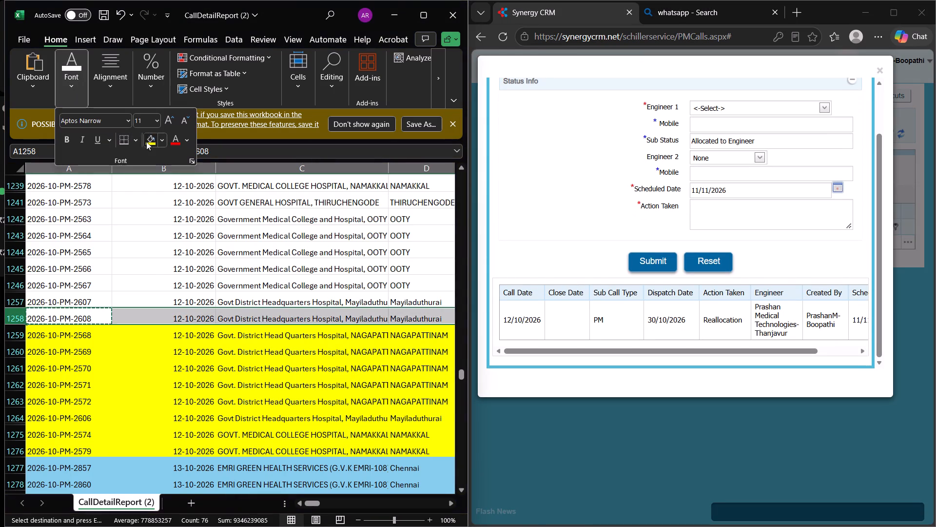
pyautogui.click(73, 306)
pyautogui.click(79, 299)
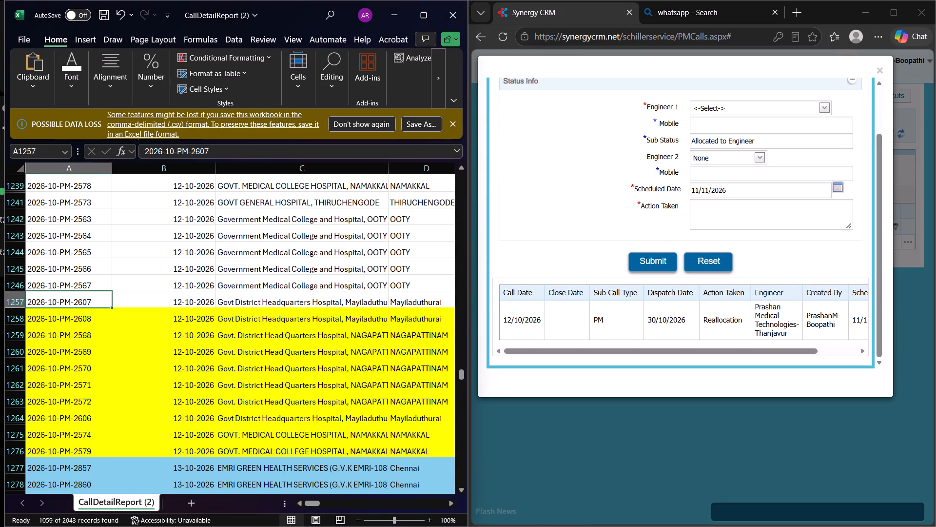
pyautogui.hotkey('ctrl', 'c')
pyautogui.click(877, 71)
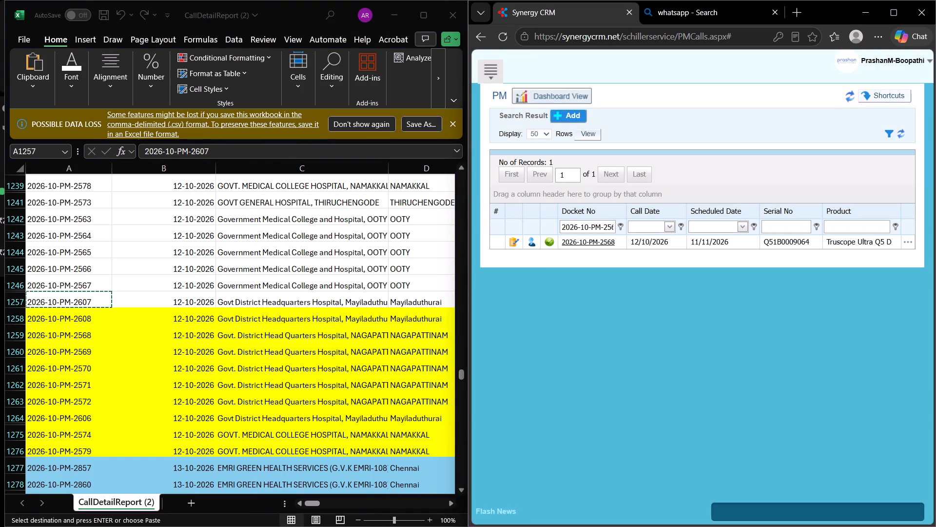
pyautogui.moveTo(562, 229); pyautogui.dragTo(643, 229)
pyautogui.hotkey('ctrl', 'v')
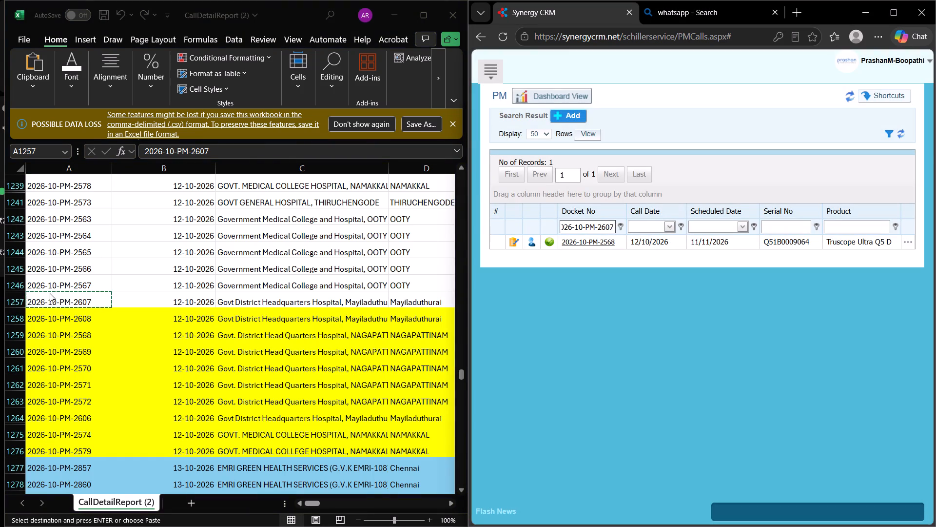
# Fill row 1257 of the Excel call report, docket 2026-10-PM-2607, yellow.
pyautogui.doubleClick(14, 299)
pyautogui.click(75, 86)
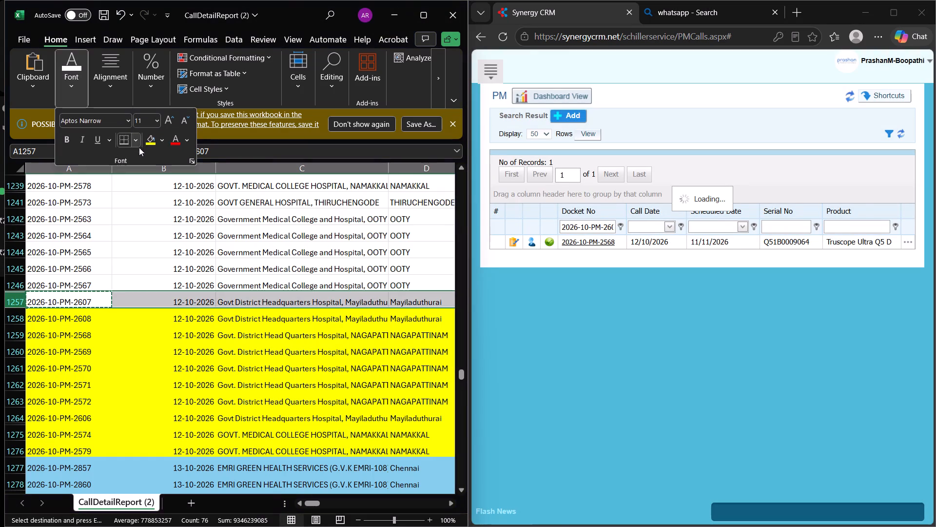
pyautogui.click(150, 142)
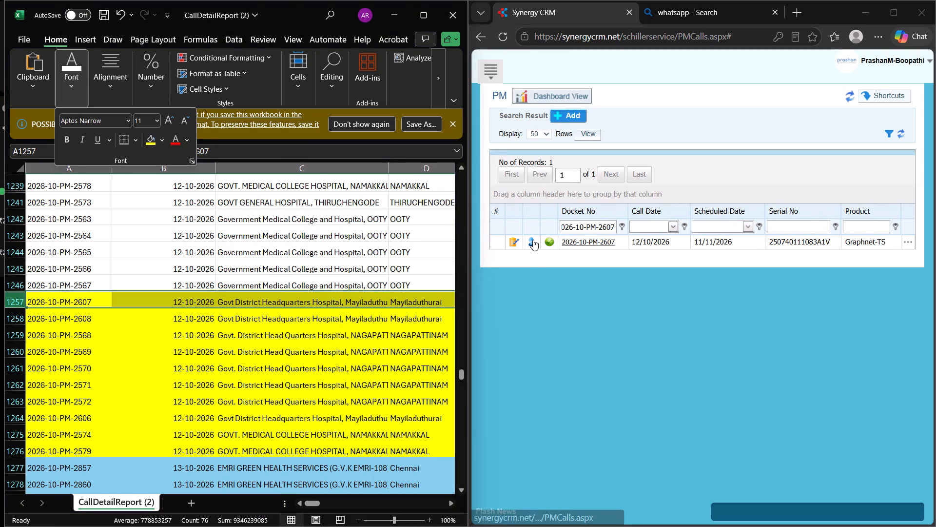
# Review docket 2026-10-PM-2607's engineer allocation history in the CRM.
pyautogui.click(533, 240)
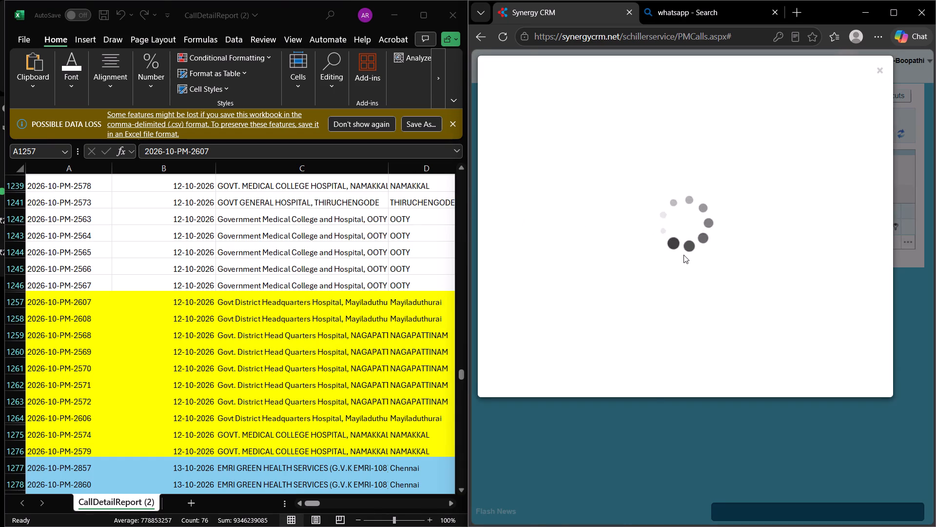
pyautogui.scroll(-8, 689, 257)
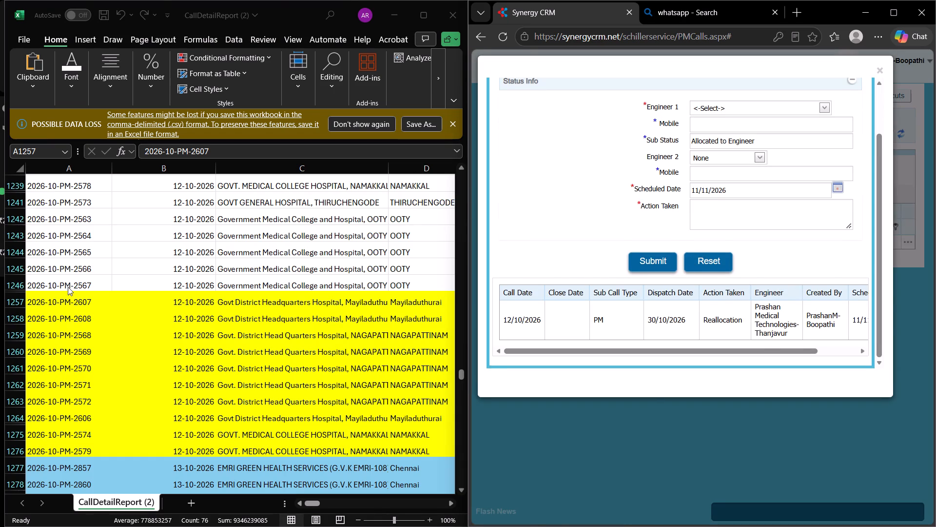
pyautogui.click(72, 281)
pyautogui.click(73, 282)
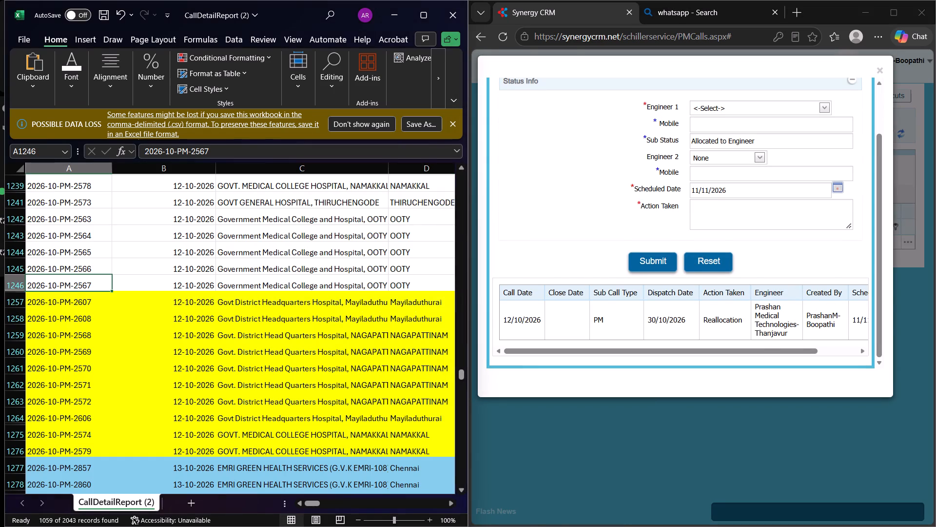
pyautogui.hotkey('ctrl', 'c')
pyautogui.click(881, 66)
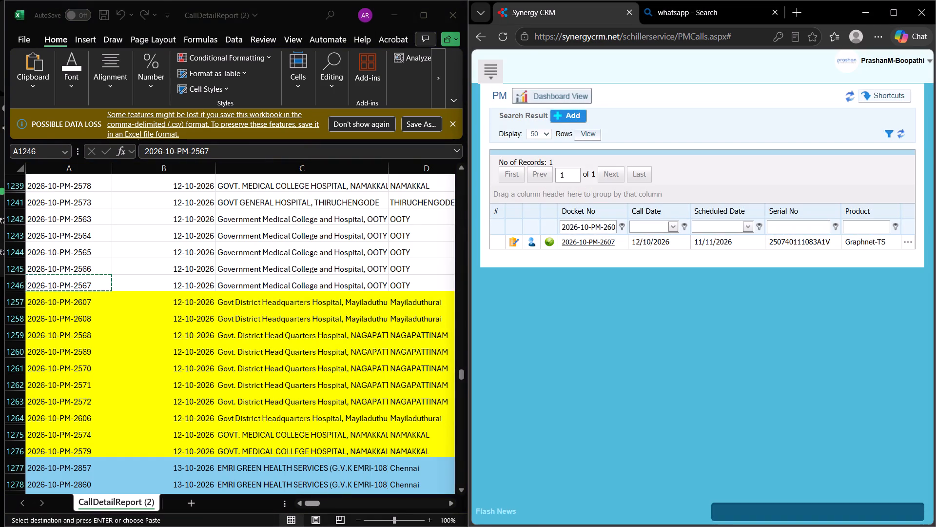
pyautogui.moveTo(562, 227); pyautogui.dragTo(653, 228)
pyautogui.hotkey('ctrl', 'v')
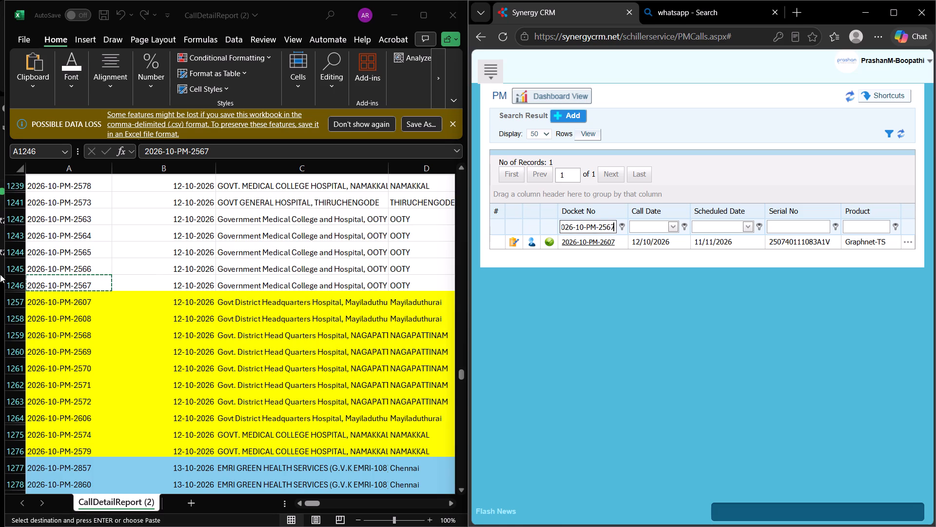
# Fill row 1246 of the Excel call report, docket 2026-10-PM-2567, yellow.
pyautogui.doubleClick(16, 282)
pyautogui.click(79, 64)
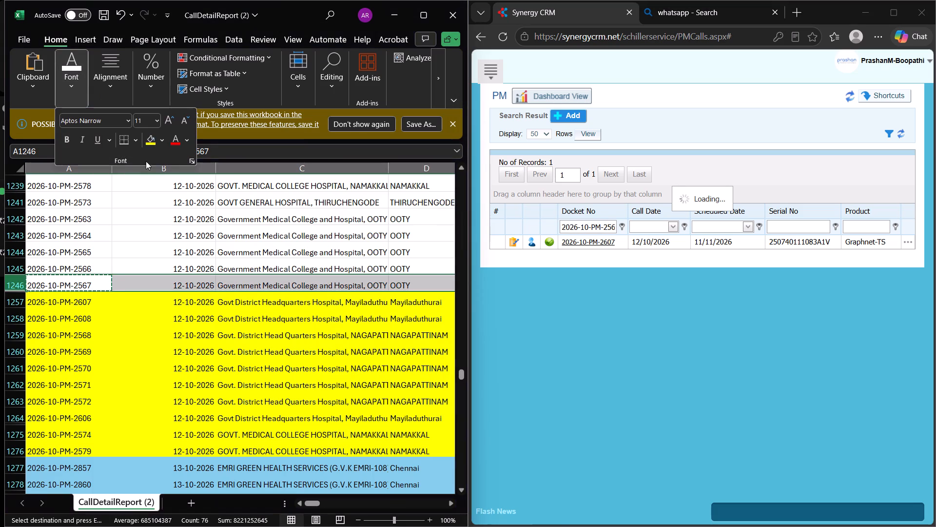
pyautogui.click(150, 138)
# Review docket 2026-10-PM-2567's engineer allocation history in the CRM.
pyautogui.click(532, 240)
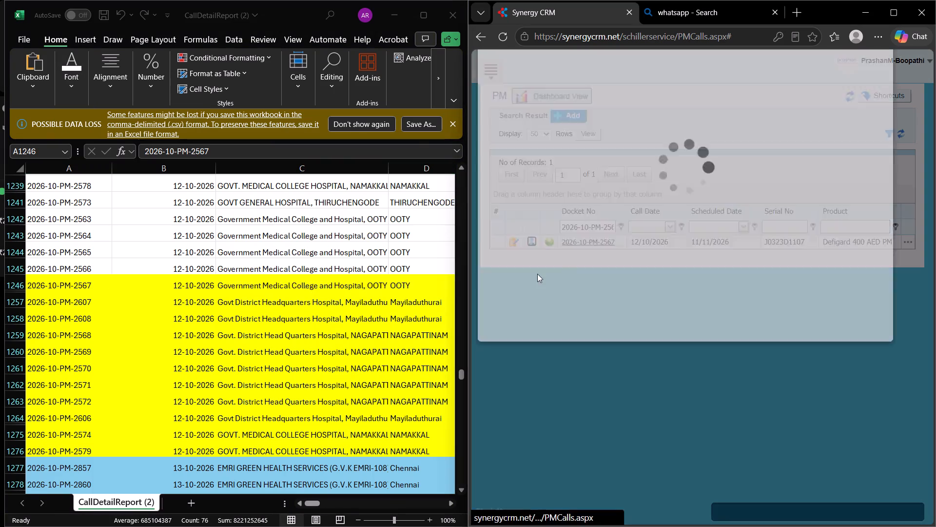
pyautogui.scroll(4, 287, 287)
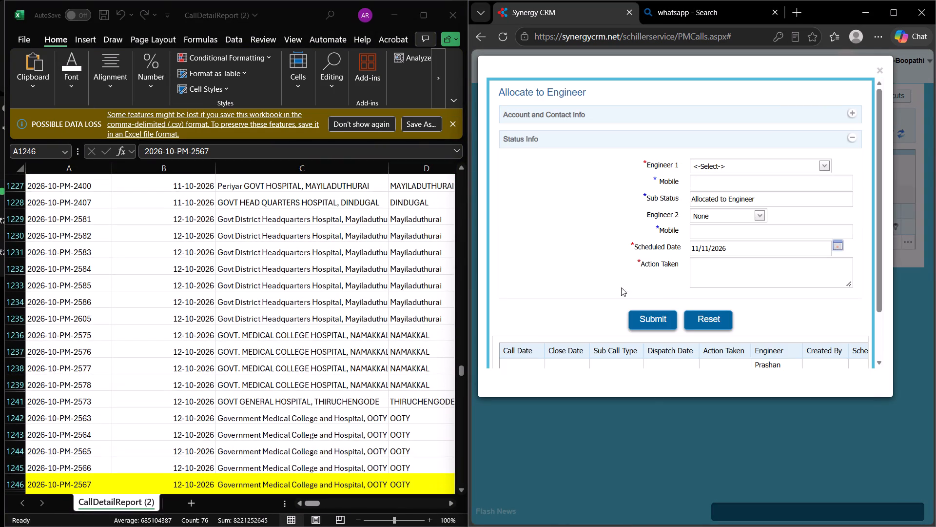
pyautogui.scroll(-5, 670, 287)
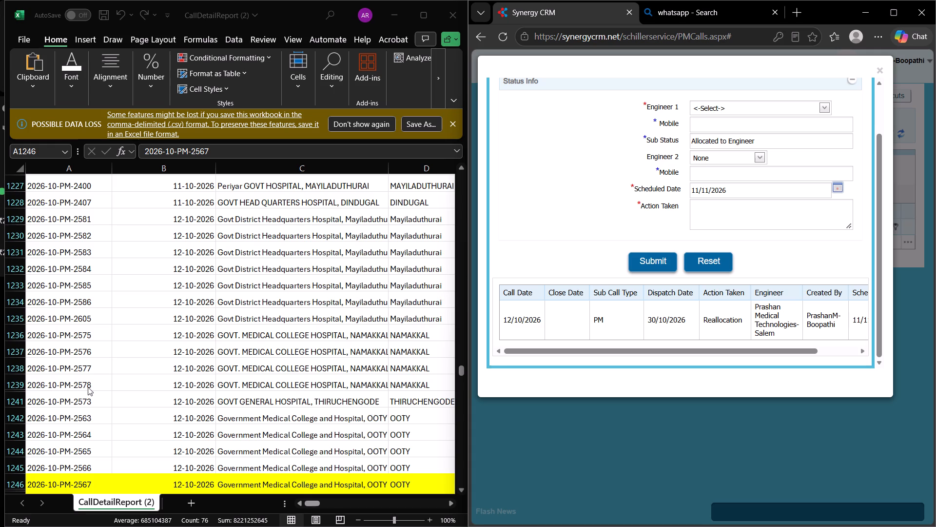
# Look up docket 2026-10-PM-2566 from call report row 1245 in the CRM's PM call list.
pyautogui.click(63, 467)
pyautogui.click(64, 465)
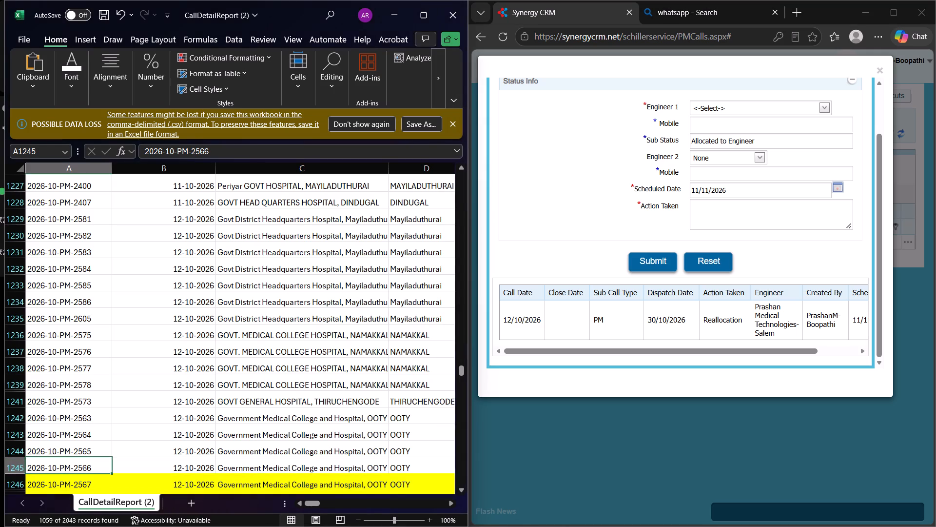
pyautogui.hotkey('ctrl', 'c')
pyautogui.click(880, 70)
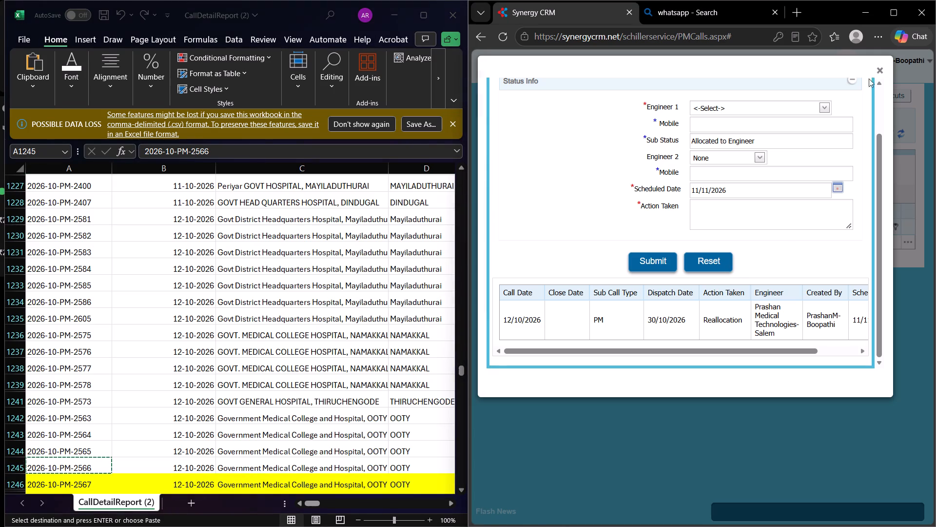
pyautogui.moveTo(564, 227); pyautogui.dragTo(628, 230)
pyautogui.hotkey('ctrl', 'v')
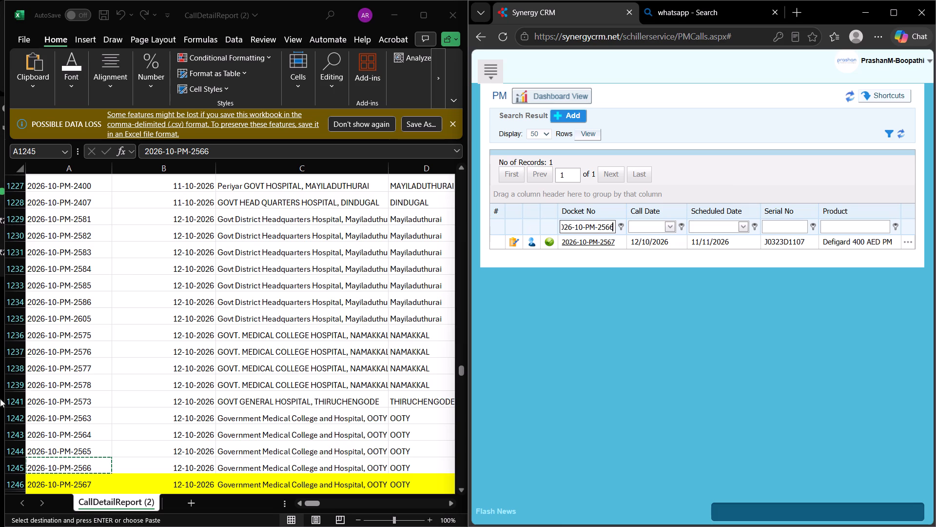
# Fill row 1245 of the Excel call report, docket 2026-10-PM-2566, yellow.
pyautogui.doubleClick(13, 471)
pyautogui.doubleClick(19, 470)
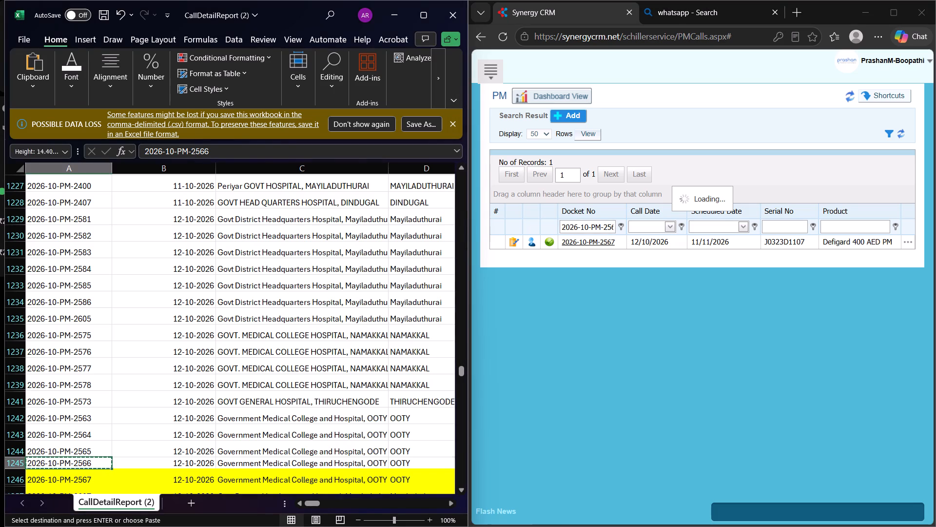
pyautogui.doubleClick(19, 468)
pyautogui.tripleClick(19, 468)
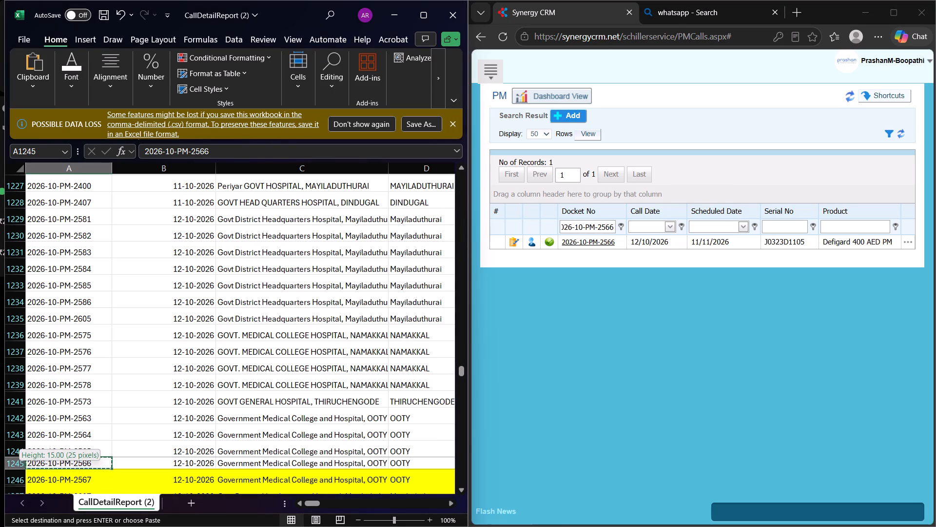
pyautogui.doubleClick(19, 464)
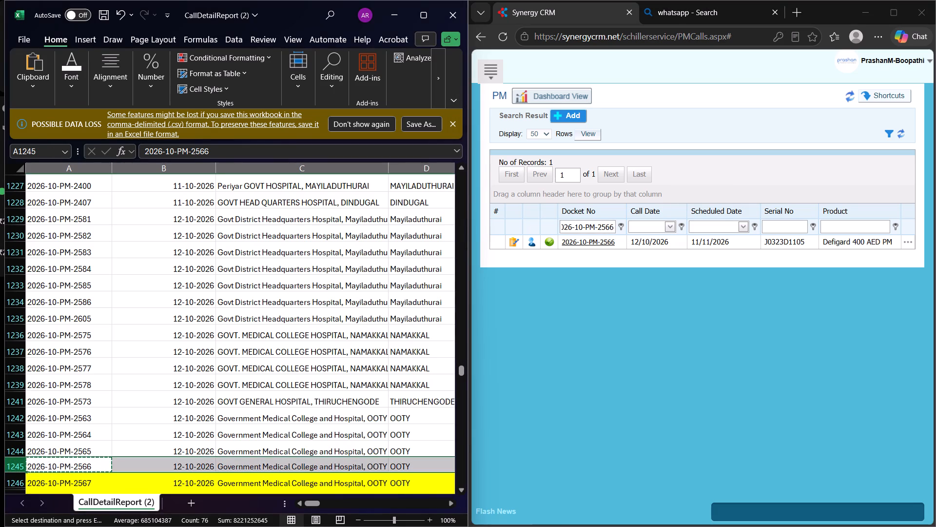
pyautogui.click(73, 75)
pyautogui.click(149, 142)
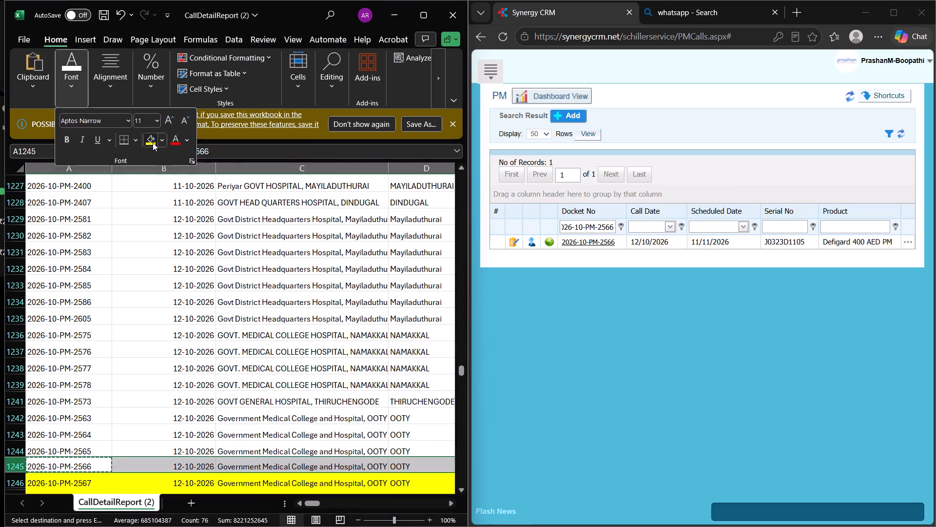
pyautogui.click(529, 240)
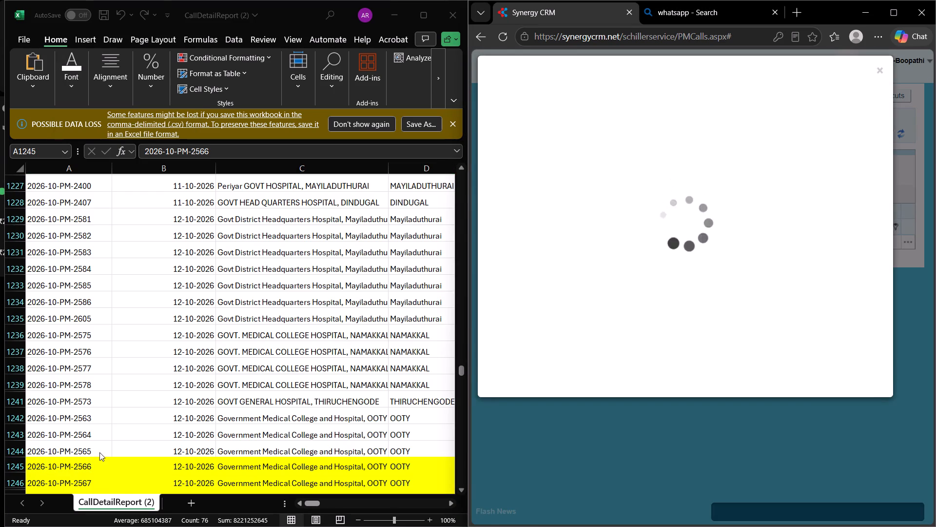
pyautogui.click(99, 452)
pyautogui.click(99, 451)
pyautogui.hotkey('ctrl', 'c')
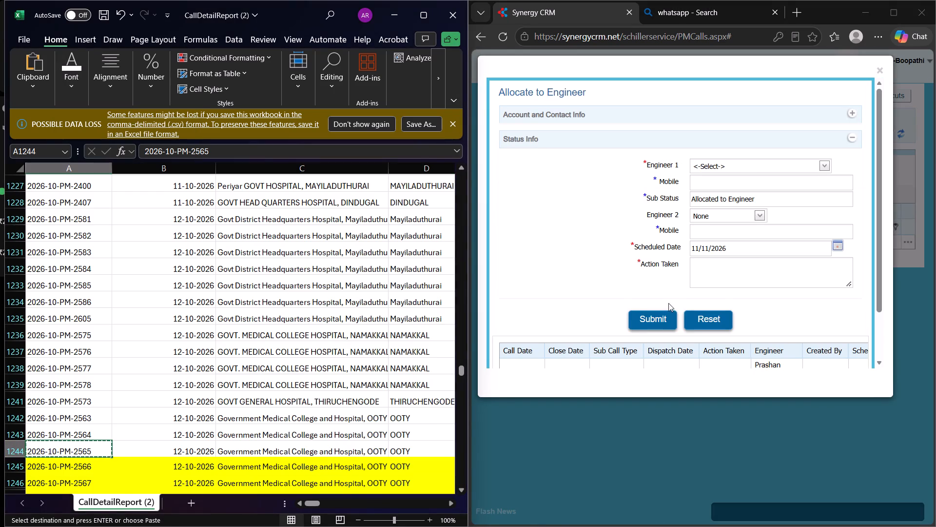
pyautogui.scroll(-5, 673, 272)
pyautogui.click(881, 69)
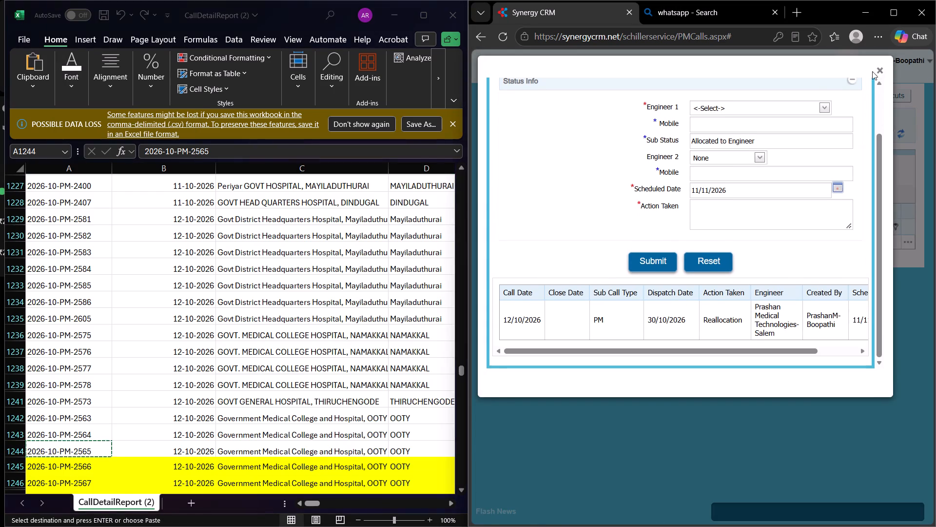
pyautogui.moveTo(563, 225); pyautogui.dragTo(587, 227)
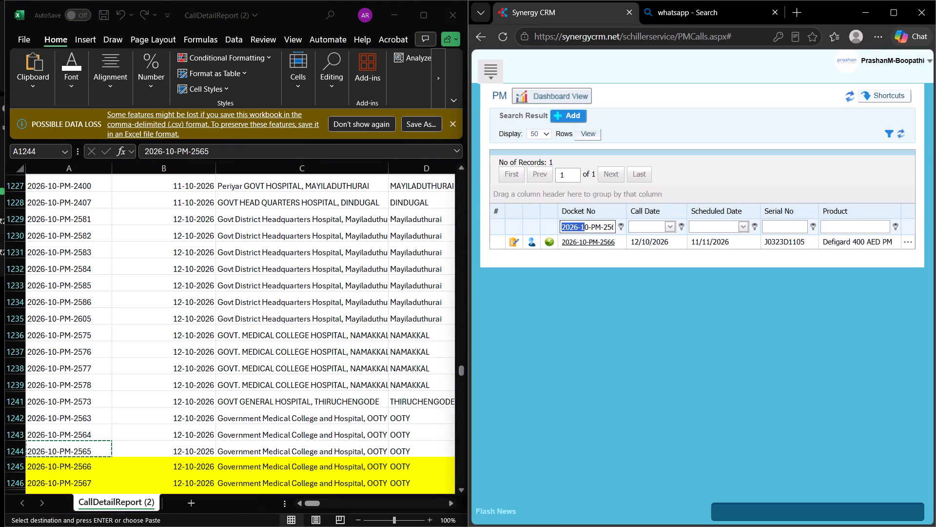
pyautogui.moveTo(587, 227); pyautogui.dragTo(617, 228)
pyautogui.hotkey('ctrl', 'v')
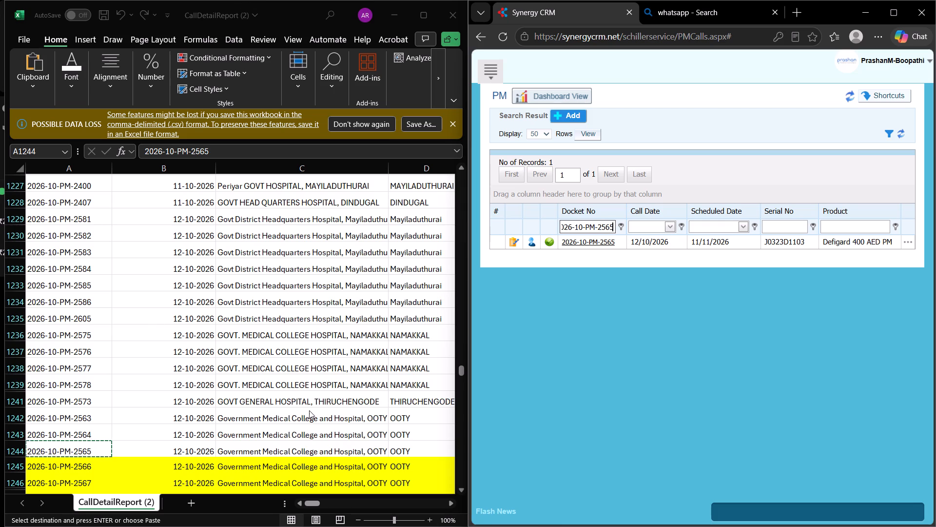
pyautogui.click(527, 243)
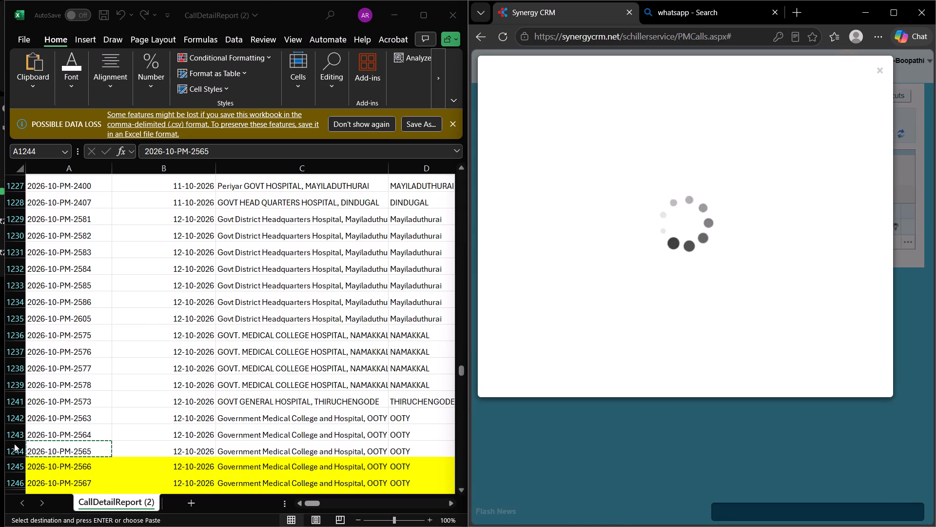
pyautogui.doubleClick(17, 450)
pyautogui.click(83, 74)
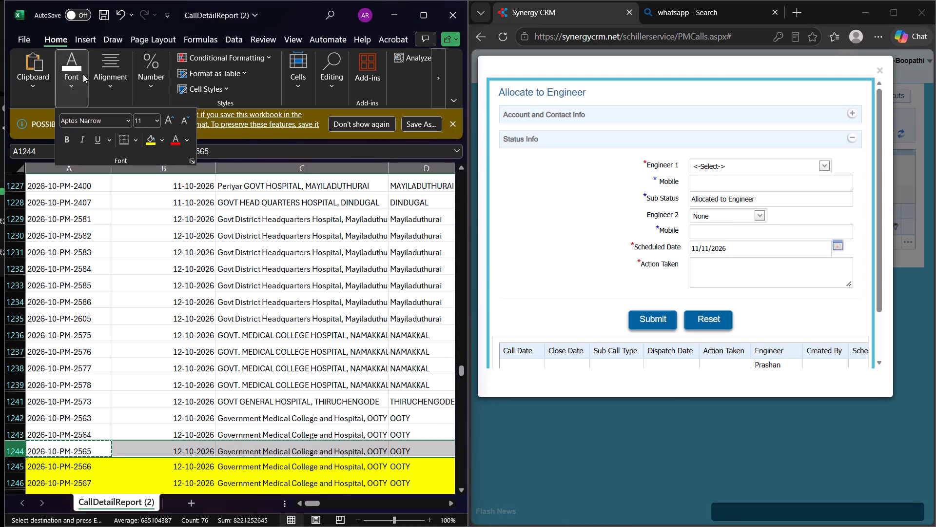
pyautogui.click(151, 141)
pyautogui.scroll(-4, 664, 249)
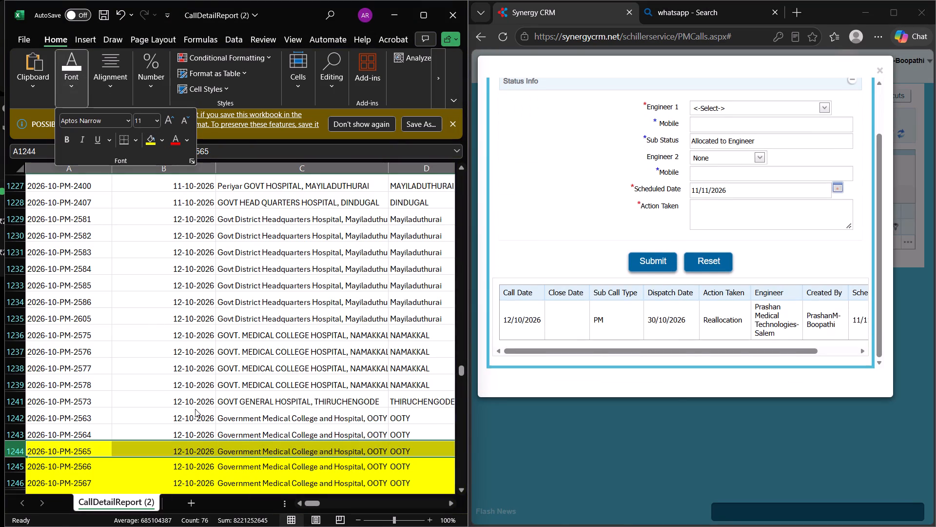
# Look up docket 2026-10-PM-2564 from call report row 1243 in the CRM's PM call list.
pyautogui.doubleClick(91, 430)
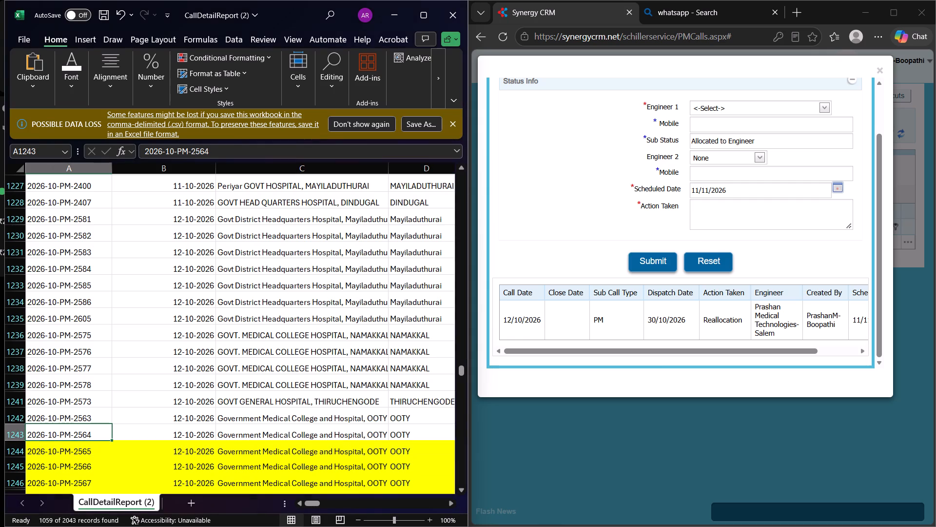
pyautogui.hotkey('ctrl', 'c')
pyautogui.click(878, 66)
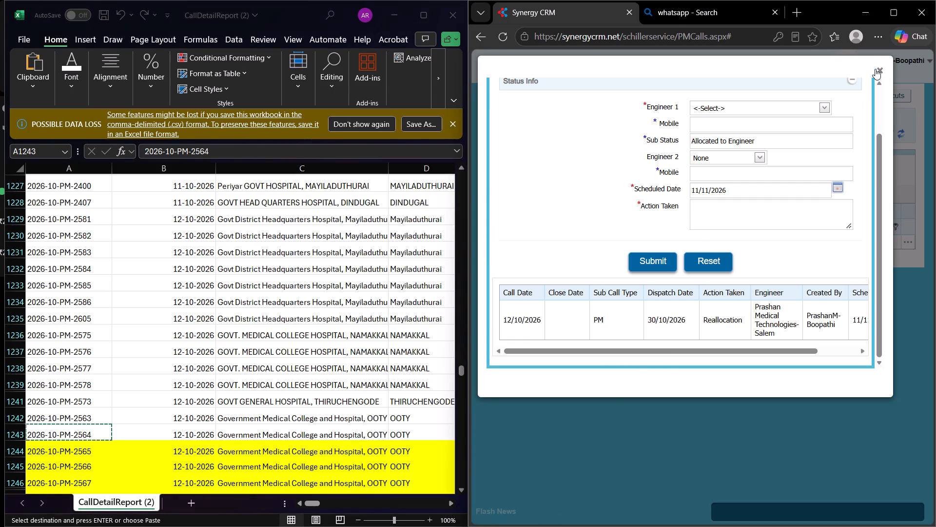
pyautogui.moveTo(562, 227); pyautogui.dragTo(633, 234)
pyautogui.hotkey('ctrl', 'v')
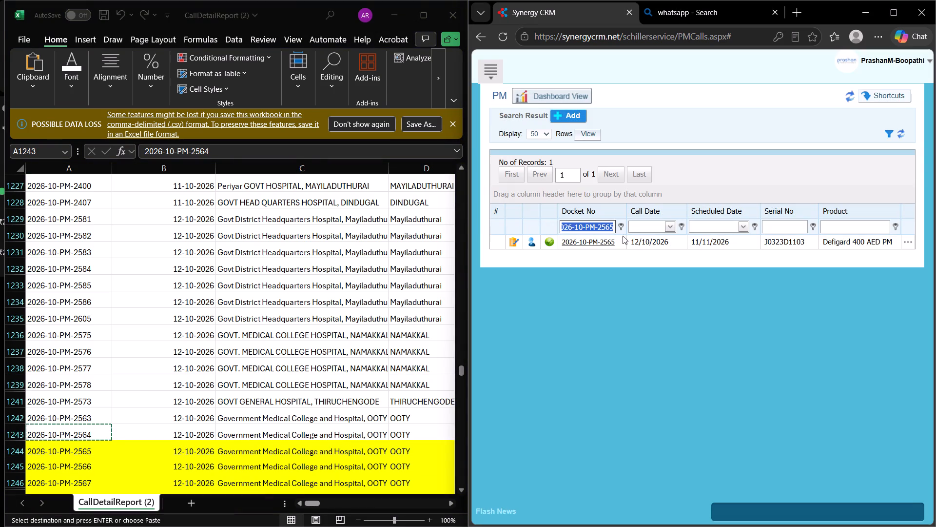
# Fill row 1243 of the Excel call report, docket 2026-10-PM-2564, yellow.
pyautogui.doubleClick(15, 435)
pyautogui.click(66, 79)
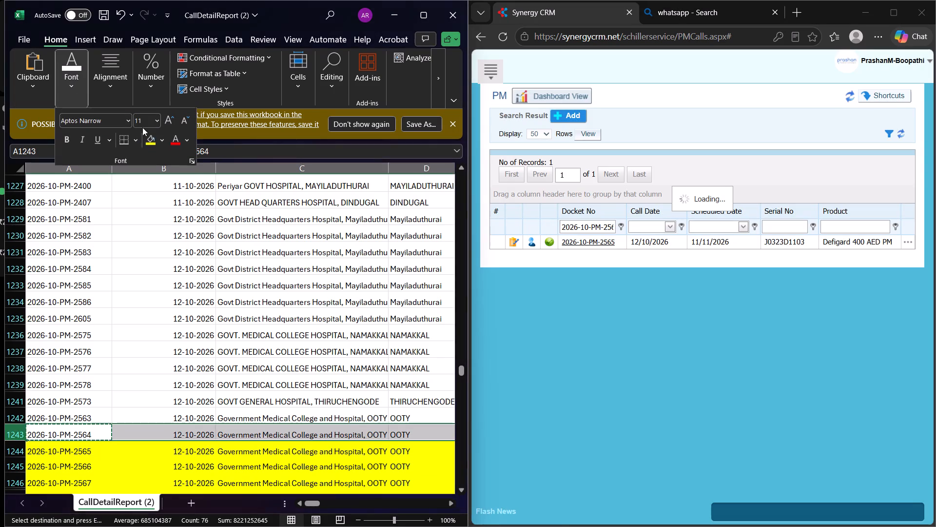
pyautogui.click(148, 139)
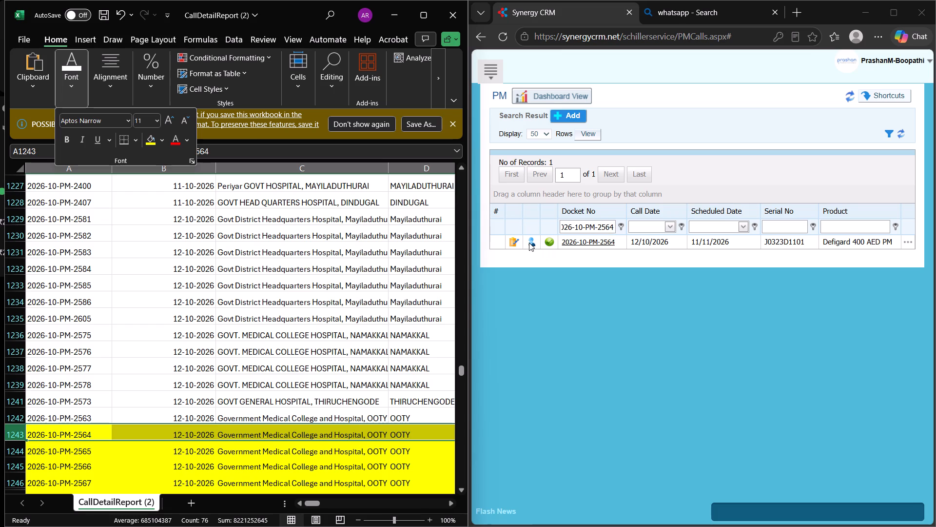
pyautogui.click(529, 243)
pyautogui.click(95, 414)
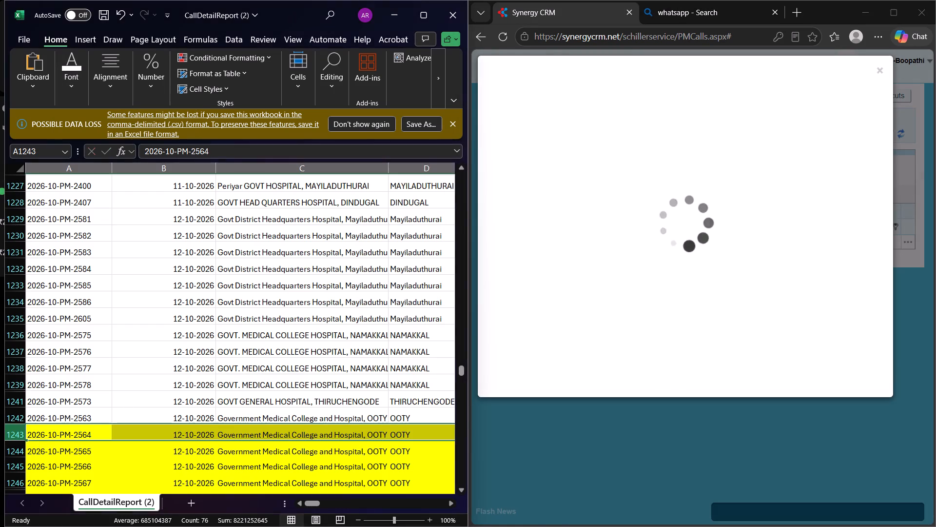
pyautogui.click(95, 414)
pyautogui.click(95, 414)
pyautogui.hotkey('ctrl', 'c')
pyautogui.scroll(-4, 693, 287)
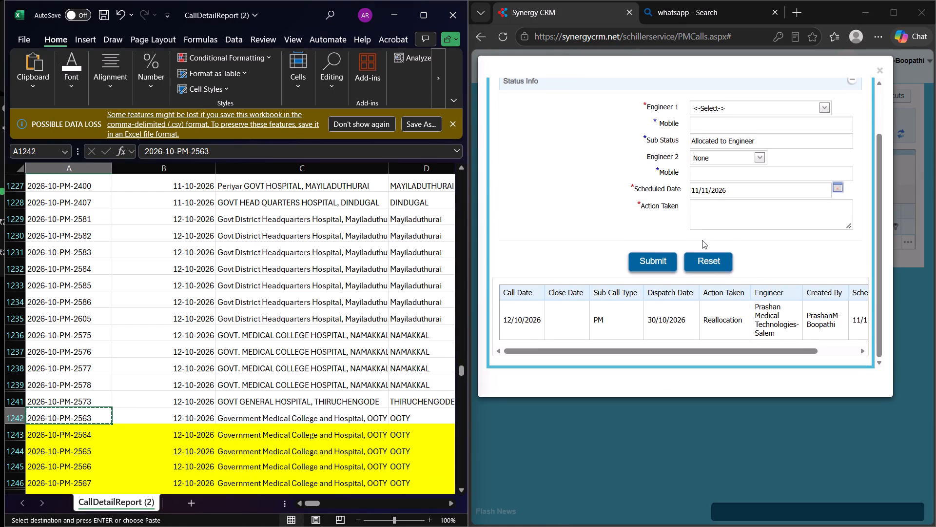
pyautogui.click(877, 70)
pyautogui.moveTo(564, 228); pyautogui.dragTo(638, 230)
pyautogui.hotkey('ctrl', 'v')
pyautogui.doubleClick(17, 414)
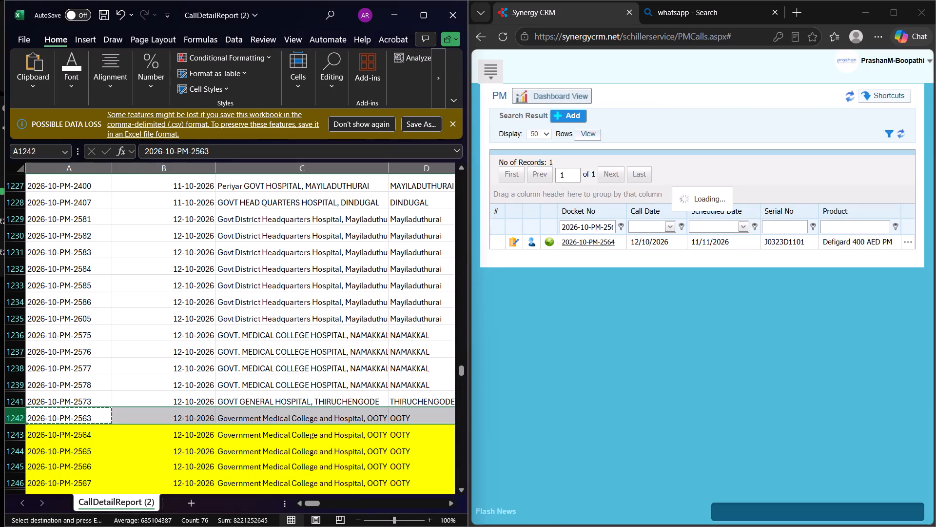
pyautogui.click(74, 65)
pyautogui.click(149, 142)
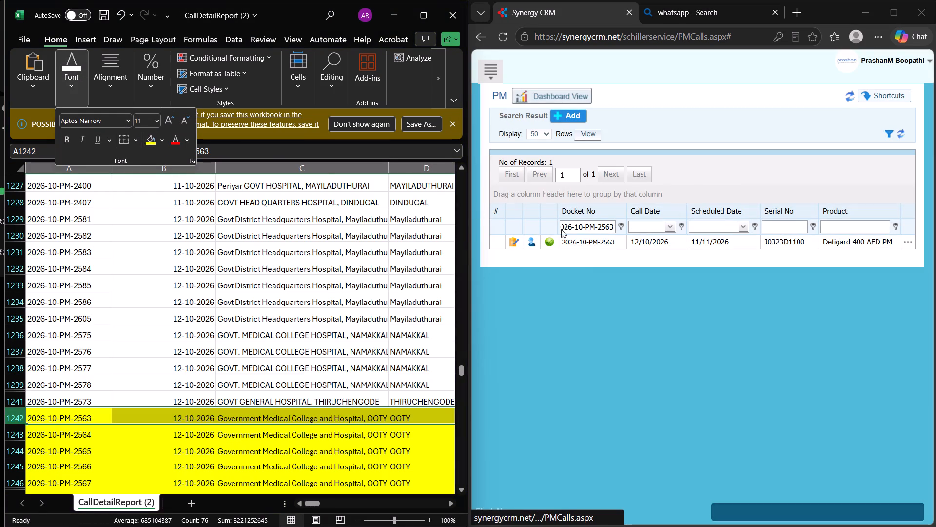
pyautogui.tripleClick(563, 226)
pyautogui.click(563, 226)
pyautogui.hotkey('ctrl', 'v')
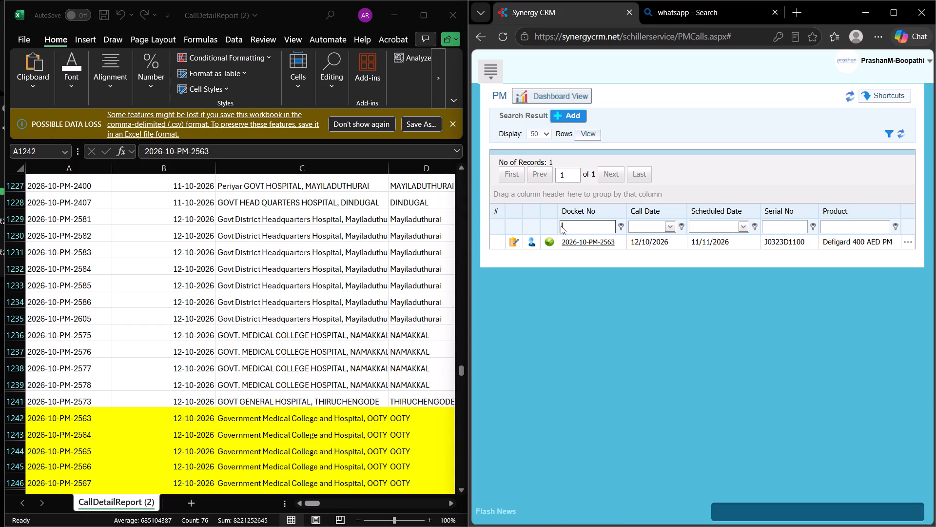
pyautogui.click(569, 224)
pyautogui.doubleClick(101, 402)
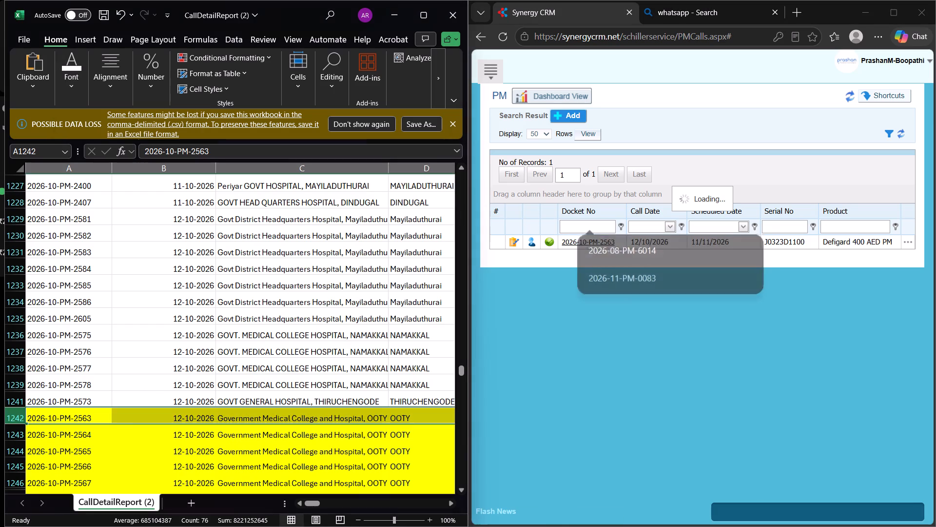
pyautogui.click(101, 402)
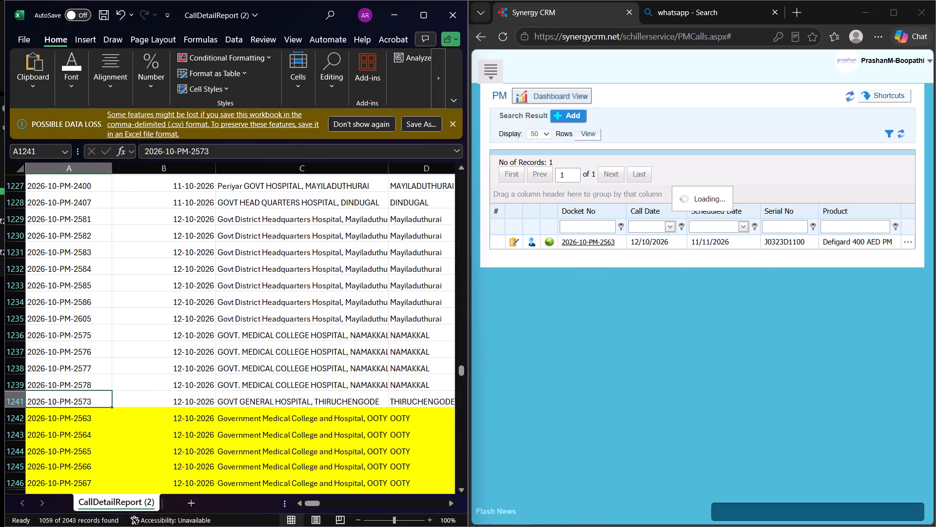
pyautogui.hotkey('ctrl', 'c')
pyautogui.click(579, 223)
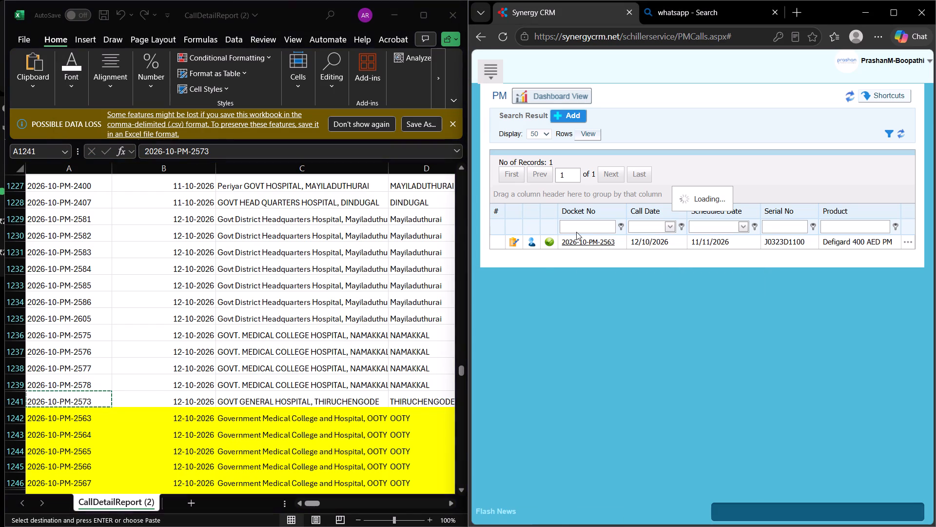
pyautogui.click(577, 229)
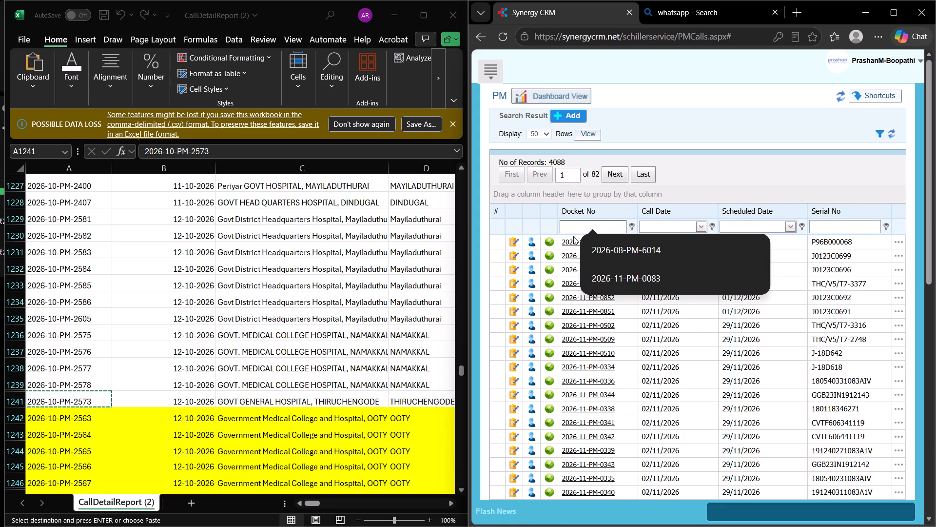
pyautogui.click(580, 229)
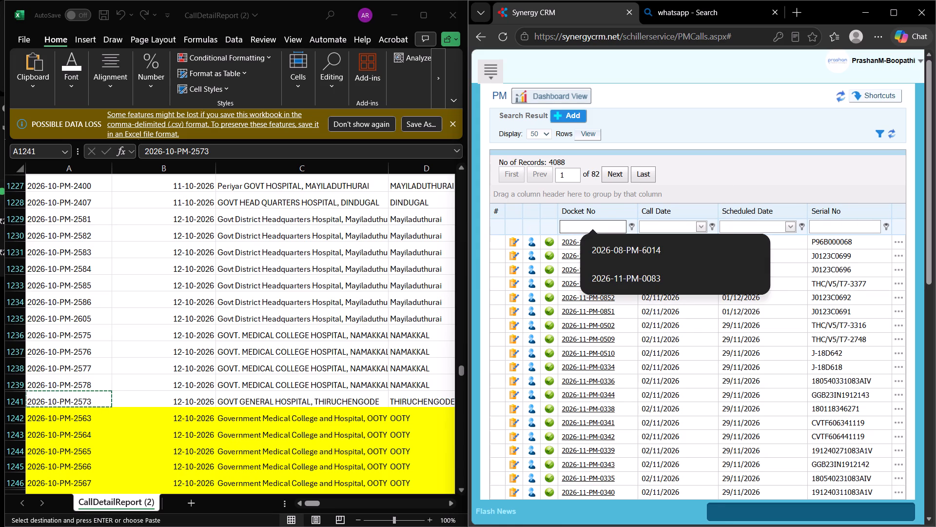
pyautogui.click(579, 224)
pyautogui.hotkey('ctrl', 'v')
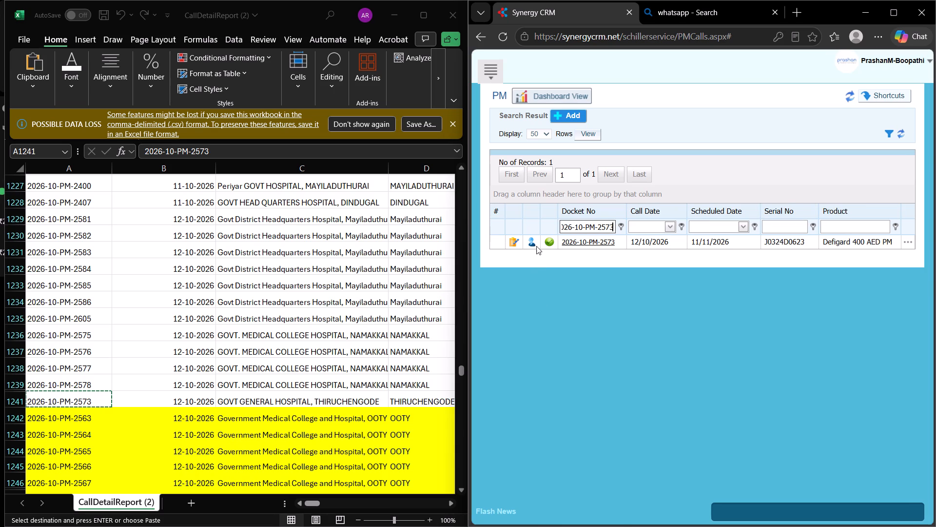
pyautogui.click(534, 241)
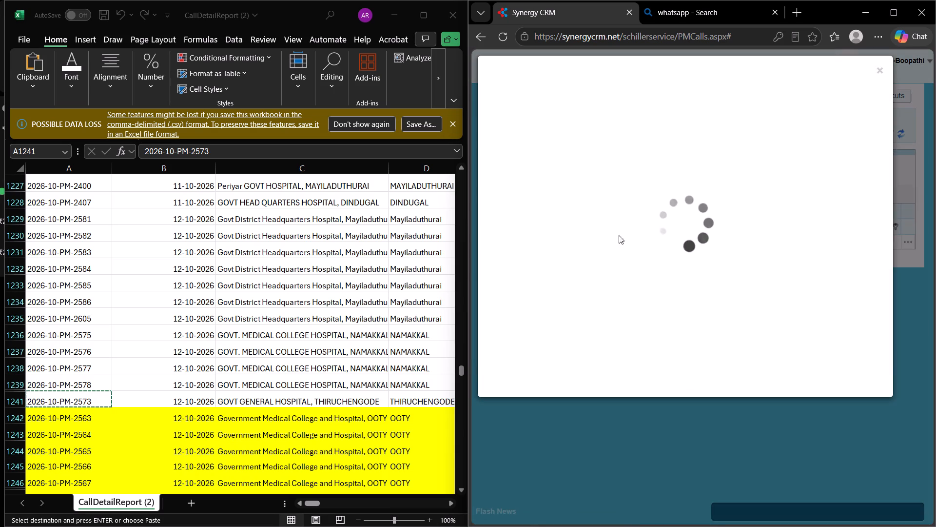
pyautogui.scroll(-5, 663, 216)
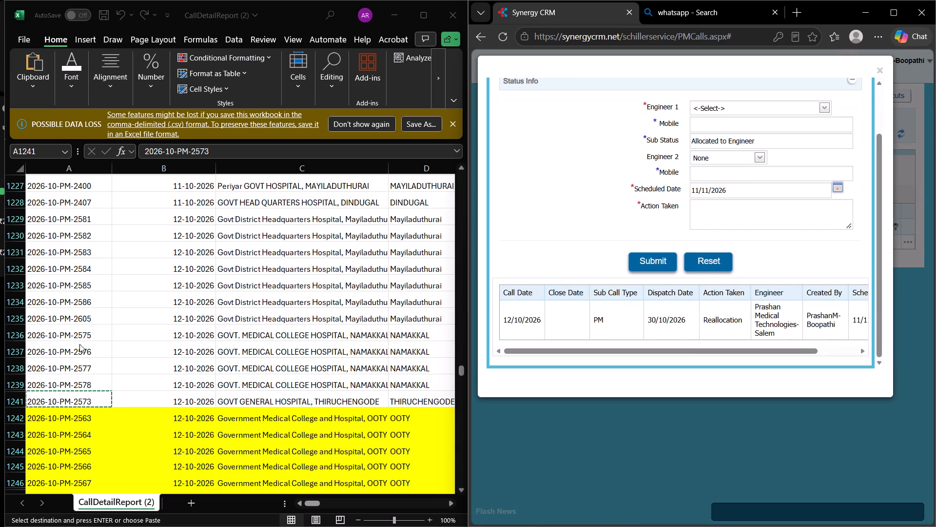
pyautogui.doubleClick(21, 399)
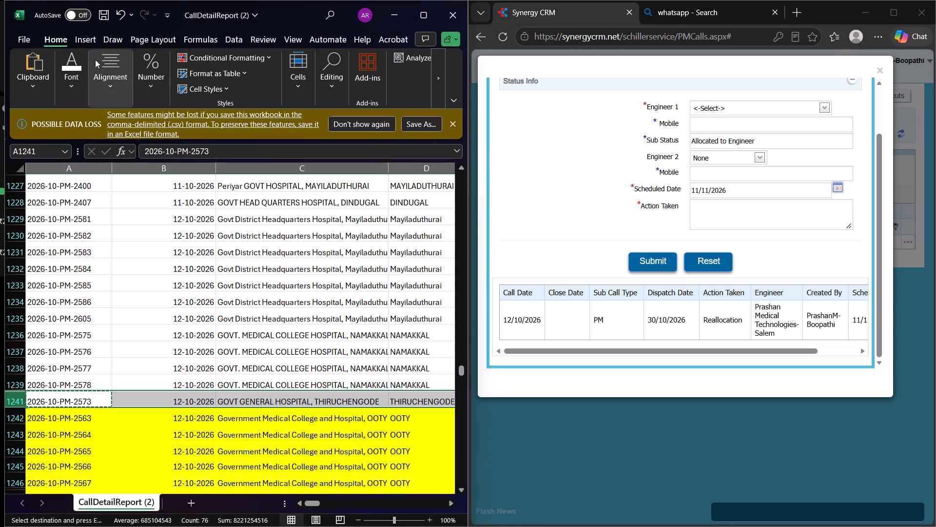
pyautogui.click(77, 60)
pyautogui.click(147, 144)
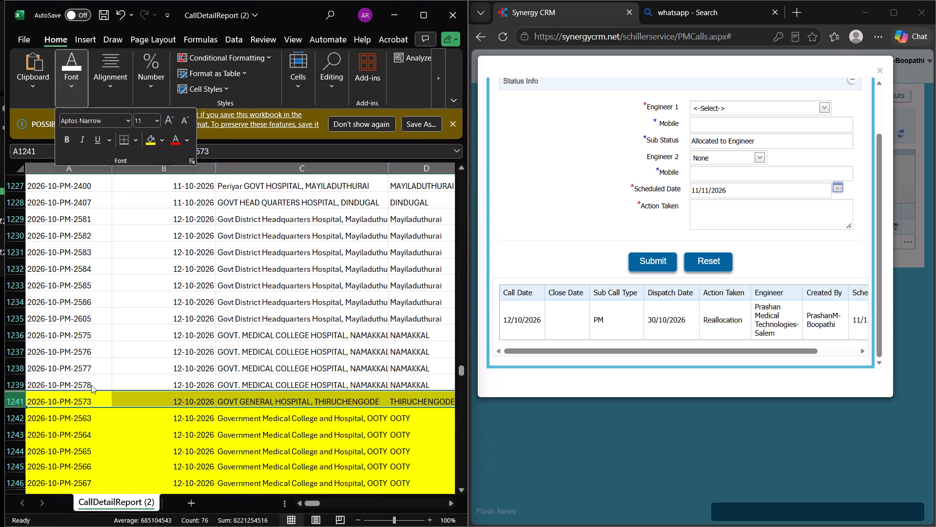
# Look up docket 2026-10-PM-2578 from call report row 1239 in the CRM's PM call list and open its engineer allocation form.
pyautogui.click(92, 383)
pyautogui.click(92, 383)
pyautogui.hotkey('ctrl', 'c')
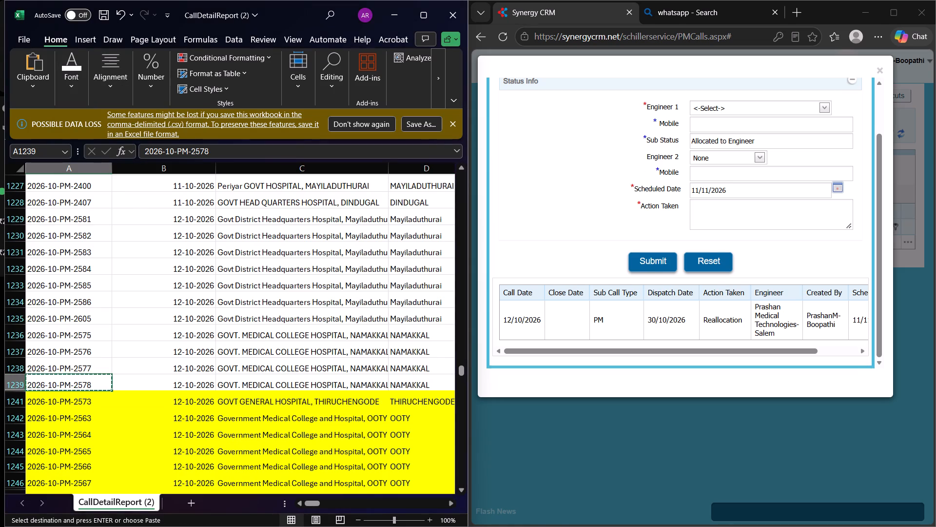
pyautogui.scroll(3, 789, 134)
pyautogui.scroll(-3, 778, 231)
pyautogui.scroll(3, 778, 236)
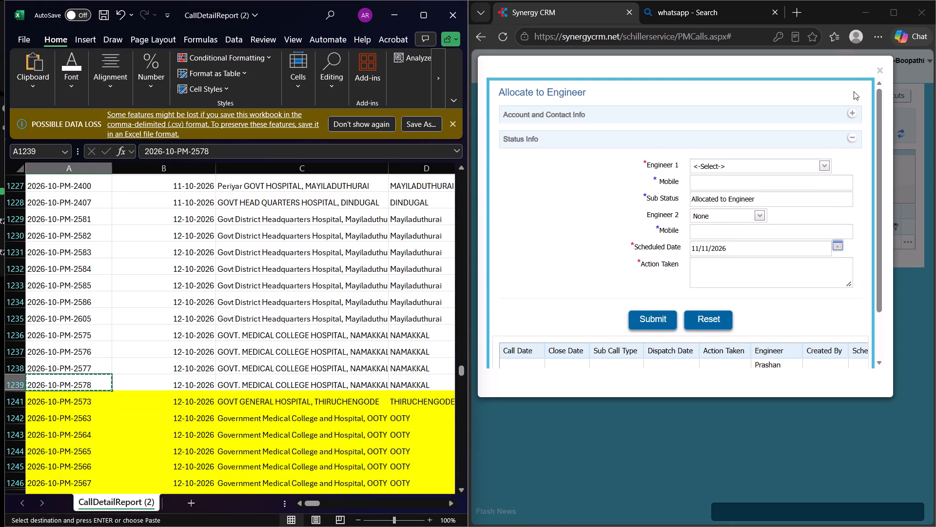
pyautogui.click(877, 67)
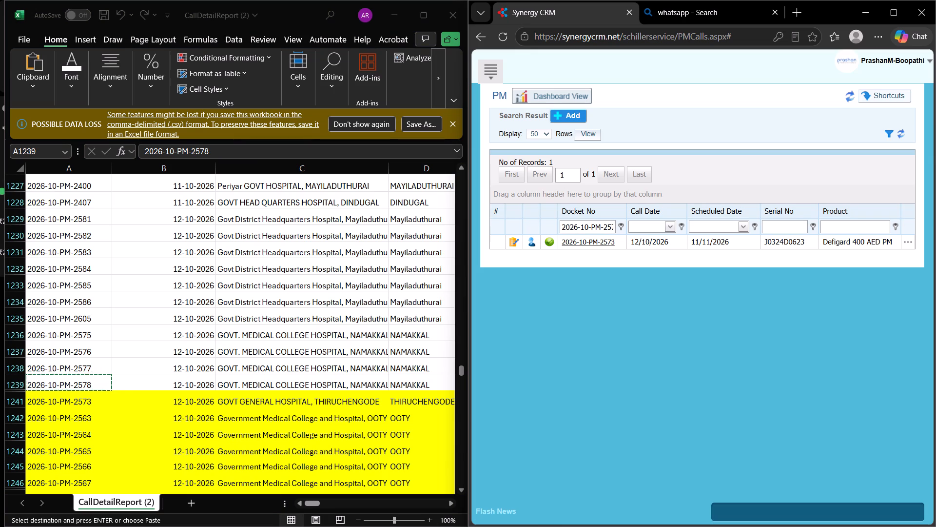
pyautogui.moveTo(562, 227); pyautogui.dragTo(628, 225)
pyautogui.hotkey('ctrl', 'v')
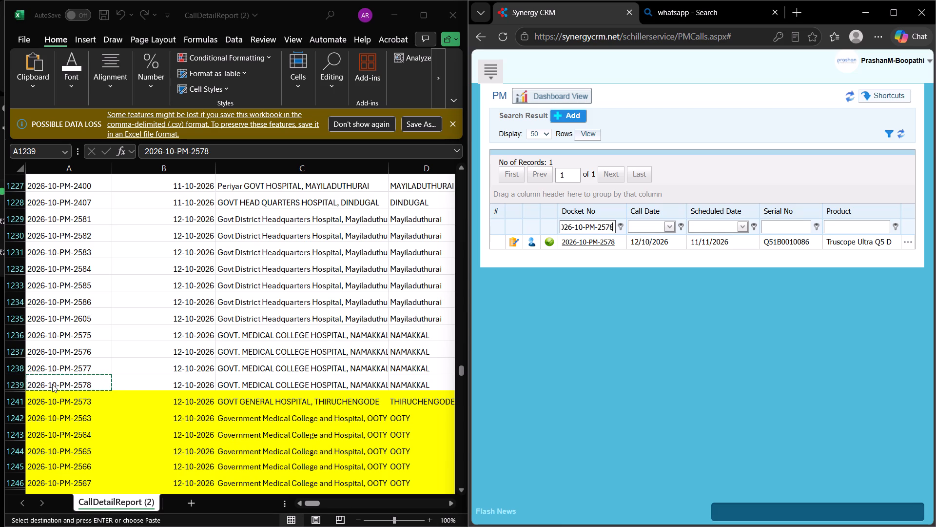
pyautogui.click(529, 241)
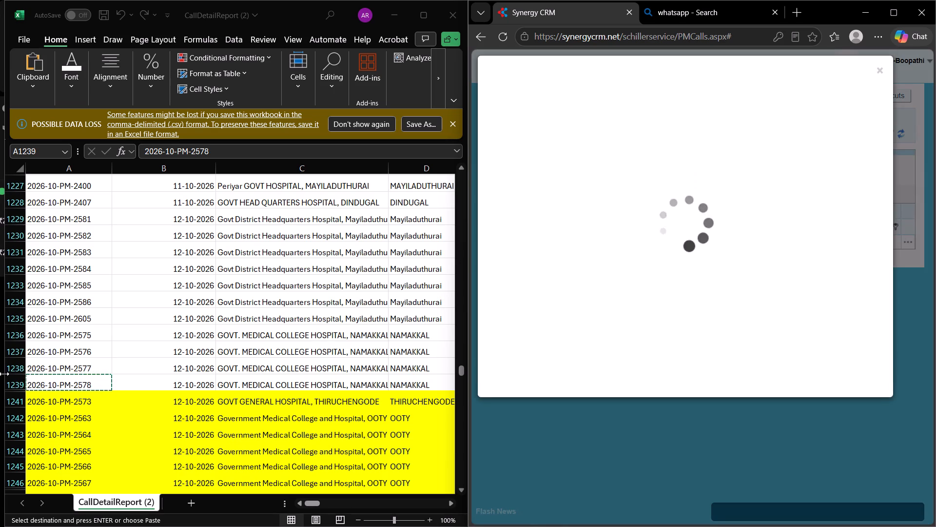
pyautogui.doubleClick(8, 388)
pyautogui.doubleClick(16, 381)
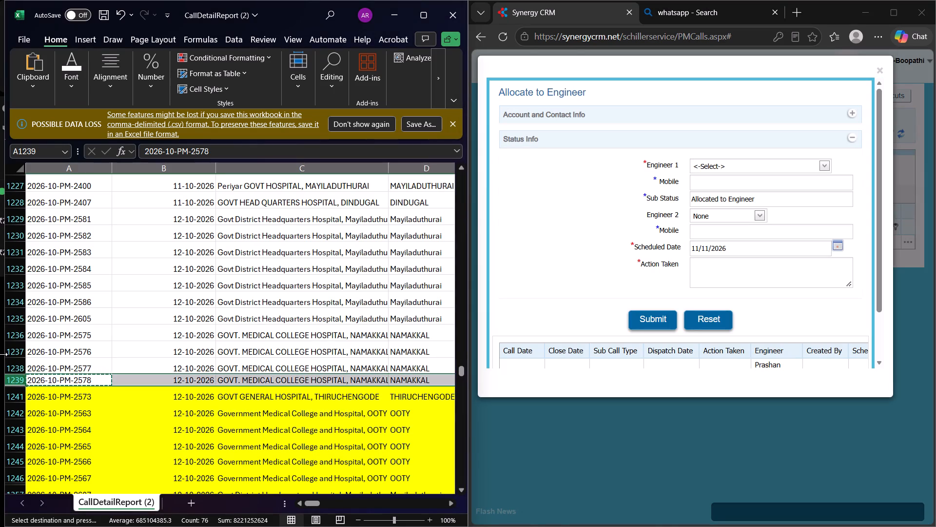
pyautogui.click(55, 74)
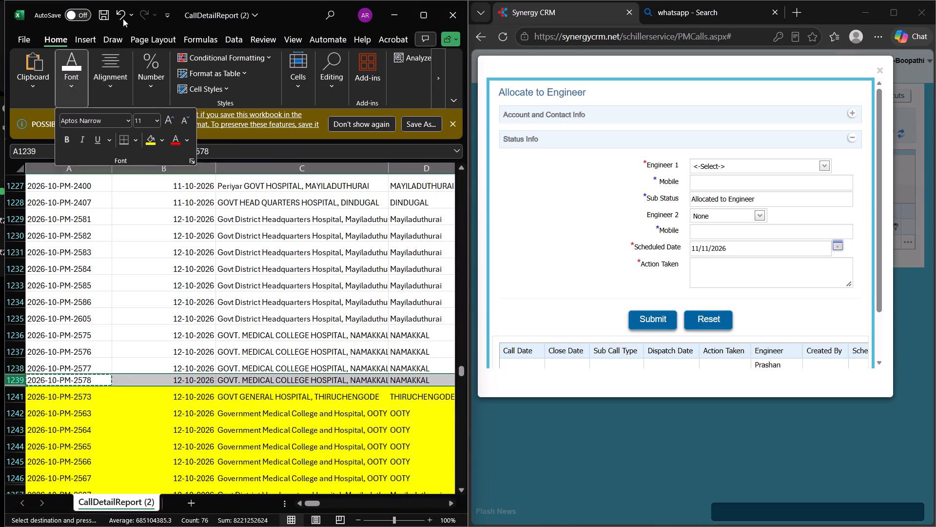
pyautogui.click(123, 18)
pyautogui.doubleClick(19, 381)
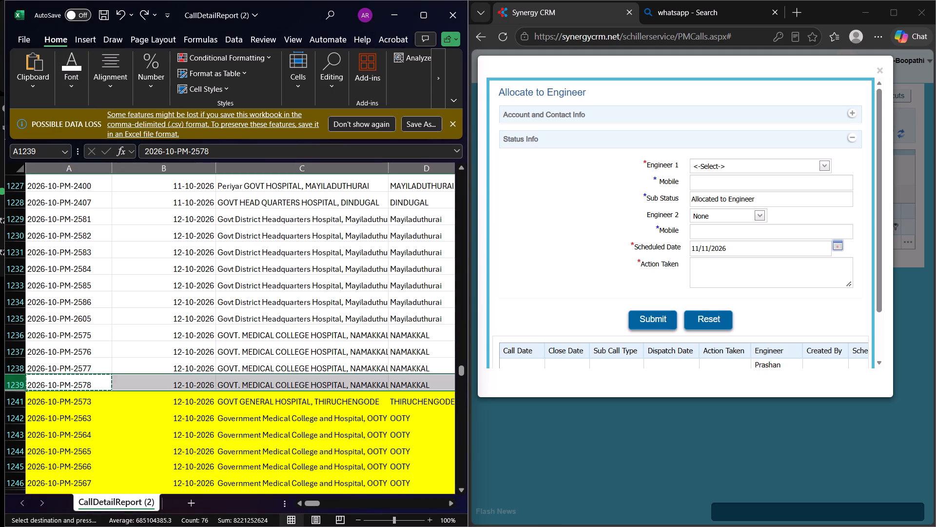
pyautogui.click(76, 71)
pyautogui.click(148, 142)
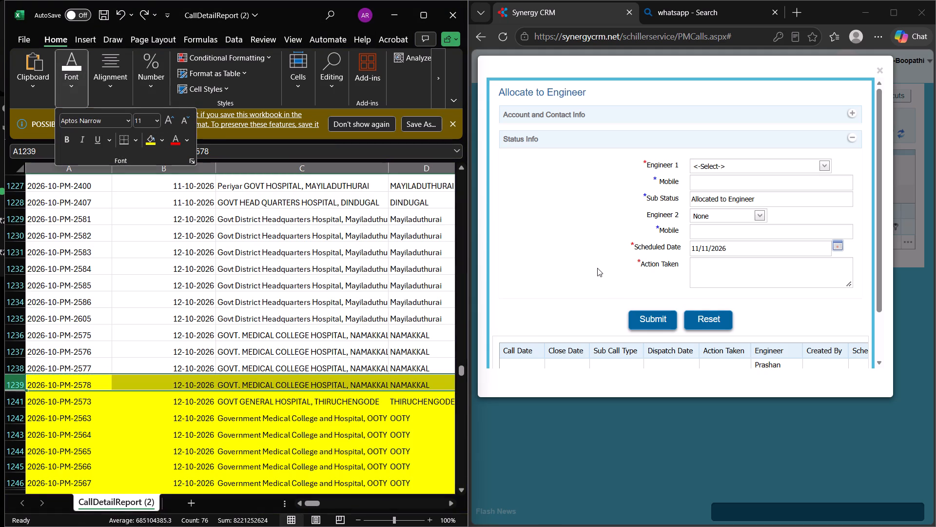
pyautogui.scroll(-4, 617, 285)
pyautogui.click(108, 362)
pyautogui.click(100, 366)
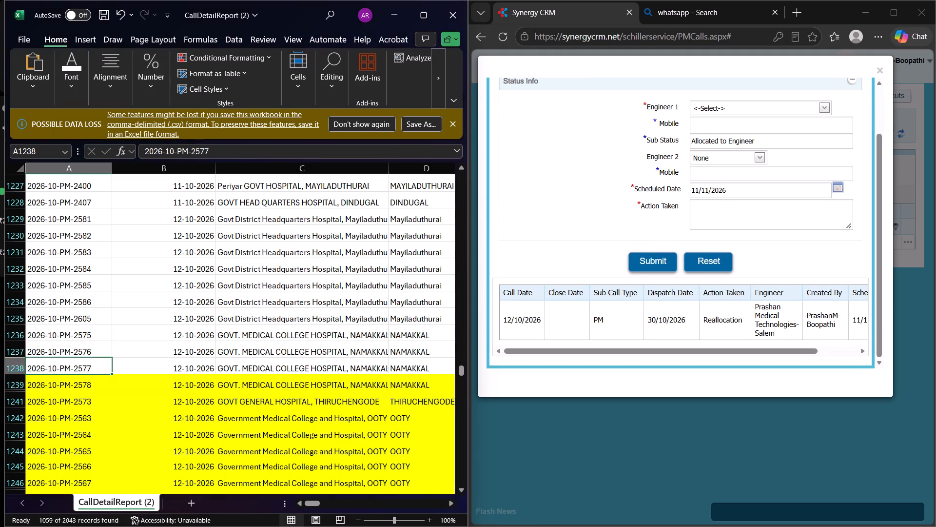
pyautogui.hotkey('ctrl', 'c')
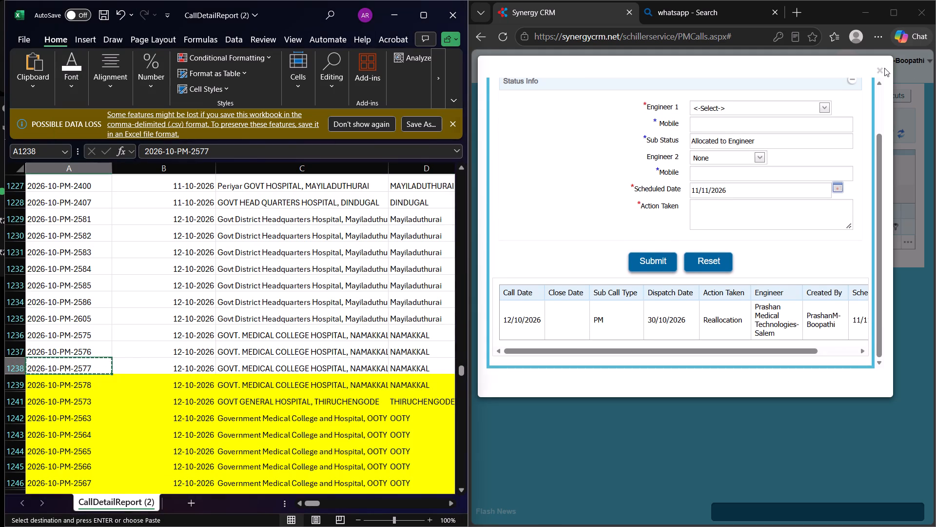
pyautogui.click(884, 68)
pyautogui.click(880, 69)
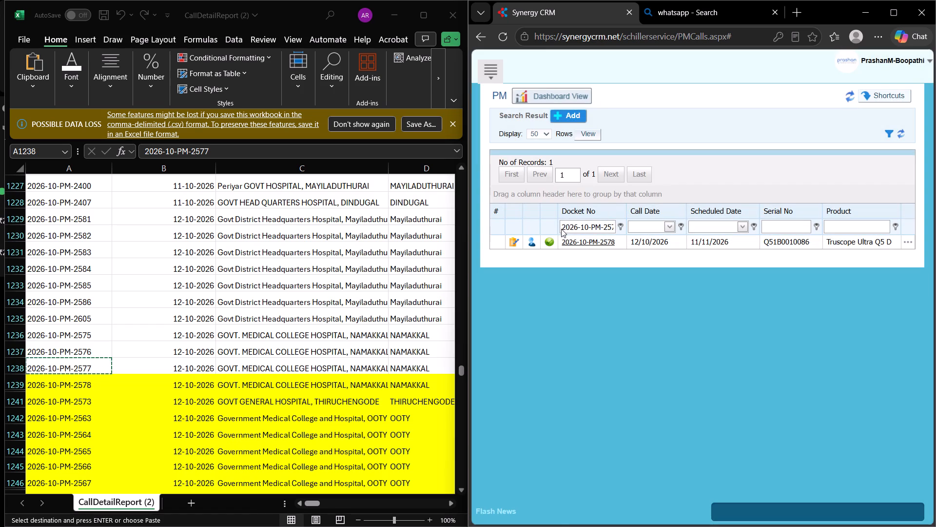
pyautogui.moveTo(563, 224); pyautogui.dragTo(655, 235)
pyautogui.hotkey('ctrl', 'v')
# Fill row 1238 of the Excel call report, docket 2026-10-PM-2577, yellow.
pyautogui.doubleClick(17, 362)
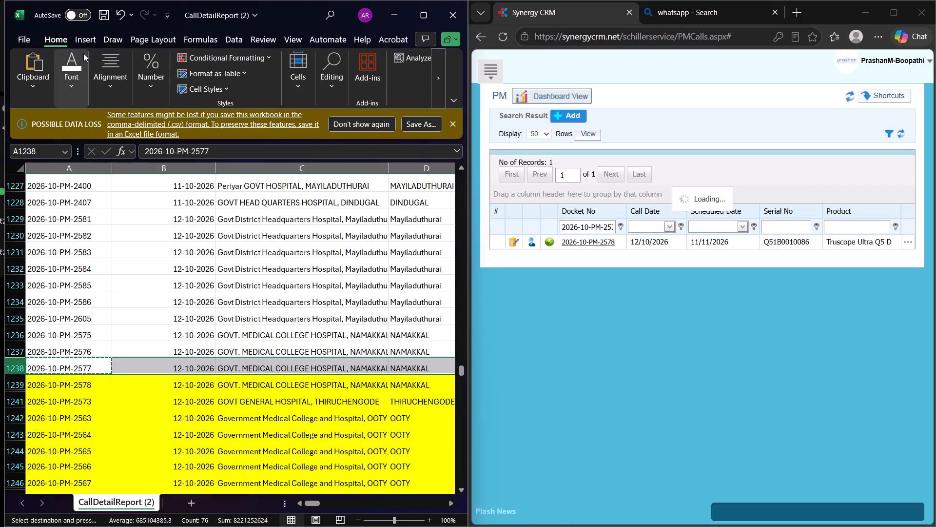
pyautogui.click(75, 58)
pyautogui.click(152, 140)
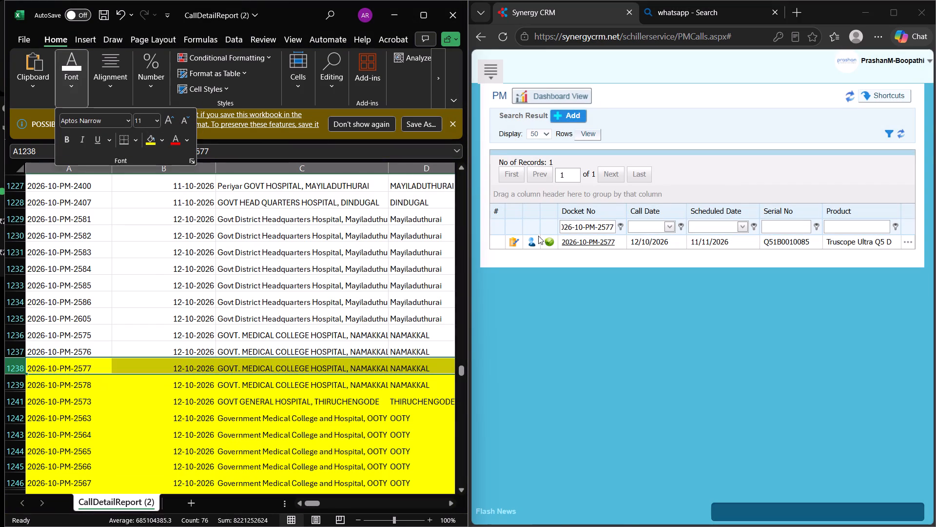
# Review docket 2026-10-PM-2577's engineer allocation history in the CRM and copy docket number 2026-10-PM-2576 from call report row 1237.
pyautogui.click(533, 242)
pyautogui.click(86, 352)
pyautogui.click(87, 352)
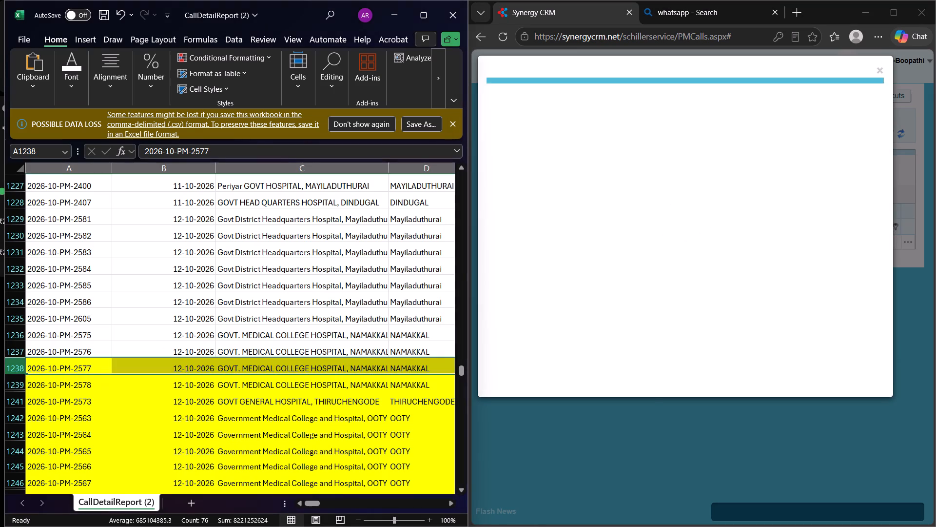
pyautogui.hotkey('ctrl', 'c')
pyautogui.scroll(-5, 835, 253)
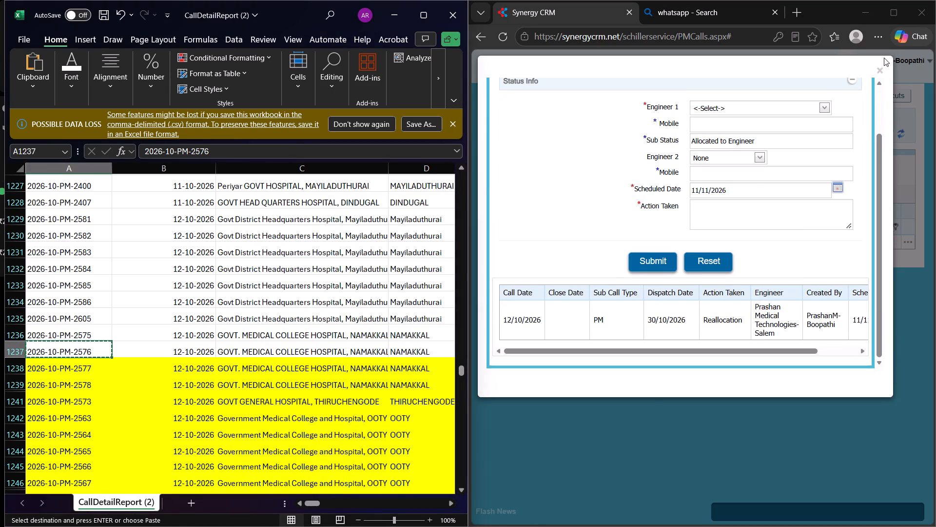
pyautogui.click(881, 69)
pyautogui.moveTo(562, 228); pyautogui.dragTo(604, 232)
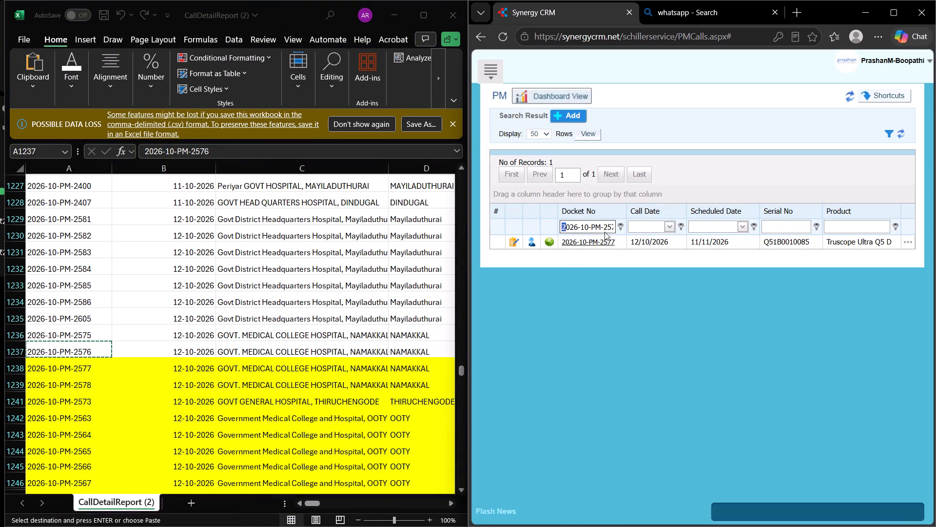
pyautogui.moveTo(604, 232); pyautogui.dragTo(644, 234)
pyautogui.hotkey('ctrl', 'v')
pyautogui.doubleClick(16, 352)
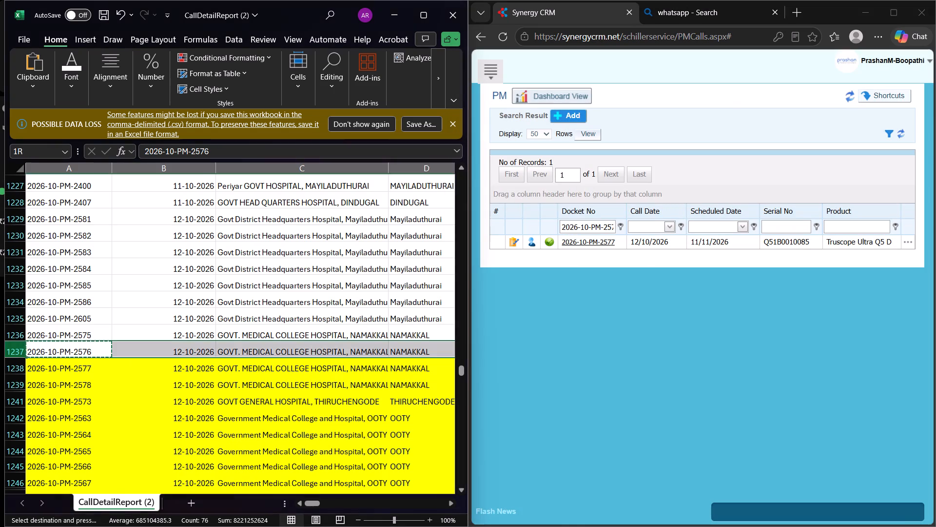
pyautogui.click(70, 71)
pyautogui.click(145, 140)
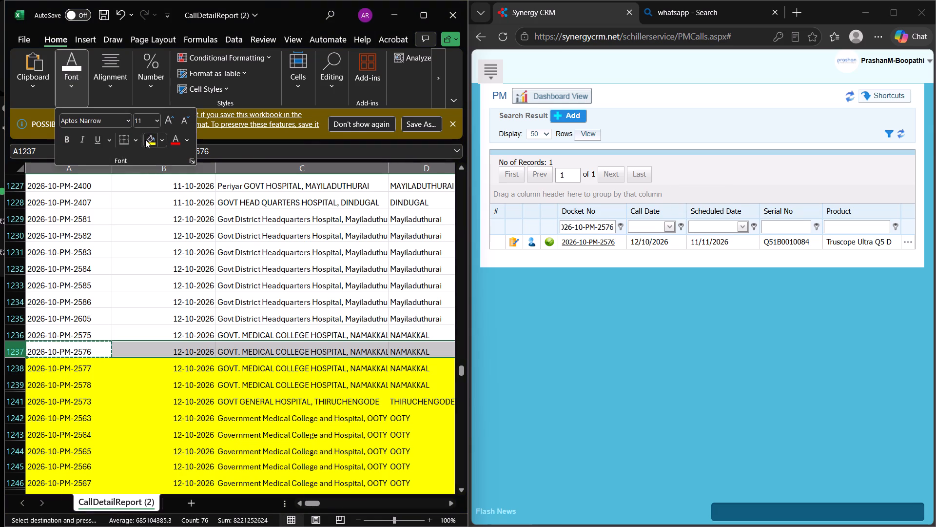
pyautogui.click(531, 244)
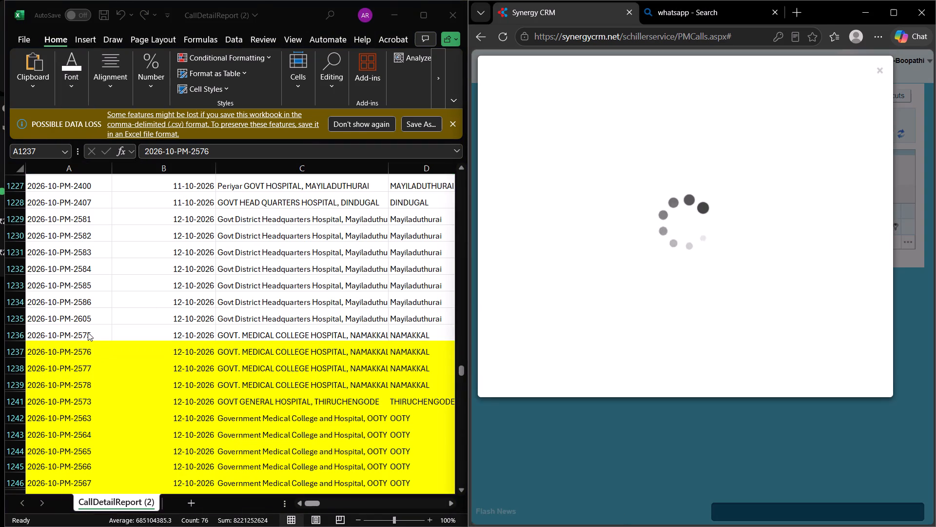
pyautogui.click(88, 332)
pyautogui.click(88, 332)
pyautogui.click(89, 332)
pyautogui.hotkey('ctrl', 'c')
pyautogui.scroll(-2, 802, 272)
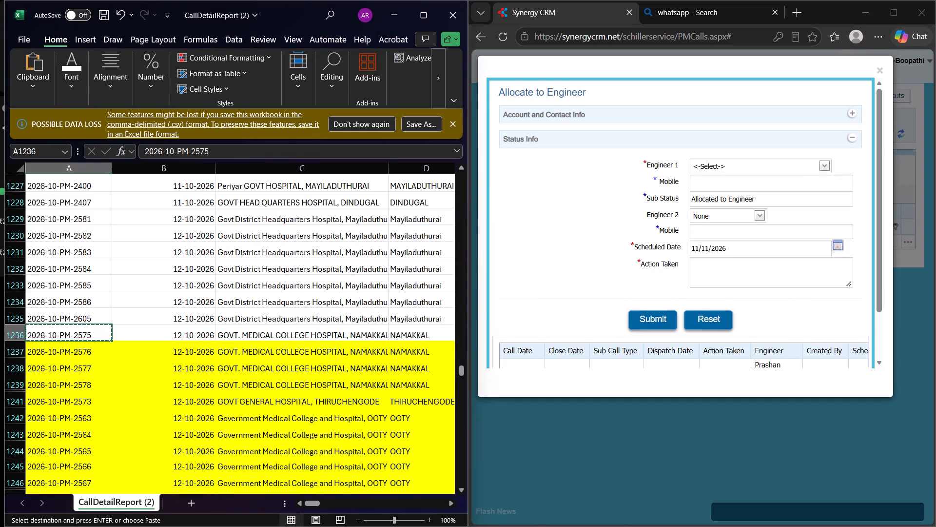
pyautogui.scroll(-1, 802, 272)
pyautogui.click(881, 71)
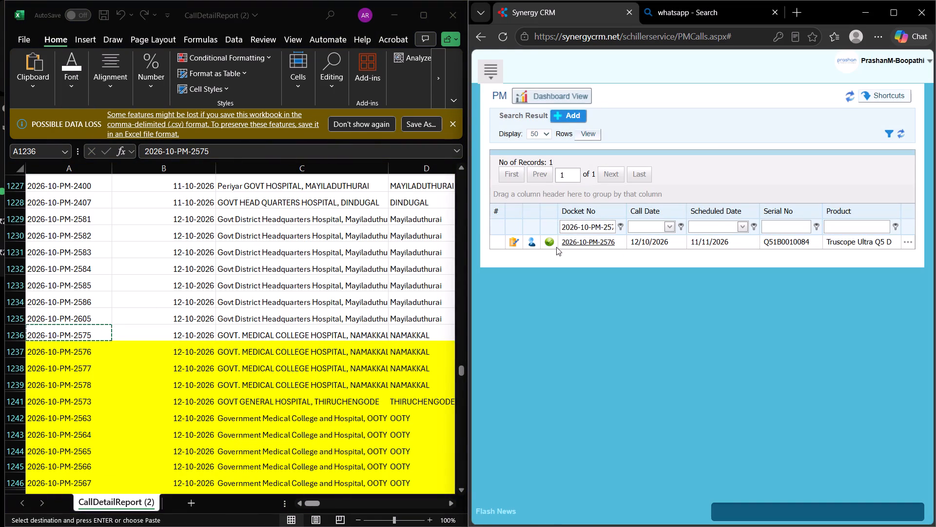
pyautogui.moveTo(563, 227); pyautogui.dragTo(629, 229)
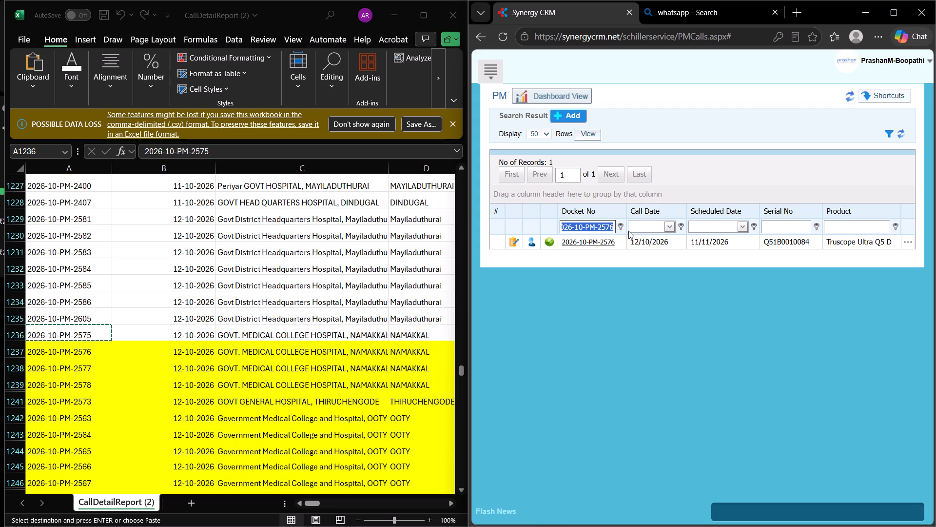
pyautogui.hotkey('ctrl', 'v')
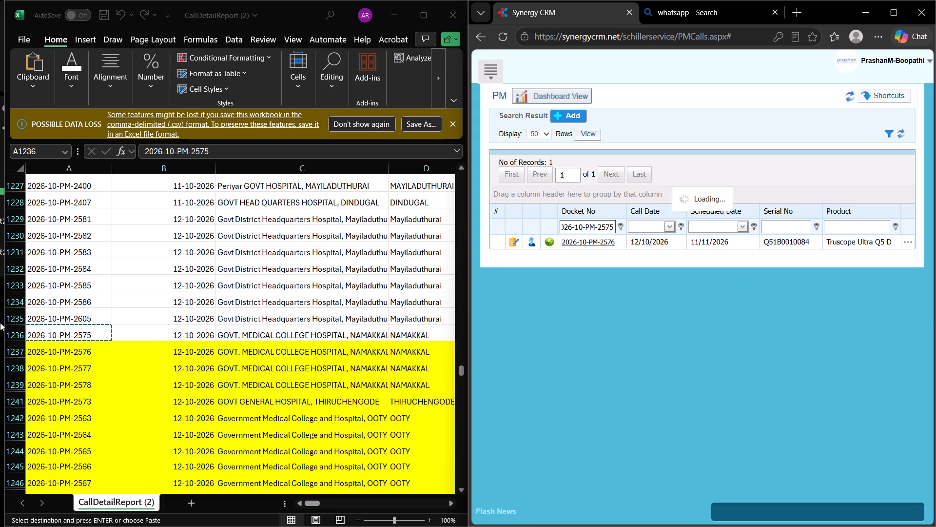
pyautogui.doubleClick(14, 333)
pyautogui.click(73, 81)
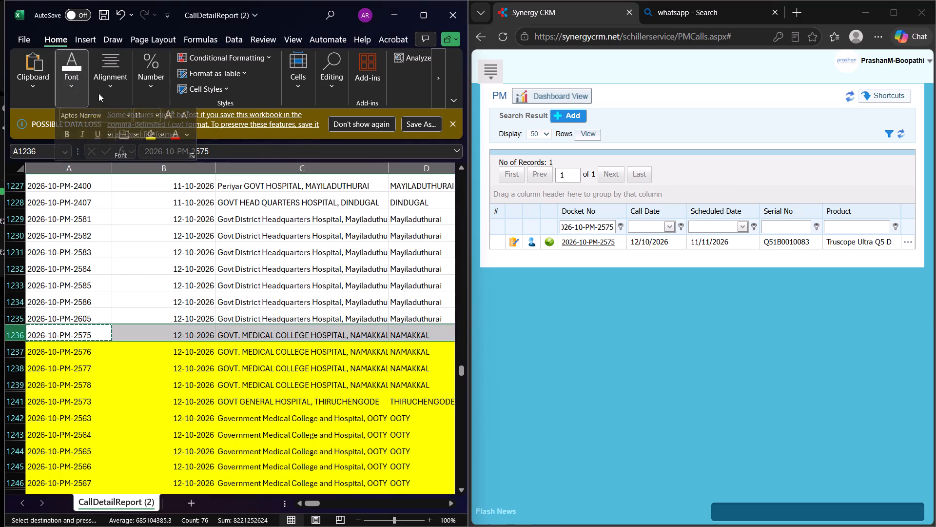
pyautogui.click(147, 140)
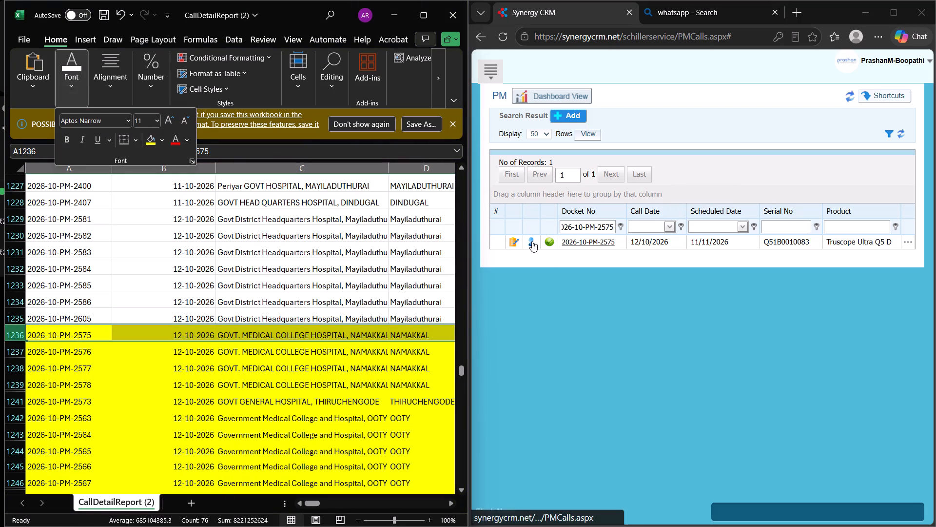
# Review docket 2026-10-PM-2575's engineer allocation history in the CRM and copy docket number 2026-10-PM-2605 from call report row 1235.
pyautogui.click(532, 241)
pyautogui.click(97, 312)
pyautogui.click(97, 316)
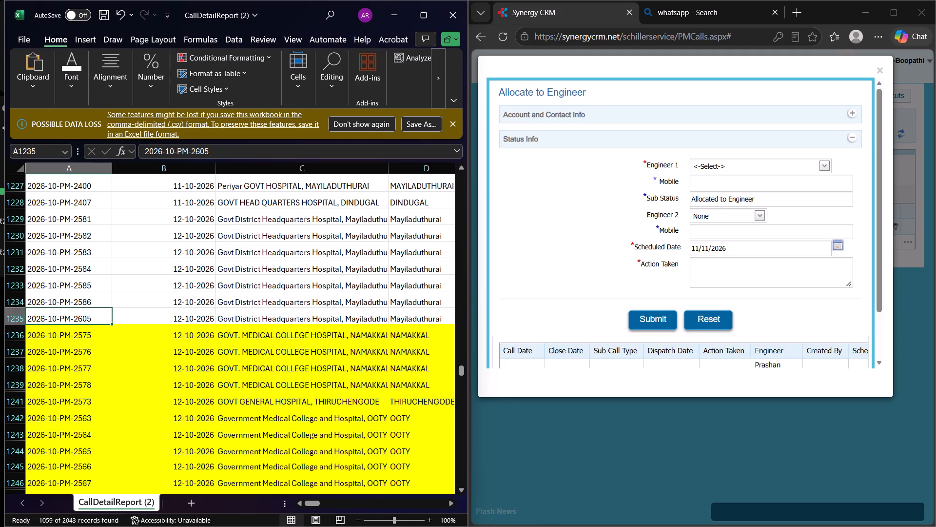
pyautogui.hotkey('ctrl', 'c')
pyautogui.scroll(-4, 644, 293)
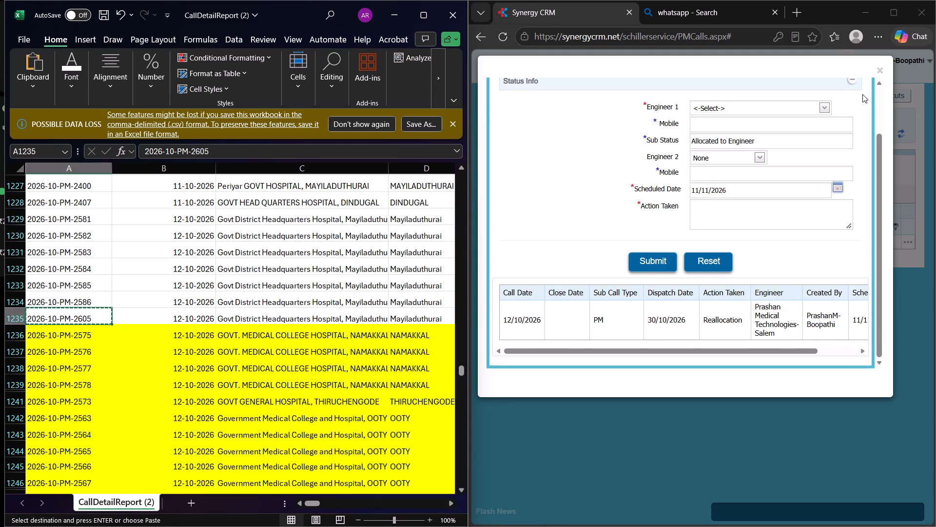
pyautogui.click(879, 75)
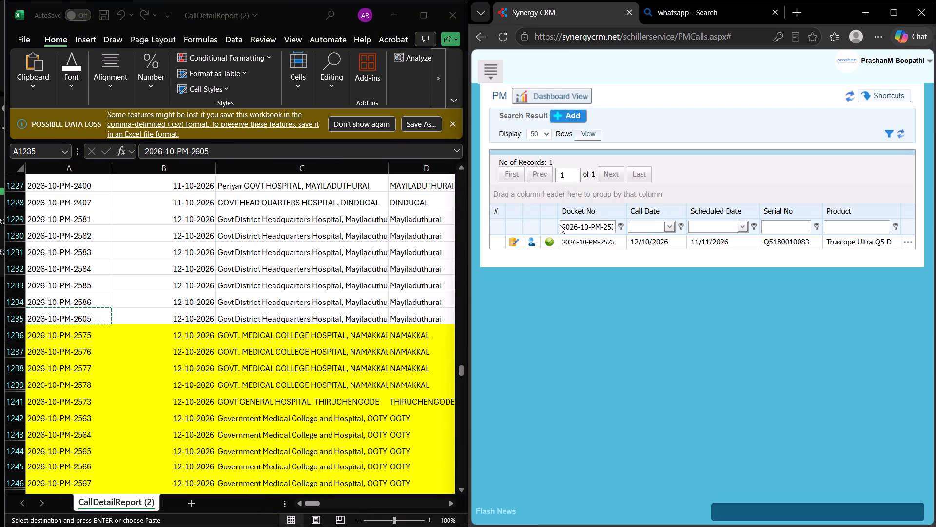
pyautogui.moveTo(563, 226); pyautogui.dragTo(648, 234)
pyautogui.hotkey('ctrl', 'v')
pyautogui.doubleClick(12, 317)
pyautogui.click(77, 70)
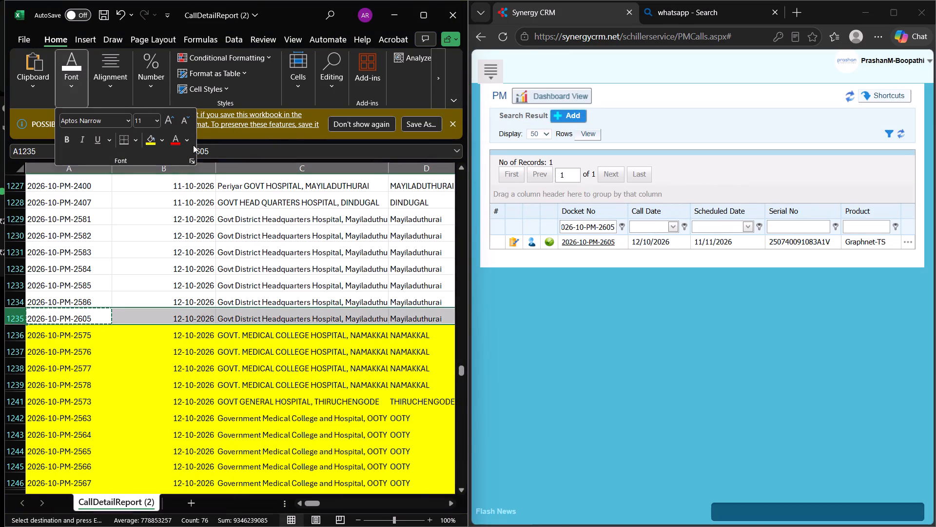
pyautogui.click(146, 137)
# Review docket 2026-10-PM-2605's engineer allocation history in the CRM and copy docket number 2026-10-PM-2586 from call report row 1234.
pyautogui.click(529, 243)
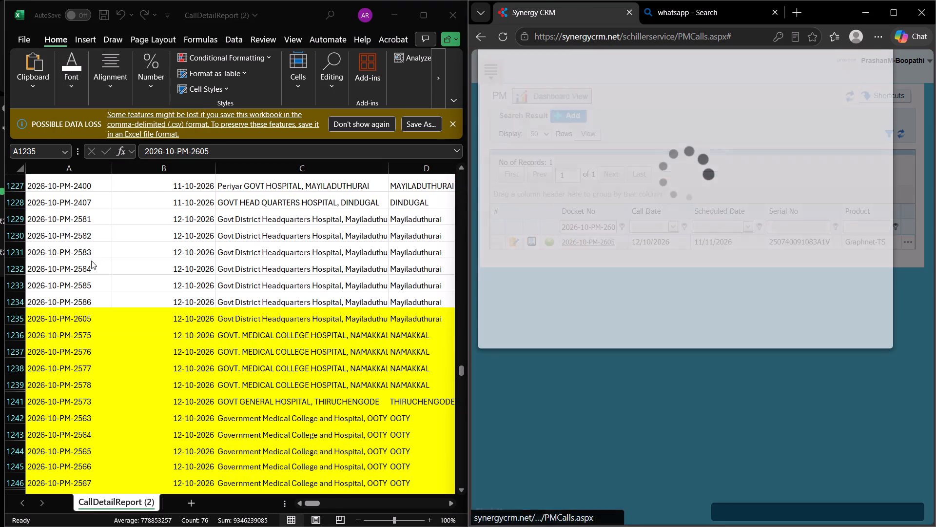
pyautogui.click(84, 299)
pyautogui.click(84, 299)
pyautogui.click(84, 299)
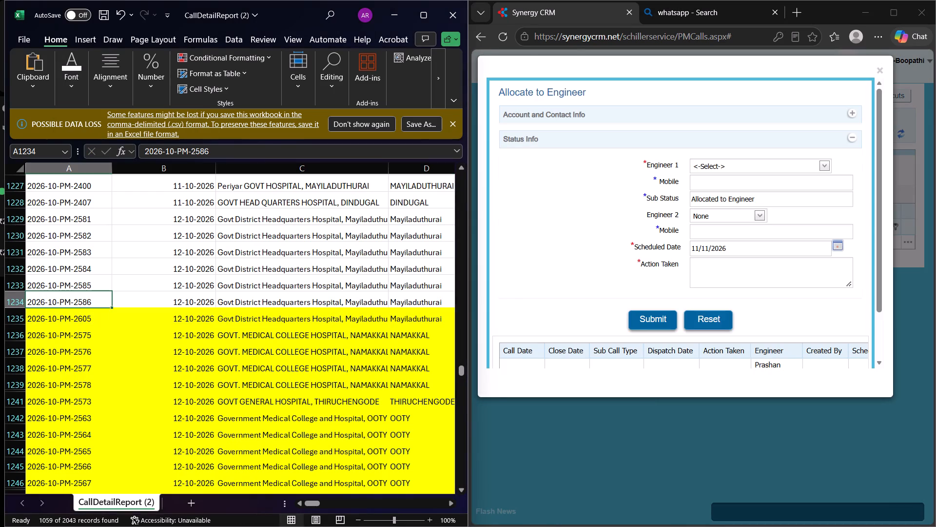
pyautogui.hotkey('ctrl', 'c')
pyautogui.scroll(-4, 777, 231)
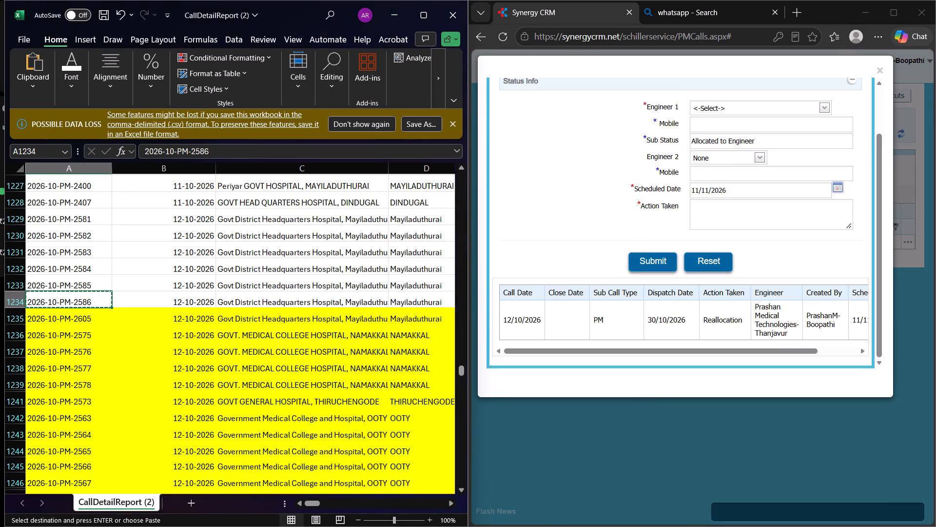
pyautogui.click(881, 70)
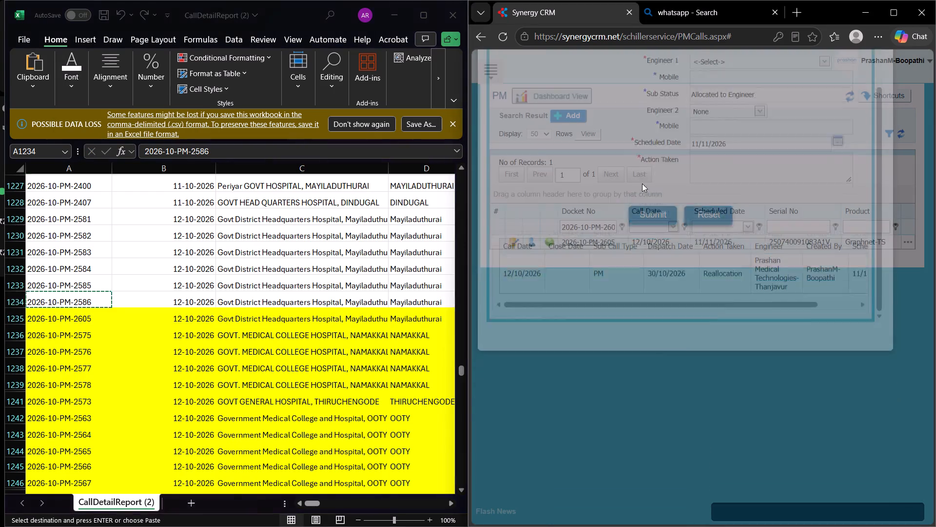
pyautogui.moveTo(563, 226); pyautogui.dragTo(647, 228)
pyautogui.hotkey('ctrl', 'v')
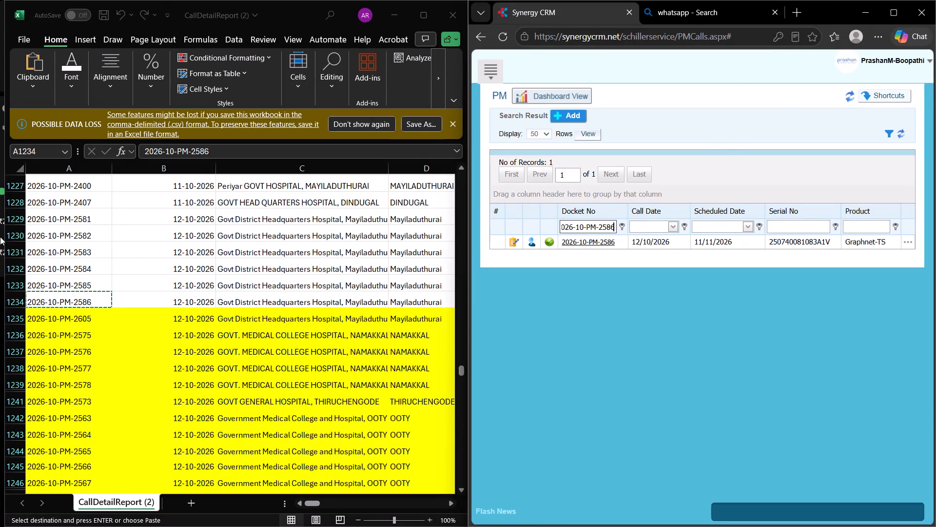
pyautogui.doubleClick(15, 300)
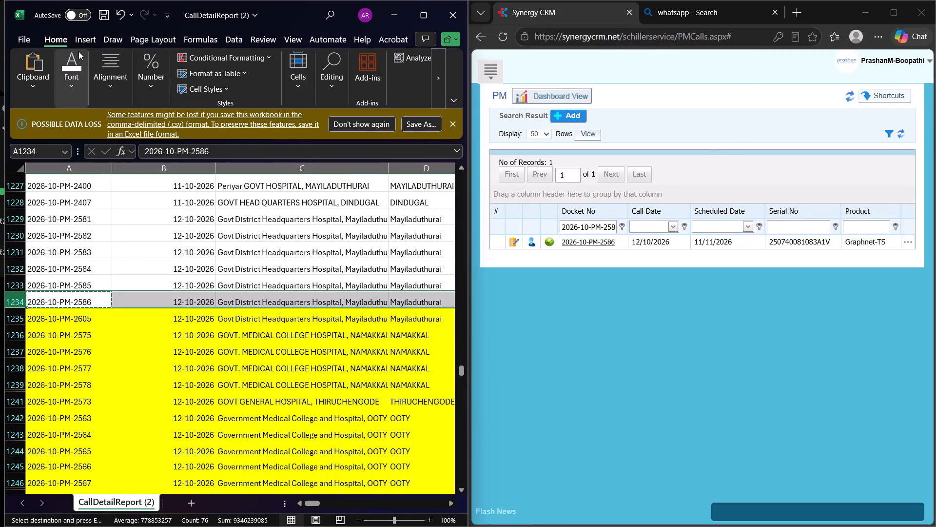
pyautogui.click(65, 70)
pyautogui.click(150, 141)
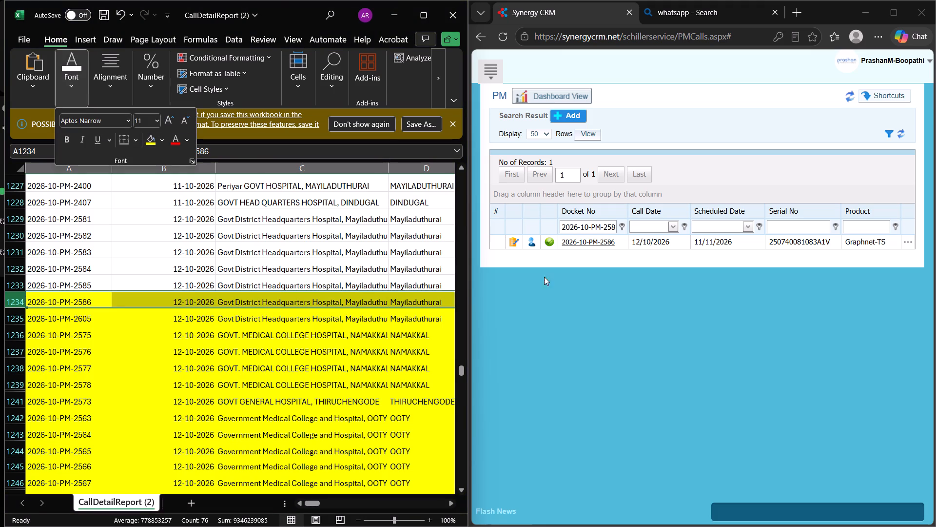
pyautogui.click(532, 244)
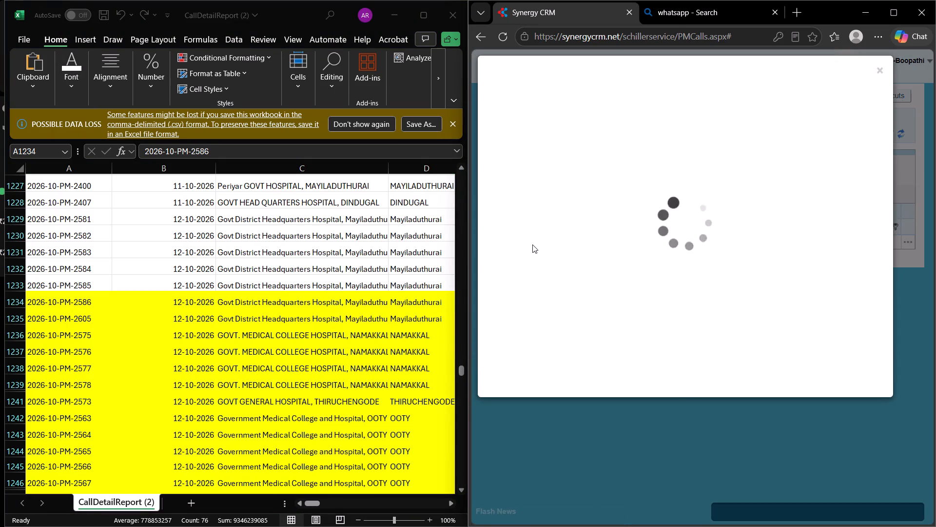
pyautogui.scroll(-4, 751, 247)
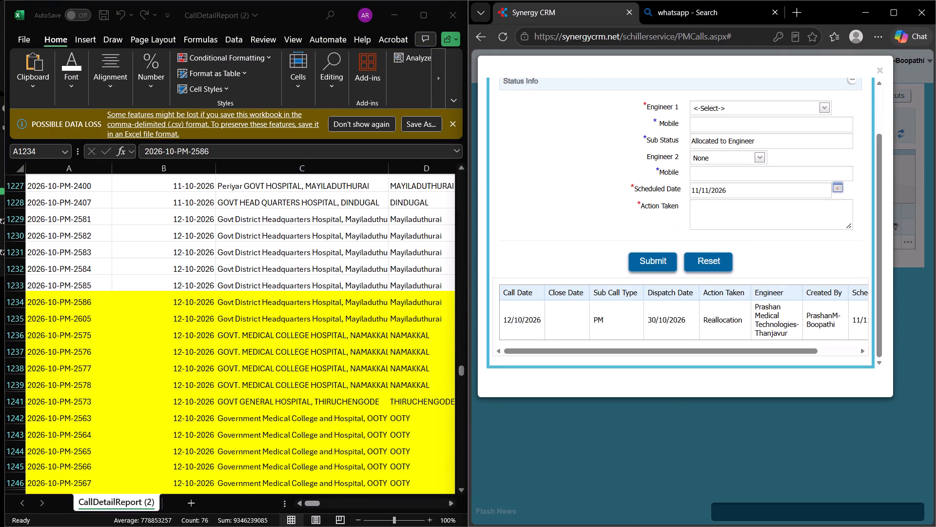
pyautogui.click(878, 68)
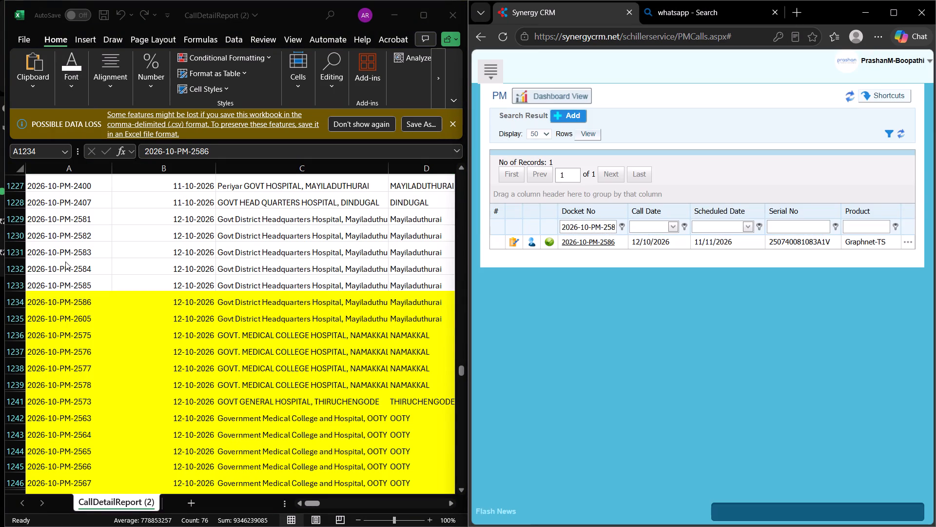
# Look up docket 2026-10-PM-2585 from call report row 1233 in the CRM's PM call list and fill that row yellow.
pyautogui.click(78, 280)
pyautogui.click(78, 280)
pyautogui.click(78, 280)
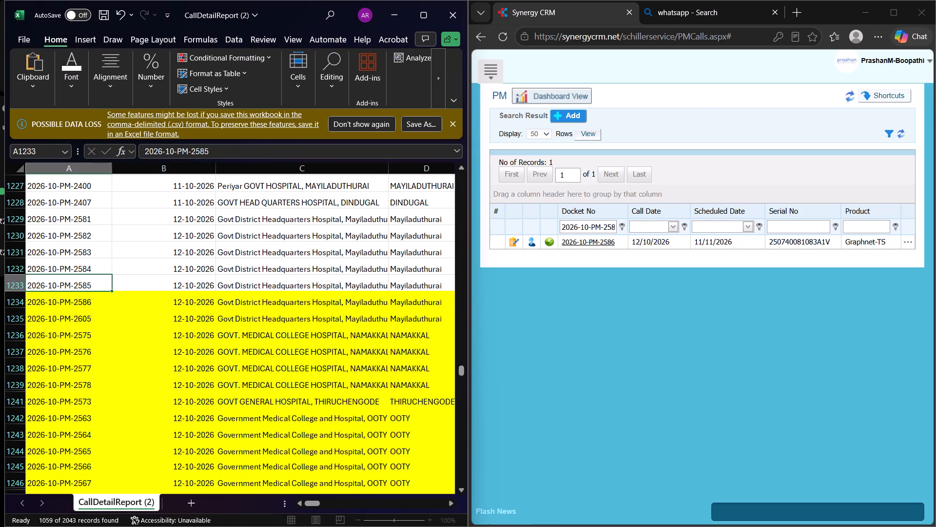
pyautogui.hotkey('ctrl', 'c')
pyautogui.moveTo(562, 226); pyautogui.dragTo(647, 224)
pyautogui.hotkey('ctrl', 'v')
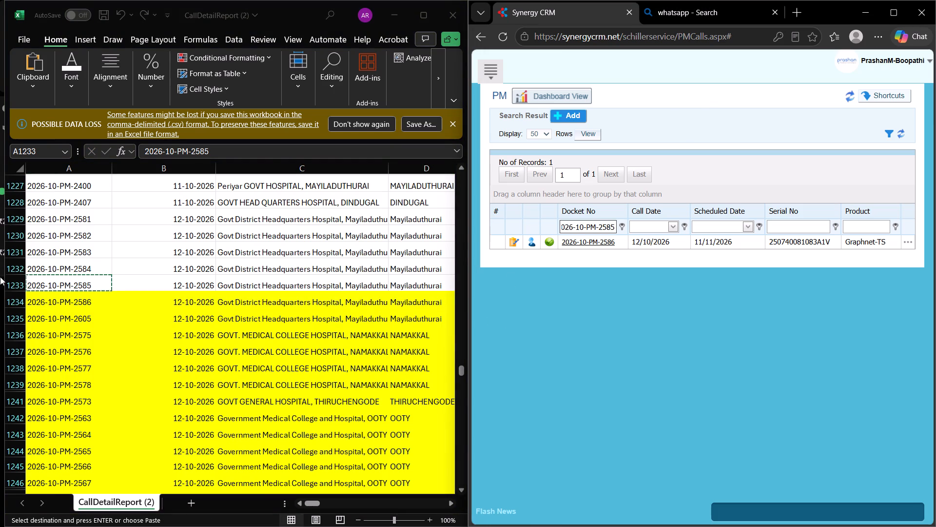
pyautogui.doubleClick(14, 284)
pyautogui.click(72, 69)
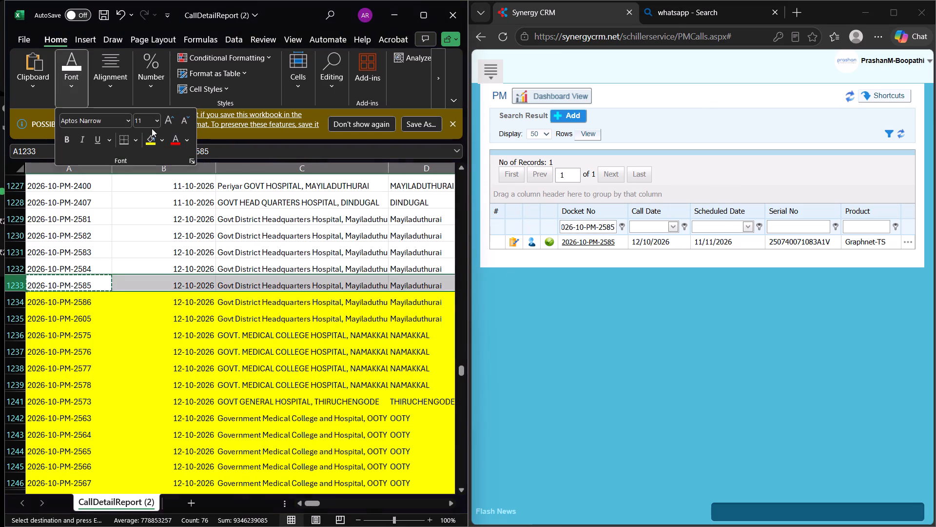
pyautogui.click(150, 142)
pyautogui.click(530, 244)
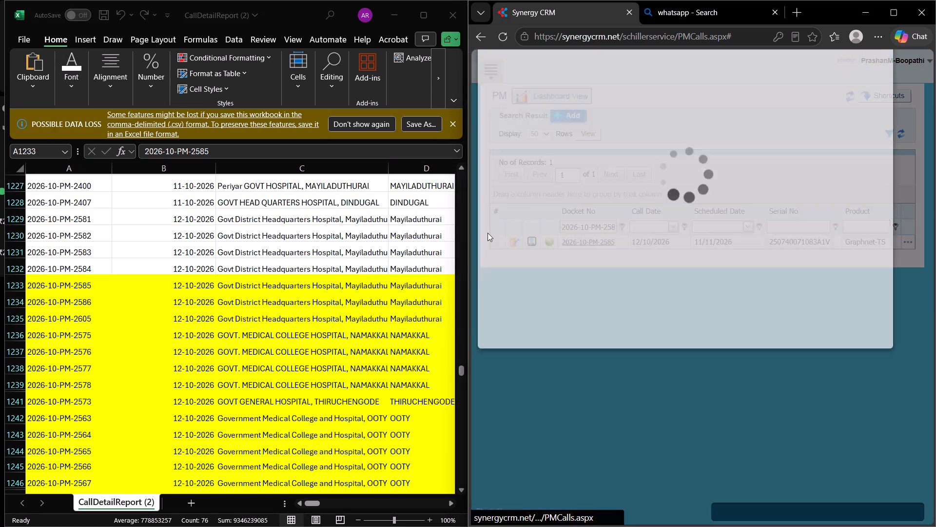
pyautogui.scroll(-6, 691, 227)
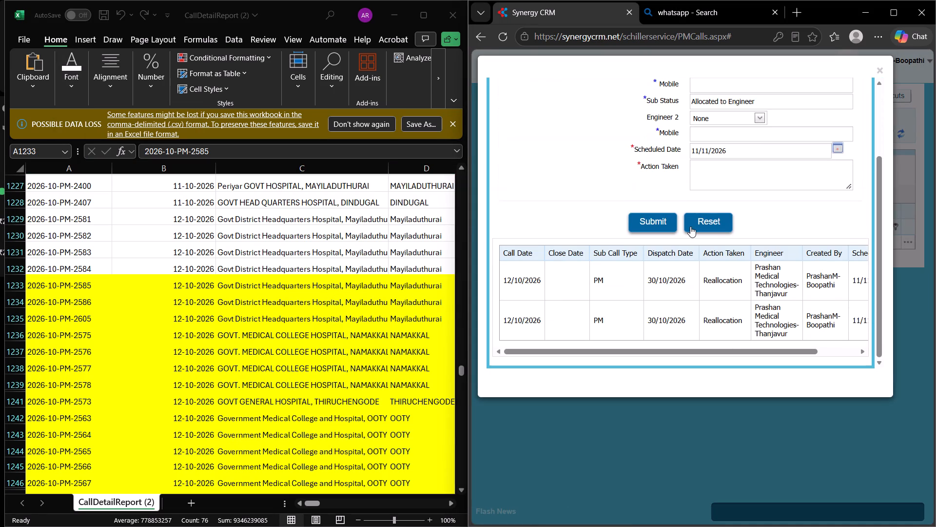
pyautogui.click(90, 268)
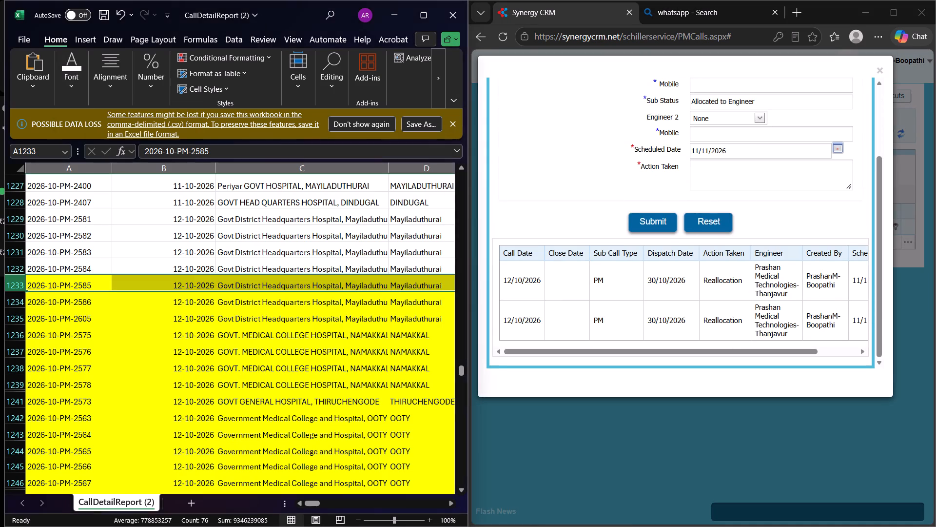
pyautogui.click(90, 268)
pyautogui.click(91, 266)
pyautogui.hotkey('ctrl', 'c')
pyautogui.moveTo(716, 62); pyautogui.dragTo(805, 73)
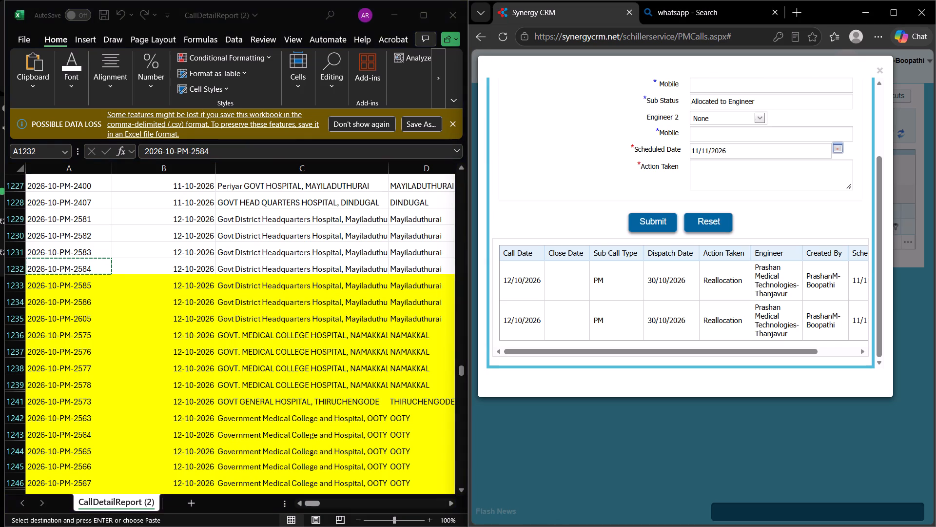
pyautogui.click(878, 71)
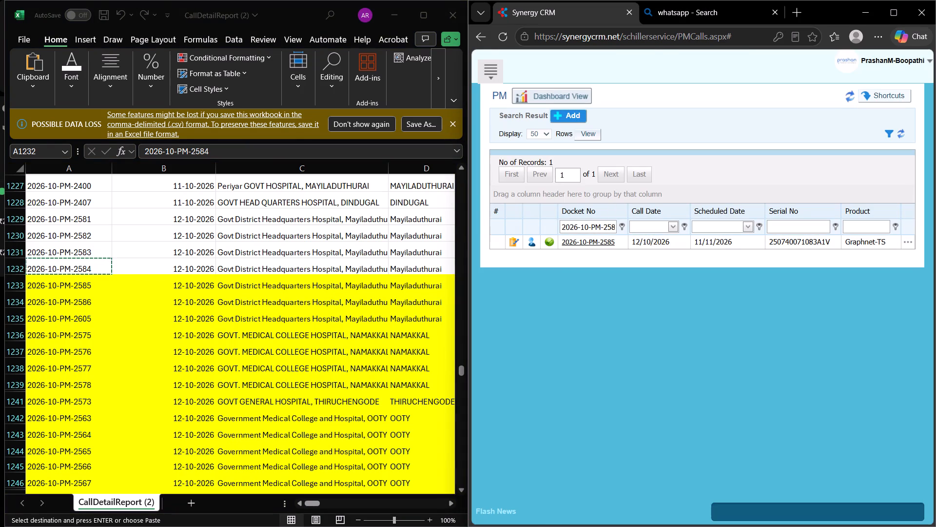
pyautogui.moveTo(562, 226); pyautogui.dragTo(647, 228)
pyautogui.hotkey('ctrl', 'v')
pyautogui.doubleClick(8, 264)
pyautogui.click(72, 64)
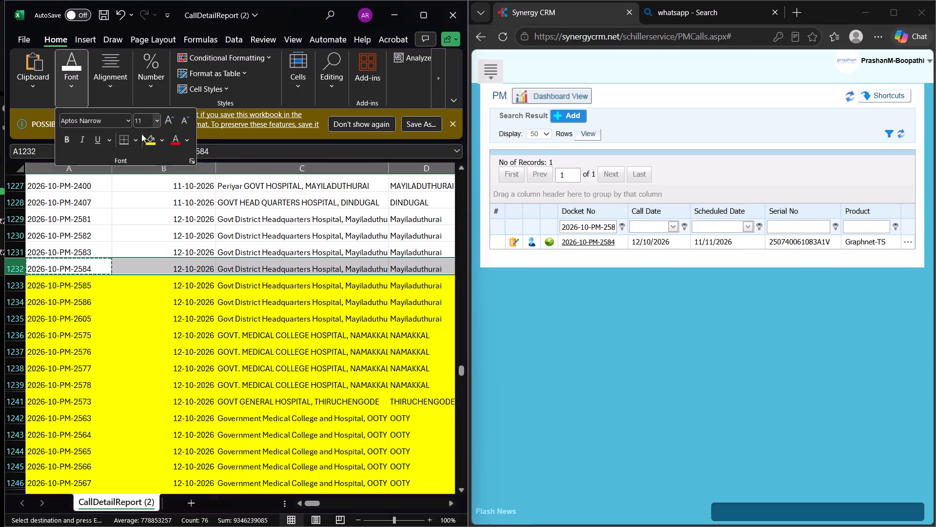
pyautogui.click(151, 137)
# Review docket 2026-10-PM-2584's engineer allocation history in the CRM and copy docket number 2026-10-PM-2583 from call report row 1231.
pyautogui.click(533, 238)
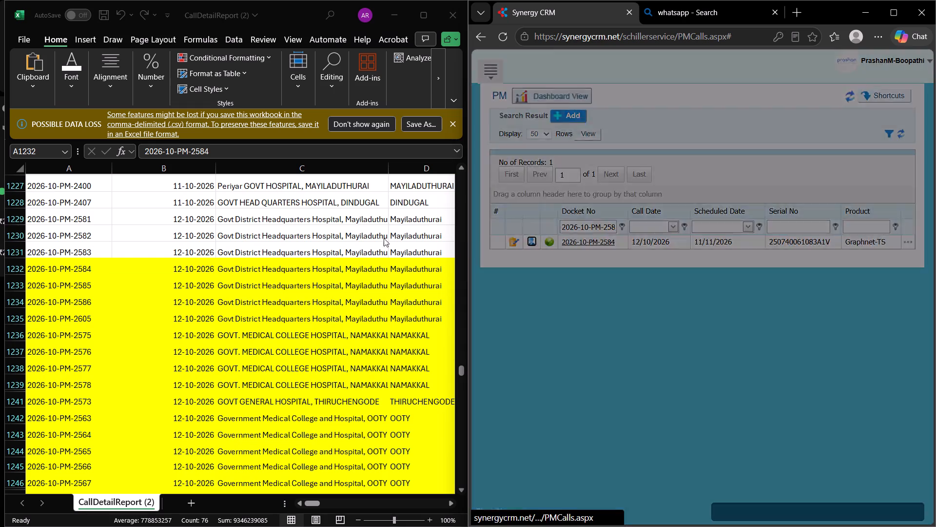
pyautogui.click(91, 250)
pyautogui.click(93, 250)
pyautogui.hotkey('ctrl', 'c')
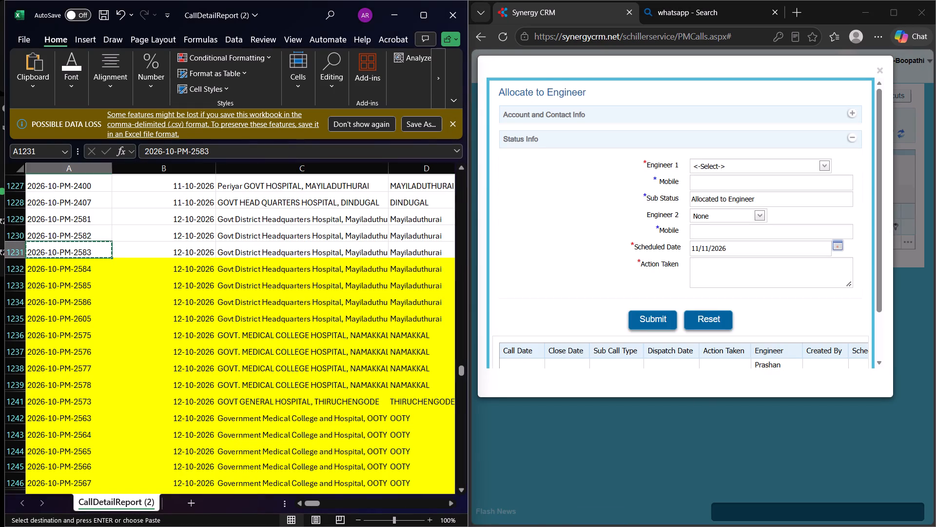
pyautogui.scroll(-5, 667, 236)
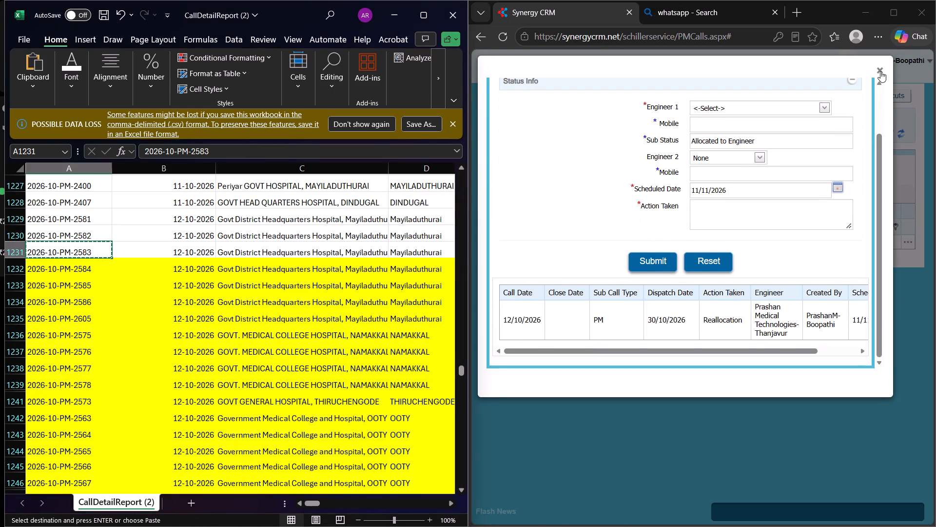
pyautogui.click(880, 71)
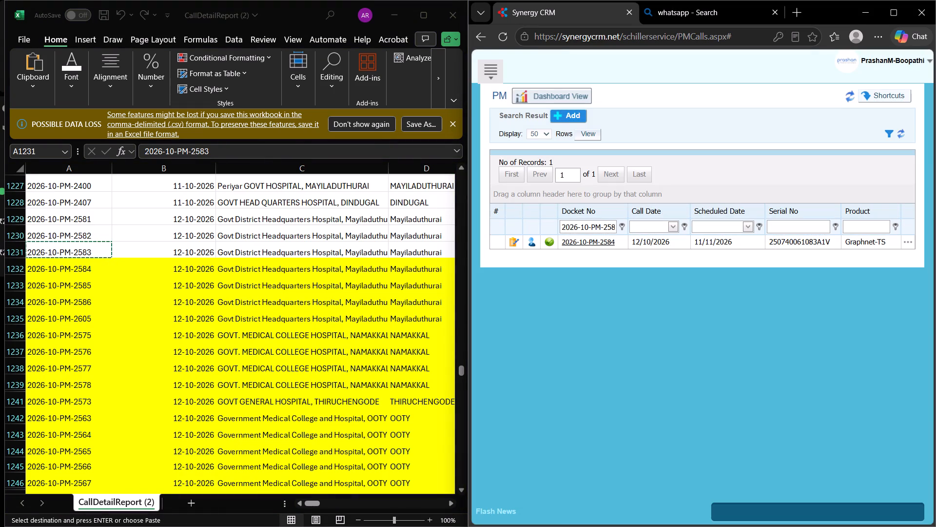
# Look up docket 2026-10-PM-2583 in the CRM's PM call list and fill its call report row 1231 yellow.
pyautogui.moveTo(563, 228); pyautogui.dragTo(642, 228)
pyautogui.hotkey('ctrl', 'v')
pyautogui.moveTo(243, 246); pyautogui.dragTo(124, 240)
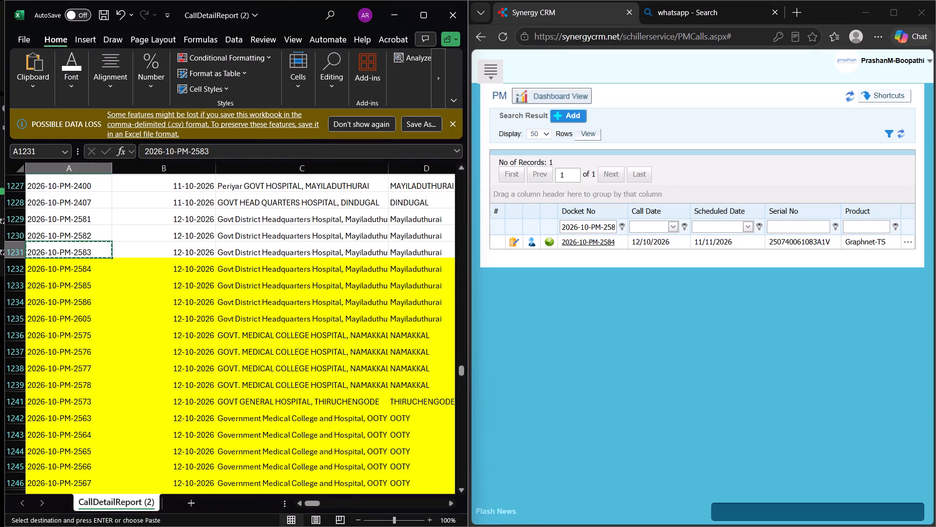
pyautogui.moveTo(124, 240); pyautogui.dragTo(70, 239)
pyautogui.doubleClick(2, 249)
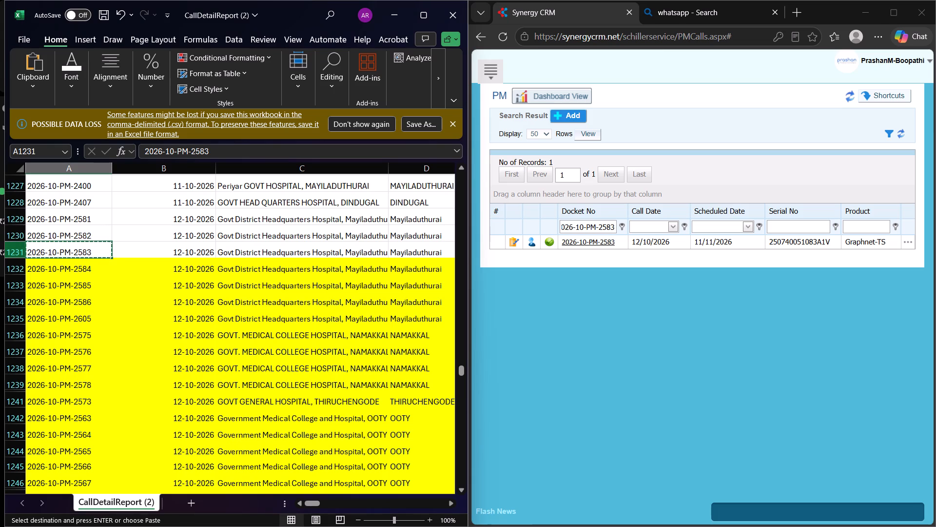
pyautogui.doubleClick(16, 250)
pyautogui.click(78, 73)
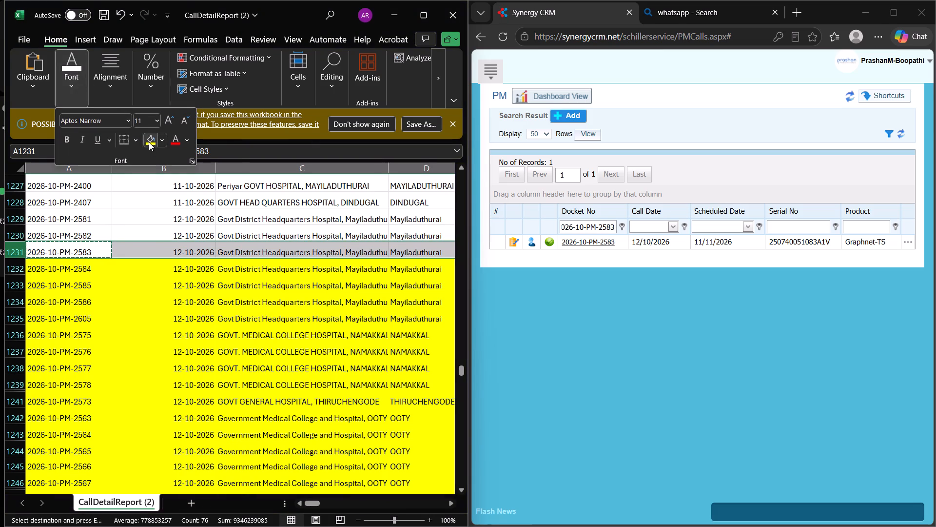
pyautogui.click(149, 140)
pyautogui.click(81, 228)
pyautogui.click(81, 231)
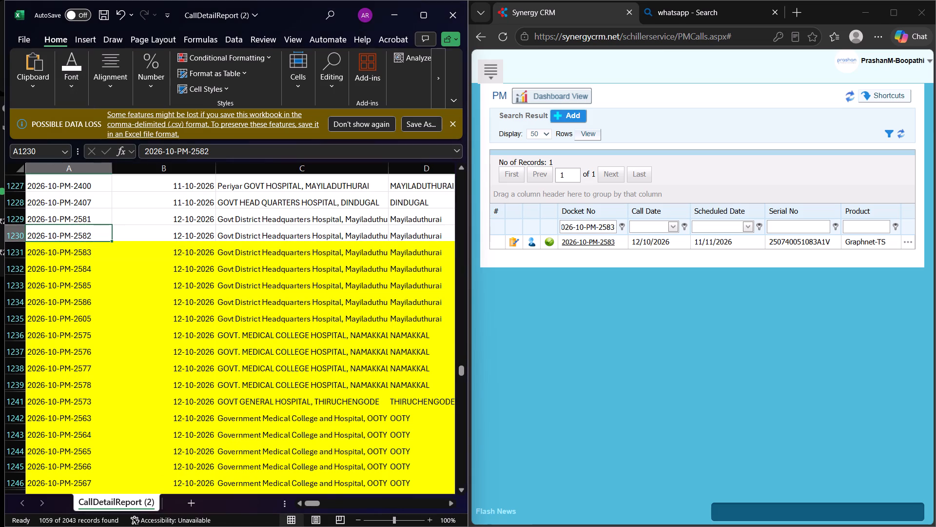
pyautogui.hotkey('ctrl', 'c')
pyautogui.moveTo(579, 196); pyautogui.dragTo(557, 227)
pyautogui.click(566, 225)
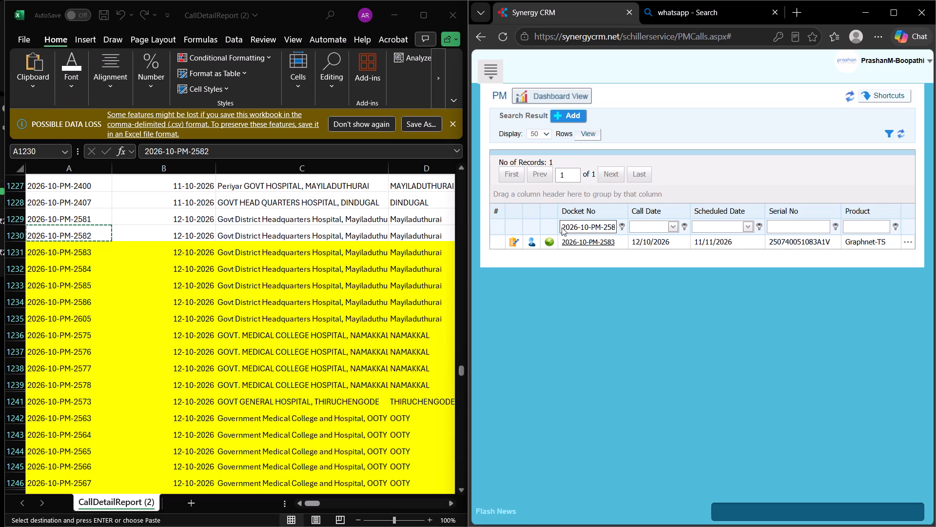
pyautogui.click(562, 225)
pyautogui.moveTo(562, 225); pyautogui.dragTo(627, 231)
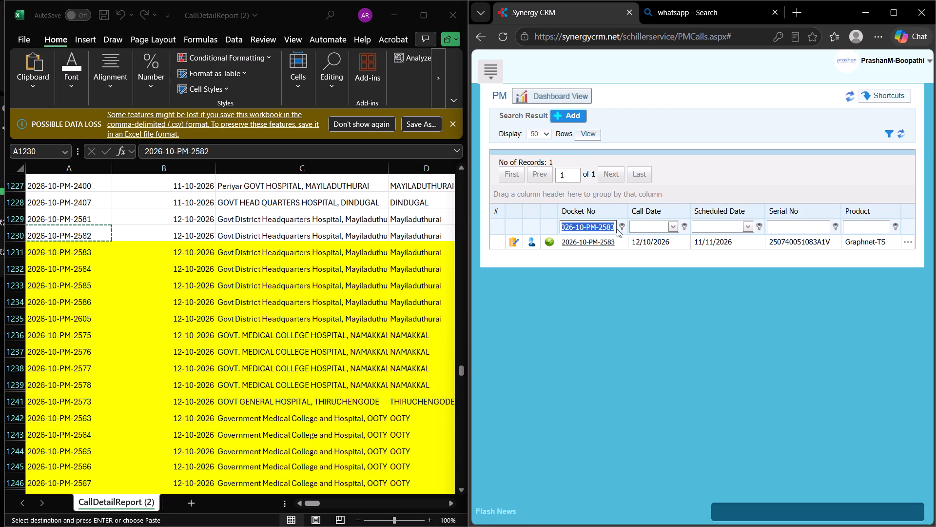
pyautogui.hotkey('ctrl', 'v')
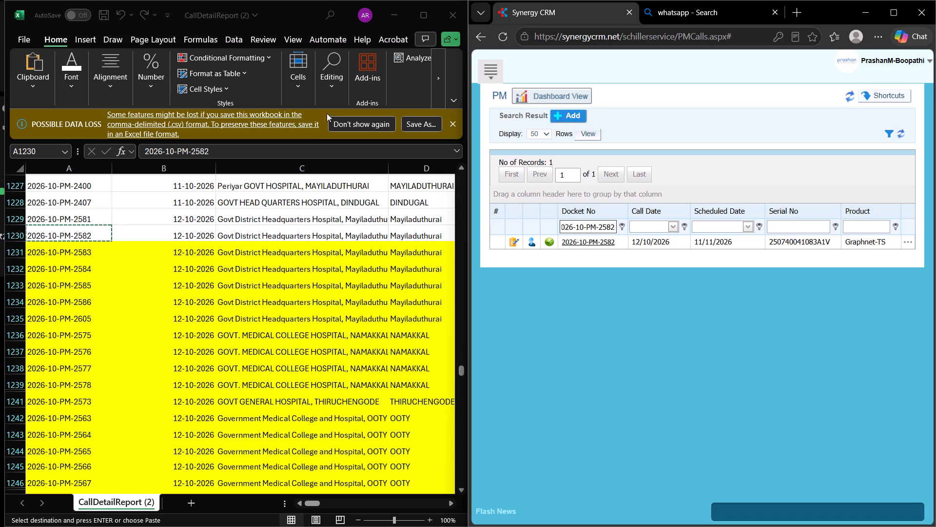
pyautogui.click(538, 243)
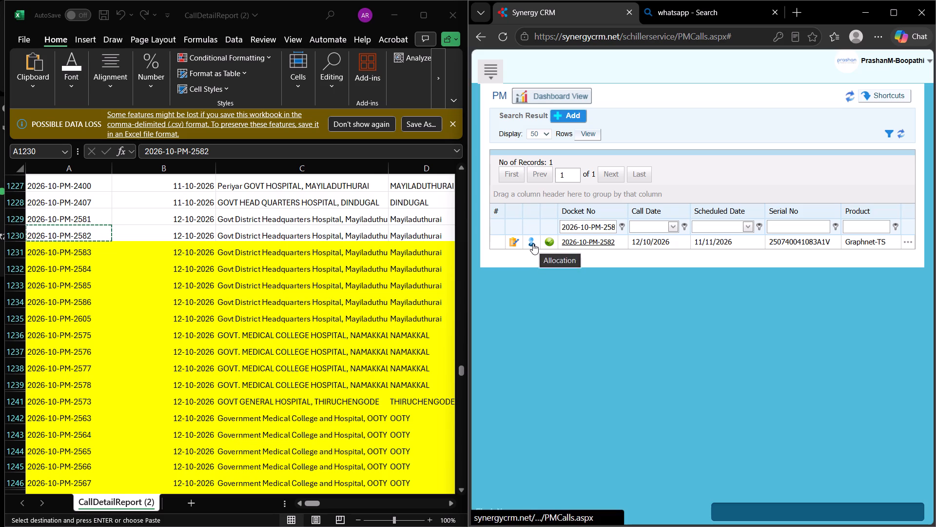
pyautogui.click(533, 243)
pyautogui.doubleClick(17, 232)
pyautogui.click(76, 67)
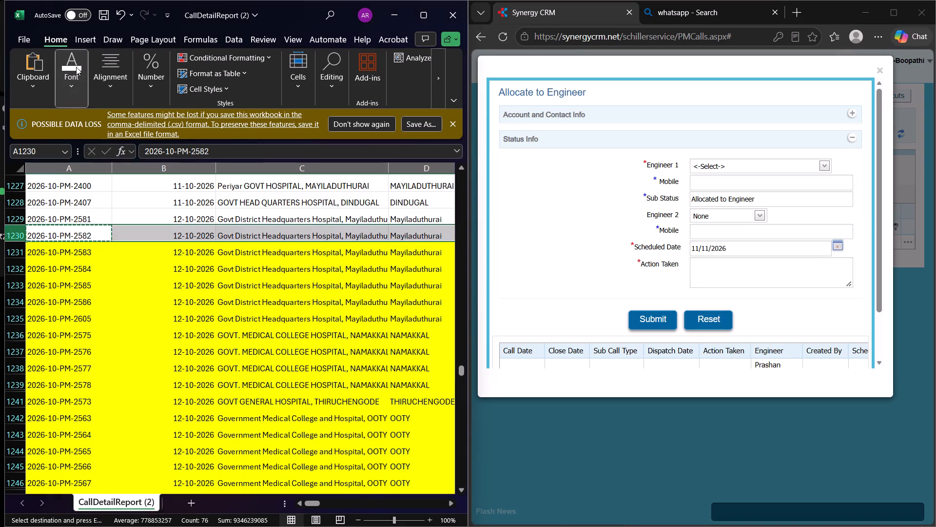
pyautogui.click(148, 140)
# Copy docket number 2026-10-PM-2581 from call report row 1229 and review docket 2026-10-PM-2582's engineer allocation history in the CRM.
pyautogui.click(97, 218)
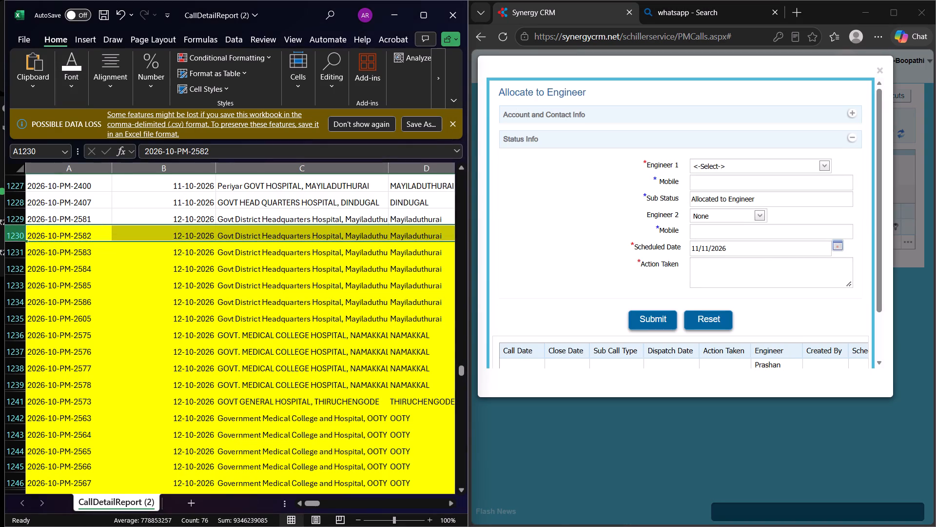
pyautogui.click(97, 218)
pyautogui.hotkey('ctrl', 'c')
pyautogui.scroll(-5, 724, 230)
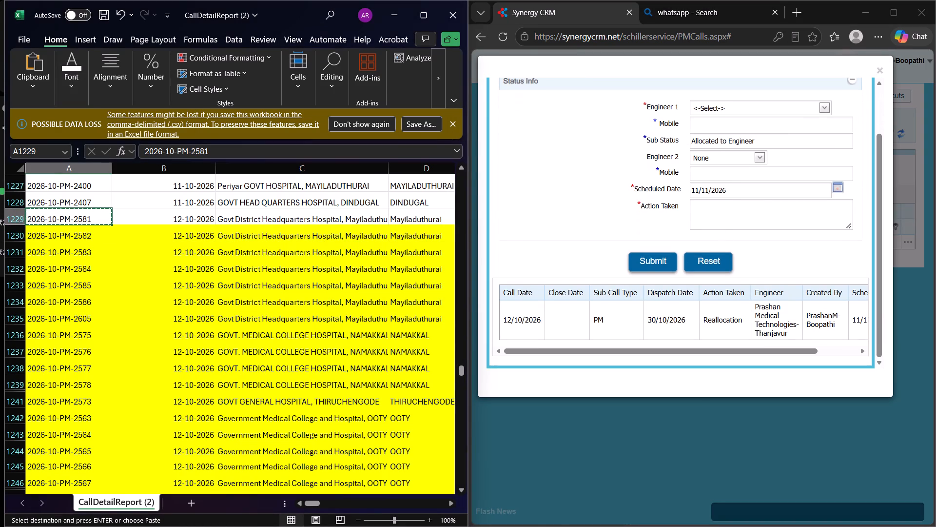
pyautogui.click(880, 68)
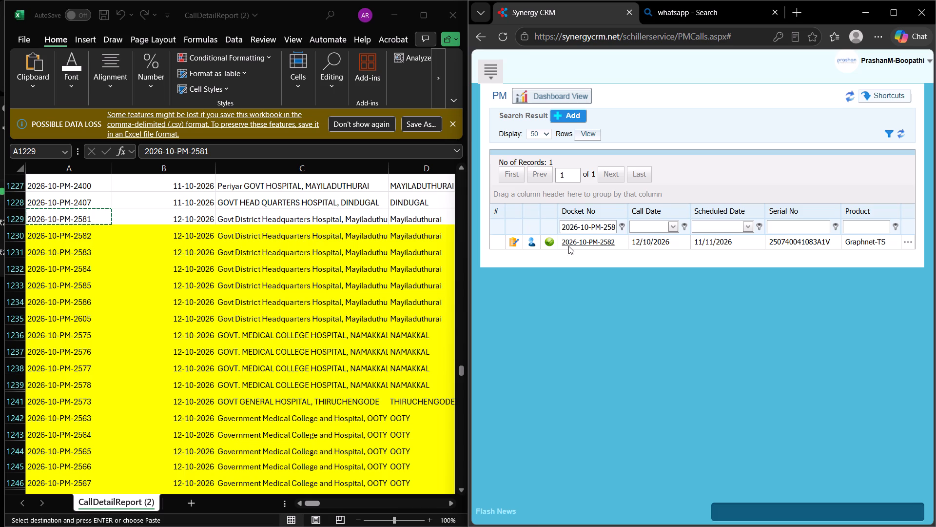
pyautogui.moveTo(562, 227); pyautogui.dragTo(630, 233)
pyautogui.hotkey('ctrl', 'v')
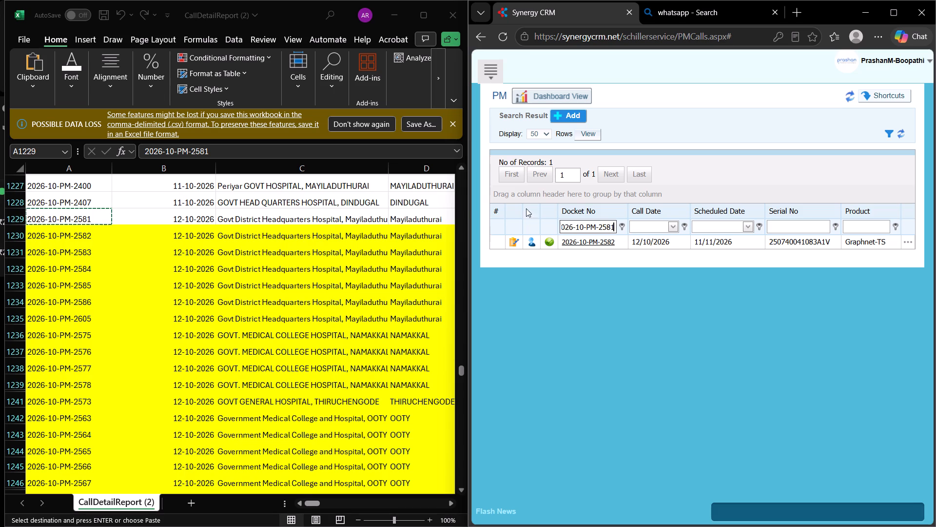
pyautogui.scroll(4, 257, 270)
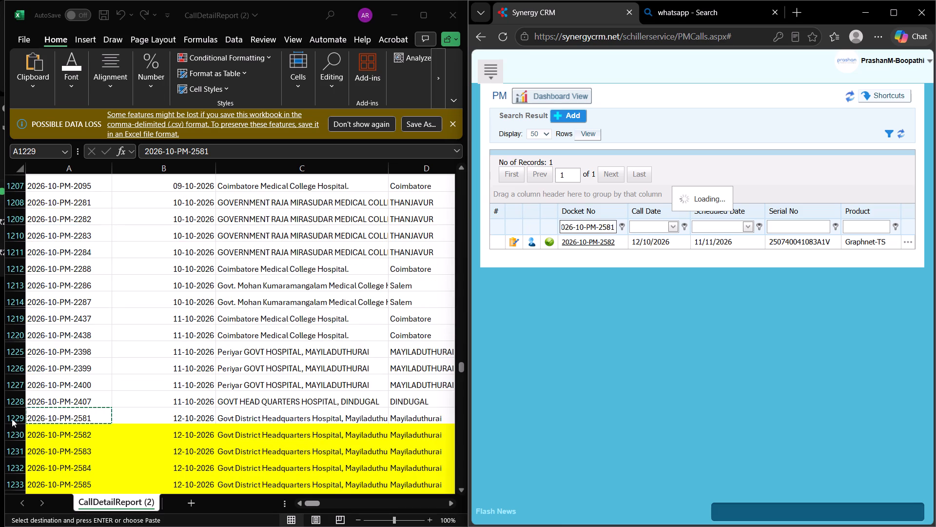
pyautogui.doubleClick(13, 418)
pyautogui.click(80, 53)
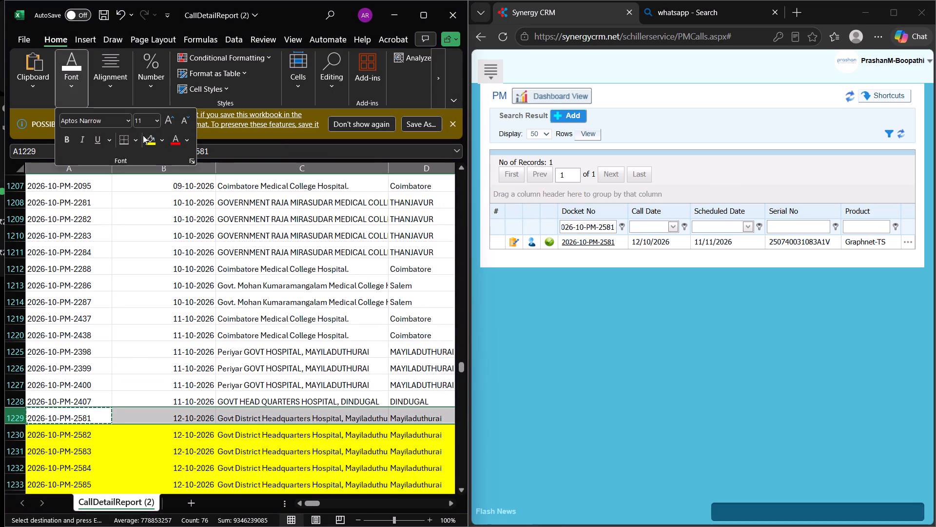
pyautogui.click(152, 140)
pyautogui.doubleClick(78, 401)
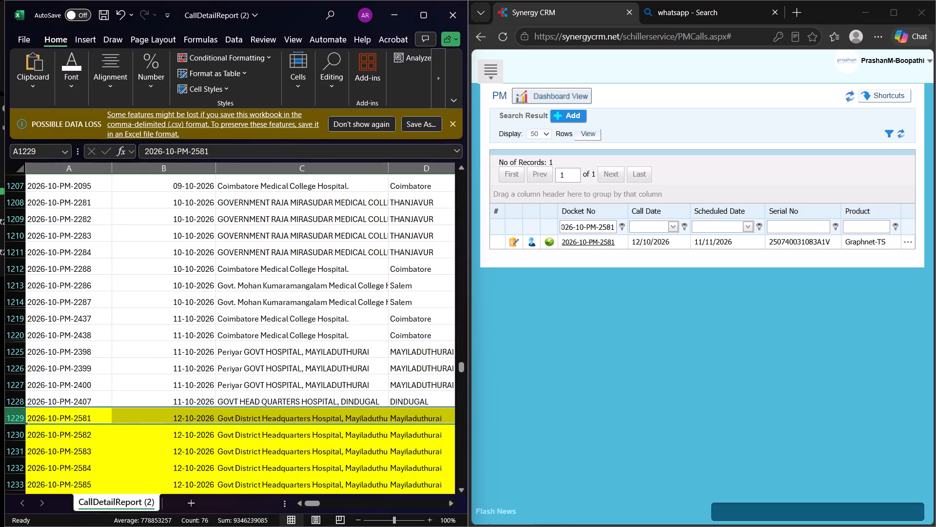
pyautogui.hotkey('ctrl', 'c')
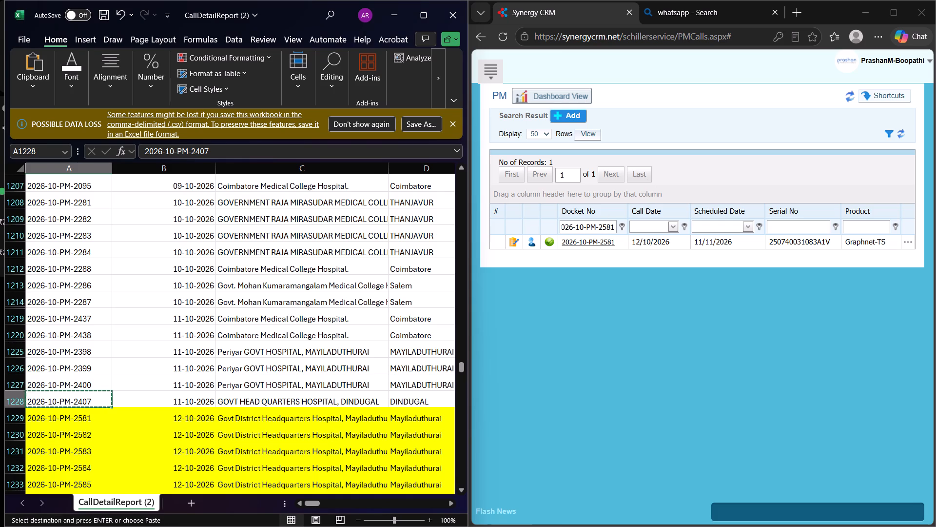
pyautogui.tripleClick(561, 228)
pyautogui.hotkey('ctrl', 'v')
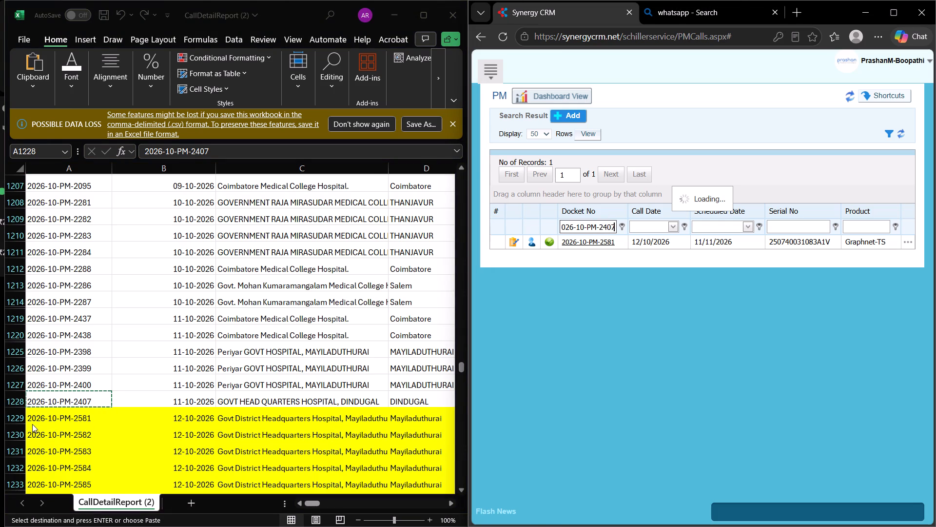
pyautogui.click(528, 241)
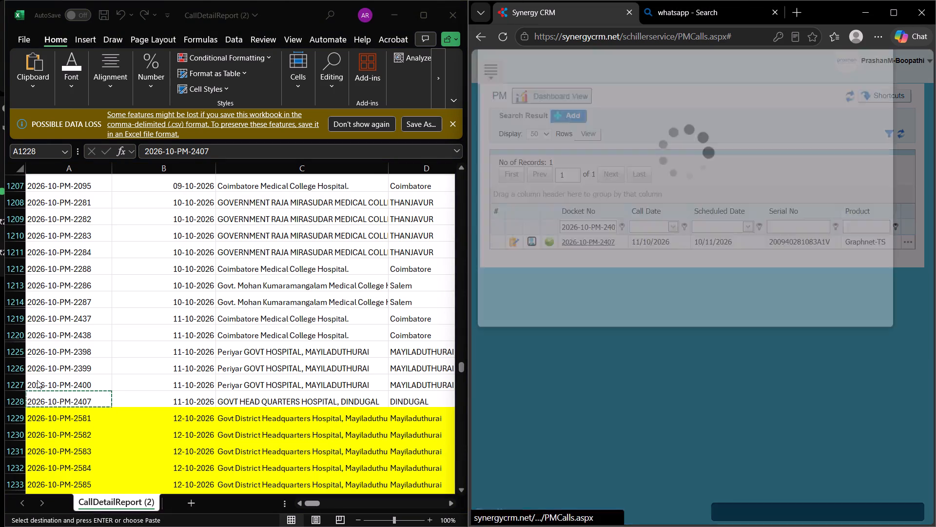
pyautogui.doubleClick(11, 400)
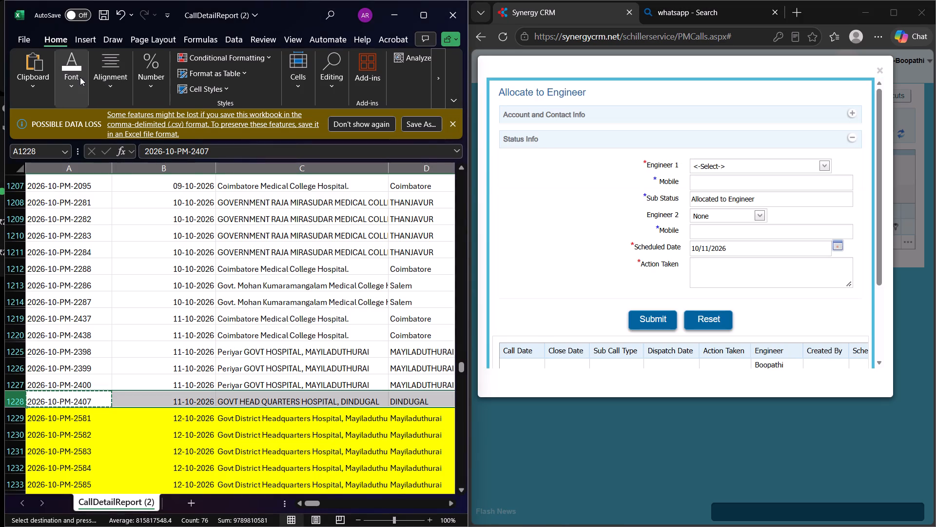
pyautogui.click(80, 77)
pyautogui.click(150, 139)
# Check docket 2026-10-PM-2407's allocation history and reallocate it to Prashan Medical Technologies-Coimbatore with REALLOCATION as the action taken.
pyautogui.scroll(-4, 700, 245)
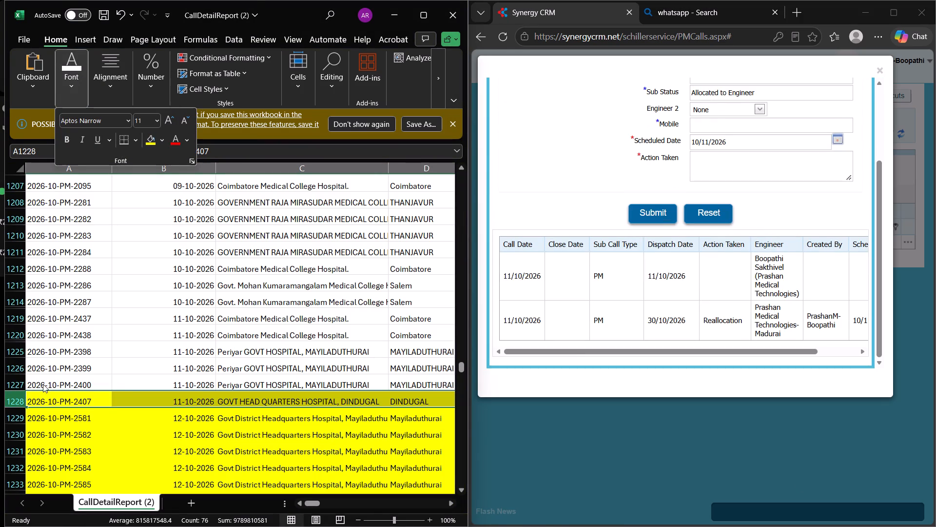
pyautogui.scroll(2, 796, 153)
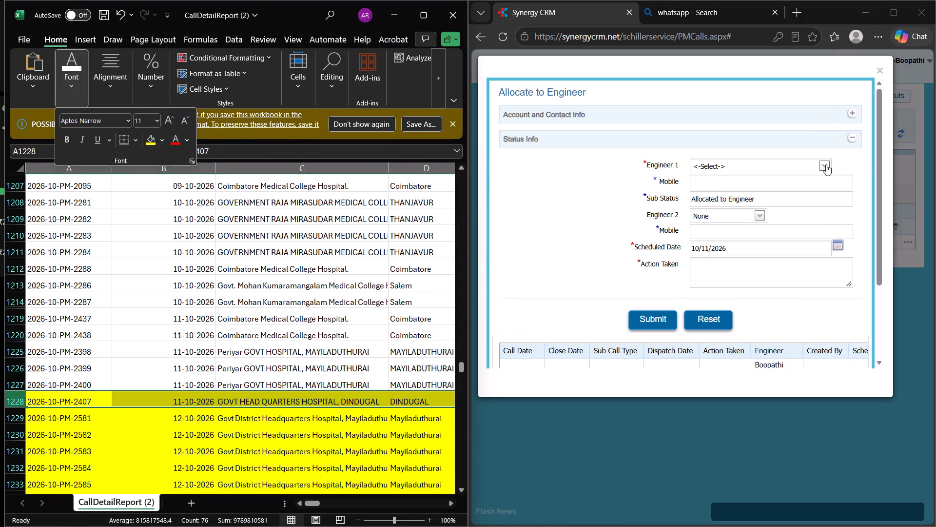
pyautogui.click(826, 164)
pyautogui.click(787, 218)
pyautogui.click(750, 279)
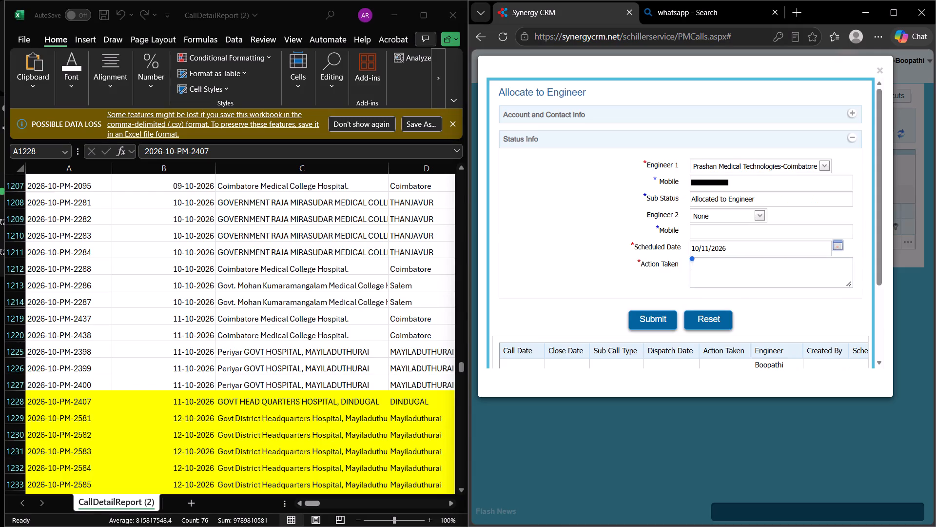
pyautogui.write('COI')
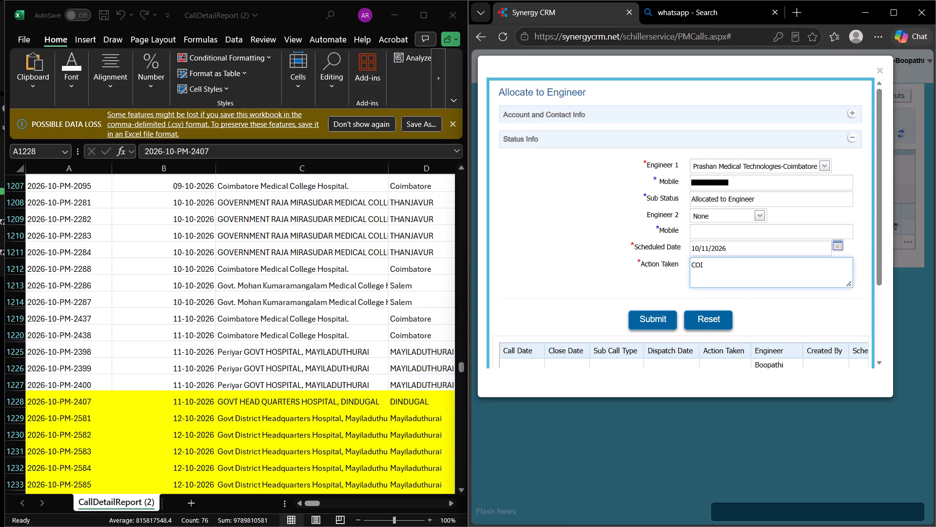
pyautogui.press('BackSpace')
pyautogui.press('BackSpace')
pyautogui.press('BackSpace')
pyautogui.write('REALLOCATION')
pyautogui.click(660, 319)
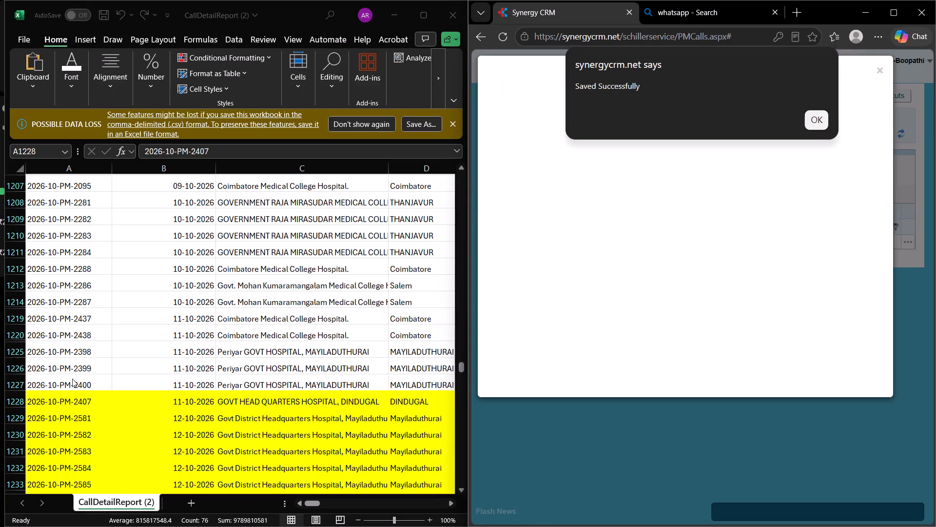
pyautogui.click(72, 379)
pyautogui.click(73, 385)
pyautogui.hotkey('ctrl', 'c')
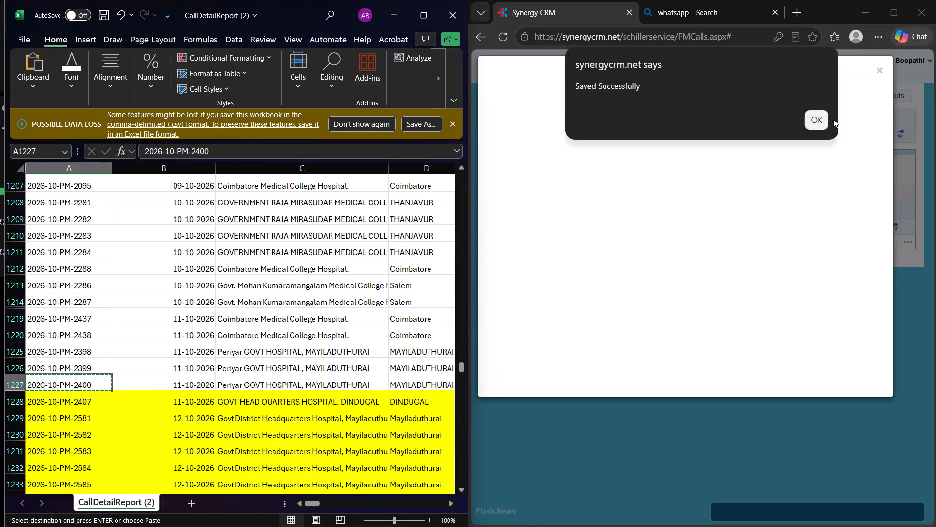
pyautogui.click(819, 124)
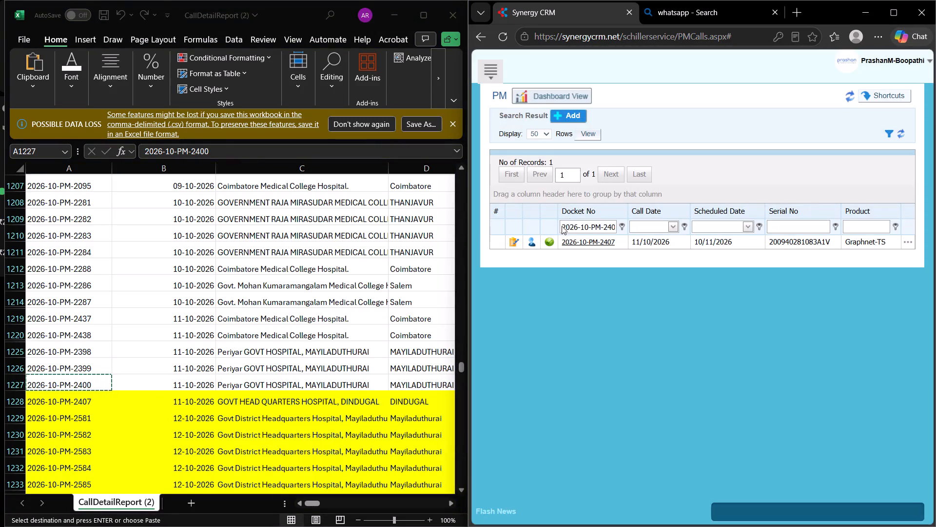
pyautogui.moveTo(562, 227); pyautogui.dragTo(635, 235)
pyautogui.hotkey('ctrl', 'v')
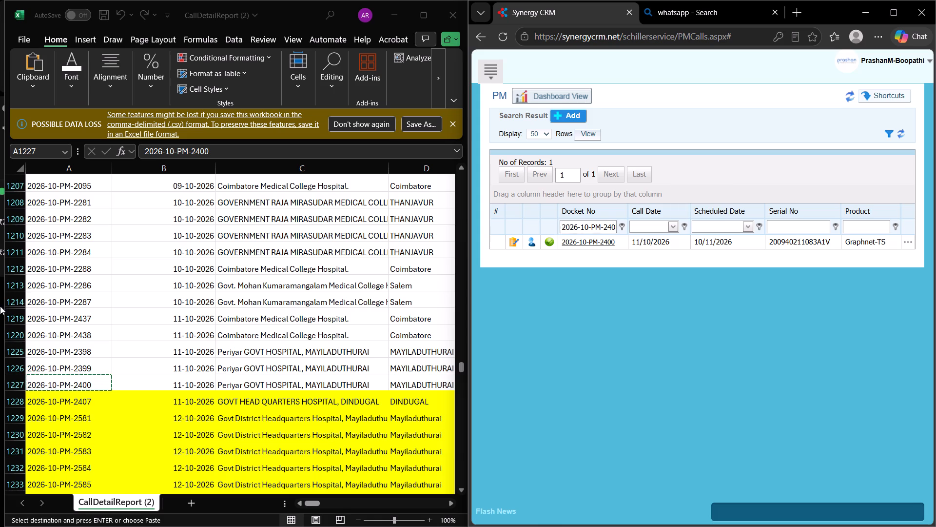
pyautogui.doubleClick(12, 385)
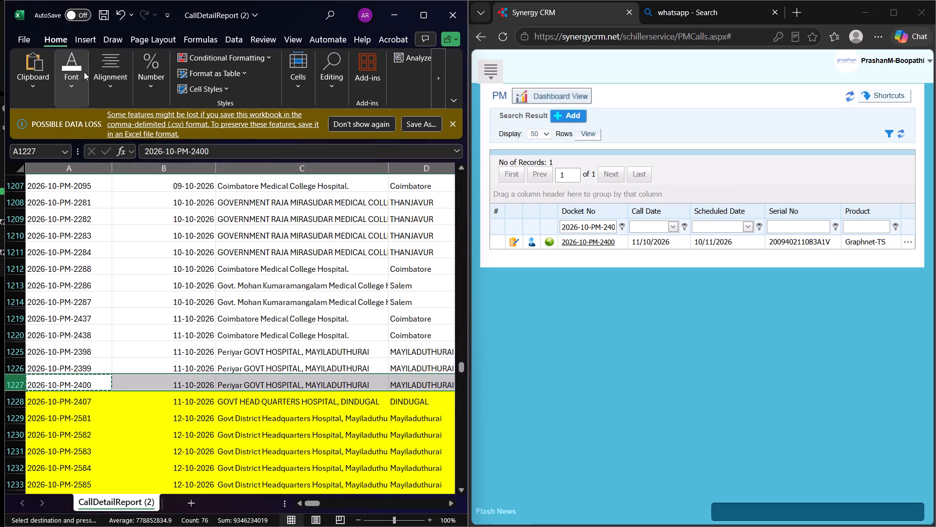
pyautogui.click(84, 72)
pyautogui.click(153, 139)
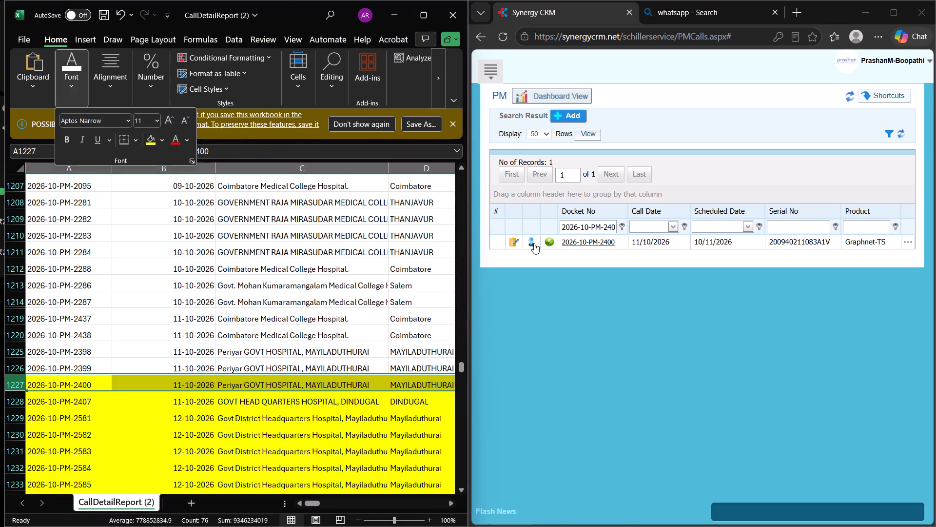
pyautogui.click(532, 241)
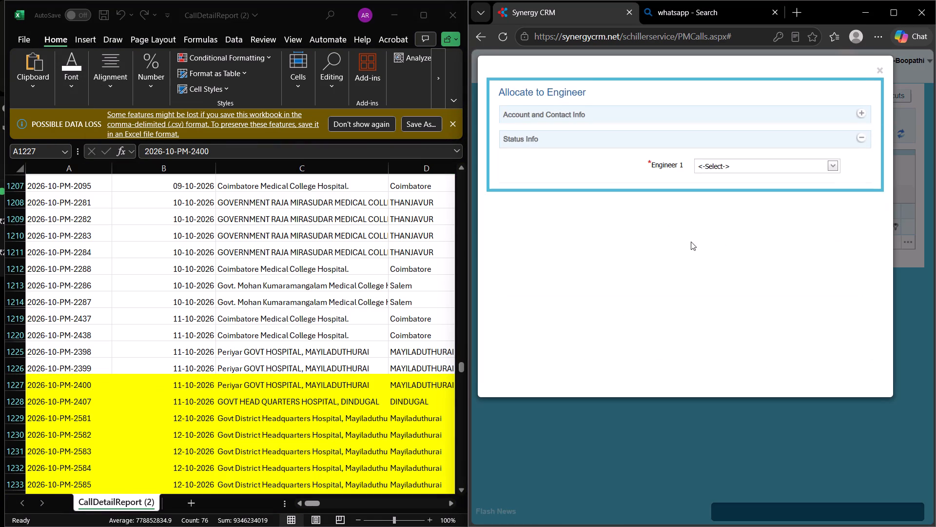
pyautogui.scroll(-5, 691, 242)
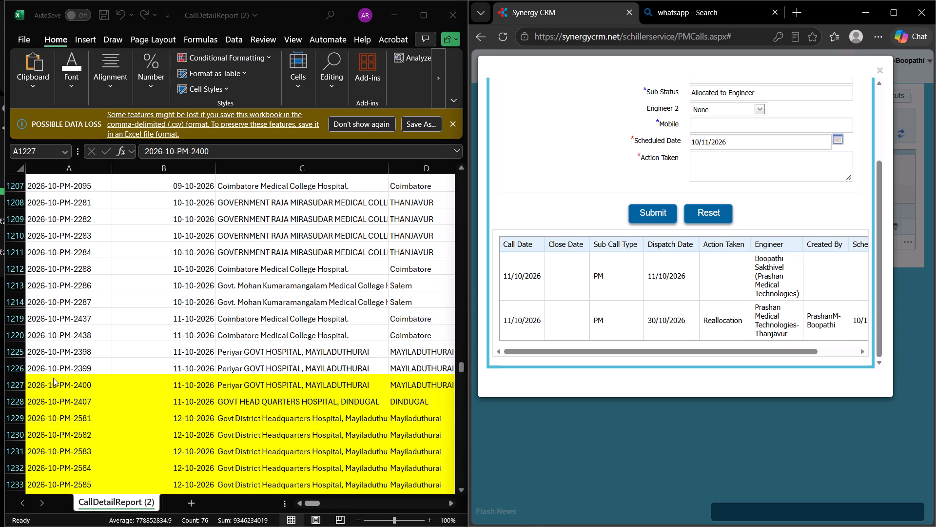
pyautogui.click(69, 367)
pyautogui.click(70, 366)
pyautogui.hotkey('ctrl', 'c')
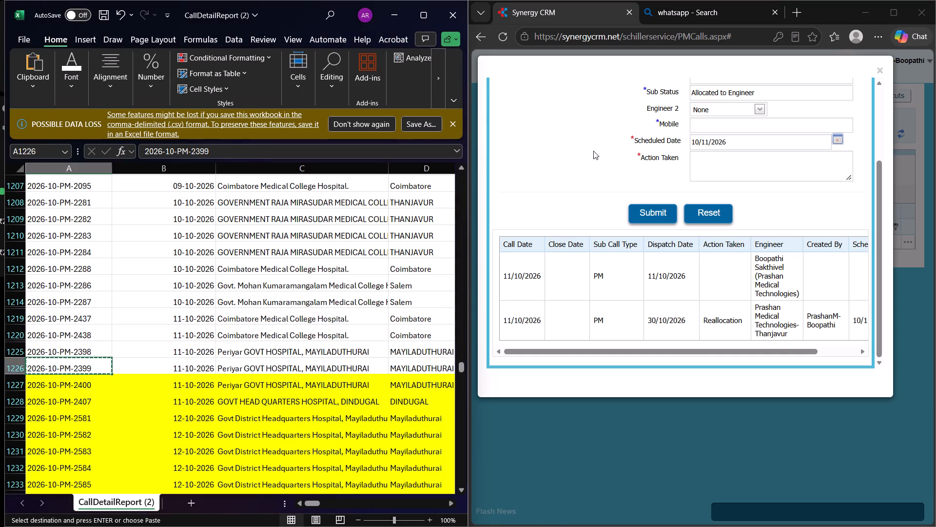
pyautogui.scroll(4, 640, 161)
pyautogui.click(880, 74)
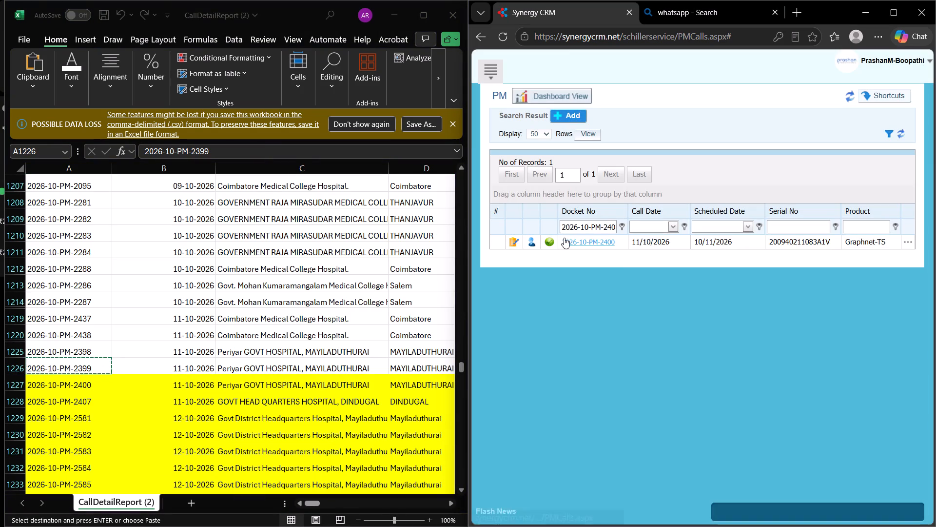
pyautogui.moveTo(562, 227); pyautogui.dragTo(654, 225)
pyautogui.hotkey('ctrl', 'v')
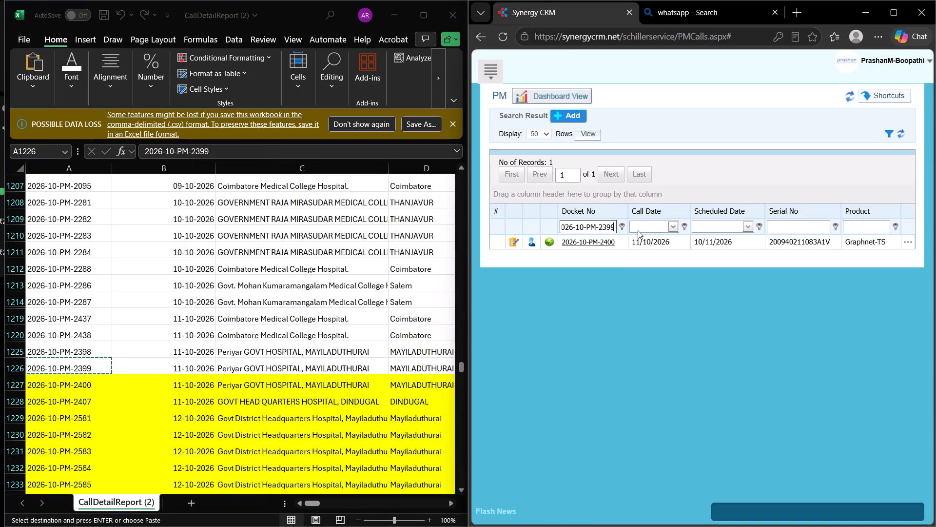
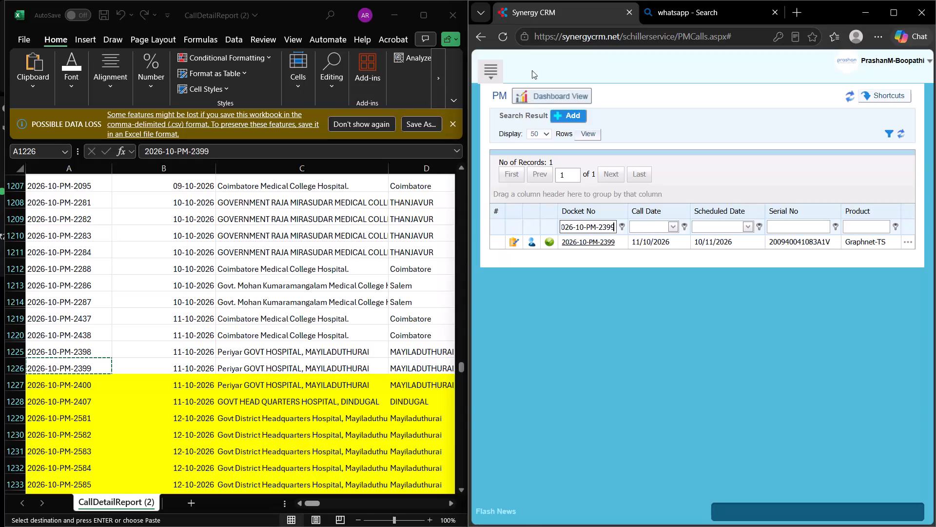
pyautogui.click(533, 247)
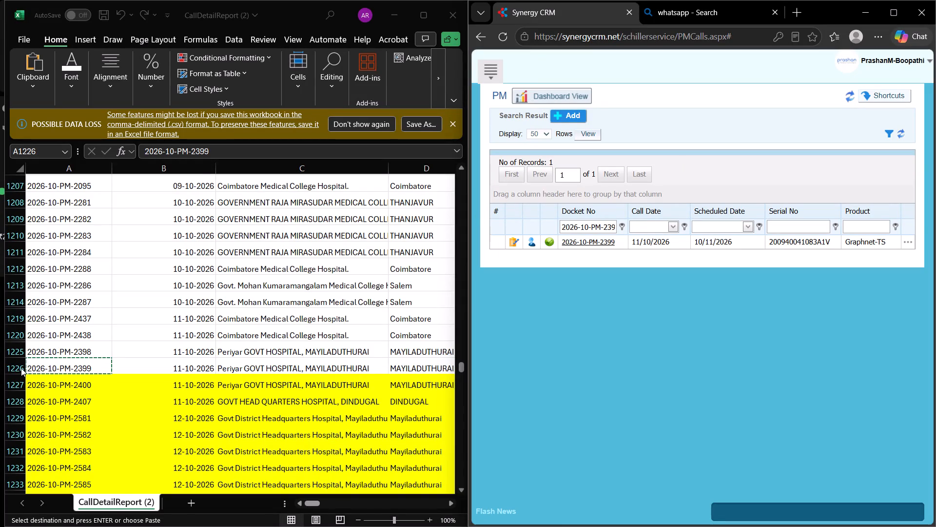
pyautogui.doubleClick(21, 368)
pyautogui.click(77, 67)
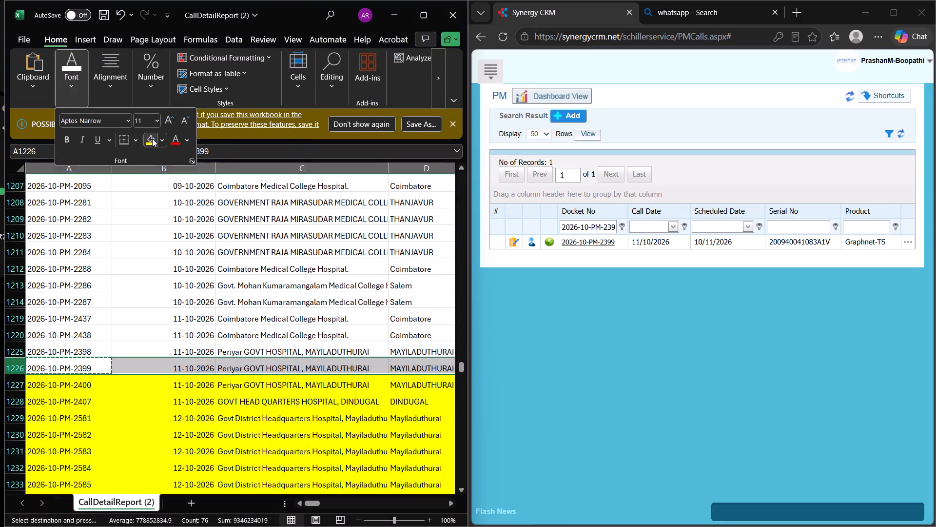
pyautogui.click(152, 139)
pyautogui.click(532, 243)
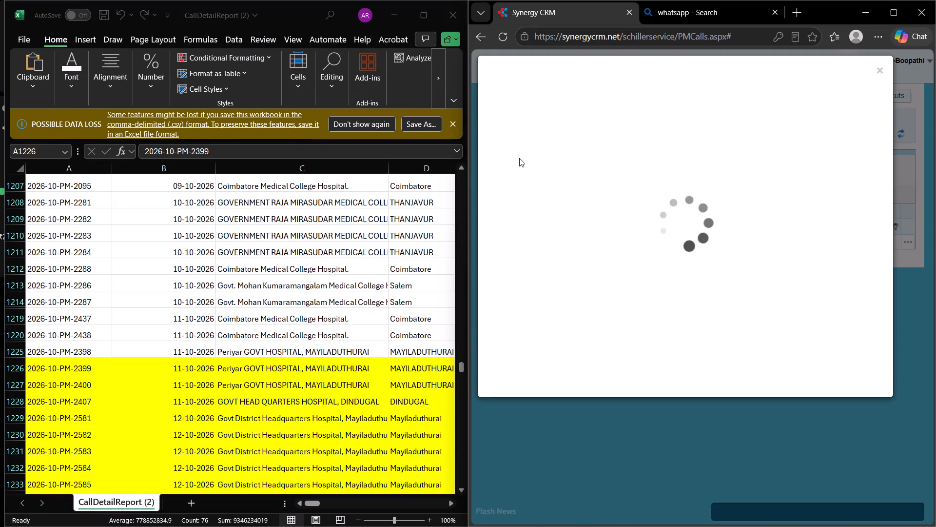
pyautogui.scroll(-7, 700, 237)
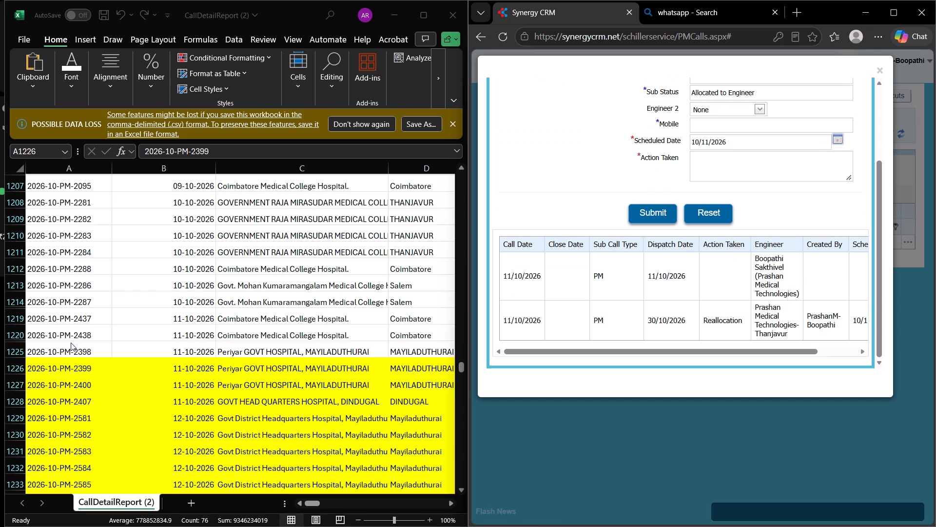
# Copy docket number 2026-10-PM-2398 from the Excel report and filter the CRM's PM calls by it, closing the open allocation form.
pyautogui.click(82, 346)
pyautogui.click(82, 347)
pyautogui.hotkey('ctrl', 'c')
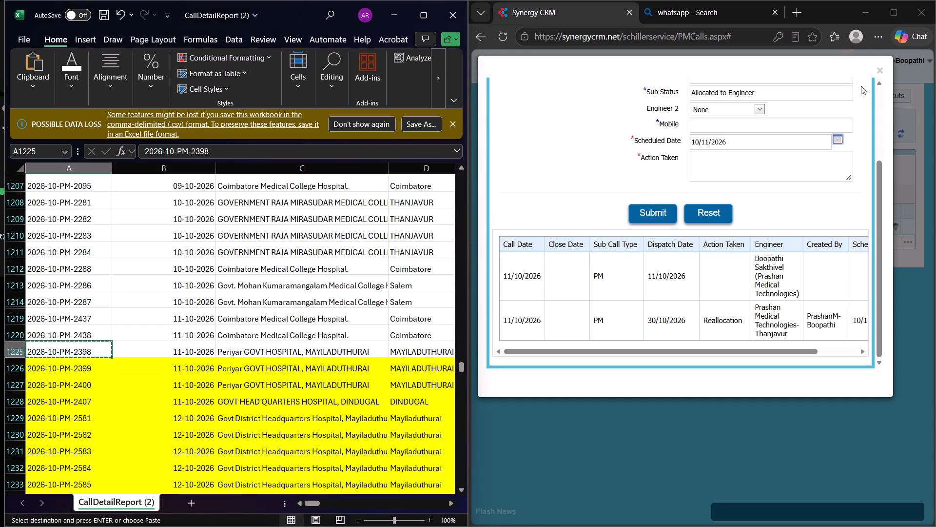
pyautogui.click(880, 73)
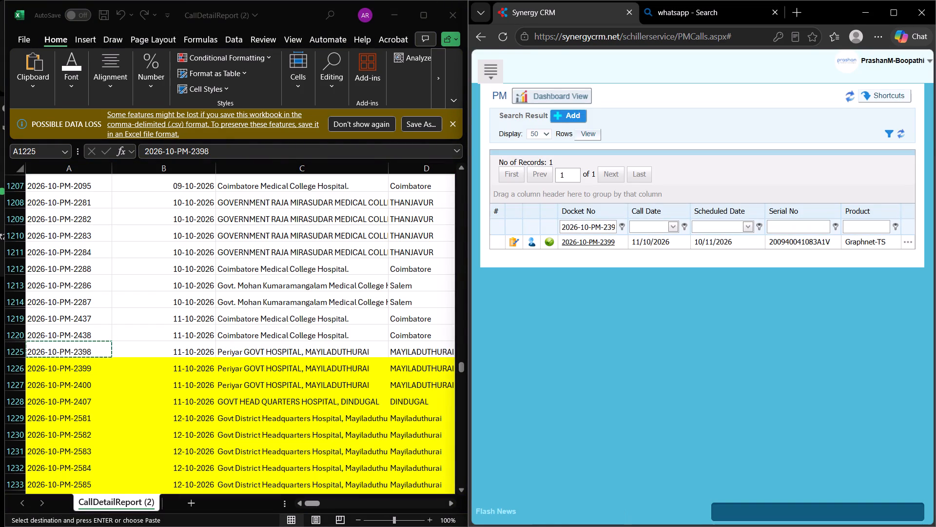
pyautogui.moveTo(563, 228); pyautogui.dragTo(623, 223)
pyautogui.hotkey('ctrl', 'v')
pyautogui.doubleClick(18, 345)
pyautogui.click(76, 90)
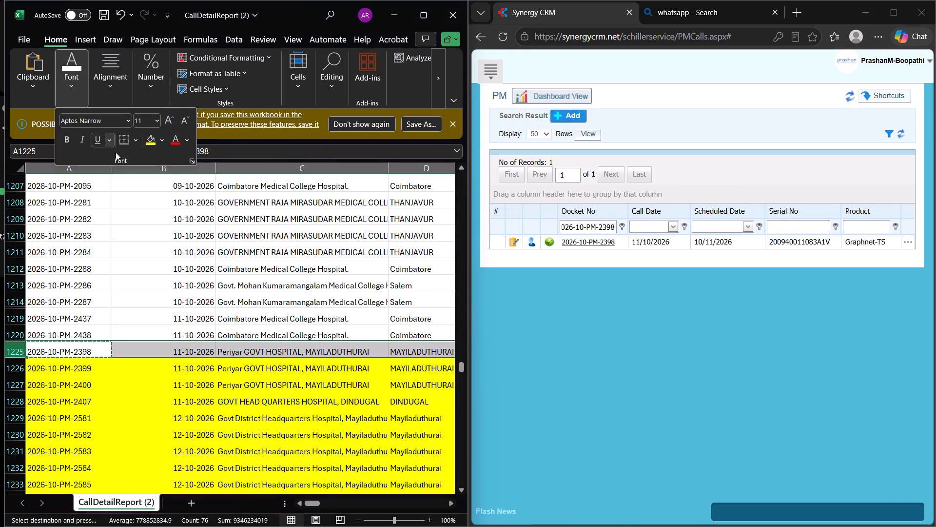
pyautogui.click(151, 142)
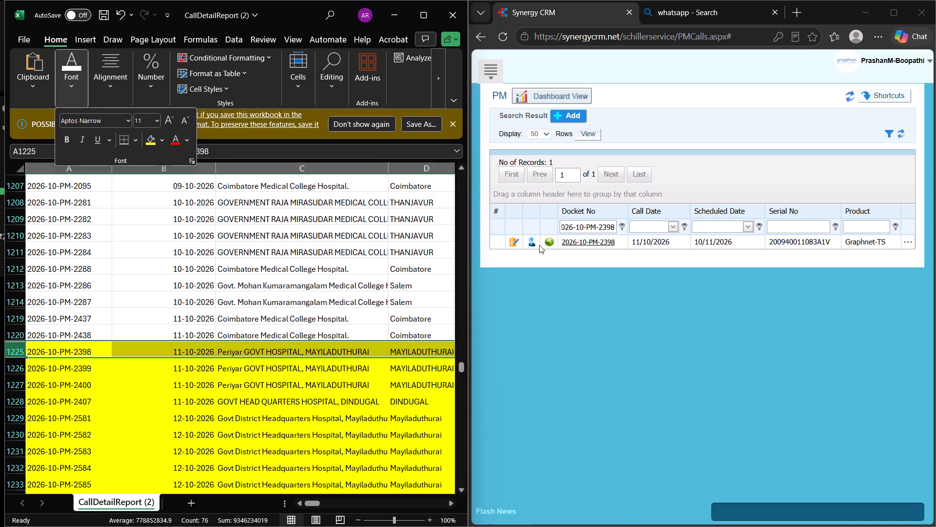
# In Synergy CRM, open the engineer allocation form for docket 2026-10-PM-2398 and examine its allocation history.
pyautogui.click(531, 242)
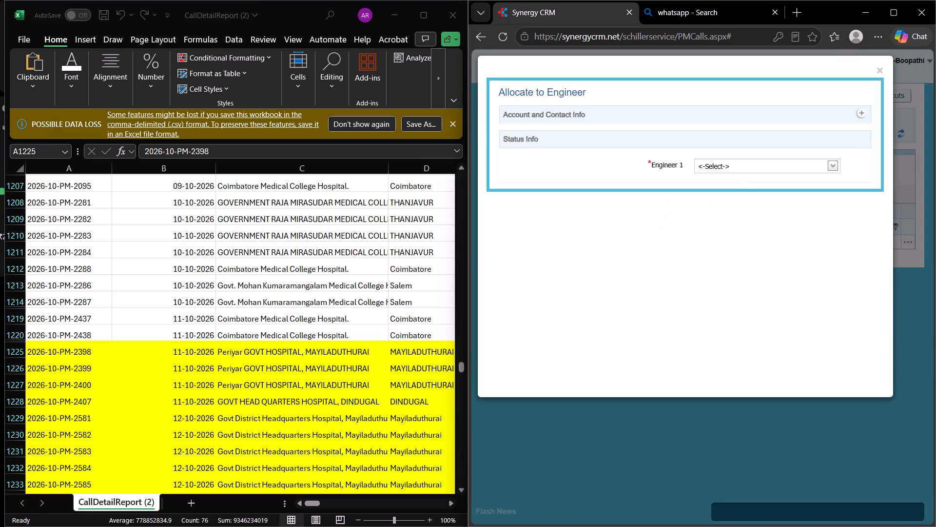
pyautogui.scroll(-5, 702, 255)
pyautogui.scroll(4, 685, 287)
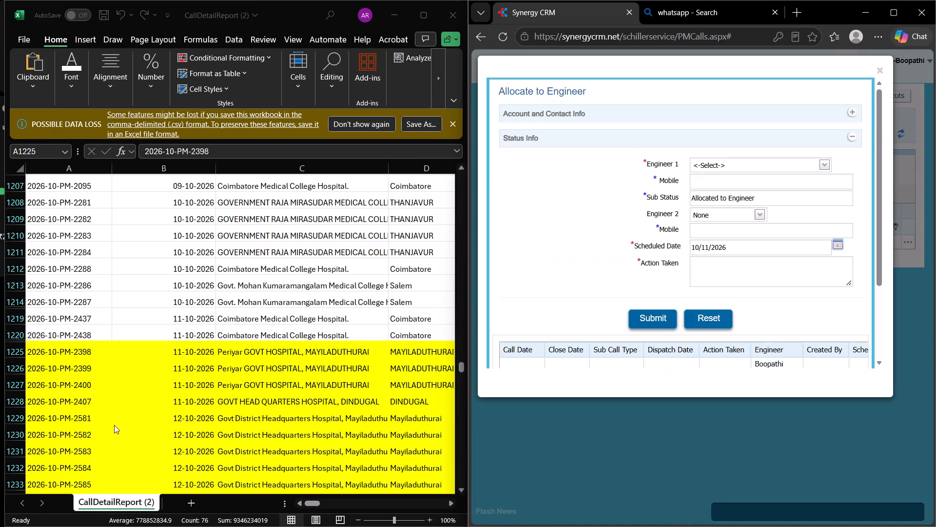
pyautogui.scroll(3, 569, 348)
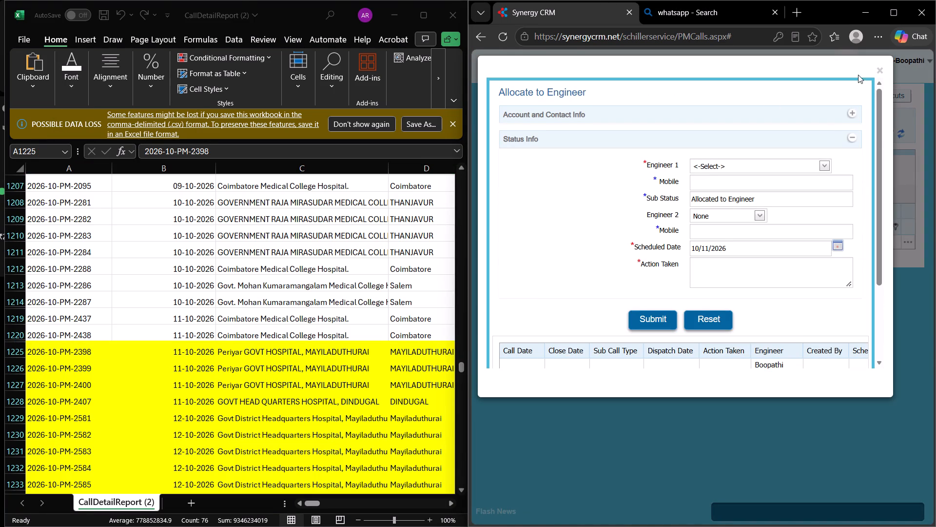
pyautogui.click(90, 329)
pyautogui.click(90, 329)
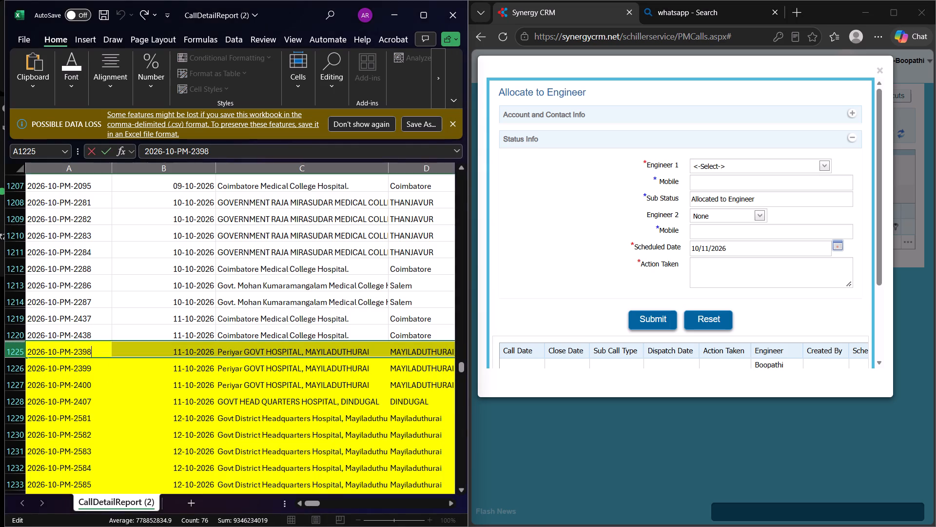
pyautogui.click(90, 332)
pyautogui.hotkey('ctrl', 'c')
pyautogui.click(636, 128)
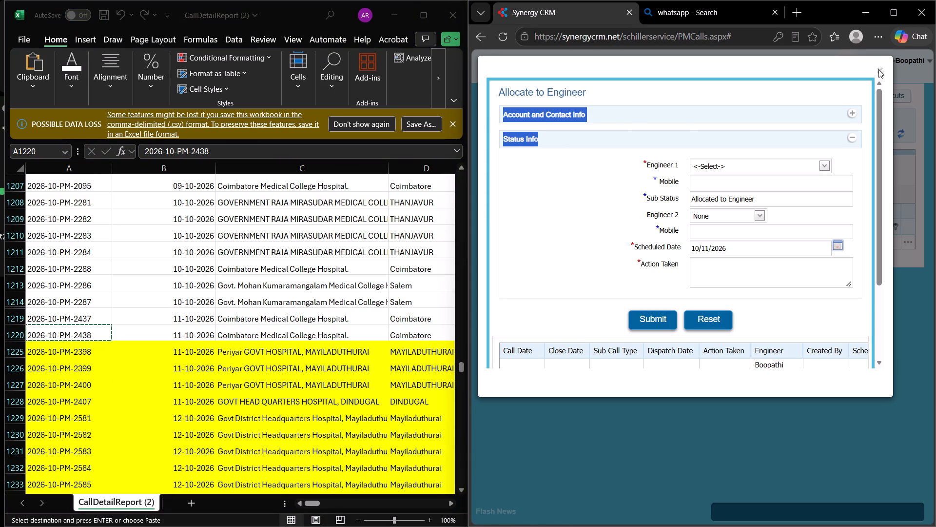
pyautogui.click(878, 69)
pyautogui.click(881, 73)
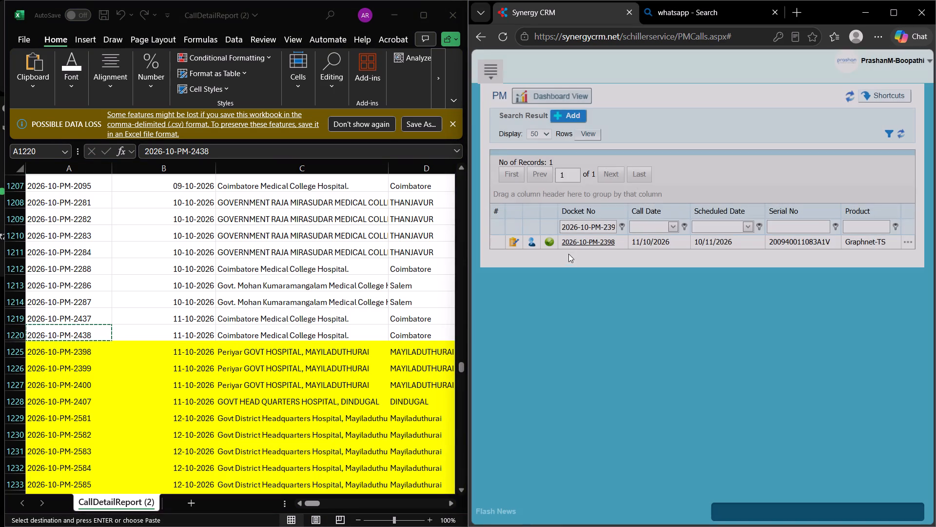
pyautogui.moveTo(562, 226); pyautogui.dragTo(626, 227)
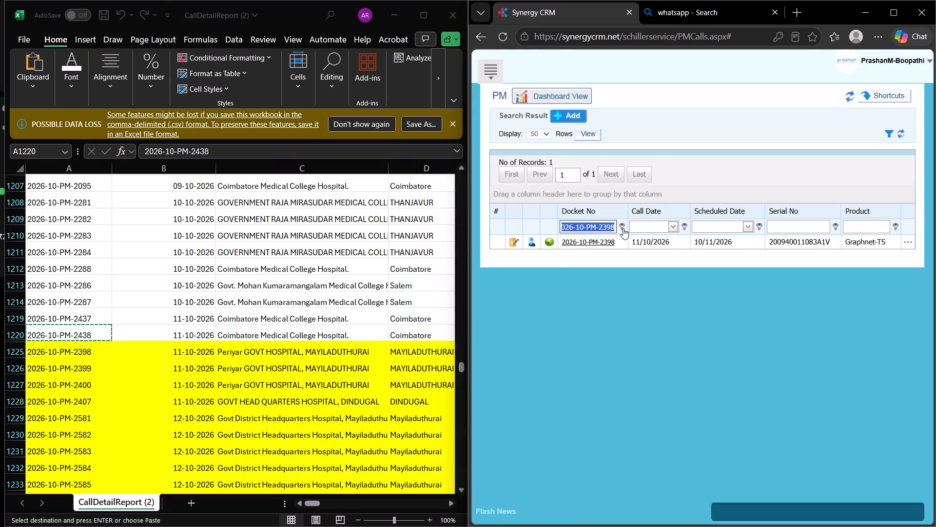
pyautogui.hotkey('ctrl', 'v')
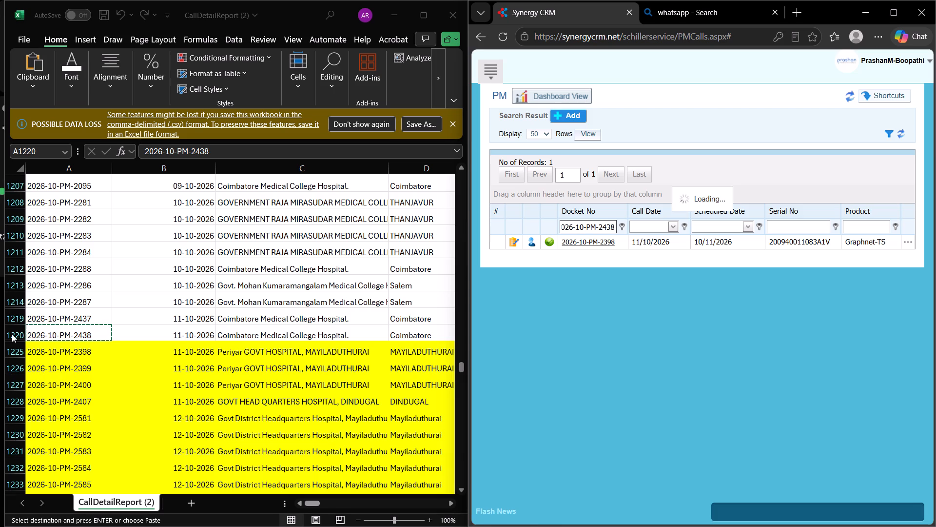
pyautogui.doubleClick(12, 334)
pyautogui.click(75, 97)
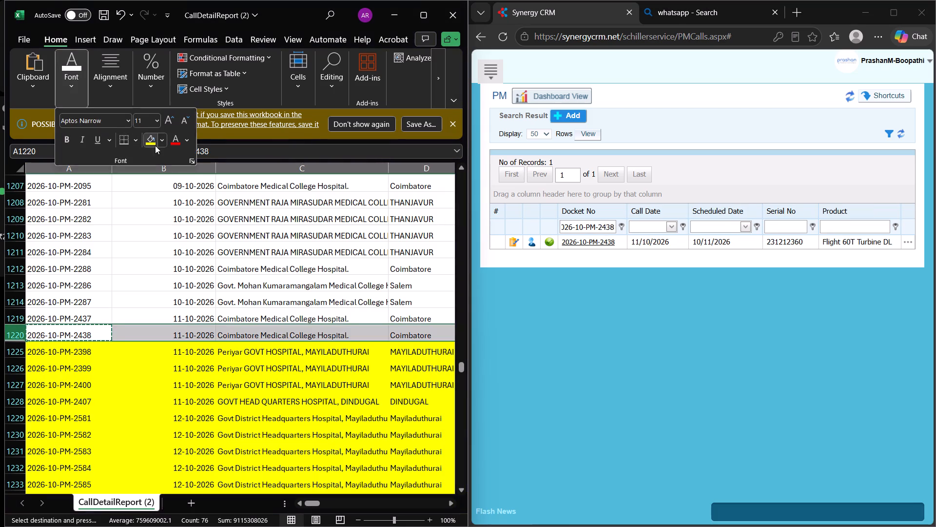
pyautogui.click(153, 142)
# In Synergy CRM, allocate docket 2026-10-PM-2438 to Prashan Medical Technologies-Coimbatore as Engineer 1, with action taken REALLOCATION, and submit it.
pyautogui.click(532, 243)
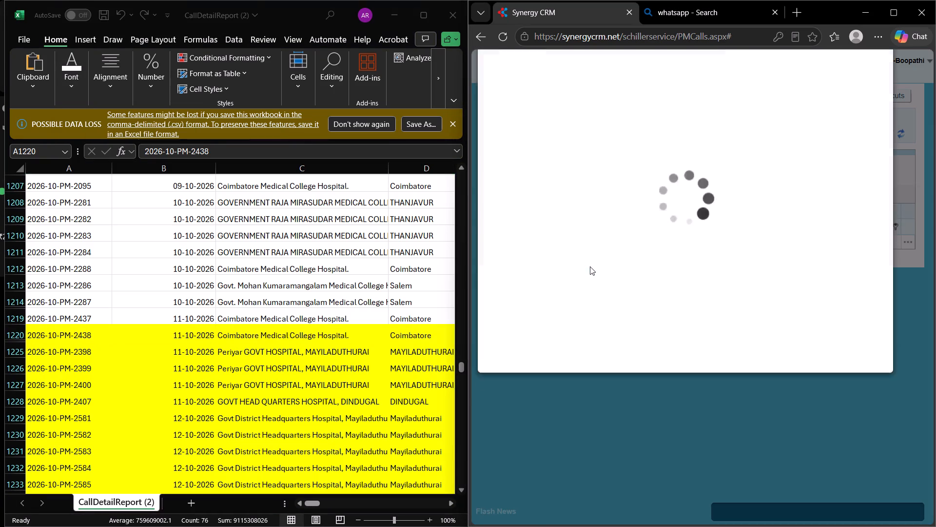
pyautogui.scroll(-4, 711, 243)
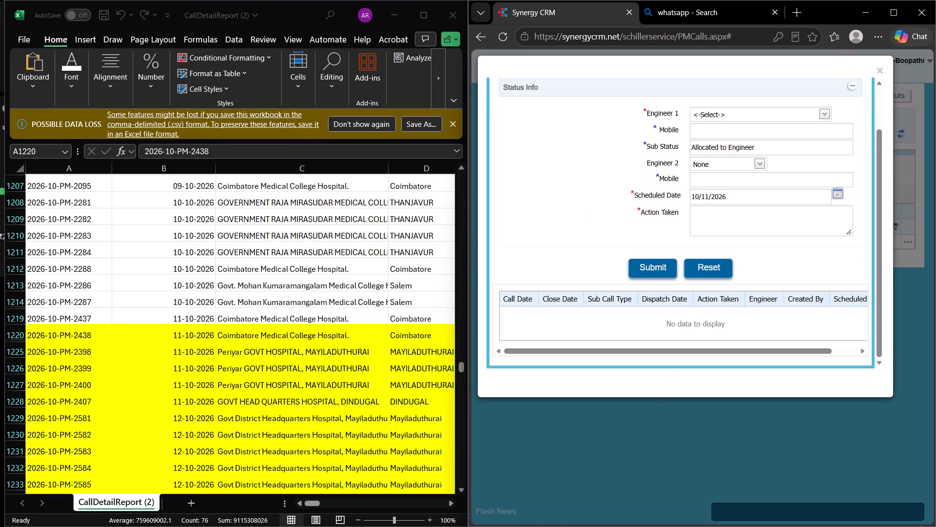
pyautogui.scroll(2, 712, 243)
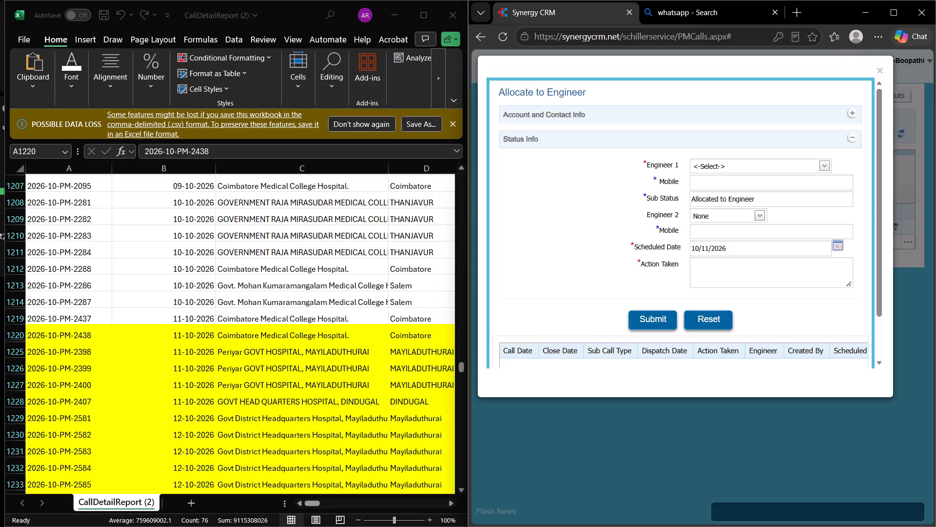
pyautogui.click(826, 165)
pyautogui.click(816, 220)
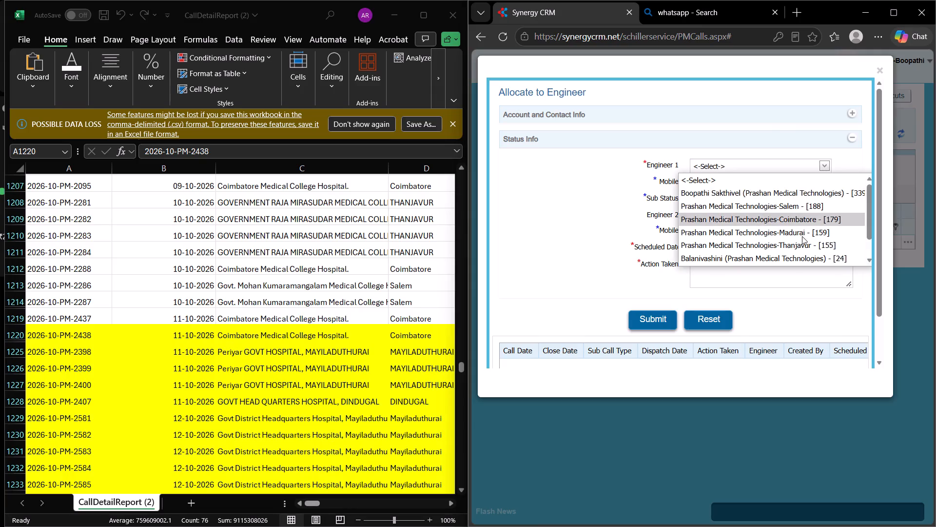
pyautogui.click(786, 279)
pyautogui.write('REALLOCATION')
pyautogui.click(652, 315)
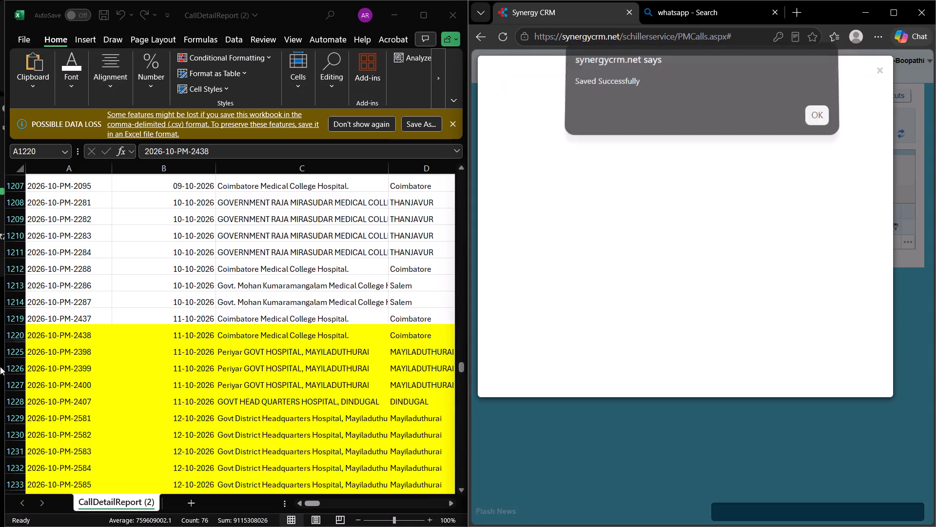
pyautogui.click(70, 321)
pyautogui.click(78, 318)
pyautogui.hotkey('ctrl', 'c')
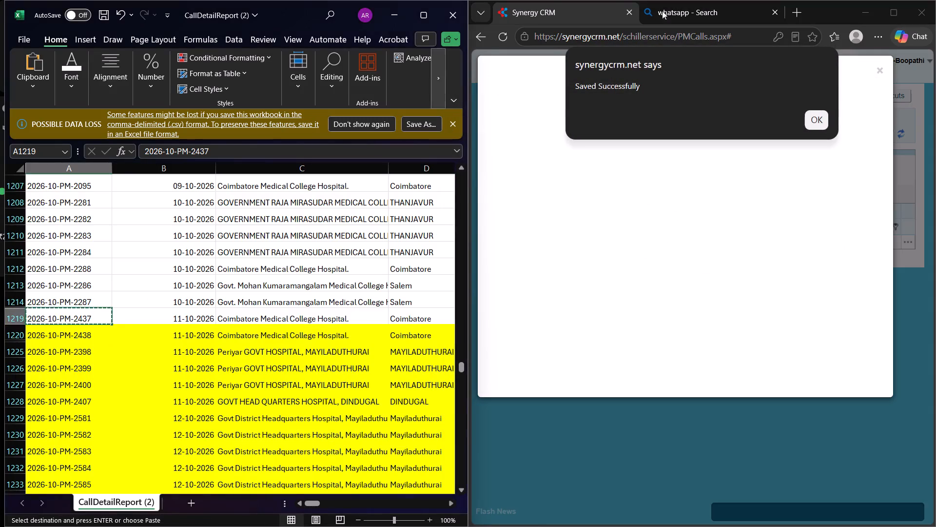
pyautogui.click(808, 116)
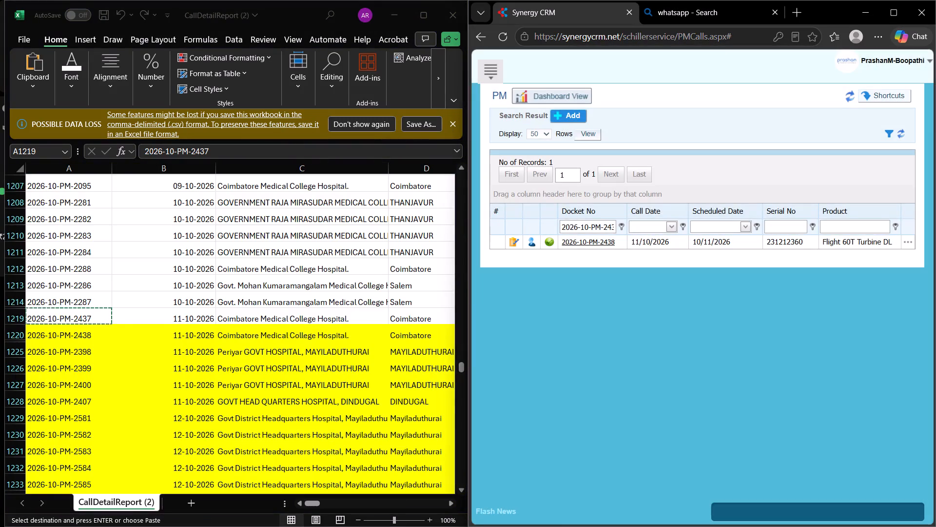
pyautogui.moveTo(562, 225); pyautogui.dragTo(647, 226)
pyautogui.hotkey('ctrl', 'v')
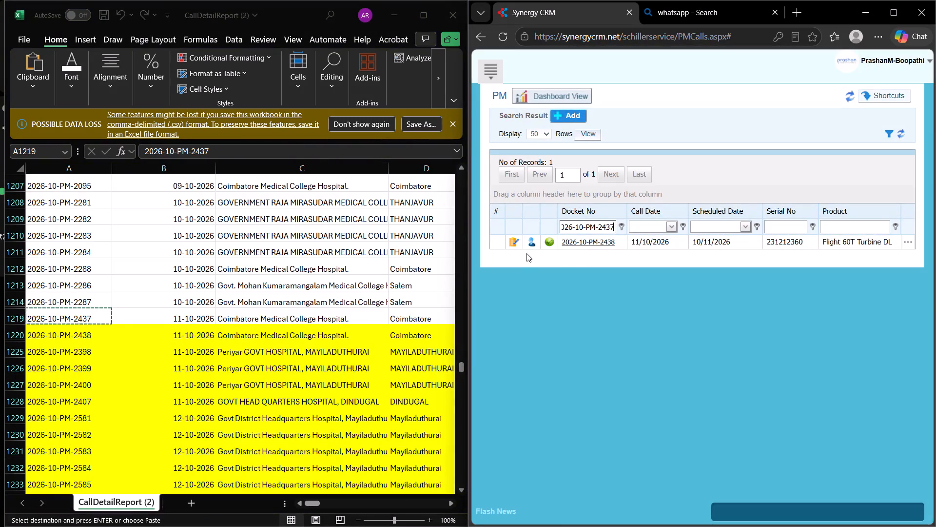
pyautogui.doubleClick(16, 313)
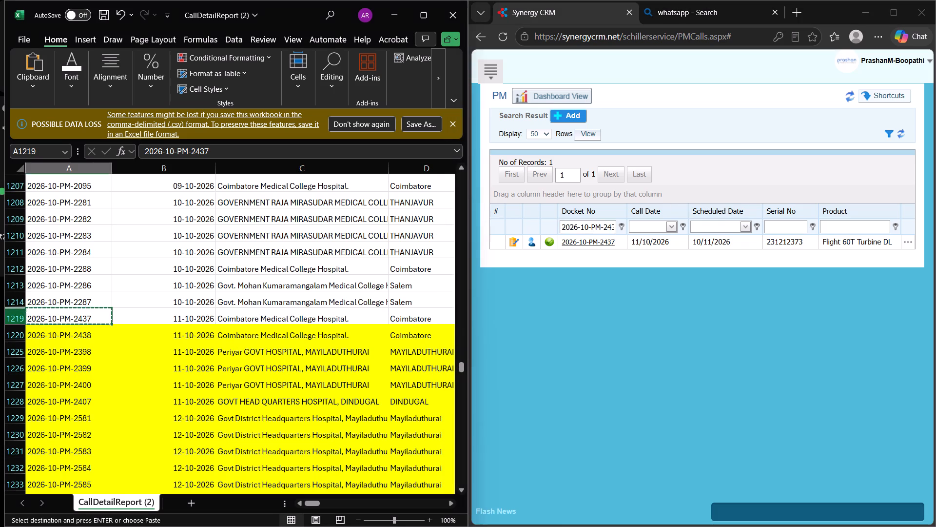
pyautogui.click(76, 73)
pyautogui.click(152, 141)
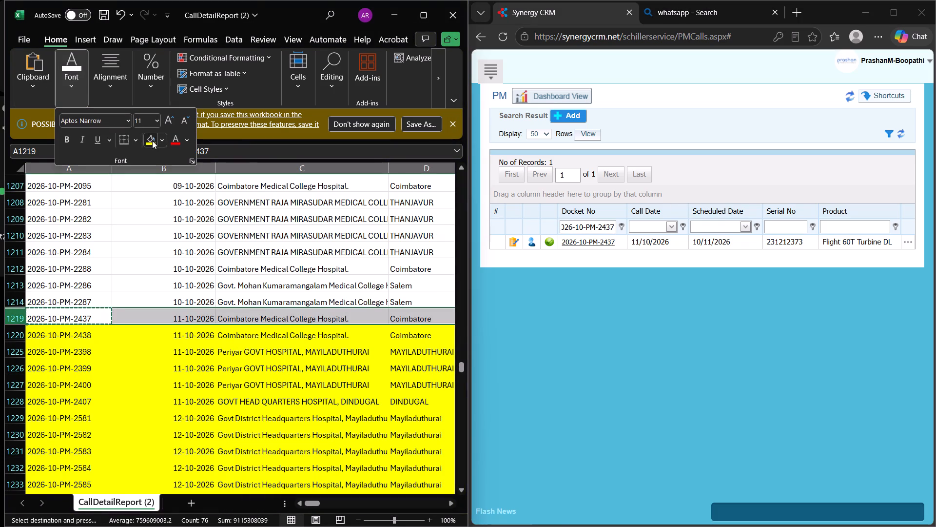
# In Synergy CRM, allocate docket 2026-10-PM-2437 to Prashan Medical Technologies-Coimbatore as Engineer 1, with action taken REALLOCATION, and submit it.
pyautogui.click(527, 241)
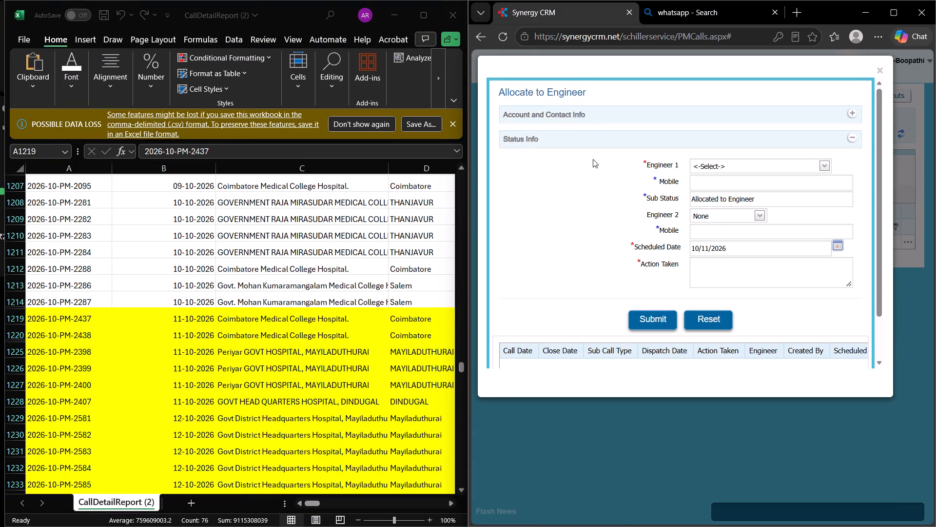
pyautogui.click(825, 165)
pyautogui.click(812, 219)
pyautogui.click(794, 279)
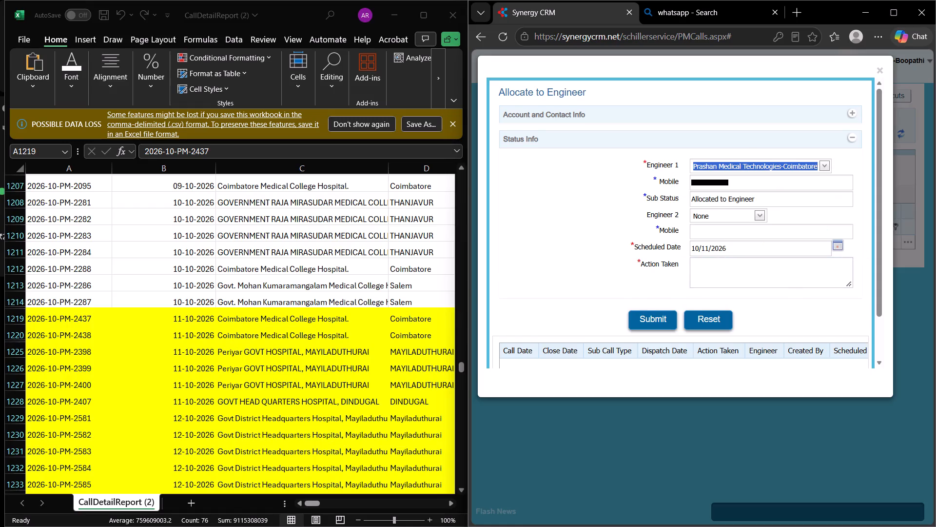
pyautogui.scroll(-4, 794, 279)
pyautogui.click(772, 220)
pyautogui.write('REALLOV')
pyautogui.press('BackSpace')
pyautogui.write('CATION')
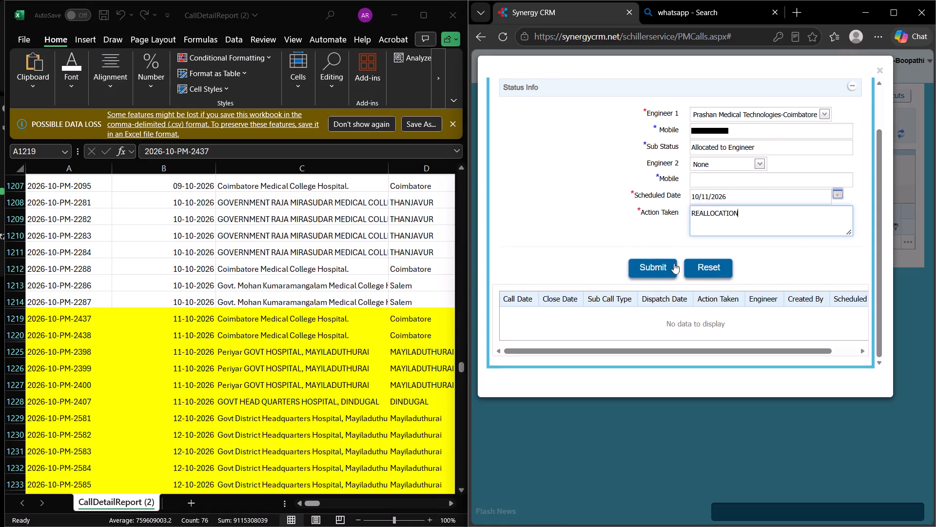
pyautogui.click(669, 264)
pyautogui.doubleClick(105, 302)
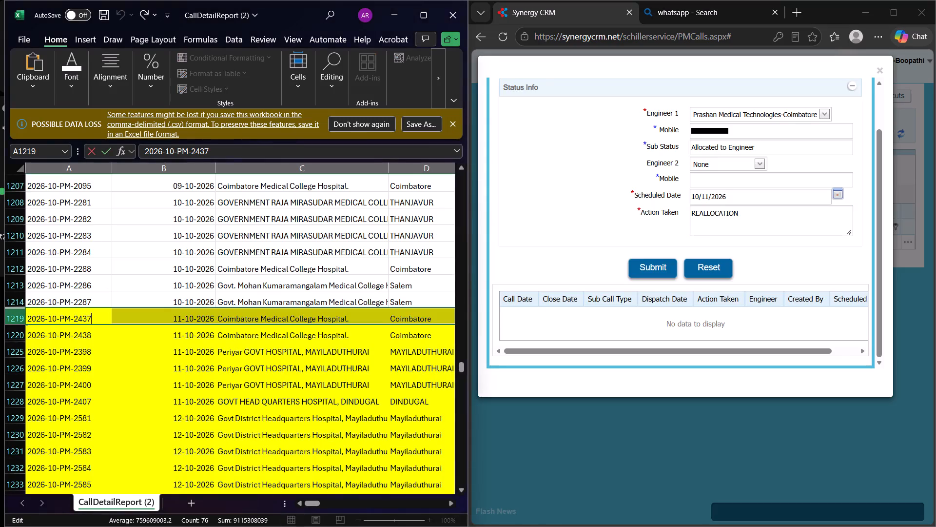
pyautogui.click(105, 302)
pyautogui.hotkey('ctrl', 'c')
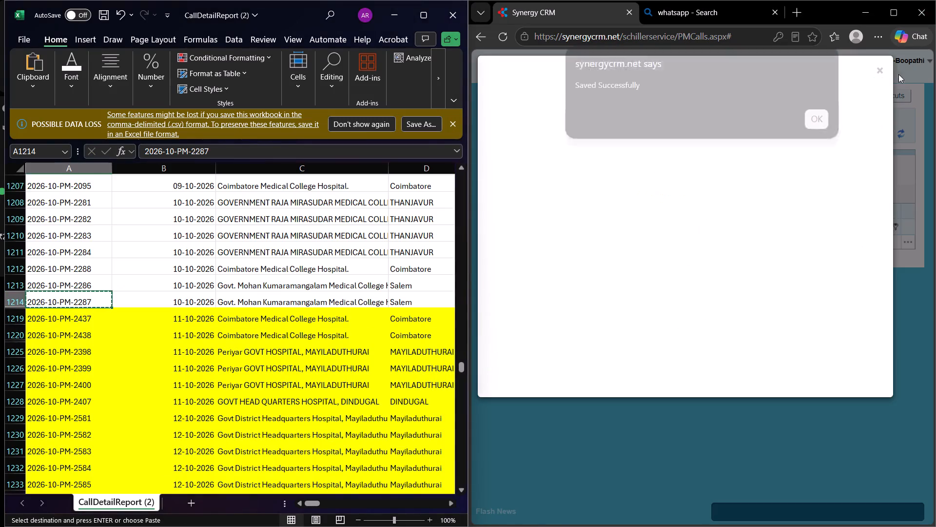
pyautogui.click(882, 68)
pyautogui.click(812, 122)
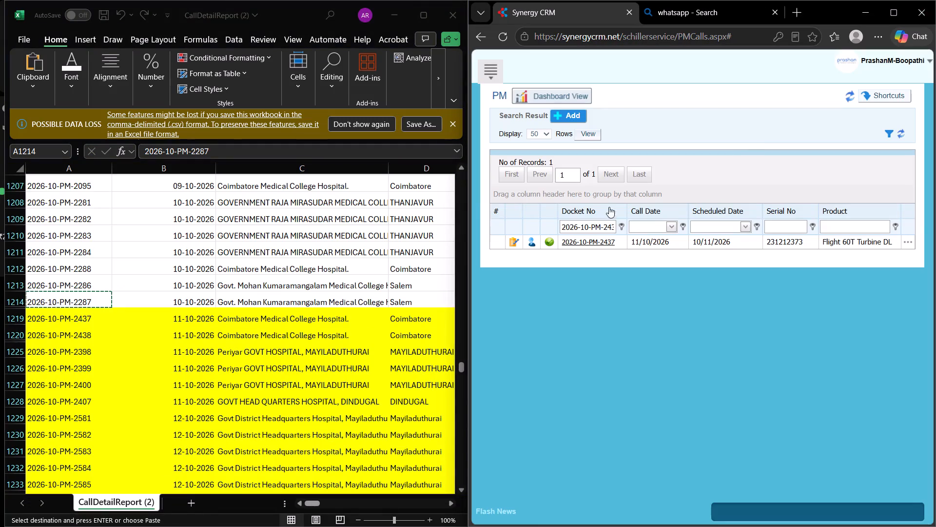
pyautogui.moveTo(562, 229); pyautogui.dragTo(625, 227)
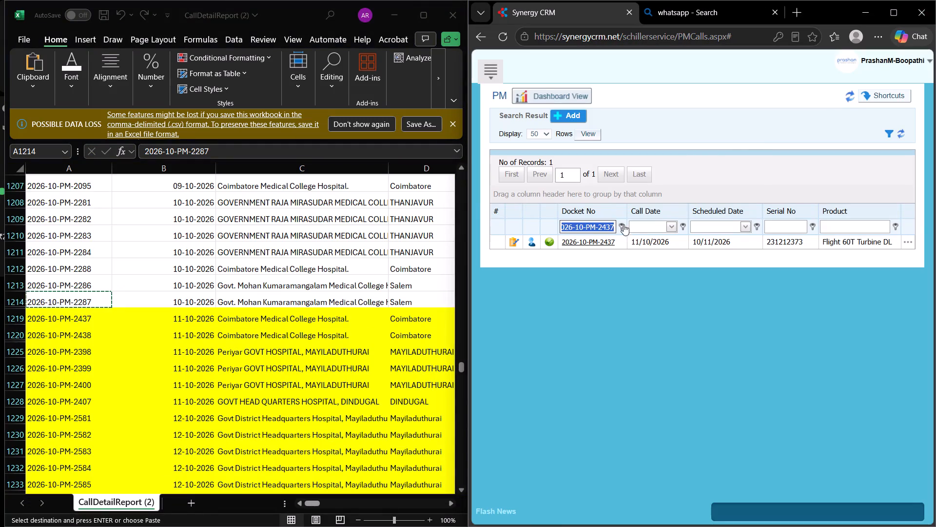
pyautogui.hotkey('ctrl', 'v')
pyautogui.doubleClick(16, 296)
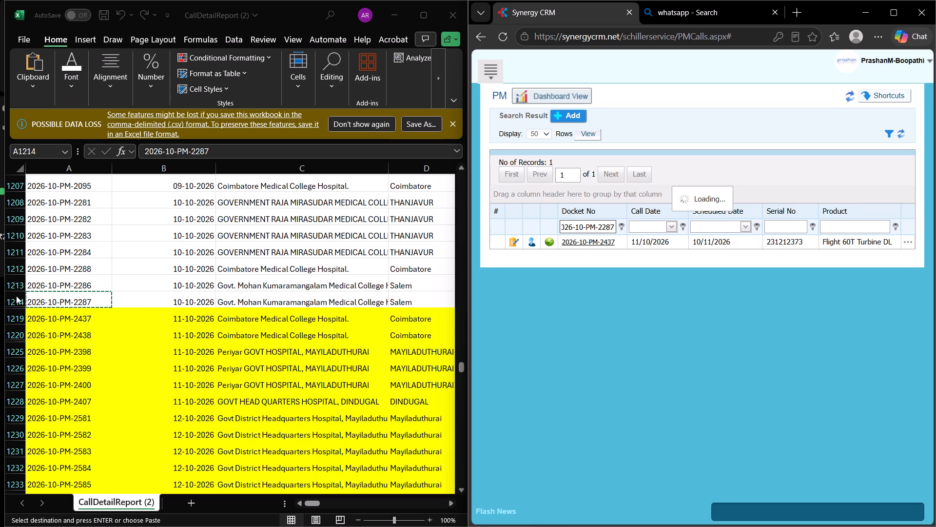
pyautogui.click(72, 61)
pyautogui.click(149, 144)
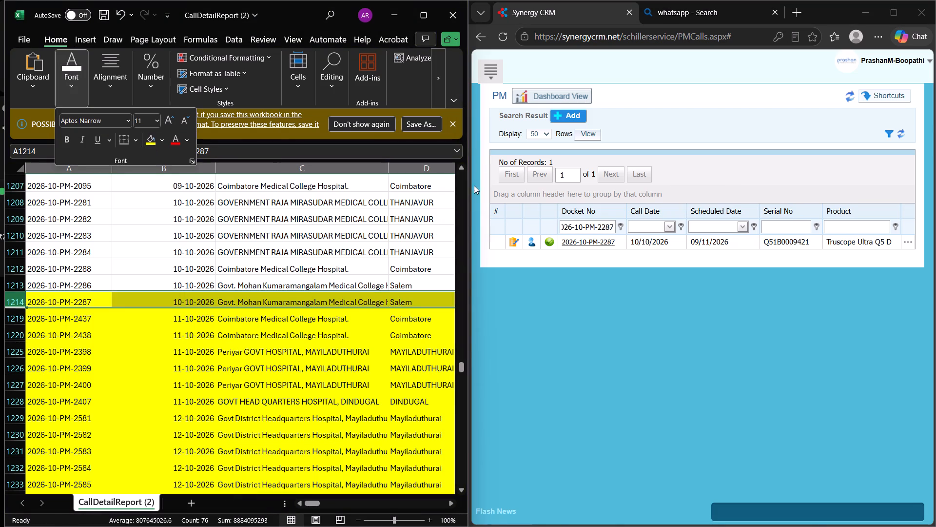
# Open the engineer allocation form for docket 2026-10-PM-2287 in Synergy CRM, and copy docket number 2026-10-PM-2286 from the Excel report.
pyautogui.click(531, 244)
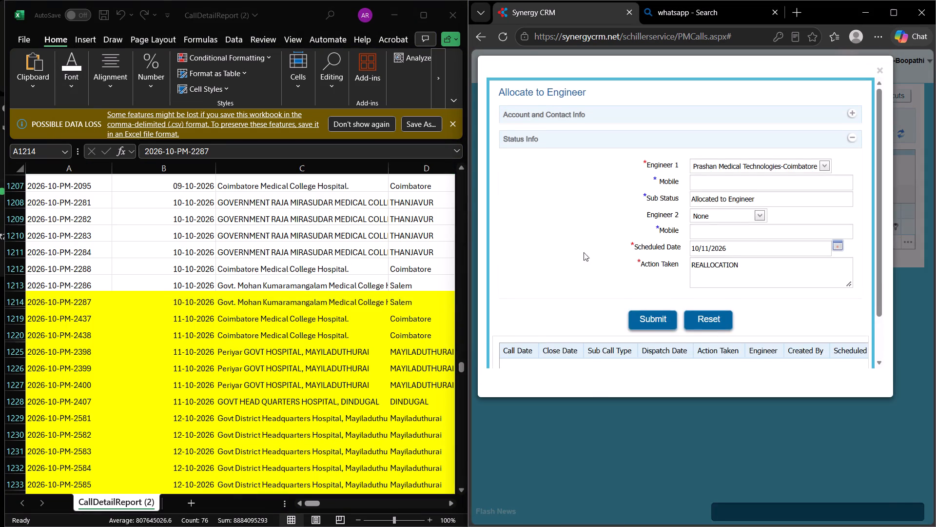
pyautogui.click(65, 284)
pyautogui.scroll(-4, 877, 274)
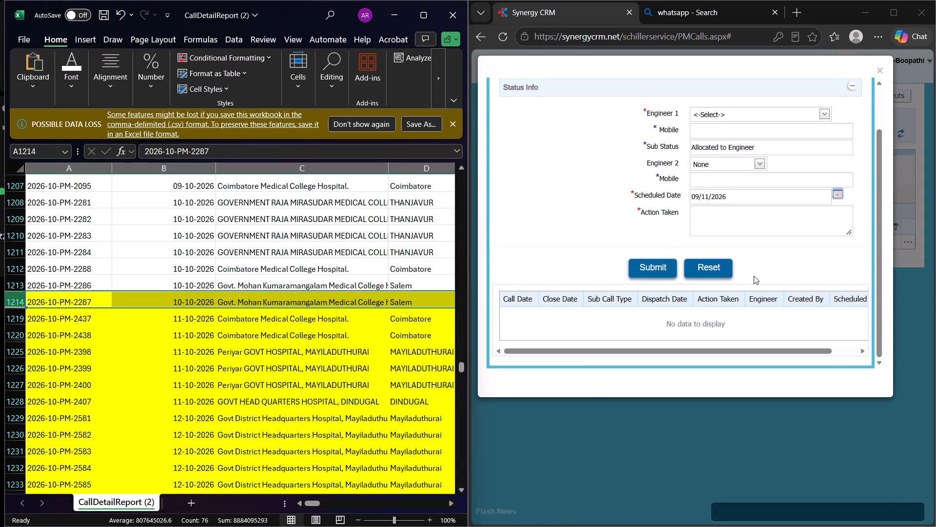
pyautogui.click(68, 283)
pyautogui.hotkey('ctrl', 'c')
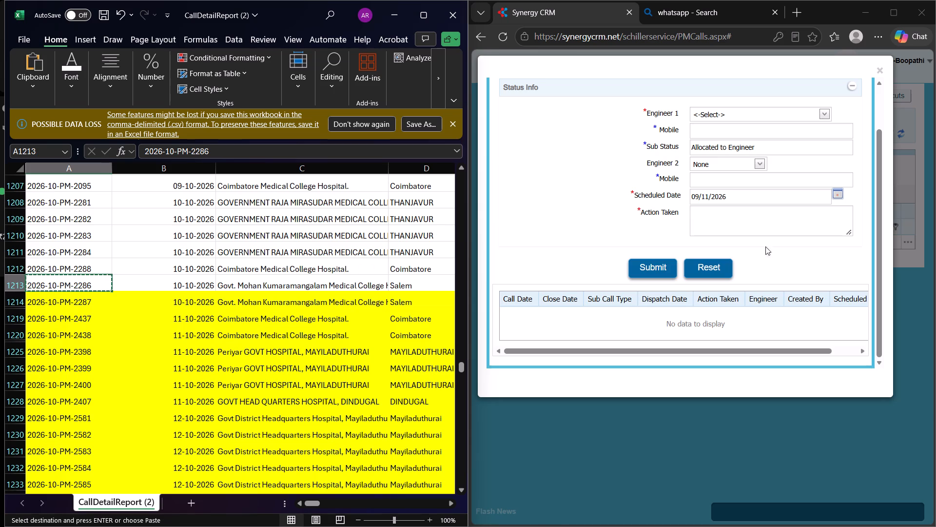
# In Synergy CRM, allocate docket 2026-10-PM-2287 to Prashan Medical Technologies-Salem as Engineer 1, with action taken REALLOCATION, and submit it.
pyautogui.click(828, 112)
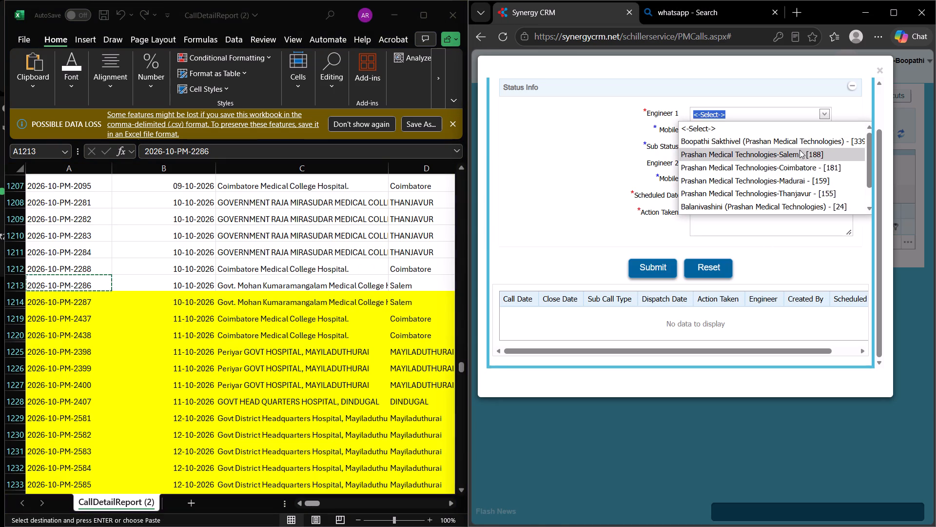
pyautogui.click(799, 148)
pyautogui.click(800, 153)
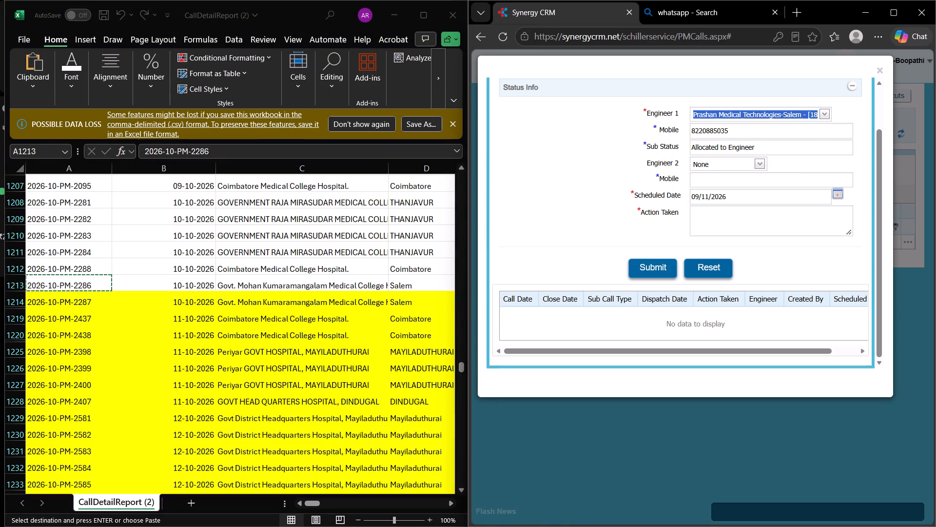
pyautogui.click(823, 119)
pyautogui.click(823, 116)
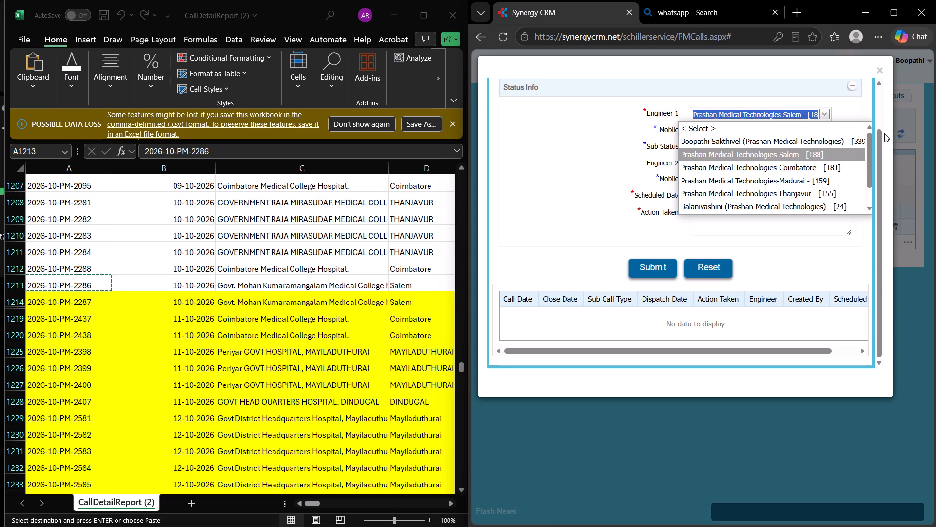
pyautogui.click(834, 151)
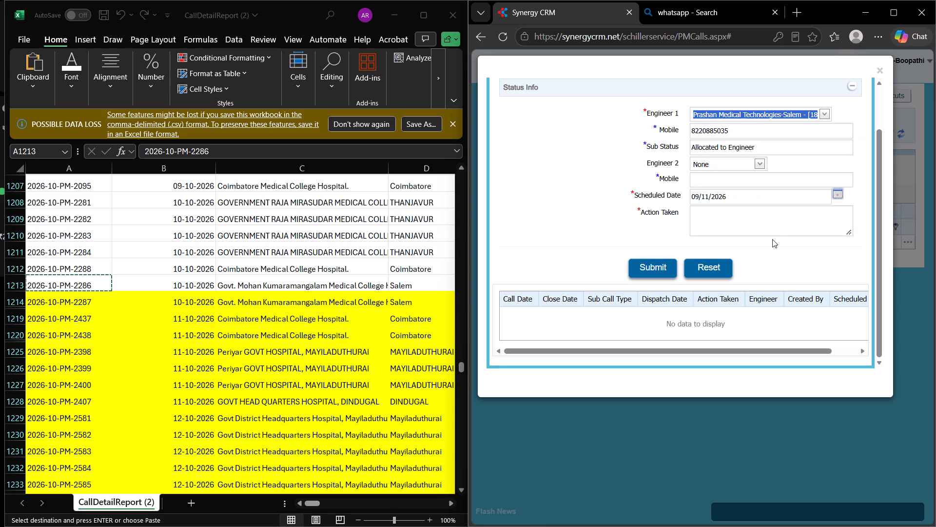
pyautogui.moveTo(770, 239); pyautogui.dragTo(769, 234)
pyautogui.click(769, 234)
pyautogui.write('REALLOCATION')
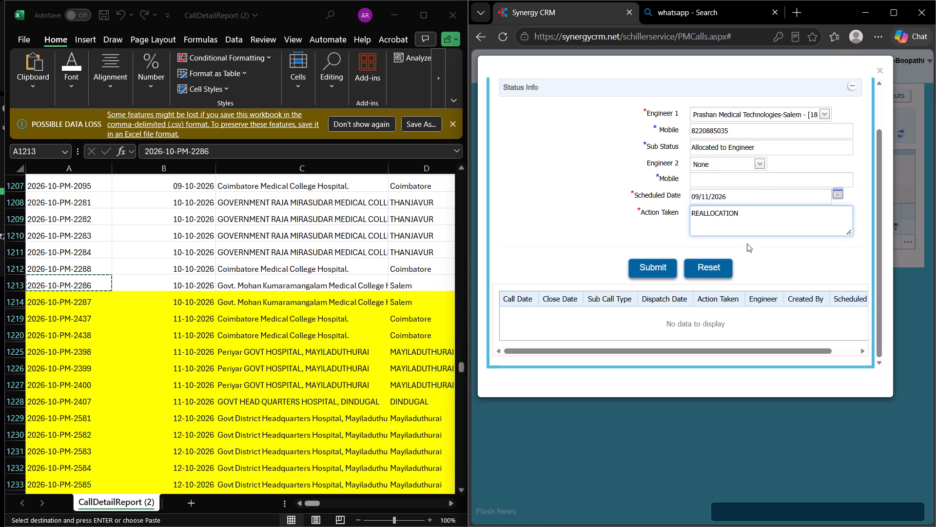
pyautogui.click(652, 265)
pyautogui.doubleClick(8, 281)
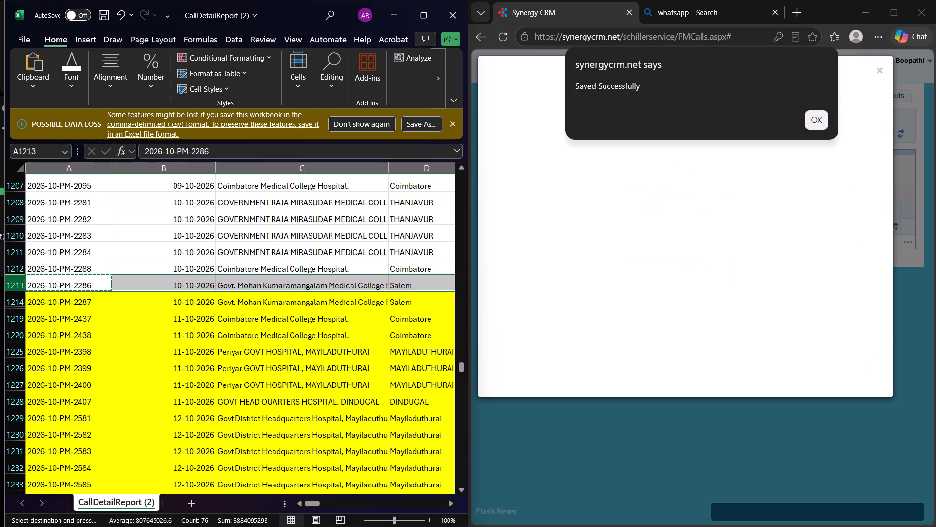
pyautogui.click(76, 86)
pyautogui.click(147, 141)
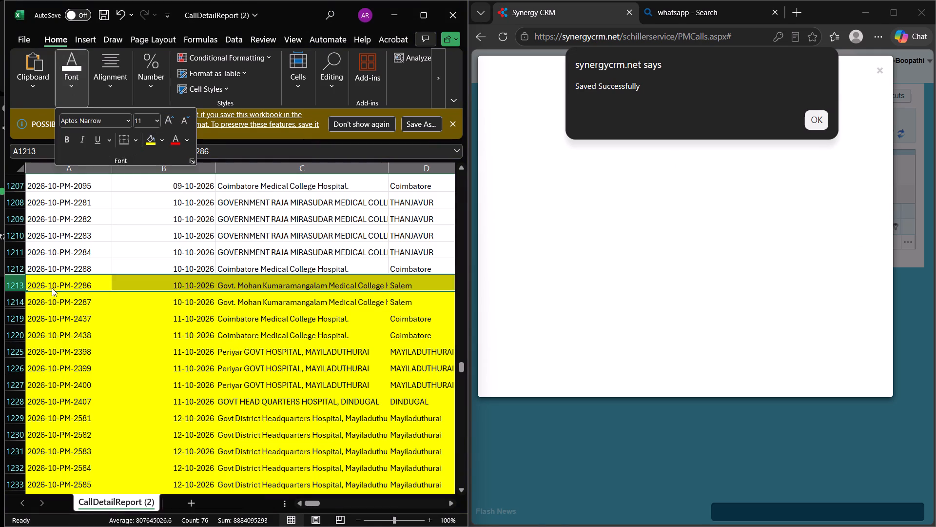
pyautogui.doubleClick(82, 270)
pyautogui.hotkey('ctrl', 'c')
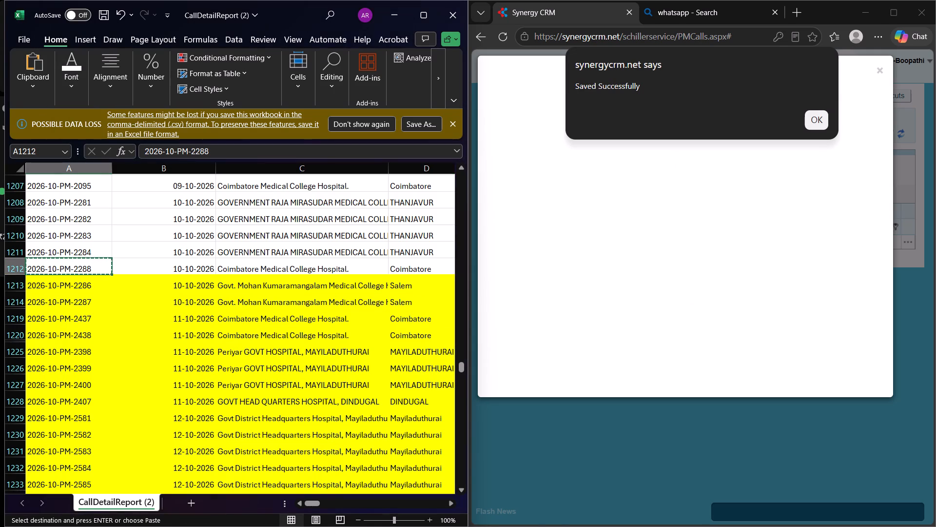
pyautogui.click(823, 118)
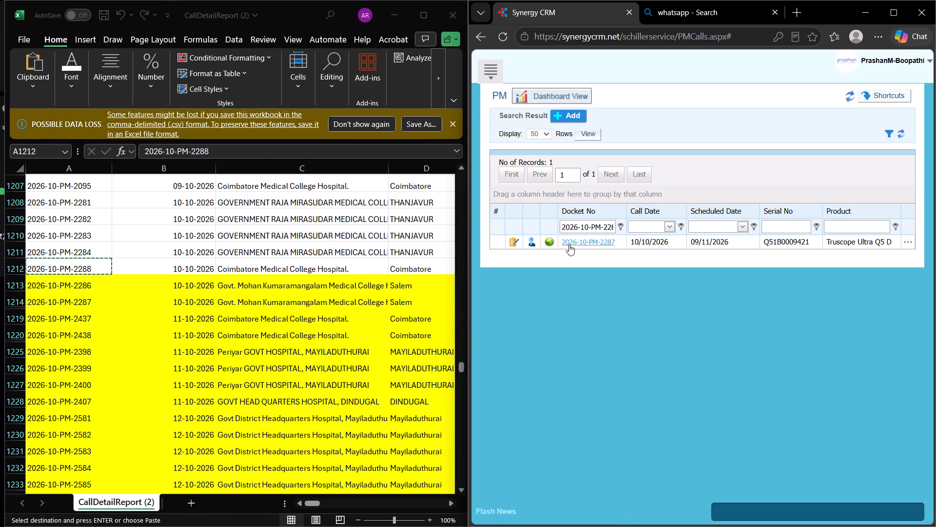
pyautogui.moveTo(562, 228); pyautogui.dragTo(644, 219)
pyautogui.hotkey('ctrl', 'v')
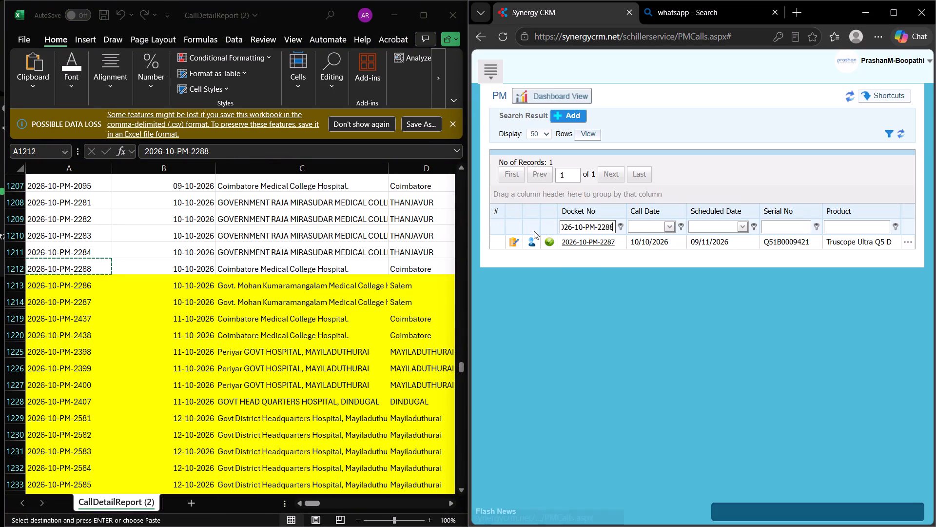
# In the Excel call report, highlight the row of docket 2026-10-PM-2288 in yellow.
pyautogui.doubleClick(13, 264)
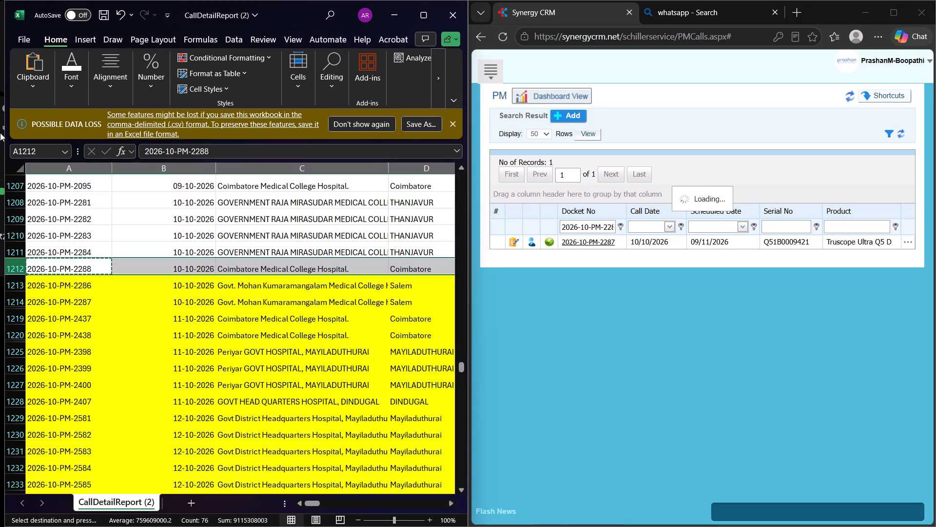
pyautogui.click(70, 75)
pyautogui.click(149, 144)
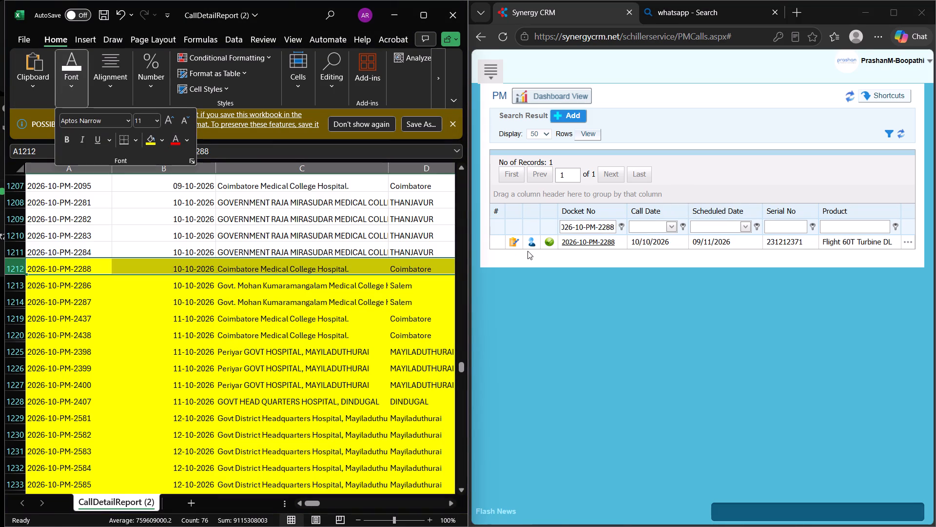
# In Synergy CRM, allocate docket 2026-10-PM-2288 to Prashan Medical Technologies-Coimbatore as Engineer 1, with action taken REALLOCATION, and submit it.
pyautogui.click(528, 243)
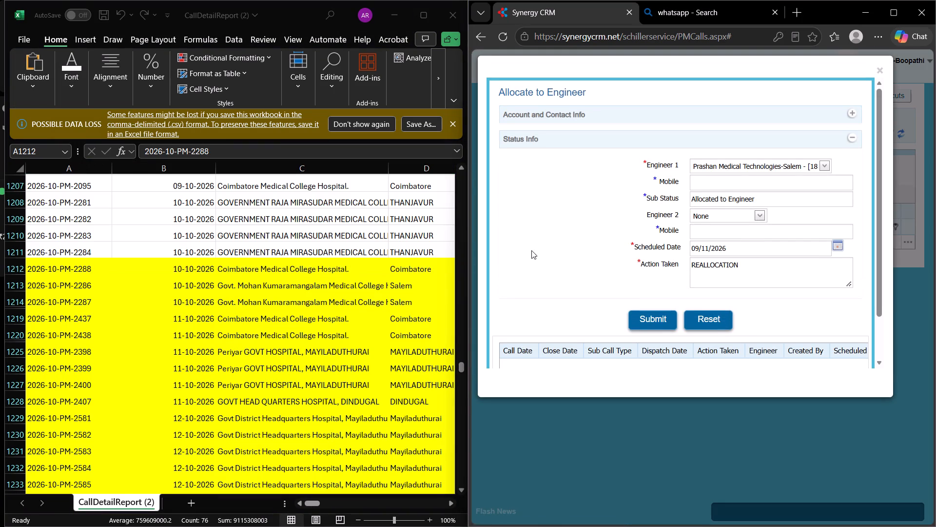
pyautogui.scroll(-2, 837, 204)
pyautogui.scroll(1, 835, 205)
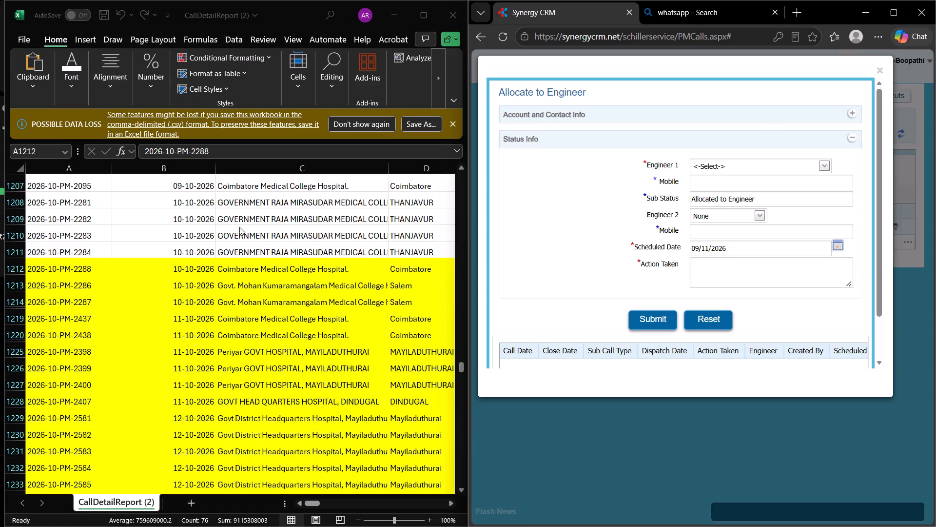
pyautogui.scroll(-4, 638, 198)
pyautogui.scroll(4, 645, 202)
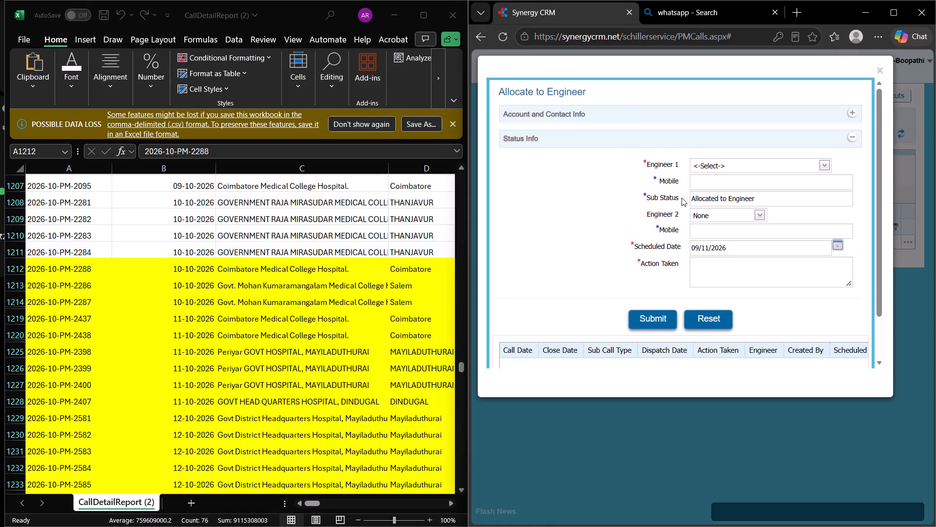
pyautogui.click(823, 163)
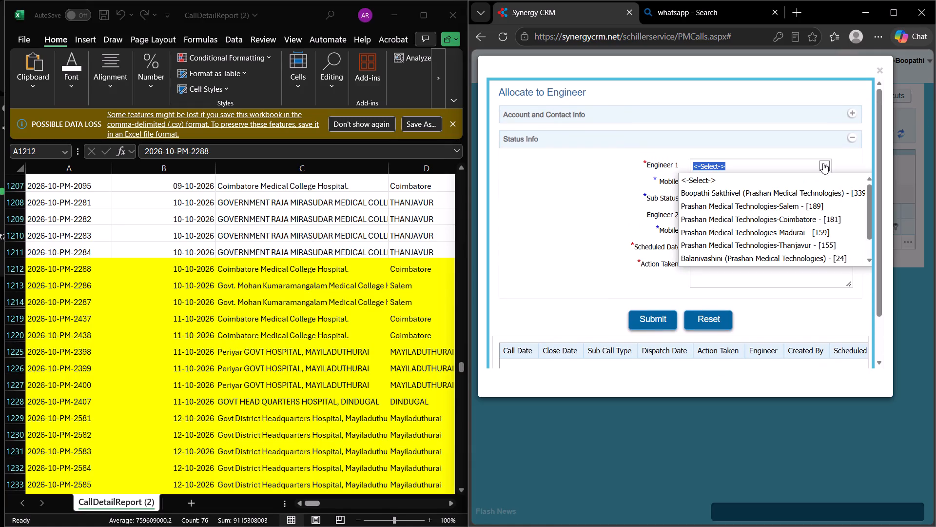
pyautogui.click(800, 218)
pyautogui.click(729, 276)
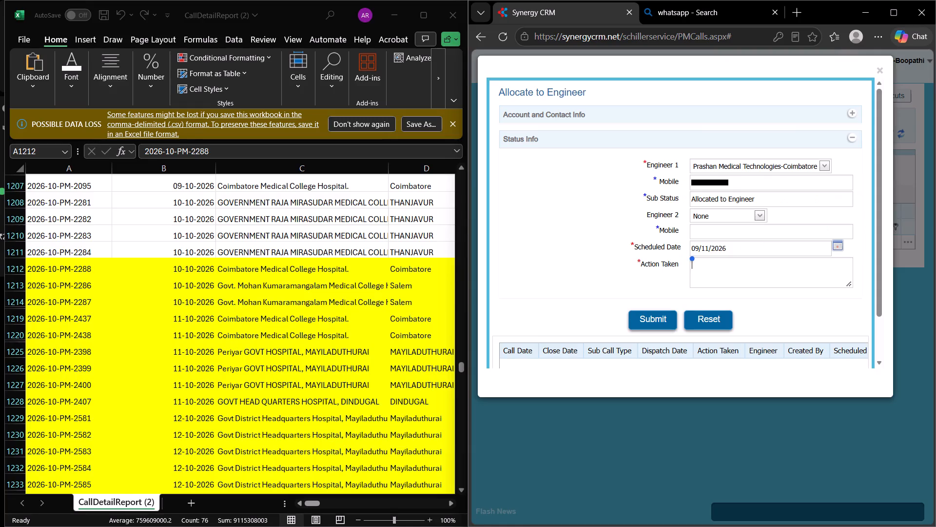
pyautogui.write('REALLOCATION')
pyautogui.click(652, 319)
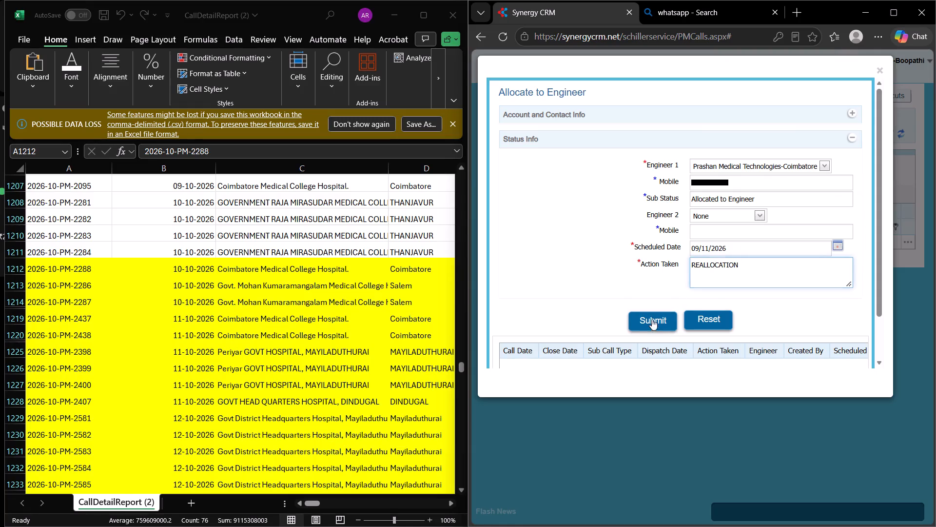
pyautogui.doubleClick(91, 249)
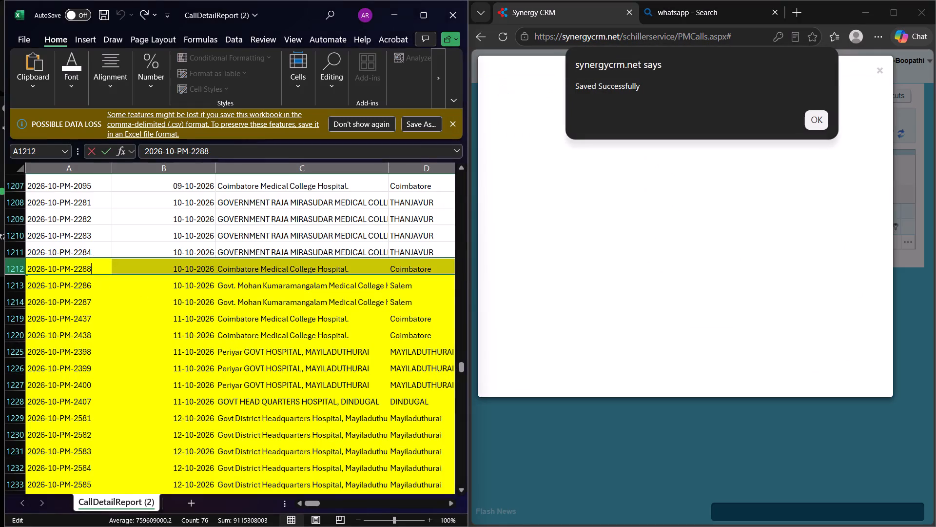
pyautogui.click(91, 249)
pyautogui.hotkey('ctrl', 'c')
pyautogui.click(819, 119)
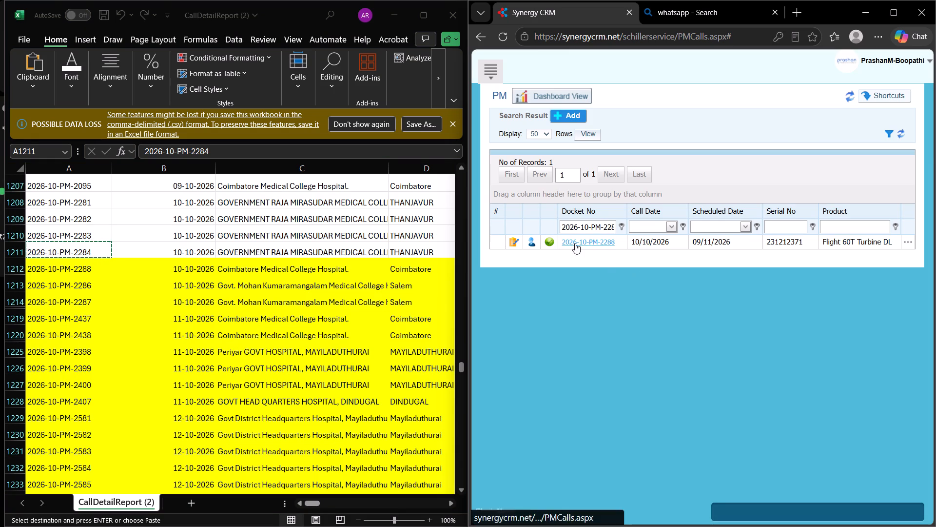
pyautogui.moveTo(562, 226); pyautogui.dragTo(626, 229)
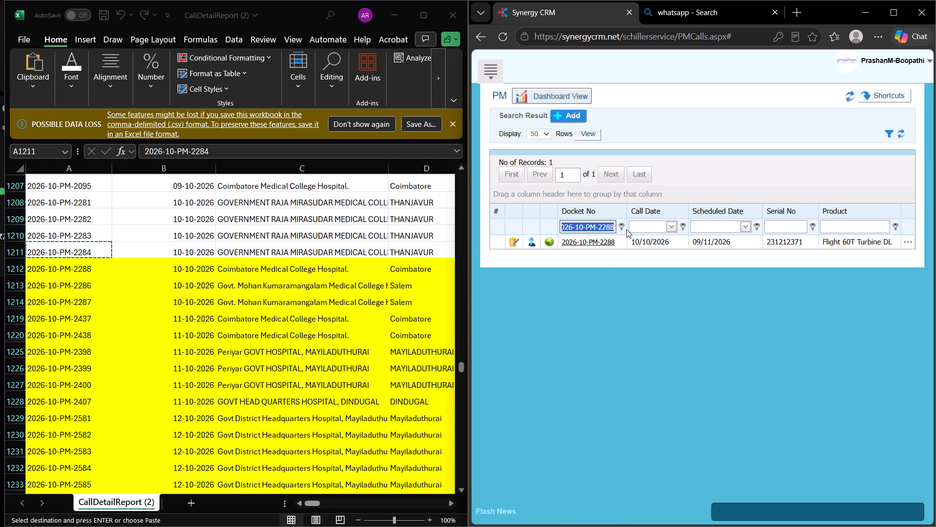
pyautogui.hotkey('ctrl', 'v')
pyautogui.doubleClick(20, 252)
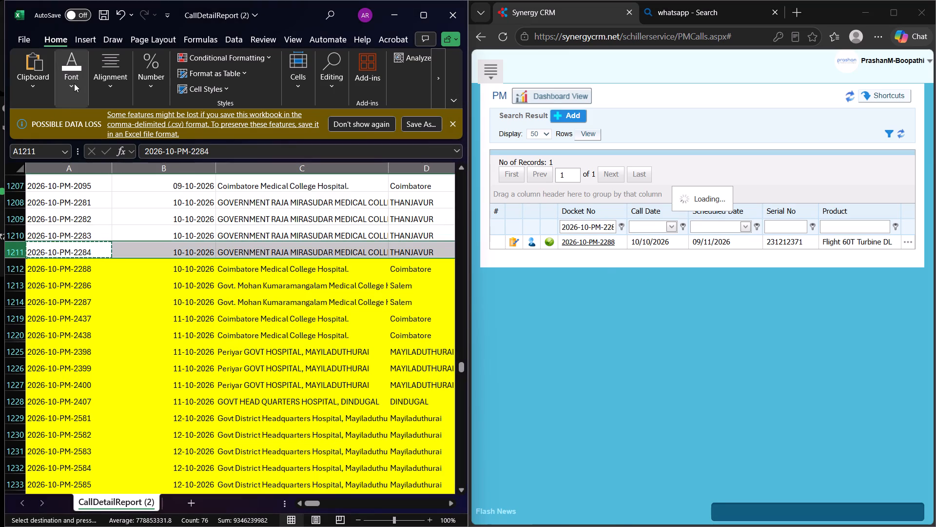
pyautogui.click(74, 83)
pyautogui.click(151, 143)
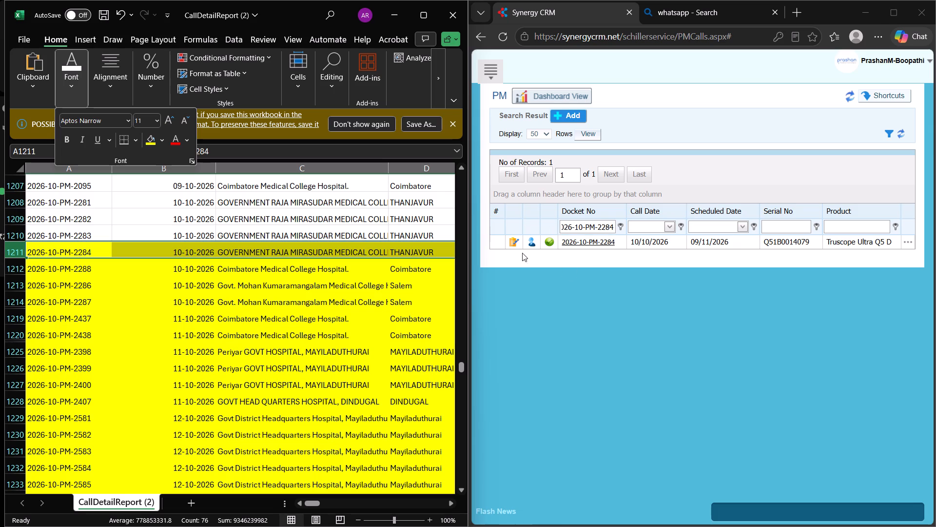
pyautogui.click(531, 244)
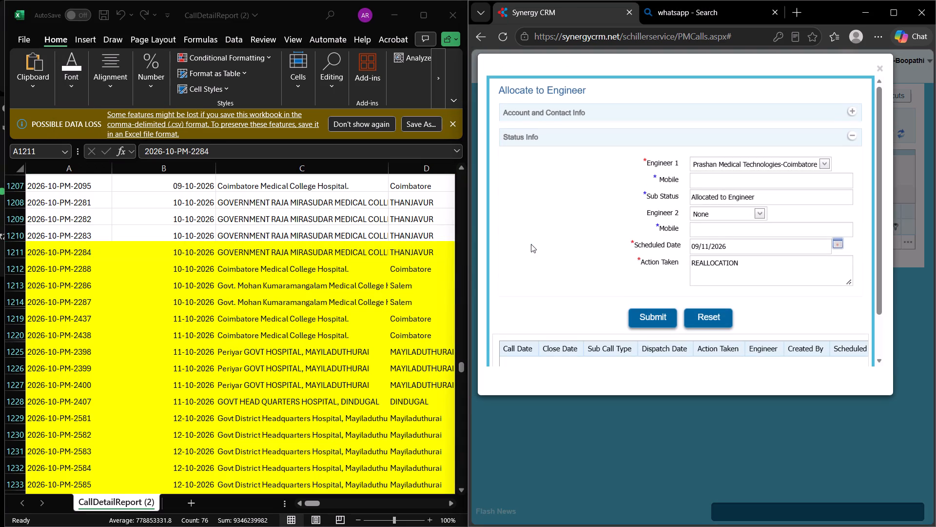
pyautogui.scroll(-12, 629, 237)
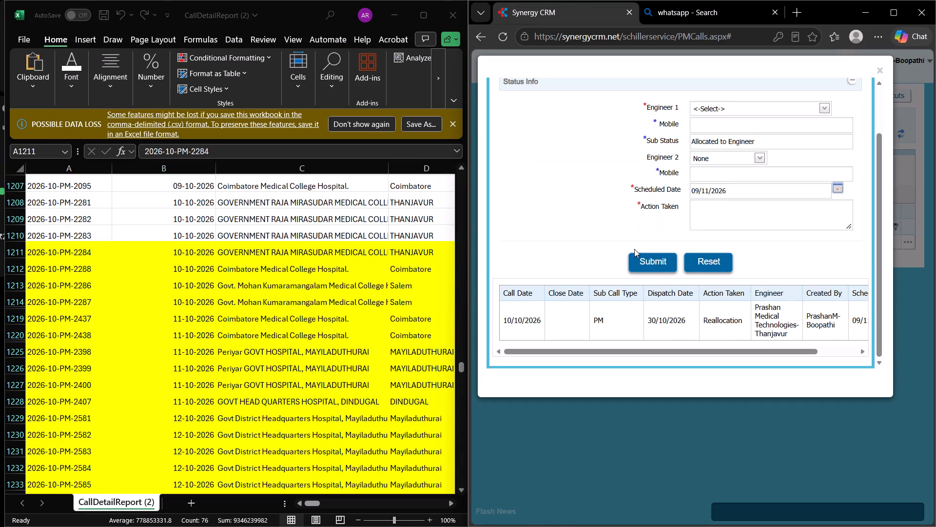
pyautogui.doubleClick(95, 235)
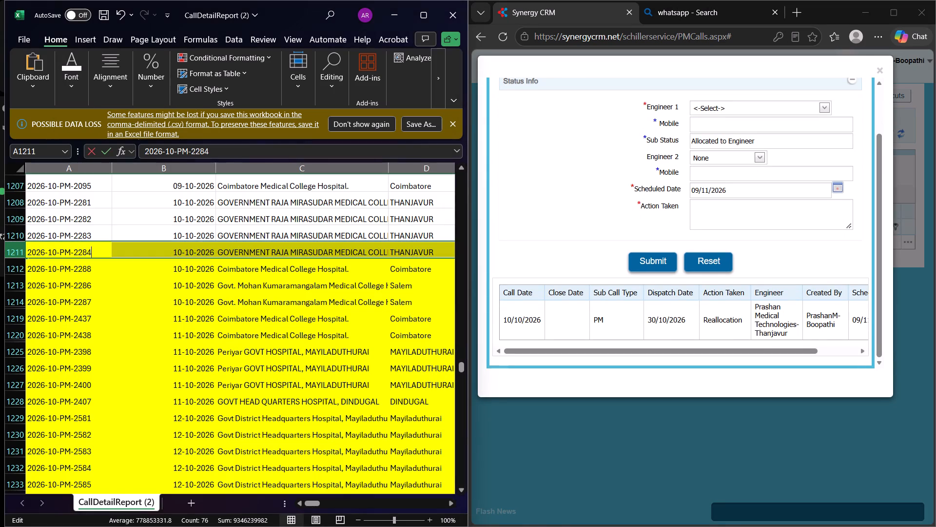
pyautogui.click(95, 235)
pyautogui.hotkey('ctrl', 'c')
pyautogui.click(879, 70)
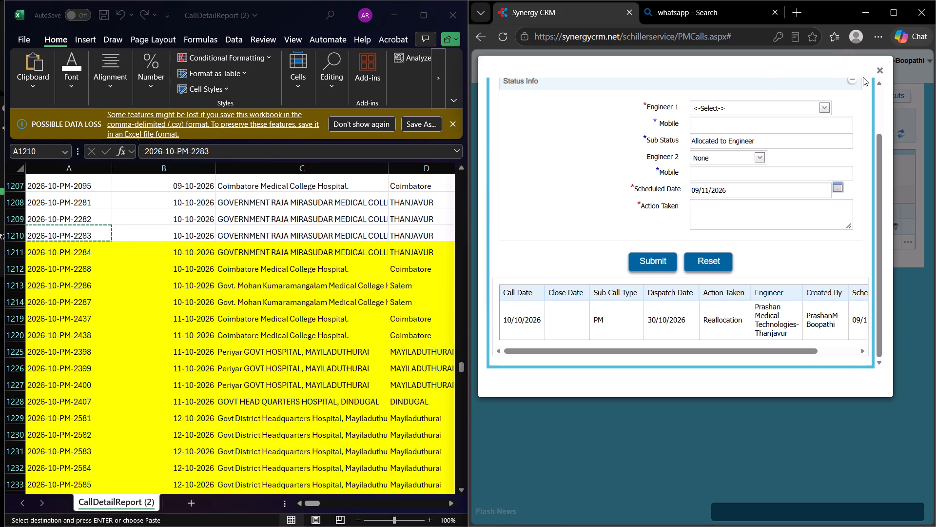
pyautogui.moveTo(563, 227); pyautogui.dragTo(565, 227)
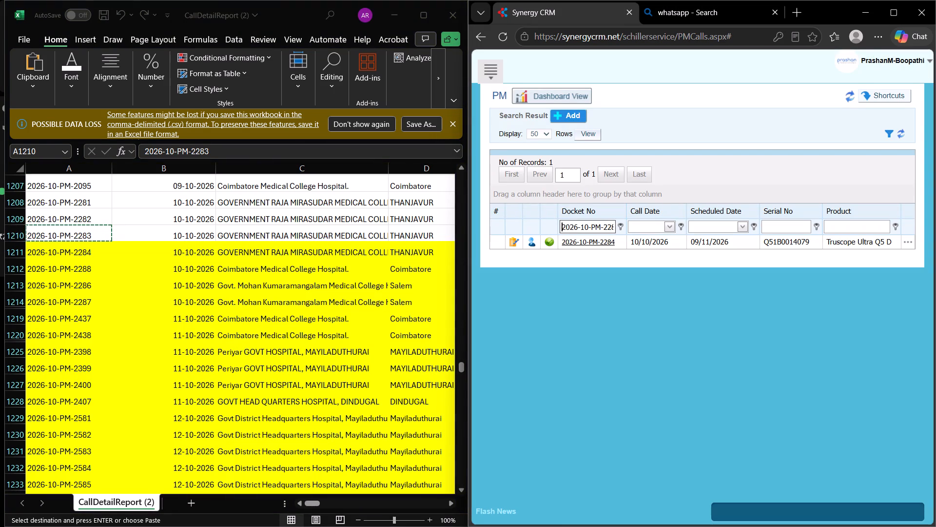
pyautogui.moveTo(565, 227); pyautogui.dragTo(623, 227)
pyautogui.hotkey('ctrl', 'v')
pyautogui.doubleClick(16, 235)
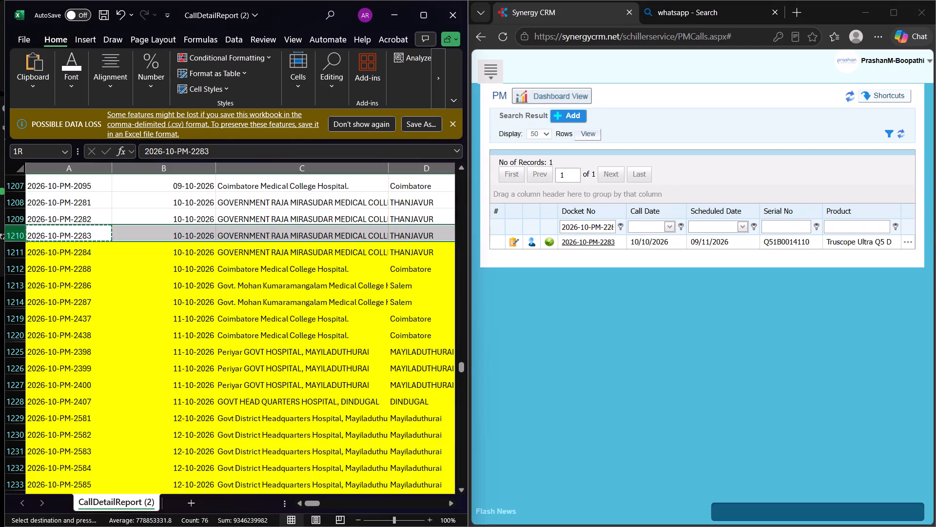
pyautogui.click(67, 75)
pyautogui.click(151, 138)
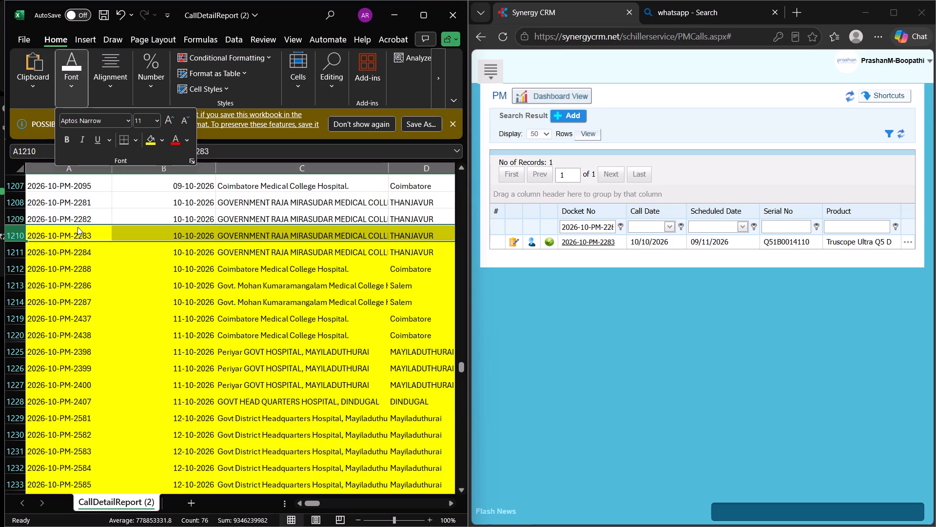
# Copy docket number 2026-10-PM-2282 from the Excel report and filter the Synergy CRM PM calls by it.
pyautogui.click(88, 221)
pyautogui.click(89, 220)
pyautogui.hotkey('ctrl', 'c')
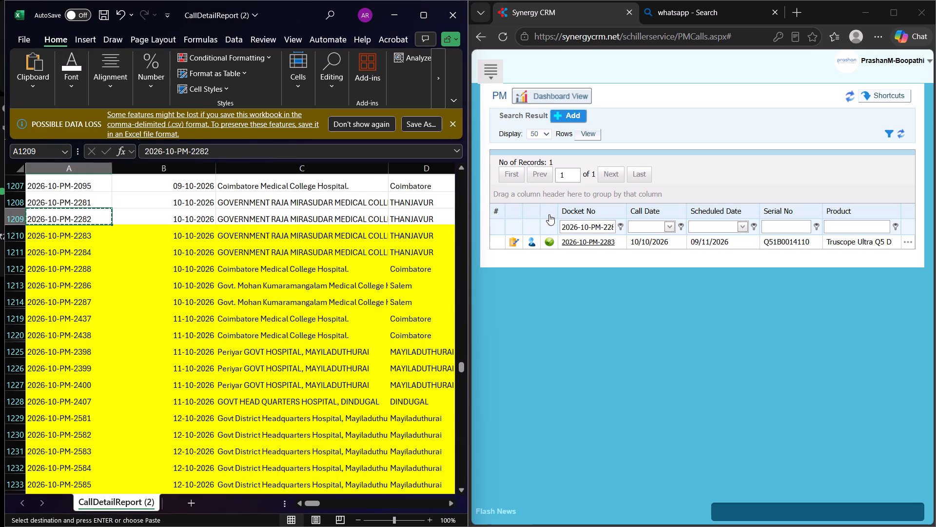
pyautogui.moveTo(561, 225); pyautogui.dragTo(633, 228)
pyautogui.hotkey('ctrl', 'v')
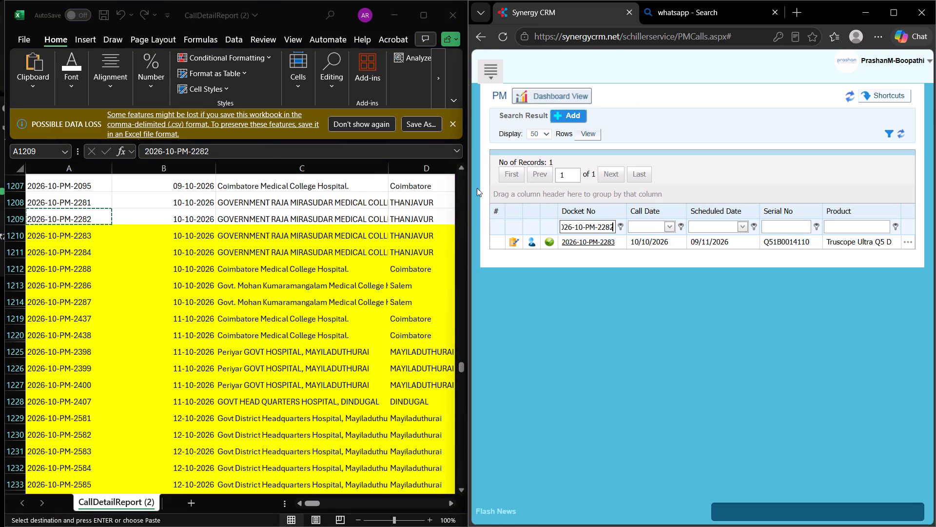
pyautogui.doubleClick(13, 217)
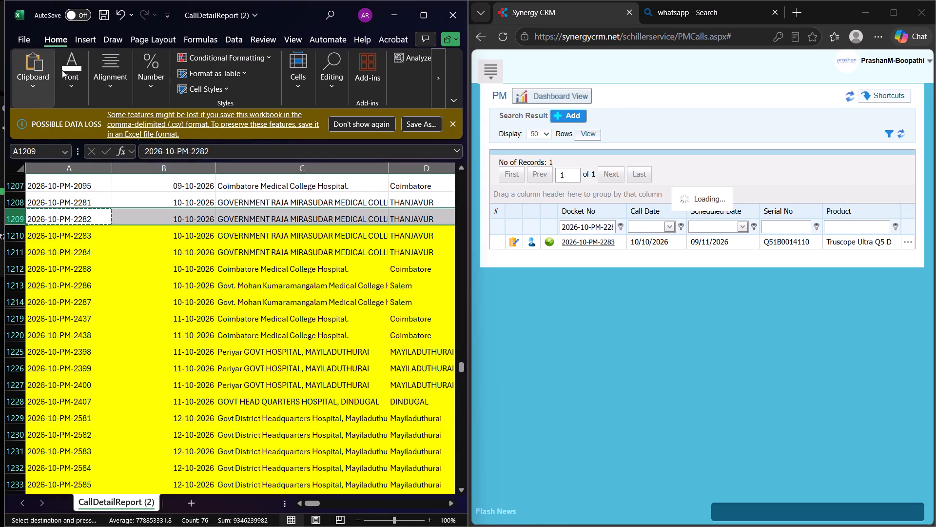
pyautogui.click(69, 64)
pyautogui.click(148, 143)
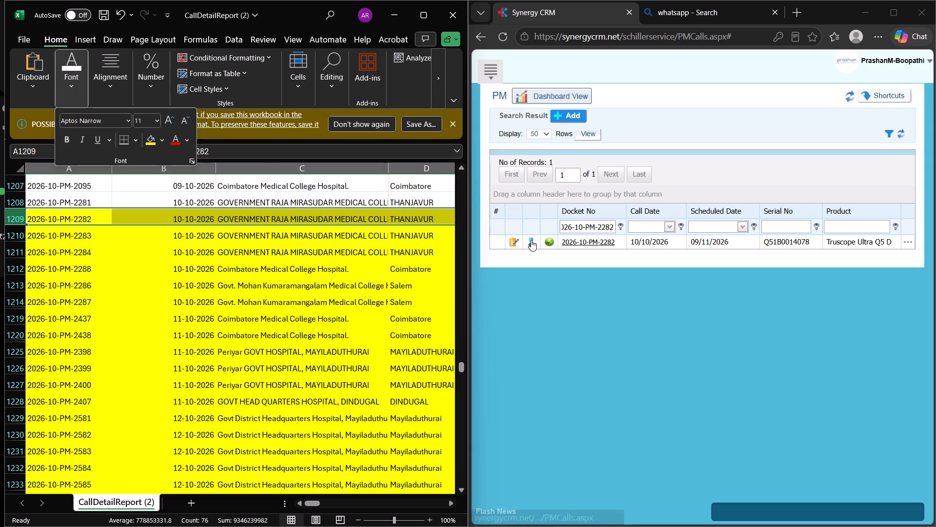
pyautogui.click(530, 239)
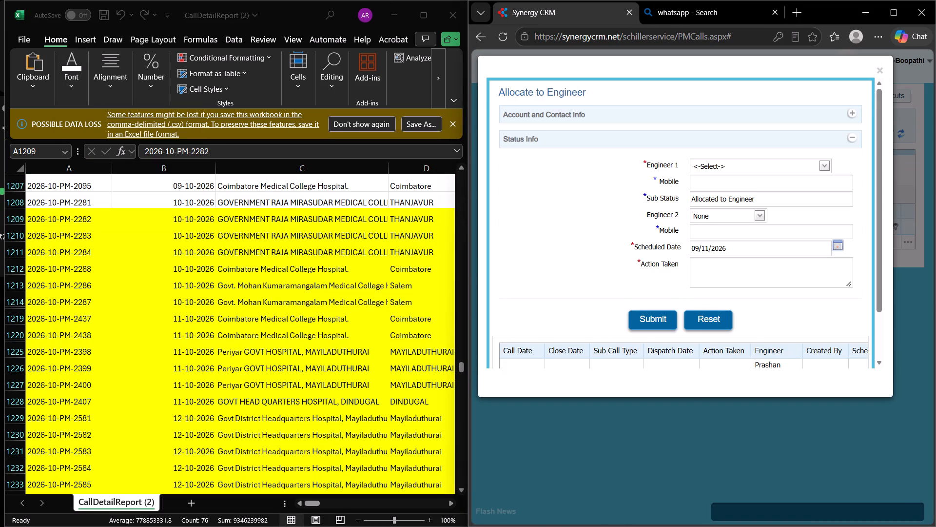
pyautogui.scroll(-5, 796, 259)
# Copy docket number 2026-10-PM-2281 from the Excel report, close the CRM allocation form, and filter the PM calls by that docket.
pyautogui.click(67, 202)
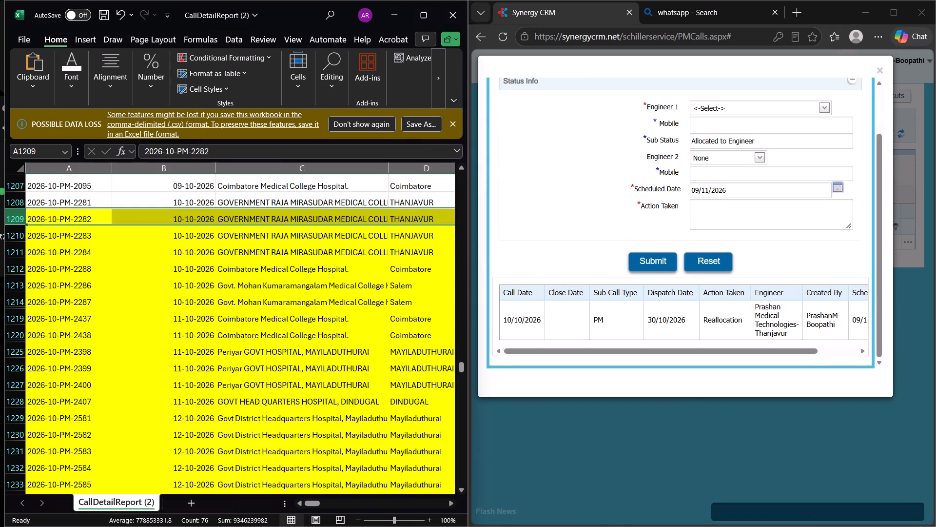
pyautogui.click(70, 202)
pyautogui.hotkey('ctrl', 'c')
pyautogui.scroll(5, 655, 244)
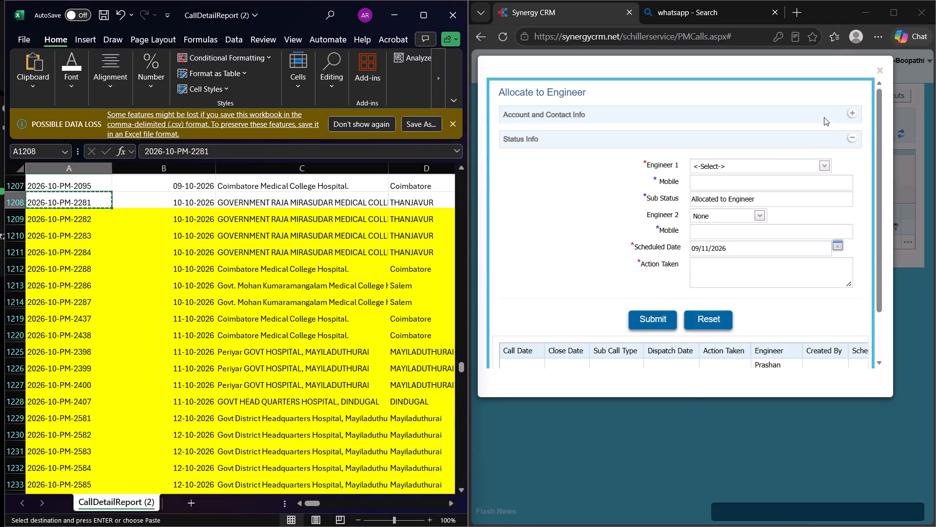
pyautogui.click(879, 71)
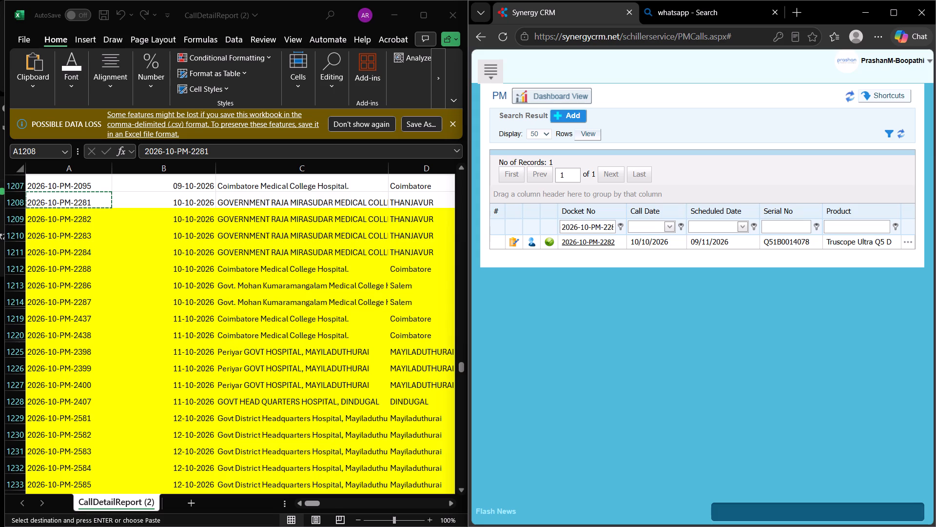
pyautogui.moveTo(563, 225); pyautogui.dragTo(632, 230)
pyautogui.hotkey('ctrl', 'v')
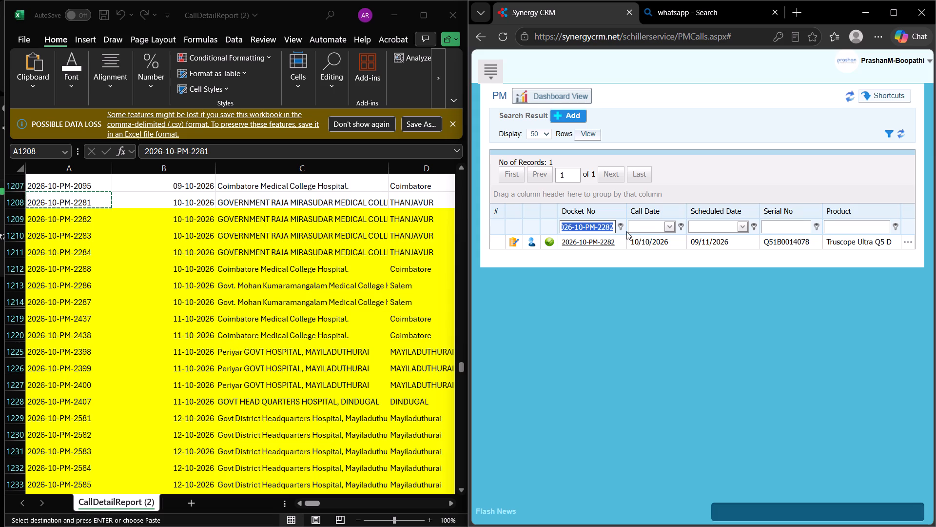
pyautogui.scroll(3, 180, 316)
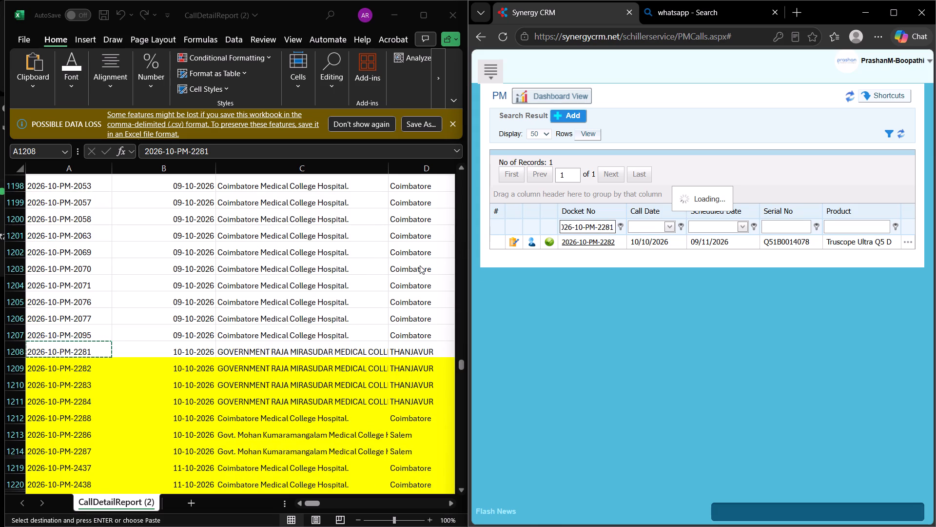
pyautogui.doubleClick(15, 345)
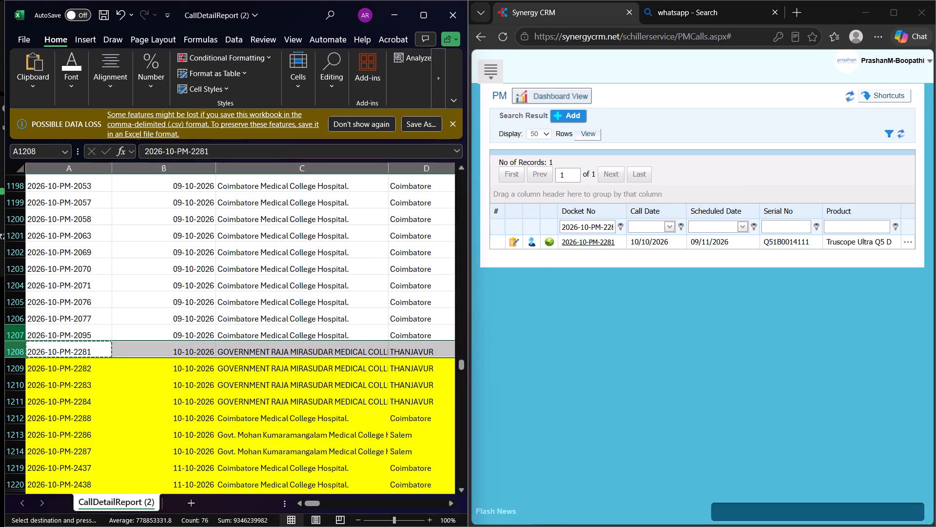
pyautogui.click(63, 64)
pyautogui.click(151, 139)
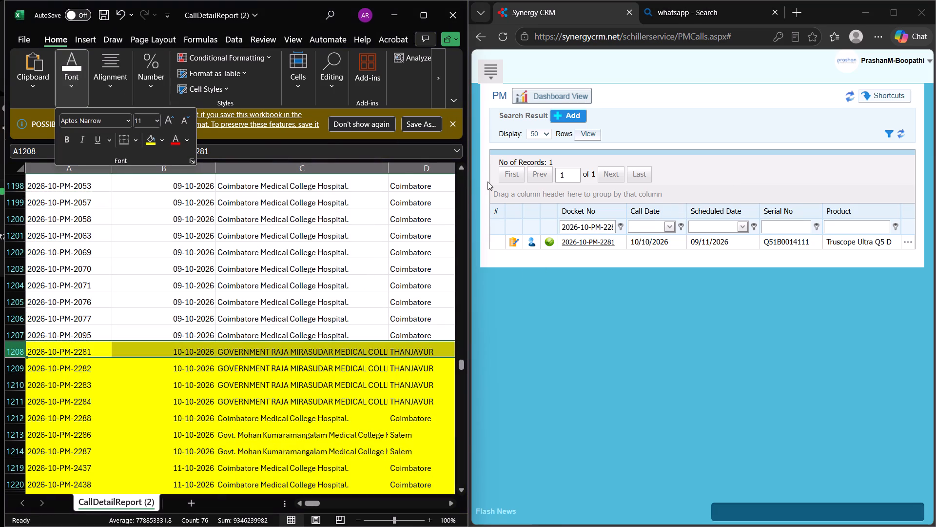
pyautogui.click(530, 245)
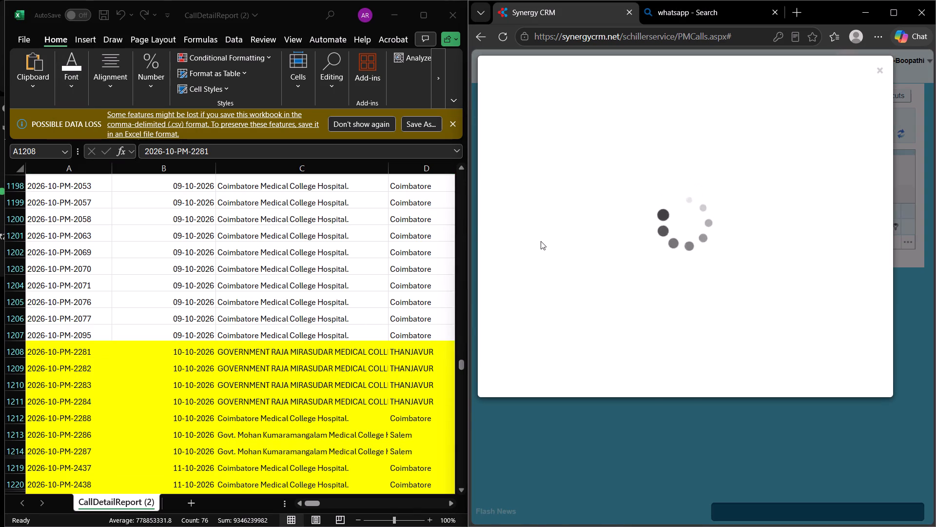
pyautogui.scroll(2, 380, 269)
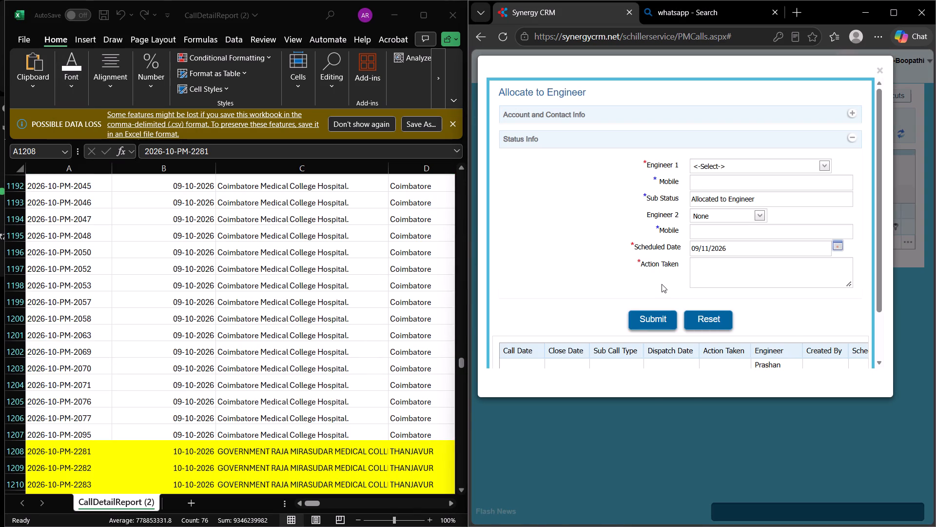
pyautogui.scroll(-5, 691, 282)
pyautogui.click(879, 68)
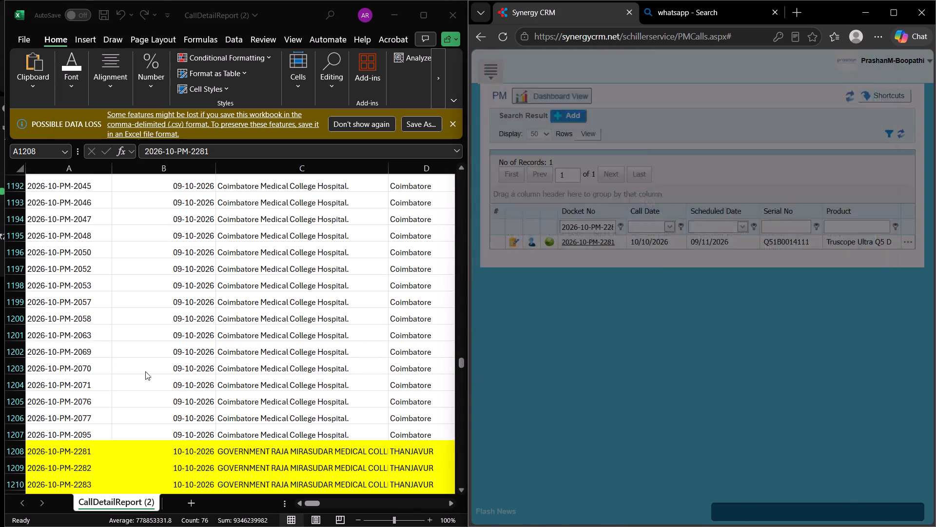
pyautogui.doubleClick(97, 429)
pyautogui.click(96, 433)
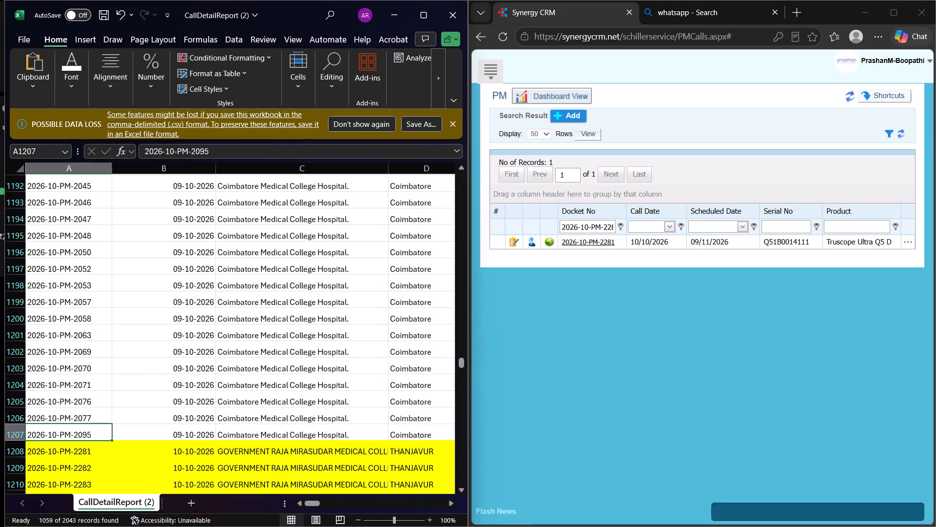
pyautogui.hotkey('ctrl', 'c')
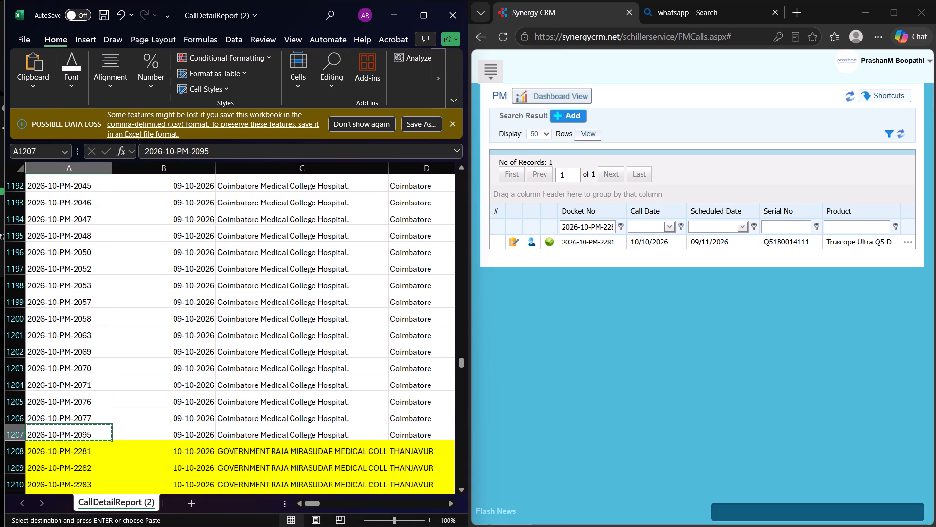
pyautogui.moveTo(561, 226); pyautogui.dragTo(621, 235)
pyautogui.click(578, 226)
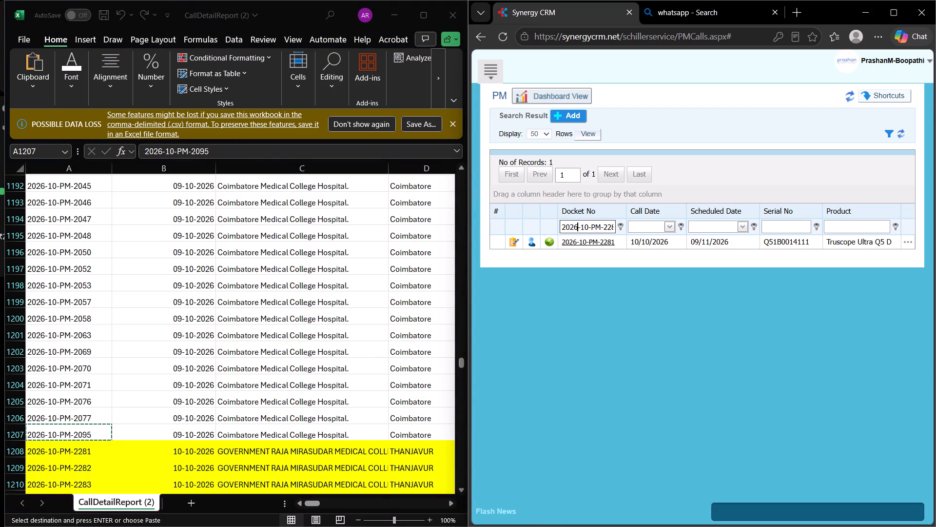
pyautogui.moveTo(563, 227); pyautogui.dragTo(619, 224)
pyautogui.hotkey('ctrl', 'v')
# In the Excel call report, highlight the row of docket 2026-10-PM-2095 in yellow.
pyautogui.doubleClick(16, 433)
pyautogui.click(75, 72)
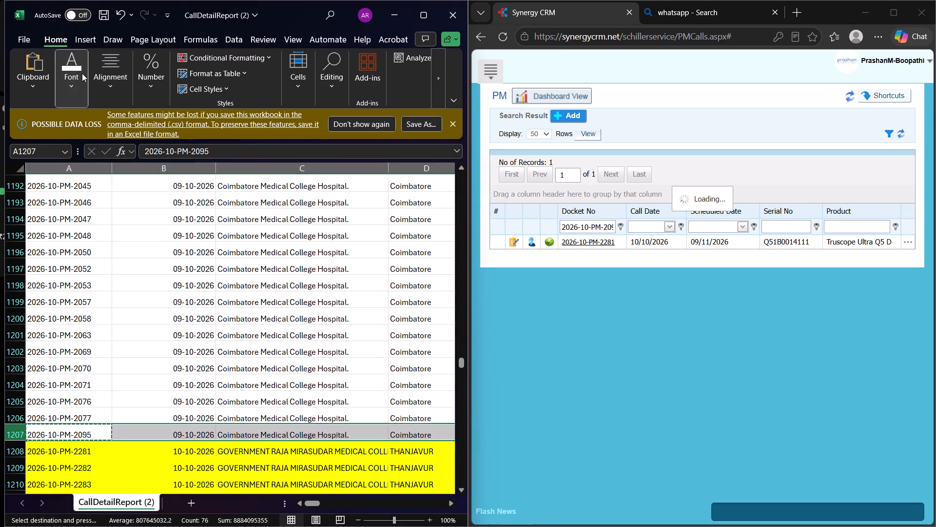
pyautogui.click(149, 141)
# Open the CRM engineer allocation form for docket 2026-10-PM-2095 and, while it loads, copy docket number 2026-10-PM-2077 from the Excel report.
pyautogui.click(530, 243)
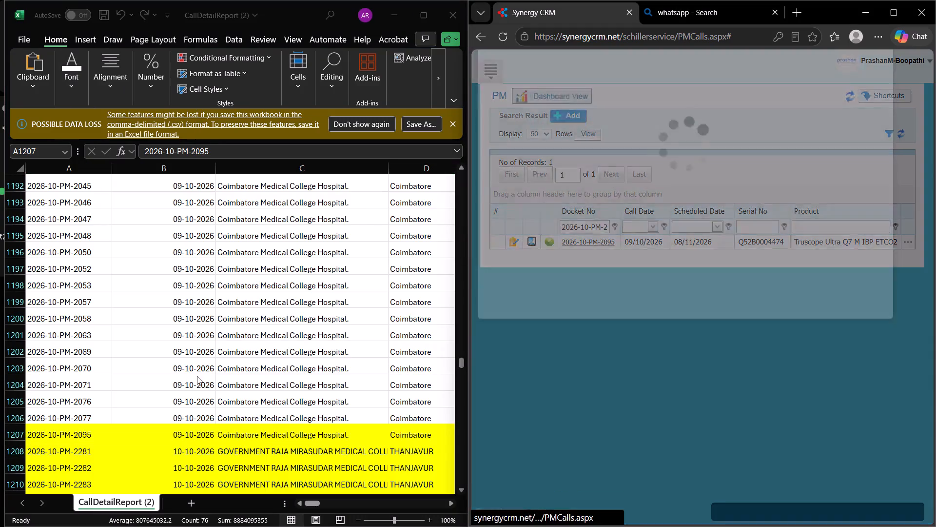
pyautogui.click(82, 417)
pyautogui.click(85, 417)
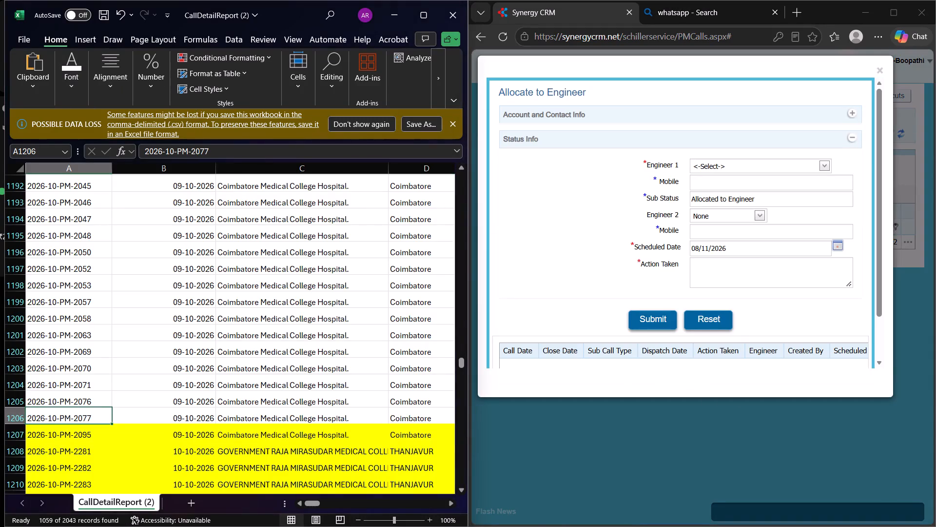
pyautogui.hotkey('ctrl', 'c')
# In Synergy CRM, allocate docket 2026-10-PM-2095 to Prashan Medical Technologies-Coimbatore as Engineer 1 with action taken REALLOCATION, submit it, and dismiss the save message.
pyautogui.scroll(-5, 687, 311)
pyautogui.scroll(4, 717, 294)
pyautogui.click(823, 164)
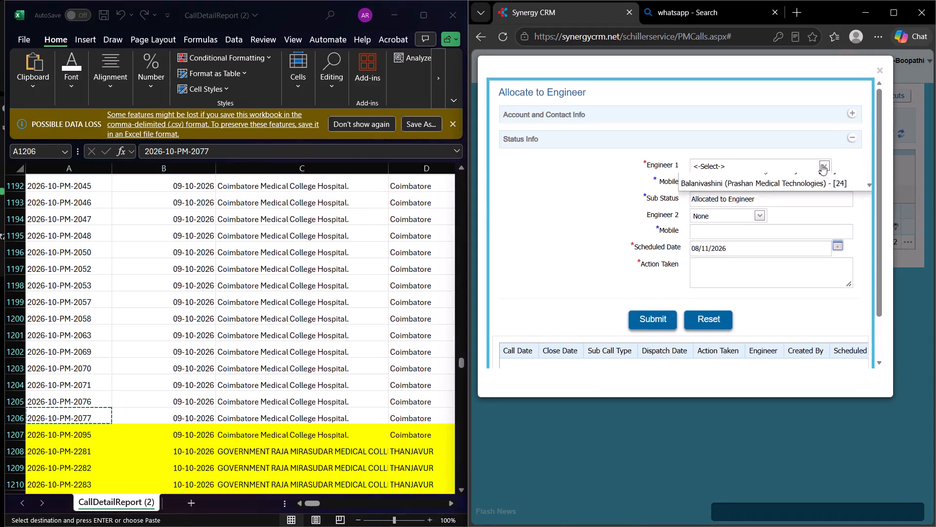
pyautogui.click(787, 218)
pyautogui.click(719, 284)
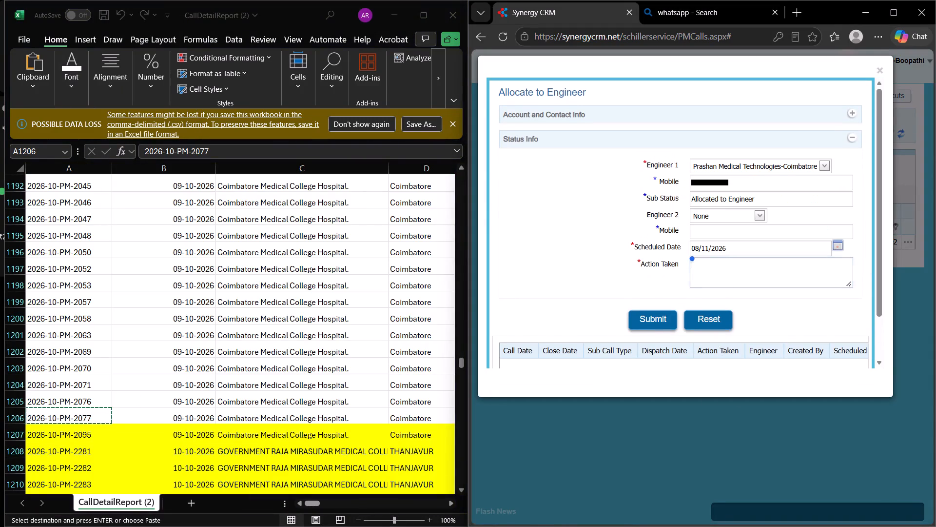
pyautogui.write('REALLOCATION')
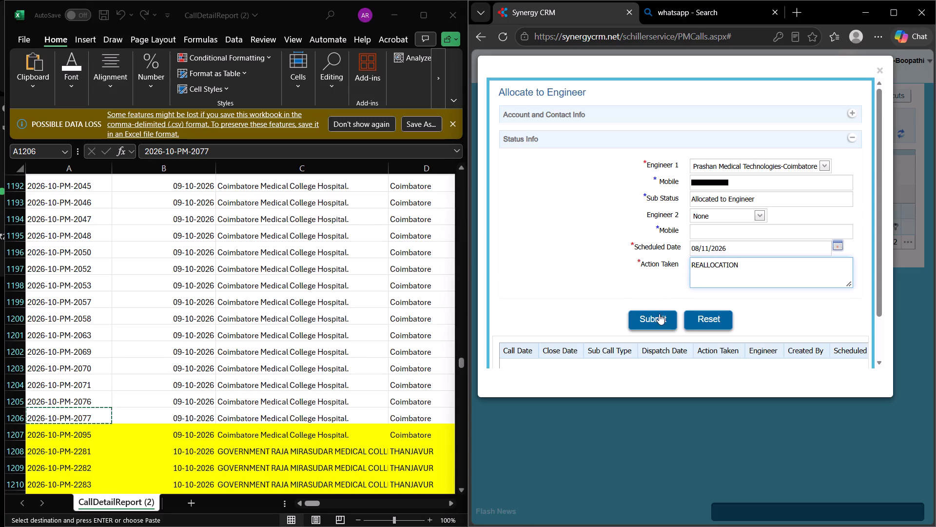
pyautogui.click(658, 316)
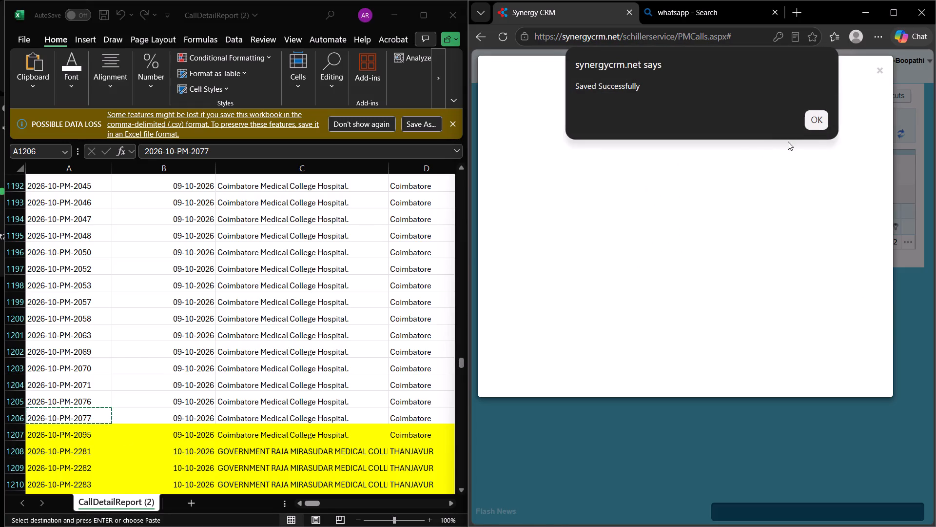
pyautogui.click(815, 117)
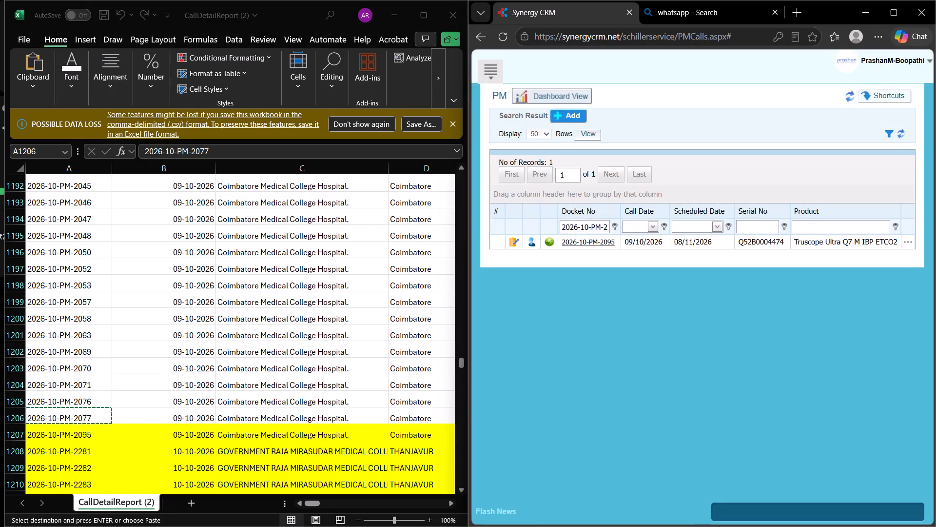
pyautogui.moveTo(563, 229); pyautogui.dragTo(636, 228)
pyautogui.hotkey('ctrl', 'v')
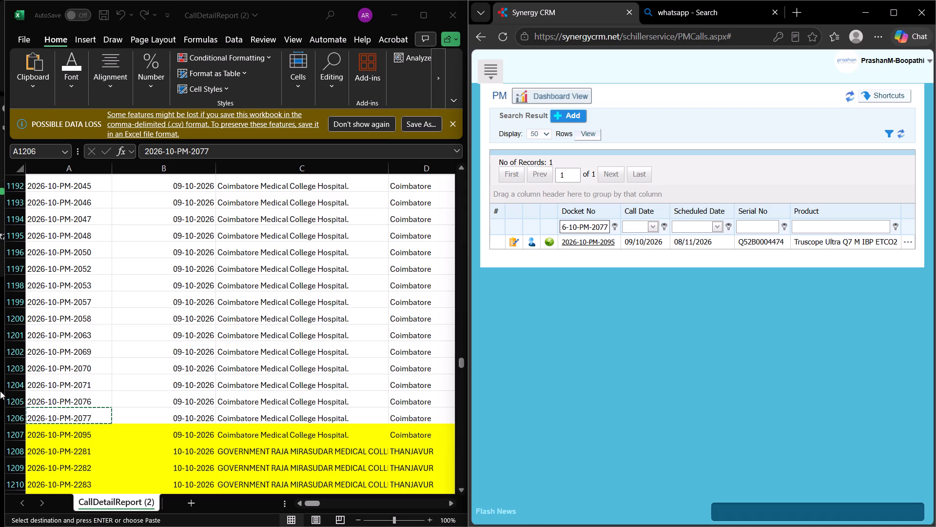
pyautogui.doubleClick(19, 418)
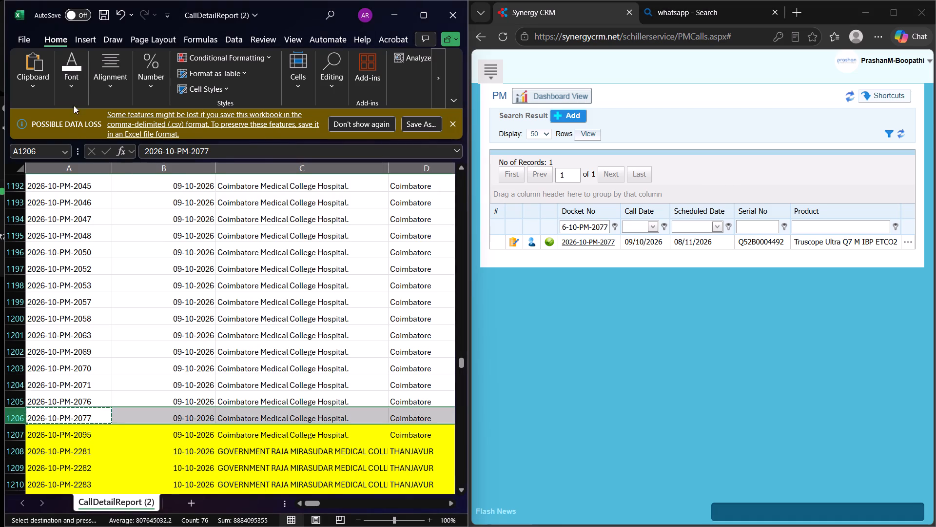
pyautogui.click(78, 76)
pyautogui.click(151, 144)
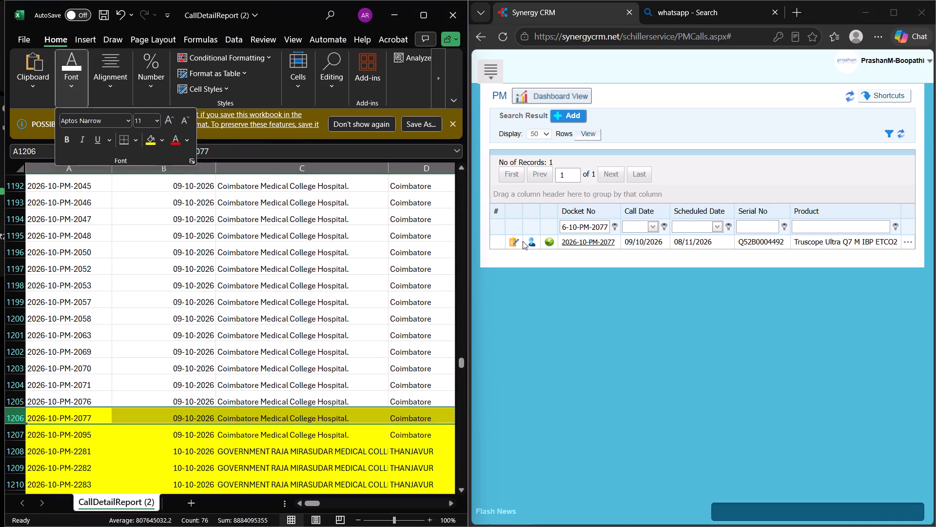
# In Synergy CRM, fill in the engineer allocation for docket 2026-10-PM-2077 with Prashan Medical Technologies-Coimbatore as Engineer 1 and action taken REALLOCATION.
pyautogui.click(529, 241)
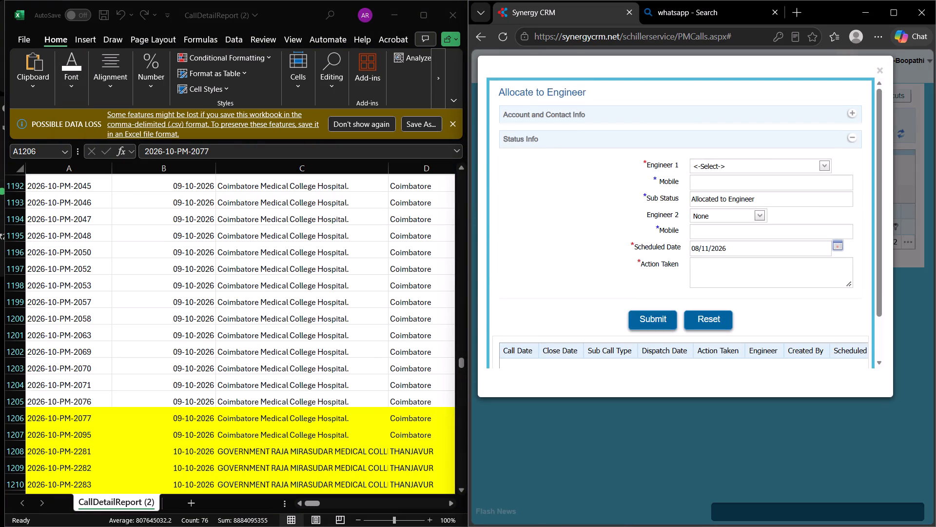
pyautogui.click(821, 167)
pyautogui.click(823, 214)
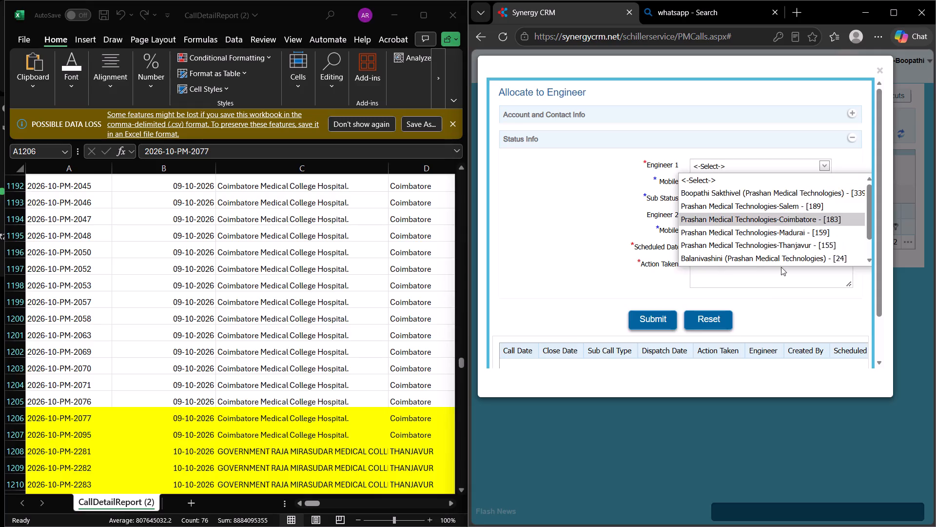
pyautogui.click(765, 285)
pyautogui.write('REALLOCATION')
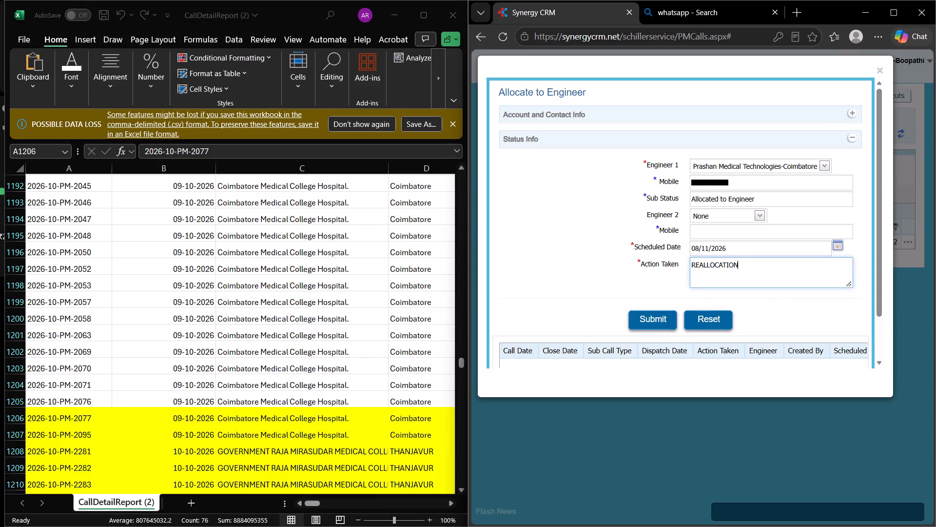
pyautogui.scroll(-3, 701, 264)
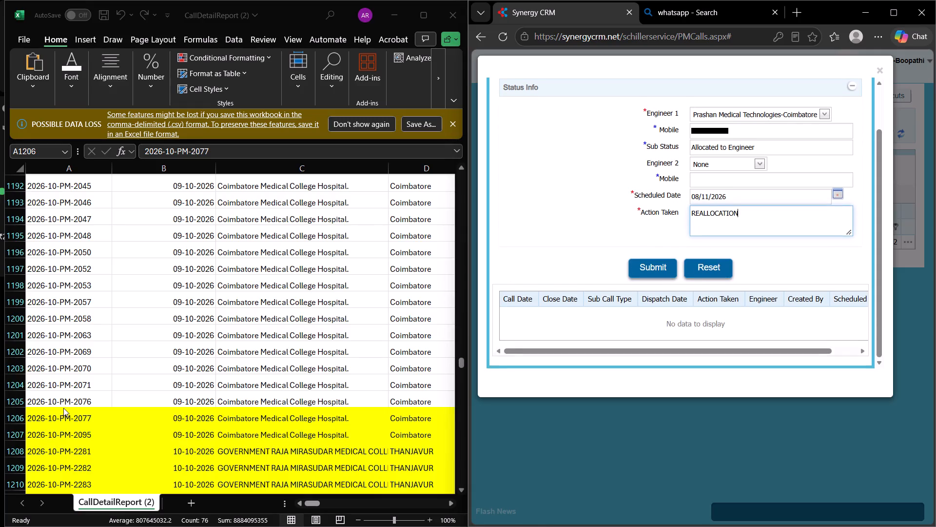
pyautogui.click(71, 400)
pyautogui.click(74, 398)
pyautogui.hotkey('ctrl', 'c')
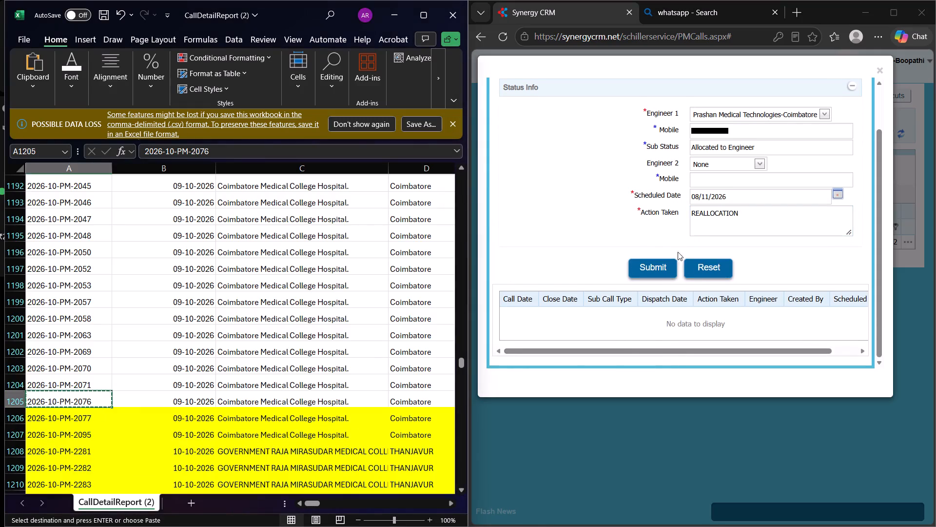
pyautogui.click(652, 262)
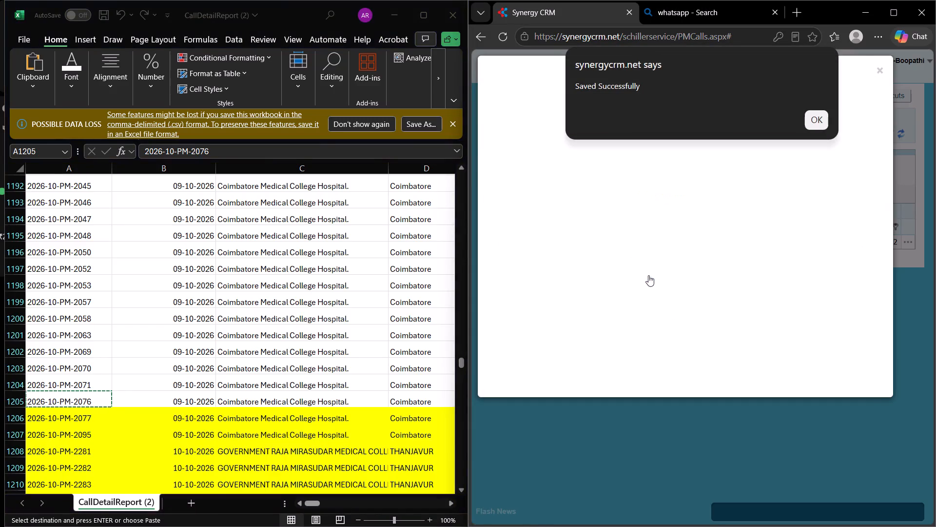
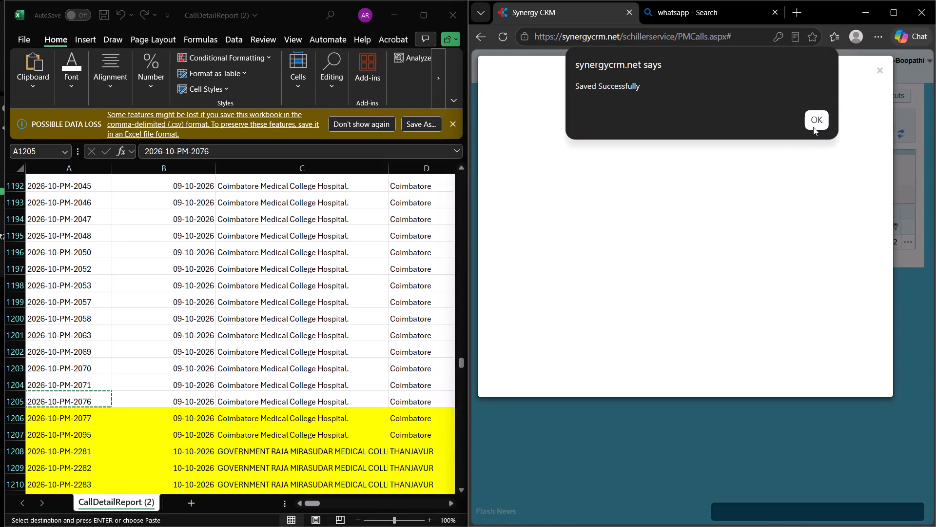
# Dismiss the save notice for the docket 2026-10-PM-2077 allocation to return to the PM call list.
pyautogui.click(813, 127)
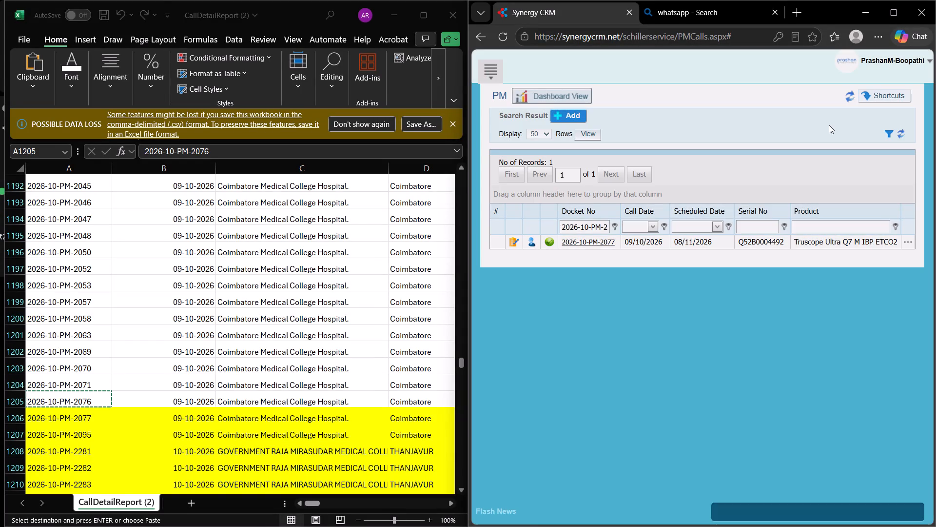
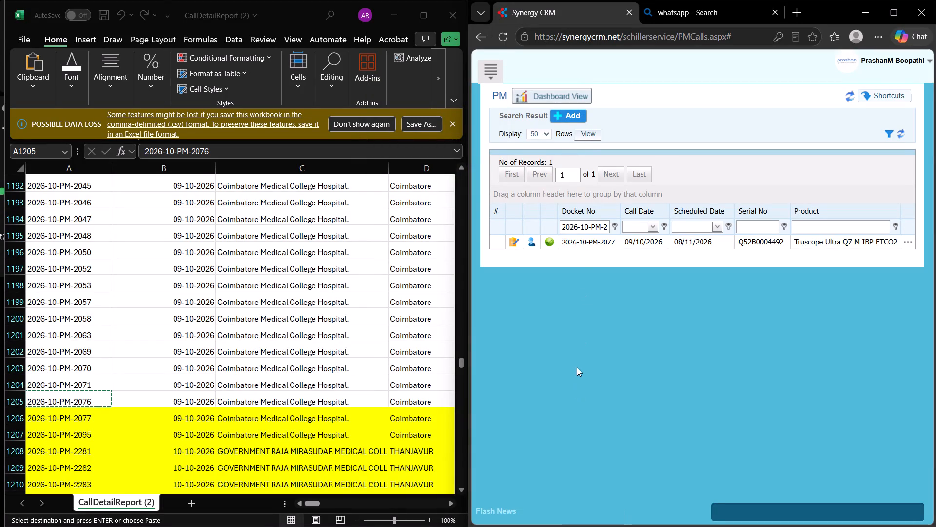
# Open the engineer allocation form of docket 2026-10-PM-2077 and check its engineer options and allocation history.
pyautogui.click(534, 241)
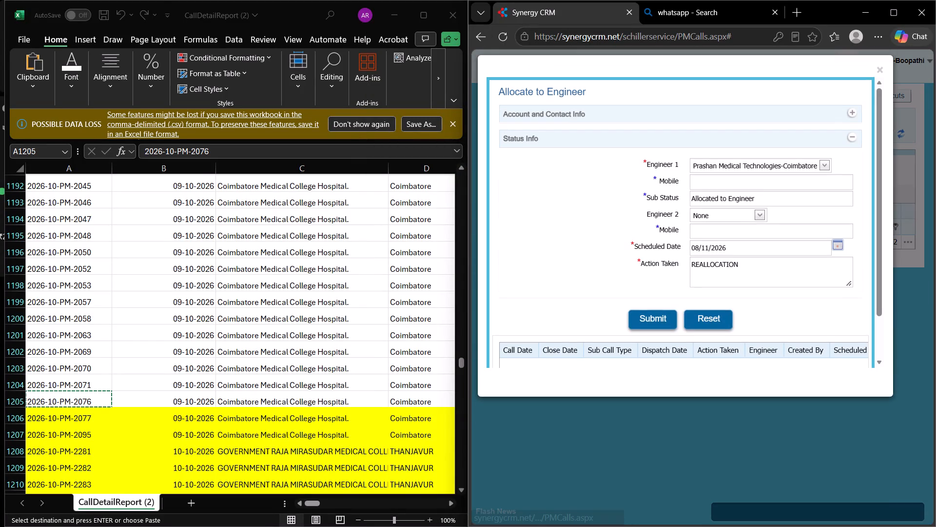
pyautogui.scroll(-4, 746, 274)
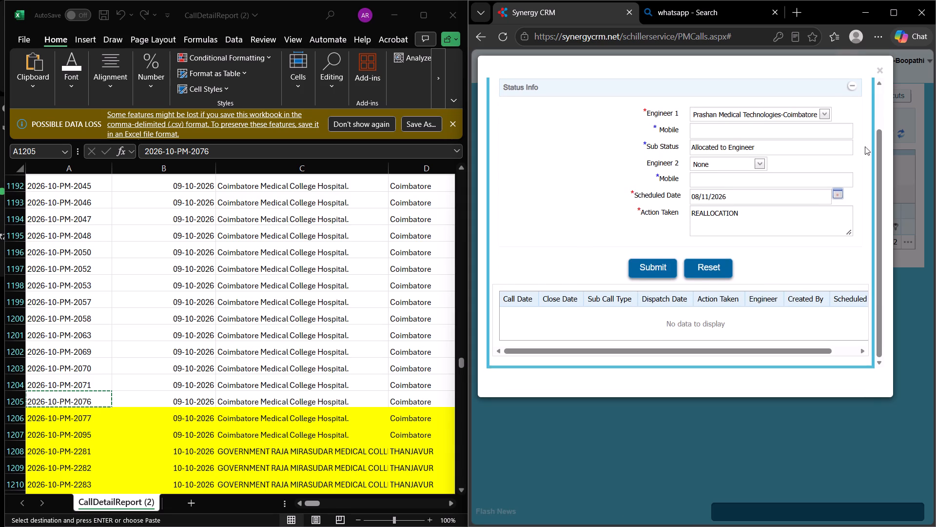
pyautogui.click(823, 169)
pyautogui.scroll(-2, 729, 331)
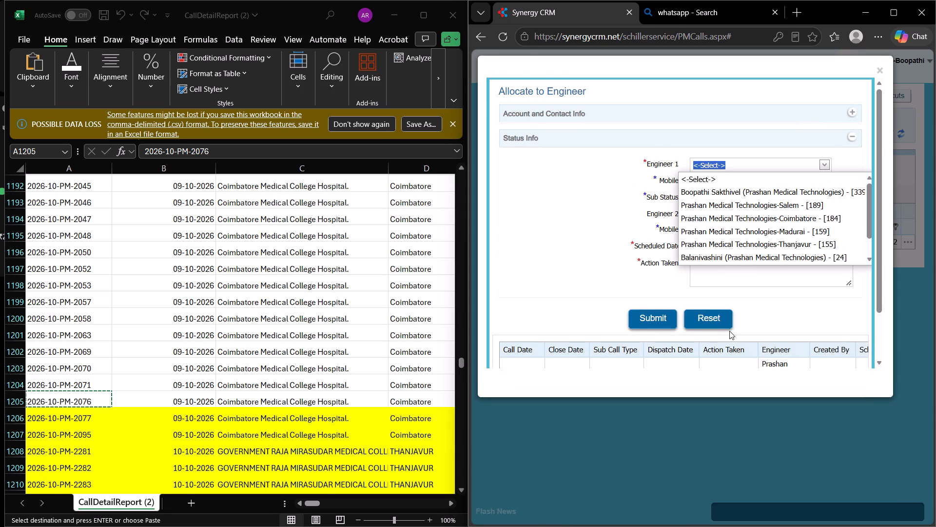
pyautogui.scroll(-3, 729, 331)
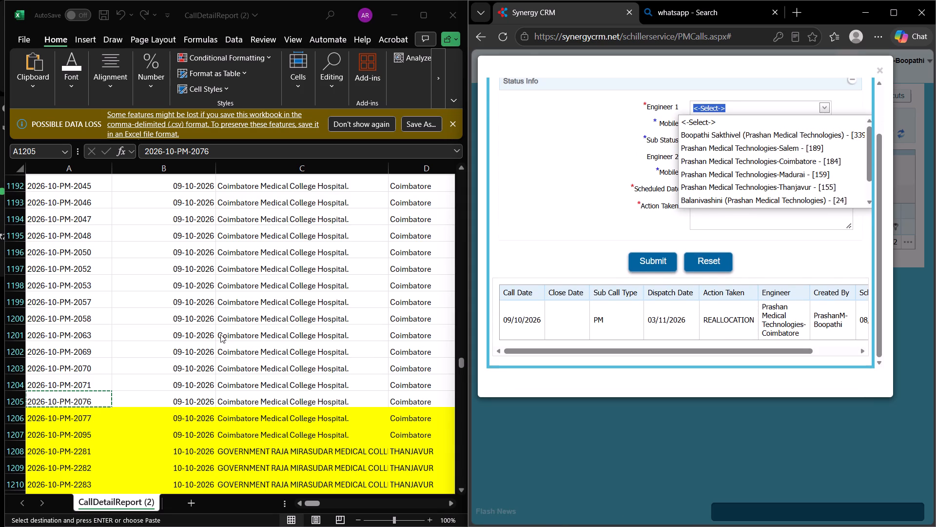
# In the Excel call report, highlight the entire row of docket 2026-10-PM-2076 in yellow.
pyautogui.doubleClick(15, 401)
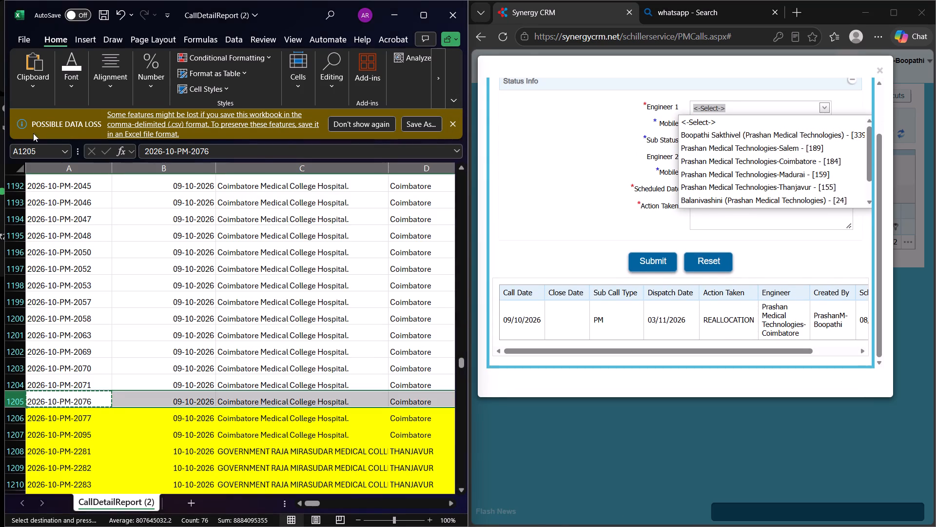
pyautogui.click(72, 64)
pyautogui.click(151, 138)
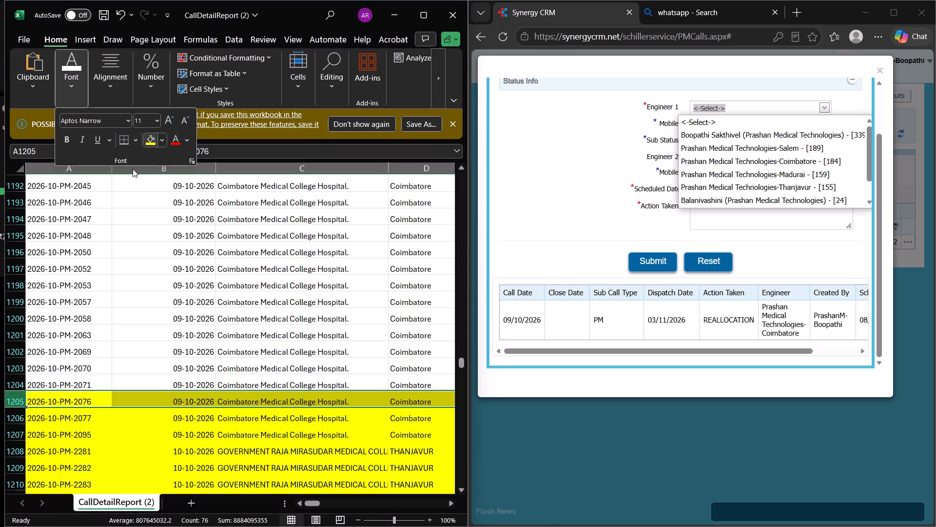
pyautogui.click(67, 382)
pyautogui.click(67, 382)
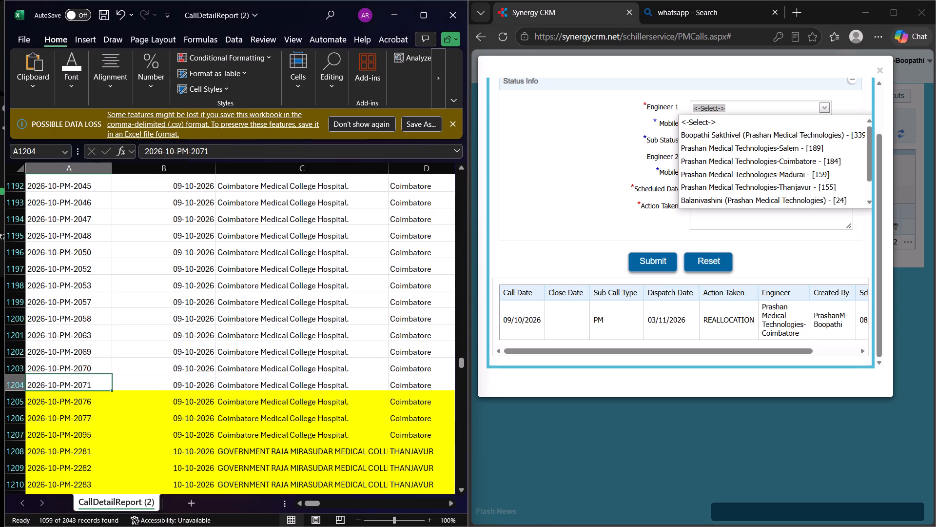
pyautogui.hotkey('ctrl', 'c')
pyautogui.click(879, 71)
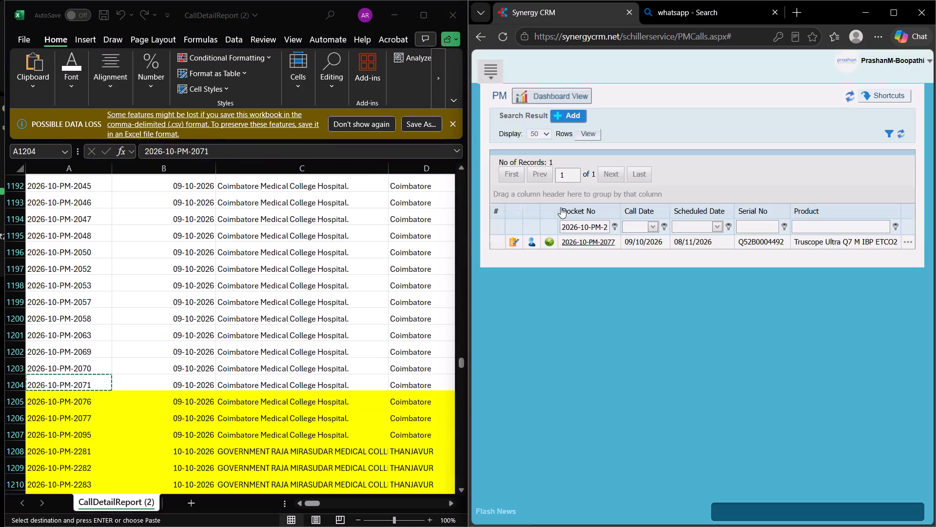
pyautogui.moveTo(563, 227); pyautogui.dragTo(614, 228)
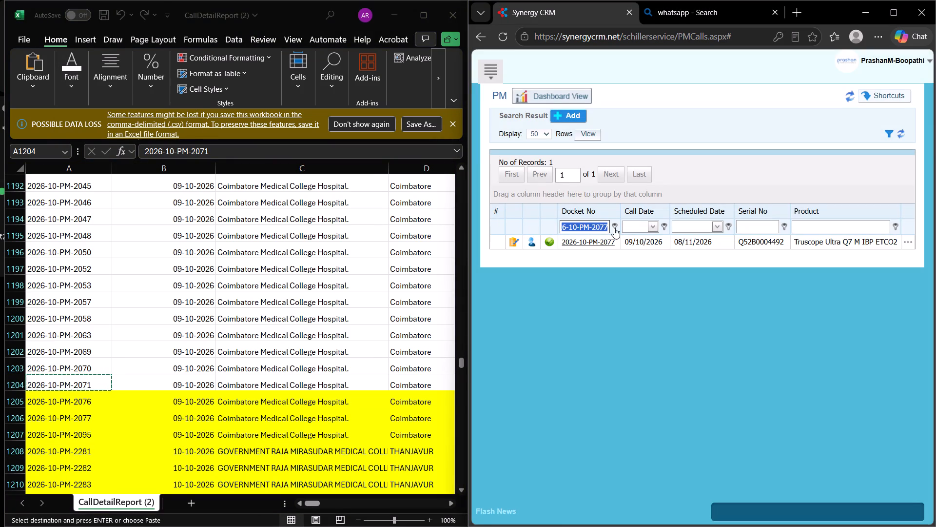
pyautogui.hotkey('ctrl', 'v')
pyautogui.doubleClick(9, 384)
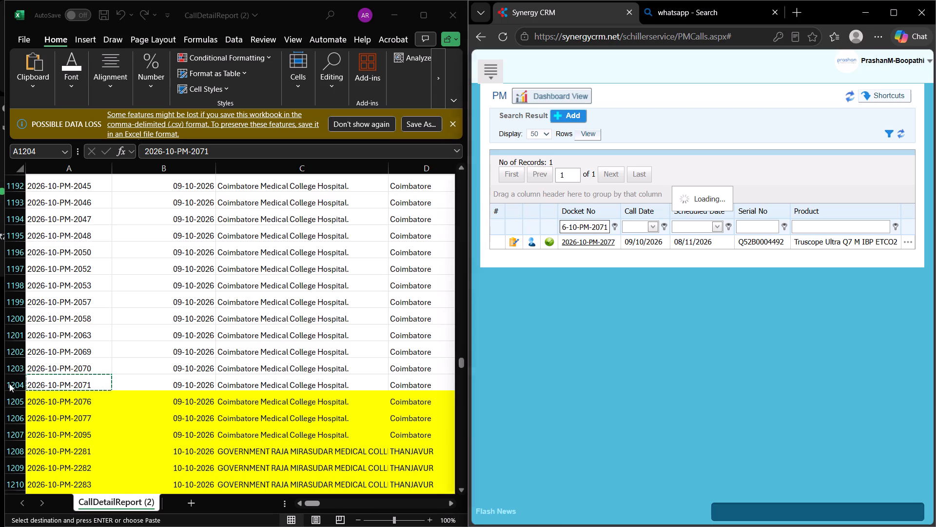
pyautogui.click(82, 73)
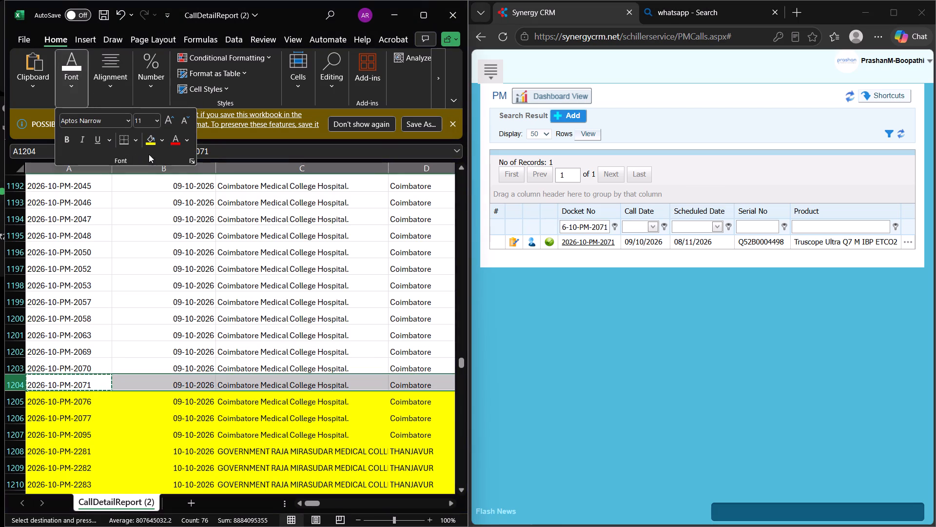
pyautogui.click(153, 142)
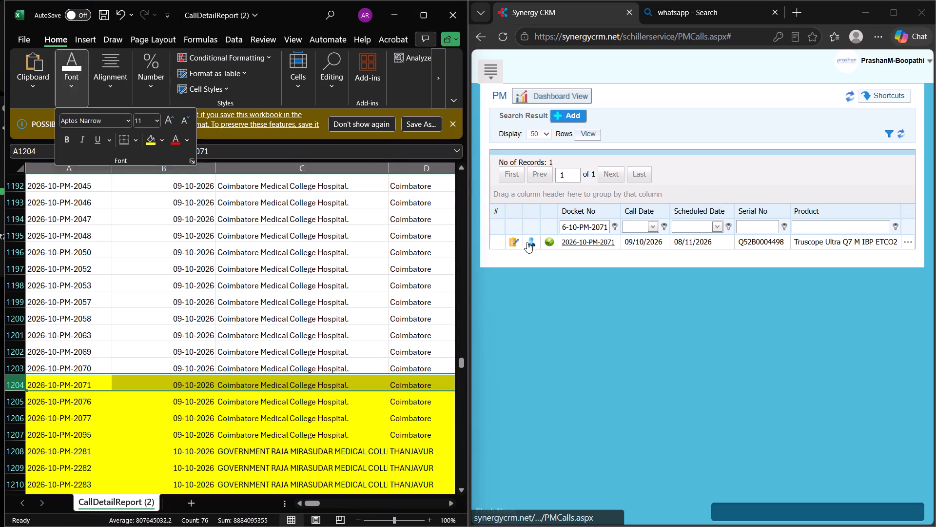
# In Synergy CRM, allocate docket 2026-10-PM-2071 to Prashan Medical Technologies-Coimbatore with action taken REALLOCATION and submit it.
pyautogui.click(528, 242)
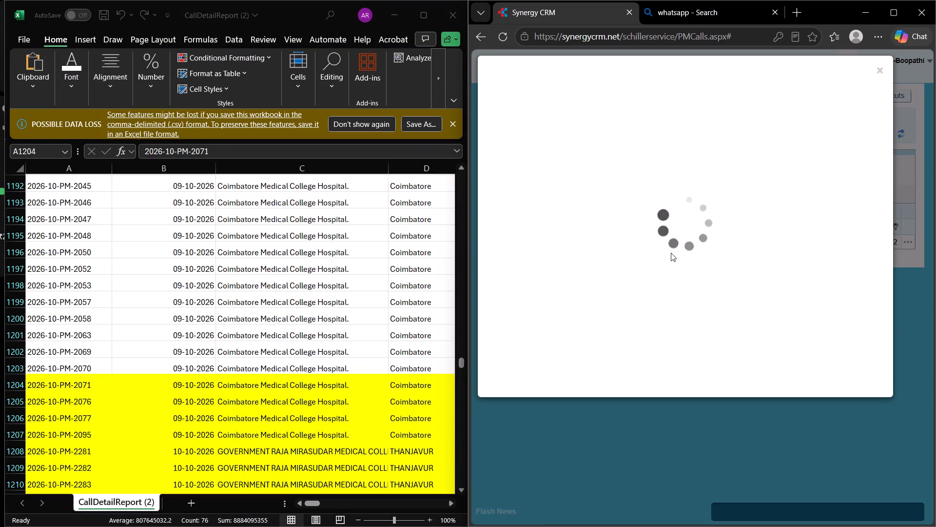
pyautogui.scroll(-6, 671, 253)
pyautogui.scroll(1, 699, 227)
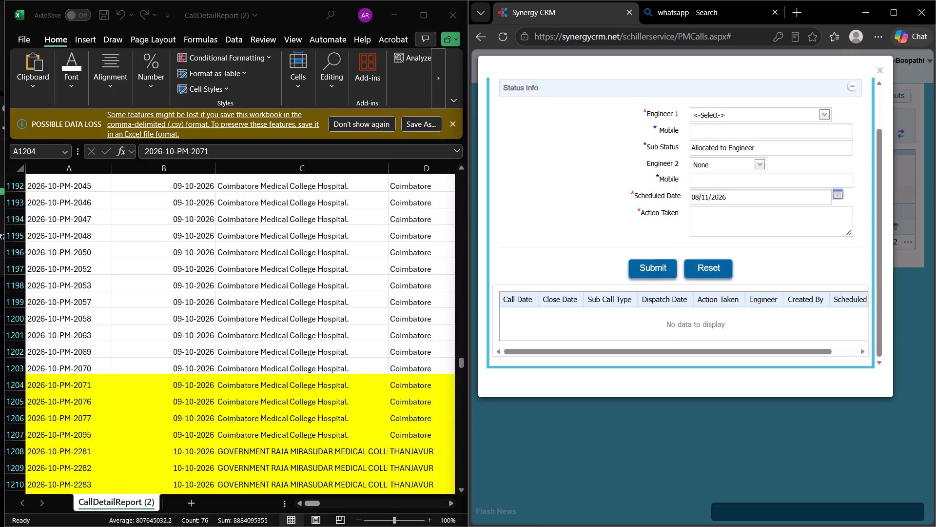
pyautogui.scroll(1, 699, 227)
pyautogui.click(821, 168)
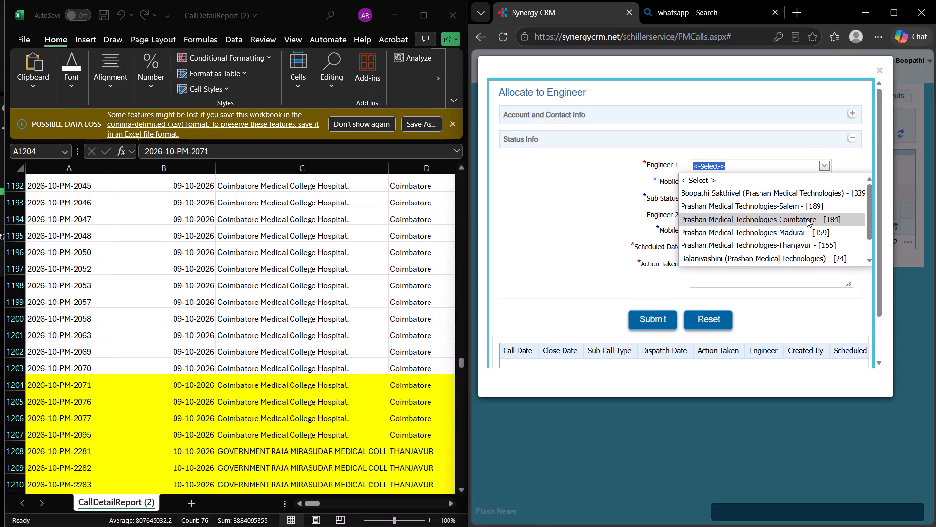
pyautogui.click(807, 219)
pyautogui.click(758, 279)
pyautogui.click(758, 279)
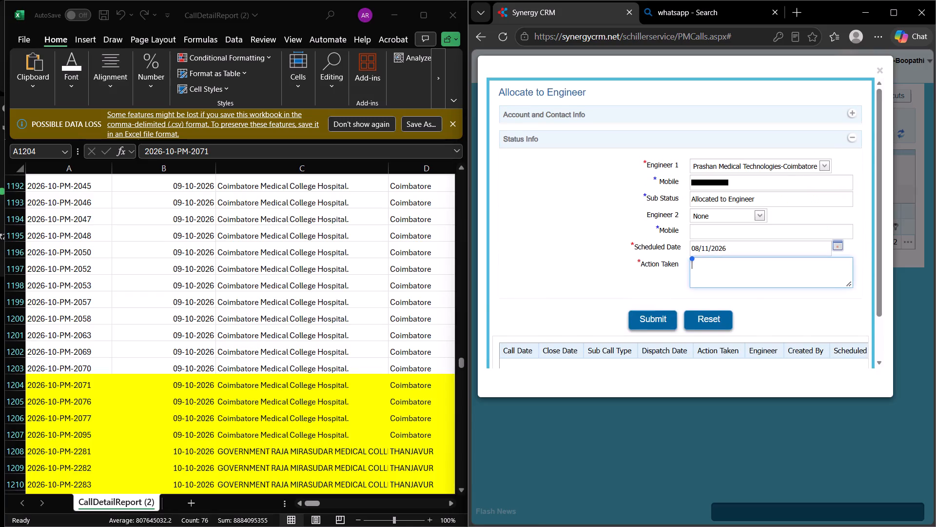
pyautogui.write('REALLOCATION')
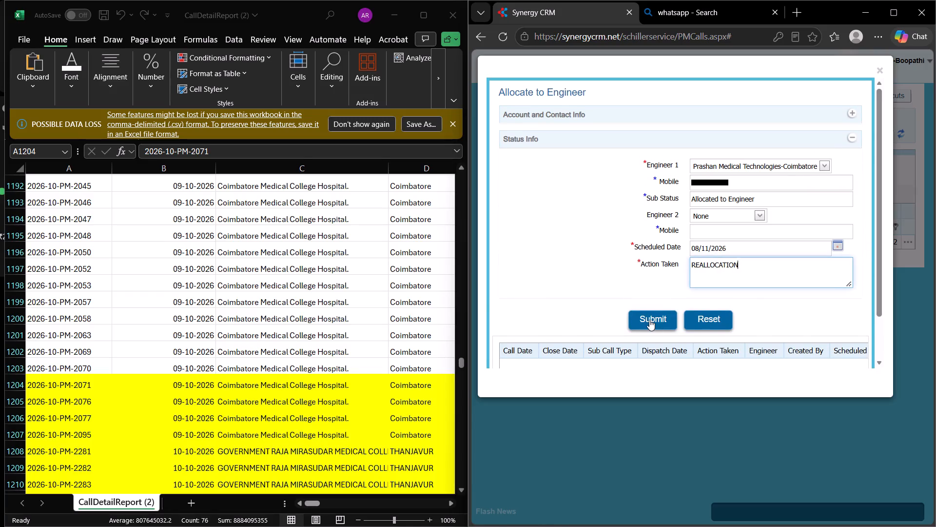
pyautogui.click(649, 320)
# Copy docket number 2026-10-PM-2070 from the call report, dismiss the save notice, and filter the PM list by the copied number.
pyautogui.doubleClick(96, 367)
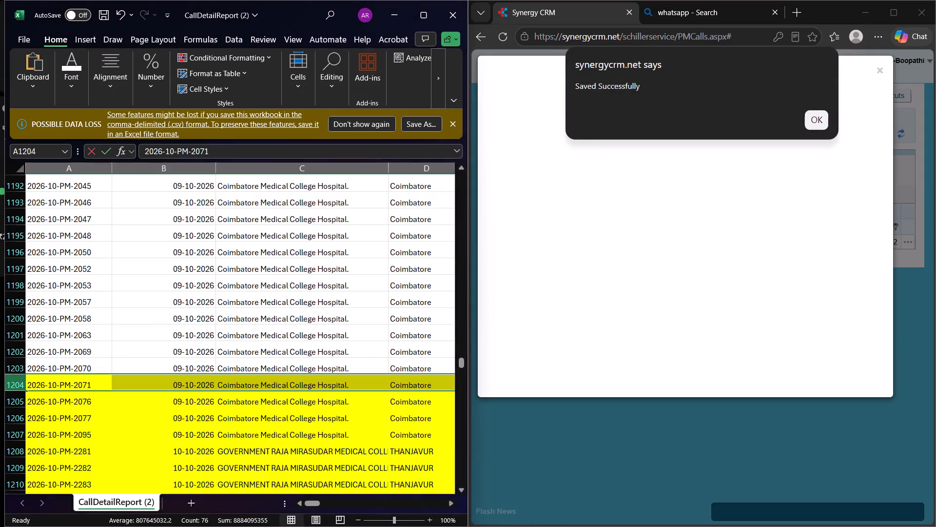
pyautogui.click(96, 367)
pyautogui.hotkey('ctrl', 'c')
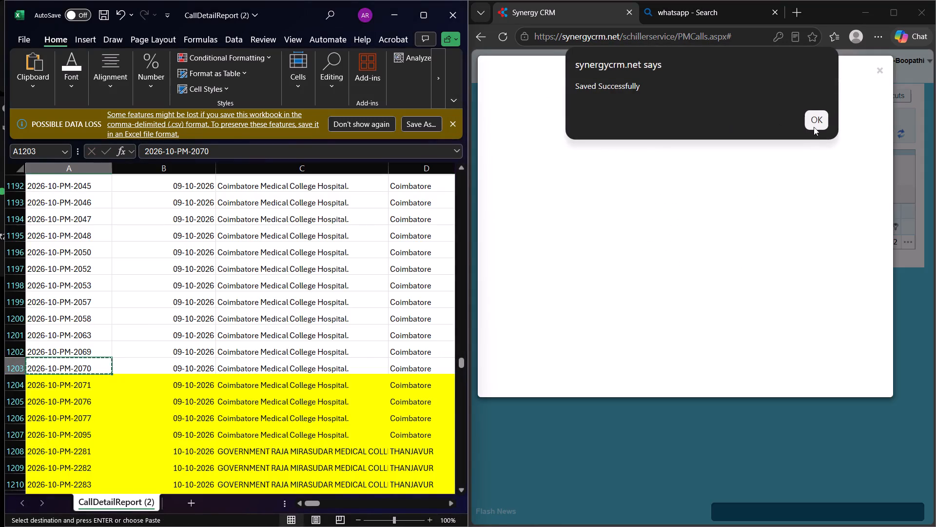
pyautogui.click(814, 125)
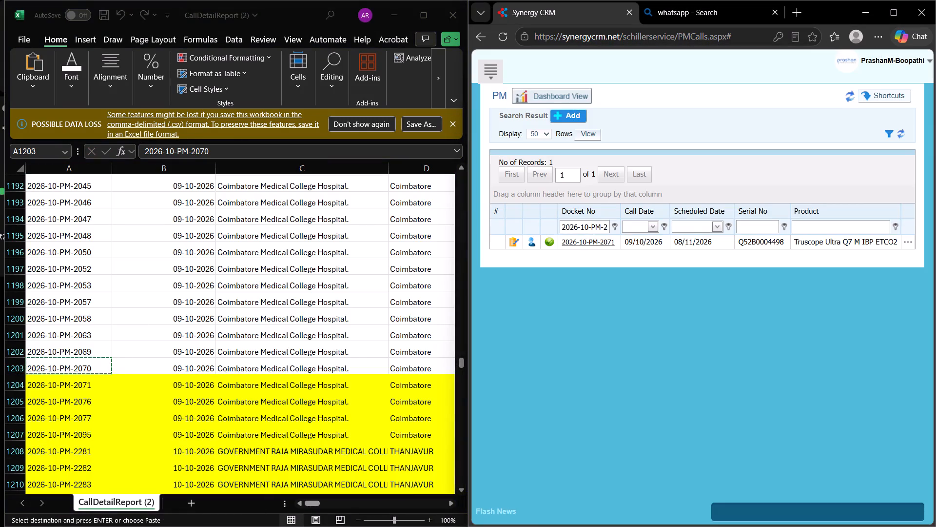
pyautogui.moveTo(561, 228); pyautogui.dragTo(612, 228)
pyautogui.hotkey('ctrl', 'v')
pyautogui.click(585, 324)
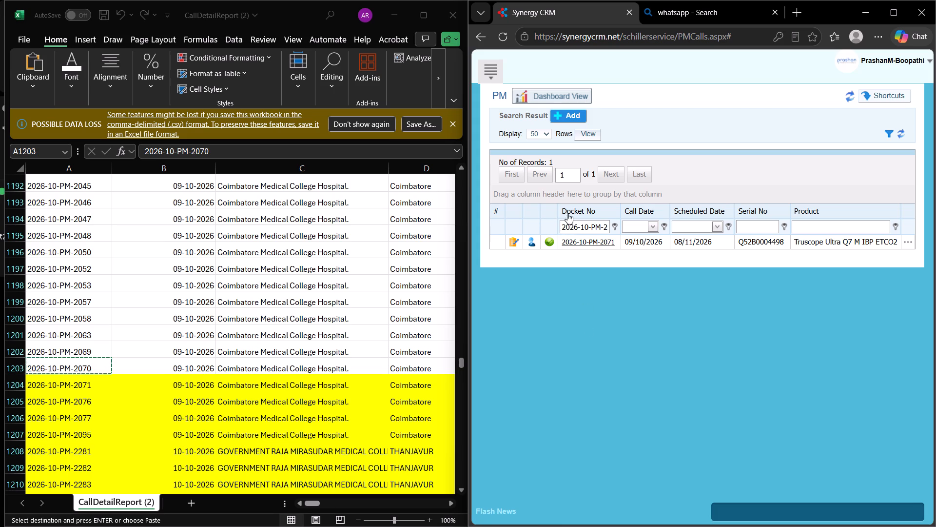
pyautogui.moveTo(562, 226); pyautogui.dragTo(623, 227)
pyautogui.hotkey('ctrl', 'v')
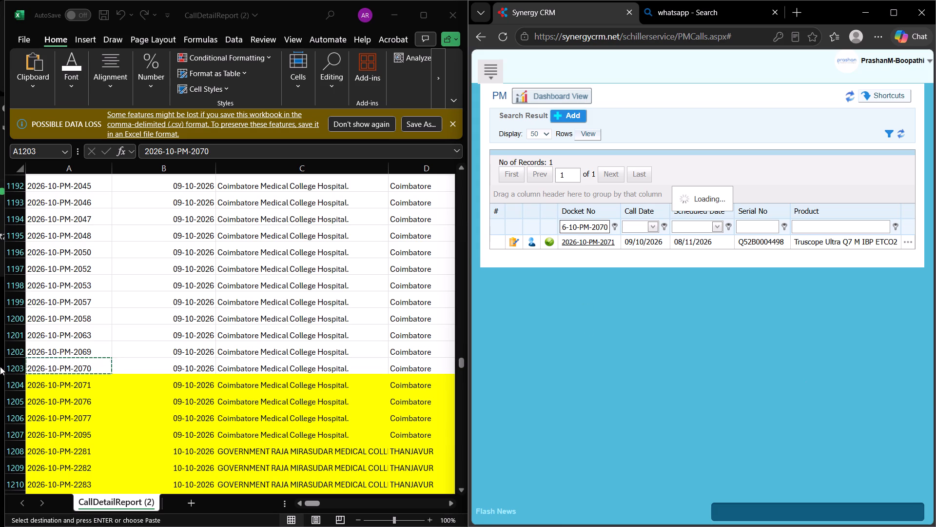
pyautogui.doubleClick(13, 368)
pyautogui.click(67, 79)
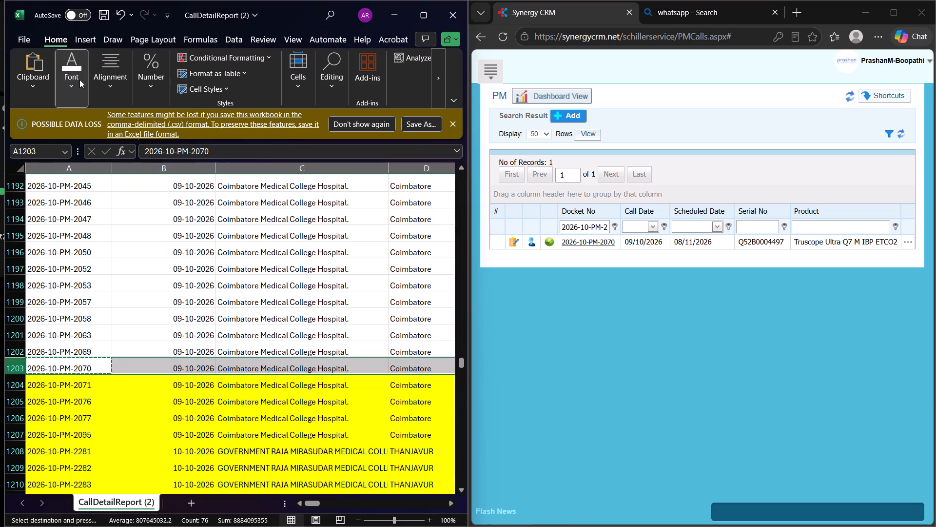
pyautogui.click(147, 141)
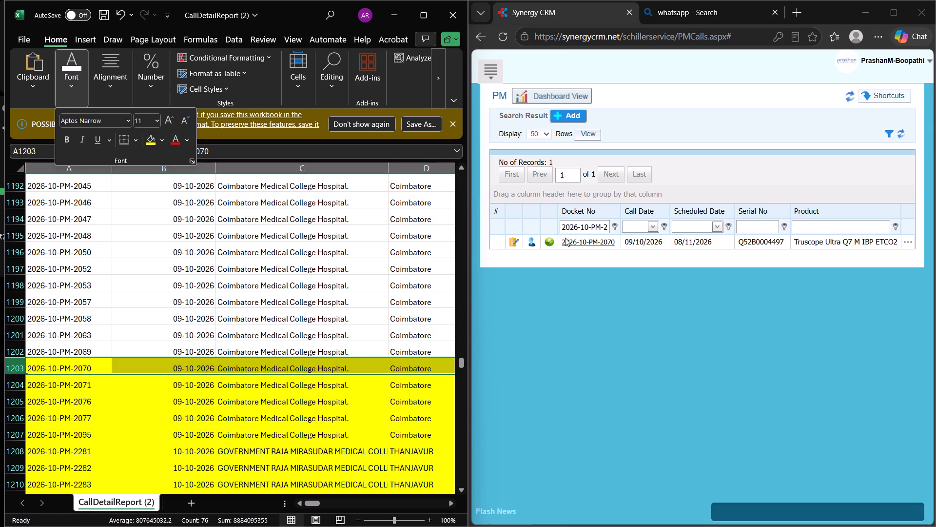
# In Synergy CRM, allocate docket 2026-10-PM-2070 to Prashan Medical Technologies-Coimbatore with action taken REALLOCATION and submit it.
pyautogui.click(530, 241)
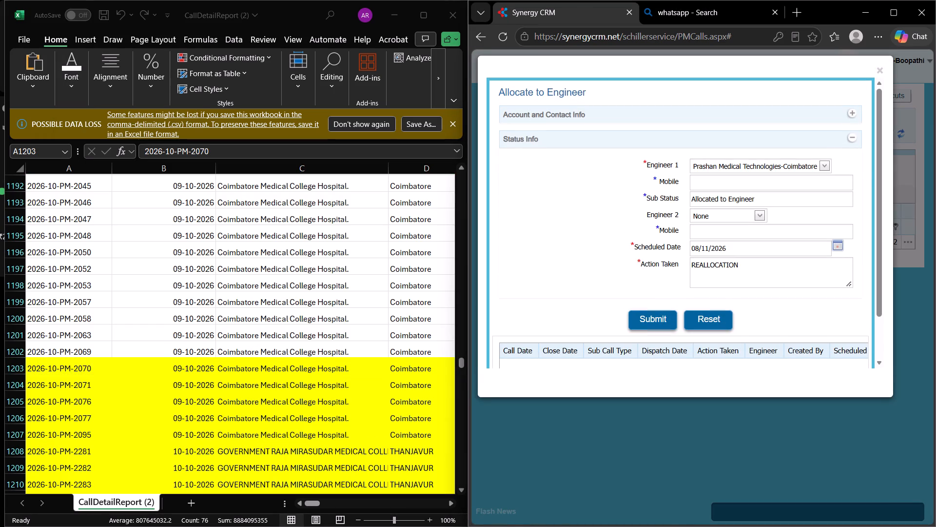
pyautogui.scroll(-5, 735, 273)
pyautogui.scroll(2, 737, 270)
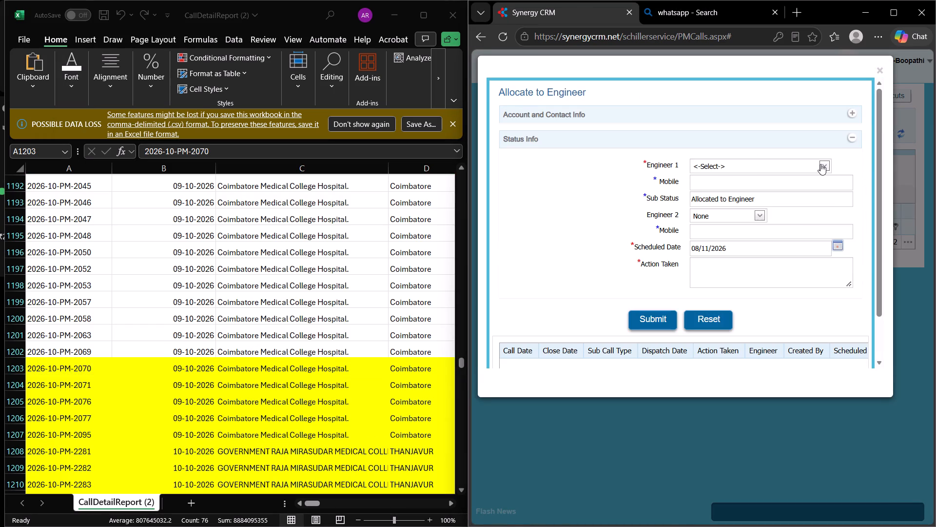
pyautogui.click(820, 164)
pyautogui.click(808, 217)
pyautogui.click(779, 271)
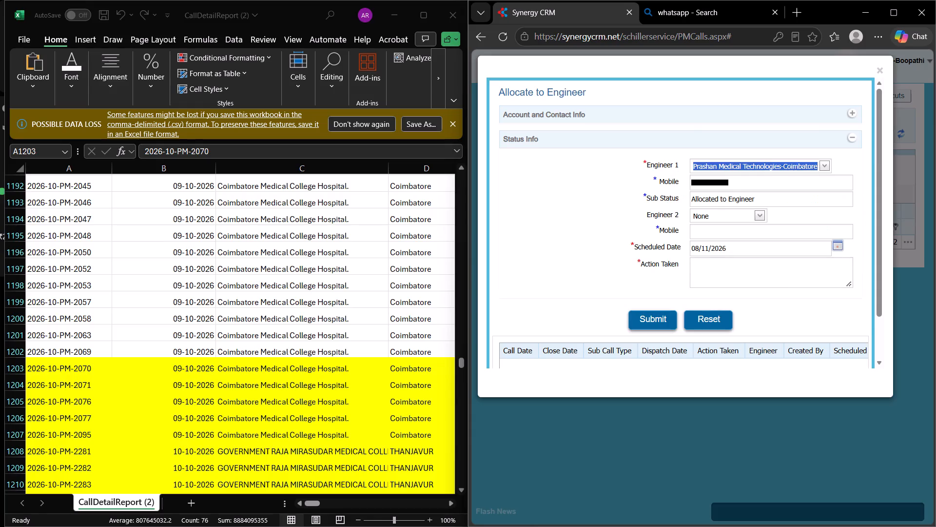
pyautogui.click(775, 269)
pyautogui.write('REALLOCATION')
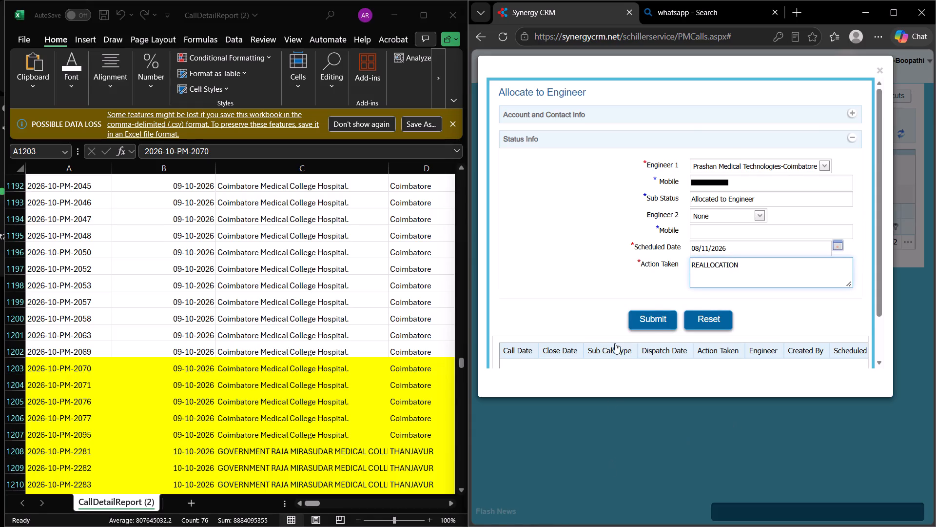
pyautogui.click(651, 317)
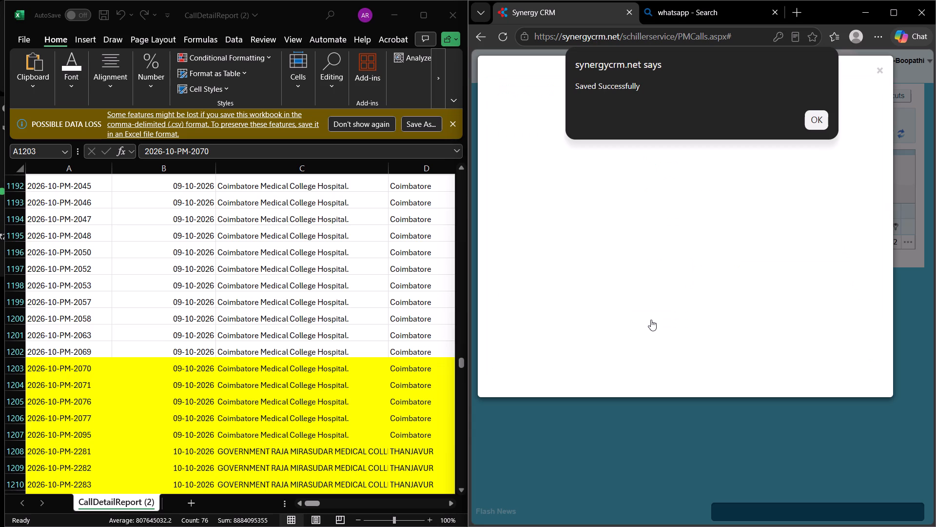
pyautogui.click(70, 350)
pyautogui.click(70, 350)
pyautogui.click(70, 350)
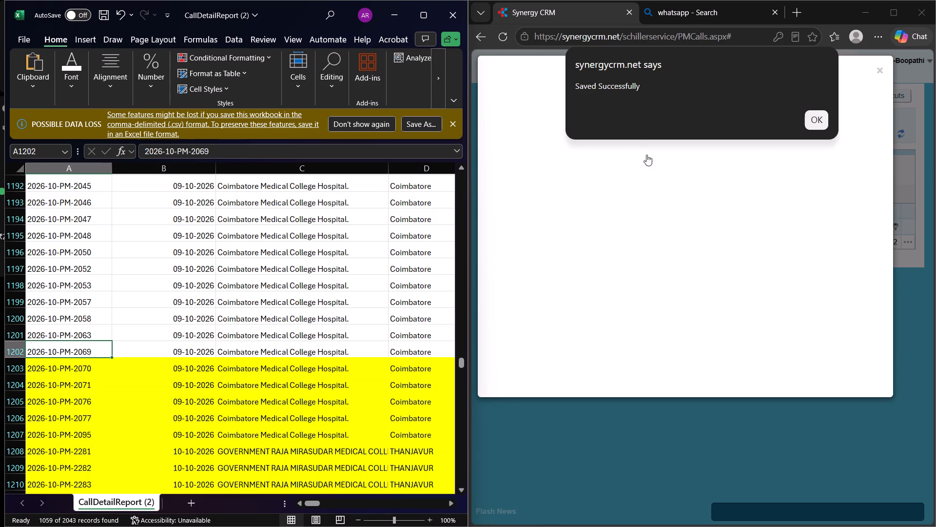
pyautogui.click(808, 121)
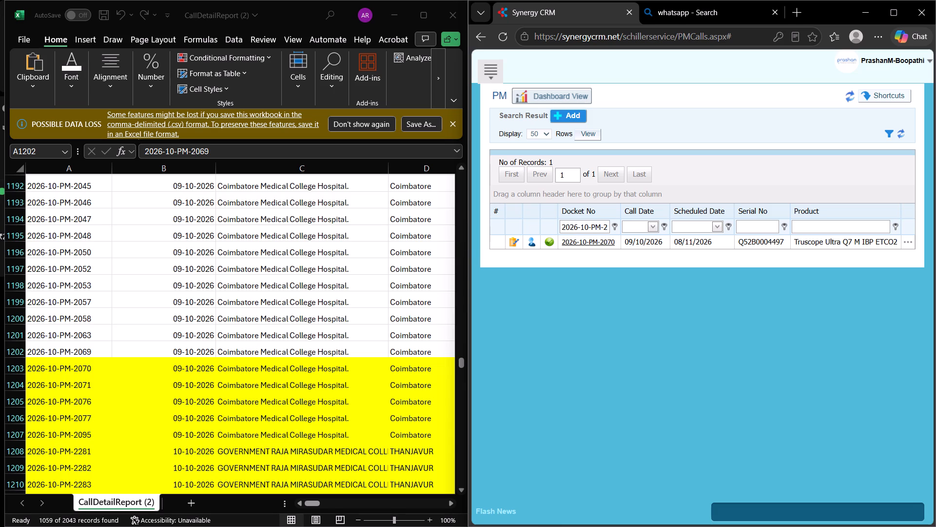
pyautogui.moveTo(562, 227); pyautogui.dragTo(637, 235)
pyautogui.press('BackSpace')
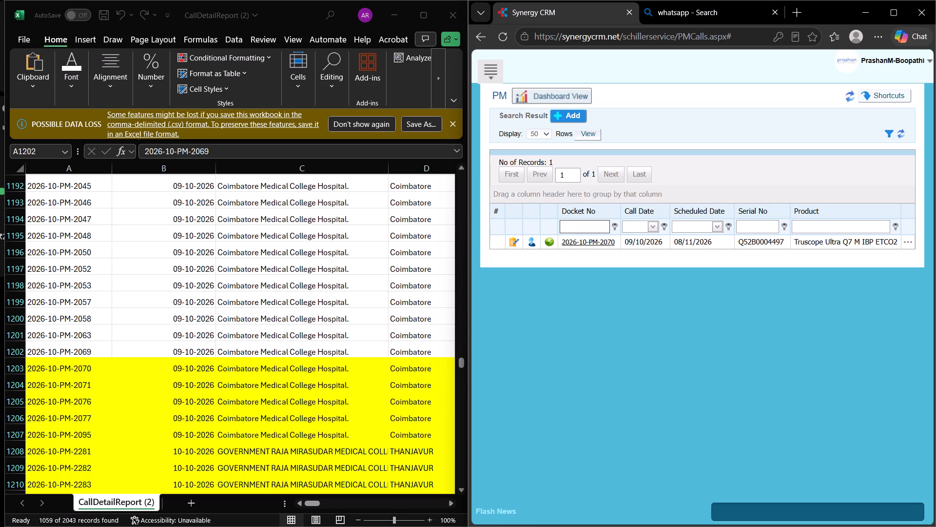
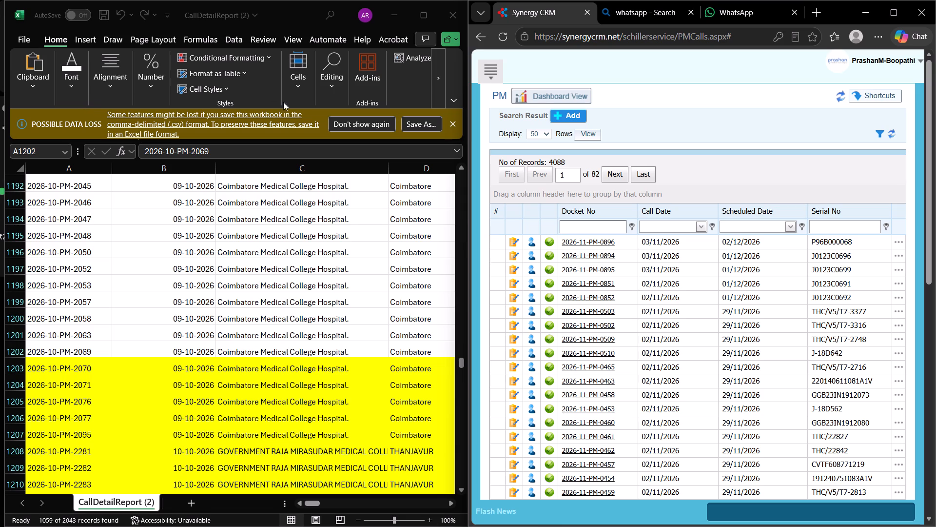
# In Synergy CRM's PM list, enter Q52B00 as the serial number filter to search for the matching dockets.
pyautogui.click(857, 226)
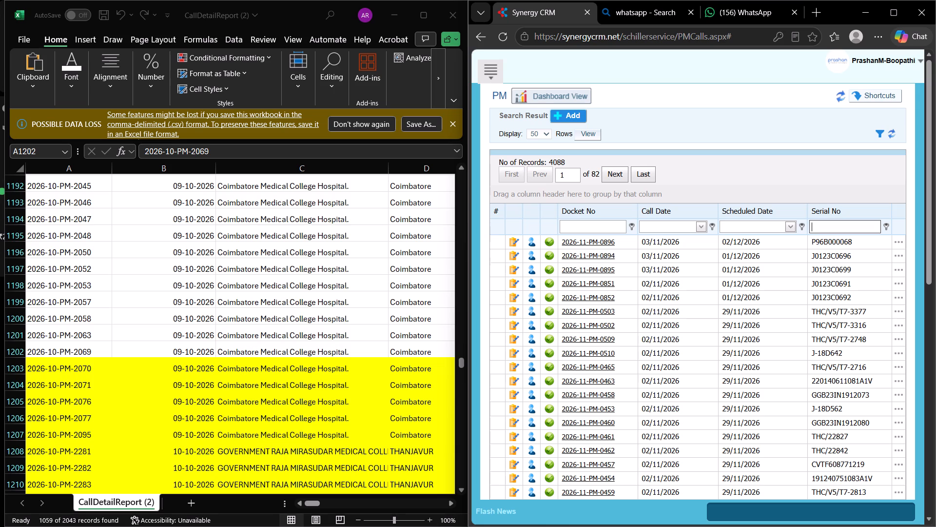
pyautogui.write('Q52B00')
# Filter the PM list by serial number Q52B0004113 and open the docket with call date 21/08/2025.
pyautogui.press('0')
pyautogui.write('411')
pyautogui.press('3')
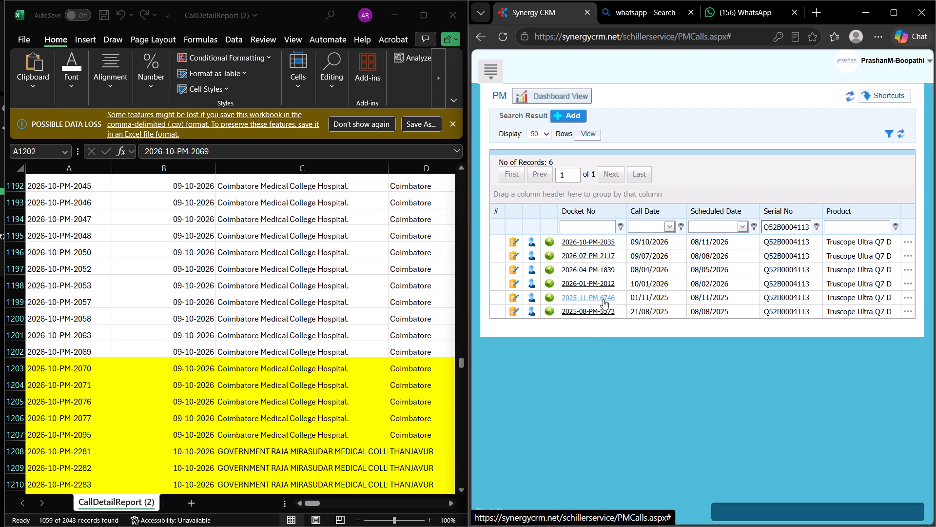
pyautogui.click(598, 314)
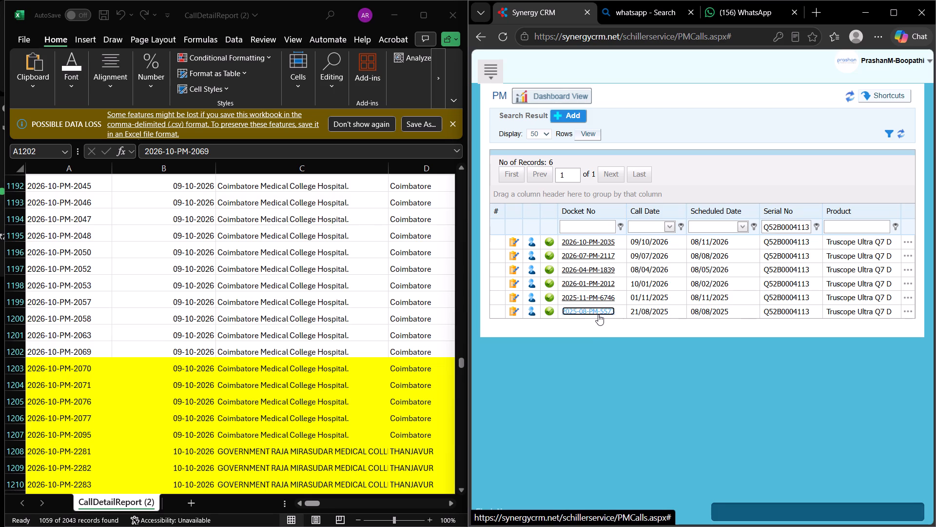
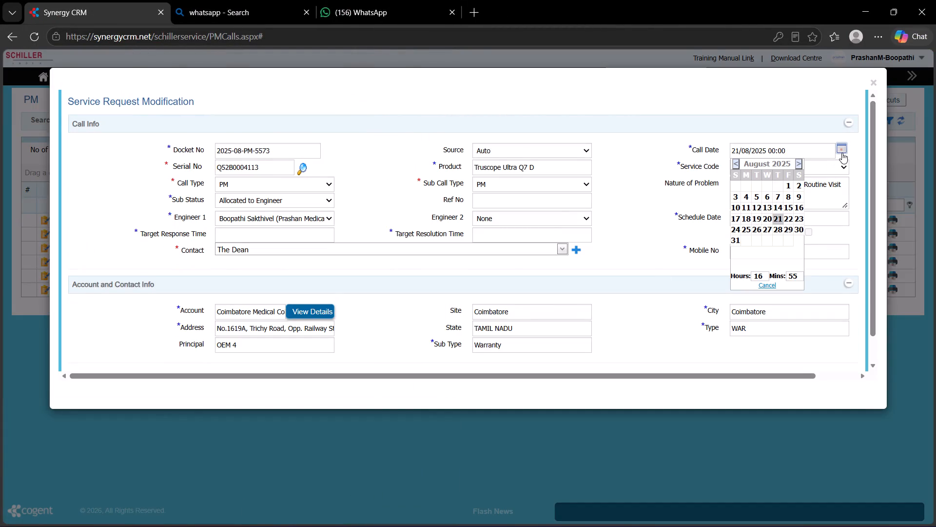
pyautogui.click(797, 164)
pyautogui.click(759, 238)
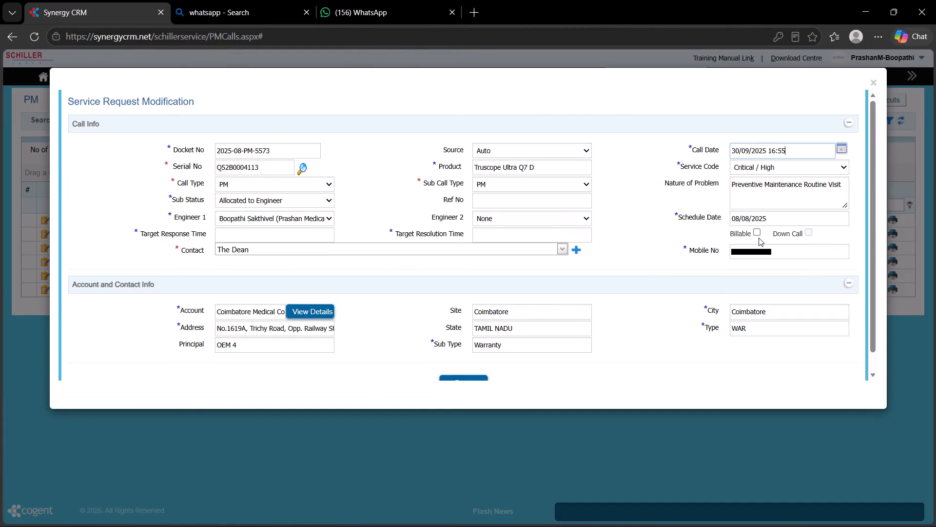
pyautogui.scroll(-4, 640, 269)
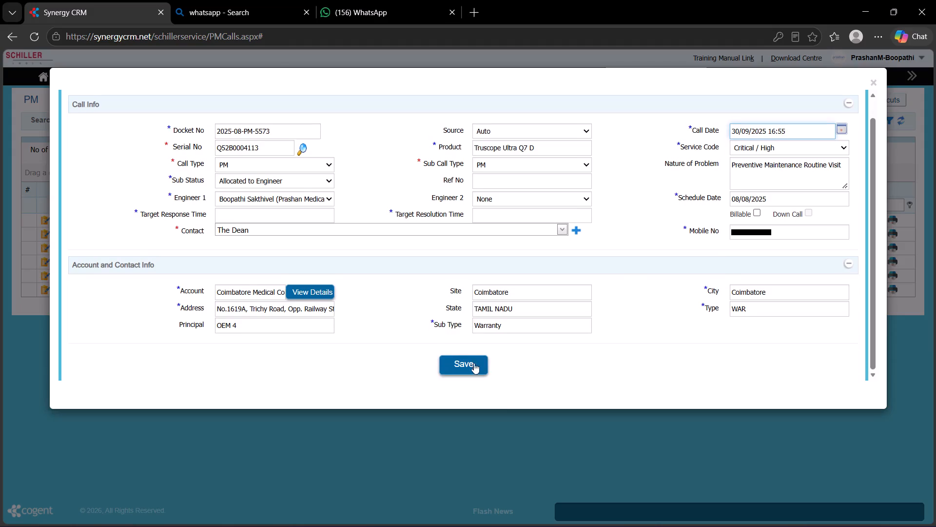
pyautogui.click(472, 362)
pyautogui.scroll(-1, 448, 307)
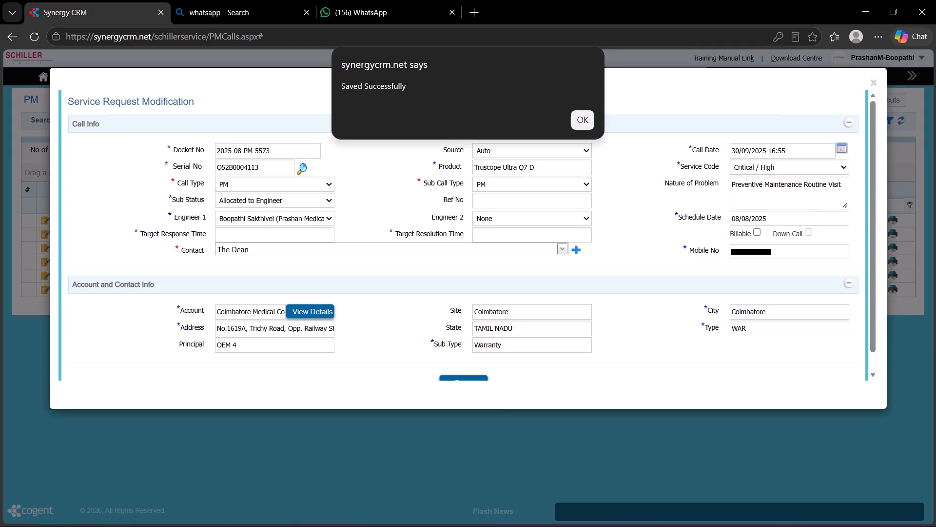
pyautogui.click(586, 121)
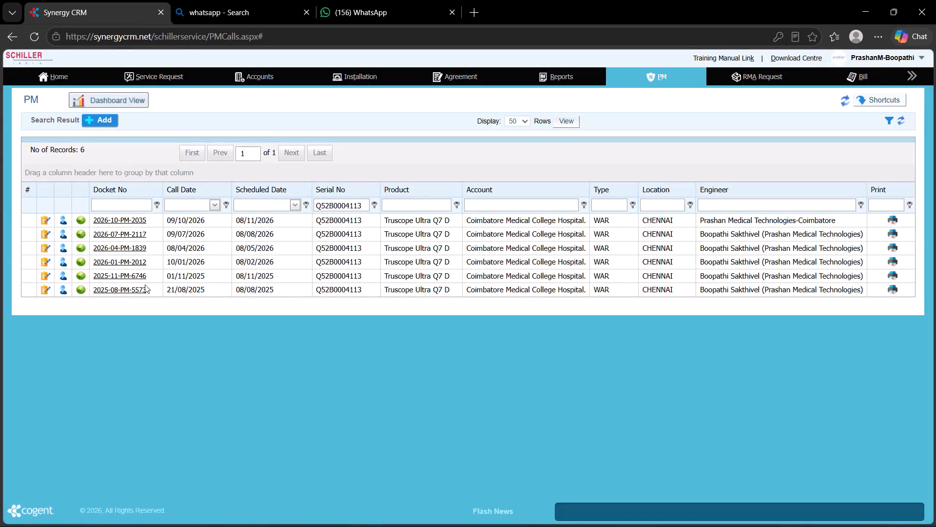
pyautogui.click(137, 287)
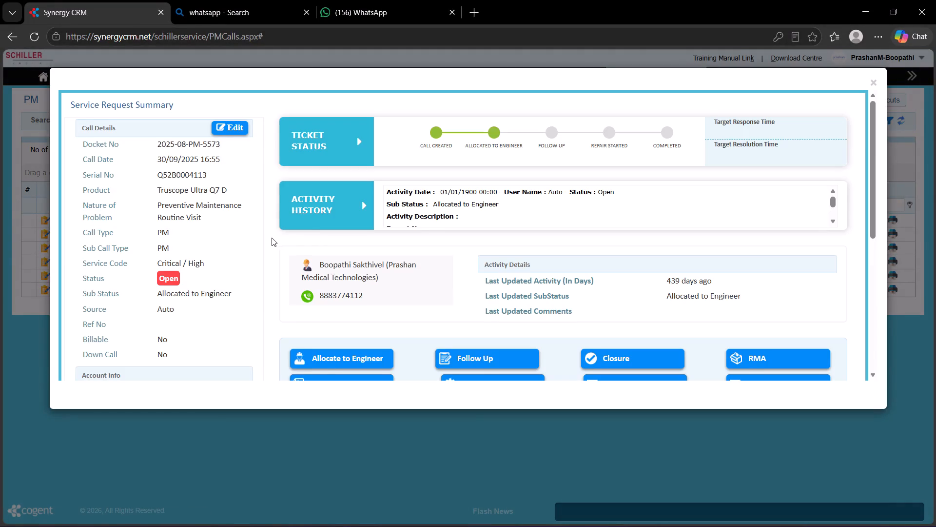
pyautogui.scroll(-1, 272, 238)
pyautogui.click(651, 320)
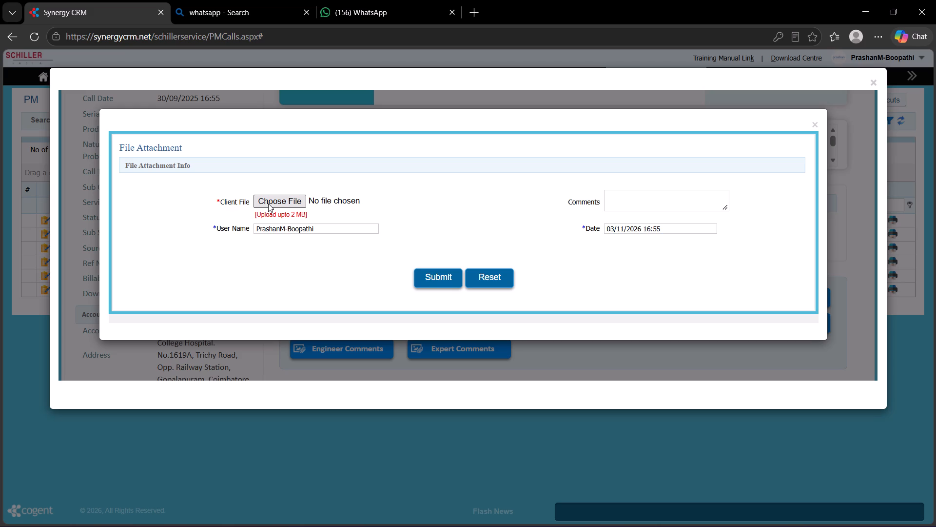
pyautogui.click(268, 203)
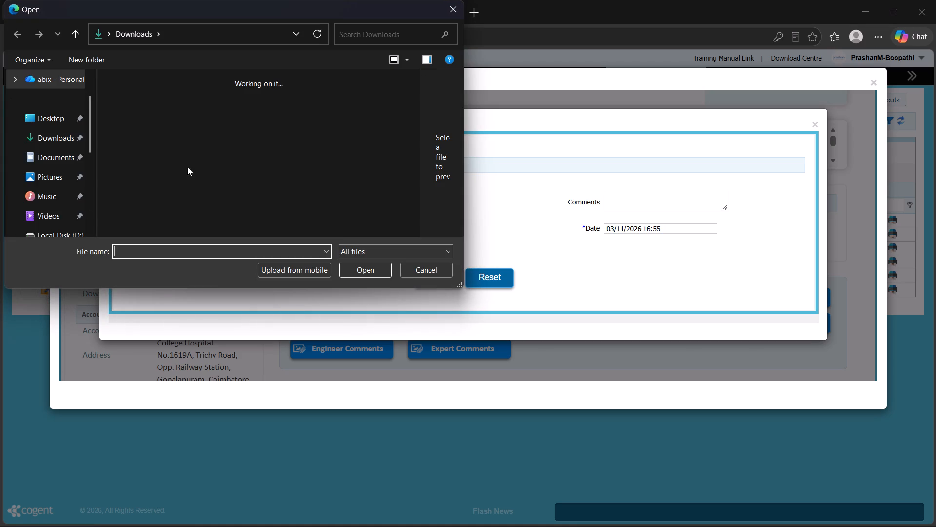
pyautogui.click(127, 136)
pyautogui.click(351, 267)
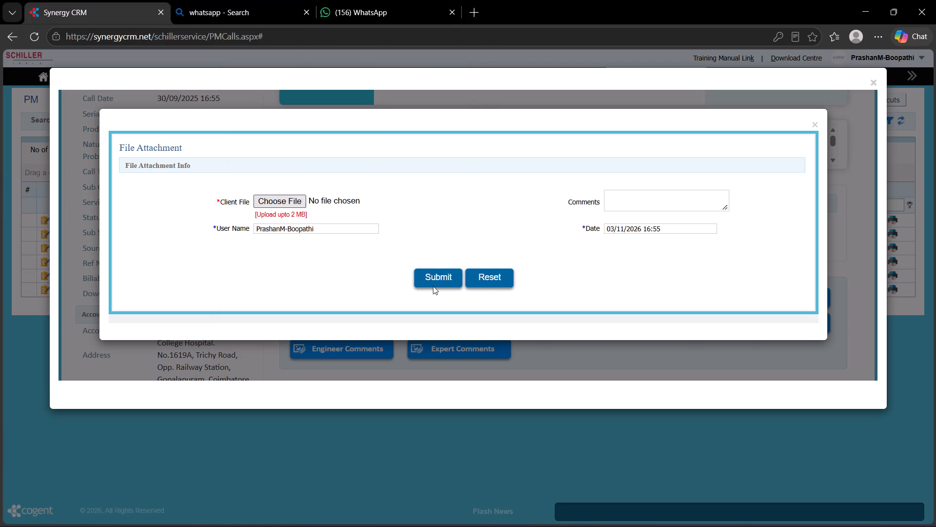
pyautogui.click(447, 285)
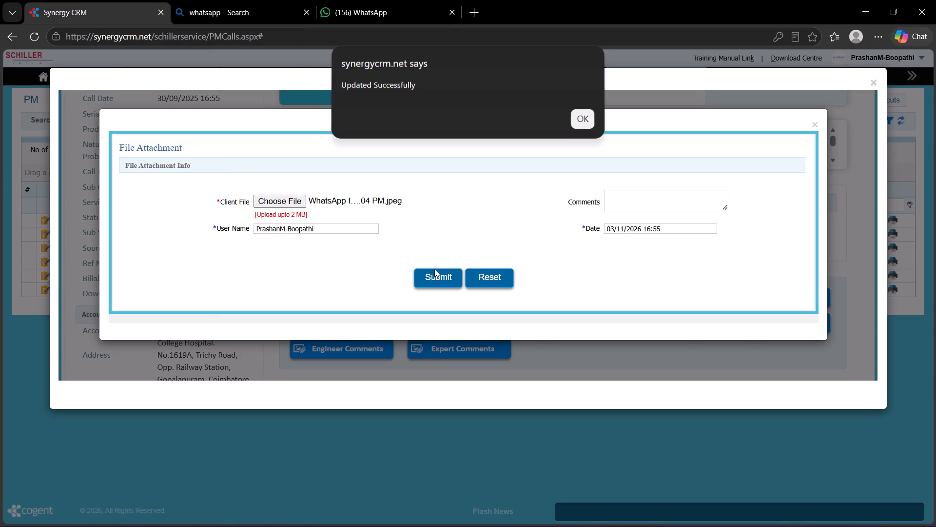
pyautogui.click(583, 117)
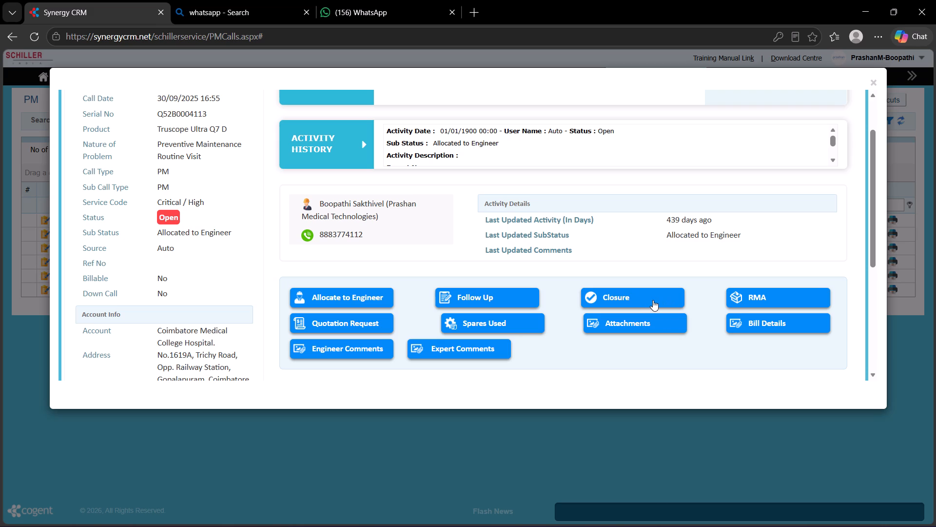
pyautogui.click(653, 300)
pyautogui.scroll(-3, 634, 281)
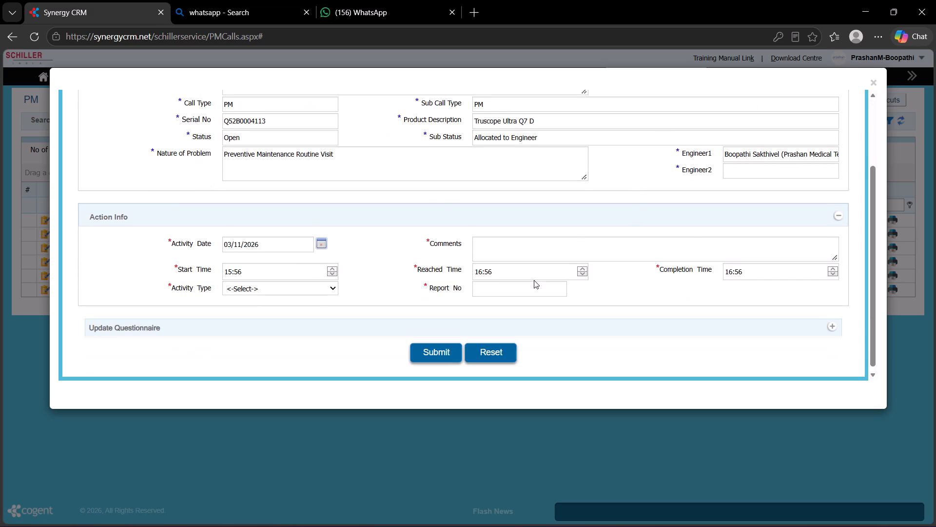
pyautogui.click(321, 238)
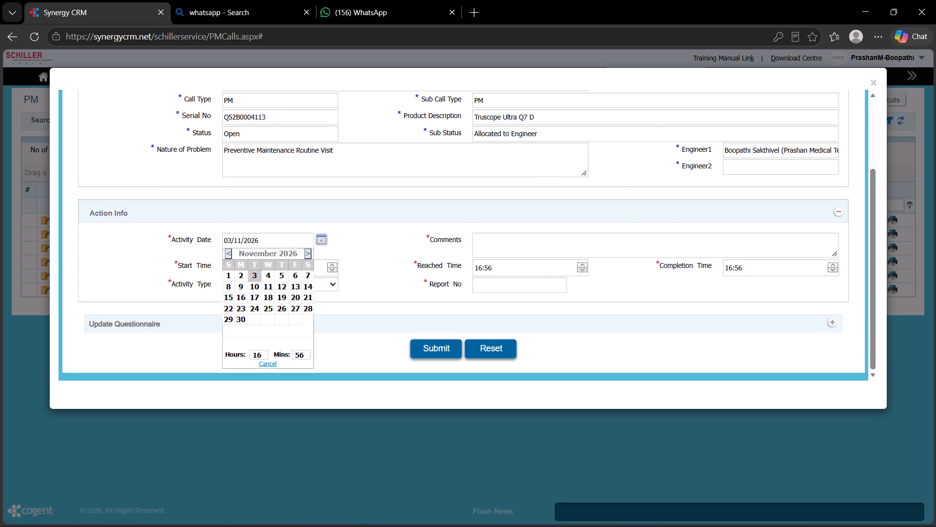
# For serial Q52B0004113, set the closure's activity date to 01/10/2025 and the activity type to PM.
pyautogui.tripleClick(226, 253)
pyautogui.tripleClick(226, 253)
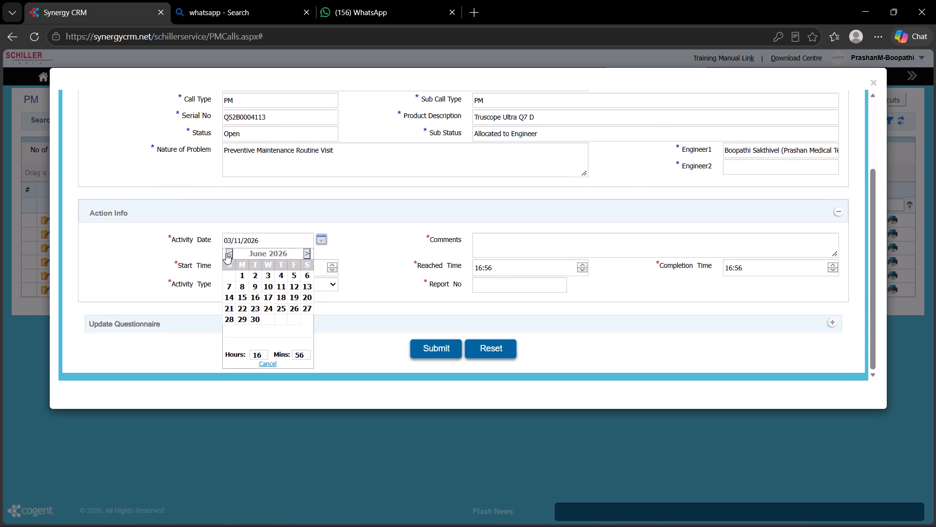
pyautogui.tripleClick(226, 253)
pyautogui.tripleClick(226, 253)
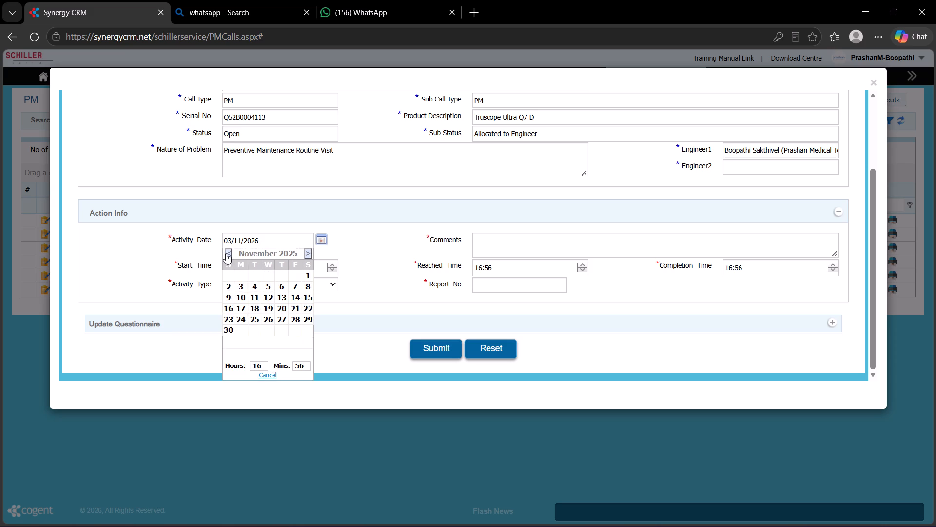
pyautogui.click(226, 253)
pyautogui.click(226, 253)
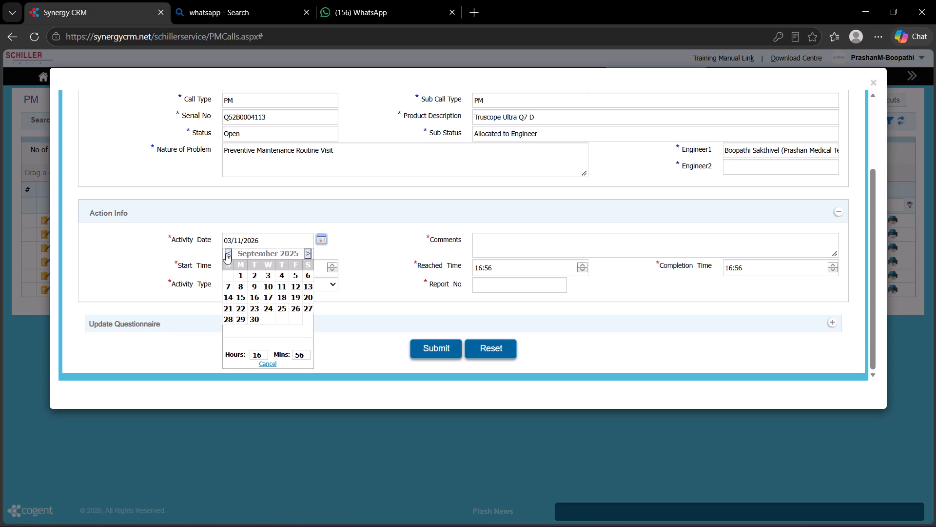
pyautogui.click(309, 252)
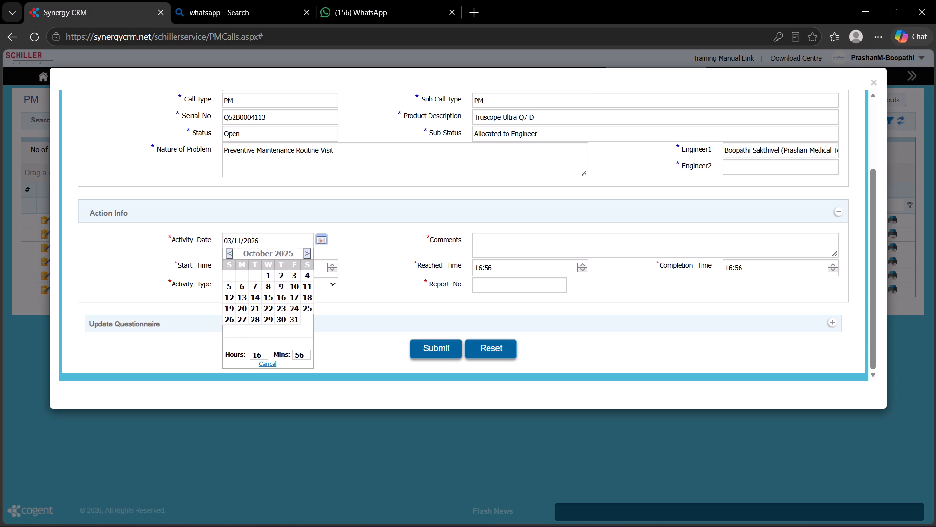
pyautogui.click(265, 271)
pyautogui.click(279, 284)
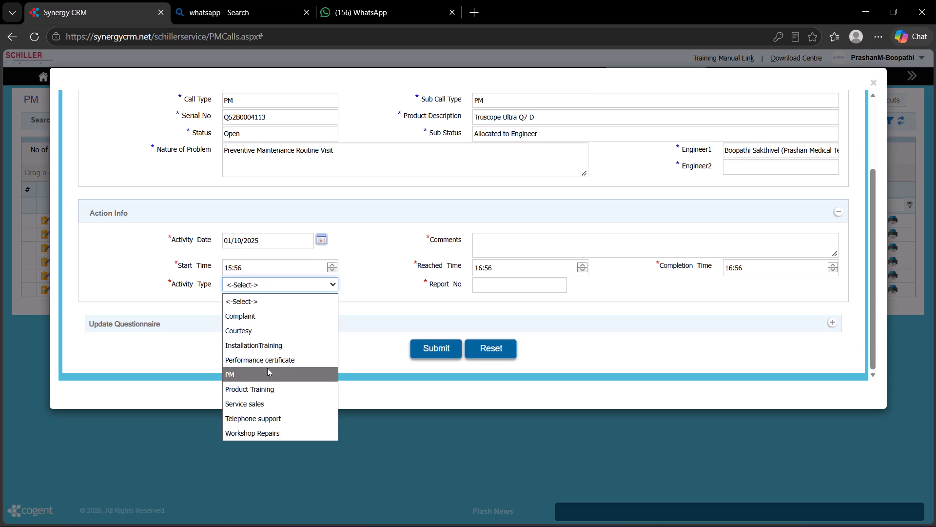
pyautogui.click(267, 368)
# Enter PM COMPLETED as the comments and D-35896 as the report number, and copy that report number.
pyautogui.click(514, 243)
pyautogui.write('PM COMPLETED')
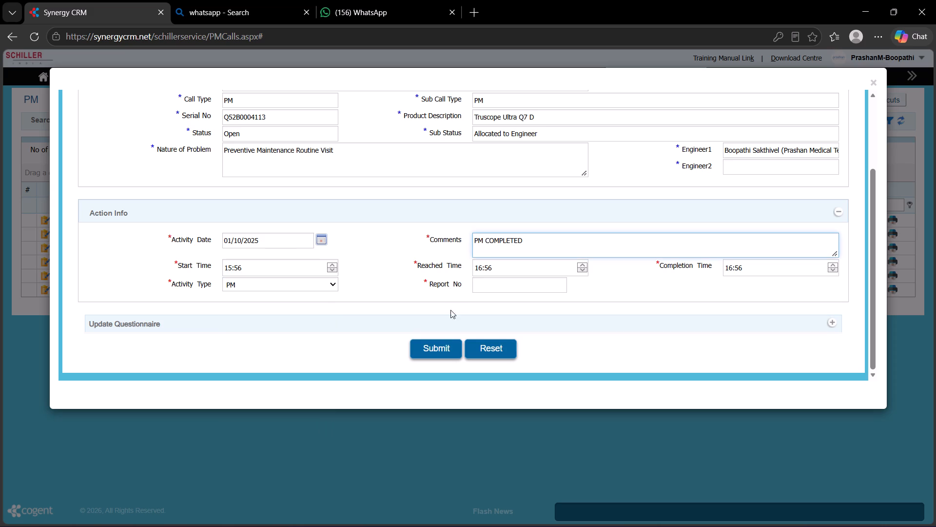
pyautogui.click(514, 280)
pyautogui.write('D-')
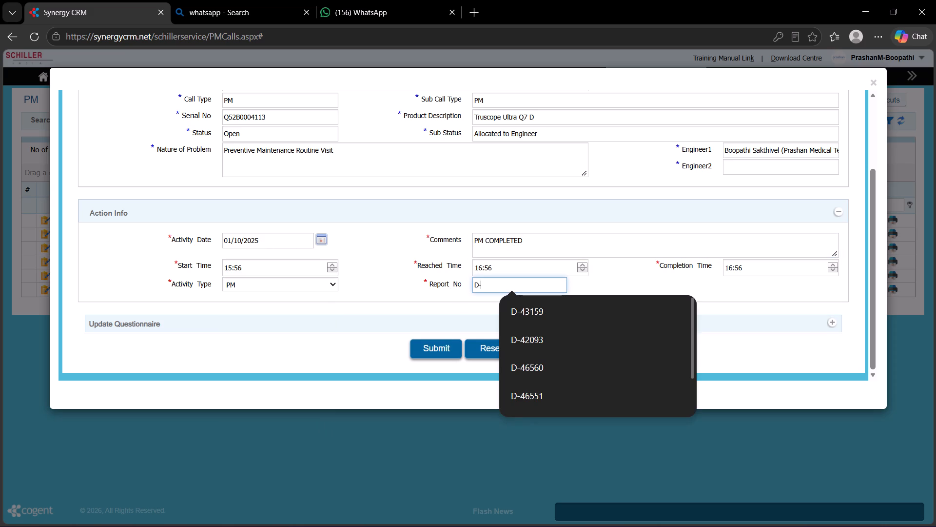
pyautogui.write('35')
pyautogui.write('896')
pyautogui.moveTo(533, 288); pyautogui.dragTo(531, 286)
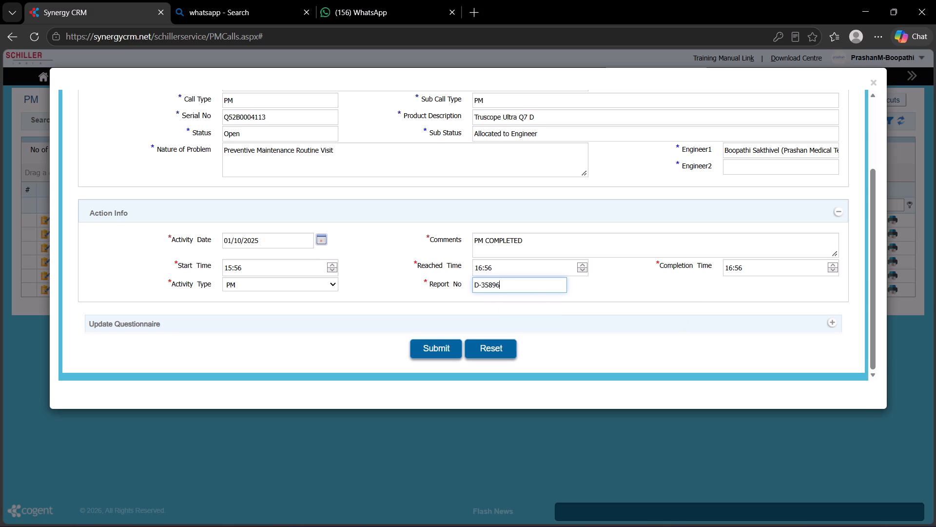
pyautogui.moveTo(531, 286); pyautogui.dragTo(423, 284)
pyautogui.hotkey('ctrl', 'c')
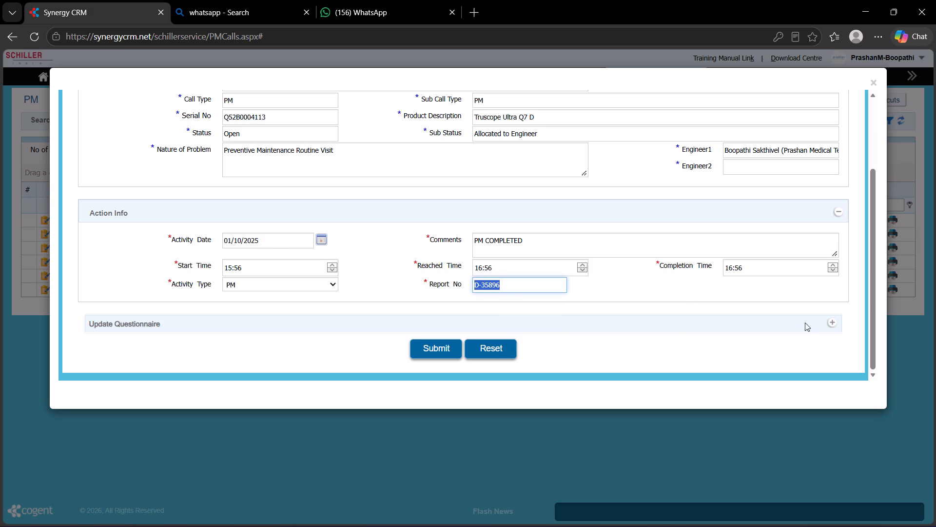
# Answer the questionnaire: mains supply voltage 230V, grounding 0, UPS/stabilizer NA, accessories condition GOOD, and environmental condition GOOD.
pyautogui.click(831, 319)
pyautogui.scroll(-3, 582, 255)
pyautogui.click(653, 194)
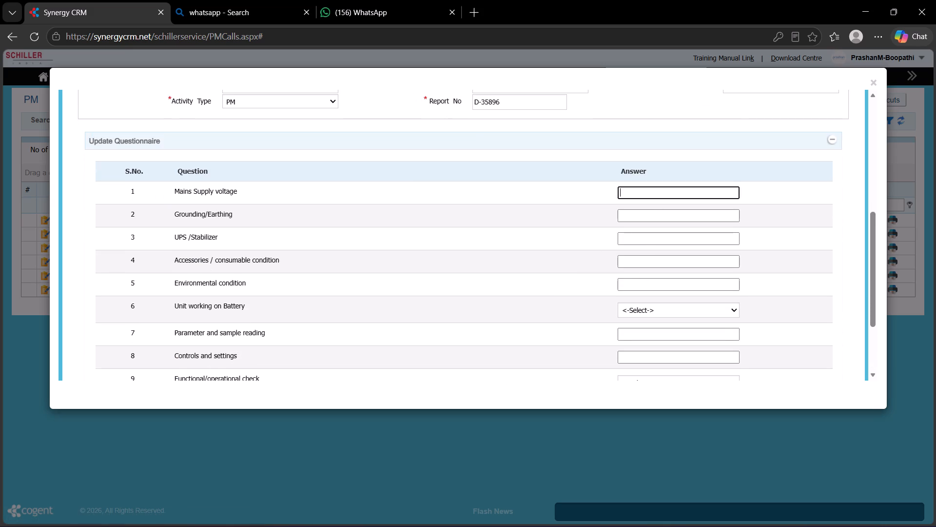
pyautogui.click(676, 275)
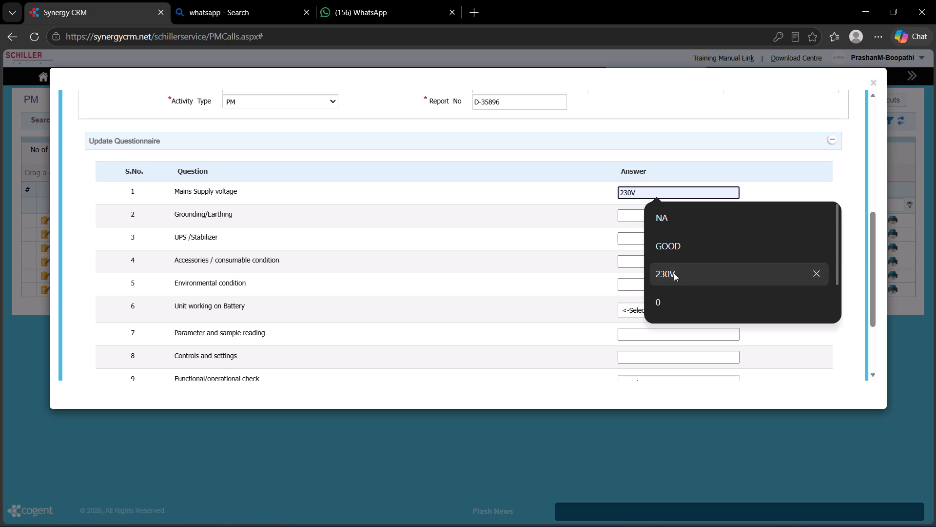
pyautogui.click(639, 217)
pyautogui.click(676, 323)
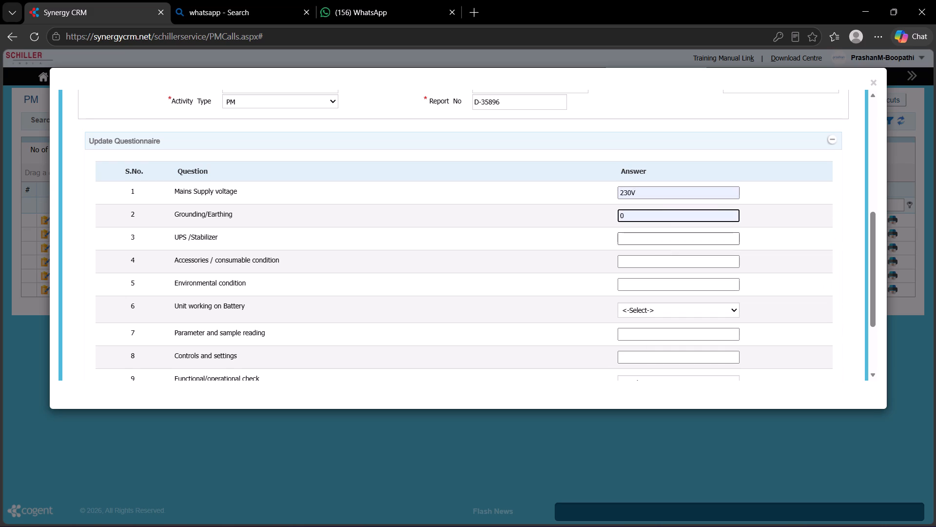
pyautogui.click(666, 239)
pyautogui.click(682, 263)
pyautogui.click(669, 263)
pyautogui.click(693, 316)
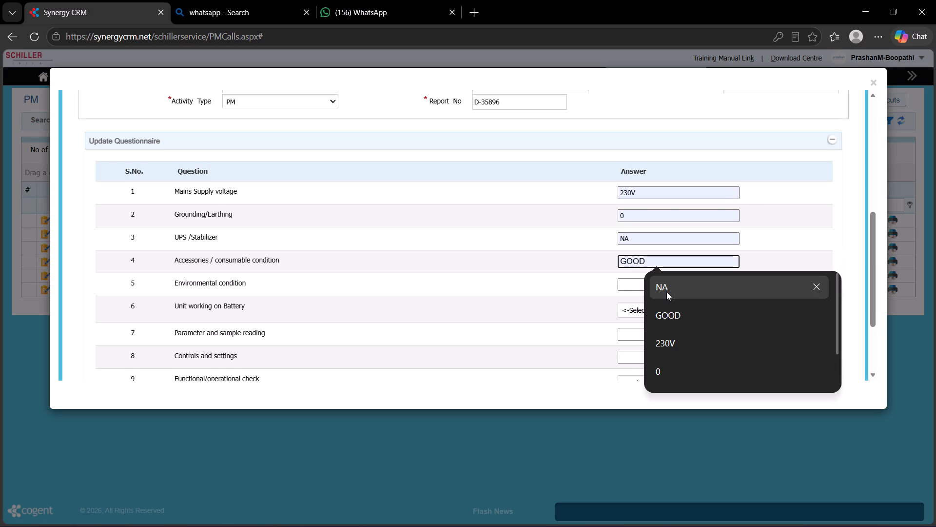
pyautogui.click(667, 316)
pyautogui.click(652, 288)
pyautogui.click(683, 335)
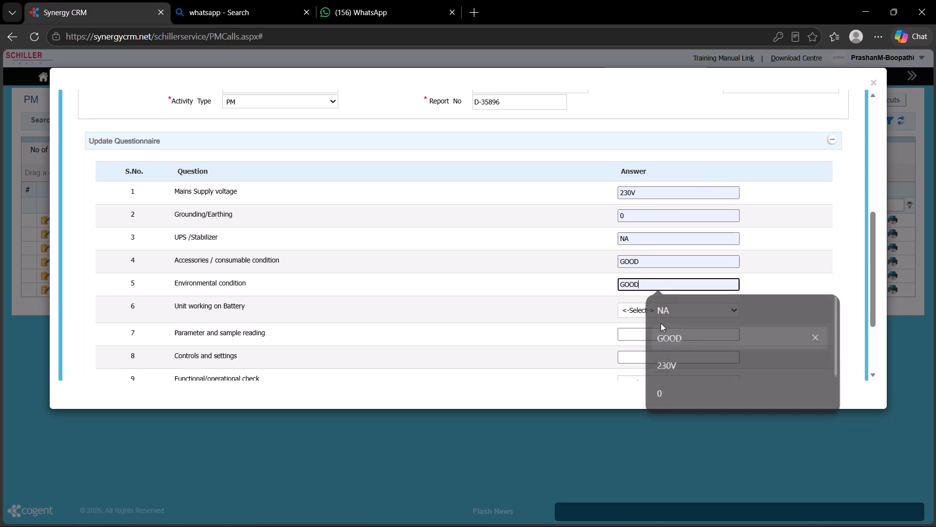
# Answer unit working on battery with Yes, parameter and sample reading with NA, and controls and settings with YES.
pyautogui.click(641, 306)
pyautogui.click(655, 339)
pyautogui.scroll(-2, 647, 291)
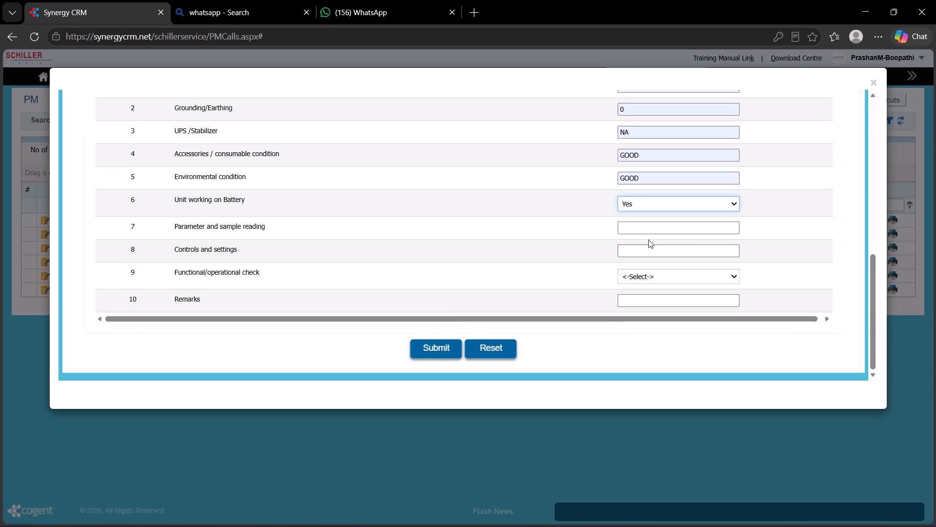
pyautogui.click(650, 225)
pyautogui.click(668, 254)
pyautogui.click(639, 252)
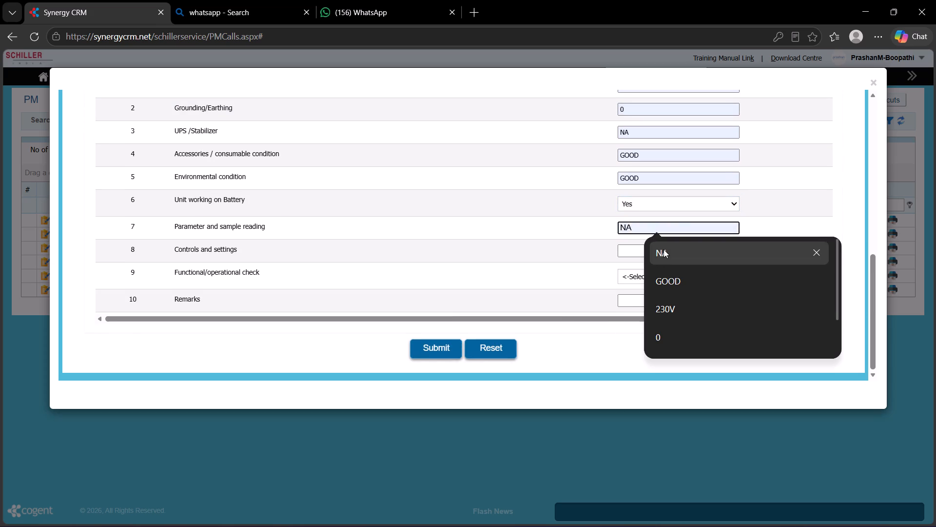
pyautogui.click(663, 249)
pyautogui.click(641, 244)
pyautogui.scroll(-4, 690, 344)
pyautogui.click(685, 340)
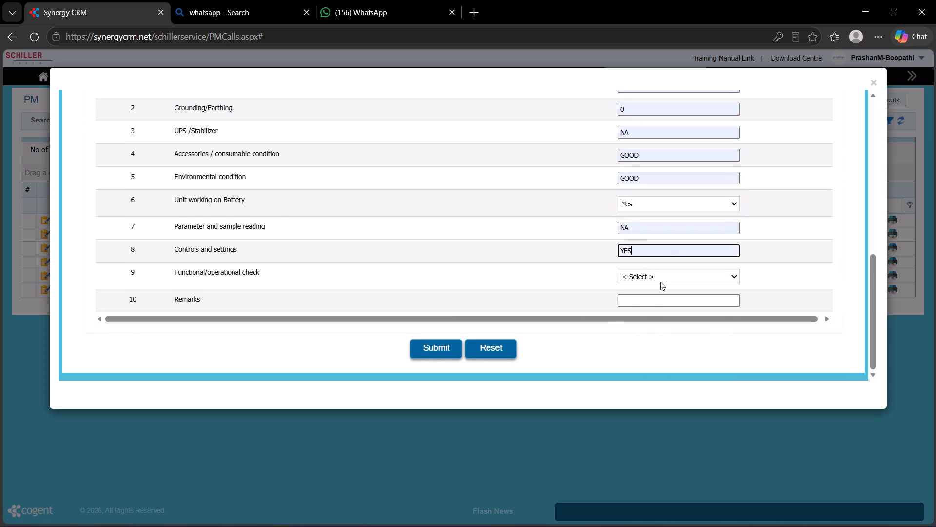
# Set the functional/operational check to OK and remarks to CALL COMPLETED, and submit the closure for serial Q52B0004113.
pyautogui.click(658, 277)
pyautogui.click(662, 307)
pyautogui.click(652, 303)
pyautogui.scroll(-5, 665, 340)
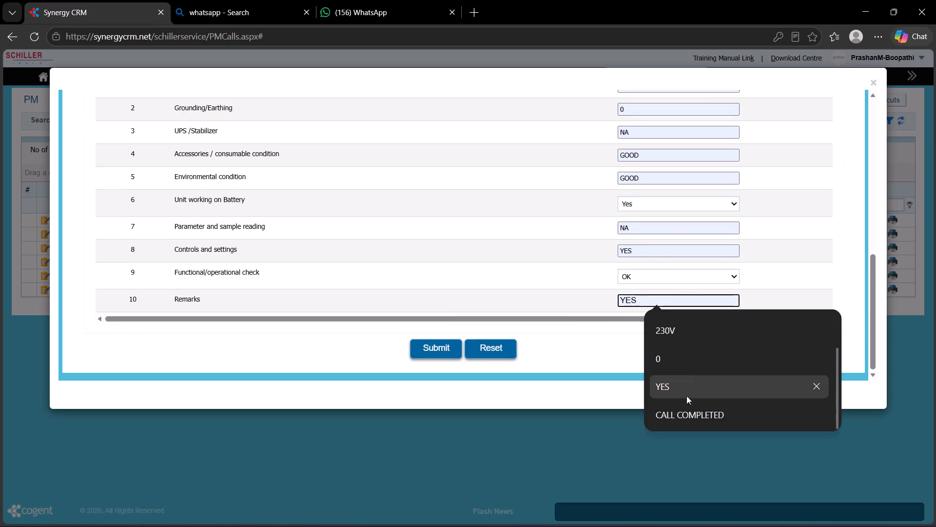
pyautogui.click(686, 408)
pyautogui.click(438, 351)
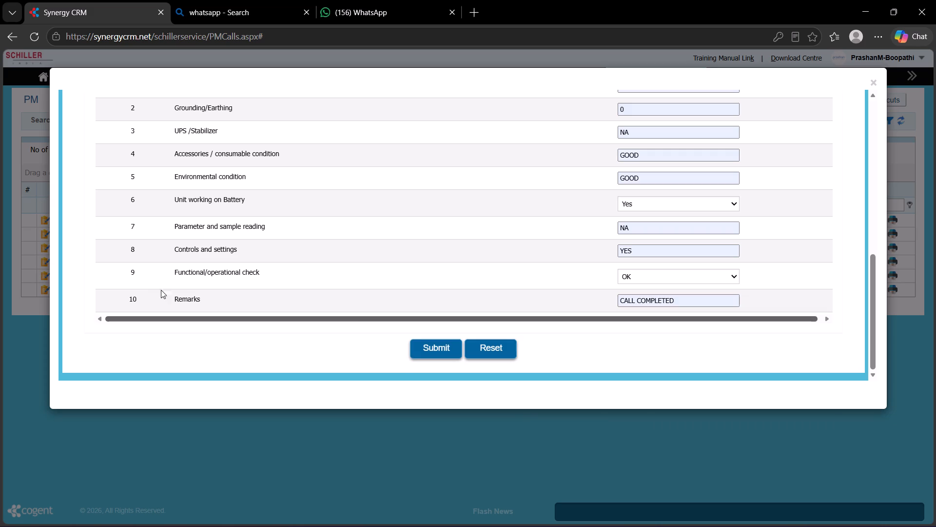
pyautogui.click(582, 122)
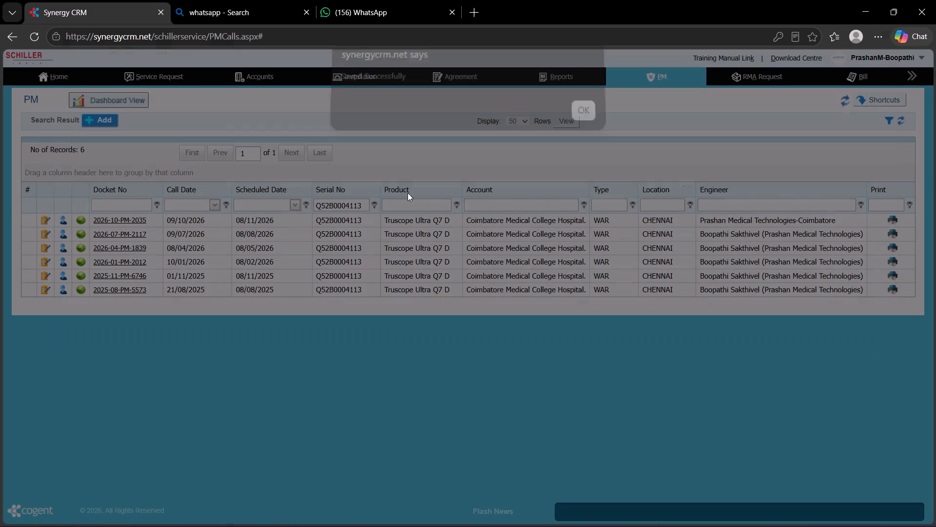
# Change the PM list's serial number filter to Q52B0004120.
pyautogui.click(361, 207)
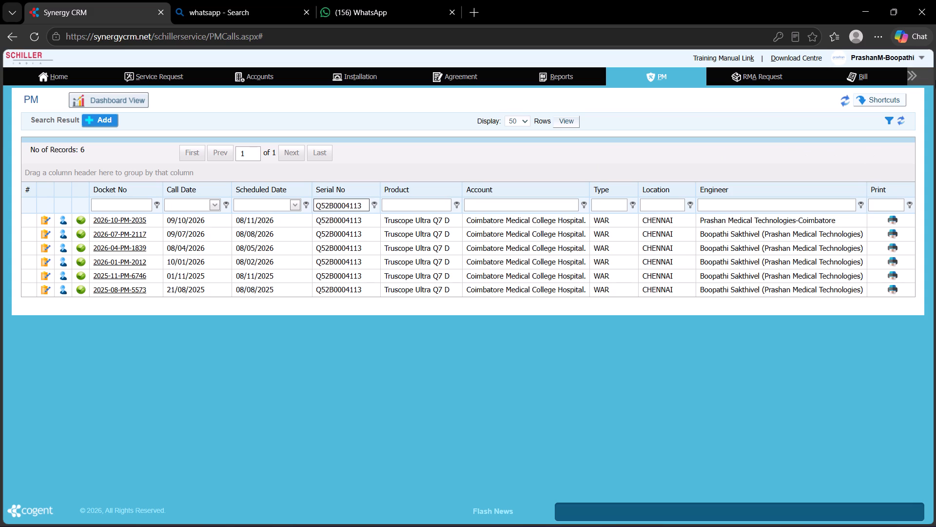
pyautogui.press('BackSpace')
pyautogui.press('BackSpace')
pyautogui.write('20')
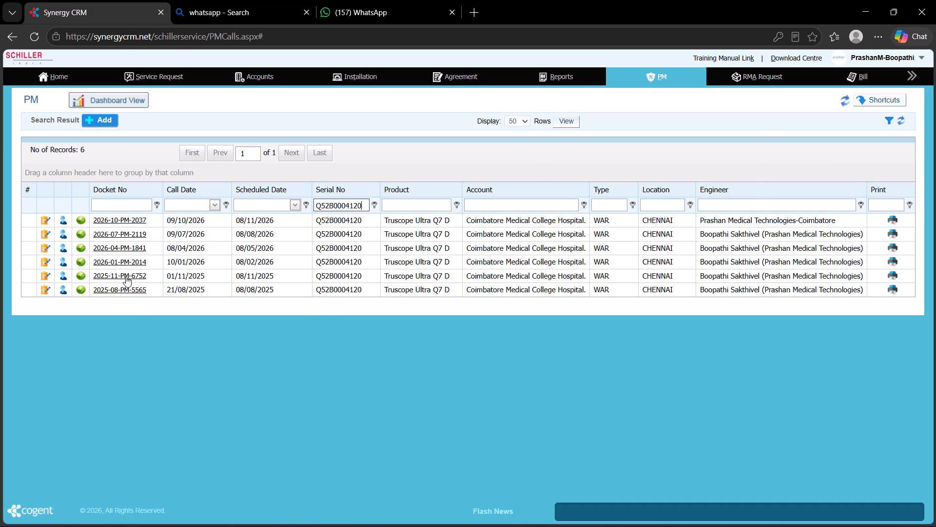
pyautogui.click(136, 292)
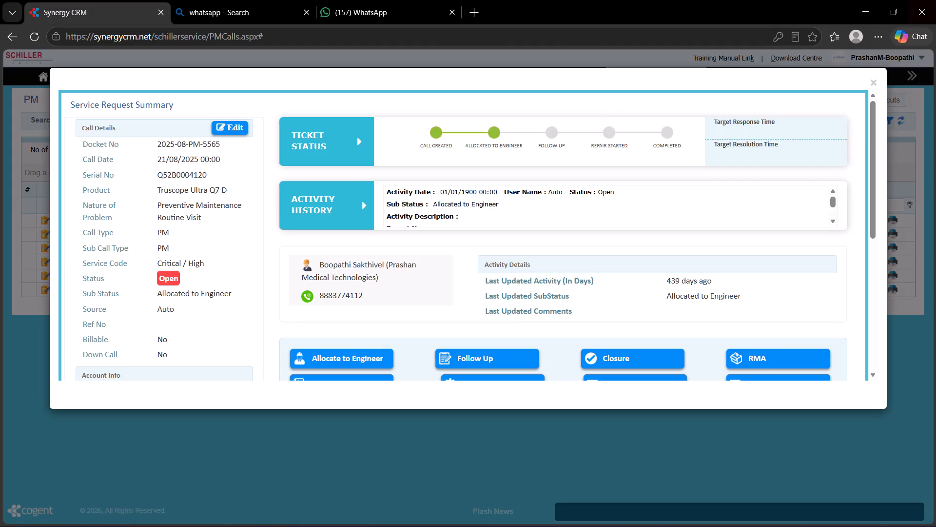
pyautogui.click(224, 128)
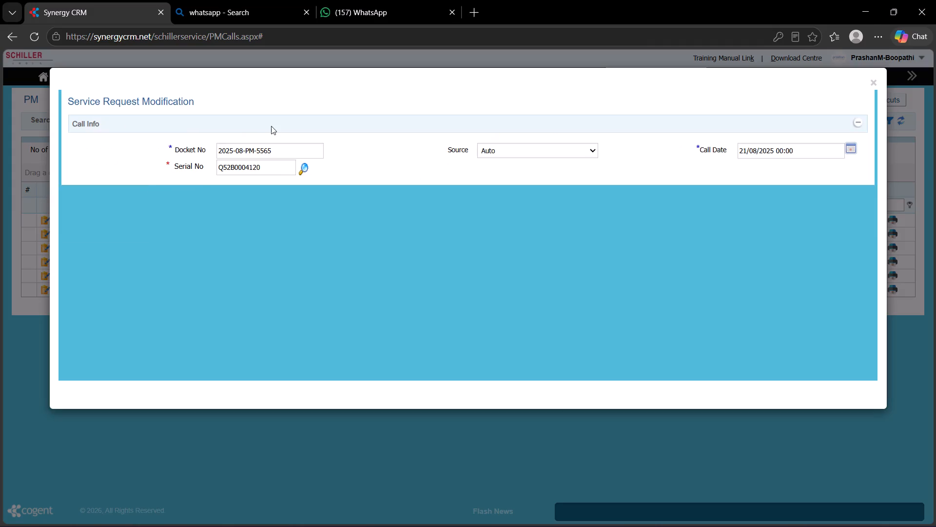
pyautogui.click(842, 145)
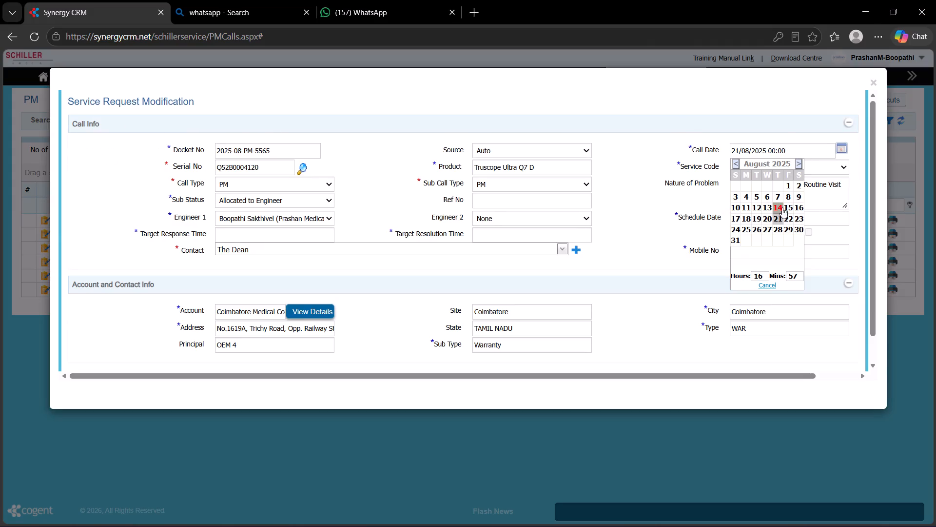
pyautogui.click(799, 164)
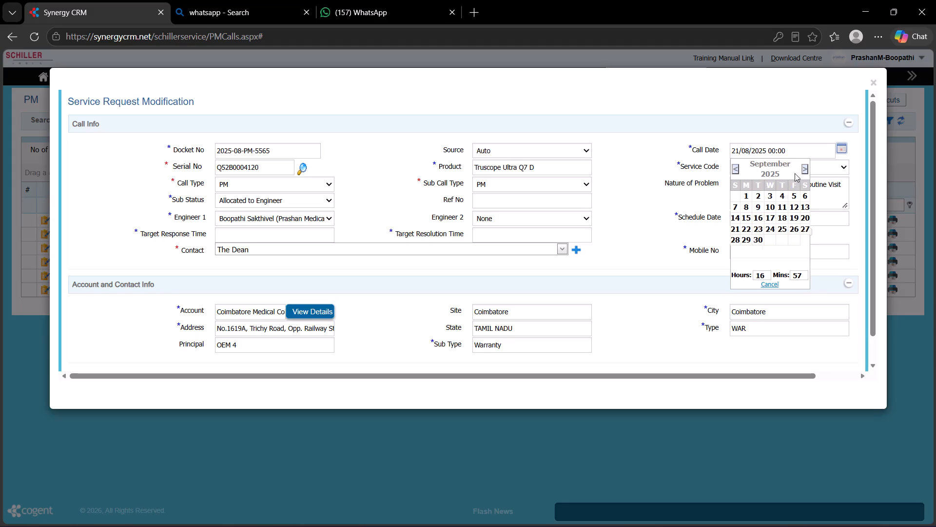
pyautogui.click(758, 240)
pyautogui.scroll(-4, 664, 273)
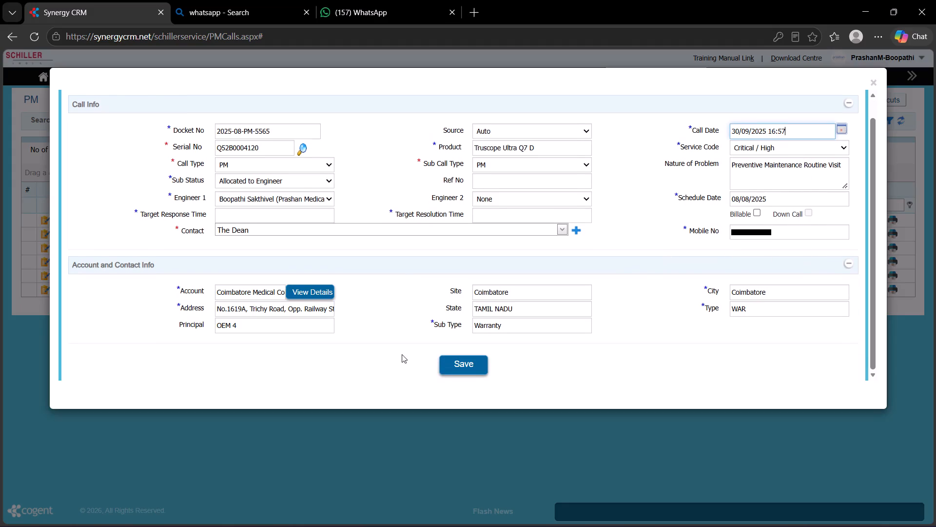
pyautogui.click(474, 365)
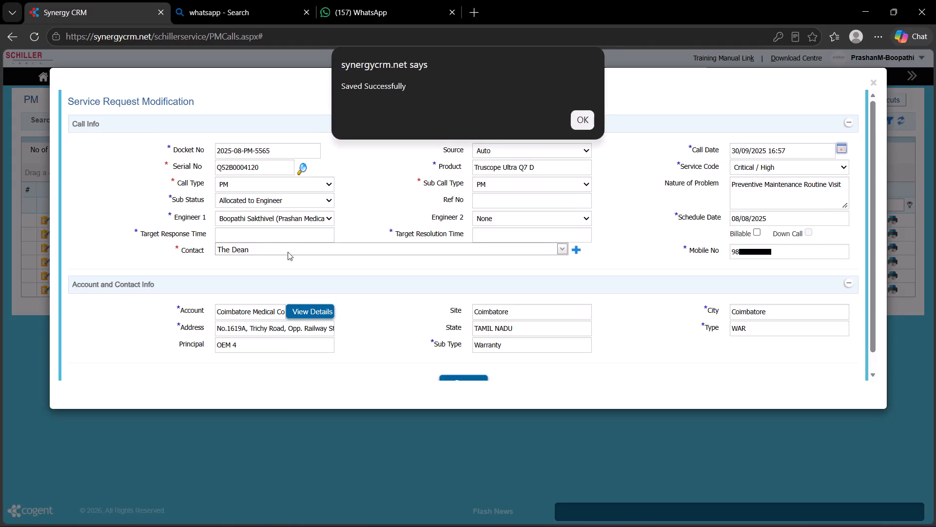
pyautogui.scroll(-5, 552, 275)
pyautogui.click(479, 380)
pyautogui.click(478, 375)
pyautogui.click(578, 111)
# Open the docket for serial Q52B0004120 and attach the file WhatsApp Image 2026-11-03 at 4.54.04 PM.
pyautogui.click(131, 286)
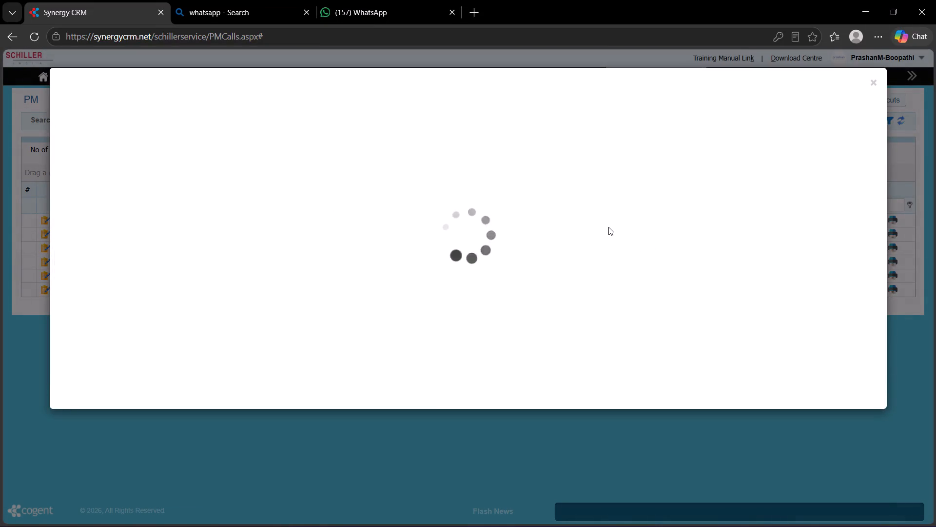
pyautogui.scroll(-5, 608, 227)
pyautogui.scroll(-3, 563, 299)
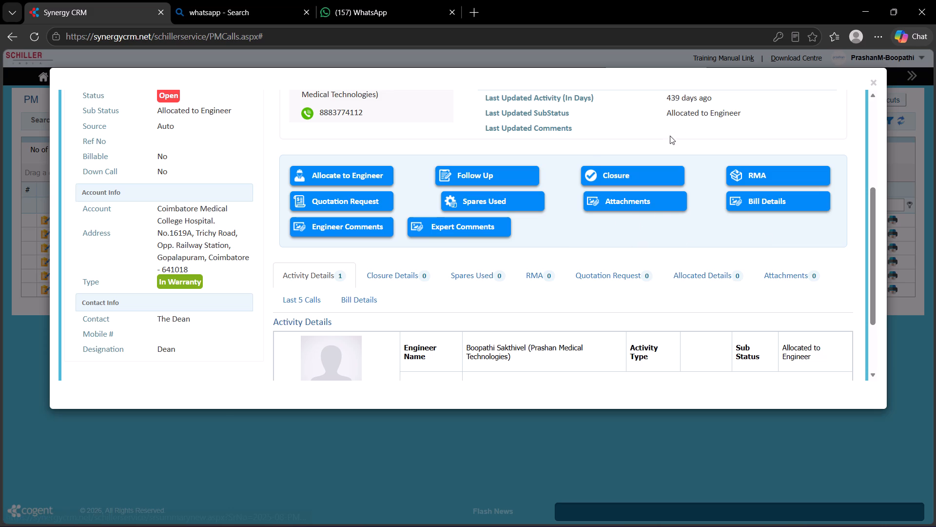
pyautogui.click(638, 199)
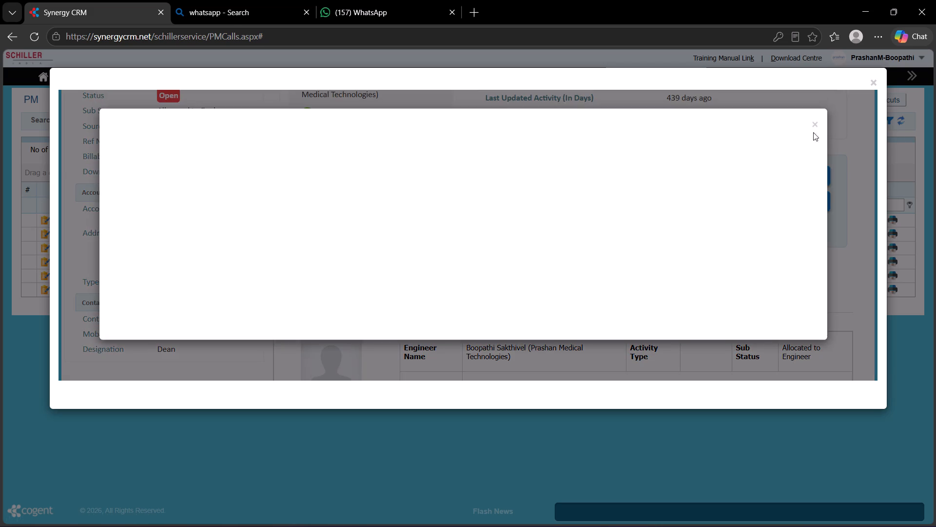
pyautogui.click(292, 204)
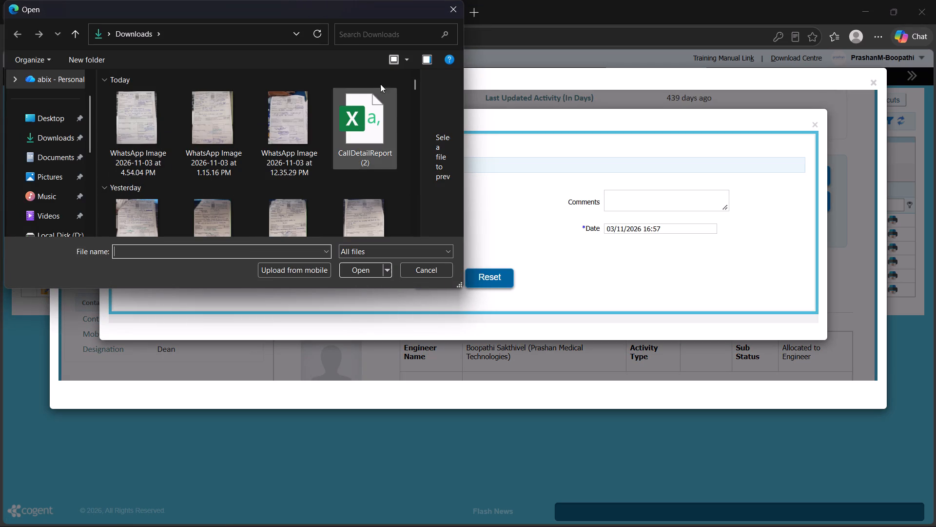
pyautogui.click(146, 122)
pyautogui.click(370, 268)
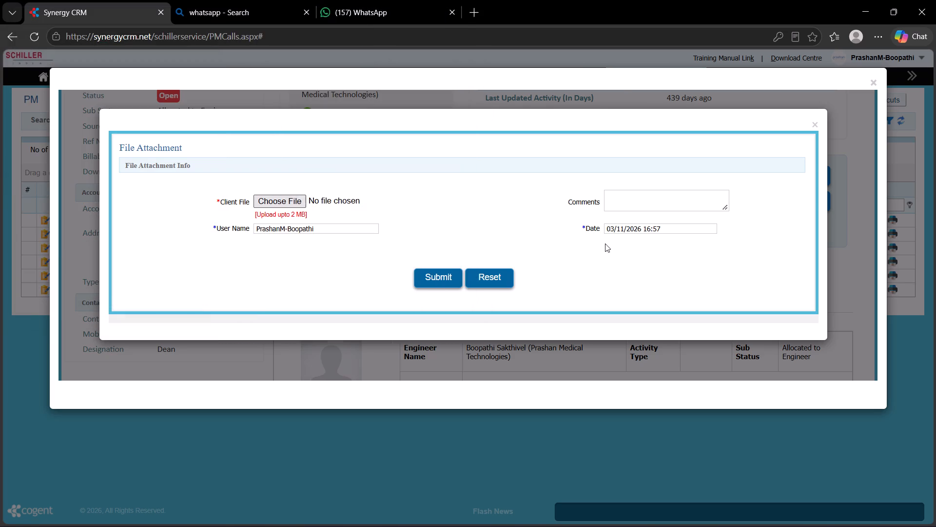
pyautogui.click(453, 277)
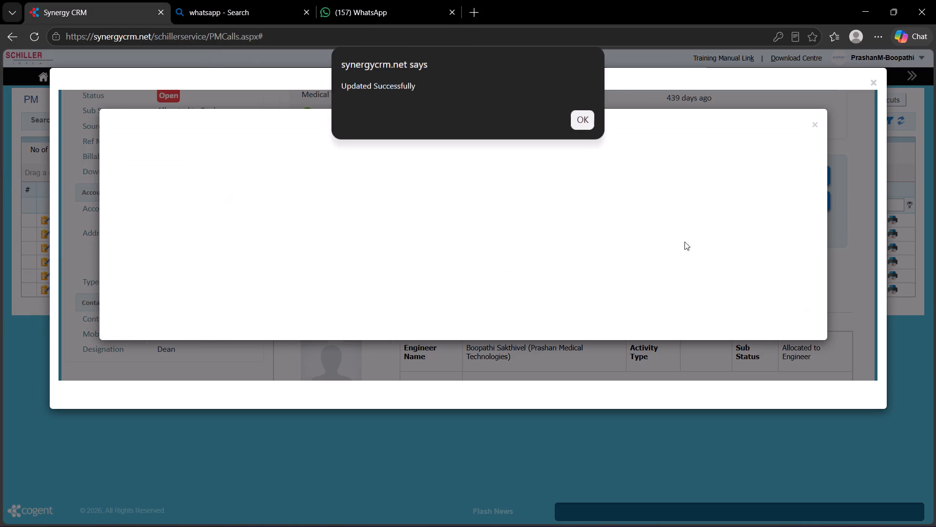
pyautogui.click(585, 125)
pyautogui.click(638, 178)
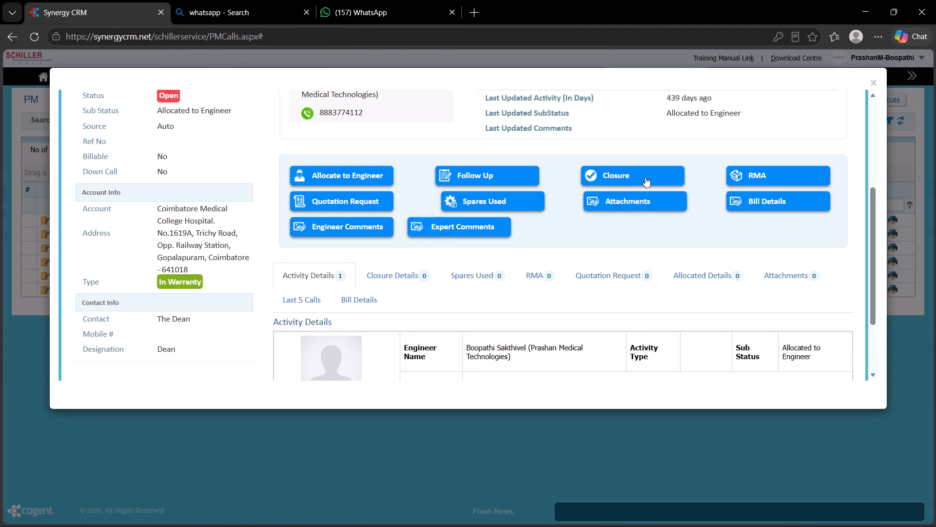
pyautogui.scroll(-2, 532, 281)
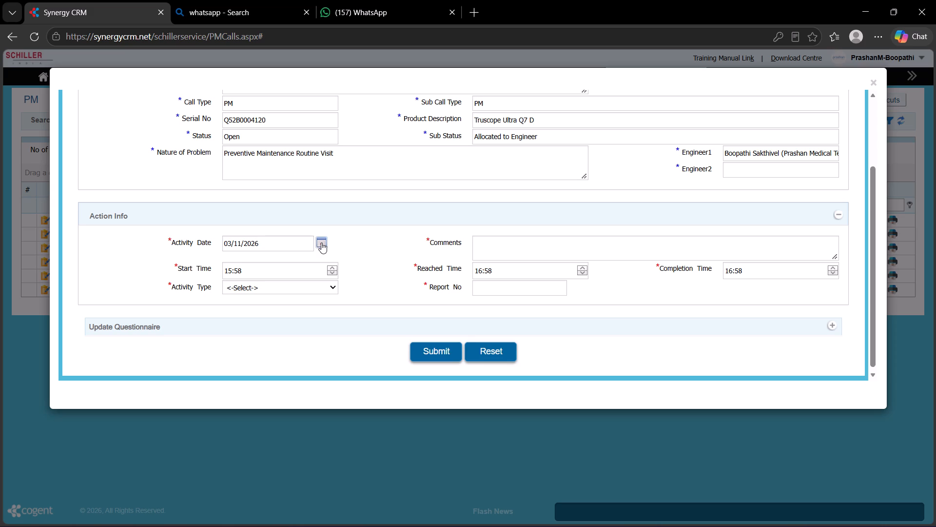
pyautogui.click(321, 242)
pyautogui.tripleClick(229, 250)
pyautogui.tripleClick(229, 250)
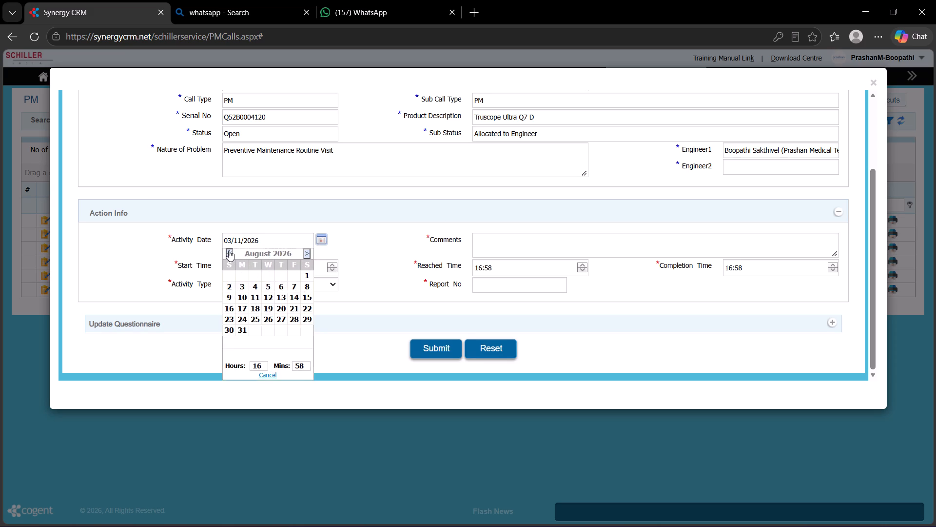
pyautogui.doubleClick(229, 250)
pyautogui.doubleClick(229, 250)
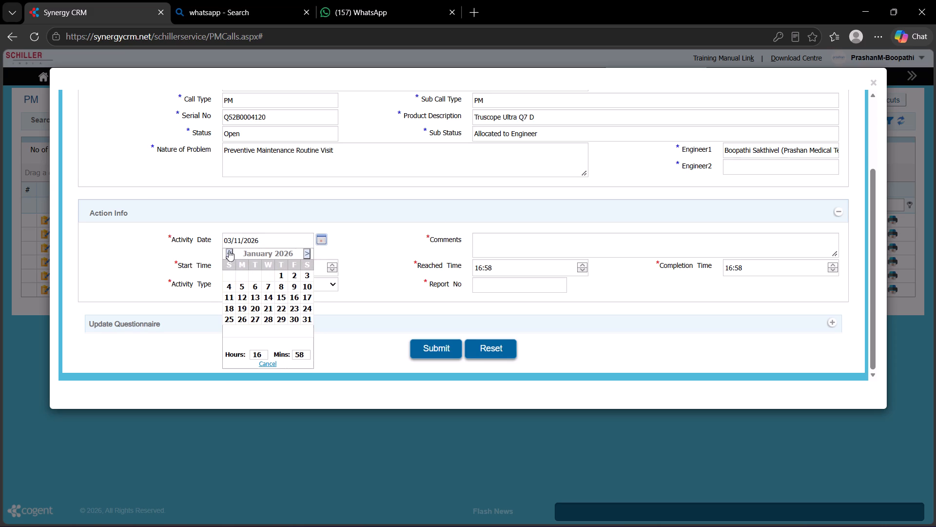
pyautogui.click(229, 250)
pyautogui.click(229, 250)
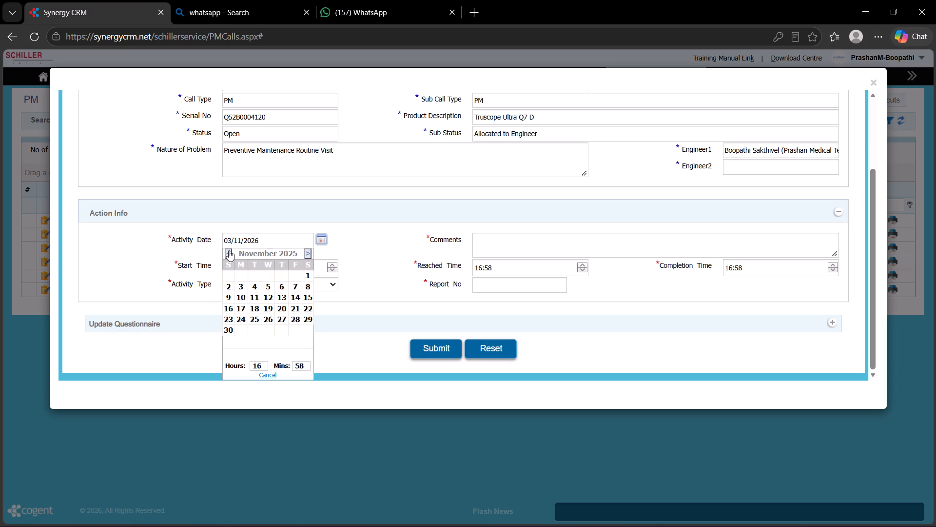
pyautogui.click(229, 250)
pyautogui.click(229, 250)
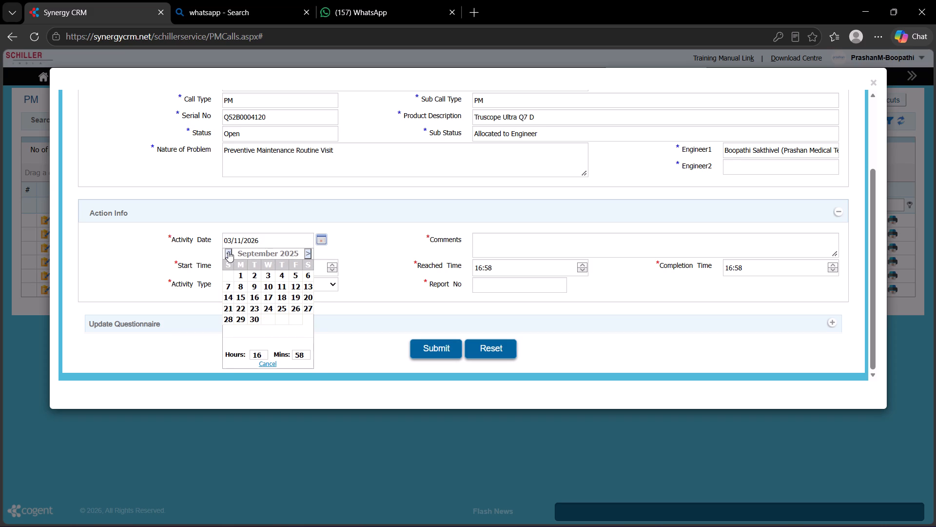
pyautogui.click(307, 250)
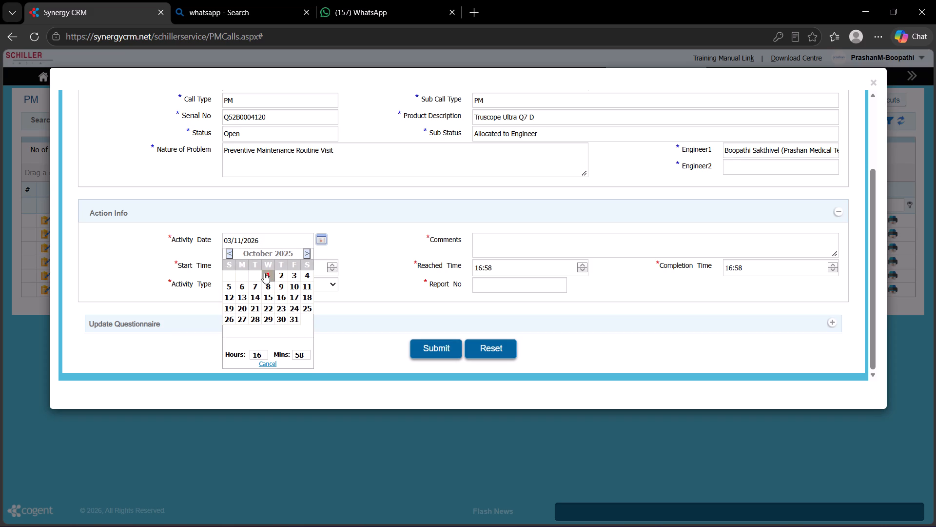
pyautogui.click(264, 273)
# Fill in the closure comments with PM COMPLETED, report number D-35896, and activity type PM.
pyautogui.click(480, 247)
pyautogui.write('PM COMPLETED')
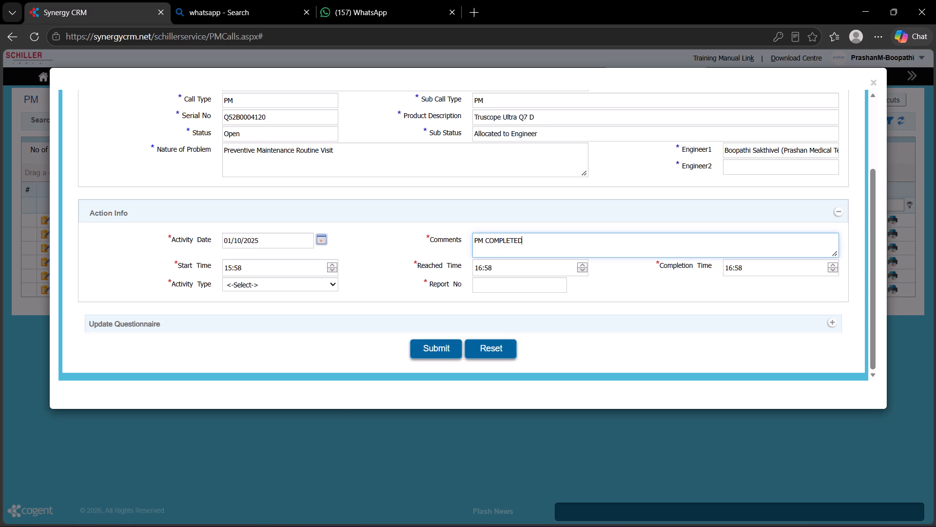
pyautogui.click(495, 286)
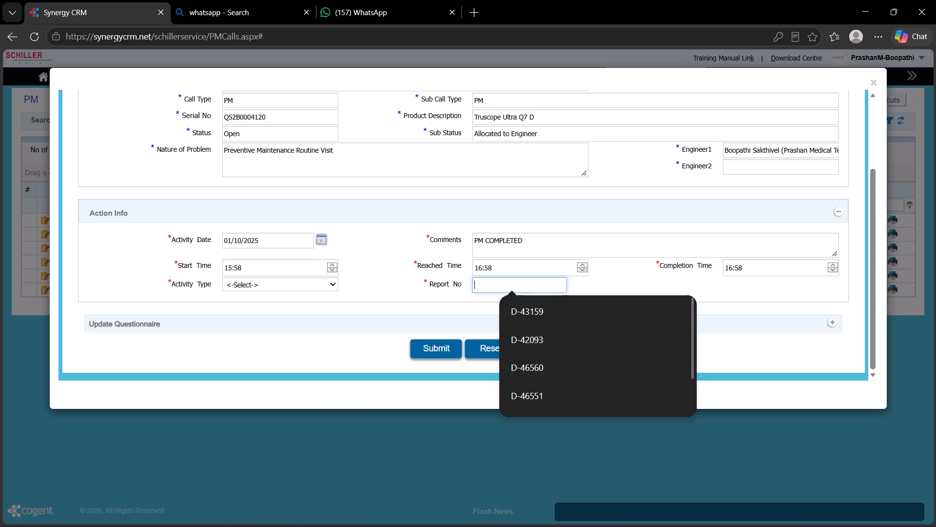
pyautogui.hotkey('ctrl', 'v')
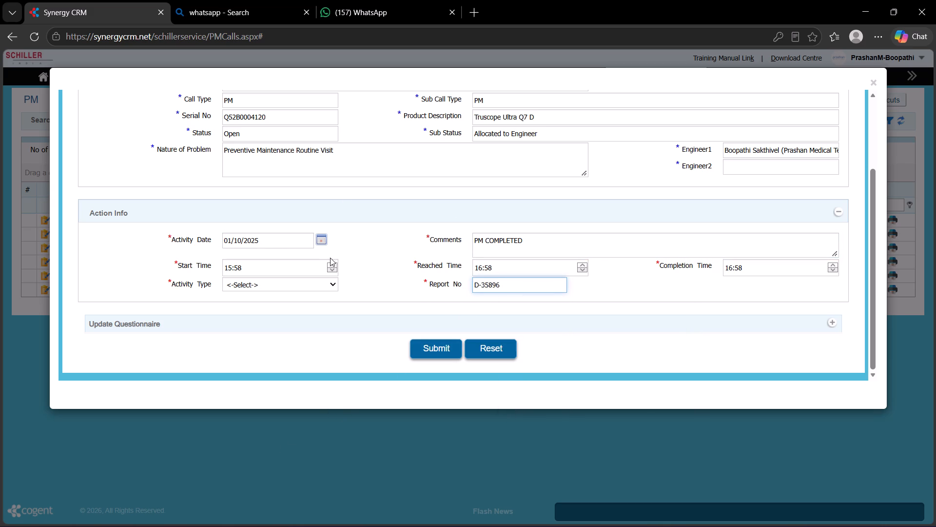
pyautogui.click(290, 289)
pyautogui.click(257, 375)
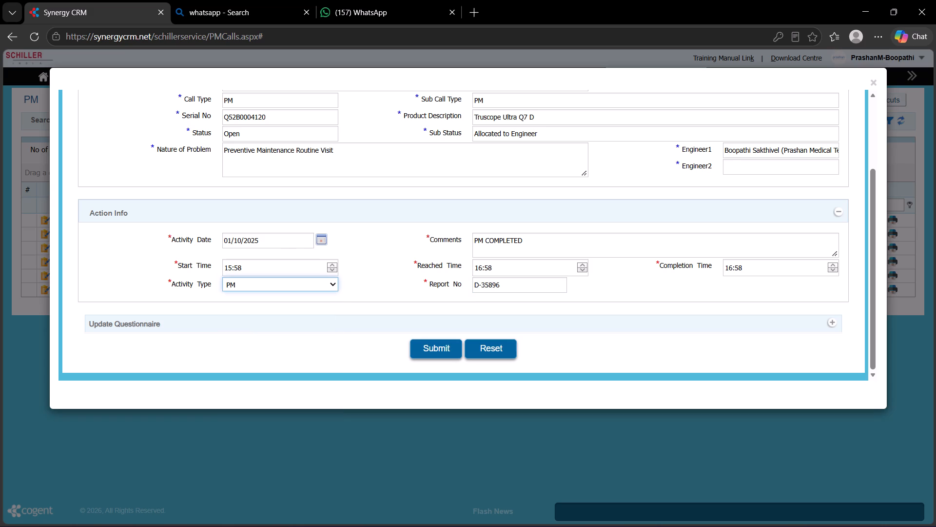
pyautogui.click(833, 323)
pyautogui.scroll(-3, 582, 286)
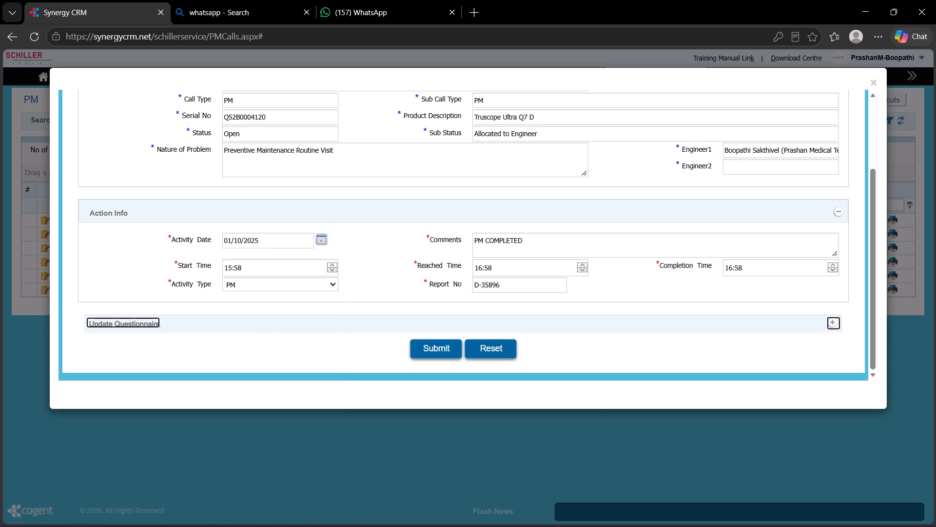
pyautogui.scroll(-3, 643, 289)
pyautogui.click(834, 322)
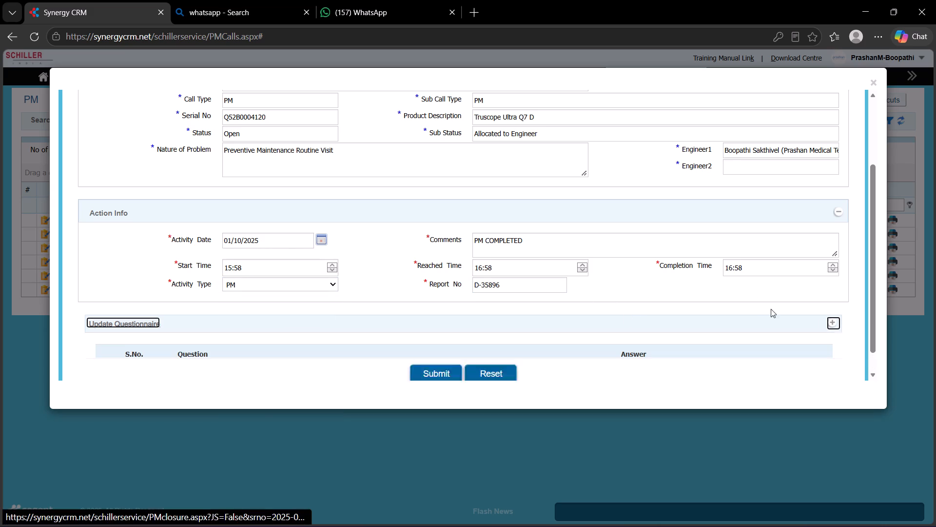
pyautogui.scroll(-2, 707, 281)
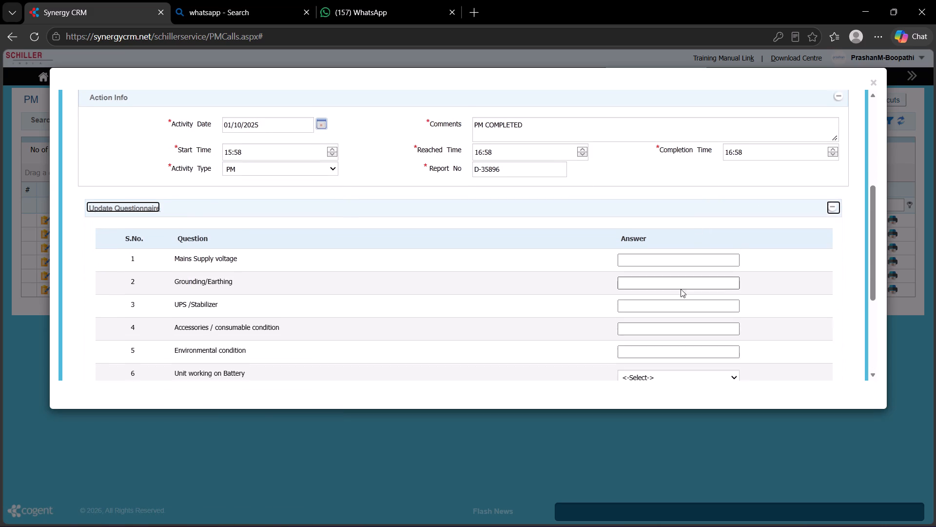
pyautogui.click(679, 255)
pyautogui.click(668, 332)
pyautogui.click(667, 274)
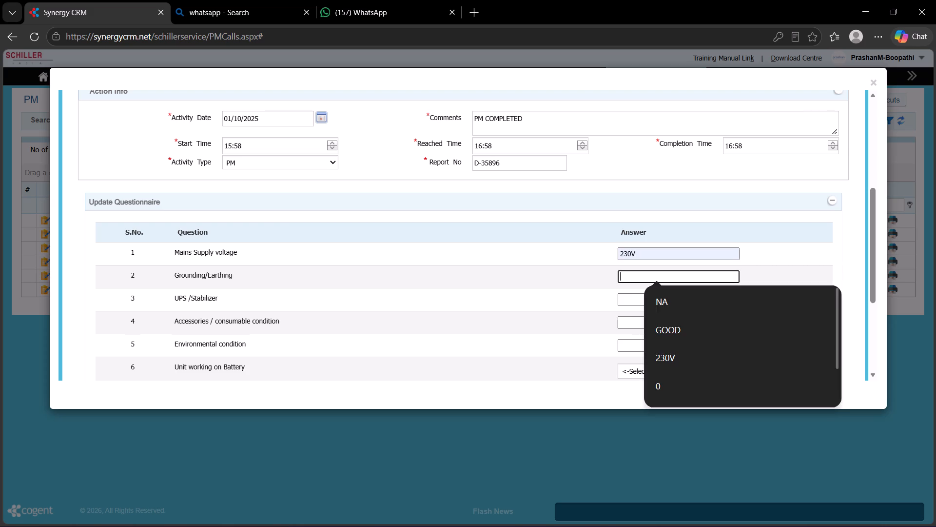
pyautogui.click(664, 380)
pyautogui.click(667, 301)
pyautogui.click(689, 320)
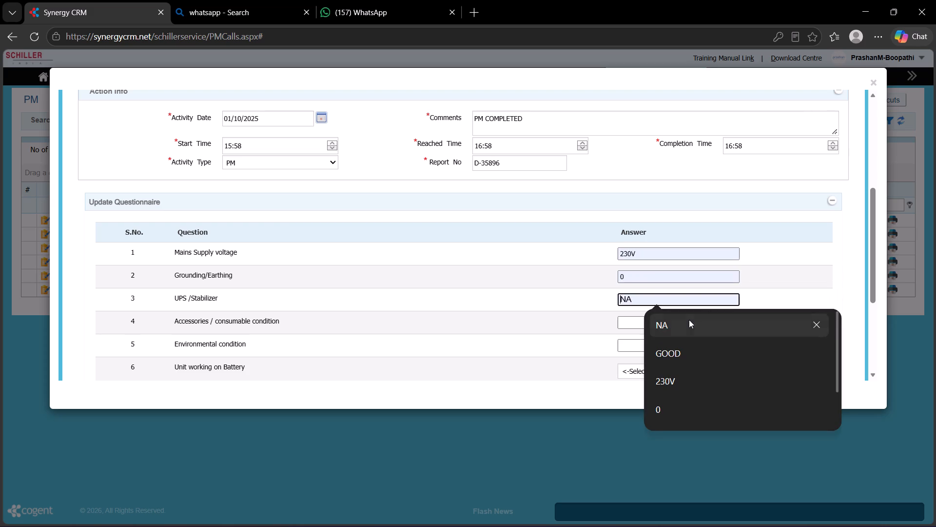
pyautogui.click(669, 326)
pyautogui.click(632, 320)
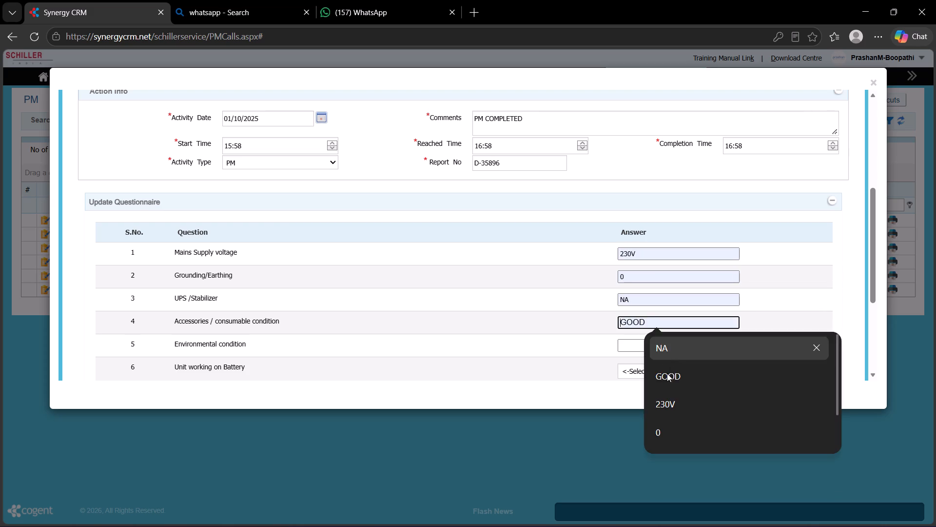
pyautogui.click(665, 376)
pyautogui.click(645, 339)
pyautogui.click(686, 399)
# Answer unit working on battery with Yes, parameter and sample reading with NA, and controls and settings with YES.
pyautogui.scroll(-3, 658, 340)
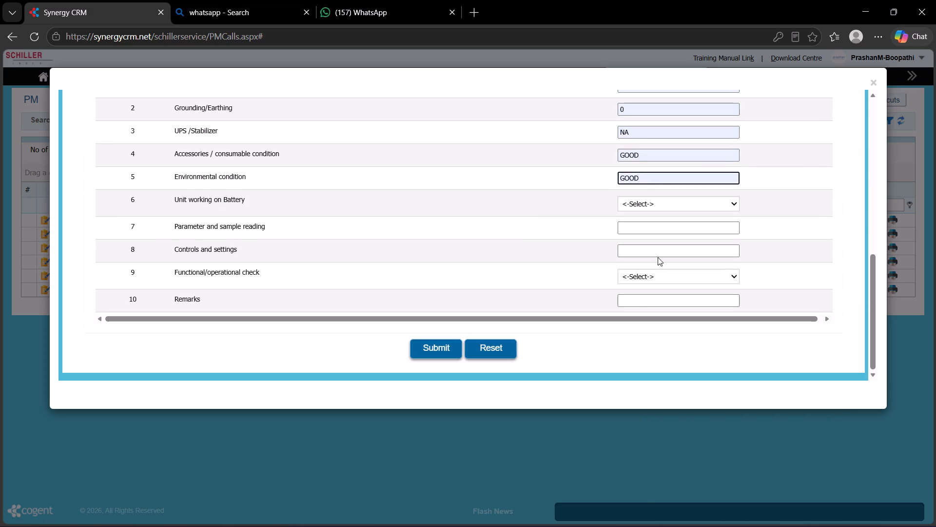
pyautogui.click(654, 207)
pyautogui.click(665, 238)
pyautogui.click(662, 231)
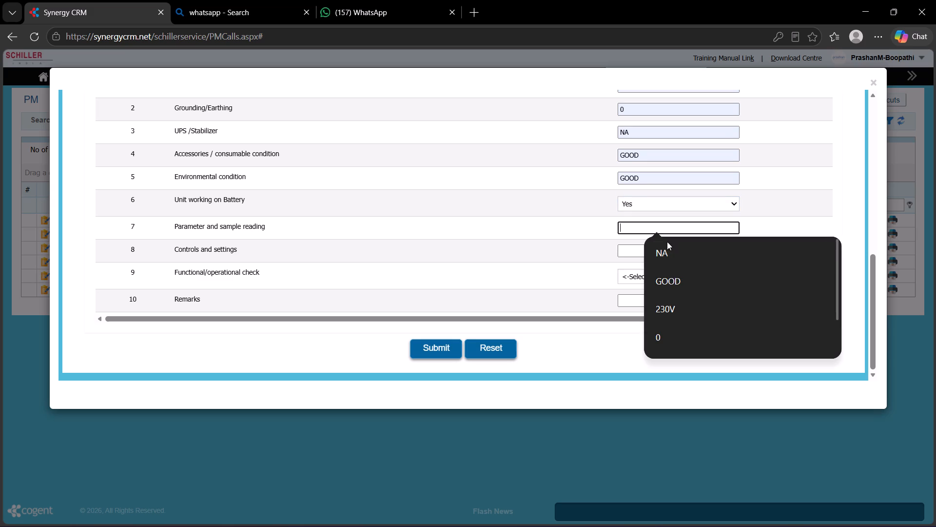
pyautogui.click(677, 249)
pyautogui.click(661, 249)
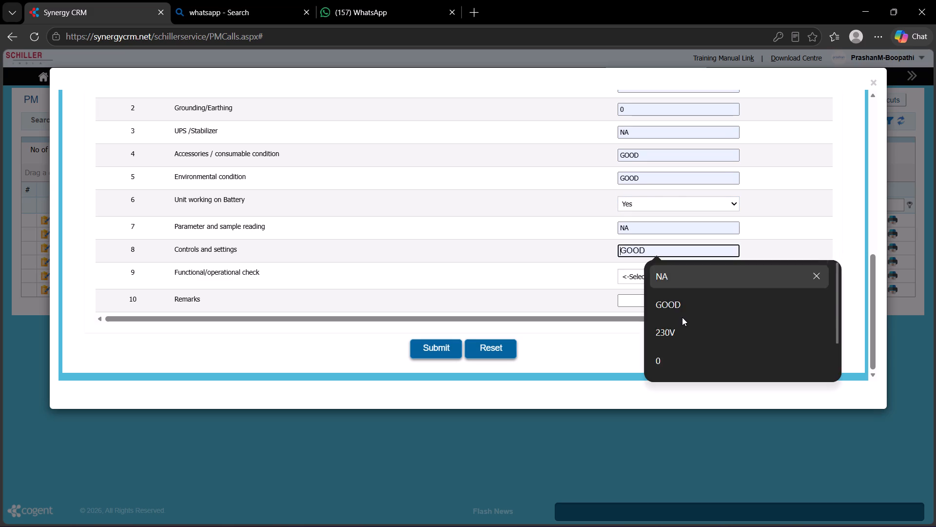
pyautogui.scroll(-4, 682, 317)
pyautogui.click(672, 334)
# Set the functional/operational check to OK and remarks to CALL COMPLETED, and submit the closure for serial Q52B0004120.
pyautogui.click(650, 269)
pyautogui.click(650, 276)
pyautogui.click(651, 273)
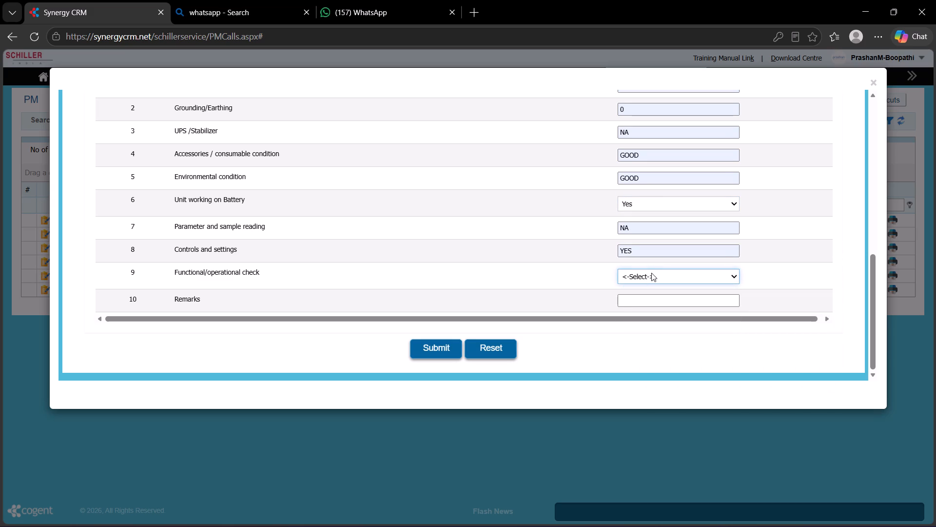
pyautogui.click(646, 306)
pyautogui.click(648, 299)
pyautogui.scroll(-5, 667, 357)
pyautogui.click(672, 413)
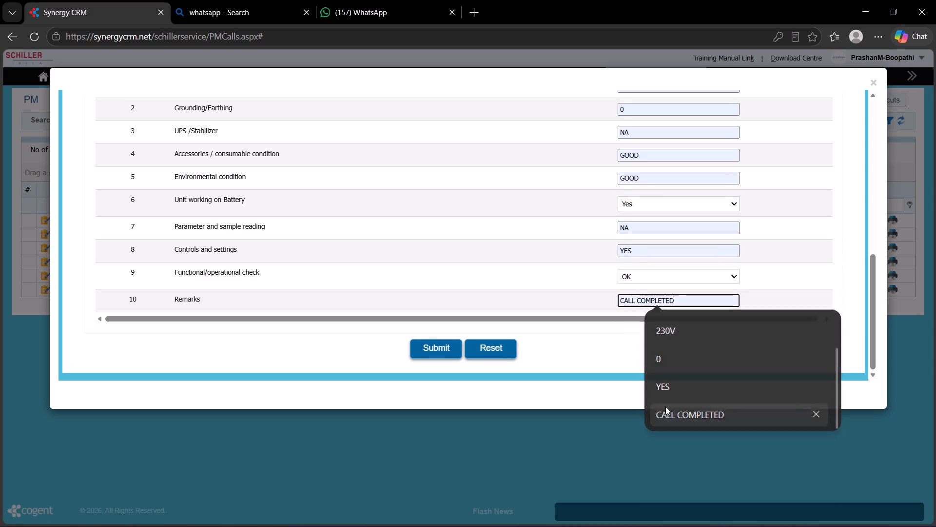
pyautogui.click(431, 346)
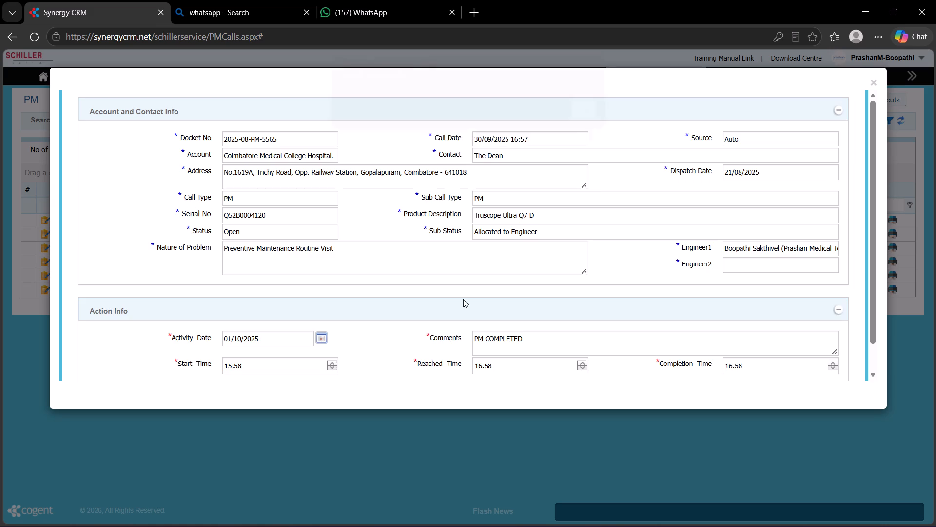
pyautogui.click(579, 126)
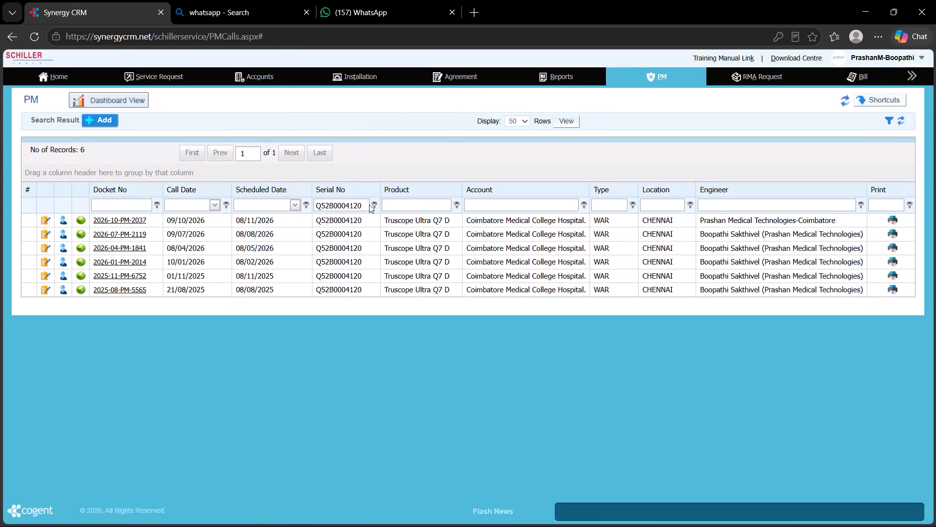
# Change the PM list's serial number filter to Q52B0004121.
pyautogui.click(364, 204)
pyautogui.press('BackSpace')
pyautogui.press('1')
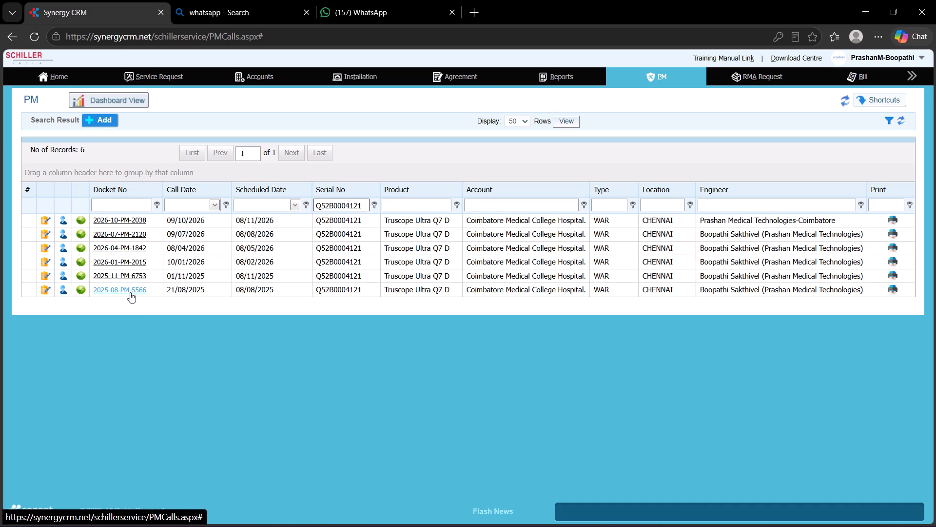
# Open docket 2025-08-PM-5566 for modification and bring up the calendar for its call date.
pyautogui.click(130, 292)
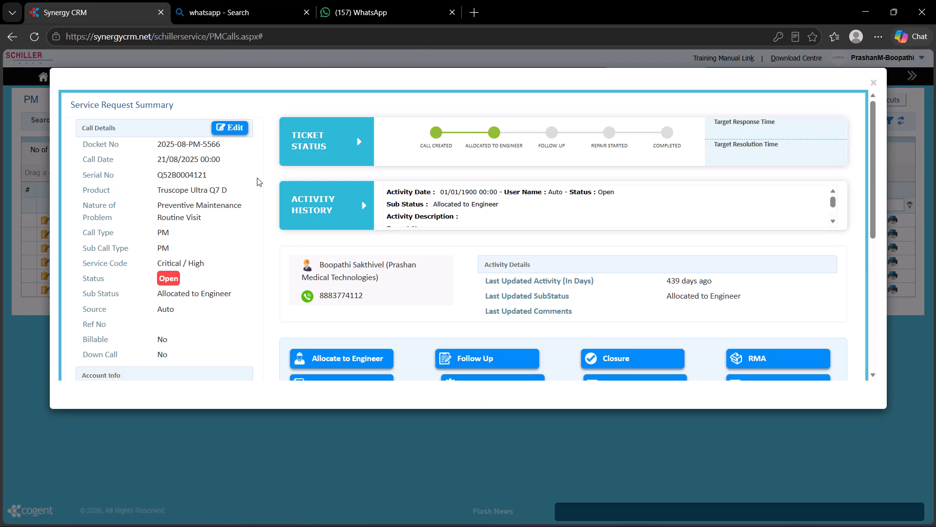
pyautogui.click(233, 122)
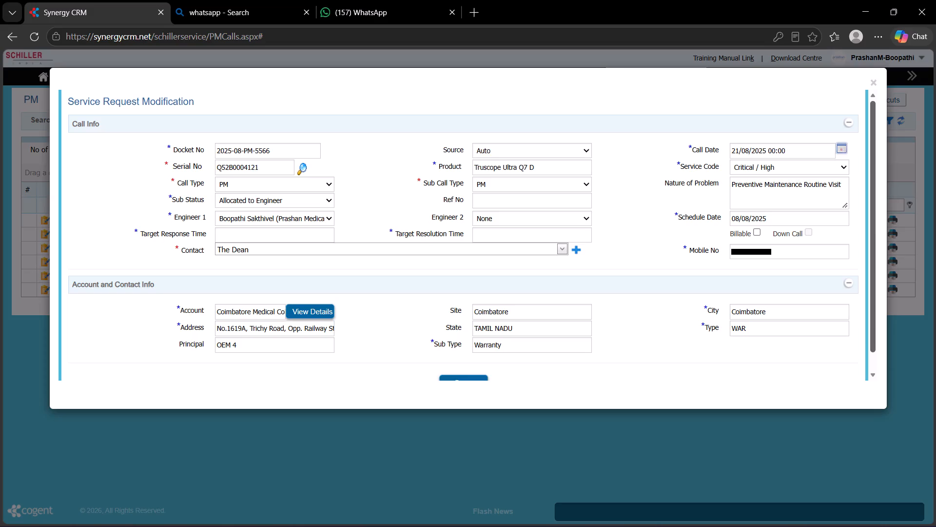
pyautogui.click(839, 148)
pyautogui.click(799, 163)
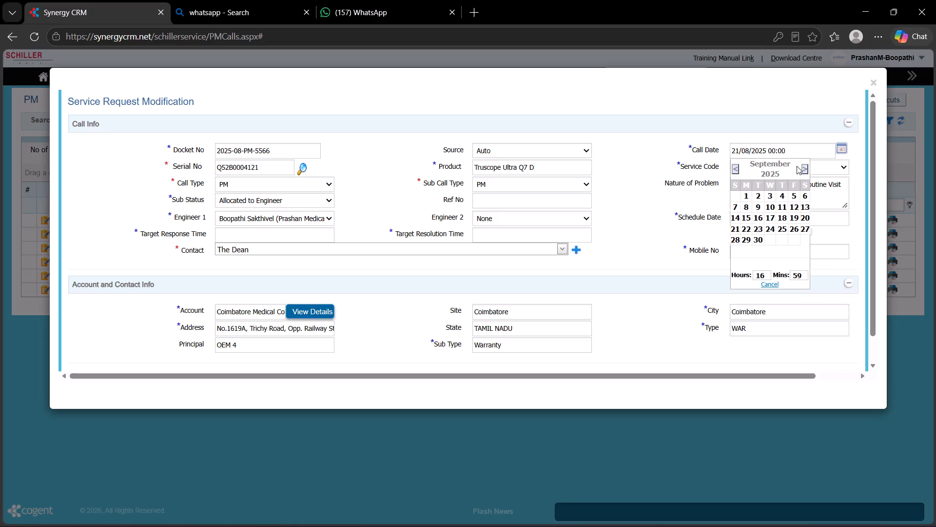
pyautogui.click(757, 240)
pyautogui.scroll(-4, 731, 236)
pyautogui.click(479, 368)
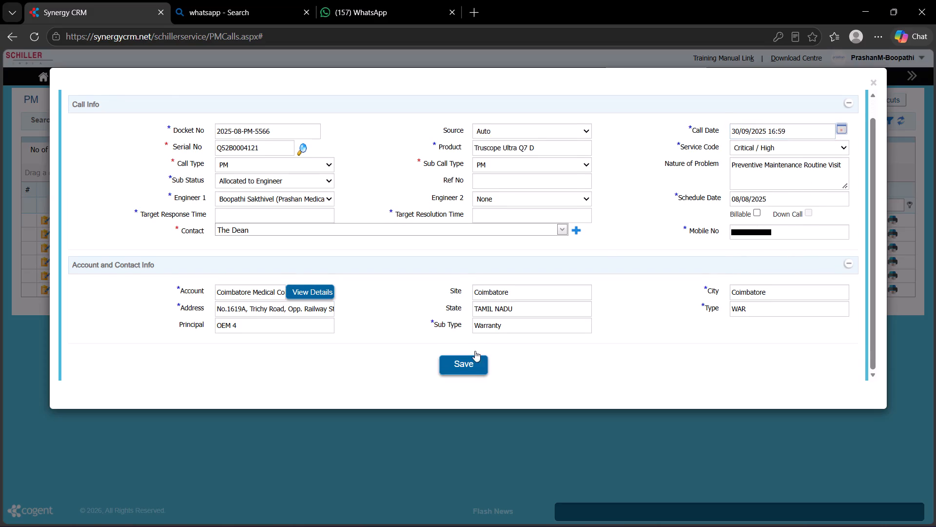
pyautogui.scroll(-2, 449, 354)
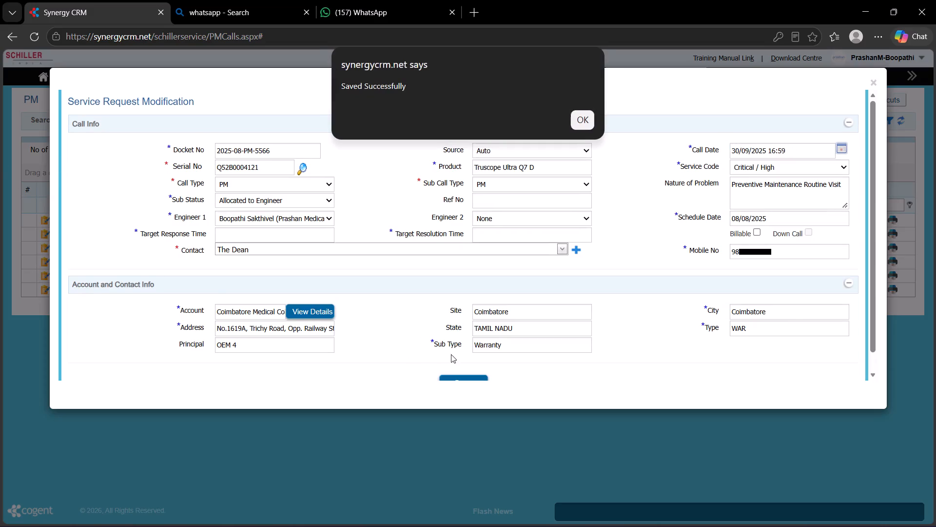
pyautogui.scroll(-1, 451, 354)
pyautogui.click(580, 116)
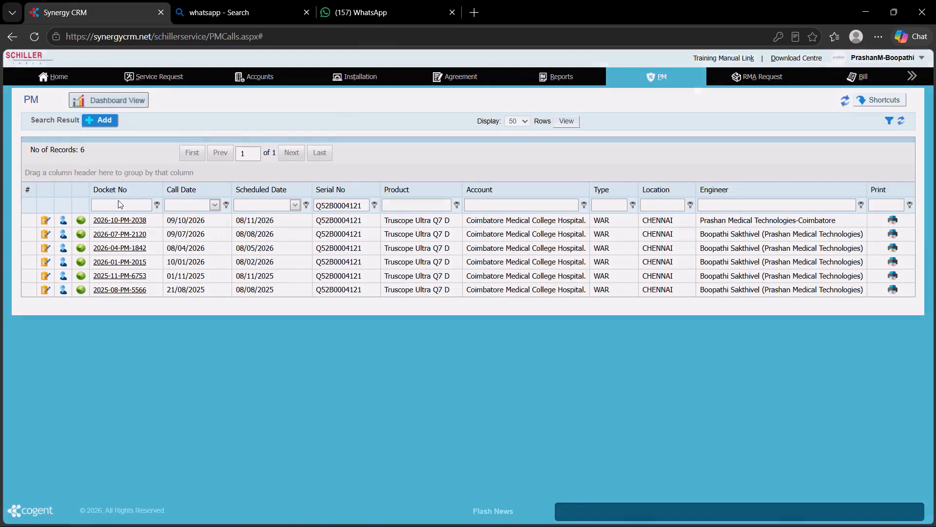
pyautogui.click(130, 290)
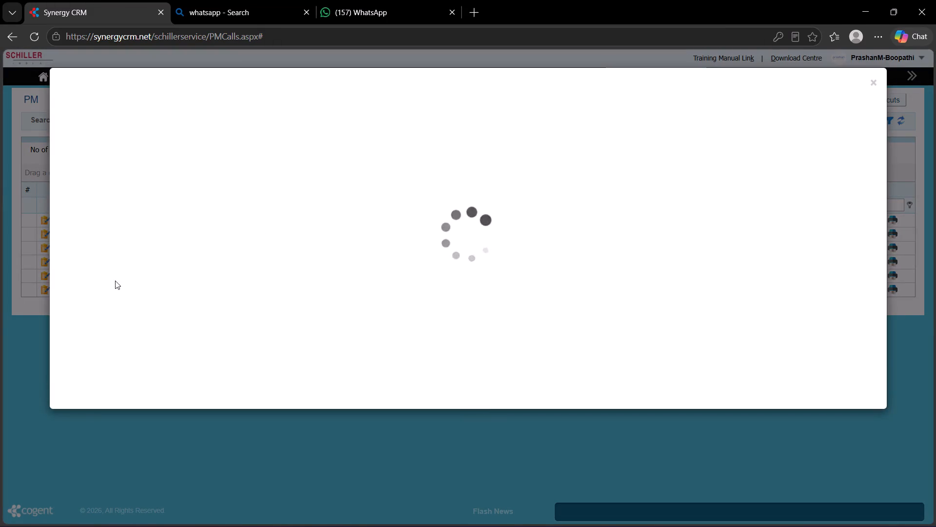
pyautogui.scroll(-4, 399, 297)
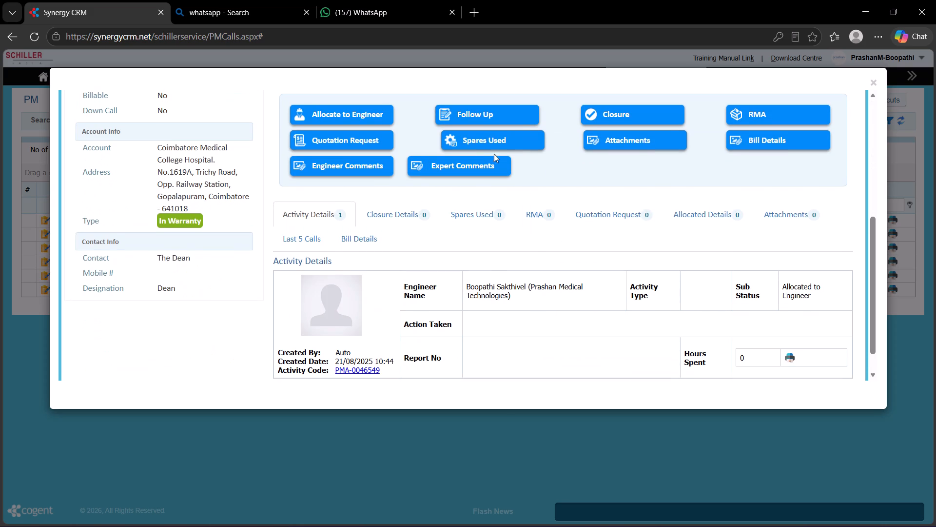
pyautogui.click(636, 146)
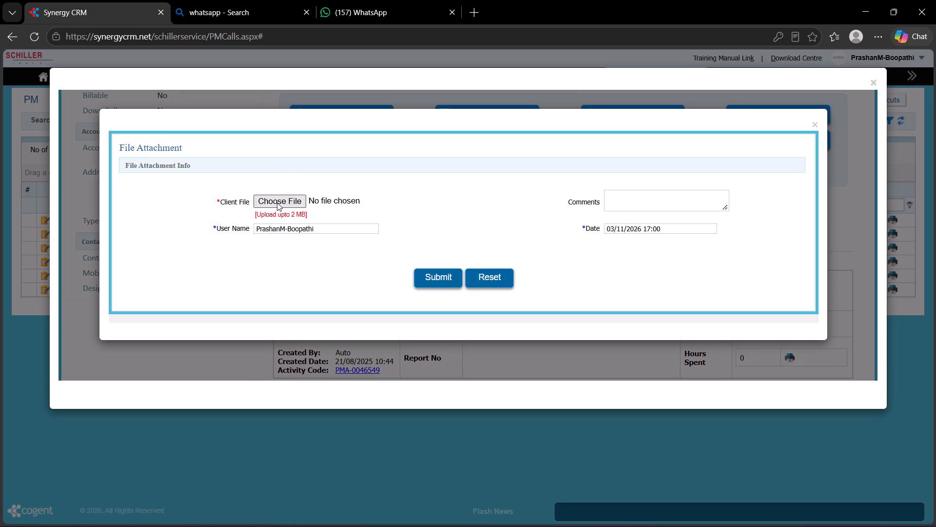
pyautogui.click(277, 203)
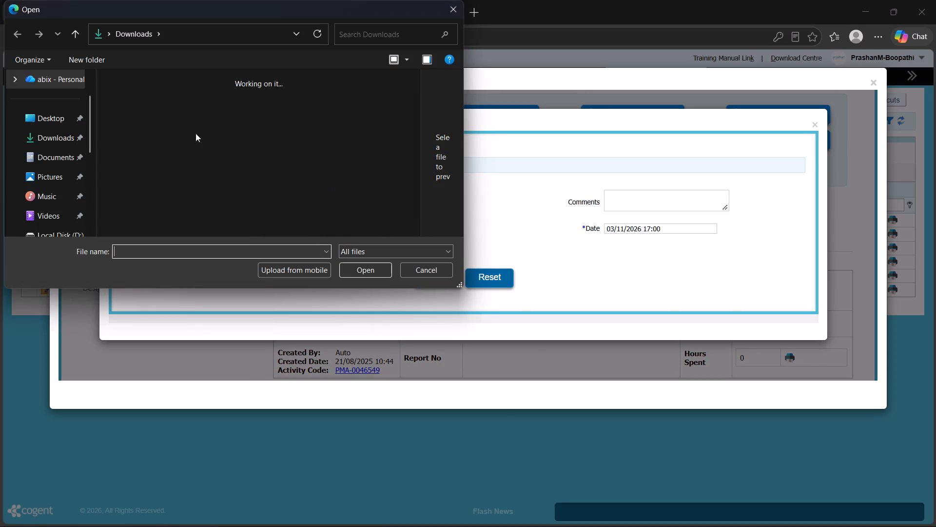
pyautogui.click(137, 134)
pyautogui.click(365, 271)
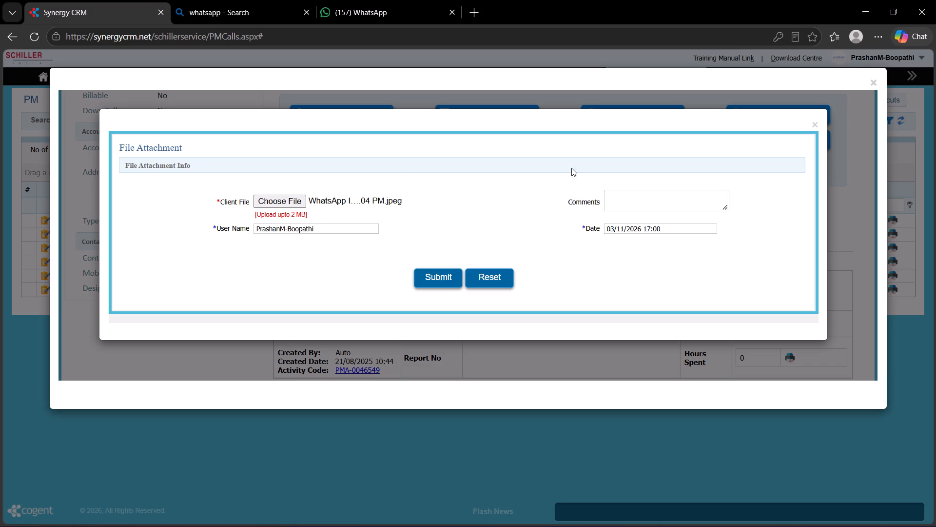
pyautogui.click(430, 275)
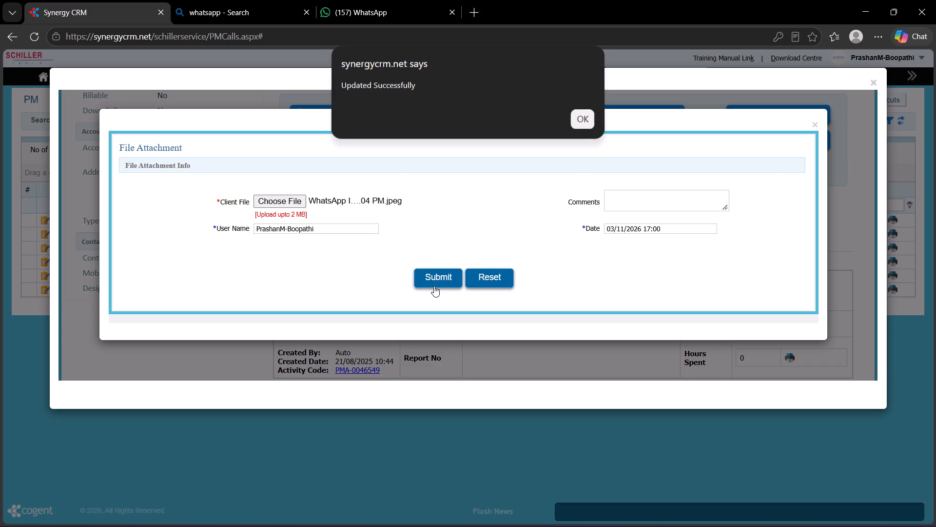
pyautogui.click(581, 133)
pyautogui.click(582, 123)
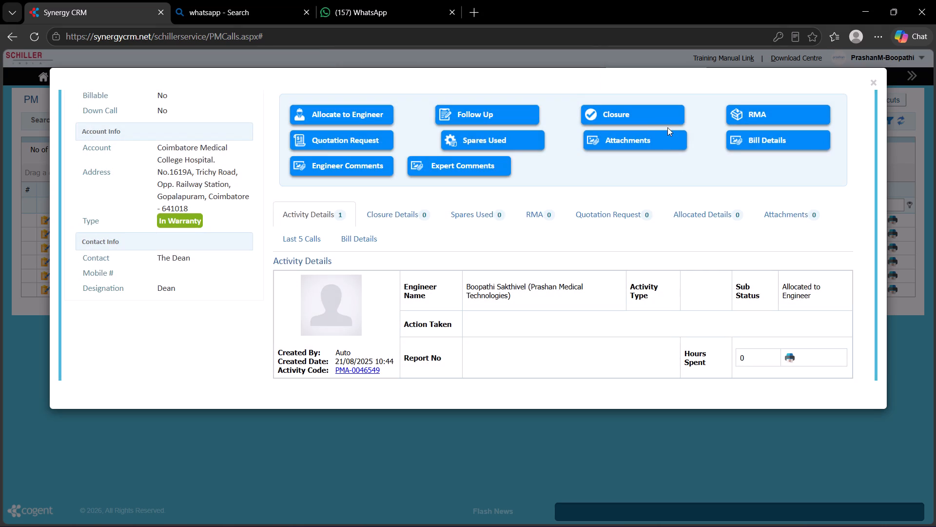
pyautogui.click(648, 117)
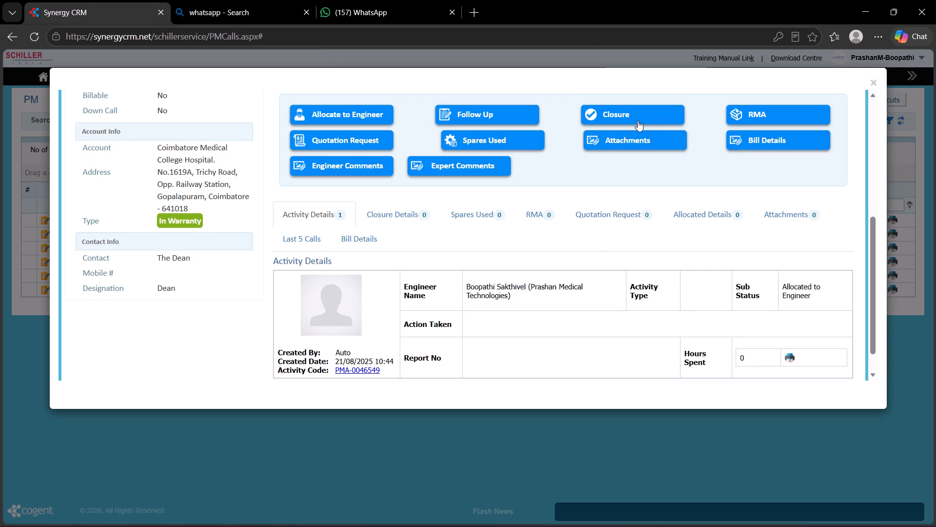
pyautogui.click(627, 118)
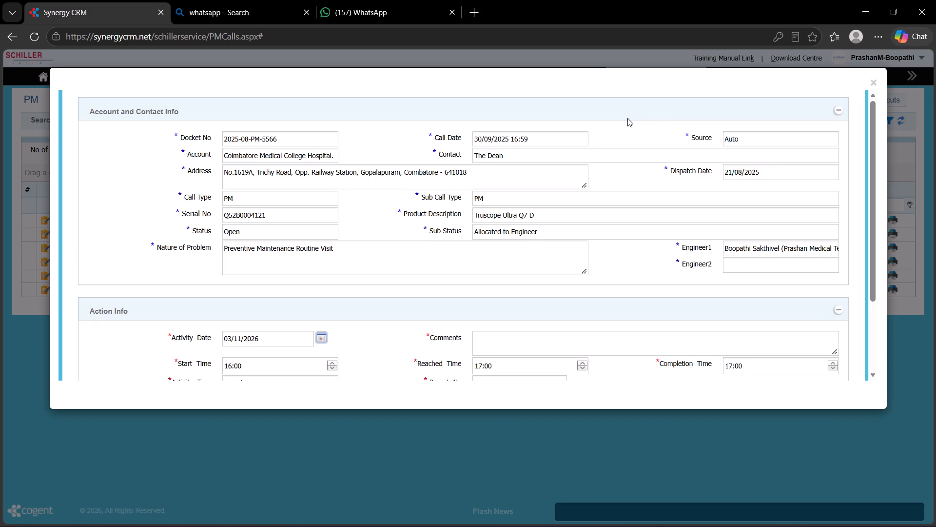
pyautogui.scroll(-2, 445, 228)
pyautogui.click(317, 238)
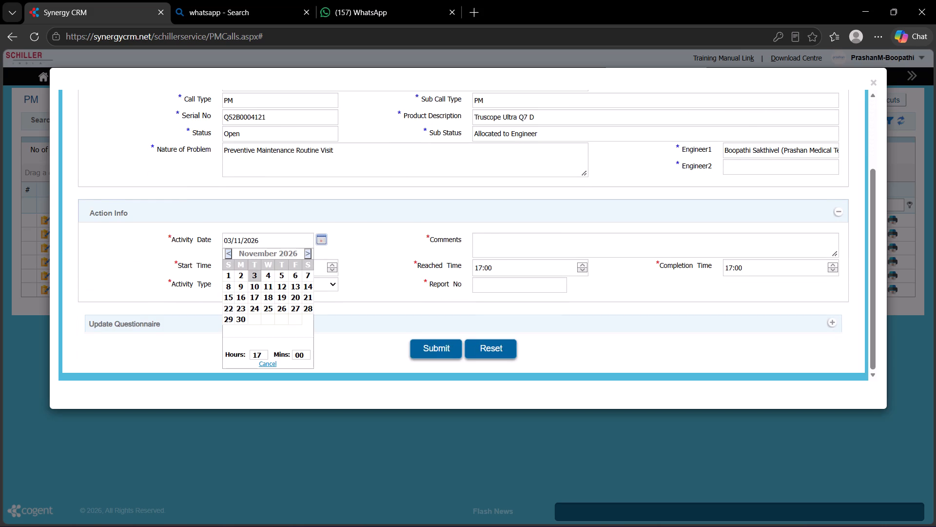
pyautogui.tripleClick(228, 255)
pyautogui.tripleClick(228, 255)
pyautogui.tripleClick(228, 255)
pyautogui.click(228, 255)
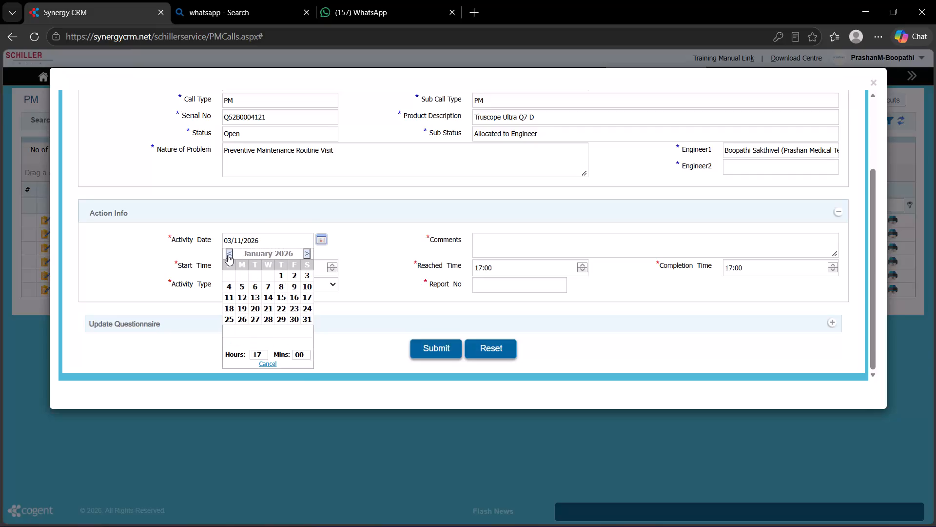
# In the closure form for serial Q52B0004121, enter activity date 01/10/2025, activity type PM, comments PM COMPLETED and copied report number D-35896.
pyautogui.tripleClick(228, 255)
pyautogui.click(228, 255)
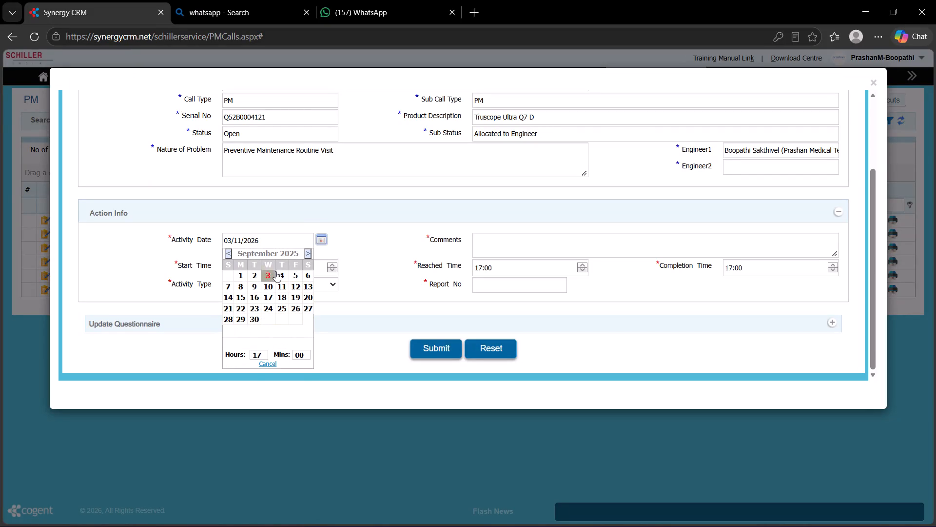
pyautogui.click(308, 251)
pyautogui.click(266, 275)
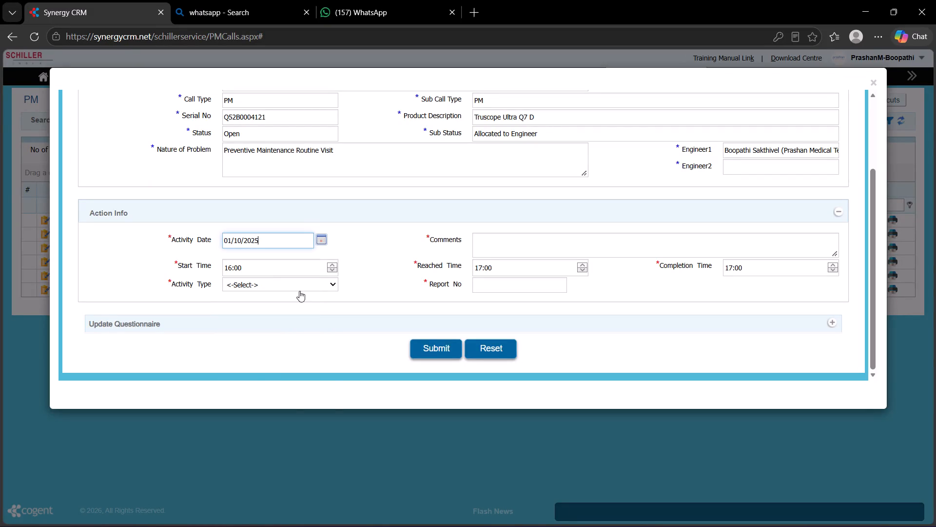
pyautogui.click(262, 286)
pyautogui.click(257, 369)
pyautogui.click(489, 255)
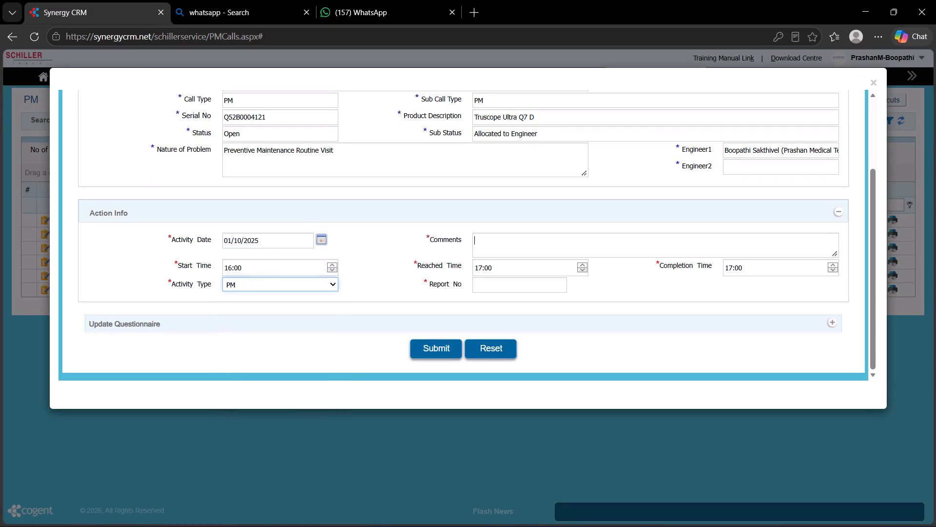
pyautogui.write('PM COMPLETED')
pyautogui.click(511, 284)
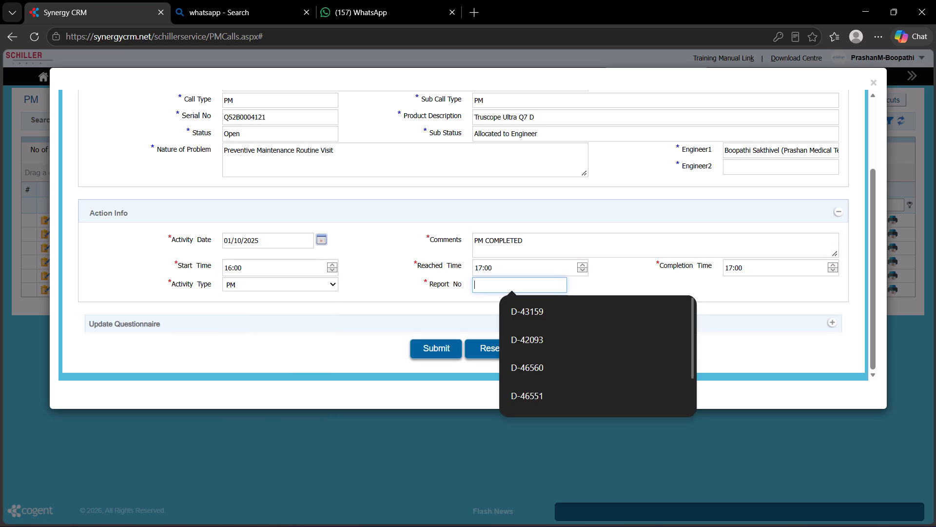
pyautogui.hotkey('ctrl', 'v')
# Expand docket 2025-08-PM-5566's questionnaire and answer mains supply 230V, grounding 0, UPS/stabilizer NA, accessories GOOD and environmental condition GOOD.
pyautogui.click(833, 324)
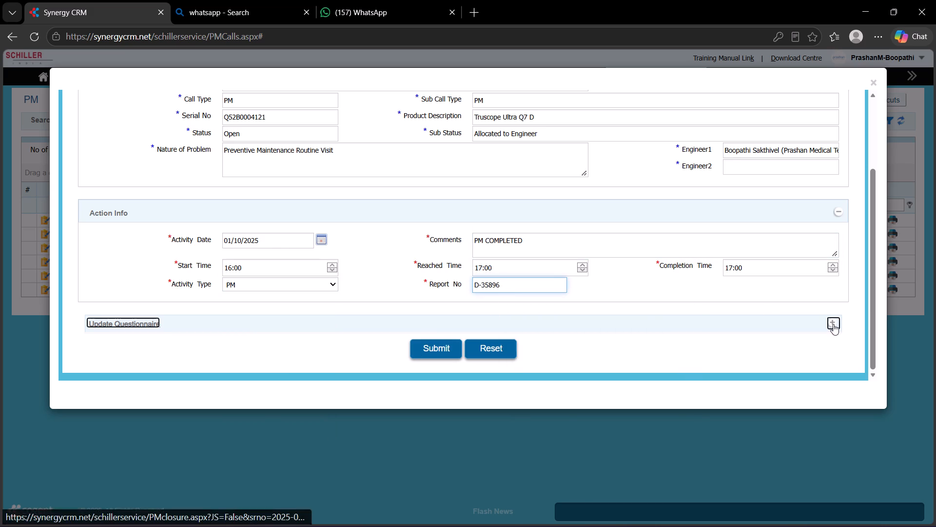
pyautogui.scroll(-2, 530, 289)
pyautogui.click(654, 253)
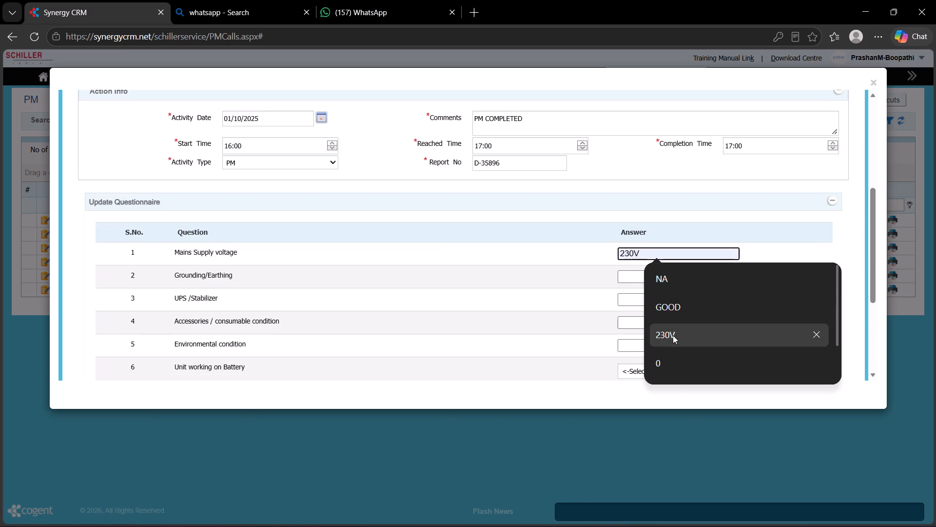
pyautogui.click(673, 335)
pyautogui.scroll(-3, 634, 246)
pyautogui.click(641, 110)
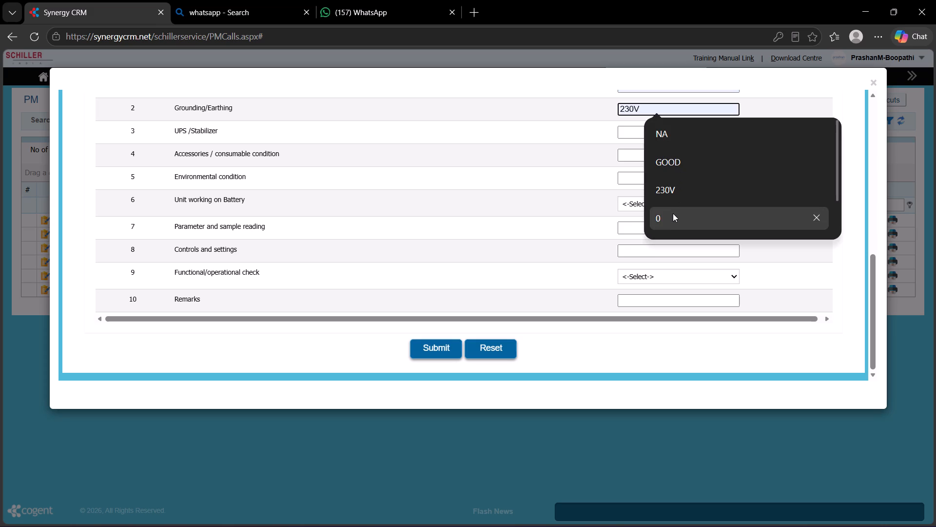
pyautogui.click(673, 214)
pyautogui.click(656, 120)
pyautogui.click(656, 130)
pyautogui.click(676, 161)
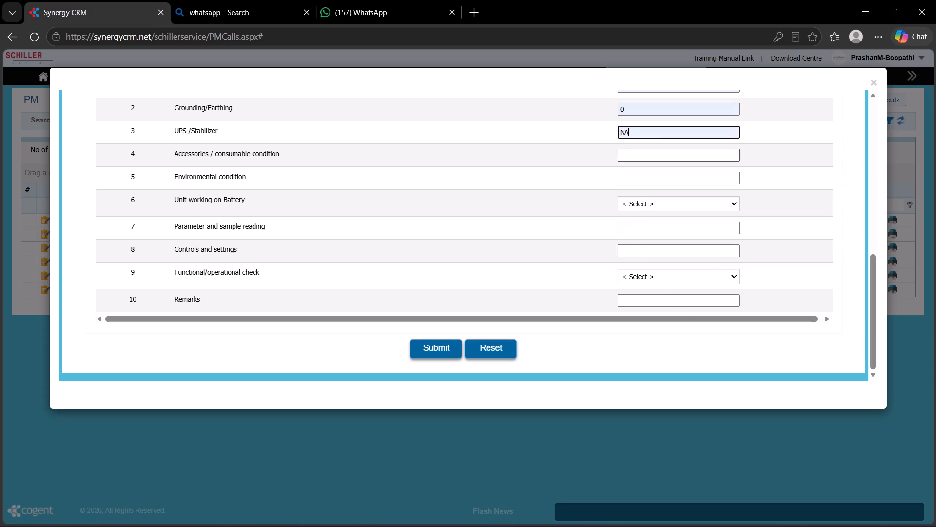
pyautogui.click(647, 157)
pyautogui.click(670, 207)
pyautogui.click(679, 210)
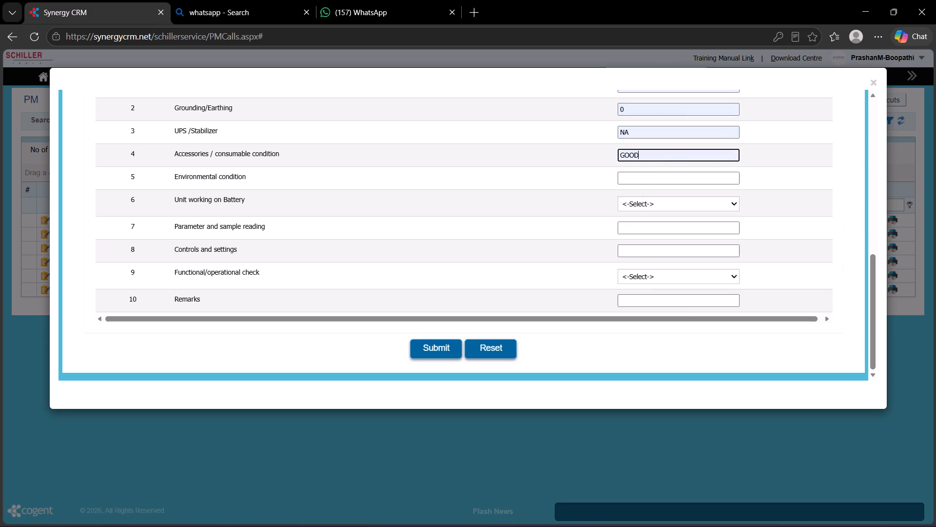
pyautogui.click(640, 179)
pyautogui.click(683, 227)
# Answer unit working on battery with Yes, parameter and sample reading with NA, and controls and settings with YES.
pyautogui.click(643, 201)
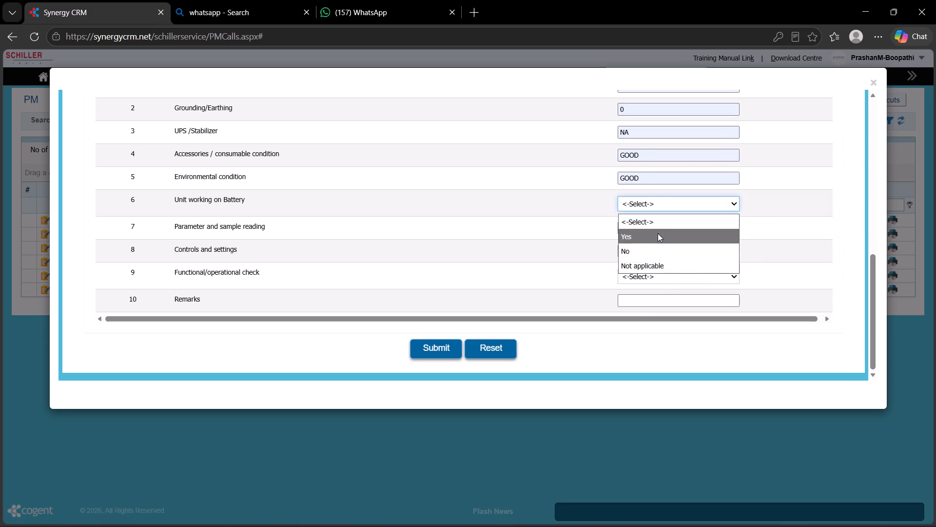
pyautogui.click(658, 233)
pyautogui.click(645, 229)
pyautogui.click(667, 251)
pyautogui.click(663, 255)
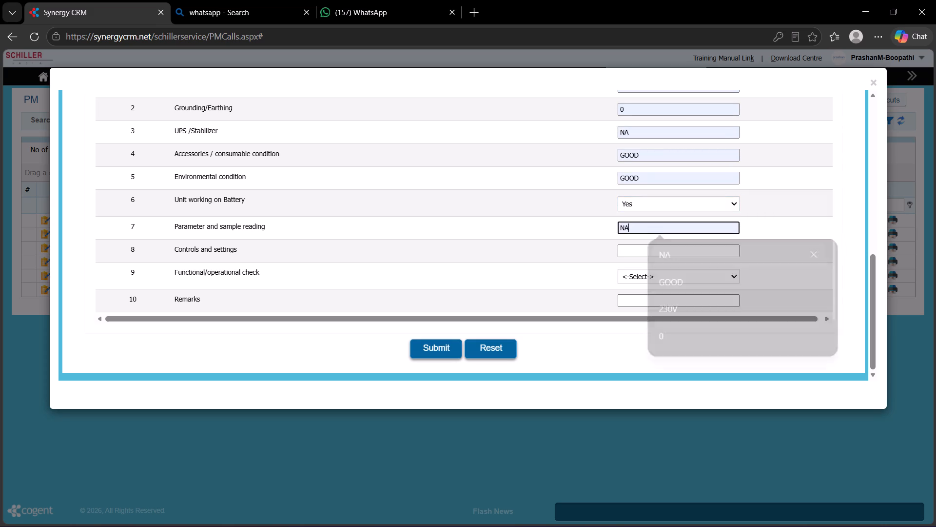
pyautogui.click(637, 254)
pyautogui.scroll(-3, 667, 308)
pyautogui.click(669, 338)
# Set the functional/operational check to OK and remarks to CALL COMPLETED, and submit the closure for serial Q52B0004121.
pyautogui.click(644, 295)
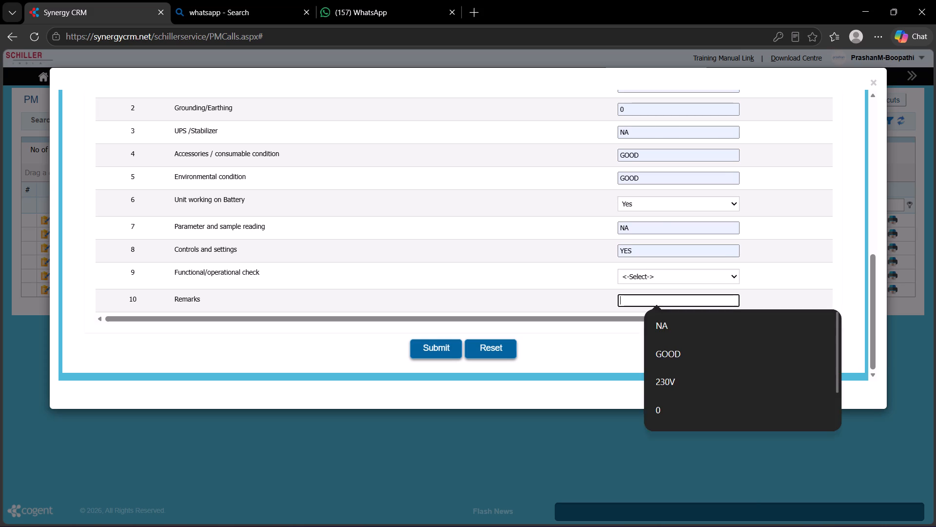
pyautogui.click(648, 277)
pyautogui.doubleClick(648, 277)
pyautogui.click(652, 304)
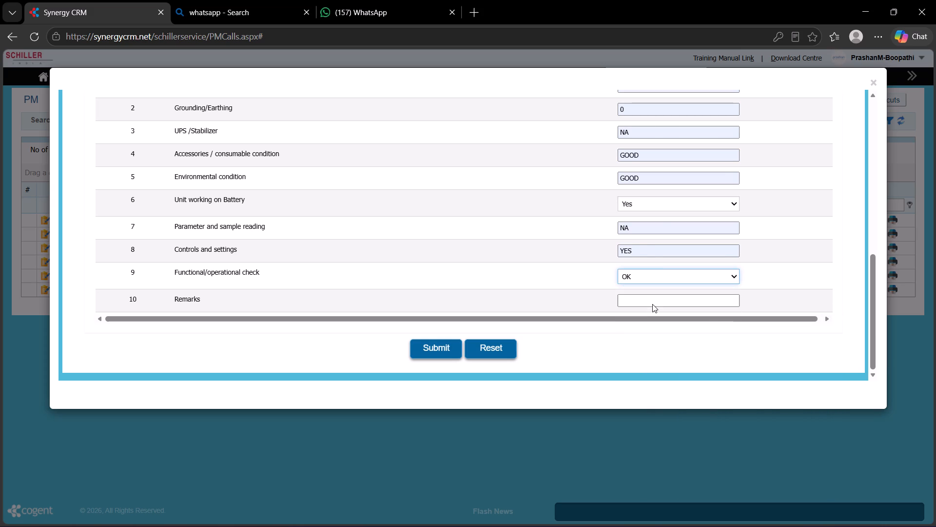
pyautogui.click(653, 302)
pyautogui.scroll(-6, 688, 358)
pyautogui.click(691, 415)
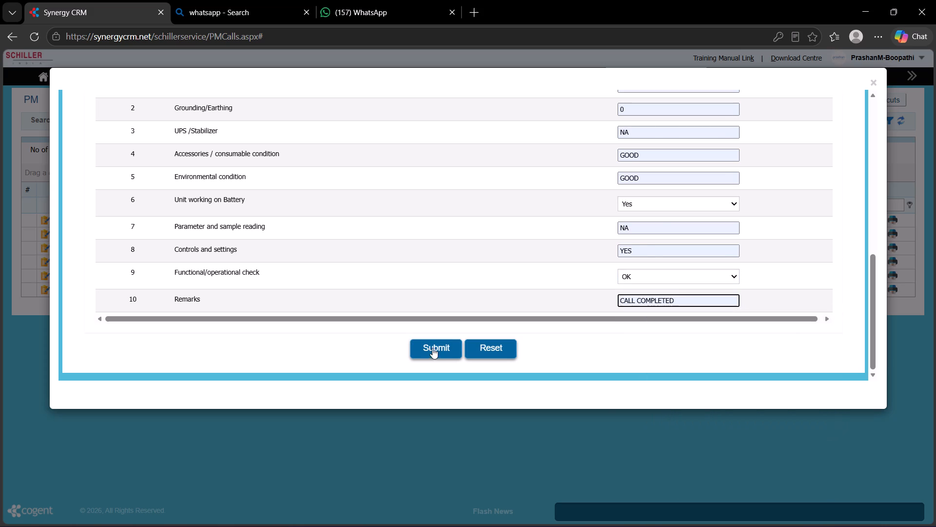
pyautogui.click(439, 351)
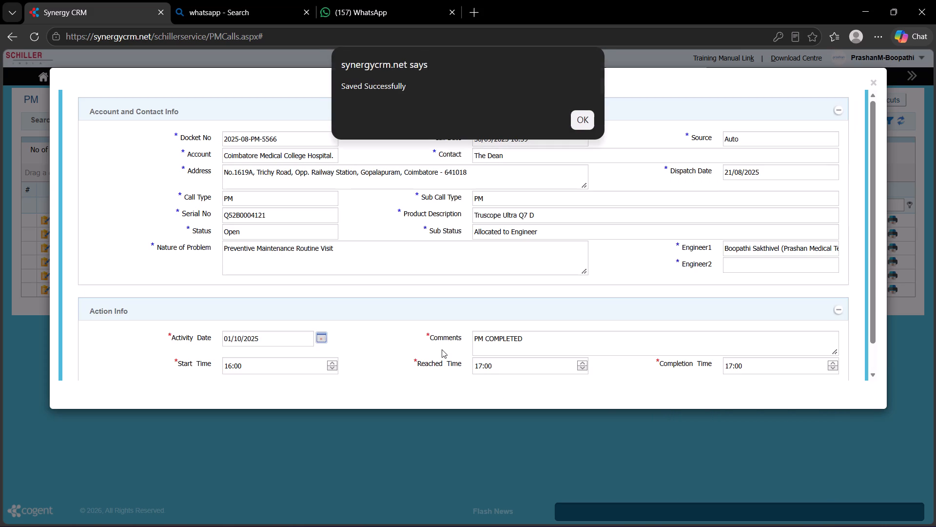
pyautogui.click(575, 121)
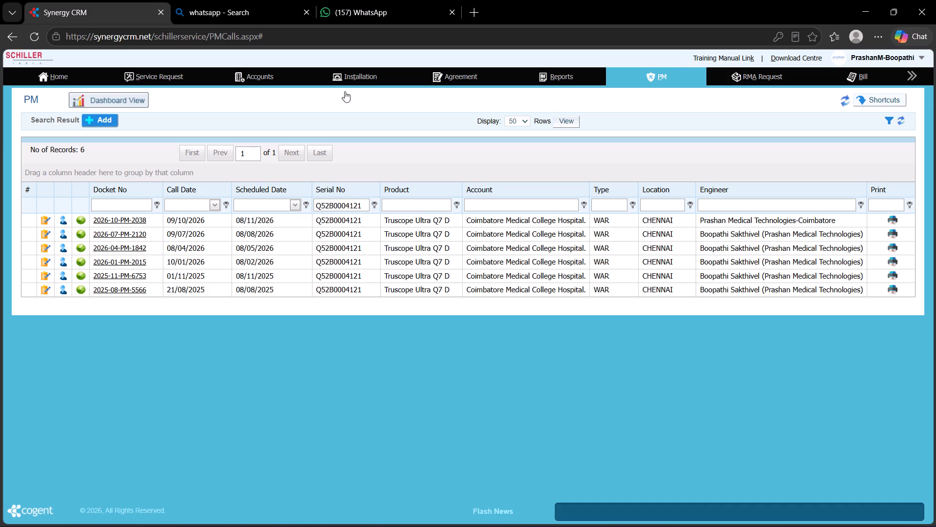
# Filter the PM list by serial number Q52B0004339.
pyautogui.click(365, 205)
pyautogui.press('BackSpace')
pyautogui.press('BackSpace')
pyautogui.press('BackSpace')
pyautogui.press('BackSpace')
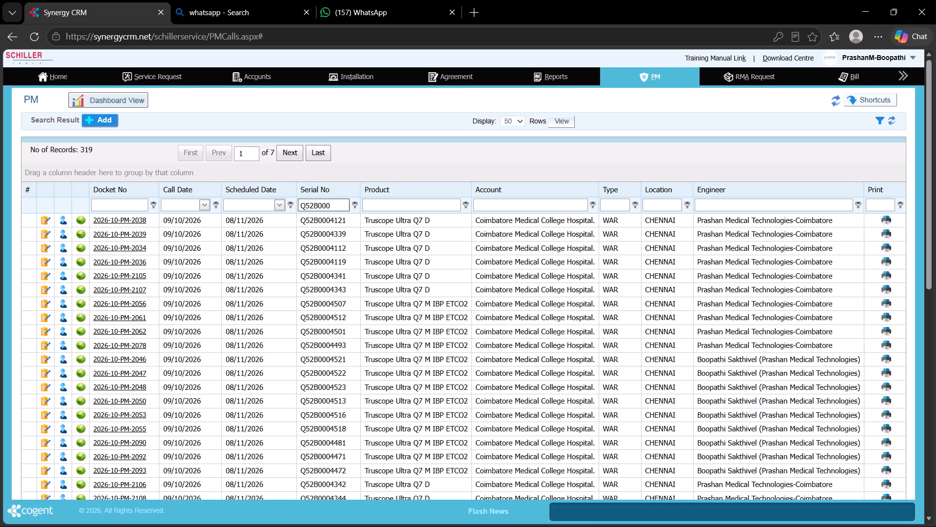
pyautogui.write('43339')
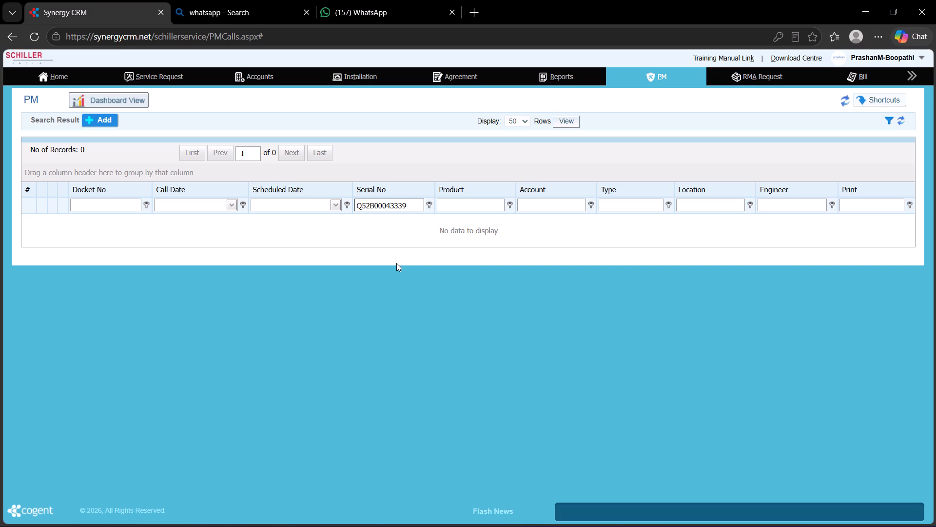
pyautogui.click(399, 205)
pyautogui.press('BackSpace')
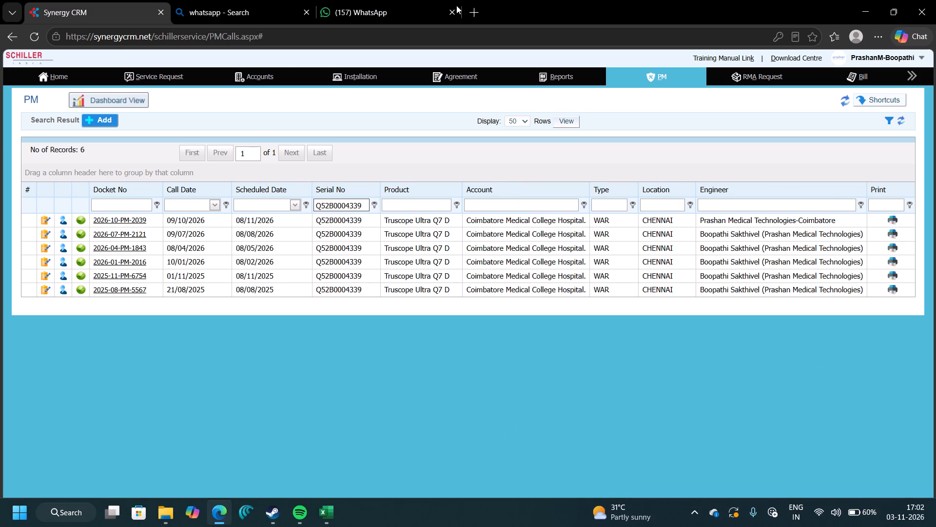
pyautogui.click(127, 292)
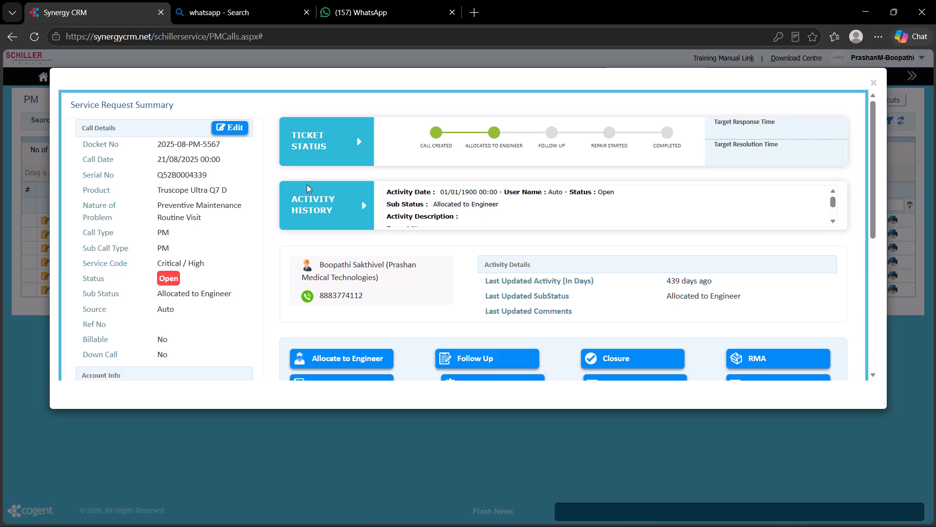
pyautogui.click(240, 123)
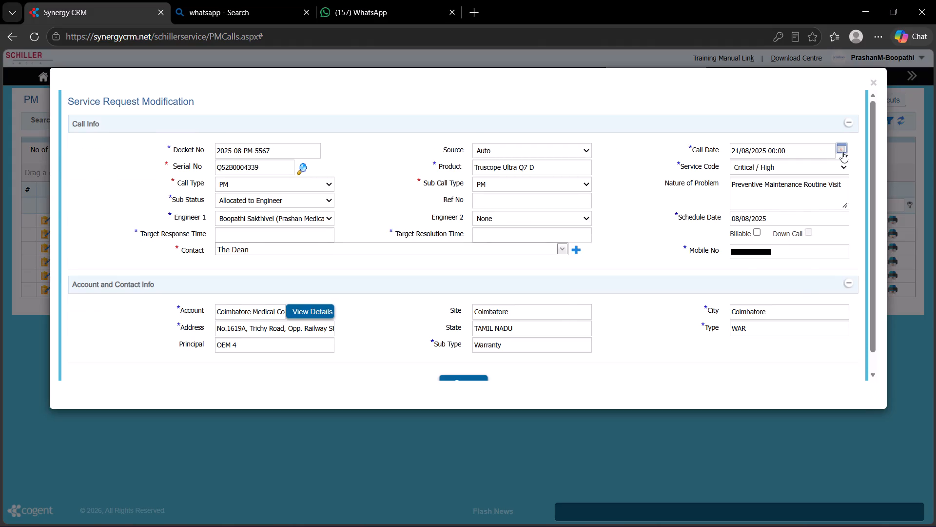
pyautogui.click(842, 151)
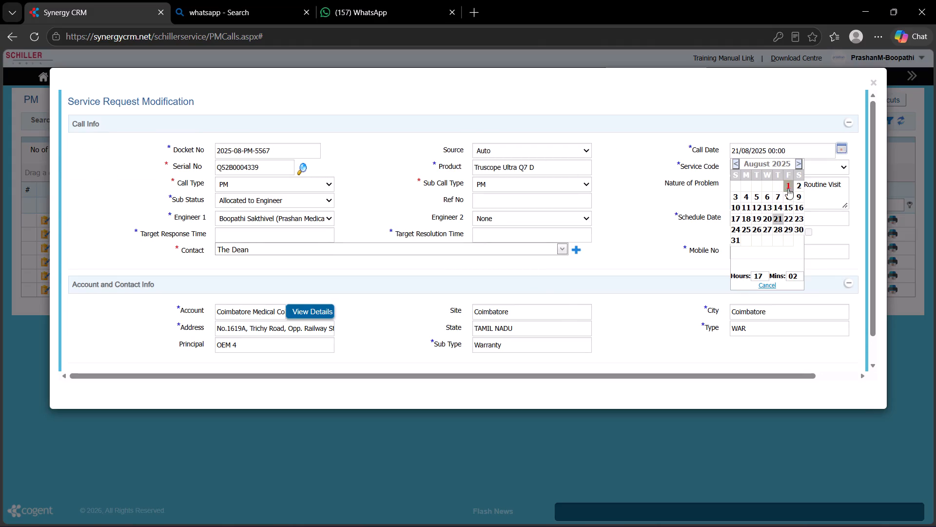
pyautogui.click(796, 166)
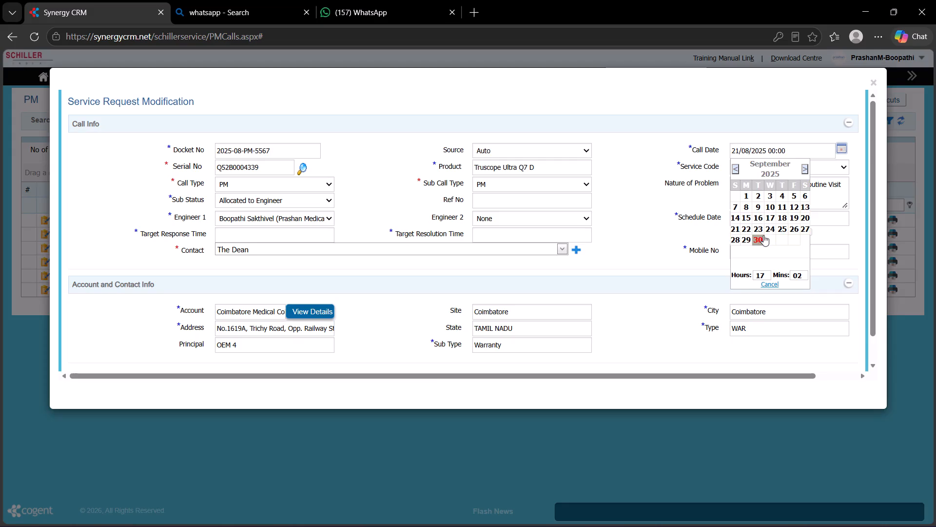
pyautogui.click(762, 235)
pyautogui.scroll(-3, 616, 285)
pyautogui.click(456, 358)
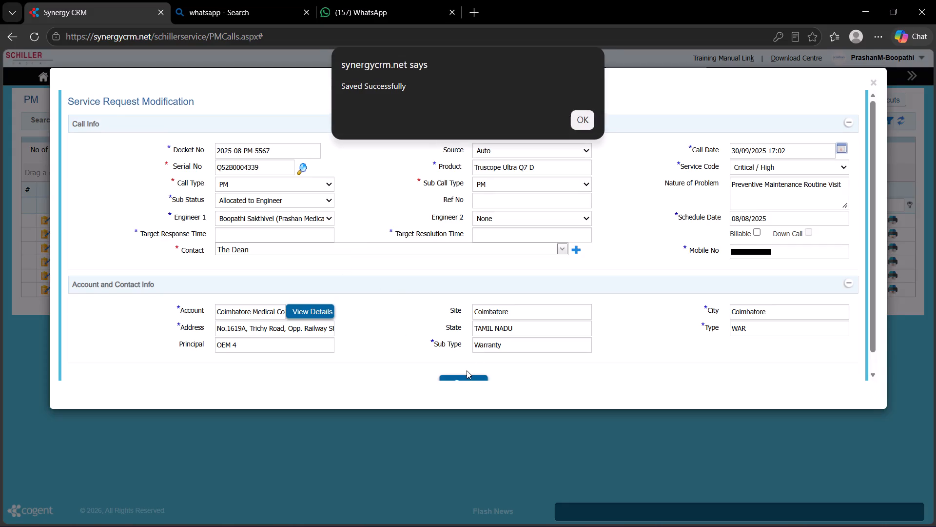
pyautogui.click(464, 375)
pyautogui.click(463, 380)
pyautogui.click(581, 120)
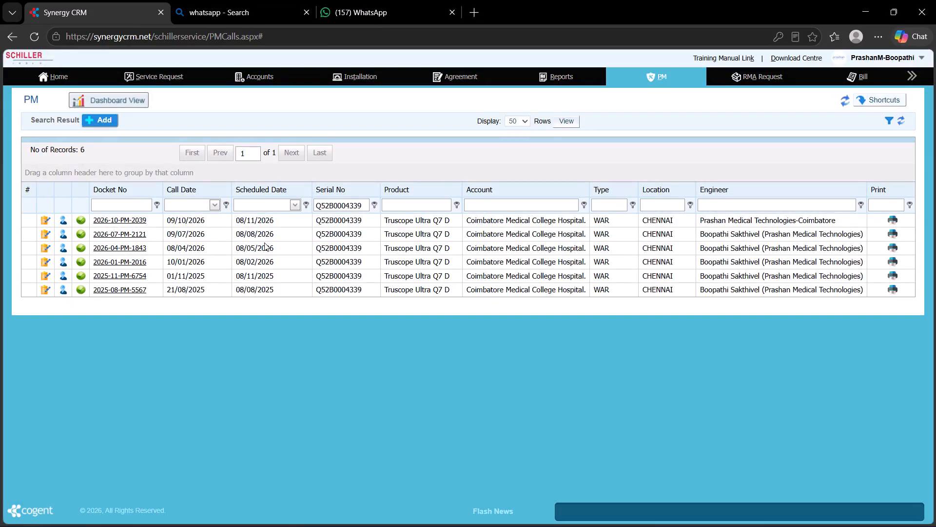
# Open docket 2025-08-PM-5567 and attach the file WhatsApp Image 2026-11-03 at 4.54.04 PM to it.
pyautogui.click(136, 288)
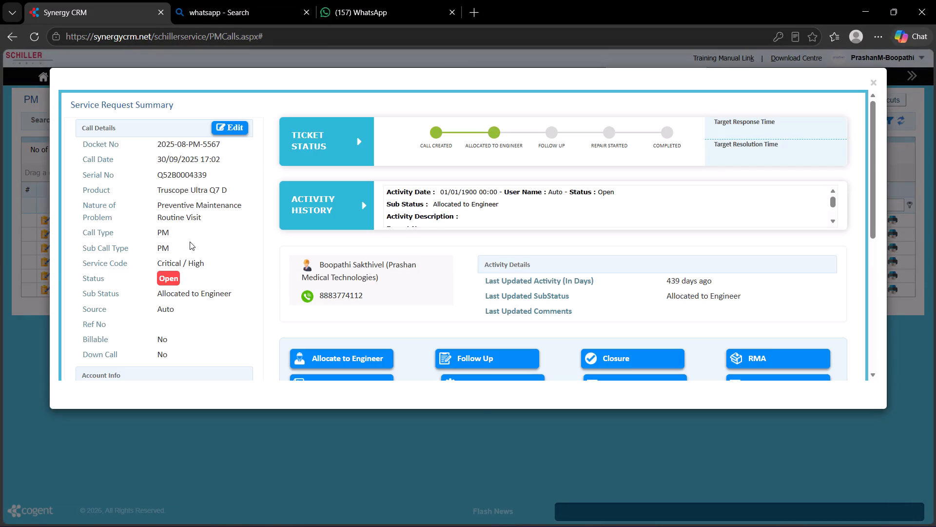
pyautogui.scroll(-4, 355, 315)
pyautogui.scroll(1, 320, 277)
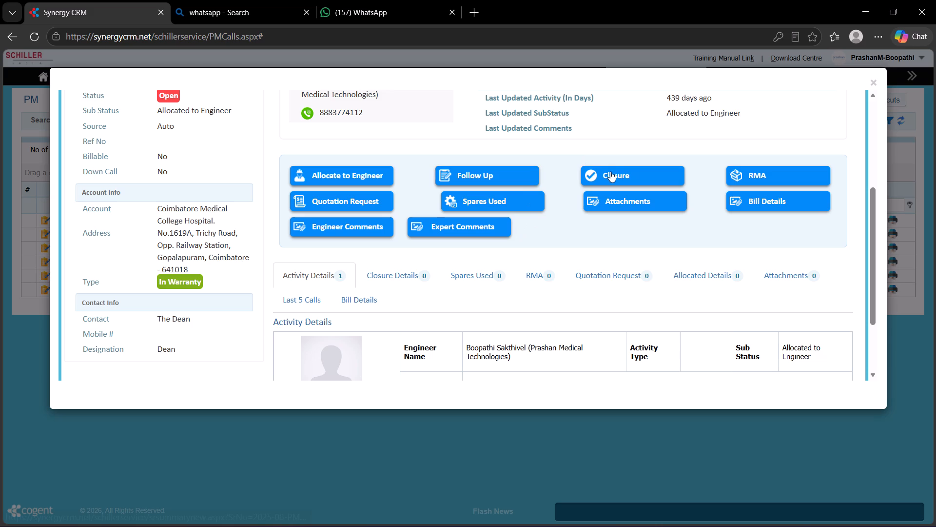
pyautogui.click(594, 197)
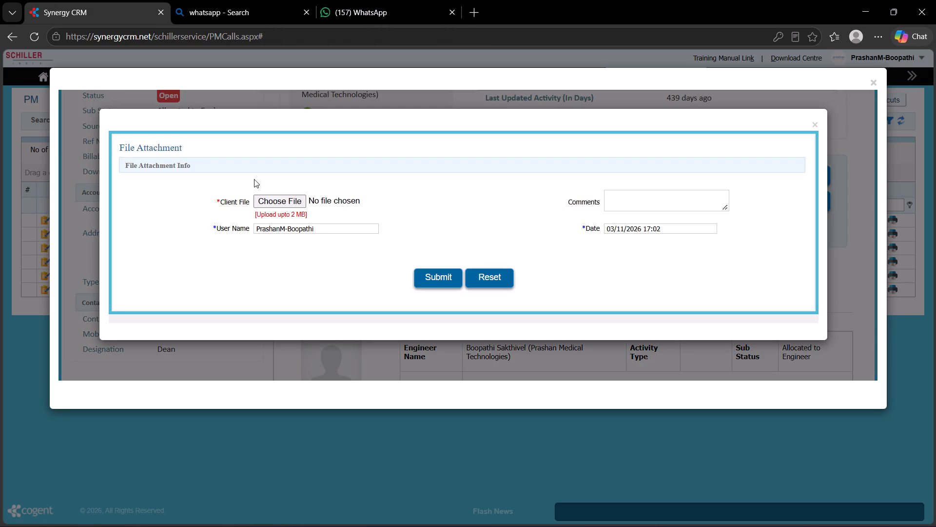
pyautogui.click(274, 202)
pyautogui.click(137, 117)
pyautogui.click(367, 267)
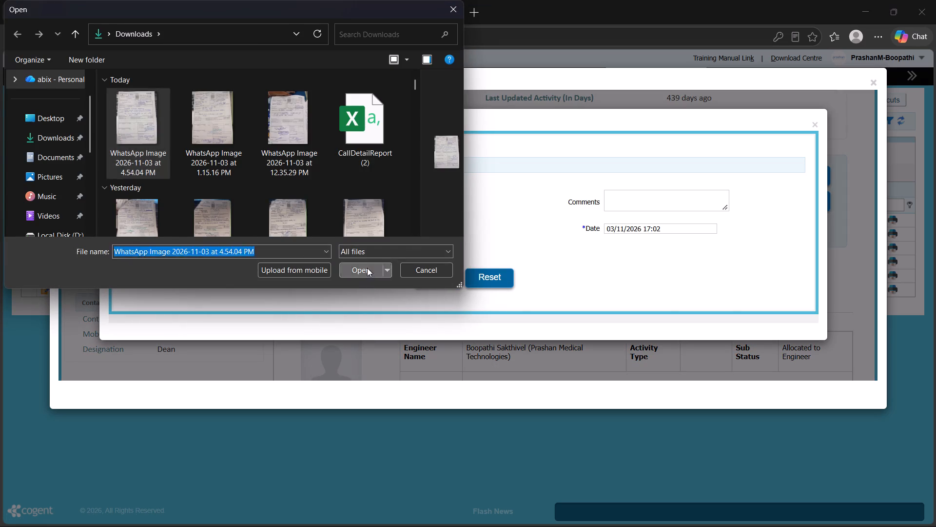
pyautogui.click(444, 285)
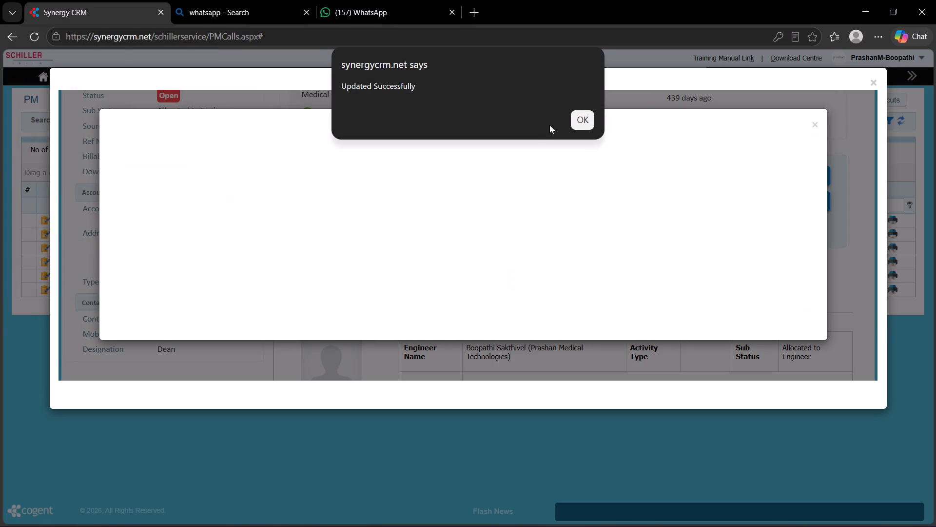
pyautogui.click(583, 121)
# Open the closure form for docket 2025-08-PM-5567 and set the activity date to 01/10/2025.
pyautogui.click(603, 179)
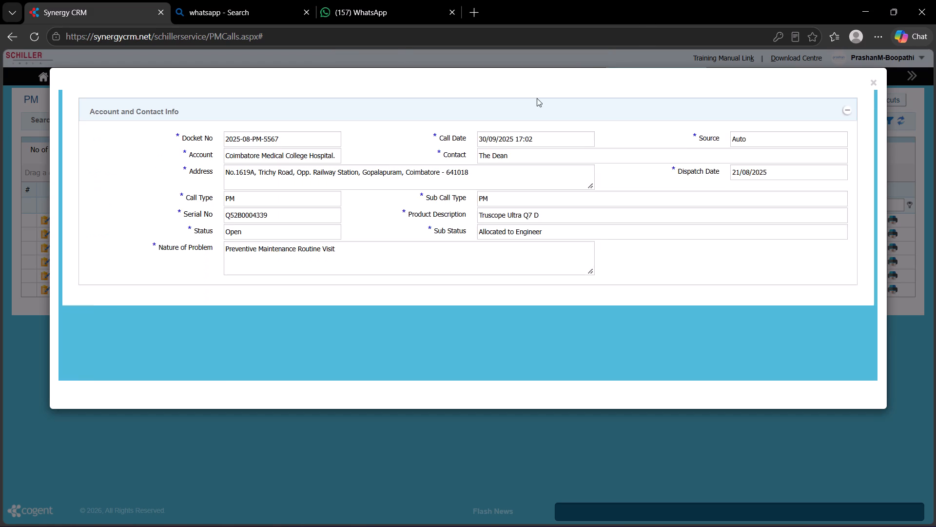
pyautogui.scroll(-4, 360, 203)
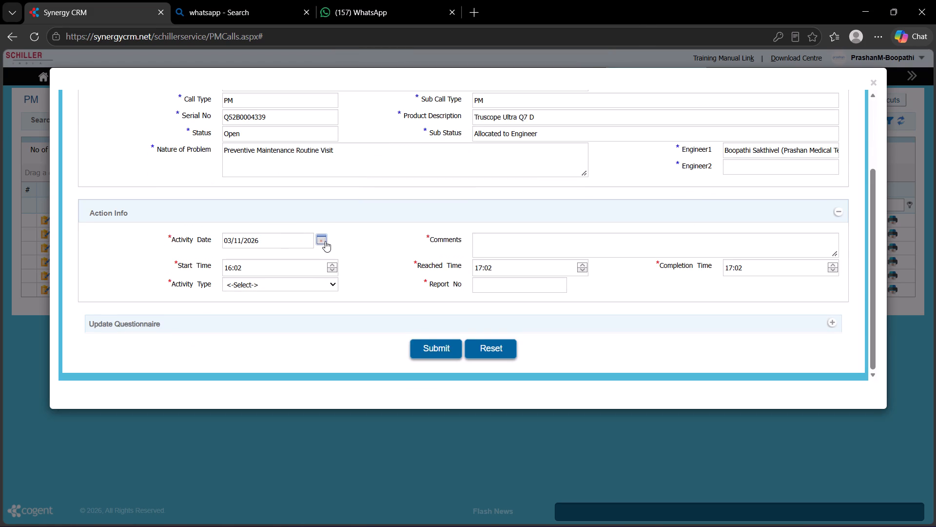
pyautogui.click(324, 240)
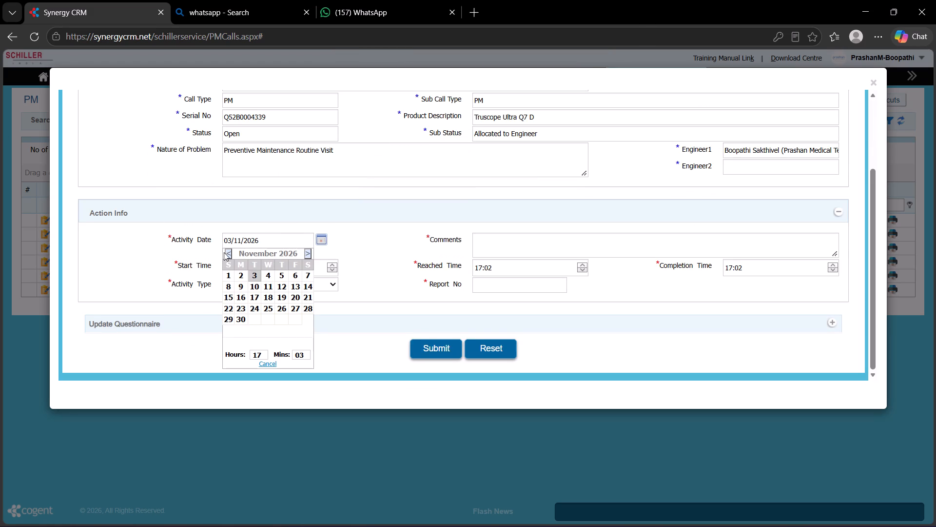
pyautogui.tripleClick(231, 251)
pyautogui.click(231, 251)
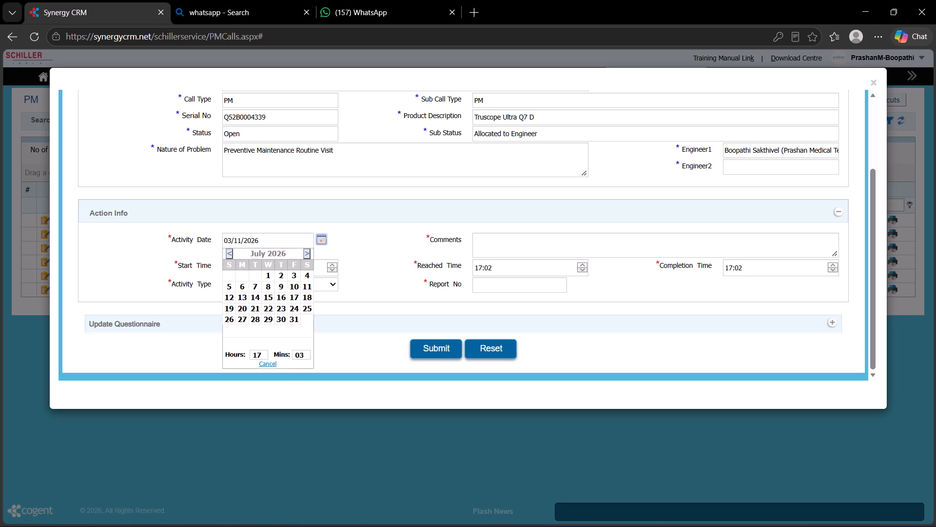
pyautogui.doubleClick(231, 244)
pyautogui.tripleClick(226, 253)
pyautogui.doubleClick(226, 253)
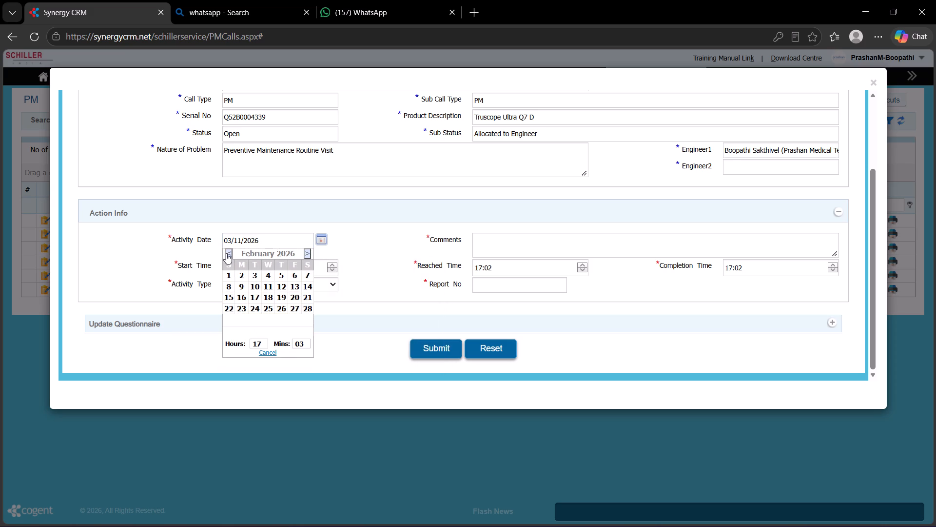
pyautogui.doubleClick(226, 253)
pyautogui.click(226, 253)
pyautogui.click(226, 253)
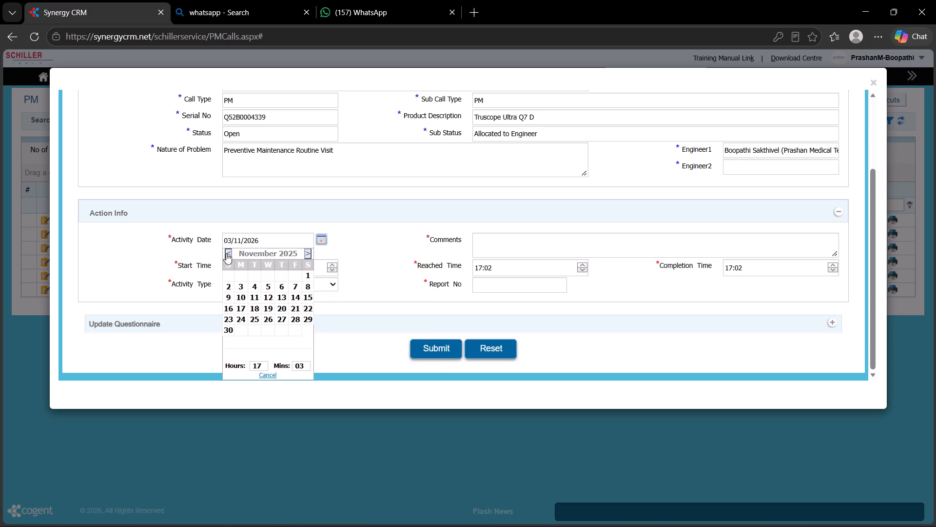
pyautogui.click(270, 275)
# Open the activity type choices in the closure's action info.
pyautogui.click(271, 286)
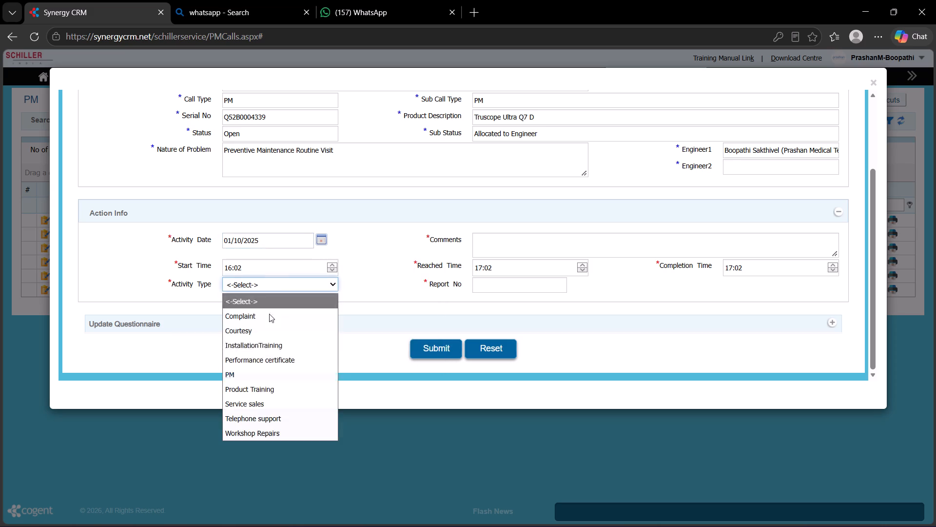
# In the closure form for serial Q52B0004339, enter activity type PM, comments PM COMPLETED and copied report number D-35896.
pyautogui.click(263, 378)
pyautogui.click(528, 252)
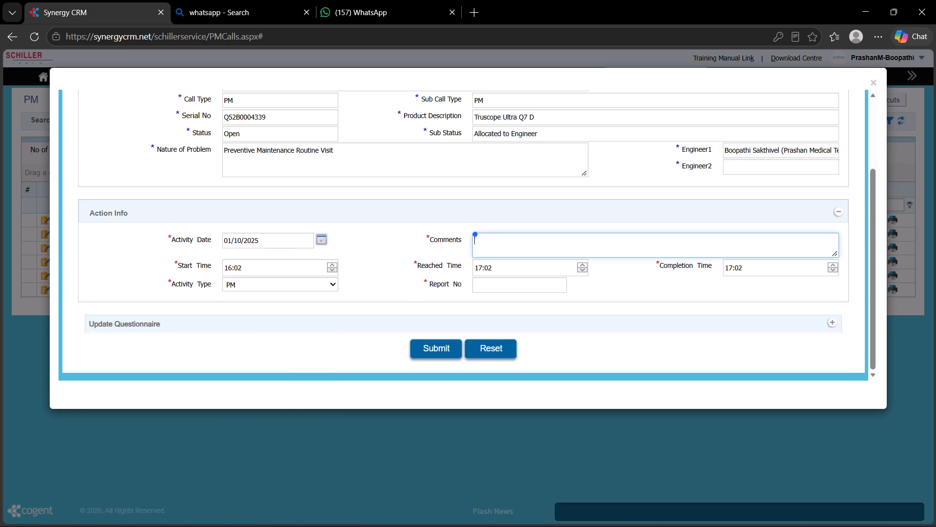
pyautogui.write('PM COMPLETED')
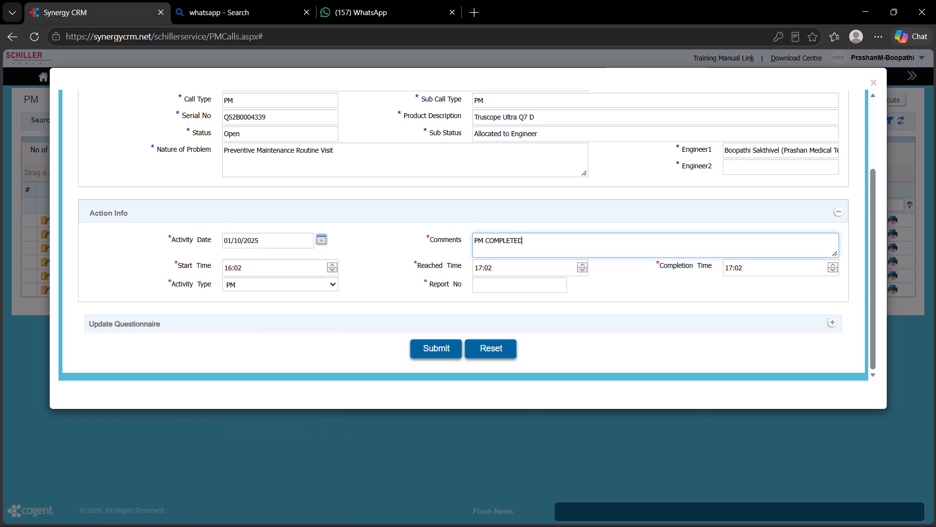
pyautogui.click(495, 288)
pyautogui.hotkey('ctrl', 'v')
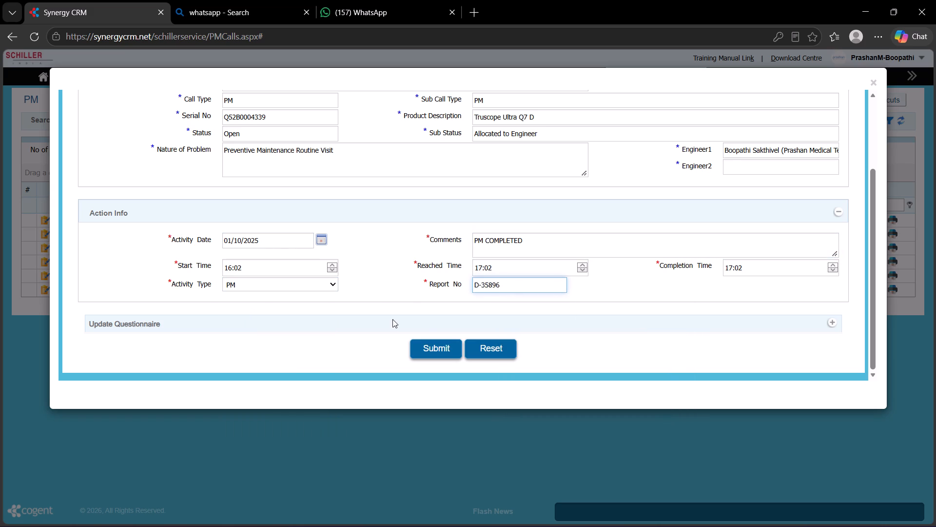
pyautogui.click(468, 307)
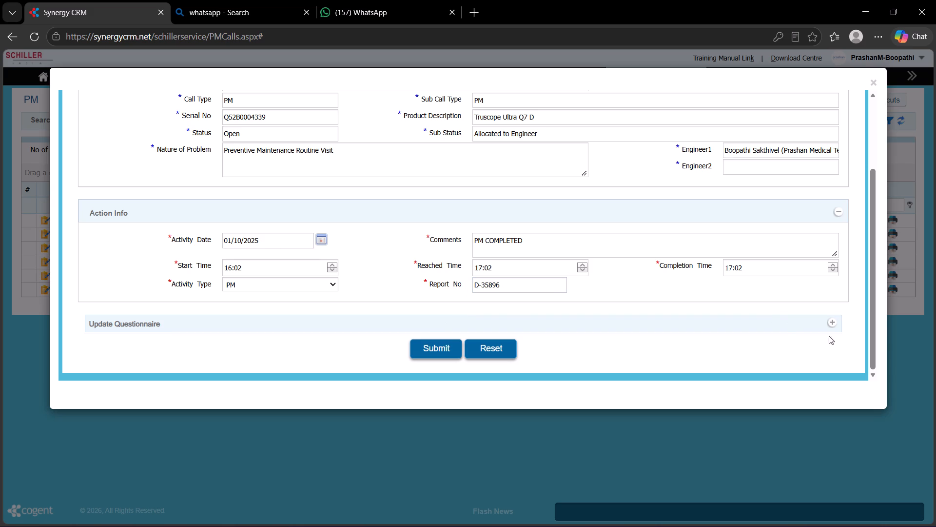
# Expand docket 2025-08-PM-5567's questionnaire and answer mains supply 230V, grounding 0, UPS/stabilizer NA, accessories GOOD and environmental condition GOOD.
pyautogui.click(827, 317)
pyautogui.scroll(-3, 418, 232)
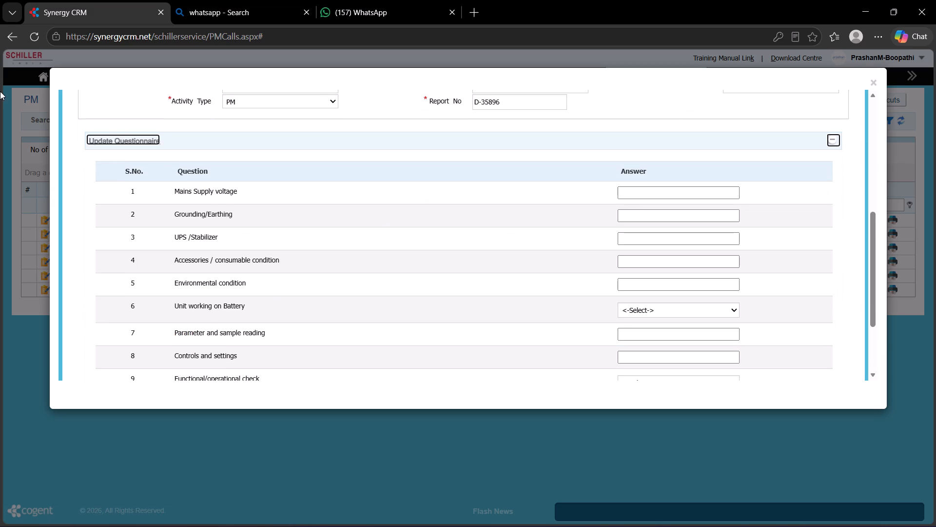
pyautogui.click(673, 191)
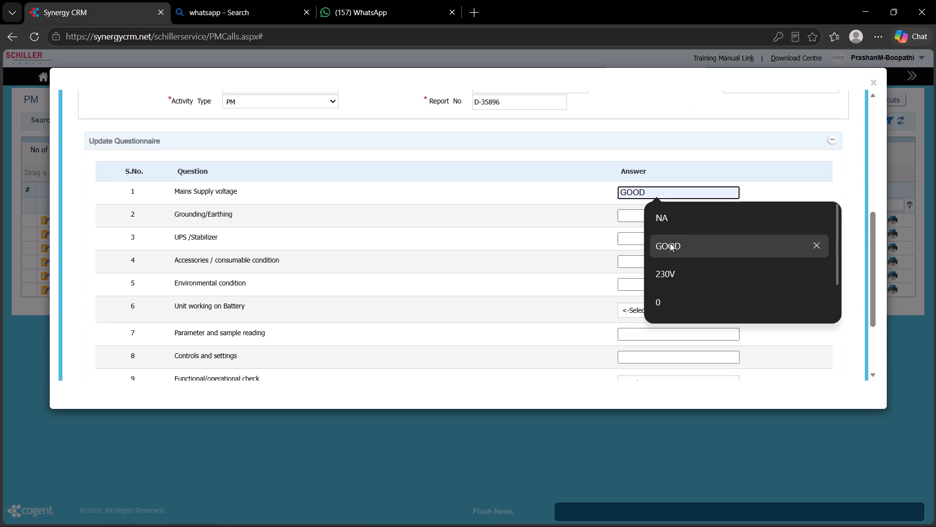
pyautogui.click(666, 276)
pyautogui.click(655, 218)
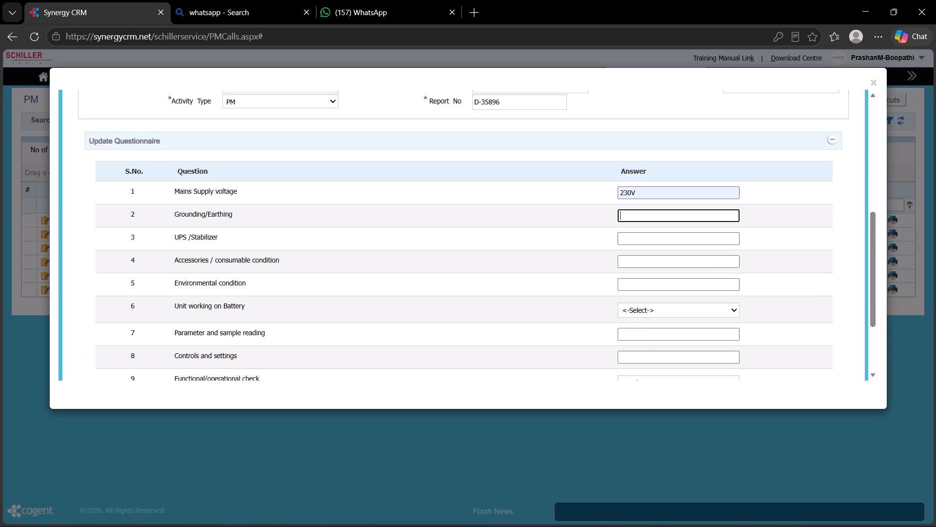
pyautogui.click(673, 326)
pyautogui.click(660, 237)
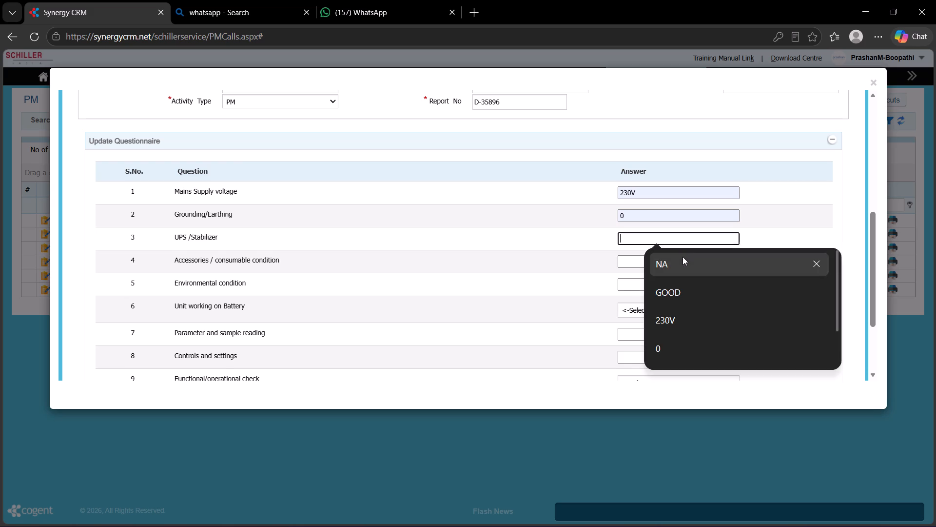
pyautogui.click(682, 257)
pyautogui.click(661, 257)
pyautogui.click(675, 313)
pyautogui.click(659, 289)
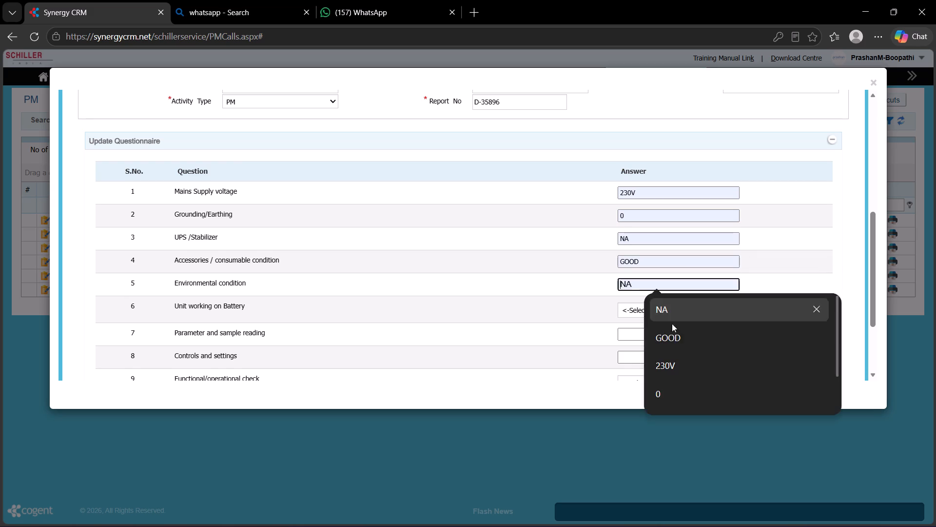
pyautogui.click(673, 332)
# Answer unit working on battery with Yes, parameter and sample reading with NA, and controls and settings with YES.
pyautogui.scroll(-3, 655, 290)
pyautogui.click(652, 202)
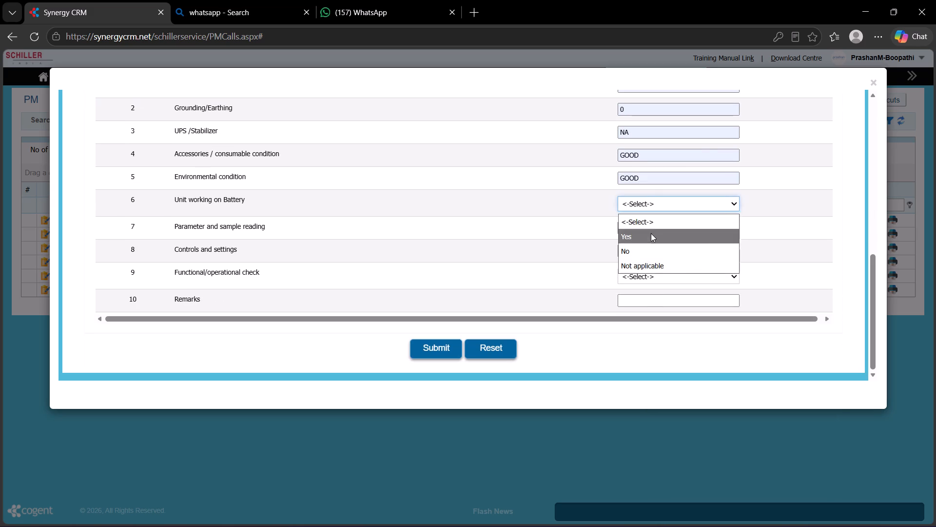
pyautogui.click(650, 234)
pyautogui.click(650, 230)
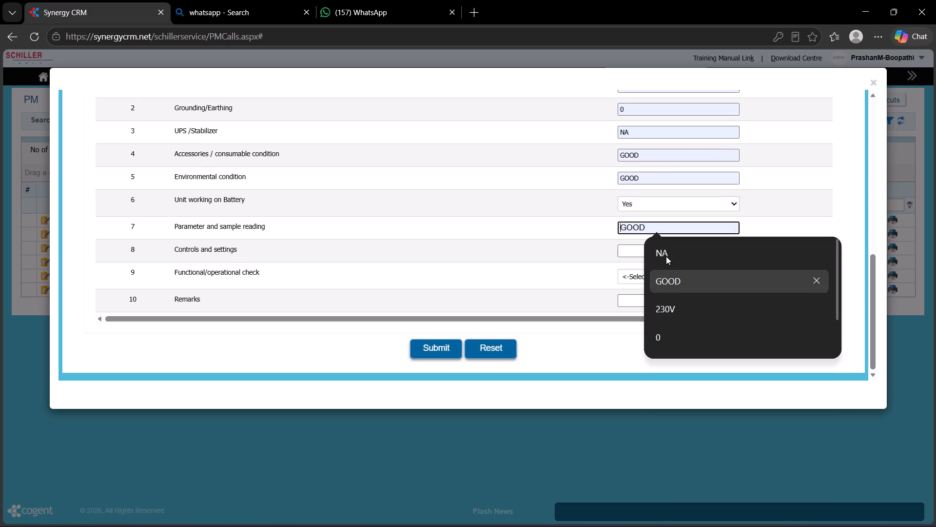
pyautogui.click(666, 254)
pyautogui.click(650, 253)
pyautogui.scroll(-3, 675, 339)
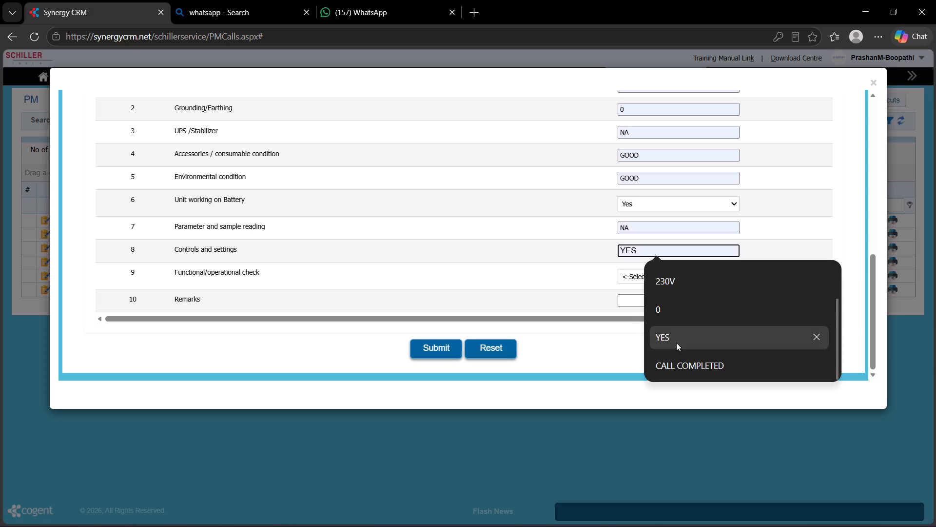
pyautogui.click(676, 343)
# Set the functional/operational check to OK and remarks to CALL COMPLETED, and submit the closure for serial Q52B0004339.
pyautogui.click(653, 275)
pyautogui.click(667, 308)
pyautogui.click(667, 304)
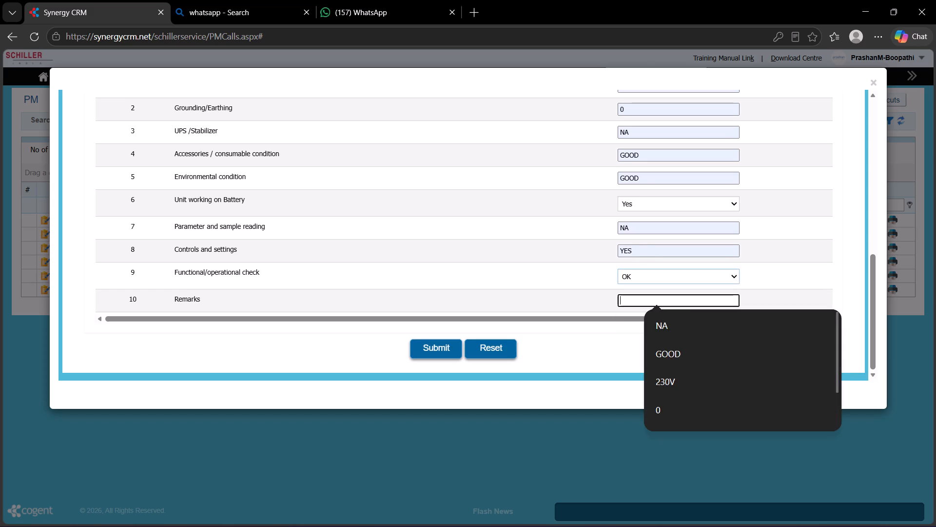
pyautogui.scroll(-5, 671, 356)
pyautogui.click(680, 420)
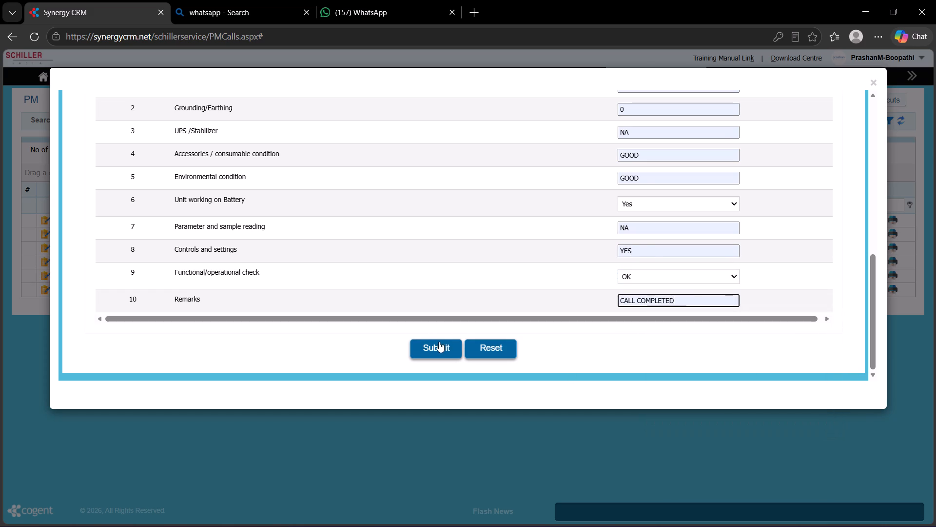
pyautogui.click(439, 344)
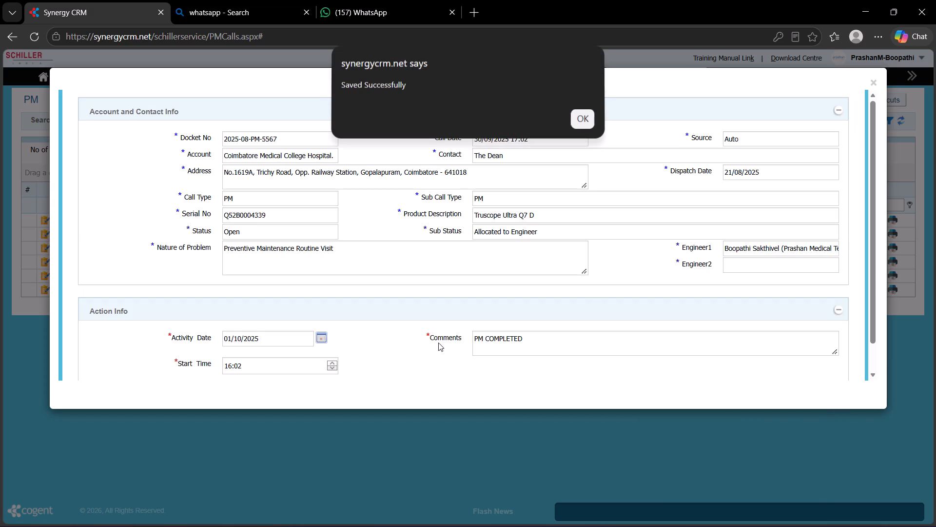
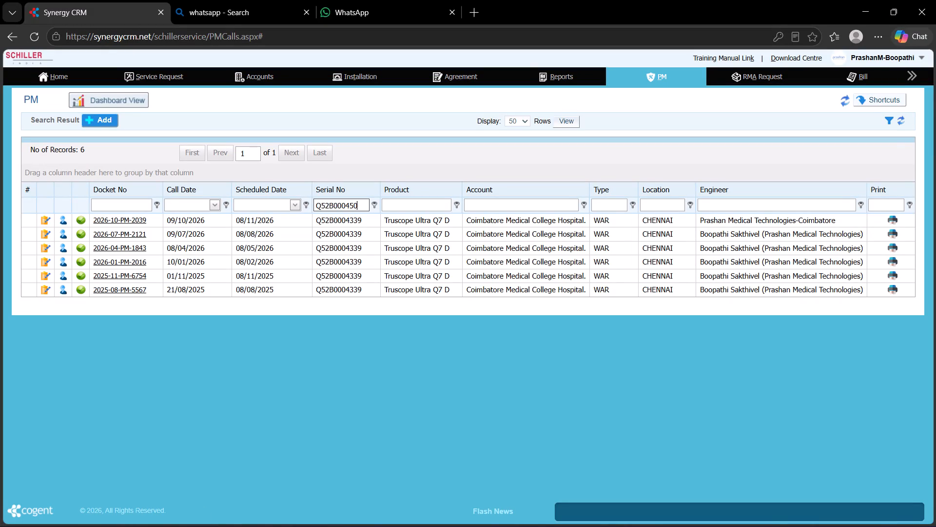
# Filter the PM docket list by serial number Q52B0004507.
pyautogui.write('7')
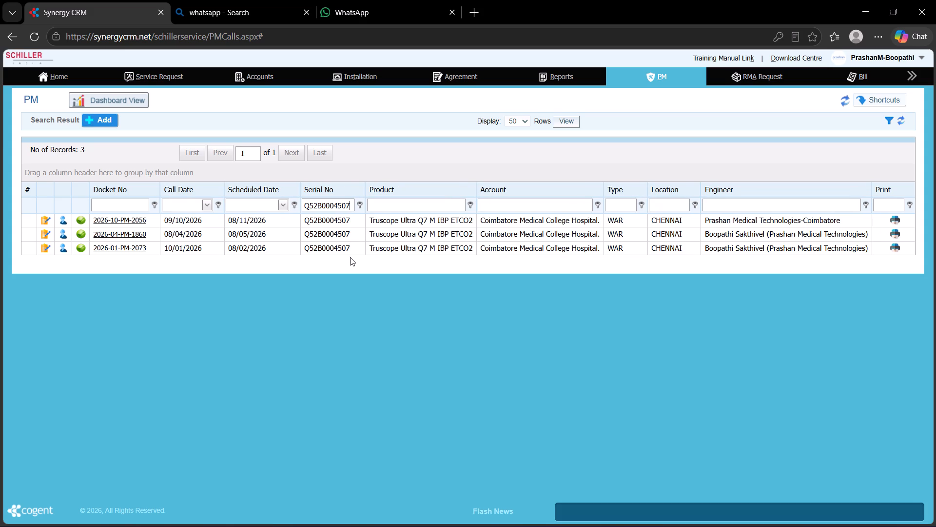
# Filter the PM list by serial number Q52B0004340 and open docket 2025-08-PM-5578.
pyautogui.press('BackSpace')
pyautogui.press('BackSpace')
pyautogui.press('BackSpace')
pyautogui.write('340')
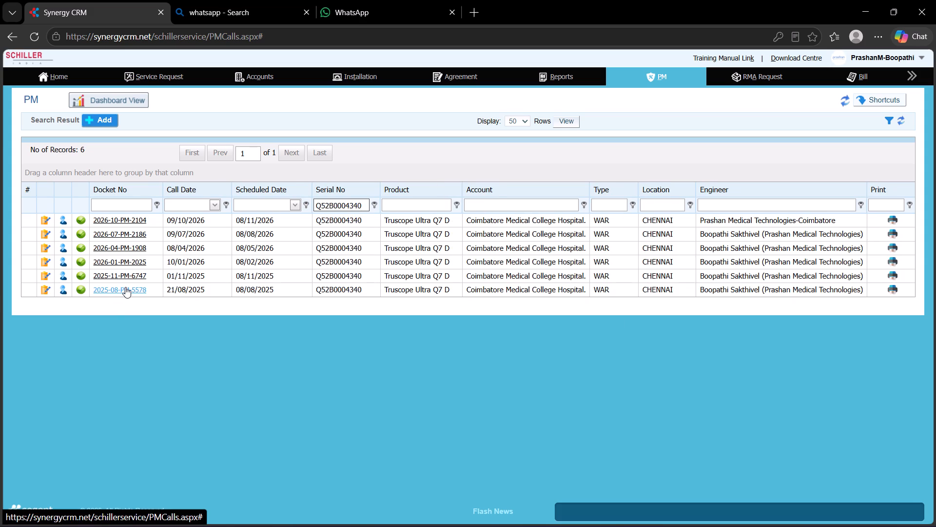
pyautogui.click(116, 291)
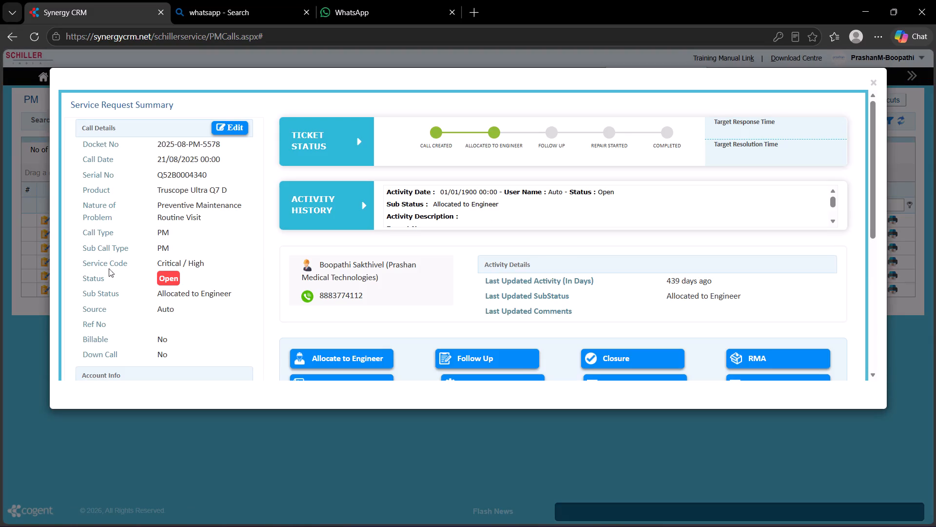
pyautogui.click(227, 126)
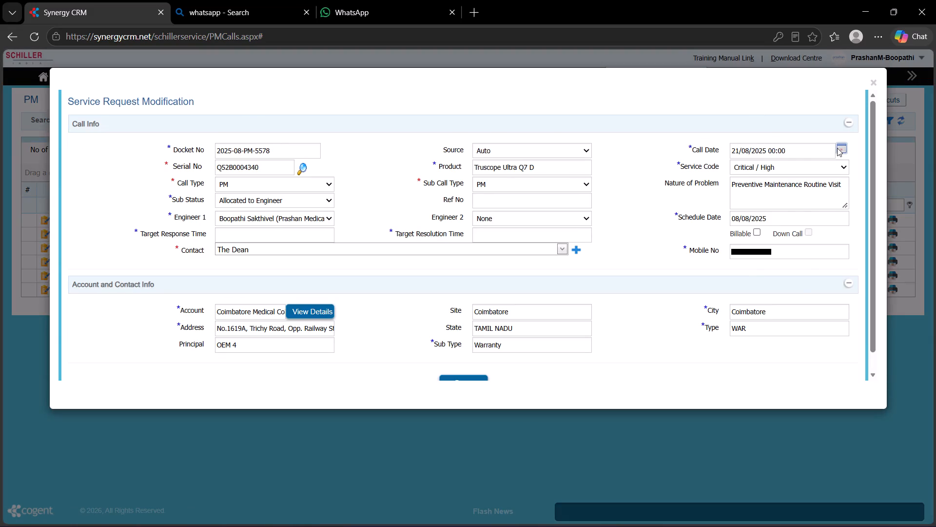
pyautogui.click(837, 148)
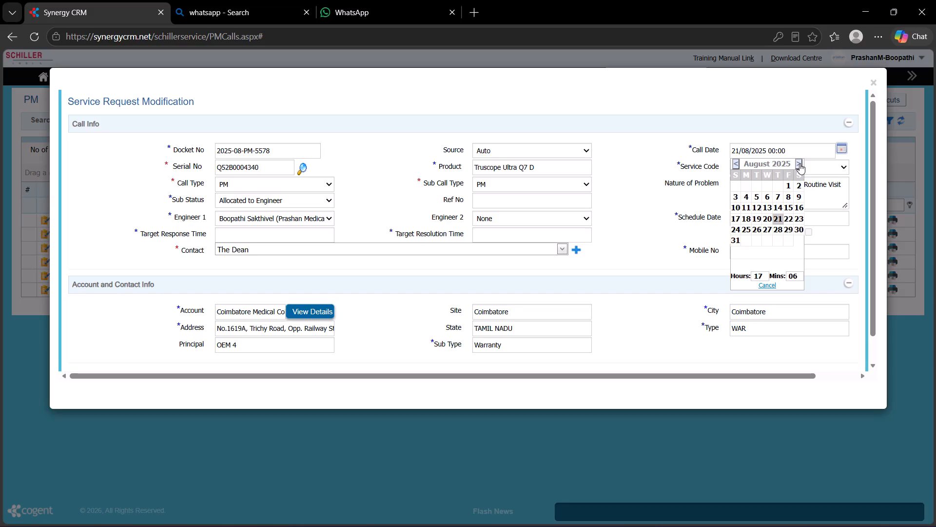
pyautogui.click(799, 163)
pyautogui.click(761, 237)
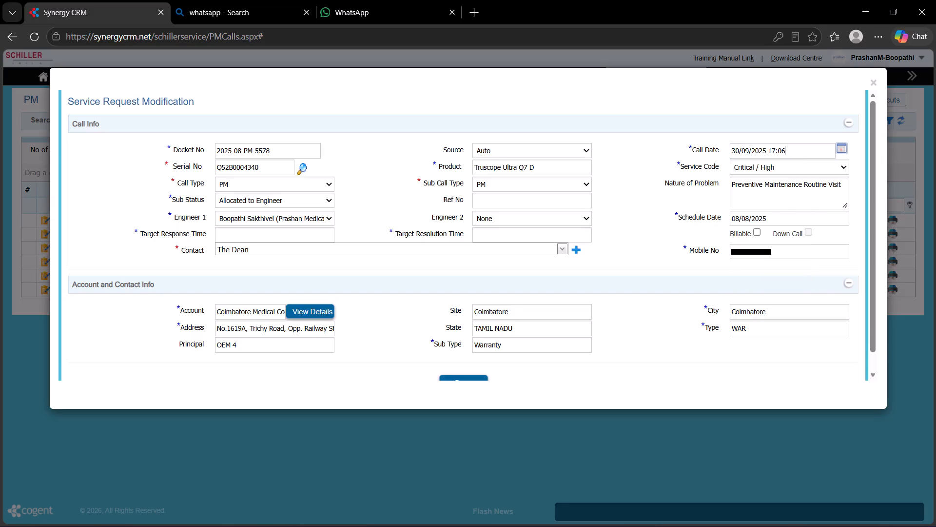
pyautogui.scroll(-2, 711, 280)
pyautogui.click(459, 359)
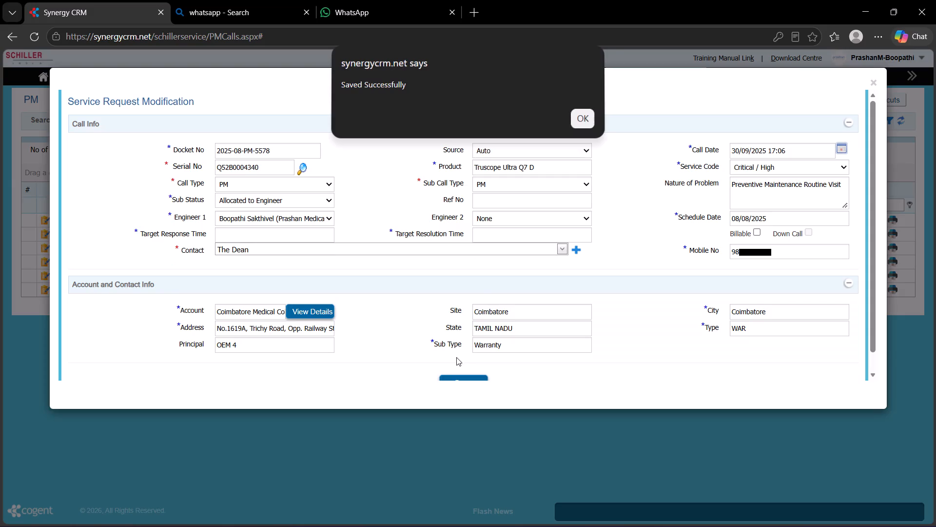
pyautogui.click(581, 120)
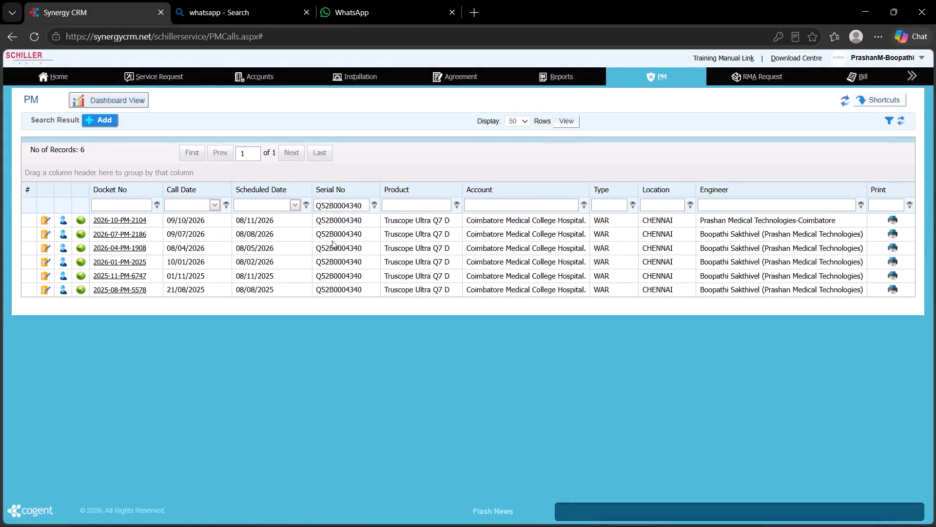
pyautogui.click(118, 291)
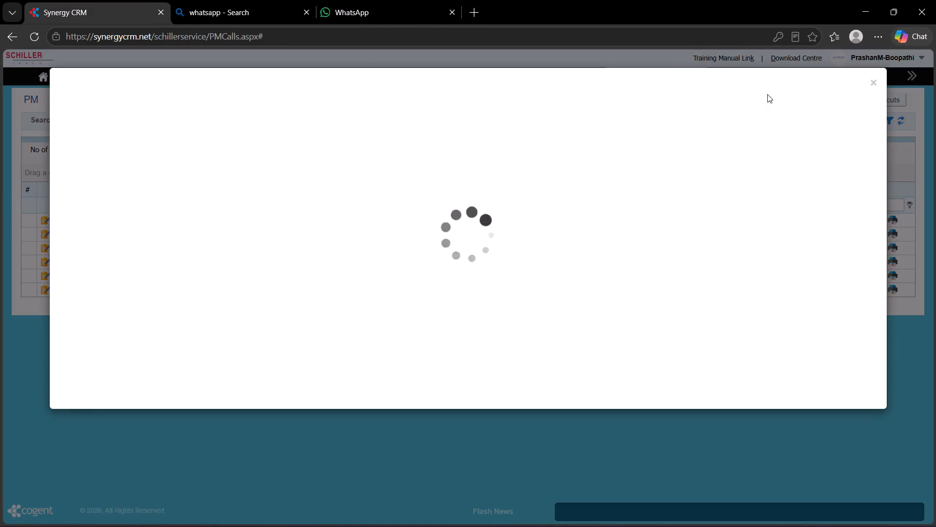
pyautogui.scroll(-3, 350, 215)
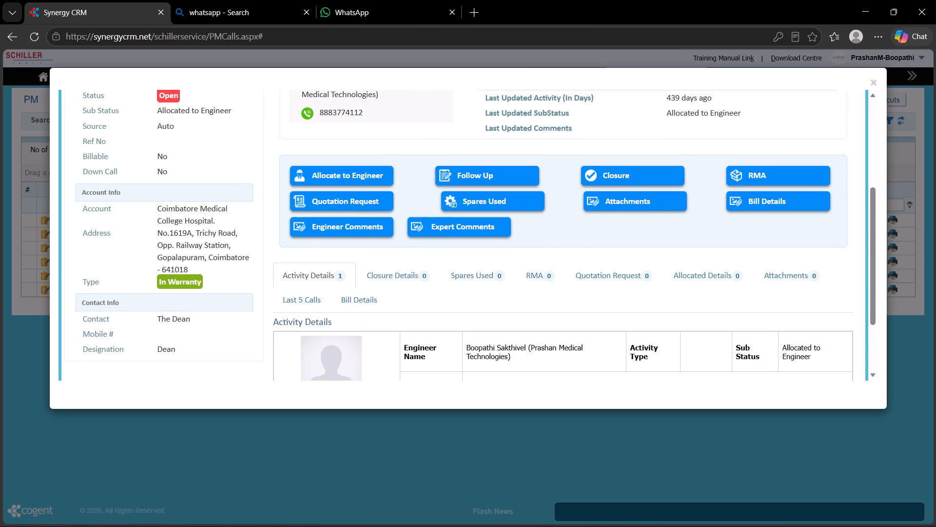
pyautogui.click(610, 202)
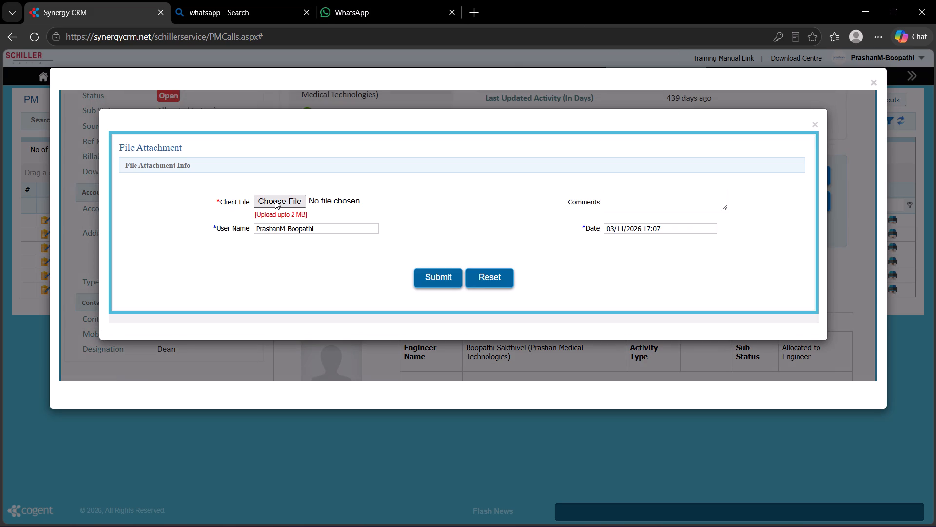
pyautogui.click(275, 201)
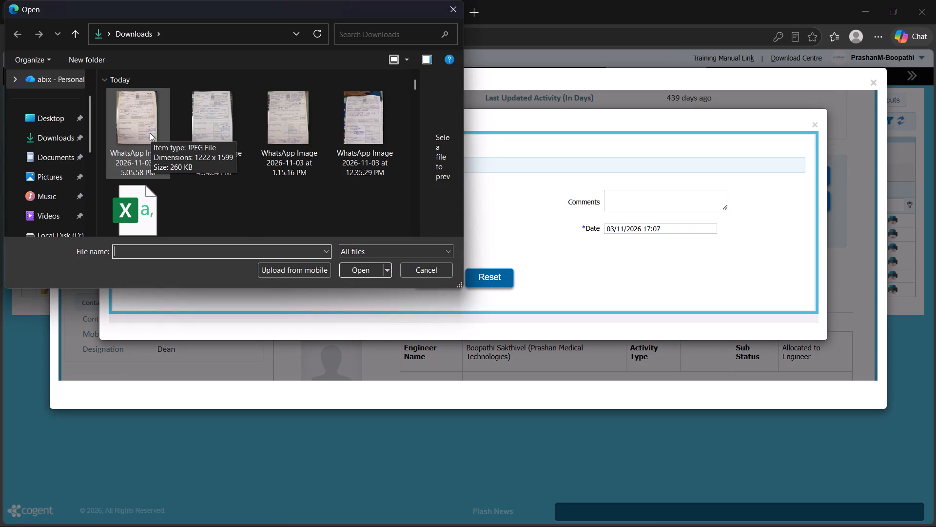
pyautogui.click(147, 133)
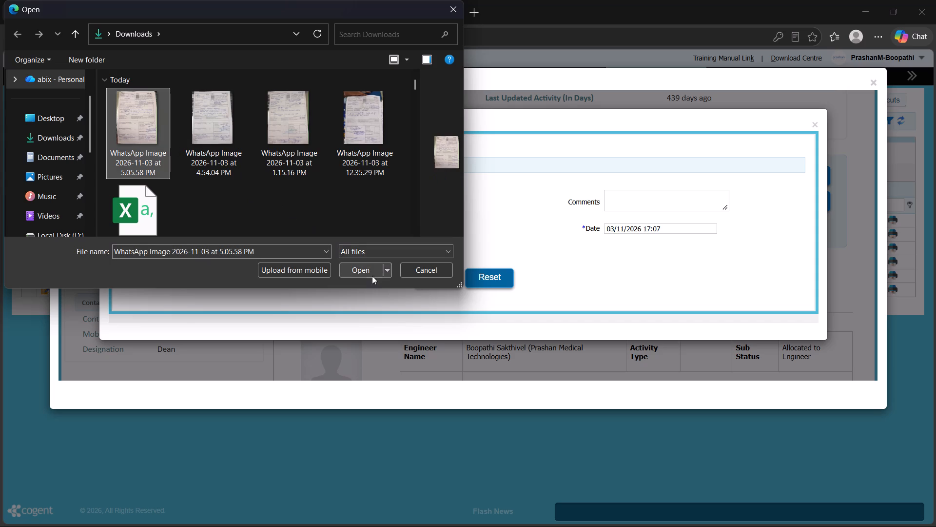
pyautogui.click(372, 271)
pyautogui.click(429, 275)
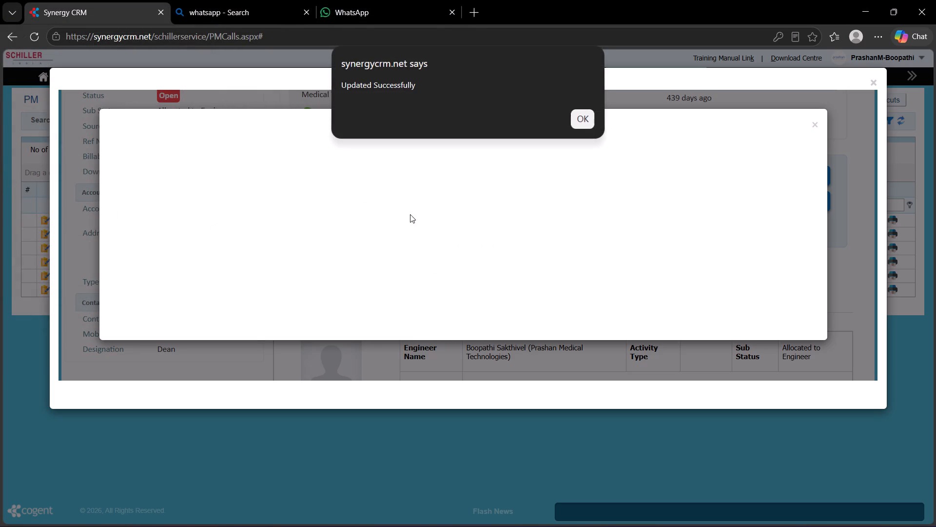
pyautogui.click(577, 112)
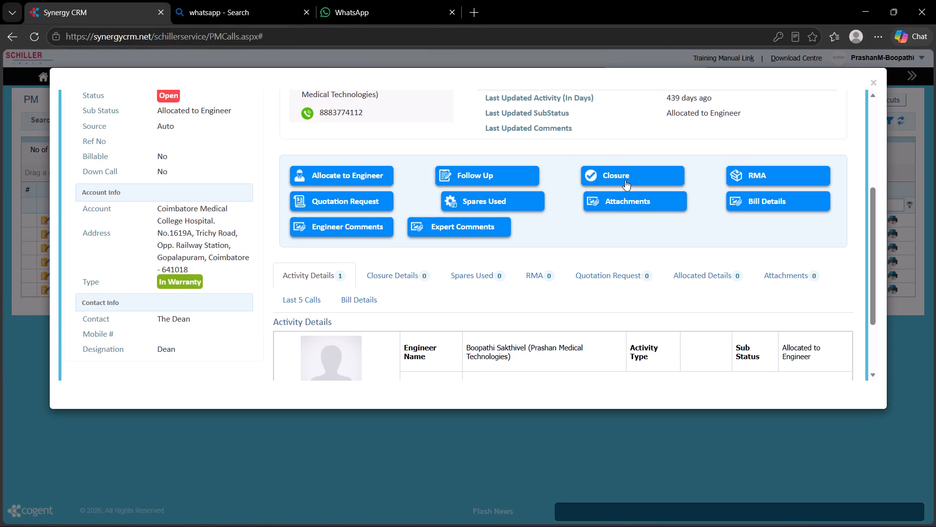
pyautogui.click(625, 179)
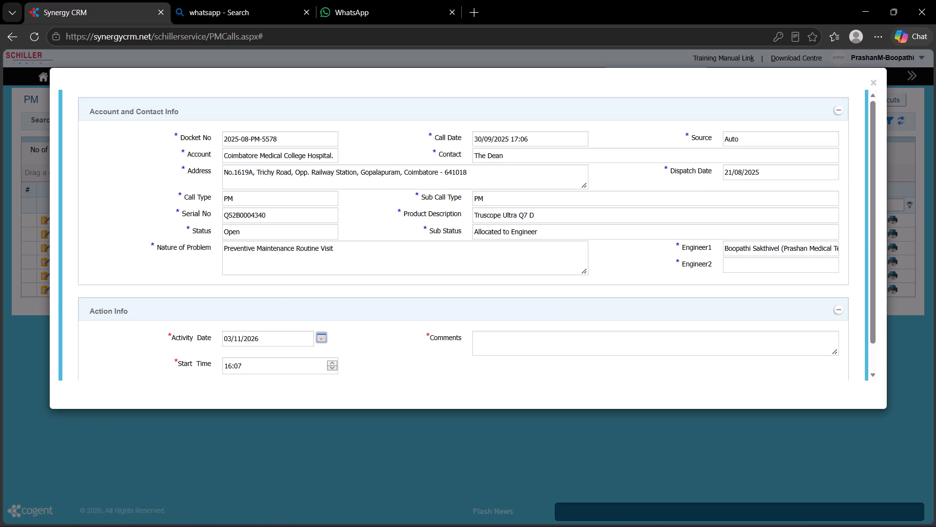
pyautogui.click(320, 337)
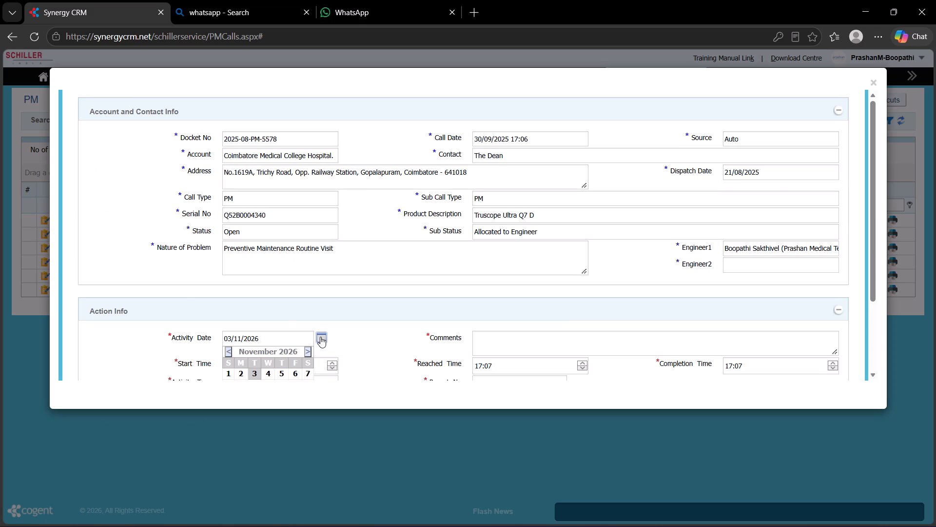
pyautogui.scroll(-3, 286, 304)
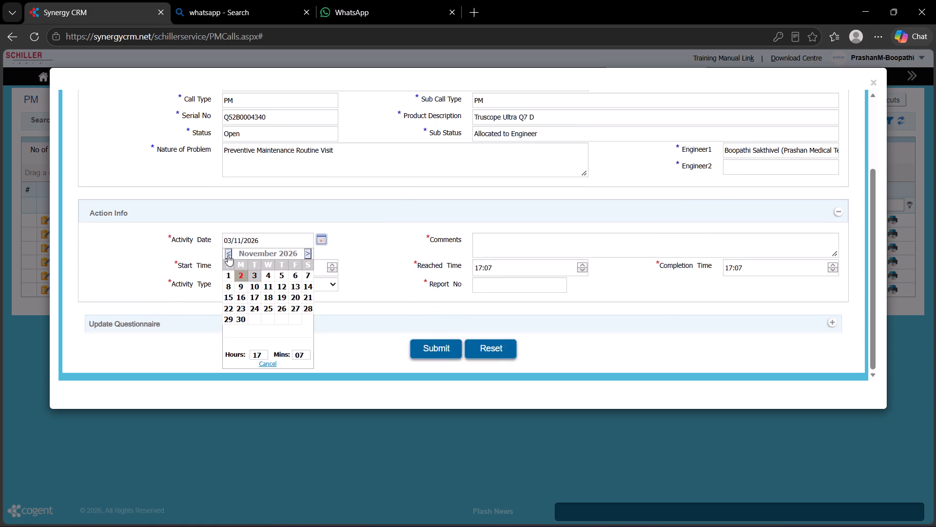
pyautogui.tripleClick(229, 255)
pyautogui.tripleClick(229, 255)
pyautogui.doubleClick(229, 255)
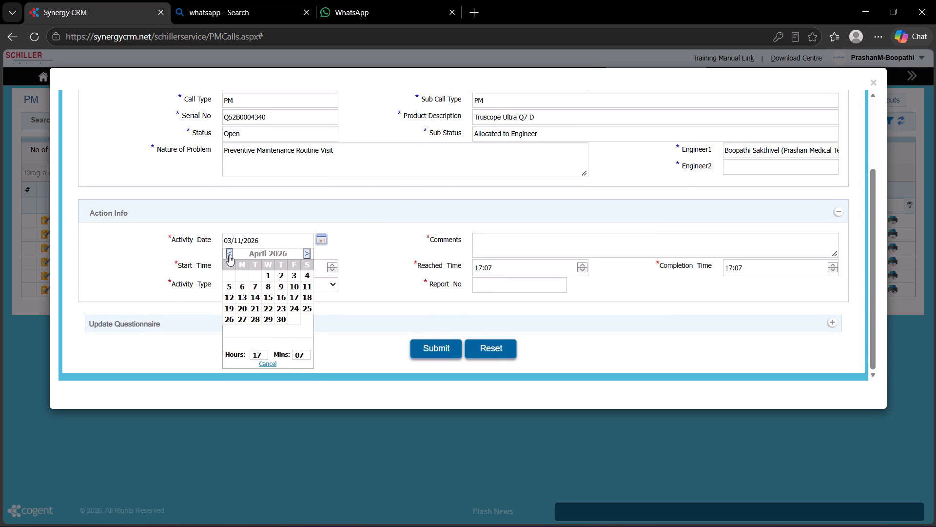
pyautogui.tripleClick(229, 255)
pyautogui.click(229, 255)
pyautogui.click(229, 255)
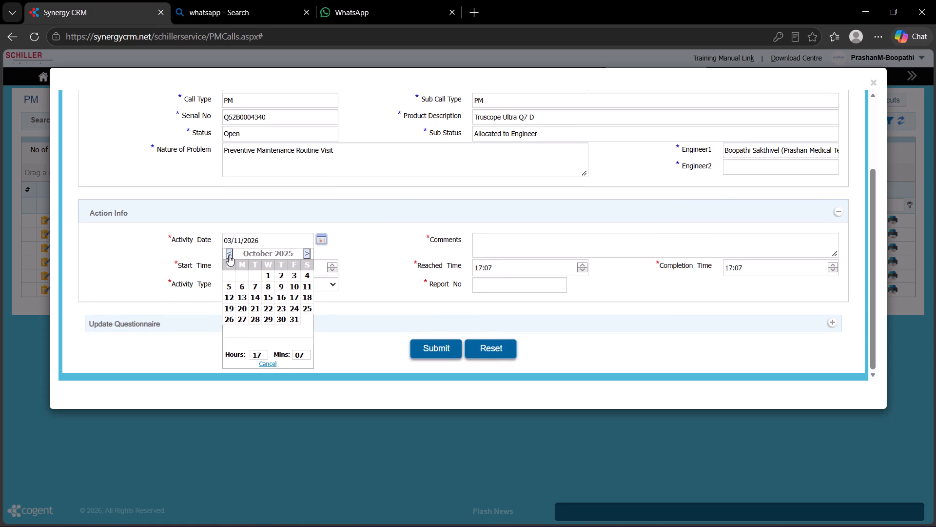
pyautogui.click(265, 275)
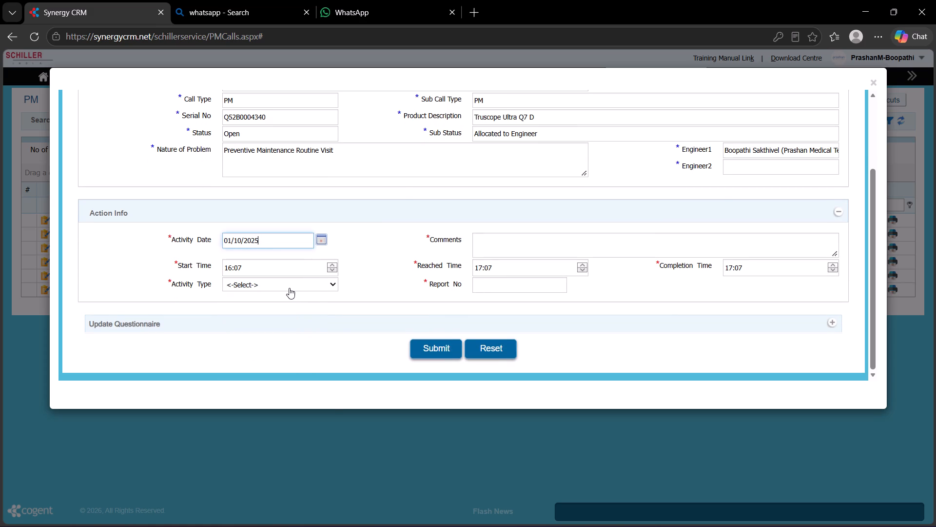
# Enter activity type PM, comments PM COMPLETED and report number D-35898 in the closure form, and copy the report number.
pyautogui.click(289, 288)
pyautogui.click(271, 375)
pyautogui.click(492, 241)
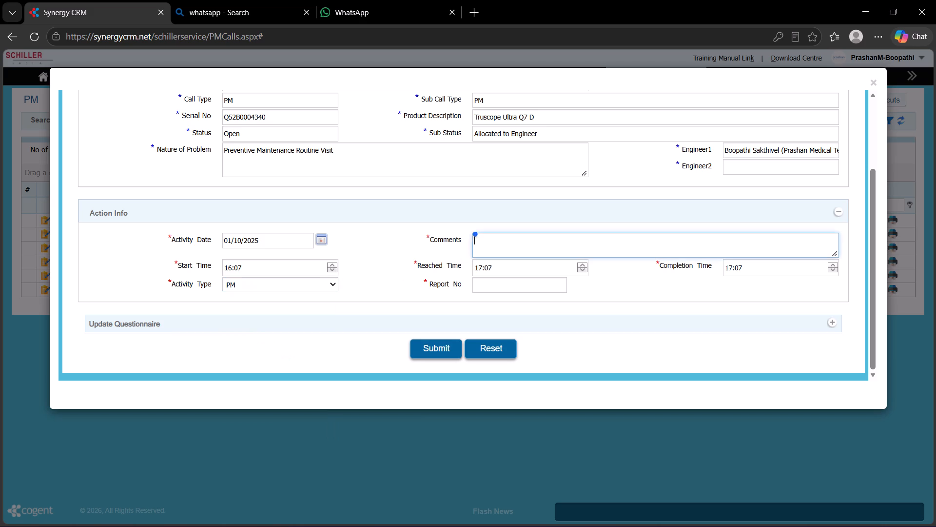
pyautogui.write('PM COMPLERE')
pyautogui.press('BackSpace')
pyautogui.press('BackSpace')
pyautogui.write('TED')
pyautogui.click(487, 288)
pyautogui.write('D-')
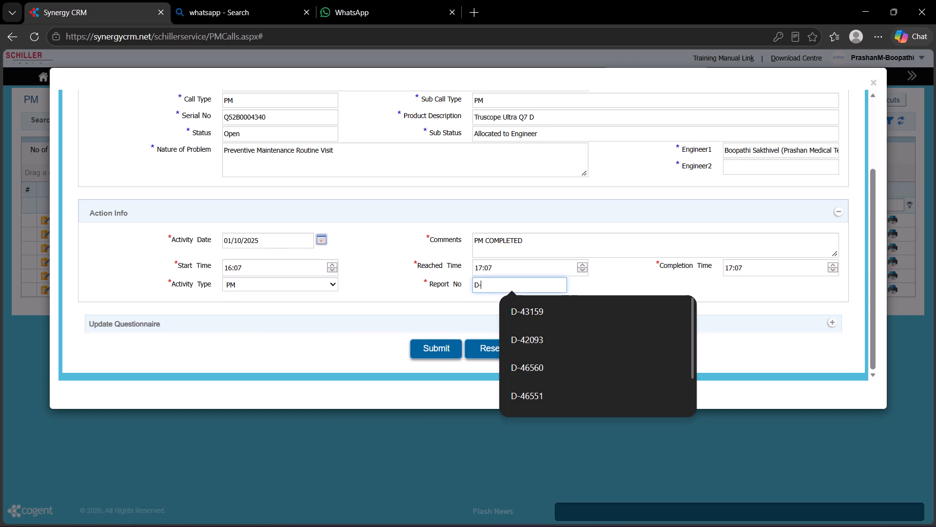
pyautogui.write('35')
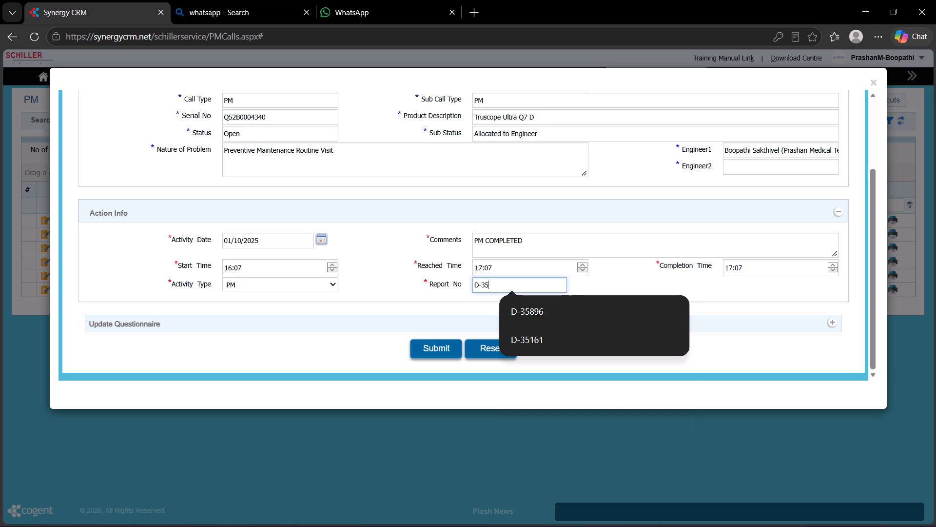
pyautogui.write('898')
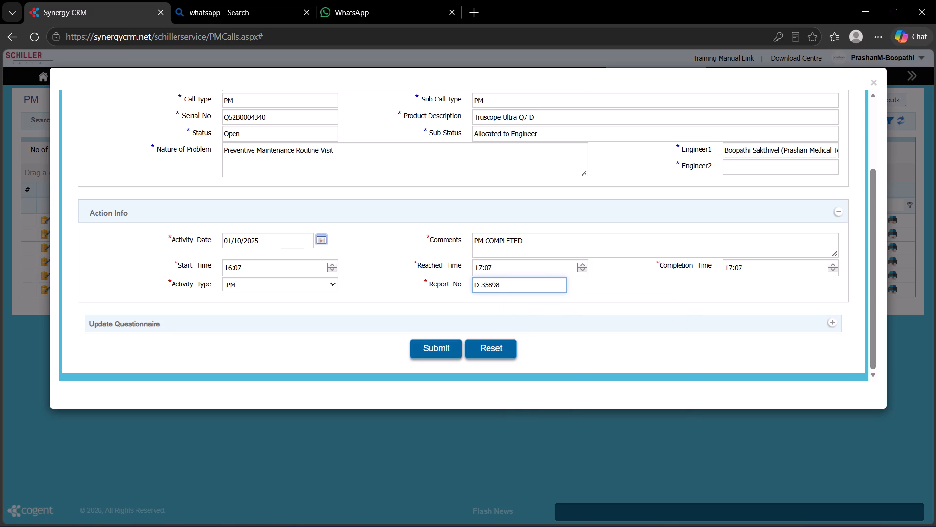
pyautogui.moveTo(511, 284); pyautogui.dragTo(471, 281)
pyautogui.hotkey('ctrl', 'c')
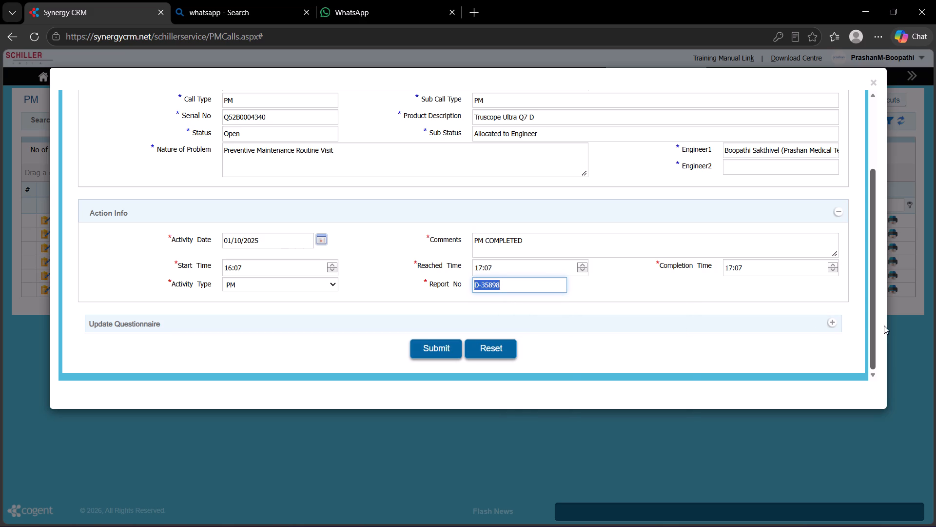
# Expand docket 2025-08-PM-5578's questionnaire and answer the mains supply voltage with 230V.
pyautogui.click(836, 324)
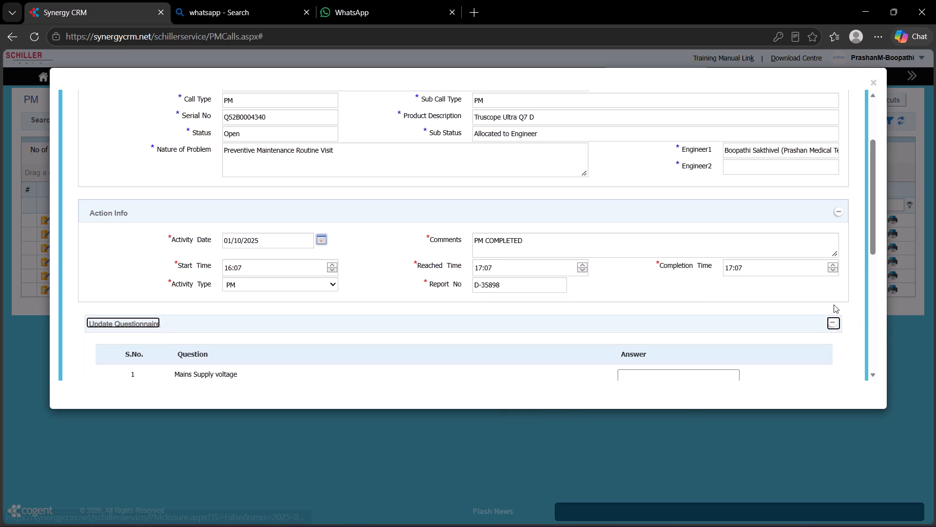
pyautogui.scroll(-3, 800, 301)
pyautogui.click(643, 195)
pyautogui.click(669, 274)
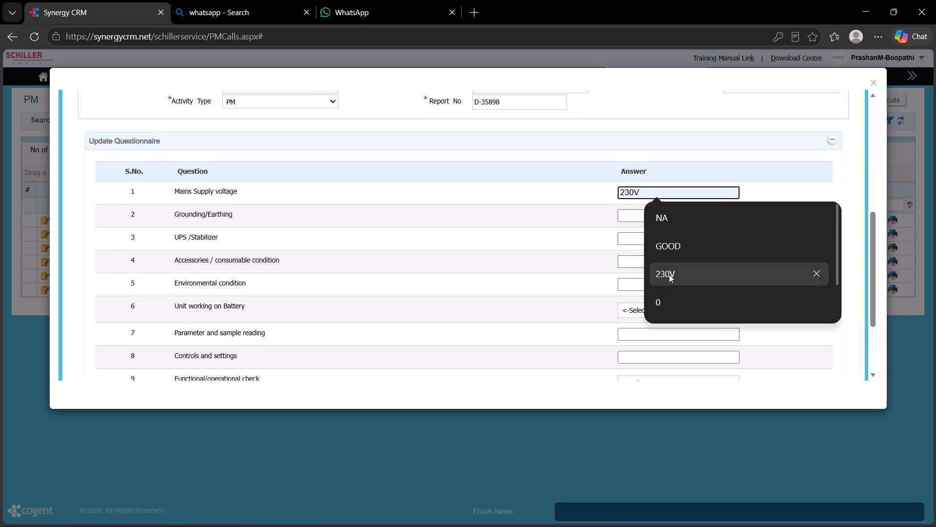
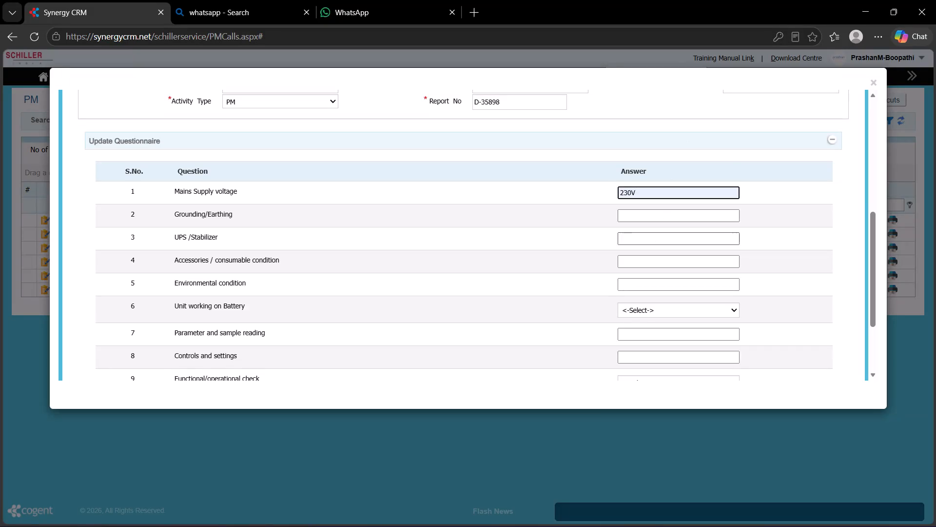
# Answer docket 2025-08-PM-5578's questionnaire: grounding 0, UPS/stabilizer NA, accessories GOOD, environmental condition GOOD and unit working on battery Yes.
pyautogui.click(656, 217)
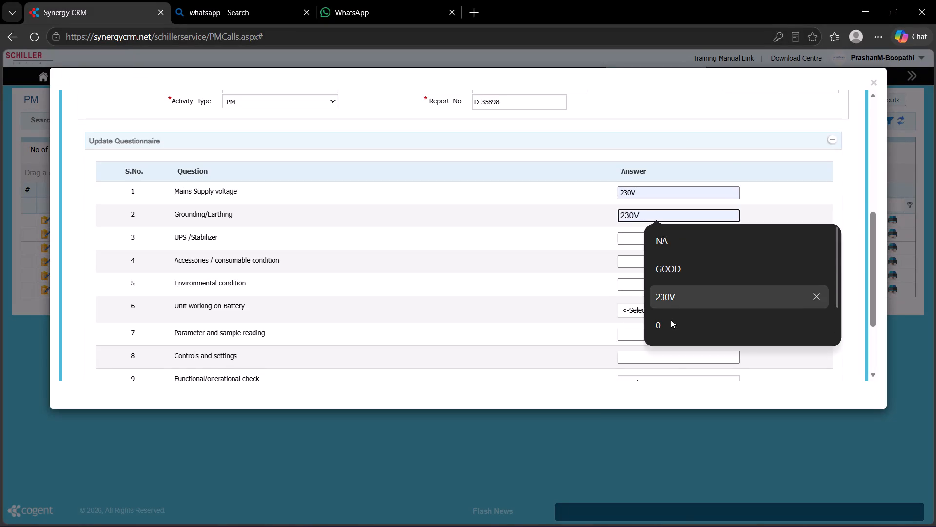
pyautogui.click(671, 320)
pyautogui.click(671, 240)
pyautogui.click(672, 264)
pyautogui.click(655, 265)
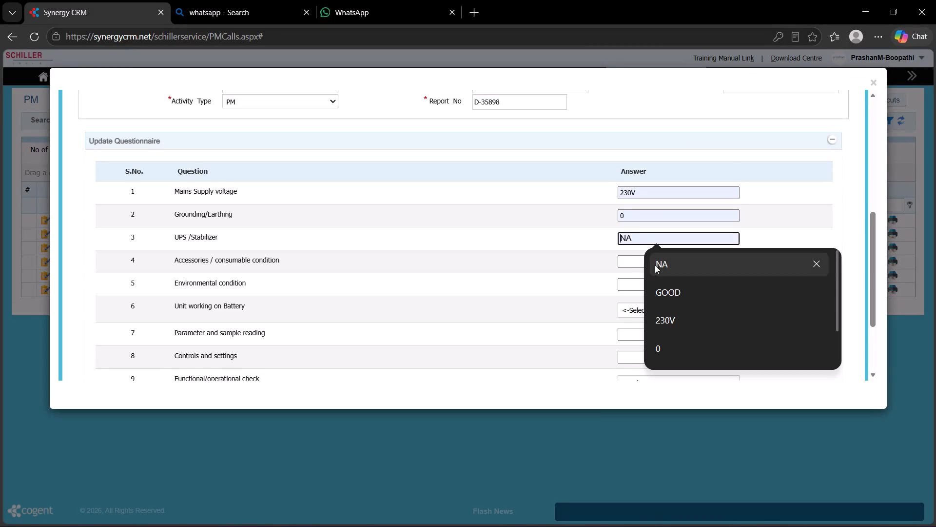
pyautogui.click(642, 261)
pyautogui.click(679, 313)
pyautogui.click(647, 285)
pyautogui.click(675, 332)
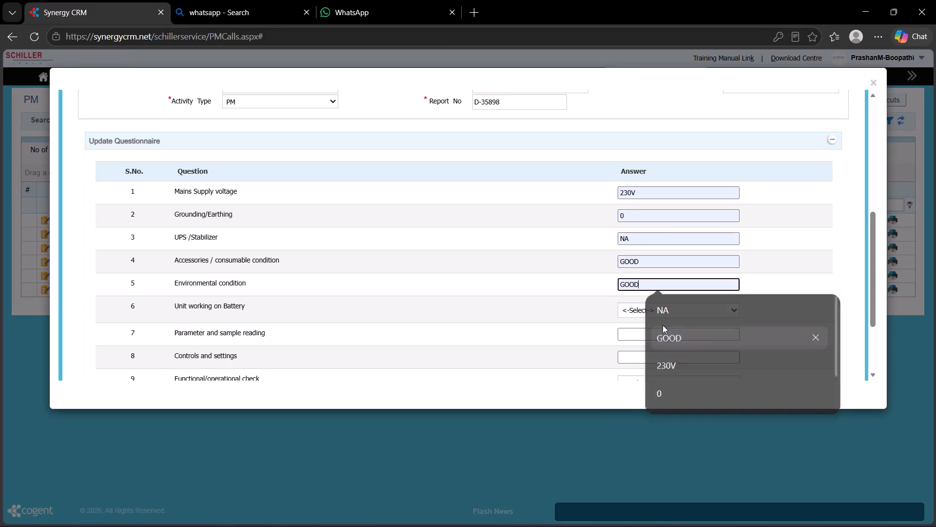
pyautogui.click(657, 315)
pyautogui.click(659, 337)
# Answer parameter reading NA, controls and settings YES, functional check OK and remarks CALL COMPLETED, and submit docket 2025-08-PM-5578's closure.
pyautogui.click(659, 331)
pyautogui.scroll(-2, 659, 343)
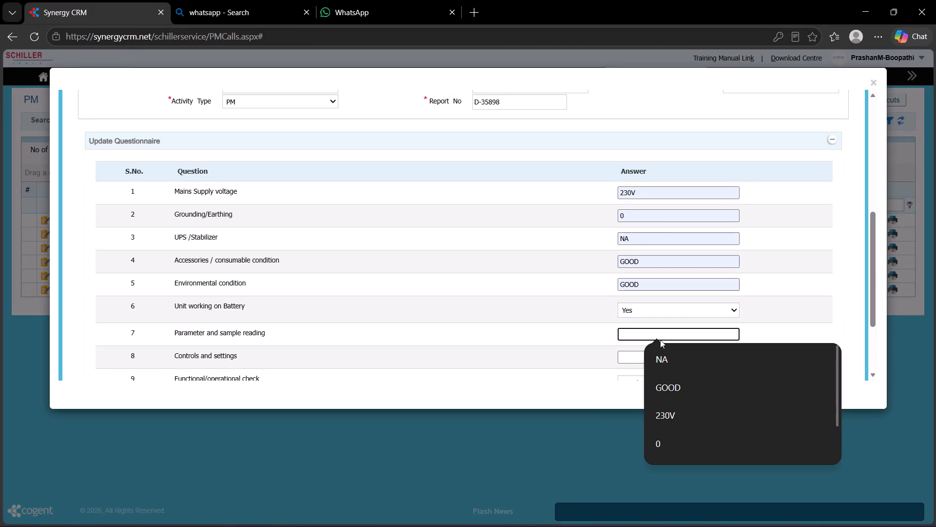
pyautogui.click(661, 353)
pyautogui.scroll(-4, 645, 310)
pyautogui.click(651, 248)
pyautogui.scroll(-1, 673, 319)
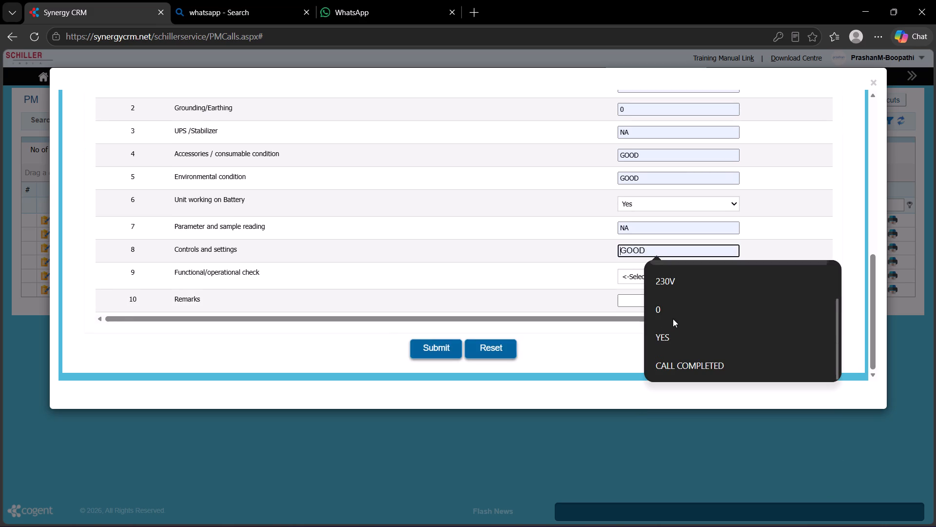
pyautogui.scroll(-2, 673, 319)
pyautogui.click(664, 337)
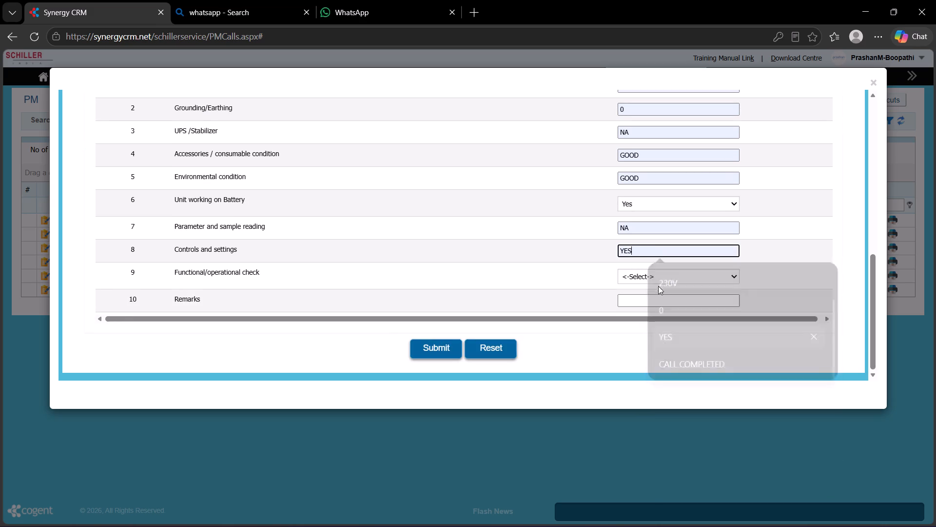
pyautogui.click(657, 276)
pyautogui.click(664, 308)
pyautogui.click(664, 303)
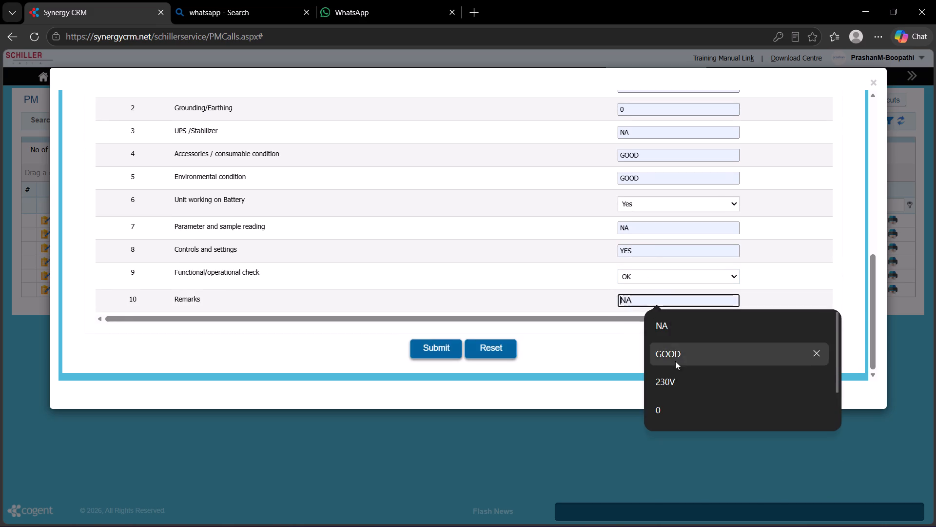
pyautogui.scroll(-4, 676, 363)
pyautogui.click(678, 414)
pyautogui.click(436, 348)
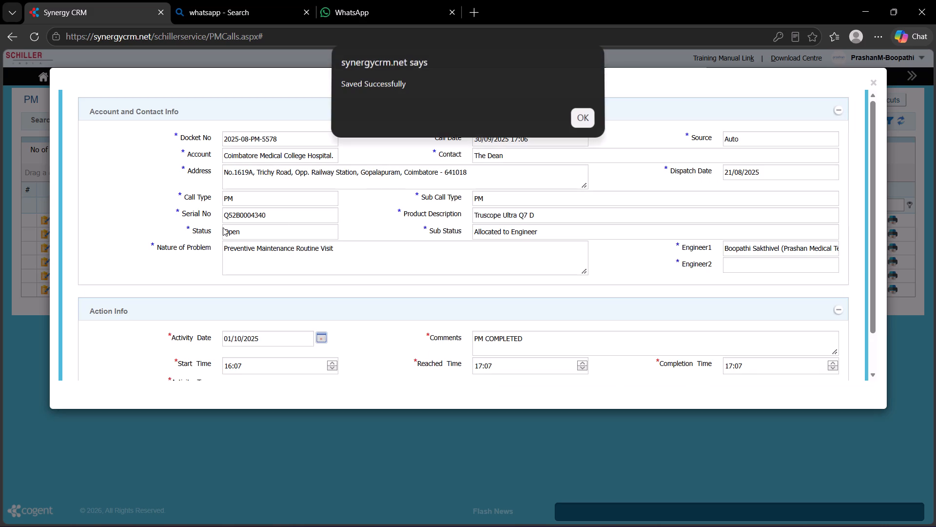
pyautogui.click(586, 122)
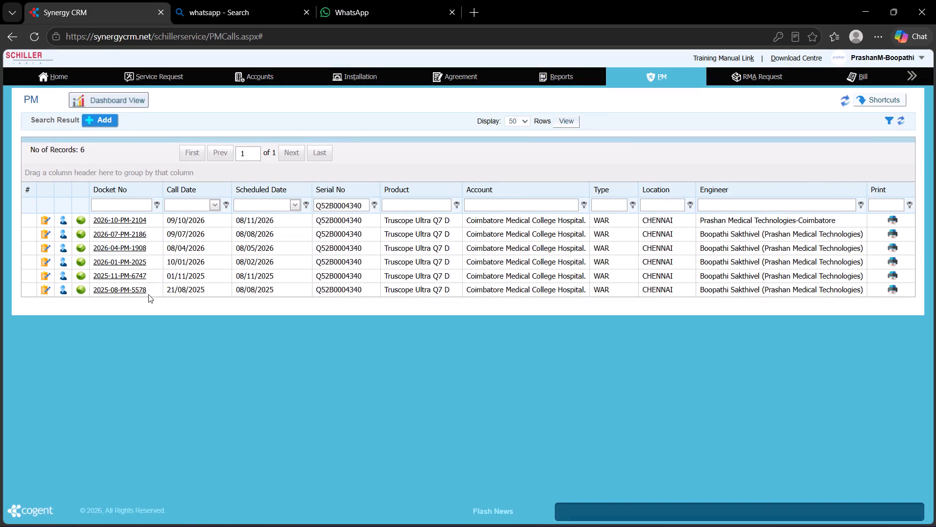
# Filter the PM list by serial number Q52B0004341.
pyautogui.click(365, 207)
pyautogui.press('BackSpace')
pyautogui.press('1')
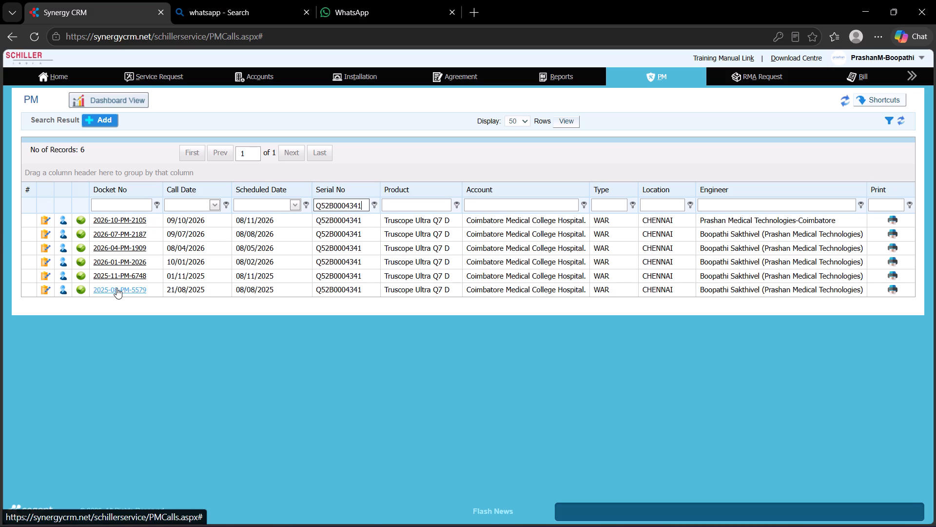
pyautogui.click(117, 288)
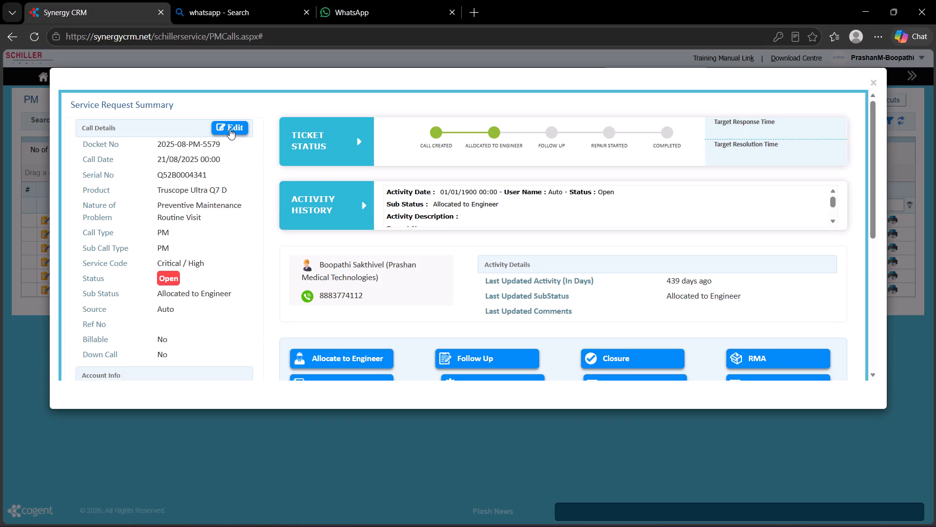
pyautogui.click(229, 129)
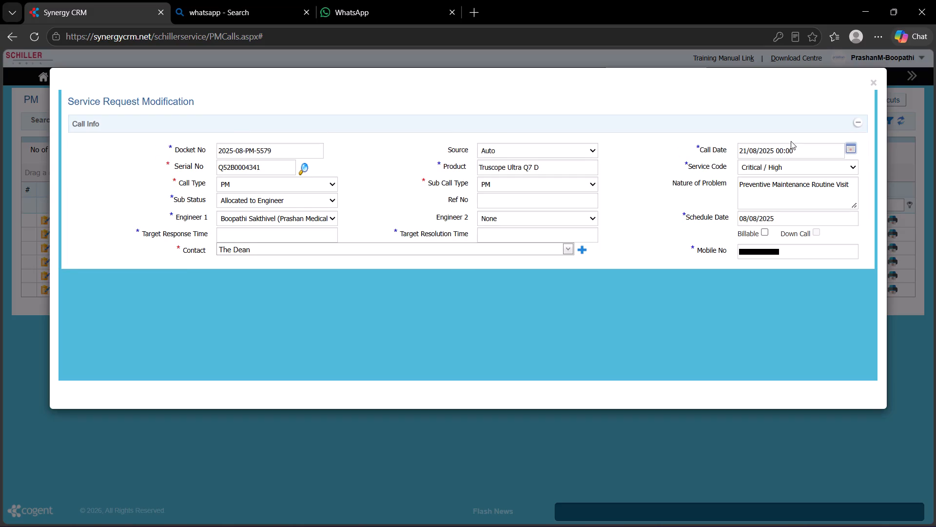
pyautogui.click(840, 149)
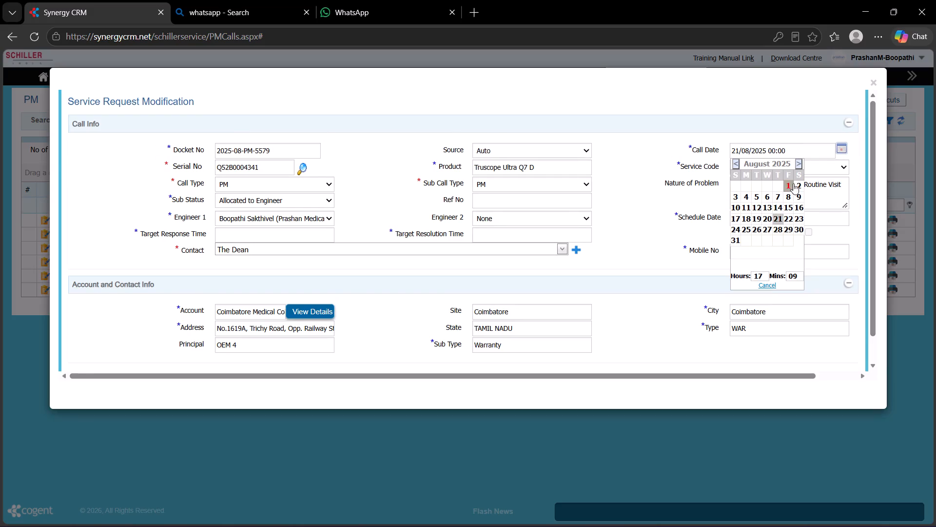
pyautogui.click(796, 163)
pyautogui.click(761, 239)
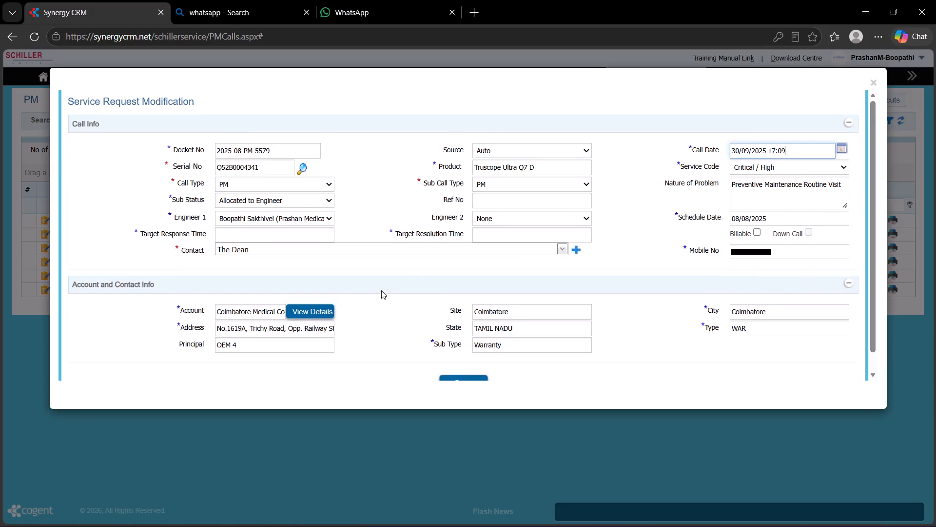
pyautogui.scroll(-5, 381, 290)
pyautogui.click(458, 365)
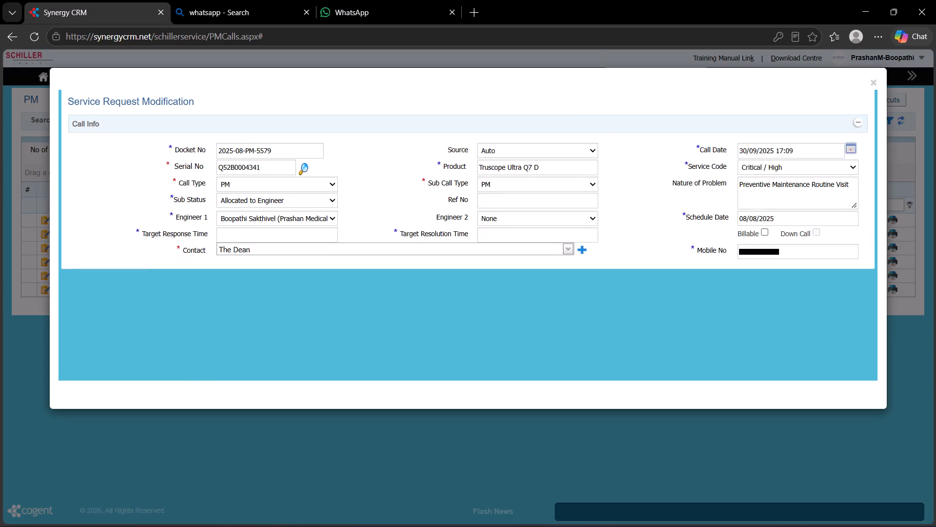
pyautogui.click(585, 123)
pyautogui.click(129, 289)
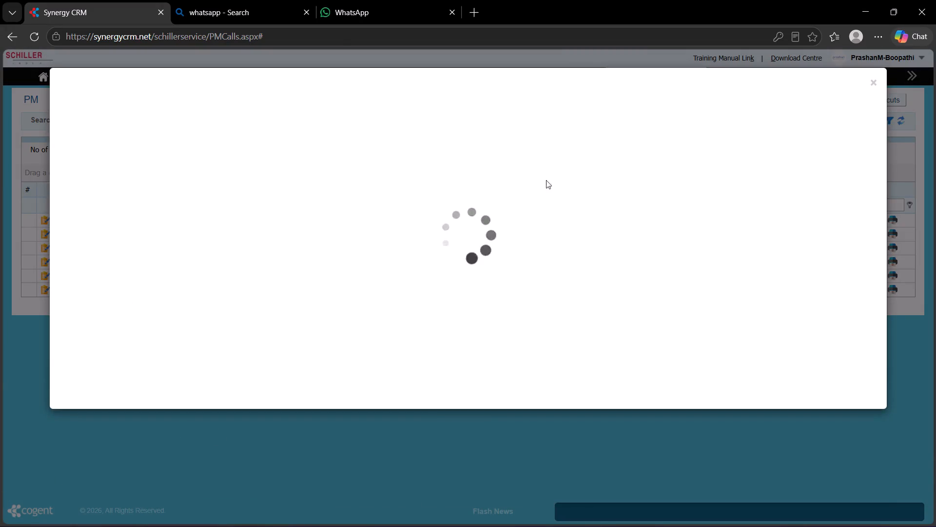
pyautogui.scroll(-4, 549, 353)
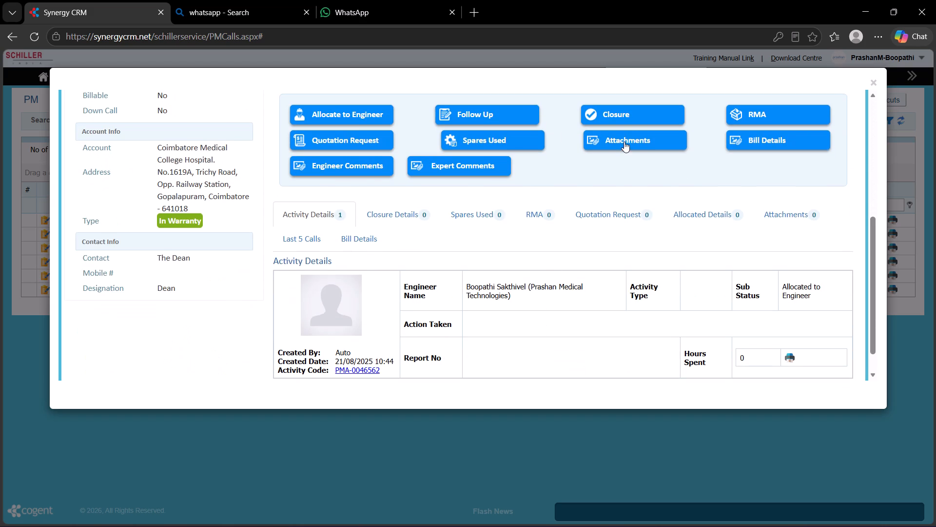
pyautogui.click(624, 142)
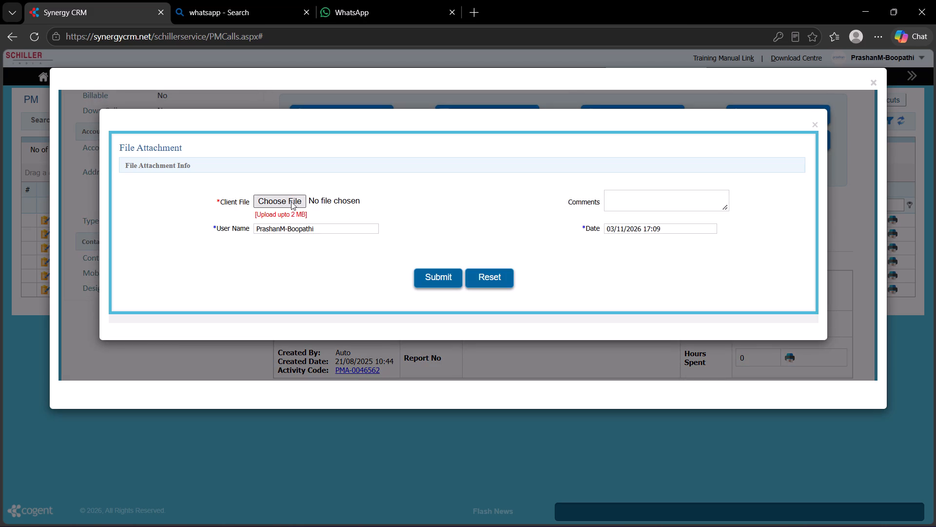
pyautogui.click(291, 200)
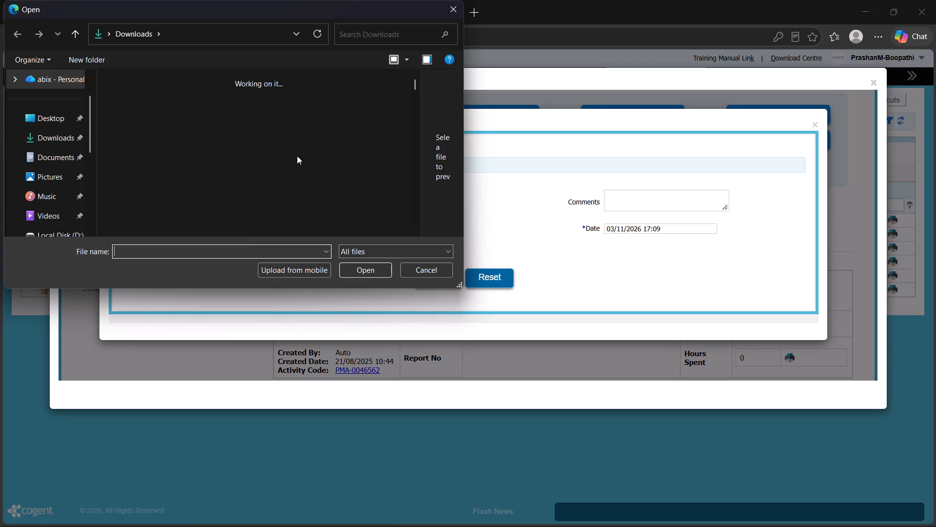
pyautogui.click(142, 137)
pyautogui.click(361, 268)
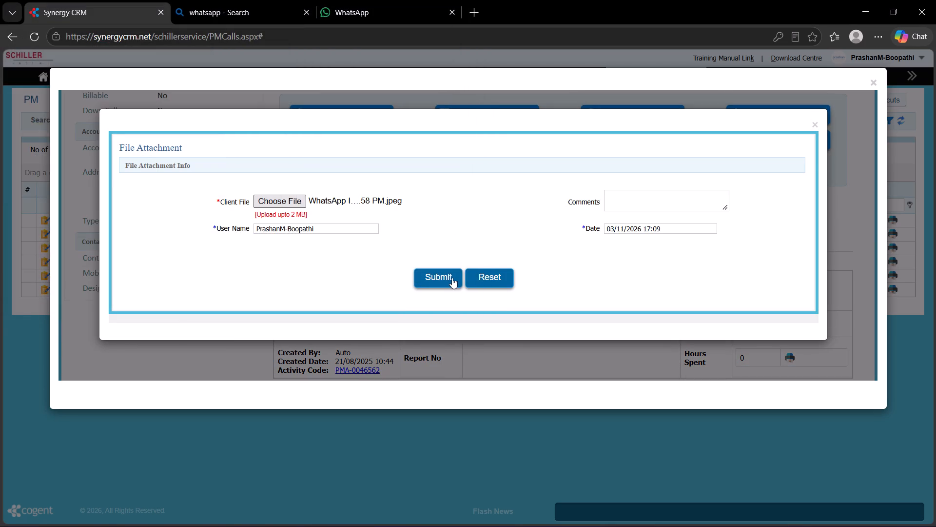
pyautogui.click(447, 278)
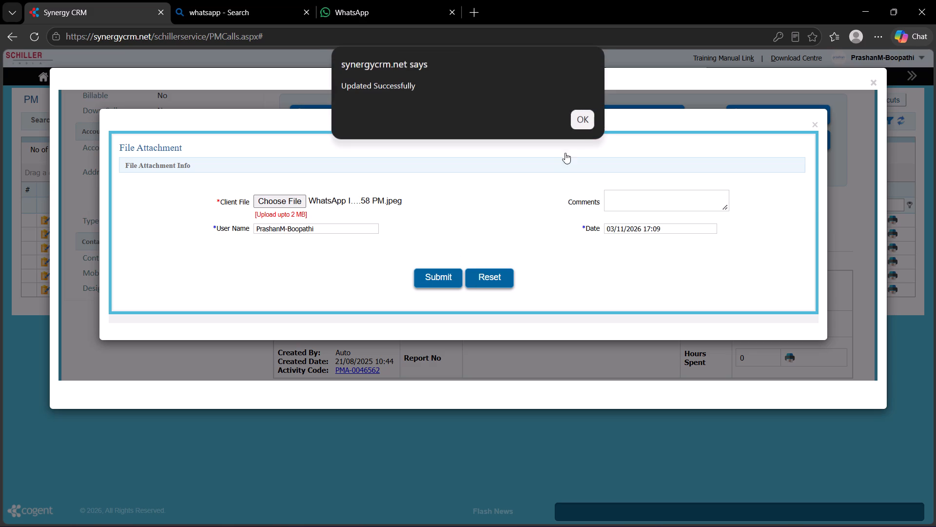
pyautogui.click(580, 128)
pyautogui.click(655, 139)
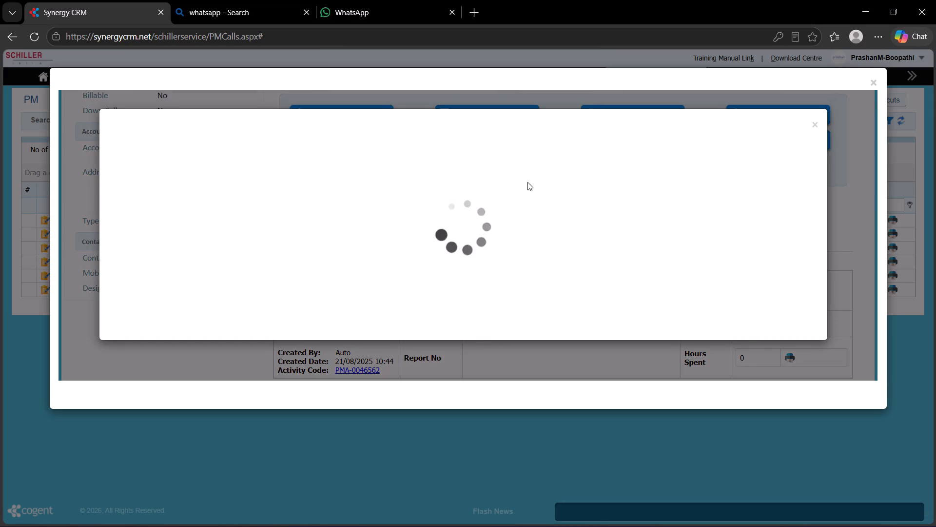
# Open the closure form for docket 2025-08-PM-5579 and set its activity date to 01/10/2025.
pyautogui.scroll(-2, 395, 251)
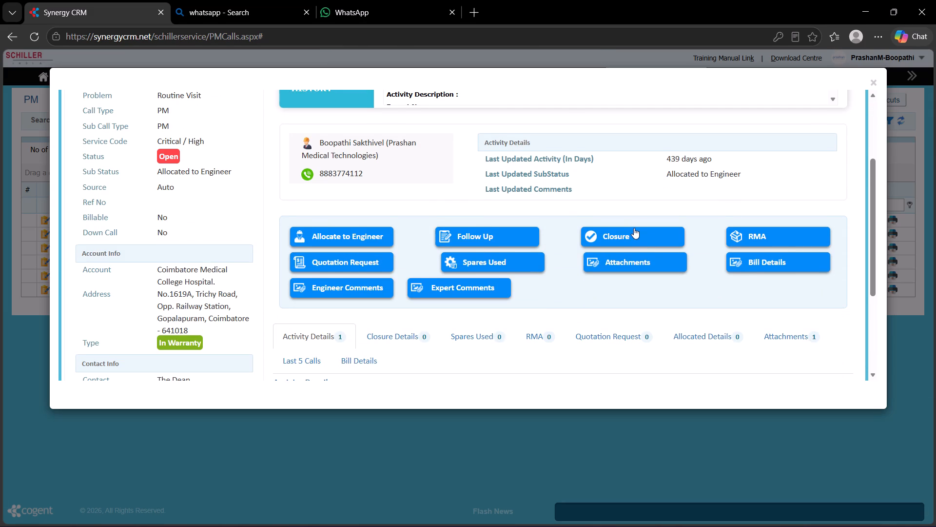
pyautogui.click(634, 228)
pyautogui.scroll(-4, 380, 211)
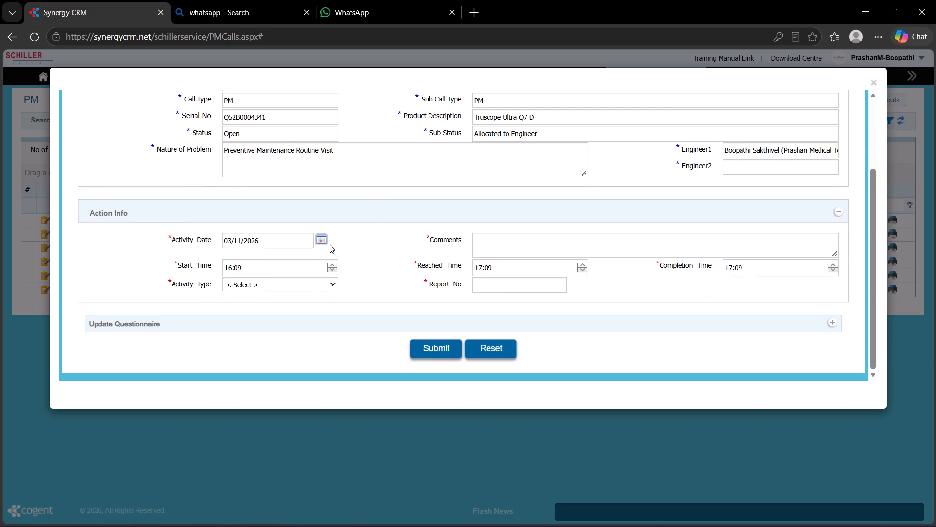
pyautogui.click(327, 240)
pyautogui.tripleClick(230, 253)
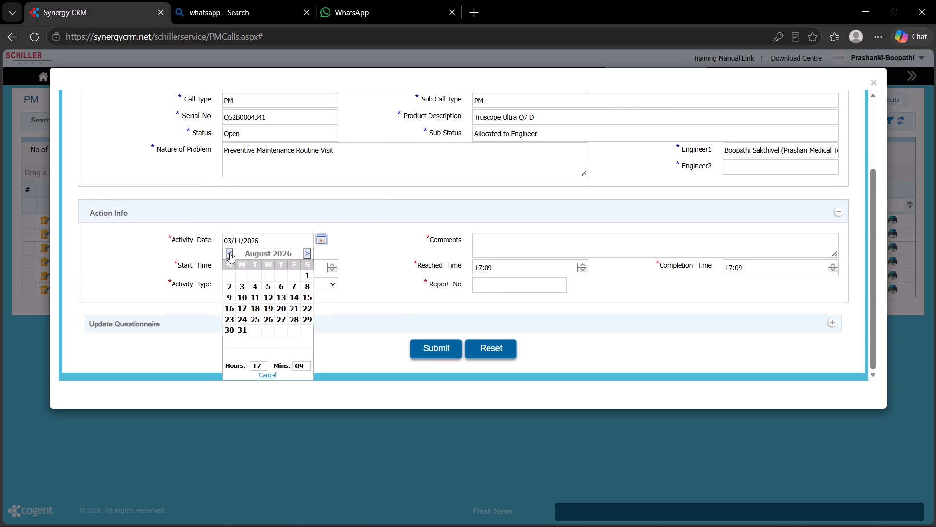
pyautogui.tripleClick(230, 253)
pyautogui.doubleClick(230, 253)
pyautogui.tripleClick(230, 253)
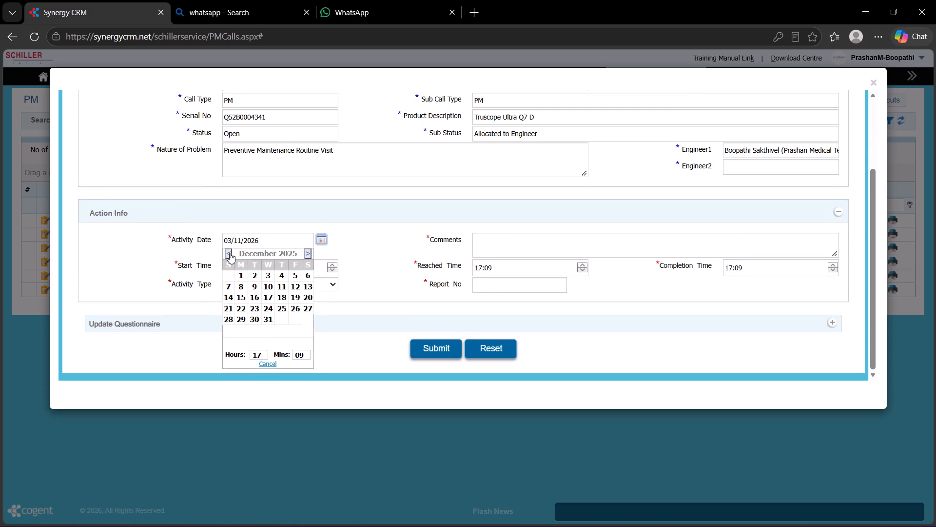
pyautogui.doubleClick(230, 253)
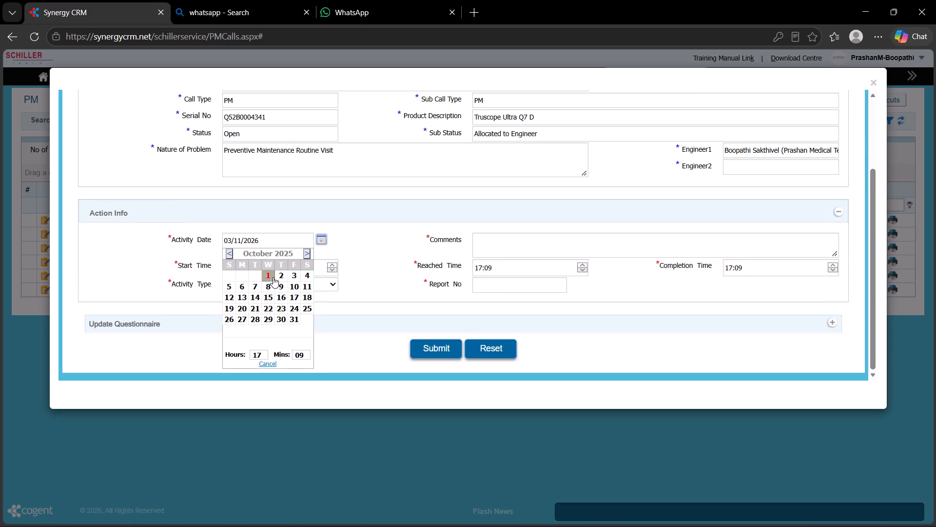
pyautogui.click(273, 277)
# Enter activity type PM, comments PM COMPLETED and the copied report number D-35898 in the closure form.
pyautogui.click(333, 286)
pyautogui.click(320, 374)
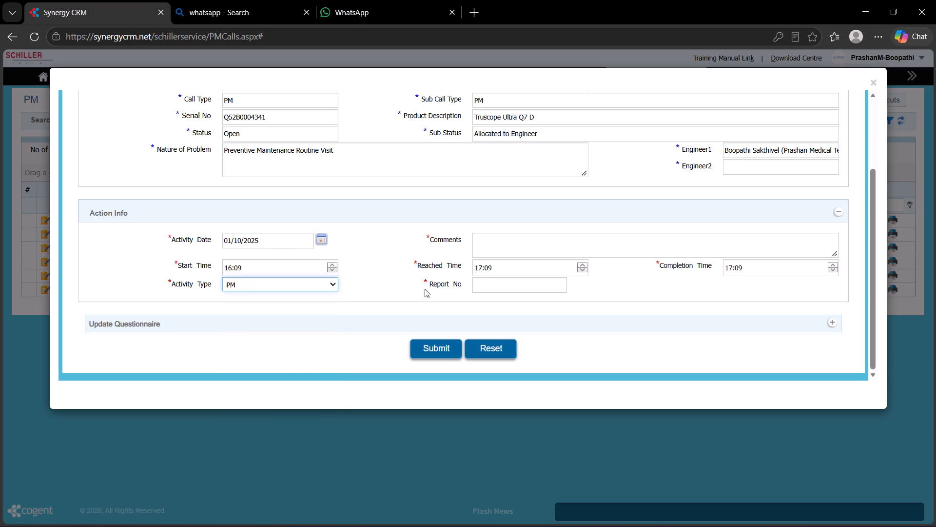
pyautogui.click(575, 245)
pyautogui.write('PM COMPLETED')
pyautogui.click(546, 284)
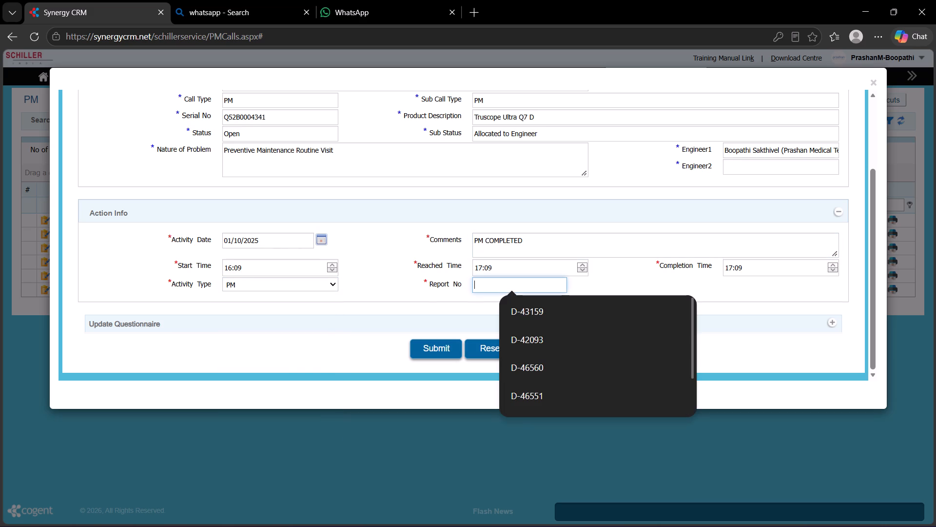
pyautogui.hotkey('ctrl', 'v')
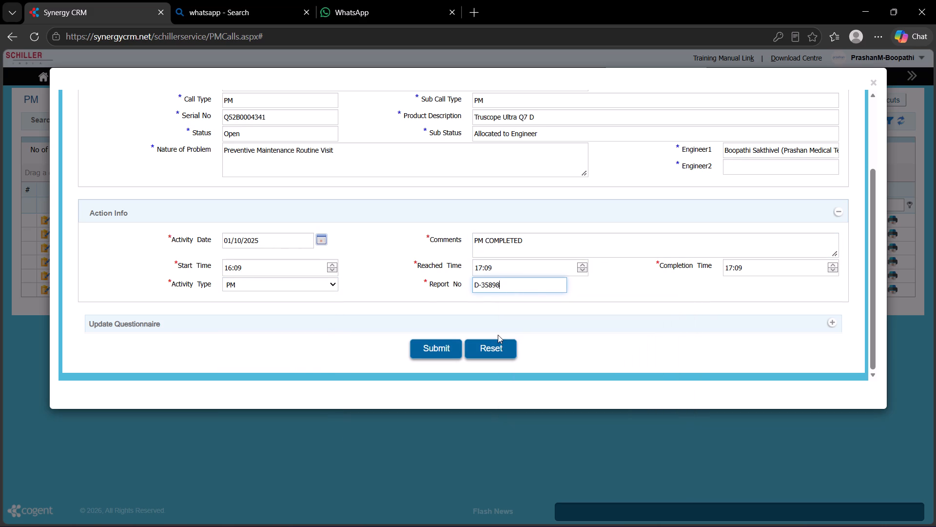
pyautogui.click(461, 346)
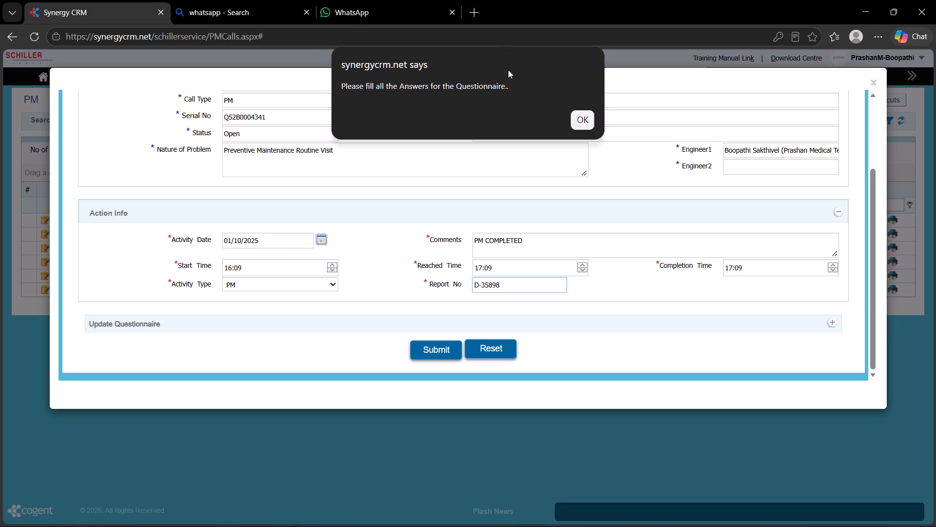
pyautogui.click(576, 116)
# Expand the closure questionnaire and answer mains supply voltage 230V, grounding/earthing 0 and UPS/stabilizer NA.
pyautogui.click(834, 321)
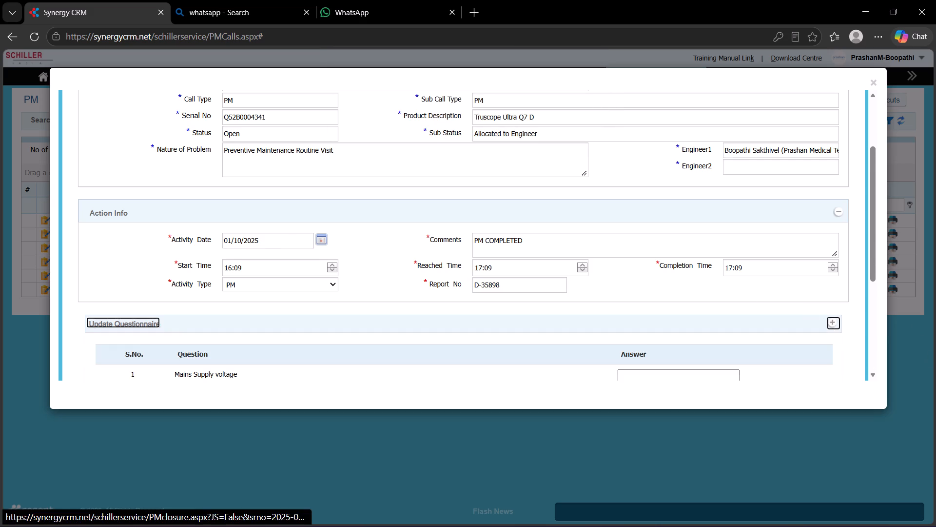
pyautogui.scroll(-3, 287, 236)
pyautogui.click(628, 195)
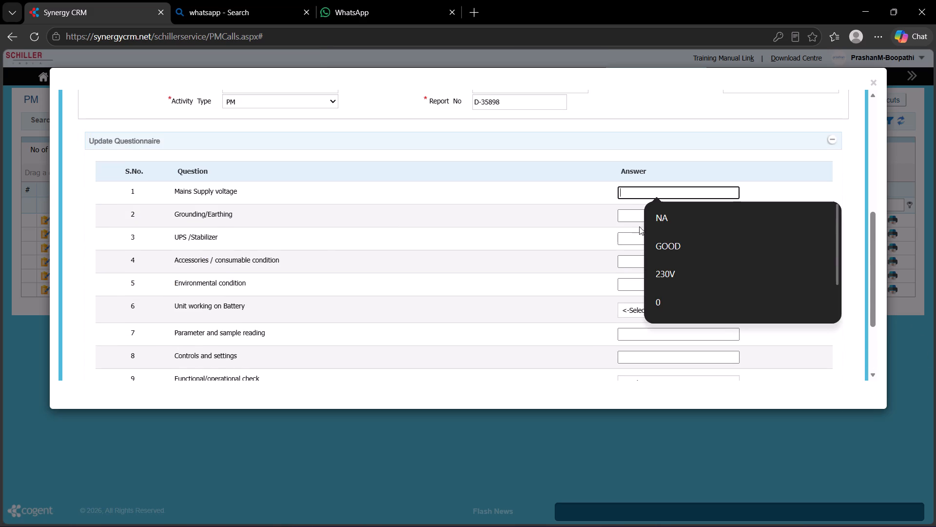
pyautogui.click(672, 270)
pyautogui.click(660, 204)
pyautogui.click(659, 214)
pyautogui.click(674, 325)
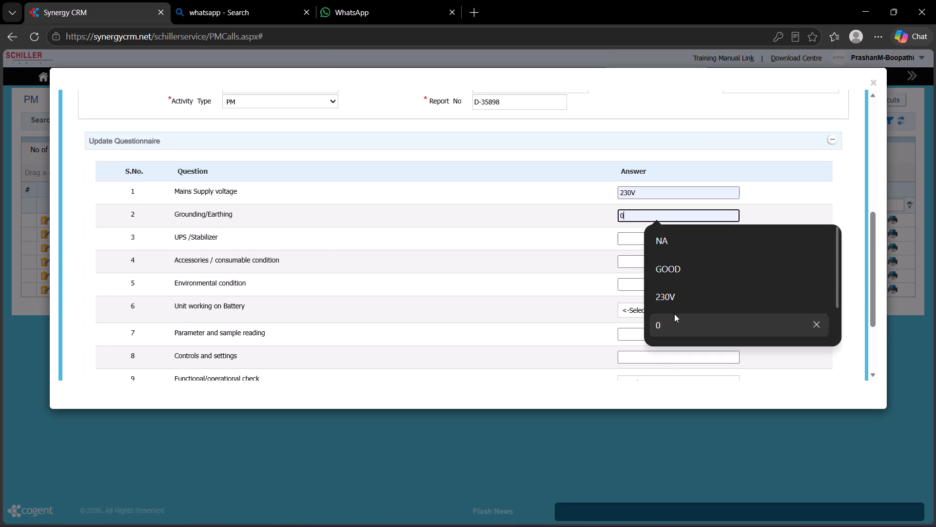
pyautogui.click(655, 237)
pyautogui.click(663, 265)
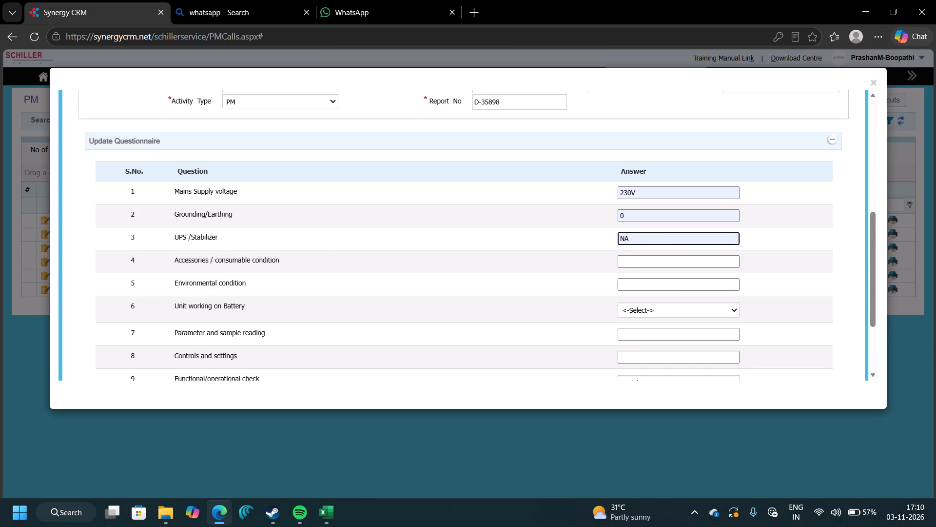
# Answer GOOD for both accessories/consumable condition and environmental condition in the questionnaire.
pyautogui.click(660, 255)
pyautogui.scroll(-3, 660, 255)
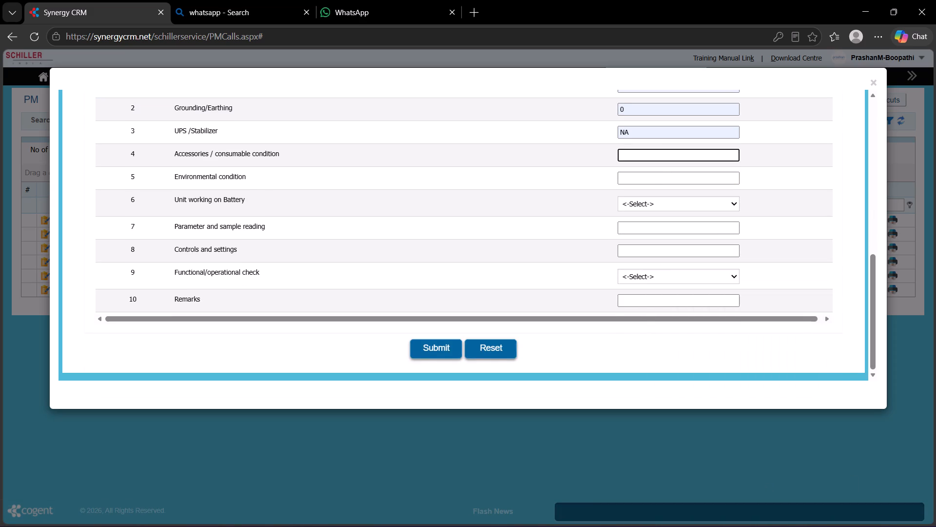
pyautogui.click(676, 156)
pyautogui.scroll(-3, 703, 263)
pyautogui.click(704, 263)
pyautogui.moveTo(682, 153); pyautogui.dragTo(652, 152)
pyautogui.moveTo(652, 152); pyautogui.dragTo(612, 153)
pyautogui.press('BackSpace')
pyautogui.click(629, 153)
pyautogui.click(672, 207)
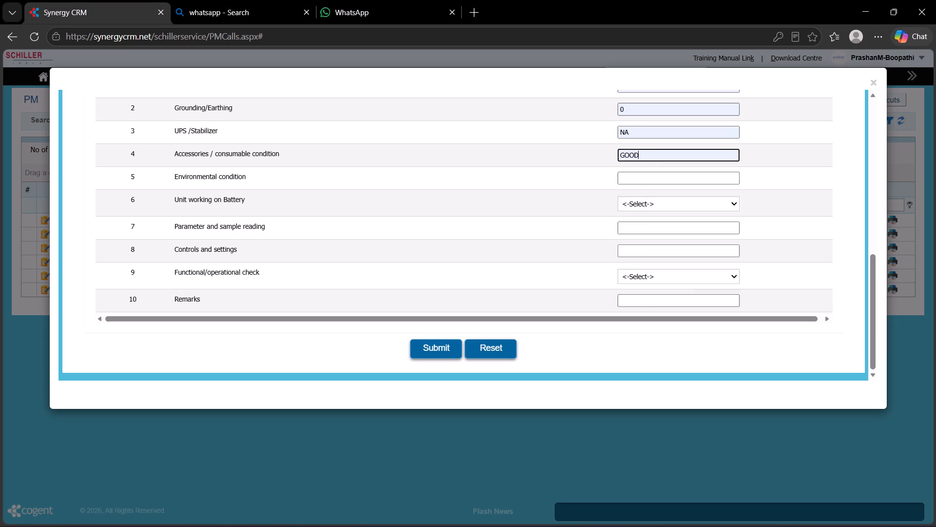
pyautogui.click(647, 178)
pyautogui.click(672, 234)
# Answer unit working on battery Yes, parameter and sample reading NA, and controls and settings YES.
pyautogui.click(661, 224)
pyautogui.click(646, 203)
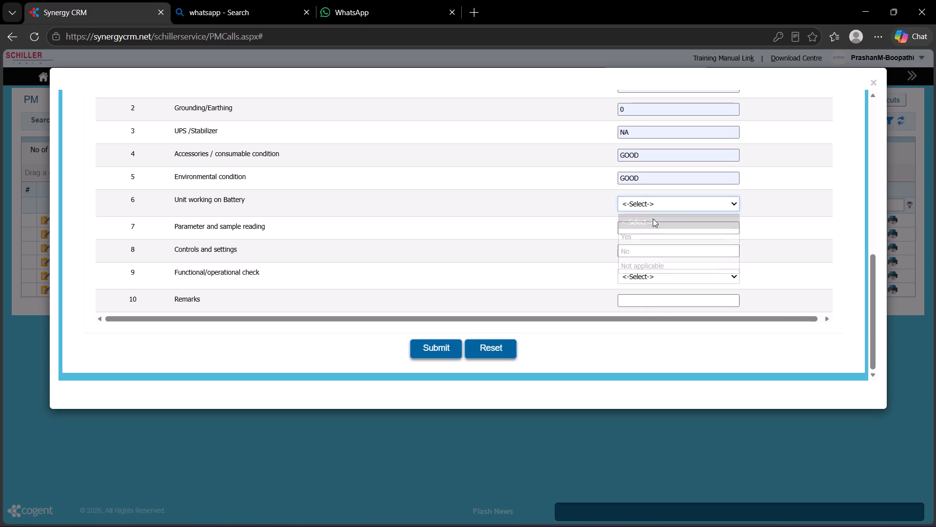
pyautogui.click(660, 239)
pyautogui.click(660, 226)
pyautogui.scroll(-4, 682, 283)
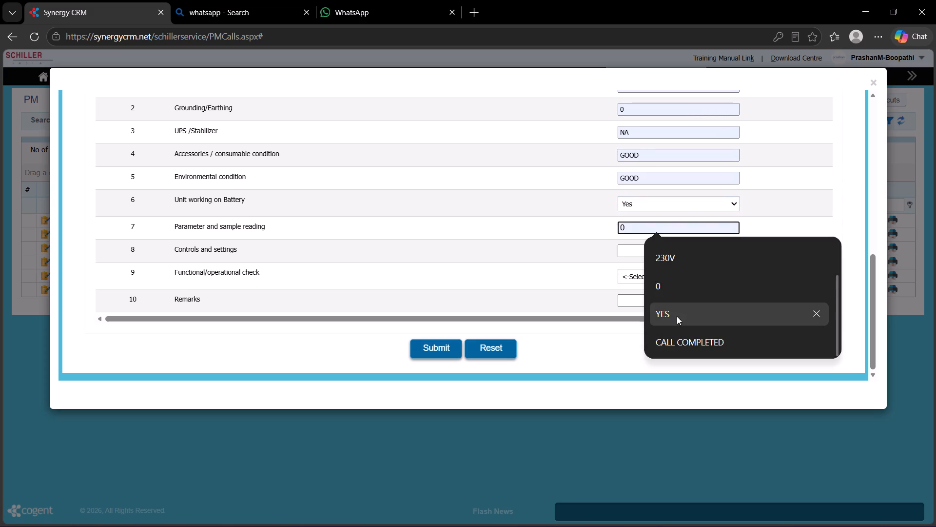
pyautogui.click(677, 311)
pyautogui.moveTo(661, 226); pyautogui.dragTo(597, 220)
pyautogui.press('BackSpace')
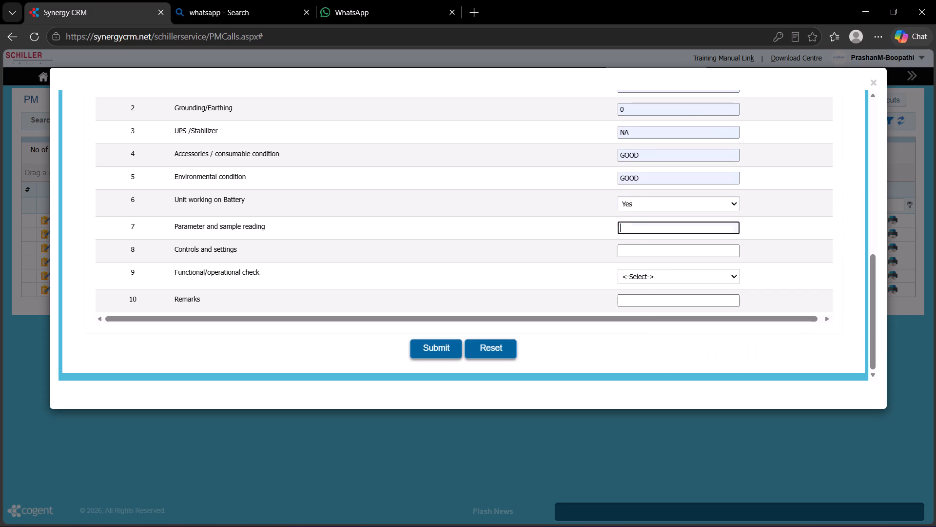
pyautogui.click(646, 230)
pyautogui.click(664, 251)
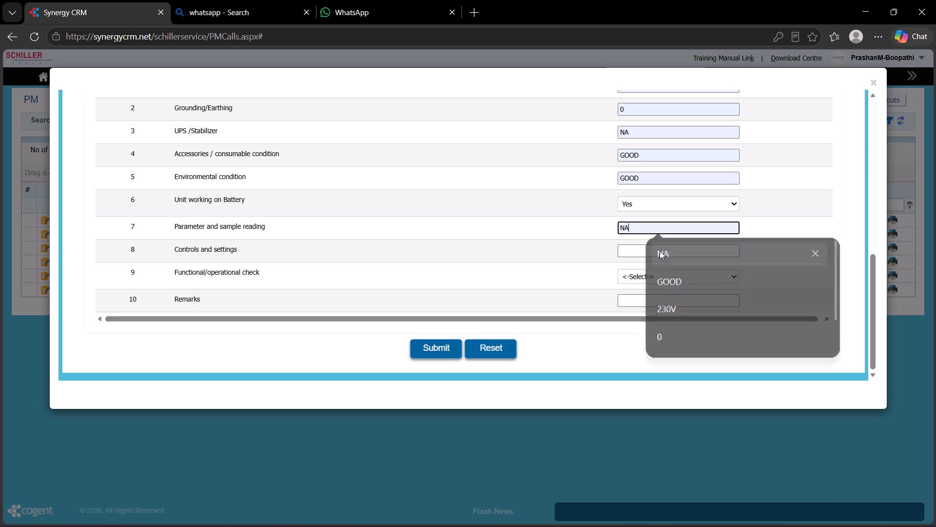
pyautogui.click(642, 248)
pyautogui.scroll(-4, 671, 322)
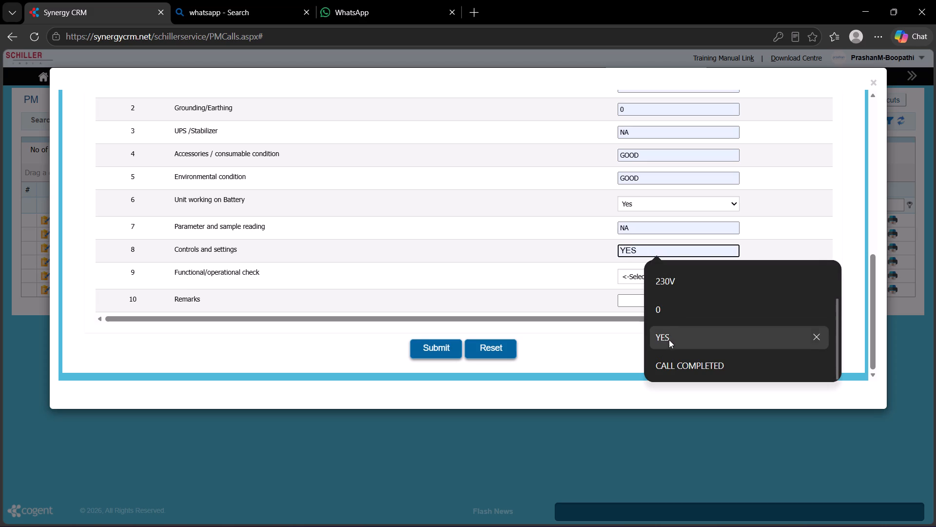
pyautogui.click(669, 340)
# Open the answer choices for the functional/operational check question.
pyautogui.click(665, 278)
pyautogui.click(668, 301)
pyautogui.click(668, 271)
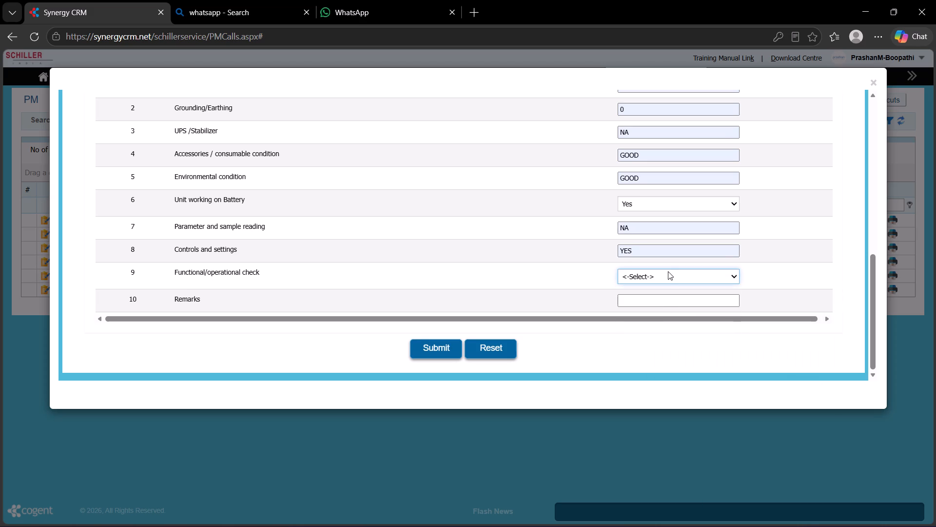
# Answer OK for the functional/operational check and enter CALL COMPLETED as the questionnaire remarks.
pyautogui.click(653, 305)
pyautogui.click(655, 302)
pyautogui.scroll(-5, 668, 386)
pyautogui.click(672, 409)
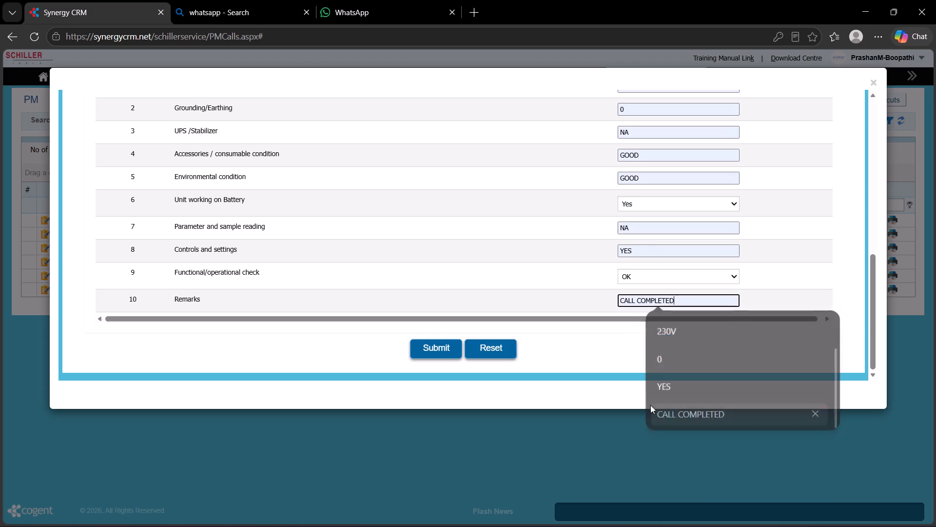
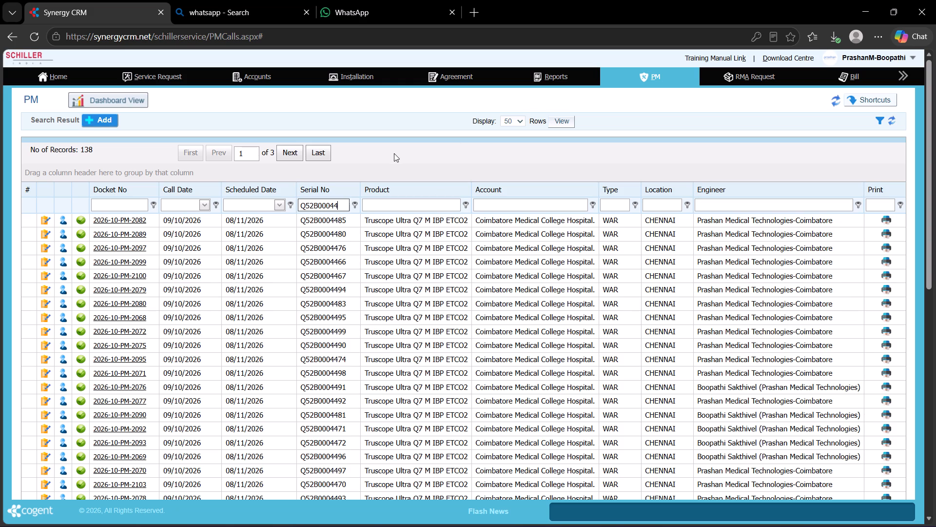
# Filter the PM list by serial number Q52B0004473 and open docket 2025-08-PM-5580.
pyautogui.write('73')
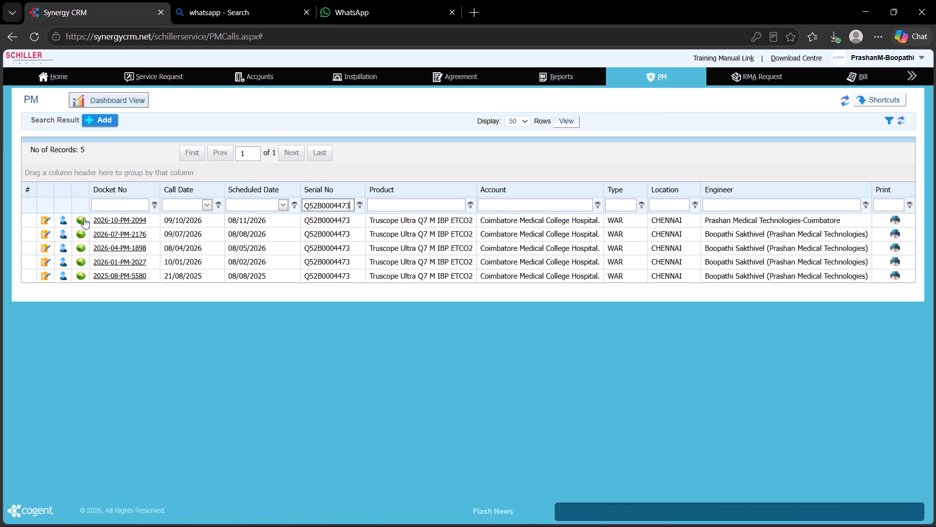
pyautogui.click(113, 274)
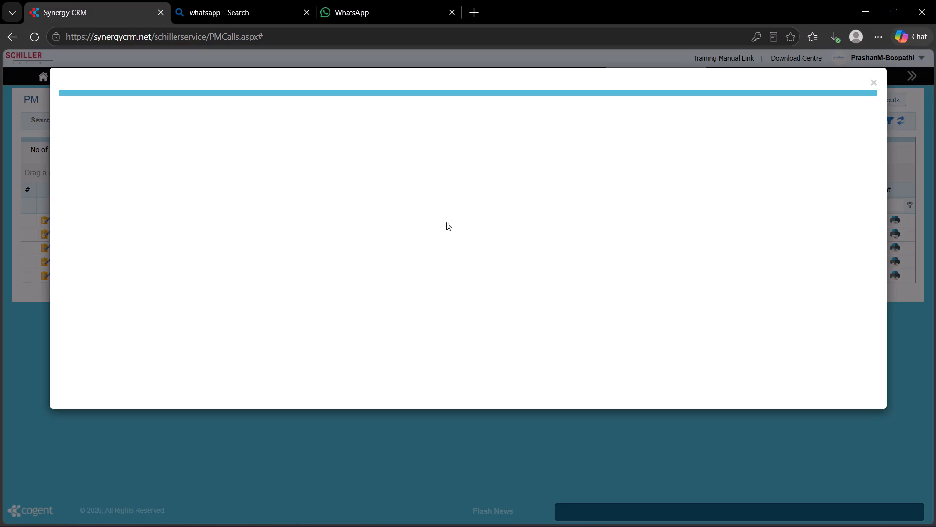
# Edit the docket's call details, set the call date to 29/09/2025 and save the modification.
pyautogui.click(239, 126)
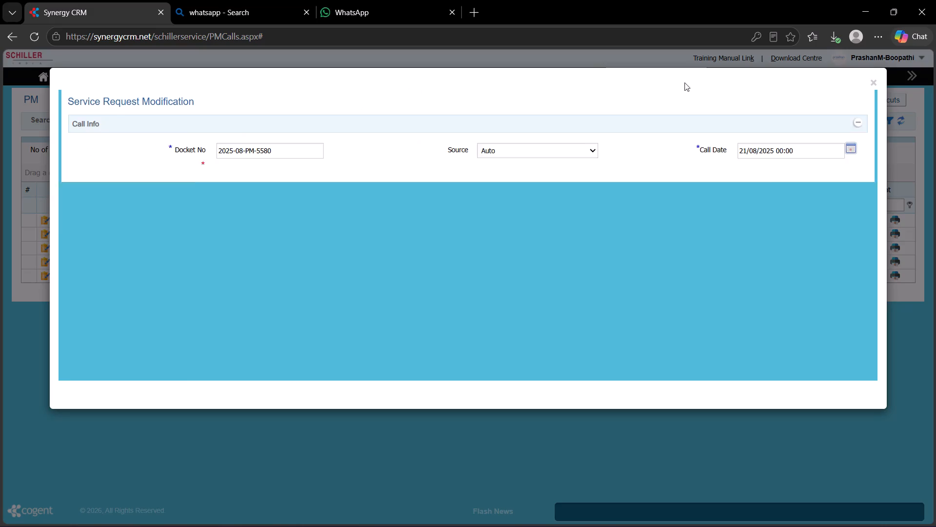
pyautogui.click(840, 146)
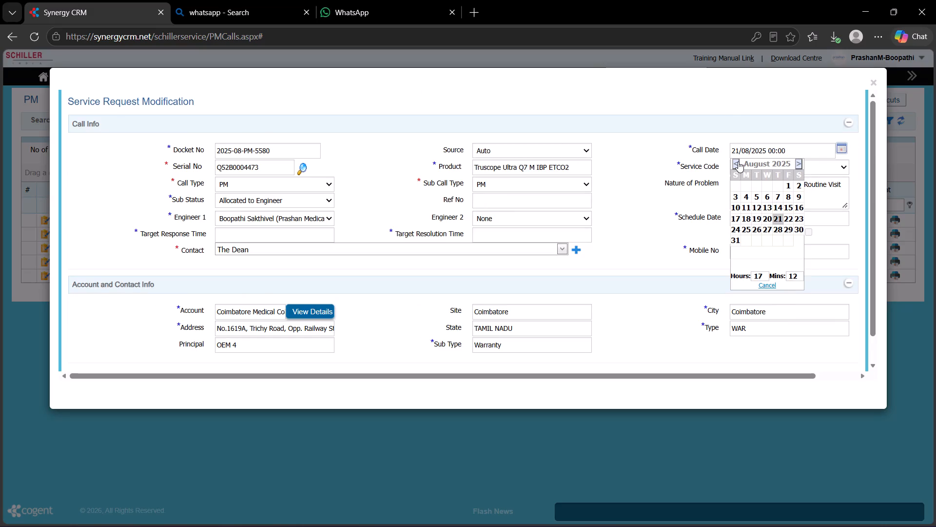
pyautogui.click(738, 162)
pyautogui.doubleClick(796, 164)
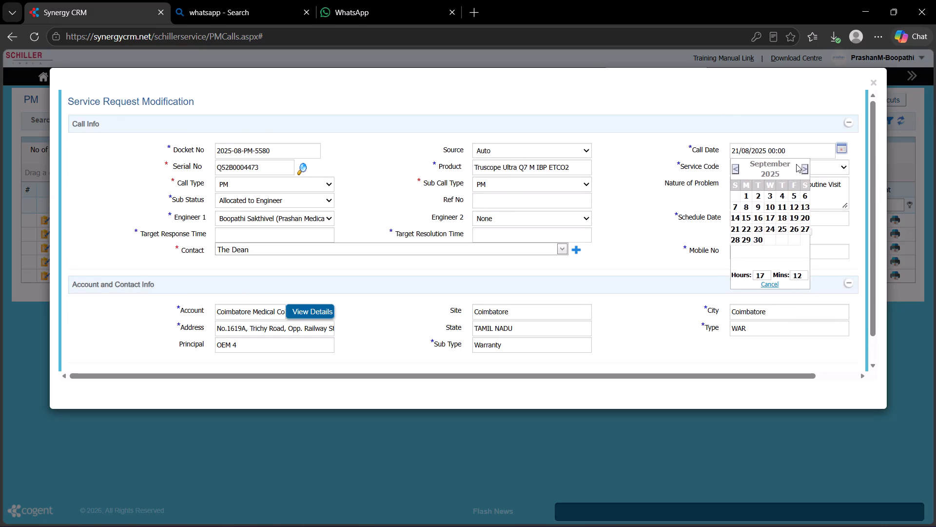
pyautogui.click(746, 239)
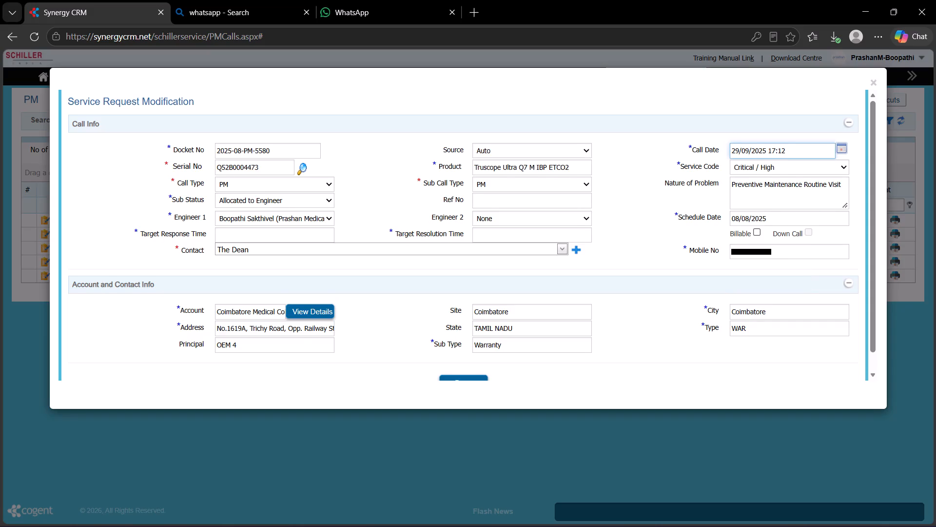
pyautogui.scroll(-5, 519, 263)
pyautogui.click(467, 363)
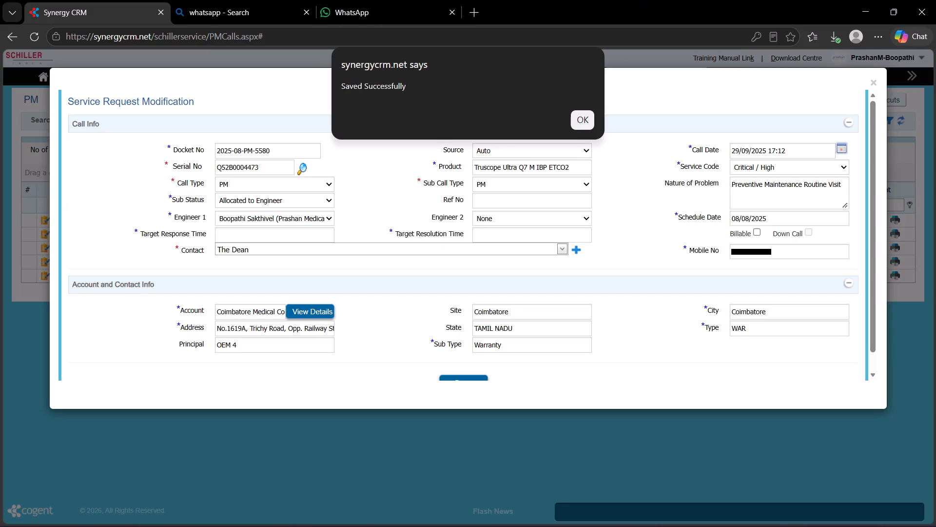
pyautogui.click(584, 126)
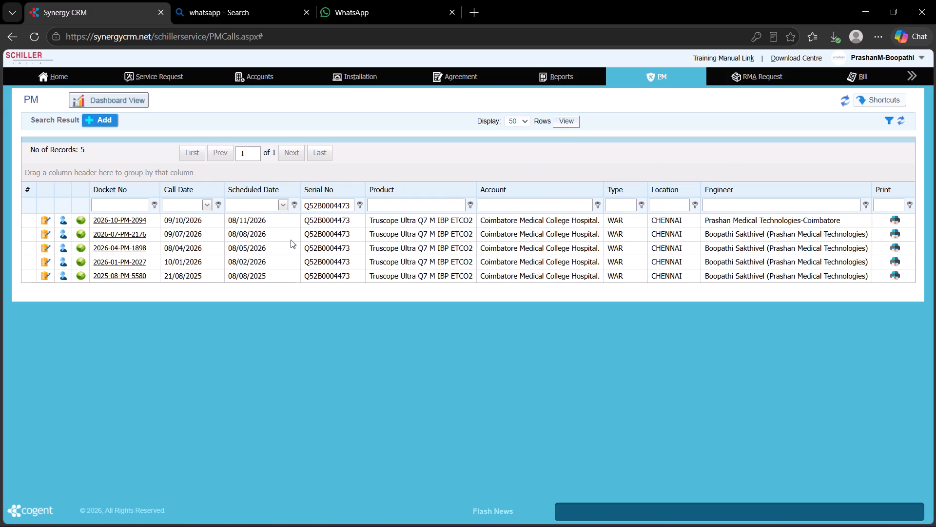
pyautogui.click(132, 274)
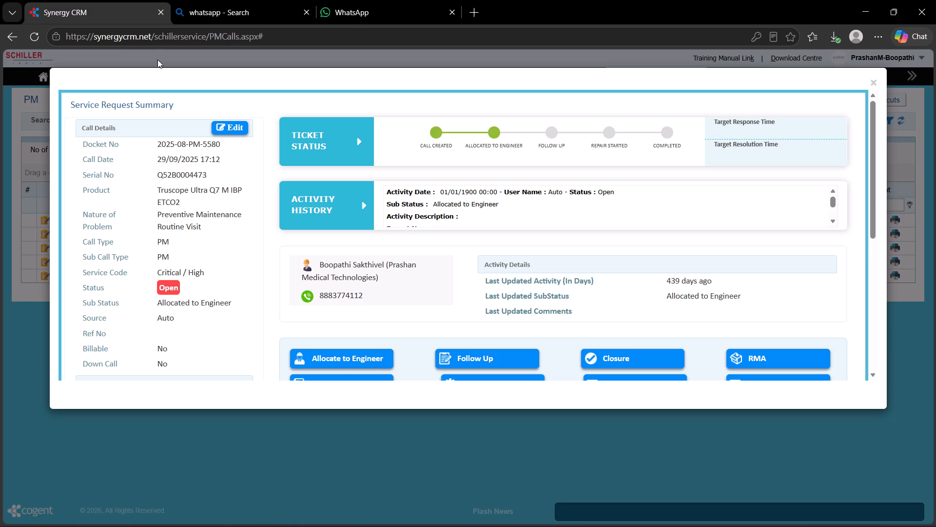
pyautogui.scroll(-4, 322, 246)
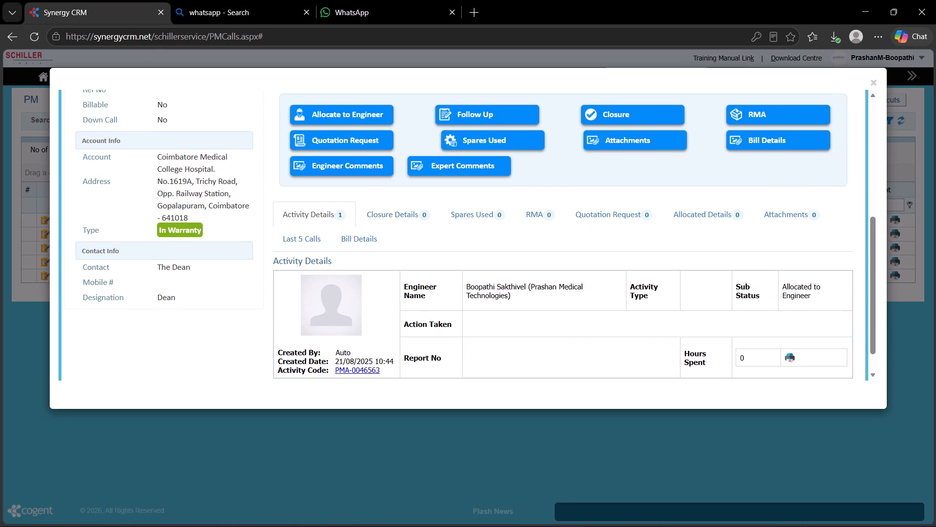
pyautogui.click(592, 142)
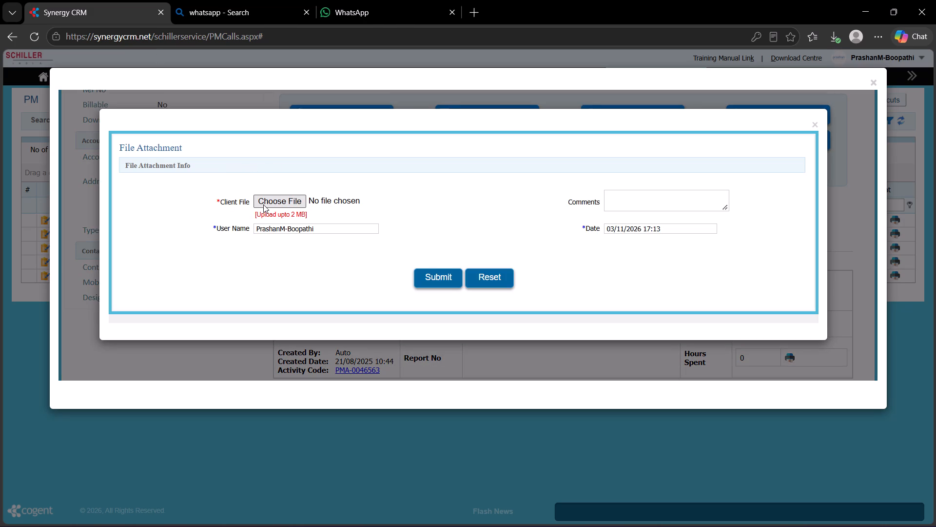
pyautogui.click(263, 204)
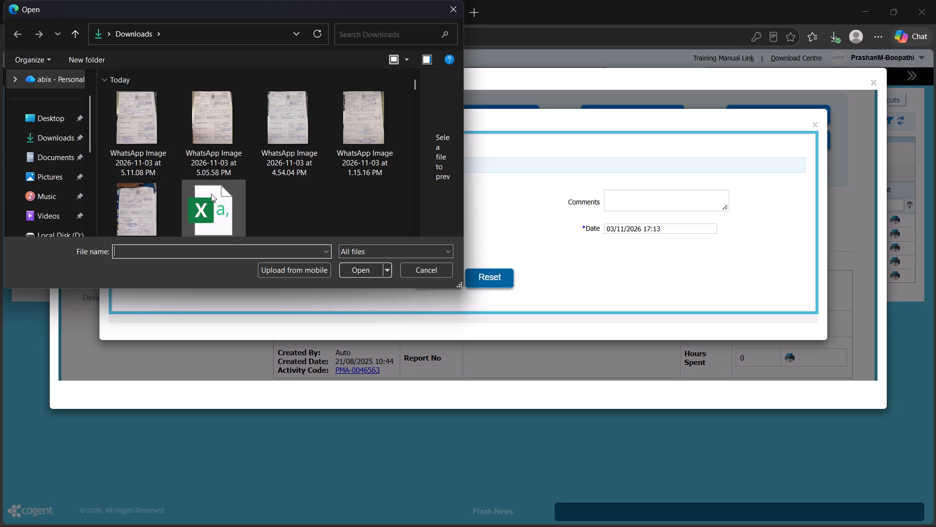
pyautogui.click(120, 125)
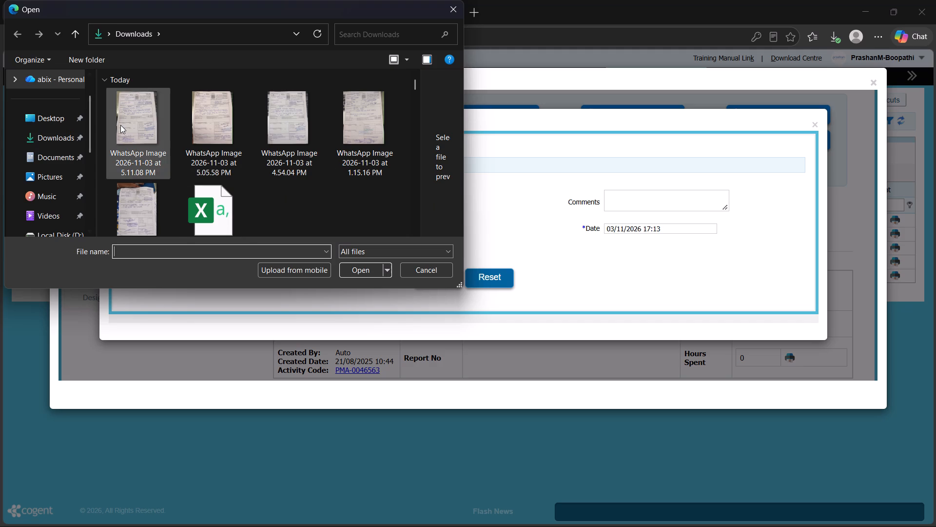
pyautogui.click(370, 267)
pyautogui.click(430, 274)
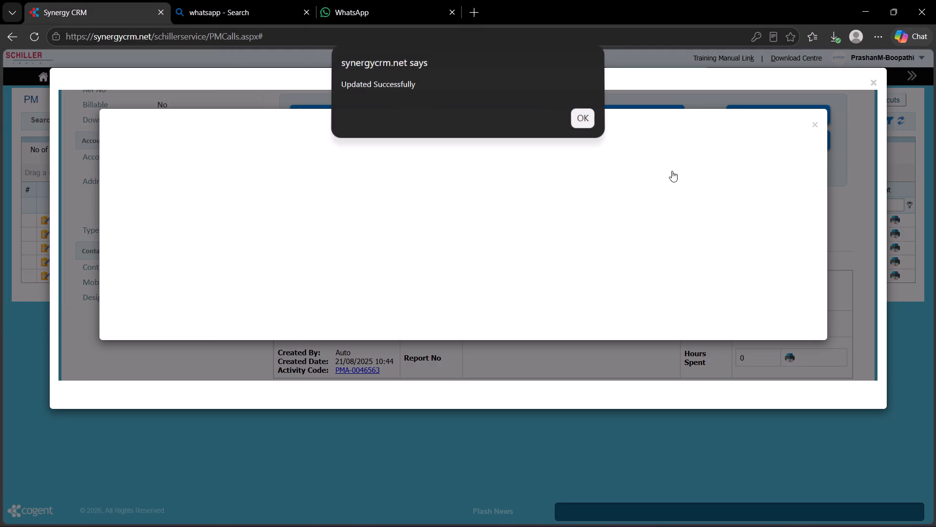
pyautogui.click(588, 114)
# Start the docket's closure and take the Activity Date calendar back to October 2025.
pyautogui.click(641, 120)
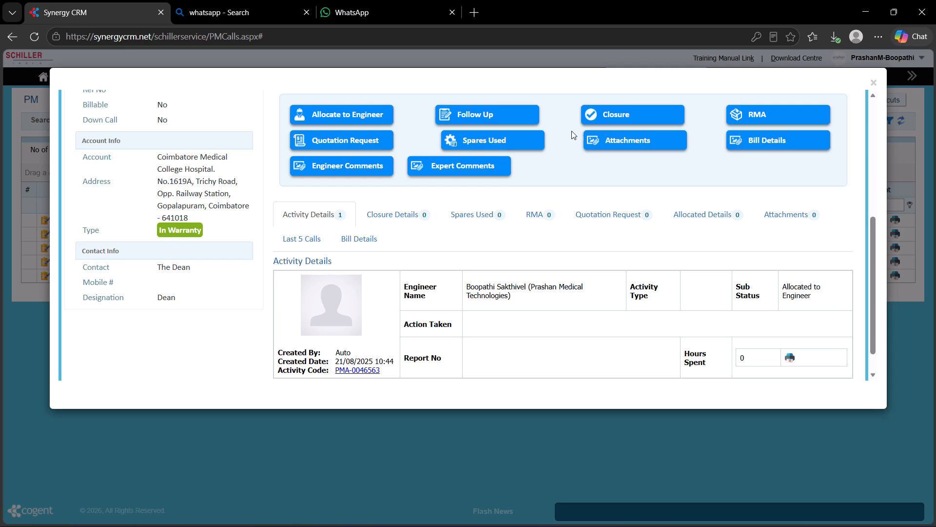
pyautogui.scroll(-3, 384, 172)
pyautogui.click(323, 240)
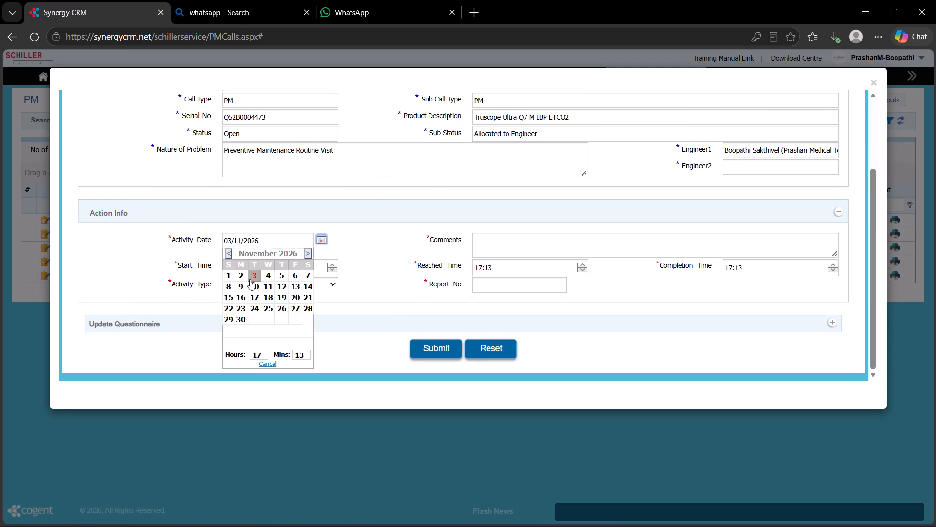
pyautogui.tripleClick(230, 251)
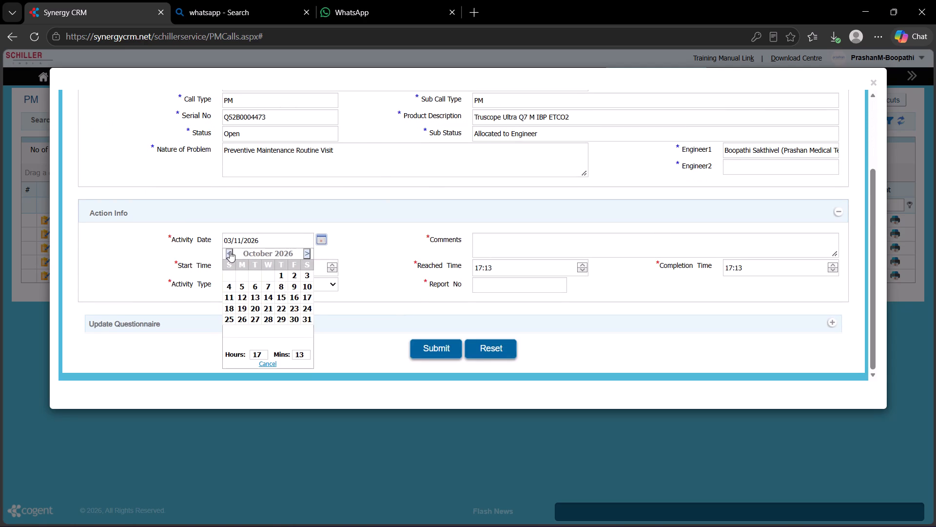
pyautogui.doubleClick(230, 251)
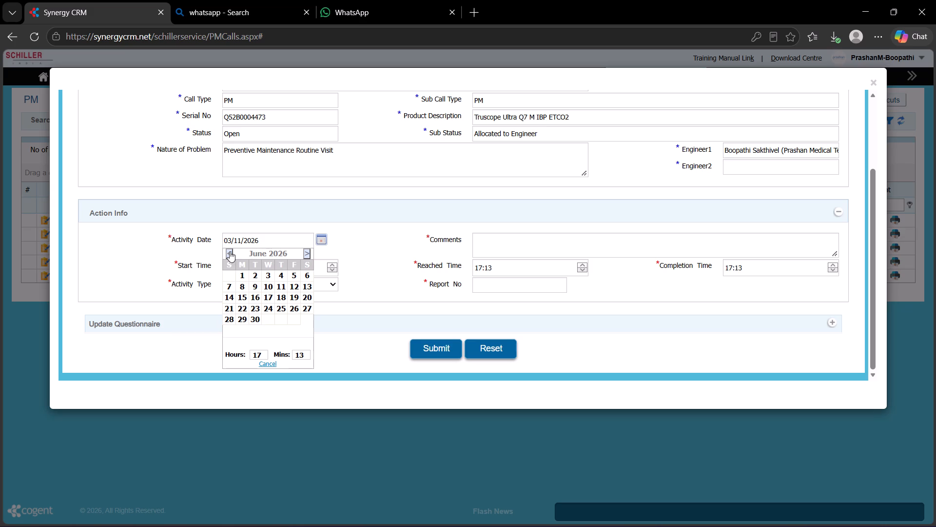
pyautogui.tripleClick(230, 251)
pyautogui.doubleClick(230, 251)
pyautogui.click(230, 251)
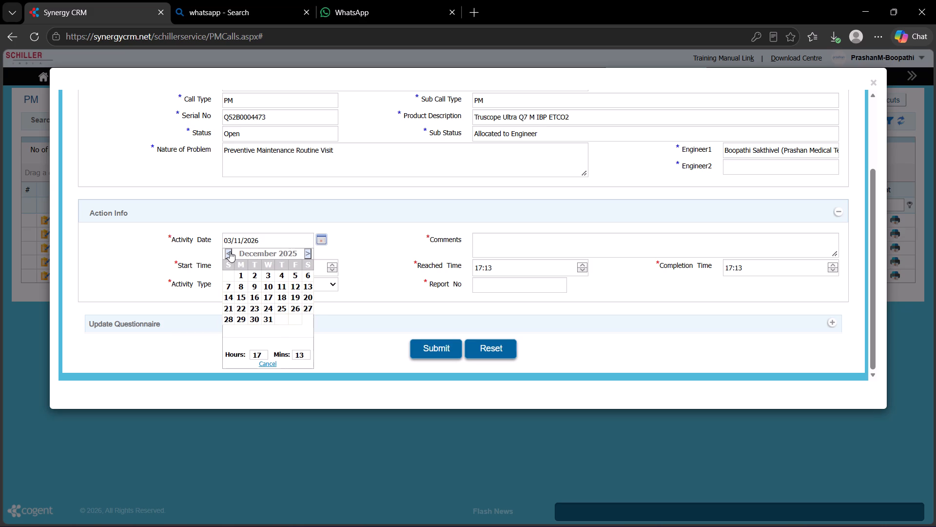
pyautogui.doubleClick(230, 251)
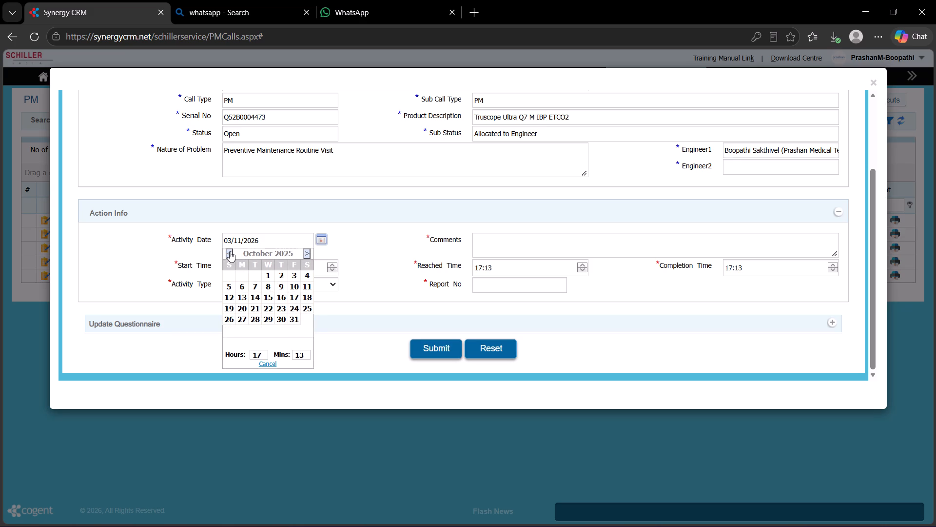
# Fill in the closure action info with activity date 30/09/2025, activity type PM, comment PM COMPLETED and report number D-35885.
pyautogui.click(230, 251)
pyautogui.click(256, 319)
pyautogui.click(290, 291)
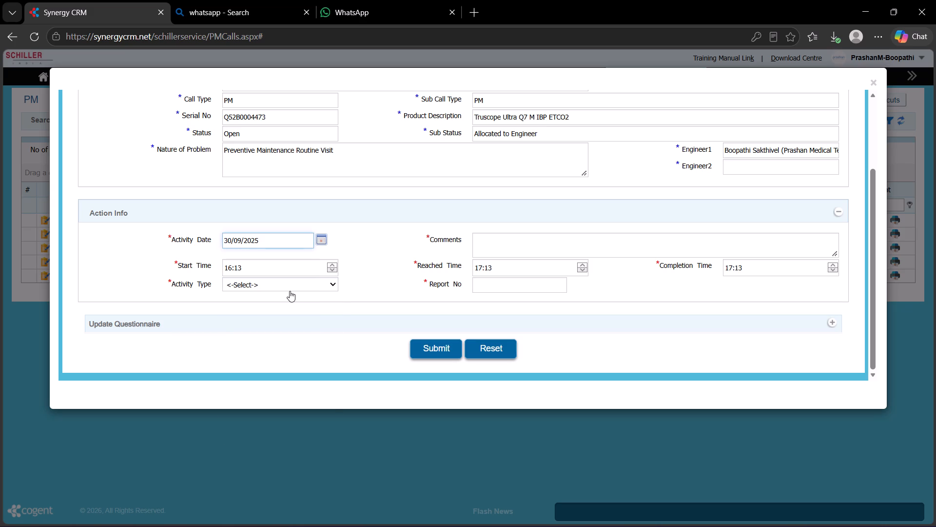
pyautogui.click(279, 377)
pyautogui.click(541, 246)
pyautogui.write('PM COMPLETED')
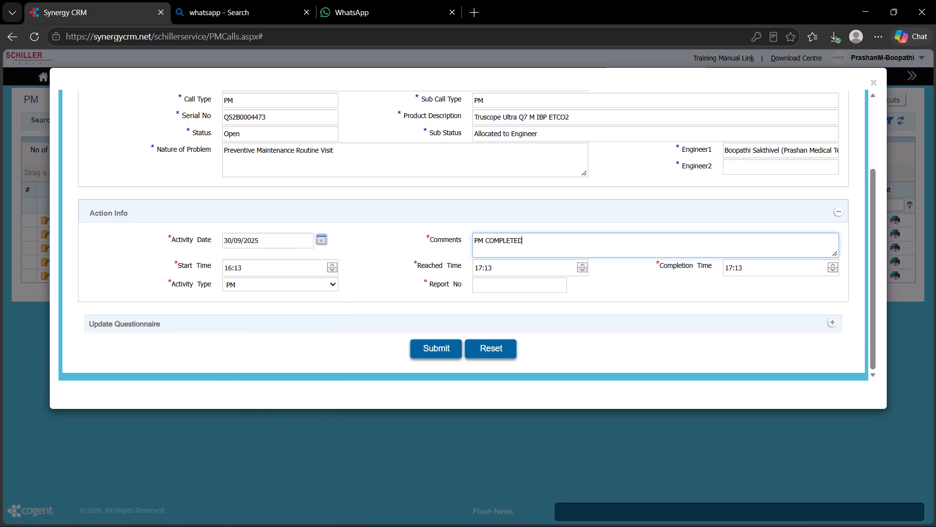
pyautogui.click(526, 287)
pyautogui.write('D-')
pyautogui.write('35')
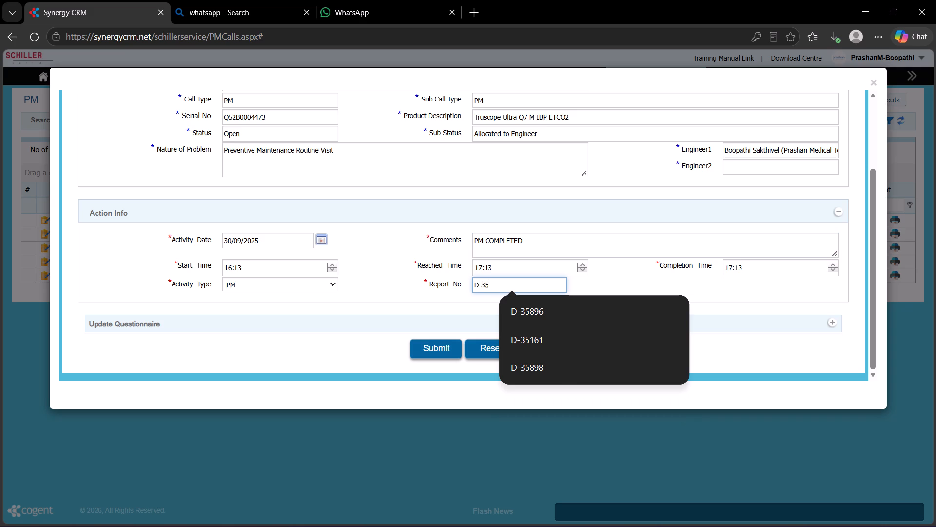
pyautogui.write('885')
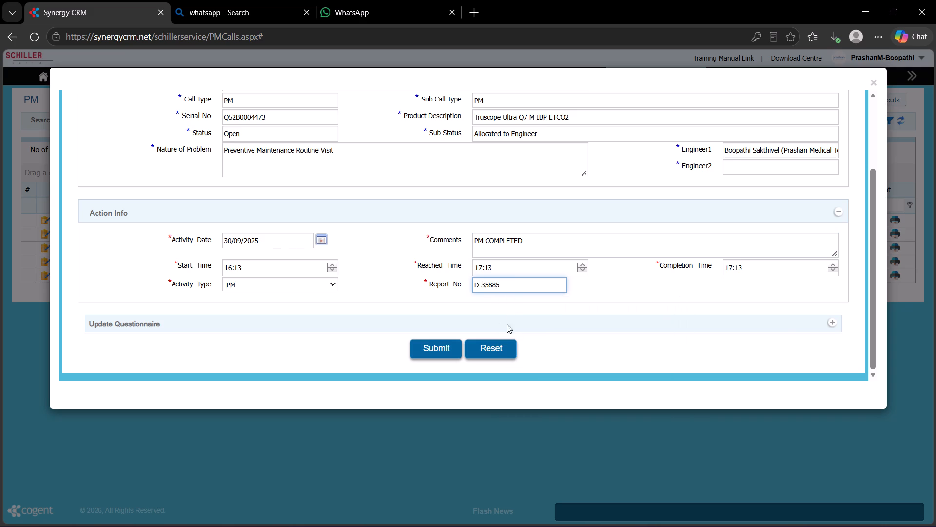
# Expand the closure questionnaire and answer mains supply voltage 230V, grounding/earthing 0 and UPS/stabilizer NA.
pyautogui.click(831, 326)
pyautogui.scroll(-3, 706, 286)
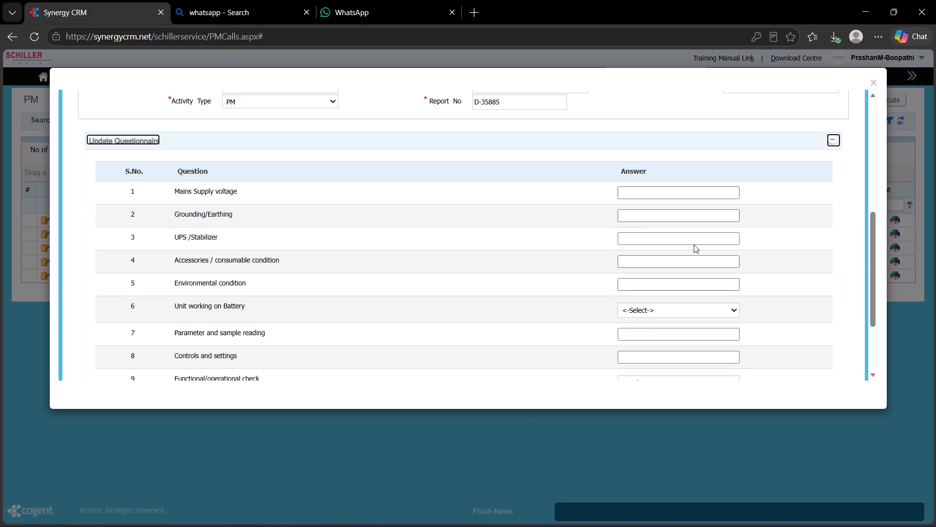
pyautogui.click(683, 193)
pyautogui.click(692, 272)
pyautogui.click(663, 221)
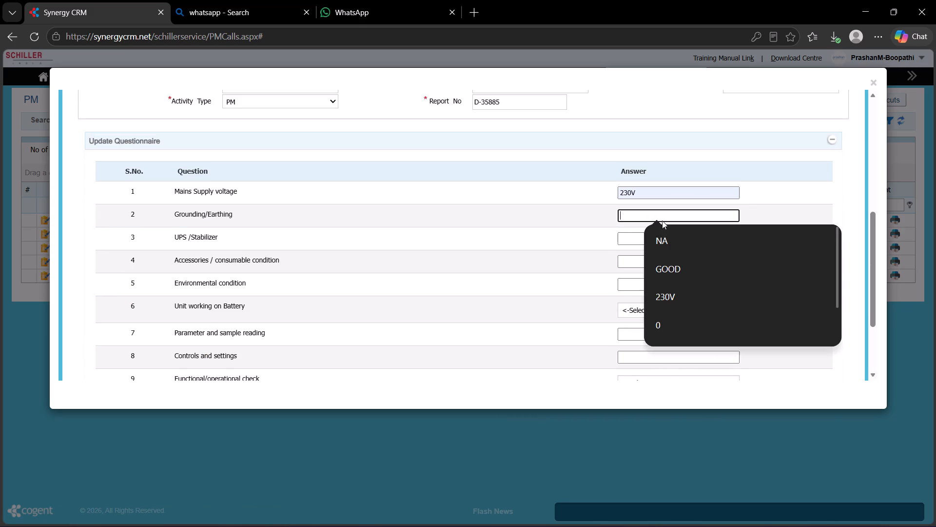
pyautogui.click(674, 242)
pyautogui.click(664, 236)
pyautogui.click(642, 240)
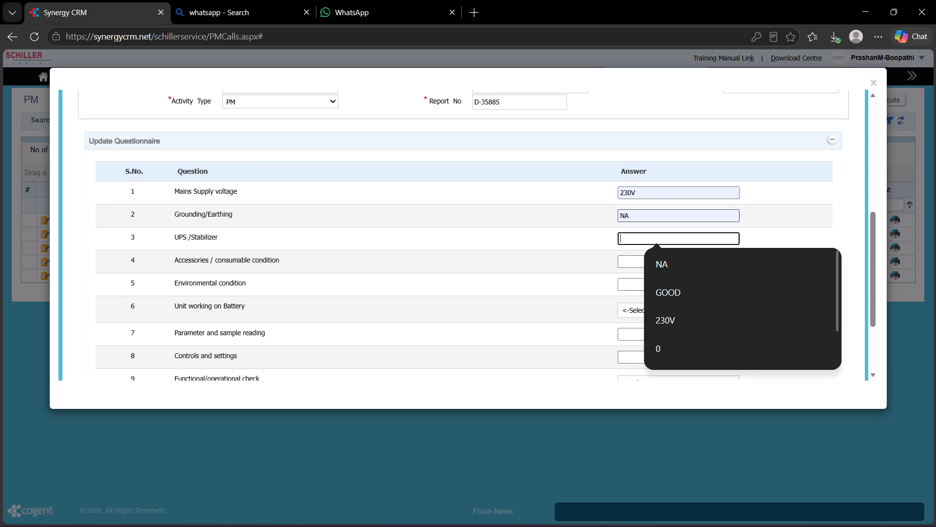
pyautogui.moveTo(643, 216); pyautogui.dragTo(590, 213)
pyautogui.press('BackSpace')
pyautogui.press('0')
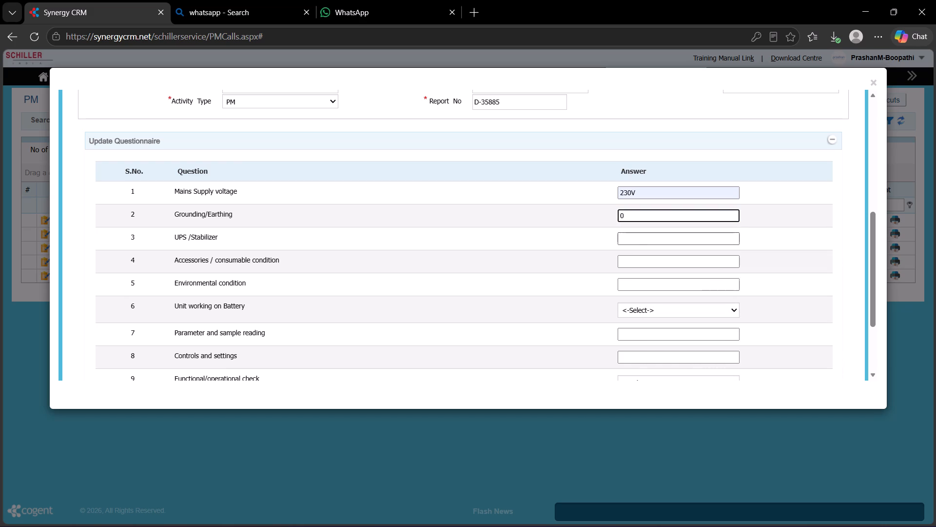
pyautogui.click(643, 237)
pyautogui.click(667, 262)
pyautogui.click(640, 263)
pyautogui.click(660, 266)
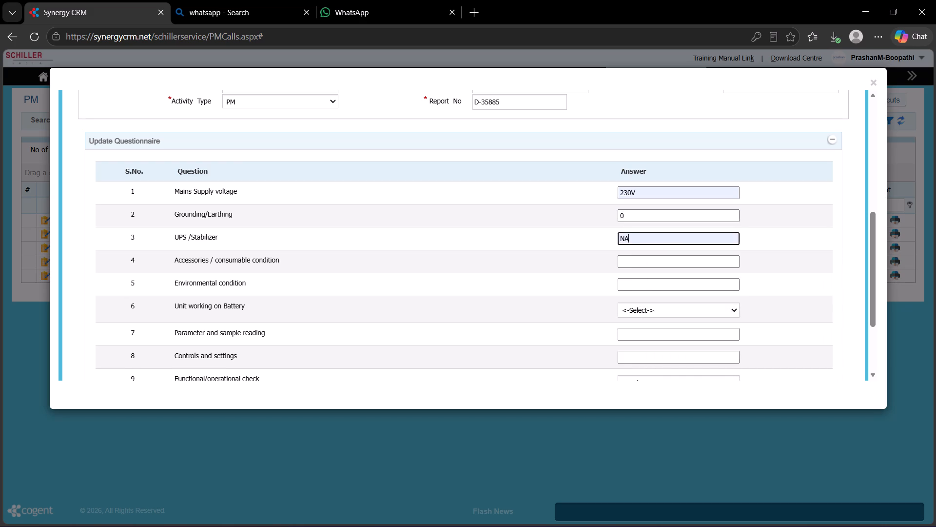
# Answer GOOD for both accessories/consumable condition and environmental condition in the questionnaire.
pyautogui.click(645, 261)
pyautogui.click(665, 317)
pyautogui.click(647, 285)
pyautogui.click(665, 339)
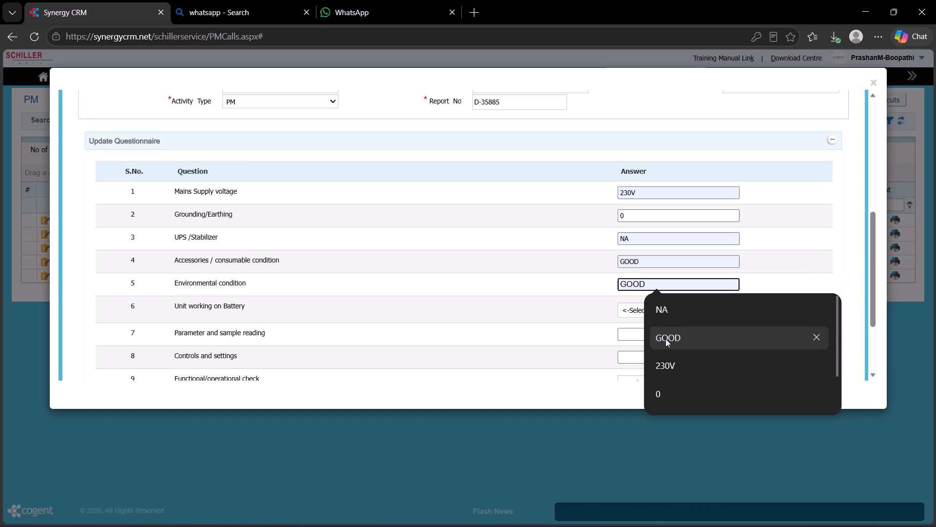
# Answer unit working on battery Yes, parameter and sample reading NA, and controls and settings YES.
pyautogui.click(664, 312)
pyautogui.click(659, 341)
pyautogui.scroll(-3, 650, 301)
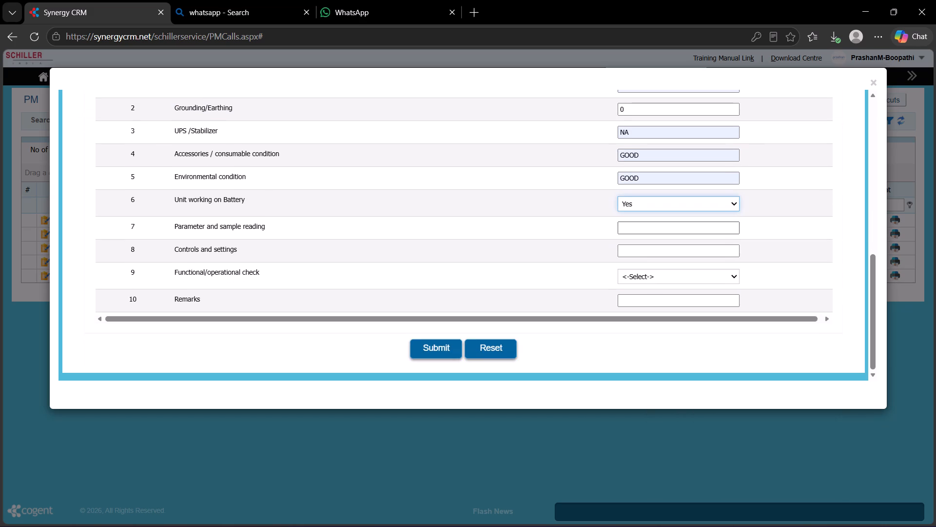
pyautogui.click(647, 226)
pyautogui.scroll(-2, 668, 281)
pyautogui.scroll(3, 673, 292)
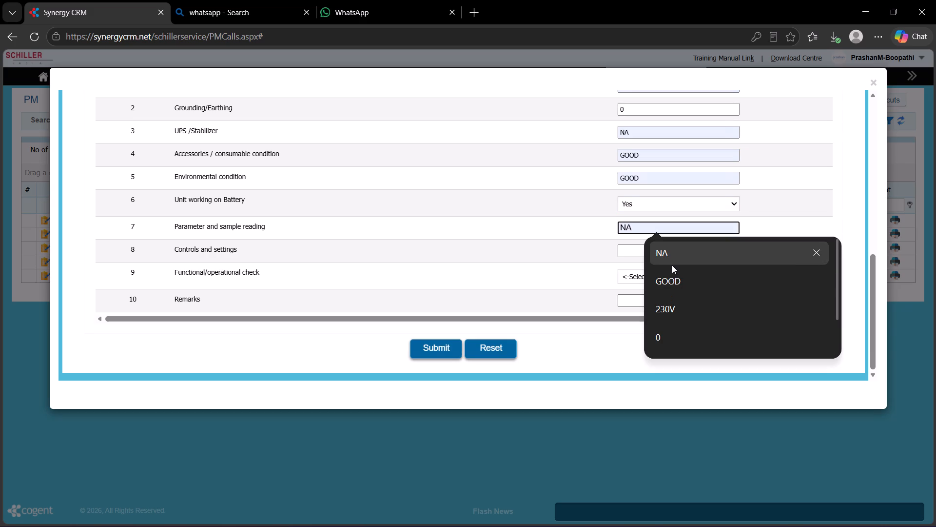
pyautogui.click(671, 263)
pyautogui.click(661, 259)
pyautogui.click(661, 252)
pyautogui.scroll(-4, 671, 289)
pyautogui.click(677, 338)
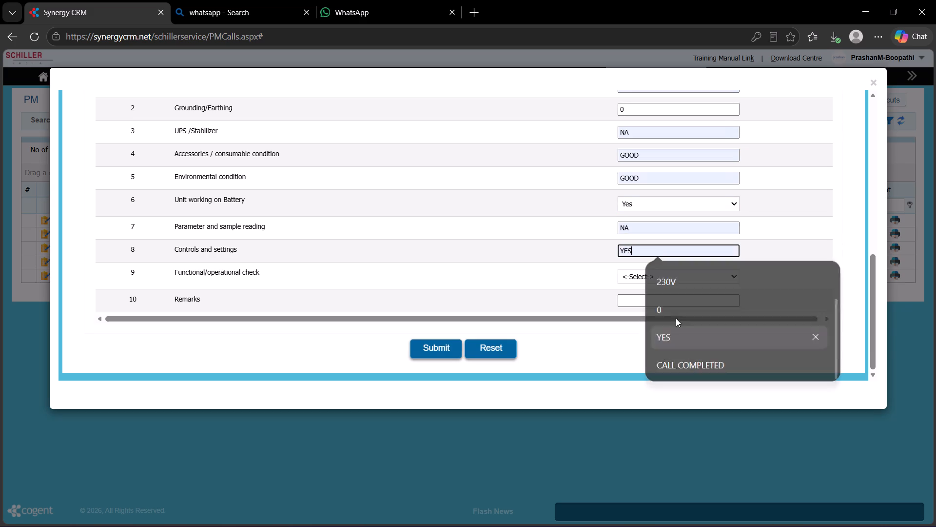
# Answer functional/operational check OK, enter the remark CALL COMPLETED and submit the docket's closure.
pyautogui.click(663, 272)
pyautogui.click(665, 309)
pyautogui.click(662, 297)
pyautogui.scroll(-4, 665, 327)
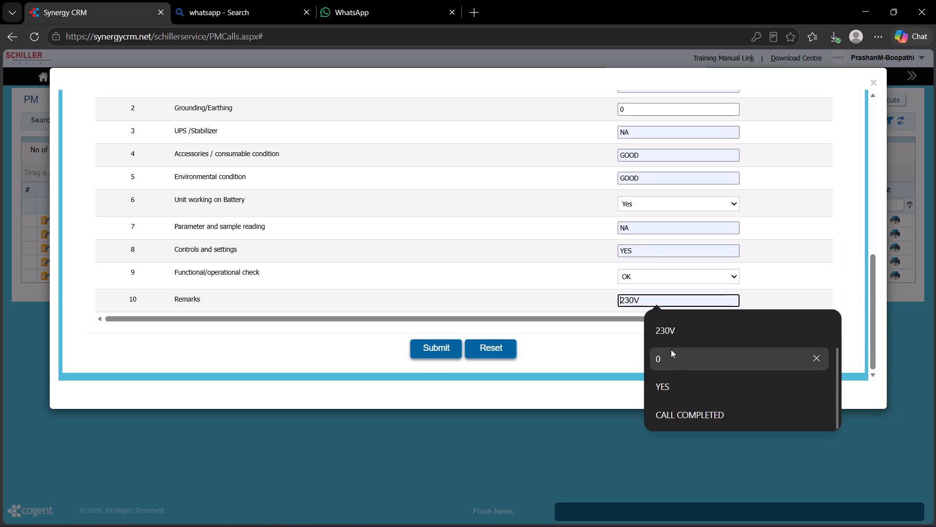
pyautogui.click(682, 409)
pyautogui.click(437, 345)
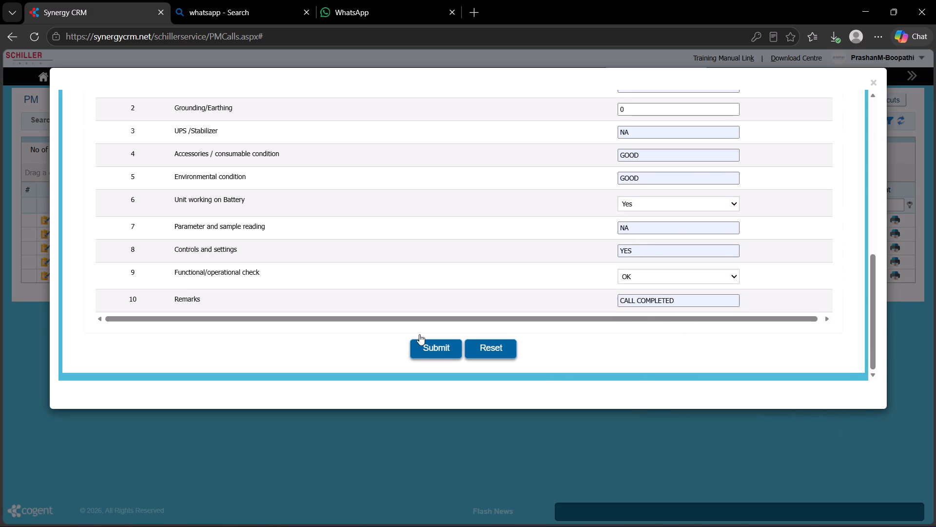
pyautogui.click(576, 122)
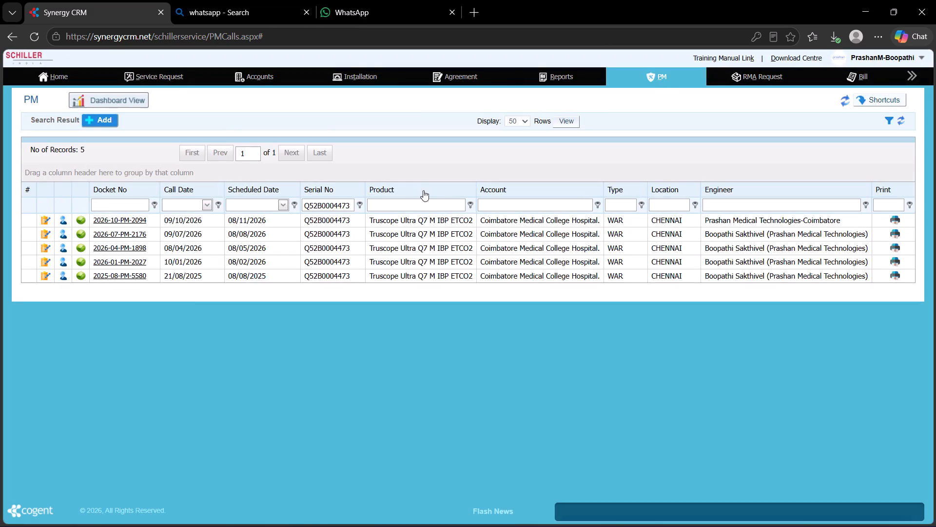
pyautogui.click(352, 204)
pyautogui.press('BackSpace')
pyautogui.press('2')
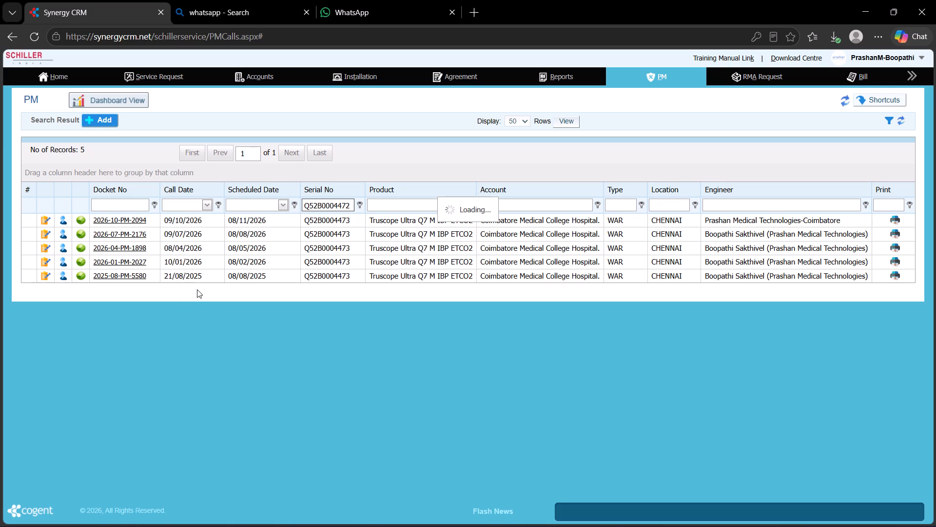
pyautogui.click(135, 289)
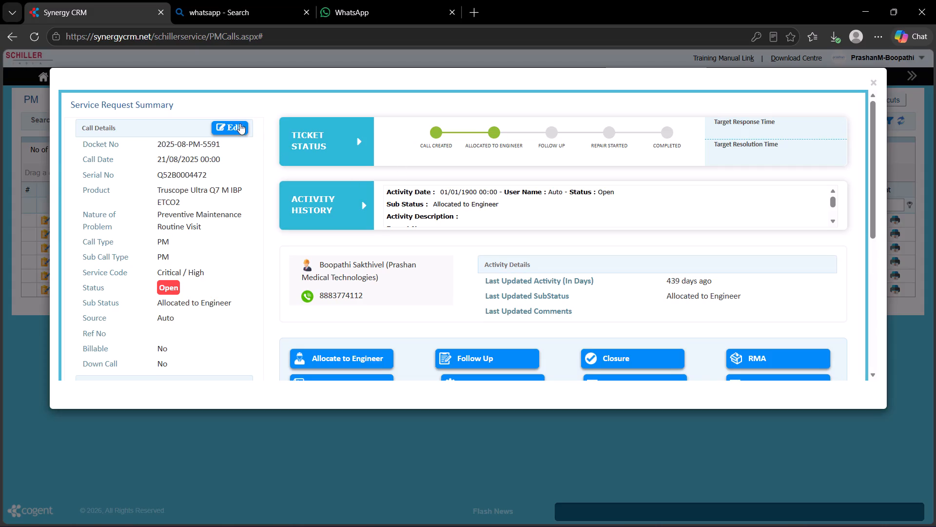
pyautogui.click(240, 123)
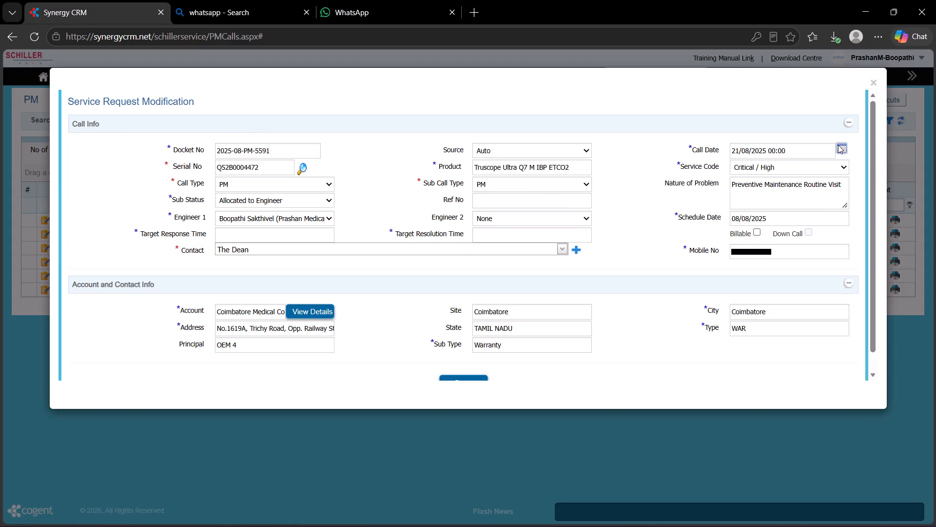
pyautogui.click(838, 145)
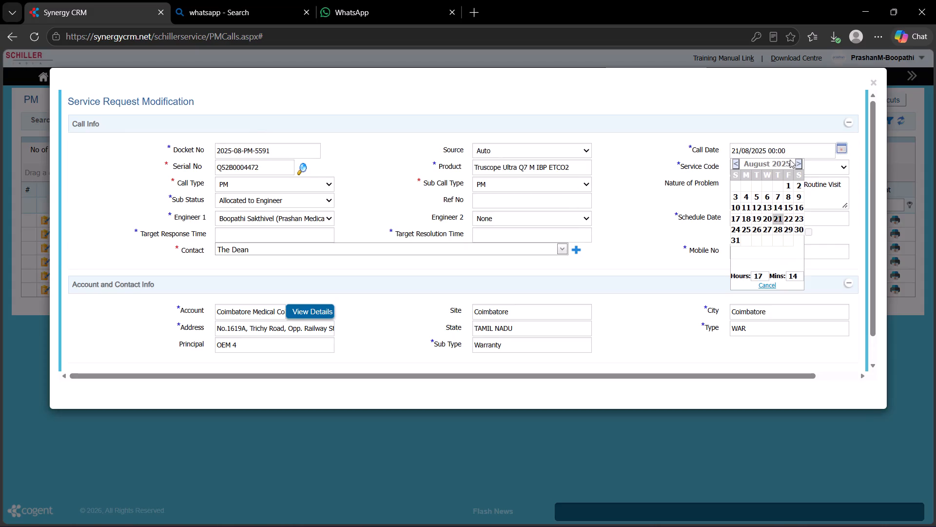
pyautogui.click(799, 164)
pyautogui.click(746, 240)
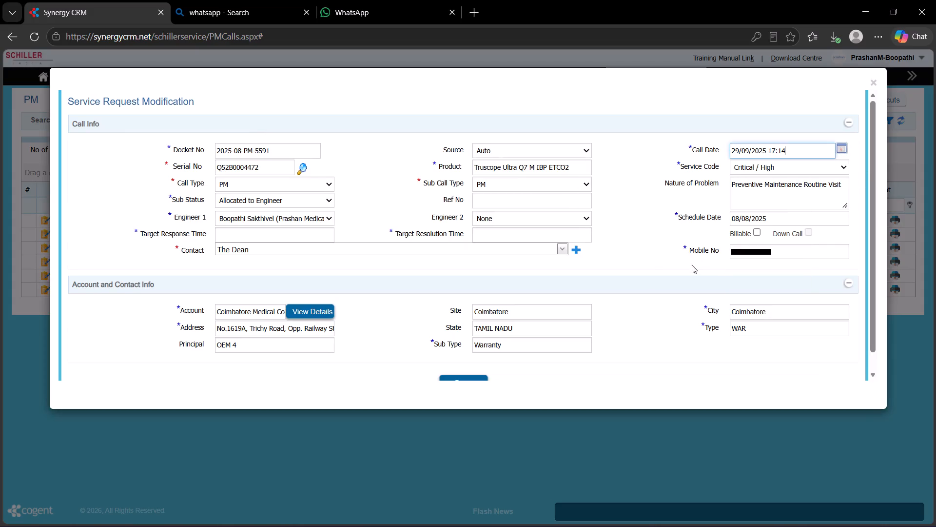
pyautogui.scroll(-5, 416, 317)
pyautogui.click(463, 363)
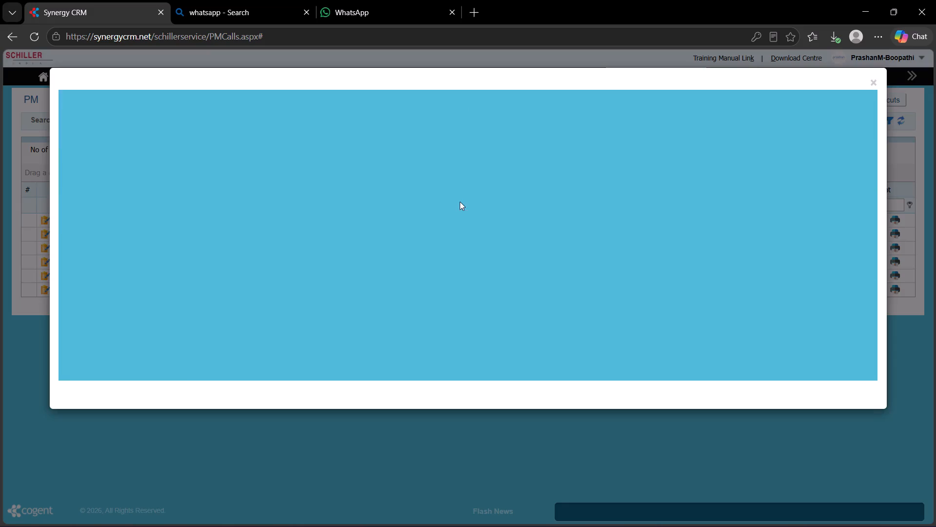
pyautogui.click(580, 122)
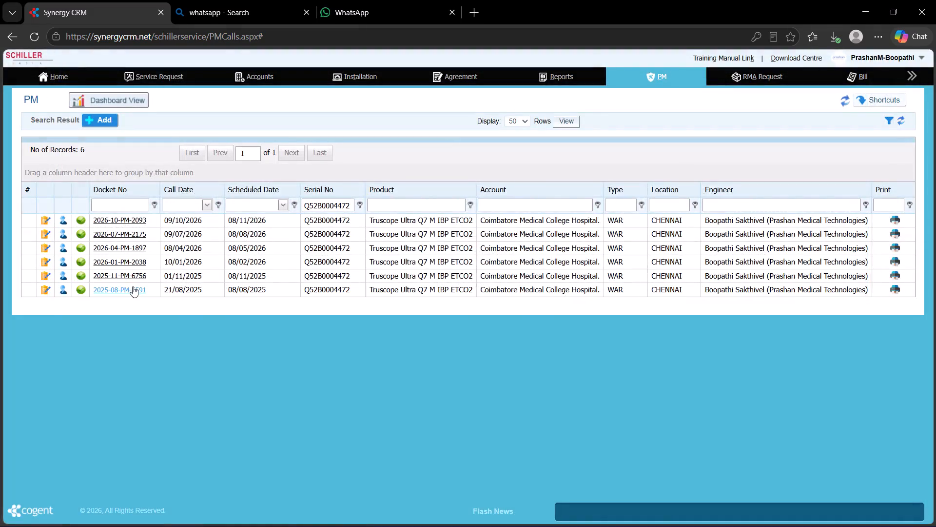
pyautogui.click(133, 286)
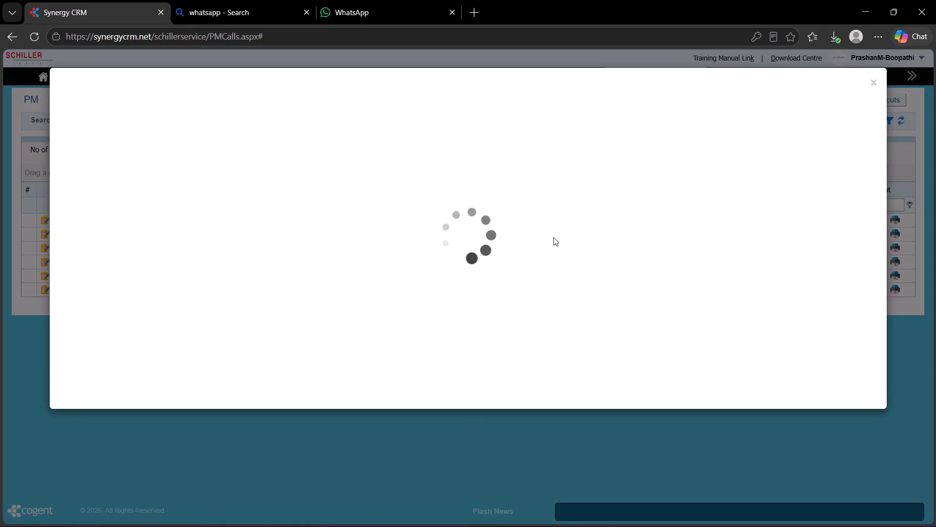
pyautogui.scroll(-3, 551, 241)
pyautogui.click(625, 208)
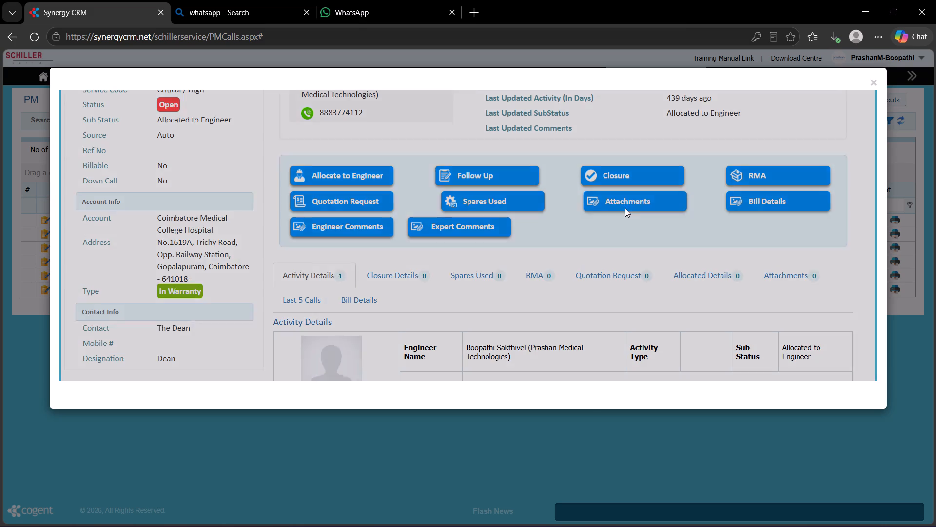
pyautogui.click(297, 204)
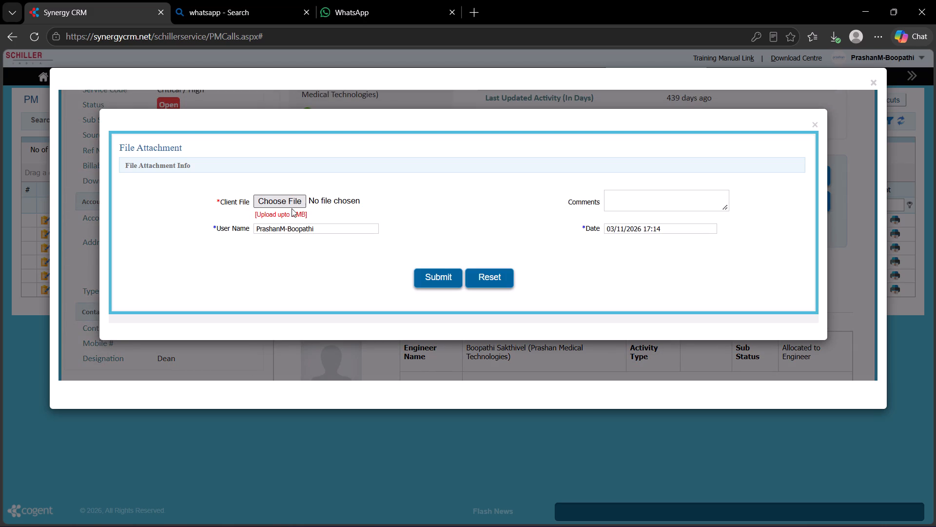
pyautogui.click(149, 130)
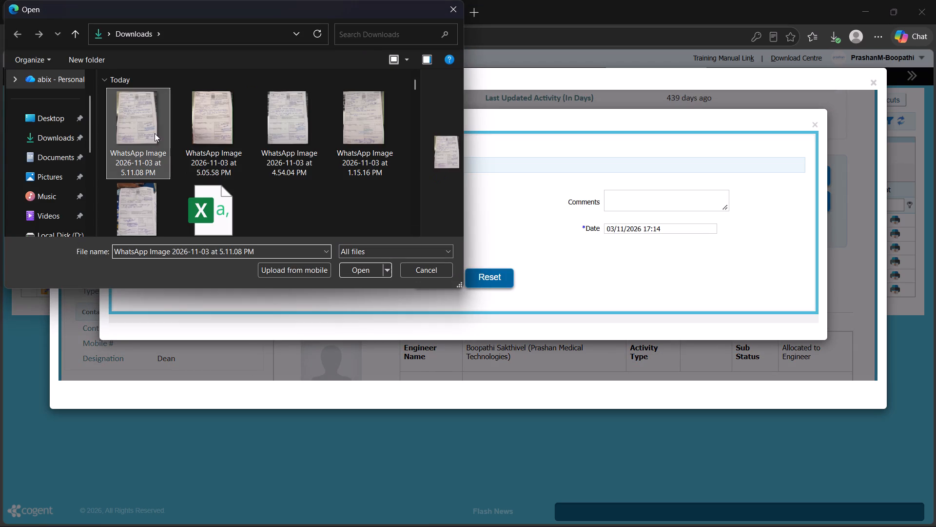
pyautogui.click(364, 277)
pyautogui.click(447, 279)
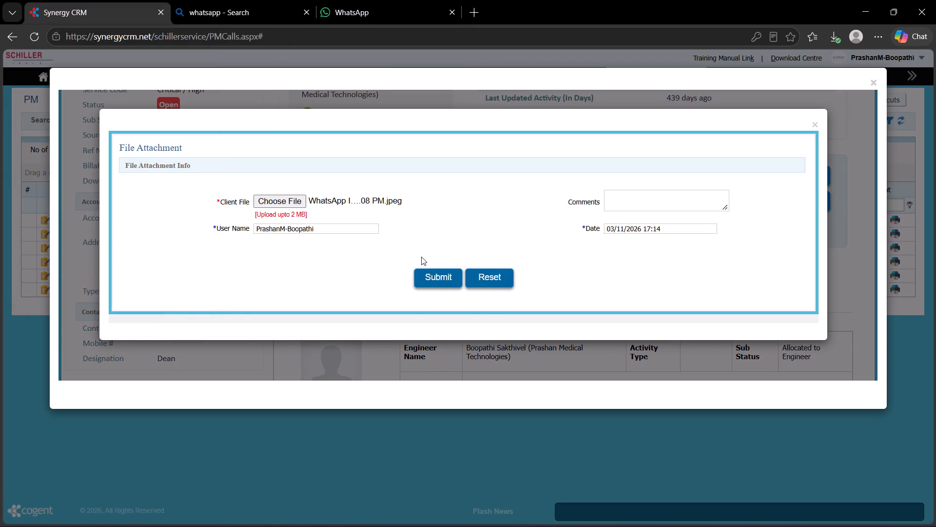
pyautogui.click(586, 126)
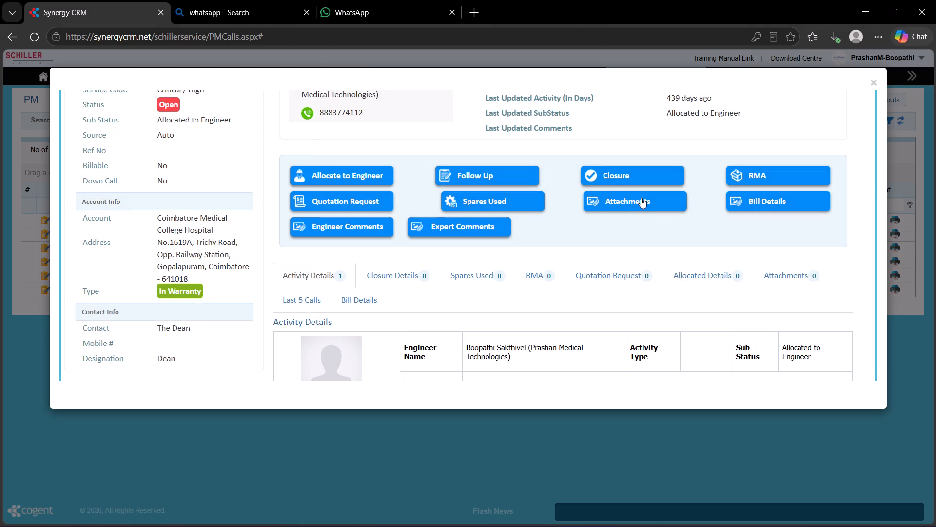
# Start the closure of docket 2025-08-PM-5591 and set its activity date to 30/09/2025.
pyautogui.click(636, 173)
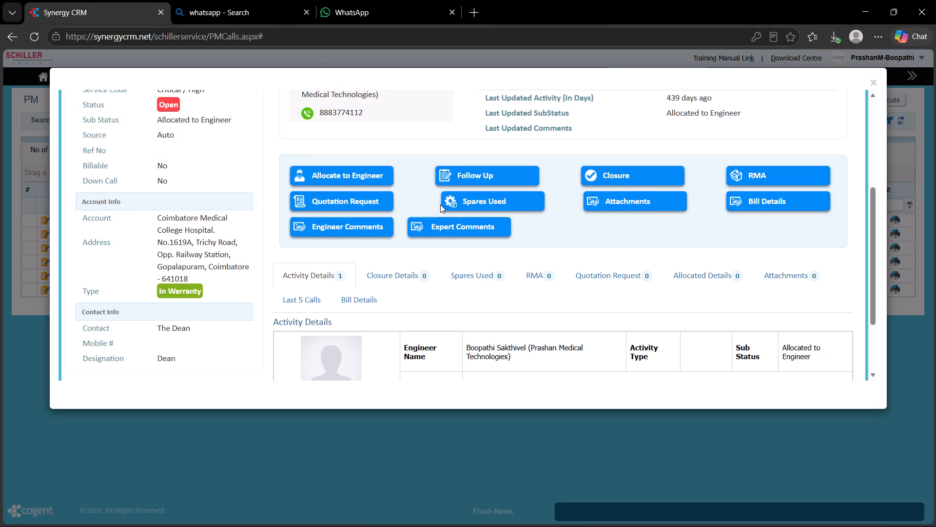
pyautogui.scroll(-2, 309, 259)
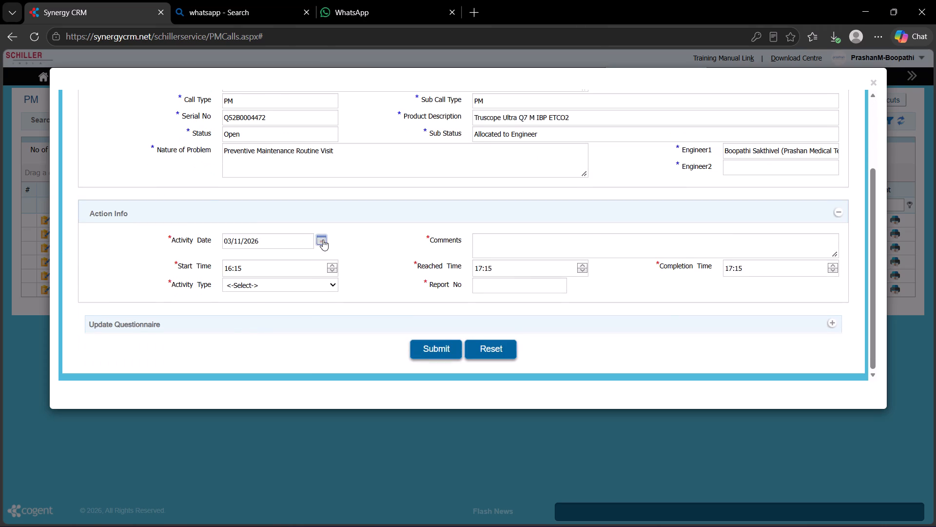
pyautogui.click(323, 239)
pyautogui.tripleClick(230, 253)
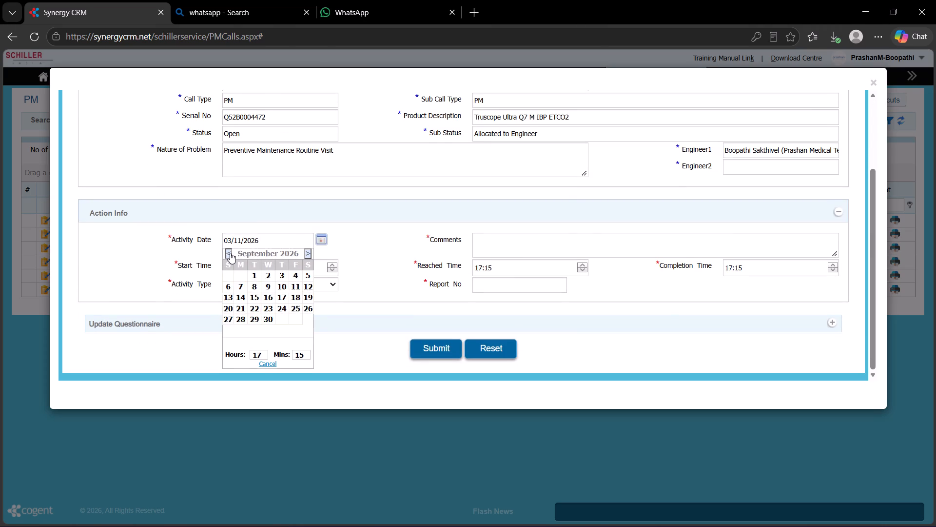
pyautogui.tripleClick(230, 253)
pyautogui.tripleClick(230, 253)
pyautogui.doubleClick(230, 253)
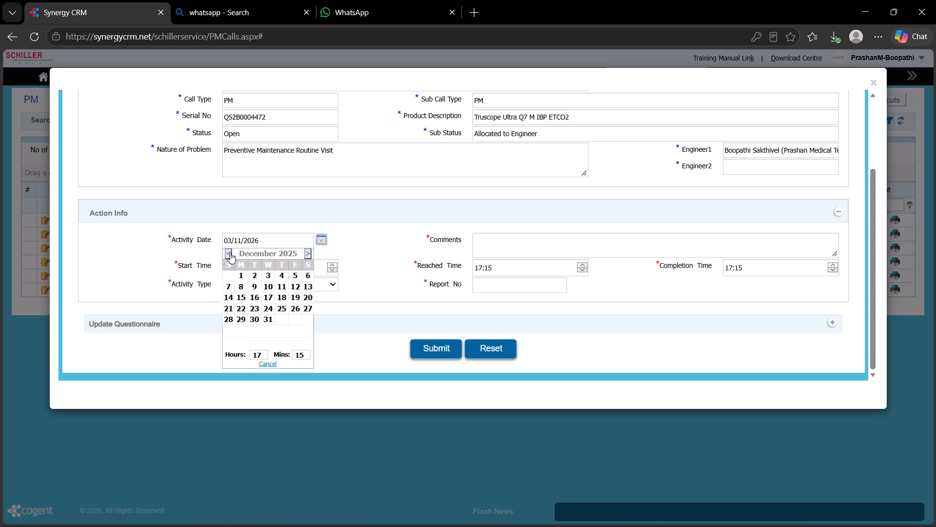
pyautogui.doubleClick(230, 253)
pyautogui.click(230, 253)
pyautogui.click(251, 316)
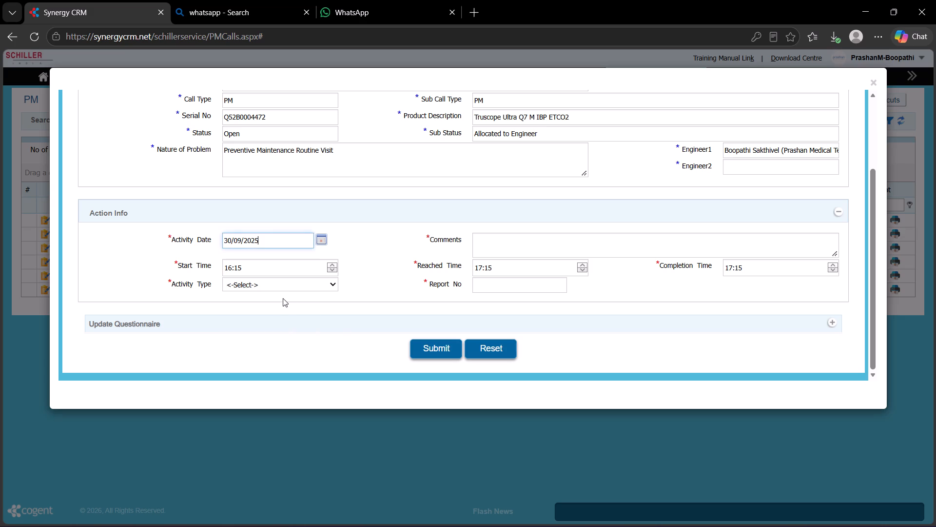
# Set the closure's activity type to PM and enter the comment PM COMPLETED.
pyautogui.click(288, 292)
pyautogui.click(289, 288)
pyautogui.click(276, 374)
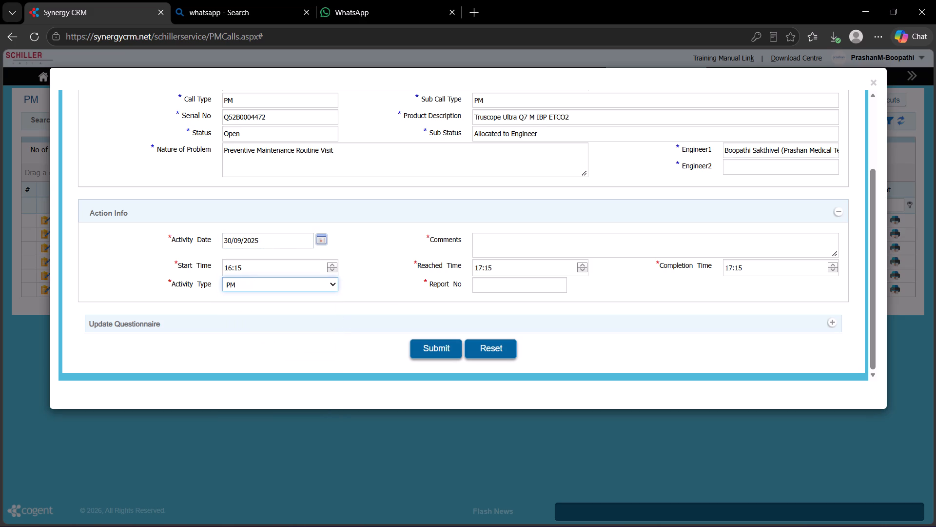
pyautogui.click(531, 241)
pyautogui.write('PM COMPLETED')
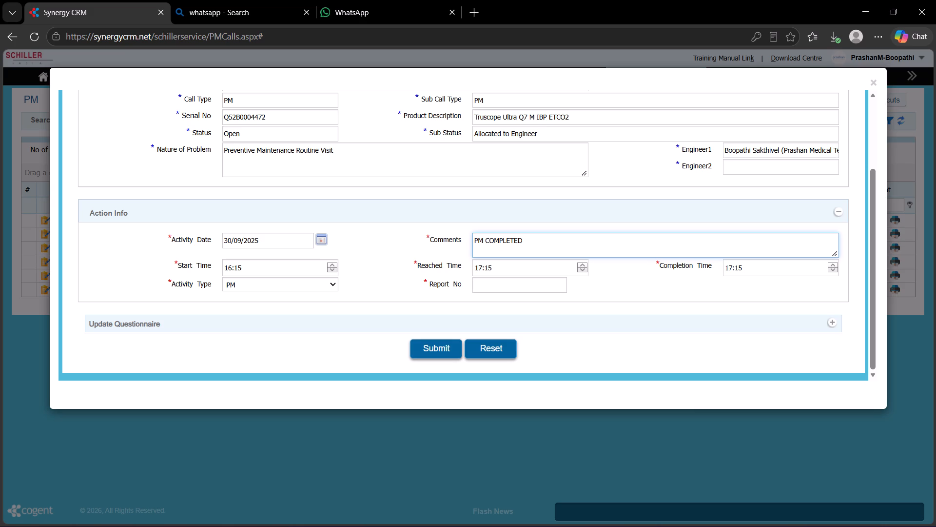
# Enter report number D-35885 in the closure action info and copy it.
pyautogui.click(539, 292)
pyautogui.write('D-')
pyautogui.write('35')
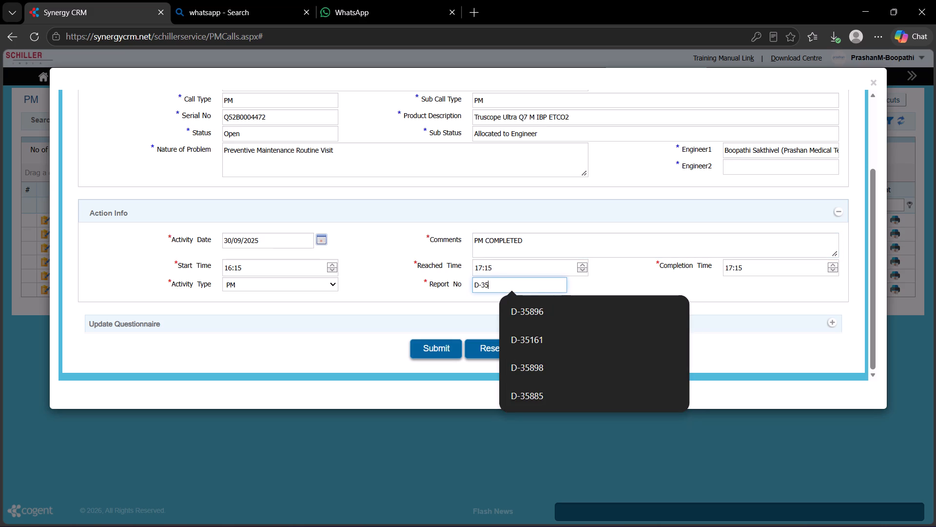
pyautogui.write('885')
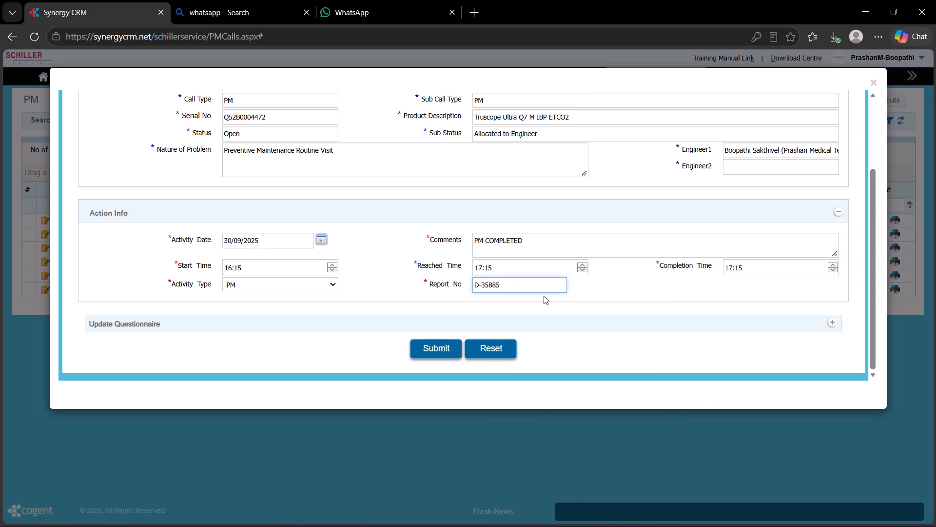
pyautogui.moveTo(536, 284); pyautogui.dragTo(414, 283)
pyautogui.hotkey('ctrl', 'c')
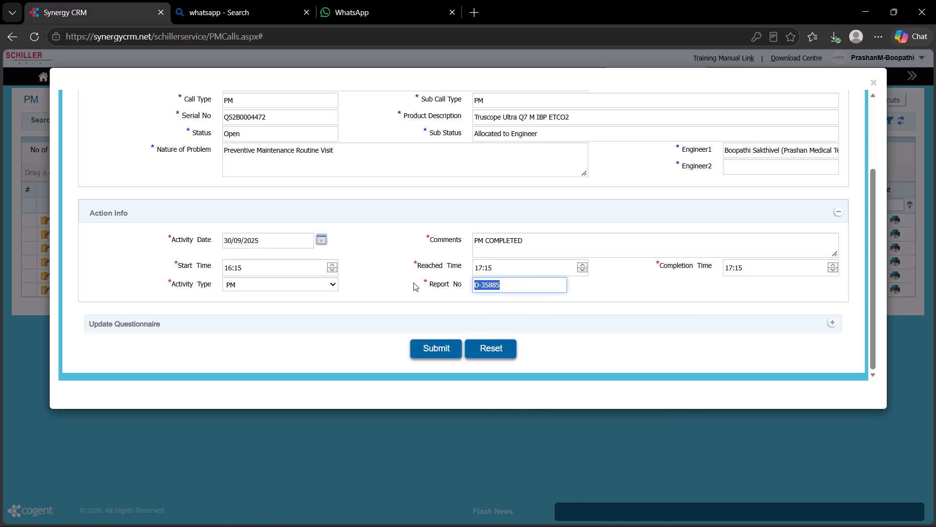
# Expand the closure questionnaire and answer mains supply voltage 230V, grounding/earthing 0 and UPS/stabilizer NA.
pyautogui.click(835, 317)
pyautogui.scroll(-4, 628, 268)
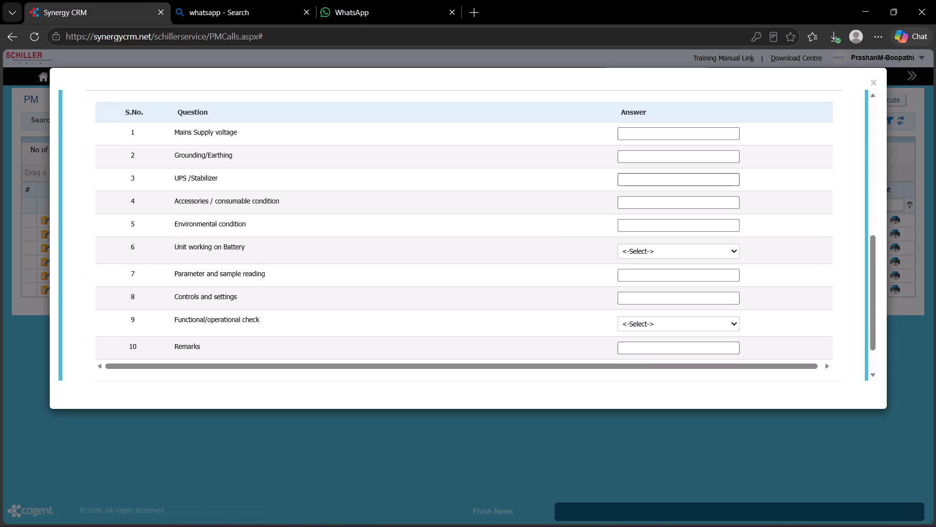
pyautogui.click(669, 133)
pyautogui.moveTo(681, 217); pyautogui.dragTo(680, 211)
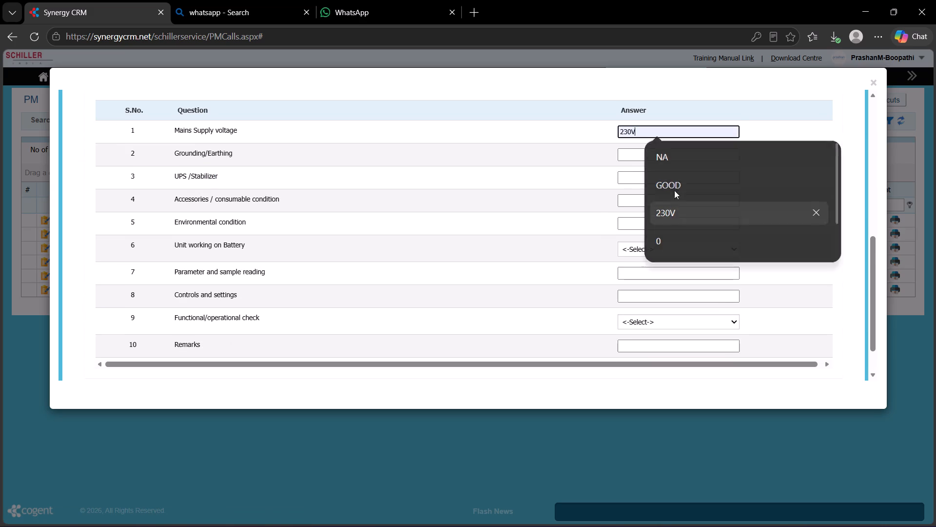
pyautogui.click(668, 149)
pyautogui.click(683, 265)
pyautogui.click(656, 172)
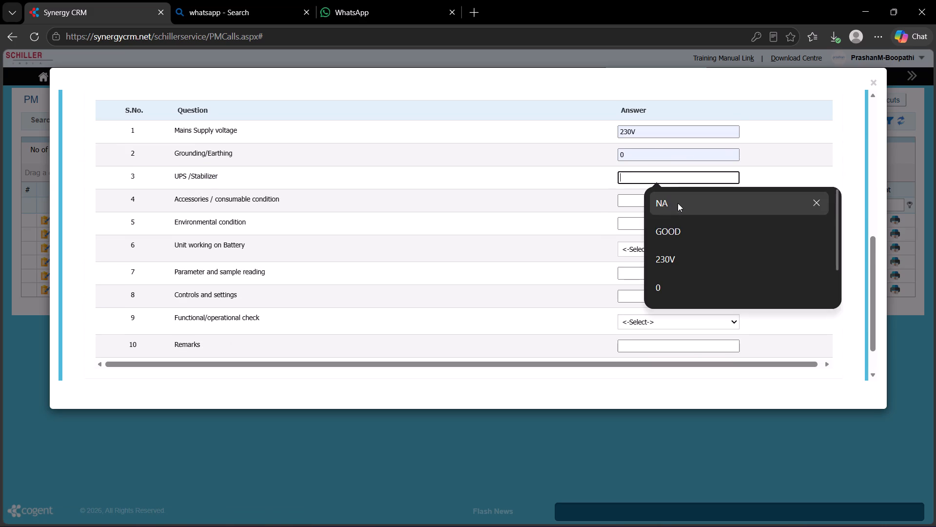
pyautogui.click(678, 203)
pyautogui.click(665, 203)
# Answer GOOD for the accessories/consumable condition in the questionnaire.
pyautogui.click(640, 199)
pyautogui.click(692, 259)
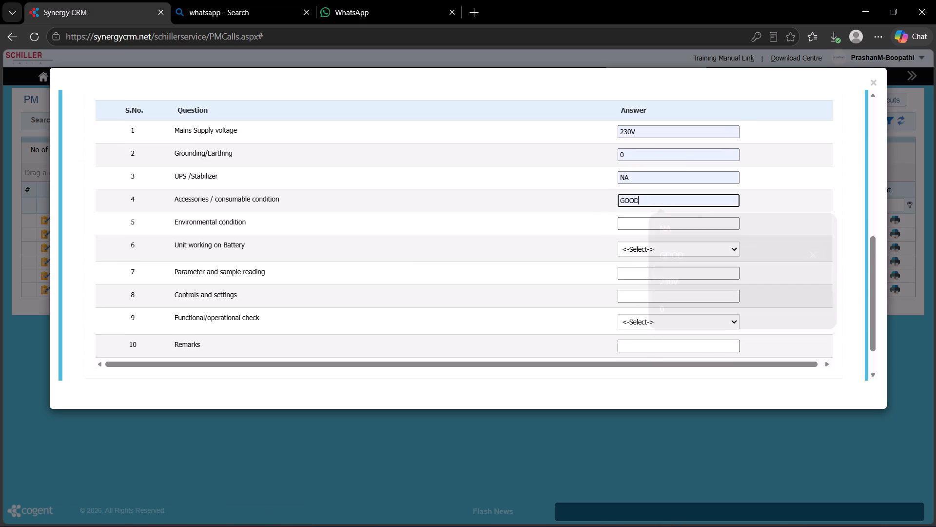
# Answer GOOD for environmental condition, Yes for unit working on battery and NA for parameter and sample reading.
pyautogui.click(660, 224)
pyautogui.click(695, 277)
pyautogui.click(661, 247)
pyautogui.click(676, 284)
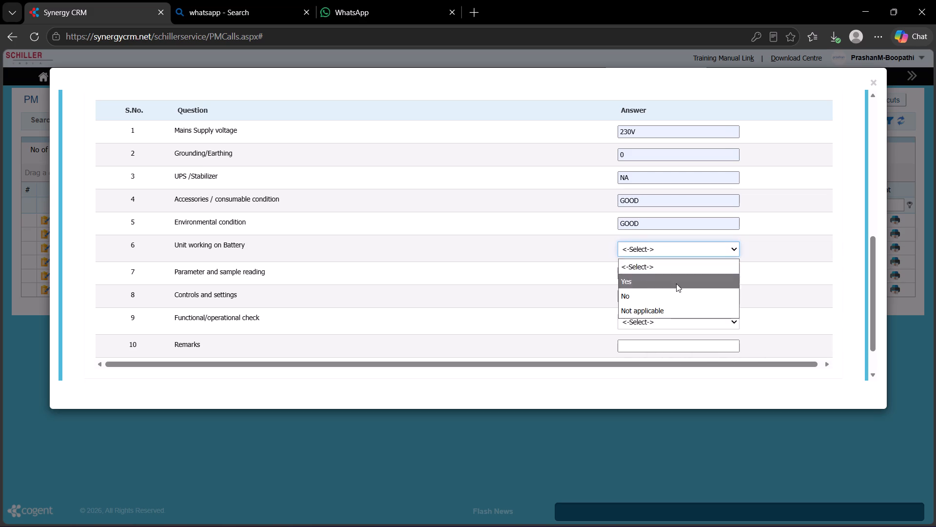
pyautogui.click(671, 271)
pyautogui.click(672, 294)
# Answer controls and settings YES, functional/operational check OK and remarks CALL COMPLETED, and submit the closure.
pyautogui.scroll(-2, 666, 274)
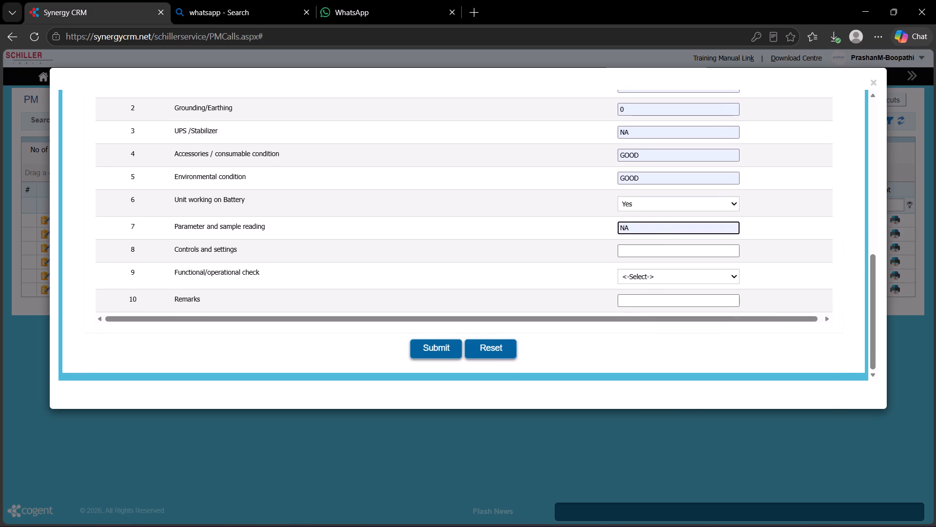
pyautogui.click(661, 252)
pyautogui.scroll(-4, 683, 304)
pyautogui.click(685, 331)
pyautogui.click(667, 277)
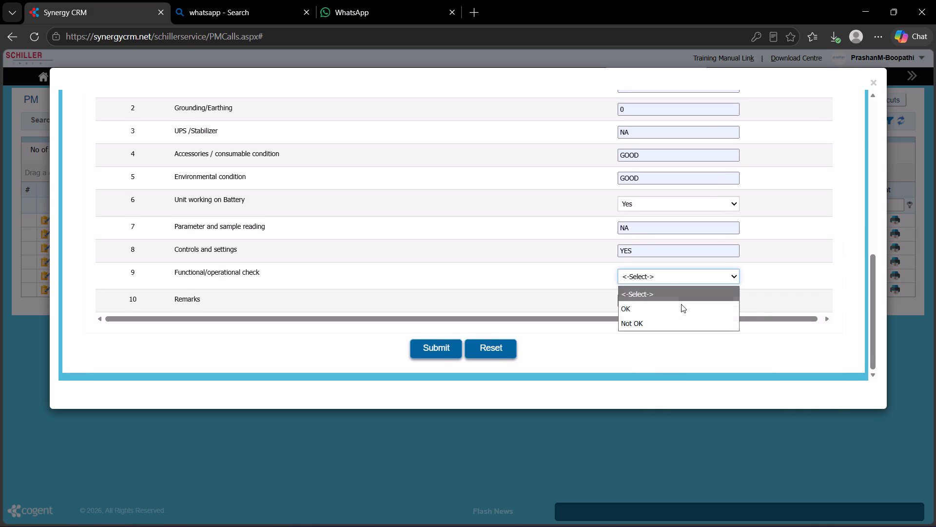
pyautogui.click(677, 307)
pyautogui.click(671, 302)
pyautogui.scroll(-5, 692, 392)
pyautogui.click(684, 407)
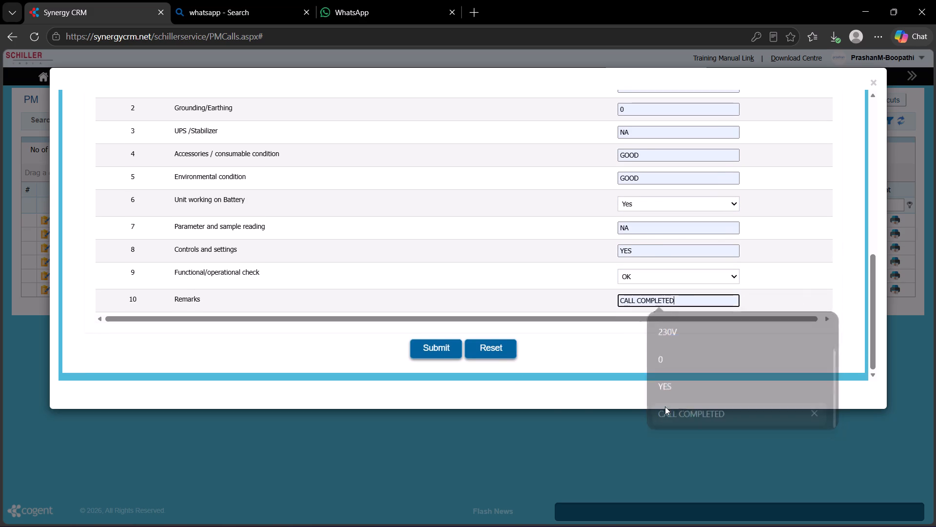
pyautogui.click(428, 347)
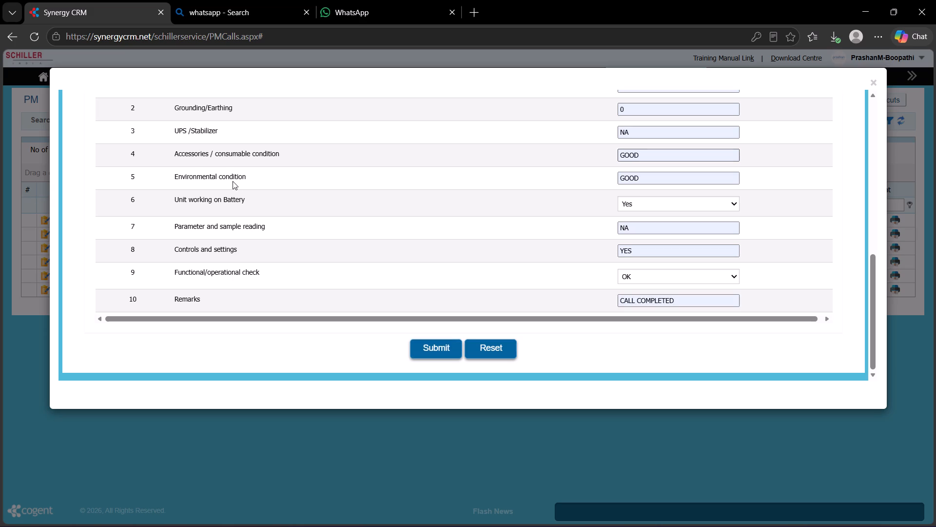
pyautogui.click(580, 118)
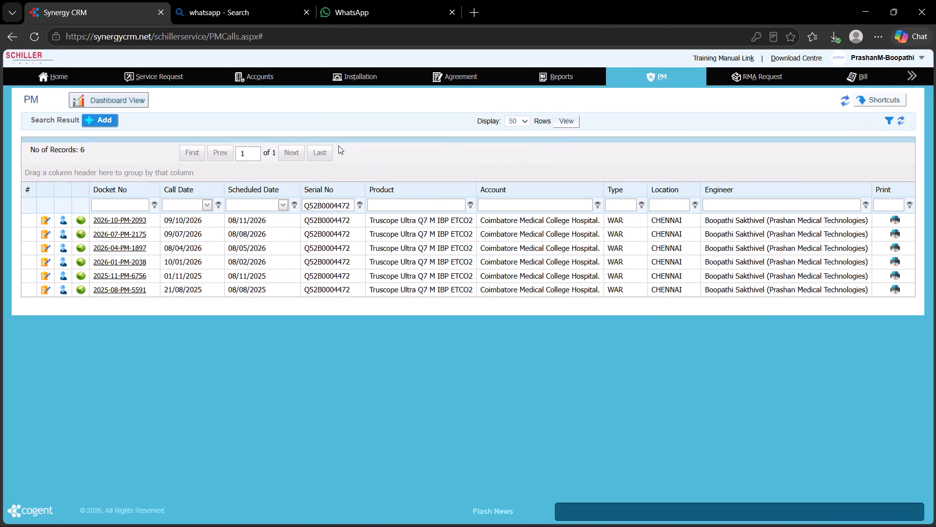
pyautogui.click(350, 205)
pyautogui.press('BackSpace')
pyautogui.press('BackSpace')
pyautogui.write('82')
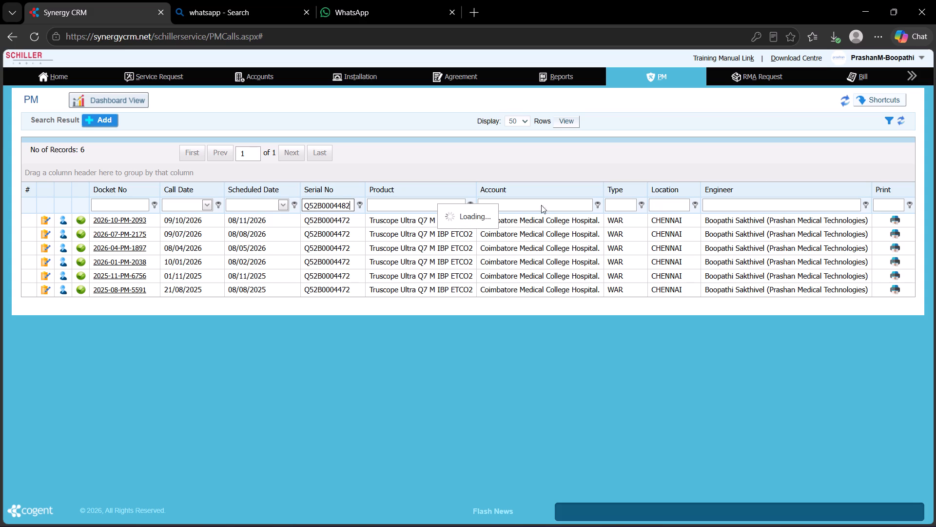
pyautogui.click(134, 288)
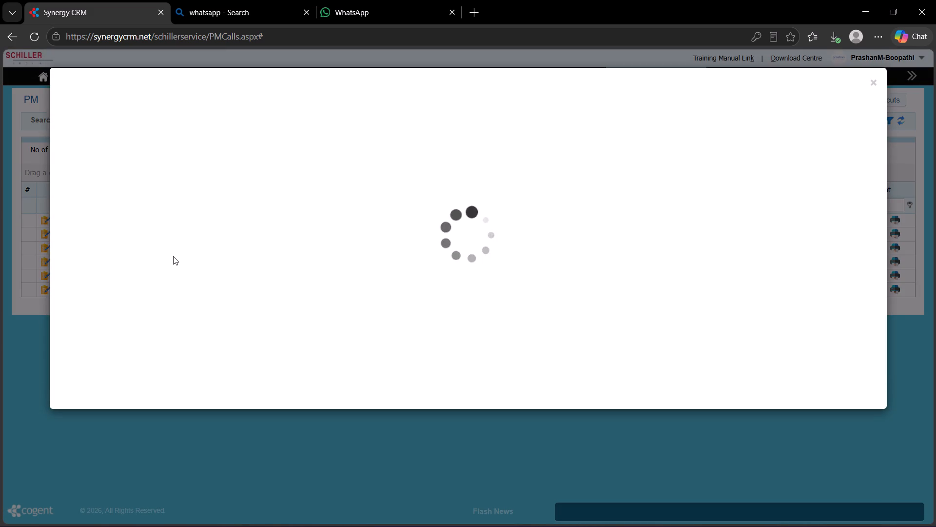
pyautogui.click(232, 129)
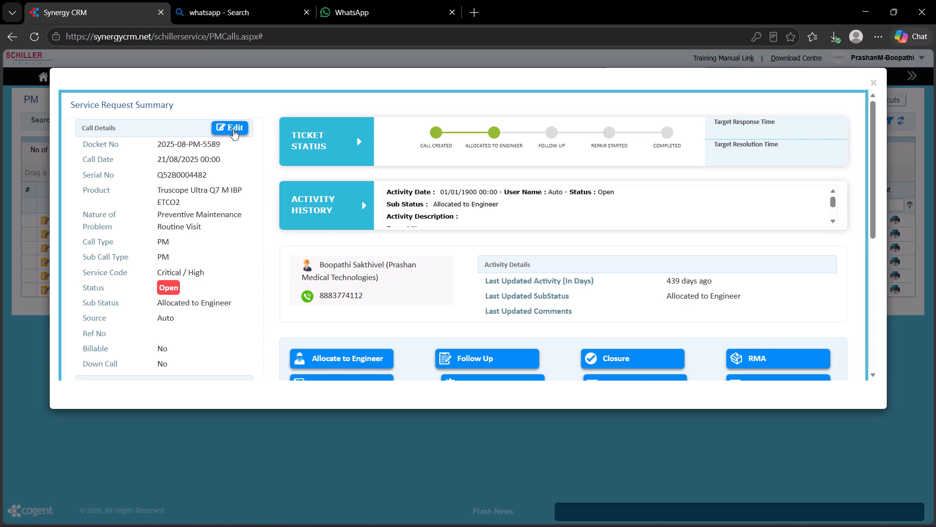
pyautogui.scroll(-3, 321, 231)
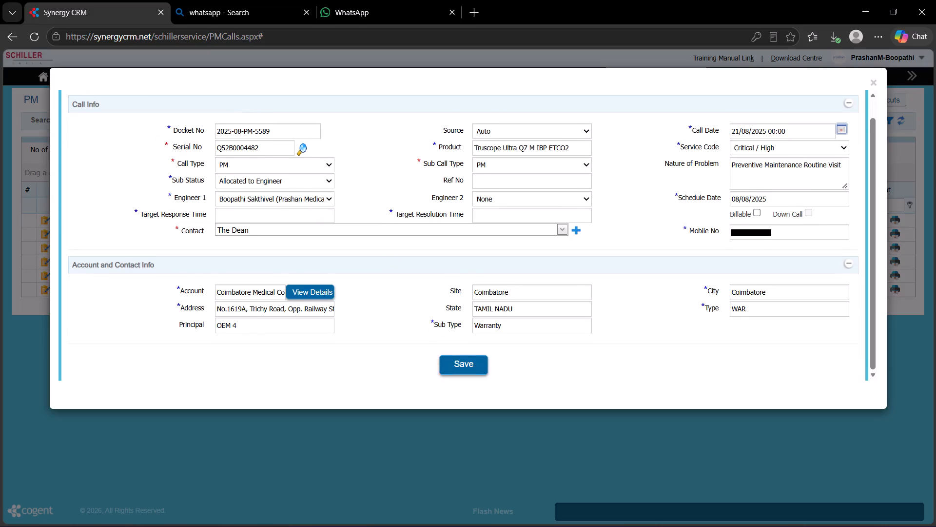
pyautogui.scroll(3, 711, 127)
pyautogui.click(840, 148)
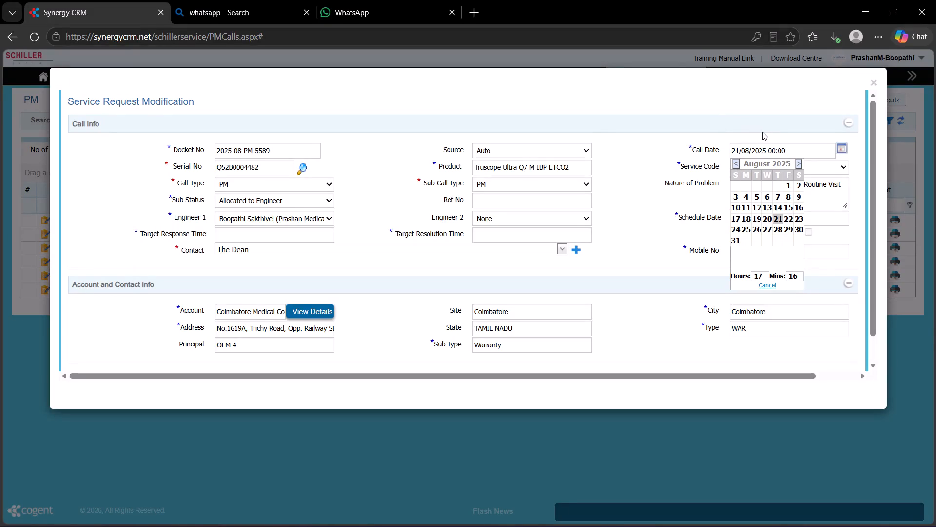
pyautogui.click(800, 162)
pyautogui.click(745, 239)
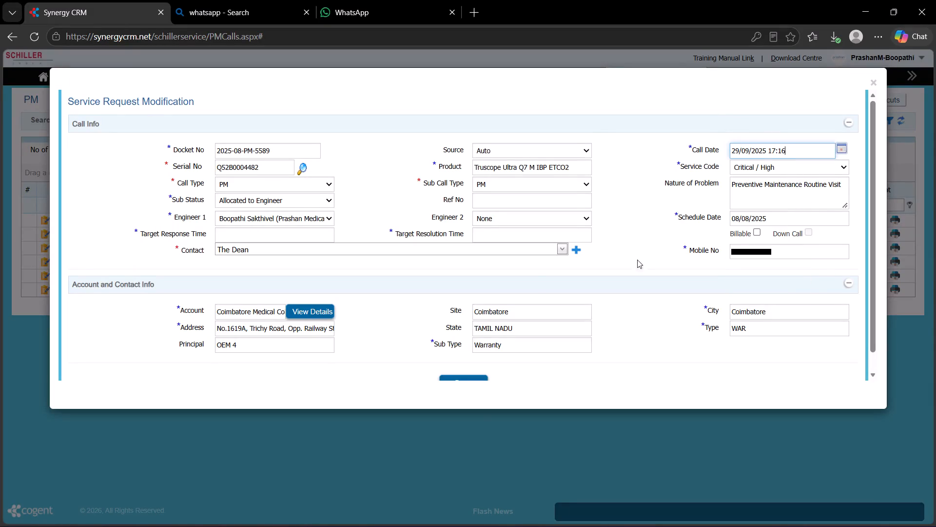
# Save the modified service request for docket 2025-08-PM-5589.
pyautogui.scroll(-4, 523, 286)
pyautogui.click(475, 368)
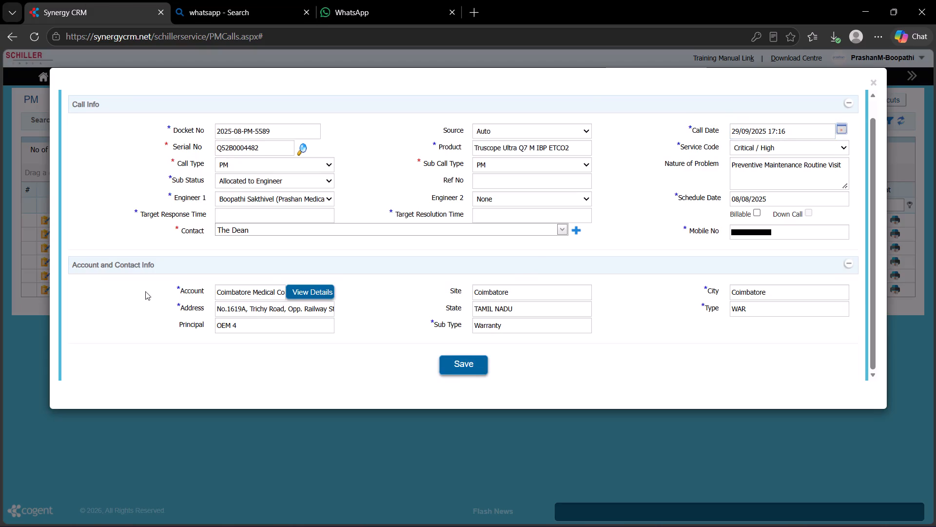
pyautogui.click(582, 120)
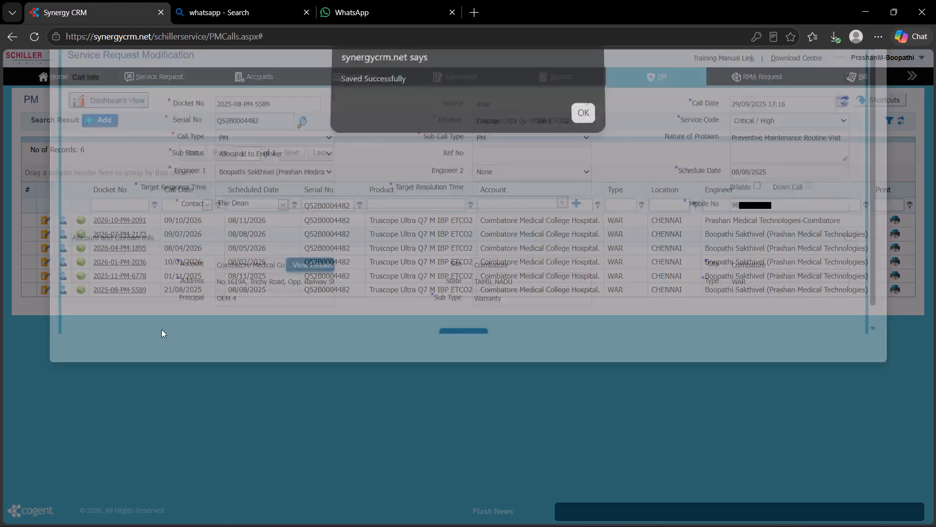
pyautogui.click(135, 288)
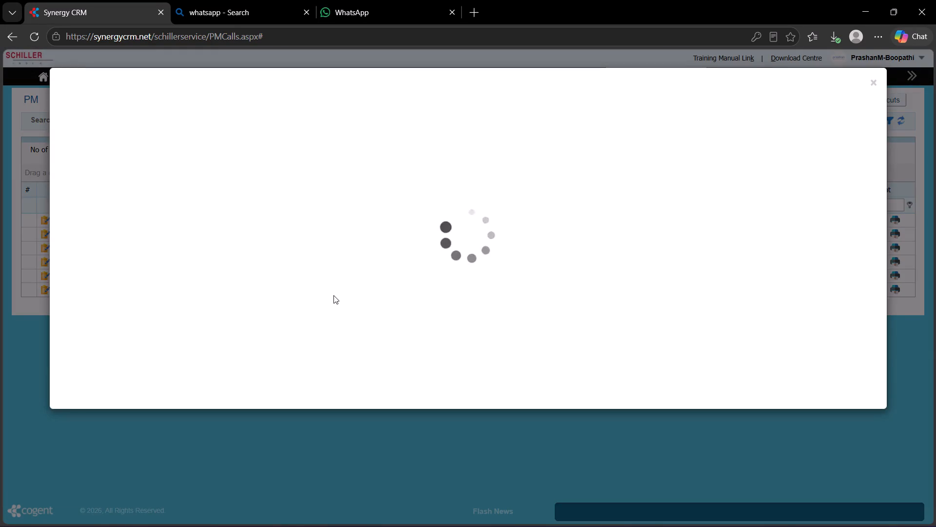
pyautogui.scroll(-4, 404, 238)
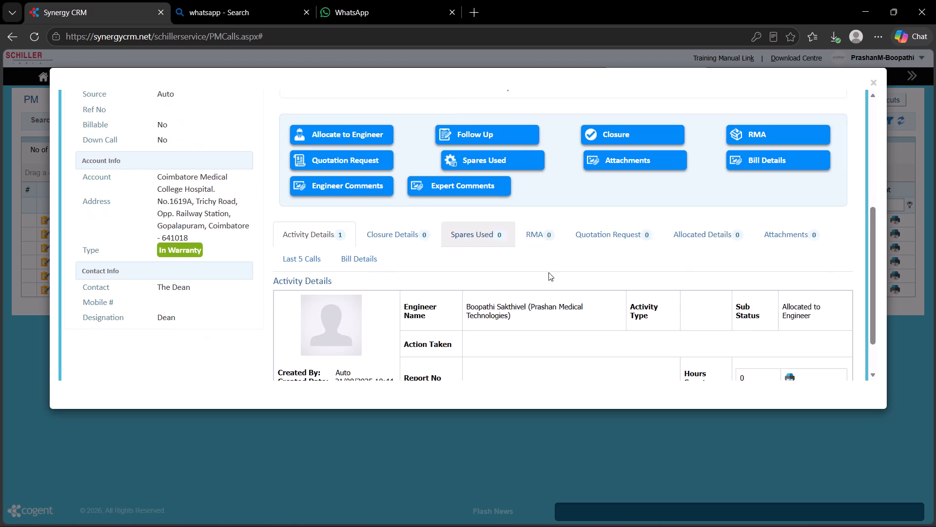
pyautogui.click(616, 144)
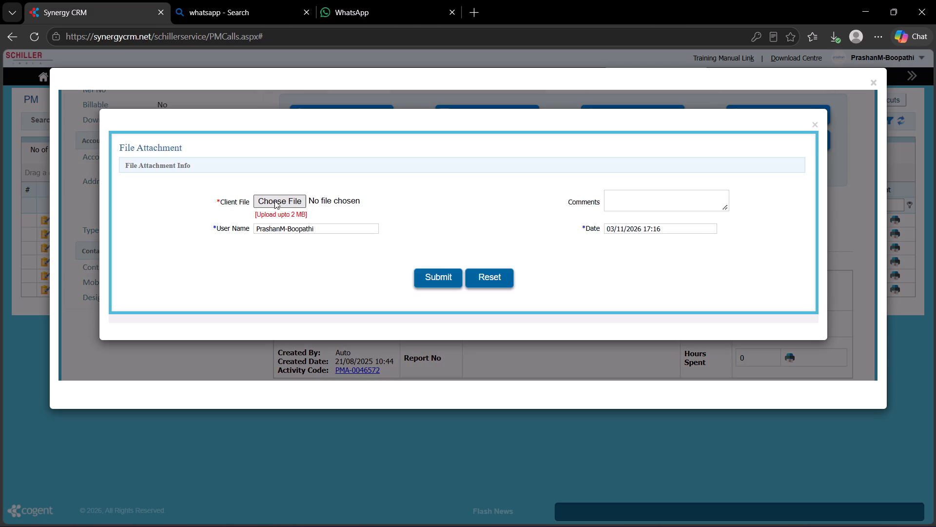
pyautogui.click(274, 206)
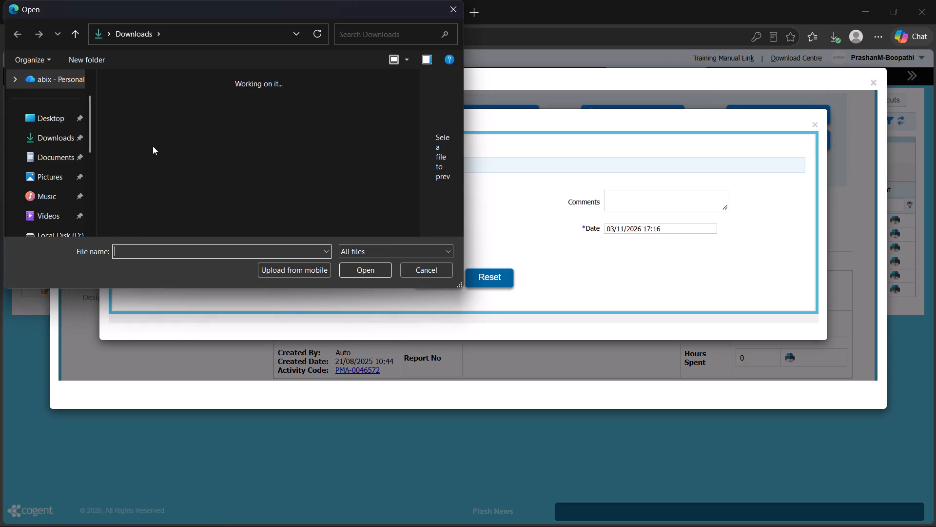
pyautogui.click(135, 128)
pyautogui.click(357, 275)
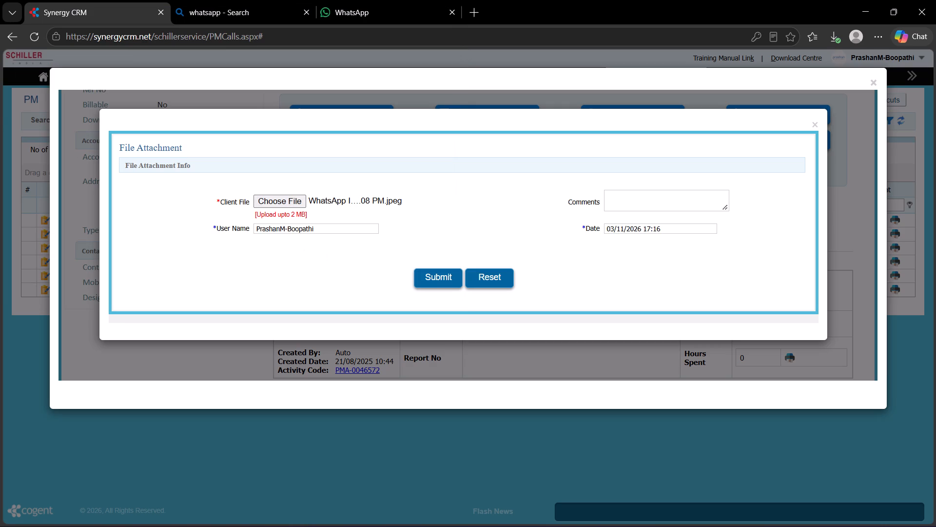
pyautogui.click(262, 206)
pyautogui.click(440, 281)
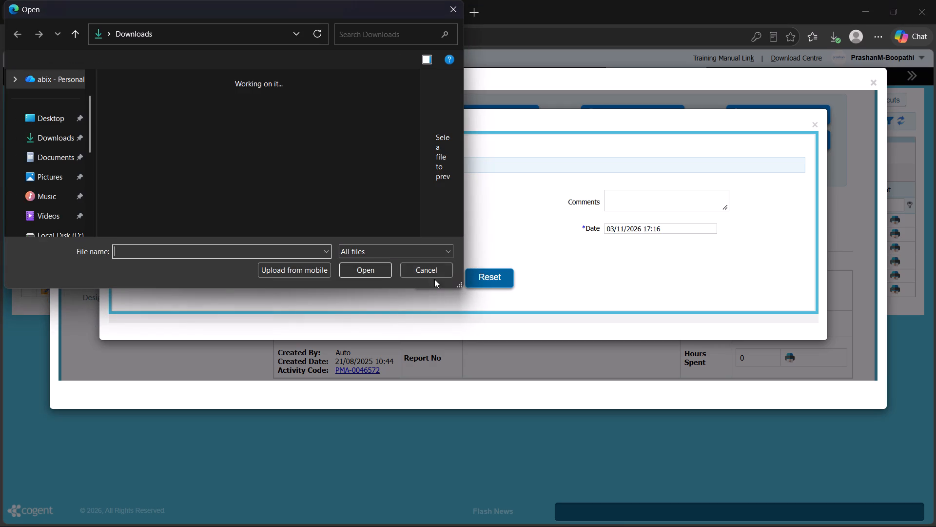
pyautogui.click(451, 7)
pyautogui.click(440, 278)
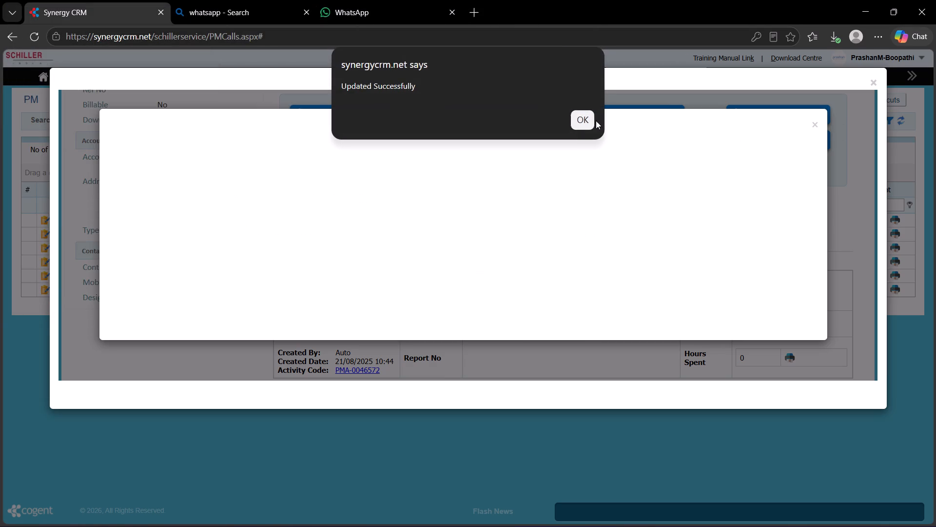
pyautogui.click(584, 122)
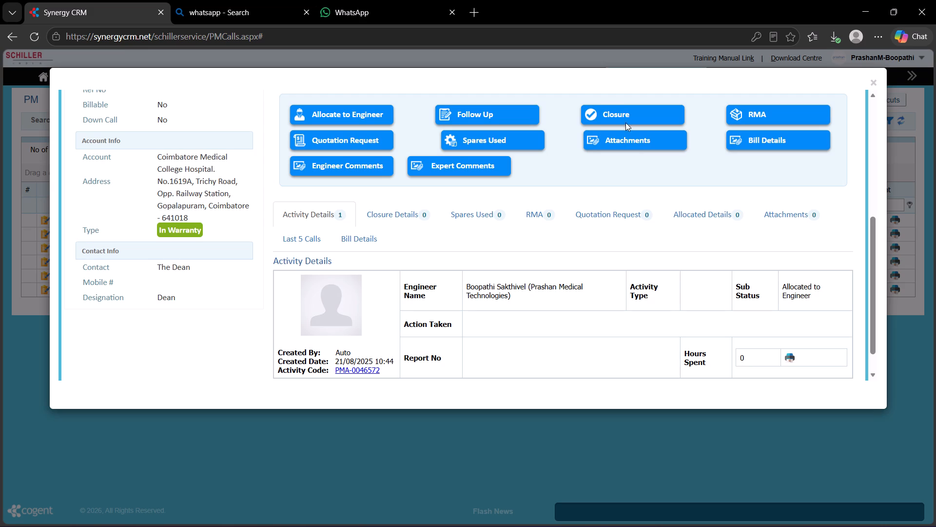
# Open the closure form for docket 2025-08-PM-5589 and bring up the activity date picker.
pyautogui.click(624, 111)
pyautogui.scroll(-3, 382, 173)
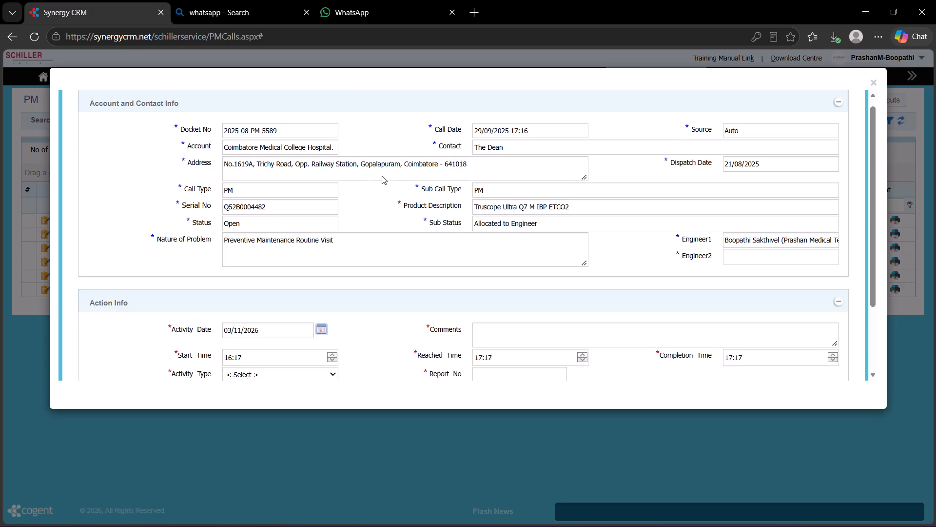
pyautogui.scroll(-1, 382, 176)
pyautogui.click(324, 241)
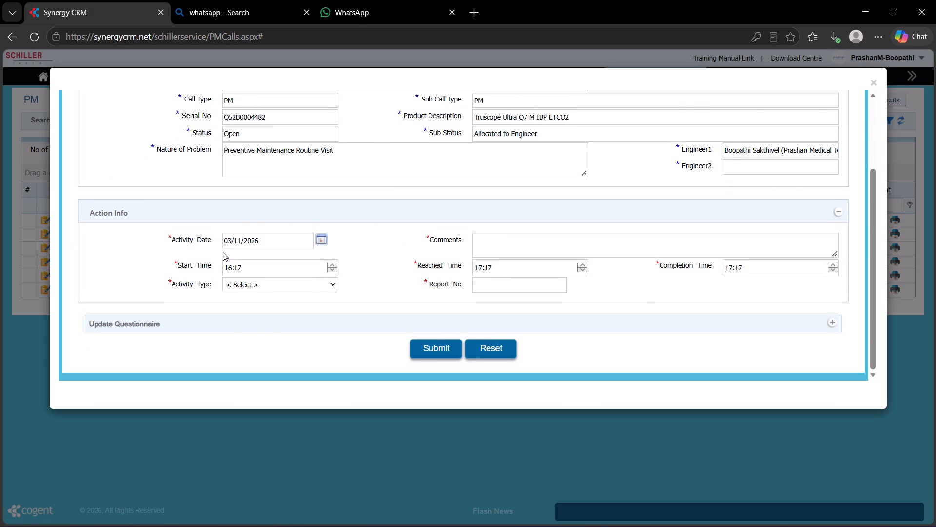
# Set the activity date in the closure action info to 30/09/2025.
pyautogui.tripleClick(226, 255)
pyautogui.tripleClick(226, 255)
pyautogui.doubleClick(226, 255)
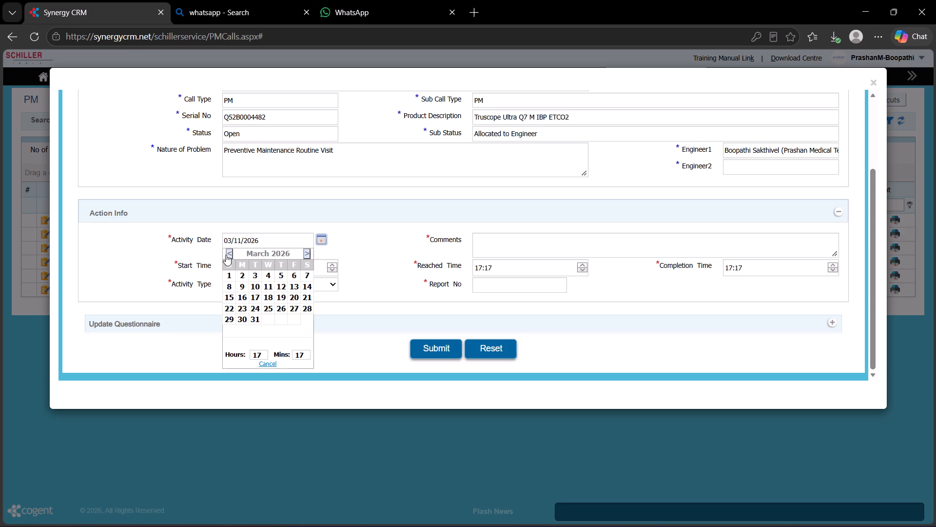
pyautogui.tripleClick(226, 255)
pyautogui.doubleClick(227, 255)
pyautogui.click(229, 255)
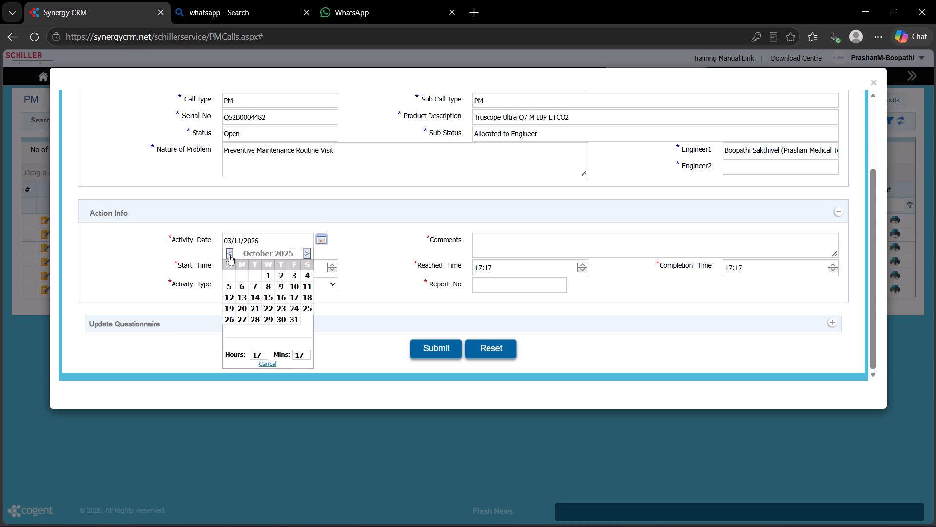
pyautogui.click(258, 317)
# Set the activity type to PM, enter the comment PM COMPLETED and paste report number D-35885.
pyautogui.click(281, 287)
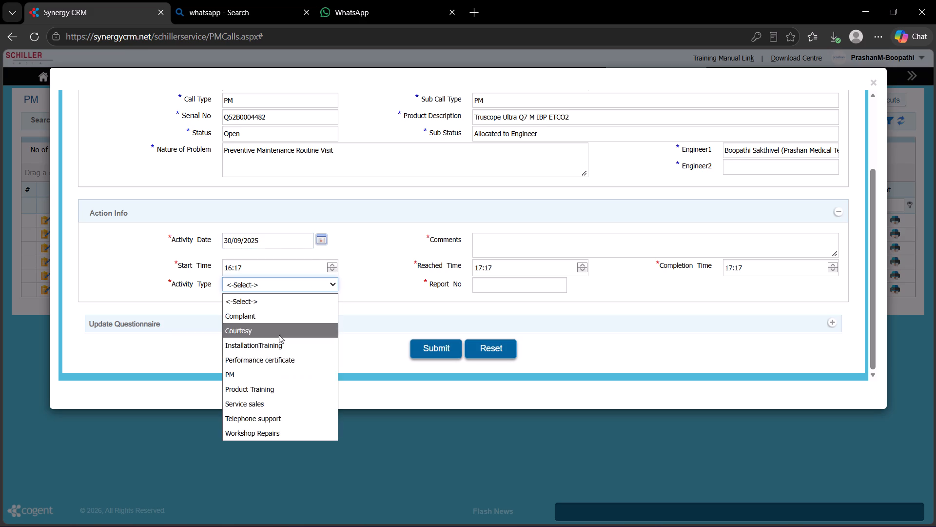
pyautogui.click(258, 374)
pyautogui.click(498, 245)
pyautogui.write('PM COMPLETED')
pyautogui.click(490, 288)
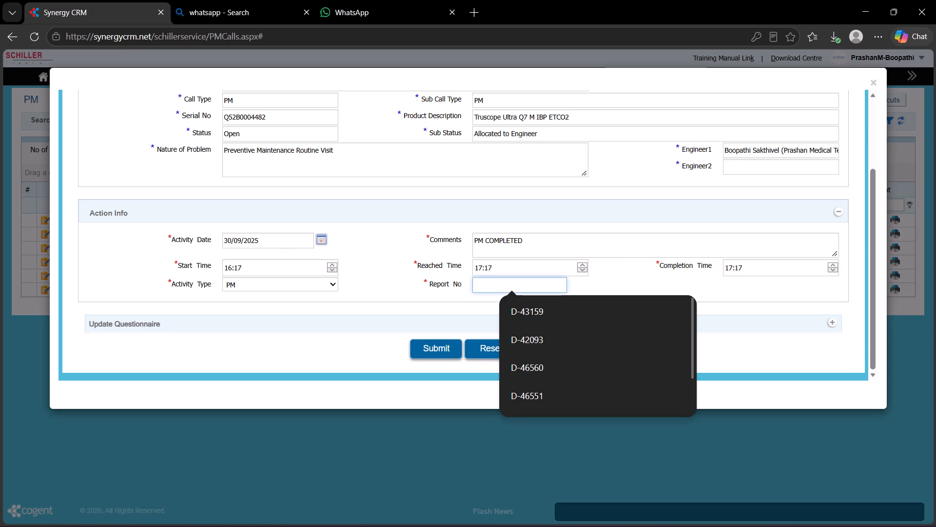
pyautogui.hotkey('ctrl', 'v')
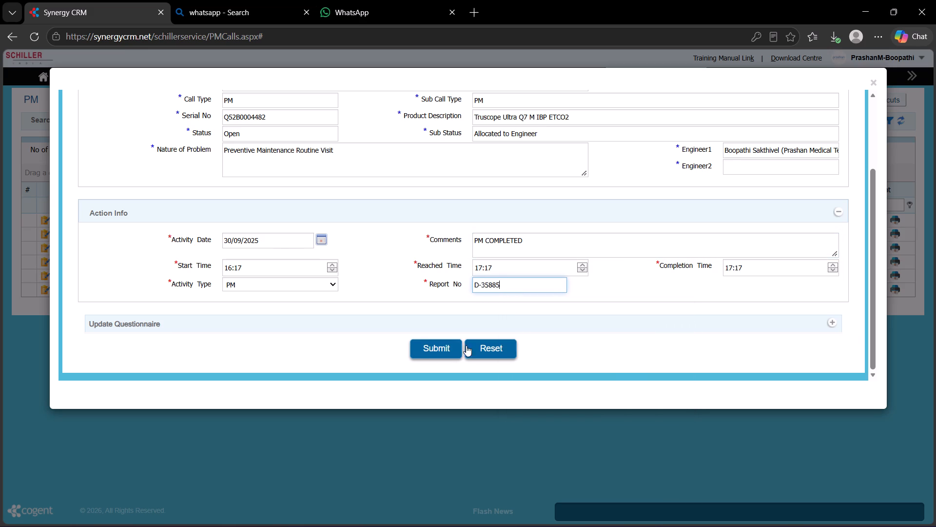
# Expand the closure questionnaire and answer mains supply voltage 230V, grounding/earthing 0 and UPS/stabilizer NA.
pyautogui.click(833, 318)
pyautogui.scroll(-3, 726, 278)
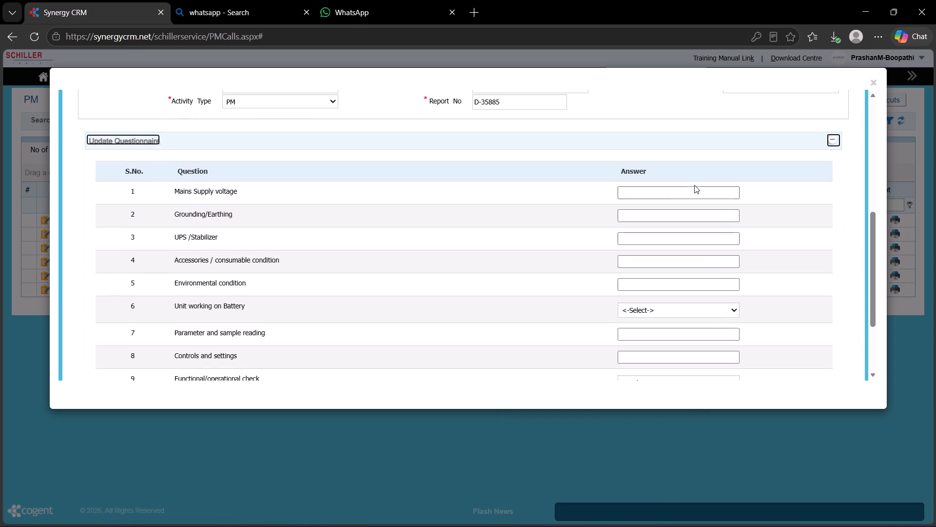
pyautogui.click(691, 186)
pyautogui.click(669, 280)
pyautogui.click(679, 219)
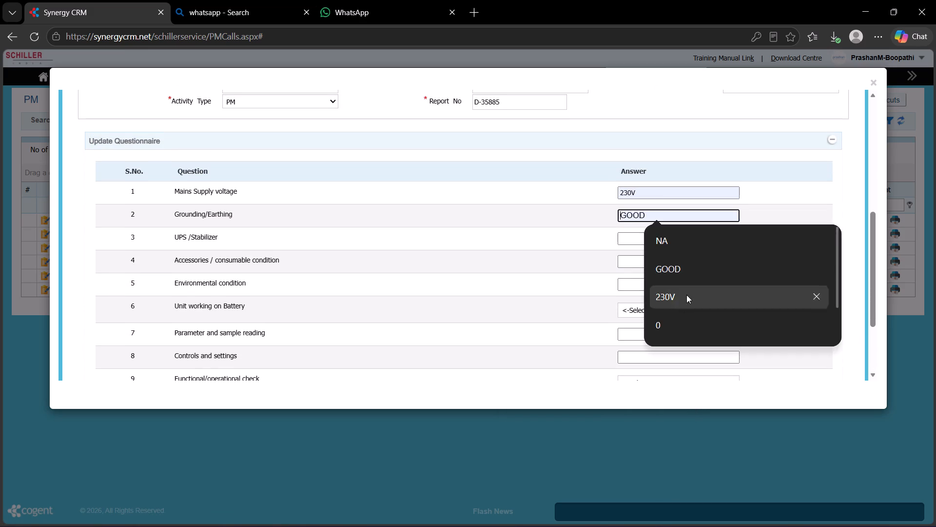
pyautogui.click(681, 330)
pyautogui.click(671, 235)
pyautogui.click(672, 259)
# Answer GOOD for accessories/consumable and environmental condition, Yes for unit working on battery and NA for parameter and sample reading.
pyautogui.click(645, 260)
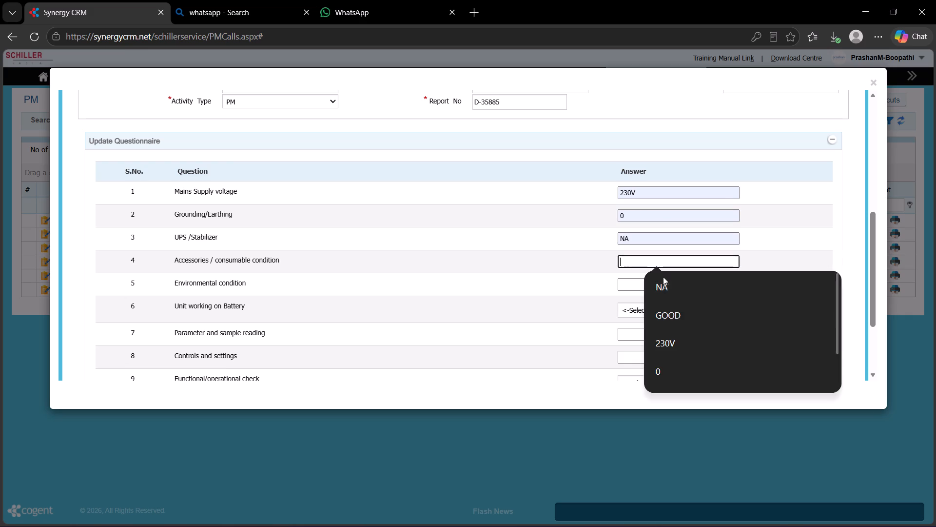
pyautogui.click(667, 313)
pyautogui.click(642, 285)
pyautogui.click(671, 335)
pyautogui.scroll(-3, 661, 289)
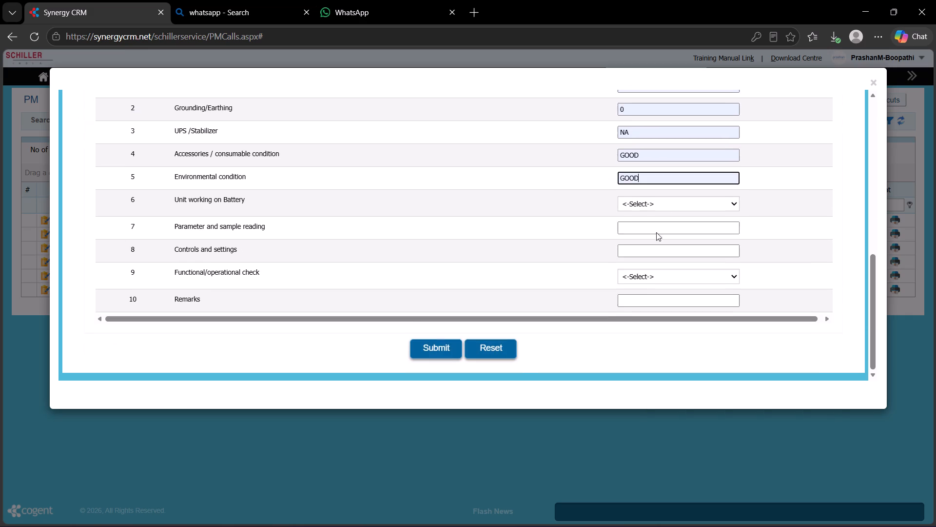
pyautogui.click(664, 204)
pyautogui.click(660, 232)
pyautogui.click(658, 226)
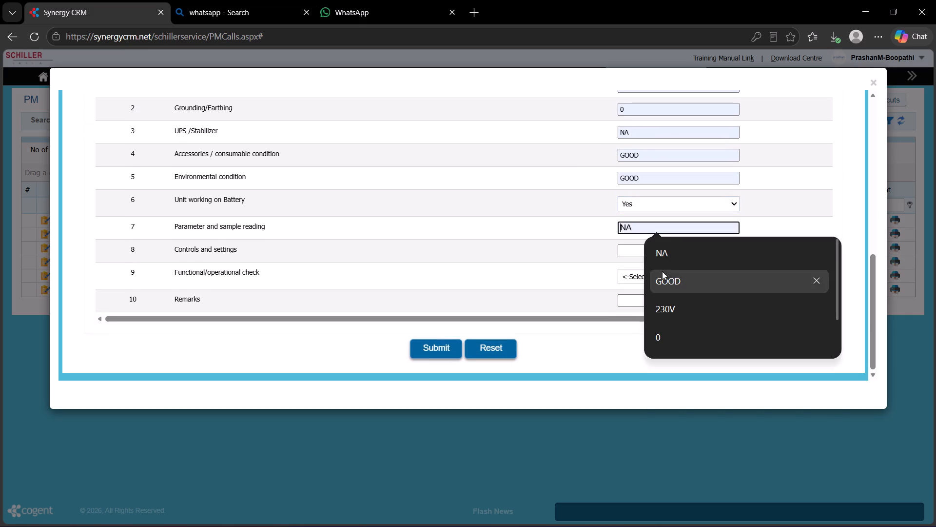
pyautogui.click(668, 256)
# Answer controls and settings YES, functional/operational check OK and remarks CALL COMPLETED, and submit the closure.
pyautogui.click(637, 245)
pyautogui.scroll(-4, 652, 266)
pyautogui.click(673, 330)
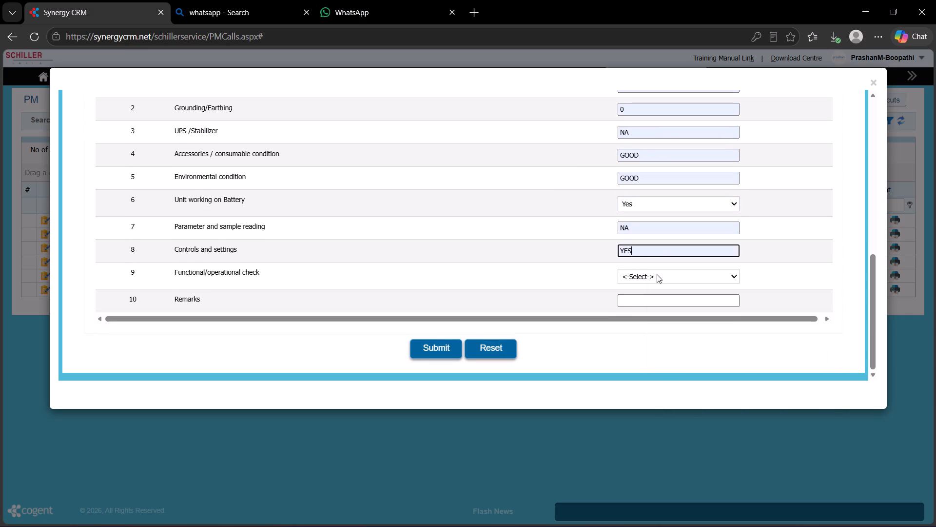
pyautogui.click(657, 274)
pyautogui.click(648, 303)
pyautogui.click(651, 297)
pyautogui.scroll(-4, 662, 321)
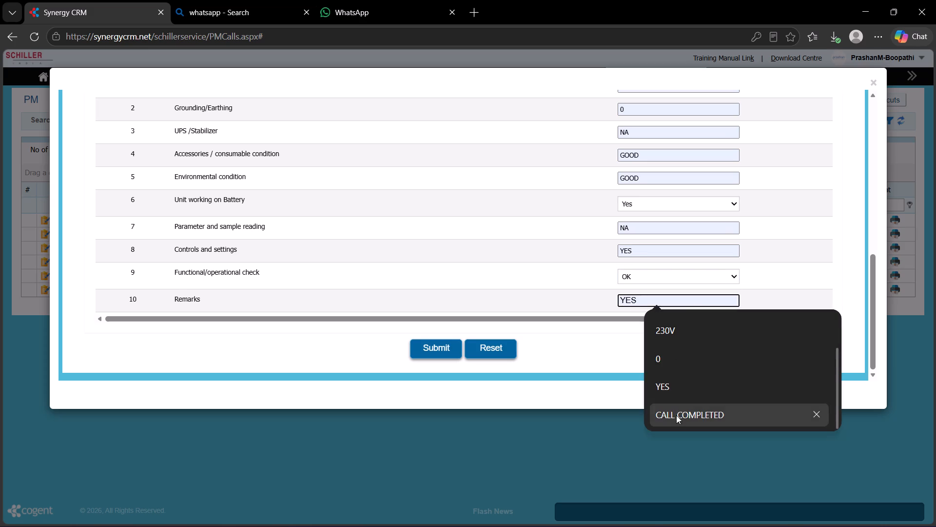
pyautogui.click(676, 415)
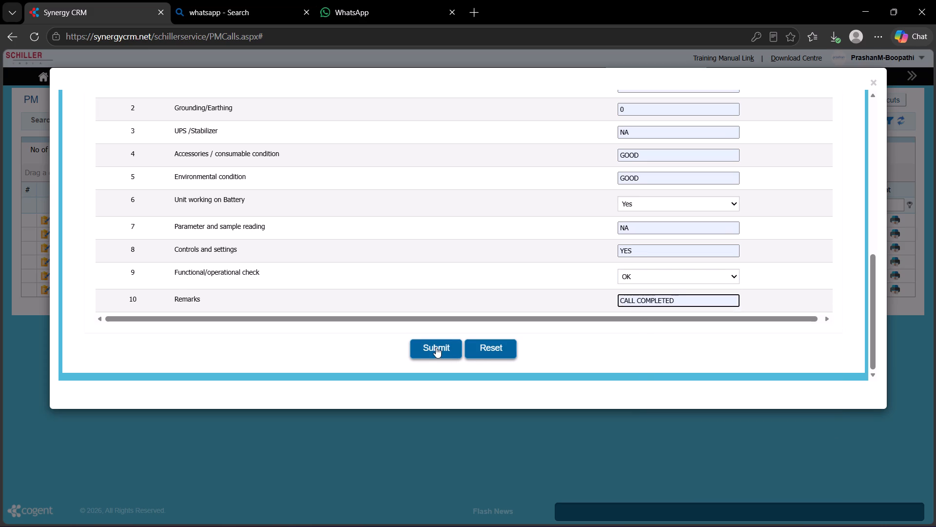
pyautogui.click(436, 347)
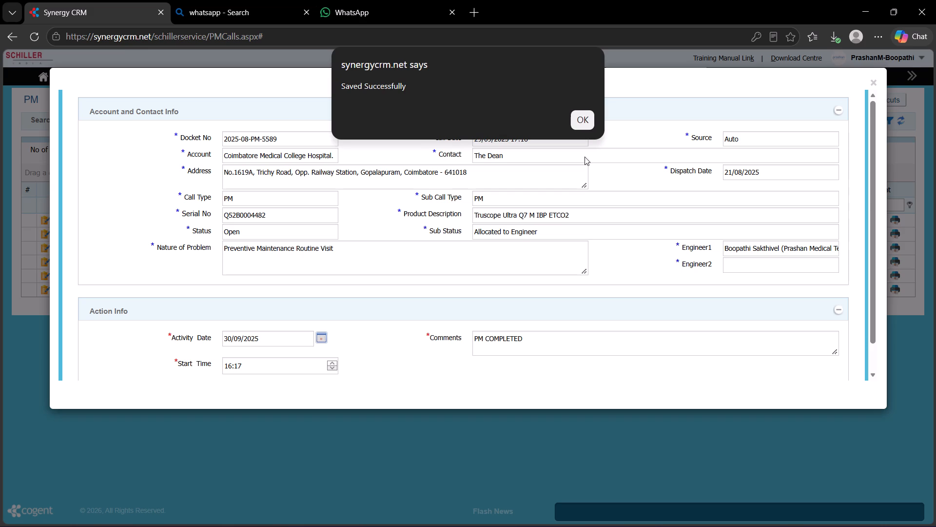
pyautogui.click(583, 120)
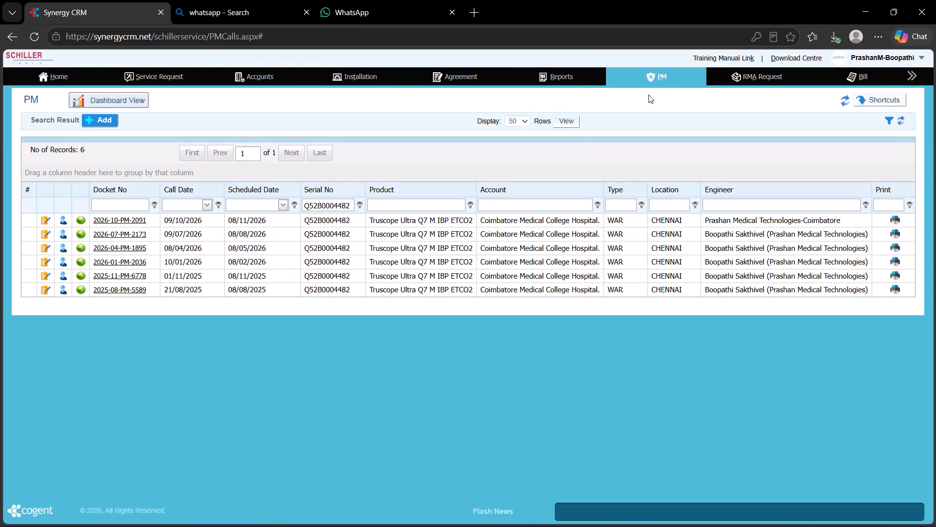
# Change the serial number filter of the PM list to Q52B000462.
pyautogui.click(348, 207)
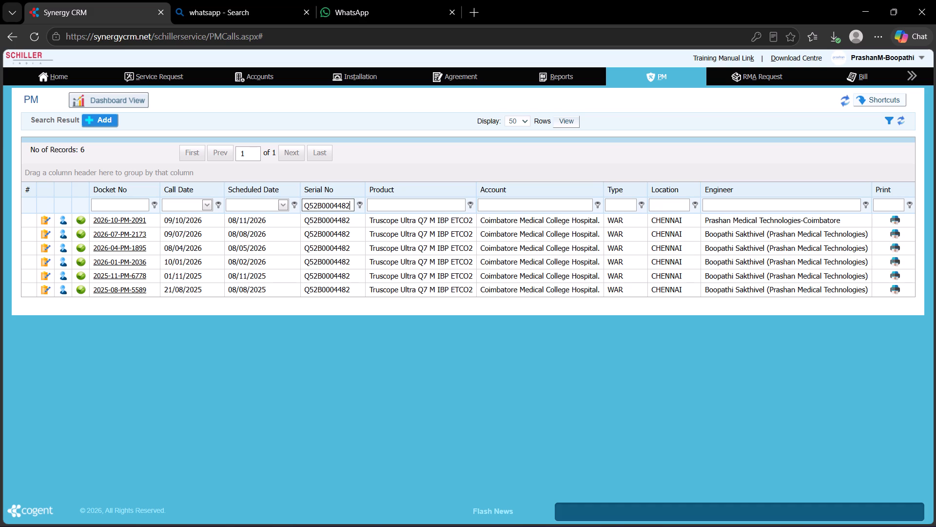
pyautogui.press('BackSpace')
pyautogui.press('BackSpace')
pyautogui.press('BackSpace')
pyautogui.write('62')
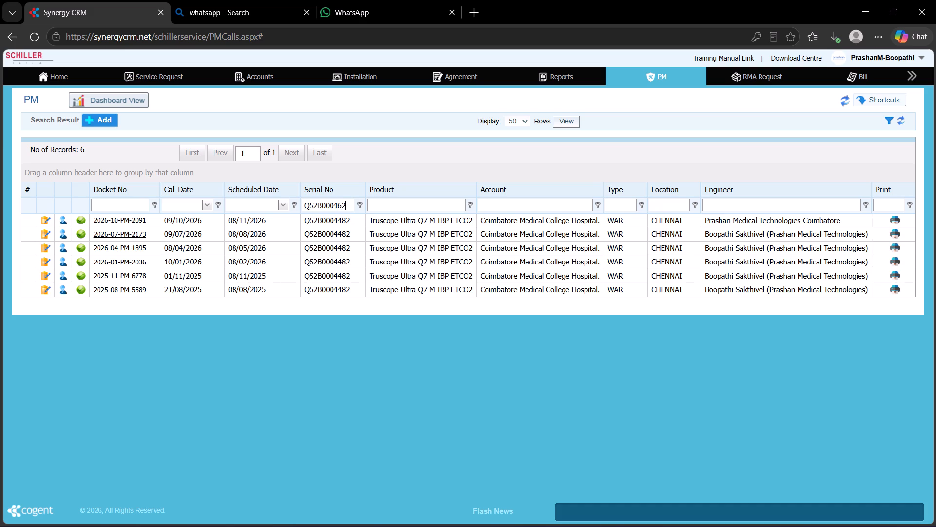
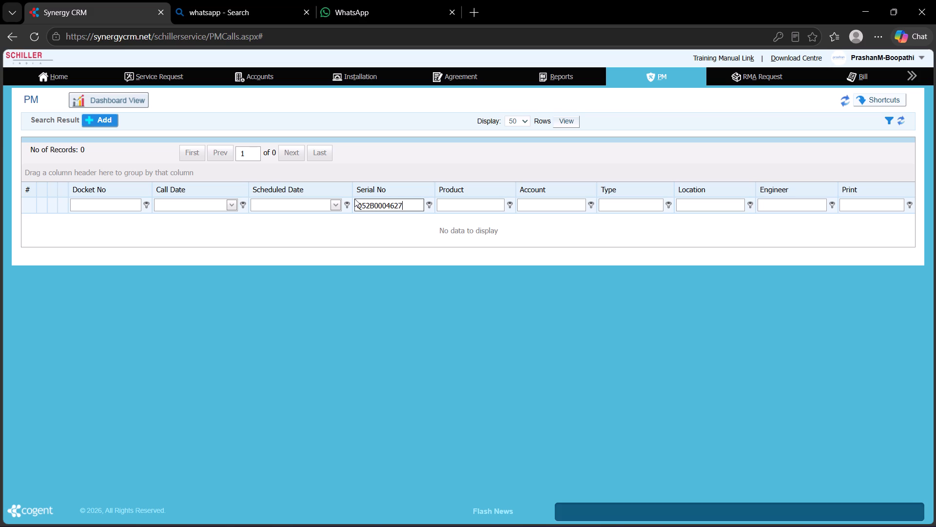
# Filter the PM list by serial number Q52B0004501.
pyautogui.press('BackSpace')
pyautogui.press('BackSpace')
pyautogui.press('BackSpace')
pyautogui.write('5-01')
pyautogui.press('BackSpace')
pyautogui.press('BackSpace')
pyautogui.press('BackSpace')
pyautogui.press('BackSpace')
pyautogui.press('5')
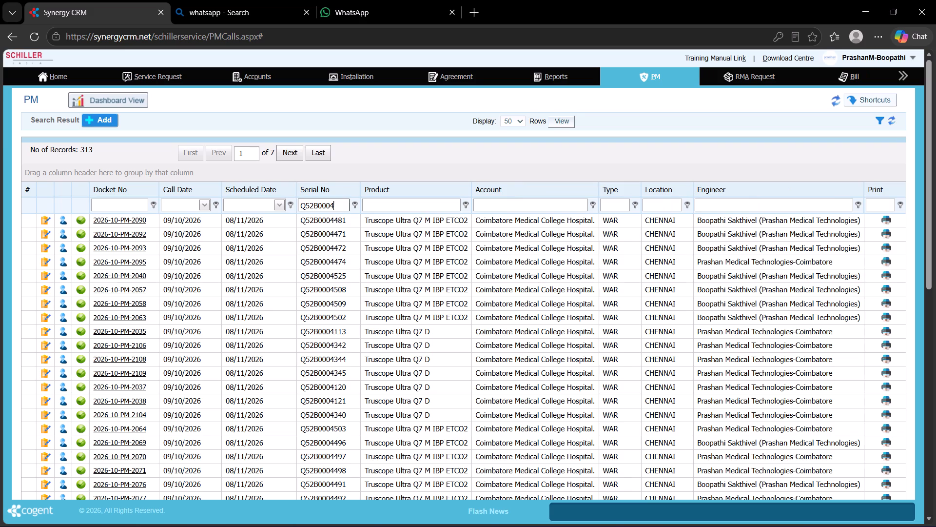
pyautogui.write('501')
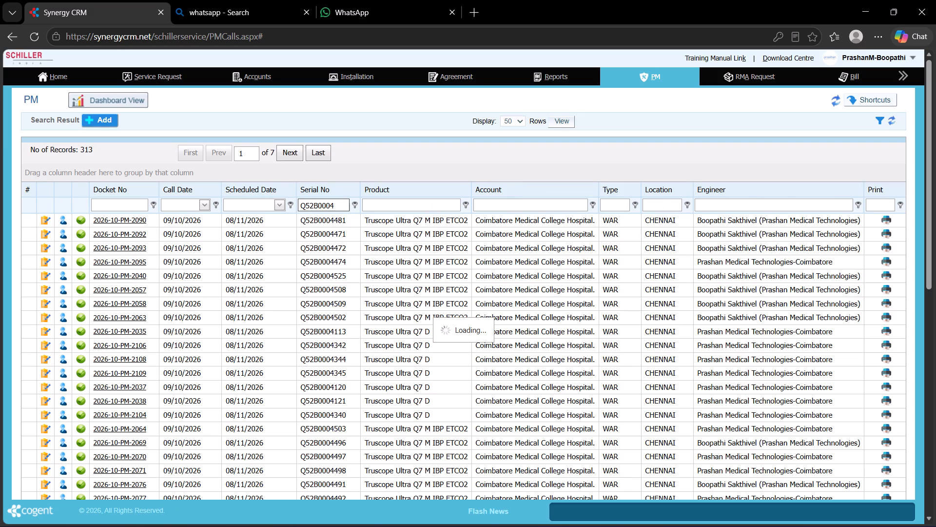
pyautogui.click(336, 212)
pyautogui.write('501')
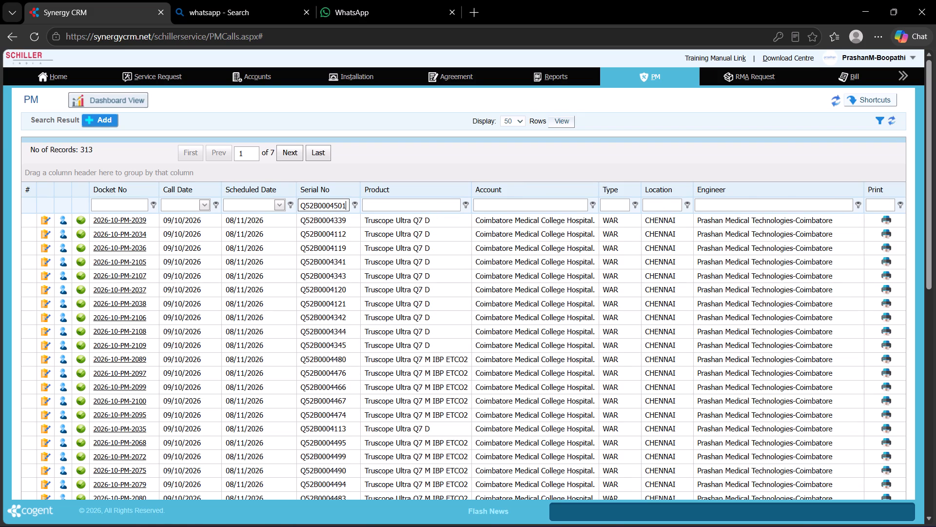
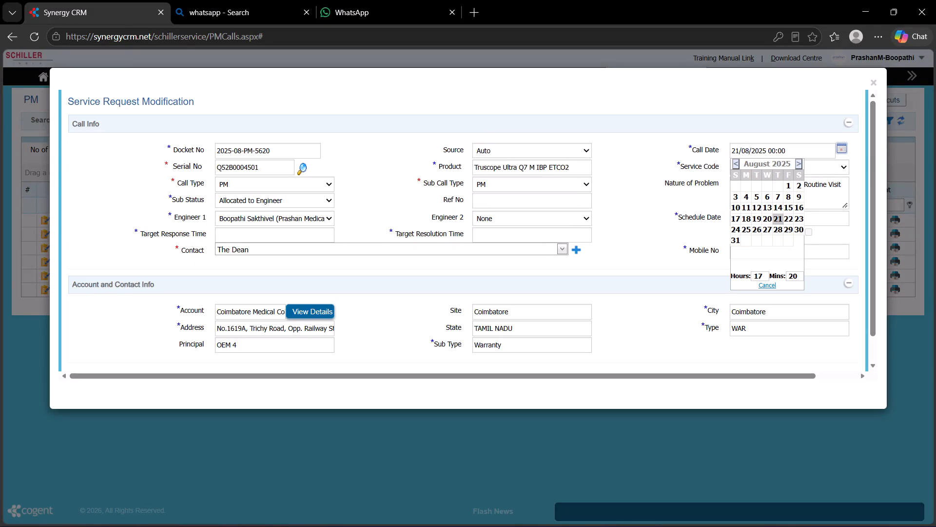
# Set the call date of docket 2025-08-PM-5620 to 29/09/2025 17:20 and save the service request.
pyautogui.click(799, 163)
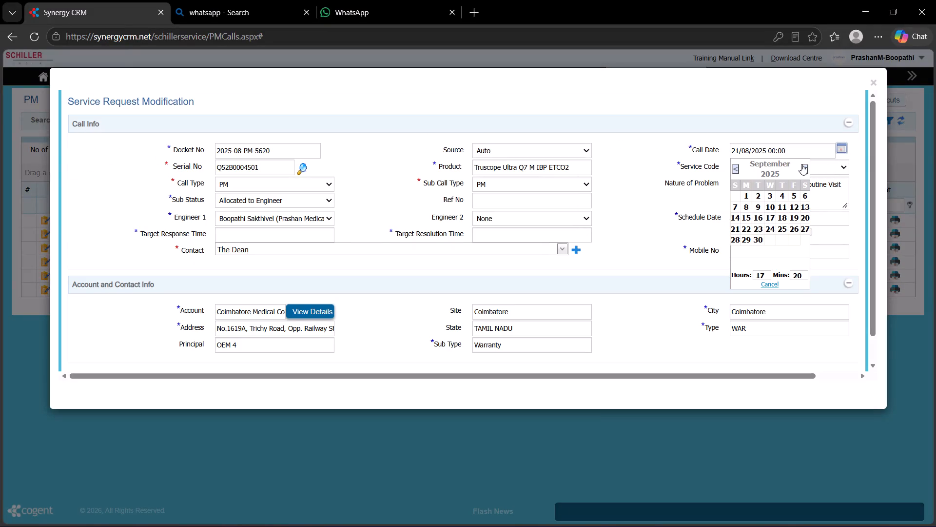
pyautogui.click(743, 242)
pyautogui.scroll(-3, 742, 272)
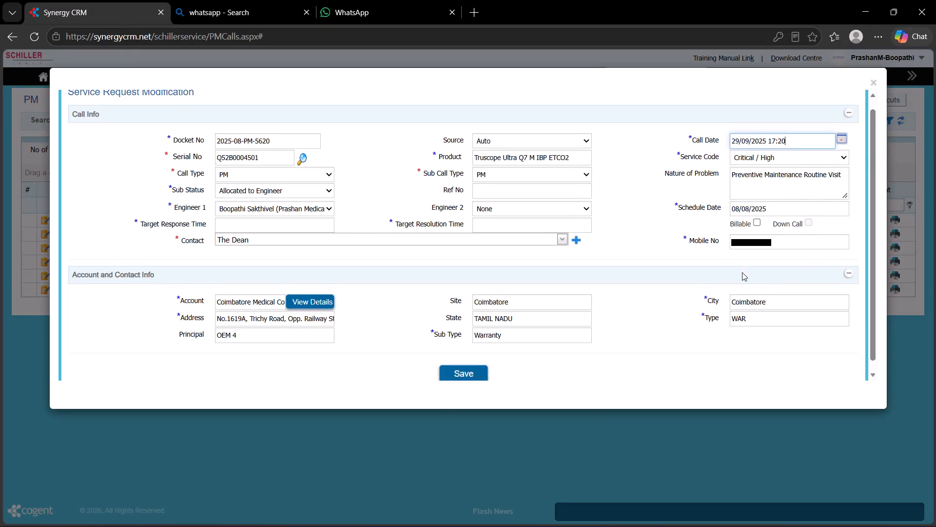
pyautogui.click(465, 368)
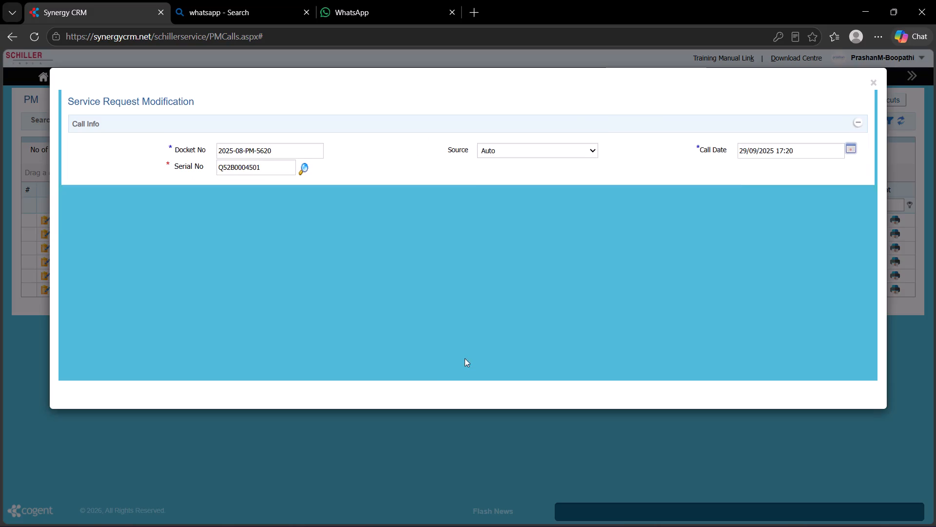
pyautogui.scroll(-3, 311, 330)
pyautogui.click(579, 120)
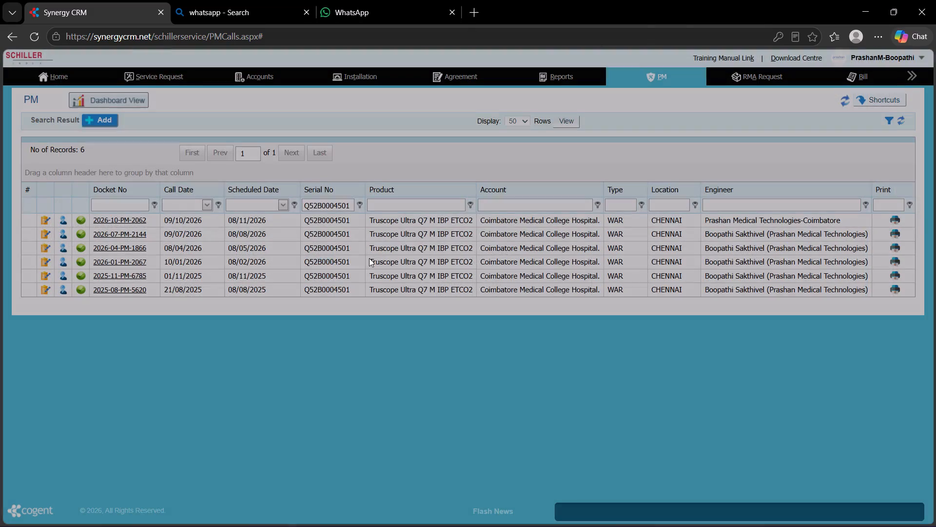
# Attach the report image WhatsApp Image 2026-11-03 at 5.18.14 PM to docket 2025-08-PM-5620 and submit the attachment.
pyautogui.click(121, 287)
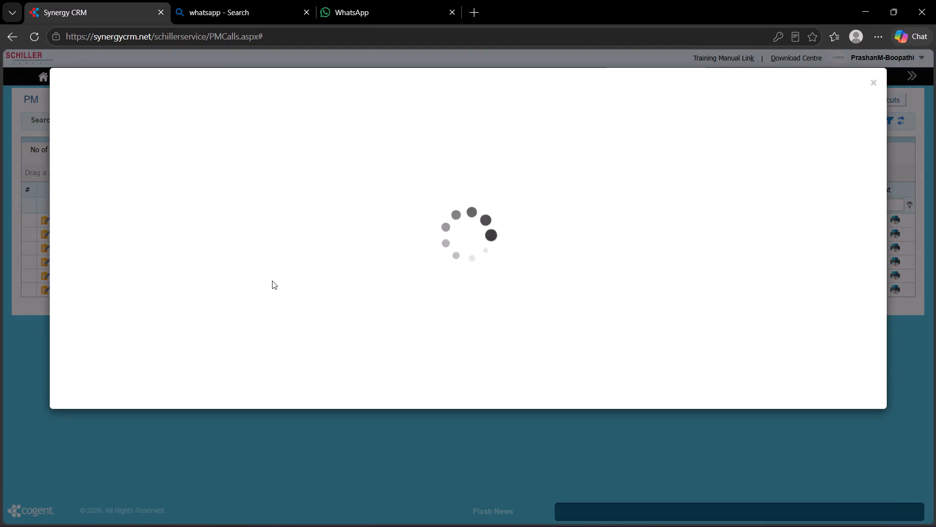
pyautogui.scroll(-2, 275, 266)
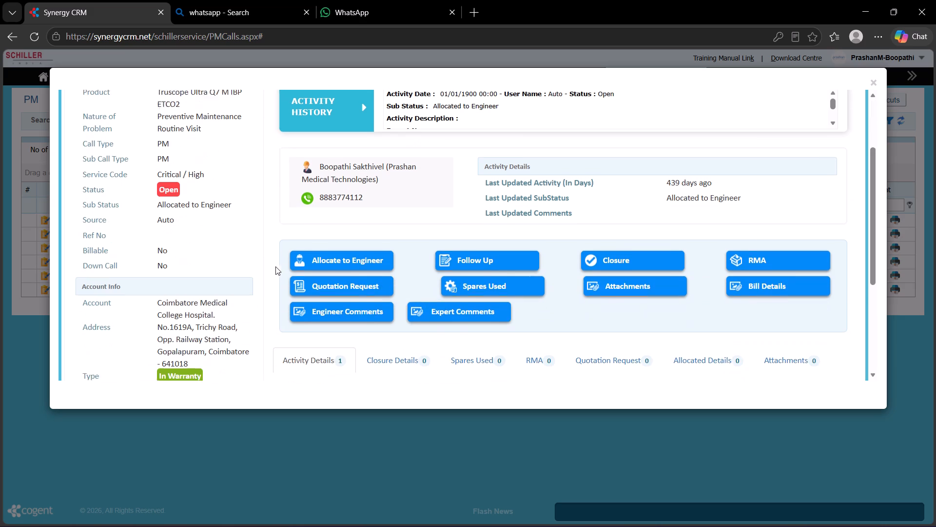
pyautogui.click(601, 259)
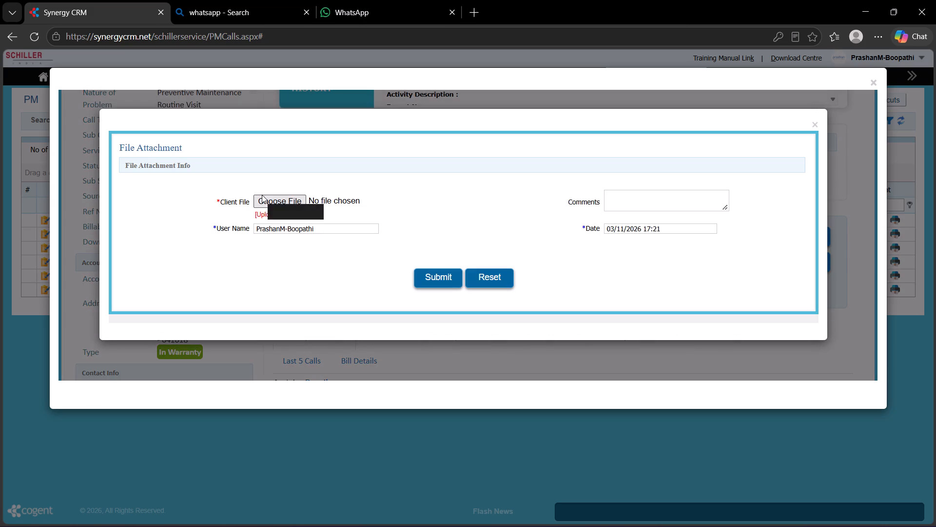
pyautogui.click(279, 203)
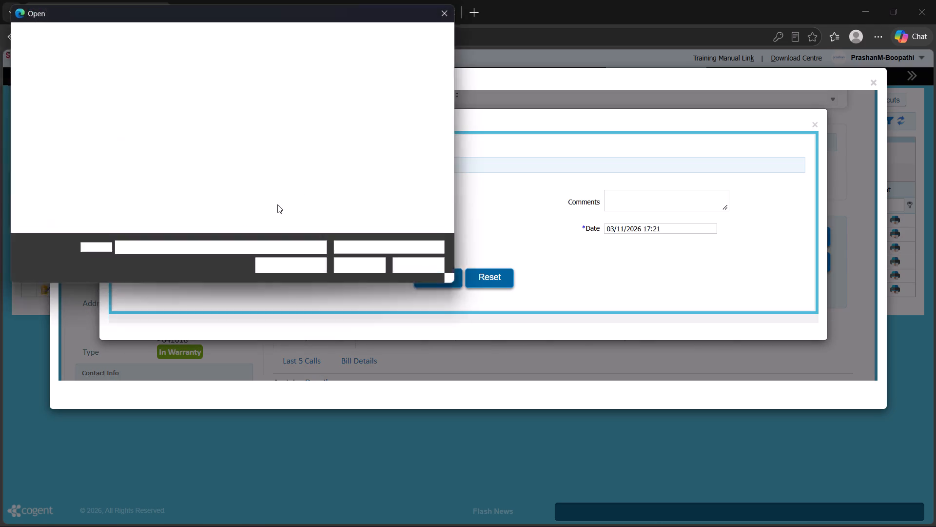
pyautogui.click(144, 117)
pyautogui.click(368, 265)
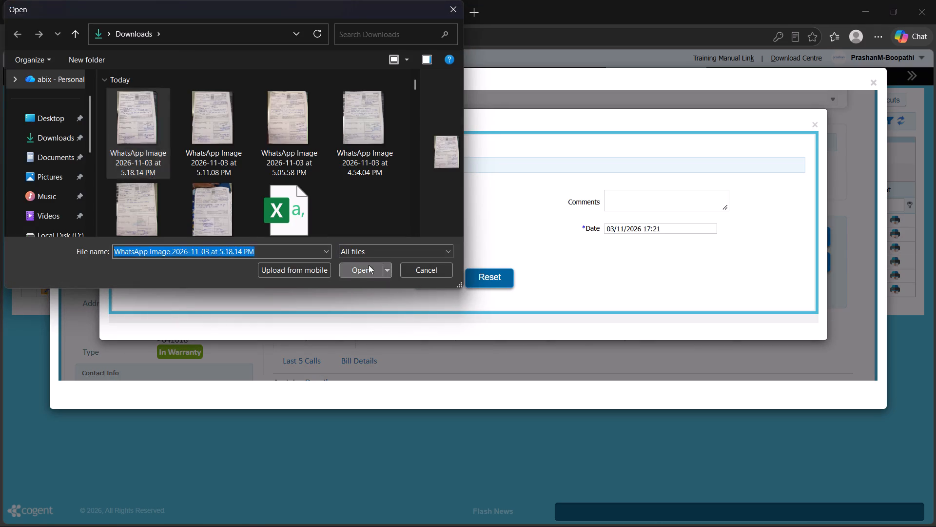
pyautogui.click(427, 274)
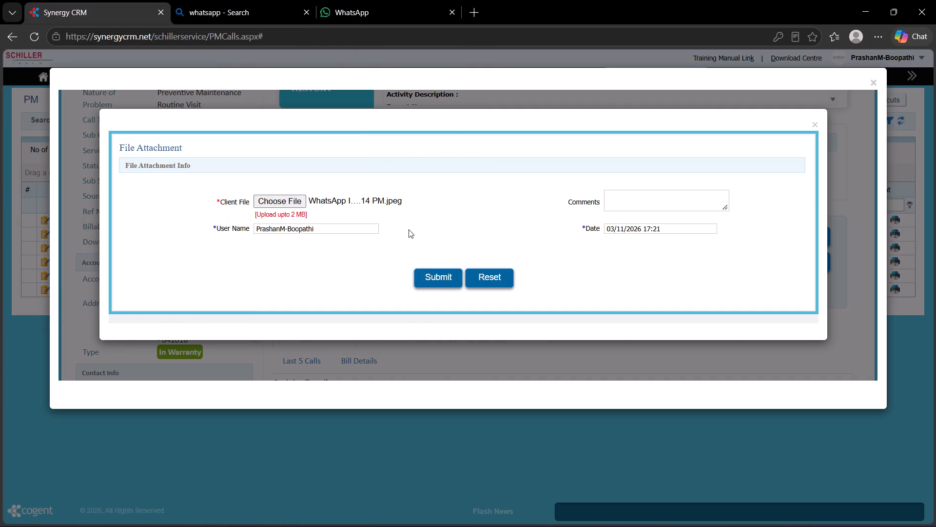
pyautogui.click(577, 122)
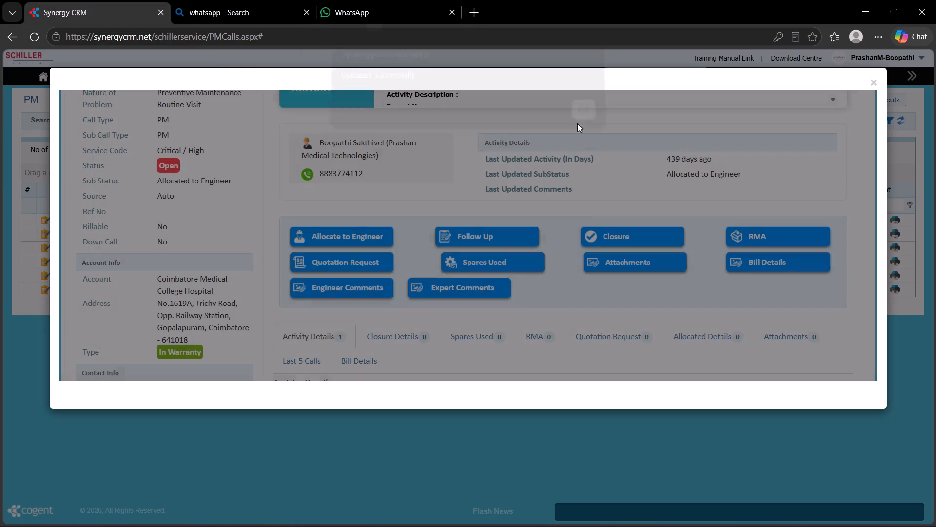
# In the docket's closure form, set the activity date to 30/09/2025, activity type to PM and comments to PM COMPLETED.
pyautogui.click(643, 236)
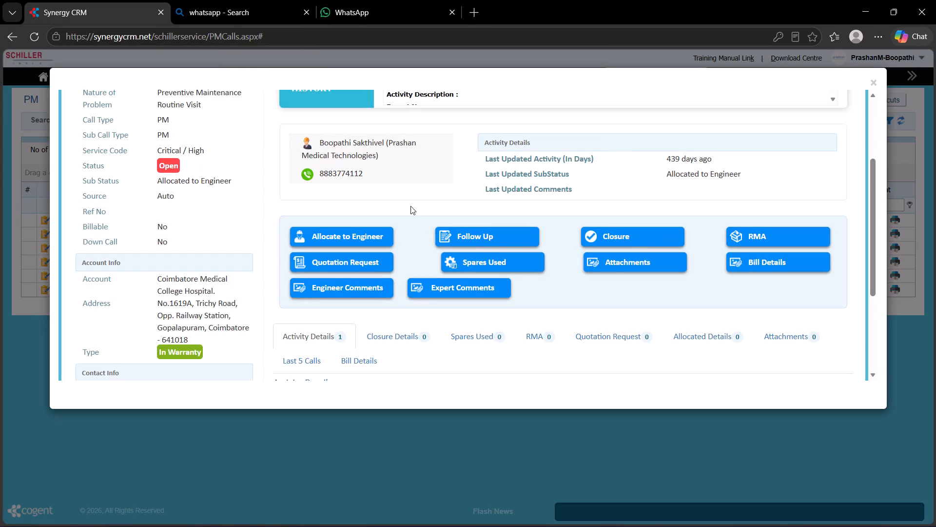
pyautogui.scroll(-4, 285, 301)
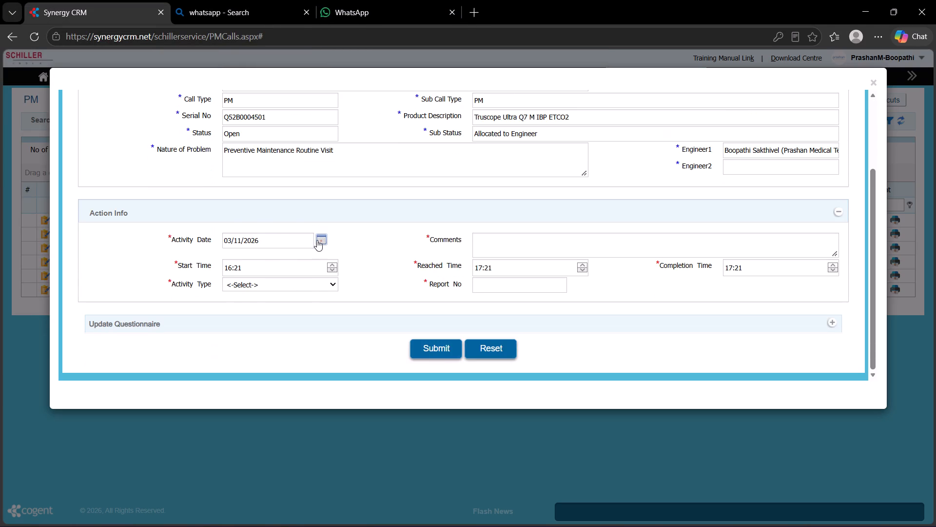
pyautogui.click(317, 240)
pyautogui.tripleClick(225, 255)
pyautogui.doubleClick(225, 255)
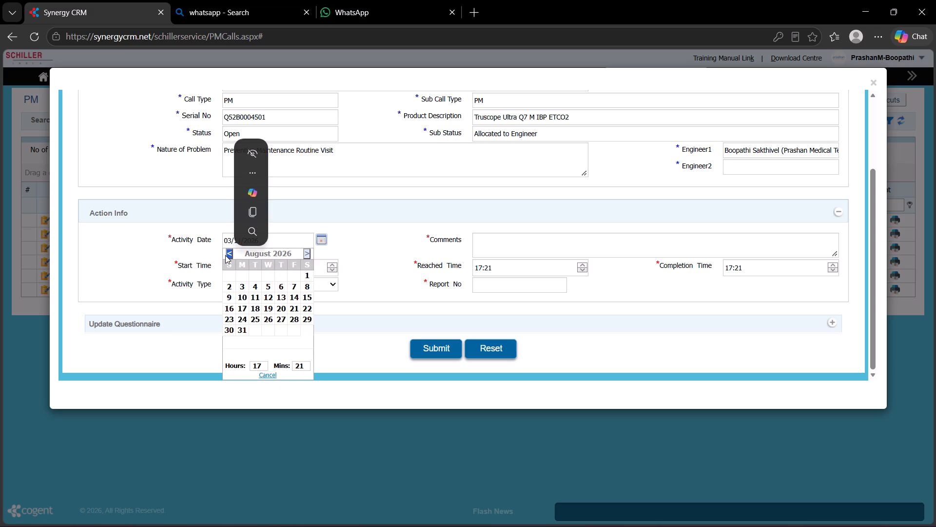
pyautogui.tripleClick(225, 255)
pyautogui.tripleClick(228, 255)
pyautogui.tripleClick(229, 255)
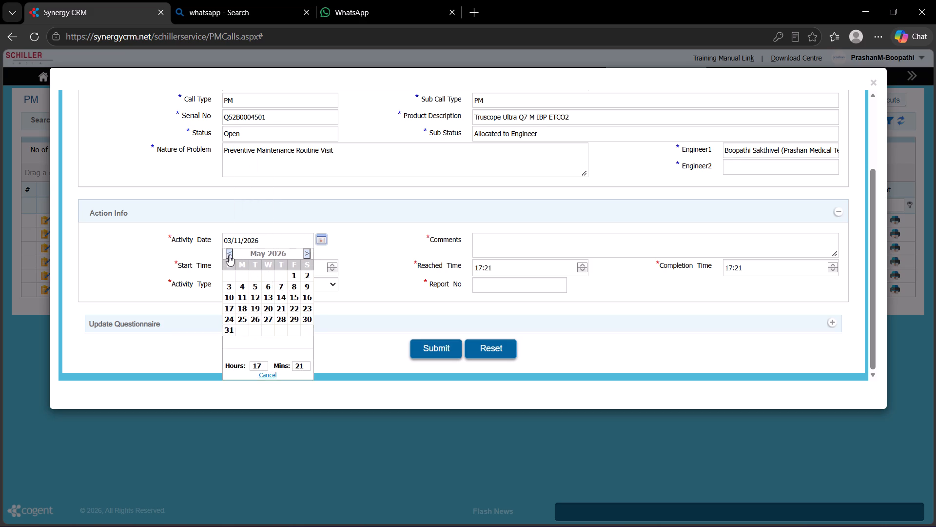
pyautogui.tripleClick(229, 255)
pyautogui.doubleClick(229, 255)
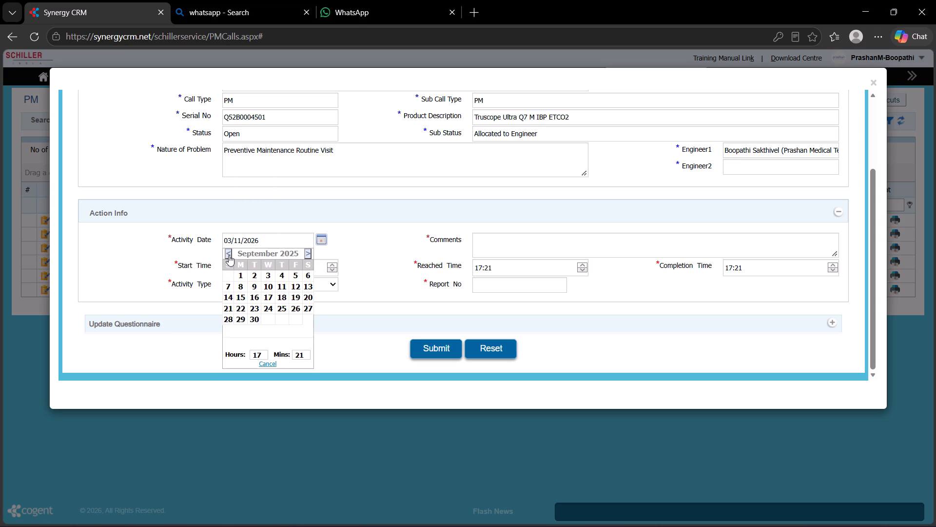
pyautogui.click(257, 317)
pyautogui.click(290, 282)
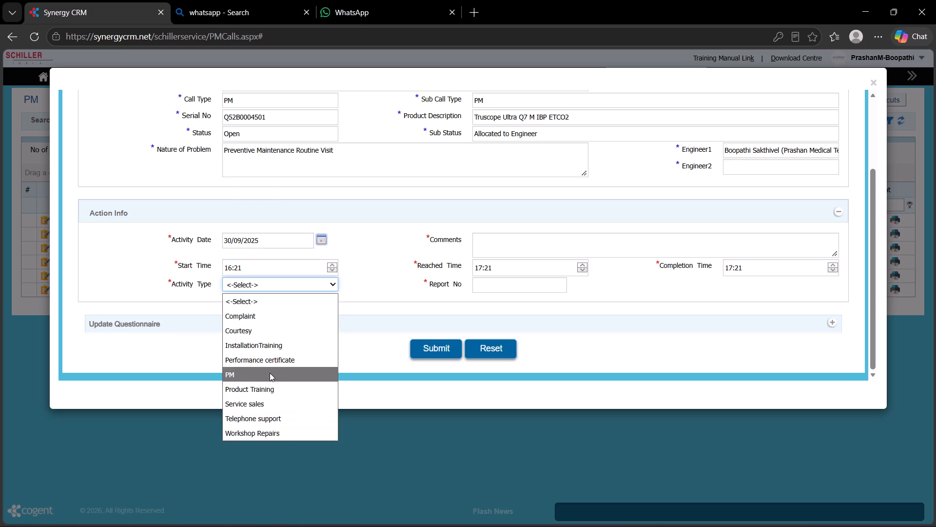
pyautogui.click(269, 375)
pyautogui.click(541, 240)
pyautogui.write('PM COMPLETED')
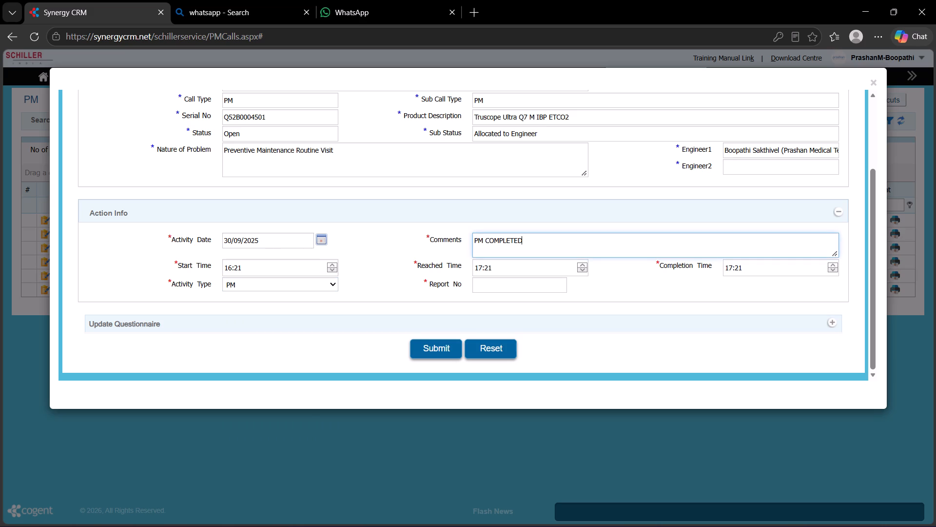
# Enter report number D-35889 in the closure form's action info and copy it for reuse.
pyautogui.click(500, 284)
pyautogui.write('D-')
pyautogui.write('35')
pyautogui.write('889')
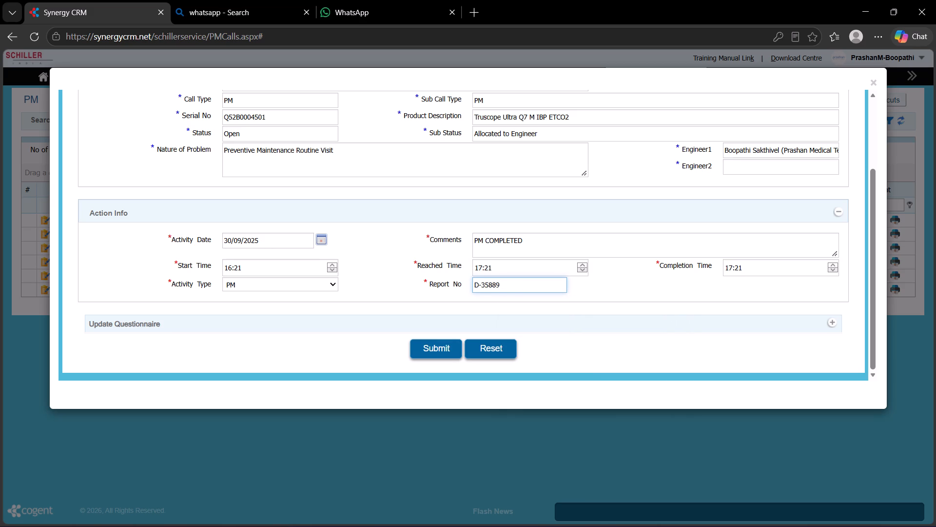
pyautogui.moveTo(513, 287); pyautogui.dragTo(461, 282)
pyautogui.hotkey('ctrl', 'c')
# Answer questionnaire items 1 to 5: mains voltage 230V, grounding 0, UPS NA, accessories GOOD, environment GOOD.
pyautogui.click(832, 324)
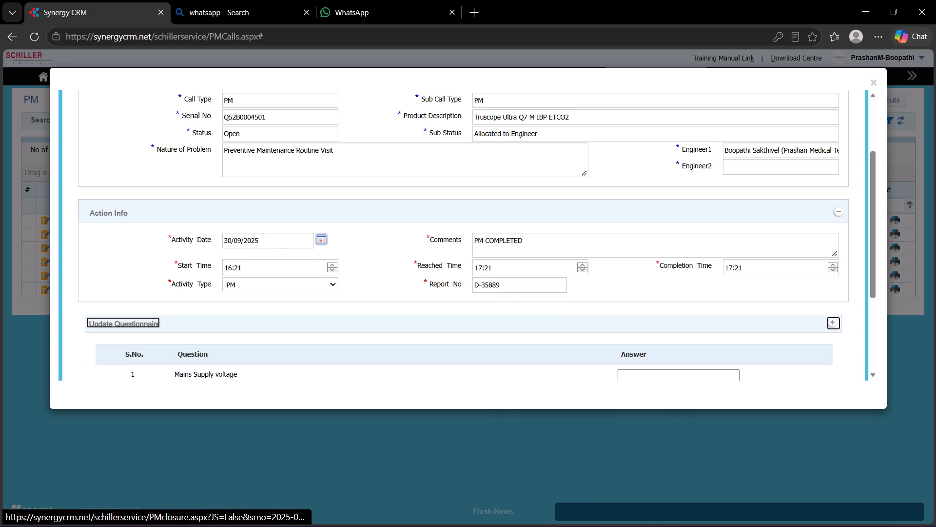
pyautogui.scroll(-3, 563, 248)
pyautogui.click(646, 196)
pyautogui.click(680, 264)
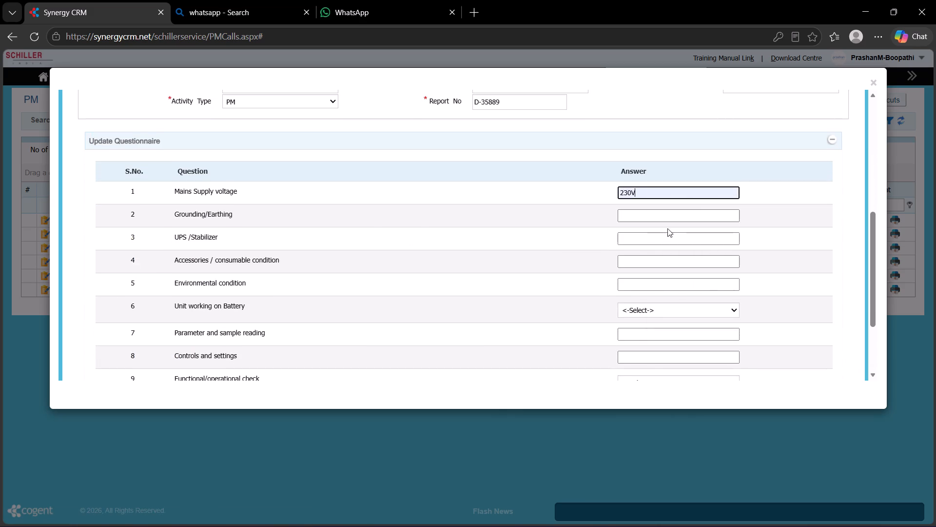
pyautogui.click(669, 215)
pyautogui.doubleClick(668, 318)
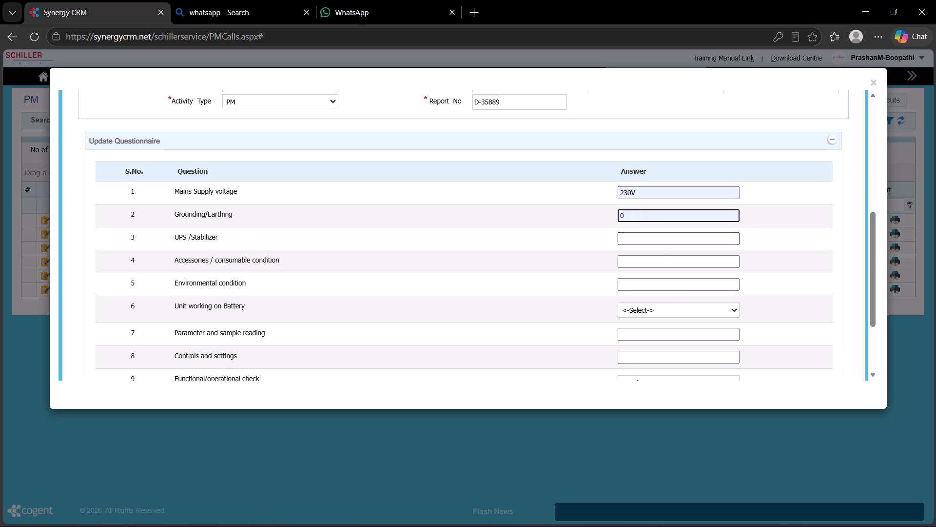
pyautogui.click(663, 240)
pyautogui.click(677, 261)
pyautogui.click(658, 266)
pyautogui.click(650, 266)
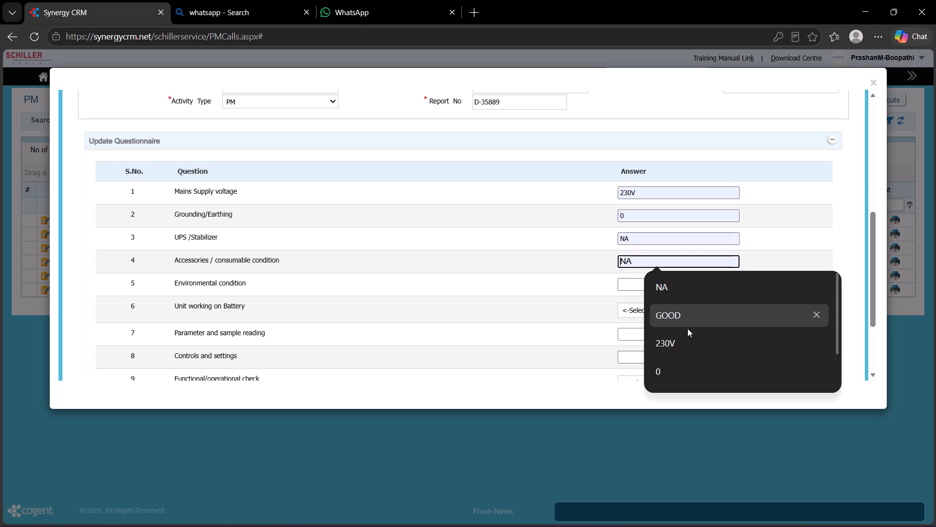
pyautogui.click(687, 328)
pyautogui.click(669, 314)
pyautogui.click(648, 288)
pyautogui.click(666, 341)
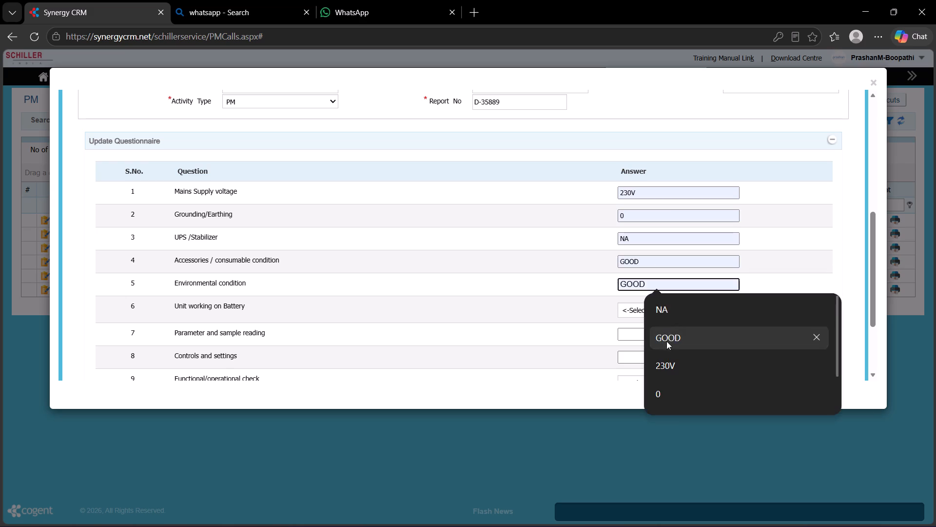
# Answer items 6 to 10 with battery Yes, parameter reading NA, controls YES, functional check OK, remarks CALL COMPLETED, and submit the closure.
pyautogui.scroll(-2, 651, 287)
pyautogui.click(666, 204)
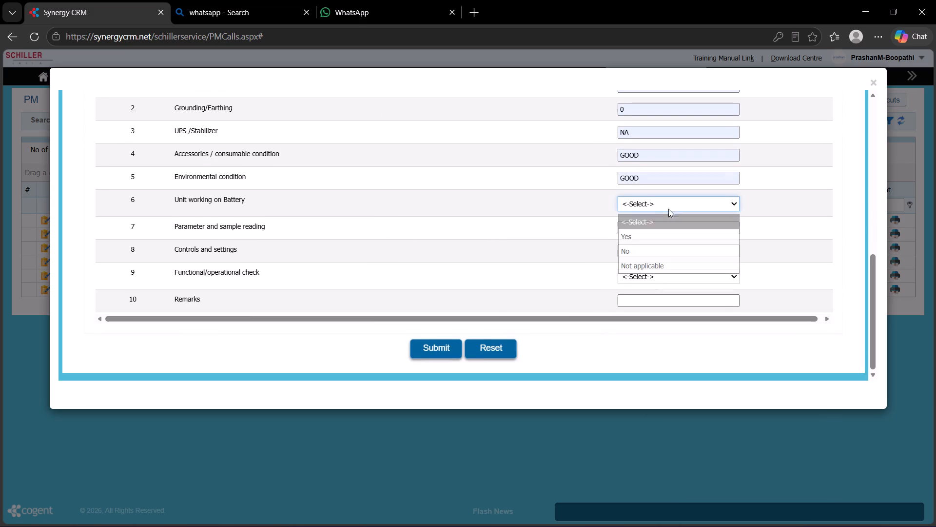
pyautogui.click(659, 235)
pyautogui.click(661, 223)
pyautogui.click(674, 258)
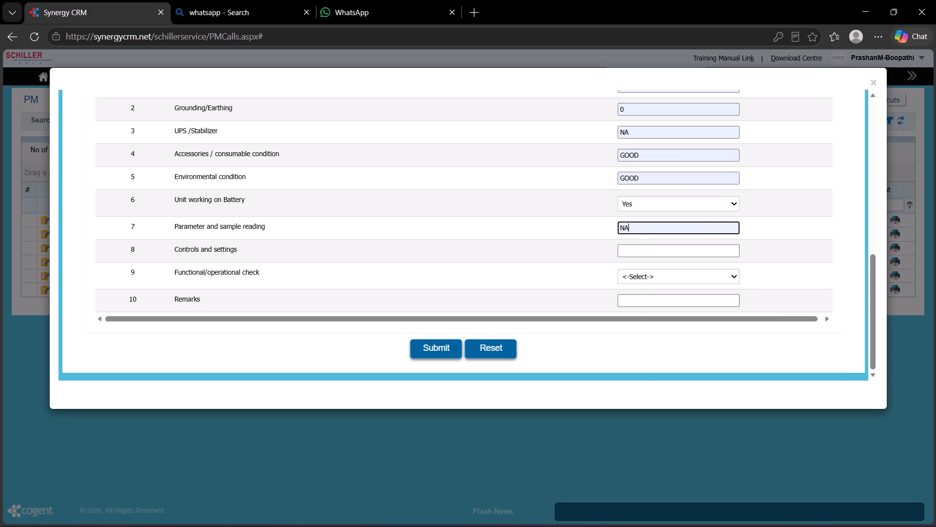
pyautogui.click(661, 247)
pyautogui.scroll(-4, 673, 345)
pyautogui.click(673, 338)
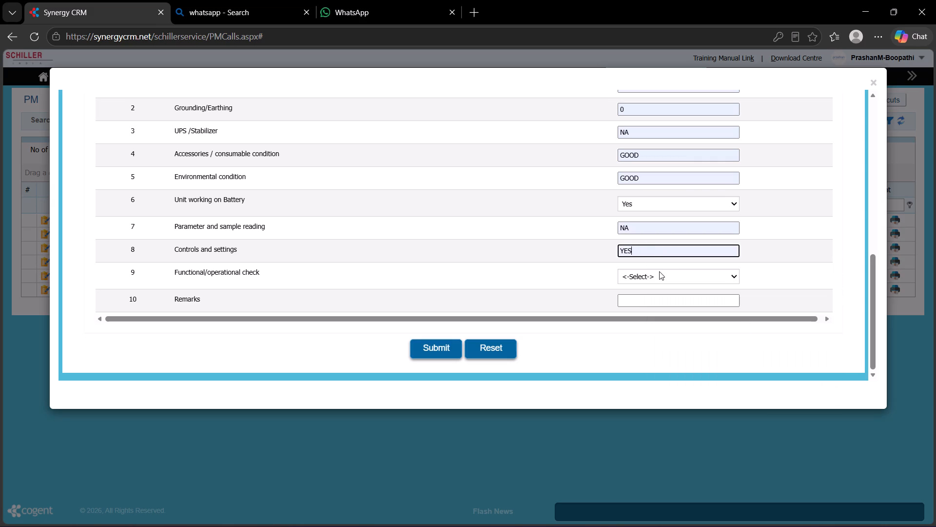
pyautogui.click(659, 271)
pyautogui.click(662, 298)
pyautogui.click(661, 268)
pyautogui.click(648, 306)
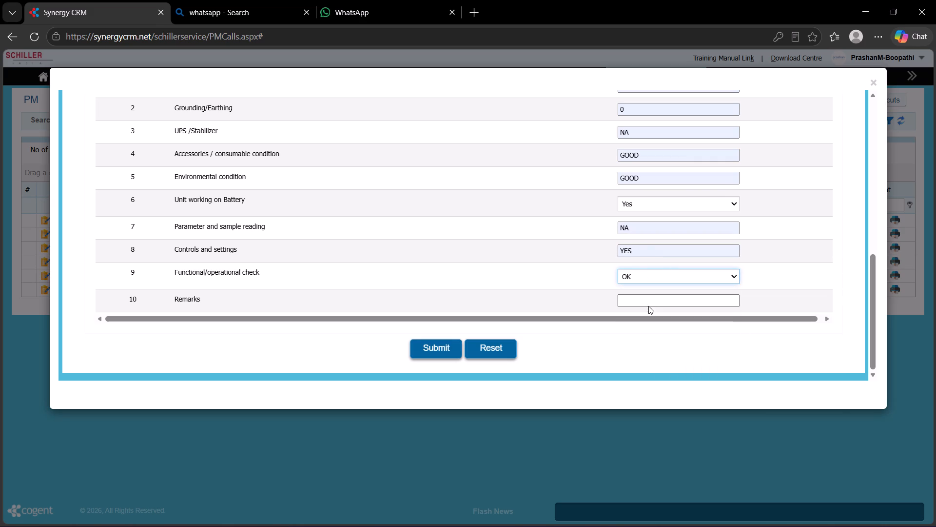
pyautogui.click(652, 294)
pyautogui.scroll(-3, 671, 330)
pyautogui.click(690, 417)
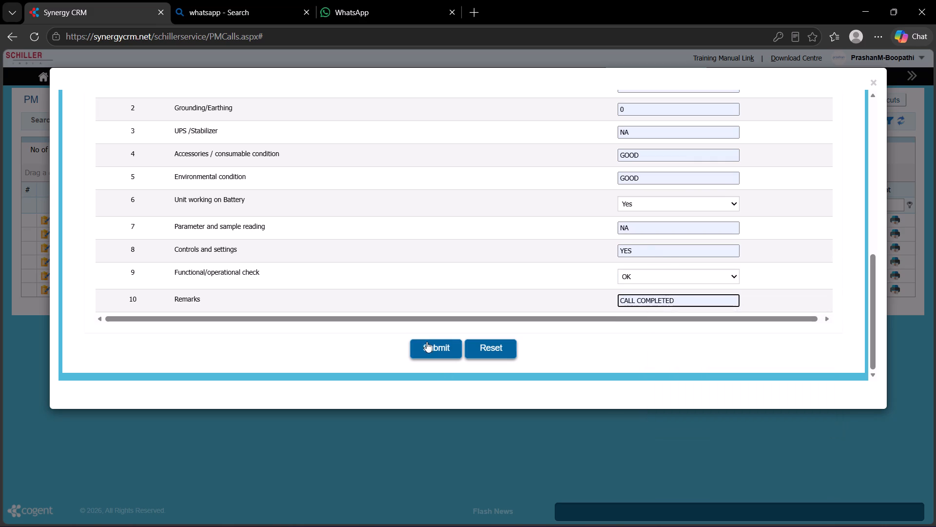
pyautogui.click(427, 343)
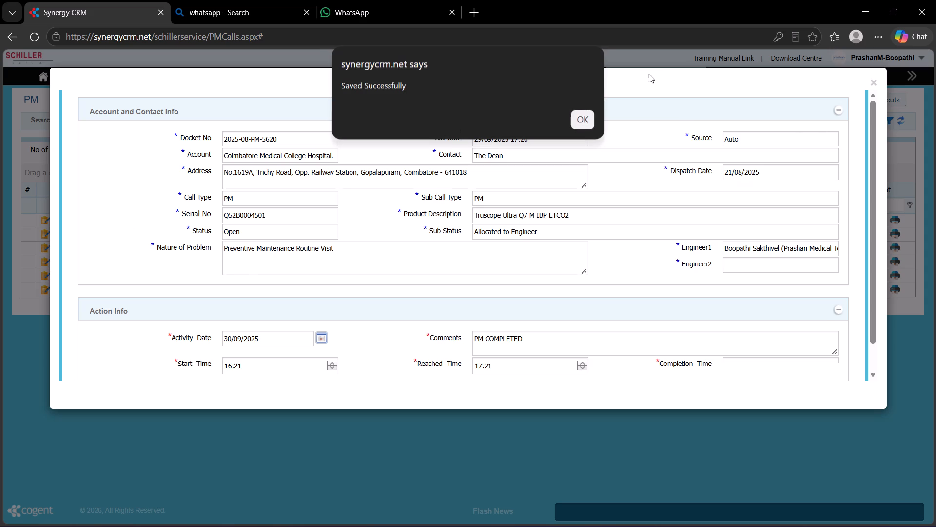
pyautogui.click(594, 116)
# Filter the PM list by serial number Q52B0004506.
pyautogui.click(350, 204)
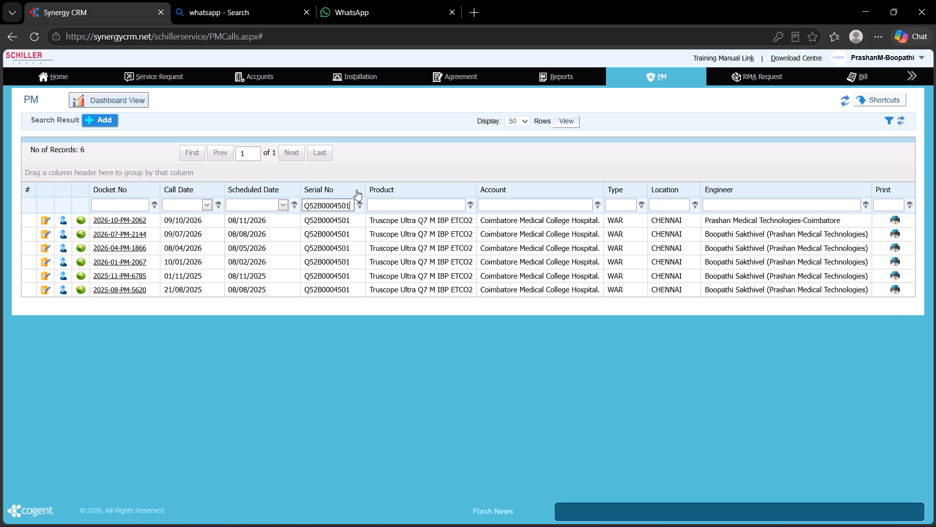
pyautogui.press('BackSpace')
pyautogui.press('6')
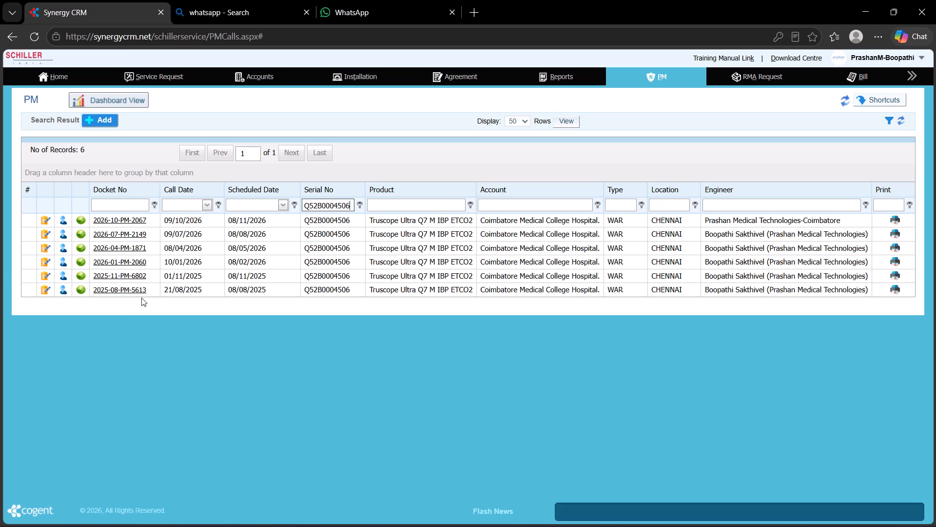
# Change the call date of docket 2025-08-PM-5613 to 29/09/2025 and save the service request.
pyautogui.click(128, 292)
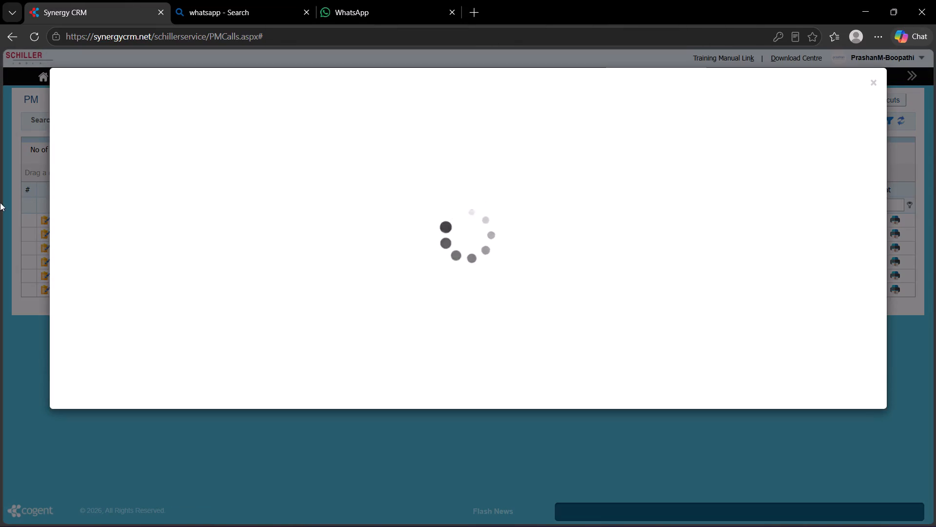
pyautogui.click(231, 125)
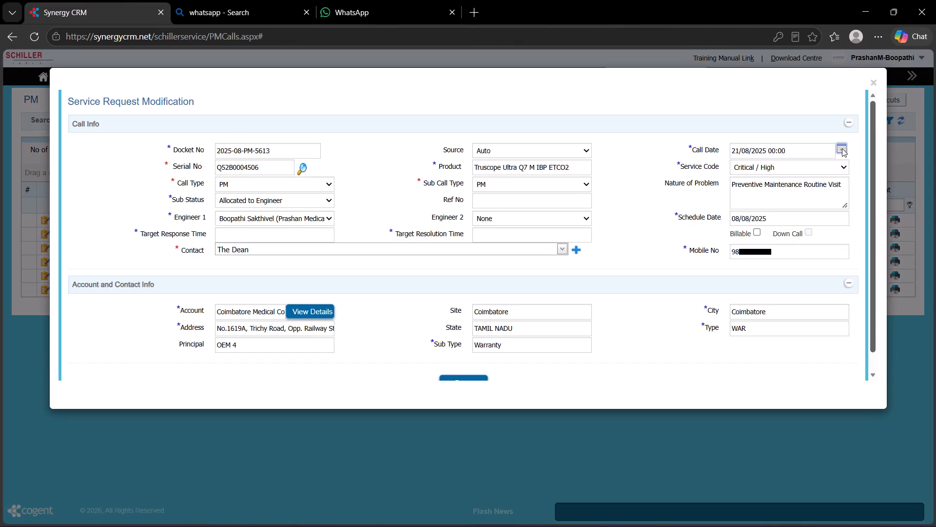
pyautogui.click(842, 148)
pyautogui.click(797, 164)
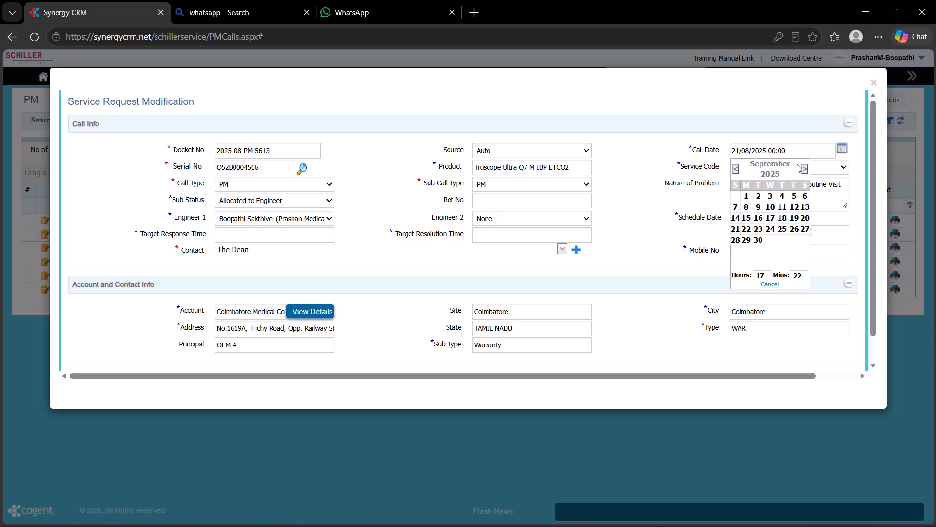
pyautogui.click(748, 239)
pyautogui.scroll(-4, 702, 248)
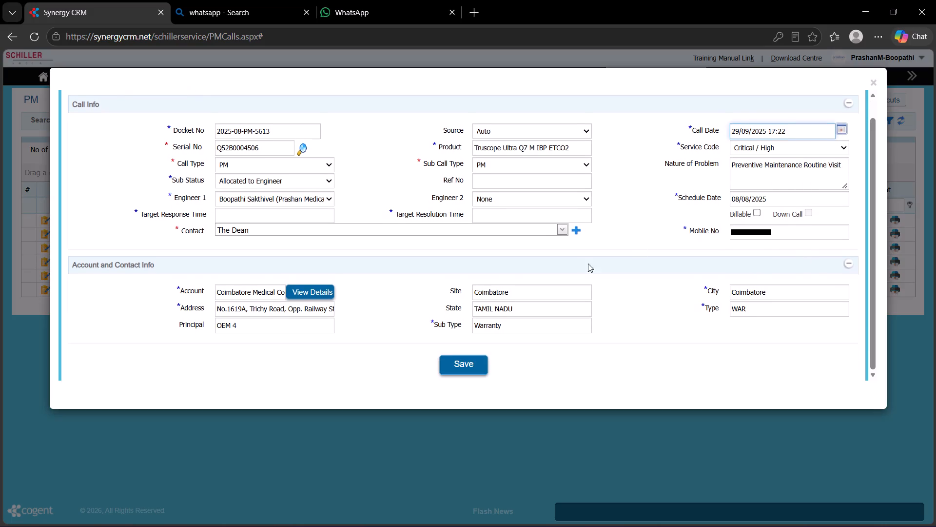
pyautogui.click(461, 362)
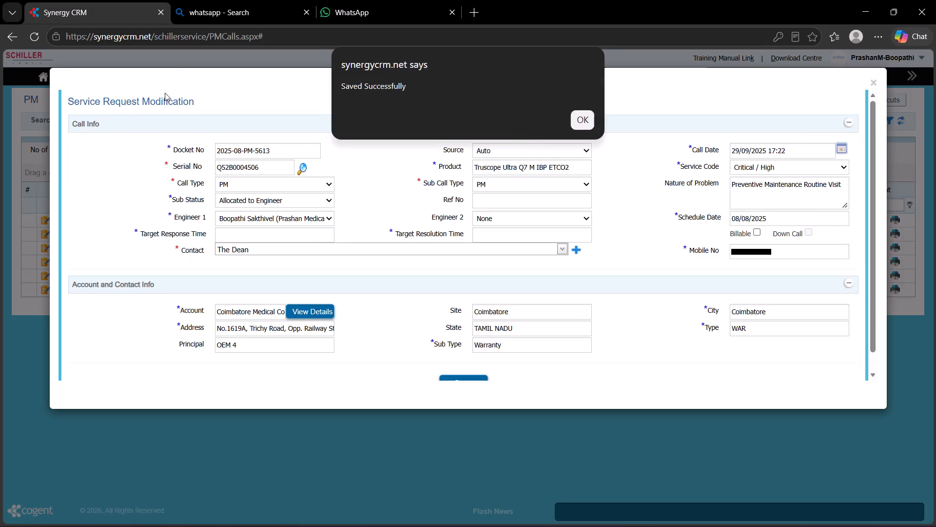
pyautogui.click(579, 125)
# Attach the report image "WhatsApp Image 2026-11-03 at 5.18.14 PM" to docket 2025-08-PM-5613.
pyautogui.click(120, 290)
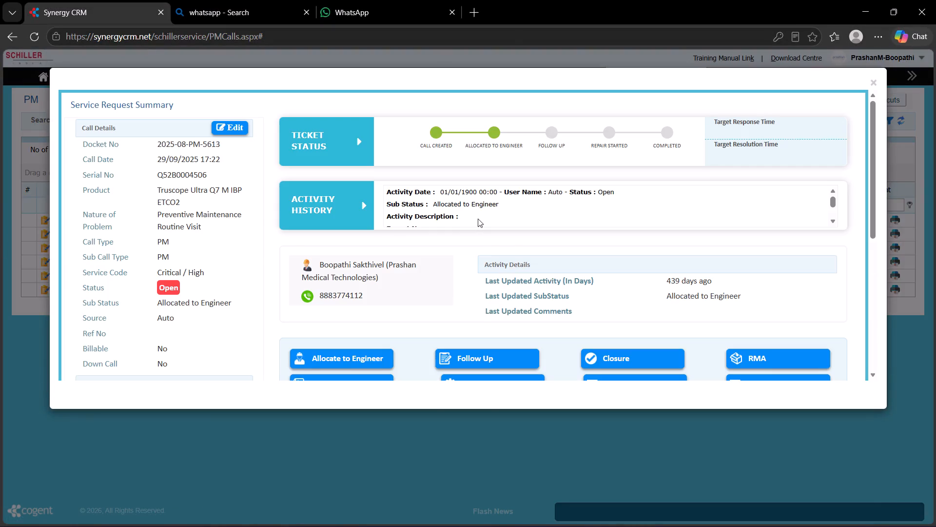
pyautogui.scroll(-3, 478, 225)
pyautogui.scroll(-2, 678, 341)
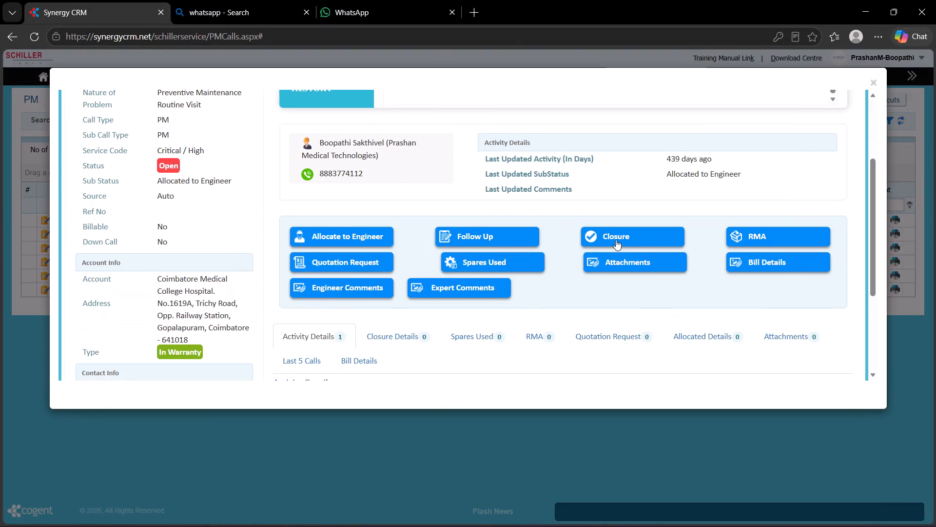
pyautogui.click(622, 263)
pyautogui.click(273, 203)
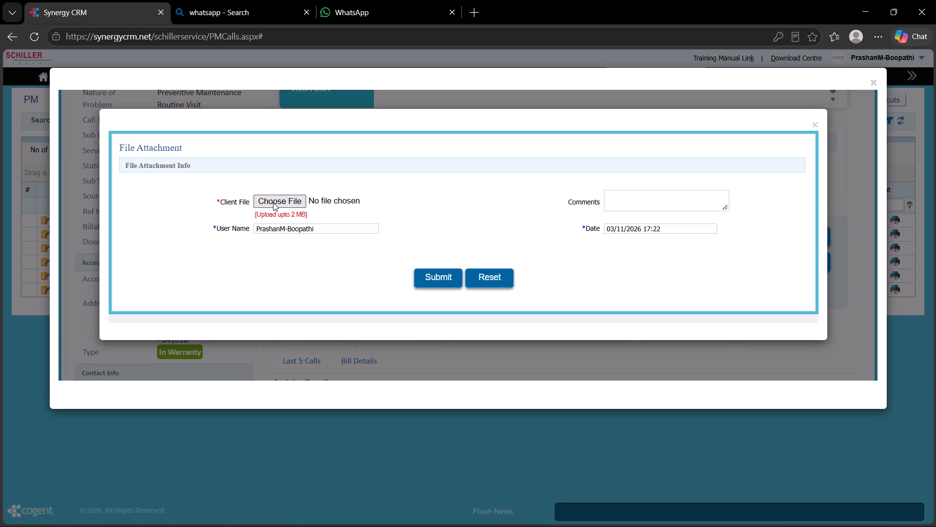
pyautogui.click(142, 124)
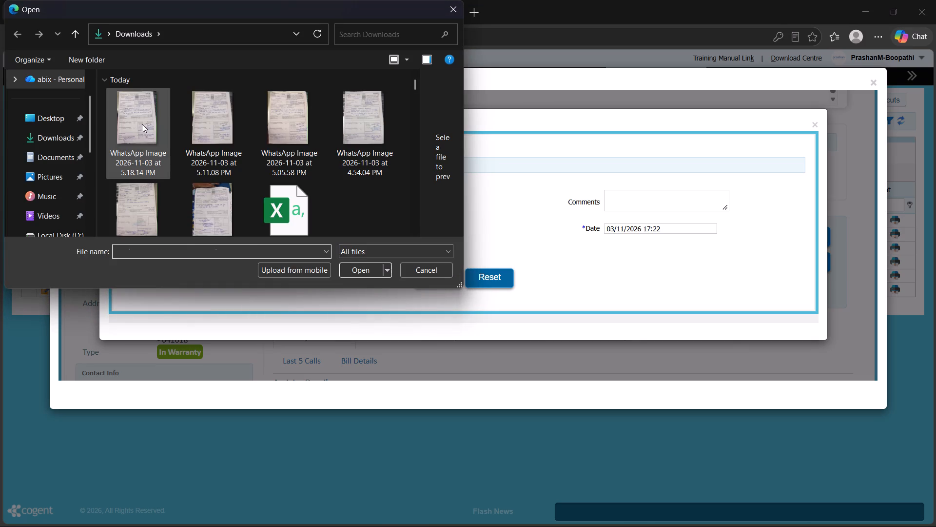
pyautogui.click(364, 274)
pyautogui.click(433, 277)
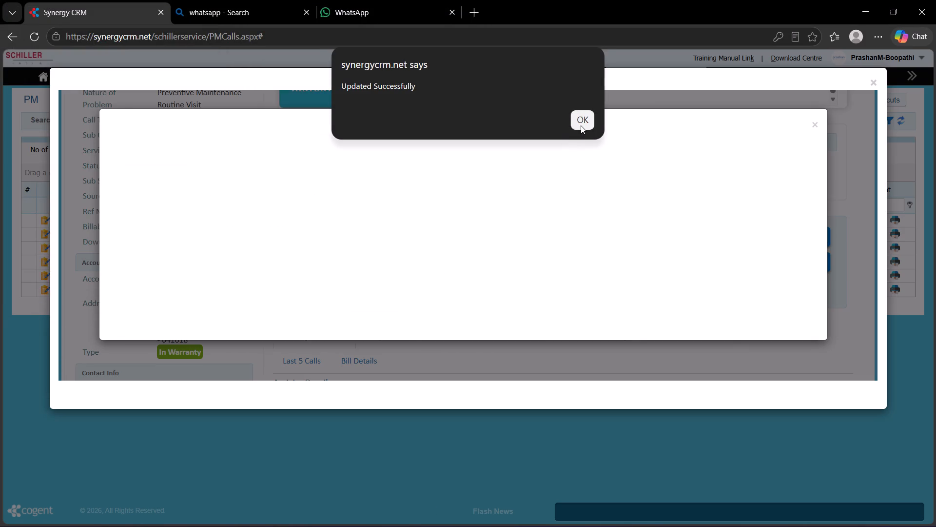
pyautogui.click(581, 125)
pyautogui.click(626, 232)
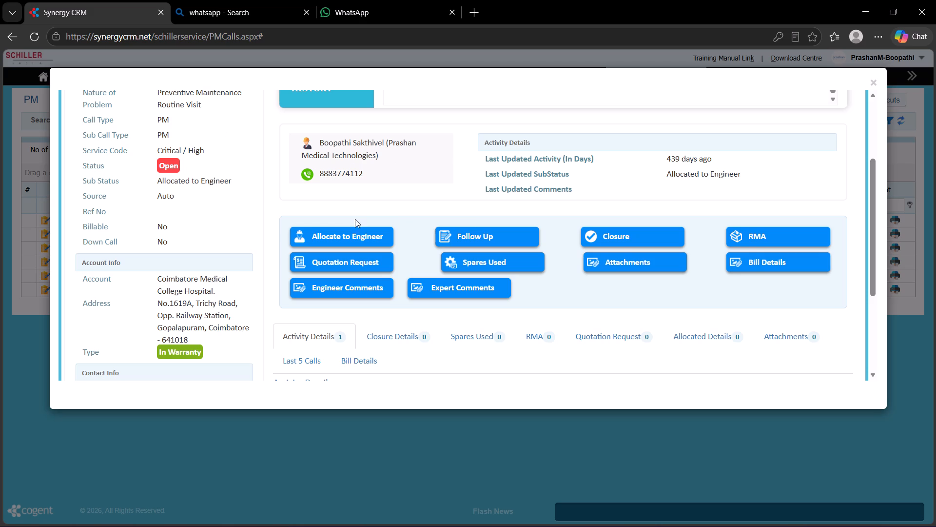
pyautogui.scroll(-3, 312, 231)
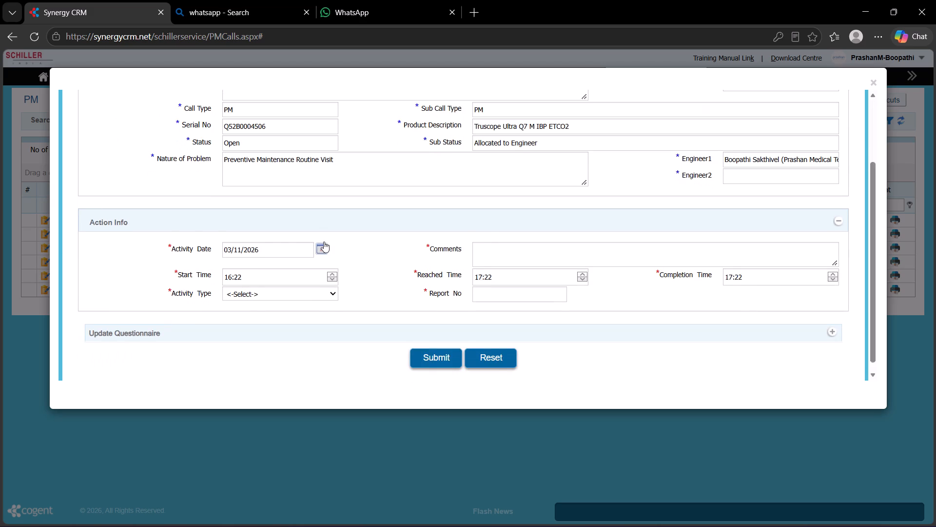
pyautogui.click(319, 238)
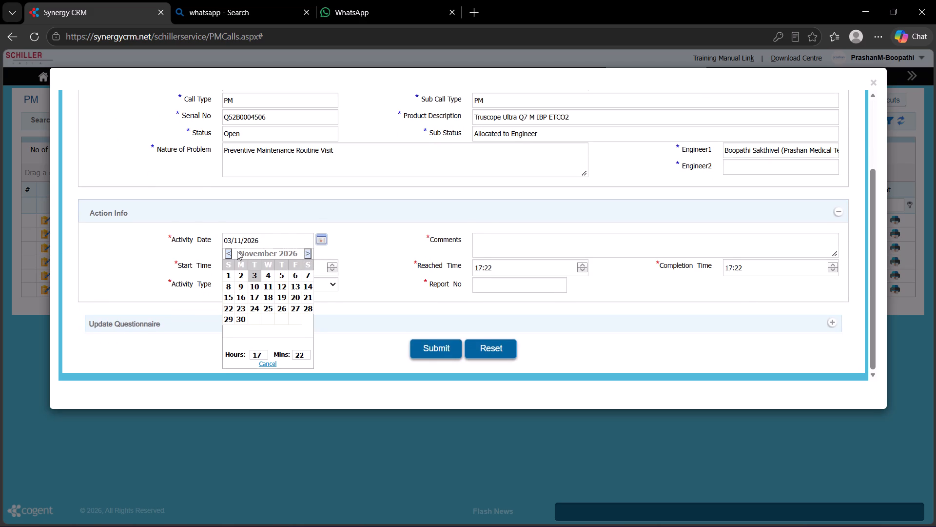
pyautogui.tripleClick(229, 255)
pyautogui.tripleClick(229, 255)
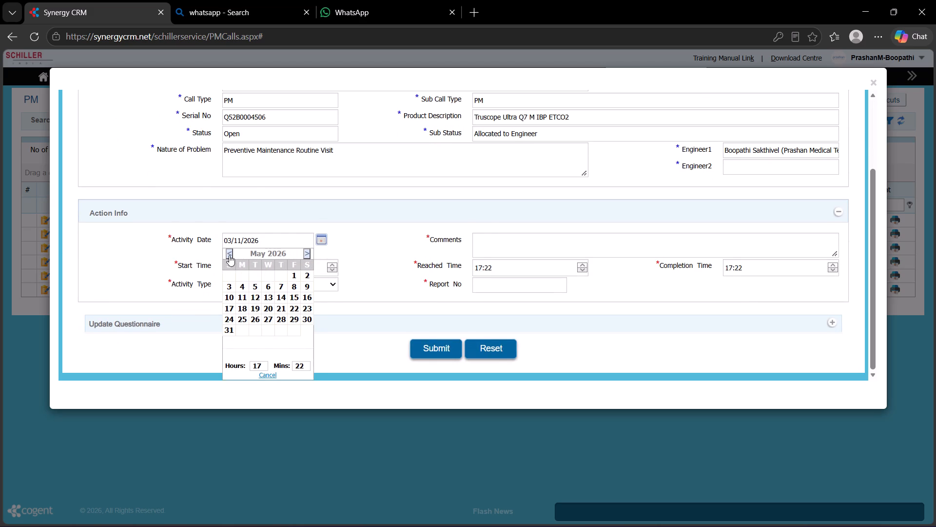
pyautogui.tripleClick(229, 255)
pyautogui.click(229, 255)
pyautogui.click(229, 255)
pyautogui.click(229, 255)
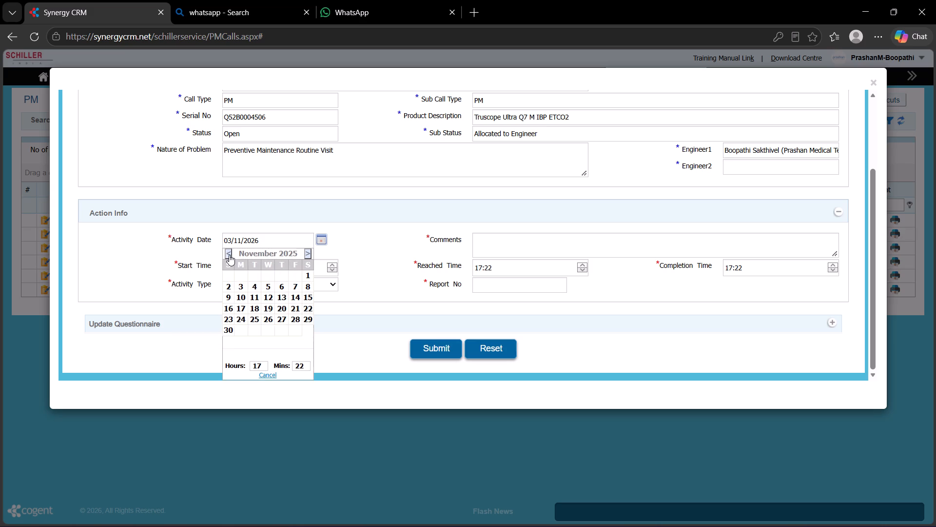
pyautogui.click(229, 255)
pyautogui.click(229, 255)
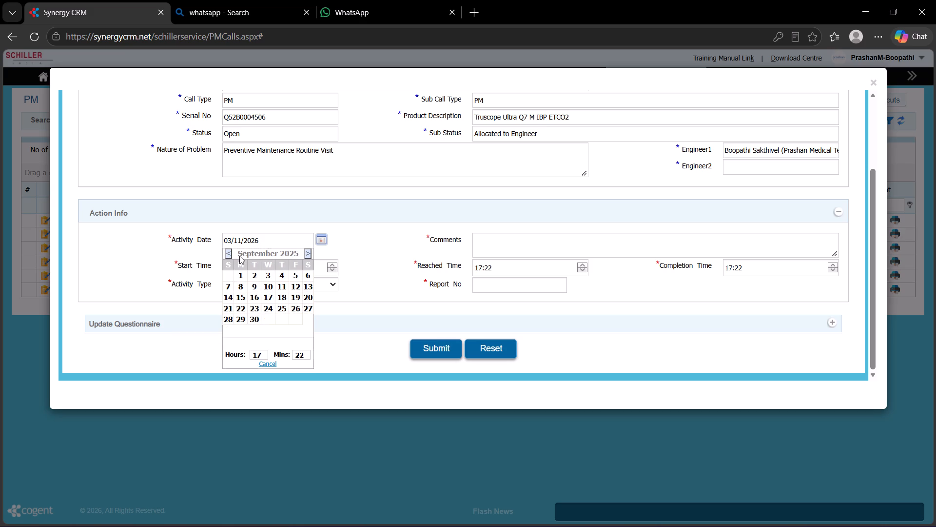
pyautogui.click(242, 316)
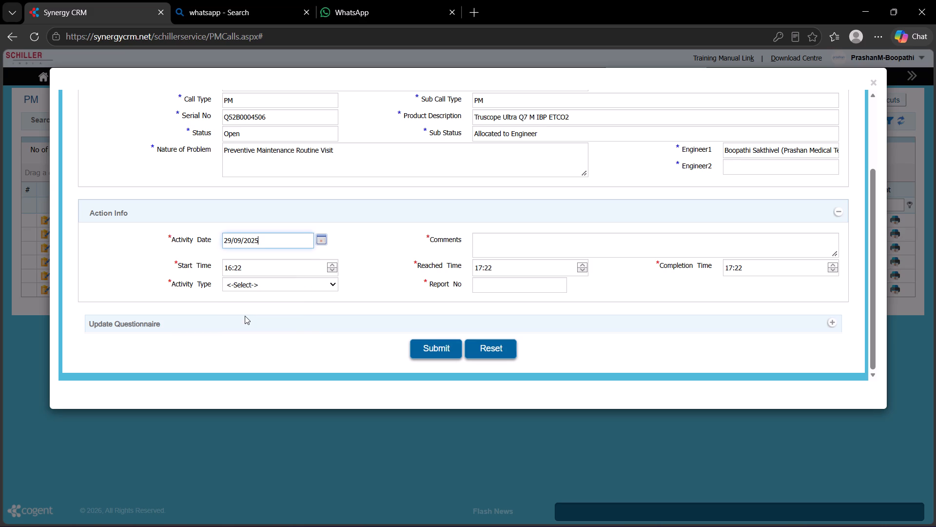
pyautogui.click(322, 241)
pyautogui.click(252, 323)
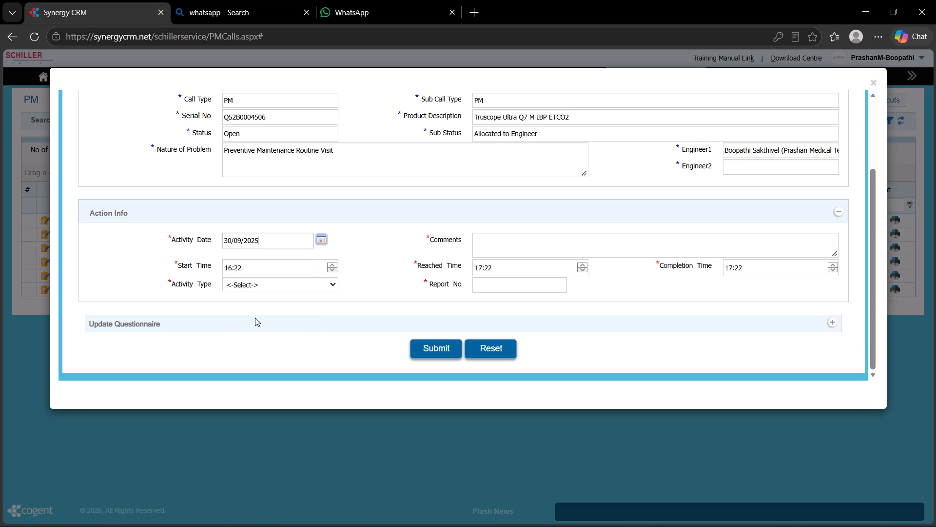
# Fill in the closure's action info with activity type PM, comments PM COMPLETED and the copied report number D-35889.
pyautogui.click(285, 287)
pyautogui.click(268, 371)
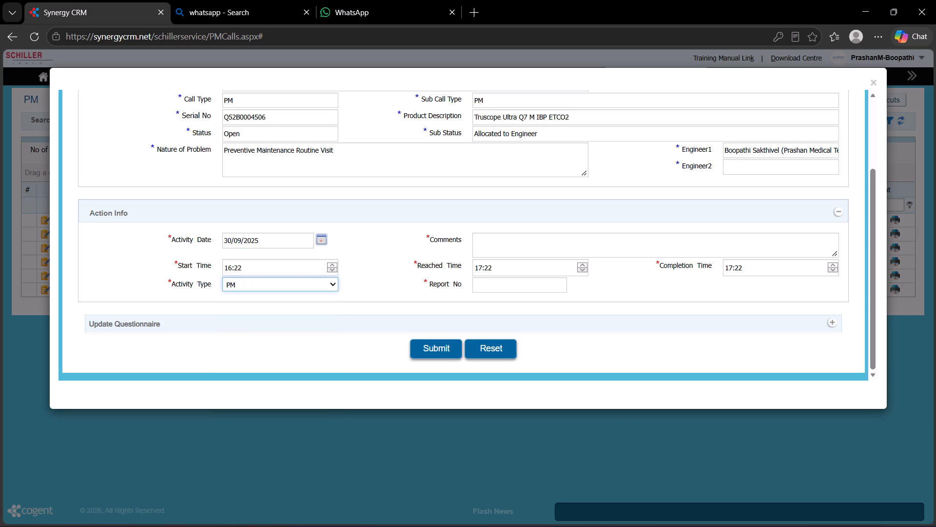
pyautogui.click(497, 244)
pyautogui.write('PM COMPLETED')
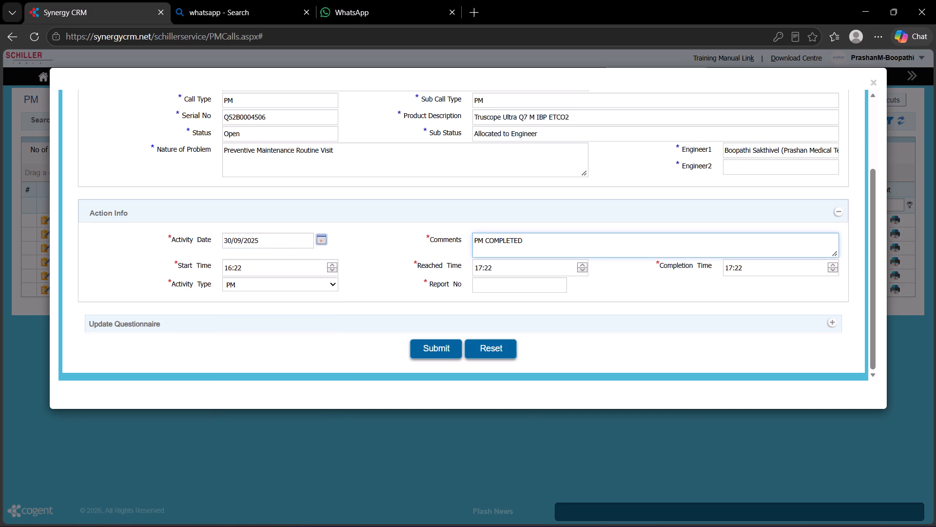
pyautogui.click(503, 285)
pyautogui.hotkey('ctrl', 'v')
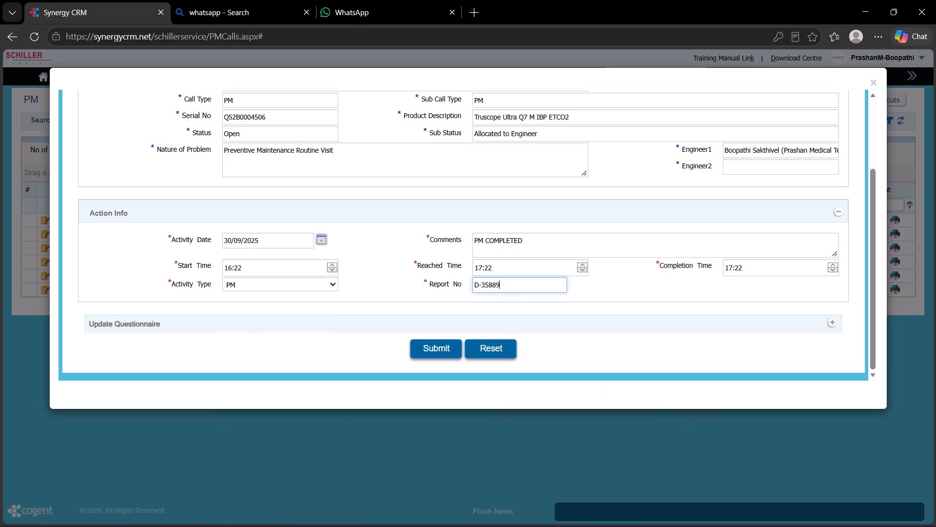
# Answer questionnaire items 1 to 5 for this docket: mains voltage 230V, grounding 0, UPS NA, accessories GOOD, environment GOOD.
pyautogui.click(831, 322)
pyautogui.scroll(-2, 593, 242)
pyautogui.click(653, 254)
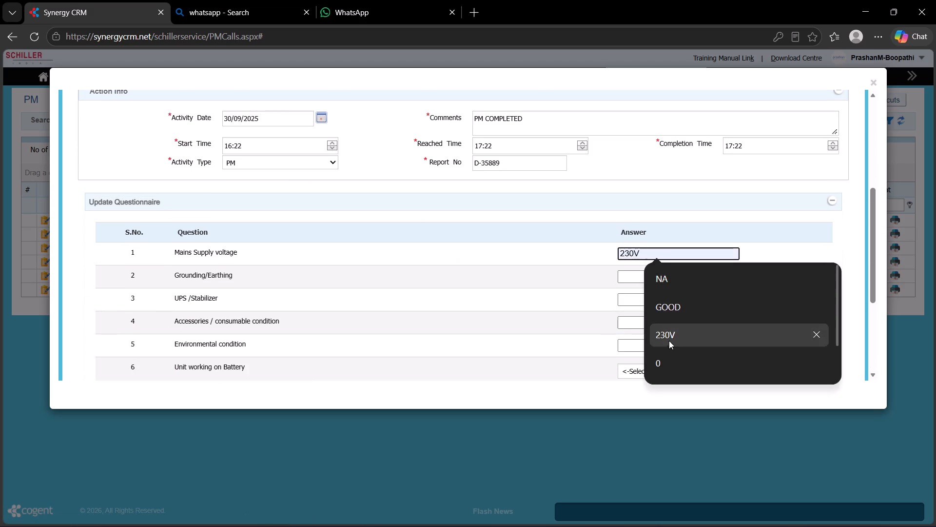
pyautogui.click(669, 342)
pyautogui.scroll(-2, 604, 242)
pyautogui.click(652, 152)
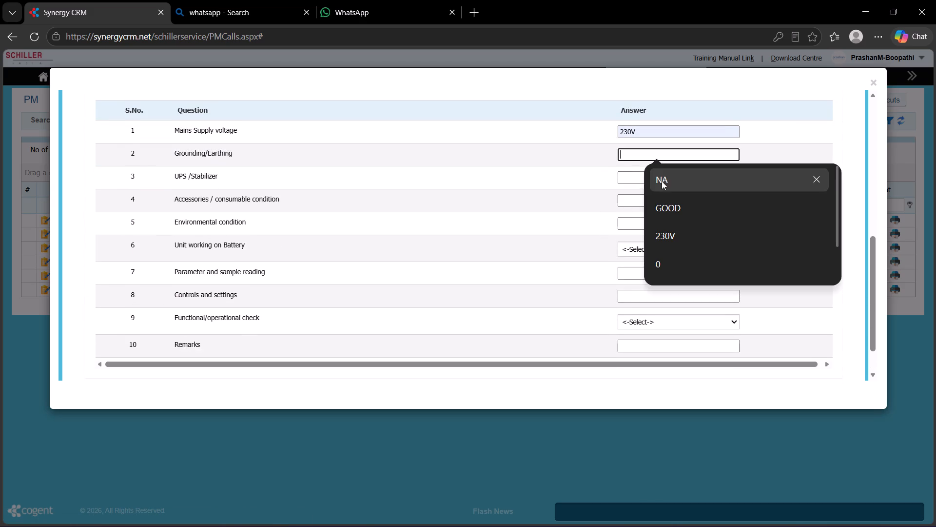
pyautogui.click(662, 181)
pyautogui.click(661, 243)
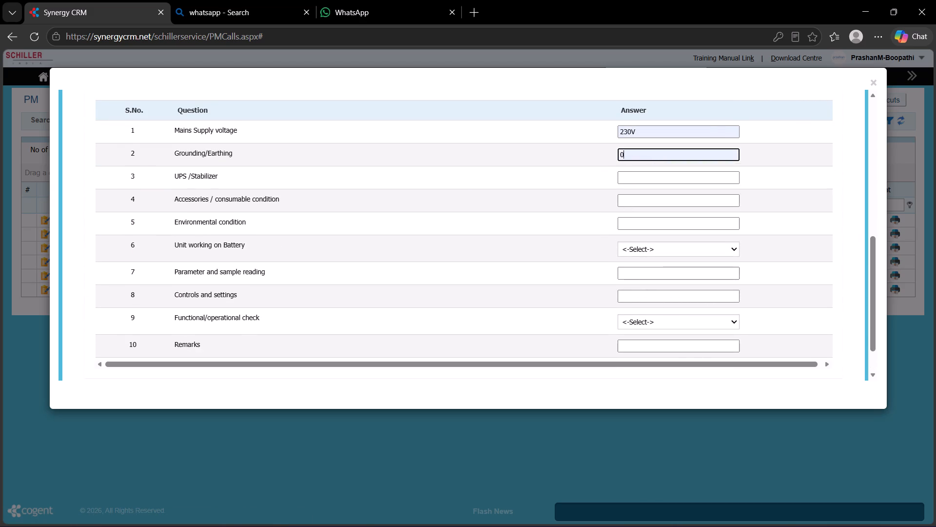
pyautogui.click(641, 179)
pyautogui.click(659, 199)
pyautogui.click(629, 200)
pyautogui.click(644, 175)
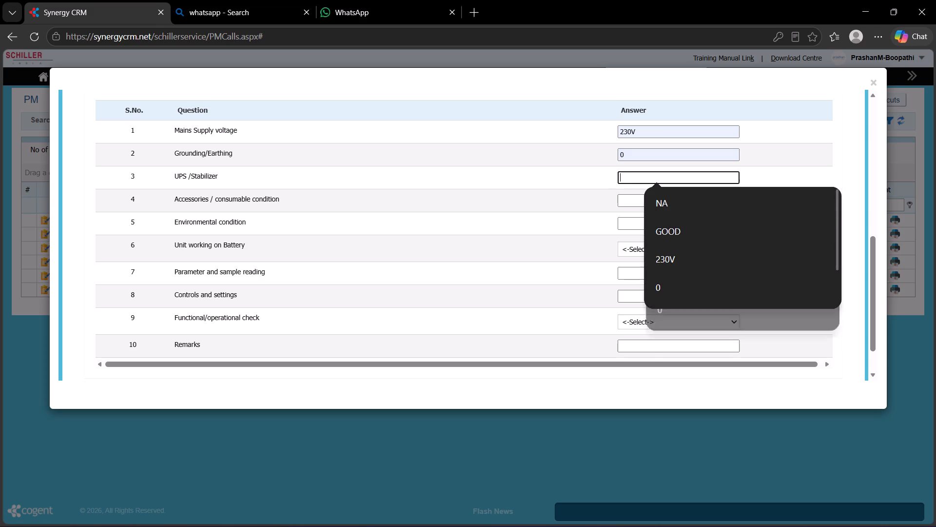
pyautogui.click(665, 201)
pyautogui.click(663, 202)
pyautogui.click(644, 202)
pyautogui.click(671, 256)
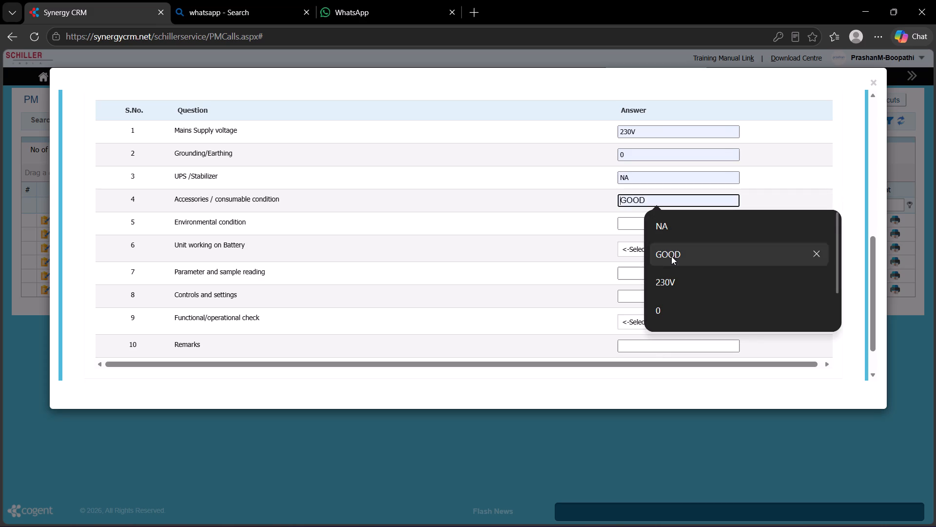
pyautogui.click(669, 249)
pyautogui.click(654, 227)
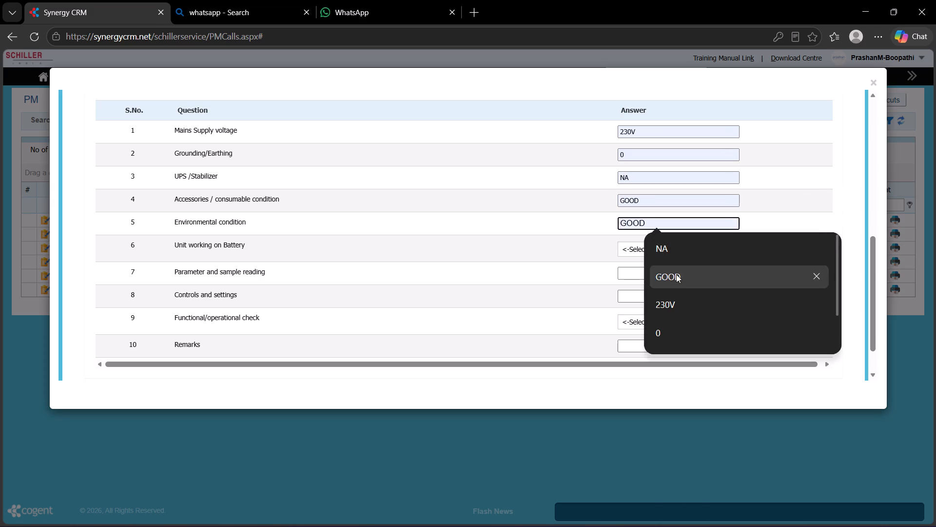
pyautogui.click(676, 274)
# Answer items 6 to 10 with battery Yes, parameter reading NA, controls YES, functional check OK, remarks CALL COMPLETED, and submit the closure.
pyautogui.click(659, 246)
pyautogui.click(663, 276)
pyautogui.scroll(-2, 658, 239)
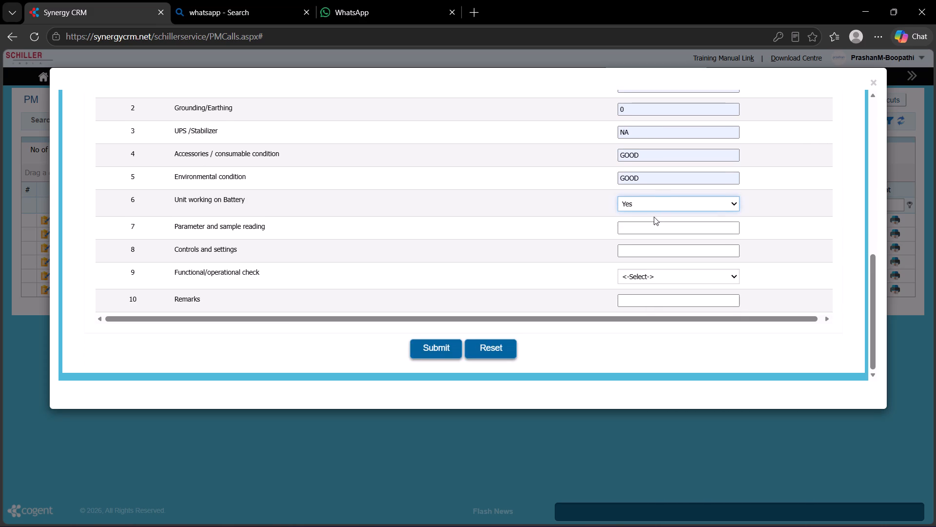
pyautogui.click(654, 225)
pyautogui.click(663, 251)
pyautogui.click(648, 250)
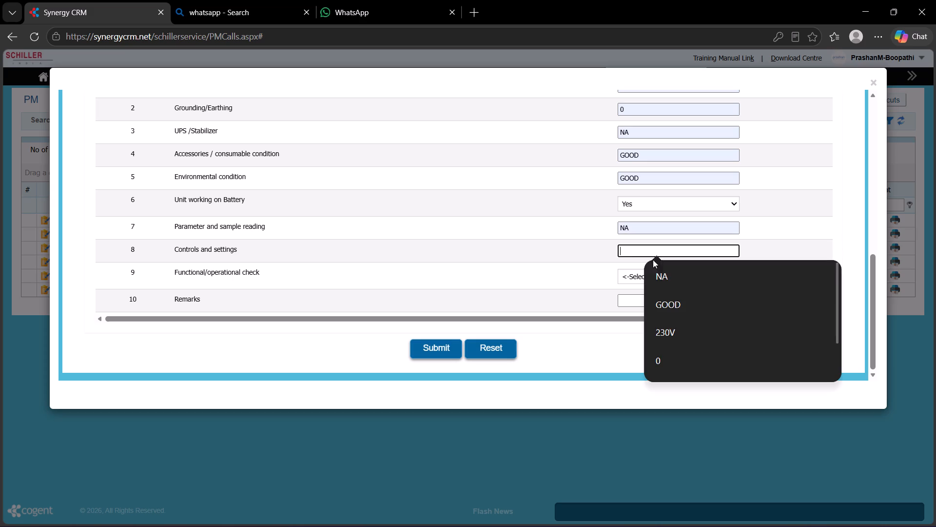
pyautogui.scroll(-5, 671, 307)
pyautogui.click(685, 329)
pyautogui.click(657, 276)
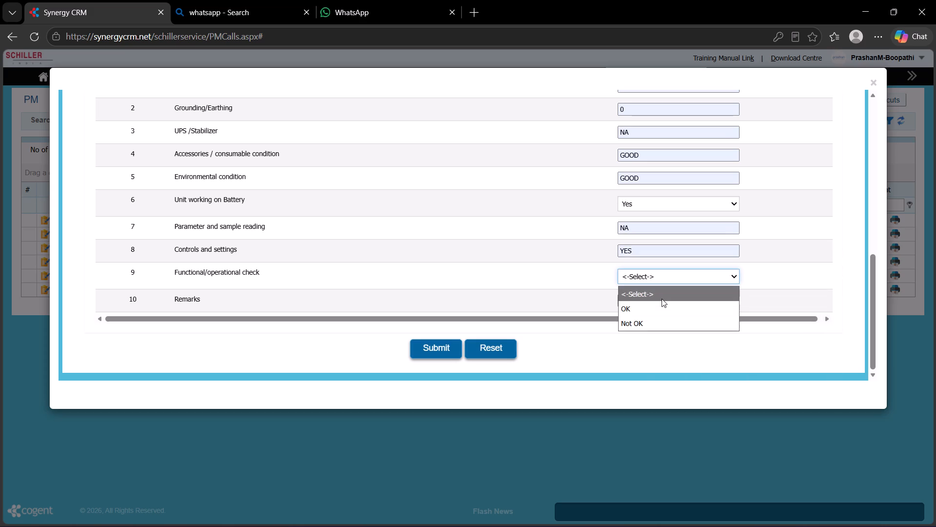
pyautogui.click(662, 299)
pyautogui.click(651, 274)
pyautogui.click(658, 306)
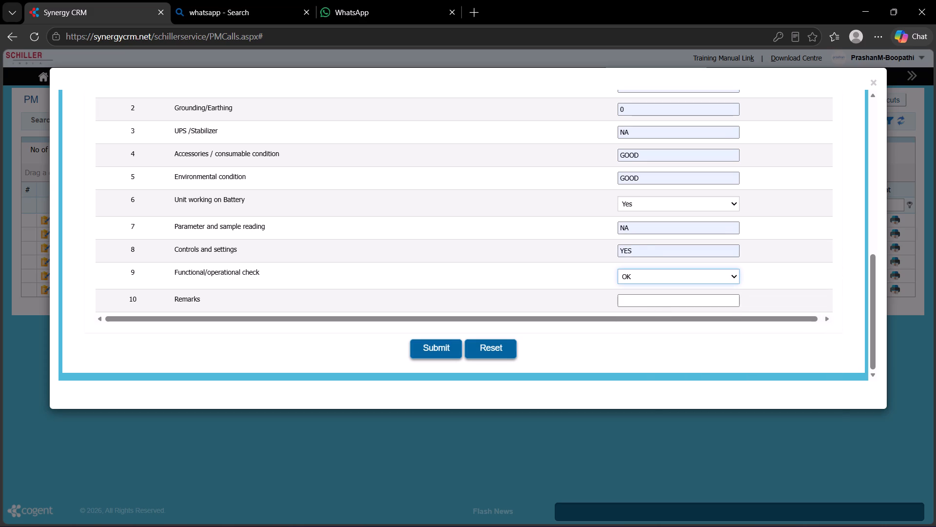
pyautogui.click(656, 294)
pyautogui.scroll(-4, 668, 342)
pyautogui.click(682, 413)
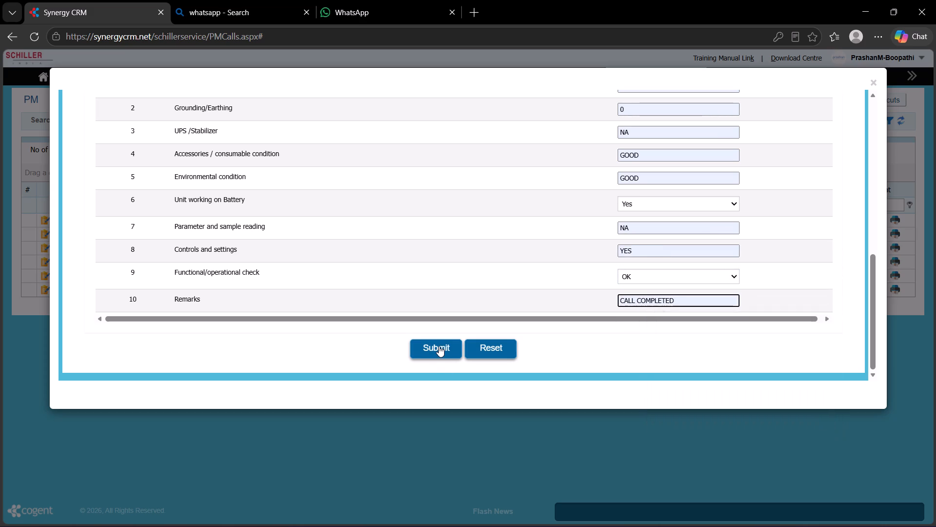
pyautogui.click(439, 346)
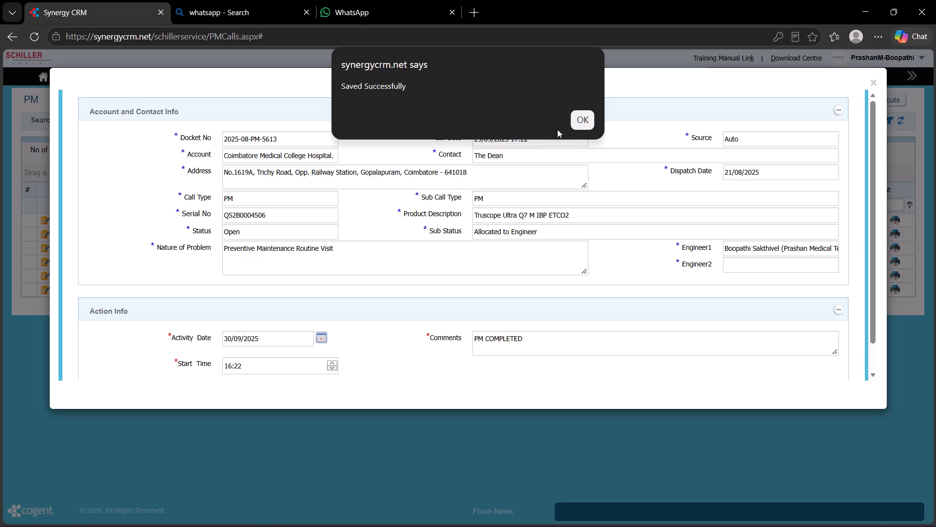
pyautogui.click(586, 126)
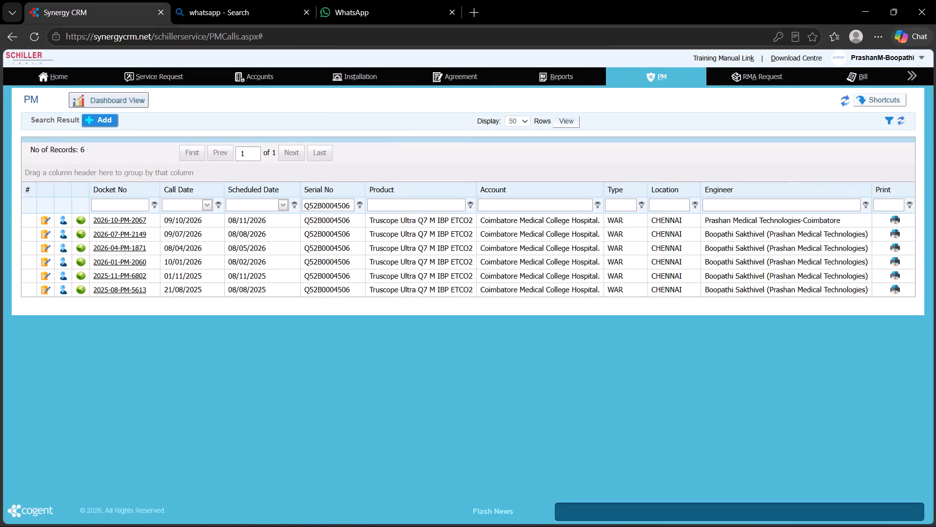
# Filter the PM list by serial number Q52B0004113.
pyautogui.click(350, 205)
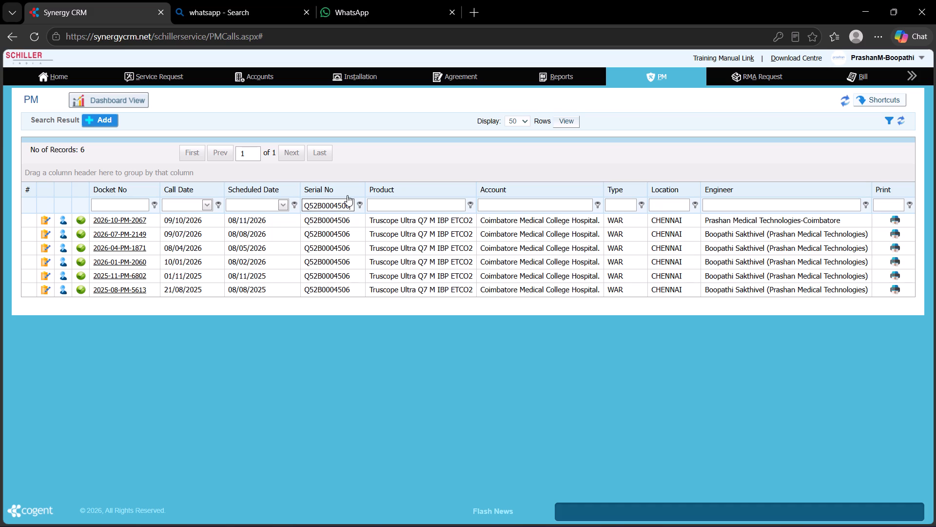
pyautogui.press('BackSpace')
pyautogui.press('BackSpace')
pyautogui.press('BackSpace')
pyautogui.write('113')
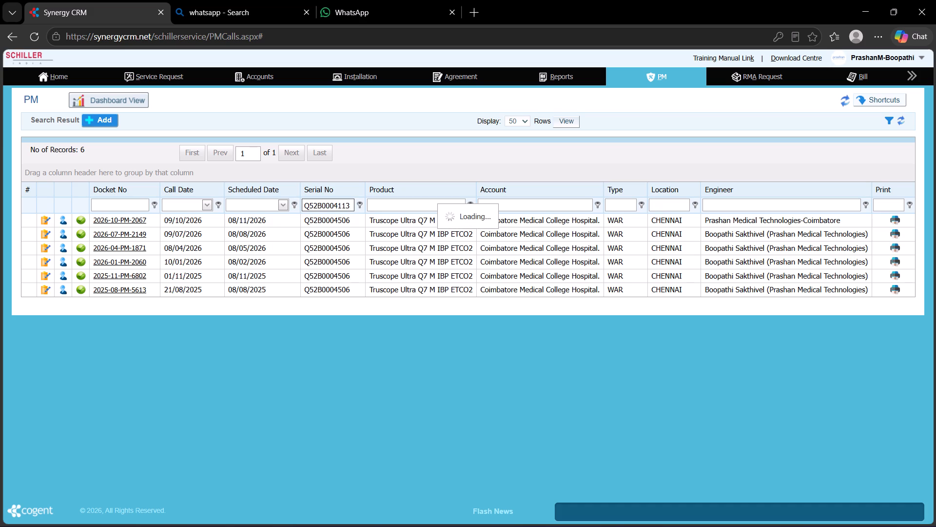
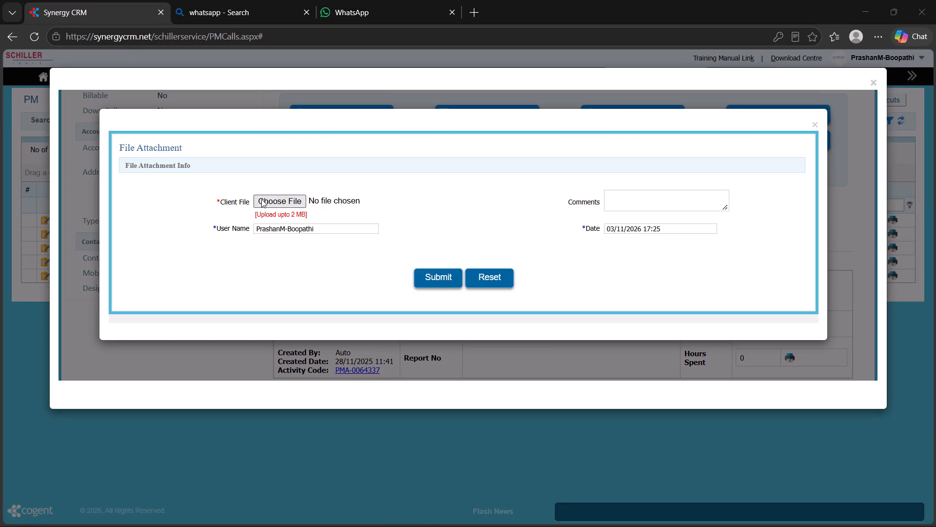
pyautogui.click(134, 134)
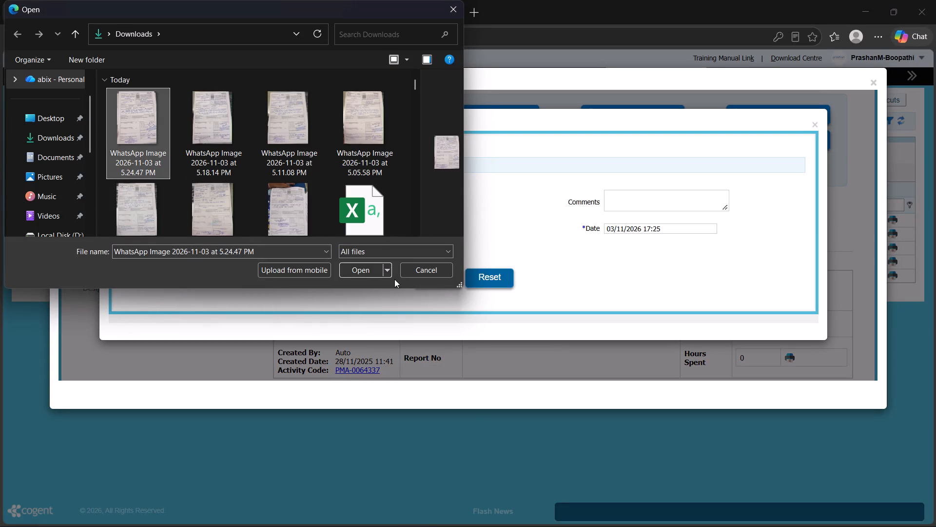
pyautogui.click(369, 271)
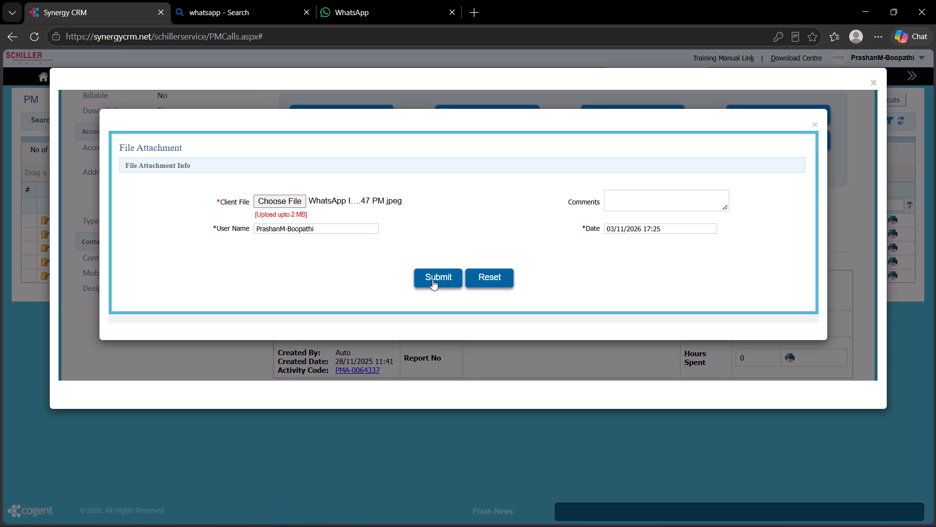
pyautogui.click(432, 280)
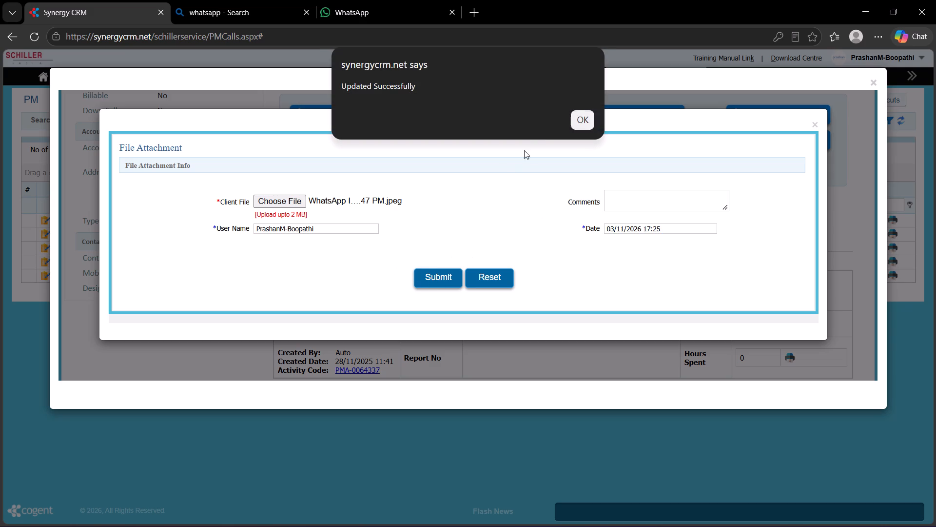
pyautogui.click(581, 117)
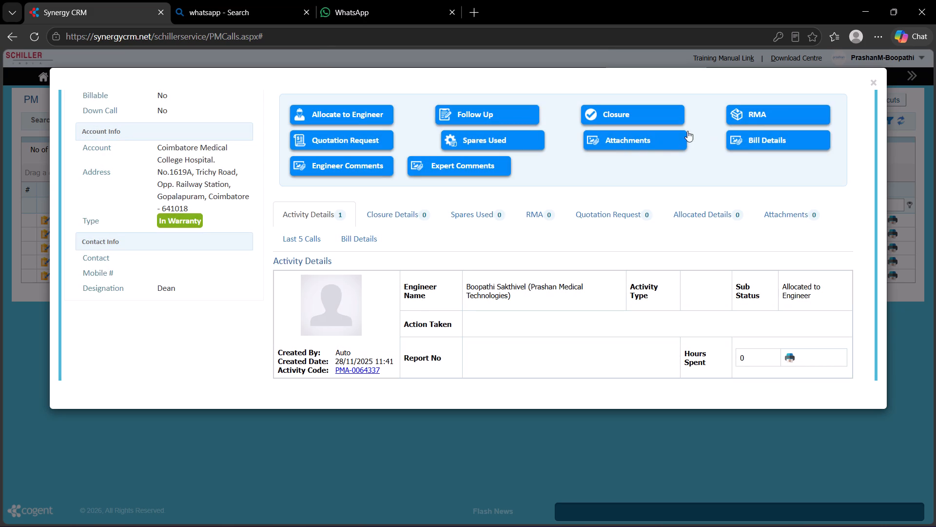
pyautogui.click(643, 113)
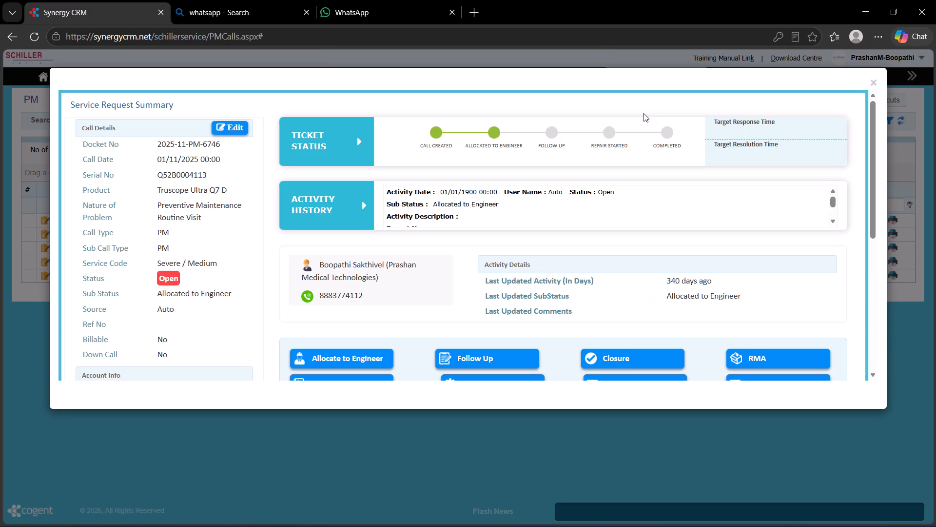
pyautogui.scroll(-3, 527, 179)
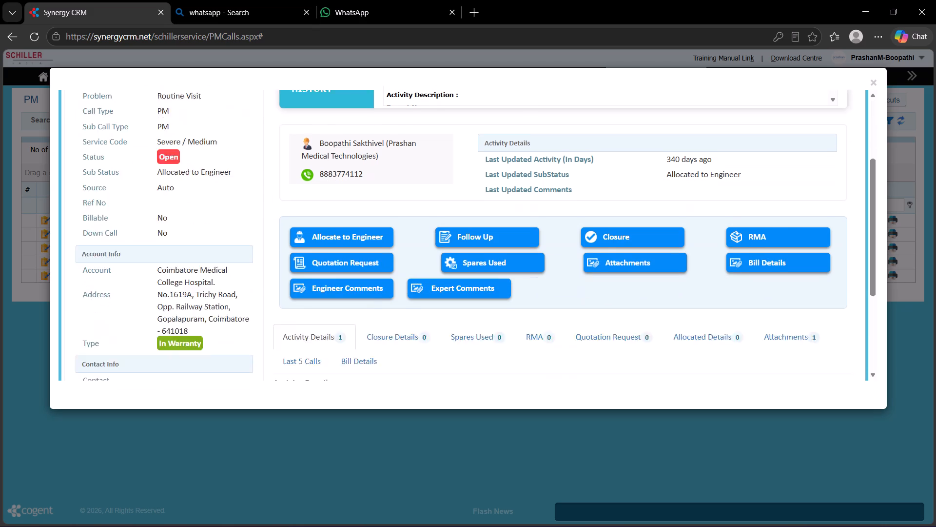
pyautogui.click(603, 177)
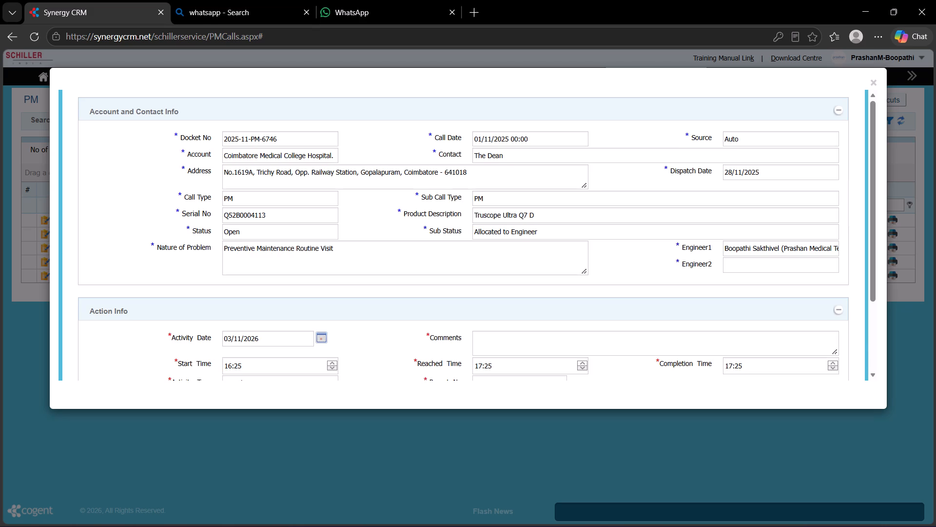
pyautogui.scroll(-2, 288, 253)
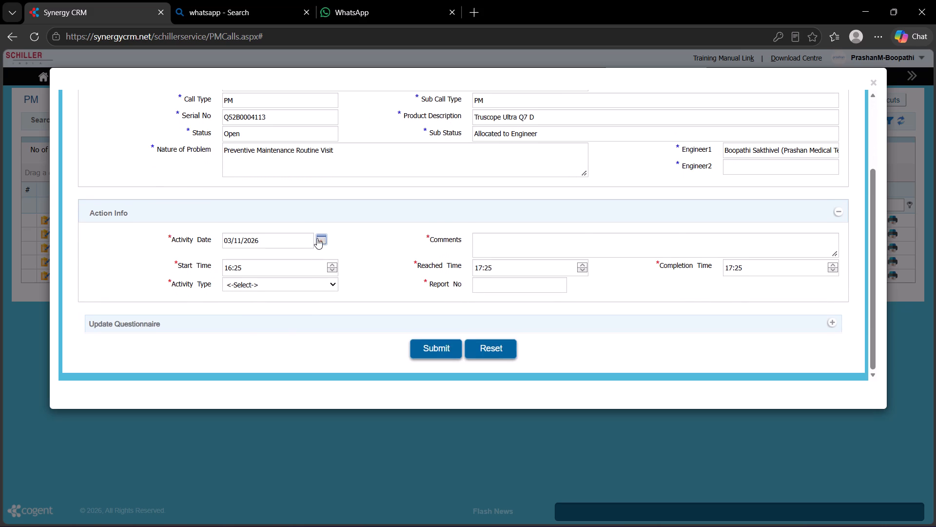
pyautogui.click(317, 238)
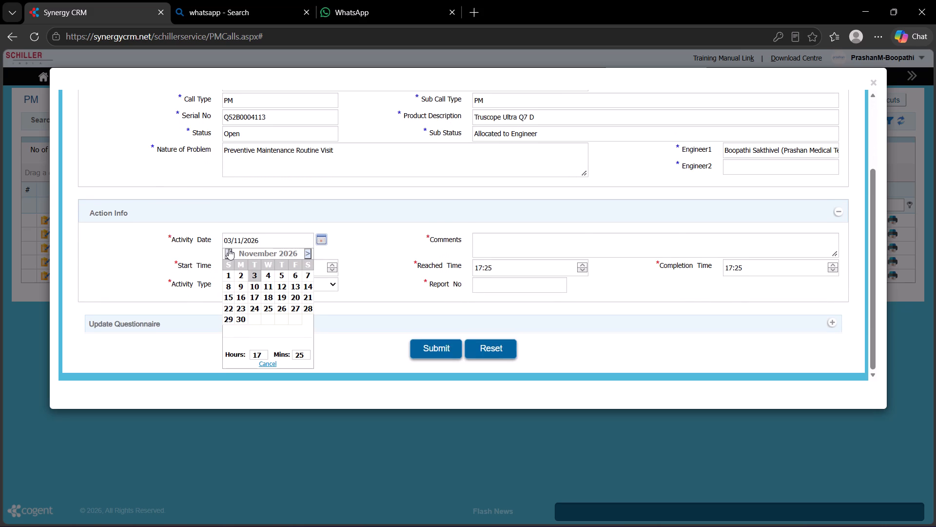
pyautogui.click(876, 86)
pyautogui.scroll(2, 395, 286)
# Open the closure form of docket 2025-11-PM-6746 and set the activity date to 02/11/2025.
pyautogui.click(115, 274)
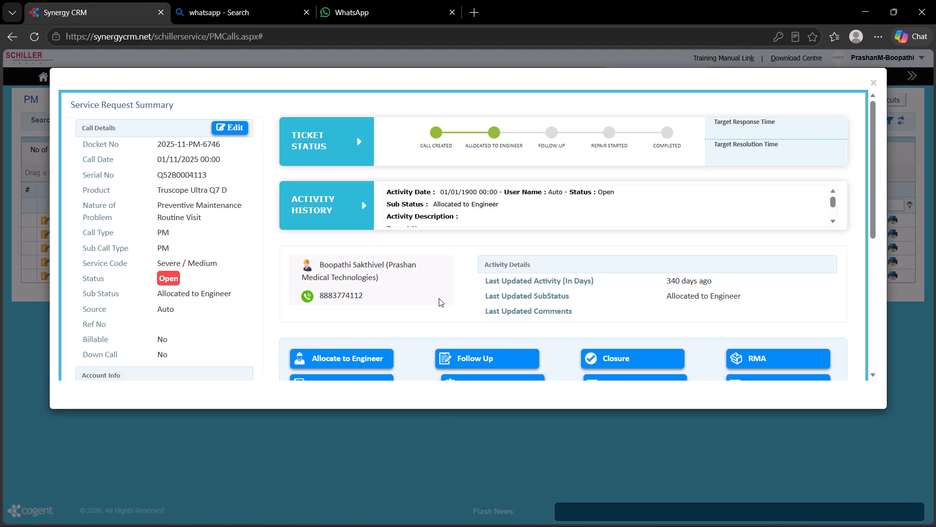
pyautogui.click(601, 356)
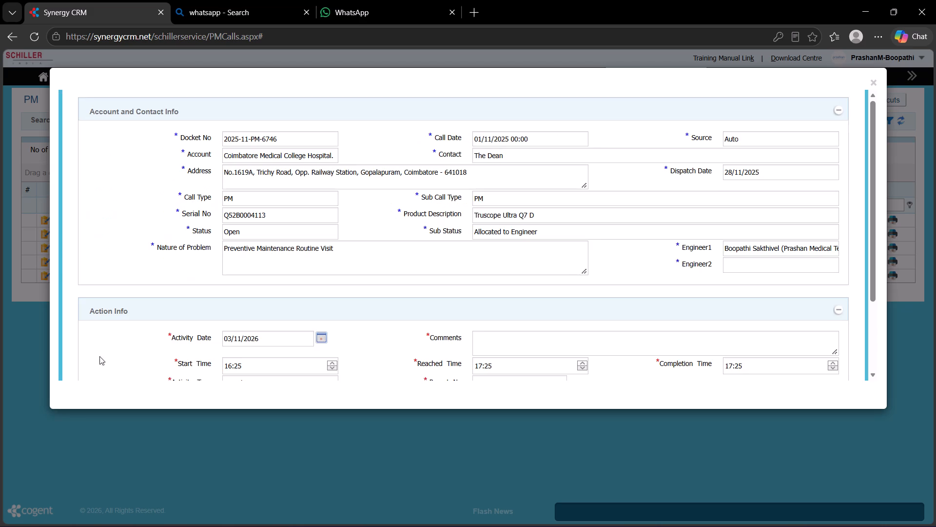
pyautogui.click(324, 341)
pyautogui.scroll(-2, 308, 300)
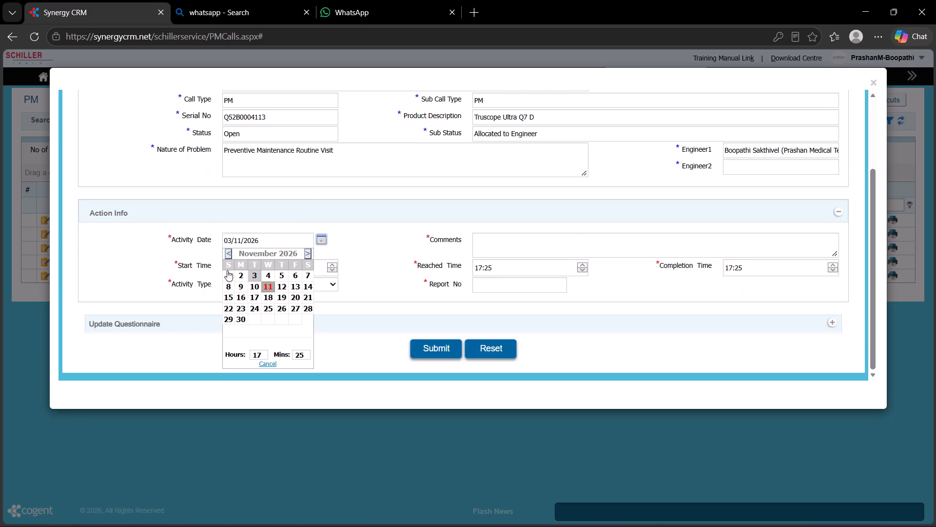
pyautogui.tripleClick(227, 256)
pyautogui.tripleClick(227, 256)
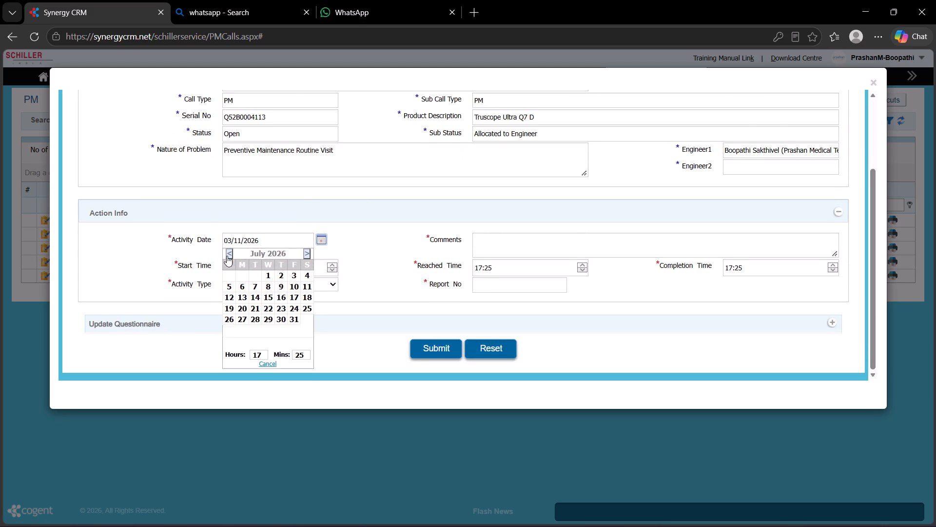
pyautogui.tripleClick(227, 256)
pyautogui.click(227, 256)
pyautogui.doubleClick(227, 256)
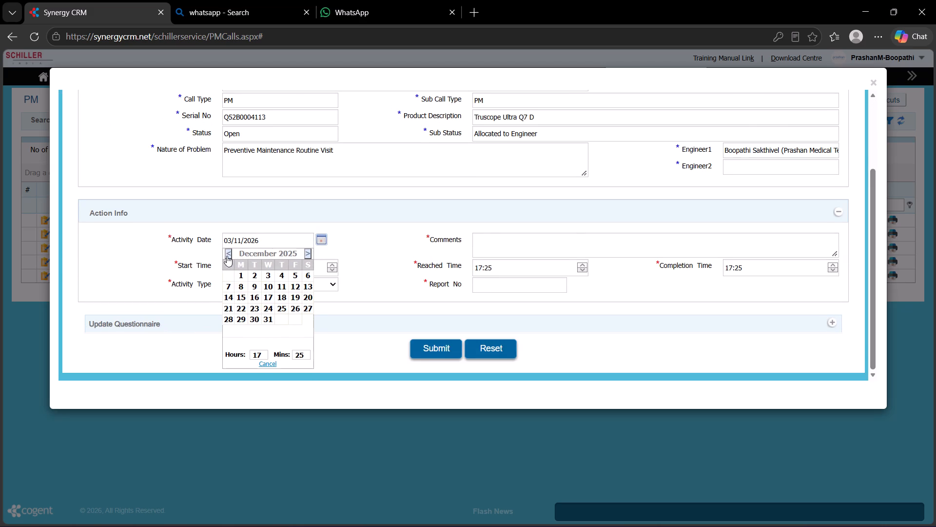
pyautogui.click(229, 288)
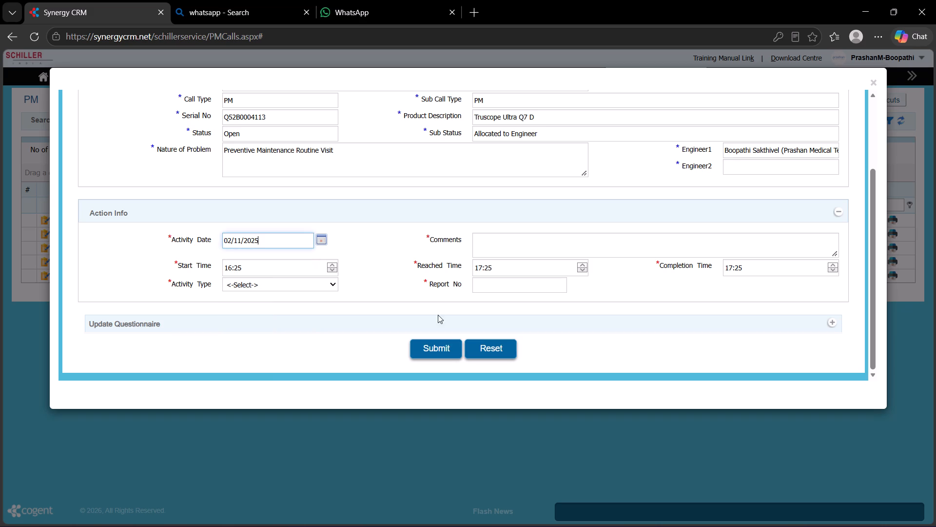
# Fill the closure details with comment PM COMPLETED, report number D-40964 and activity type PM, copying the report number.
pyautogui.click(538, 248)
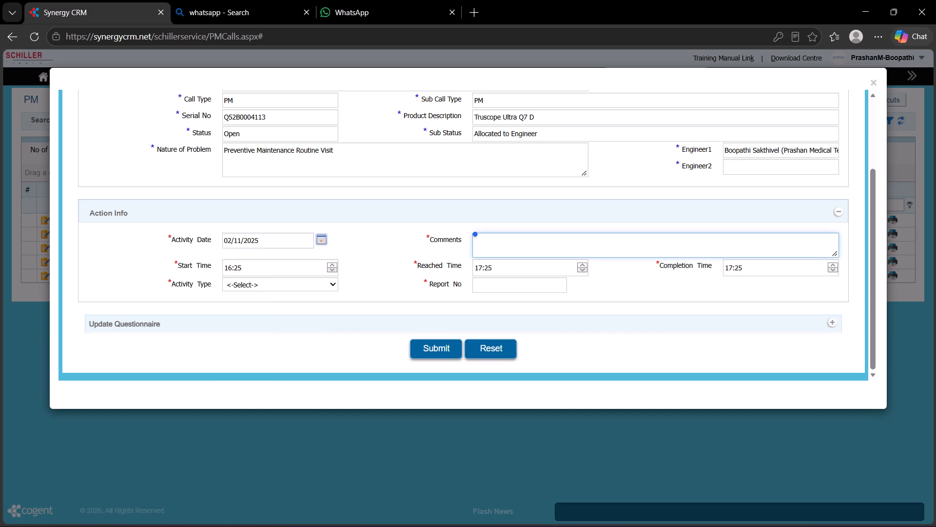
pyautogui.write('PM COMPLETED')
pyautogui.click(525, 280)
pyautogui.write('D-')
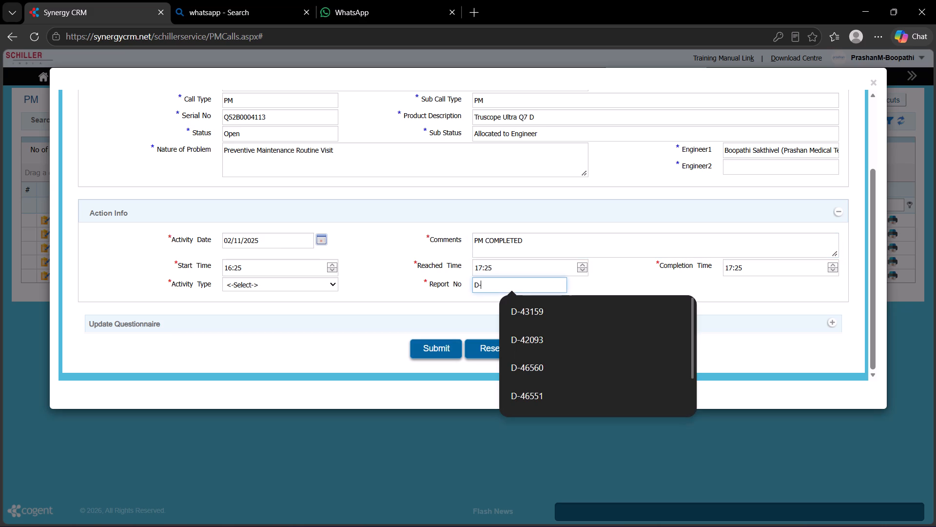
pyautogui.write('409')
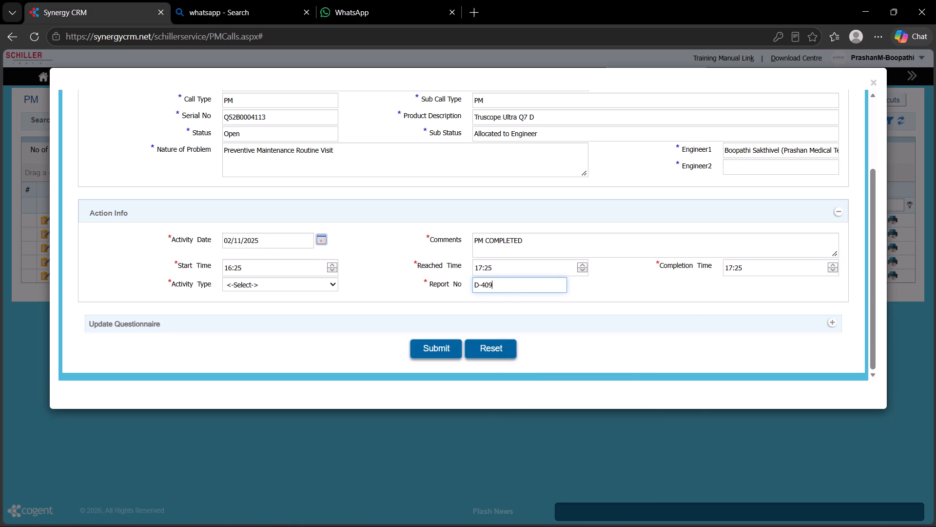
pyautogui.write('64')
pyautogui.moveTo(507, 282); pyautogui.dragTo(460, 279)
pyautogui.hotkey('ctrl', 'c')
pyautogui.click(284, 292)
pyautogui.click(286, 286)
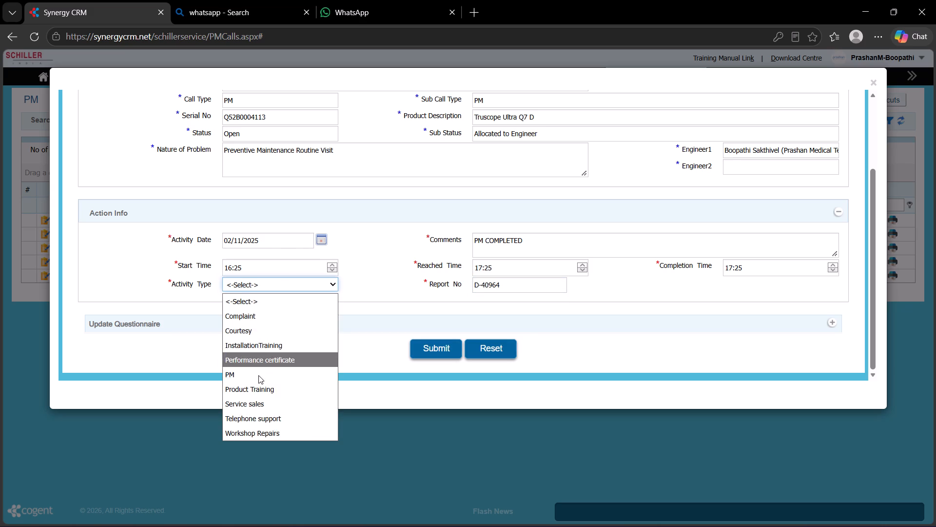
pyautogui.click(258, 375)
pyautogui.click(829, 322)
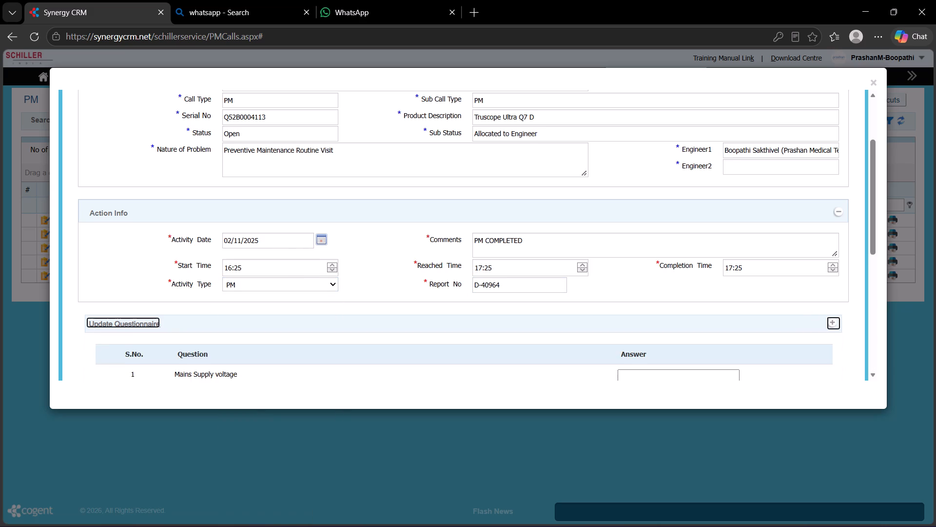
pyautogui.scroll(-3, 480, 277)
pyautogui.click(654, 190)
pyautogui.click(663, 275)
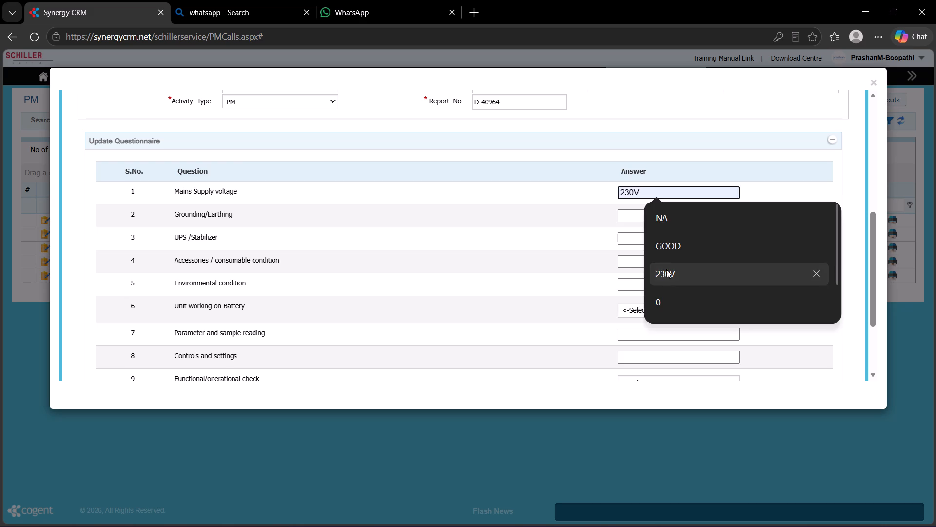
pyautogui.click(664, 212)
pyautogui.click(669, 329)
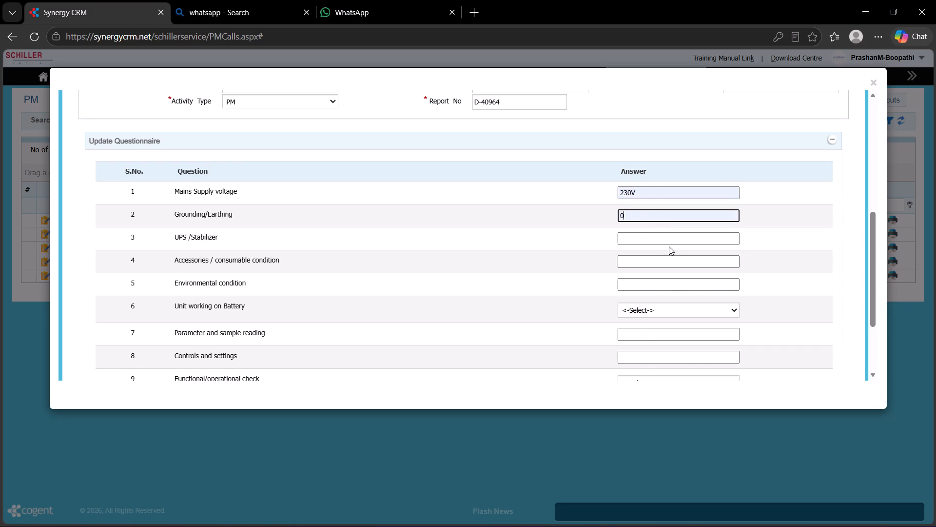
pyautogui.click(669, 235)
pyautogui.click(677, 260)
pyautogui.click(635, 263)
pyautogui.click(666, 317)
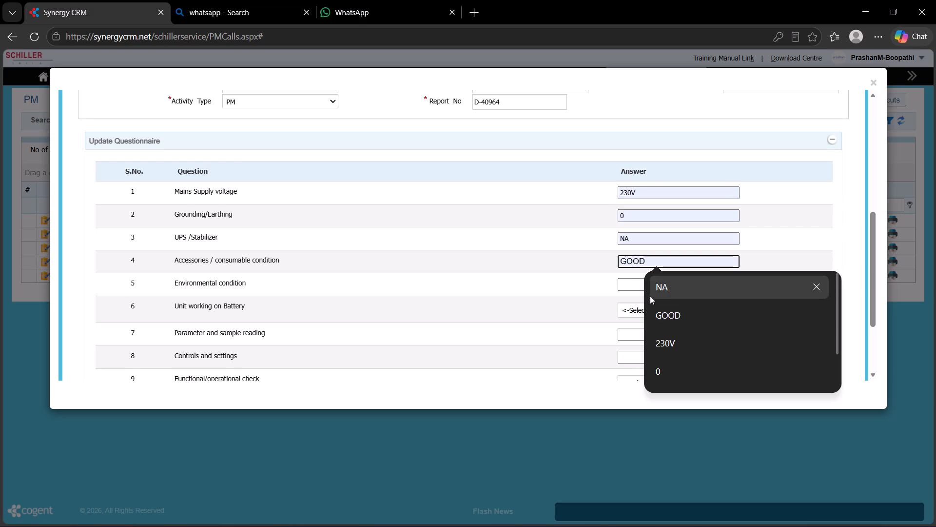
pyautogui.click(661, 313)
pyautogui.click(646, 286)
pyautogui.click(675, 330)
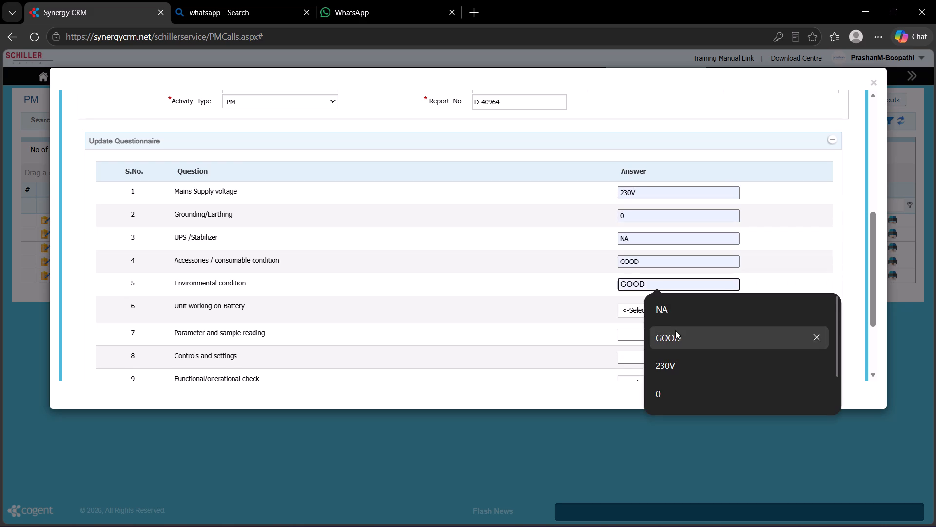
# Answer items 6 to 10 with battery Yes, parameter reading NA, controls YES, functional check OK, remarks CALL COMPLETED, and submit the closure.
pyautogui.scroll(-1, 654, 287)
pyautogui.click(656, 249)
pyautogui.click(658, 278)
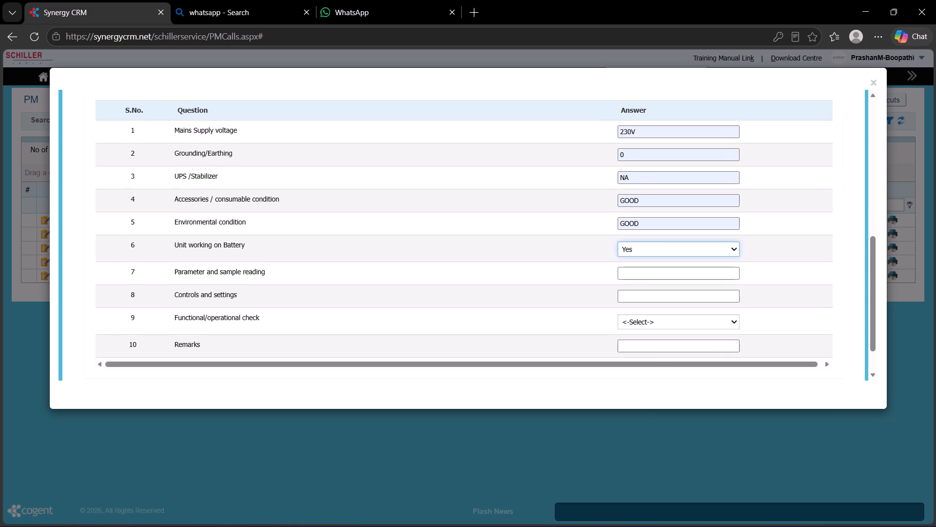
pyautogui.click(655, 276)
pyautogui.click(660, 300)
pyautogui.click(657, 297)
pyautogui.click(632, 296)
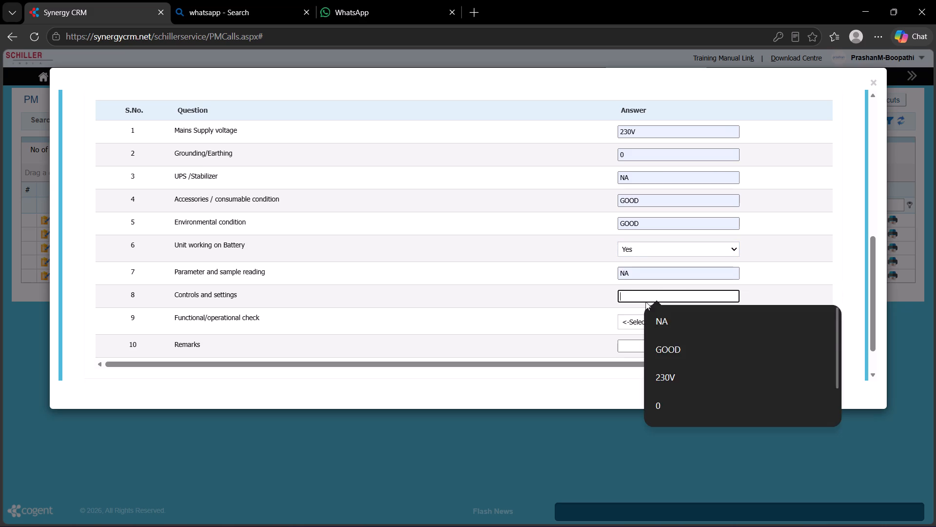
pyautogui.scroll(-3, 652, 314)
pyautogui.click(667, 380)
pyautogui.click(652, 321)
pyautogui.click(653, 349)
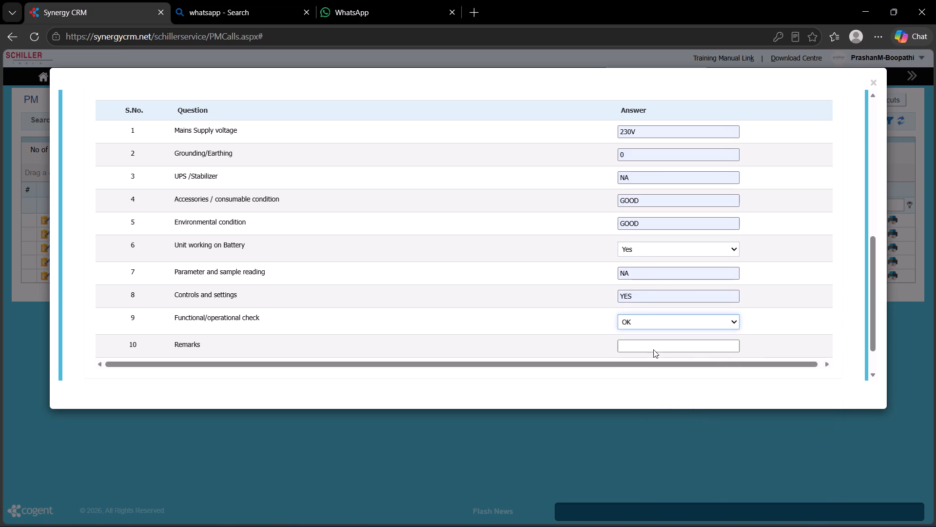
pyautogui.click(653, 349)
pyautogui.scroll(-4, 666, 383)
pyautogui.click(688, 456)
pyautogui.scroll(-3, 570, 344)
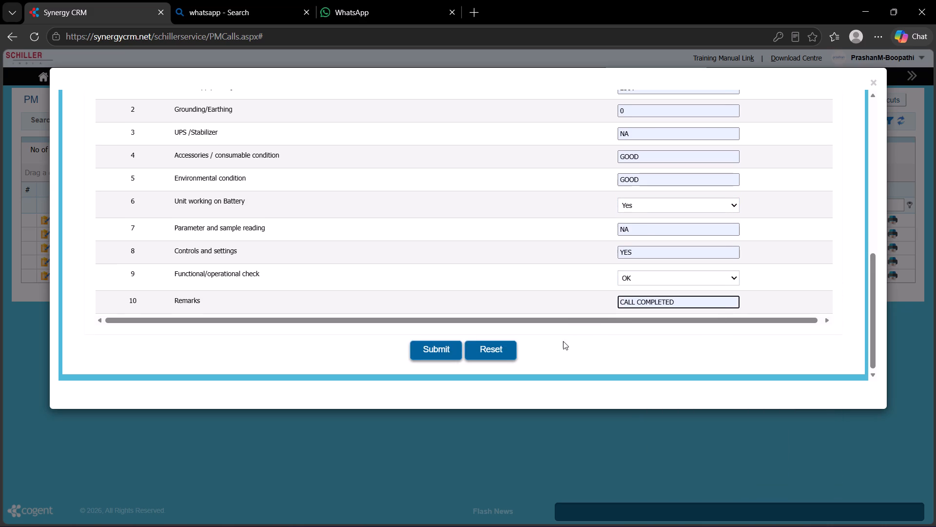
pyautogui.click(423, 348)
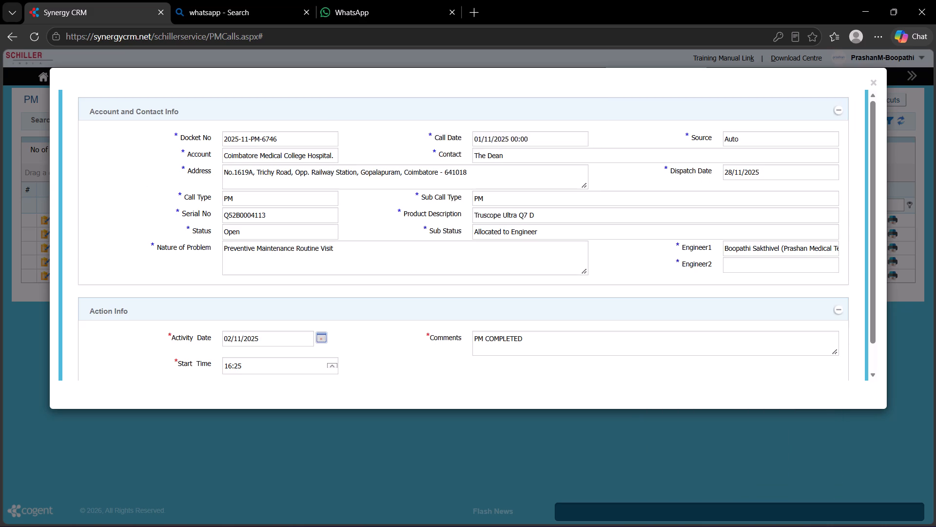
pyautogui.click(590, 121)
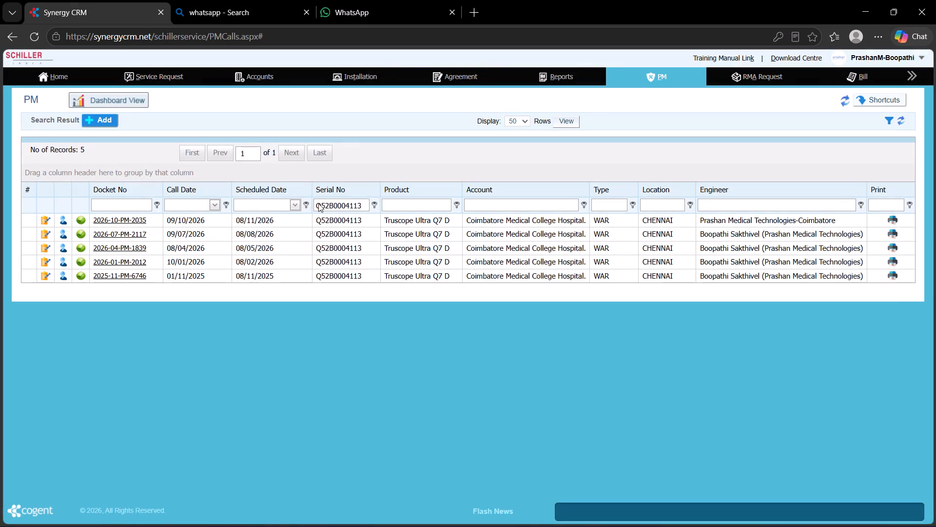
# Filter the PM list by serial number Q52B0004119.
pyautogui.click(362, 206)
pyautogui.press('BackSpace')
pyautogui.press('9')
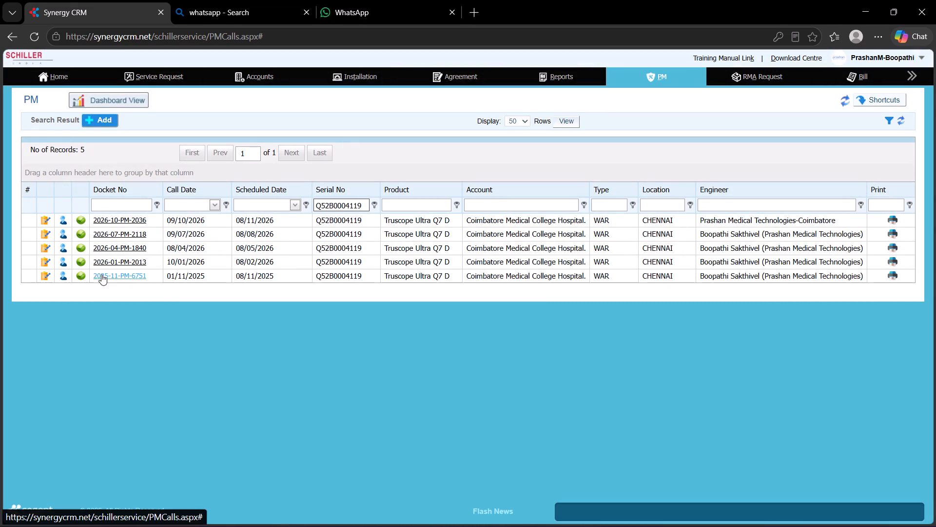
pyautogui.click(101, 274)
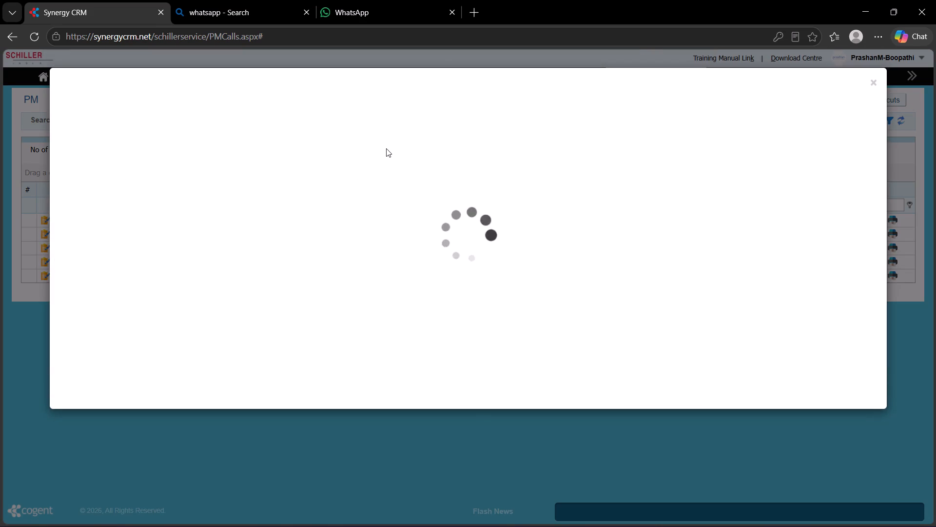
pyautogui.scroll(-3, 517, 306)
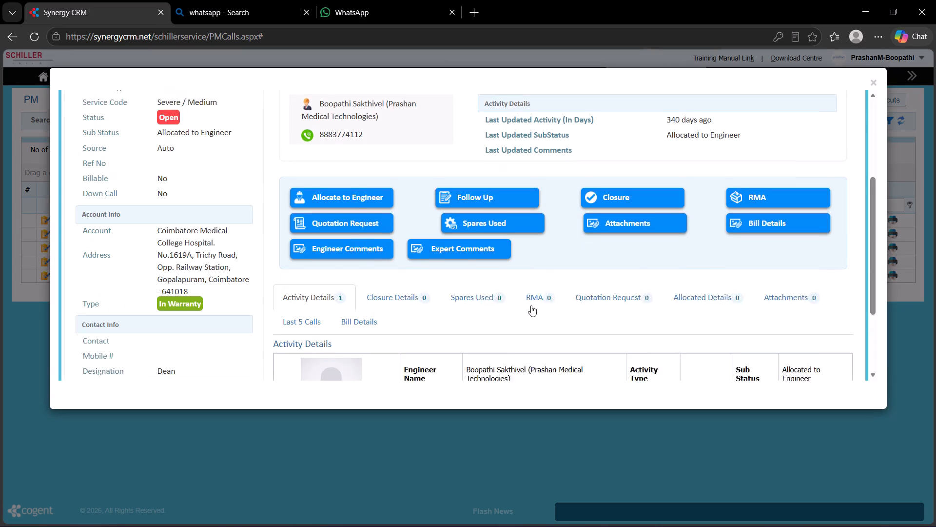
pyautogui.click(616, 203)
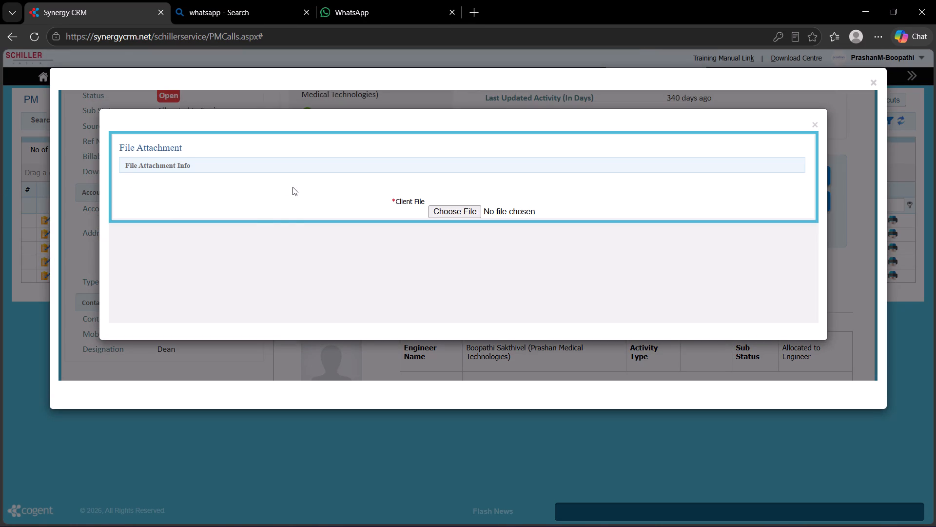
pyautogui.click(292, 200)
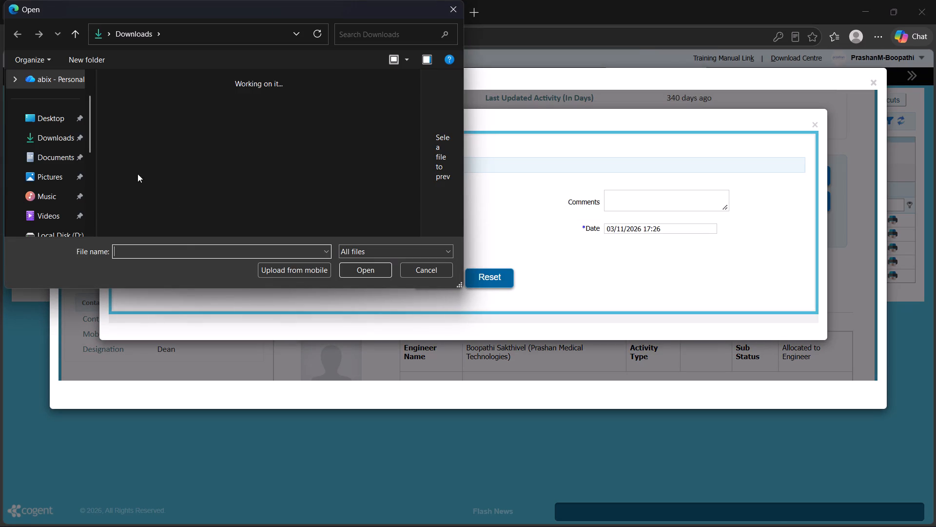
pyautogui.click(130, 136)
pyautogui.click(360, 269)
pyautogui.click(450, 283)
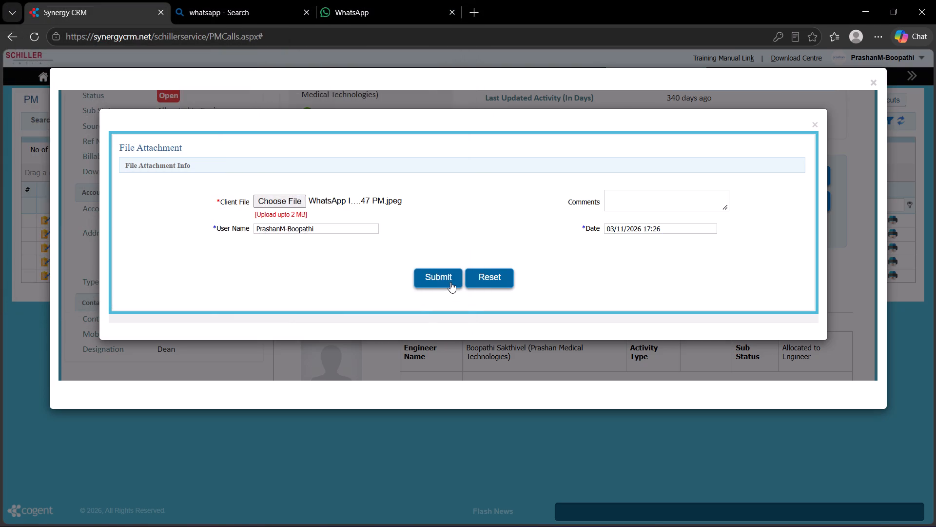
pyautogui.click(584, 125)
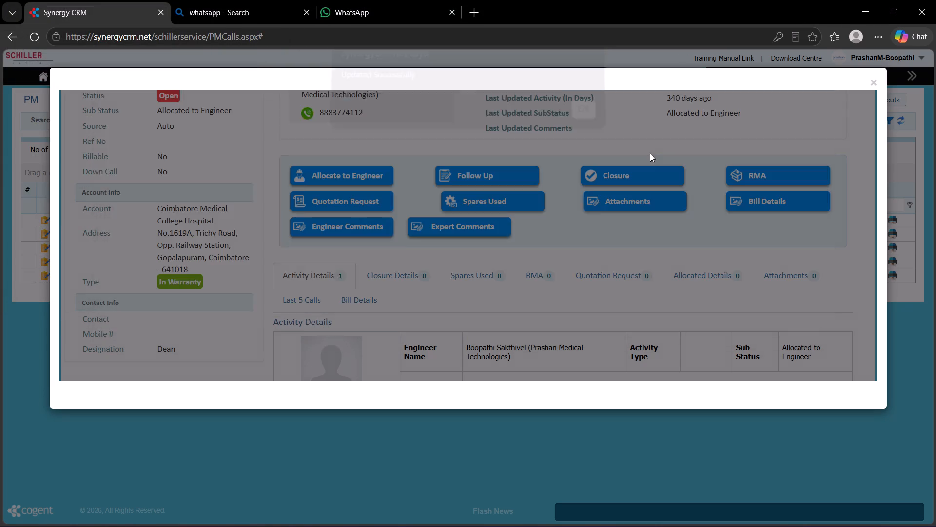
pyautogui.click(642, 176)
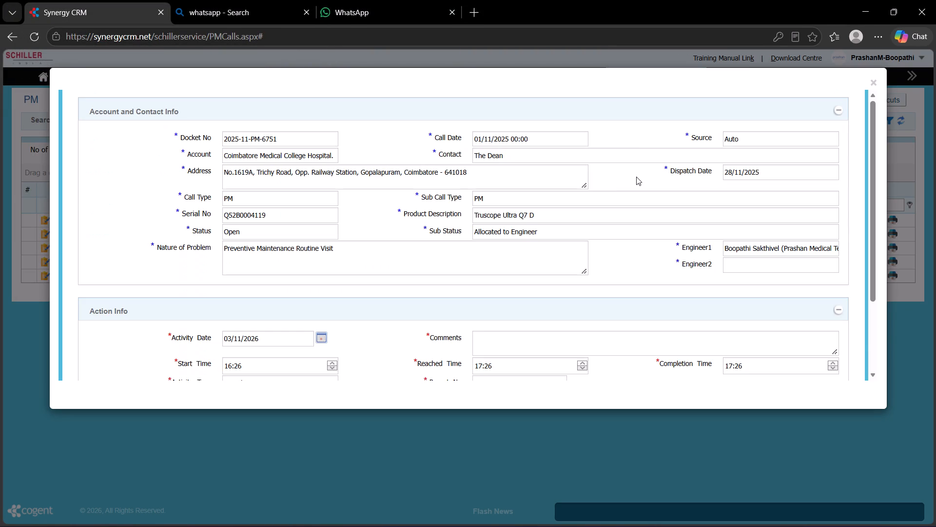
pyautogui.click(323, 341)
pyautogui.scroll(-1, 248, 270)
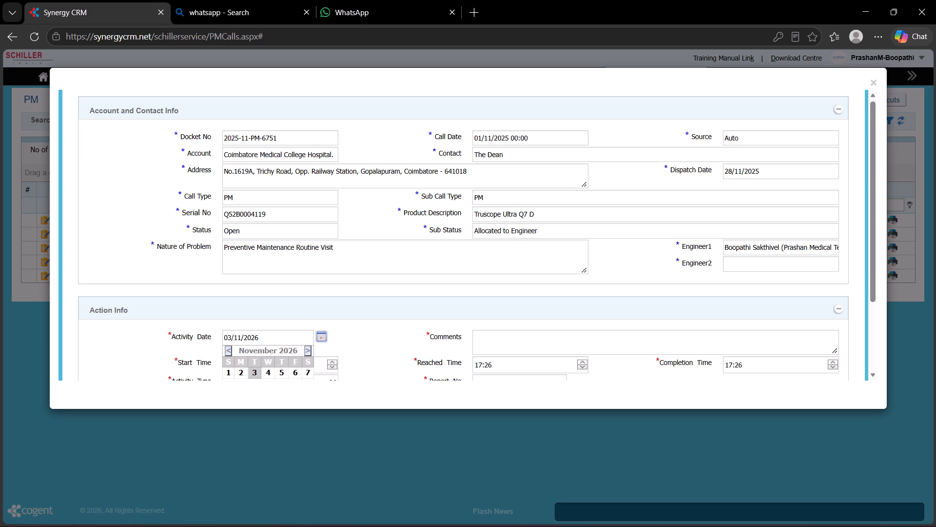
pyautogui.scroll(-1, 248, 270)
pyautogui.tripleClick(230, 256)
pyautogui.tripleClick(230, 256)
pyautogui.tripleClick(230, 256)
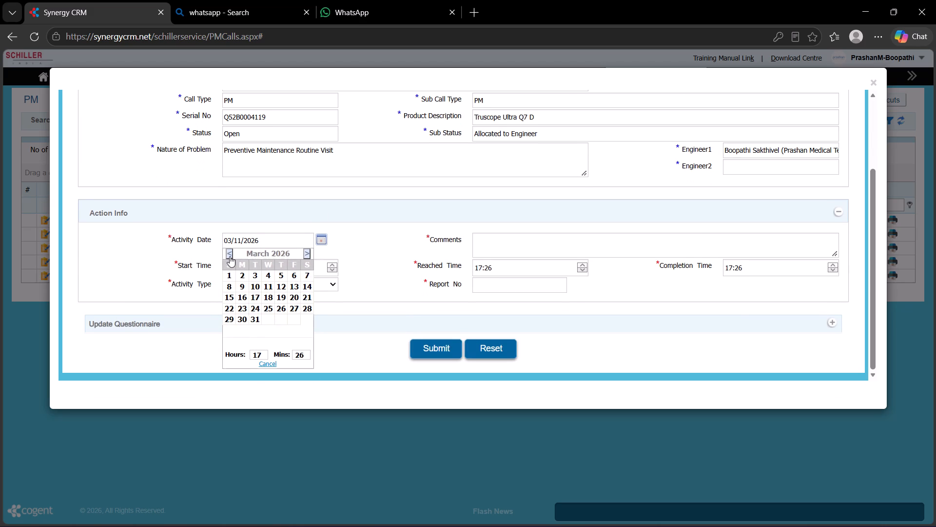
pyautogui.doubleClick(230, 256)
pyautogui.doubleClick(230, 256)
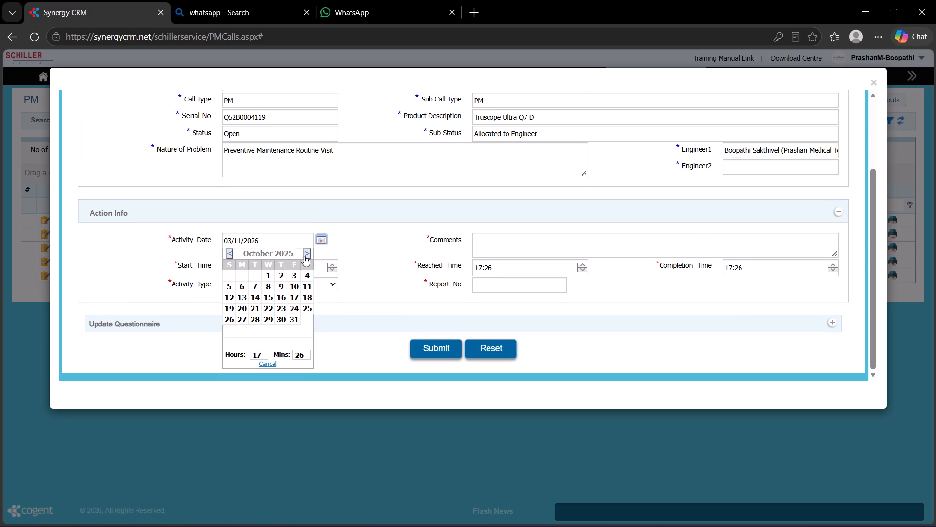
pyautogui.click(305, 256)
pyautogui.click(230, 289)
# Fill the closure details with activity type PM, comment PM COMPLETED and the copied report number D-40964.
pyautogui.click(301, 285)
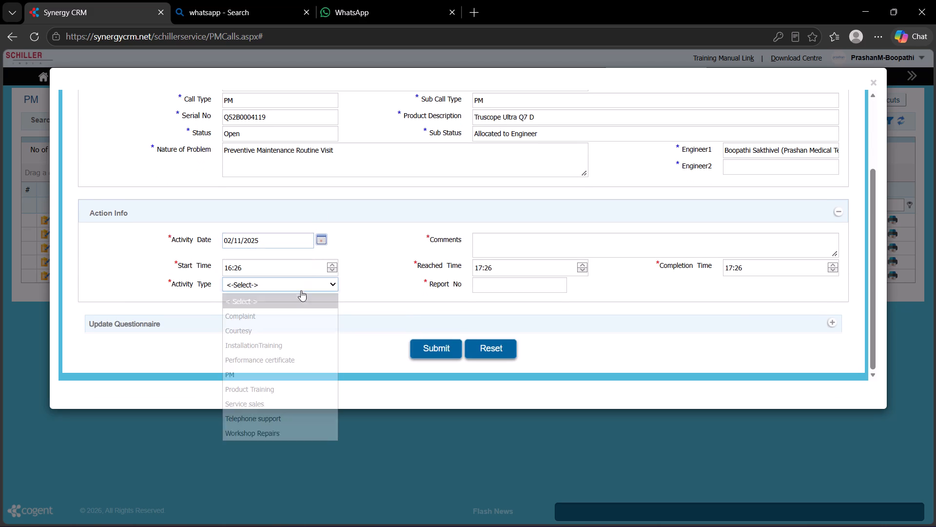
pyautogui.click(281, 375)
pyautogui.click(526, 247)
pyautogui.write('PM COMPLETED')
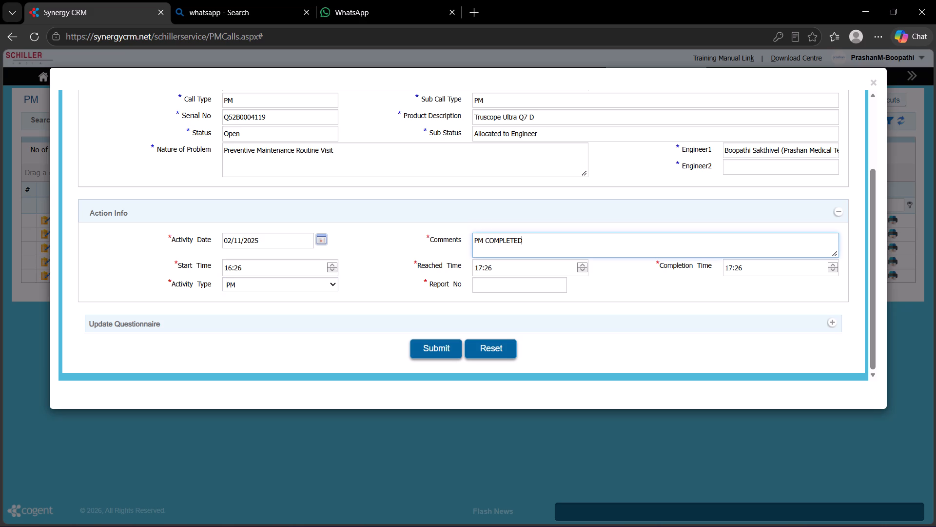
pyautogui.click(509, 293)
pyautogui.click(513, 288)
pyautogui.hotkey('ctrl', 'v')
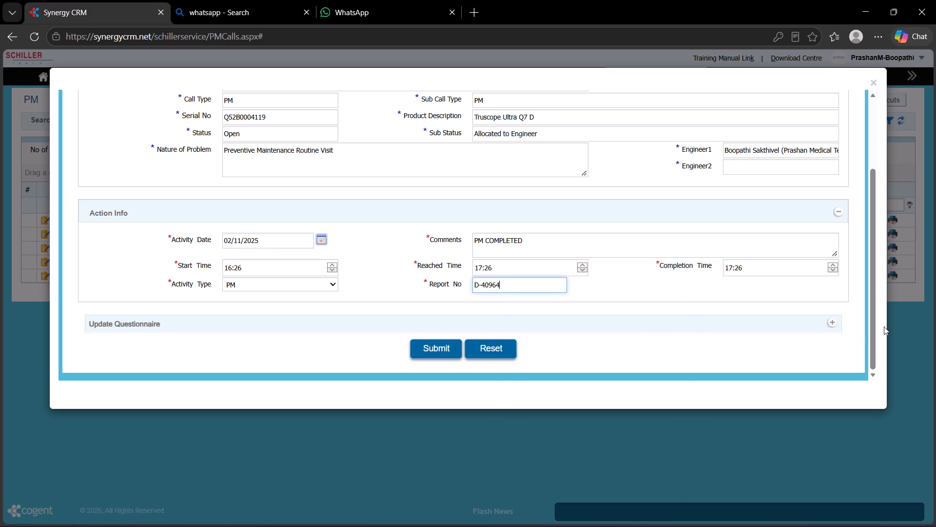
# Answer questionnaire items 1 to 5 for serial number Q52B0004119: mains voltage 230V, grounding 0, UPS NA, accessories GOOD, environment GOOD.
pyautogui.click(831, 320)
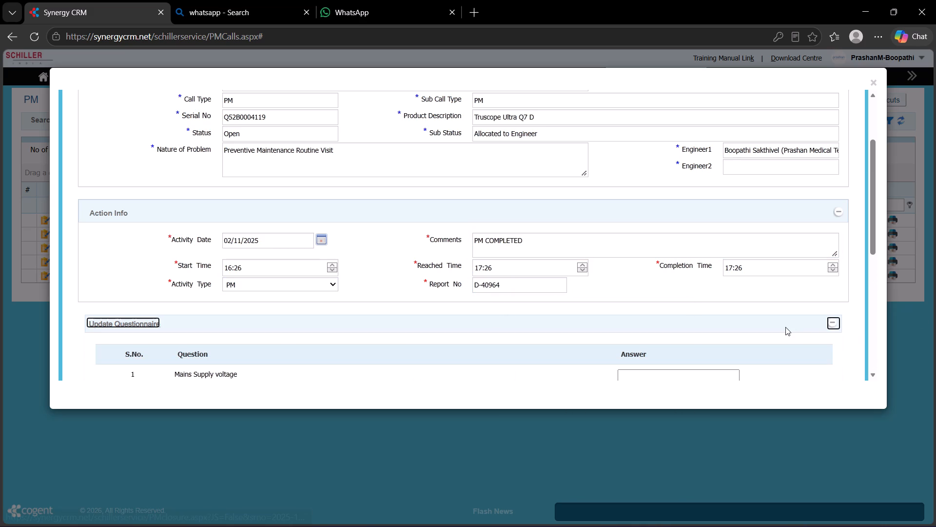
pyautogui.scroll(-2, 714, 332)
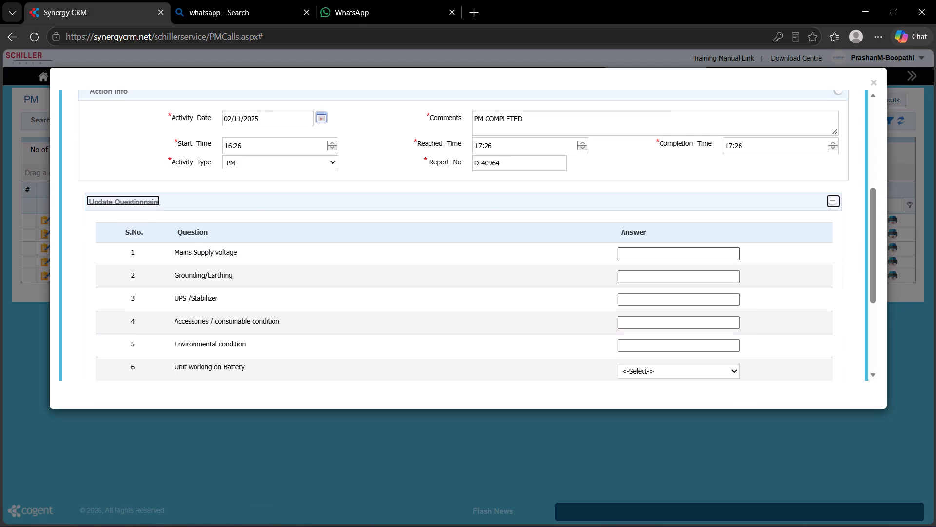
pyautogui.click(663, 250)
pyautogui.click(670, 333)
pyautogui.click(659, 273)
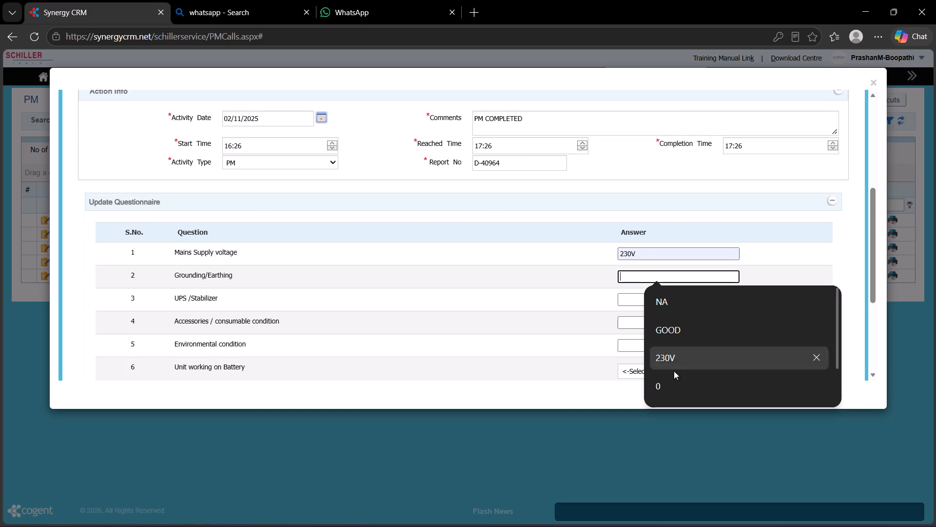
pyautogui.click(670, 386)
pyautogui.click(669, 298)
pyautogui.click(672, 325)
pyautogui.scroll(-2, 654, 283)
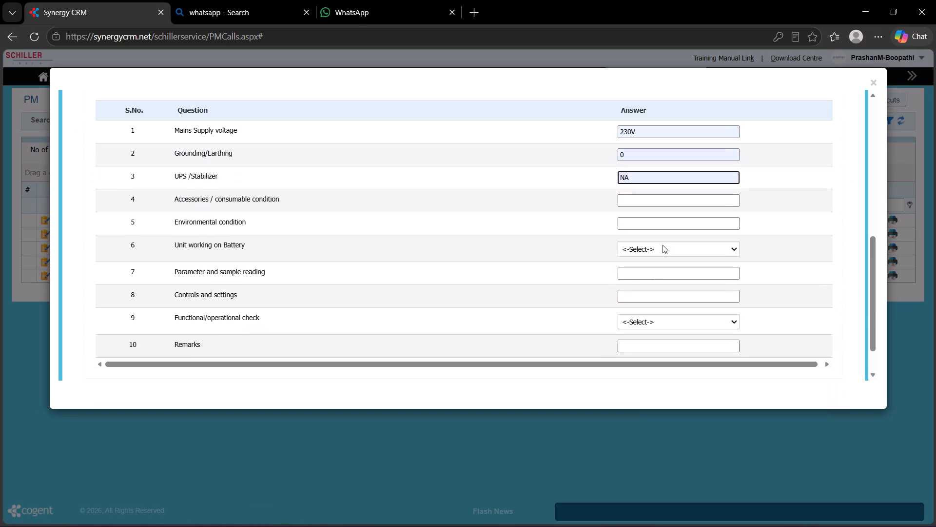
pyautogui.click(673, 201)
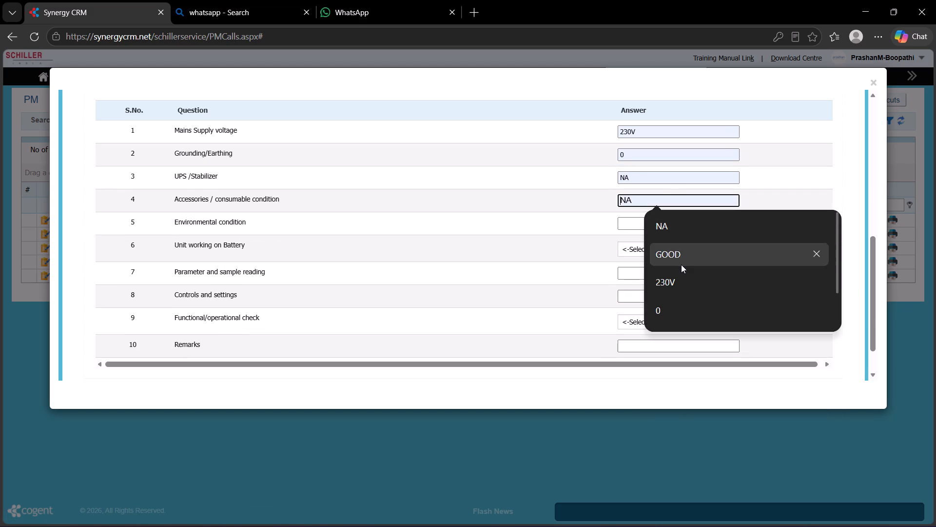
pyautogui.scroll(-3, 681, 264)
pyautogui.scroll(2, 682, 248)
pyautogui.click(679, 255)
pyautogui.click(652, 222)
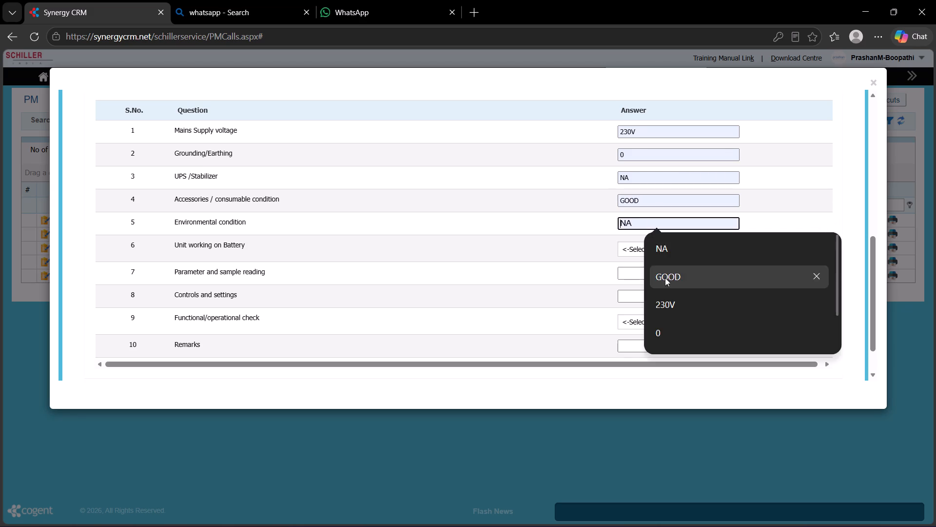
pyautogui.click(665, 278)
# Answer items 6 to 10 with battery Yes, parameter reading NA, controls YES, functional check OK, remarks CALL COMPLETED, and submit this closure.
pyautogui.click(660, 243)
pyautogui.click(660, 276)
pyautogui.click(660, 276)
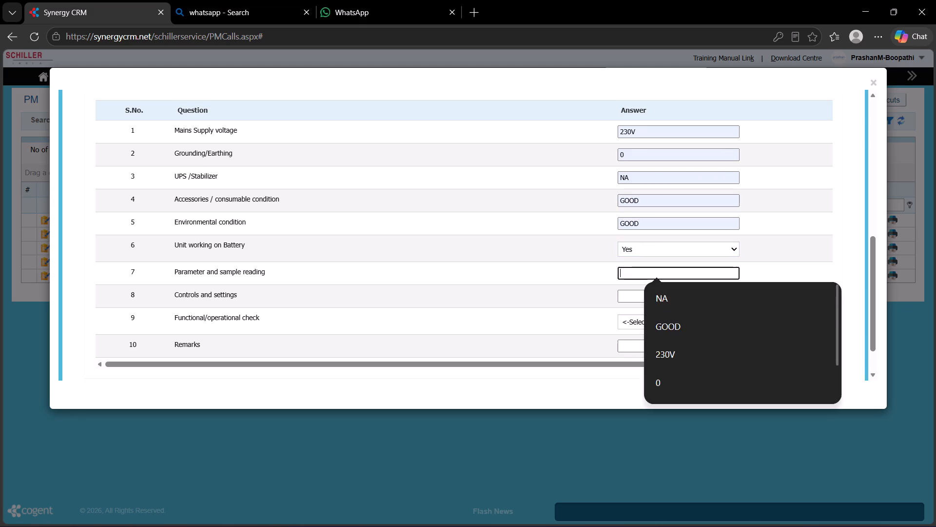
pyautogui.scroll(-3, 662, 290)
pyautogui.scroll(3, 664, 300)
pyautogui.click(664, 299)
pyautogui.click(648, 296)
pyautogui.scroll(-3, 682, 356)
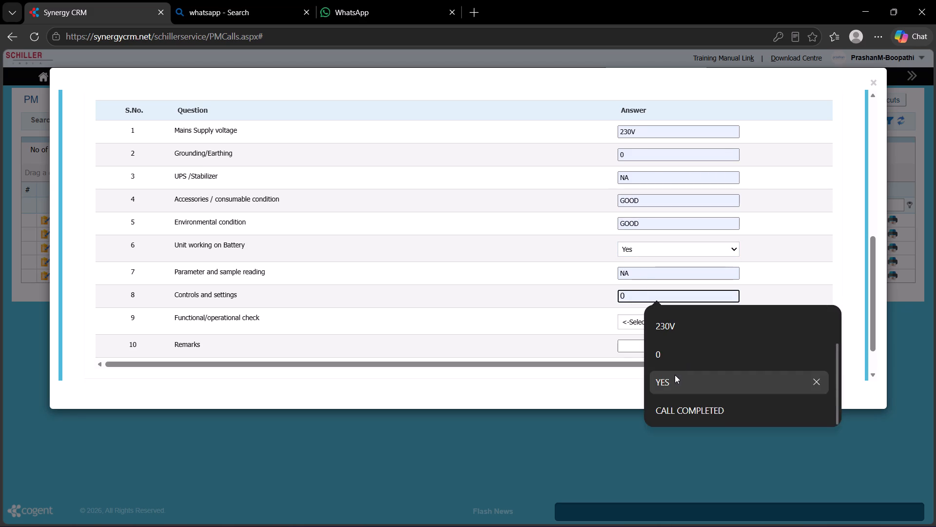
pyautogui.click(672, 376)
pyautogui.click(656, 320)
pyautogui.click(645, 350)
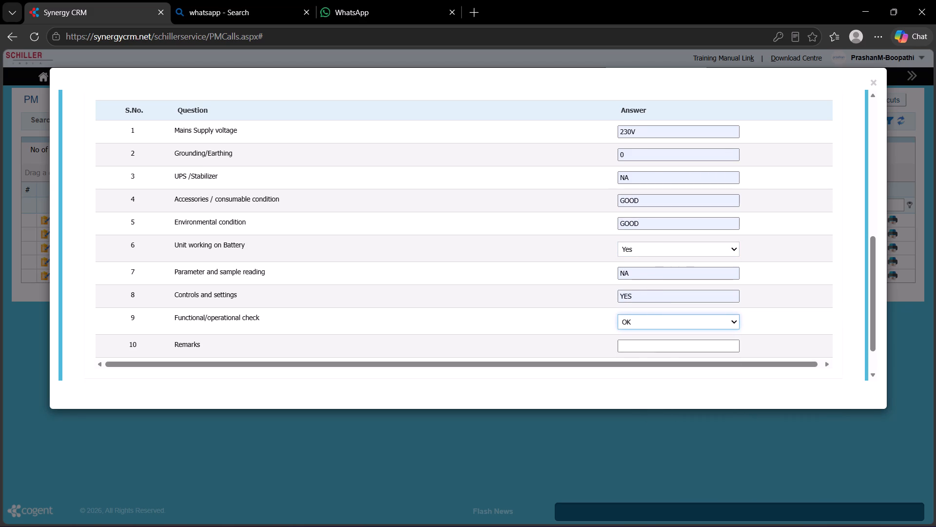
pyautogui.click(647, 347)
pyautogui.scroll(-4, 654, 358)
pyautogui.click(669, 457)
pyautogui.scroll(-3, 604, 346)
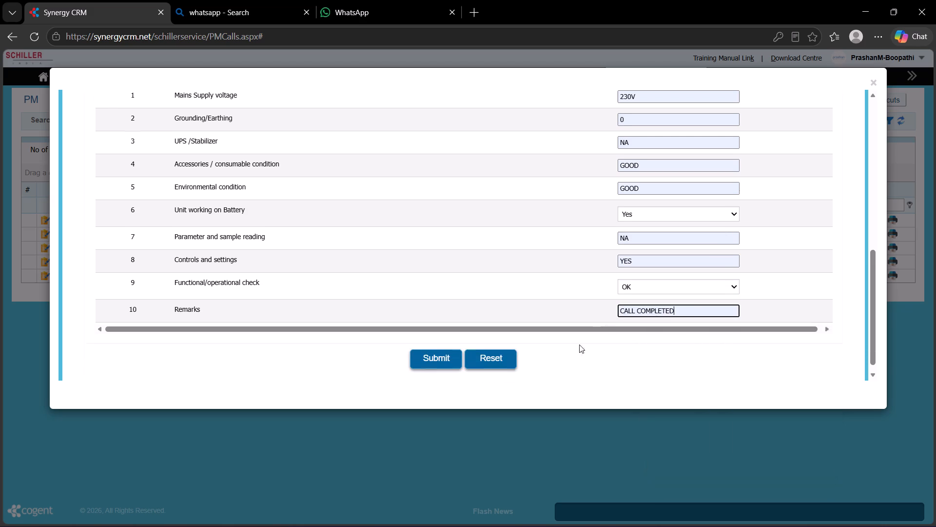
pyautogui.click(452, 349)
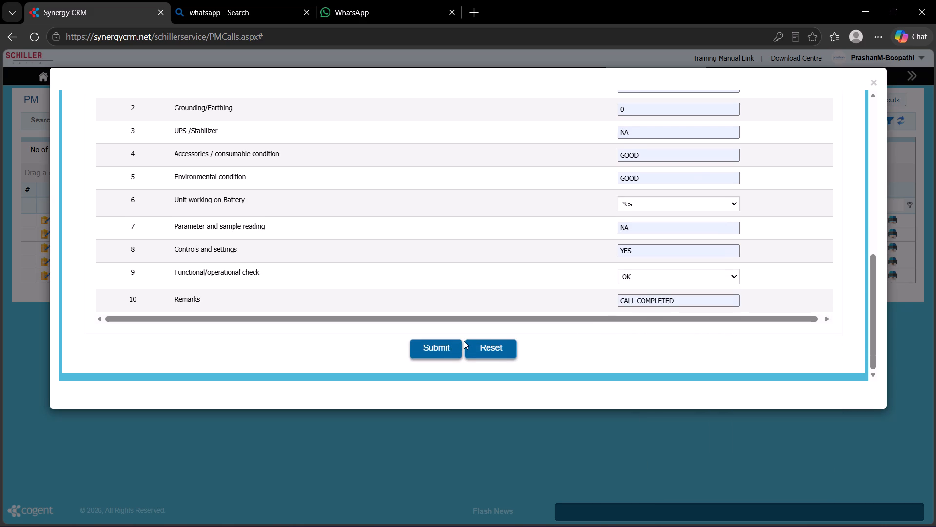
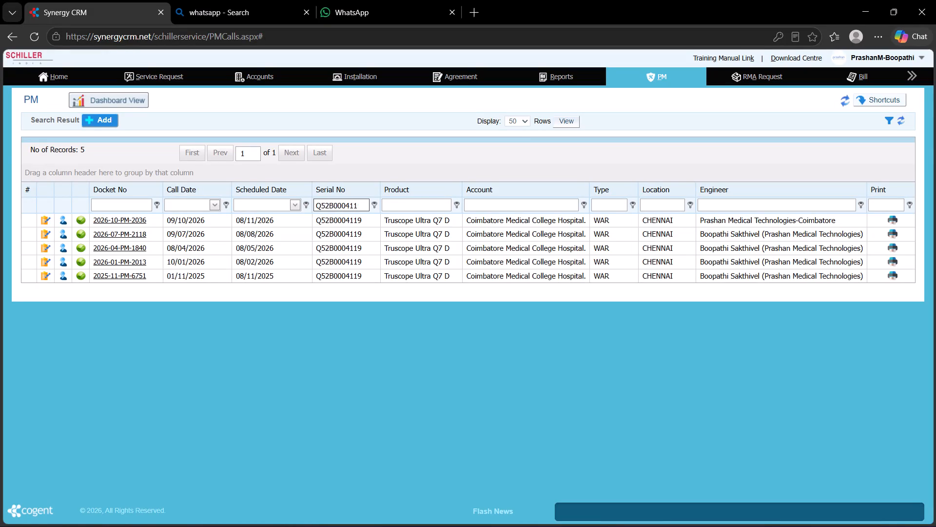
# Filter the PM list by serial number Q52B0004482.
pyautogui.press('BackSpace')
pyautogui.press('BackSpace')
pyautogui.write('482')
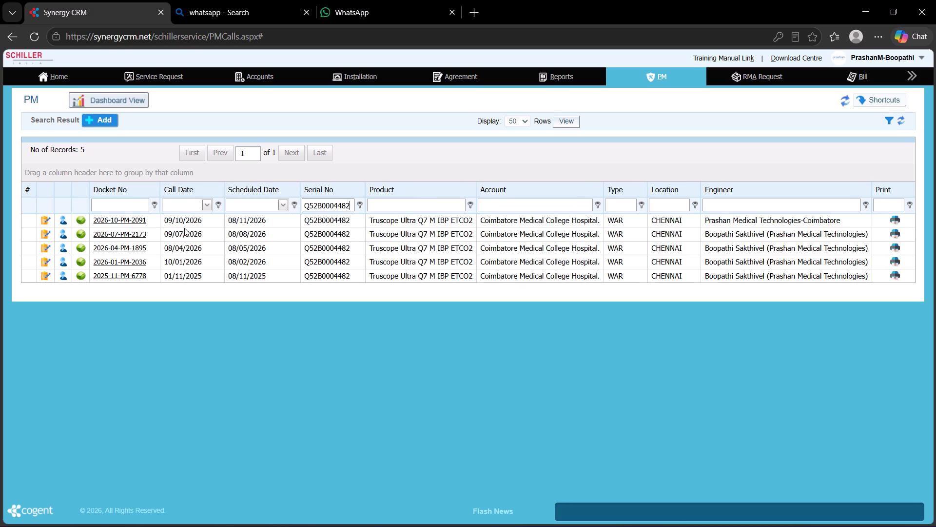
# Change the PM list's serial number filter to Q52B0004472.
pyautogui.click(347, 205)
pyautogui.press('BackSpace')
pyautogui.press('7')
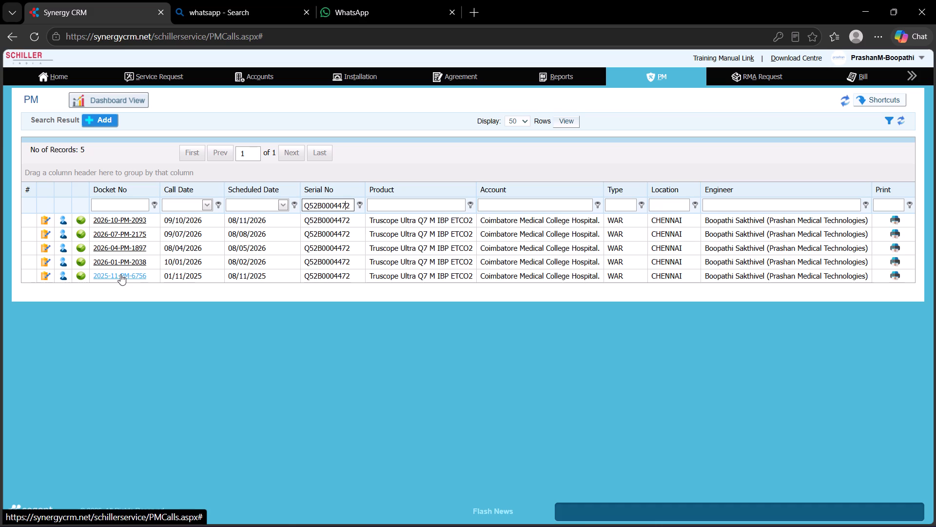
pyautogui.click(120, 274)
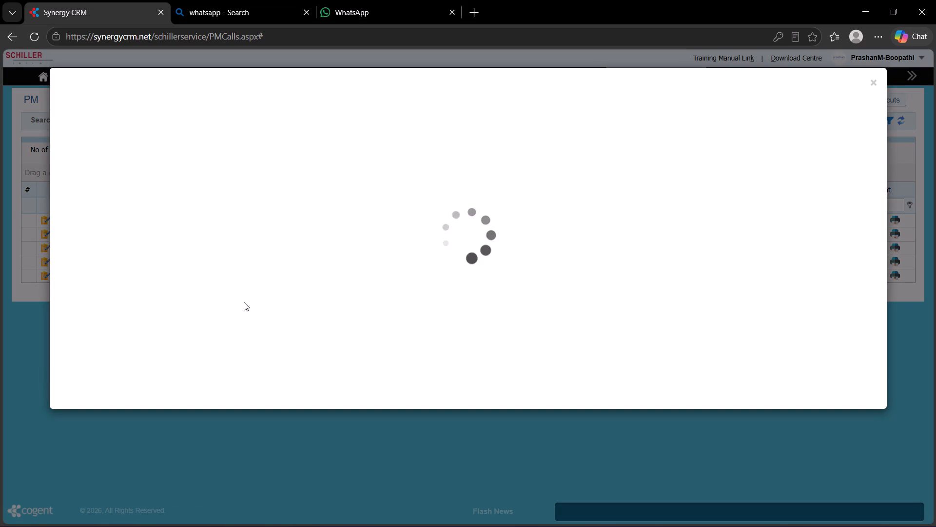
pyautogui.scroll(-3, 370, 304)
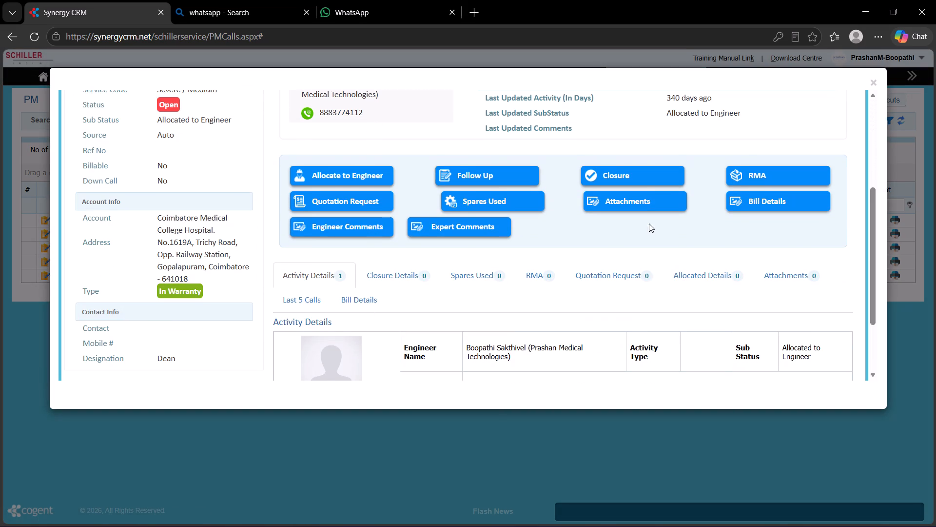
pyautogui.click(638, 209)
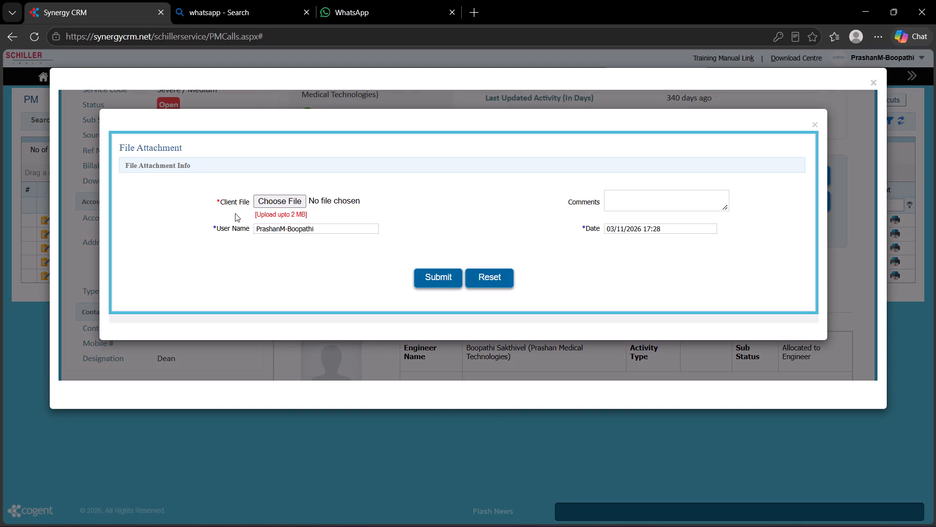
pyautogui.click(273, 204)
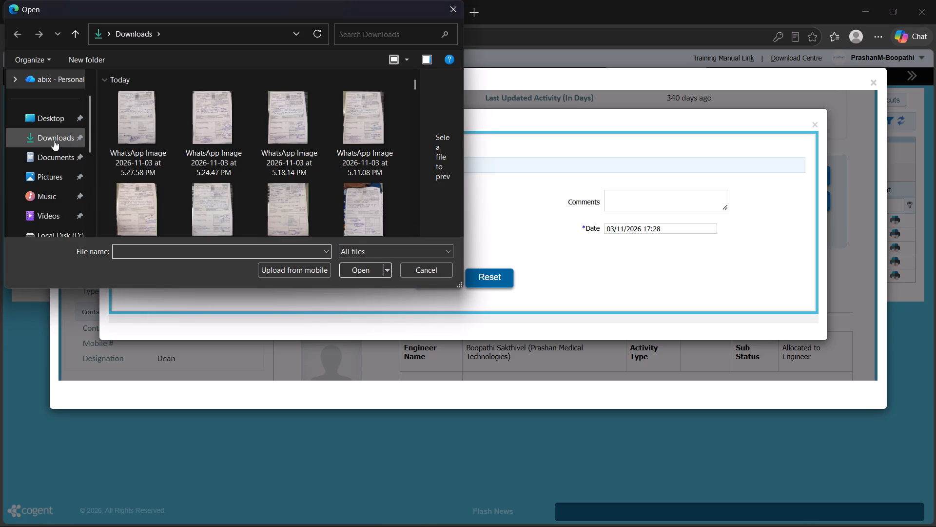
pyautogui.click(122, 127)
pyautogui.click(354, 268)
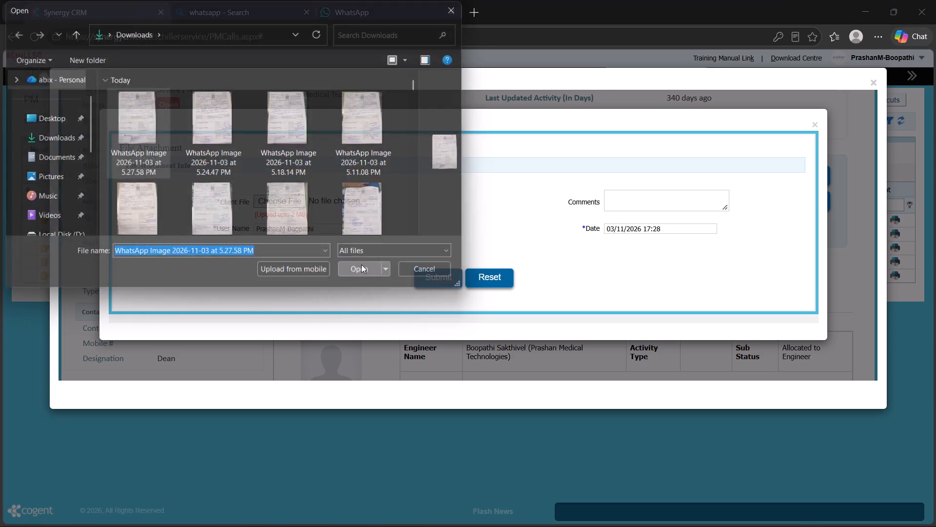
pyautogui.click(442, 277)
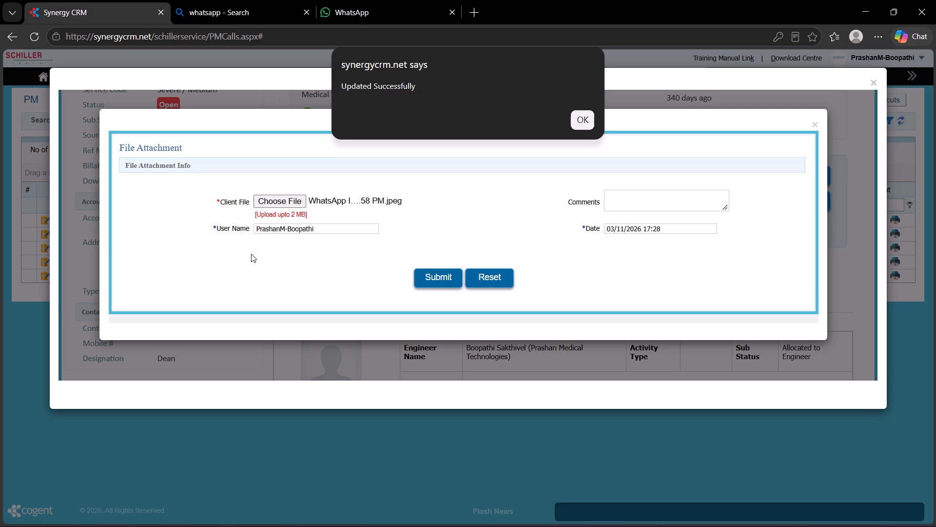
pyautogui.click(442, 277)
pyautogui.click(583, 120)
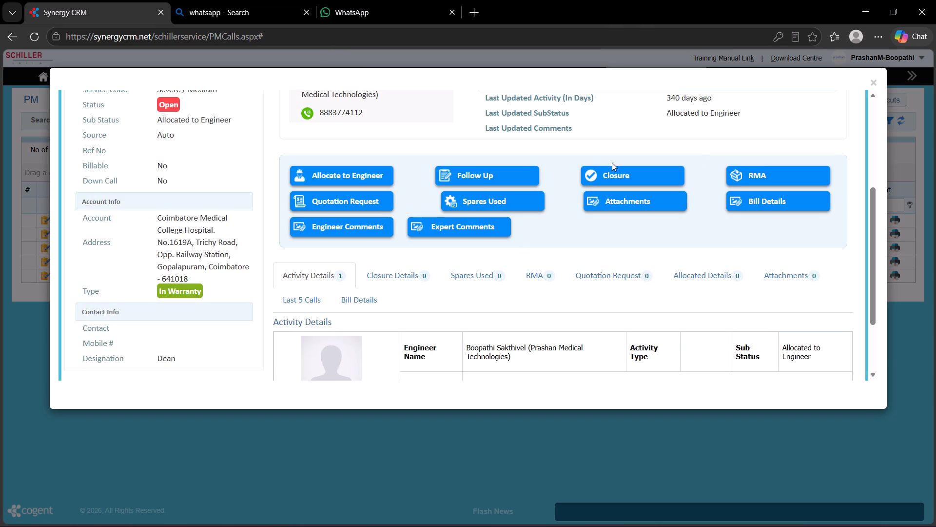
pyautogui.click(642, 178)
pyautogui.scroll(3, 174, 250)
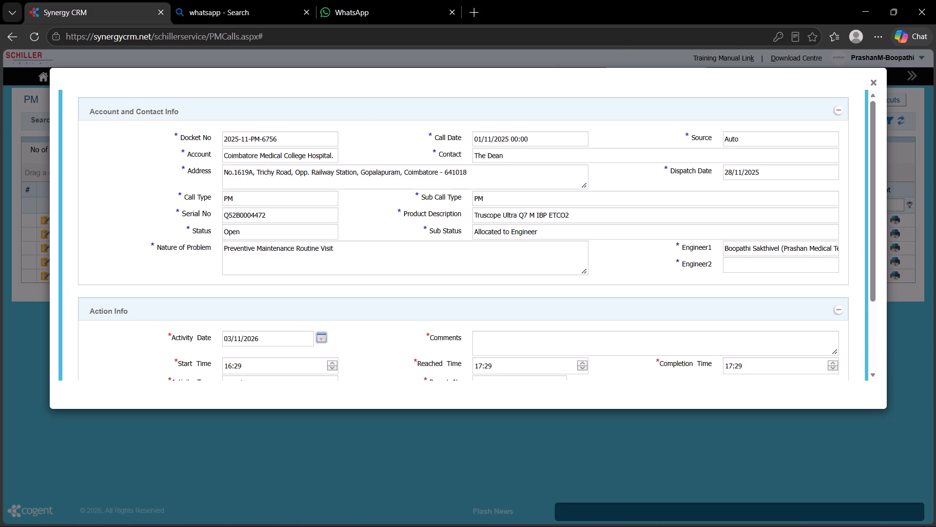
pyautogui.scroll(-1, 405, 270)
pyautogui.click(319, 271)
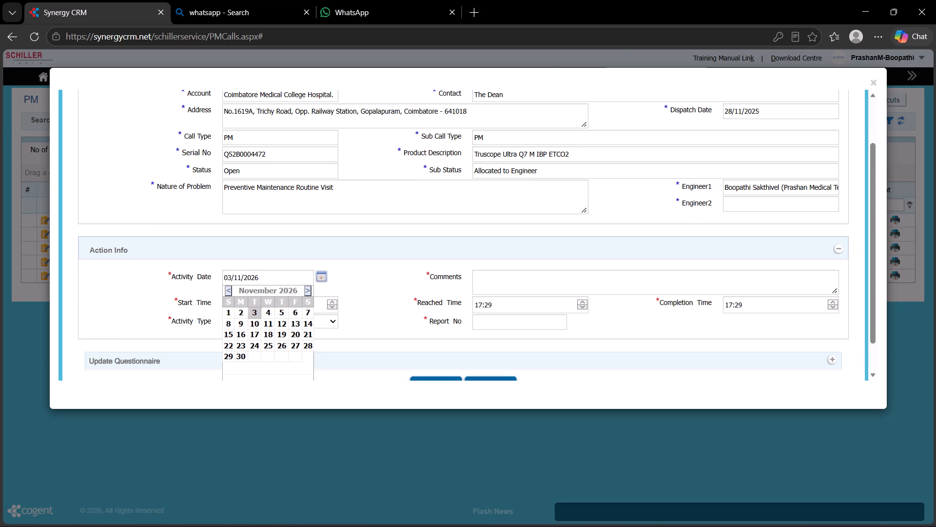
pyautogui.tripleClick(231, 290)
pyautogui.doubleClick(231, 290)
pyautogui.tripleClick(231, 290)
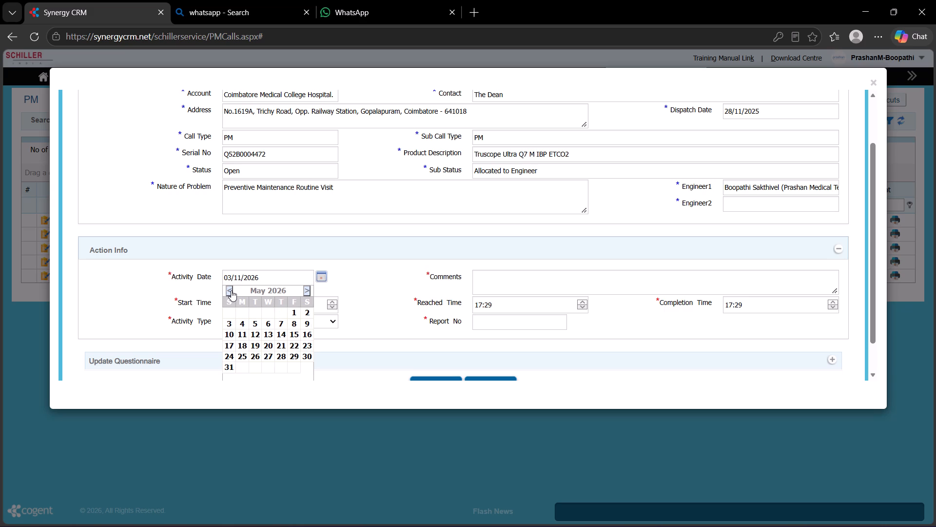
pyautogui.tripleClick(231, 290)
pyautogui.doubleClick(231, 290)
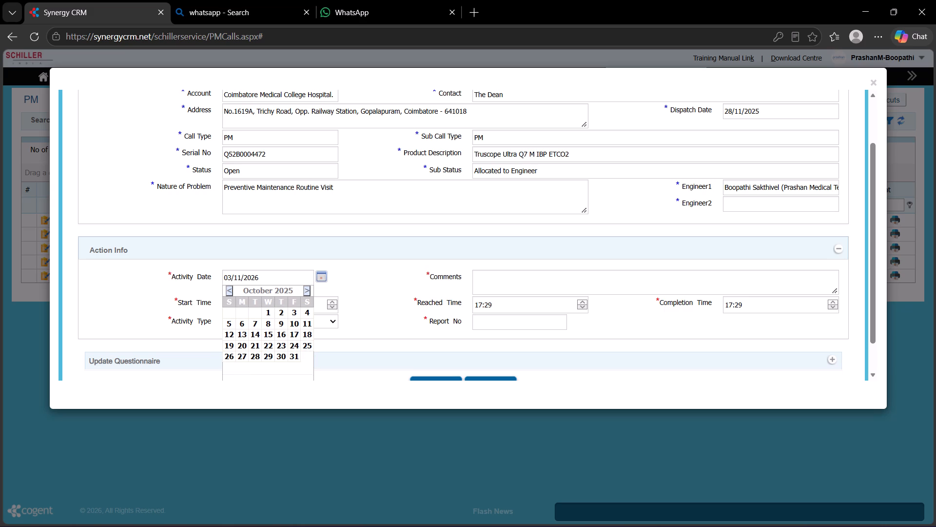
pyautogui.click(308, 288)
pyautogui.click(227, 323)
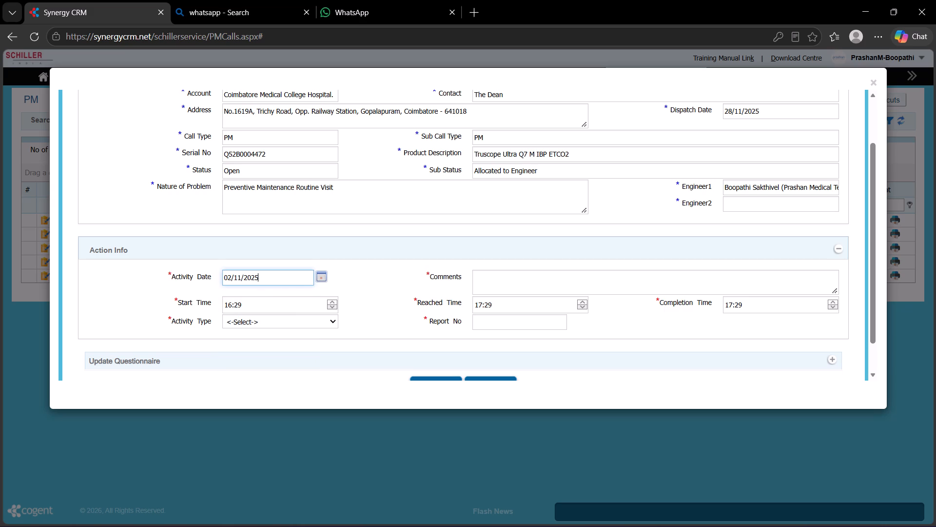
# Enter comments PM COMPLETED, report number D-41083 and activity type PM for this closure, copying the report number for reuse.
pyautogui.click(538, 282)
pyautogui.write('PM COMPLETED')
pyautogui.click(535, 324)
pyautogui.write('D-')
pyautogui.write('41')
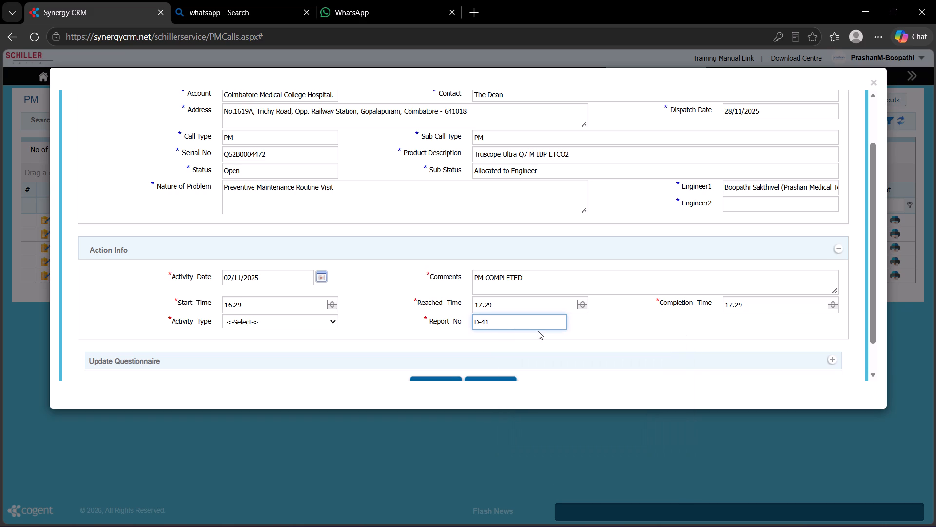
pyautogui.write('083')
pyautogui.moveTo(523, 326); pyautogui.dragTo(439, 320)
pyautogui.hotkey('ctrl', 'c')
pyautogui.scroll(-1, 557, 310)
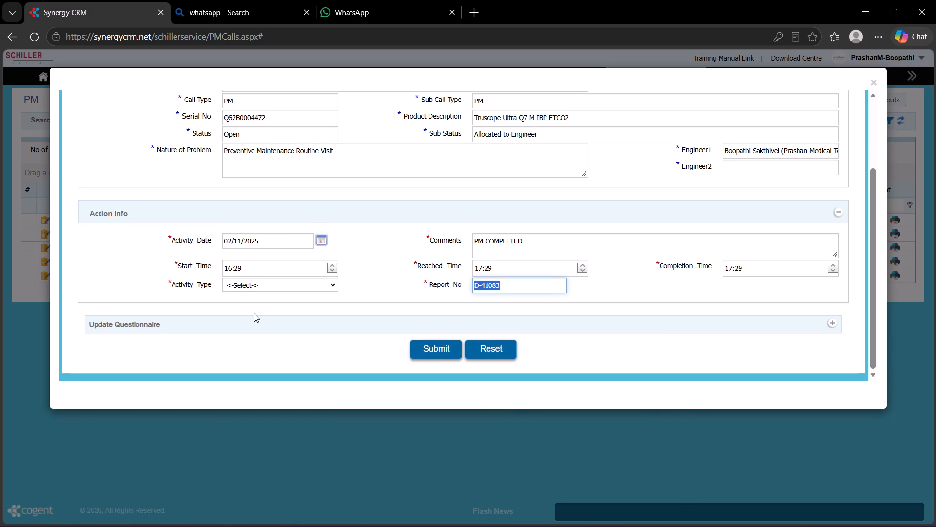
pyautogui.click(279, 284)
pyautogui.click(264, 376)
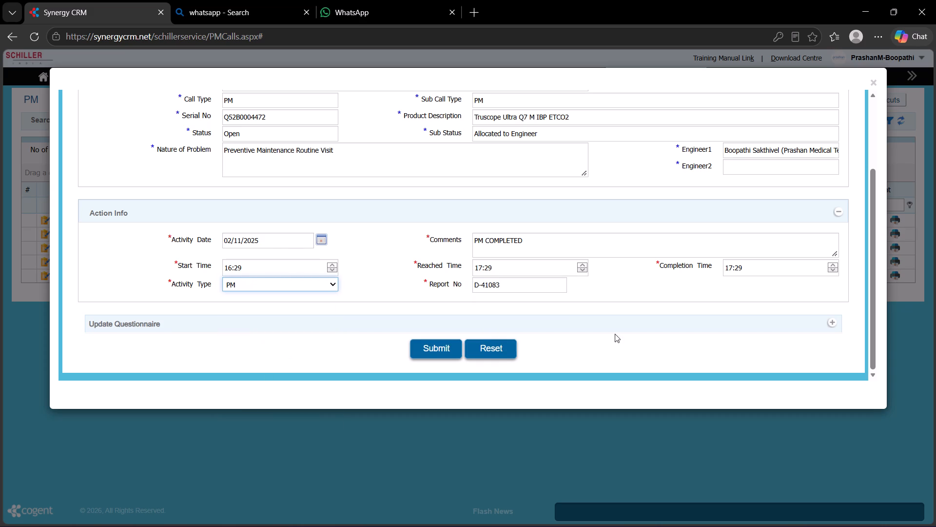
# Answer questionnaire items 1 to 5 for docket 2025-11-PM-6756: mains voltage 230V, grounding 0, UPS NA, accessories GOOD, environment GOOD.
pyautogui.click(827, 319)
pyautogui.scroll(-2, 318, 141)
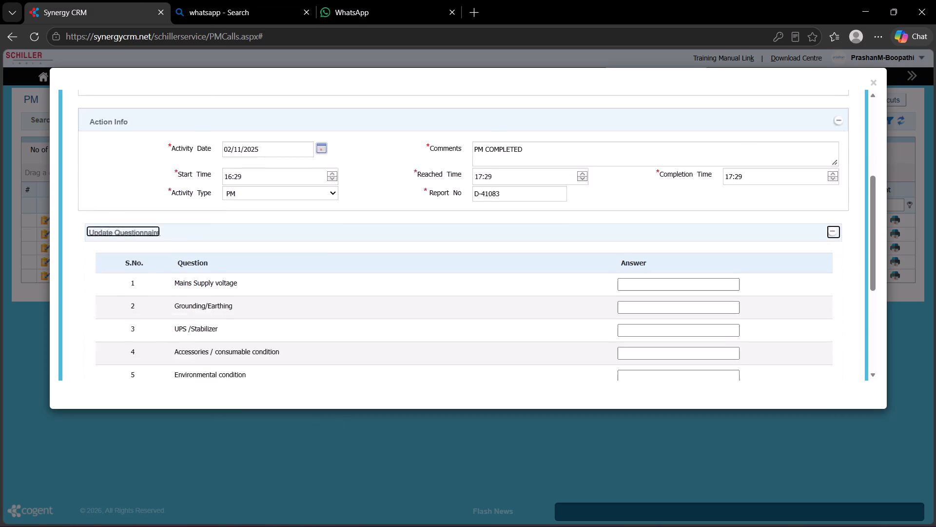
pyautogui.scroll(-1, 420, 126)
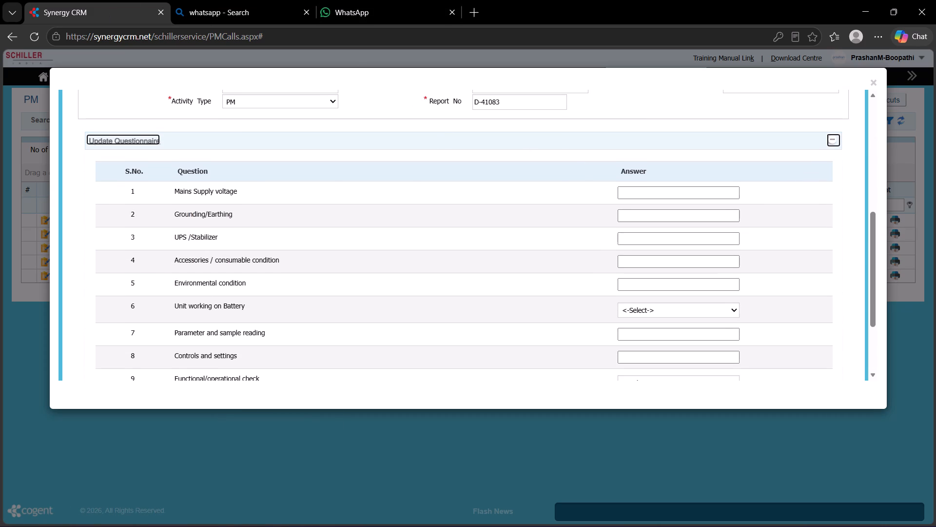
pyautogui.click(705, 188)
pyautogui.click(707, 278)
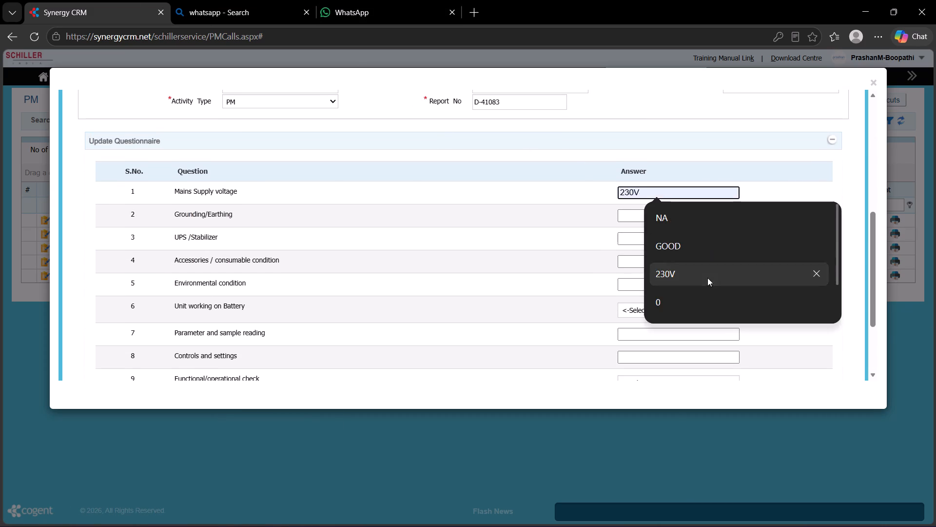
pyautogui.click(667, 207)
pyautogui.click(670, 215)
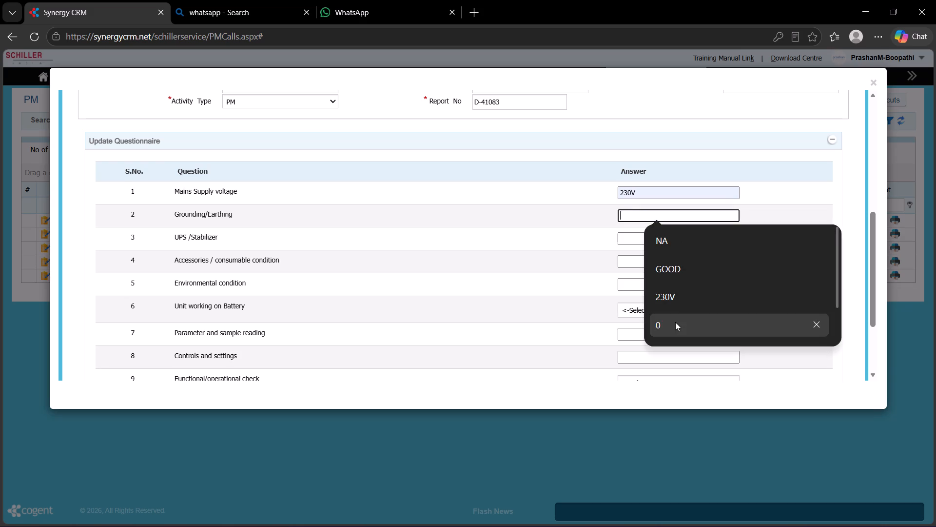
pyautogui.click(675, 322)
pyautogui.click(654, 243)
pyautogui.click(664, 260)
pyautogui.click(655, 260)
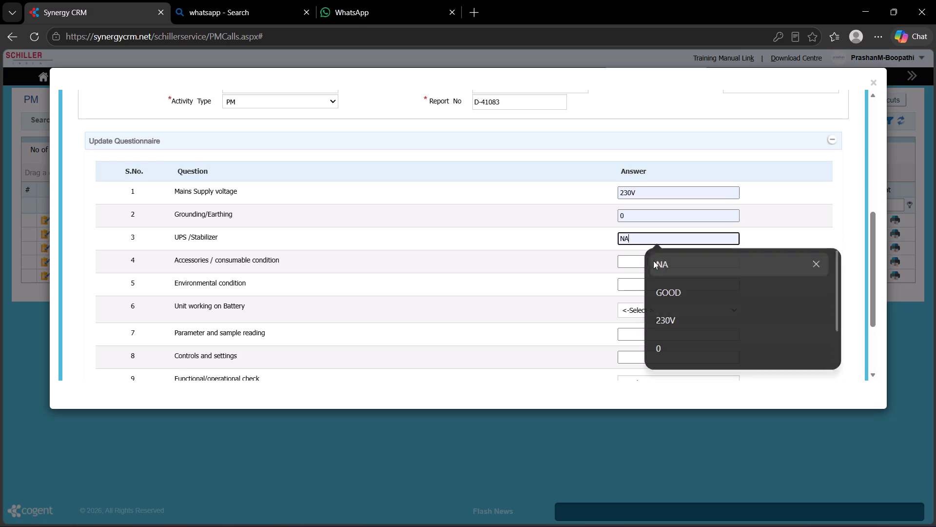
pyautogui.click(637, 263)
pyautogui.click(669, 310)
pyautogui.click(662, 312)
pyautogui.click(652, 285)
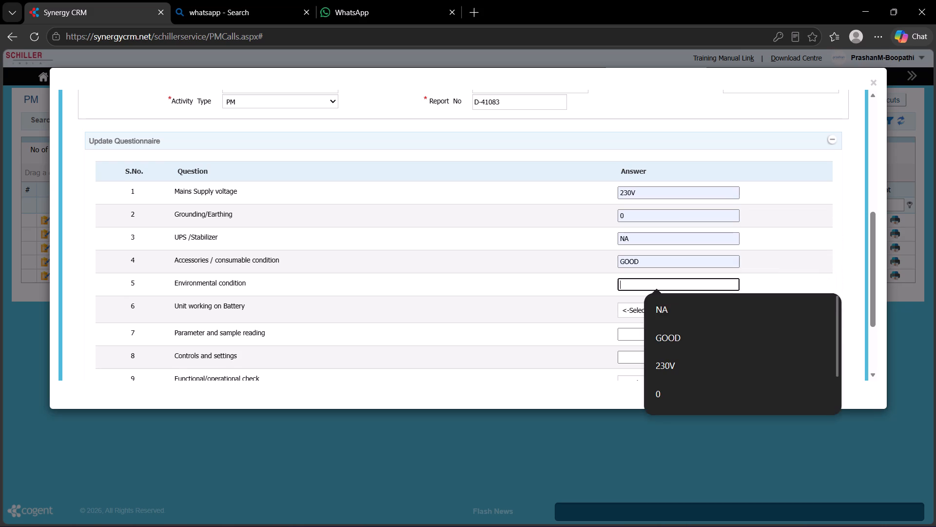
pyautogui.click(683, 337)
pyautogui.scroll(-3, 643, 272)
pyautogui.click(643, 178)
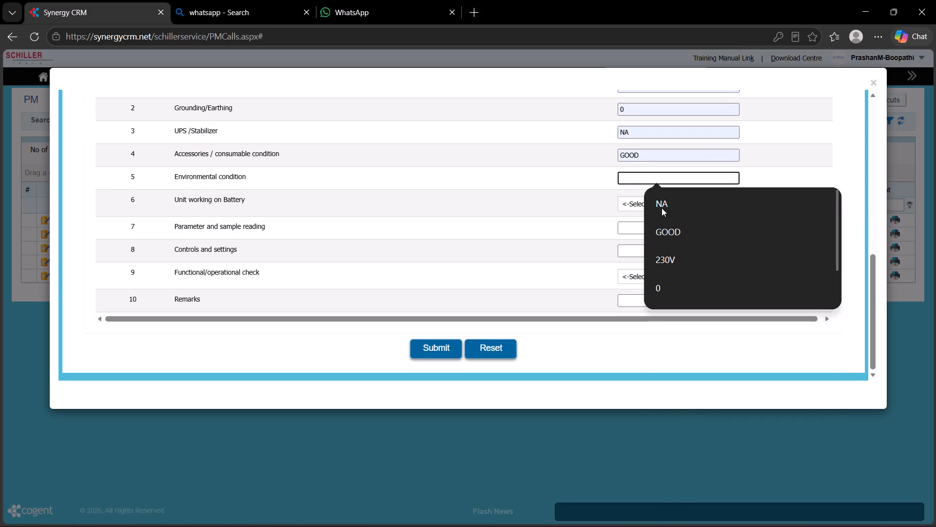
pyautogui.click(665, 235)
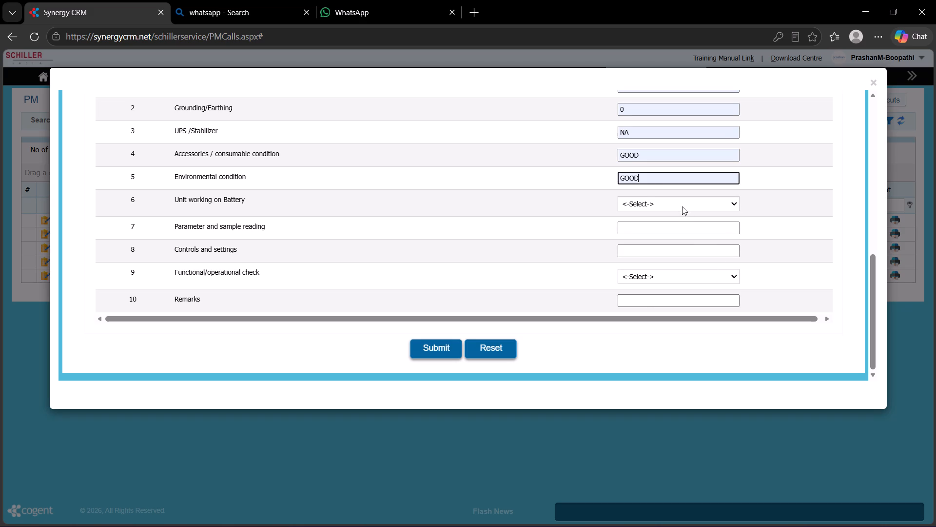
# Answer items 6 to 10 with battery Yes, parameter reading NA, controls YES, functional check OK, remarks CALL COMPLETED, and submit the closure.
pyautogui.click(682, 205)
pyautogui.click(654, 238)
pyautogui.click(653, 228)
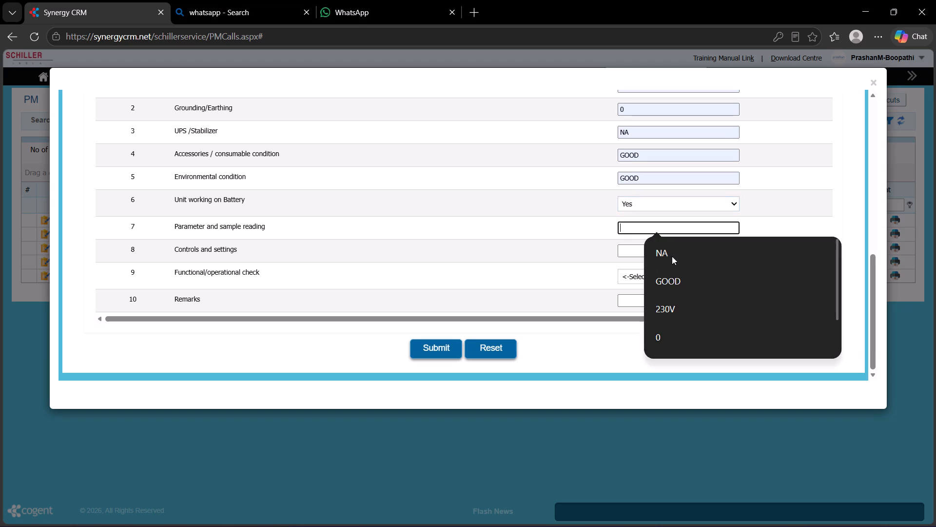
pyautogui.click(672, 256)
pyautogui.click(654, 252)
pyautogui.scroll(-3, 689, 303)
pyautogui.click(680, 329)
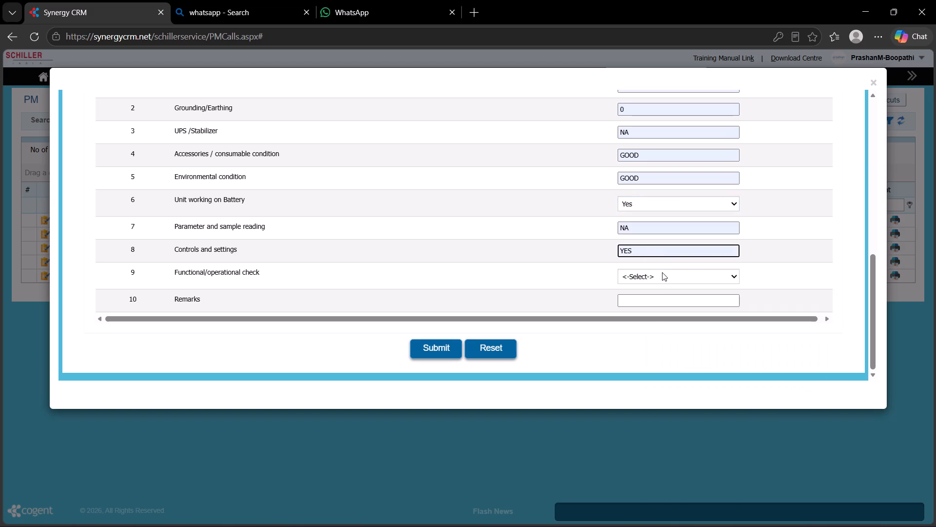
pyautogui.click(662, 272)
pyautogui.click(662, 307)
pyautogui.click(664, 298)
pyautogui.scroll(-4, 665, 315)
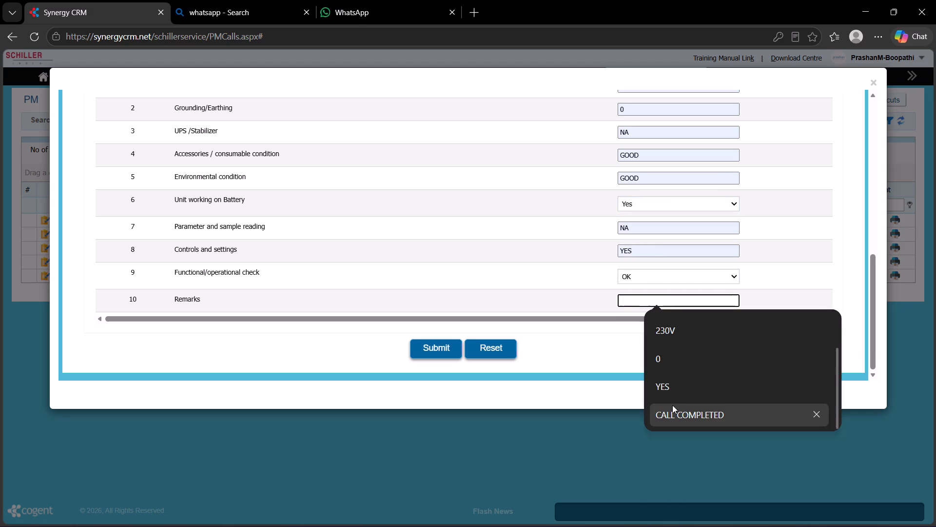
pyautogui.click(672, 408)
pyautogui.click(429, 346)
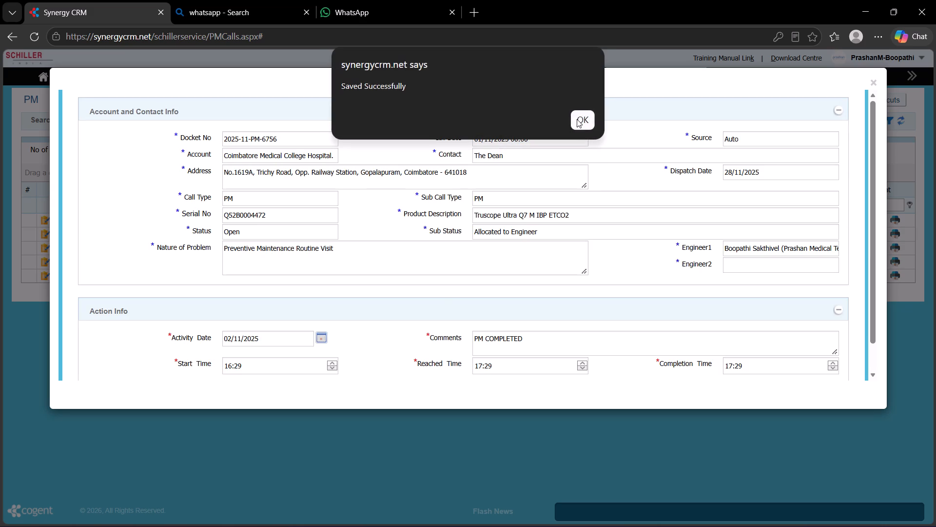
pyautogui.click(577, 119)
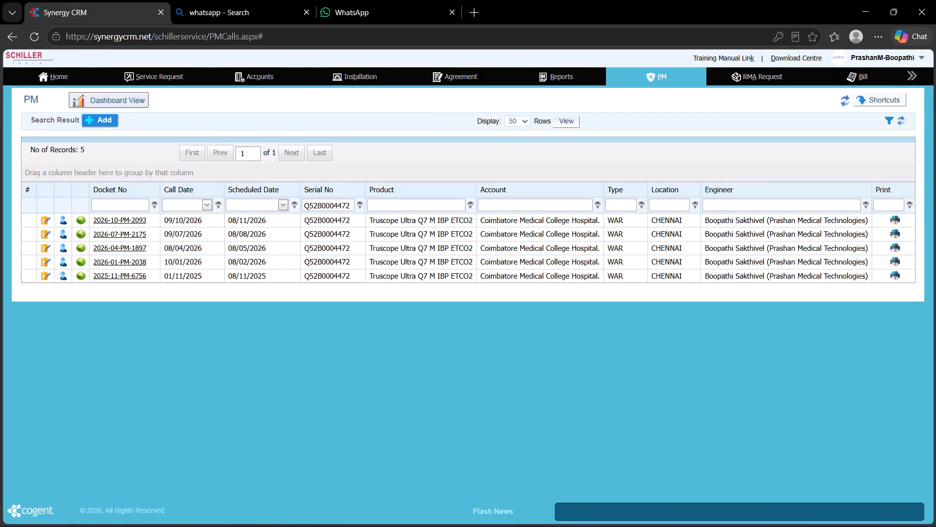
# Change the serial number filter of the PM list to Q52B0004482.
pyautogui.click(348, 204)
pyautogui.press('BackSpace')
pyautogui.press('8')
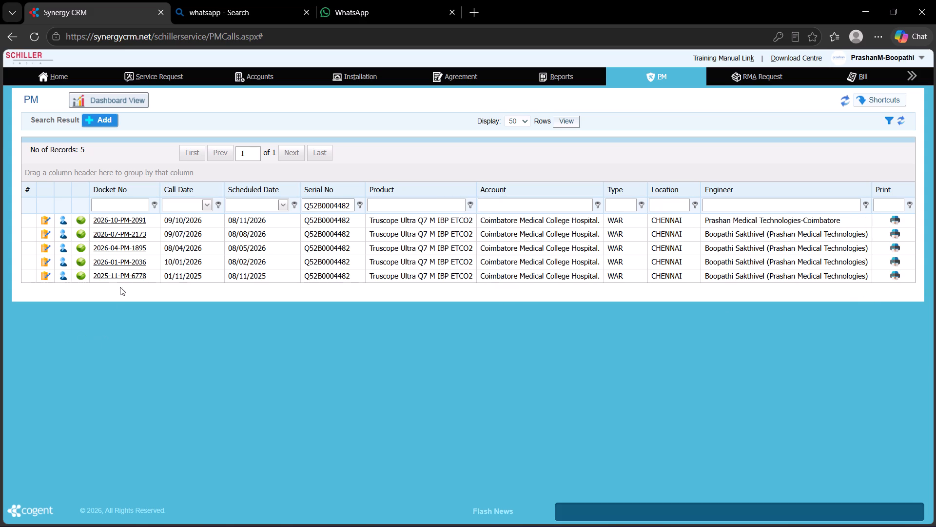
pyautogui.click(126, 275)
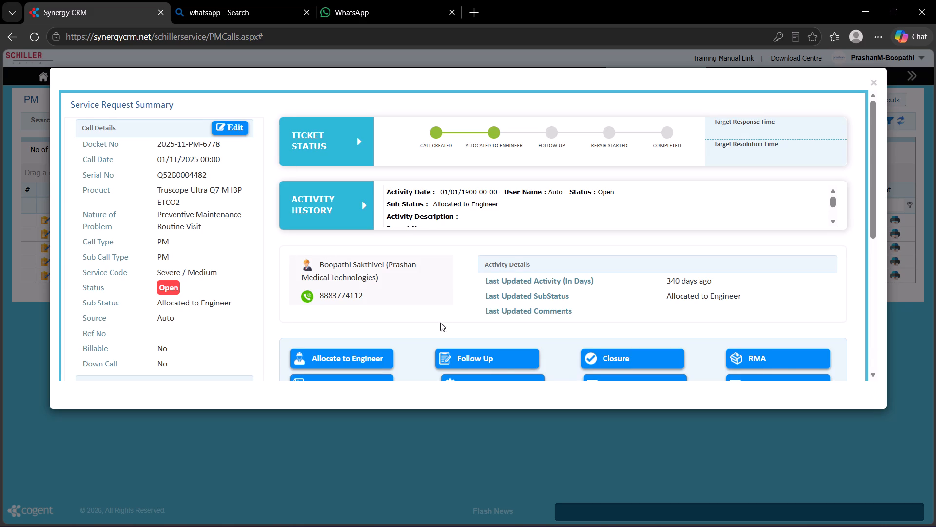
pyautogui.scroll(-3, 445, 310)
pyautogui.click(640, 205)
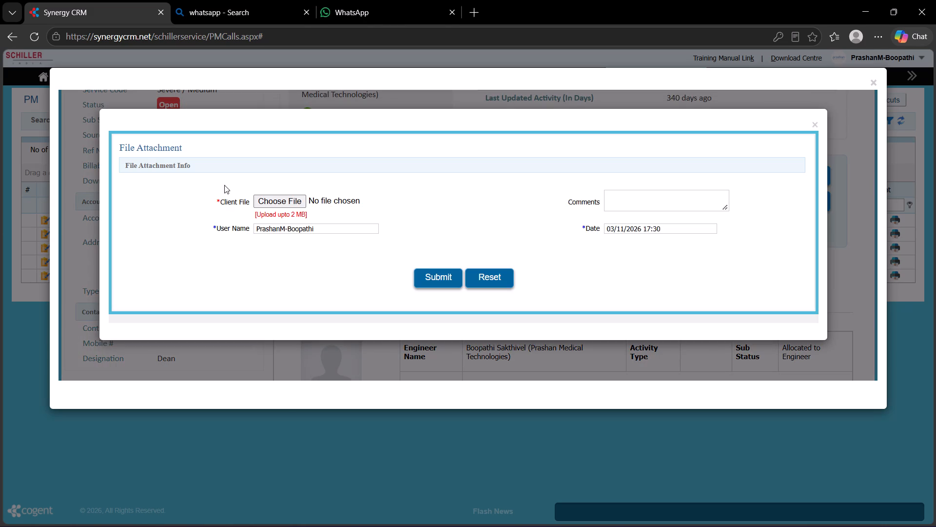
pyautogui.click(284, 202)
pyautogui.click(133, 121)
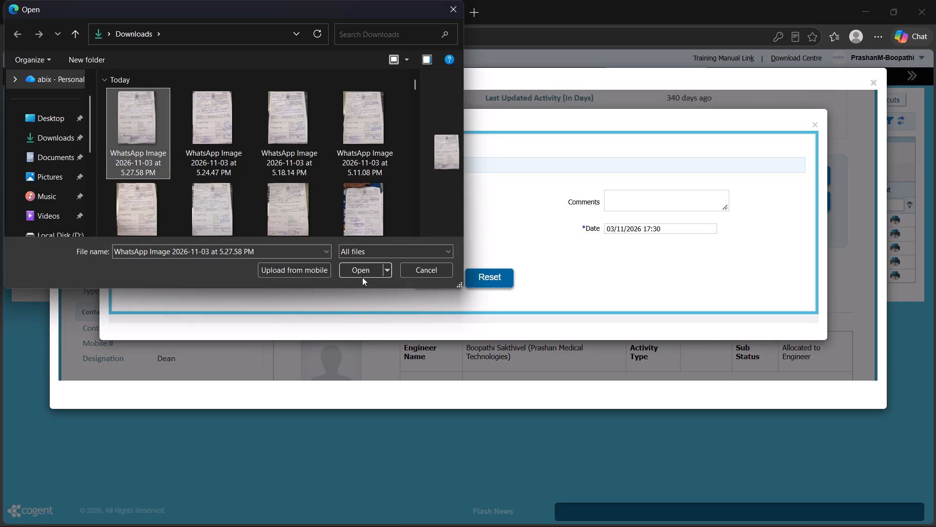
pyautogui.click(362, 274)
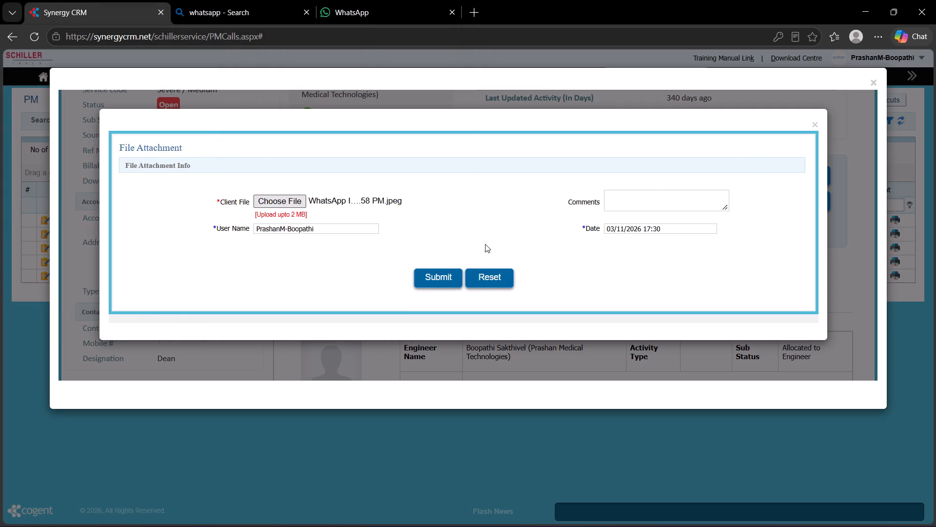
pyautogui.click(443, 277)
pyautogui.click(572, 124)
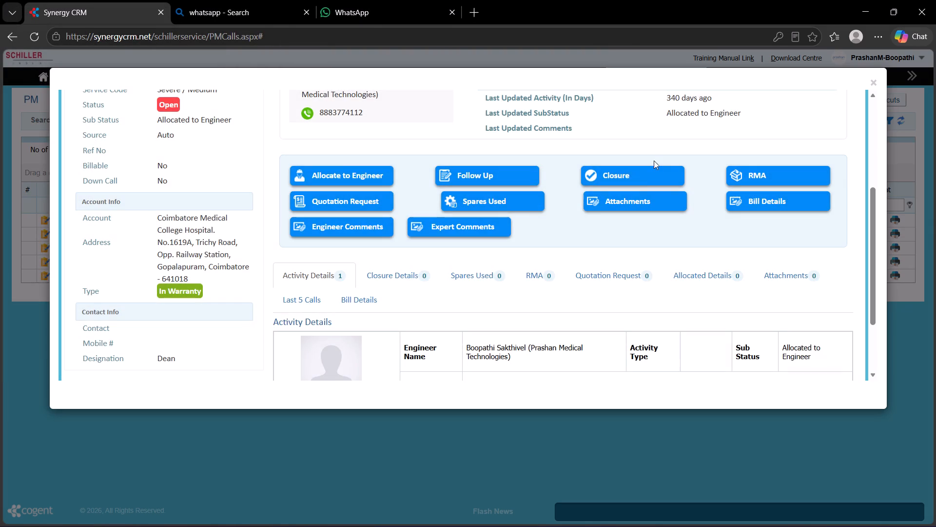
pyautogui.click(642, 176)
pyautogui.click(620, 174)
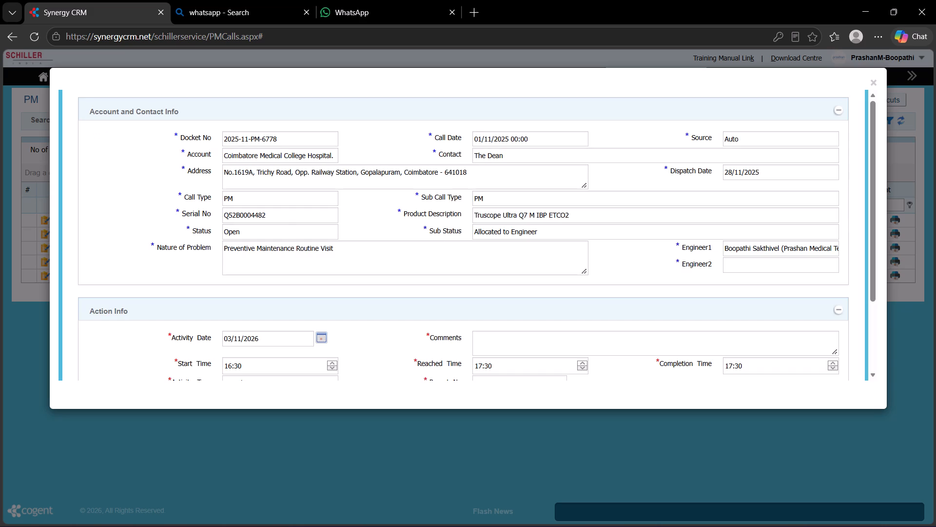
pyautogui.scroll(-1, 354, 209)
pyautogui.click(324, 271)
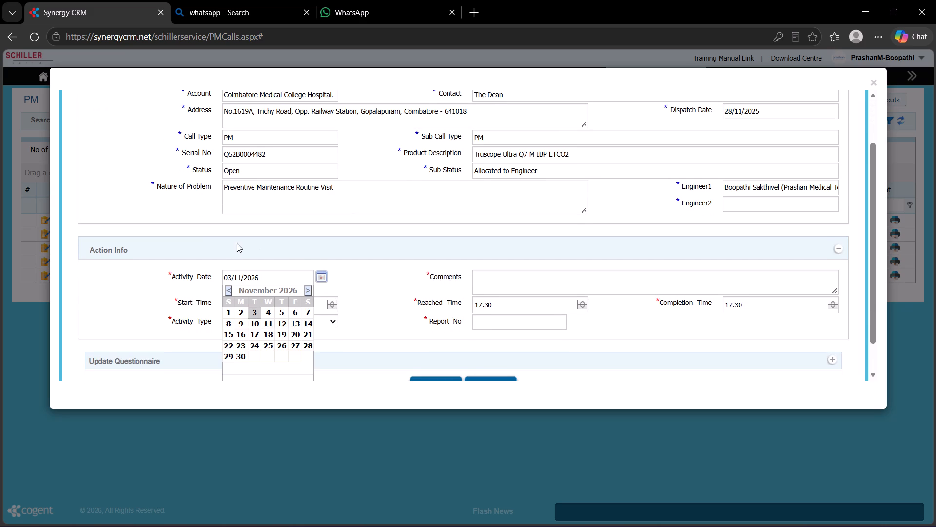
pyautogui.tripleClick(231, 290)
pyautogui.tripleClick(231, 290)
pyautogui.tripleClick(231, 290)
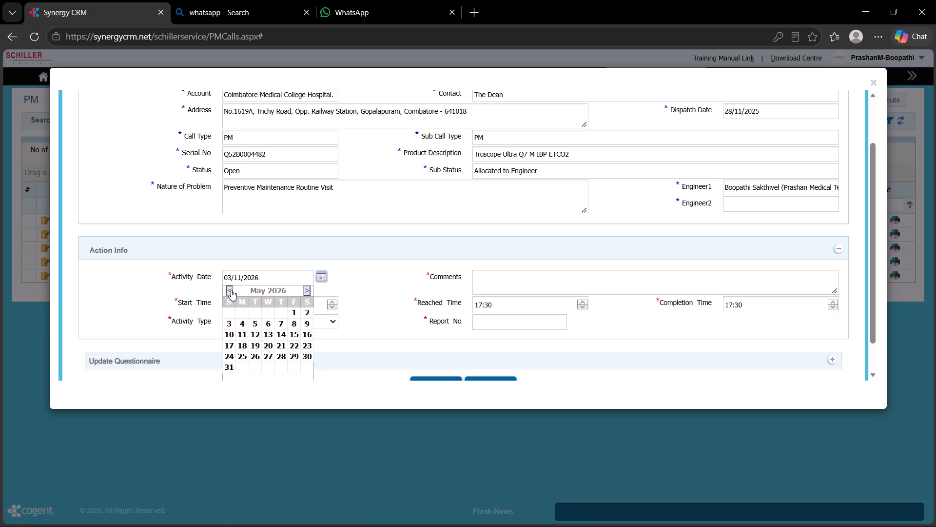
# Fill the closure for serial number Q52B0004482 with activity date 02/11/2025, activity type PM, comments PM COMPLETED and report number D-41083.
pyautogui.click(231, 290)
pyautogui.doubleClick(231, 290)
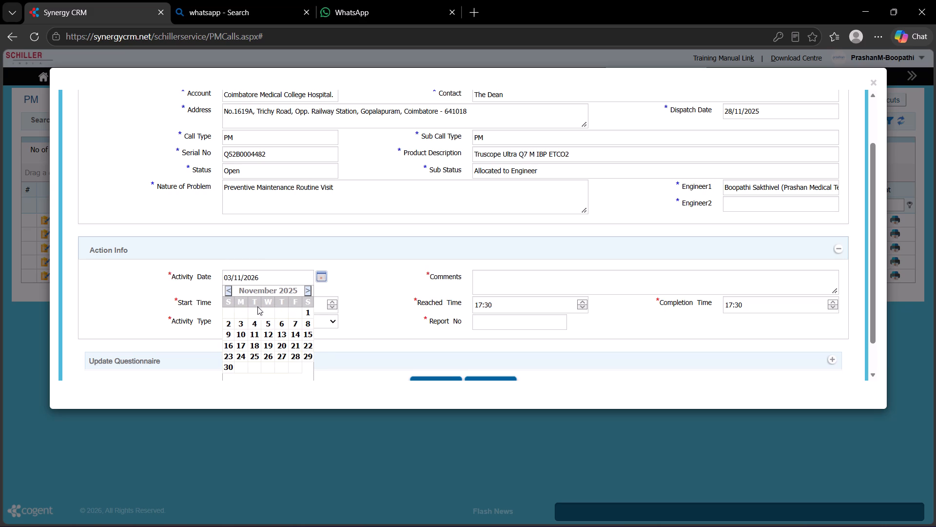
pyautogui.click(226, 323)
pyautogui.click(242, 316)
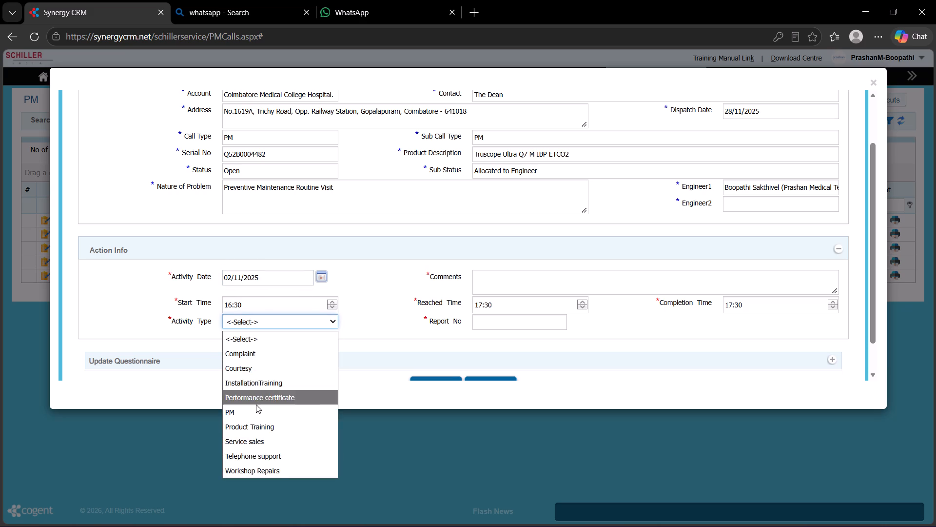
pyautogui.click(256, 405)
pyautogui.click(588, 281)
pyautogui.write('PK')
pyautogui.press('BackSpace')
pyautogui.write('M COMPLETED')
pyautogui.click(560, 321)
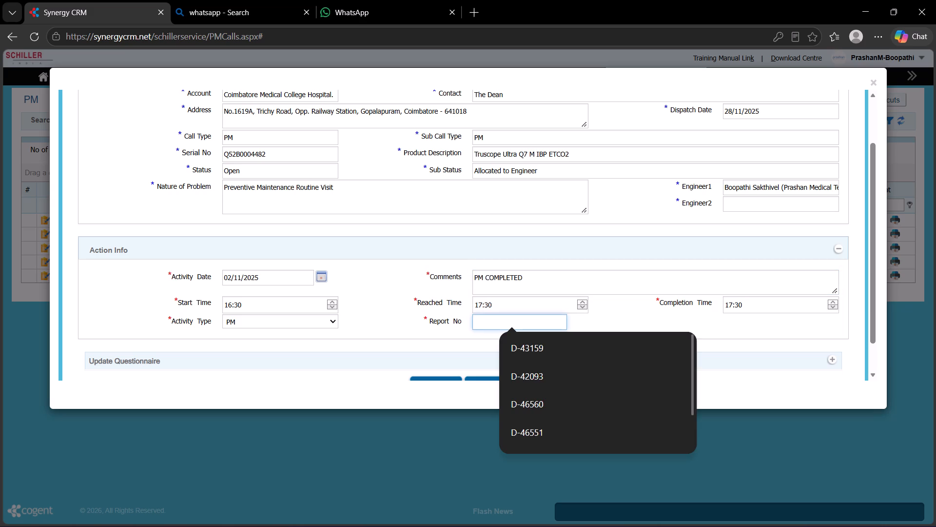
pyautogui.hotkey('ctrl', 'v')
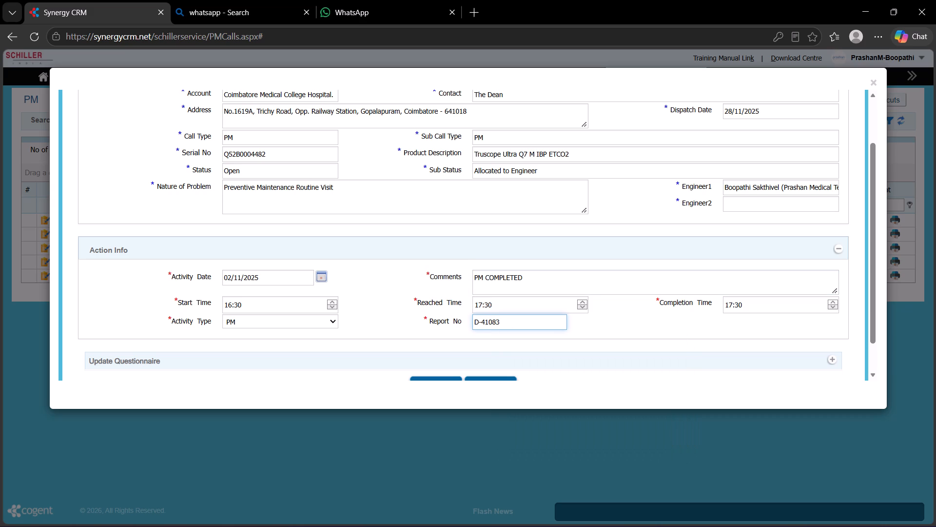
# Answer questionnaire items 1 to 5 for serial number Q52B0004482: mains voltage 230V, grounding 0, UPS NA, accessories GOOD, environment GOOD.
pyautogui.scroll(-2, 446, 263)
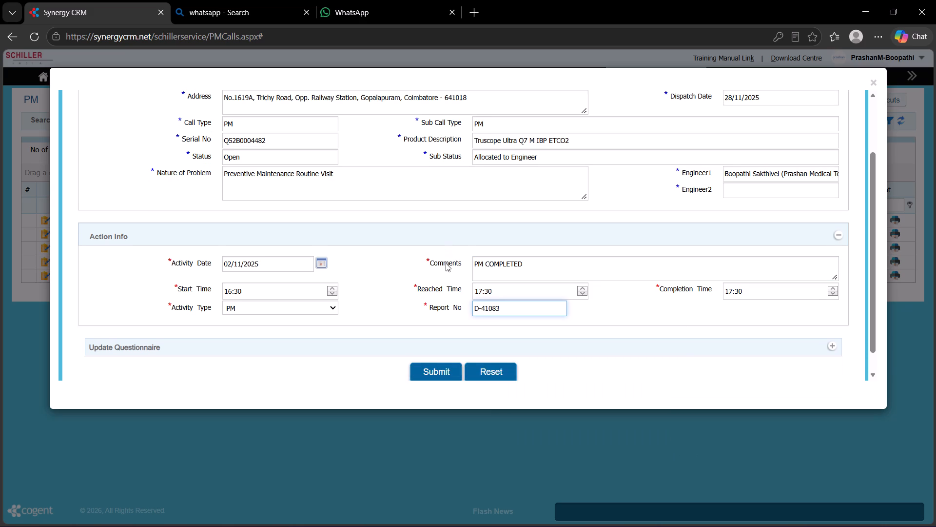
pyautogui.scroll(-1, 446, 263)
pyautogui.click(832, 321)
pyautogui.scroll(-3, 692, 269)
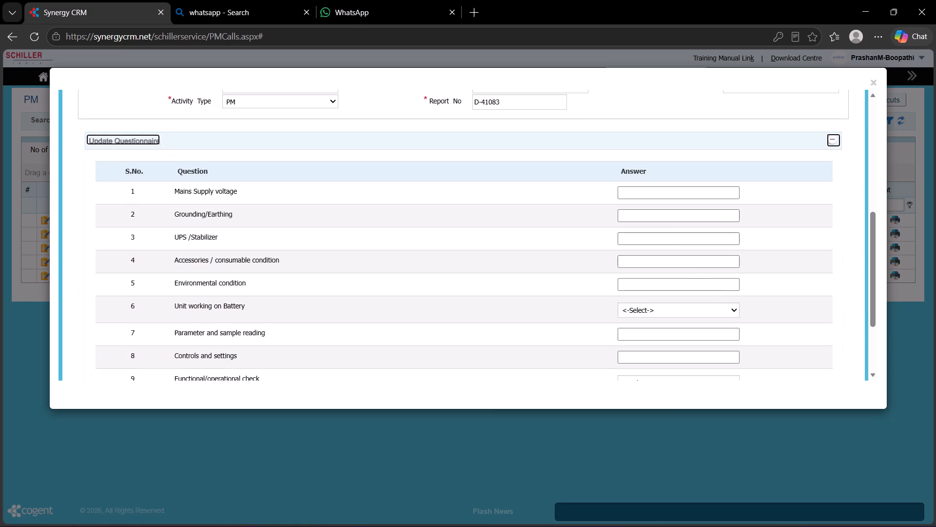
pyautogui.click(674, 197)
pyautogui.click(665, 274)
pyautogui.click(650, 216)
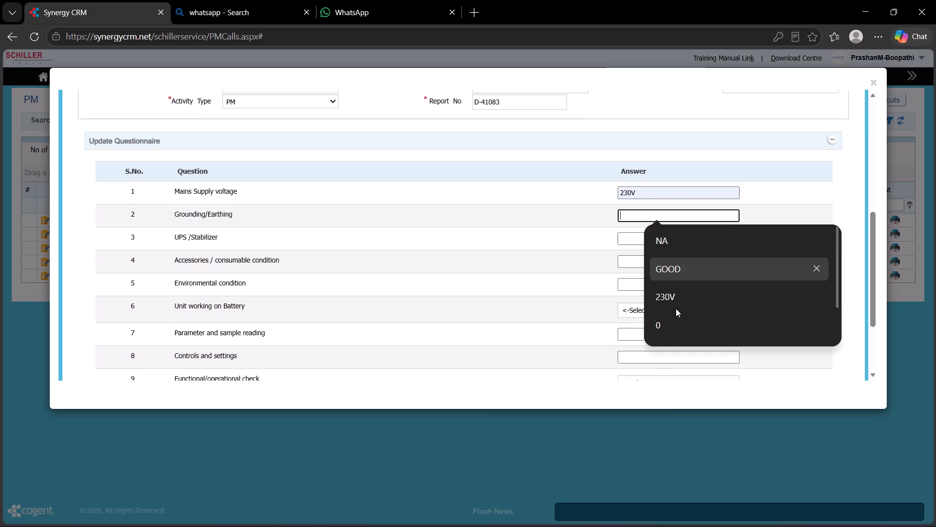
pyautogui.click(673, 328)
pyautogui.click(662, 237)
pyautogui.click(668, 265)
pyautogui.click(660, 261)
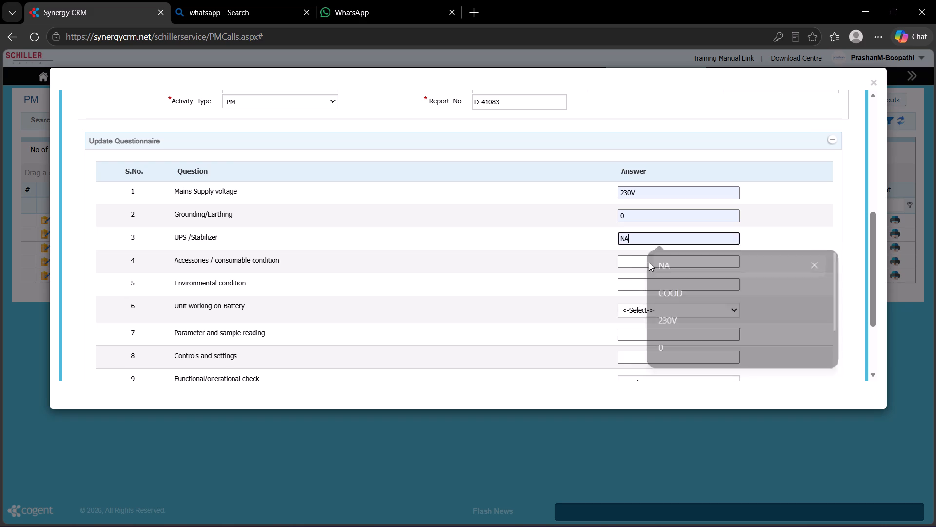
pyautogui.click(648, 263)
pyautogui.click(681, 319)
pyautogui.click(676, 317)
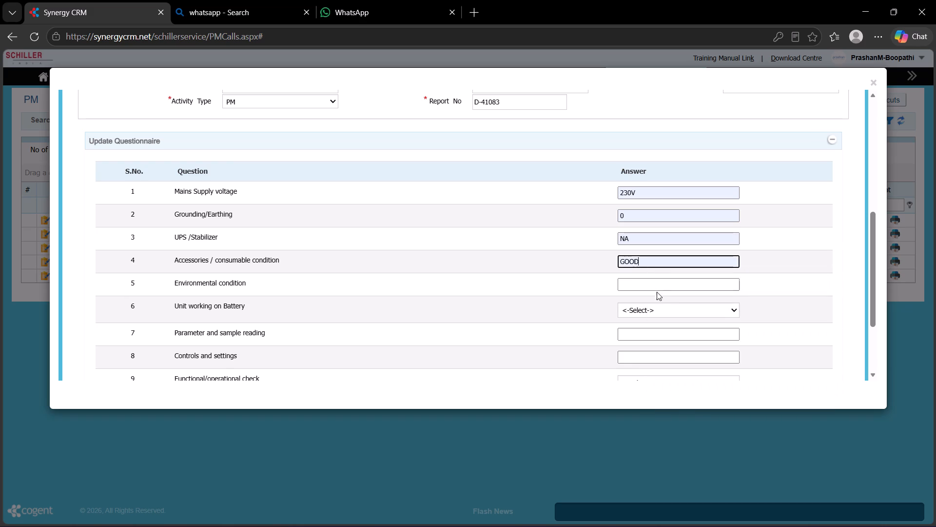
pyautogui.click(657, 287)
pyautogui.click(673, 337)
pyautogui.click(668, 345)
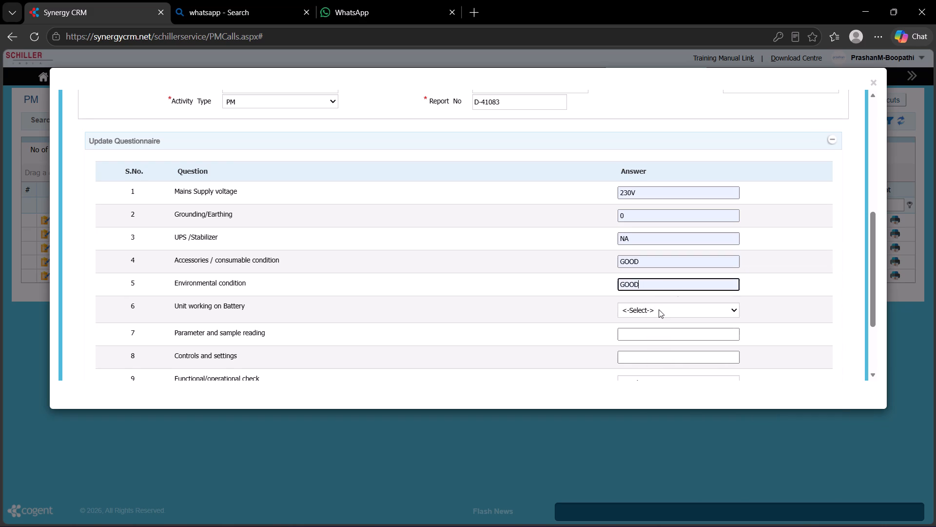
# Answer items 6 to 10 with battery Yes, parameter reading NA, controls YES, functional check OK, remarks CALL COMPLETED, and submit the closure.
pyautogui.click(659, 309)
pyautogui.click(656, 337)
pyautogui.scroll(-3, 655, 305)
pyautogui.click(660, 233)
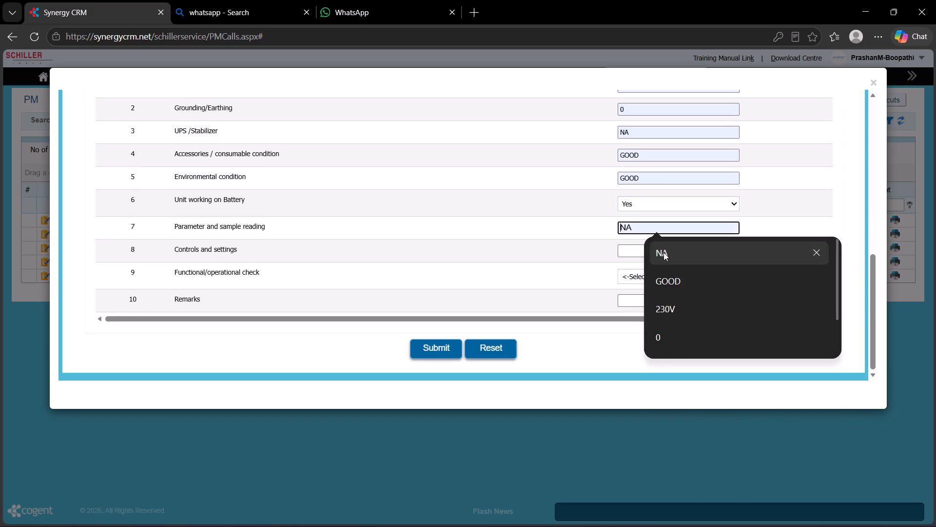
pyautogui.click(663, 252)
pyautogui.click(663, 253)
pyautogui.click(651, 248)
pyautogui.scroll(-3, 672, 315)
pyautogui.click(668, 341)
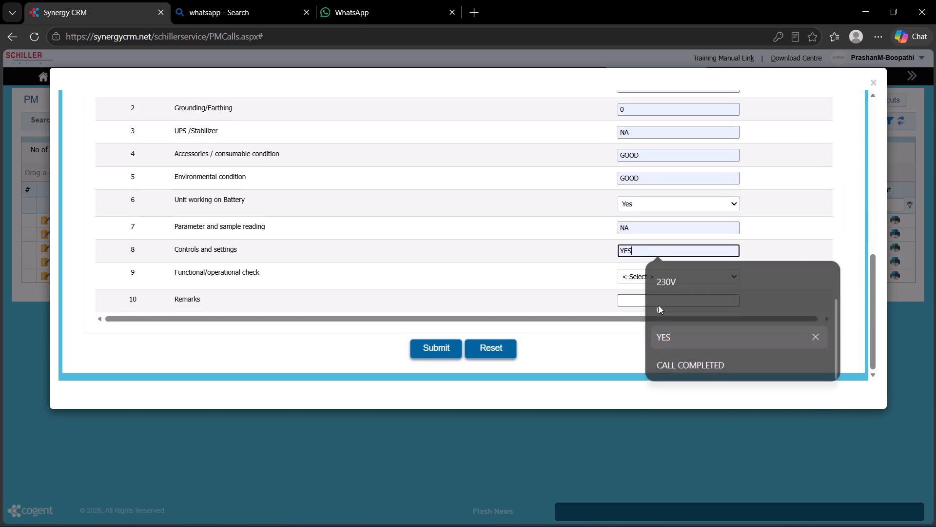
pyautogui.click(648, 271)
pyautogui.click(636, 304)
pyautogui.click(638, 302)
pyautogui.scroll(-4, 645, 327)
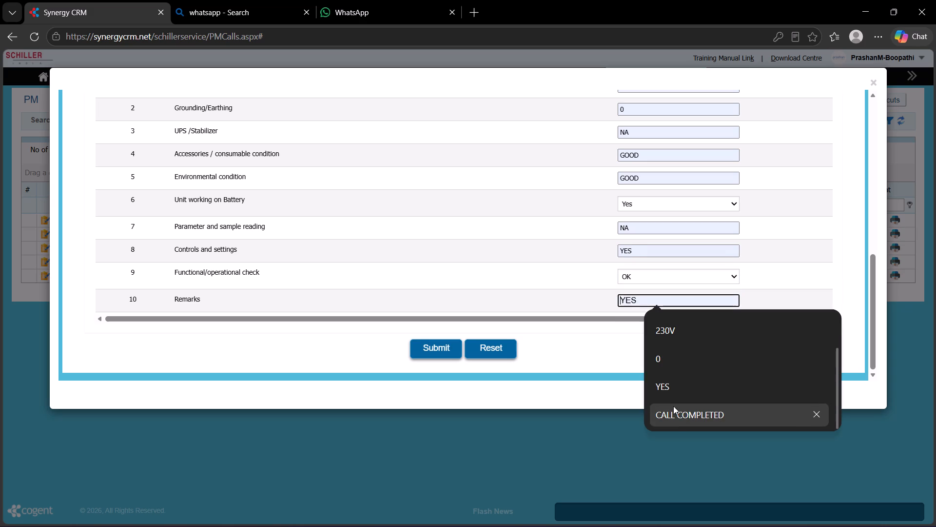
pyautogui.click(673, 427)
pyautogui.click(678, 415)
pyautogui.click(442, 352)
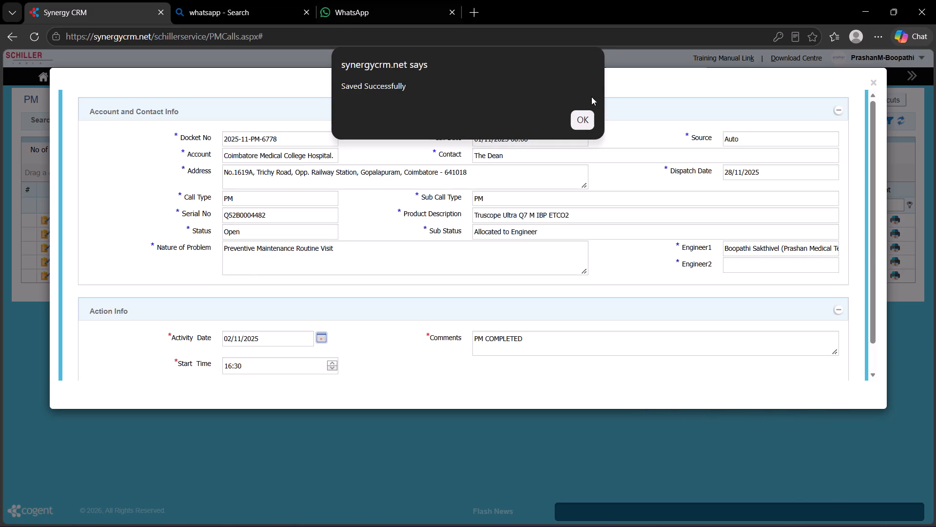
pyautogui.click(582, 118)
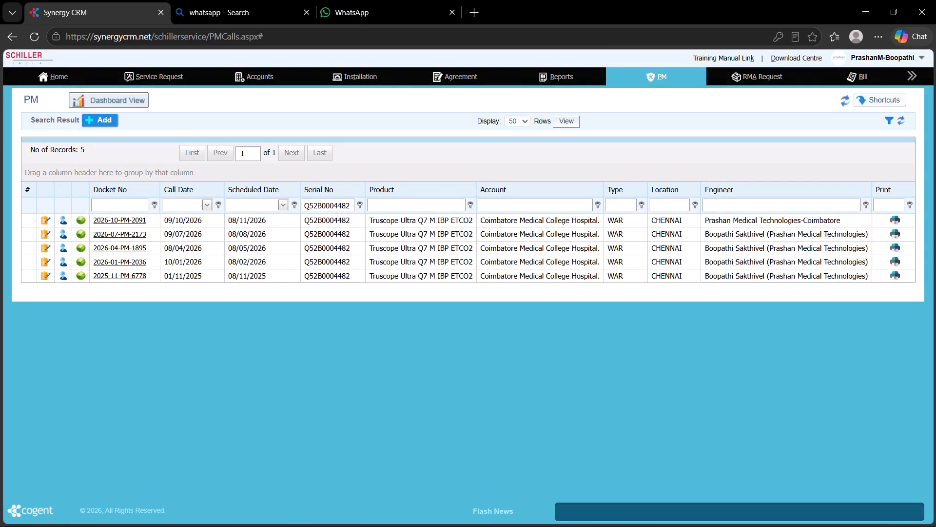
# Change the serial number filter of the PM list to Q52B0004489.
pyautogui.click(345, 207)
pyautogui.press('Right')
pyautogui.press('BackSpace')
pyautogui.press('9')
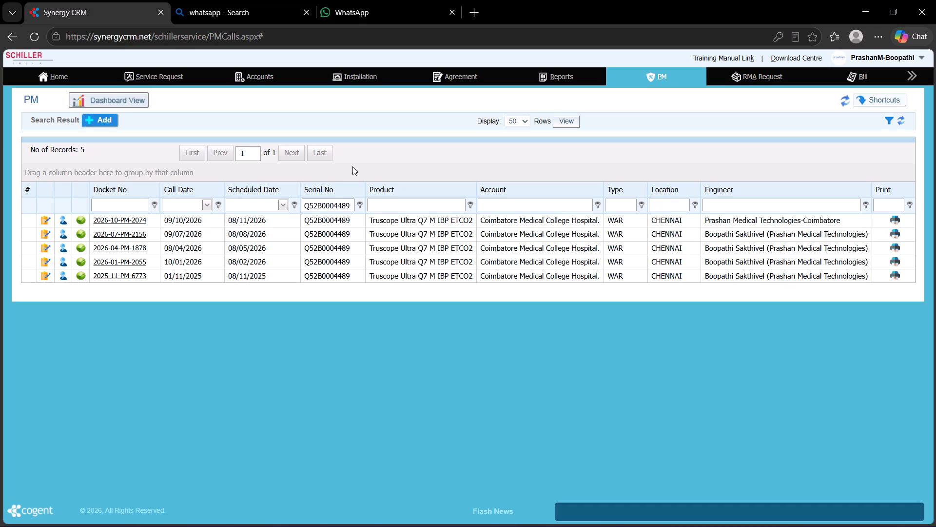
pyautogui.click(106, 278)
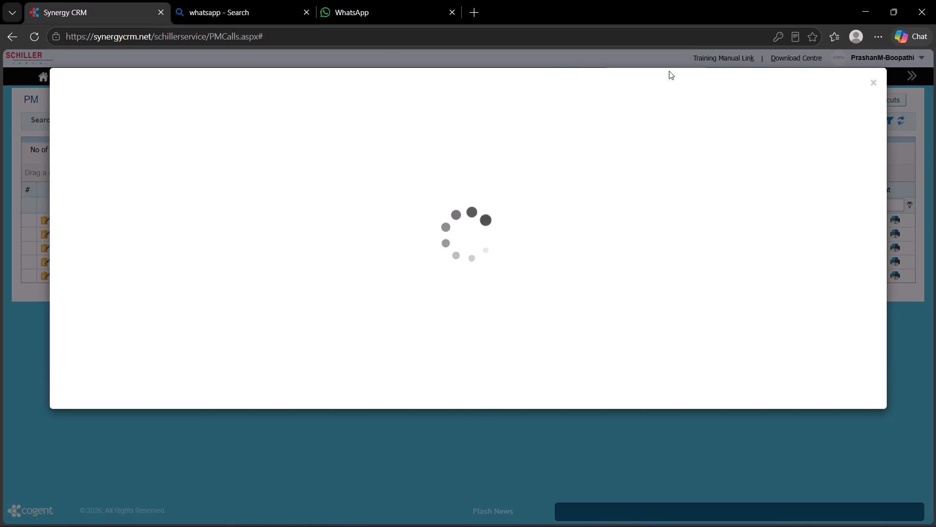
pyautogui.scroll(-2, 461, 166)
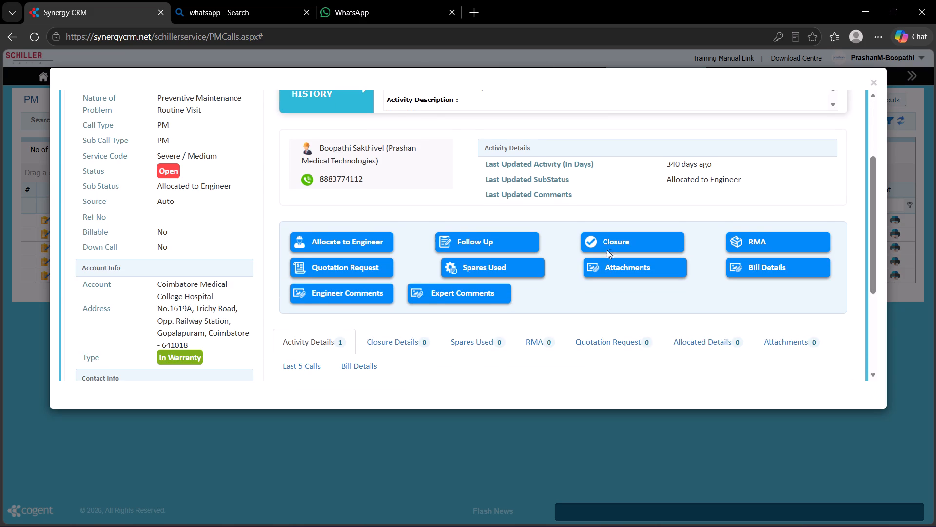
pyautogui.click(606, 260)
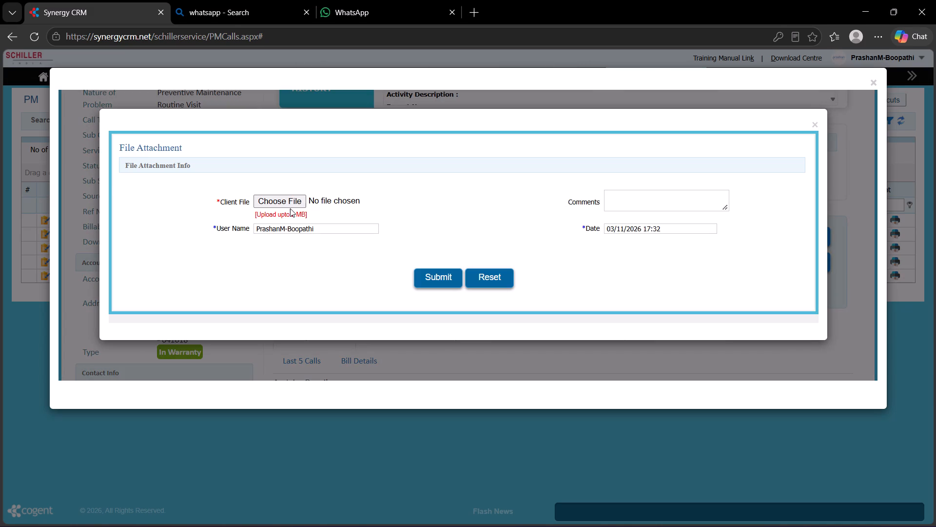
pyautogui.click(290, 205)
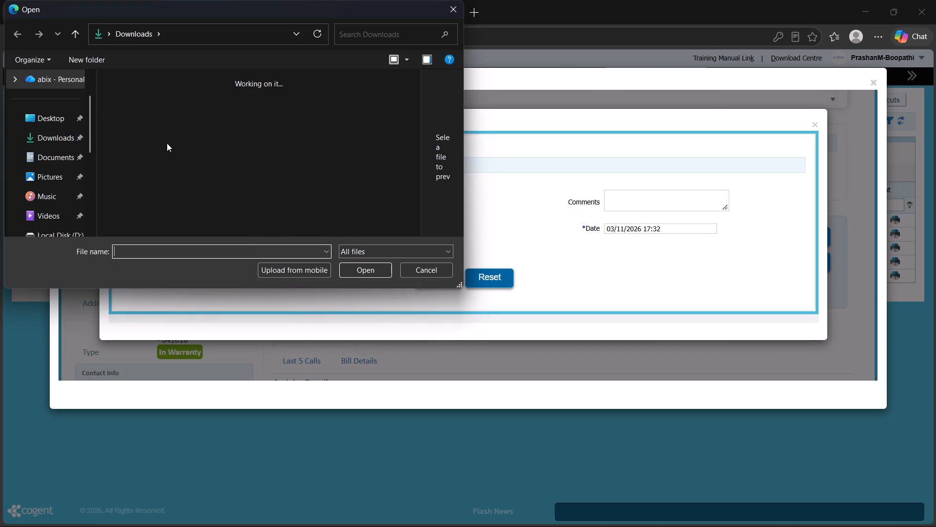
pyautogui.click(120, 133)
pyautogui.click(370, 272)
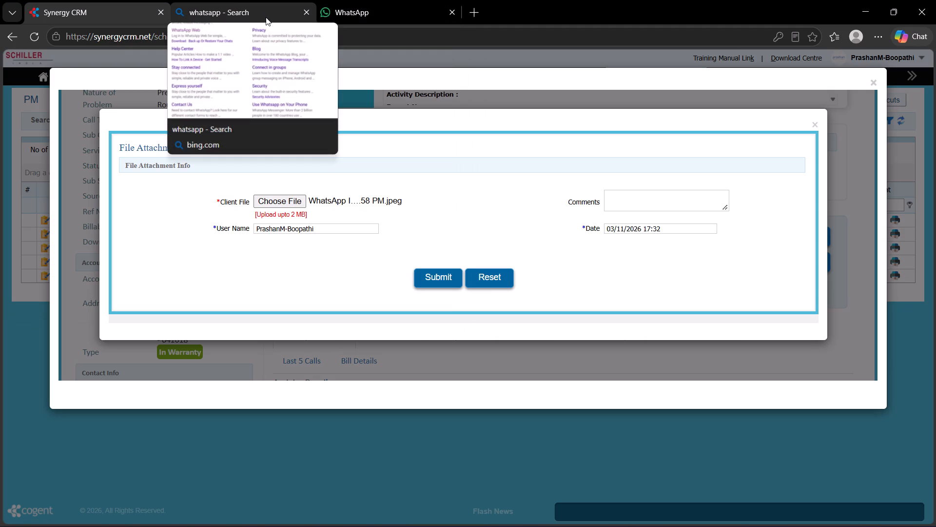
pyautogui.click(436, 274)
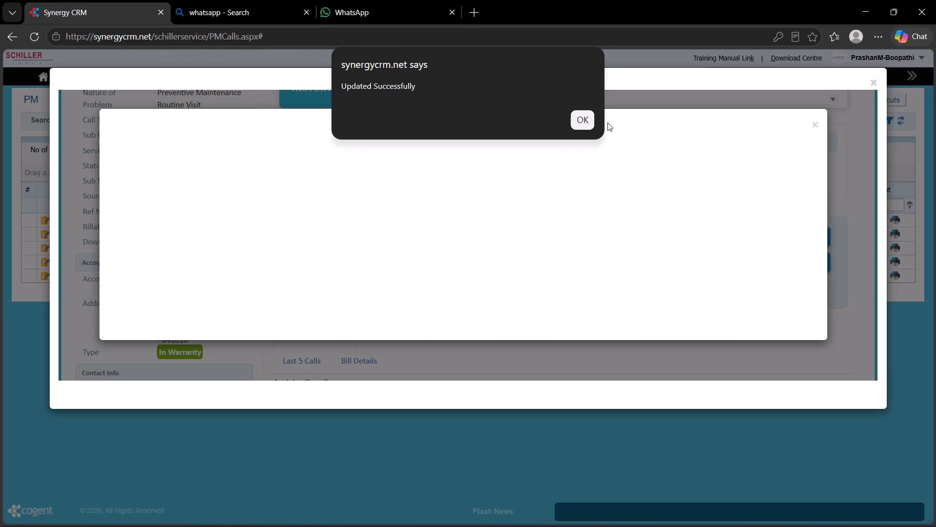
pyautogui.click(581, 121)
# Fill the closure for serial number Q52B0004489 with activity date 02/11/2025, activity type PM and comments PM COMPLETED.
pyautogui.click(616, 233)
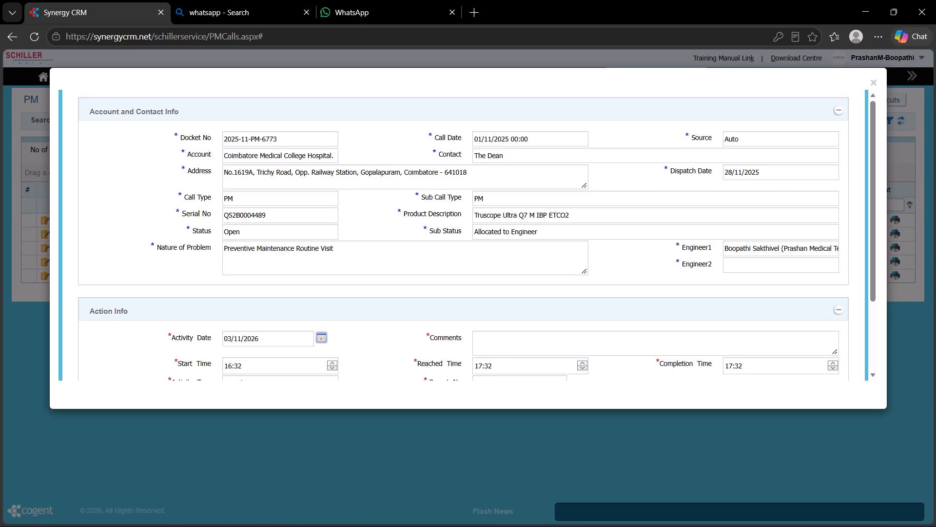
pyautogui.scroll(-3, 276, 275)
pyautogui.click(323, 242)
pyautogui.tripleClick(230, 250)
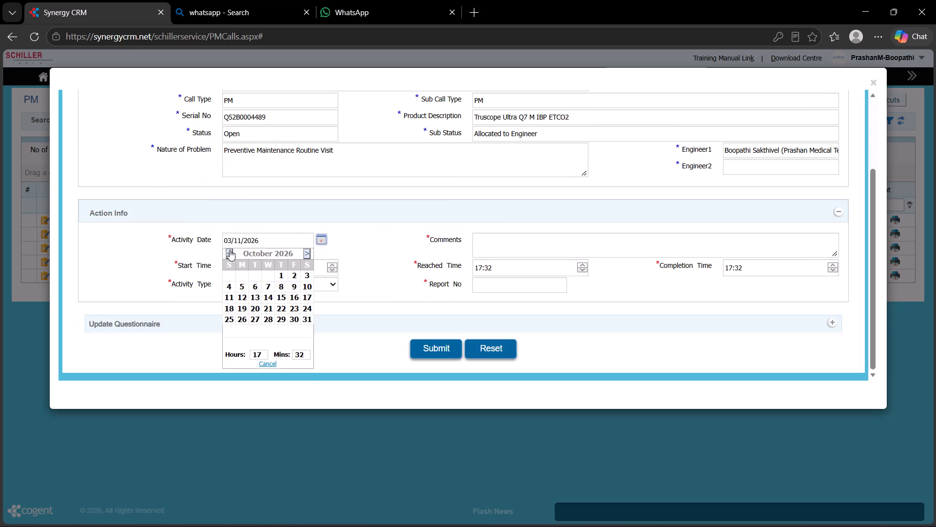
pyautogui.tripleClick(230, 250)
pyautogui.tripleClick(230, 250)
pyautogui.tripleClick(230, 250)
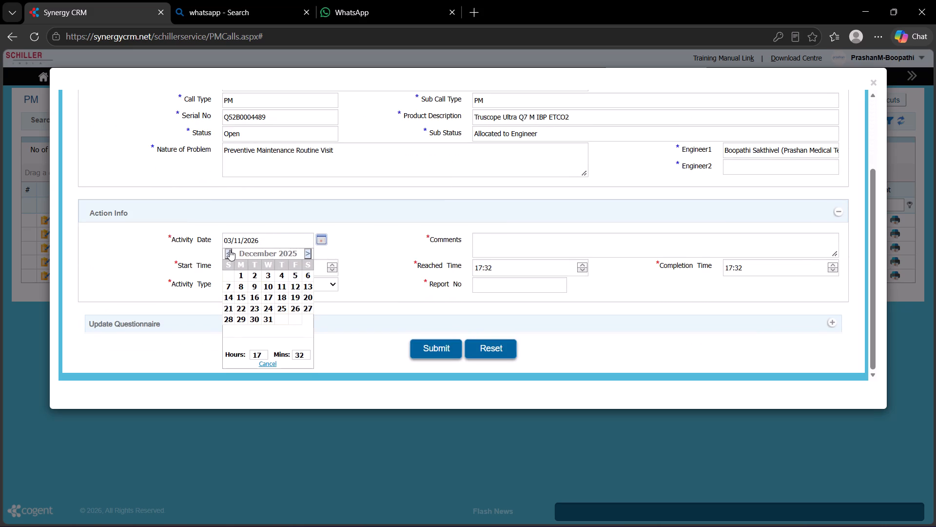
pyautogui.click(232, 282)
pyautogui.click(247, 284)
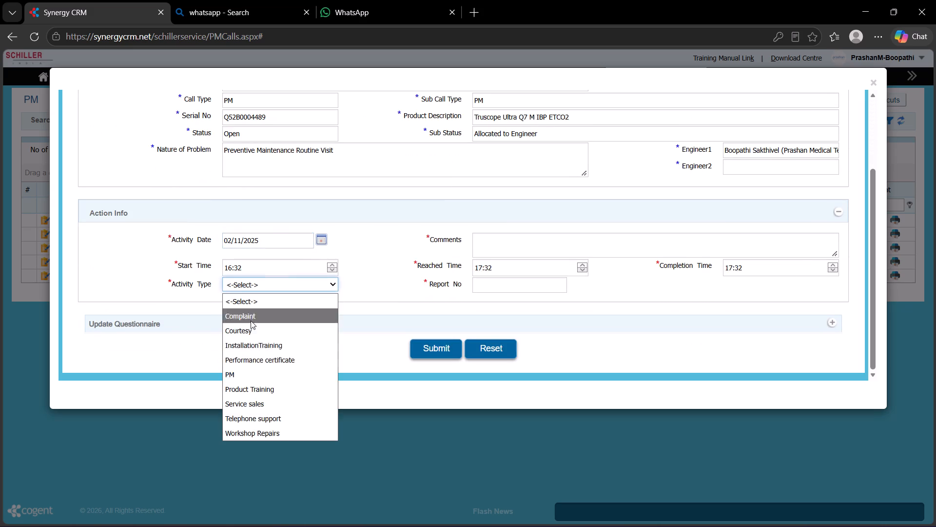
pyautogui.click(241, 373)
pyautogui.click(518, 242)
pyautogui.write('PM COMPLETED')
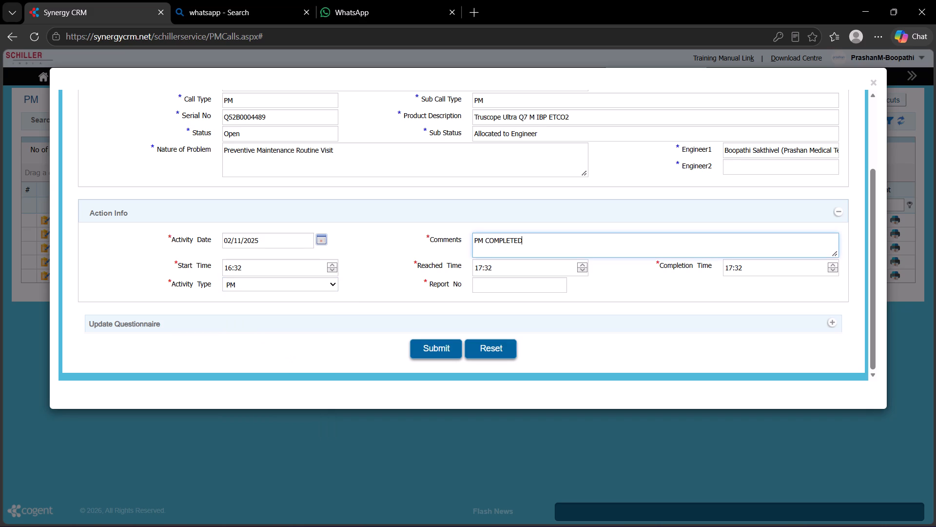
# Enter report number D-41083 in the closure for serial number Q52B0004489.
pyautogui.click(539, 287)
pyautogui.hotkey('ctrl', 'v')
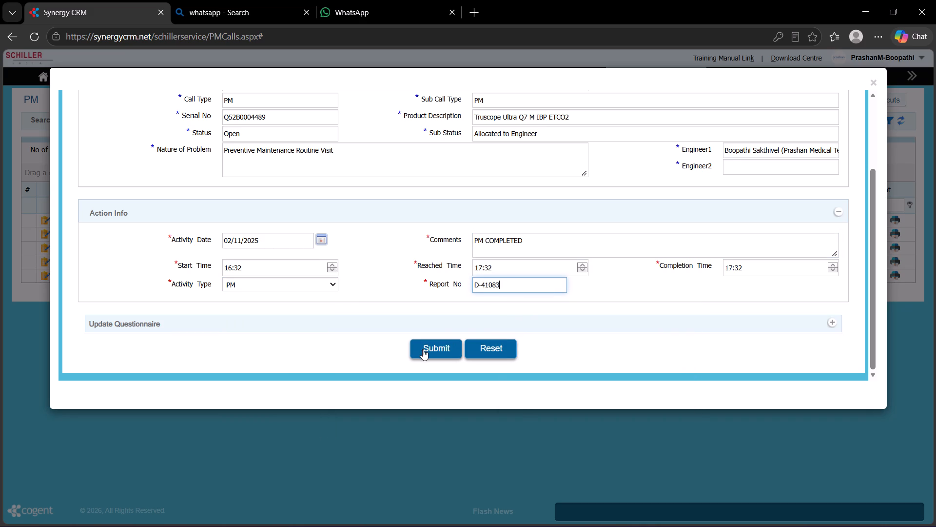
# Answer questionnaire items 1 to 5 for serial number Q52B0004489: mains voltage 230V, grounding 0, UPS NA, accessories GOOD, environment GOOD.
pyautogui.click(831, 323)
pyautogui.scroll(-3, 593, 244)
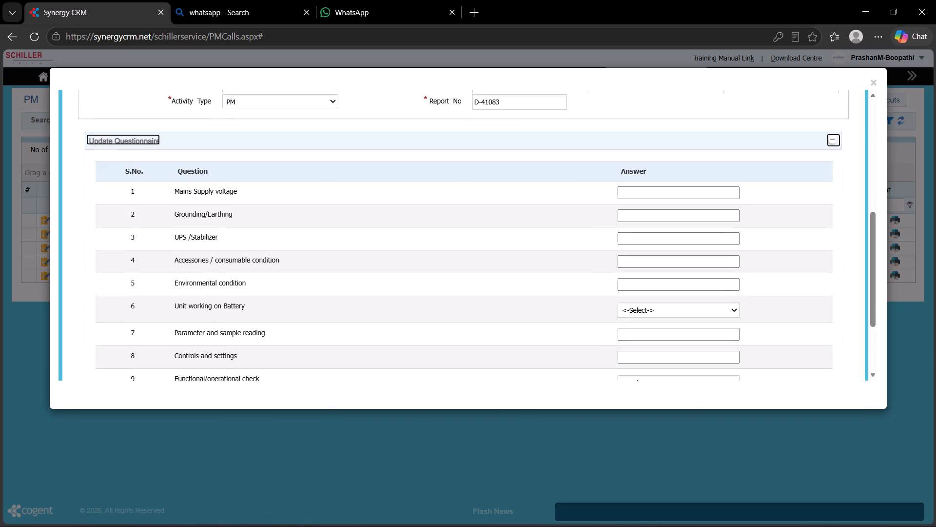
pyautogui.click(660, 187)
pyautogui.click(665, 270)
pyautogui.click(649, 215)
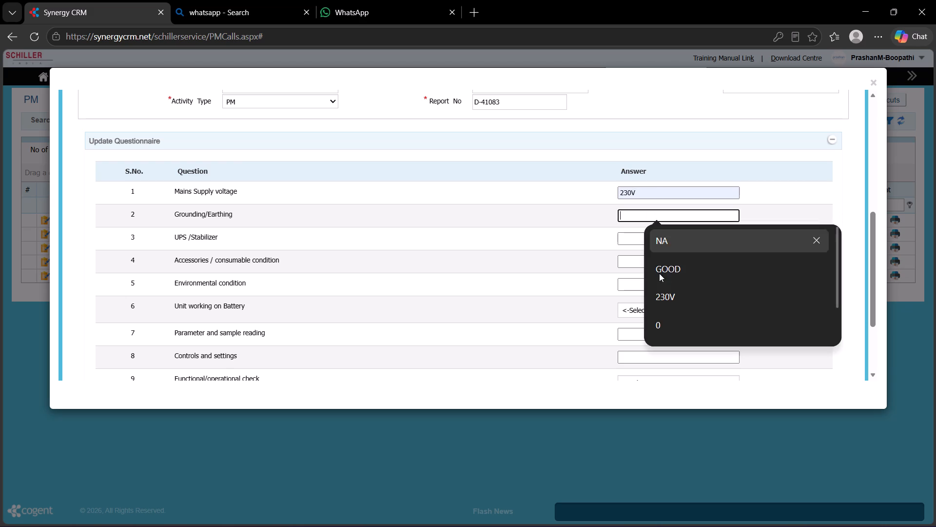
pyautogui.click(667, 327)
pyautogui.click(653, 232)
pyautogui.click(661, 259)
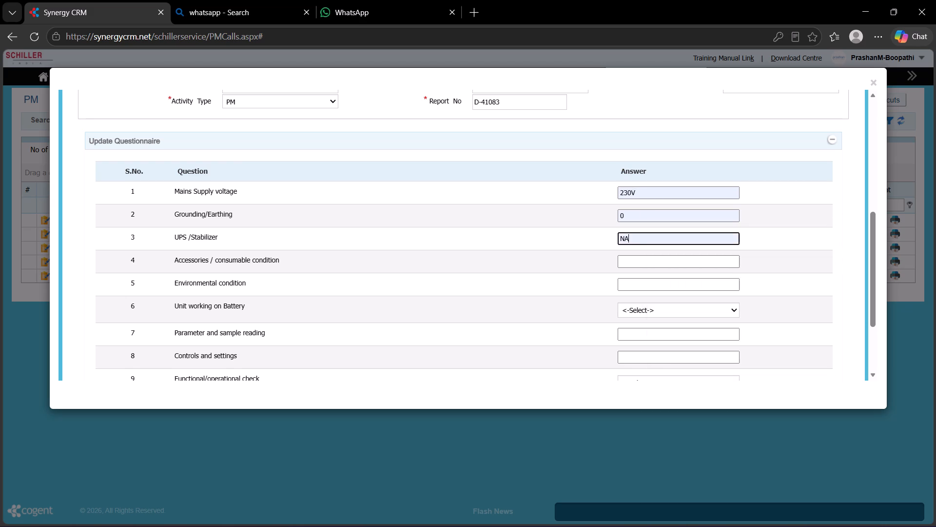
pyautogui.click(647, 261)
pyautogui.click(671, 320)
pyautogui.click(659, 310)
pyautogui.click(636, 285)
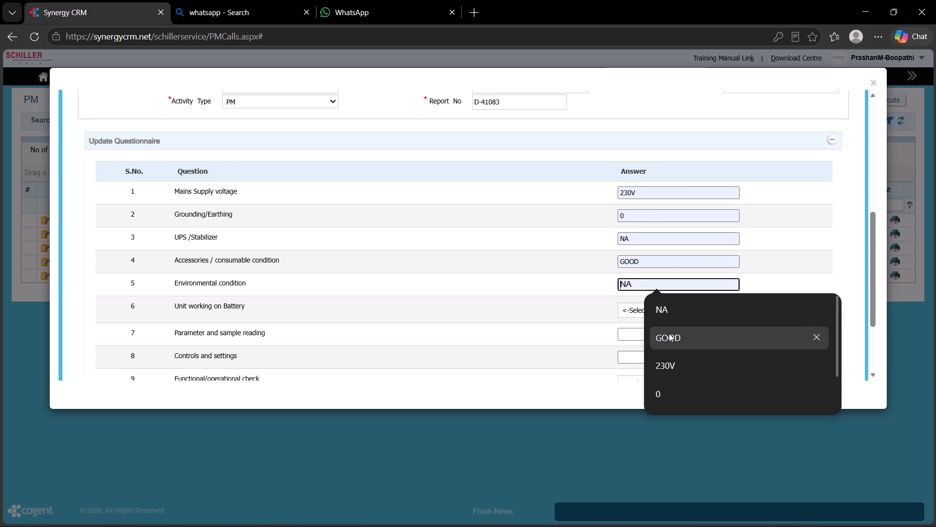
pyautogui.click(669, 344)
# Answer items 6 to 10 with battery Yes, parameter reading NA, controls YES, functional check OK, remarks CALL COMPLETED, and submit the closure.
pyautogui.scroll(-3, 636, 263)
pyautogui.click(653, 208)
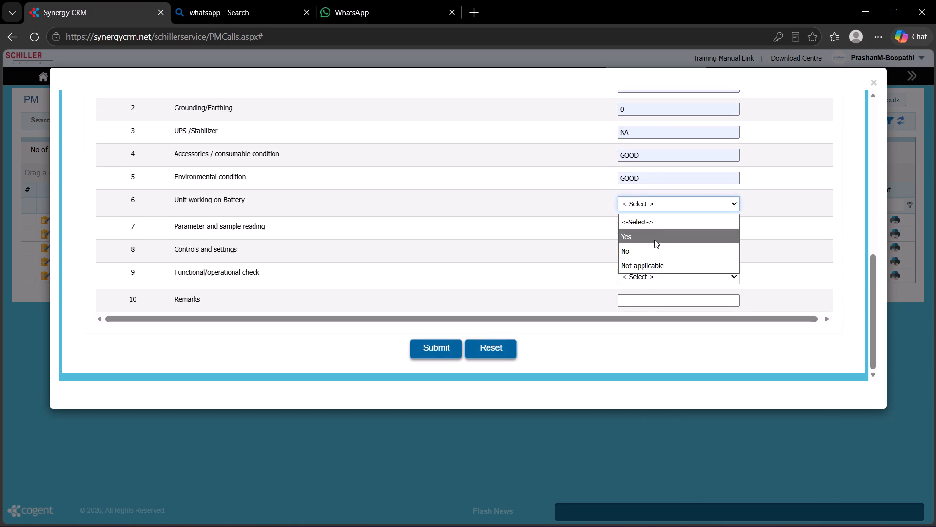
pyautogui.click(654, 240)
pyautogui.click(654, 227)
pyautogui.scroll(-1, 661, 265)
pyautogui.scroll(3, 661, 259)
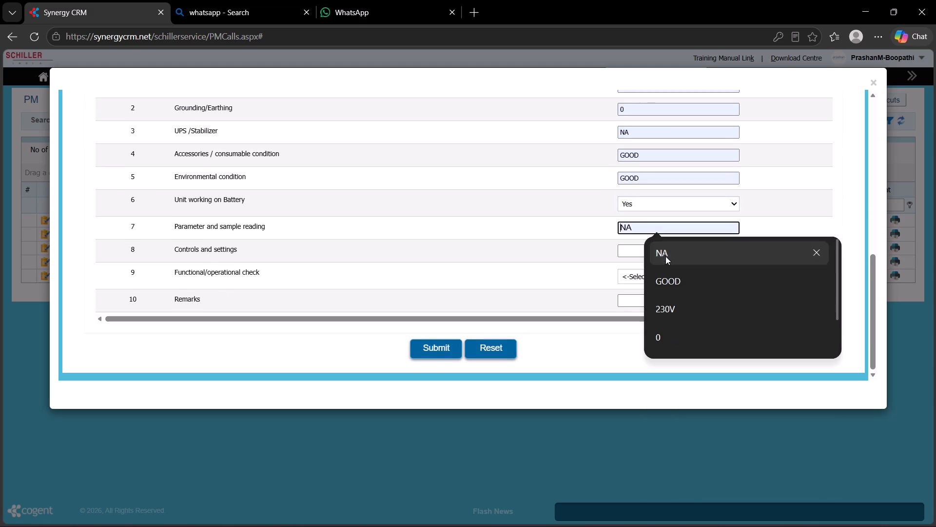
pyautogui.click(665, 256)
pyautogui.click(651, 254)
pyautogui.scroll(-3, 680, 278)
pyautogui.click(681, 342)
pyautogui.click(664, 276)
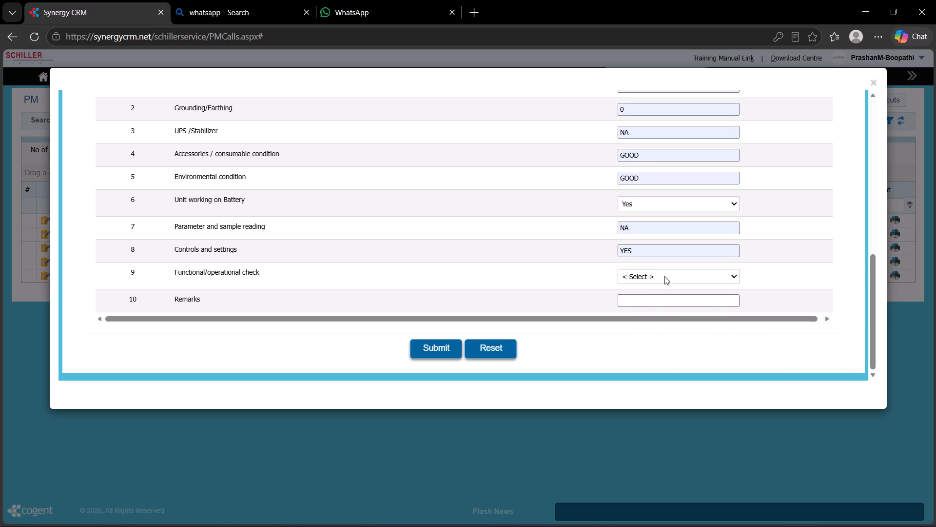
pyautogui.click(662, 310)
pyautogui.click(647, 290)
pyautogui.click(645, 299)
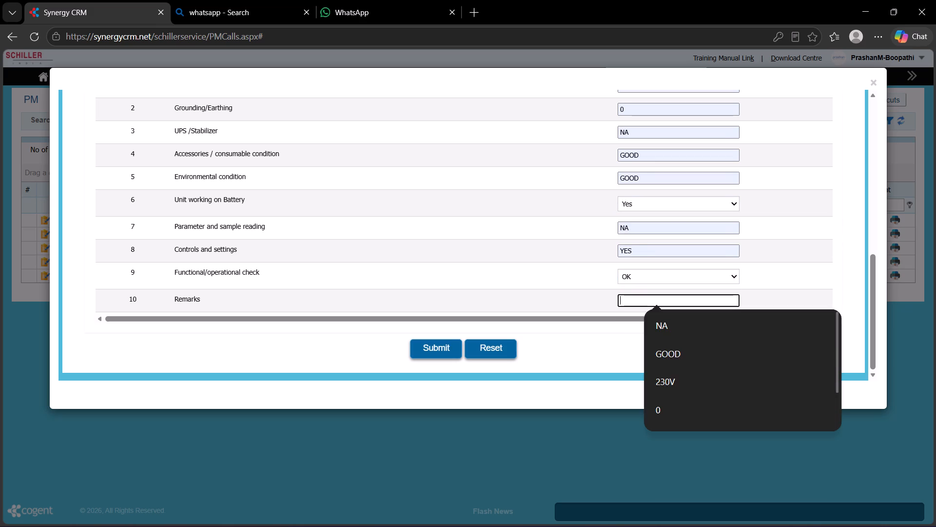
pyautogui.scroll(-2, 663, 330)
pyautogui.click(675, 422)
pyautogui.click(442, 347)
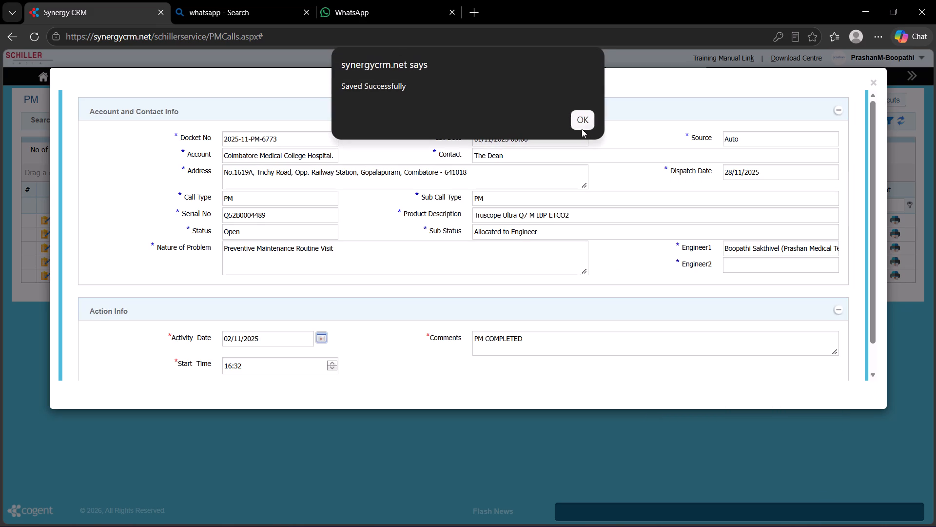
pyautogui.click(585, 121)
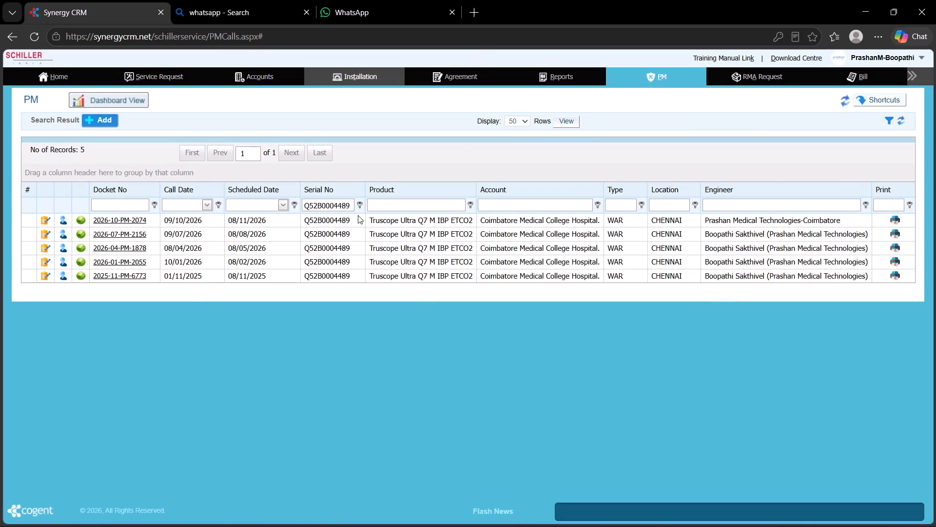
# Change the serial number filter of the PM list to Q52B0004499.
pyautogui.click(350, 207)
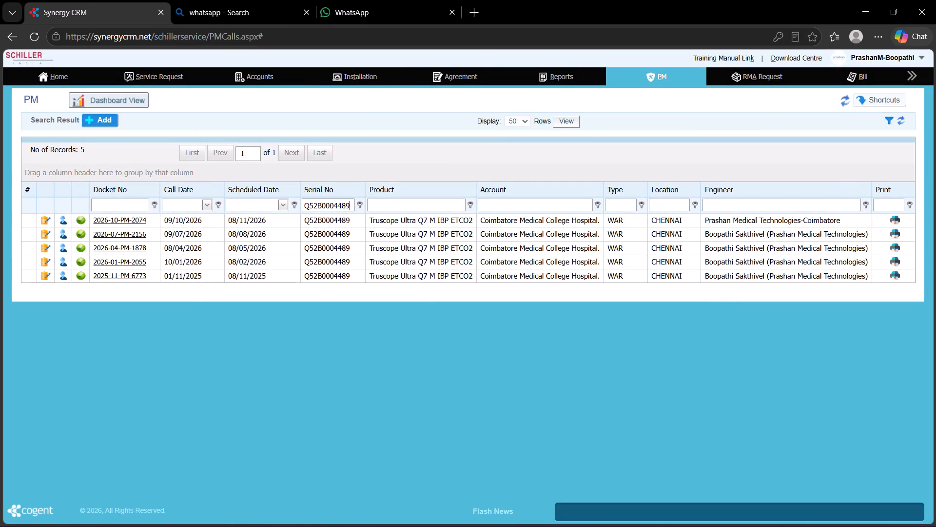
pyautogui.press('BackSpace')
pyautogui.press('BackSpace')
pyautogui.write('99')
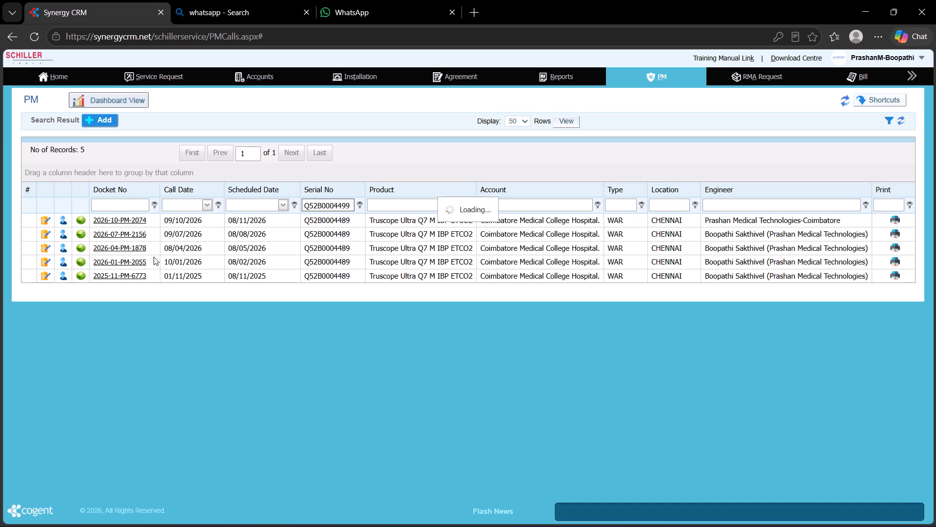
pyautogui.click(112, 259)
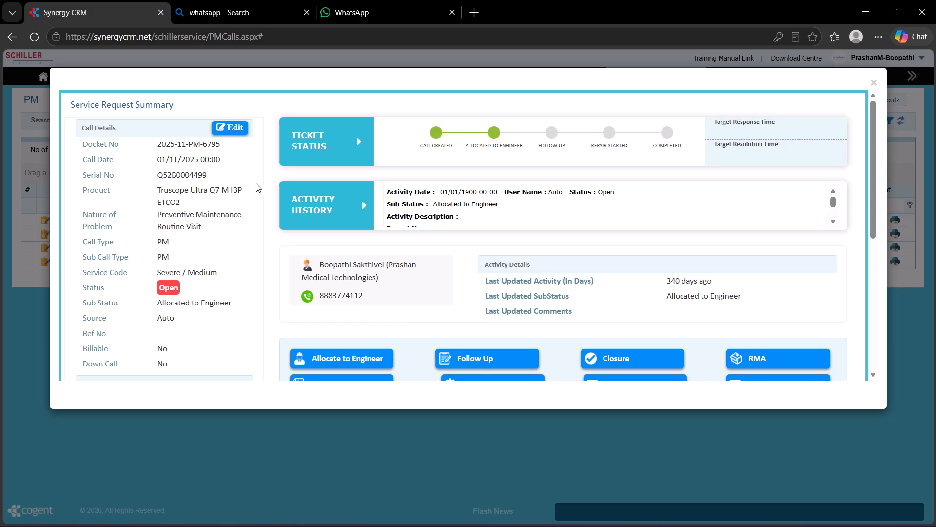
pyautogui.scroll(-3, 495, 330)
pyautogui.click(639, 205)
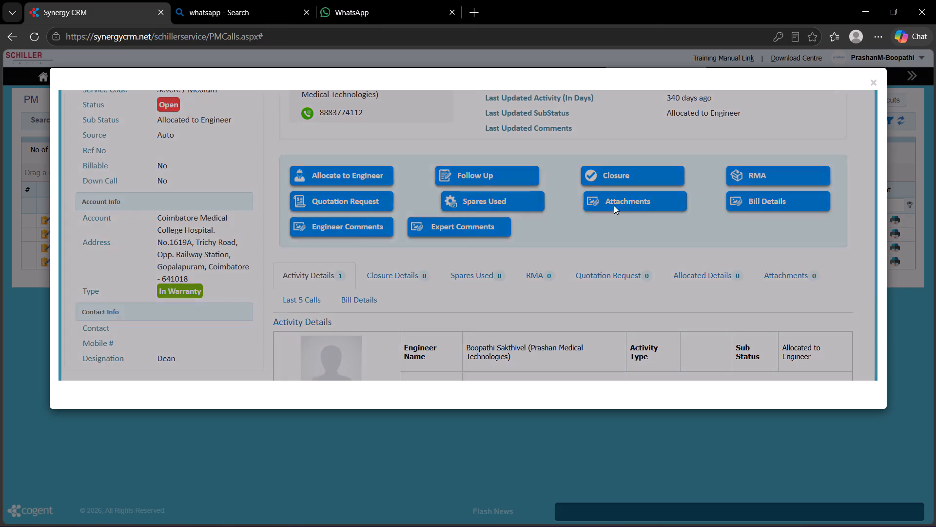
pyautogui.click(278, 200)
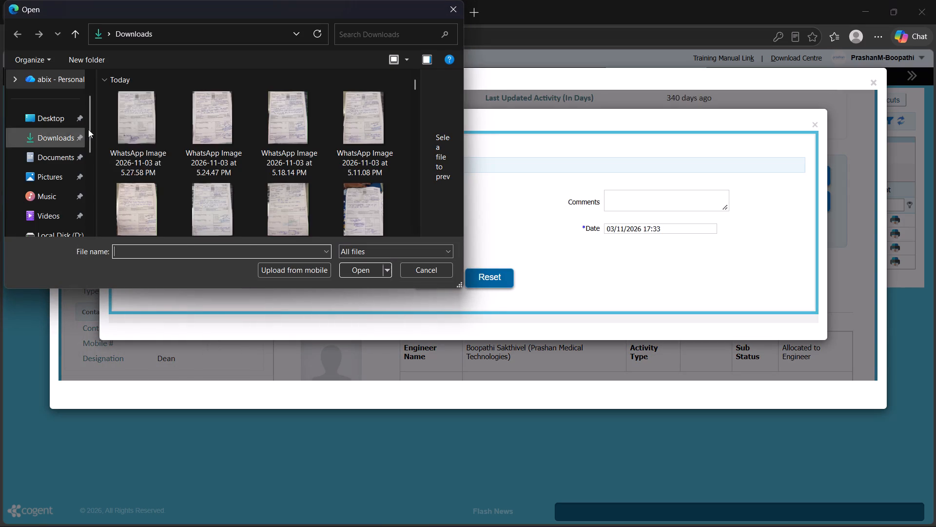
pyautogui.click(120, 126)
pyautogui.click(343, 267)
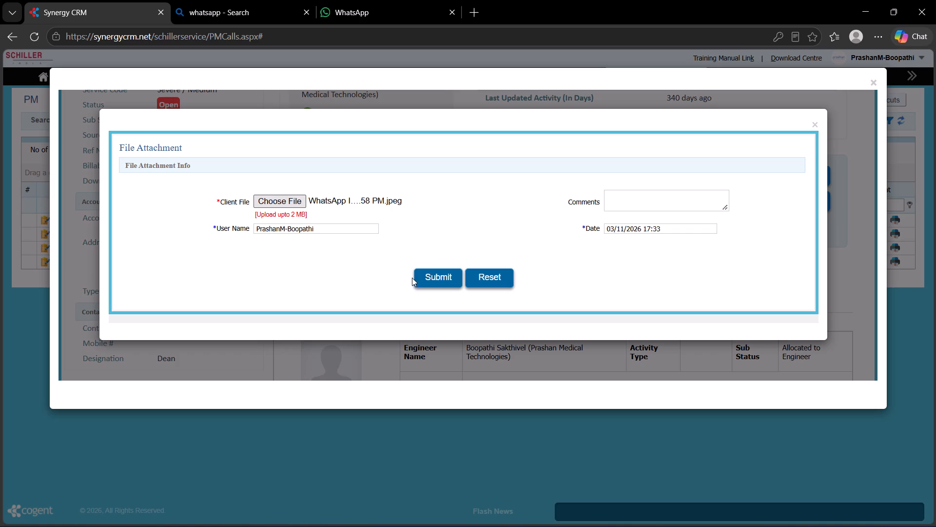
pyautogui.click(431, 274)
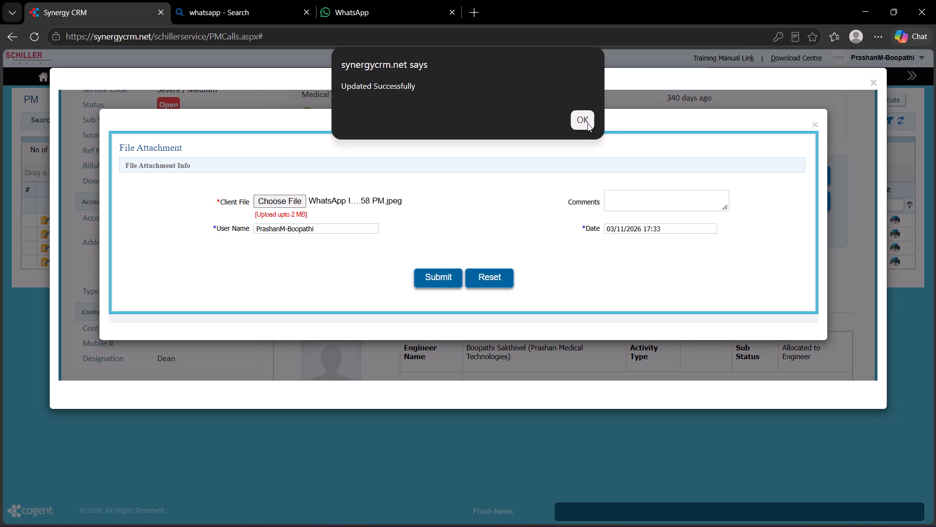
pyautogui.click(586, 123)
pyautogui.click(621, 177)
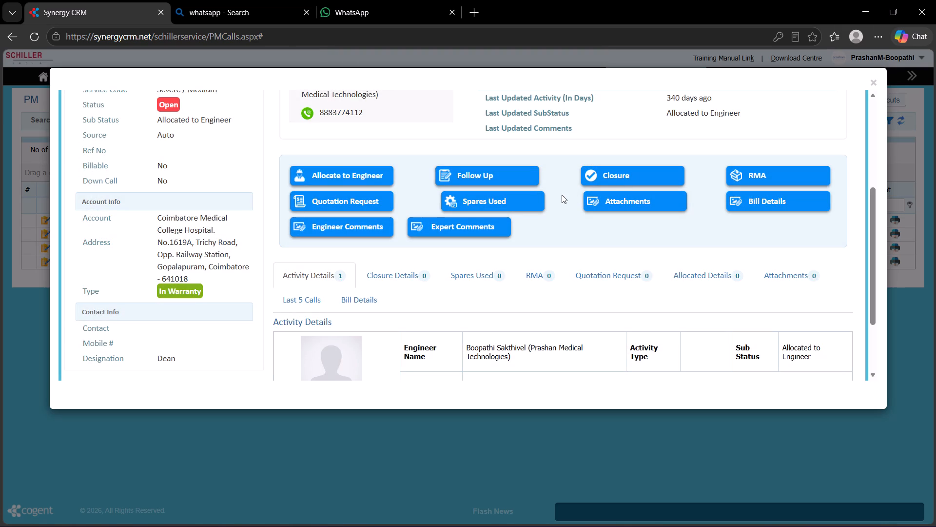
pyautogui.scroll(-2, 395, 206)
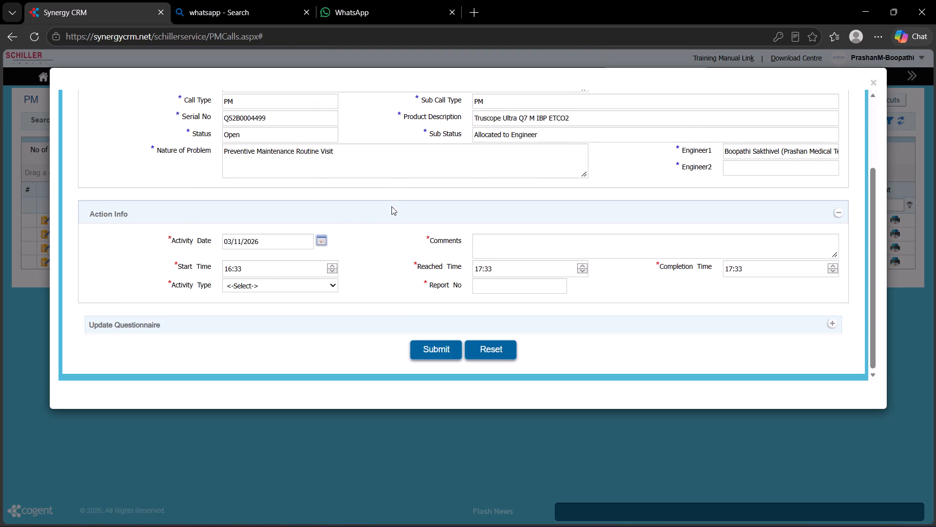
pyautogui.click(321, 235)
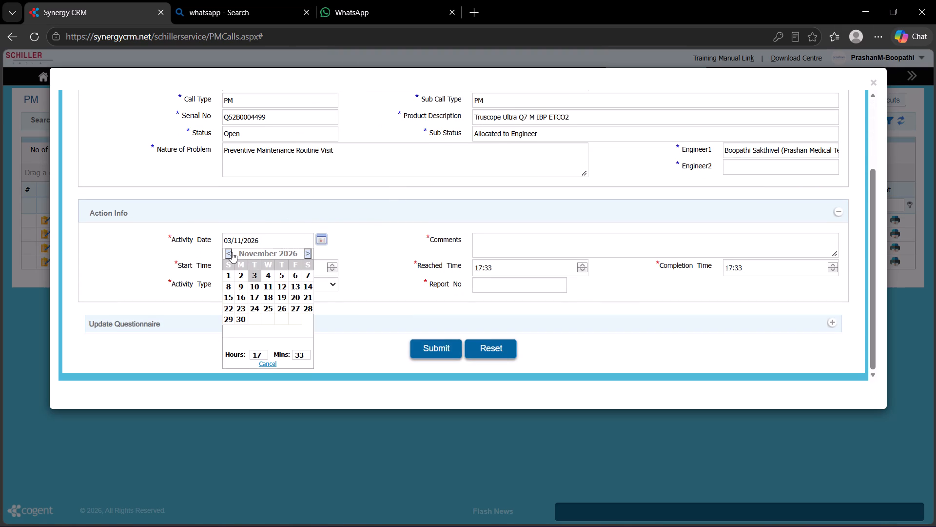
pyautogui.tripleClick(232, 252)
pyautogui.tripleClick(232, 252)
pyautogui.tripleClick(232, 252)
pyautogui.doubleClick(231, 252)
pyautogui.click(231, 252)
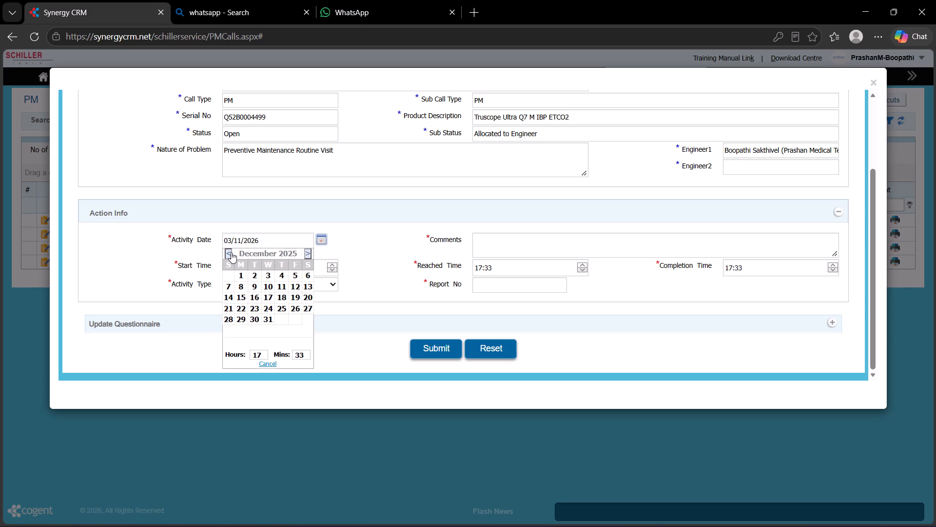
pyautogui.click(232, 285)
# Fill in the closure for serial number Q52B0004499 with activity type PM, comments PM COMPLETED and report number D-41083.
pyautogui.click(258, 287)
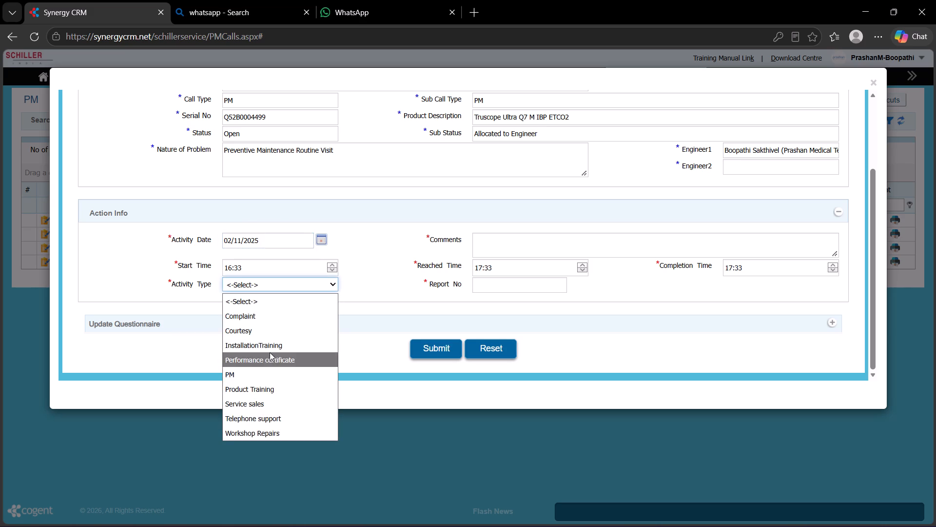
pyautogui.click(268, 365)
pyautogui.click(271, 286)
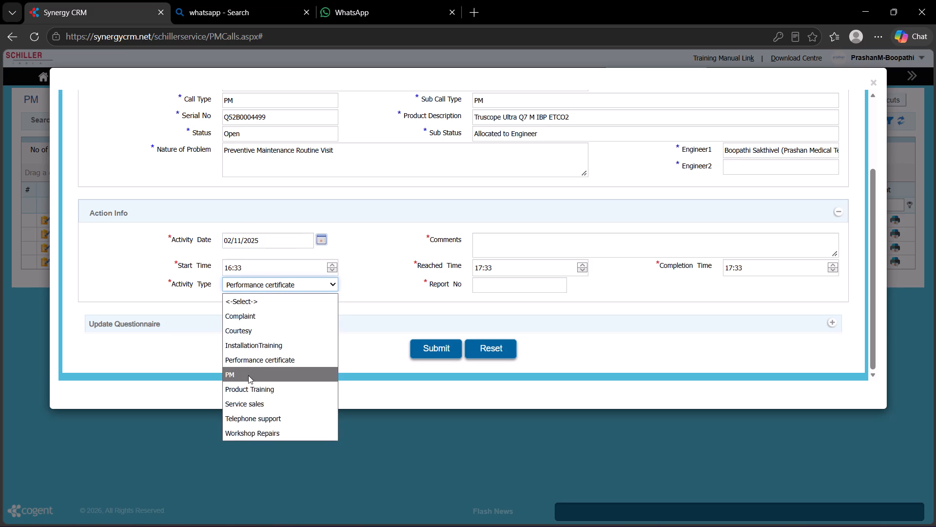
pyautogui.click(248, 376)
pyautogui.click(532, 250)
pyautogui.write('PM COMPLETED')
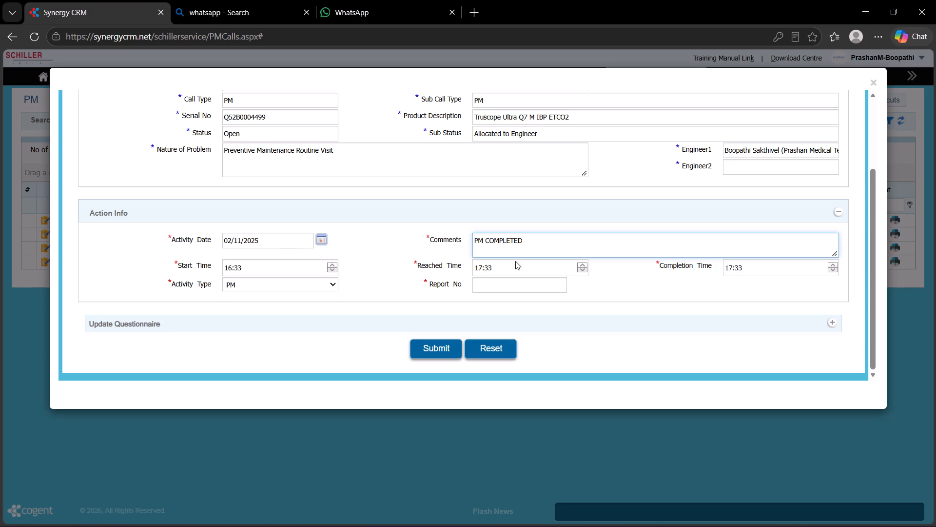
pyautogui.click(503, 288)
pyautogui.hotkey('ctrl', 'v')
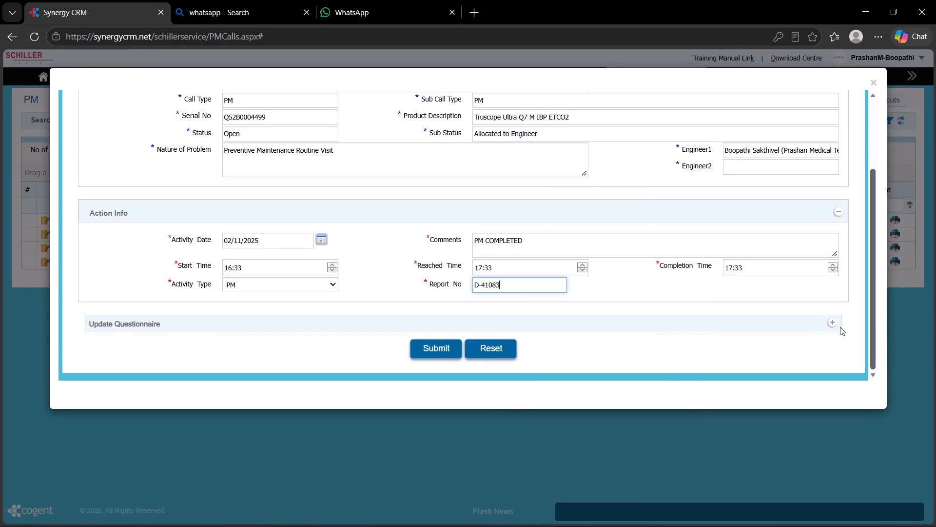
# Answer questionnaire items 1 to 5 for serial number Q52B0004499: mains voltage 230V, grounding 0, UPS NA, accessories GOOD, environment GOOD.
pyautogui.click(828, 322)
pyautogui.scroll(-3, 629, 240)
pyautogui.click(648, 198)
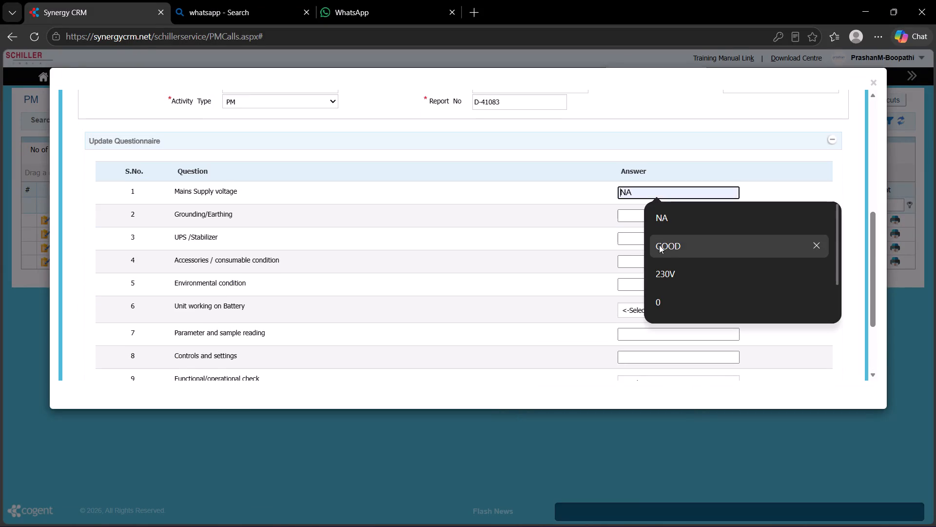
pyautogui.click(685, 281)
pyautogui.click(665, 222)
pyautogui.click(674, 324)
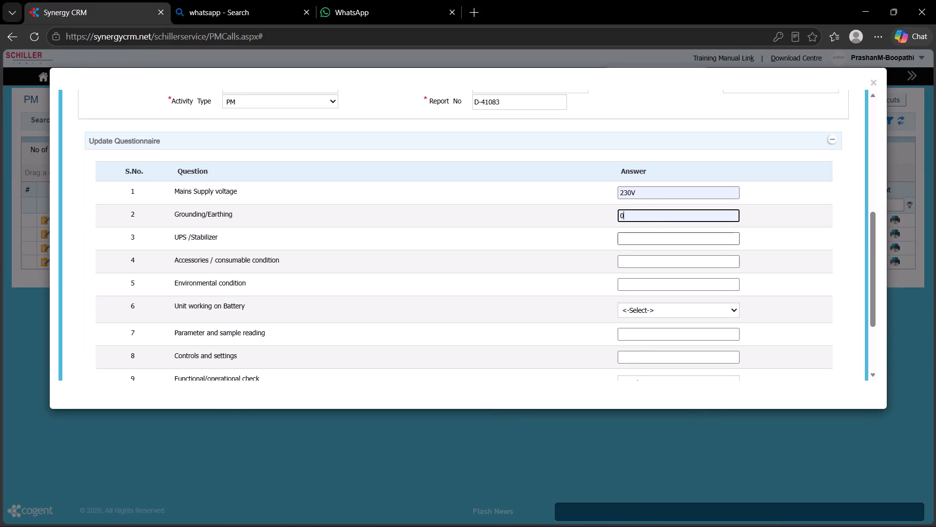
pyautogui.click(665, 240)
pyautogui.click(683, 264)
pyautogui.click(665, 262)
pyautogui.click(646, 263)
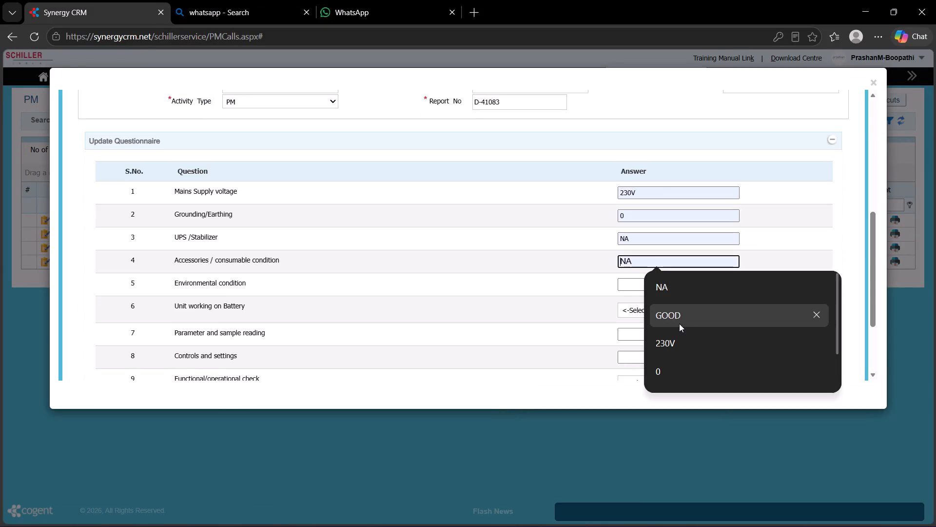
pyautogui.click(679, 324)
pyautogui.scroll(-2, 642, 259)
pyautogui.click(654, 179)
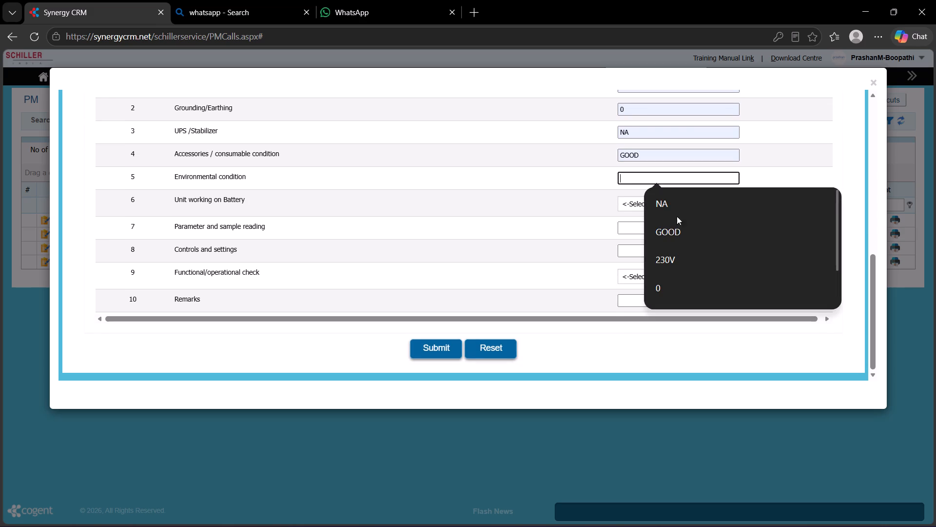
pyautogui.click(678, 229)
pyautogui.click(663, 230)
pyautogui.click(647, 204)
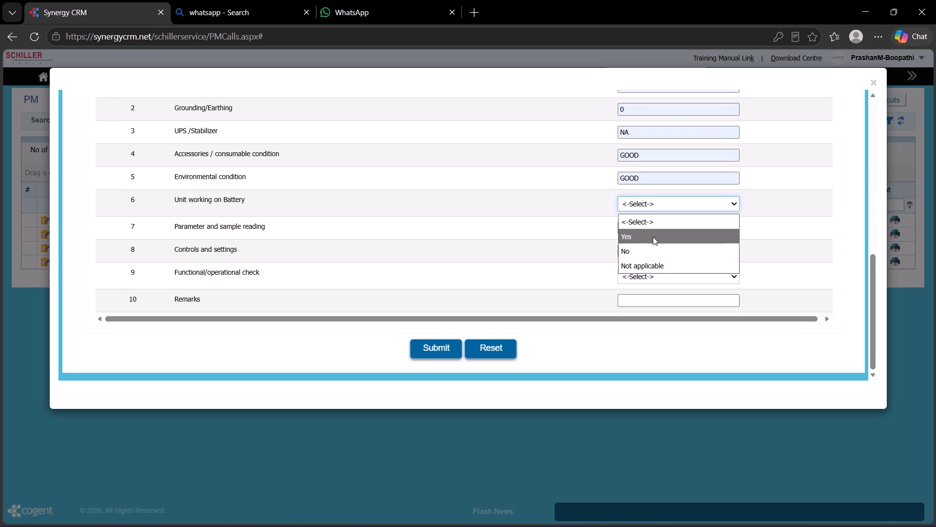
pyautogui.click(653, 237)
pyautogui.click(638, 220)
pyautogui.click(653, 235)
pyautogui.click(655, 226)
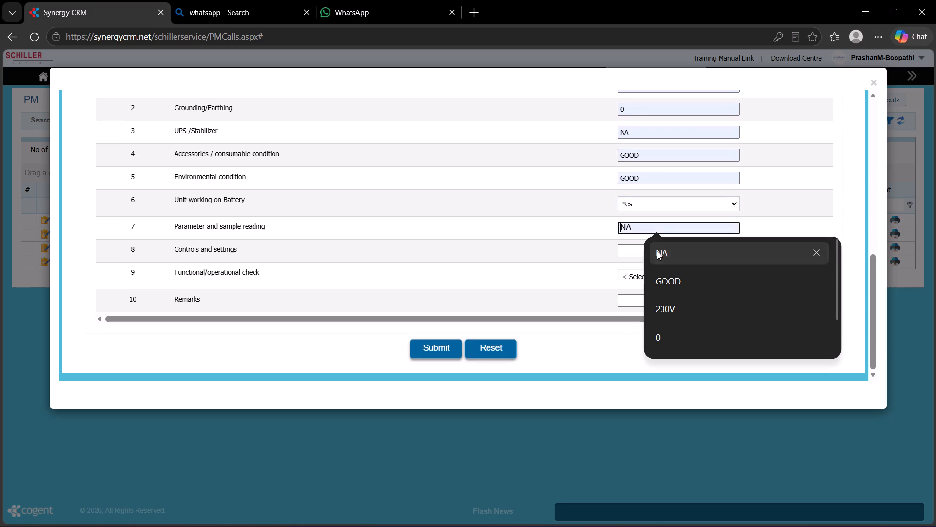
pyautogui.click(657, 251)
pyautogui.click(652, 251)
pyautogui.scroll(-2, 674, 299)
pyautogui.click(683, 342)
pyautogui.click(661, 269)
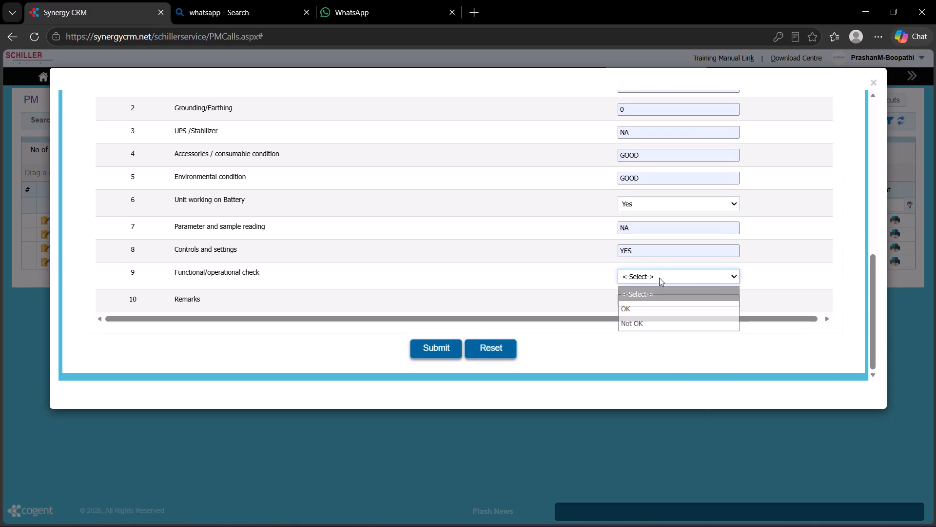
pyautogui.click(659, 279)
pyautogui.click(659, 275)
pyautogui.click(644, 306)
pyautogui.click(650, 299)
pyautogui.scroll(-4, 657, 315)
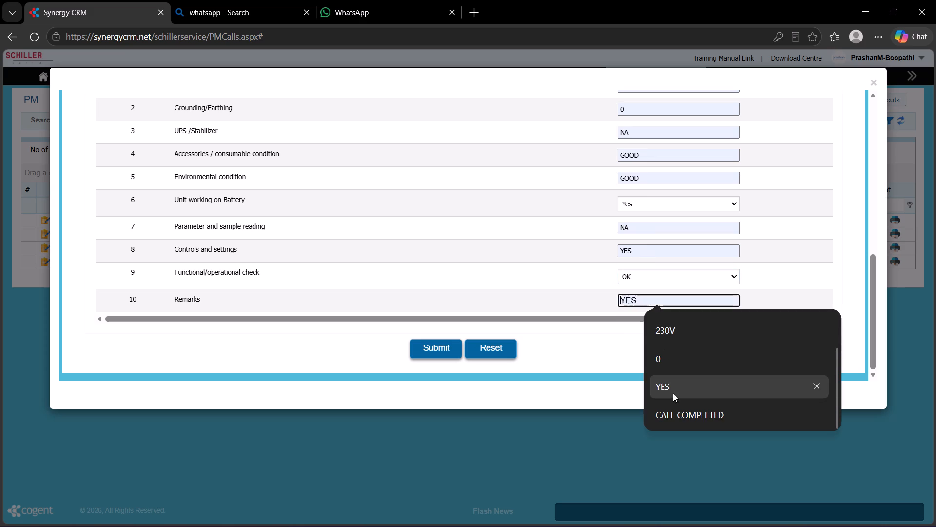
pyautogui.click(668, 414)
pyautogui.click(438, 346)
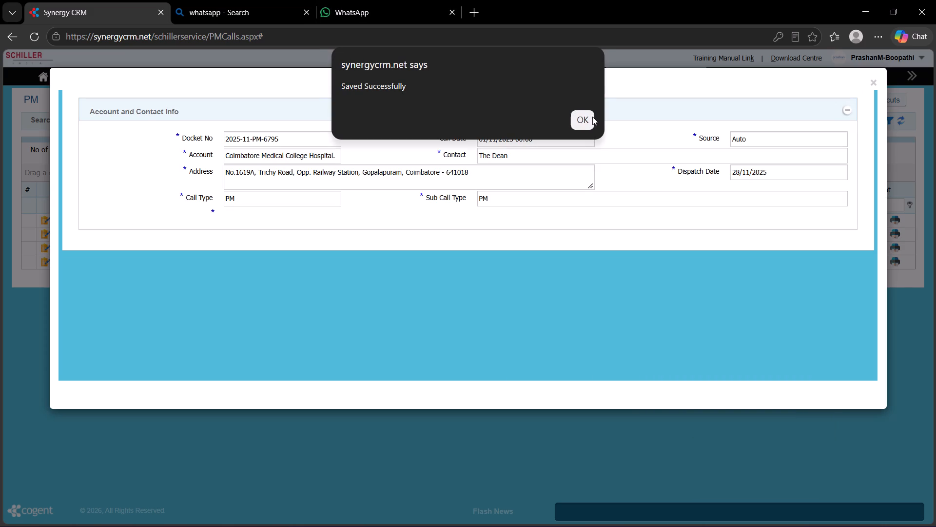
# Change the serial number filter of the PM list to Q52B0004501.
pyautogui.click(585, 117)
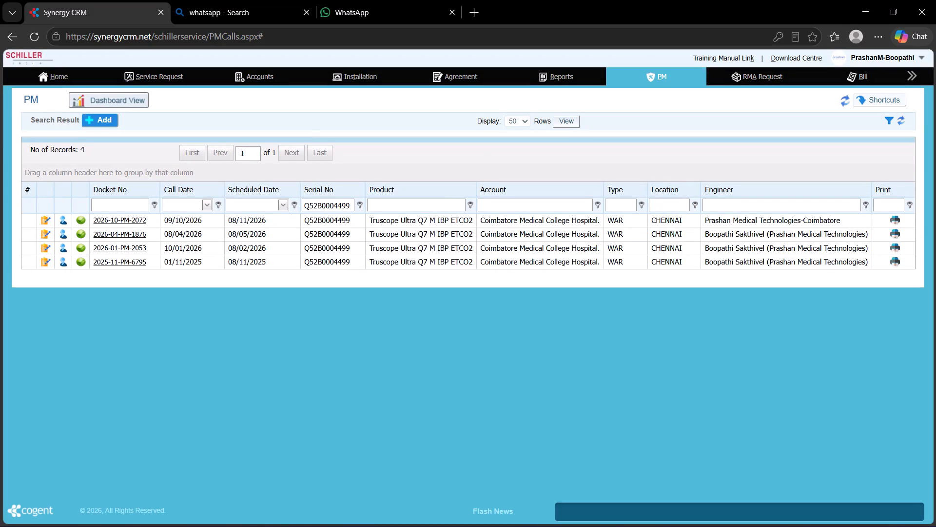
pyautogui.click(351, 206)
pyautogui.press('BackSpace')
pyautogui.press('BackSpace')
pyautogui.press('BackSpace')
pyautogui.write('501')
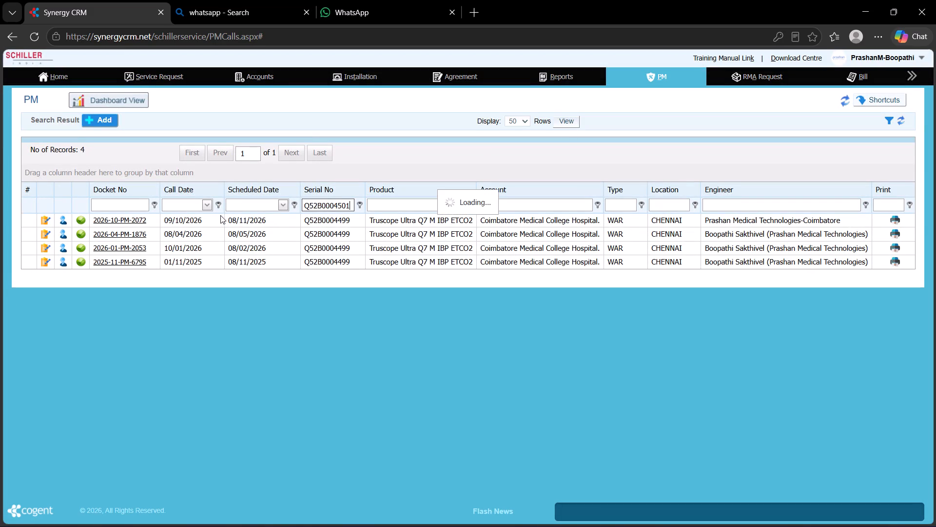
# Attach WhatsApp Image 2026-11-03 at 5.27.58 PM to the last listed docket for serial number Q52B0004501.
pyautogui.click(112, 276)
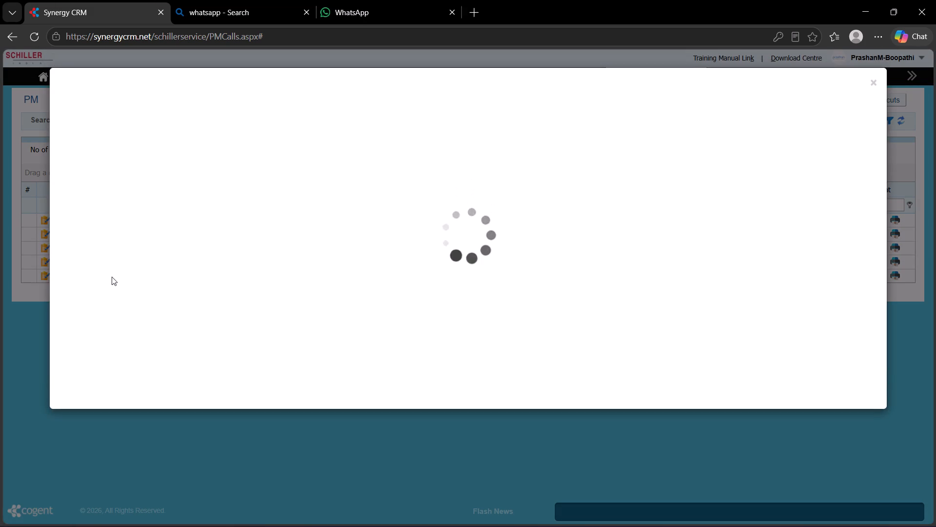
pyautogui.scroll(-3, 600, 328)
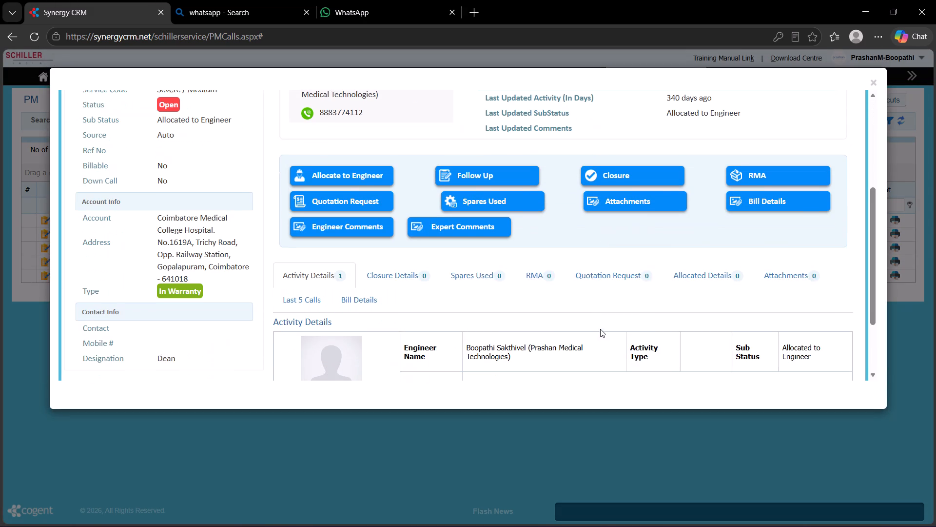
pyautogui.click(640, 204)
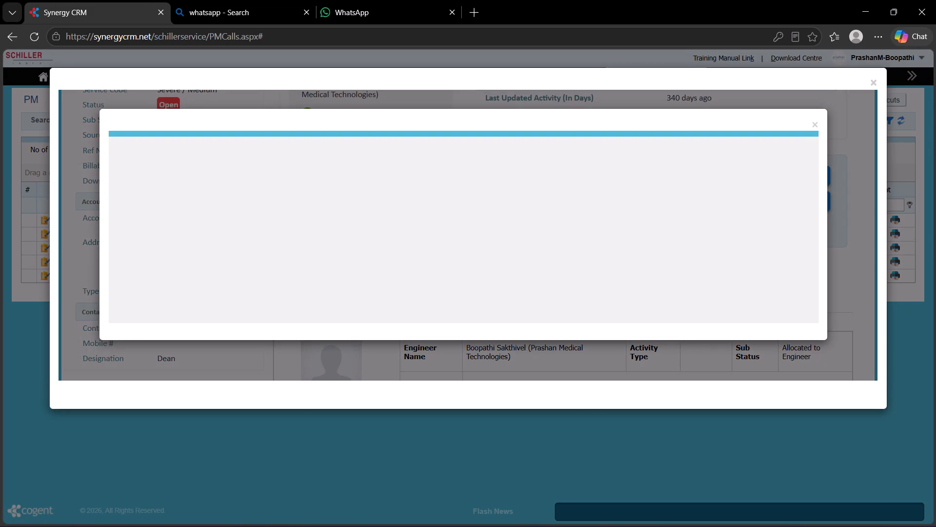
pyautogui.click(281, 201)
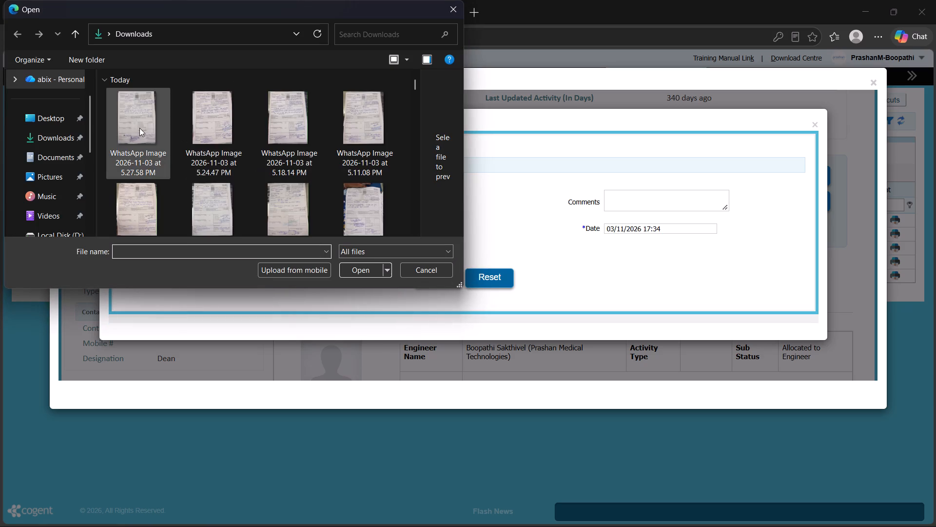
pyautogui.click(139, 128)
pyautogui.click(370, 270)
pyautogui.click(422, 277)
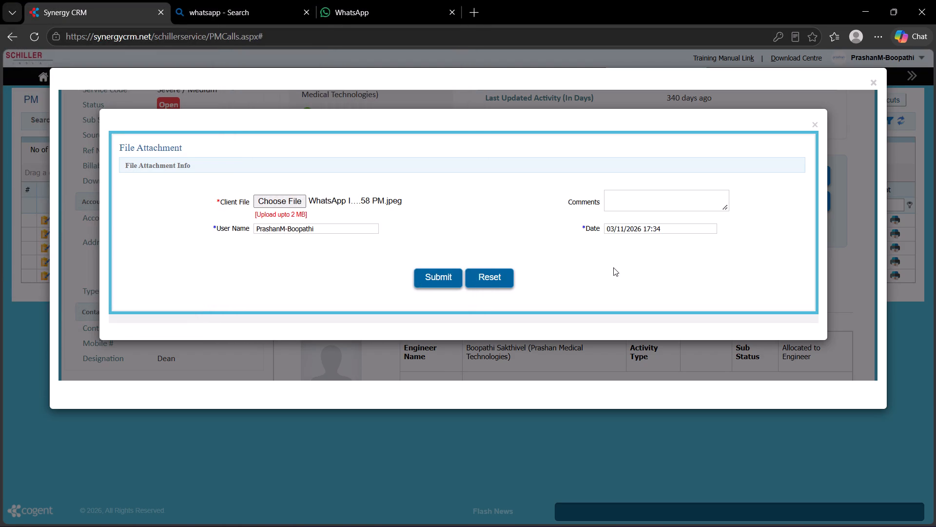
pyautogui.click(582, 122)
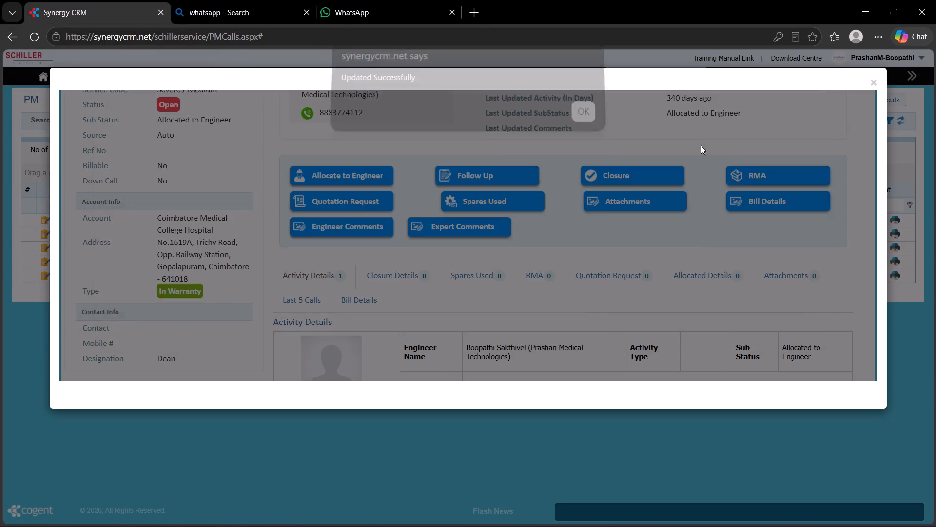
# Start the closure for serial number Q52B0004501 with activity date 02/11/2025 and activity type PM.
pyautogui.click(639, 175)
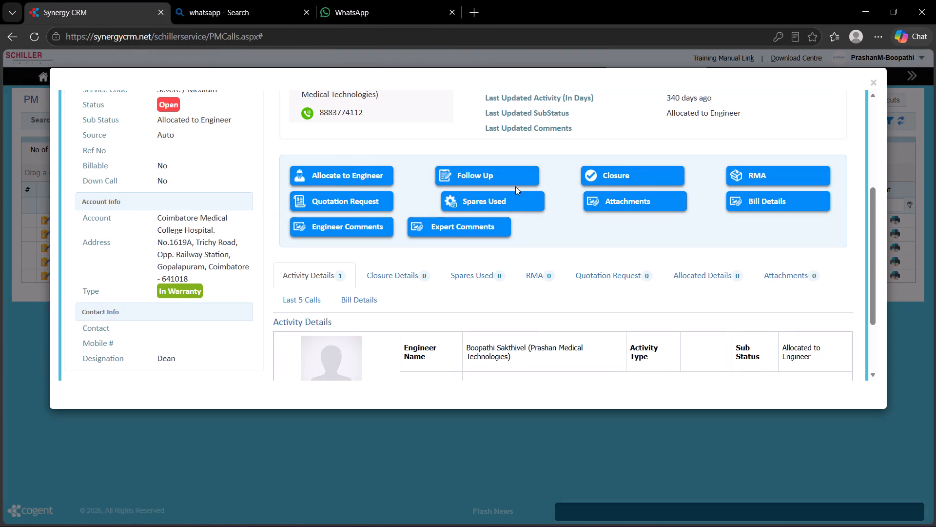
pyautogui.scroll(-2, 347, 232)
pyautogui.click(320, 239)
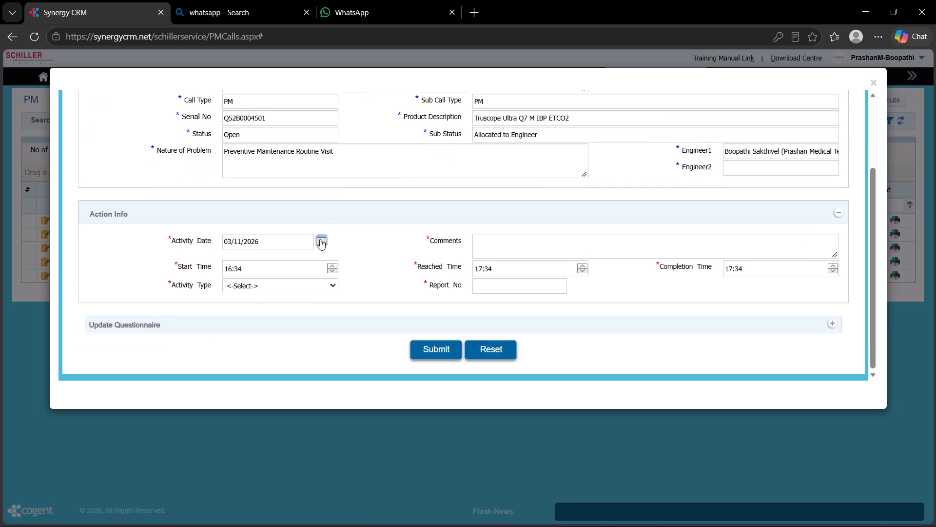
pyautogui.tripleClick(227, 255)
pyautogui.tripleClick(227, 255)
pyautogui.tripleClick(227, 255)
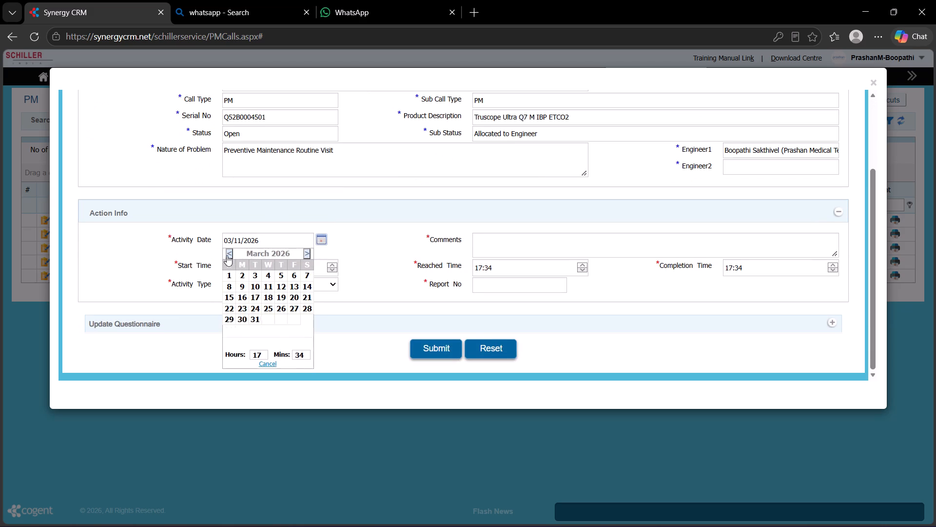
pyautogui.click(227, 255)
pyautogui.click(227, 255)
pyautogui.click(227, 255)
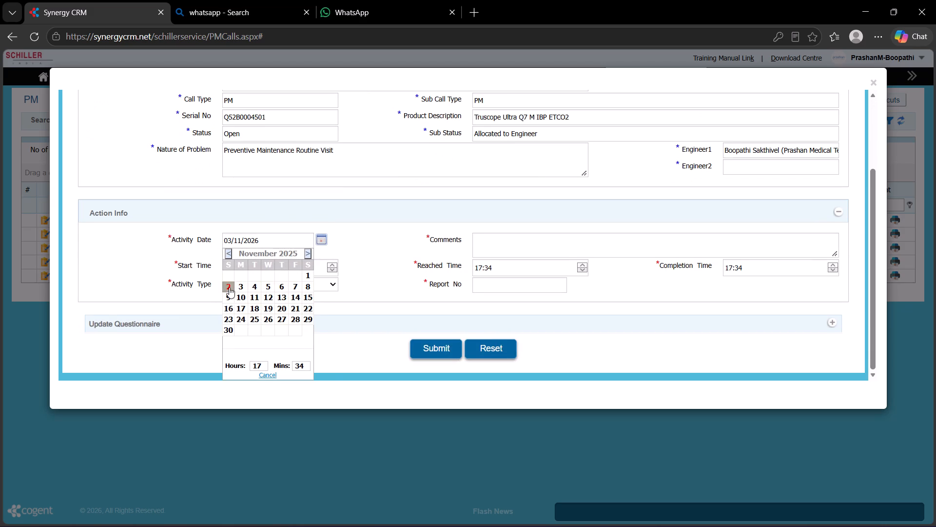
pyautogui.click(229, 287)
pyautogui.click(243, 285)
pyautogui.click(256, 369)
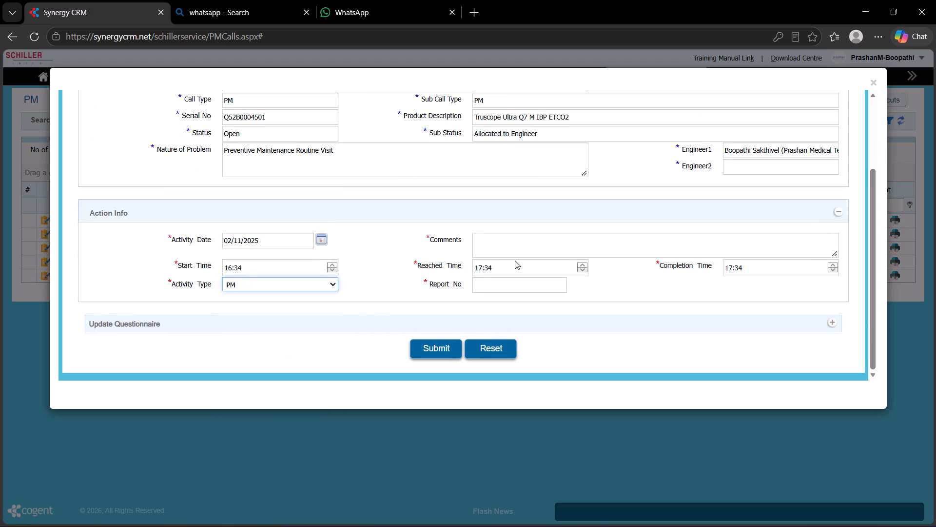
# Enter the closure comment PM COMPLETED and report number D-41083 for serial number Q52B0004501.
pyautogui.click(524, 242)
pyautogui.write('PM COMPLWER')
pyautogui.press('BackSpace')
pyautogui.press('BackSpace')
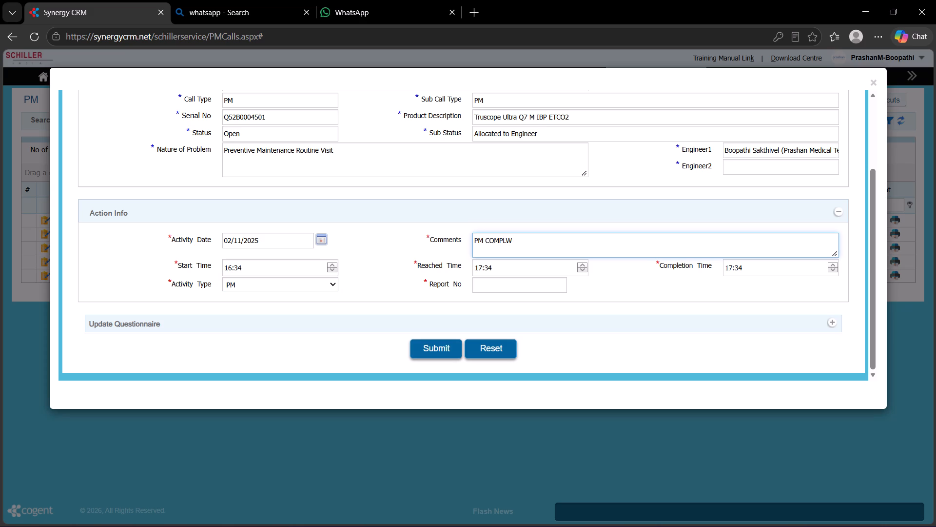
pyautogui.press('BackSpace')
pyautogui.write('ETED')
pyautogui.click(503, 292)
# Enter report number D-41083 and answer items 1 to 5 for Q52B0004501: mains voltage 230V, grounding 0, UPS NA, accessories GOOD, environment GOOD.
pyautogui.hotkey('ctrl', 'v')
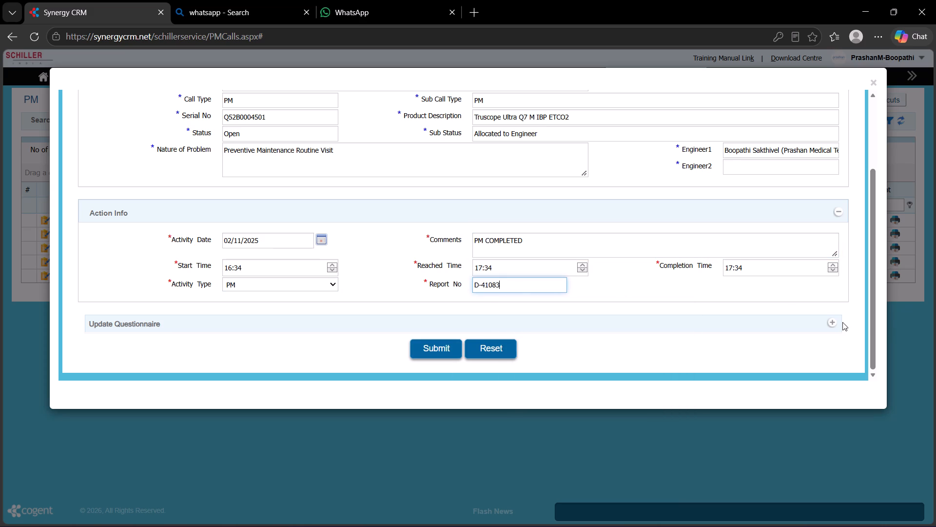
pyautogui.click(832, 323)
pyautogui.scroll(-2, 666, 203)
pyautogui.click(701, 255)
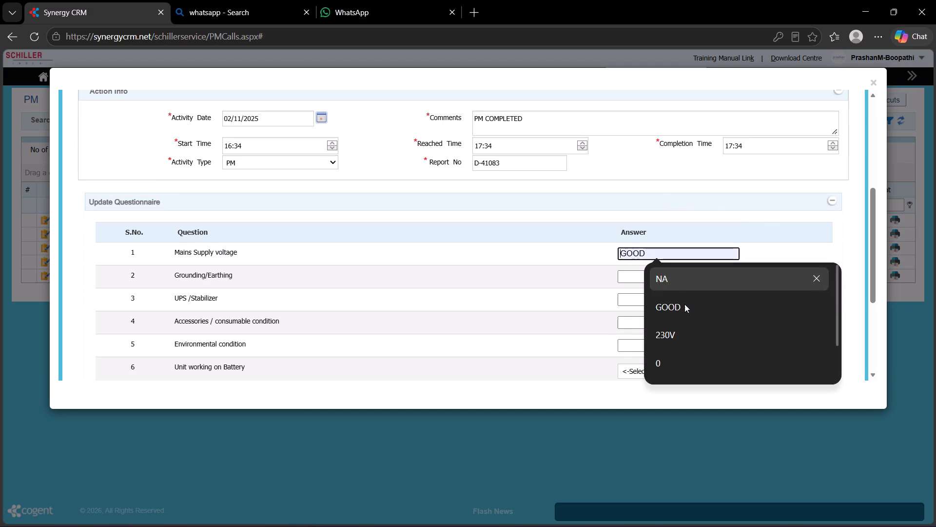
pyautogui.click(680, 332)
pyautogui.scroll(-3, 653, 255)
pyautogui.click(653, 110)
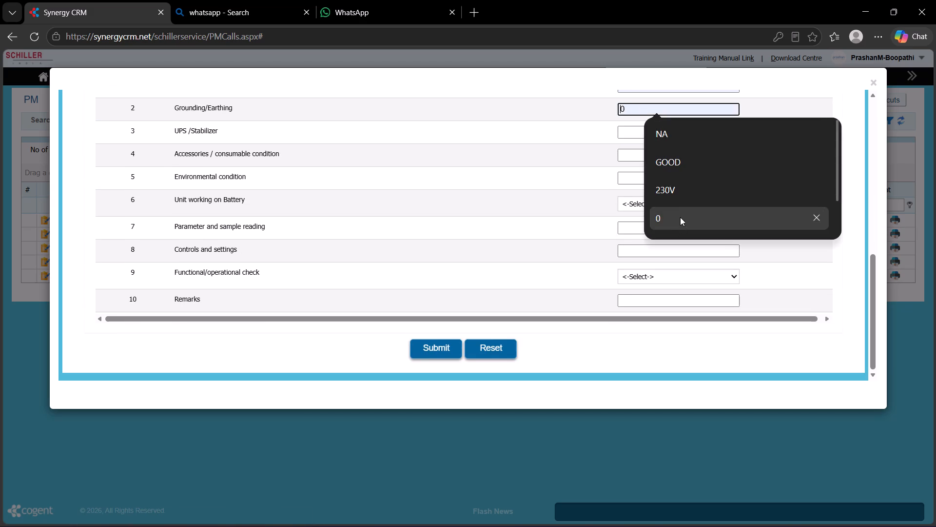
pyautogui.click(680, 216)
pyautogui.click(643, 134)
pyautogui.click(671, 162)
pyautogui.click(648, 159)
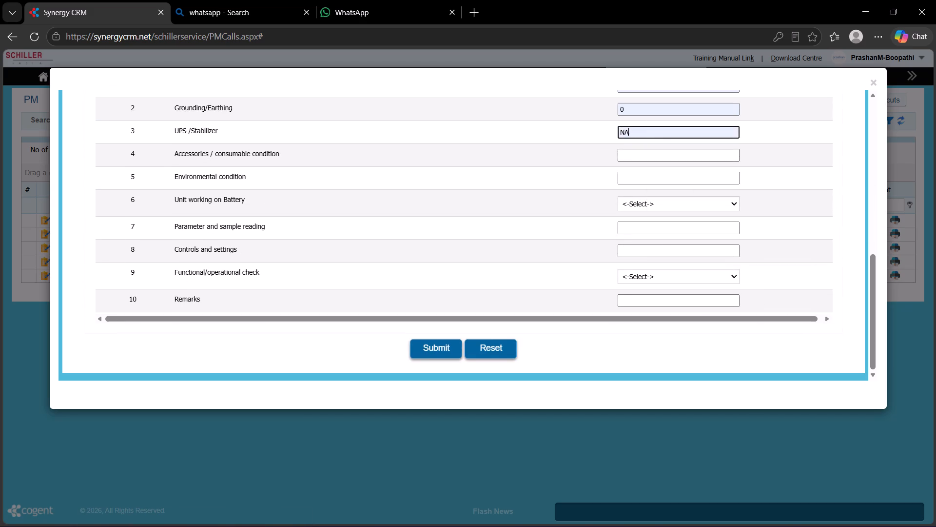
pyautogui.click(667, 214)
pyautogui.click(652, 176)
pyautogui.click(666, 229)
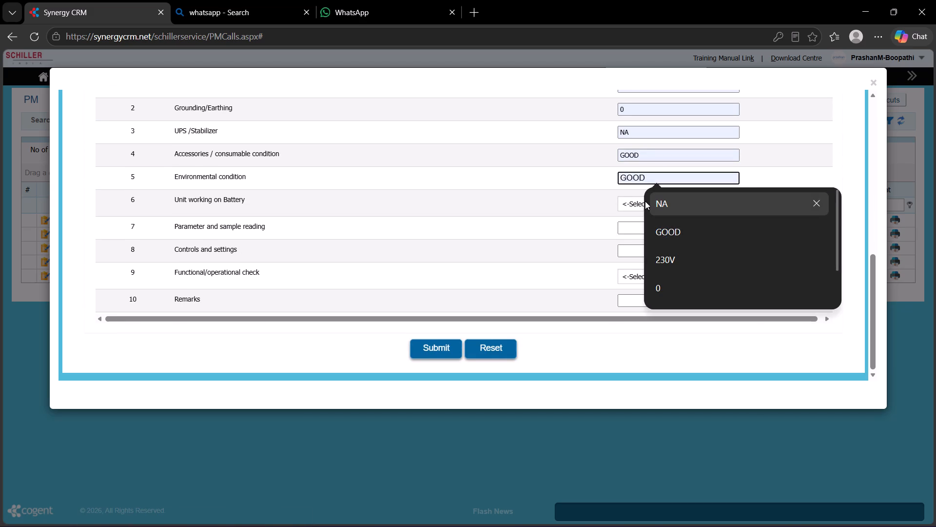
pyautogui.click(662, 234)
# Answer items 6 to 10 for Q52B0004501 with battery Yes, parameter reading NA, controls YES, functional check OK, remarks CALL COMPLETED, and submit the closure.
pyautogui.click(646, 207)
pyautogui.click(647, 234)
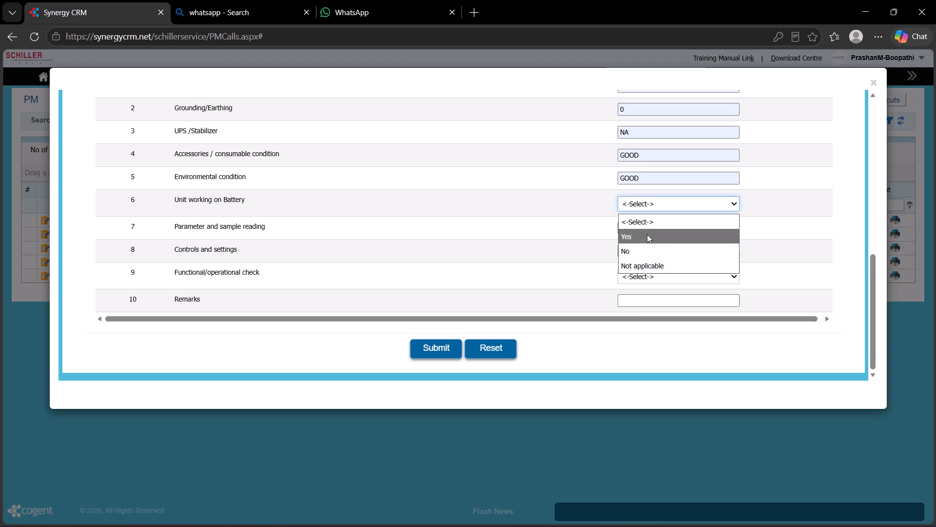
pyautogui.click(649, 229)
pyautogui.click(668, 258)
pyautogui.click(653, 246)
pyautogui.scroll(-1, 686, 326)
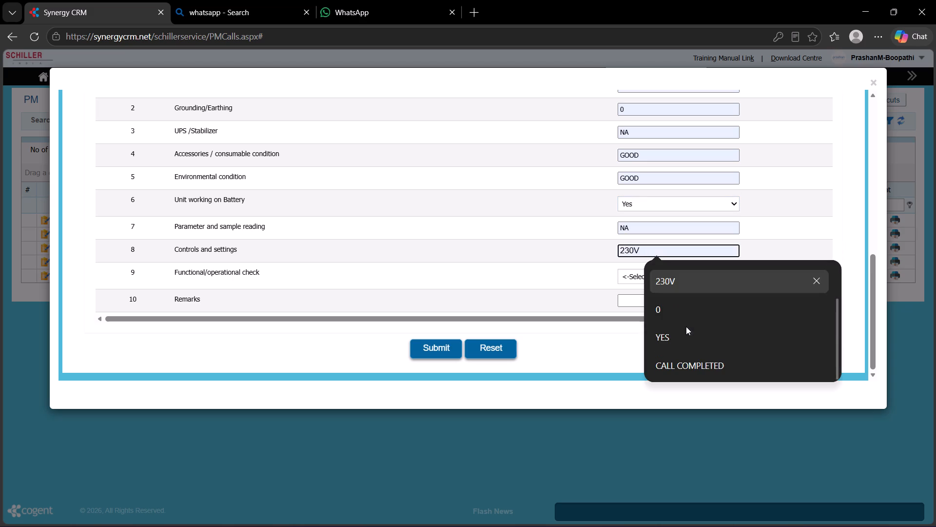
pyautogui.click(672, 340)
pyautogui.click(647, 277)
pyautogui.click(658, 298)
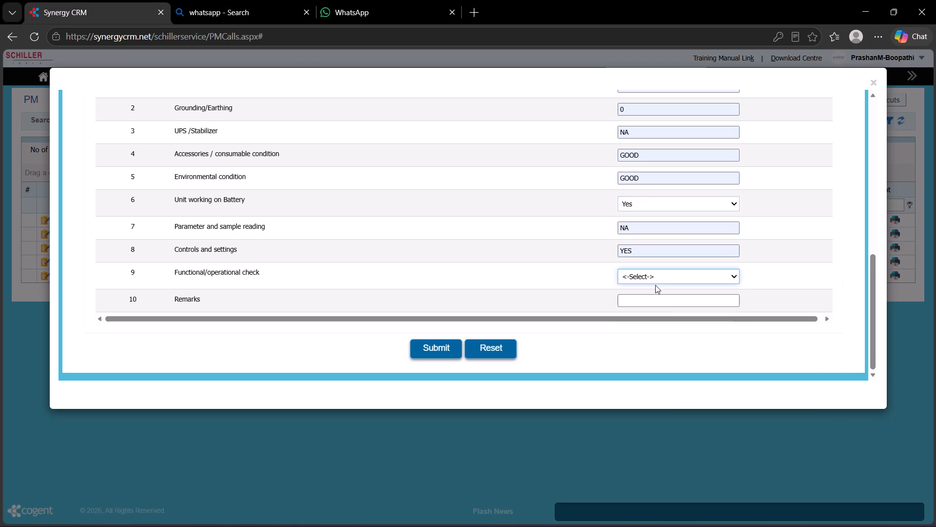
pyautogui.click(657, 275)
pyautogui.click(658, 307)
pyautogui.click(657, 296)
pyautogui.scroll(-4, 667, 331)
pyautogui.click(676, 411)
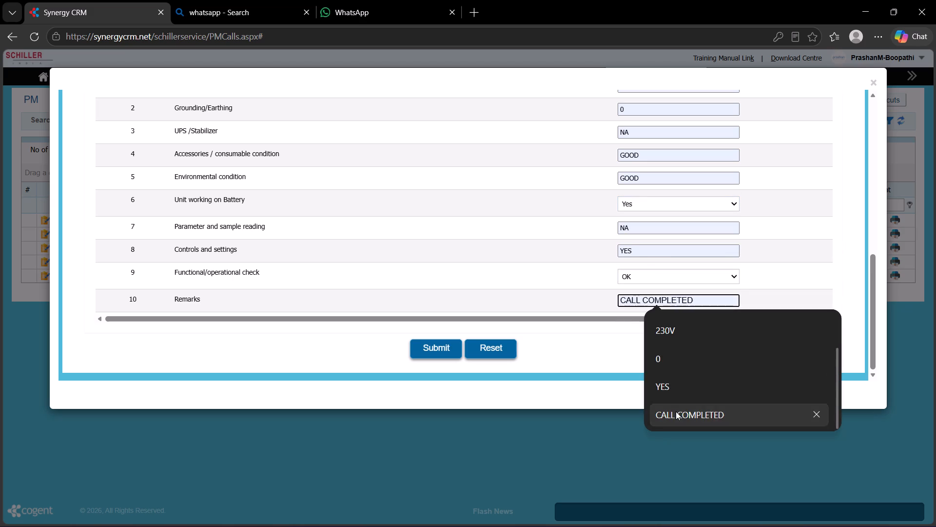
pyautogui.click(449, 346)
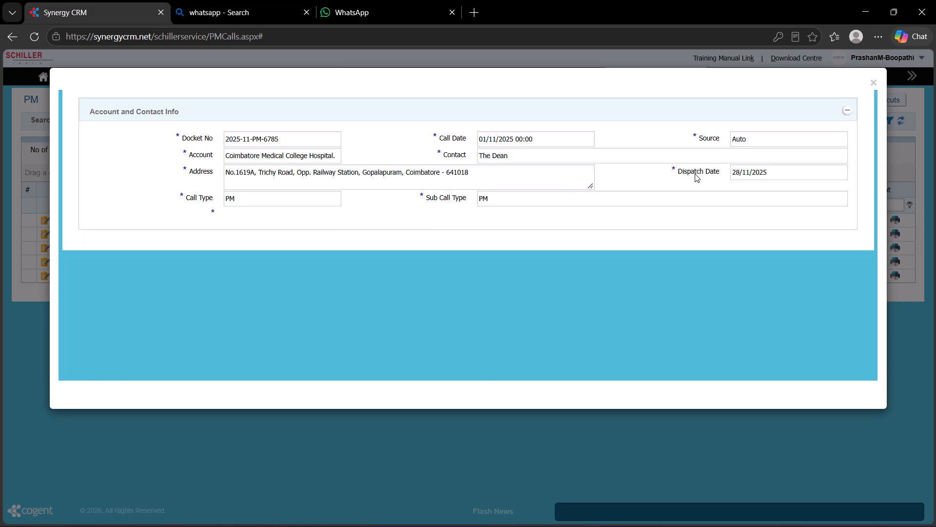
# Change the serial number filter of the PM list to Q52B0004506.
pyautogui.click(585, 123)
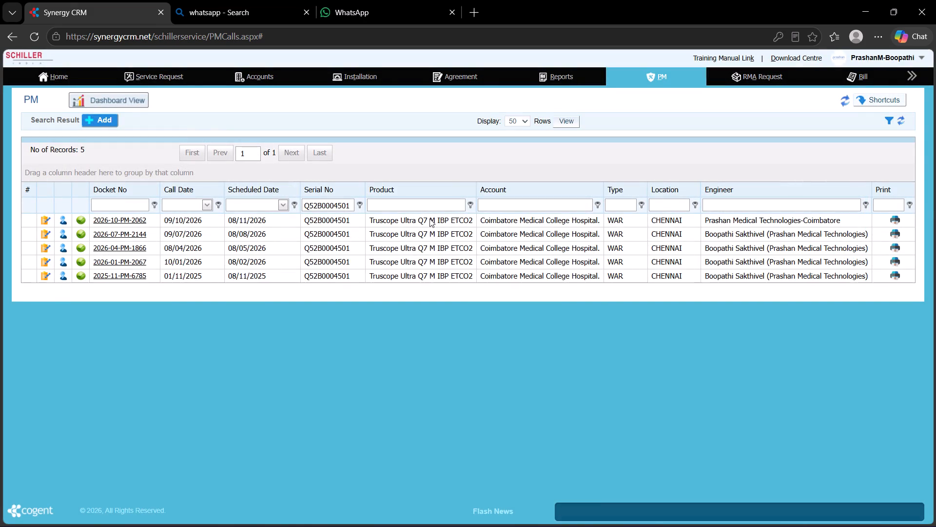
pyautogui.click(349, 206)
pyautogui.press('BackSpace')
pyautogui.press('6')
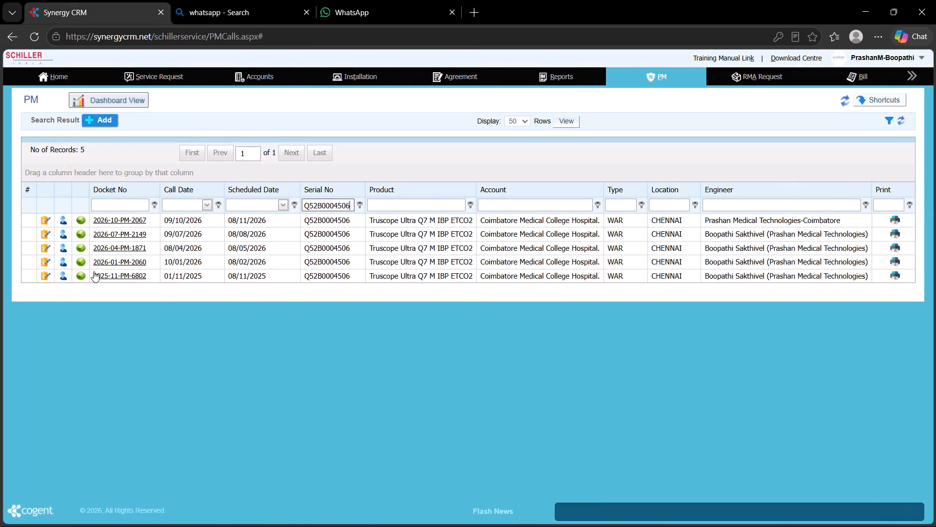
# Attach the report image WhatsApp Image 2026-11-03 at 5.27.58 PM to docket 2025-11-PM-6802.
pyautogui.click(114, 272)
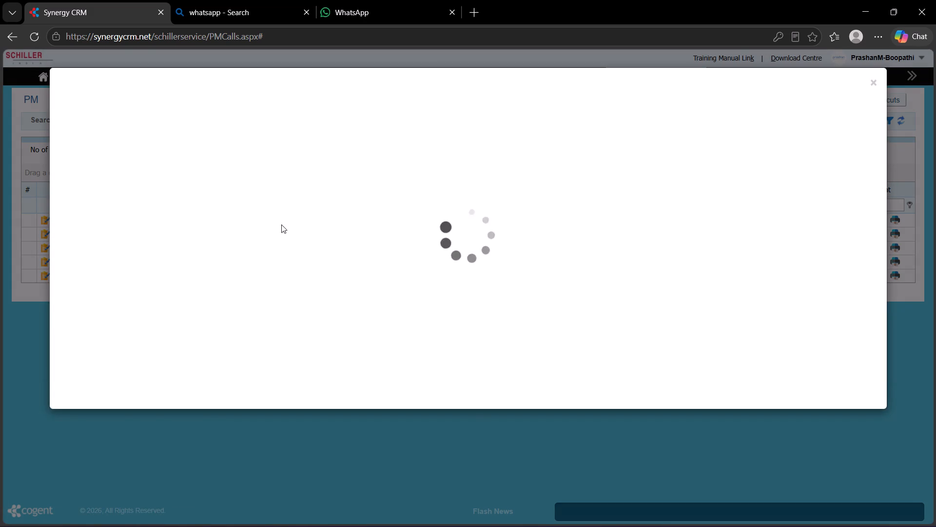
pyautogui.scroll(-3, 541, 372)
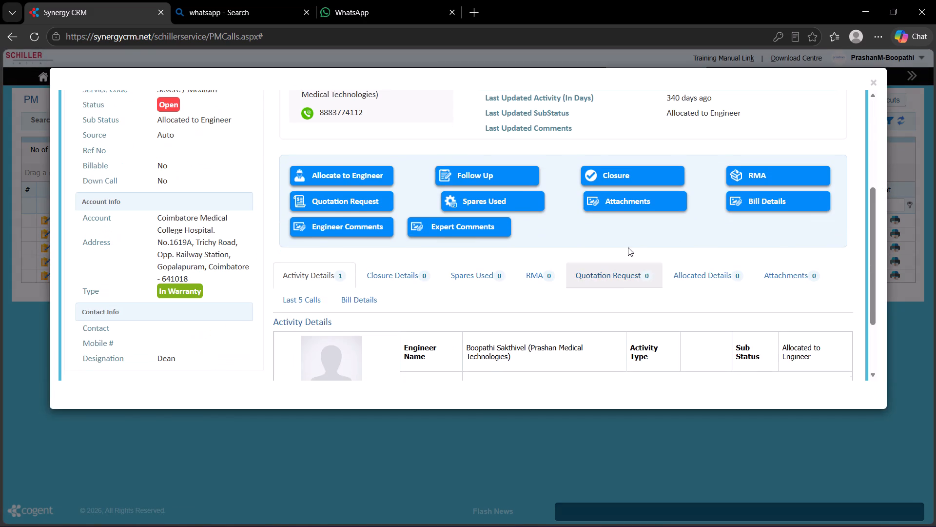
pyautogui.click(628, 206)
pyautogui.click(276, 198)
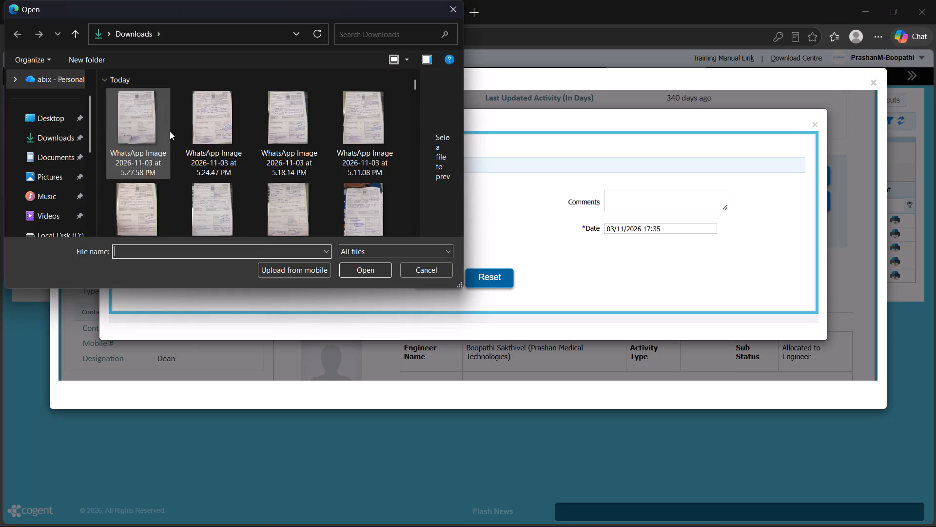
pyautogui.click(146, 143)
pyautogui.click(351, 268)
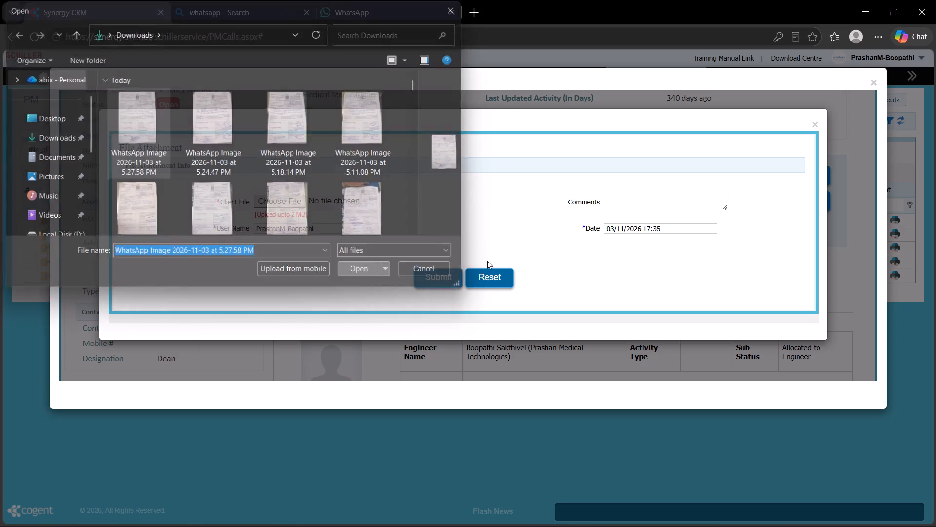
pyautogui.click(445, 277)
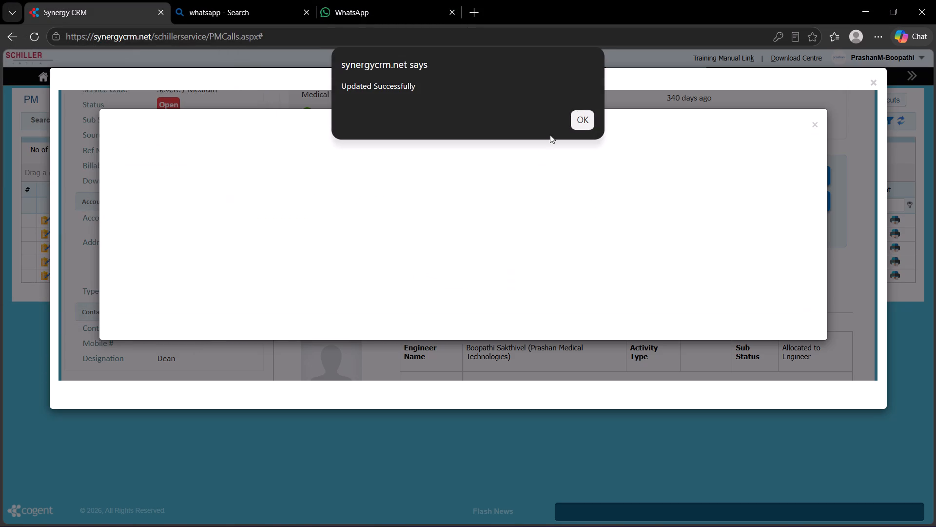
pyautogui.click(585, 107)
pyautogui.click(585, 125)
# Start the closure of docket 2025-11-PM-6802 with activity date 02/11/2025, activity type PM and comments PM COMPLETED.
pyautogui.click(635, 175)
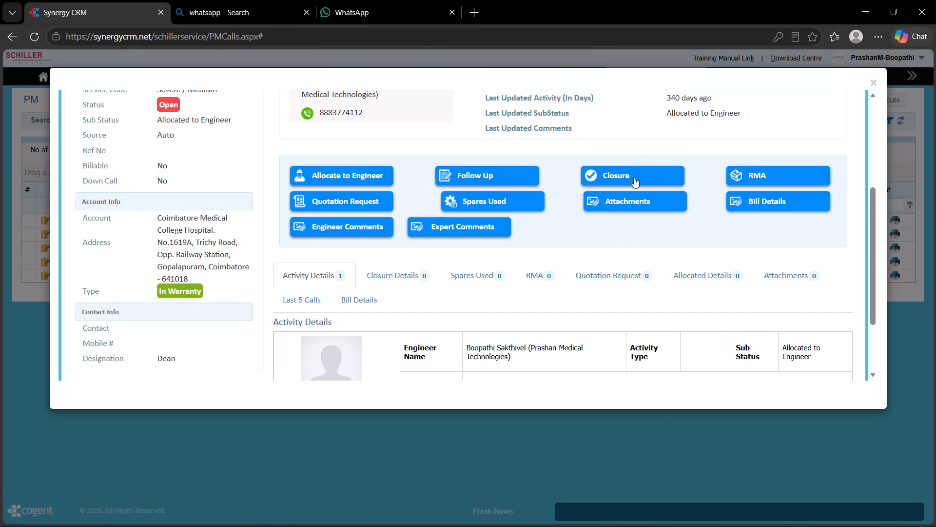
pyautogui.scroll(-3, 359, 247)
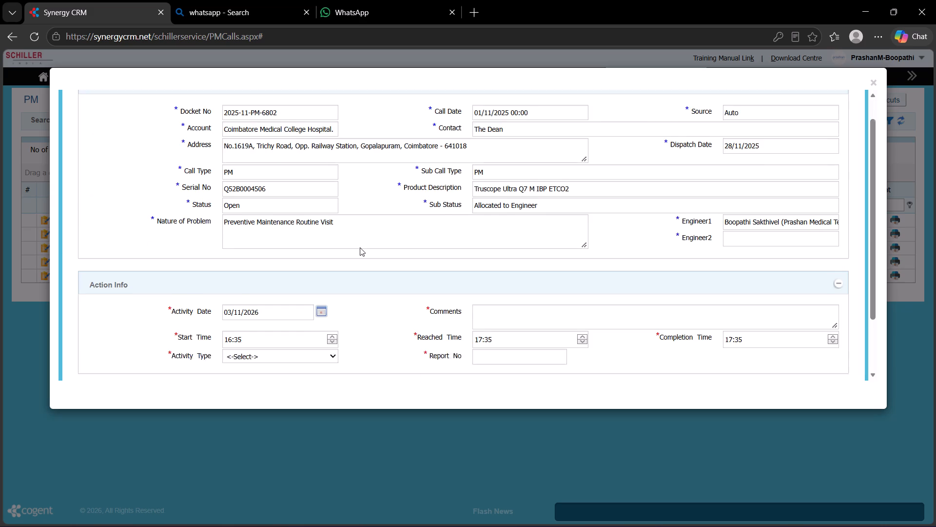
pyautogui.click(321, 238)
pyautogui.tripleClick(229, 255)
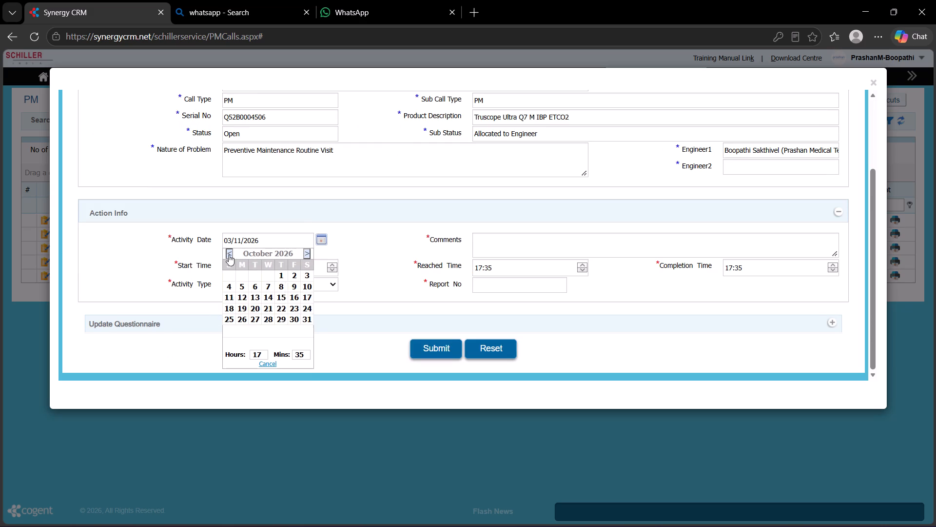
pyautogui.tripleClick(229, 255)
pyautogui.tripleClick(229, 255)
pyautogui.click(229, 255)
pyautogui.click(229, 255)
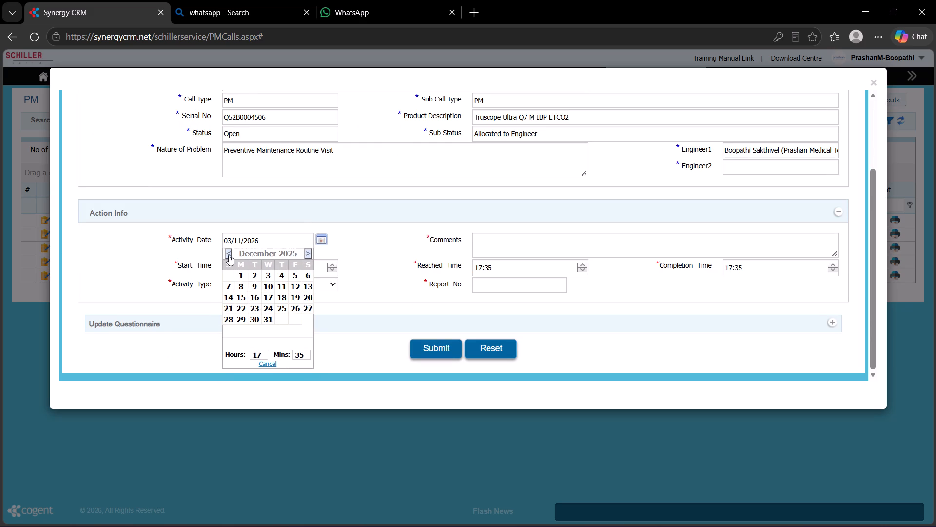
pyautogui.click(229, 255)
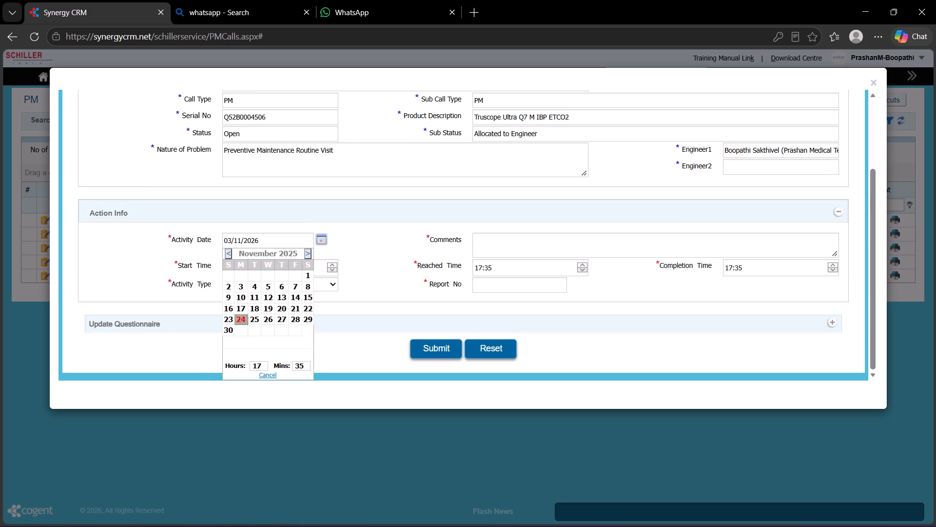
pyautogui.click(222, 287)
pyautogui.click(231, 287)
pyautogui.click(245, 287)
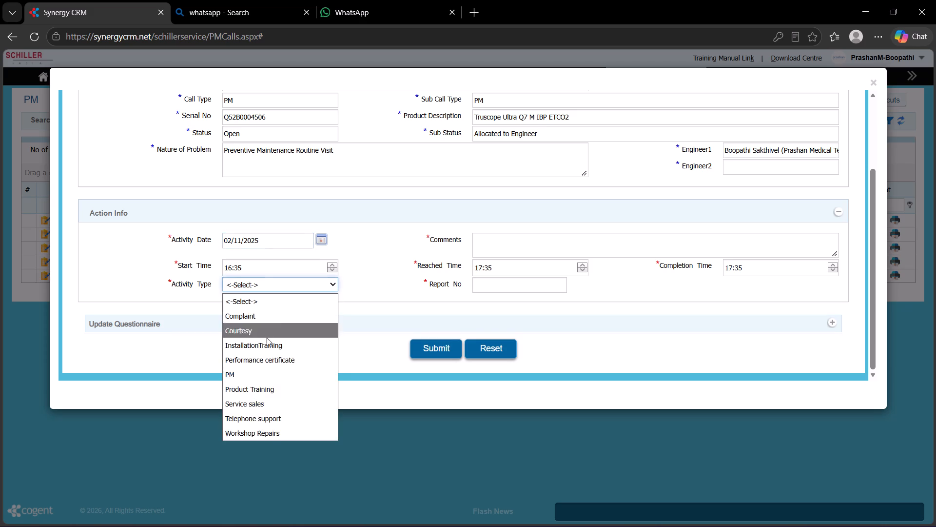
pyautogui.click(253, 374)
pyautogui.click(512, 230)
pyautogui.click(510, 243)
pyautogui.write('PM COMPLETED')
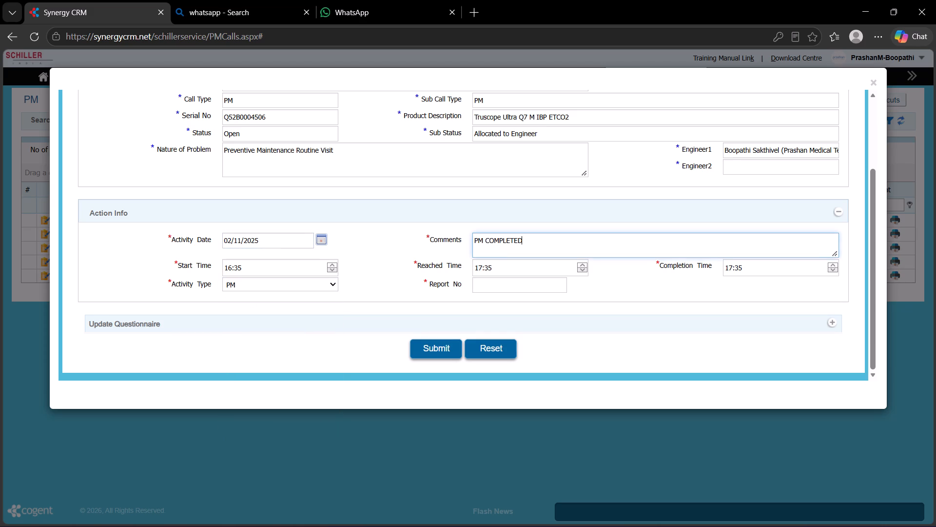
# Enter report number D-41083 for serial number Q52B0004506 and answer the first questionnaire items with mains voltage 230V and grounding 0.
pyautogui.click(493, 286)
pyautogui.hotkey('ctrl', 'v')
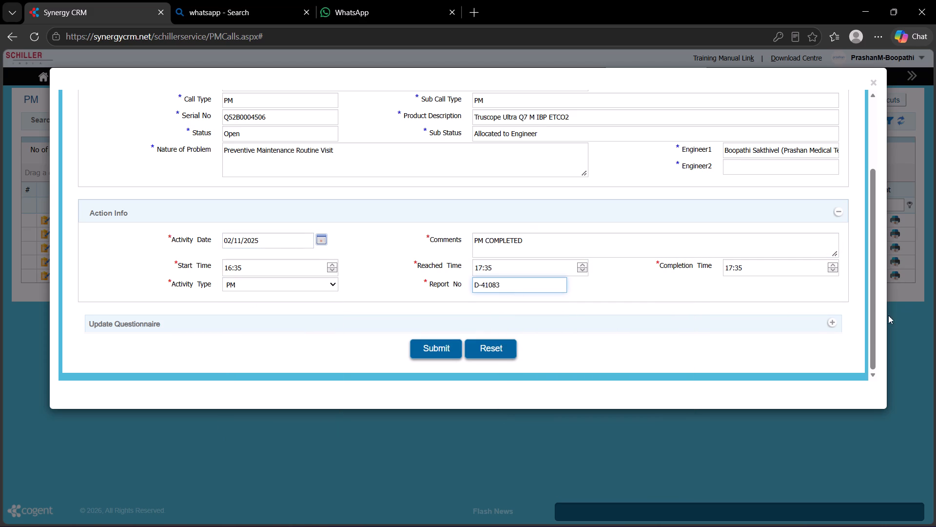
pyautogui.click(829, 323)
pyautogui.scroll(-4, 629, 299)
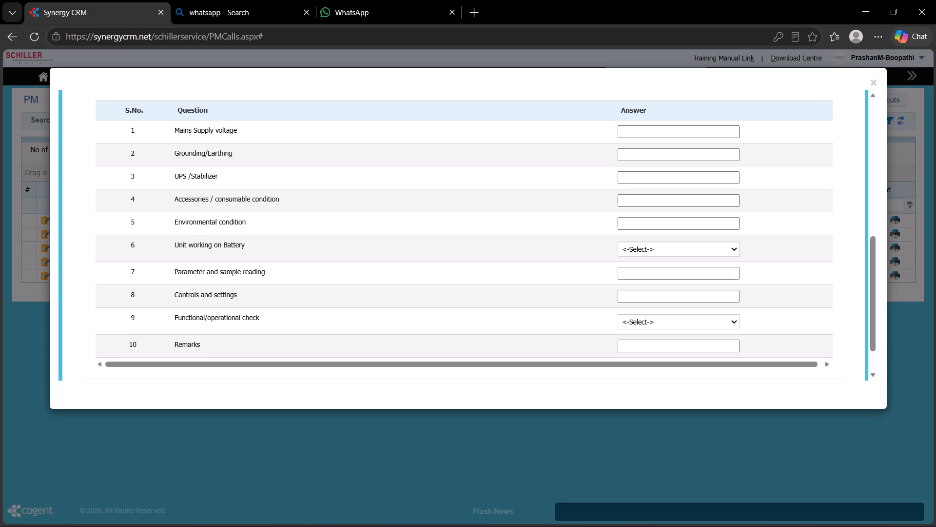
pyautogui.click(643, 135)
pyautogui.click(663, 216)
pyautogui.click(665, 156)
pyautogui.click(671, 176)
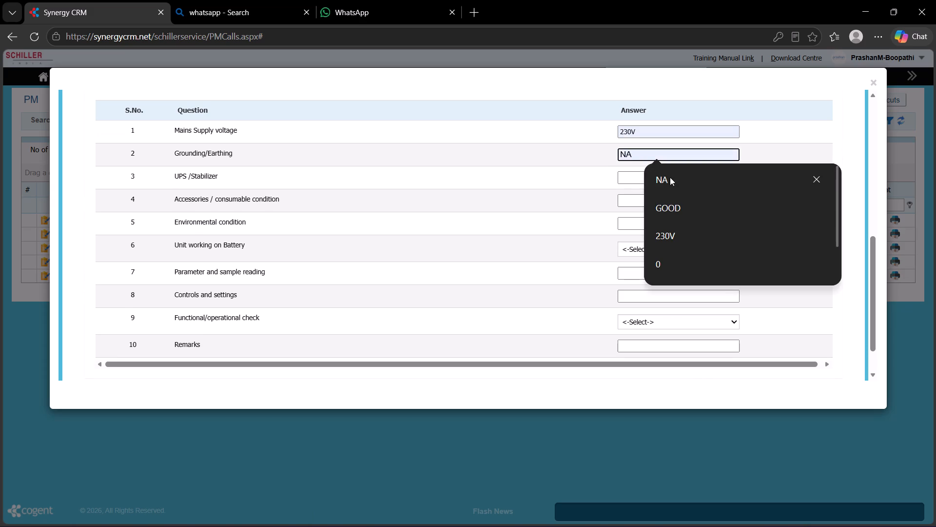
pyautogui.click(667, 179)
pyautogui.click(644, 181)
pyautogui.moveTo(632, 153); pyautogui.dragTo(585, 156)
pyautogui.press('BackSpace')
pyautogui.press('0')
pyautogui.click(642, 176)
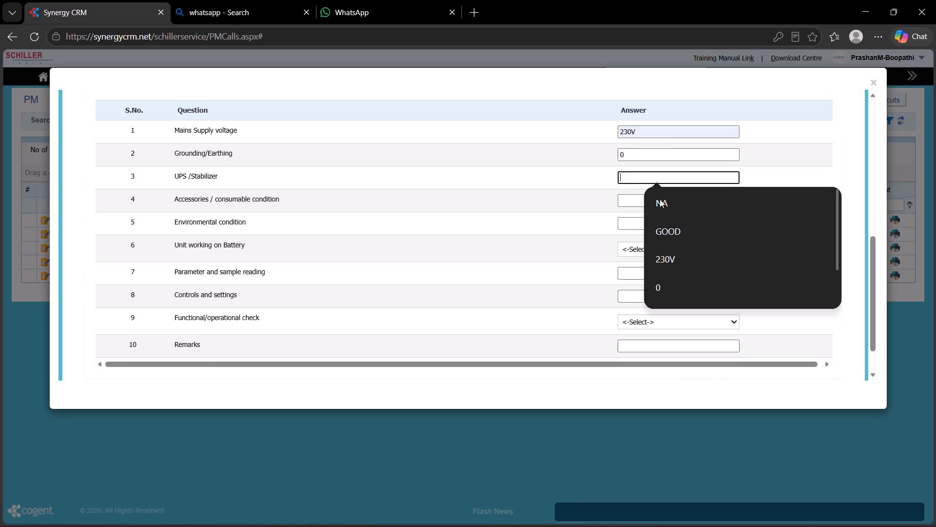
# Answer questionnaire items 3 to 5 for serial number Q52B0004506: UPS/stabilizer NA, accessories condition GOOD, environmental condition GOOD.
pyautogui.click(662, 202)
pyautogui.click(662, 201)
pyautogui.click(644, 202)
pyautogui.click(665, 254)
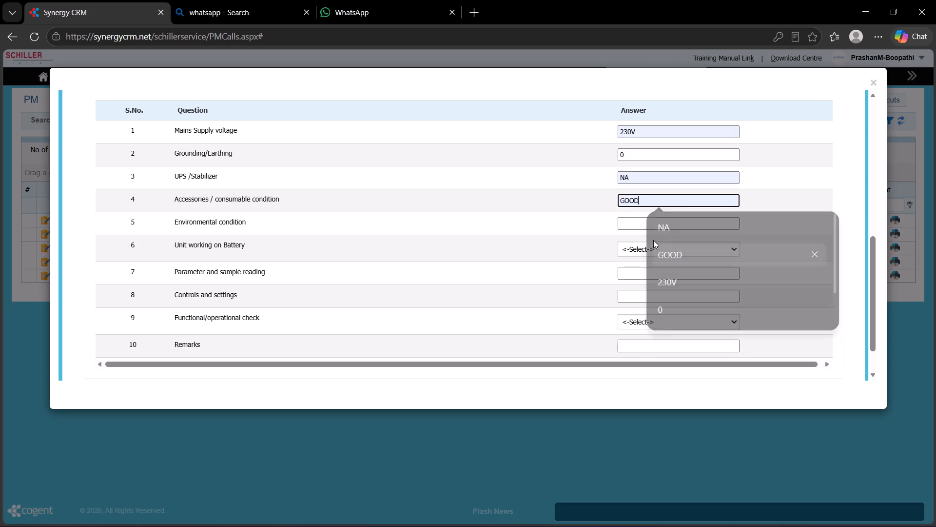
pyautogui.click(649, 227)
pyautogui.click(671, 274)
# Answer items 6 to 10 for Q52B0004506 with battery Yes, parameter reading NA, controls YES, functional check OK, remarks CALL COMPLETED, and submit the closure.
pyautogui.click(660, 247)
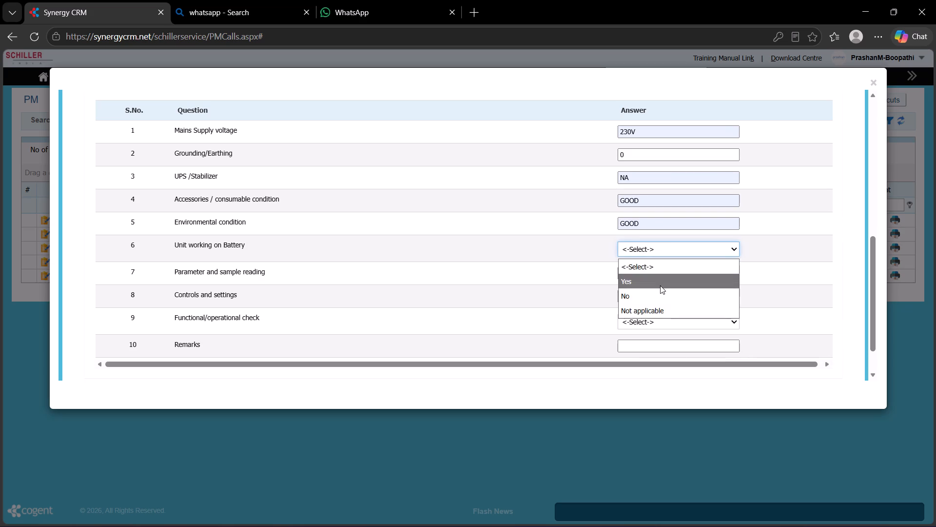
pyautogui.click(660, 285)
pyautogui.click(659, 273)
pyautogui.scroll(-2, 661, 276)
pyautogui.click(662, 233)
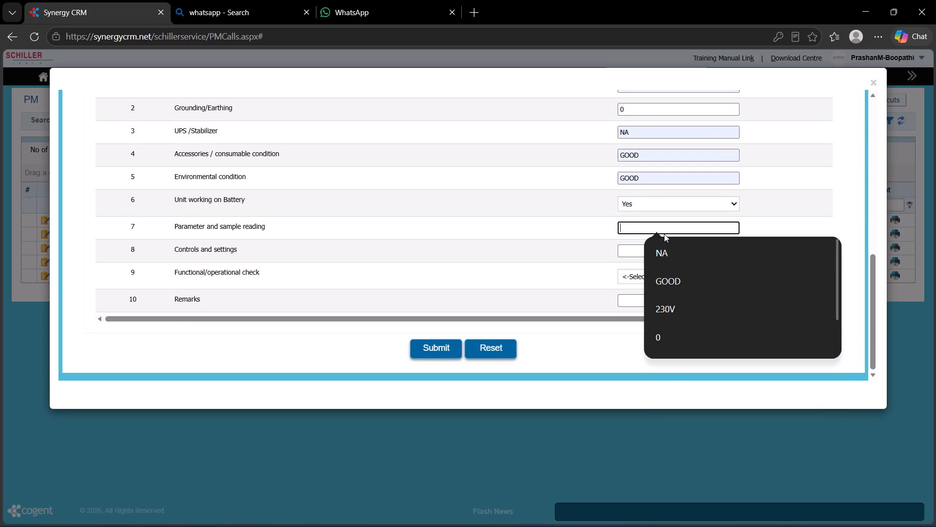
pyautogui.click(683, 253)
pyautogui.click(664, 249)
pyautogui.scroll(-2, 688, 299)
pyautogui.click(688, 331)
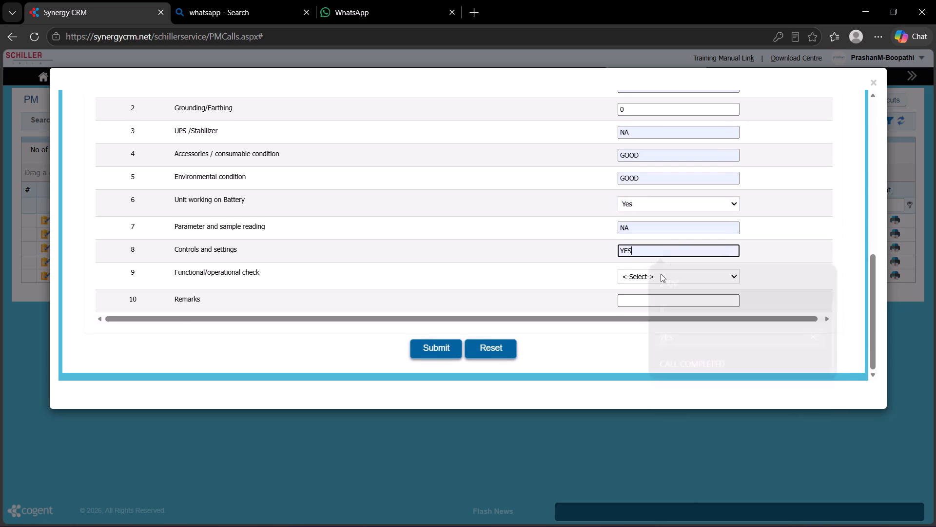
pyautogui.click(661, 273)
pyautogui.click(656, 304)
pyautogui.click(657, 301)
pyautogui.scroll(-4, 674, 352)
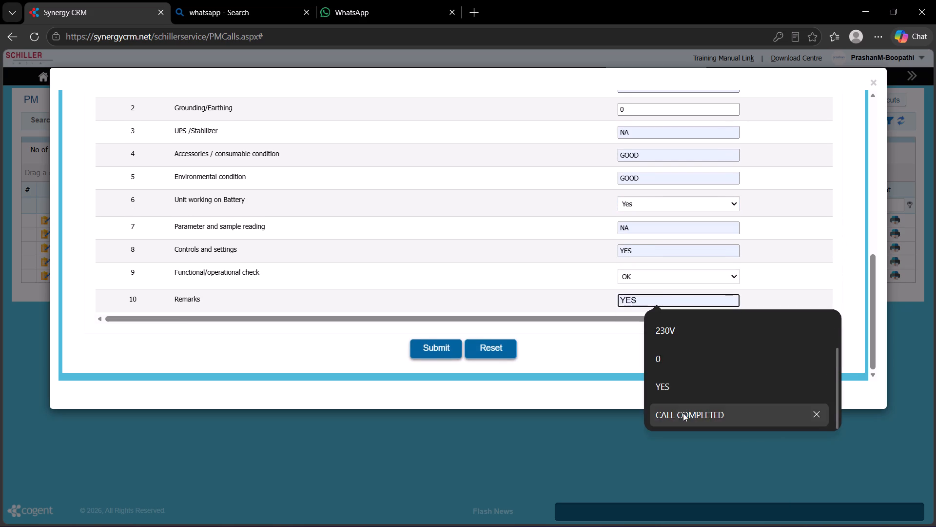
pyautogui.click(683, 413)
pyautogui.click(428, 345)
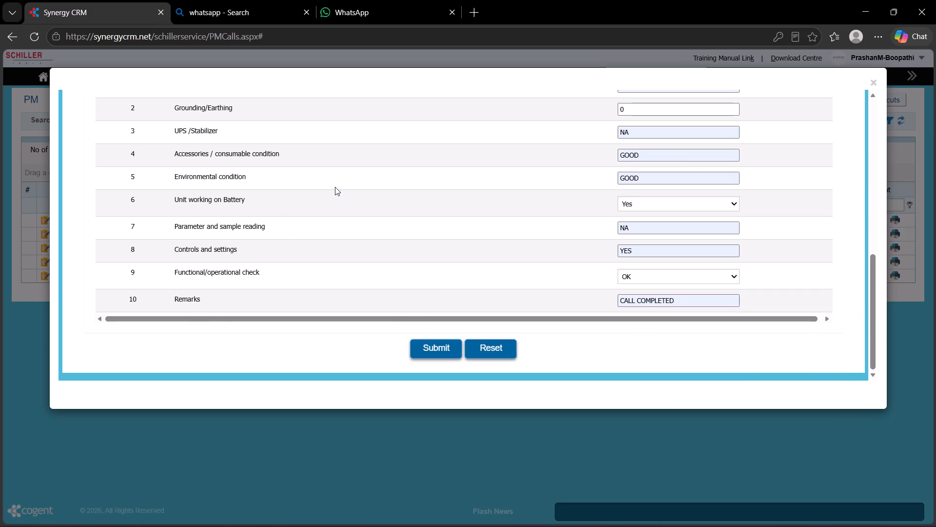
pyautogui.click(584, 117)
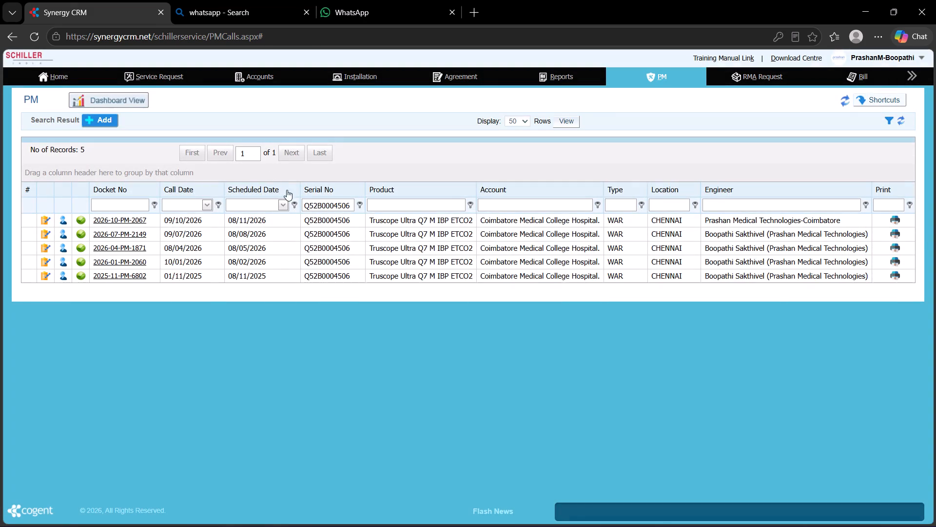
# Filter the PM list by serial number Q52B0004512 and open docket 2025-11-PM-6808.
pyautogui.click(351, 207)
pyautogui.press('BackSpace')
pyautogui.press('BackSpace')
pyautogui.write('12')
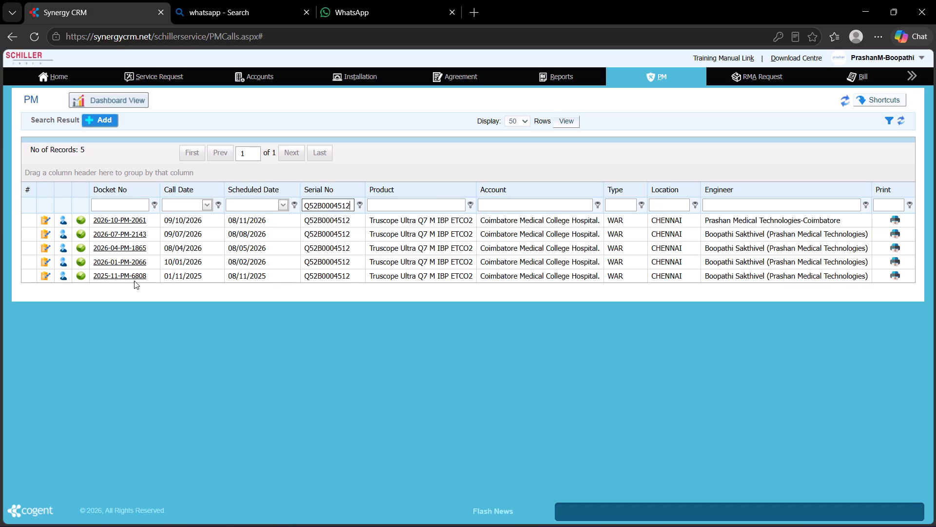
pyautogui.click(131, 275)
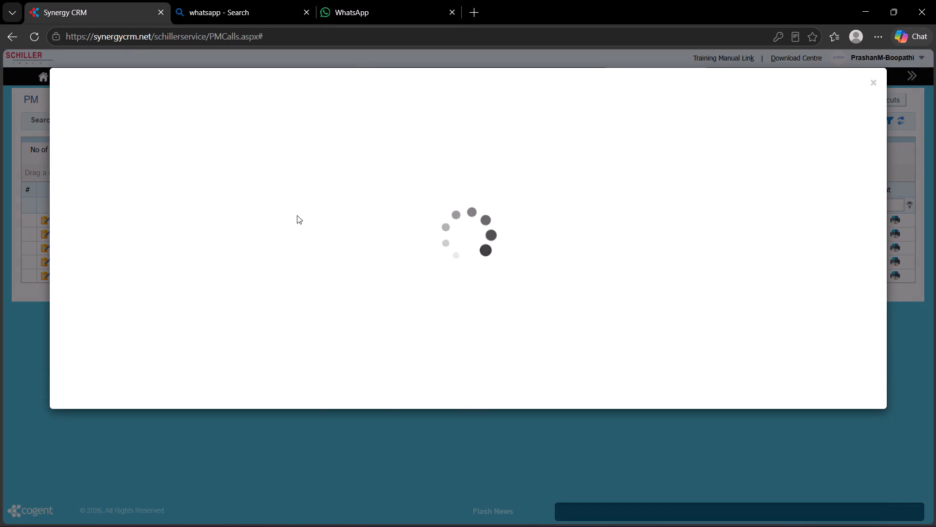
pyautogui.scroll(-5, 345, 309)
pyautogui.click(643, 100)
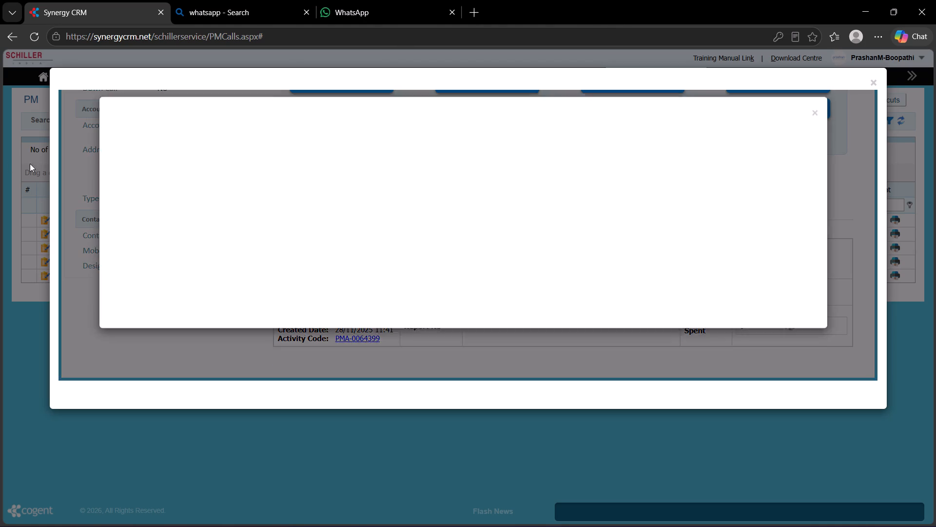
pyautogui.click(269, 200)
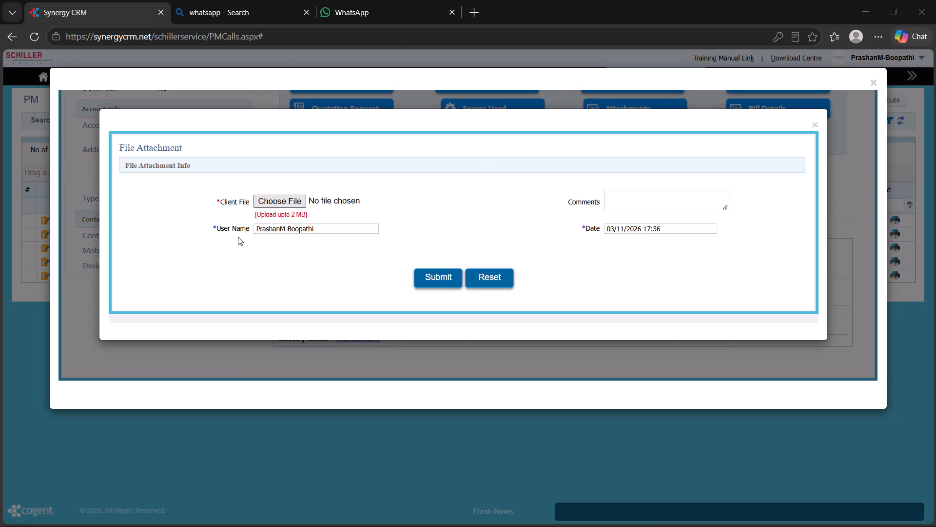
pyautogui.click(142, 139)
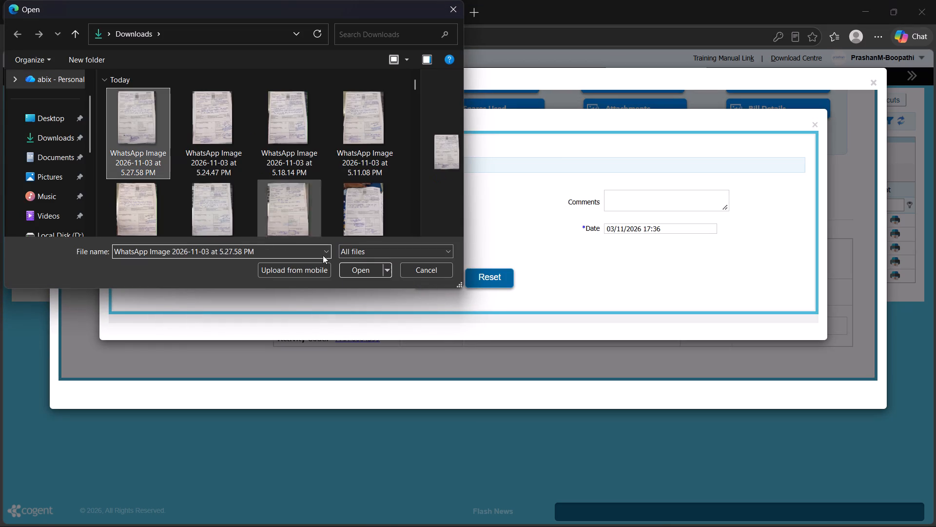
pyautogui.click(361, 264)
pyautogui.click(448, 278)
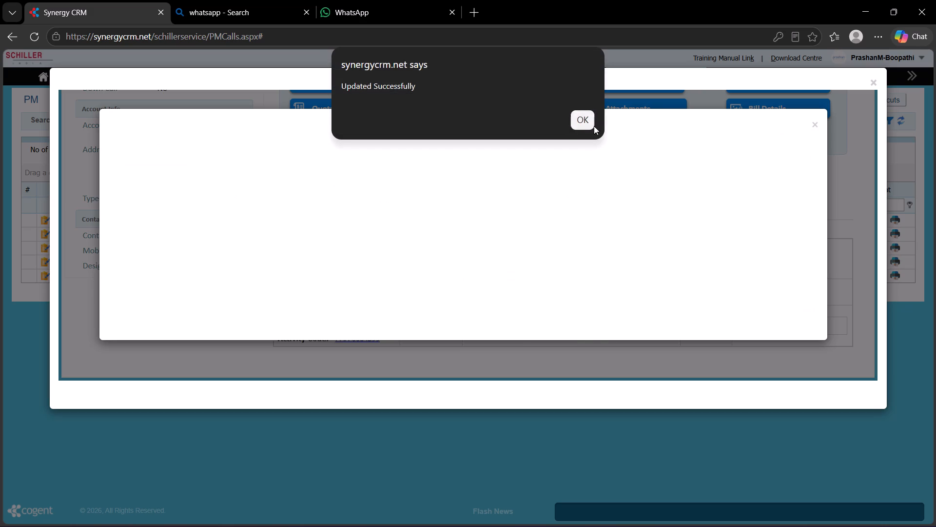
pyautogui.click(588, 125)
# Open the closure form for serial number Q52B0004512 and set the activity date to 02/11/2025.
pyautogui.scroll(2, 617, 208)
pyautogui.click(625, 203)
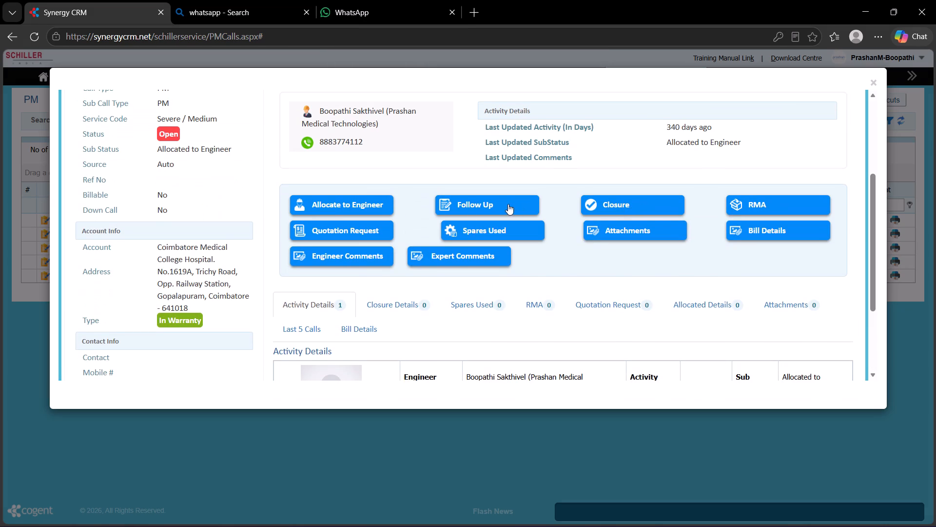
pyautogui.scroll(-2, 413, 218)
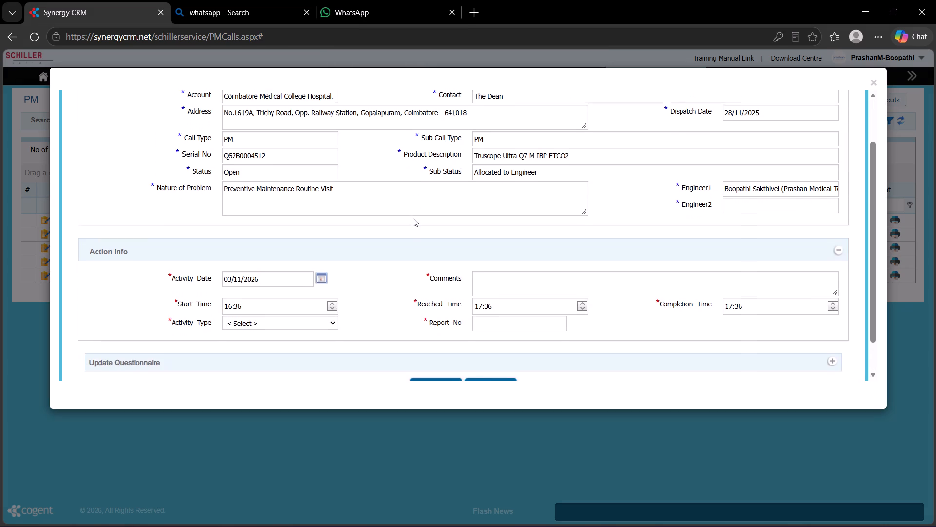
pyautogui.click(324, 238)
pyautogui.tripleClick(227, 254)
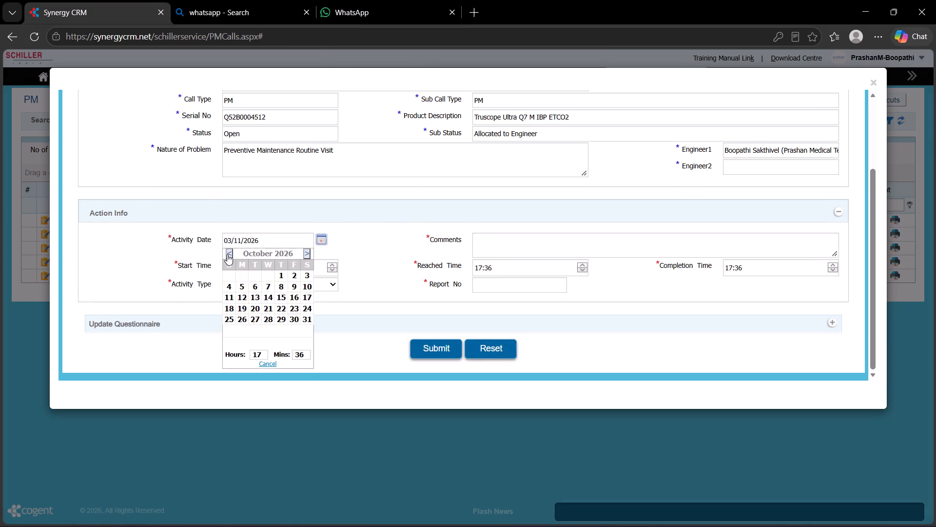
pyautogui.tripleClick(227, 254)
pyautogui.tripleClick(227, 254)
pyautogui.tripleClick(227, 254)
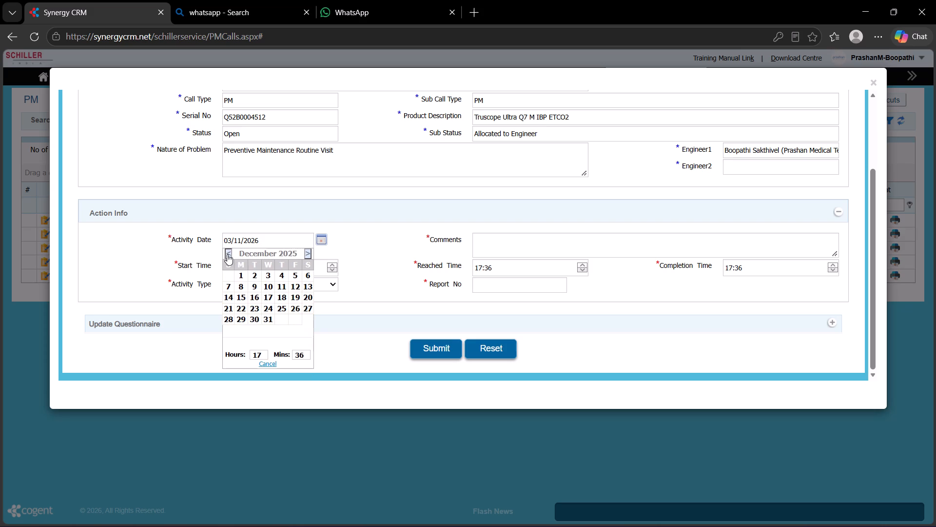
pyautogui.click(231, 285)
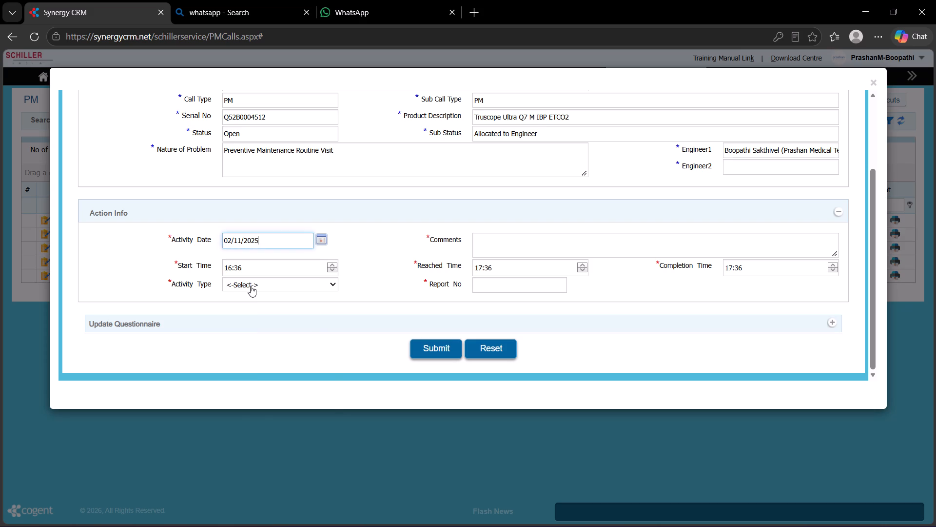
# Set the closure's activity type to PM, enter the comment PM COMPLETED, and fill in report number D-41083 for Q52B0004512.
pyautogui.click(251, 286)
pyautogui.click(249, 369)
pyautogui.click(512, 252)
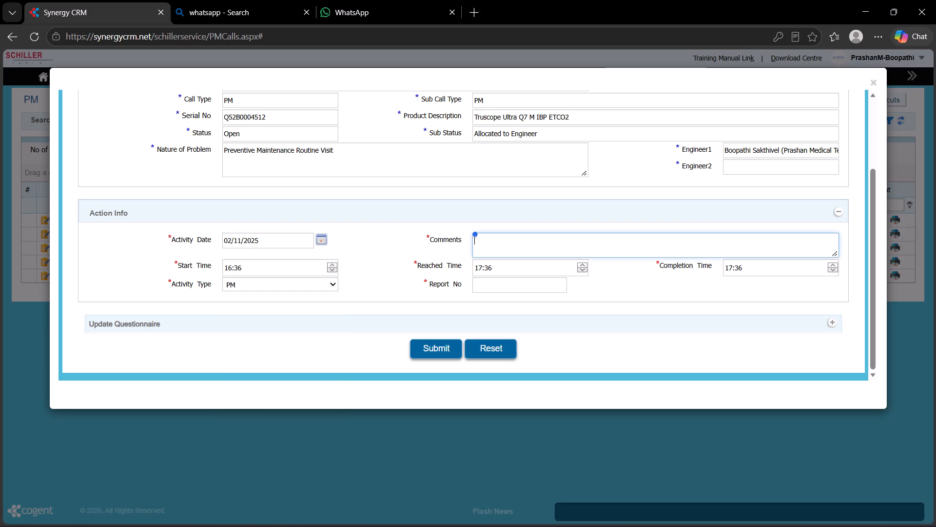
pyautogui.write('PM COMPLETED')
pyautogui.click(498, 280)
pyautogui.hotkey('ctrl', 'v')
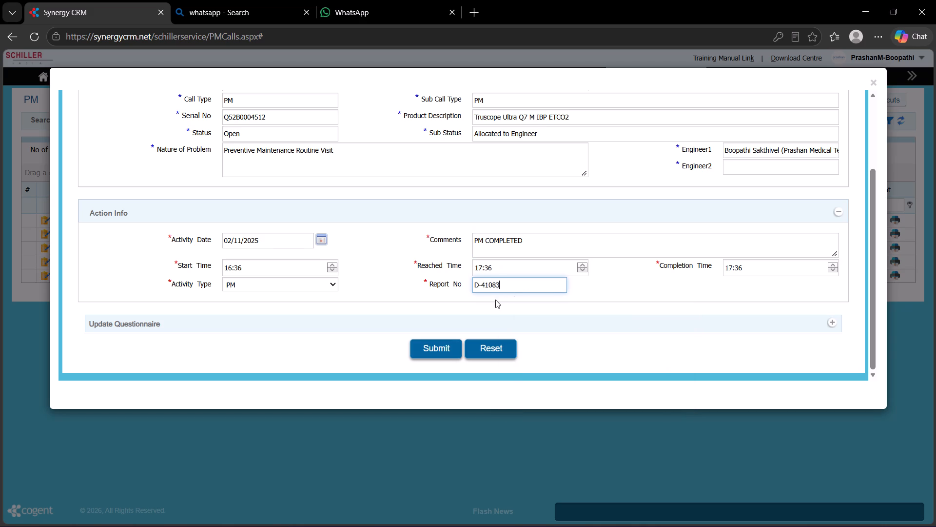
# Answer questionnaire items 1 to 5 for serial number Q52B0004512: mains voltage 230V, grounding 0, UPS NA, accessories GOOD, environment GOOD.
pyautogui.click(829, 322)
pyautogui.scroll(-3, 683, 245)
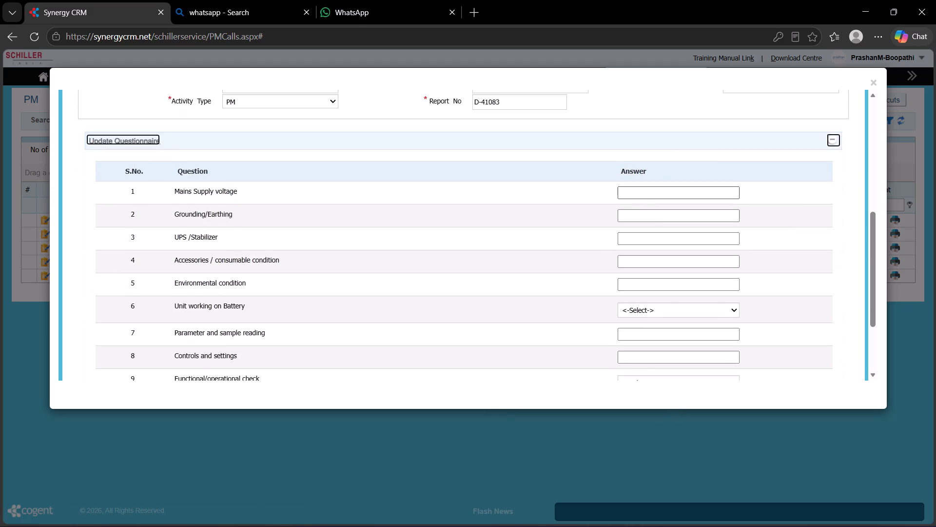
pyautogui.click(643, 192)
pyautogui.moveTo(671, 279); pyautogui.dragTo(668, 274)
pyautogui.click(645, 215)
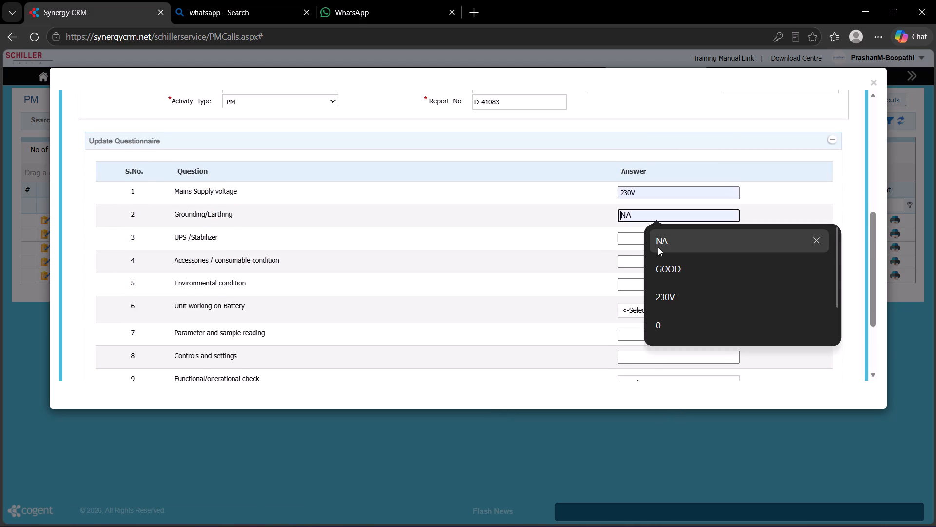
pyautogui.click(666, 326)
pyautogui.click(641, 234)
pyautogui.click(658, 261)
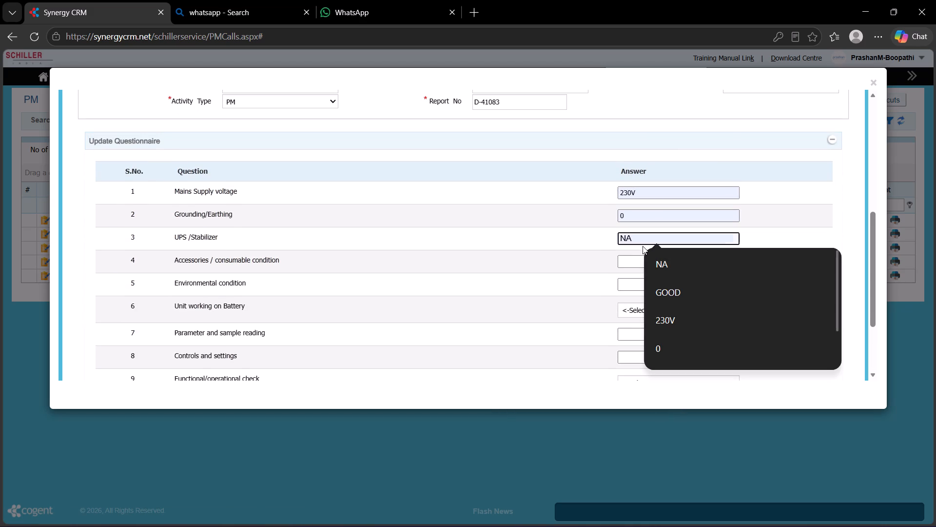
pyautogui.scroll(-2, 643, 246)
pyautogui.click(661, 259)
pyautogui.click(646, 263)
pyautogui.scroll(-1, 669, 322)
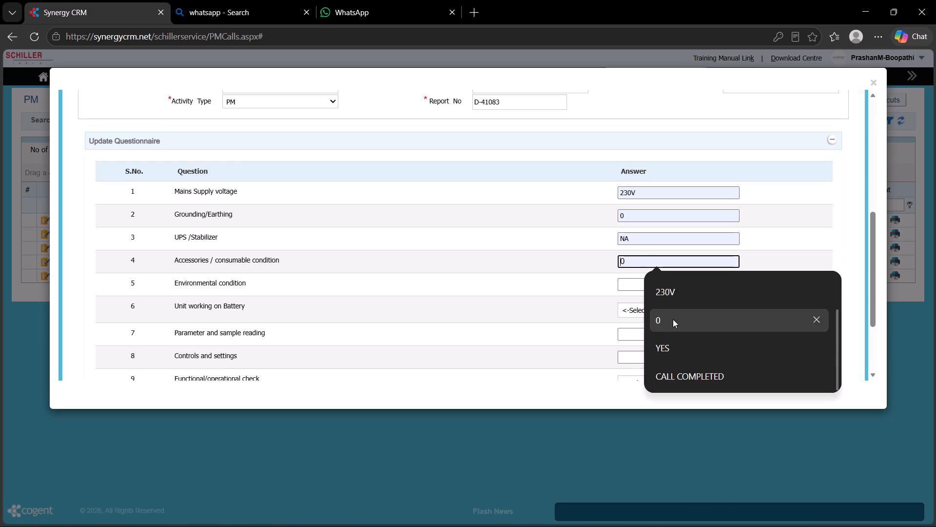
pyautogui.scroll(3, 668, 301)
pyautogui.click(674, 317)
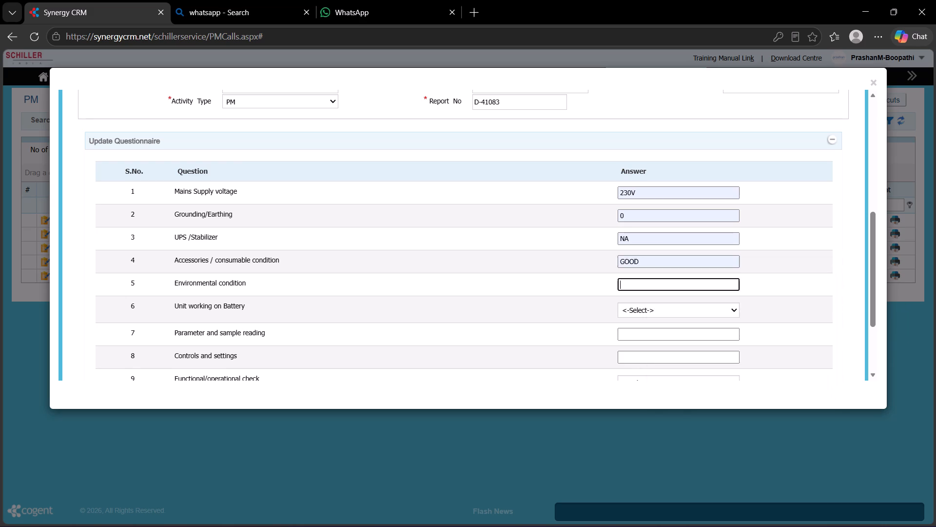
pyautogui.click(655, 284)
pyautogui.click(673, 335)
# Answer items 6 to 10 for Q52B0004512 with battery Yes, parameter reading NA, controls YES, functional check OK, remarks CALL COMPLETED, and submit the closure.
pyautogui.scroll(-3, 664, 299)
pyautogui.click(644, 202)
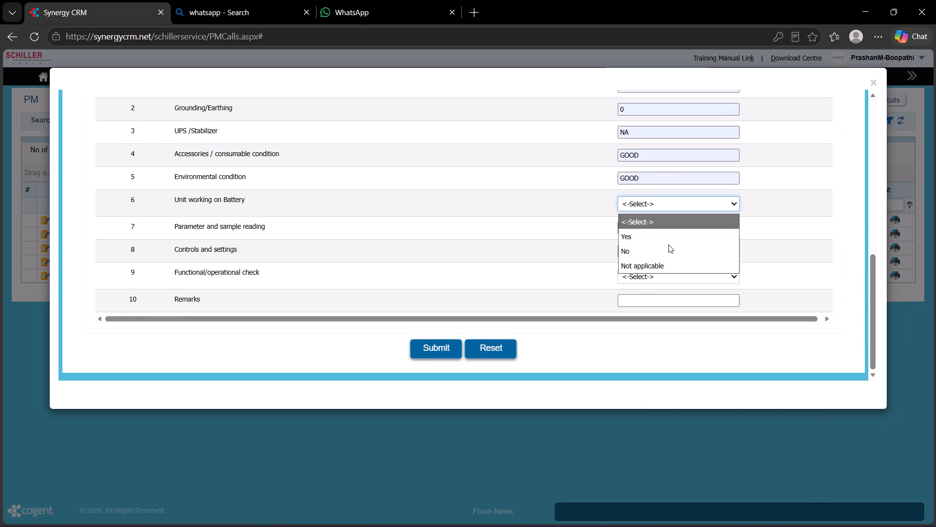
pyautogui.click(661, 239)
pyautogui.click(661, 229)
pyautogui.click(661, 252)
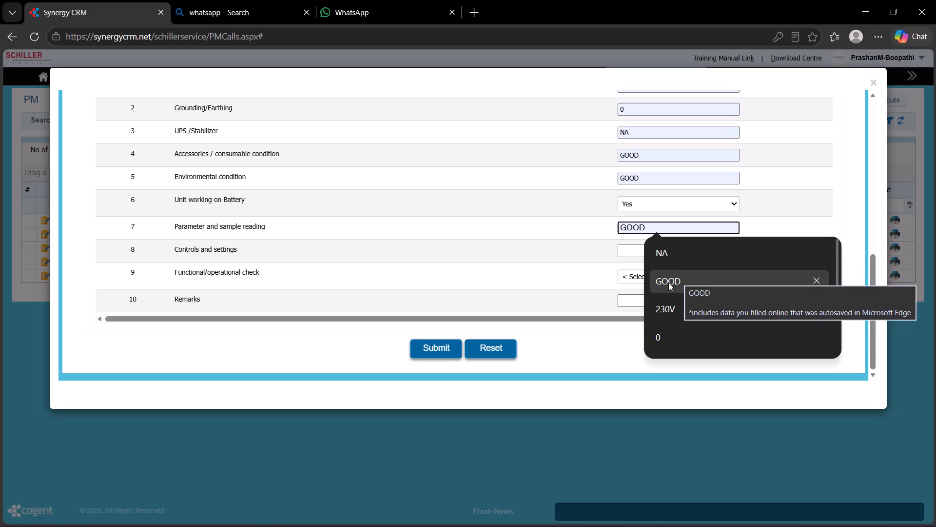
pyautogui.click(668, 258)
pyautogui.click(664, 249)
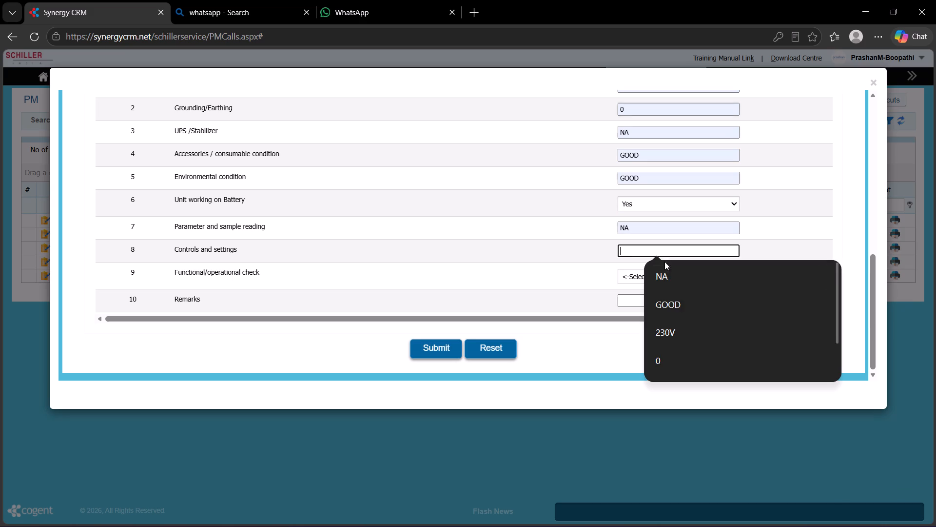
pyautogui.scroll(-3, 669, 315)
pyautogui.click(666, 344)
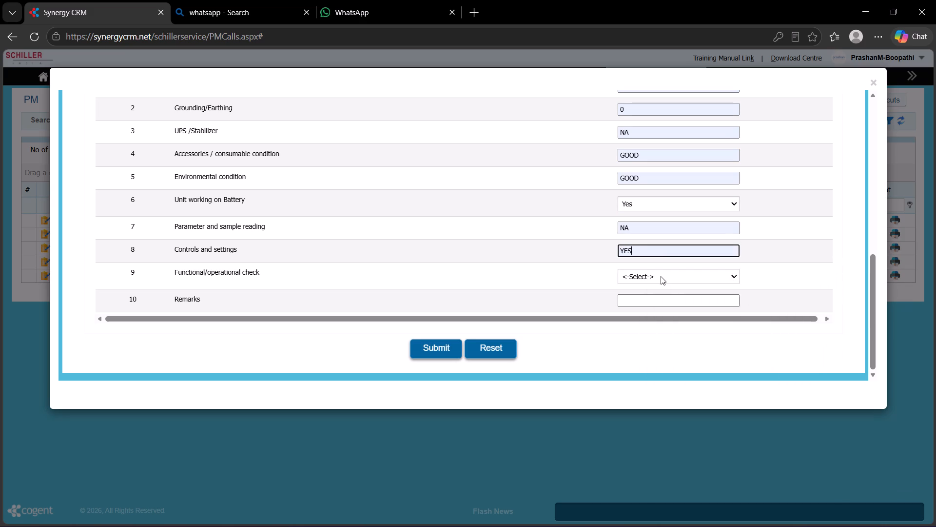
pyautogui.click(661, 276)
pyautogui.click(655, 304)
pyautogui.click(660, 302)
pyautogui.scroll(-3, 672, 322)
pyautogui.click(676, 407)
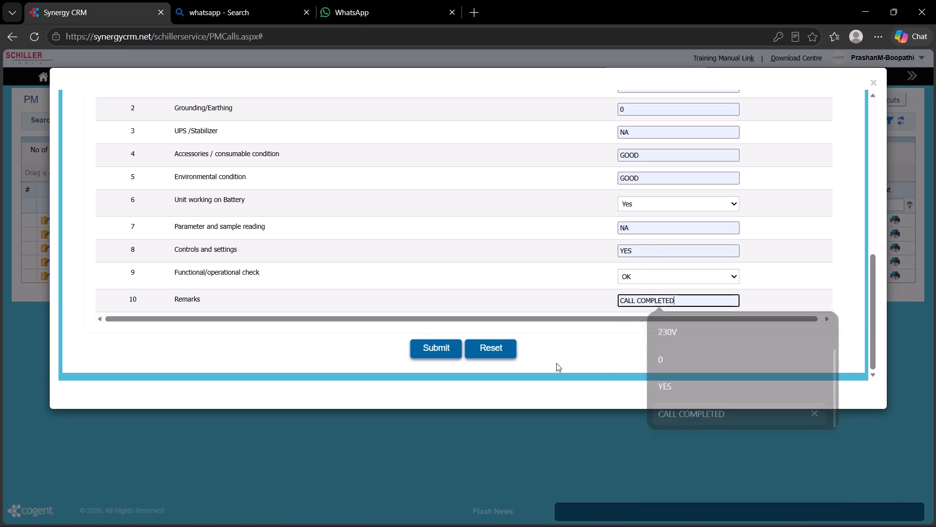
pyautogui.click(438, 341)
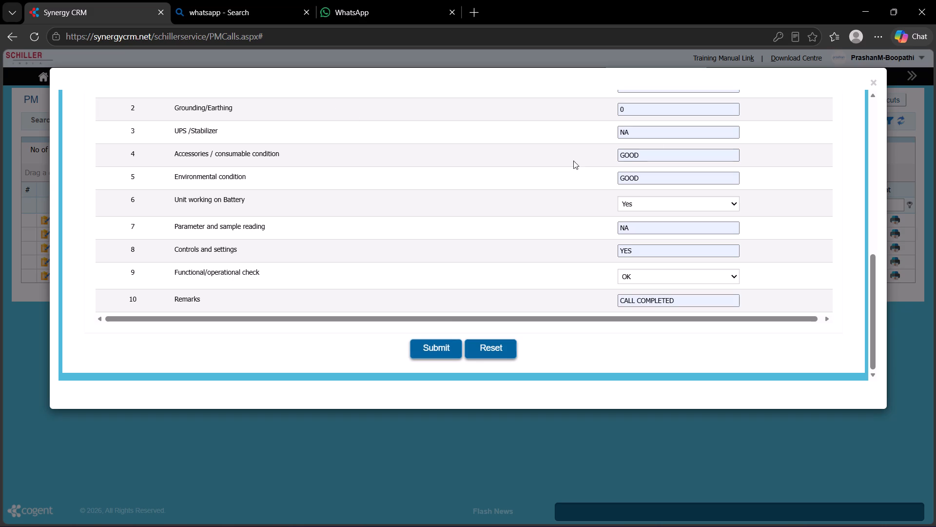
pyautogui.click(589, 112)
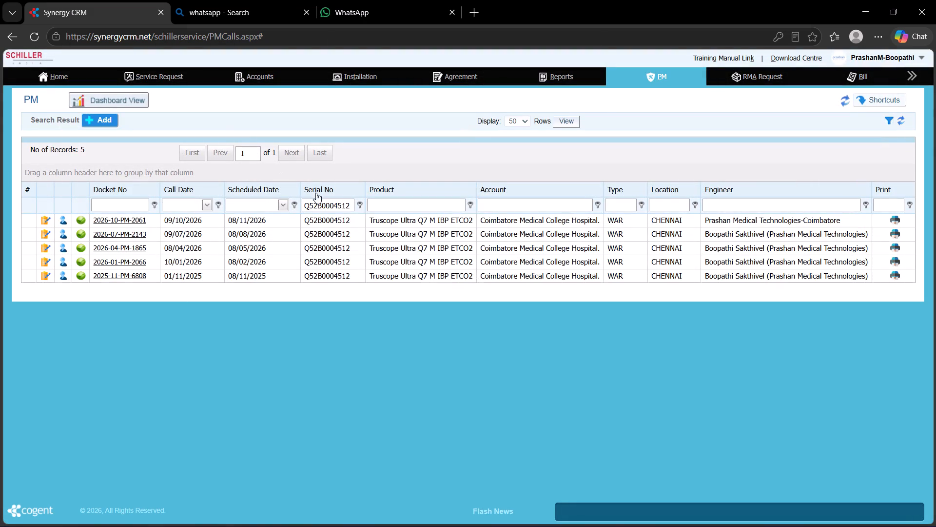
# Change the serial number filter of the PM list to Q52B0004520 and open docket 2025-11-PM-6804.
pyautogui.click(351, 206)
pyautogui.press('BackSpace')
pyautogui.press('BackSpace')
pyautogui.write('20')
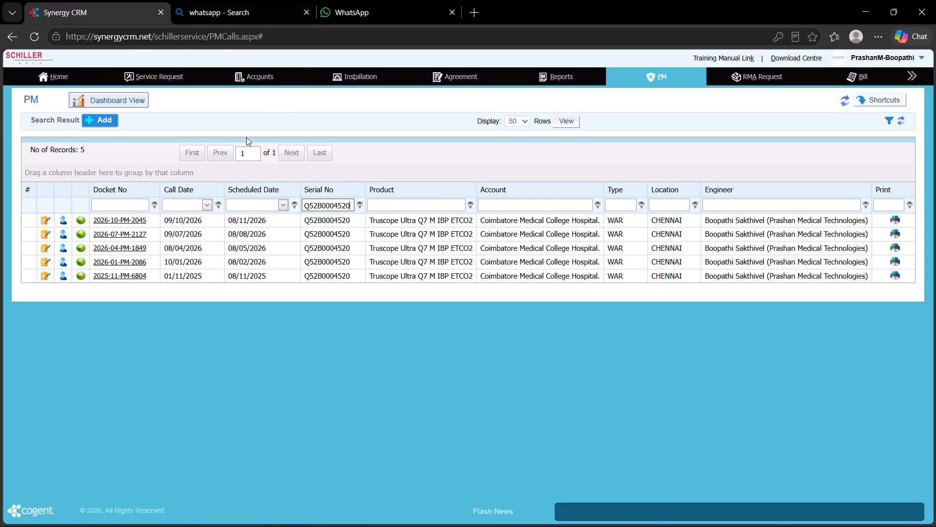
pyautogui.click(147, 273)
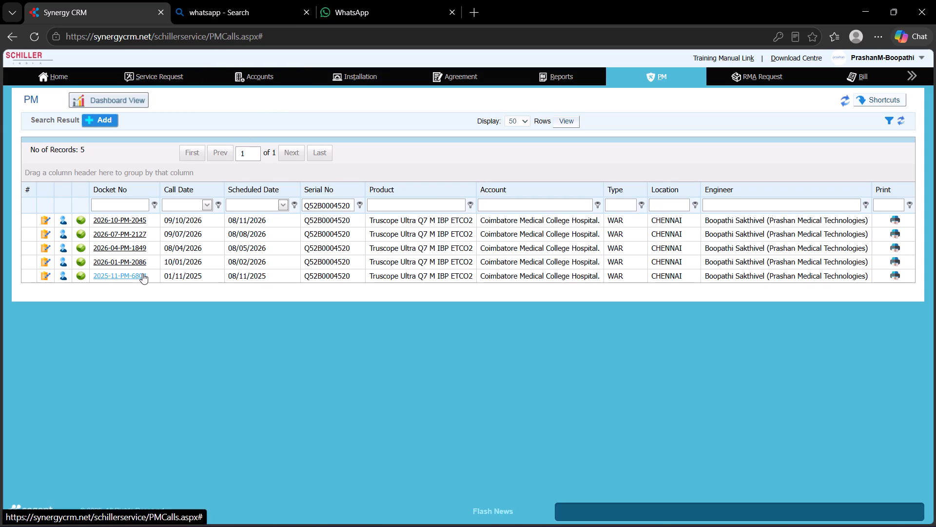
# Open docket 2025-11-PM-6804 and attach the WhatsApp image from 2026-11-03 at 5.27.58 PM to it.
pyautogui.click(142, 273)
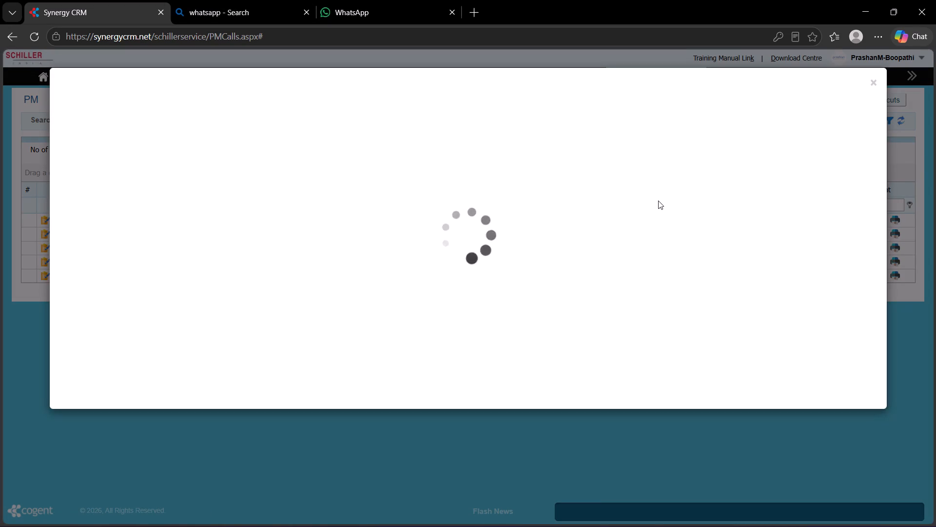
pyautogui.scroll(-4, 661, 201)
pyautogui.scroll(-2, 562, 252)
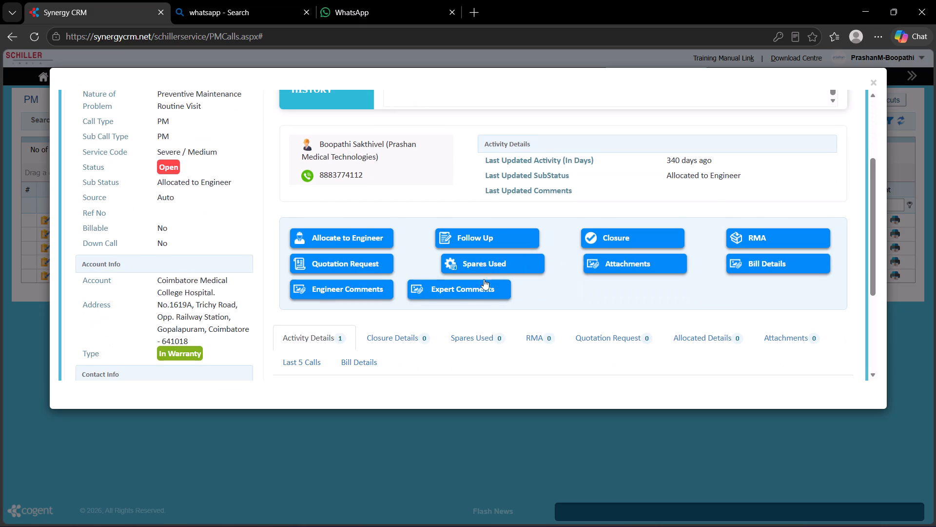
pyautogui.click(648, 266)
pyautogui.click(275, 206)
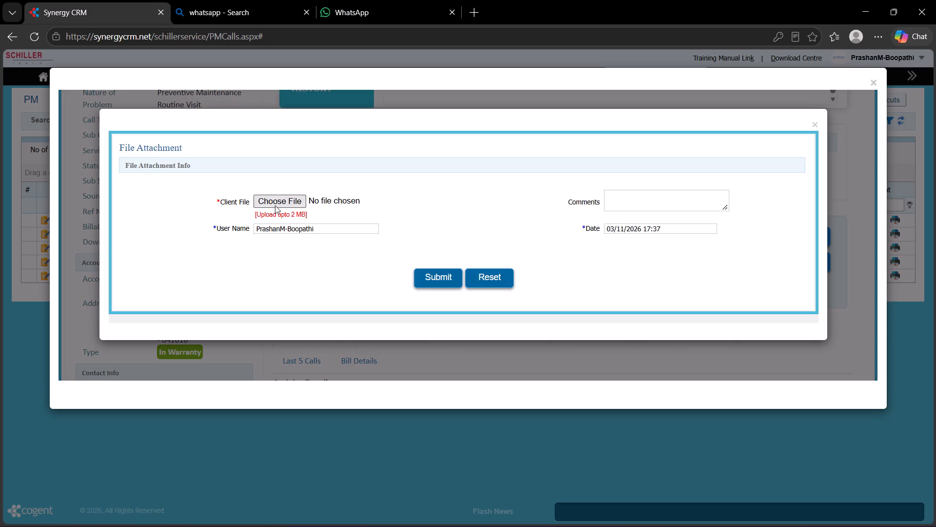
pyautogui.click(270, 204)
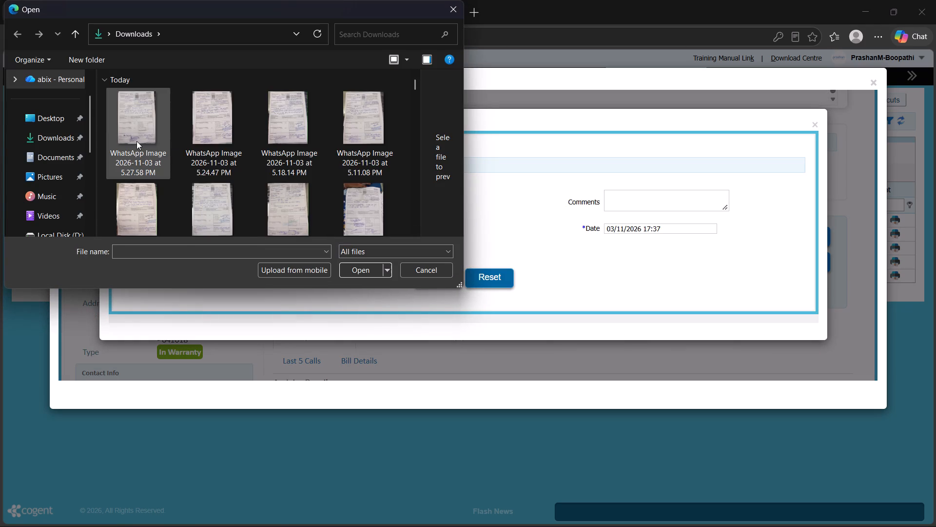
pyautogui.moveTo(138, 140); pyautogui.dragTo(143, 144)
pyautogui.click(356, 275)
pyautogui.click(444, 286)
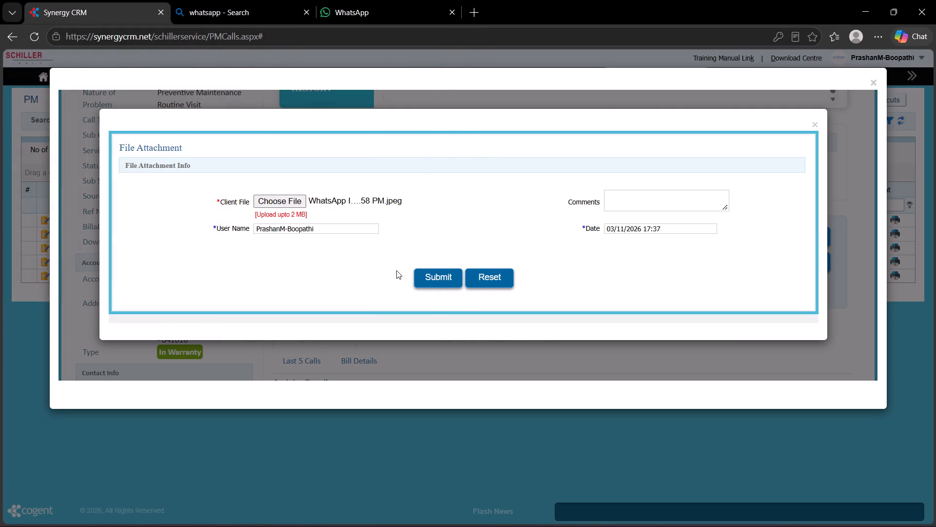
pyautogui.click(423, 270)
pyautogui.click(585, 117)
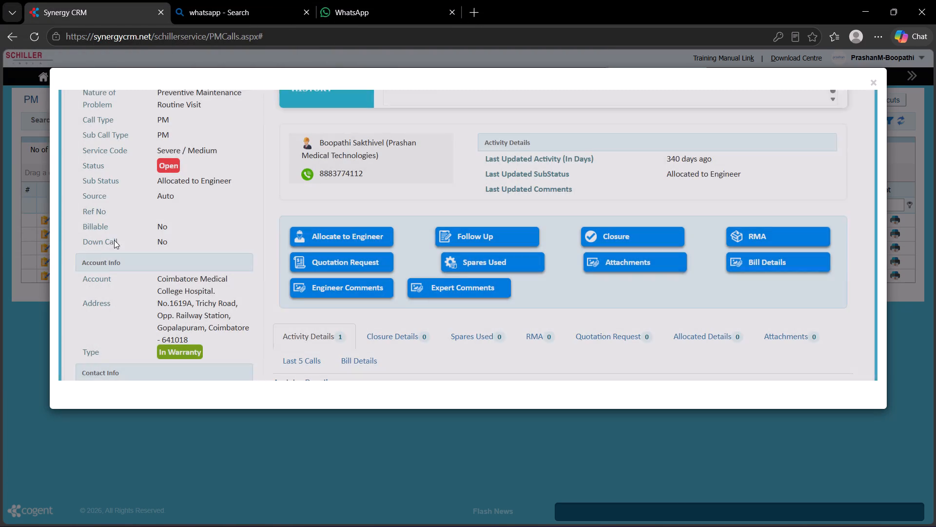
# Open the closure form for docket 2025-11-PM-6804 and set the activity date to 02/11/2025 and the activity type to PM.
pyautogui.scroll(3, 203, 220)
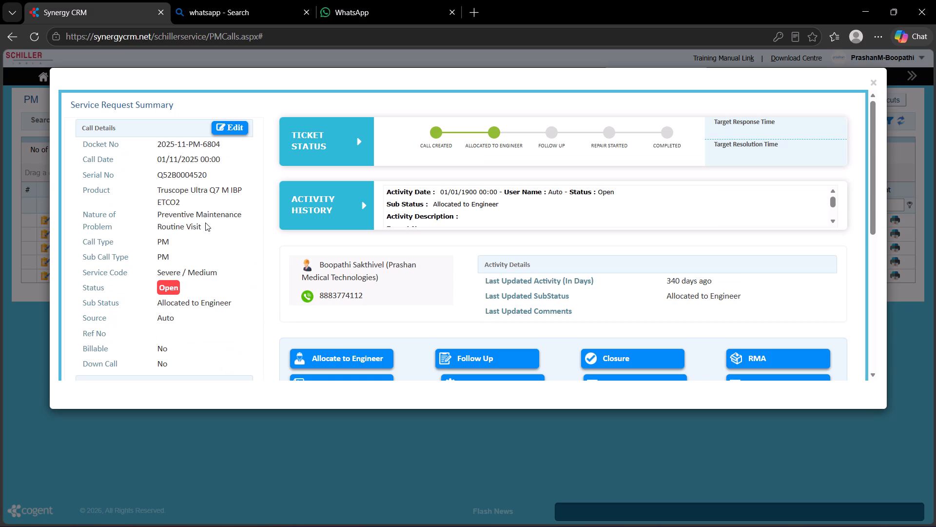
pyautogui.scroll(-2, 210, 223)
pyautogui.click(616, 233)
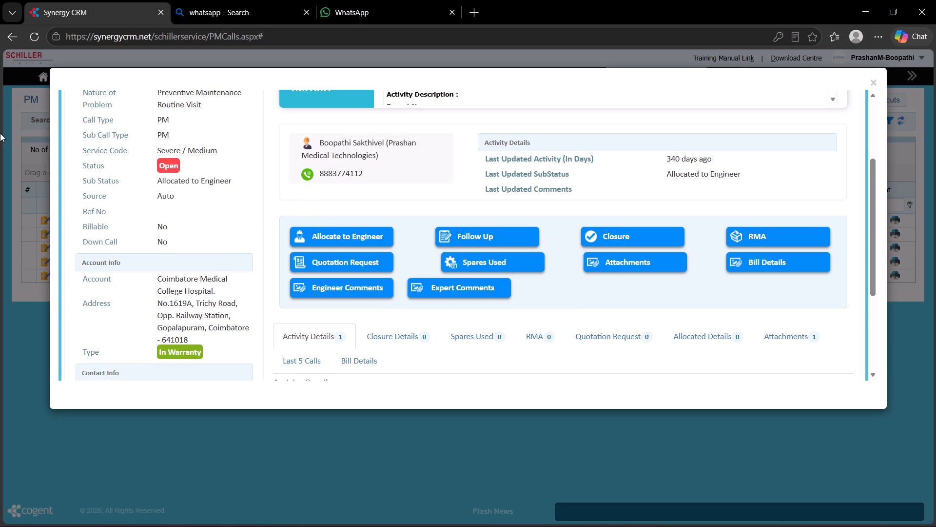
pyautogui.scroll(2, 195, 180)
pyautogui.scroll(-1, 200, 186)
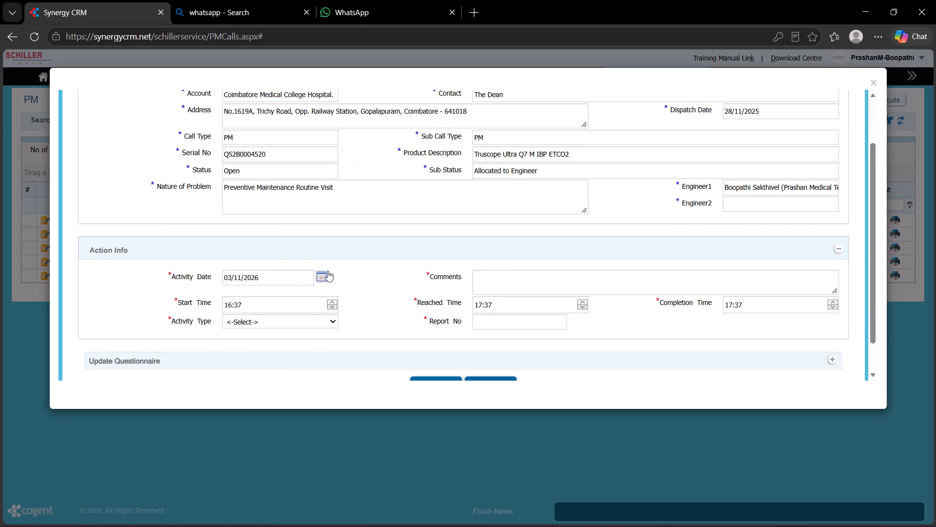
pyautogui.click(321, 277)
pyautogui.tripleClick(228, 292)
pyautogui.tripleClick(228, 292)
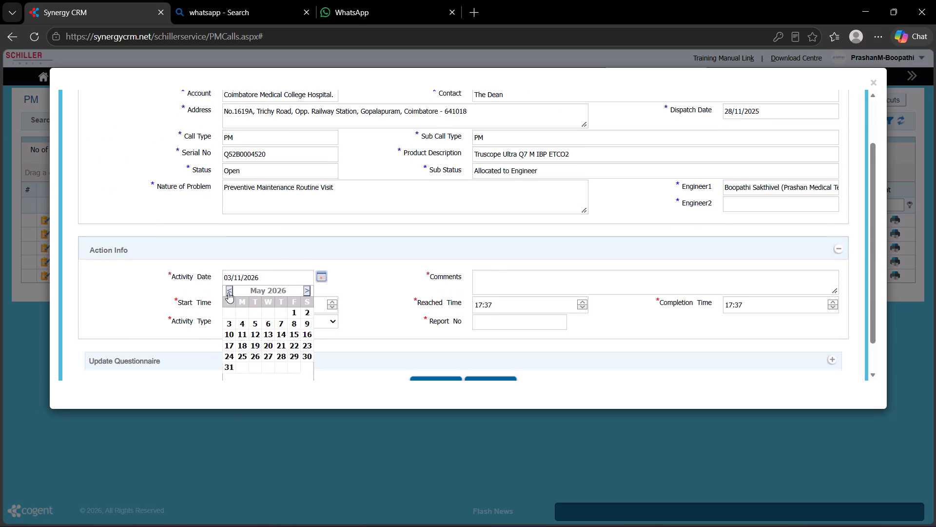
pyautogui.tripleClick(228, 292)
pyautogui.click(228, 292)
pyautogui.click(228, 292)
pyautogui.click(228, 292)
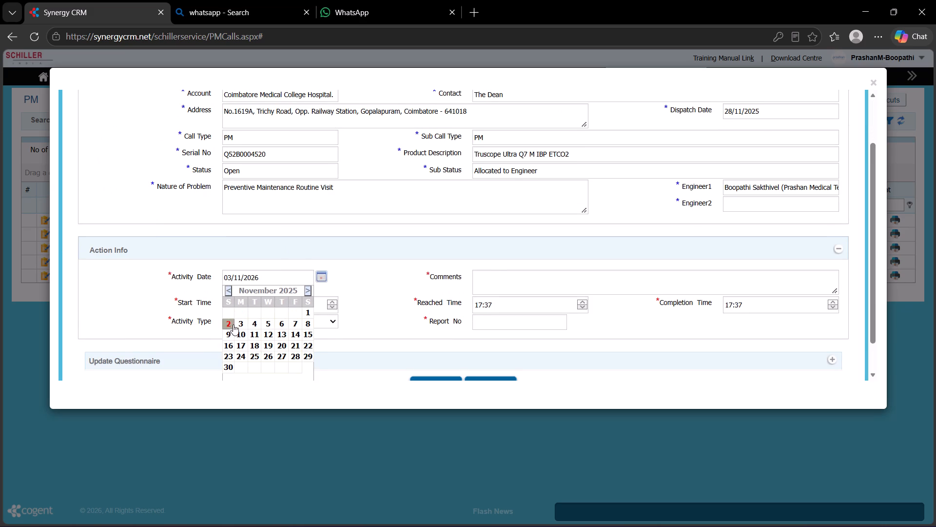
pyautogui.click(228, 323)
pyautogui.click(271, 322)
pyautogui.click(257, 412)
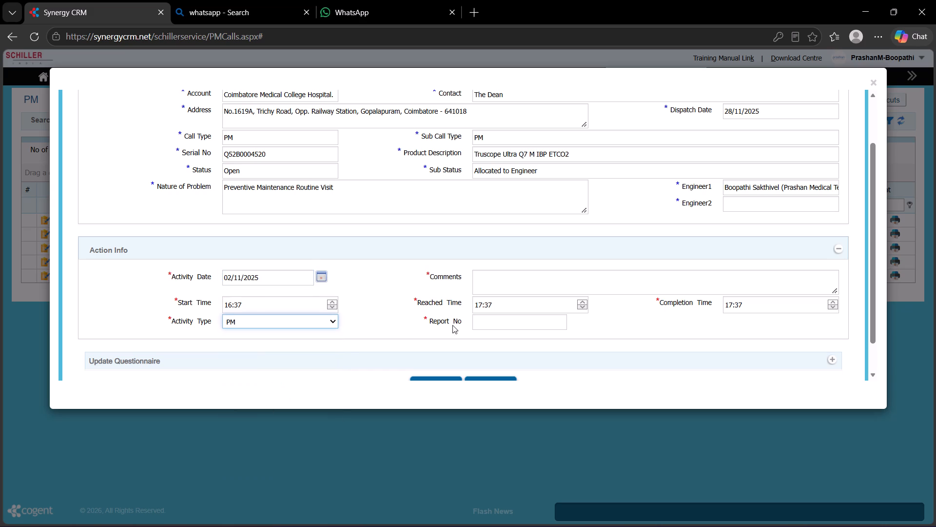
# Enter the comment PM COMPLETED and report number D-41083 in the closure for serial number Q52B0004520.
pyautogui.click(545, 284)
pyautogui.write('PM COMPLETED')
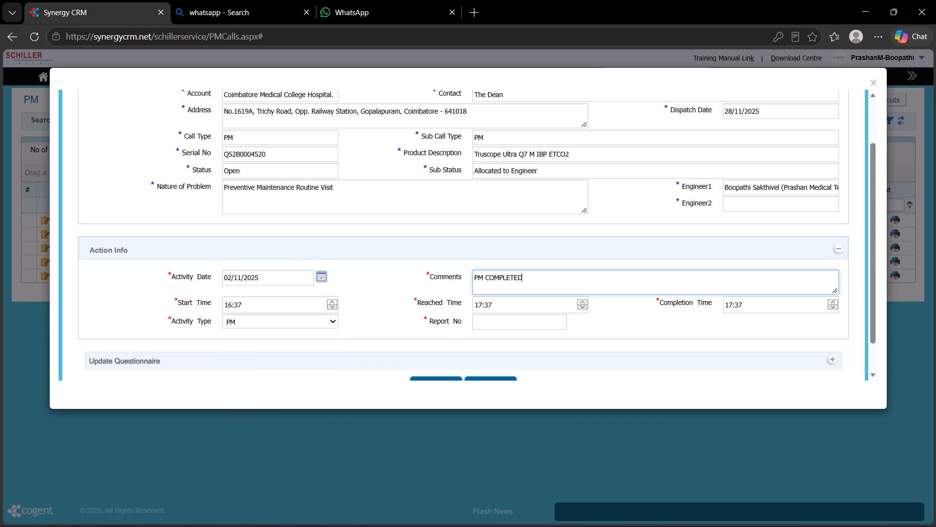
pyautogui.click(495, 327)
pyautogui.hotkey('ctrl', 'v')
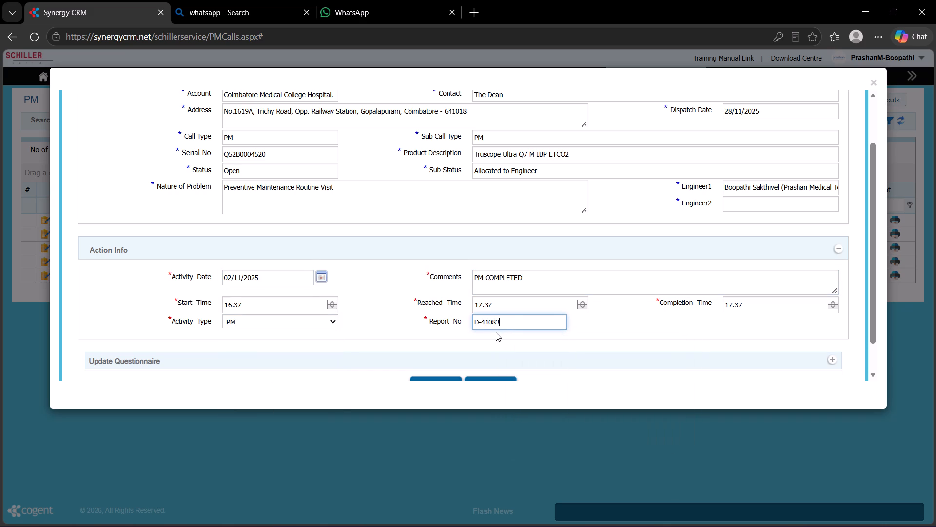
# Answer questionnaire items 1 to 5 for Q52B0004520: mains voltage 230V, grounding 0, UPS NA, accessories GOOD, environment GOOD.
pyautogui.scroll(-4, 410, 314)
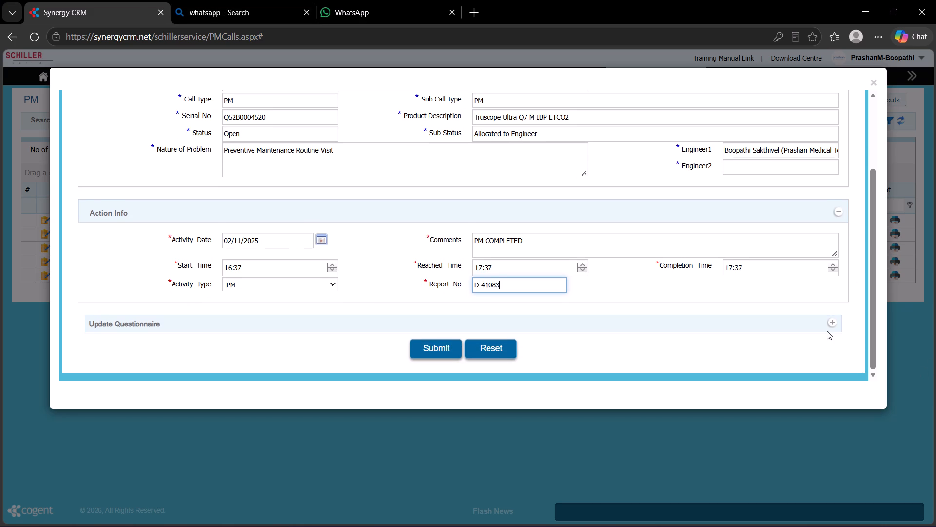
pyautogui.click(835, 323)
pyautogui.scroll(-2, 562, 261)
pyautogui.click(633, 254)
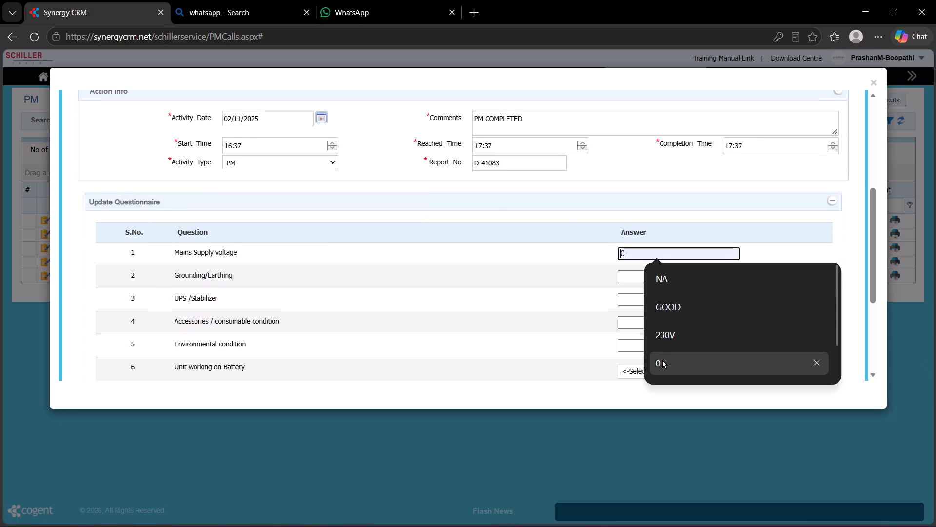
pyautogui.click(678, 333)
pyautogui.click(672, 279)
pyautogui.click(690, 387)
pyautogui.click(681, 304)
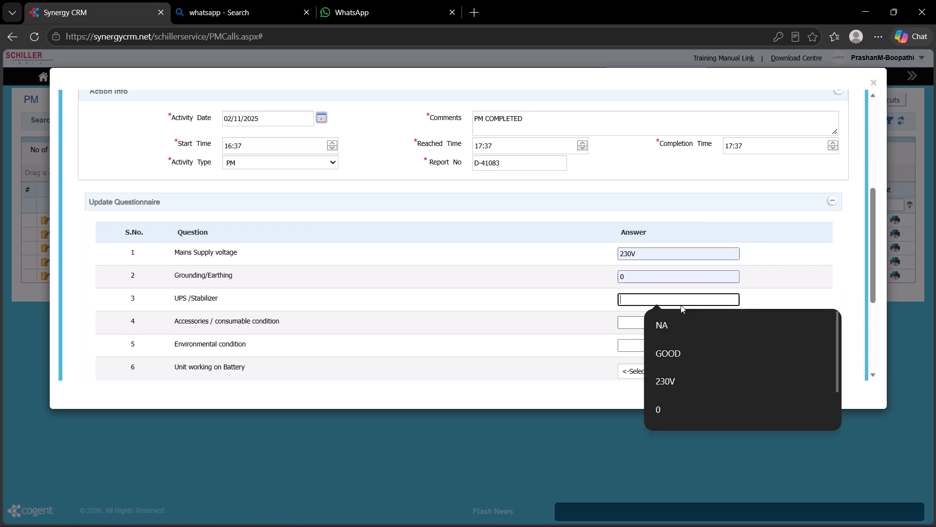
pyautogui.click(683, 322)
pyautogui.click(669, 321)
pyautogui.click(654, 324)
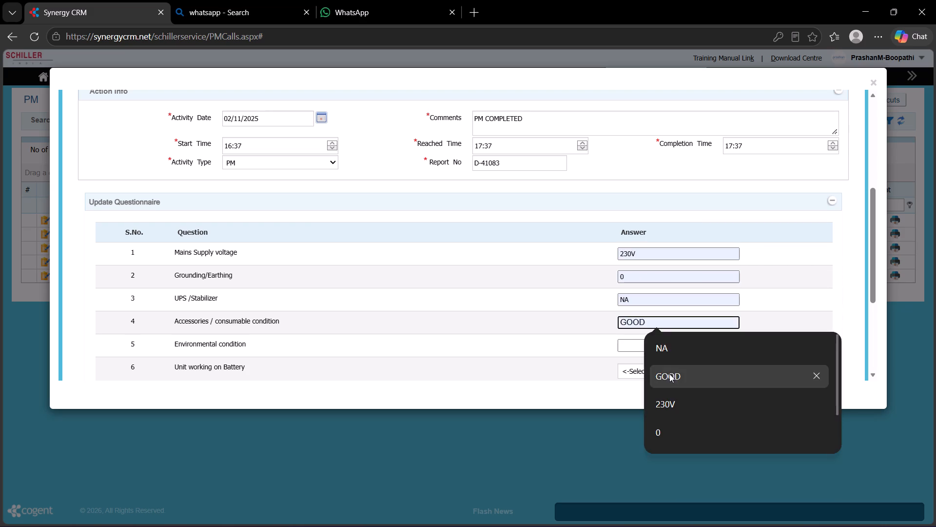
pyautogui.click(669, 374)
pyautogui.click(660, 348)
pyautogui.click(684, 399)
pyautogui.scroll(-4, 656, 338)
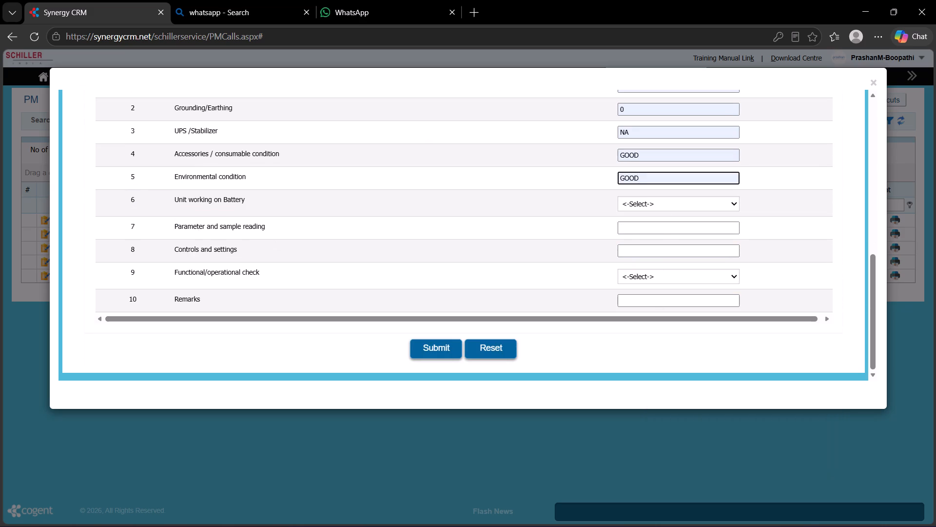
pyautogui.click(665, 206)
pyautogui.click(660, 237)
pyautogui.click(646, 228)
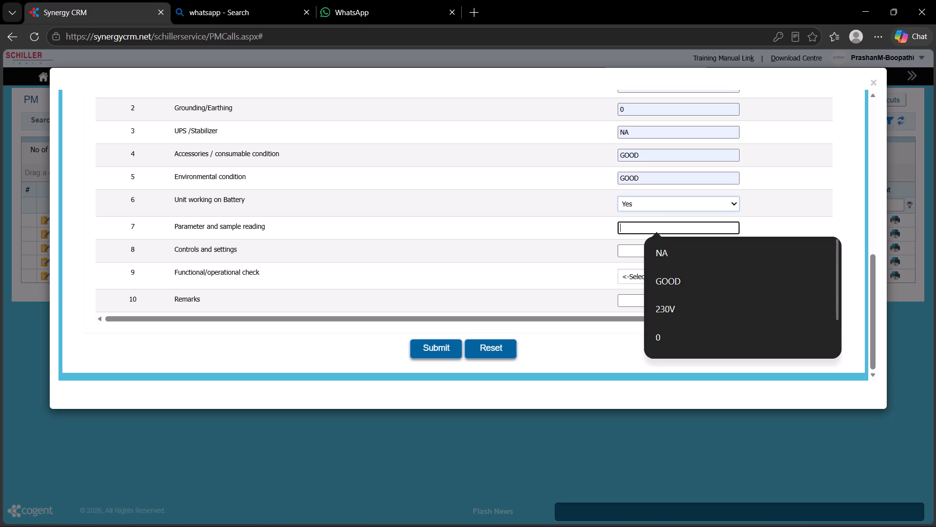
pyautogui.click(673, 250)
pyautogui.click(648, 249)
pyautogui.scroll(-4, 669, 298)
pyautogui.click(676, 333)
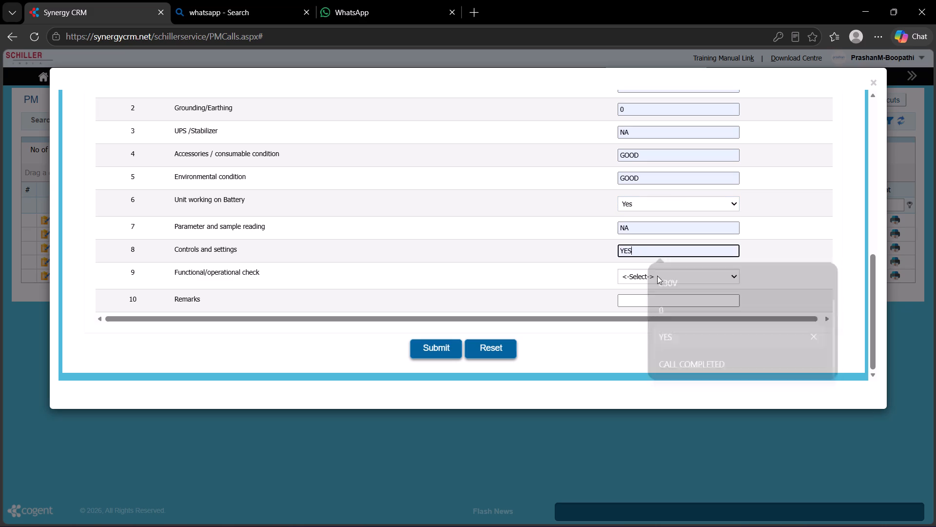
pyautogui.click(656, 268)
pyautogui.click(654, 282)
pyautogui.click(655, 274)
pyautogui.click(649, 304)
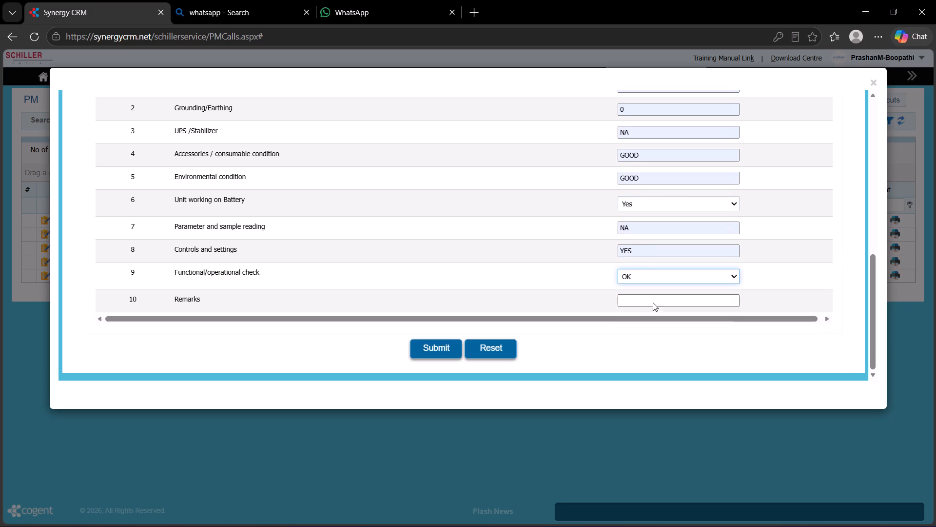
pyautogui.click(654, 300)
pyautogui.scroll(-4, 658, 322)
pyautogui.click(676, 419)
pyautogui.click(429, 346)
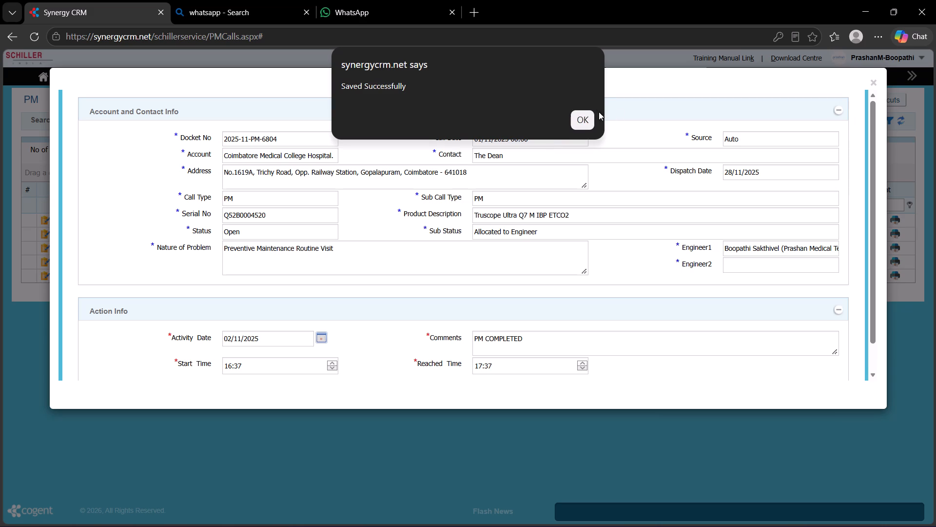
pyautogui.click(587, 121)
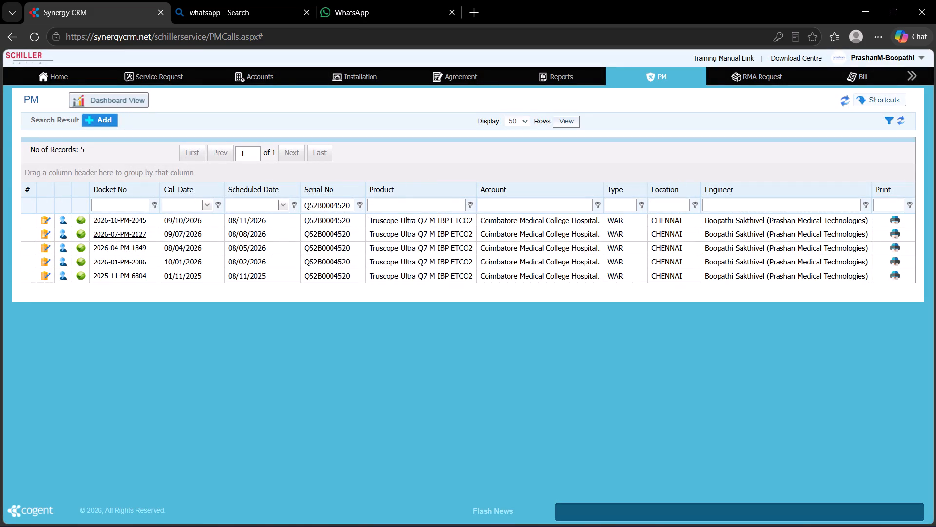
# Change the serial number filter of the PM list to Q52B0004526 and open docket 2025-11-PM-6810.
pyautogui.click(348, 206)
pyautogui.press('BackSpace')
pyautogui.press('6')
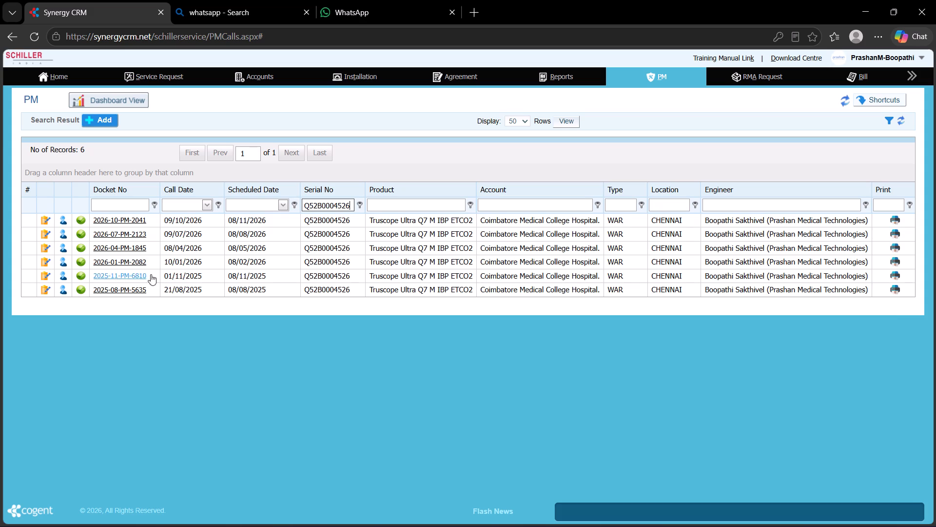
pyautogui.click(110, 274)
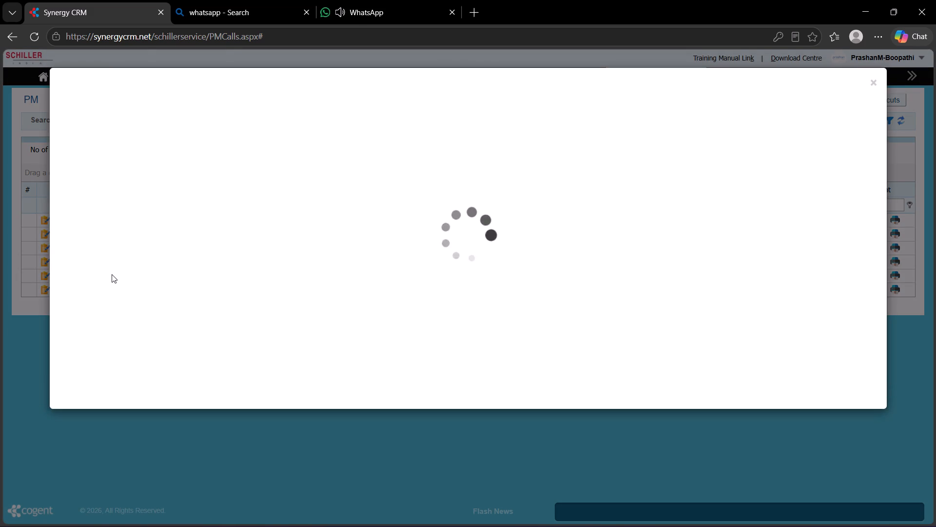
pyautogui.scroll(-3, 568, 325)
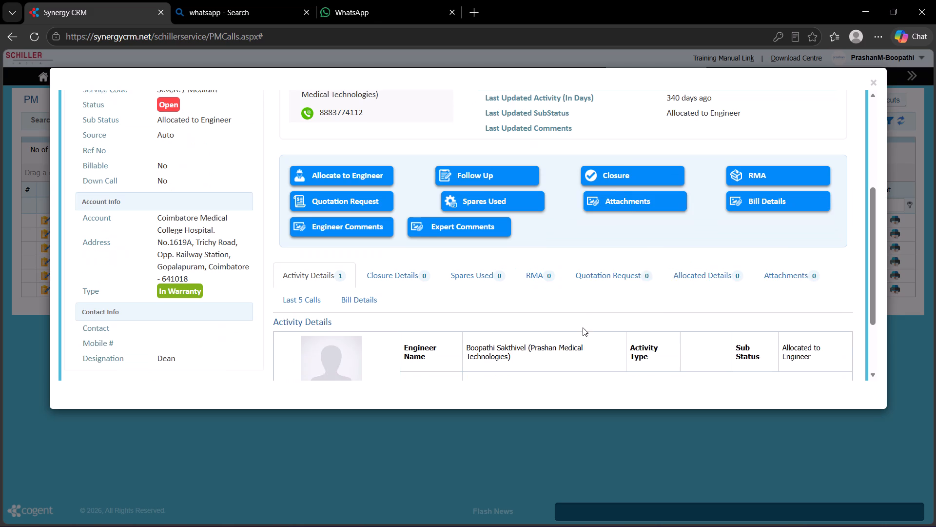
pyautogui.click(639, 203)
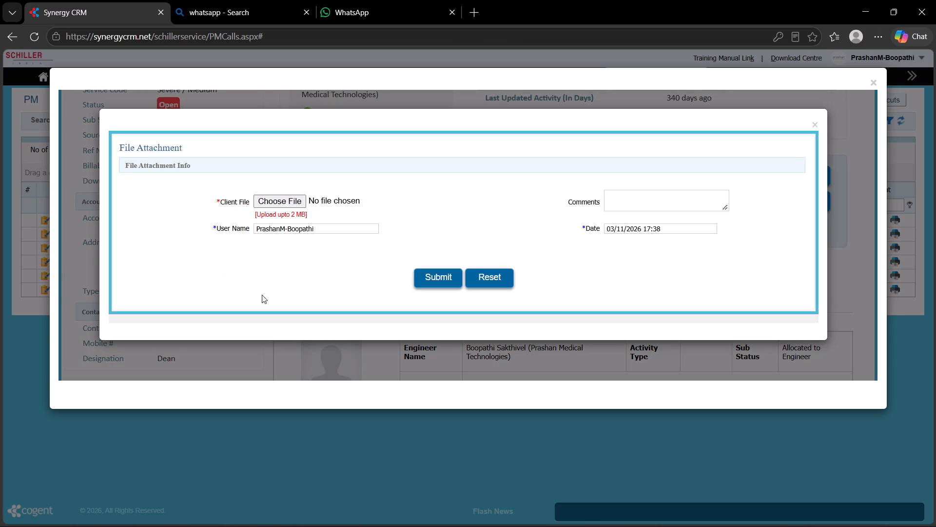
pyautogui.click(297, 198)
pyautogui.click(139, 134)
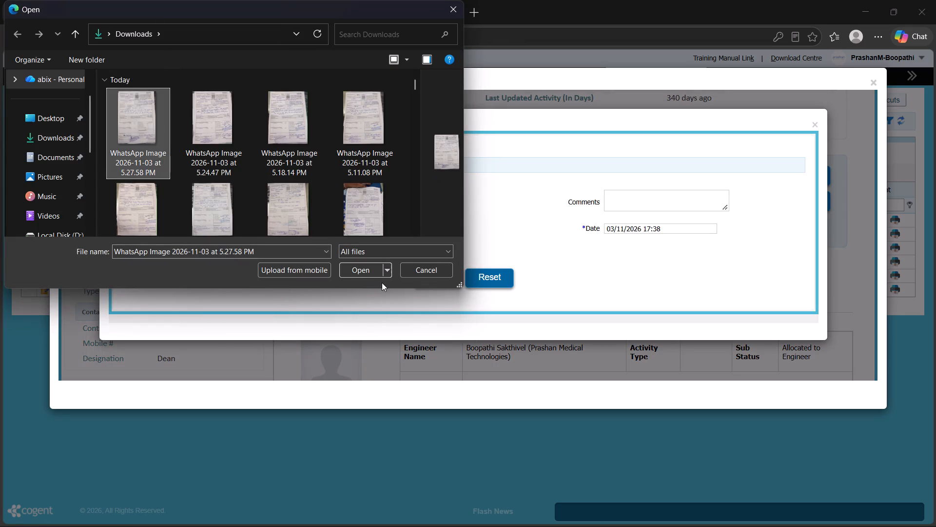
pyautogui.click(360, 270)
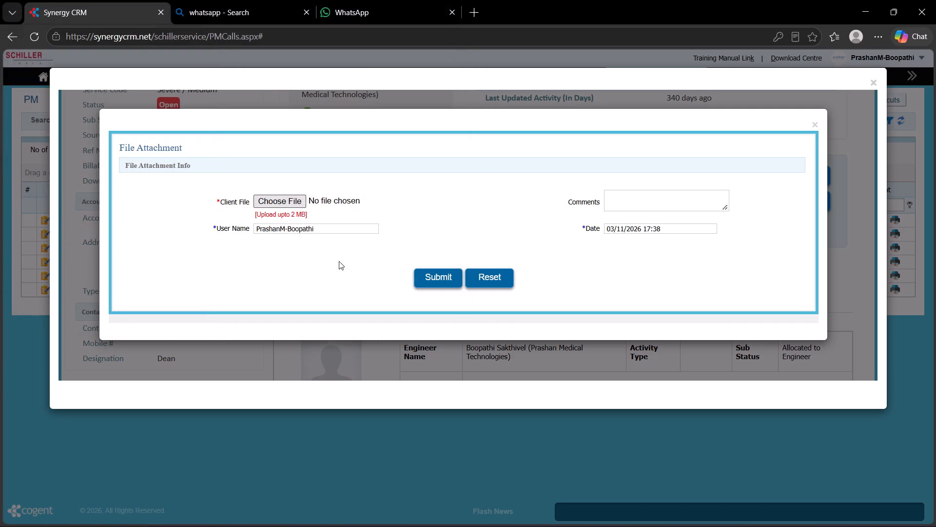
pyautogui.click(434, 276)
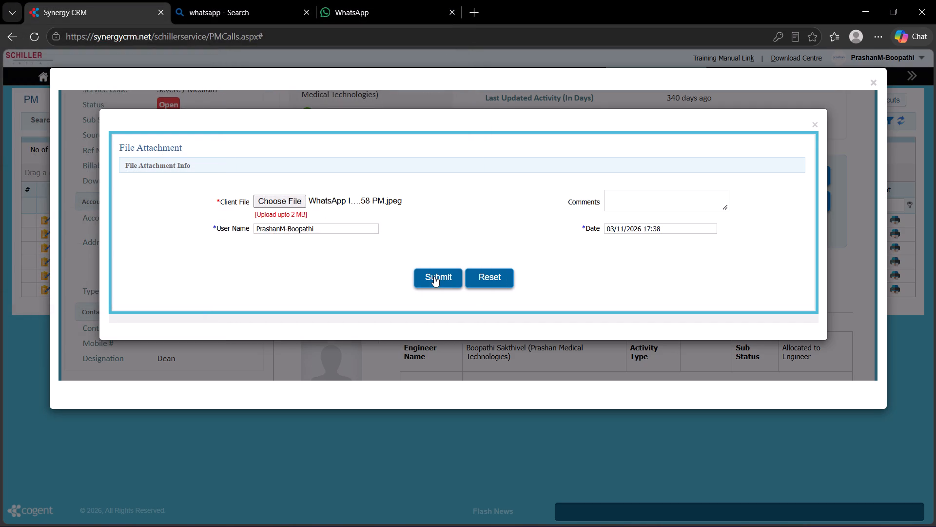
pyautogui.click(579, 111)
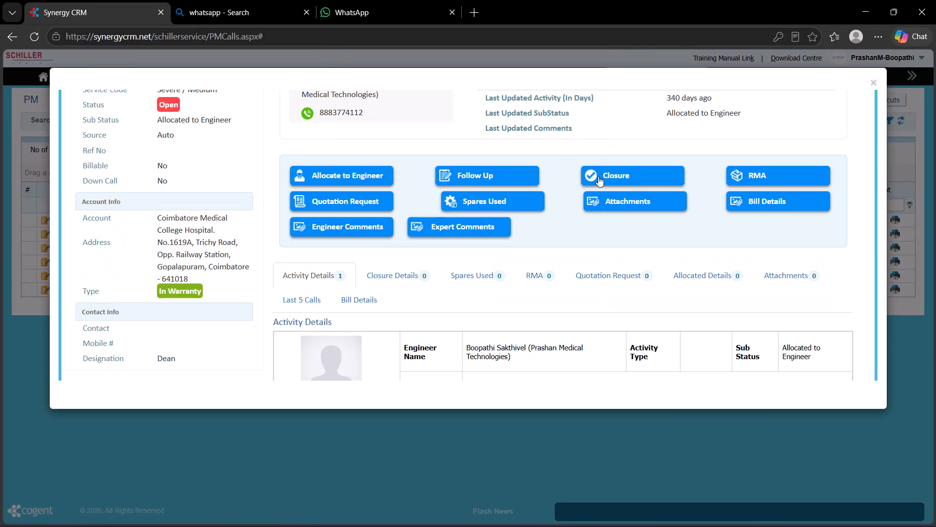
pyautogui.click(598, 176)
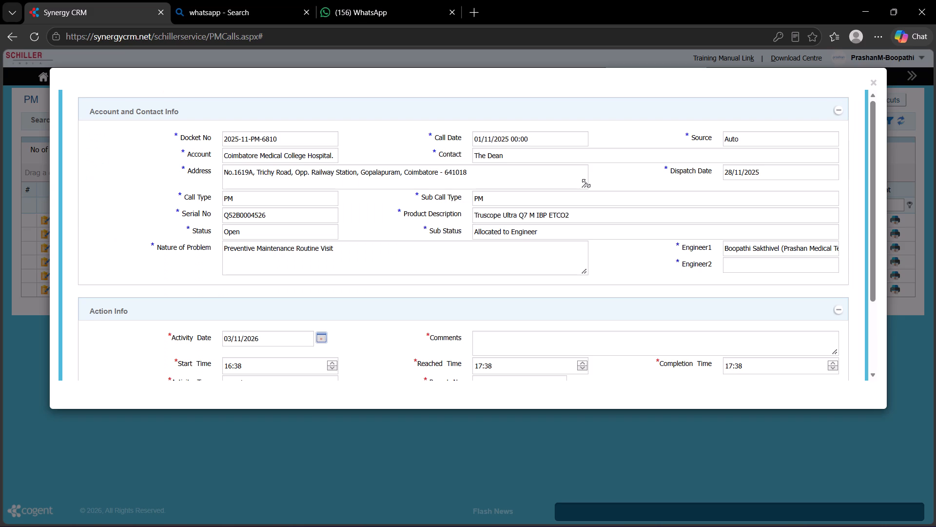
# Set the activity date to 02/11/2025 and the activity type to PM in the closure form for docket 2025-11-PM-6810.
pyautogui.scroll(-3, 314, 273)
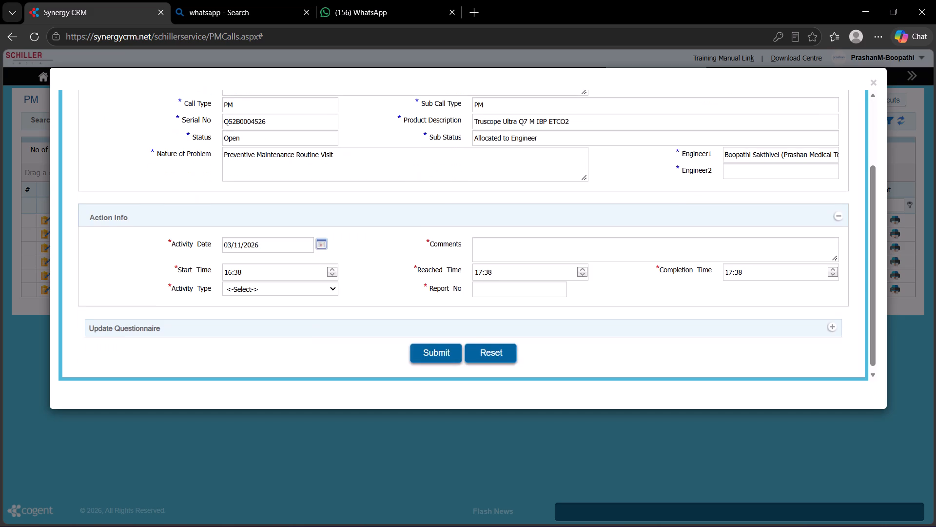
pyautogui.click(316, 241)
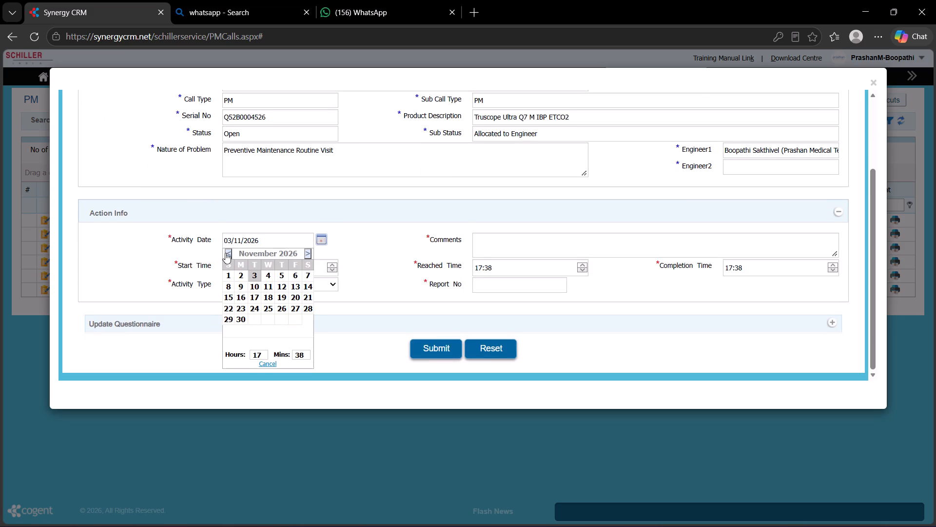
pyautogui.tripleClick(225, 253)
pyautogui.tripleClick(225, 253)
pyautogui.doubleClick(225, 253)
pyautogui.tripleClick(232, 253)
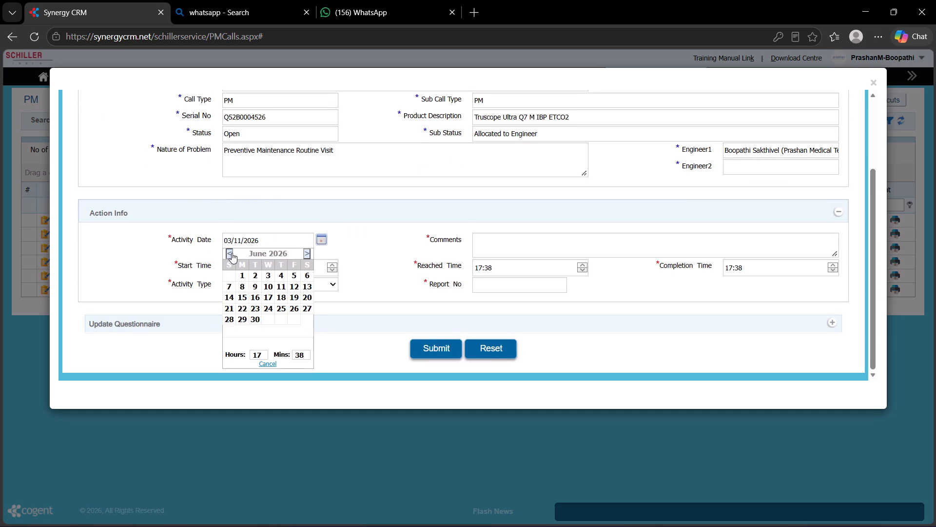
pyautogui.tripleClick(232, 253)
pyautogui.click(232, 253)
pyautogui.doubleClick(232, 253)
pyautogui.click(228, 290)
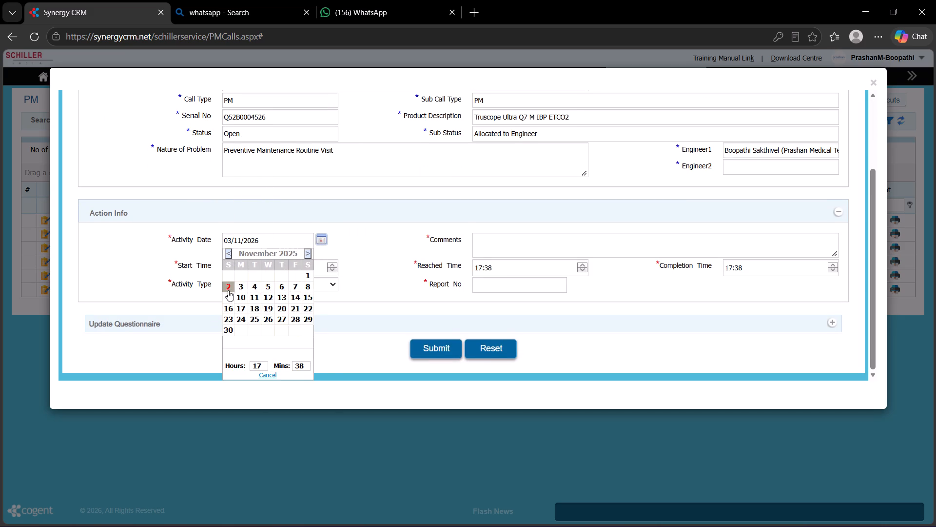
pyautogui.click(240, 285)
pyautogui.click(253, 374)
# Enter the comment PM COMPLETED and report number D-41083 in the closure for serial number Q52B0004526.
pyautogui.click(526, 249)
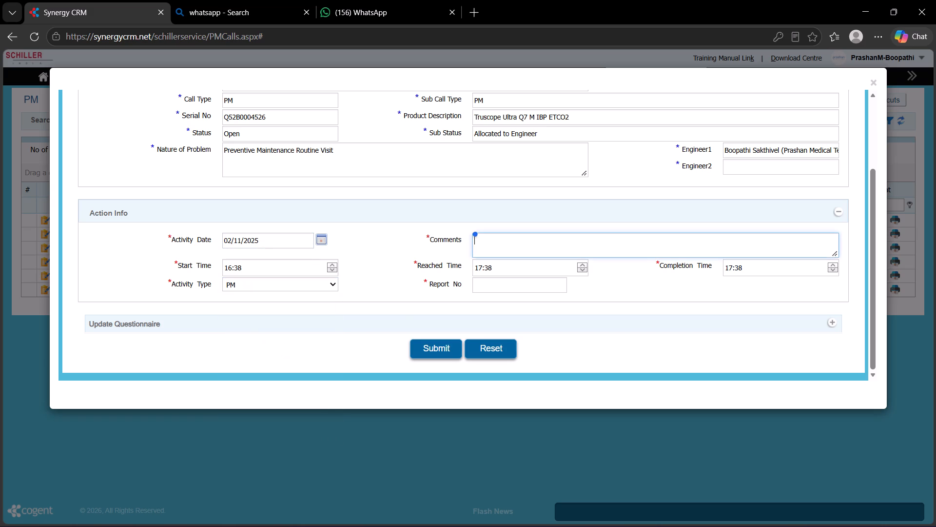
pyautogui.write('PM COMPLETED')
pyautogui.click(532, 283)
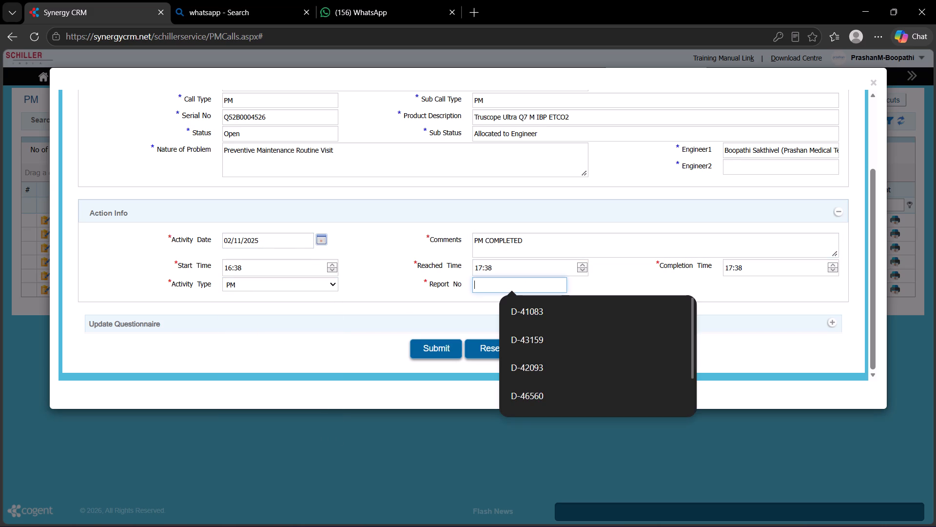
pyautogui.hotkey('ctrl', 'v')
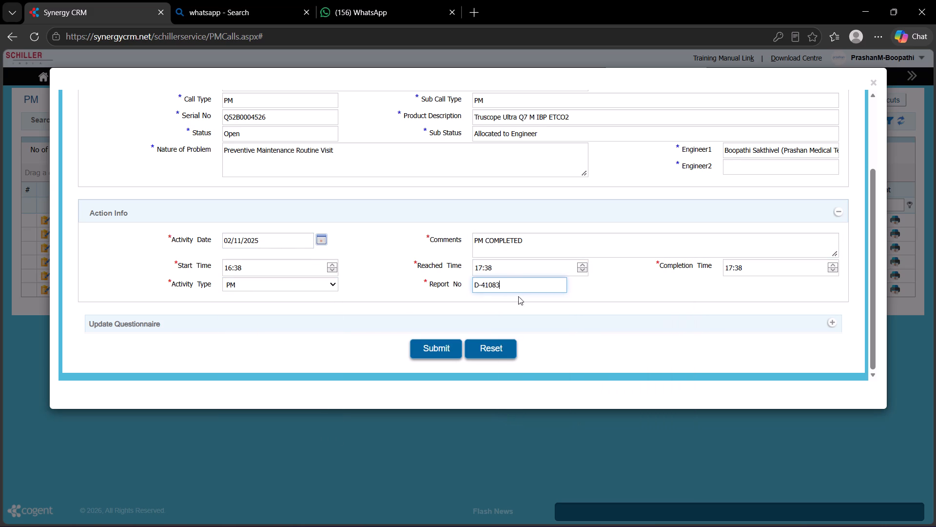
# Answer questionnaire items 1 to 5 for Q52B0004526 with mains voltage 230V, grounding 0, UPS NA, accessories GOOD and environmental condition GOOD.
pyautogui.click(837, 321)
pyautogui.scroll(-3, 744, 247)
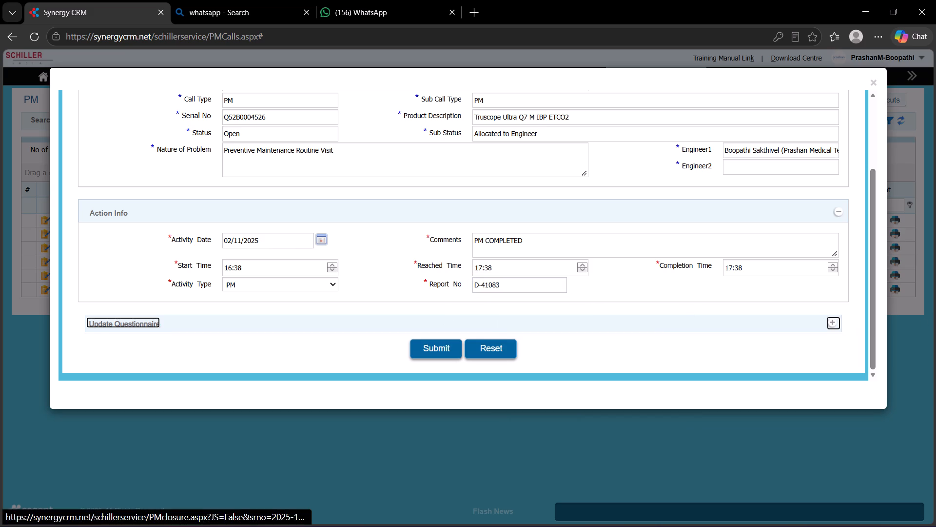
pyautogui.scroll(-3, 745, 267)
pyautogui.scroll(-1, 809, 271)
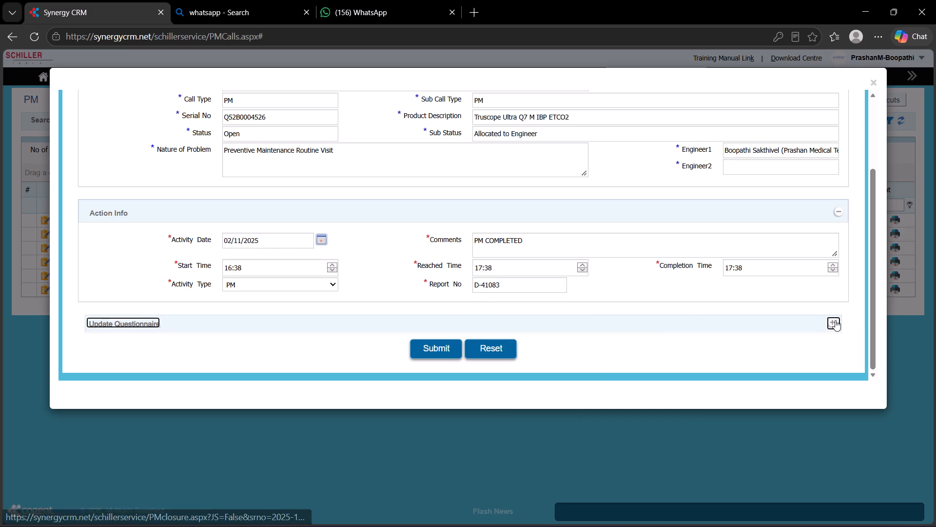
pyautogui.click(835, 320)
pyautogui.scroll(-3, 725, 255)
pyautogui.click(713, 194)
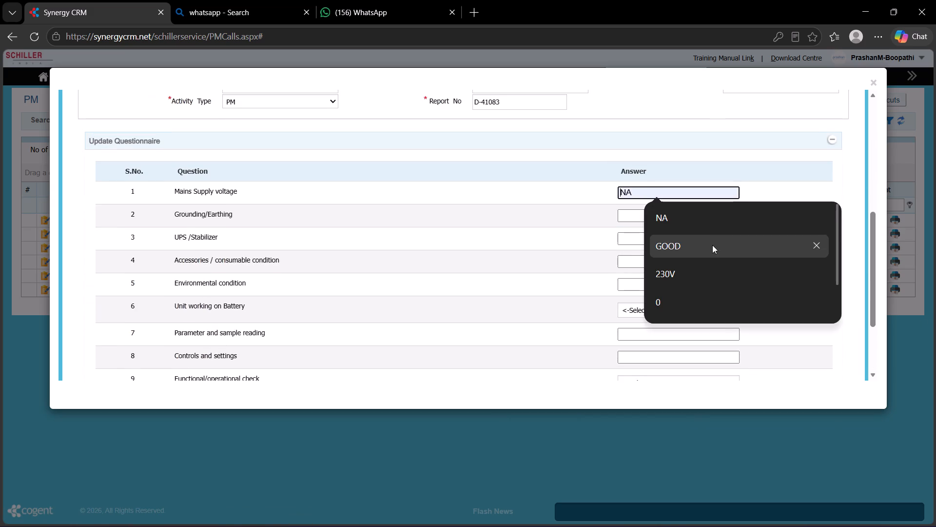
pyautogui.click(689, 272)
pyautogui.click(671, 219)
pyautogui.click(668, 326)
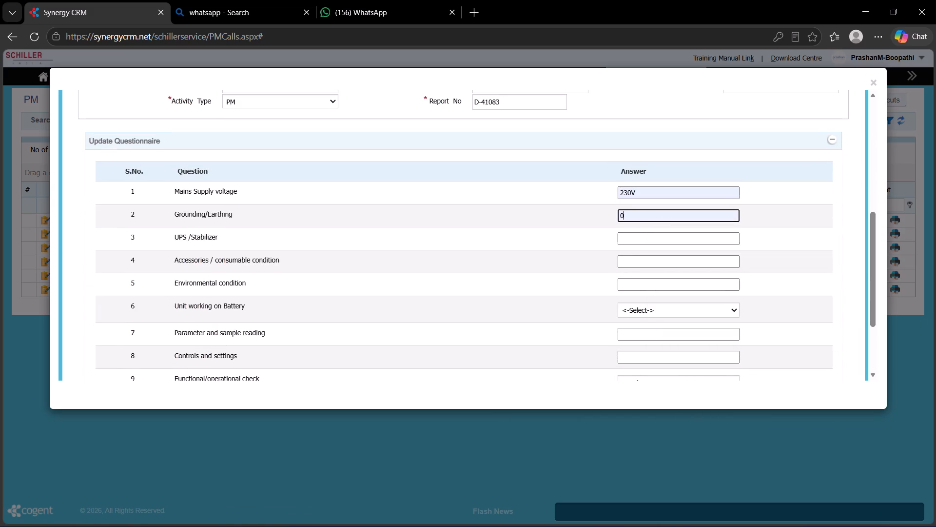
pyautogui.click(663, 239)
pyautogui.click(678, 264)
pyautogui.click(667, 264)
pyautogui.click(655, 266)
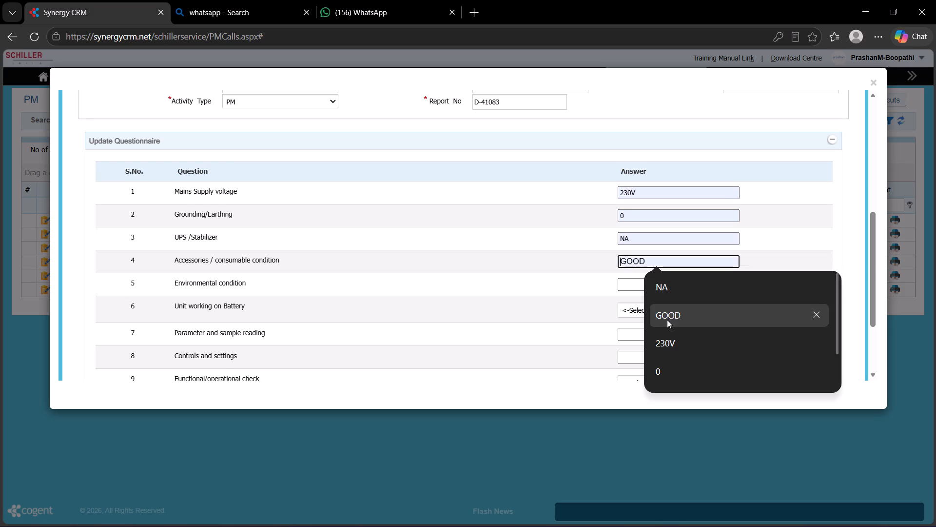
pyautogui.click(667, 320)
pyautogui.click(654, 311)
pyautogui.click(657, 283)
pyautogui.click(680, 335)
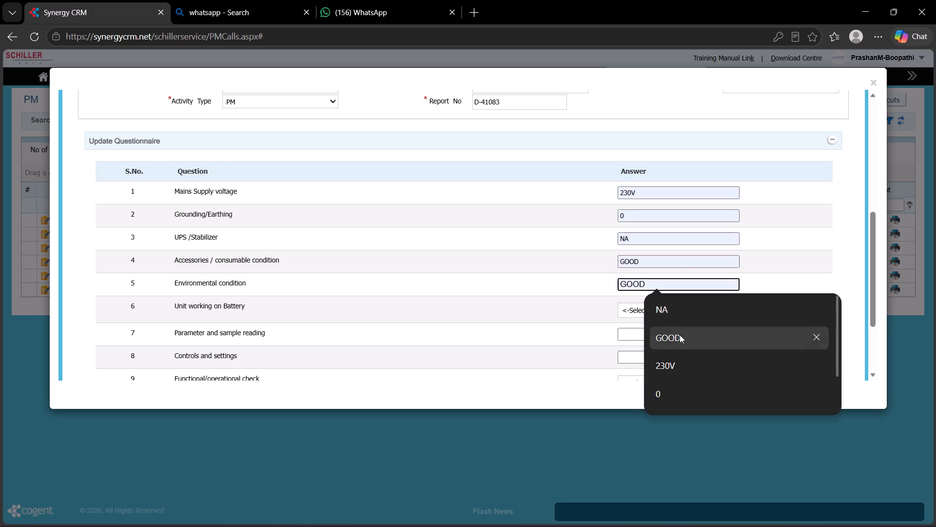
pyautogui.scroll(-3, 666, 266)
pyautogui.click(658, 204)
pyautogui.click(649, 231)
pyautogui.click(654, 228)
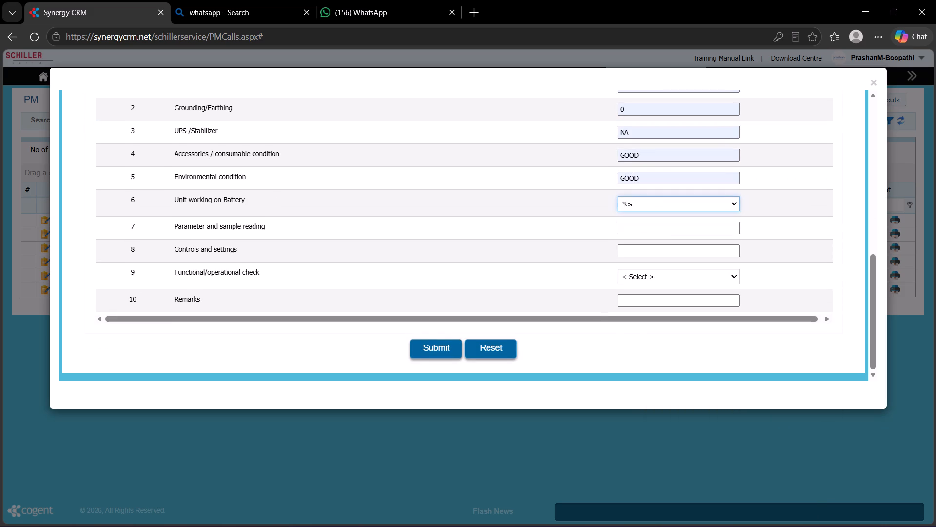
pyautogui.click(672, 258)
pyautogui.click(651, 250)
pyautogui.scroll(-3, 690, 284)
pyautogui.click(690, 332)
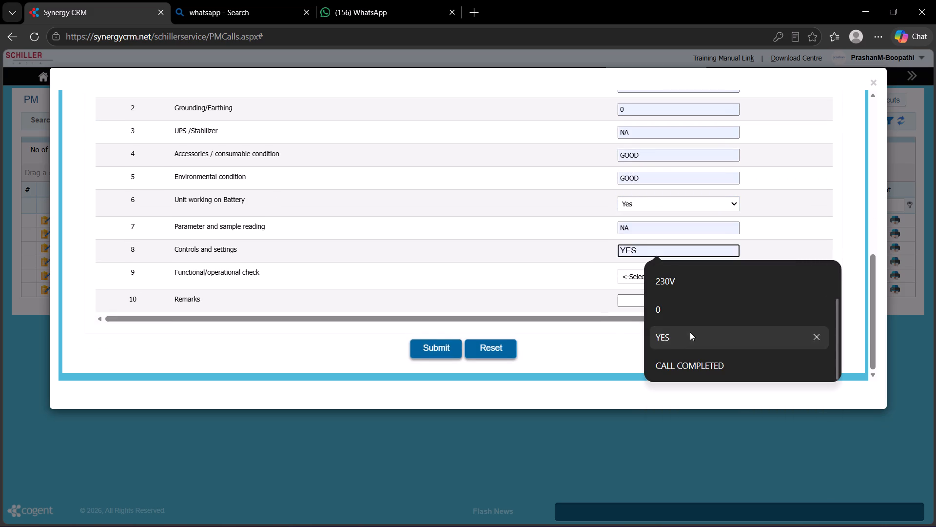
pyautogui.click(665, 276)
pyautogui.click(638, 313)
pyautogui.click(653, 295)
pyautogui.scroll(-2, 682, 364)
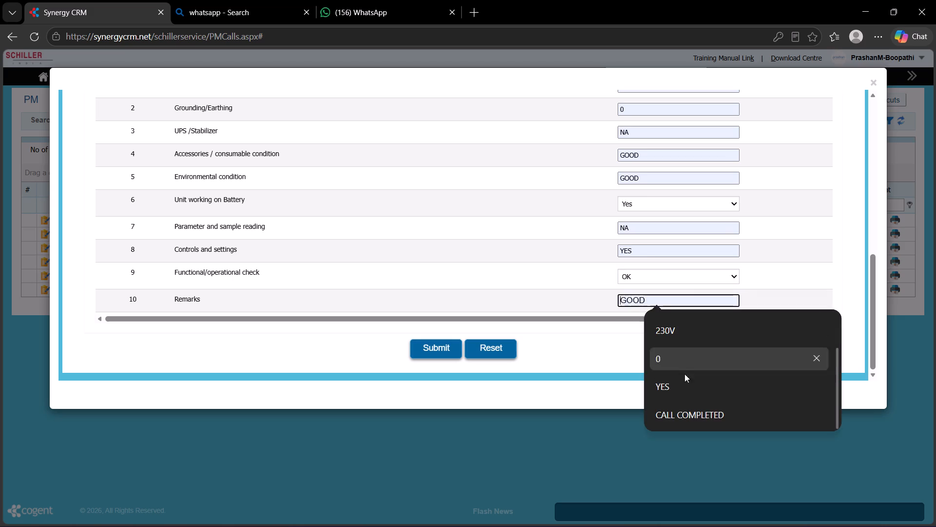
pyautogui.scroll(-3, 684, 374)
pyautogui.click(697, 411)
pyautogui.click(438, 345)
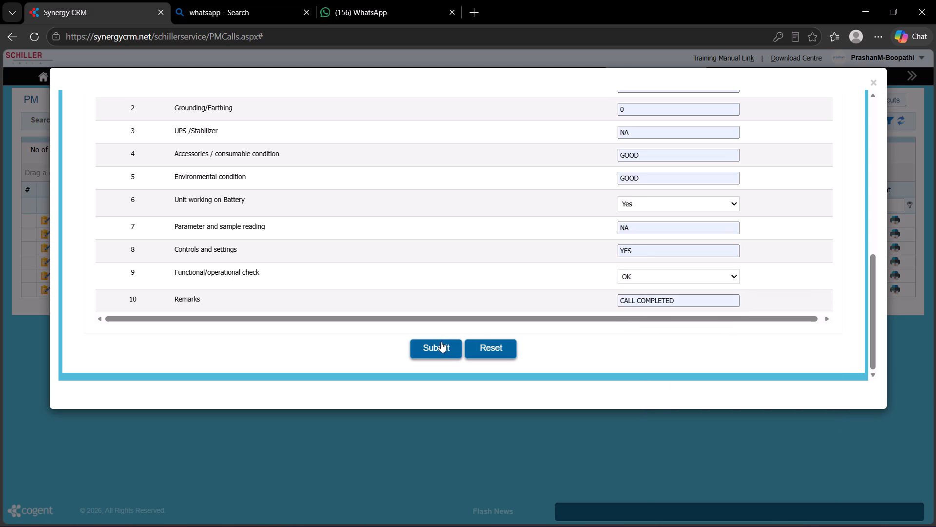
pyautogui.click(585, 122)
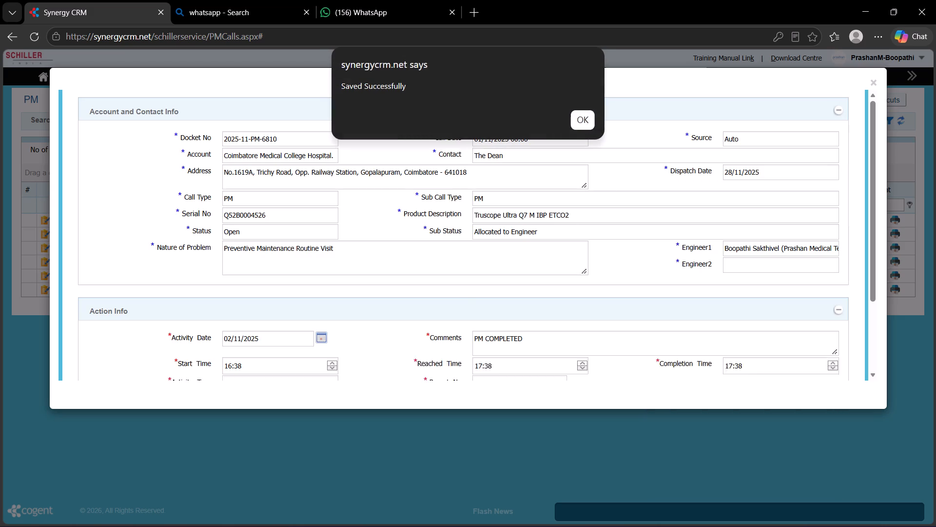
# Change the serial number filter of the PM list to Q52B0004527 and open docket 2025-11-PM-6815.
pyautogui.click(349, 206)
pyautogui.press('BackSpace')
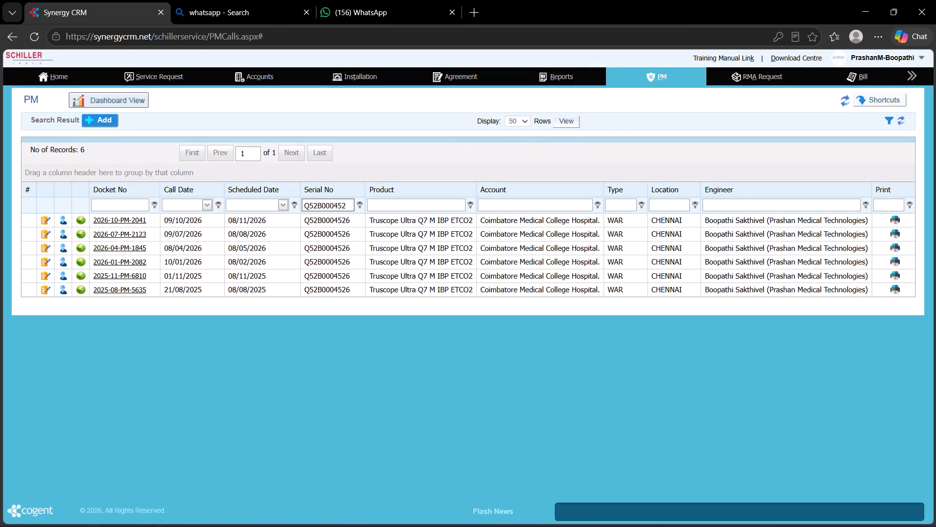
pyautogui.press('7')
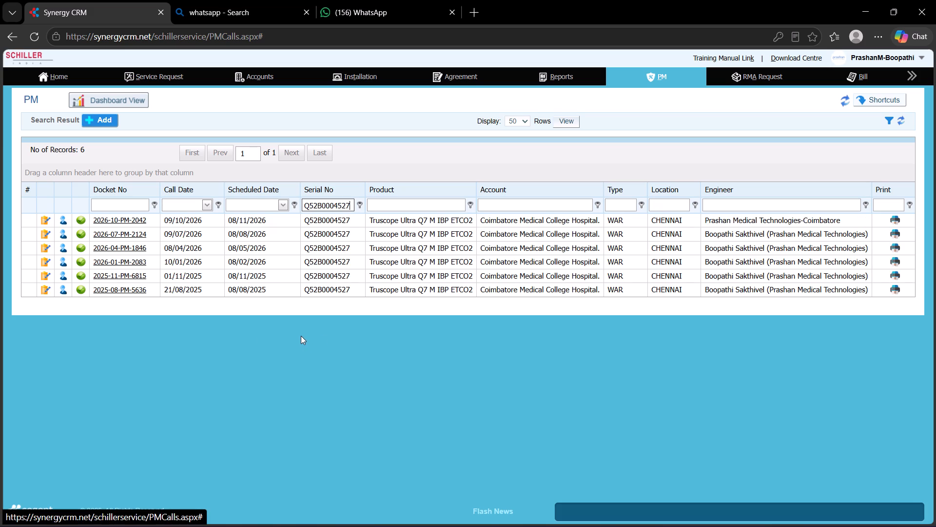
pyautogui.click(122, 272)
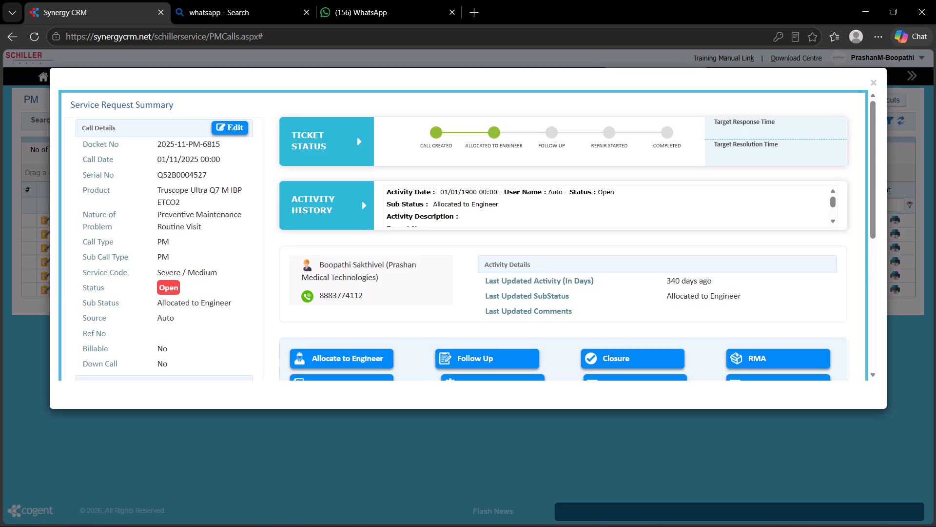
# Attach the first report file in the Downloads folder to docket 2025-11-PM-6815 and submit the attachment.
pyautogui.scroll(-5, 382, 214)
pyautogui.scroll(1, 595, 108)
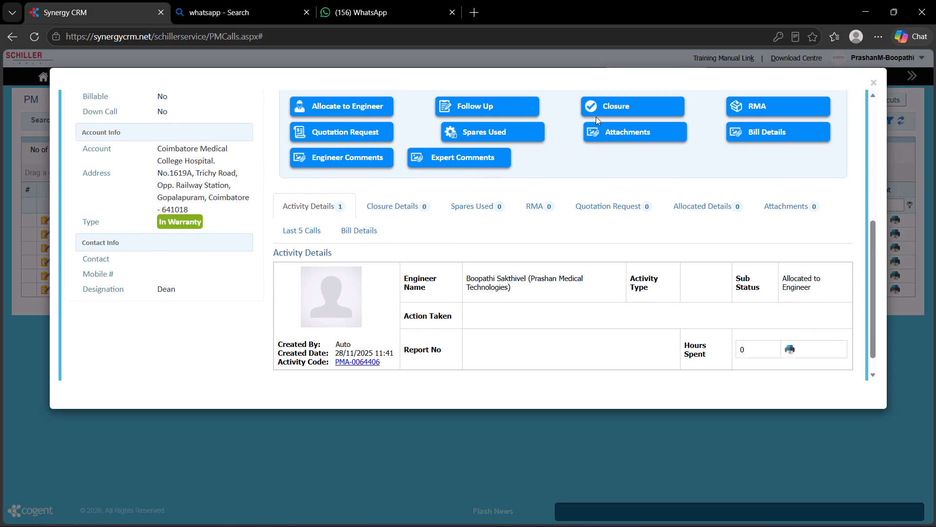
pyautogui.click(623, 169)
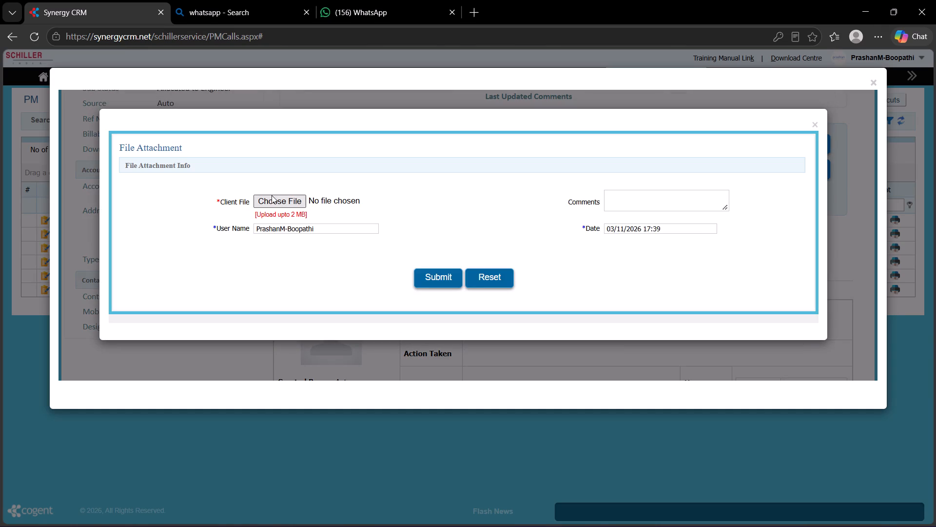
pyautogui.click(272, 203)
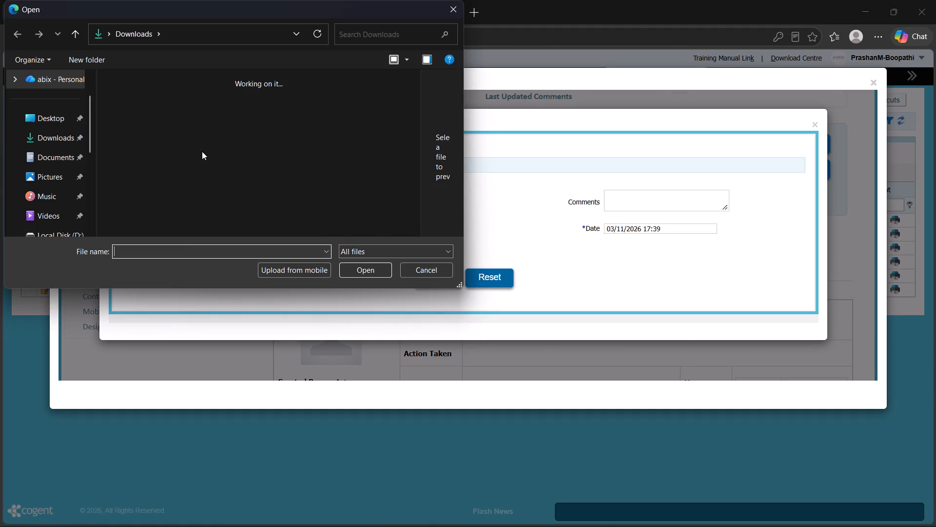
pyautogui.click(122, 118)
pyautogui.click(362, 274)
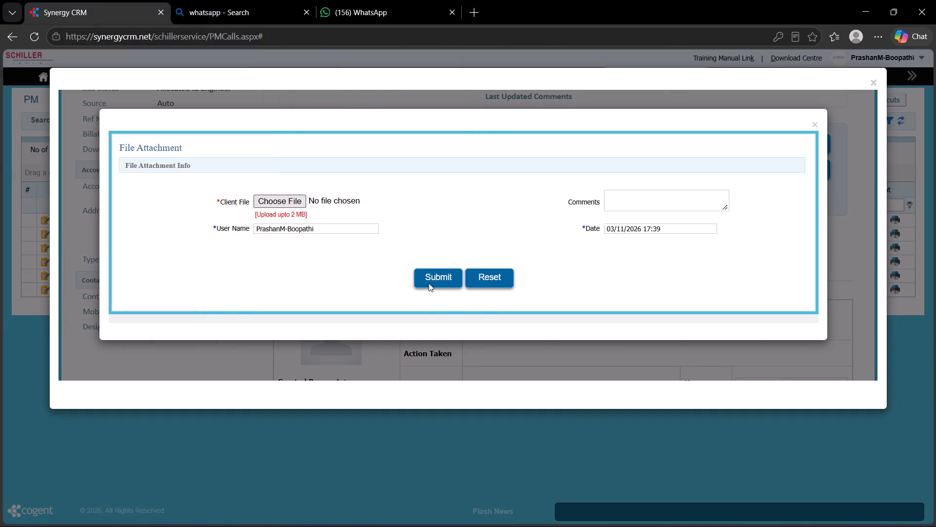
pyautogui.click(430, 280)
pyautogui.click(585, 120)
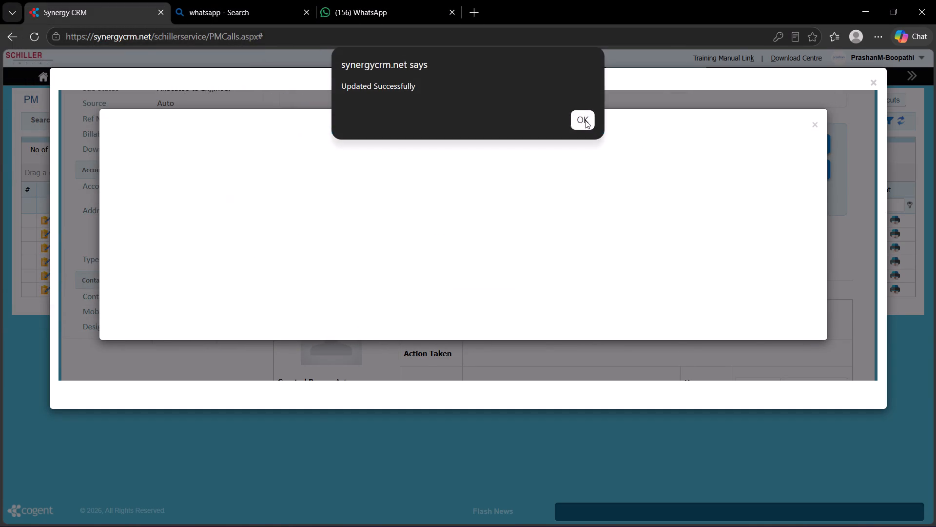
# Open the closure form for docket 2025-11-PM-6815 and set the activity date to 02/11/2025 and the activity type to PM.
pyautogui.click(637, 142)
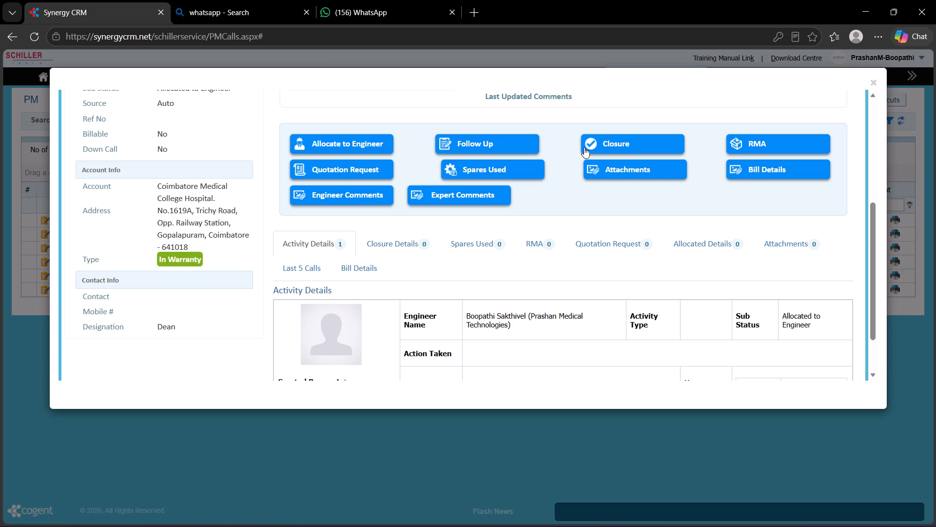
pyautogui.scroll(-3, 510, 179)
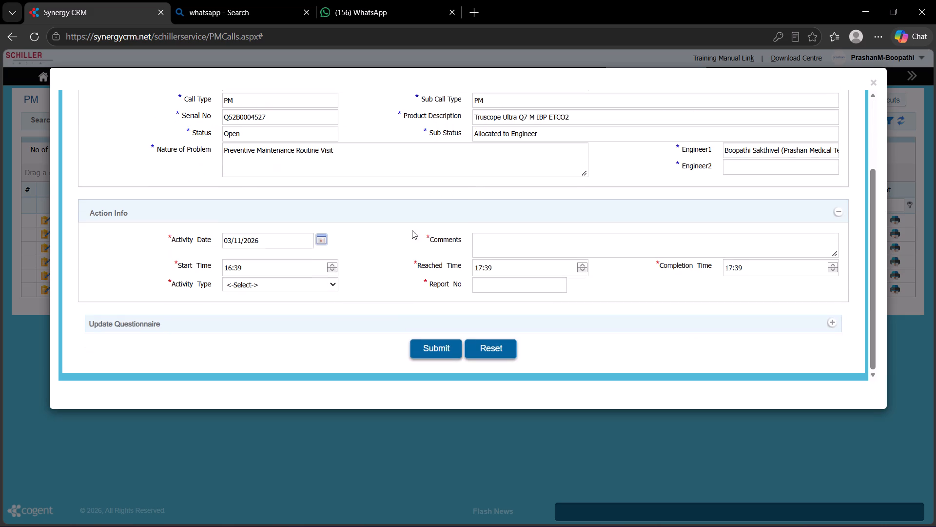
pyautogui.click(320, 243)
pyautogui.tripleClick(227, 251)
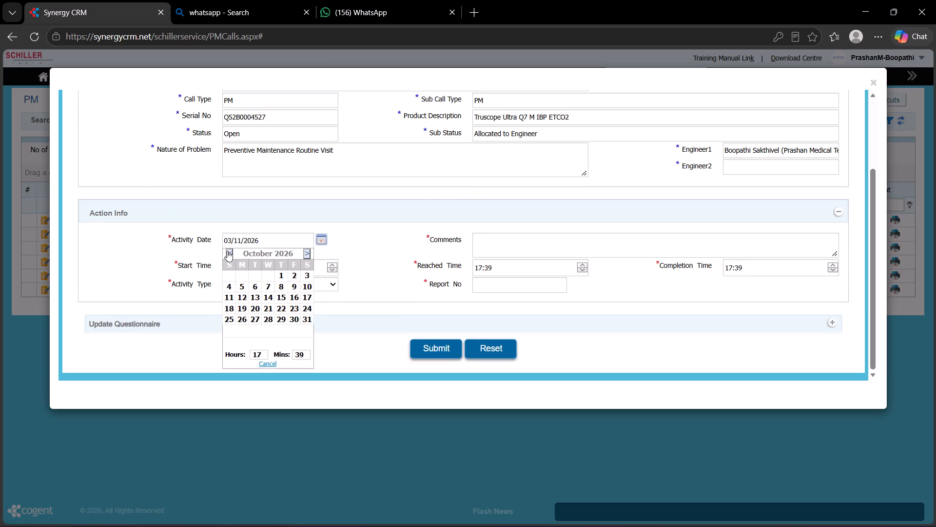
pyautogui.tripleClick(227, 251)
pyautogui.tripleClick(227, 251)
pyautogui.click(227, 251)
pyautogui.click(227, 251)
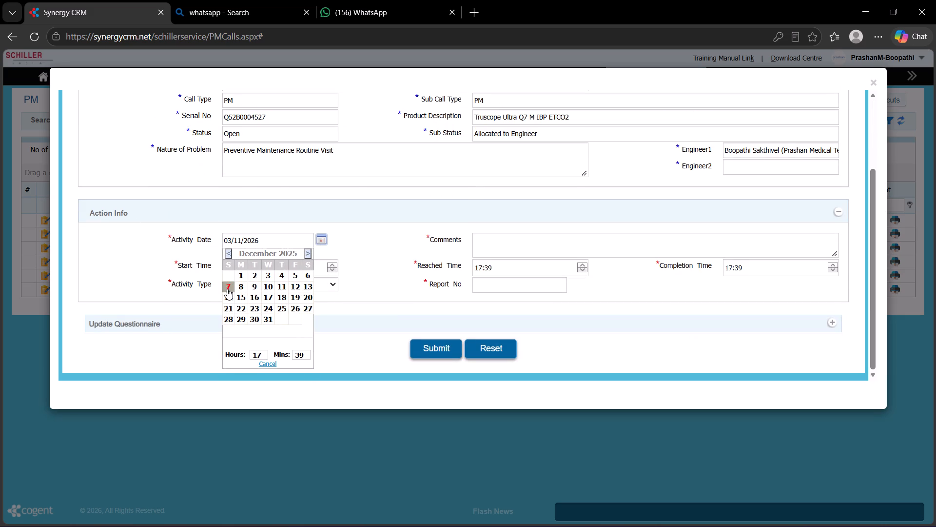
pyautogui.click(226, 250)
pyautogui.click(230, 285)
pyautogui.click(250, 287)
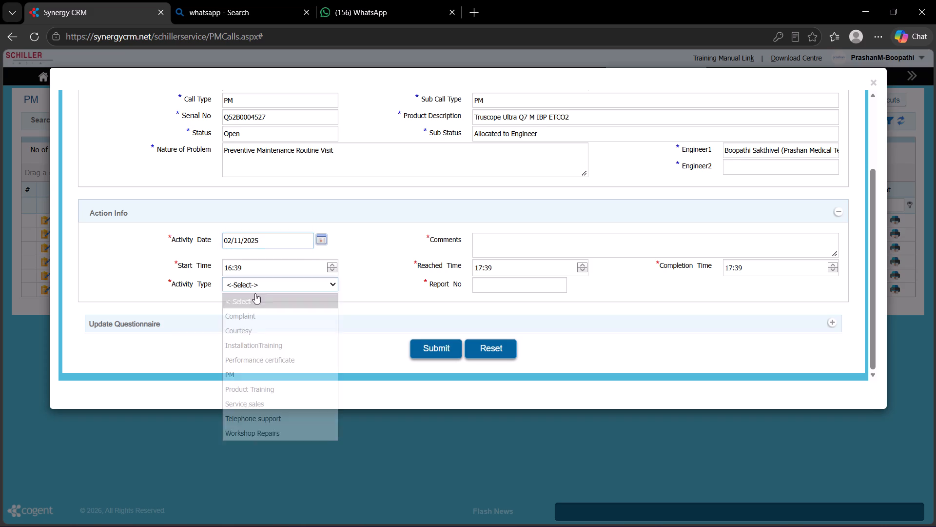
pyautogui.click(254, 373)
# Enter the comment PM COMPLETED in the closure form for serial number Q52B0004527.
pyautogui.click(488, 250)
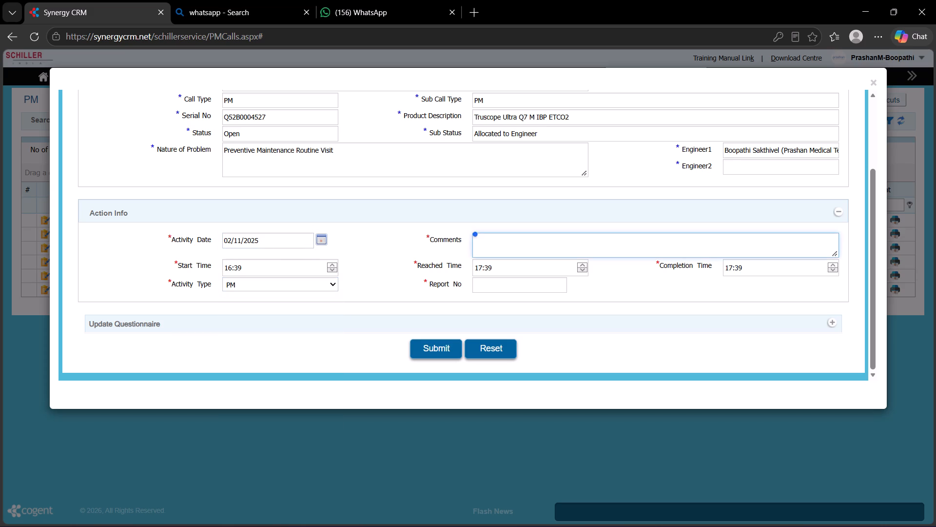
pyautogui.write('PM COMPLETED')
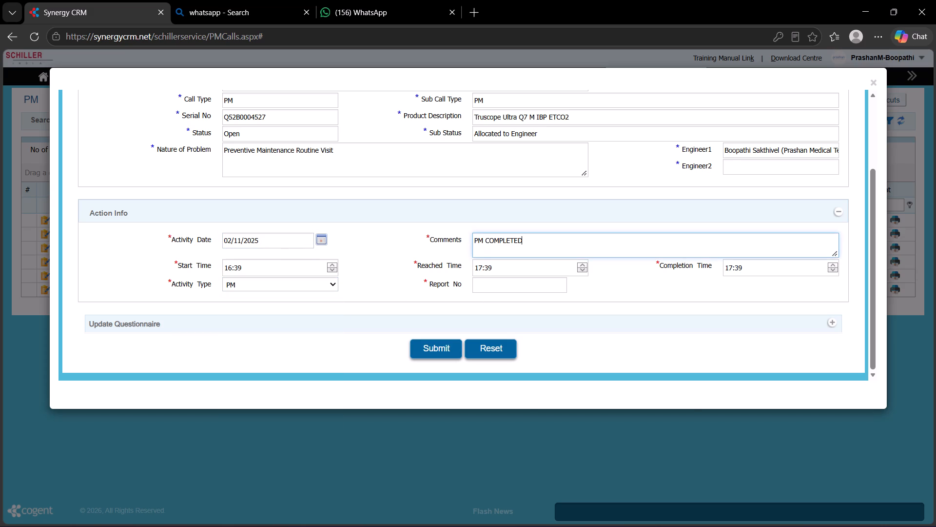
# Enter report number D-41083 in the closure form for serial number Q52B0004527.
pyautogui.click(498, 287)
pyautogui.hotkey('ctrl', 'v')
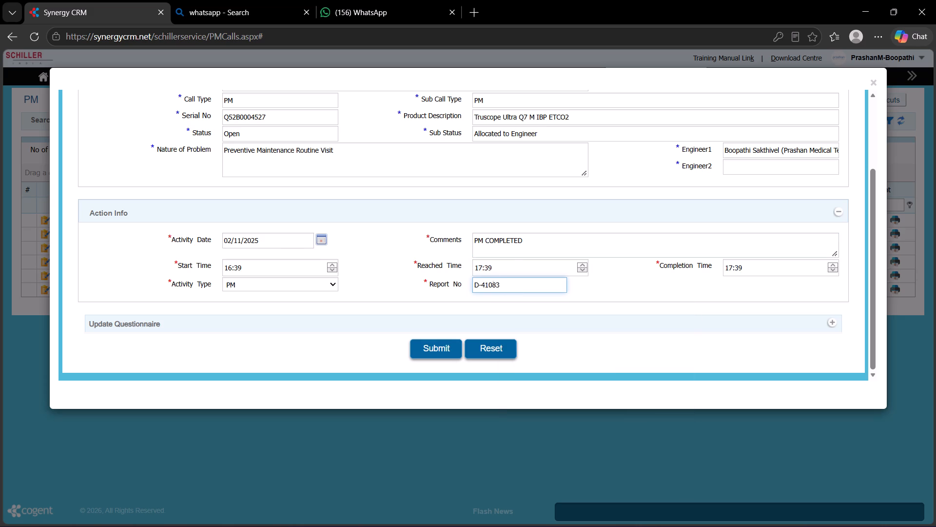
# Answer questionnaire items 1 to 5 for Q52B0004527 with mains voltage 230V, grounding 0, UPS NA, accessories GOOD and environmental condition GOOD.
pyautogui.scroll(-2, 505, 264)
pyautogui.scroll(-4, 517, 197)
pyautogui.click(836, 322)
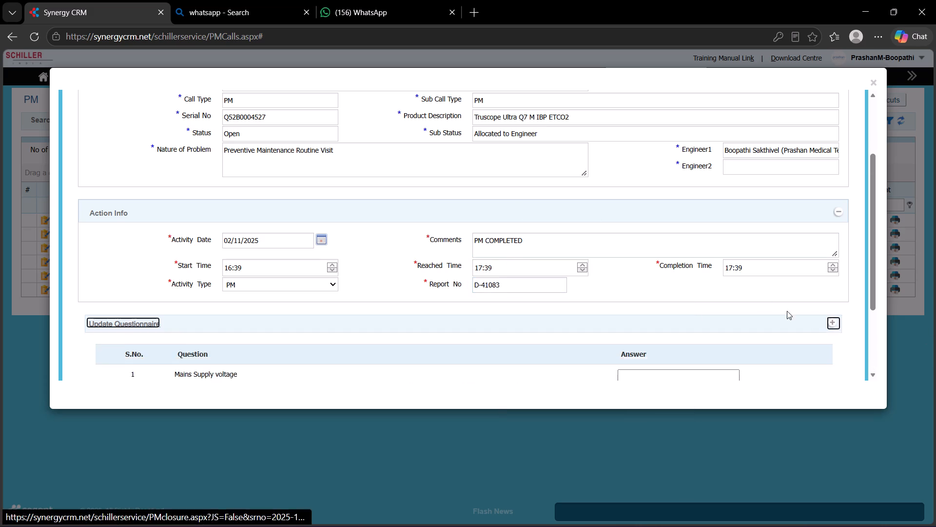
pyautogui.scroll(-5, 742, 263)
pyautogui.scroll(1, 680, 138)
pyautogui.click(681, 150)
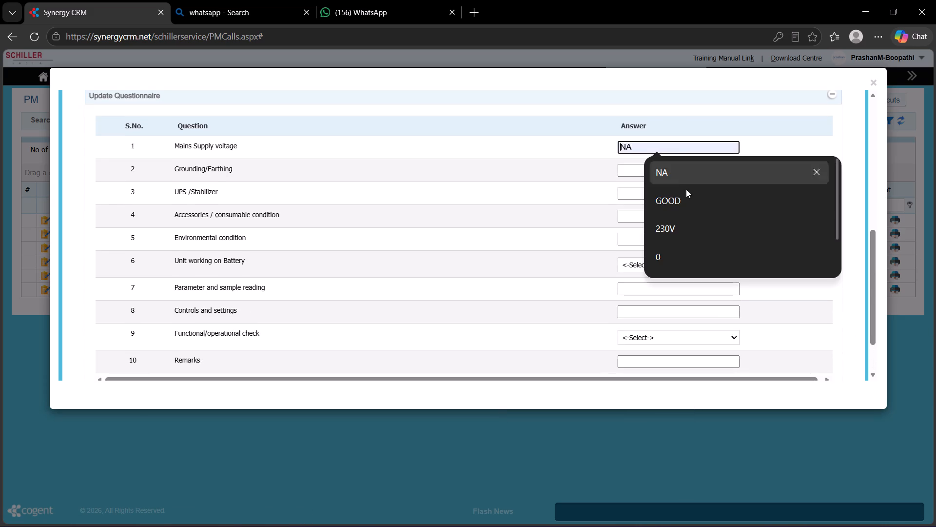
pyautogui.click(676, 235)
pyautogui.click(672, 168)
pyautogui.click(686, 276)
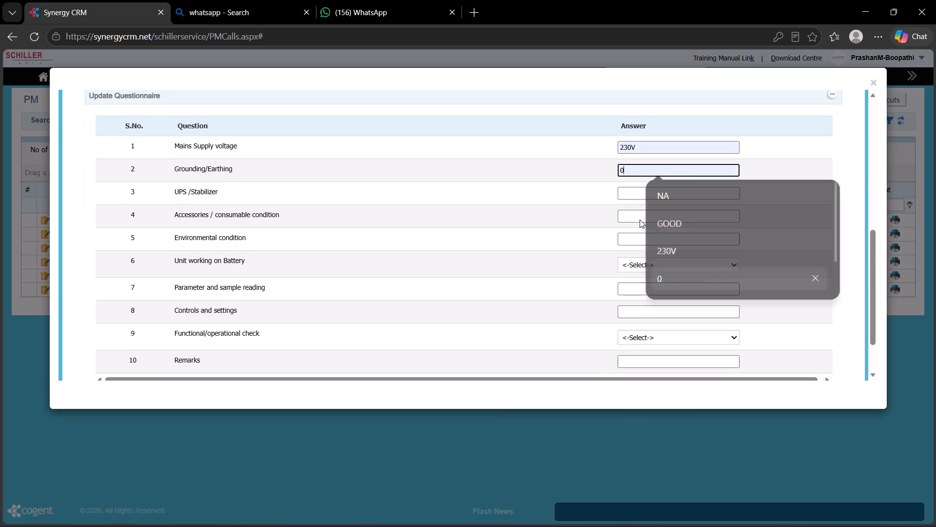
pyautogui.click(646, 192)
pyautogui.click(668, 228)
pyautogui.click(668, 222)
pyautogui.click(652, 218)
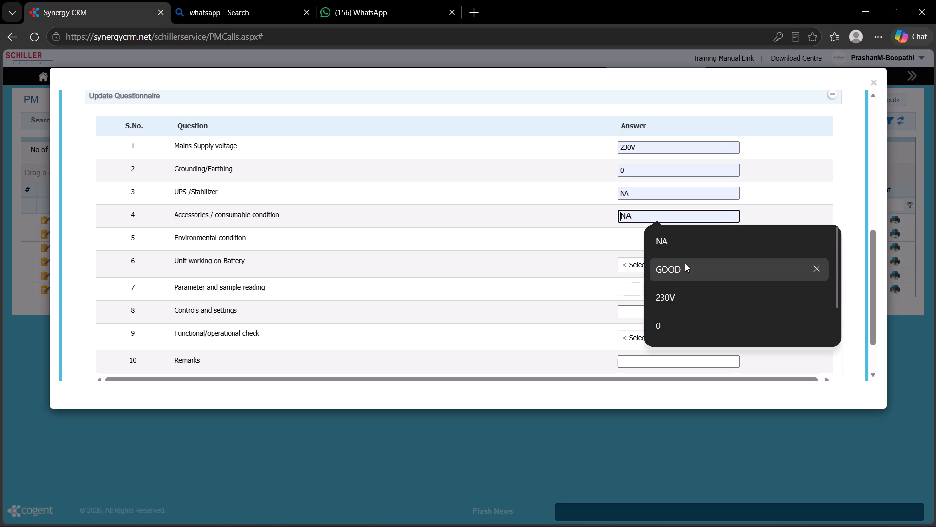
pyautogui.click(685, 263)
pyautogui.click(673, 268)
pyautogui.click(651, 241)
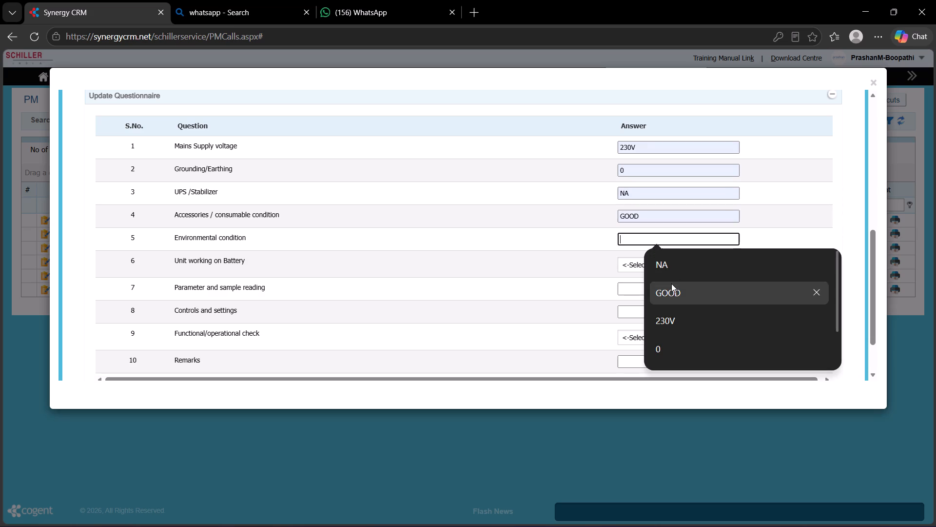
pyautogui.click(671, 284)
pyautogui.click(672, 291)
pyautogui.click(657, 266)
pyautogui.click(657, 295)
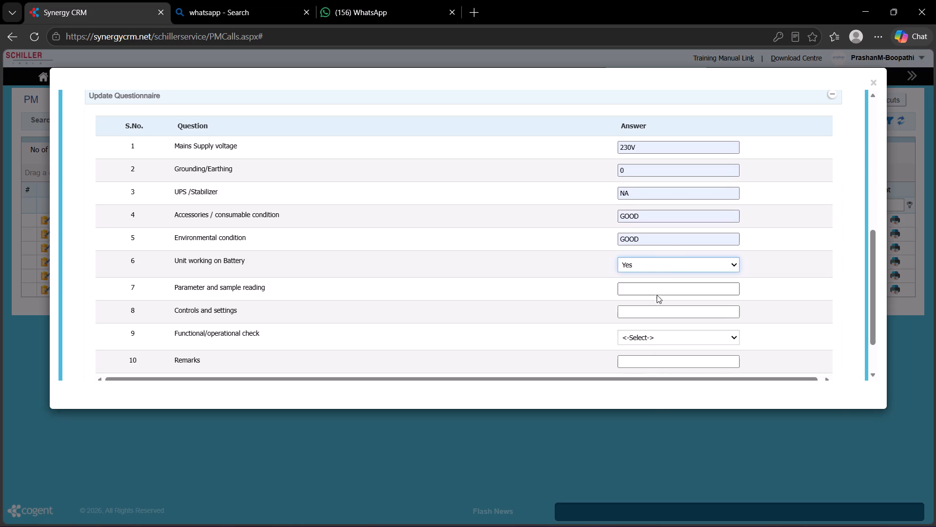
pyautogui.click(658, 290)
pyautogui.scroll(-2, 659, 289)
pyautogui.click(656, 226)
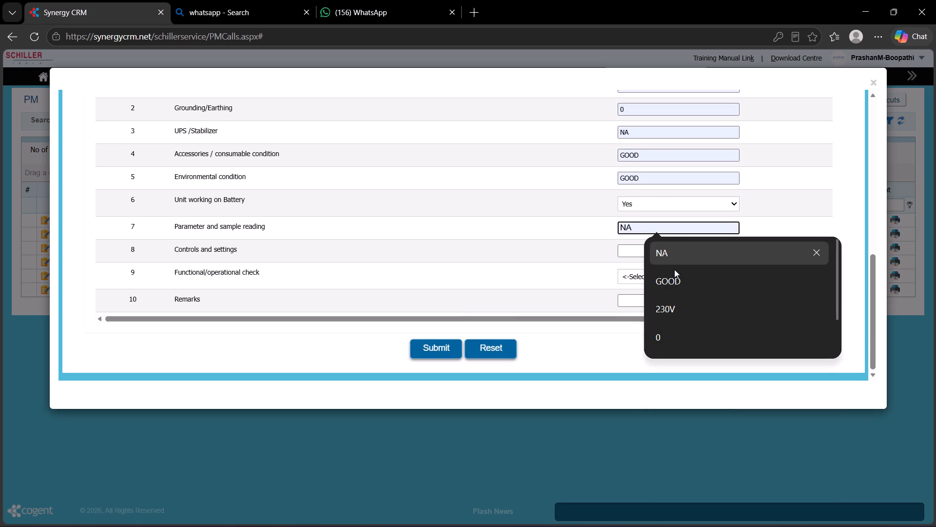
pyautogui.click(677, 256)
pyautogui.click(660, 252)
pyautogui.scroll(-4, 685, 298)
pyautogui.click(675, 328)
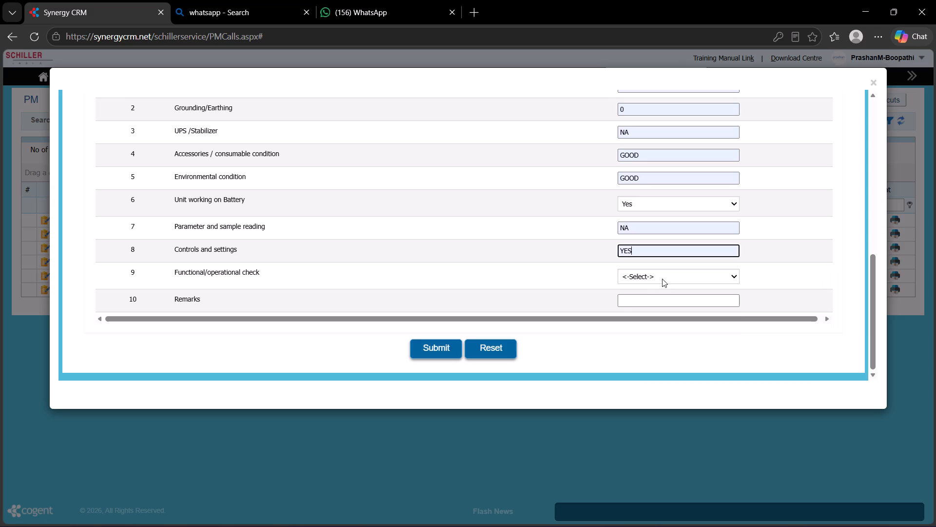
pyautogui.click(662, 279)
pyautogui.click(659, 307)
pyautogui.click(664, 297)
pyautogui.scroll(-3, 672, 340)
pyautogui.click(674, 406)
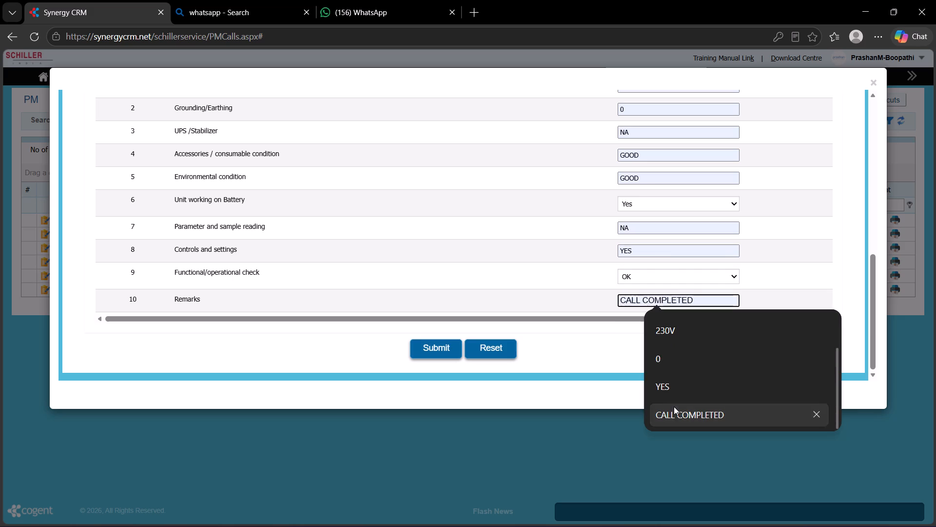
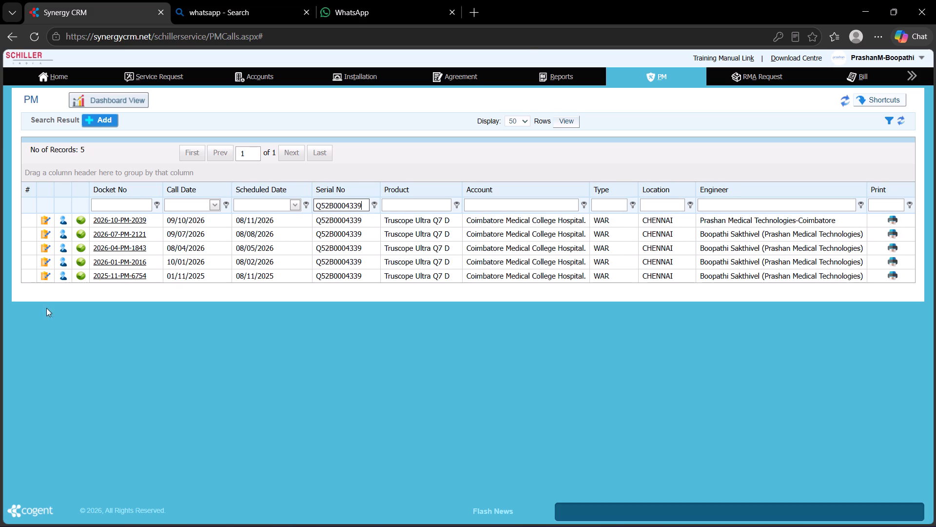
# Attach the image WhatsApp Image 2026-11-03 at 5.41.00 PM to docket 2025-11-PM-6754 for serial number Q52B0004339.
pyautogui.click(111, 276)
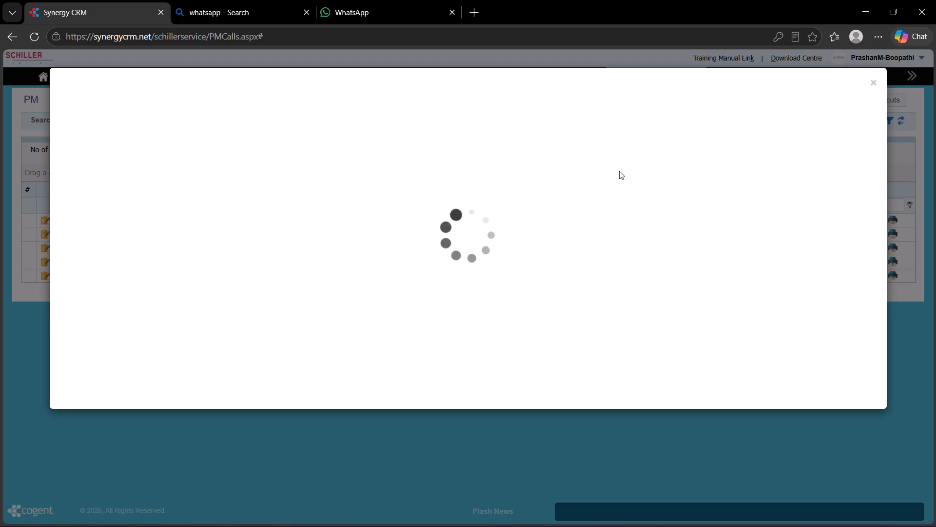
pyautogui.scroll(-4, 546, 277)
pyautogui.click(649, 142)
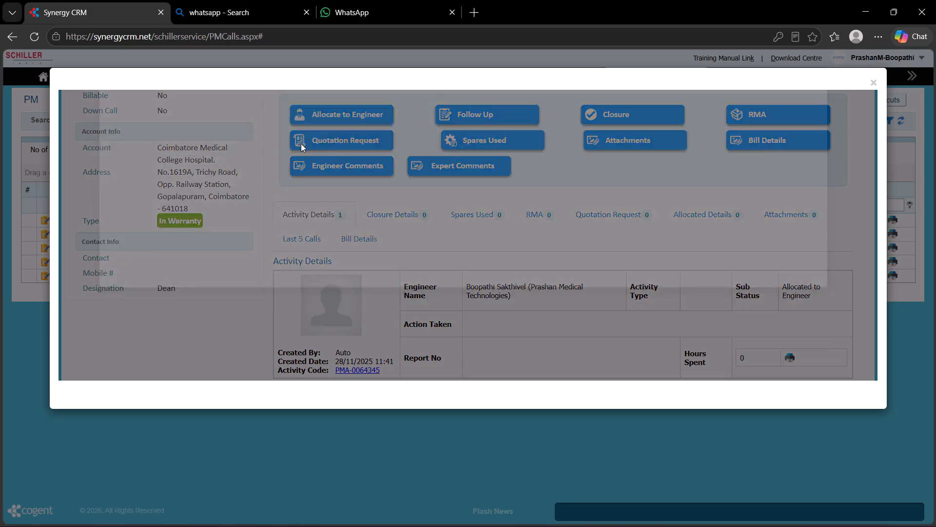
pyautogui.click(297, 203)
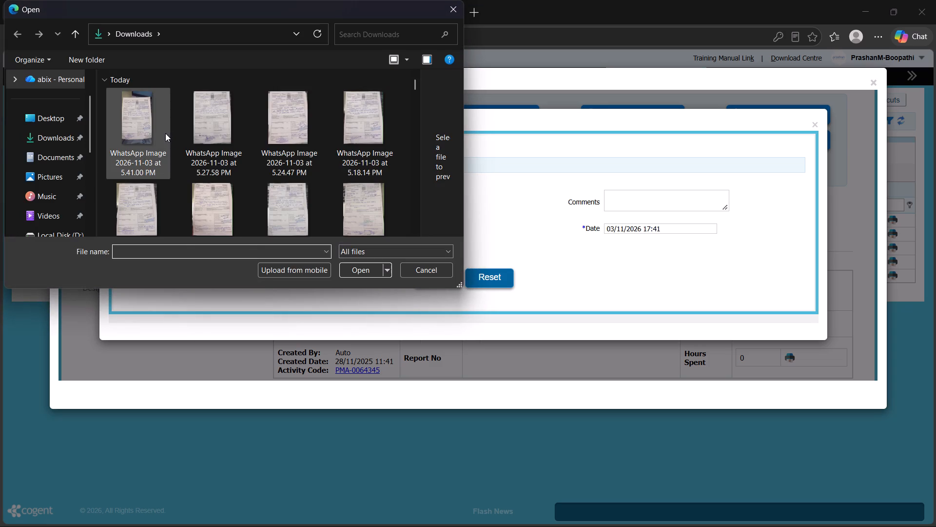
pyautogui.click(166, 135)
pyautogui.click(370, 269)
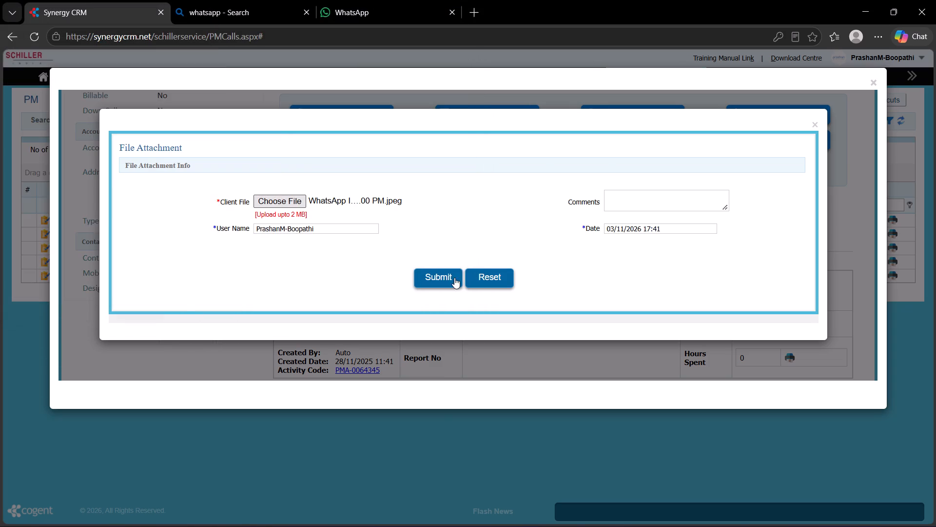
pyautogui.click(448, 279)
pyautogui.click(580, 124)
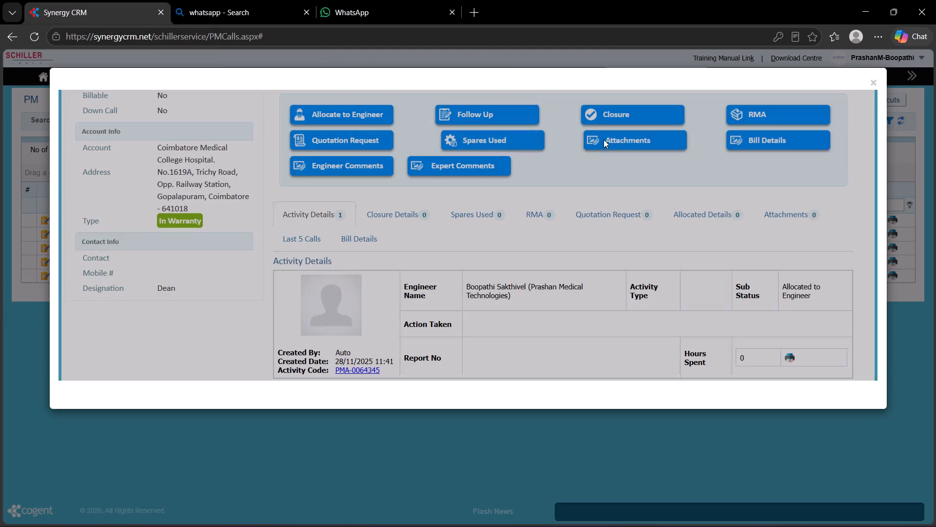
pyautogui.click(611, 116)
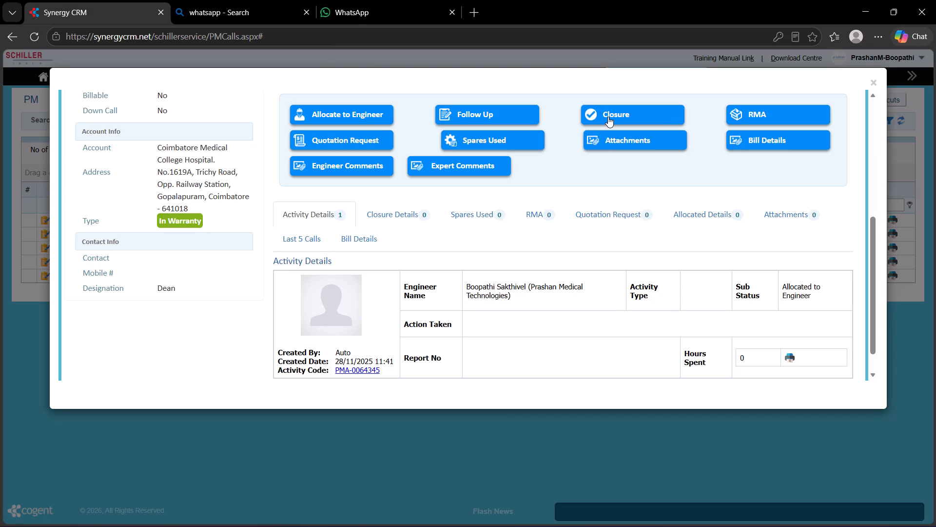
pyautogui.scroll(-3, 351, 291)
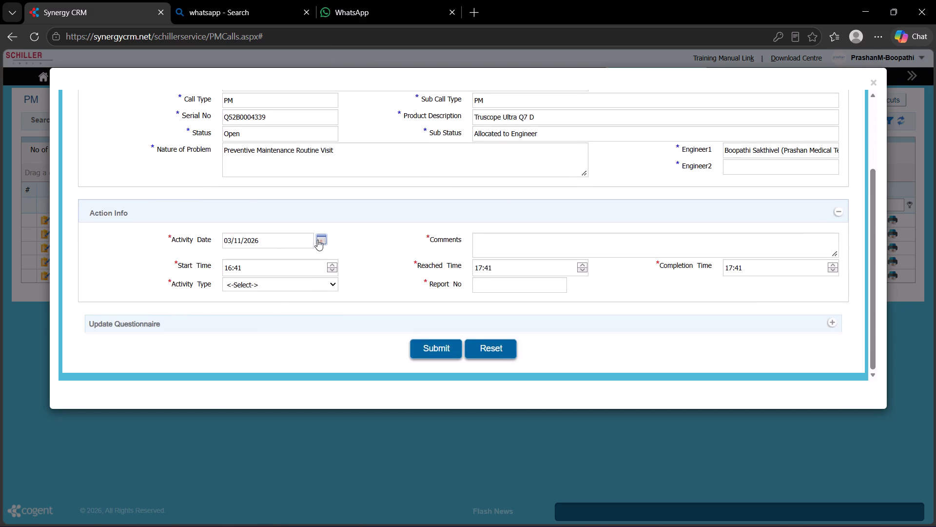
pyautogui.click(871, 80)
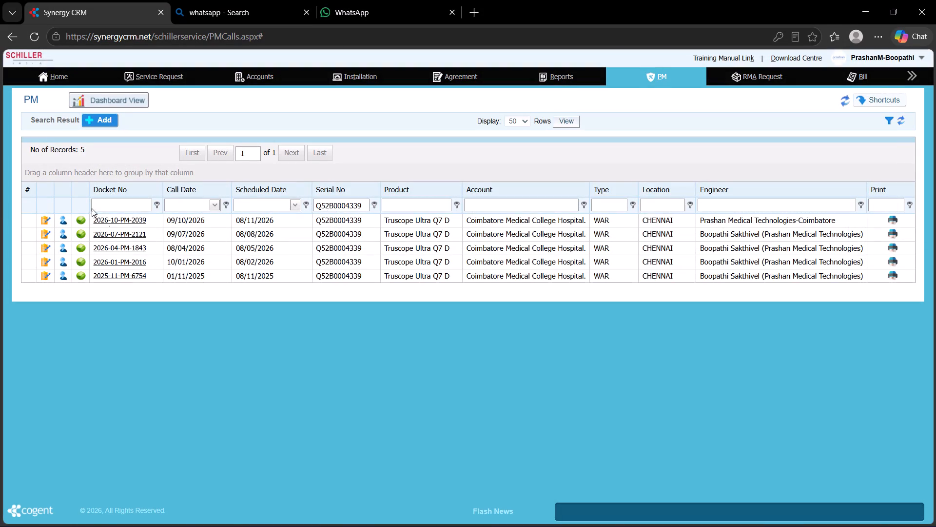
# Reopen docket 2025-11-PM-6754 for serial number Q52B0004339 from the PM list.
pyautogui.click(122, 275)
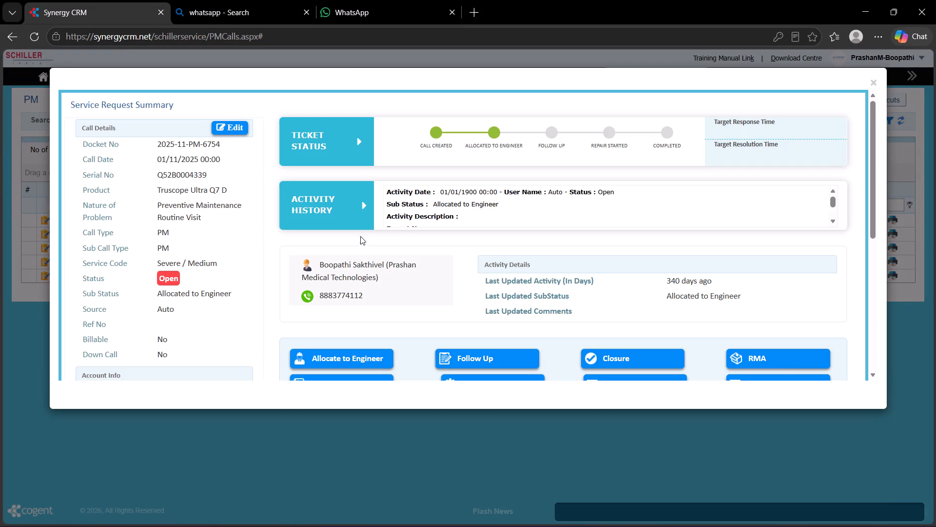
# Open the closure form of docket 2025-11-PM-6754 and set activity date 02/11/2025 and activity type PM.
pyautogui.scroll(-2, 360, 232)
pyautogui.click(653, 242)
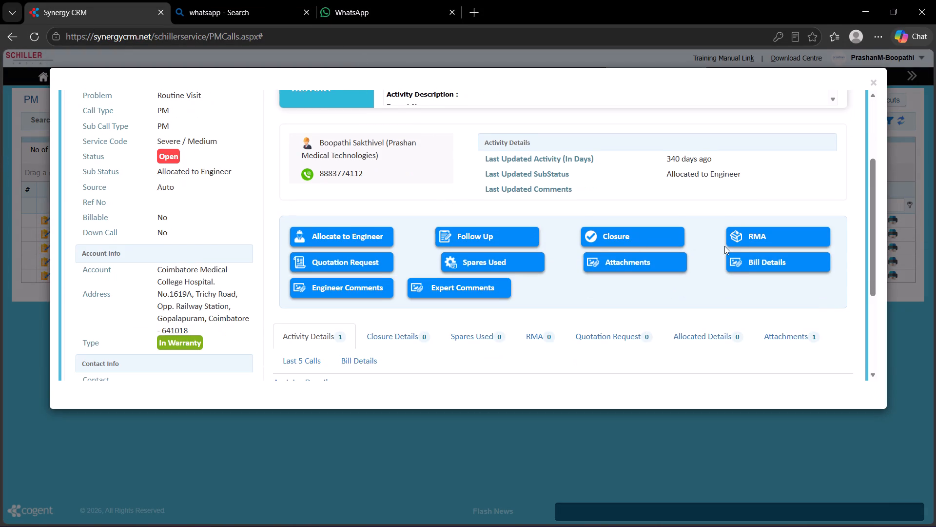
pyautogui.scroll(-3, 284, 305)
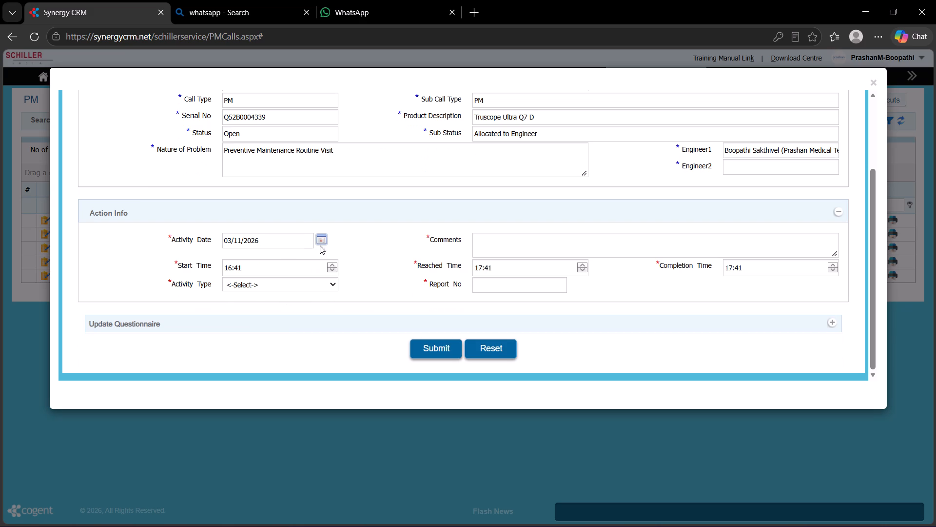
pyautogui.click(321, 237)
pyautogui.tripleClick(227, 253)
pyautogui.tripleClick(227, 253)
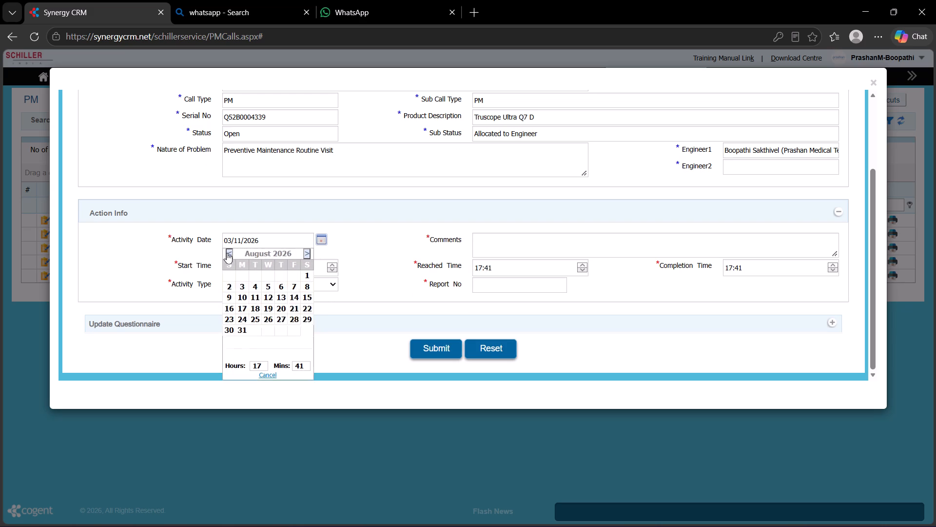
pyautogui.click(227, 253)
pyautogui.tripleClick(227, 253)
pyautogui.doubleClick(227, 253)
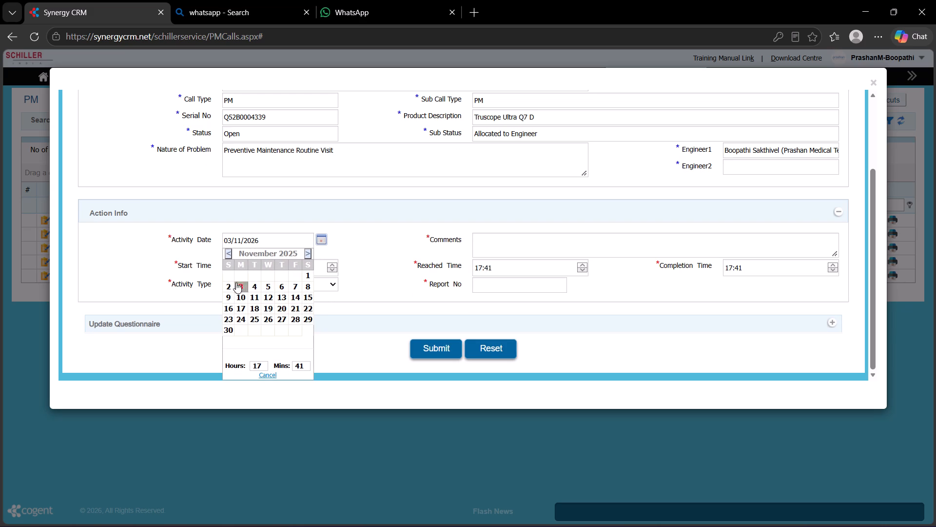
pyautogui.click(229, 287)
pyautogui.click(260, 284)
pyautogui.click(252, 377)
# Enter the comment PM COMPLETED and report number D-40965 in the closure form for serial number Q52B0004339.
pyautogui.click(549, 251)
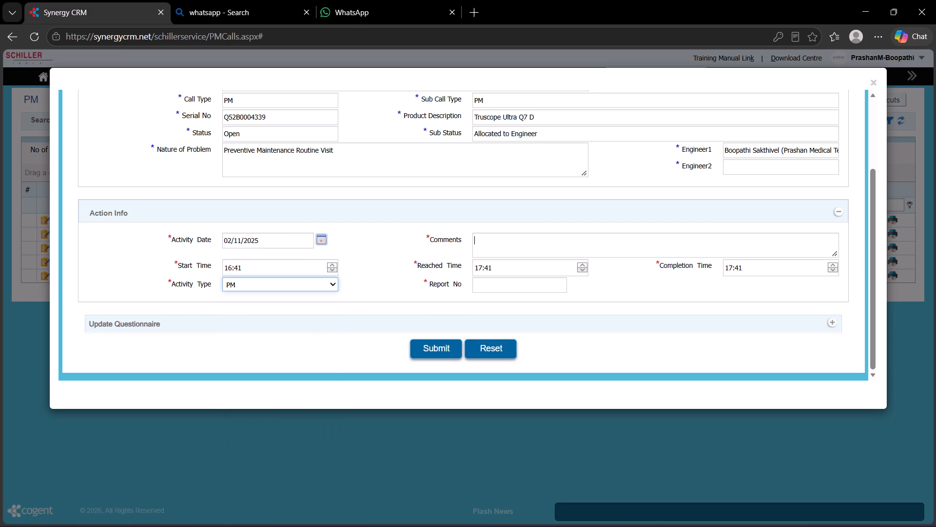
pyautogui.write('PM COMPLETED')
pyautogui.click(542, 284)
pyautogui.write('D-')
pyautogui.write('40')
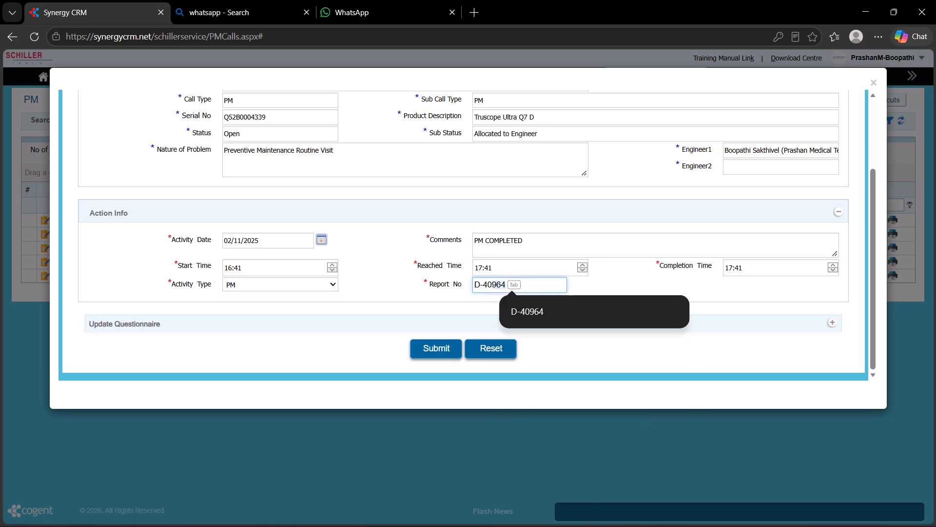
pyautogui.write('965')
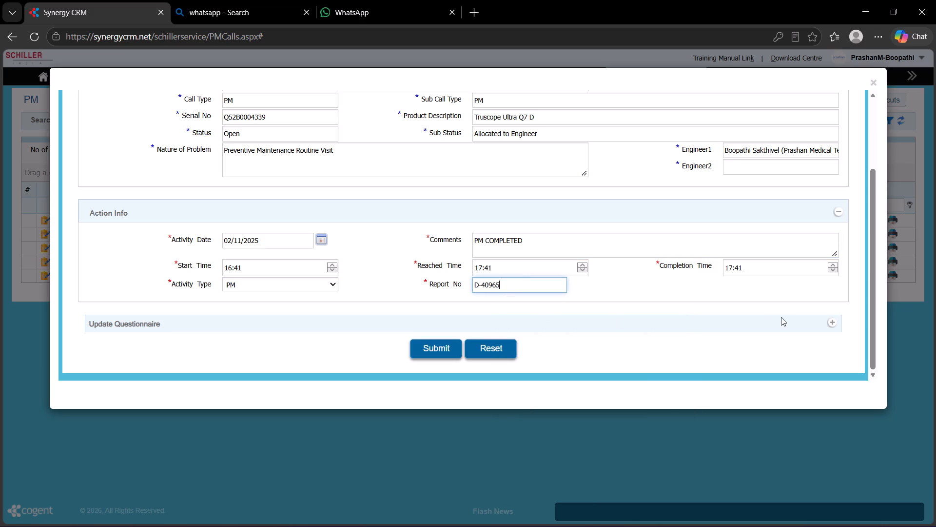
# Answer questionnaire items 1 to 5 for Q52B0004339 with mains voltage 230V, grounding 0, UPS NA, accessories GOOD and environmental condition GOOD.
pyautogui.click(829, 321)
pyautogui.scroll(-4, 408, 214)
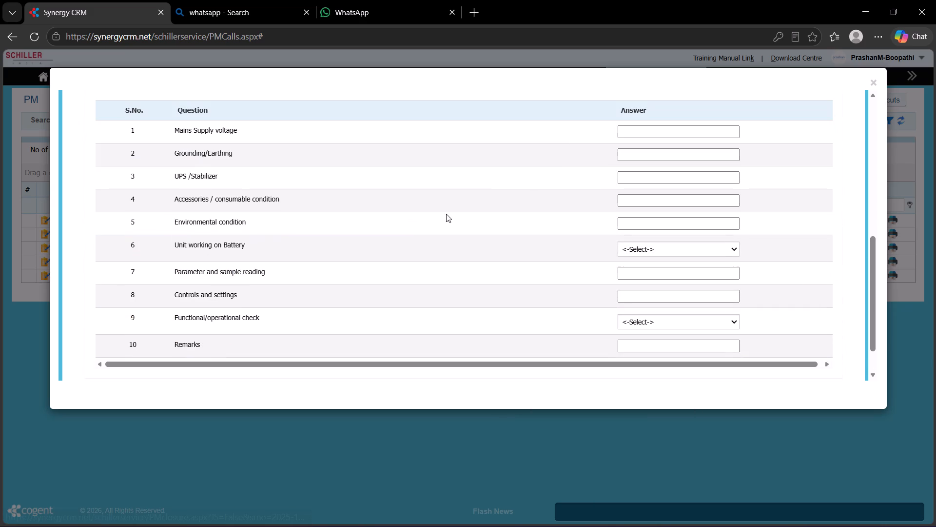
pyautogui.click(651, 137)
pyautogui.click(674, 218)
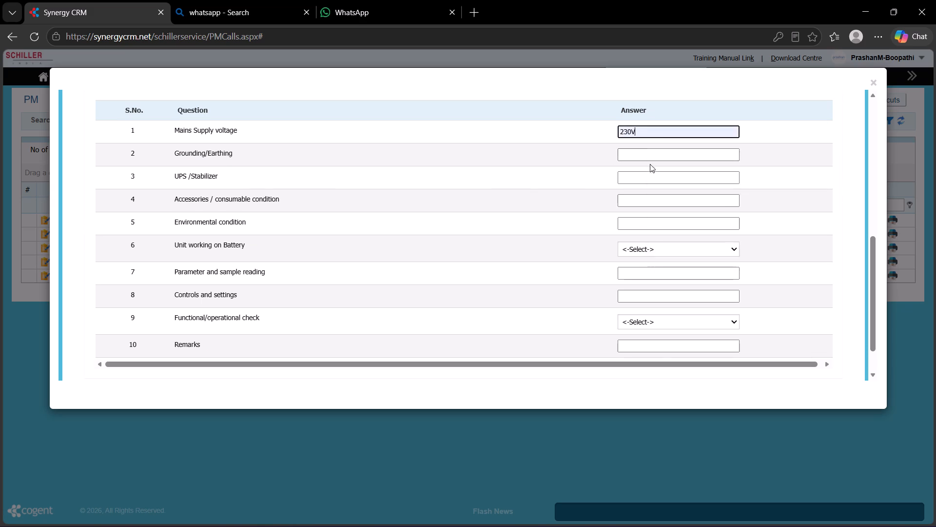
pyautogui.click(650, 154)
pyautogui.click(666, 259)
pyautogui.click(649, 173)
pyautogui.click(653, 205)
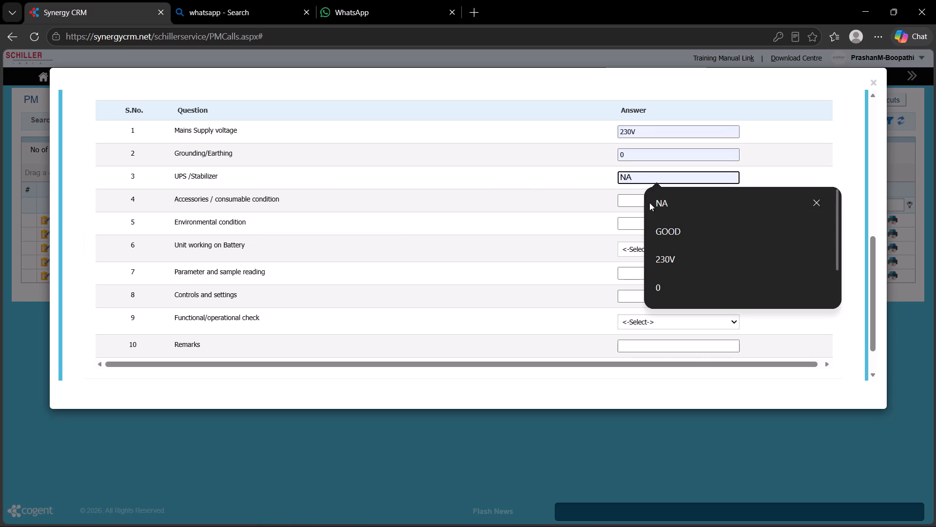
pyautogui.click(656, 208)
pyautogui.click(649, 198)
pyautogui.click(668, 259)
pyautogui.click(663, 225)
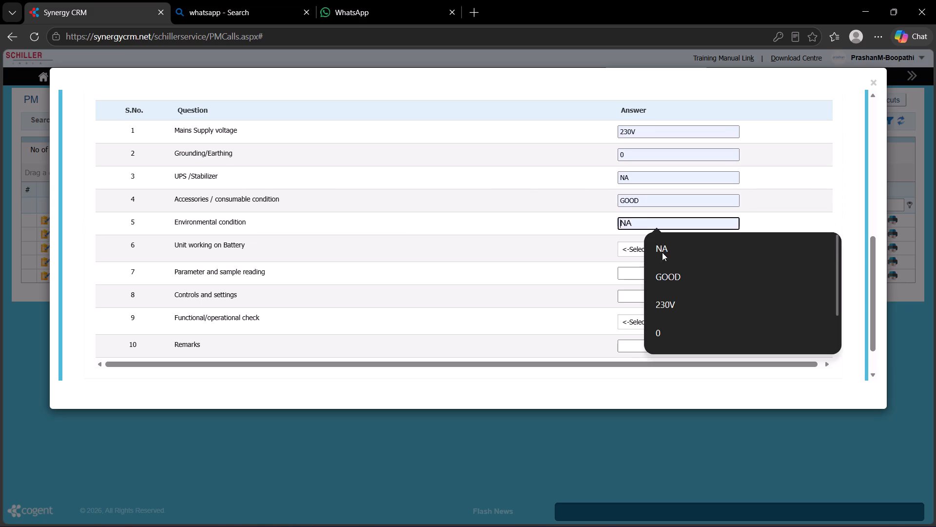
pyautogui.click(666, 276)
pyautogui.click(659, 274)
pyautogui.click(652, 249)
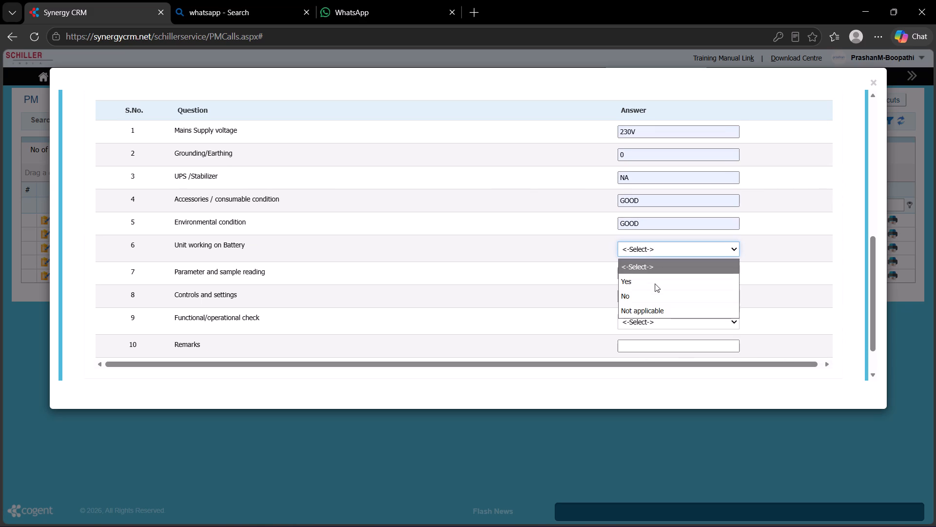
pyautogui.click(655, 284)
pyautogui.click(657, 275)
pyautogui.click(662, 306)
pyautogui.click(666, 298)
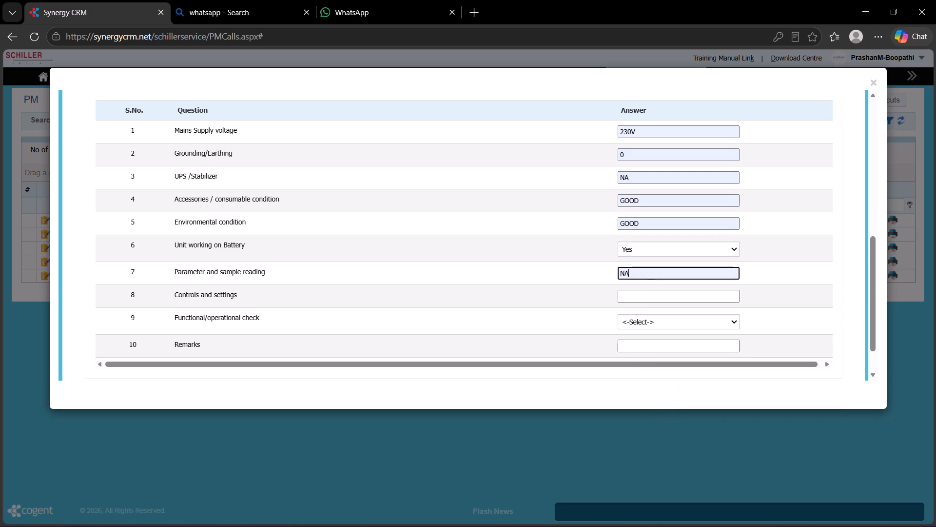
pyautogui.click(654, 296)
pyautogui.scroll(-3, 654, 296)
pyautogui.click(661, 251)
pyautogui.scroll(-3, 673, 343)
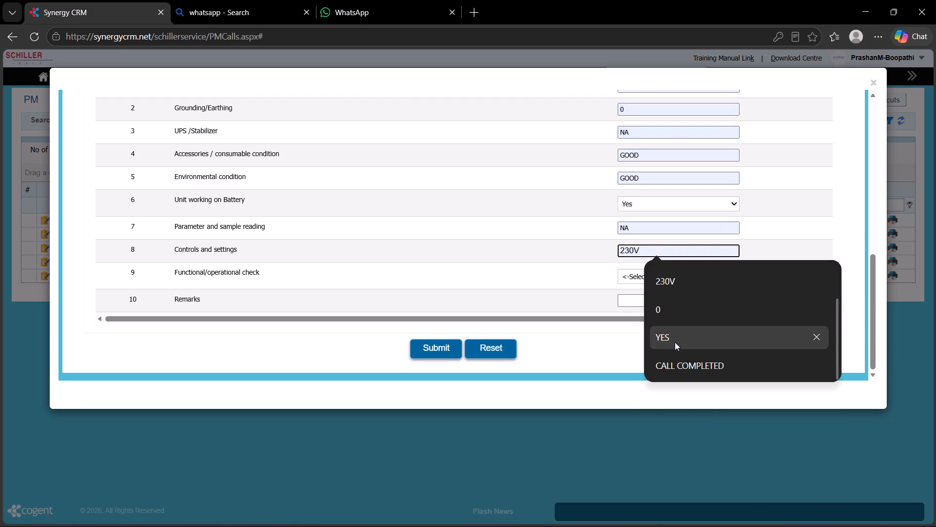
pyautogui.click(676, 341)
pyautogui.click(660, 276)
pyautogui.doubleClick(663, 302)
pyautogui.scroll(-4, 662, 331)
pyautogui.click(686, 424)
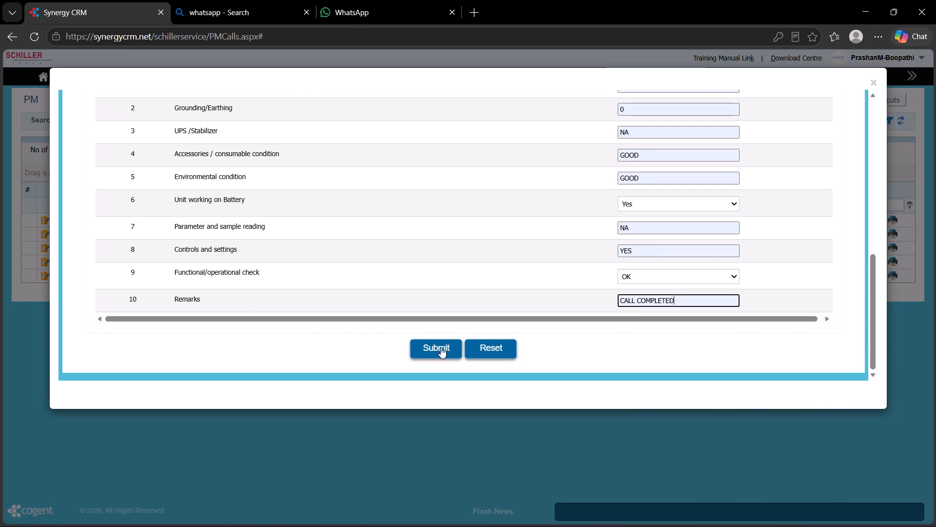
pyautogui.click(441, 347)
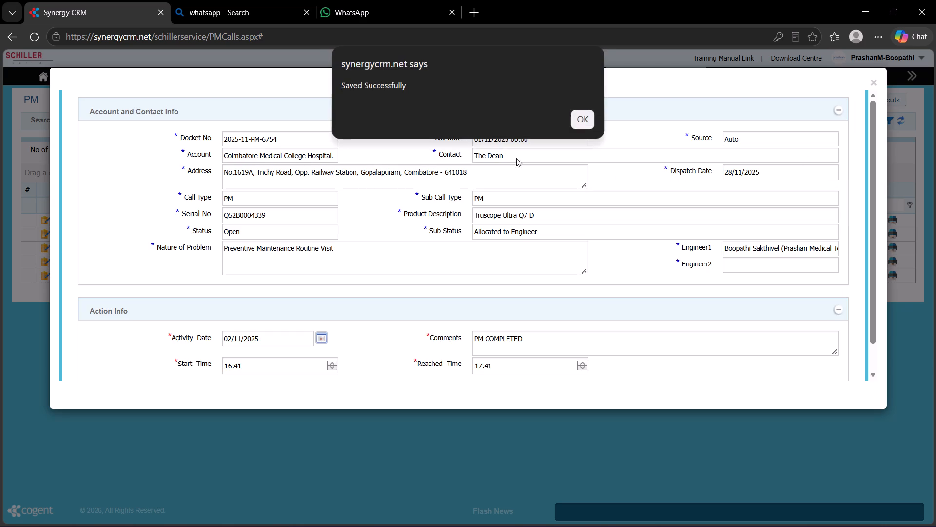
pyautogui.click(577, 116)
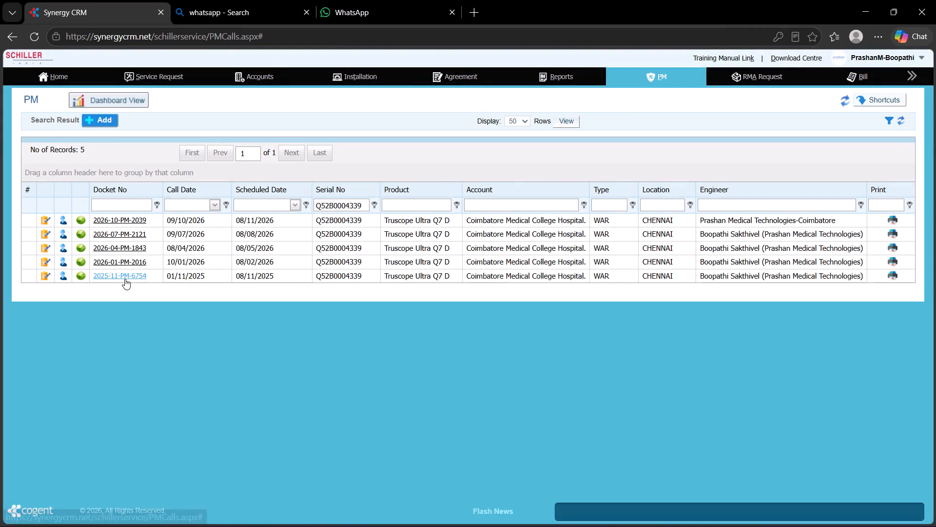
pyautogui.click(125, 279)
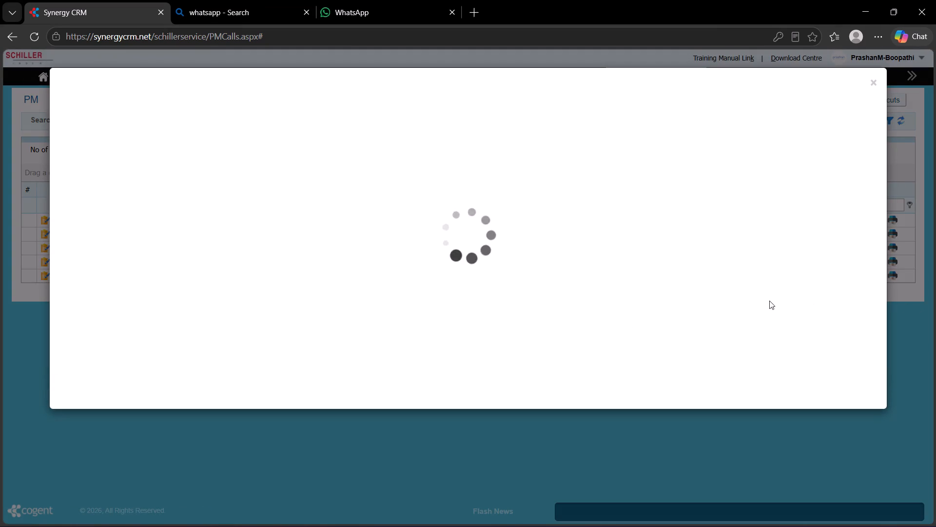
pyautogui.click(875, 81)
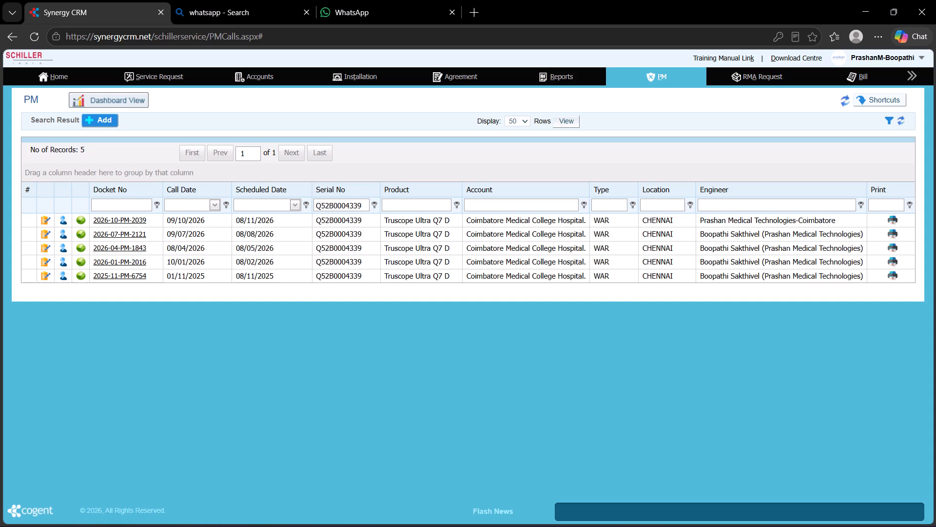
# Change the serial number filter of the PM list to Q52B0004340.
pyautogui.click(358, 202)
pyautogui.click(360, 204)
pyautogui.press('BackSpace')
pyautogui.press('BackSpace')
# Complete the serial number filter of the PM list as Q52B0004340.
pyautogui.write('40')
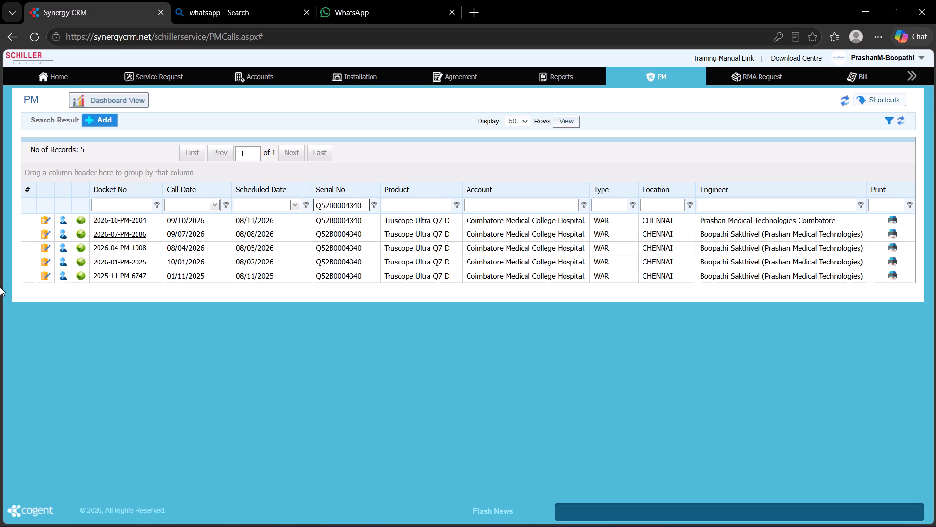
# Open docket 2025-11-PM-6747 and attach its report file from the Downloads folder.
pyautogui.click(122, 273)
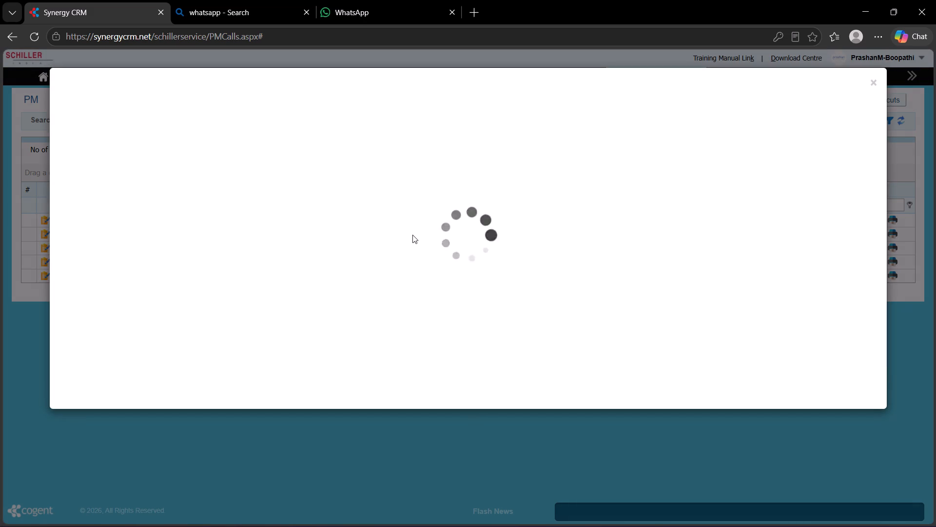
pyautogui.scroll(-3, 495, 276)
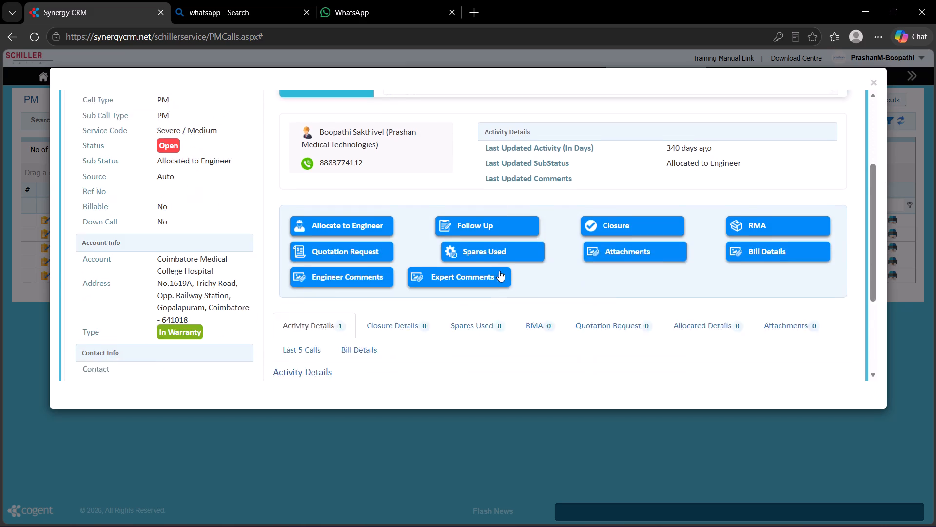
pyautogui.click(632, 203)
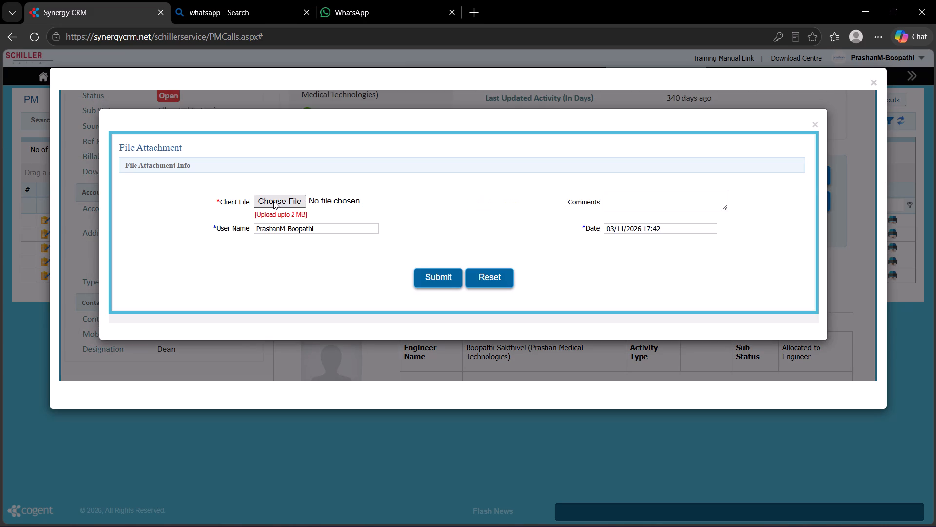
pyautogui.click(273, 201)
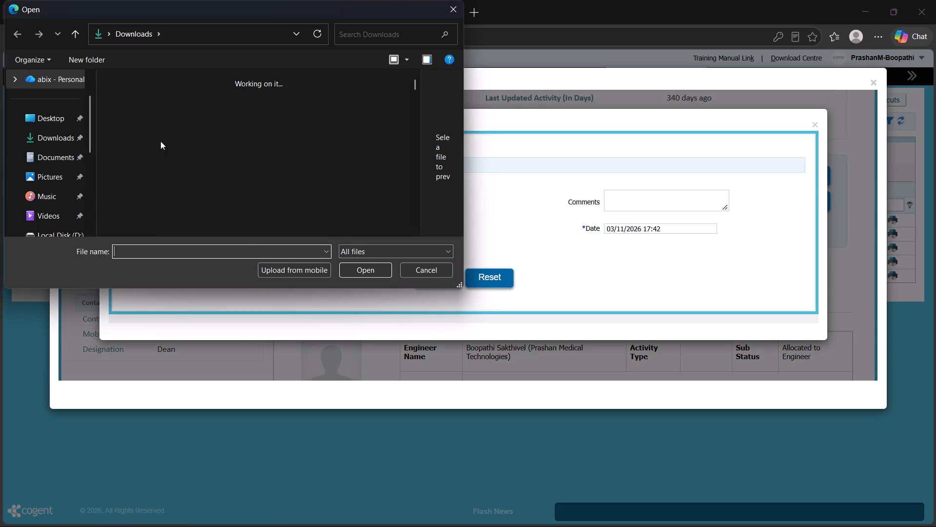
pyautogui.click(153, 125)
pyautogui.click(366, 267)
pyautogui.click(446, 278)
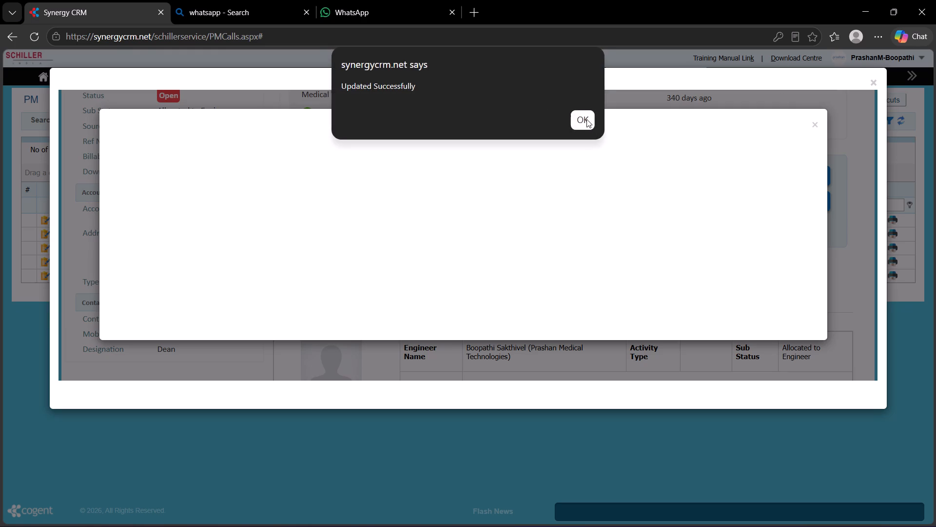
pyautogui.click(586, 119)
# Open the closure form of docket 2025-11-PM-6747 and set activity date 02/11/2025 and activity type PM.
pyautogui.click(647, 181)
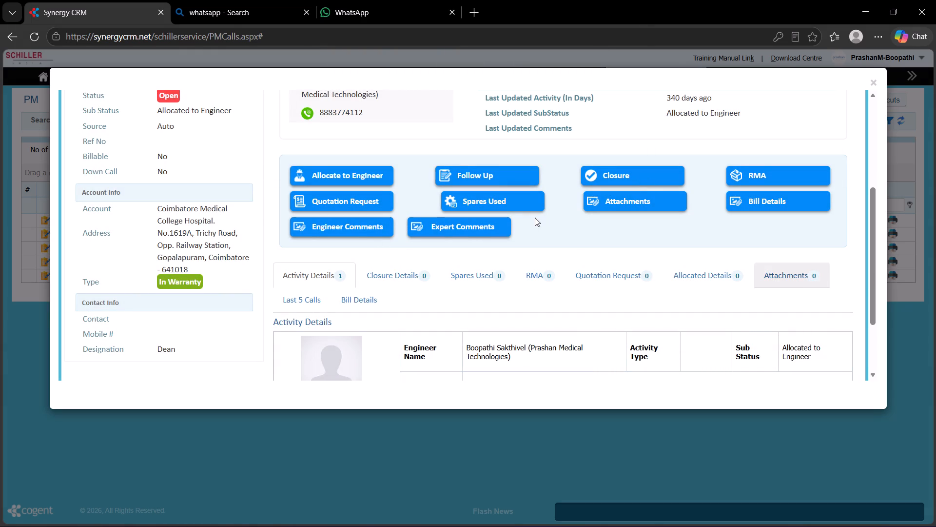
pyautogui.scroll(-2, 531, 218)
pyautogui.scroll(-3, 391, 239)
pyautogui.click(317, 241)
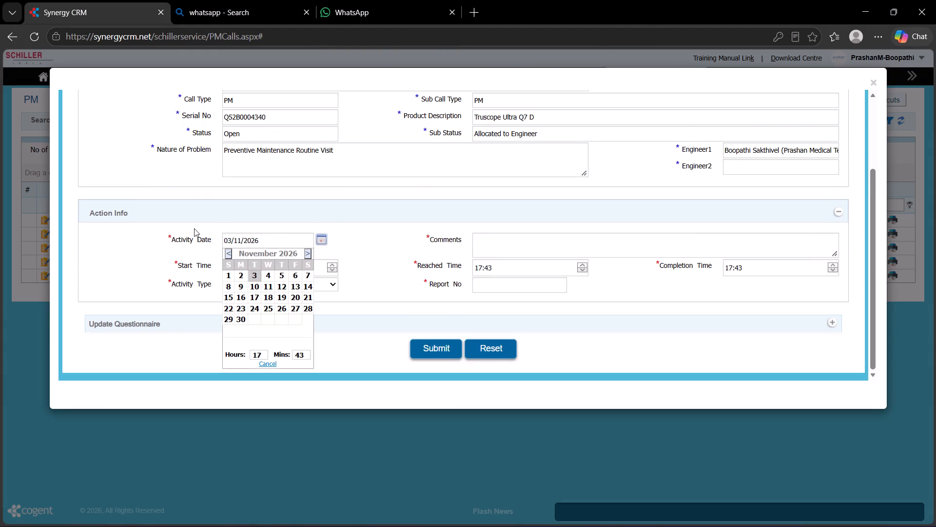
pyautogui.tripleClick(228, 252)
pyautogui.tripleClick(228, 252)
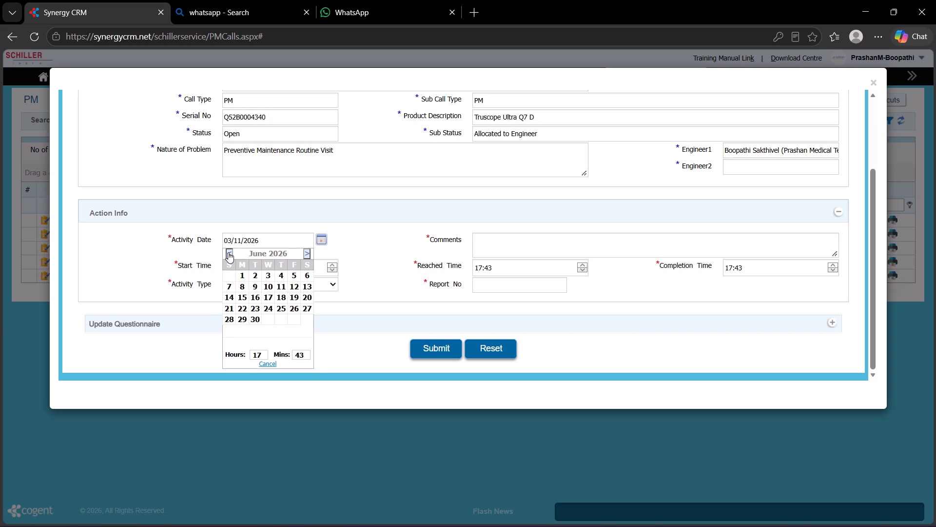
pyautogui.tripleClick(228, 252)
pyautogui.tripleClick(228, 252)
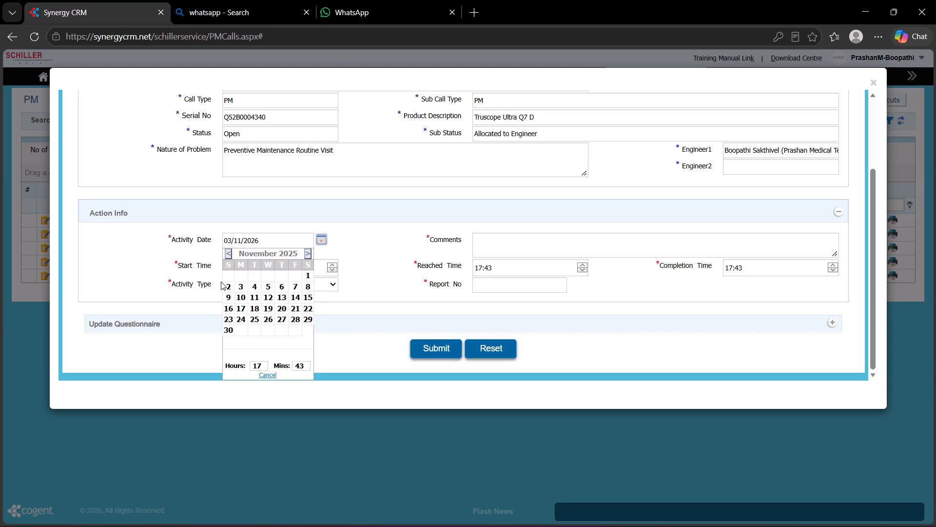
pyautogui.click(228, 287)
pyautogui.click(242, 284)
pyautogui.click(265, 375)
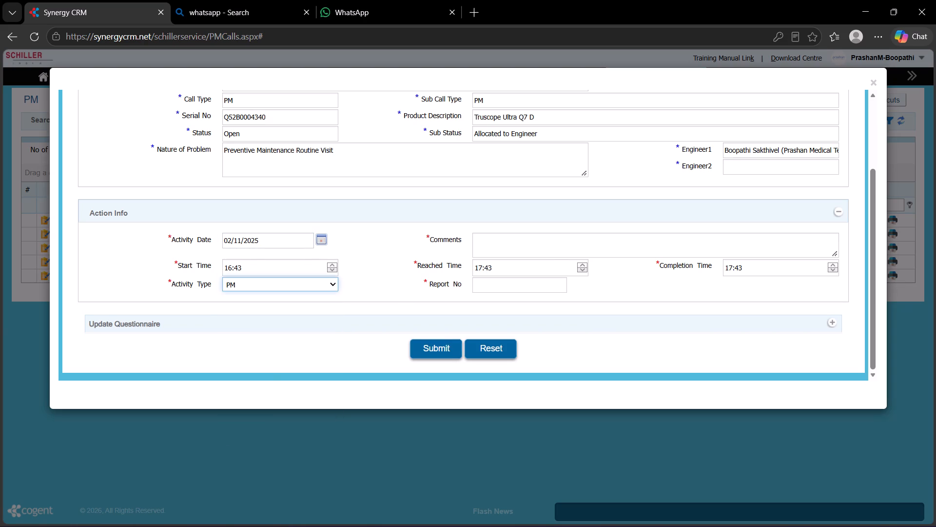
# Enter the comment PM COMPLETED in the closure form for serial number Q52B0004340.
pyautogui.click(554, 249)
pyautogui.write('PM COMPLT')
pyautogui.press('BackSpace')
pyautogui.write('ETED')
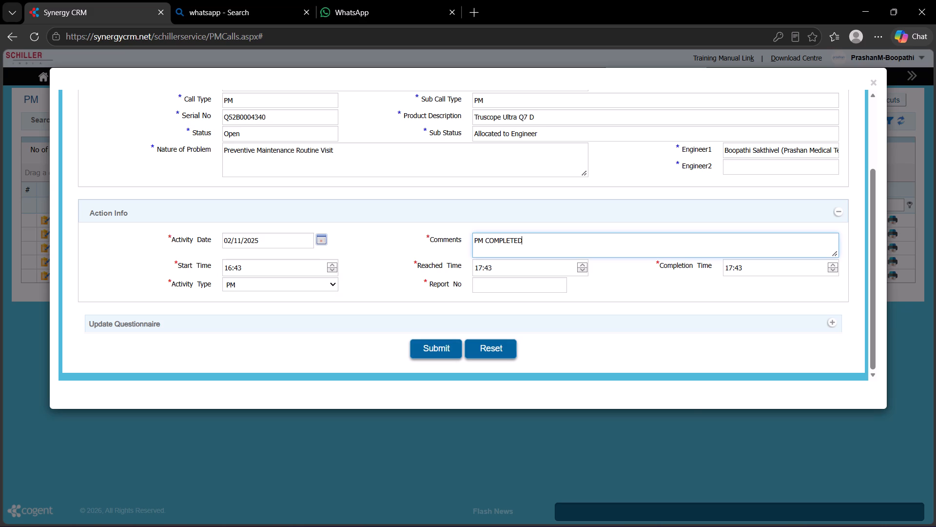
pyautogui.click(541, 284)
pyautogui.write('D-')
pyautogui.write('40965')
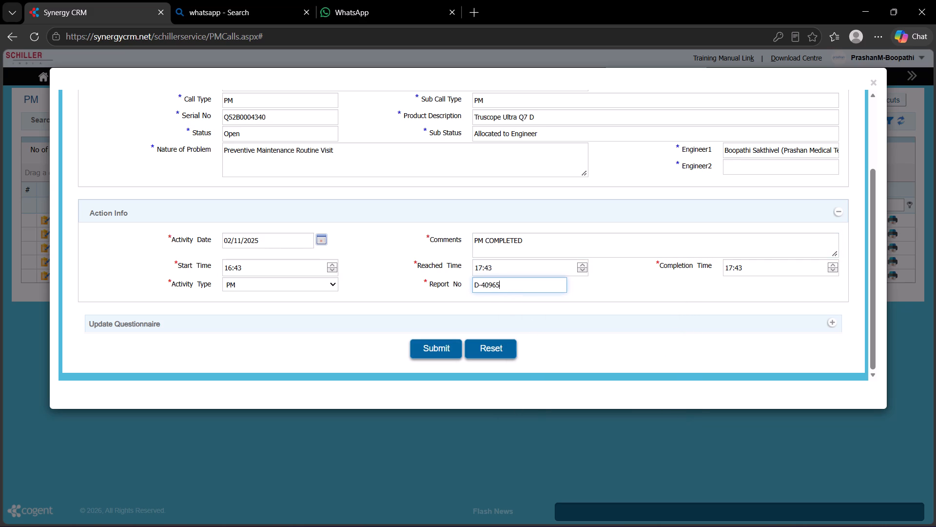
pyautogui.moveTo(520, 287); pyautogui.dragTo(437, 282)
pyautogui.hotkey('ctrl', 'c')
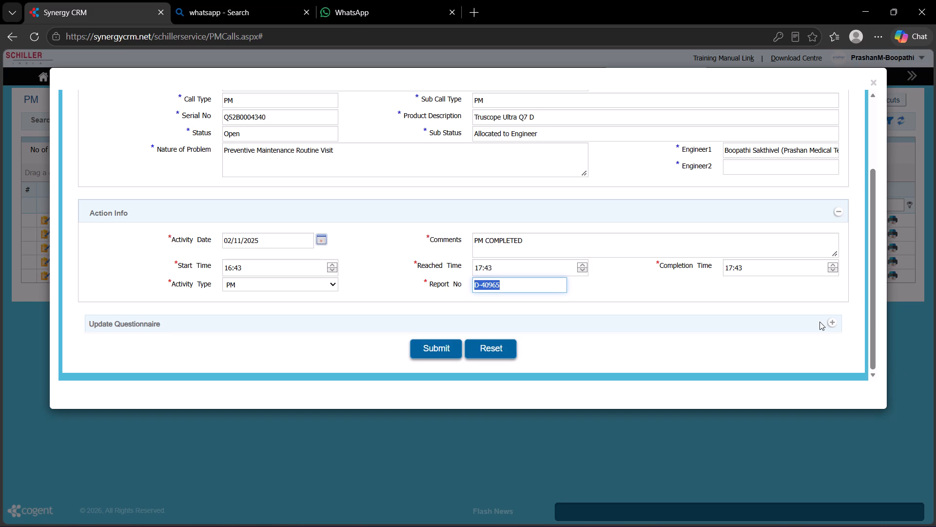
# Answer questionnaire items 1 to 5 for Q52B0004340 with mains voltage 230V, grounding 0, UPS NA, accessories GOOD and environmental condition GOOD.
pyautogui.click(836, 323)
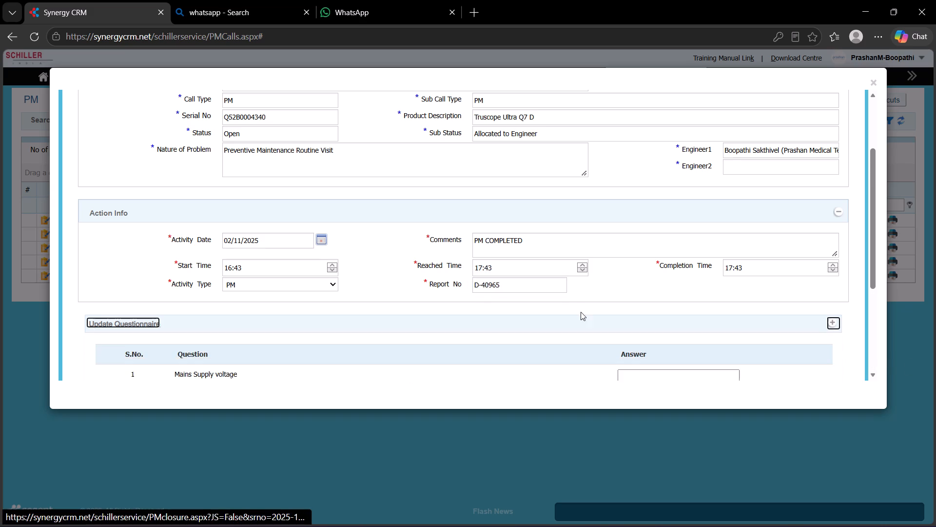
pyautogui.scroll(-3, 509, 312)
pyautogui.click(699, 197)
pyautogui.click(669, 282)
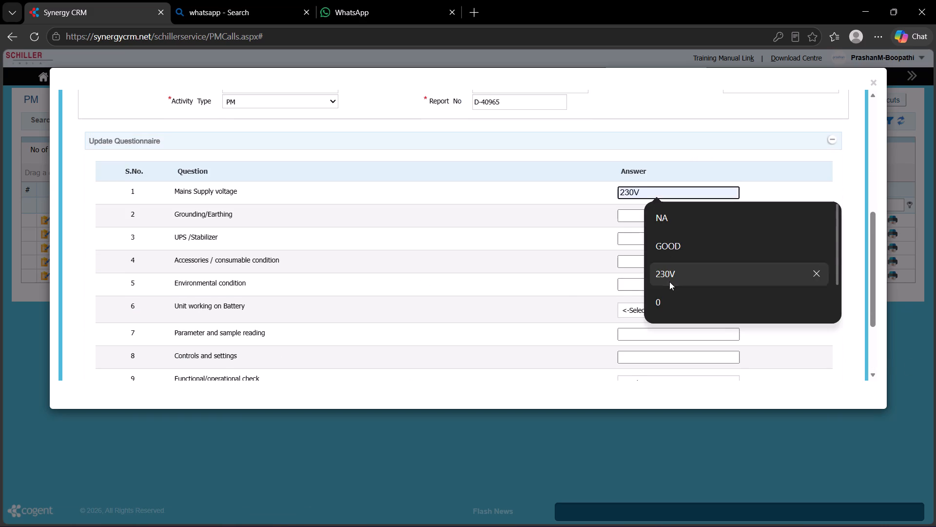
pyautogui.click(659, 210)
pyautogui.click(664, 327)
pyautogui.click(659, 238)
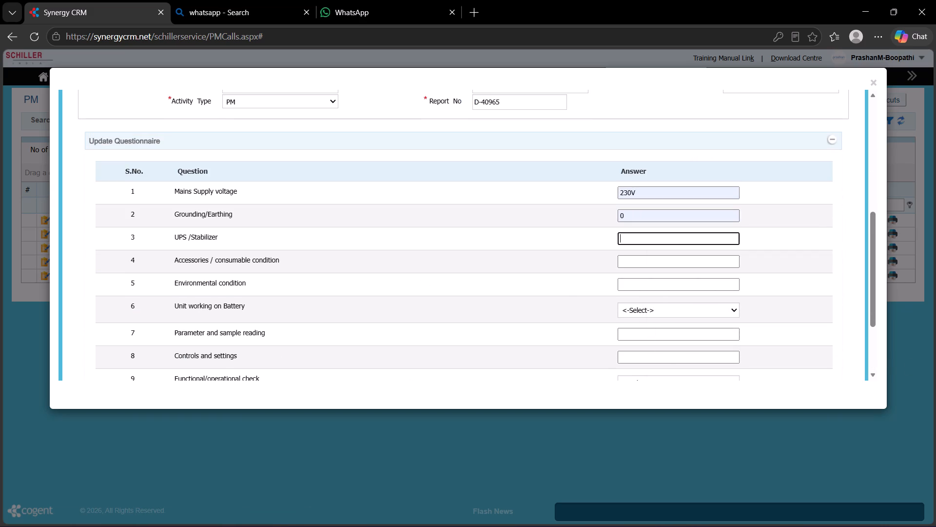
pyautogui.click(681, 262)
pyautogui.click(678, 263)
pyautogui.click(648, 262)
pyautogui.click(671, 315)
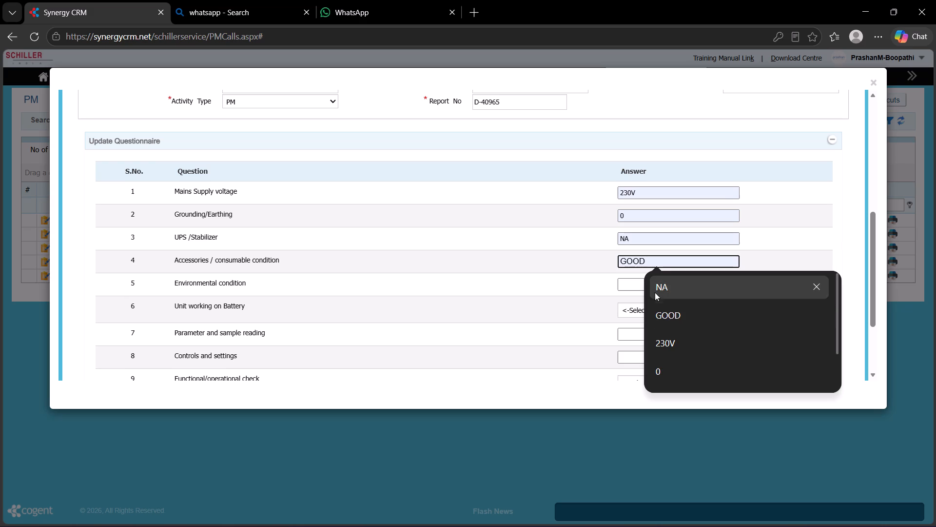
pyautogui.click(659, 308)
pyautogui.click(643, 281)
pyautogui.click(678, 334)
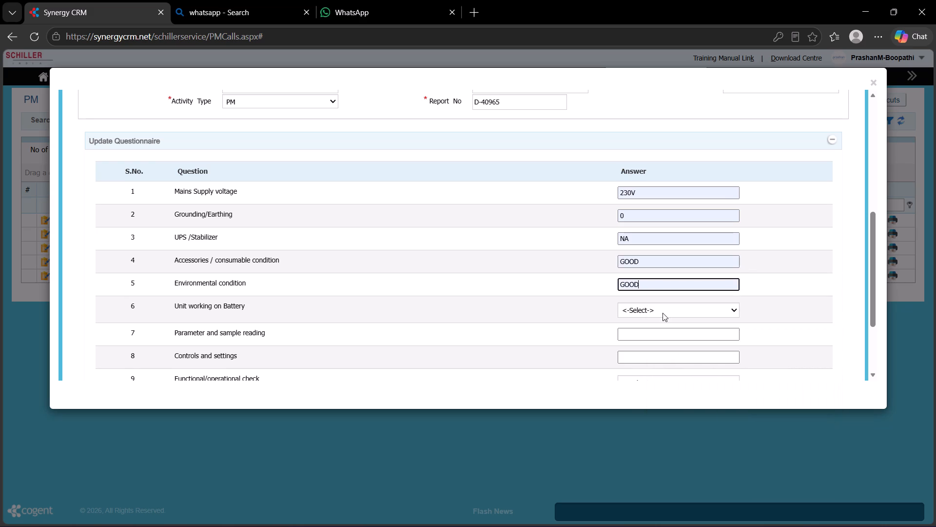
pyautogui.click(663, 310)
pyautogui.click(662, 342)
pyautogui.scroll(-3, 664, 297)
pyautogui.click(661, 229)
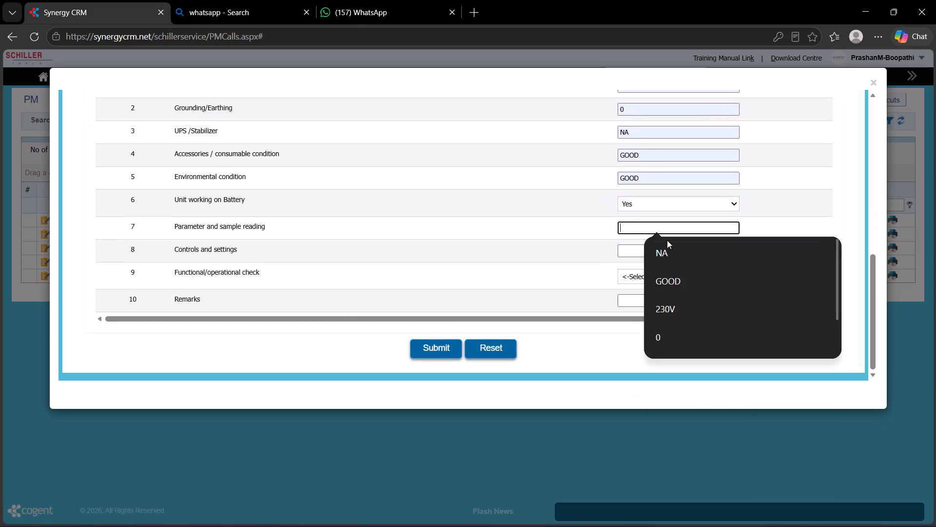
pyautogui.click(667, 252)
pyautogui.click(667, 252)
pyautogui.click(666, 253)
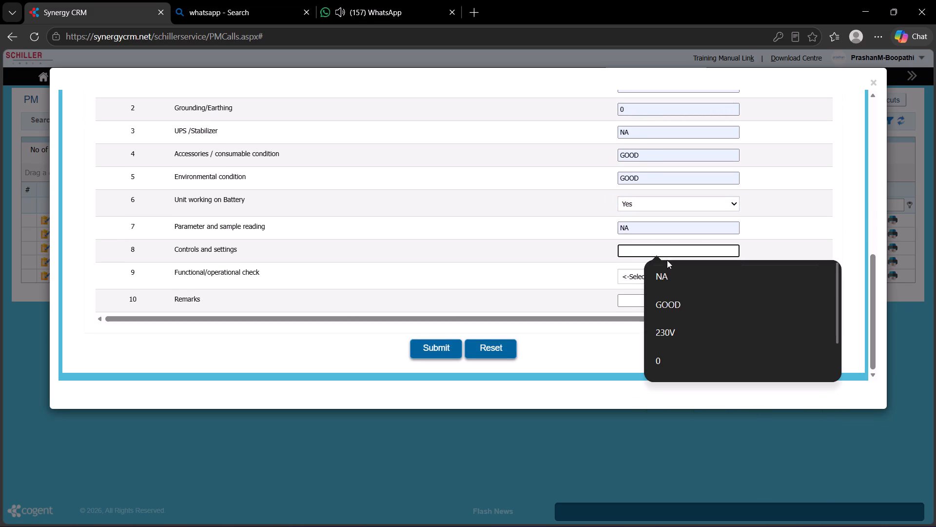
pyautogui.scroll(-4, 675, 317)
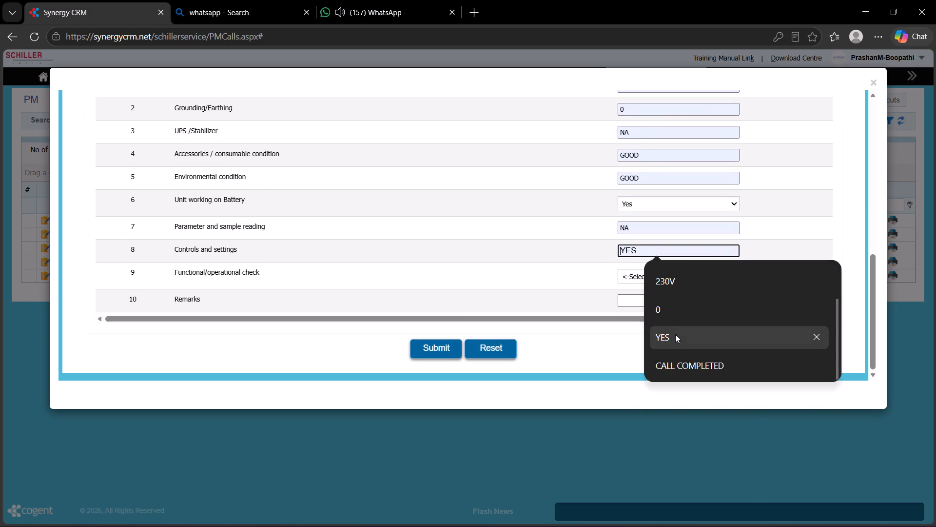
pyautogui.click(675, 334)
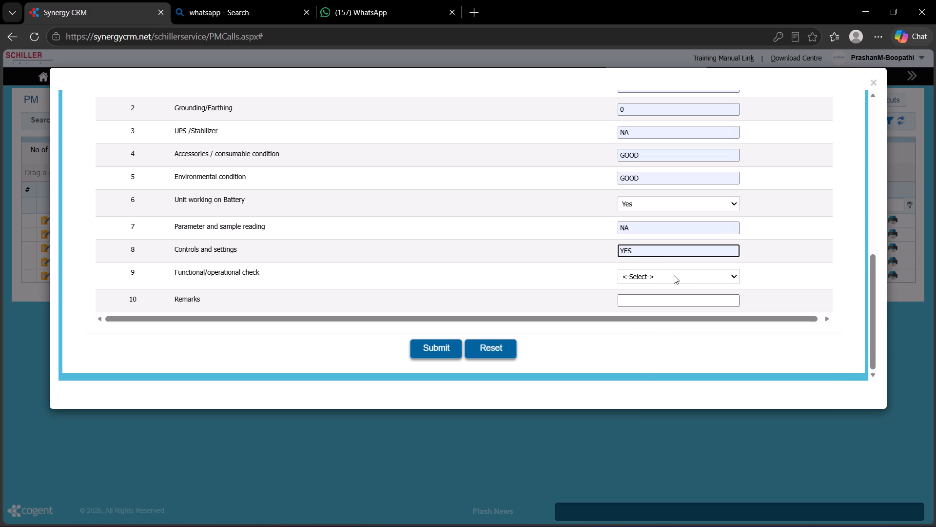
pyautogui.click(674, 275)
pyautogui.click(662, 304)
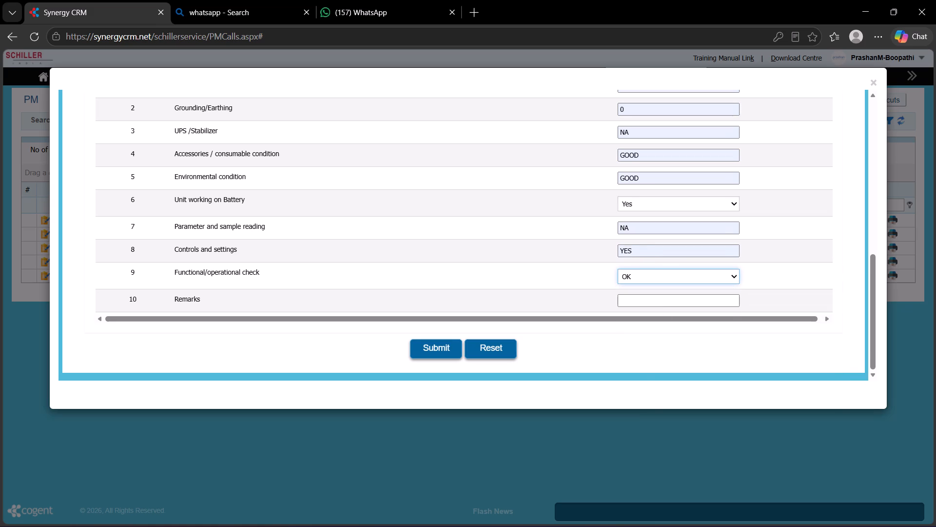
pyautogui.click(638, 305)
pyautogui.scroll(-4, 645, 305)
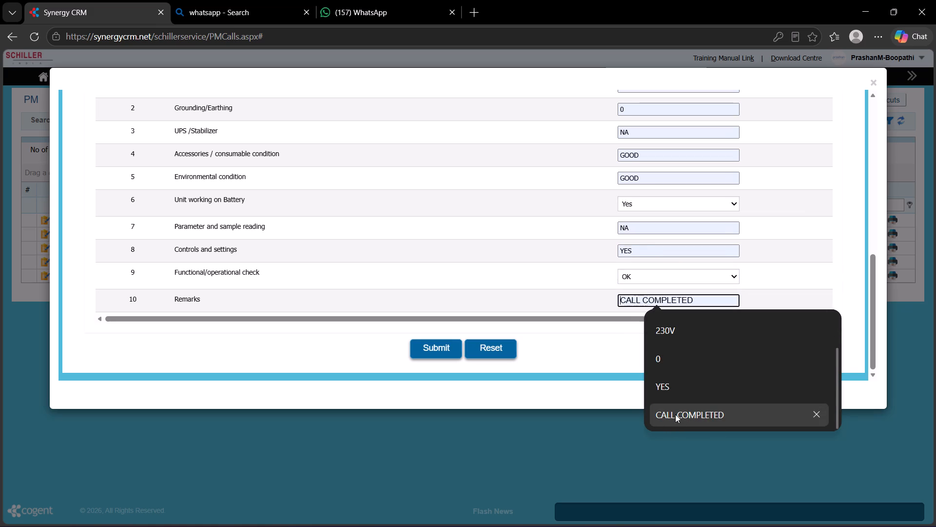
pyautogui.click(675, 414)
pyautogui.click(432, 343)
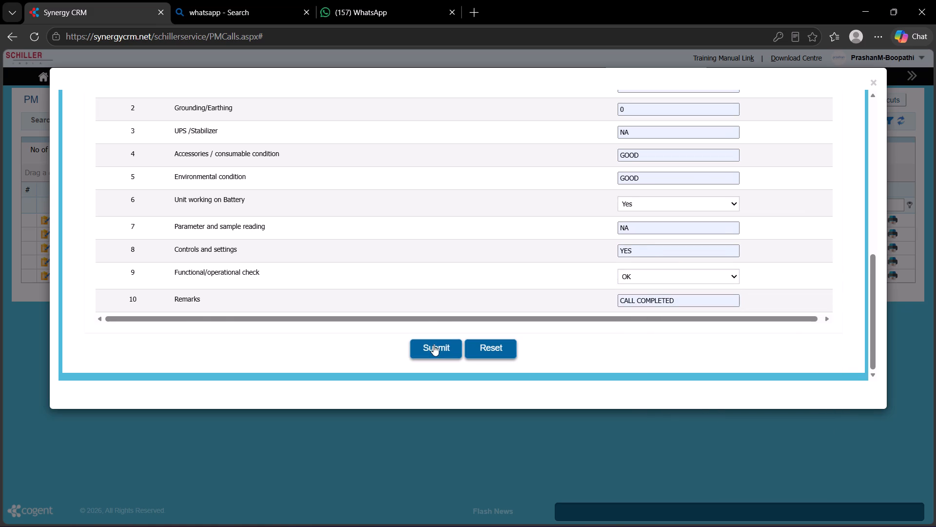
# Change the serial number filter of the PM list to Q52B0004341.
pyautogui.click(588, 125)
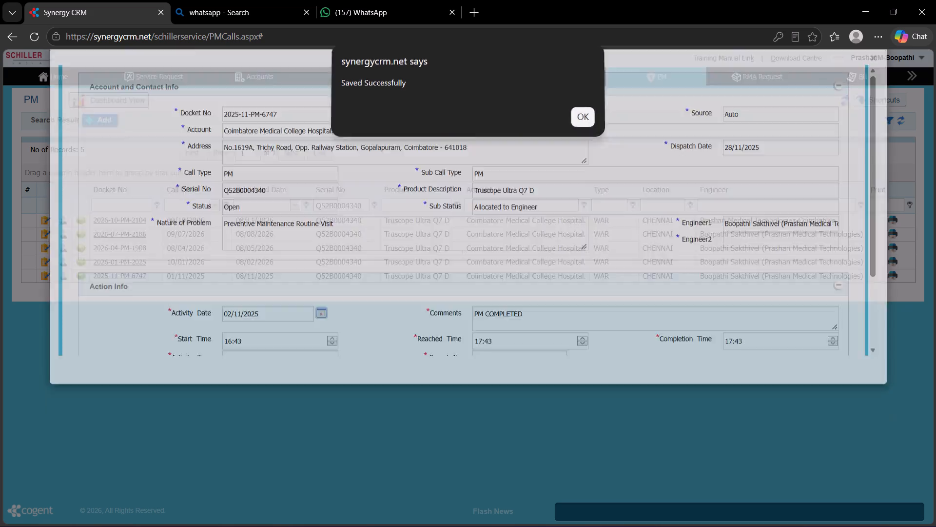
pyautogui.click(362, 206)
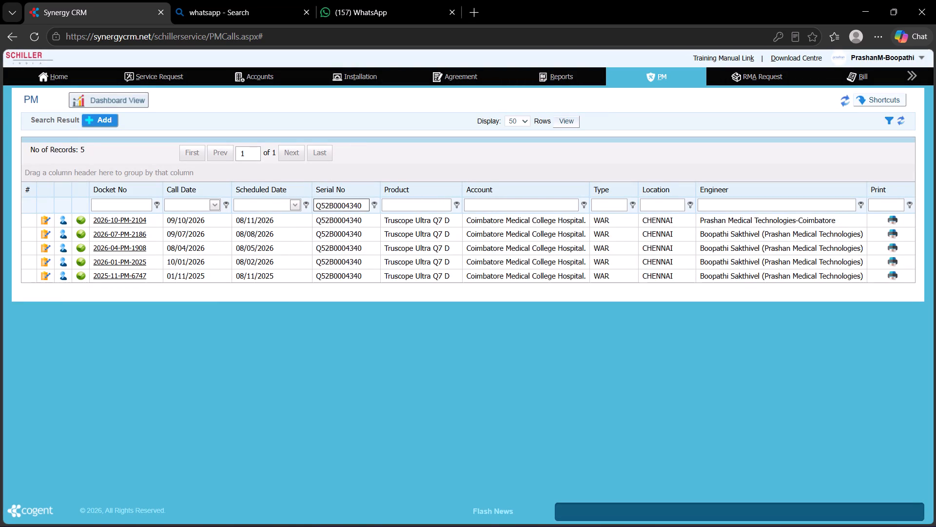
pyautogui.press('BackSpace')
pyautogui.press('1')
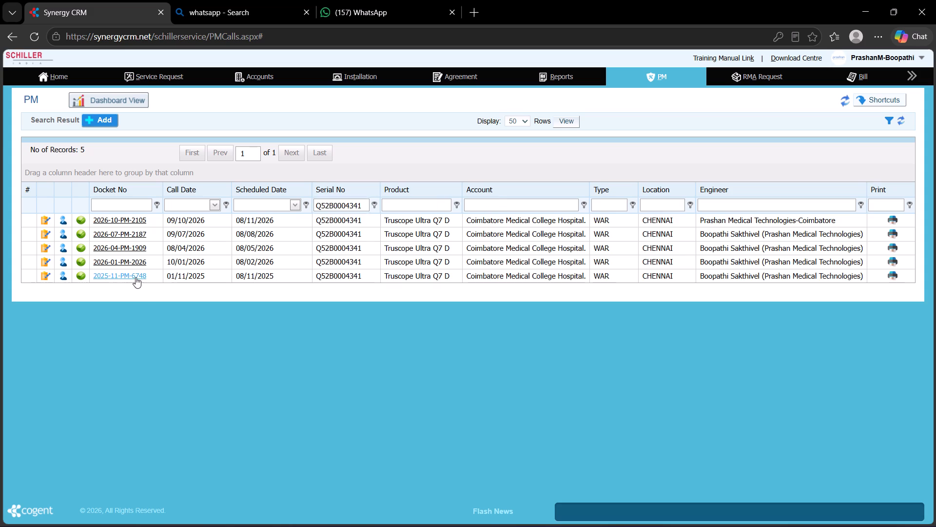
pyautogui.click(136, 279)
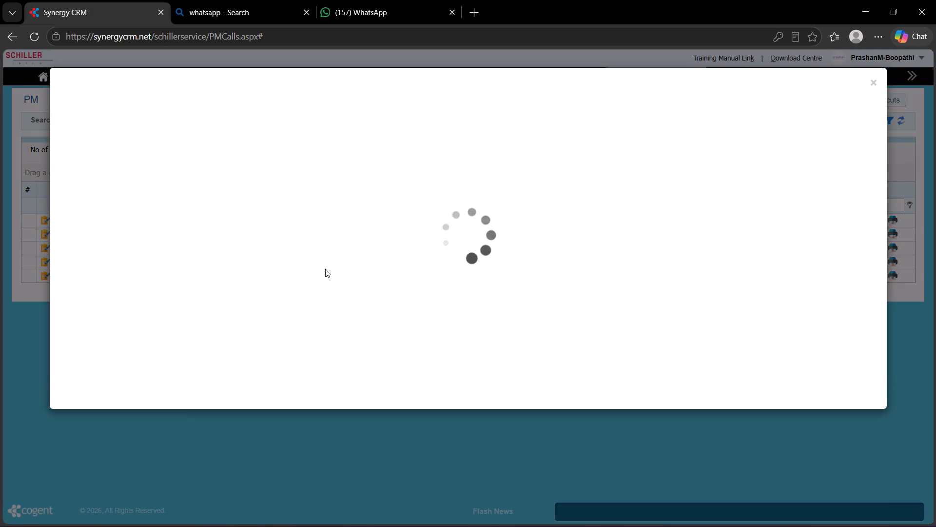
pyautogui.scroll(-4, 462, 268)
pyautogui.click(656, 136)
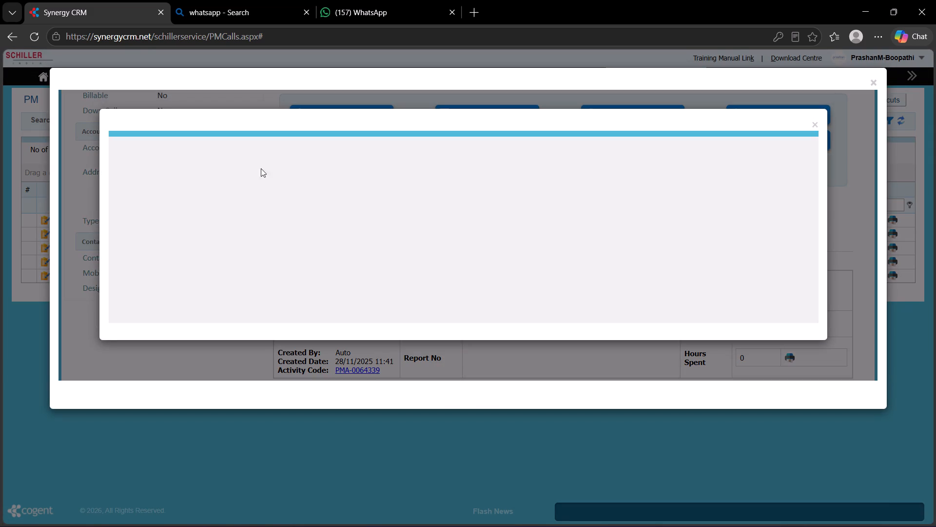
pyautogui.click(265, 198)
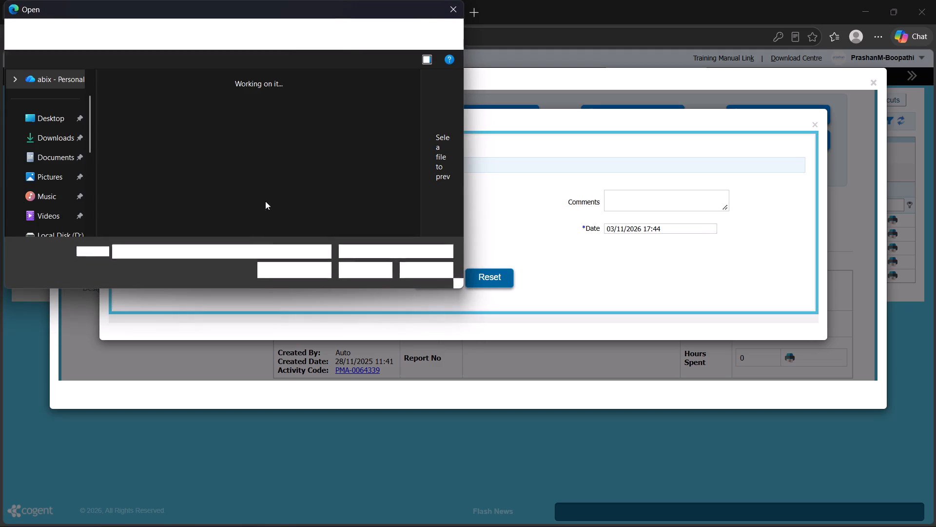
pyautogui.click(134, 126)
pyautogui.click(358, 269)
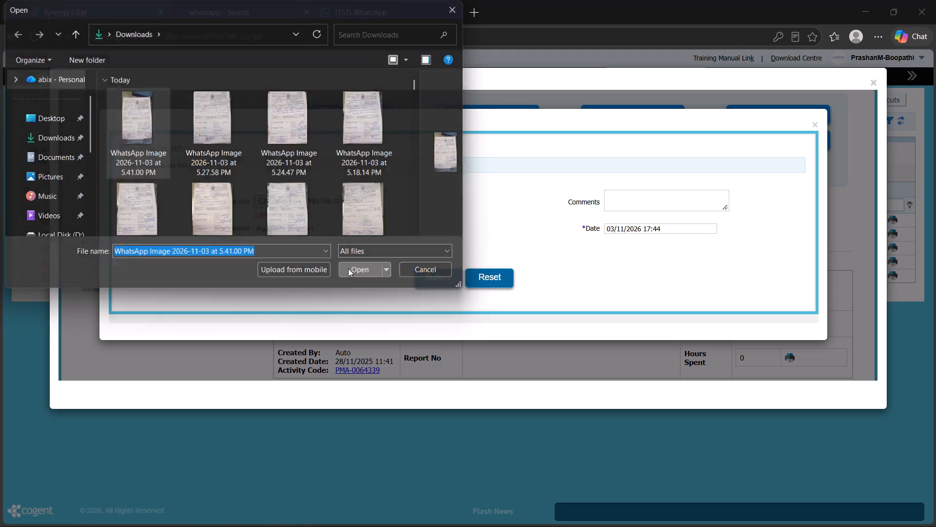
pyautogui.click(448, 276)
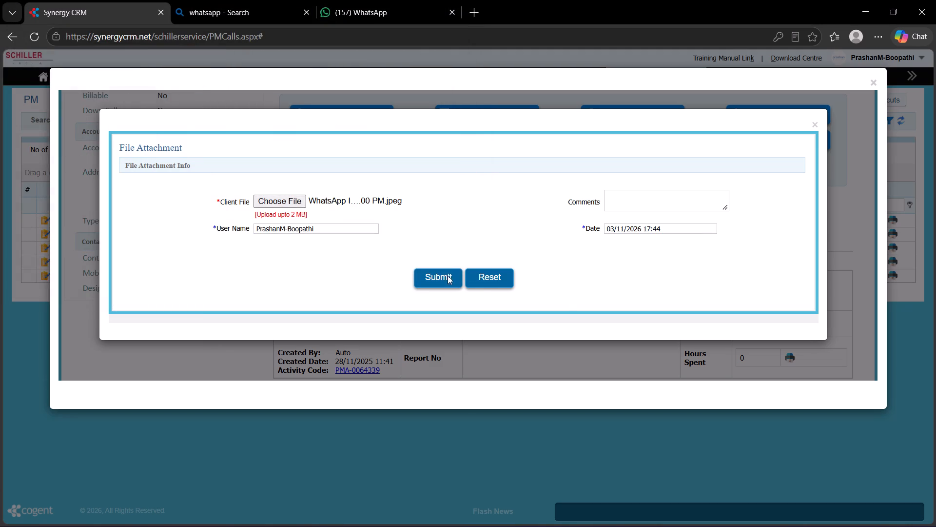
pyautogui.click(575, 124)
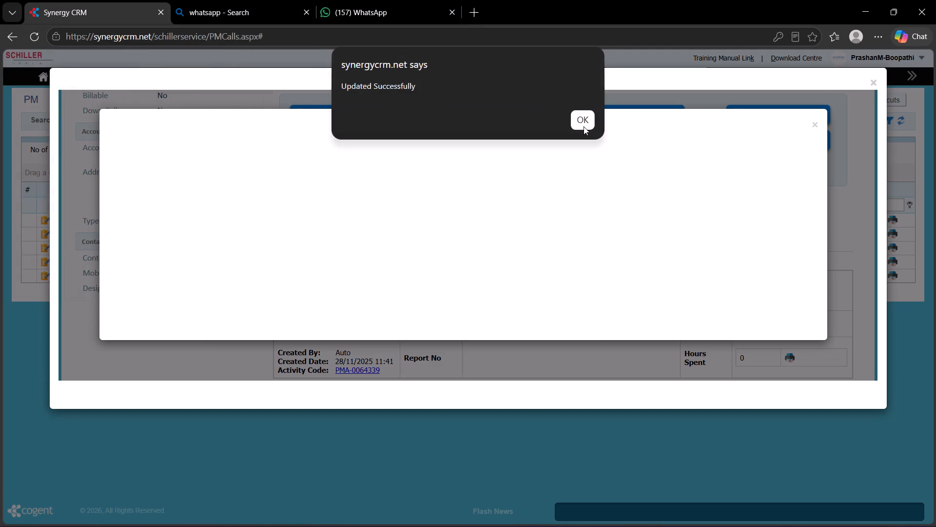
# In the closure form for serial number Q52B0004341, set the activity date to 02/11/2025 and the activity type to PM.
pyautogui.click(645, 111)
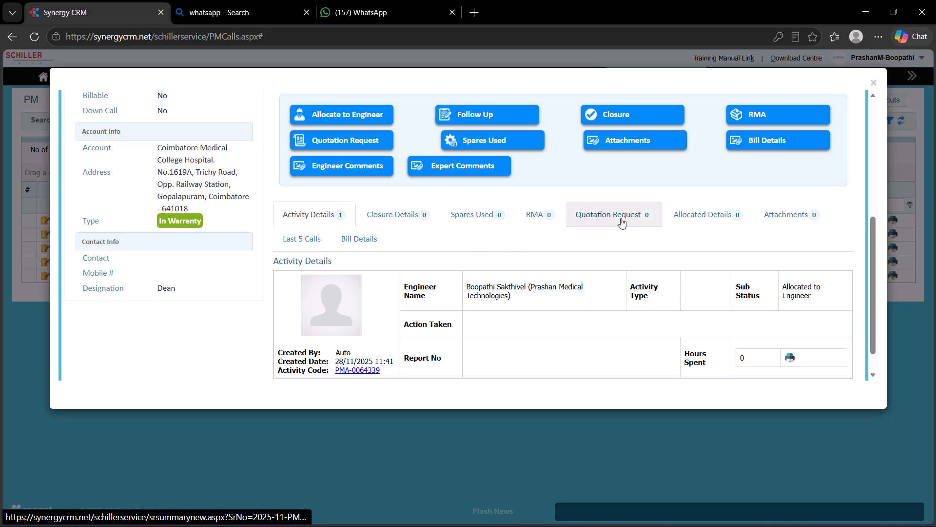
pyautogui.scroll(-2, 608, 230)
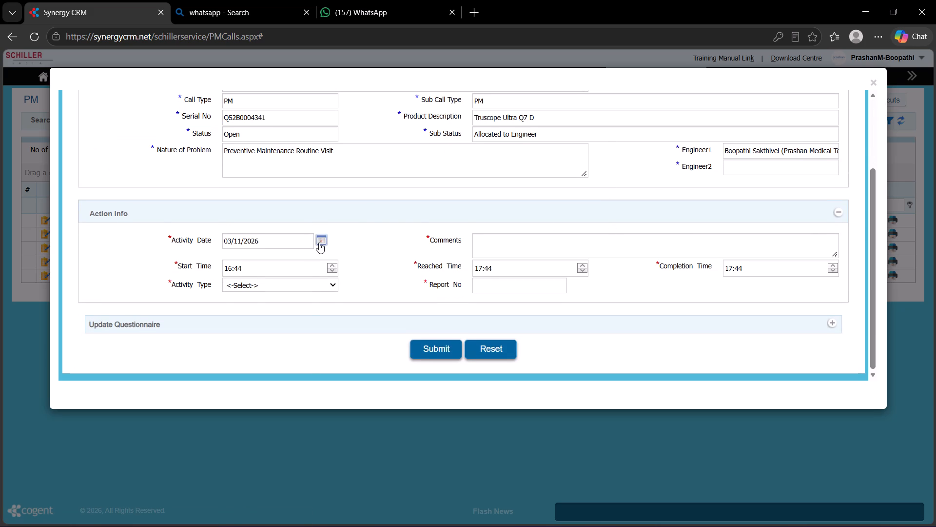
pyautogui.click(319, 243)
pyautogui.tripleClick(232, 257)
pyautogui.tripleClick(232, 256)
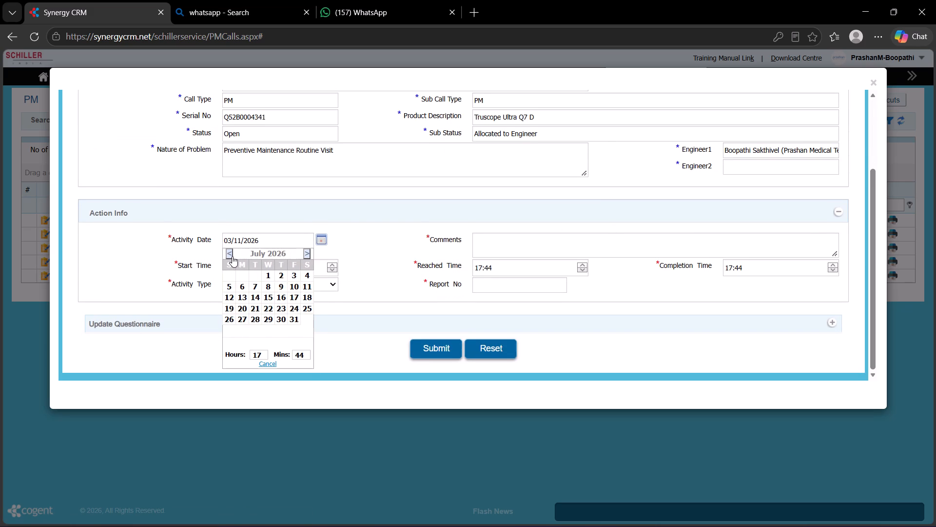
pyautogui.tripleClick(232, 256)
pyautogui.click(232, 256)
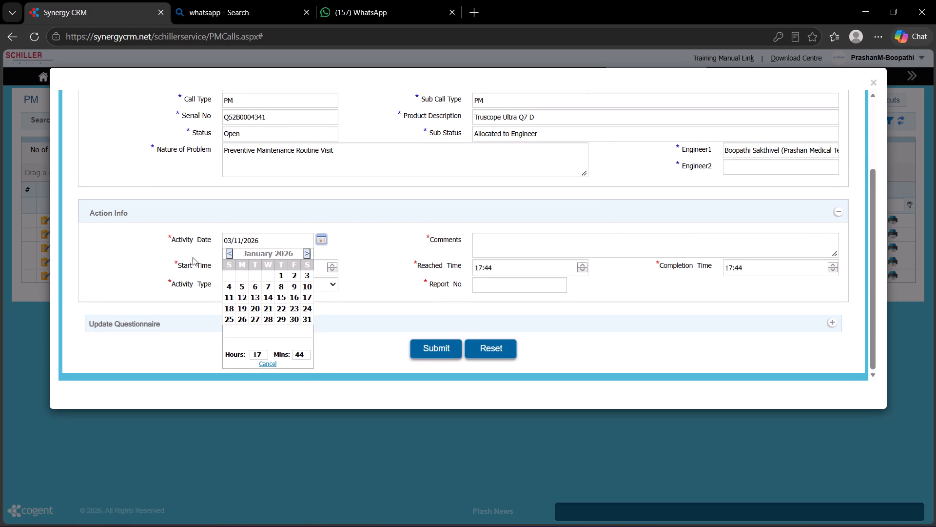
pyautogui.doubleClick(226, 257)
pyautogui.click(230, 287)
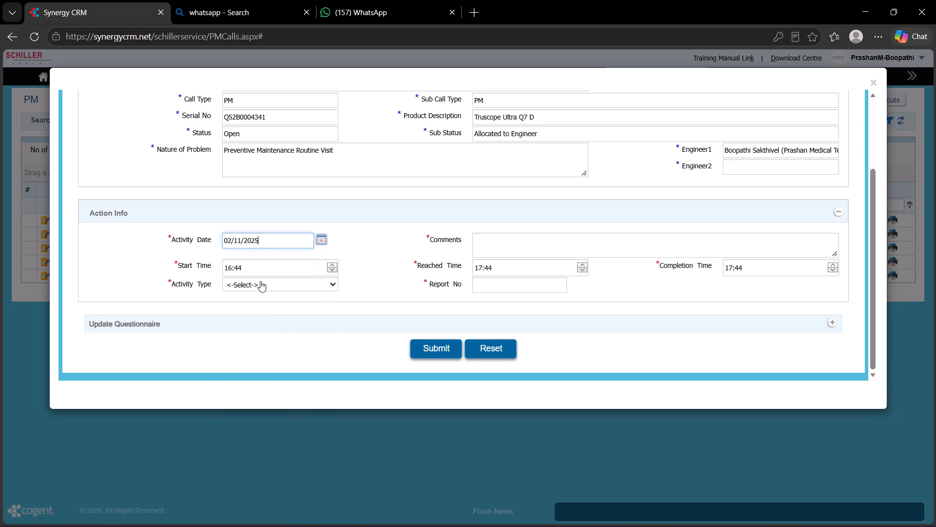
pyautogui.click(260, 281)
pyautogui.click(266, 370)
# Enter the PM completion comment in the closure form for serial number Q52B0004341.
pyautogui.click(502, 246)
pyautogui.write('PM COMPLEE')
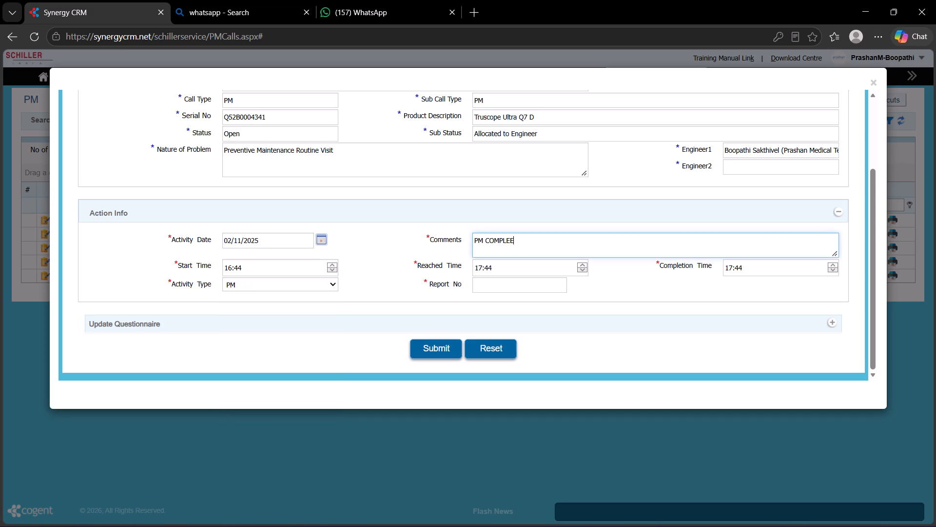
# Finish the comment PM COMPLETED and enter report number D-40965 in the closure form for serial number Q52B0004341.
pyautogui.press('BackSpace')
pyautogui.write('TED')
pyautogui.click(501, 287)
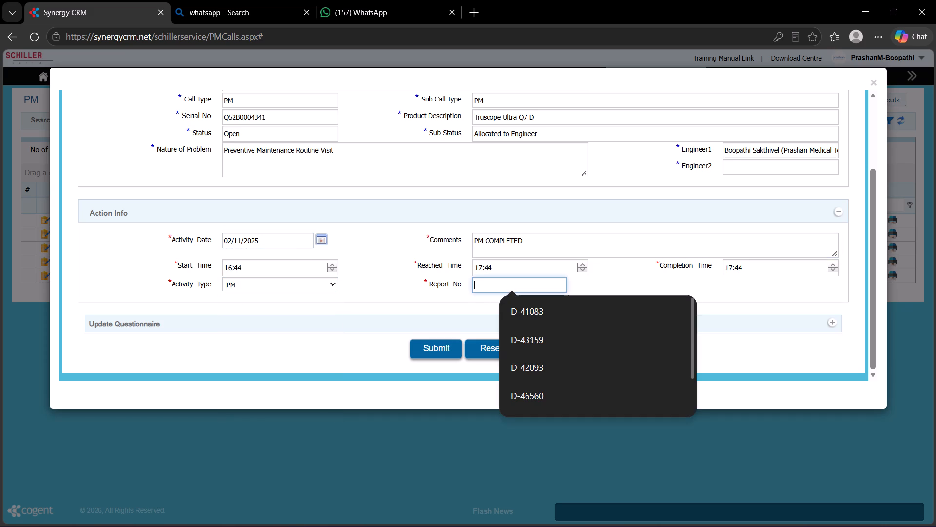
pyautogui.hotkey('ctrl', 'v')
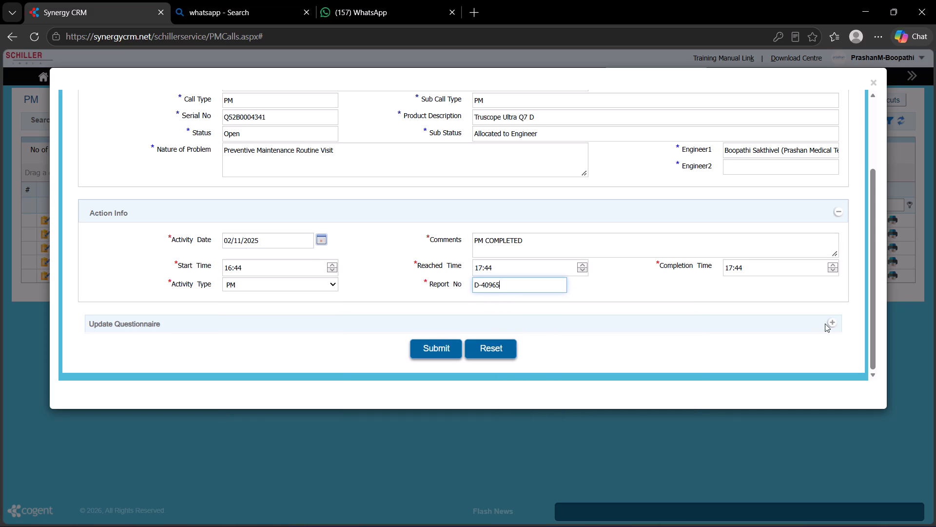
# Answer questionnaire items 1 to 5 for Q52B0004341 with mains voltage 230V, grounding 0, UPS NA, accessories GOOD and environmental condition GOOD.
pyautogui.click(834, 323)
pyautogui.scroll(-4, 657, 276)
pyautogui.click(656, 134)
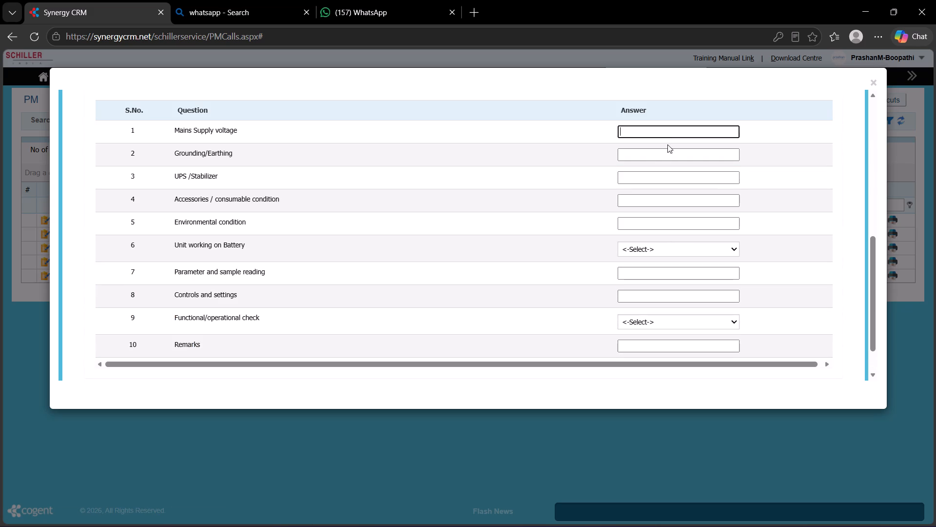
pyautogui.click(679, 209)
pyautogui.click(656, 157)
pyautogui.click(670, 258)
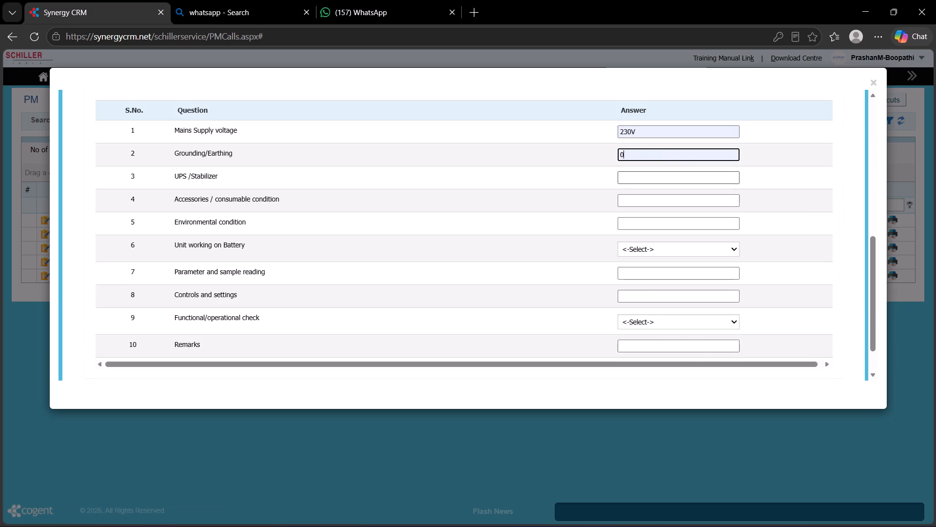
pyautogui.click(664, 175)
pyautogui.click(677, 202)
pyautogui.click(666, 200)
pyautogui.click(650, 198)
pyautogui.click(682, 250)
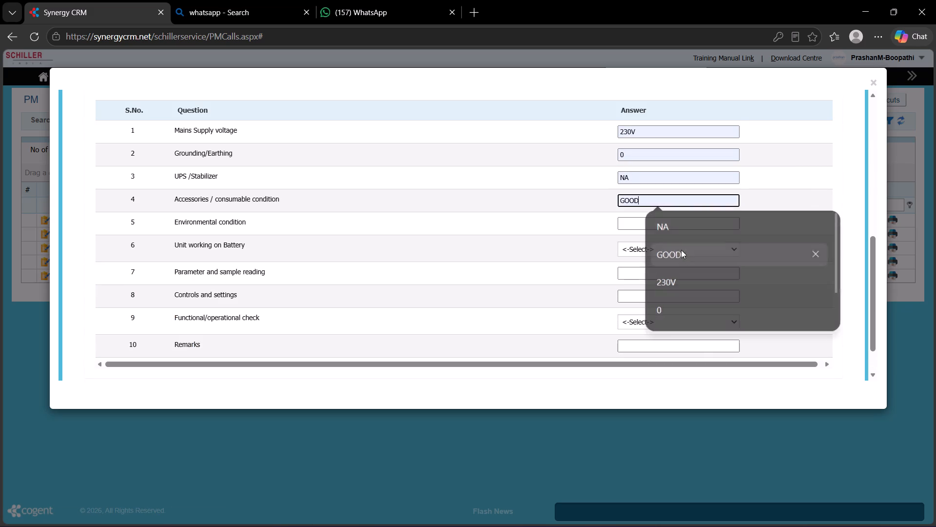
pyautogui.click(643, 223)
pyautogui.click(686, 274)
pyautogui.click(658, 274)
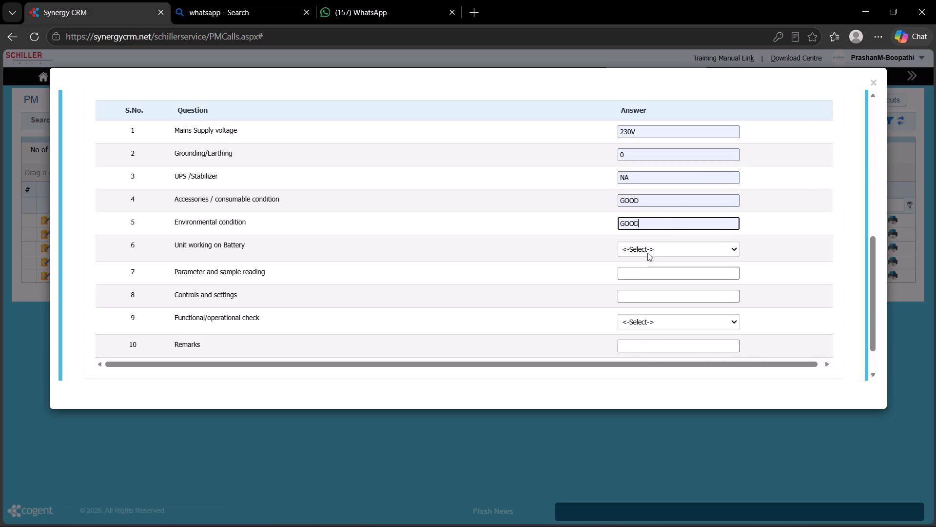
pyautogui.click(647, 252)
pyautogui.click(658, 284)
pyautogui.scroll(-3, 658, 256)
pyautogui.click(644, 226)
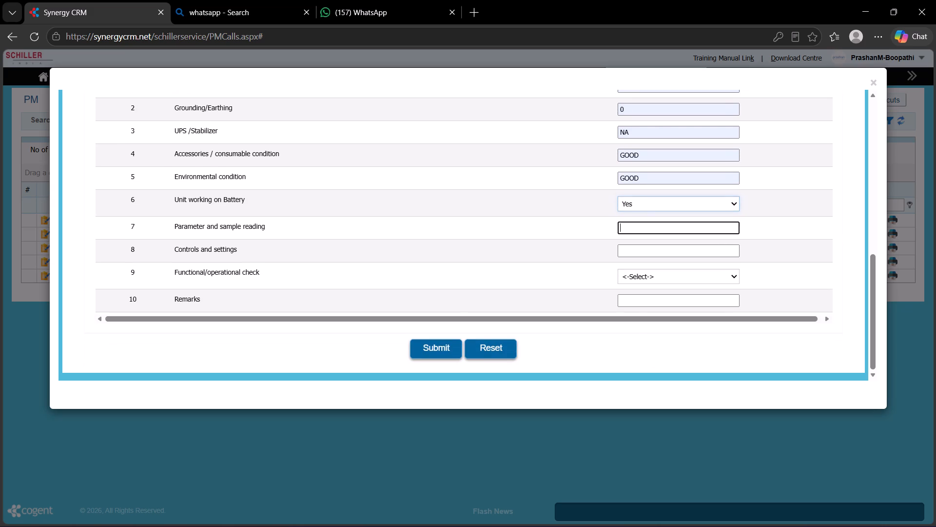
pyautogui.click(666, 257)
pyautogui.click(651, 258)
pyautogui.click(654, 250)
pyautogui.scroll(-3, 666, 292)
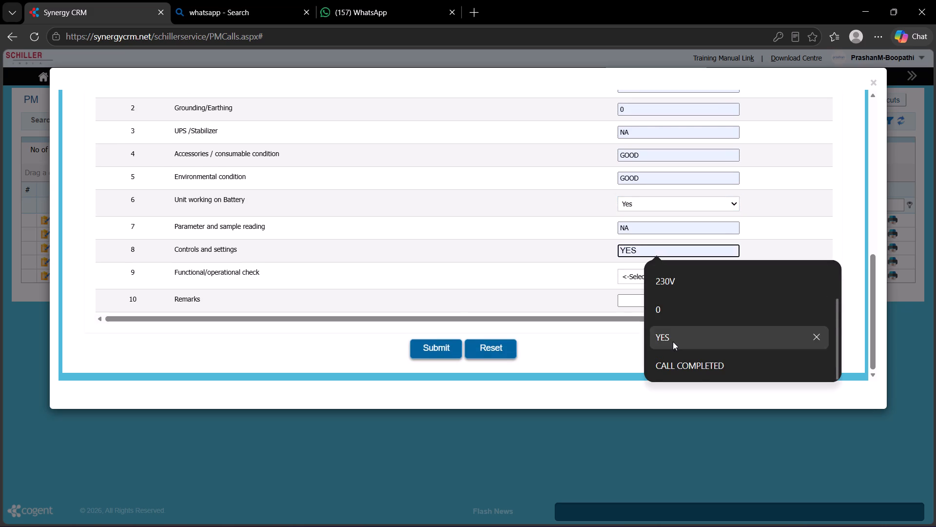
pyautogui.click(673, 342)
pyautogui.click(660, 271)
pyautogui.click(648, 303)
pyautogui.click(656, 295)
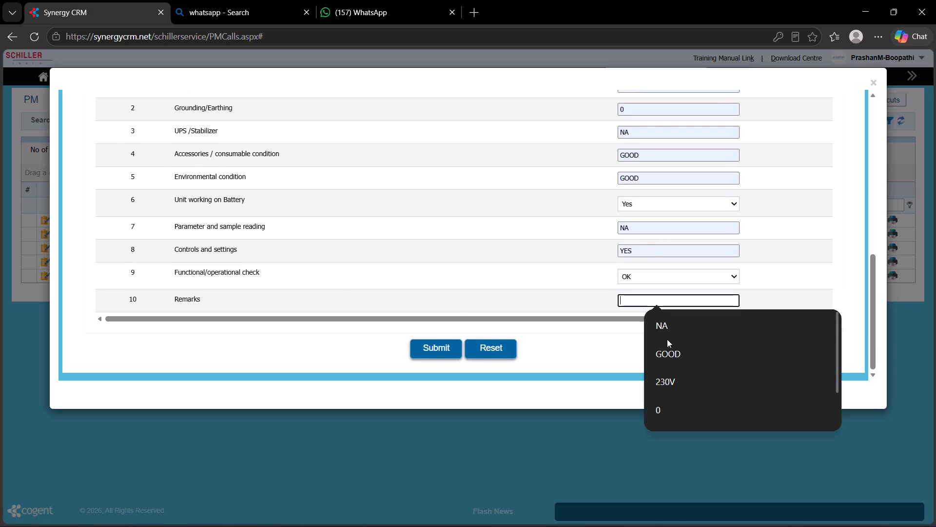
pyautogui.scroll(-4, 667, 349)
pyautogui.click(673, 414)
pyautogui.click(448, 345)
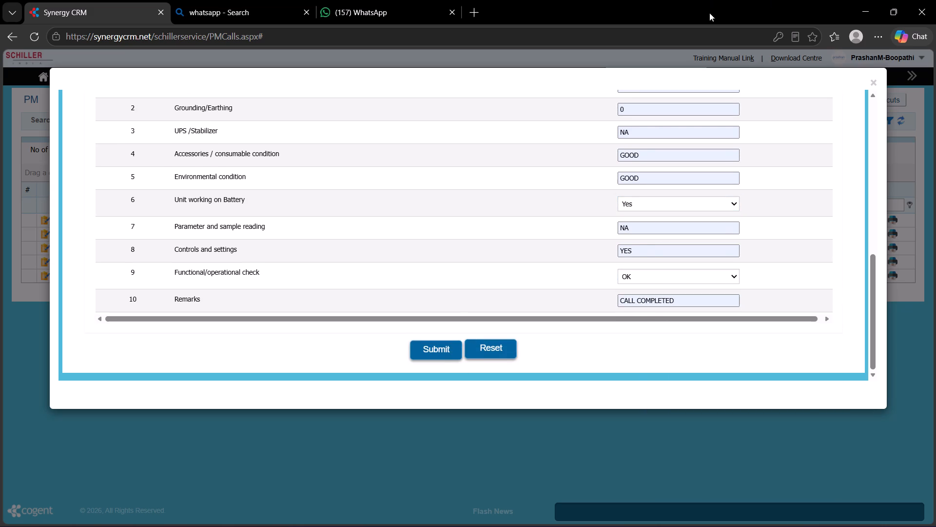
pyautogui.click(580, 127)
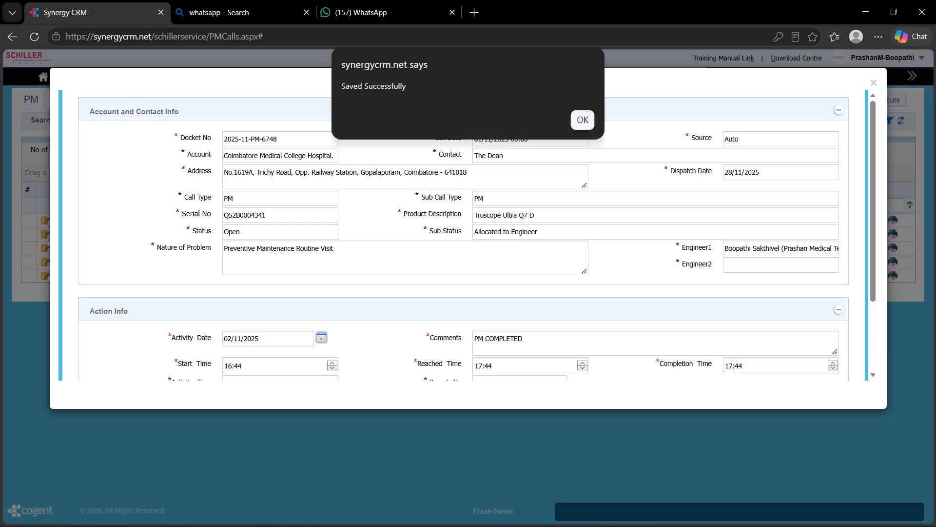
# Change the serial number filter of the PM list to Q52B0004342.
pyautogui.click(366, 207)
pyautogui.press('BackSpace')
pyautogui.press('2')
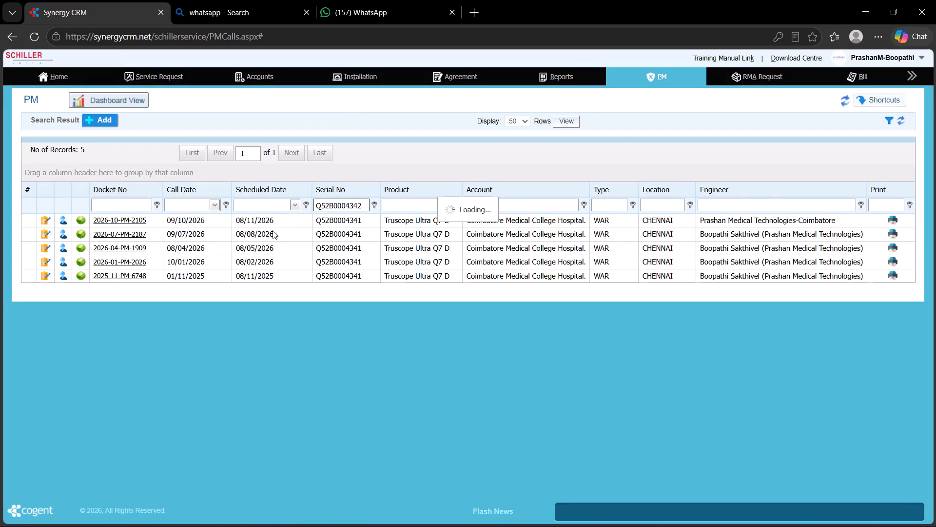
pyautogui.click(121, 275)
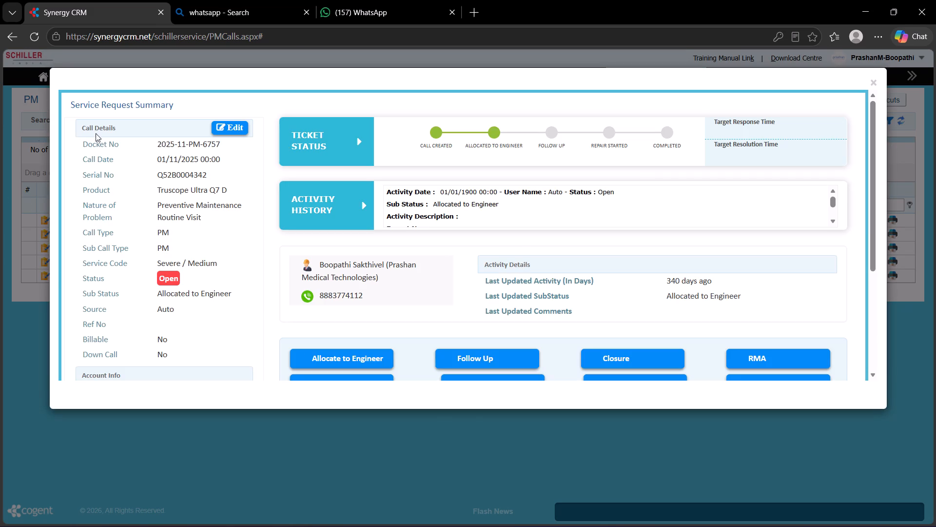
pyautogui.scroll(-4, 511, 244)
pyautogui.click(613, 144)
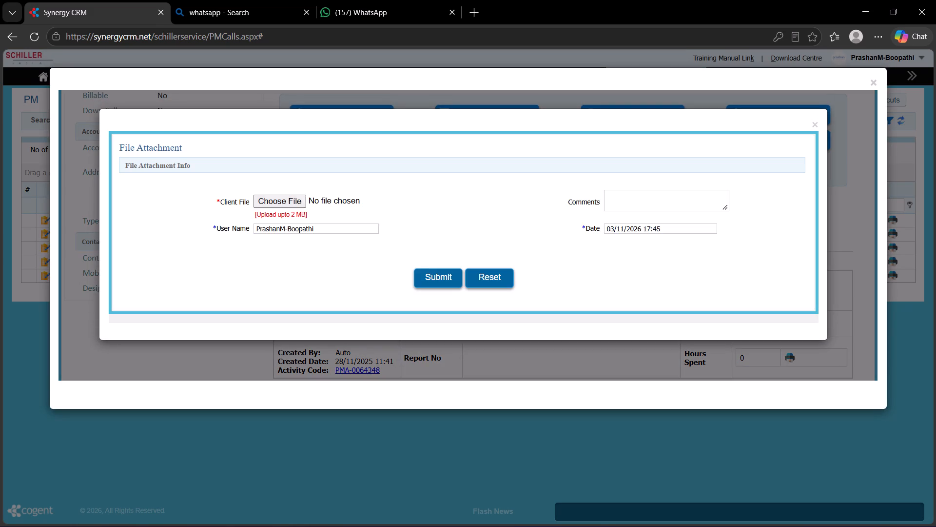
pyautogui.click(292, 202)
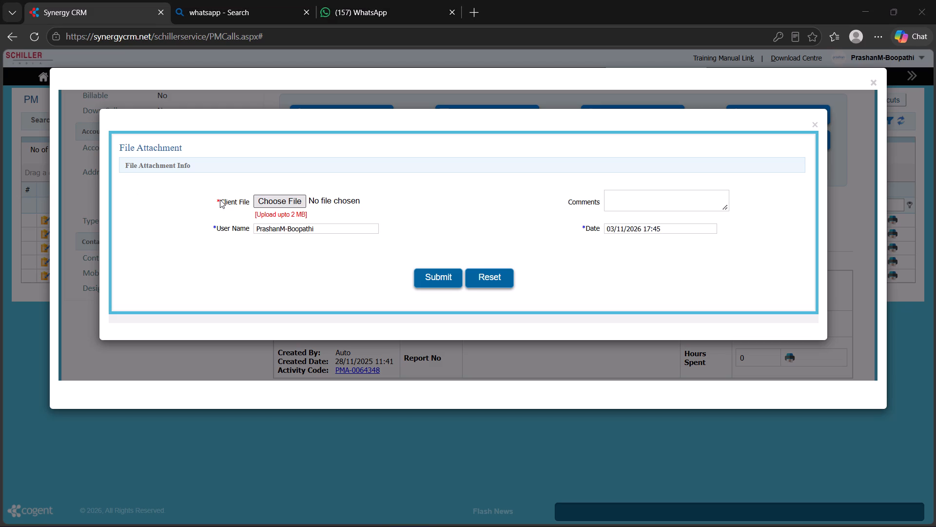
pyautogui.click(135, 141)
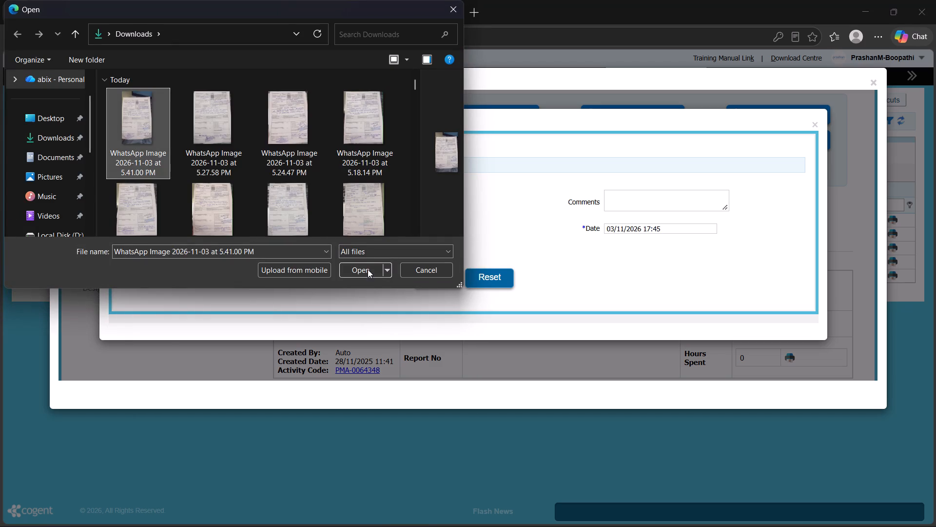
pyautogui.click(368, 269)
pyautogui.click(437, 280)
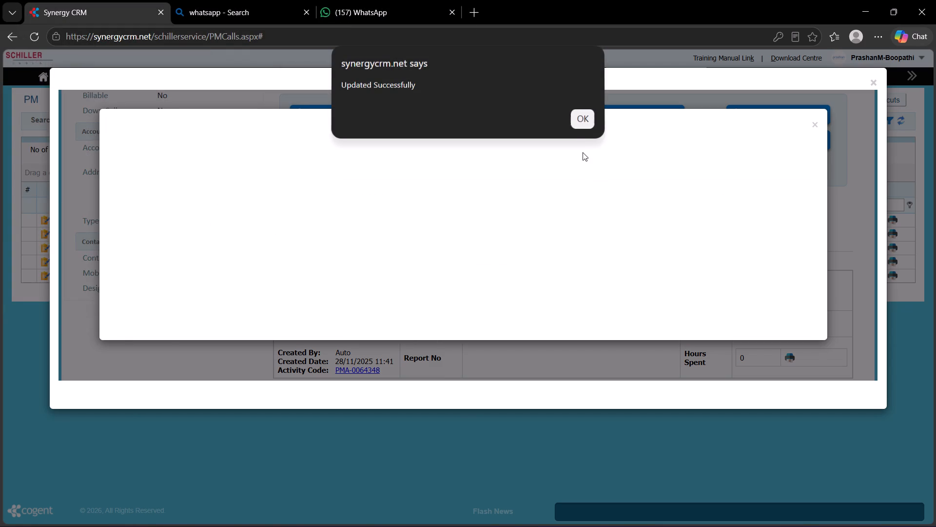
pyautogui.click(577, 122)
# Open the closure form for Q52B0004342 and set the activity date to 02/11/2025 and the activity type to PM.
pyautogui.click(639, 112)
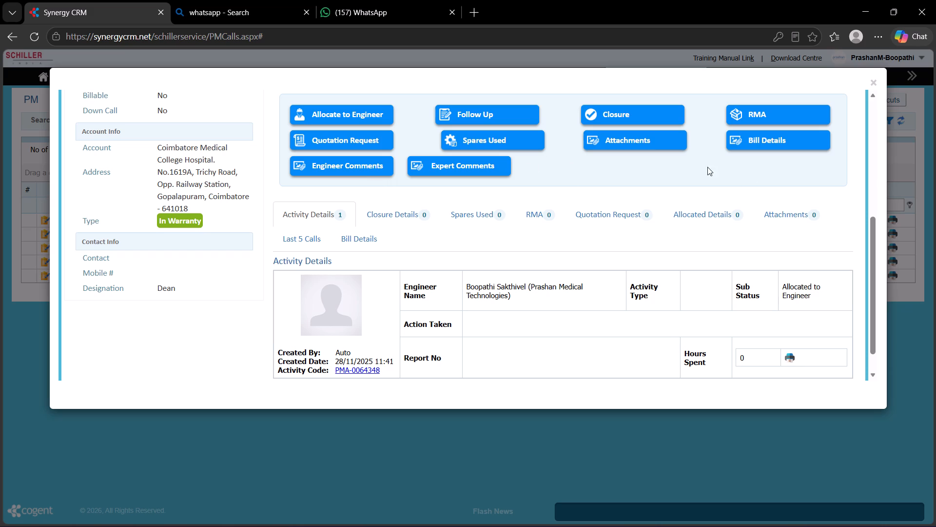
pyautogui.scroll(-3, 328, 212)
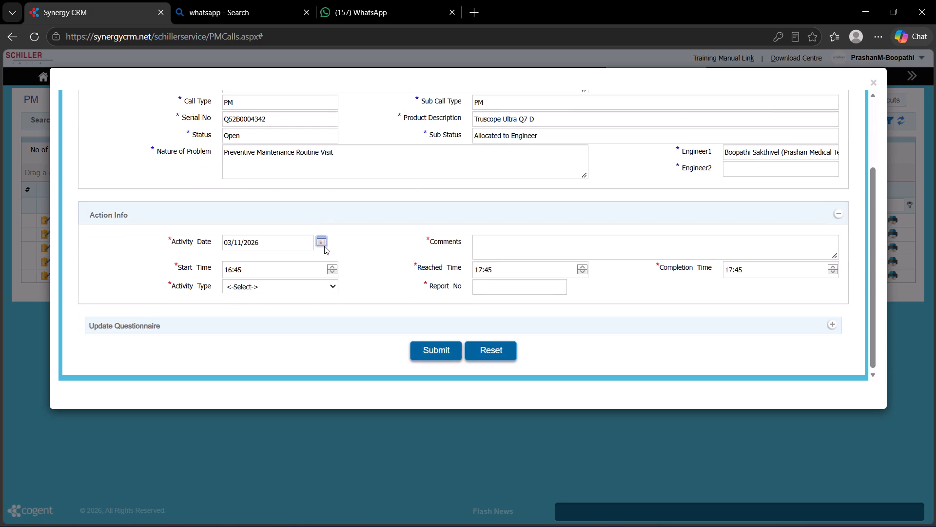
pyautogui.click(323, 238)
pyautogui.tripleClick(229, 255)
pyautogui.tripleClick(229, 255)
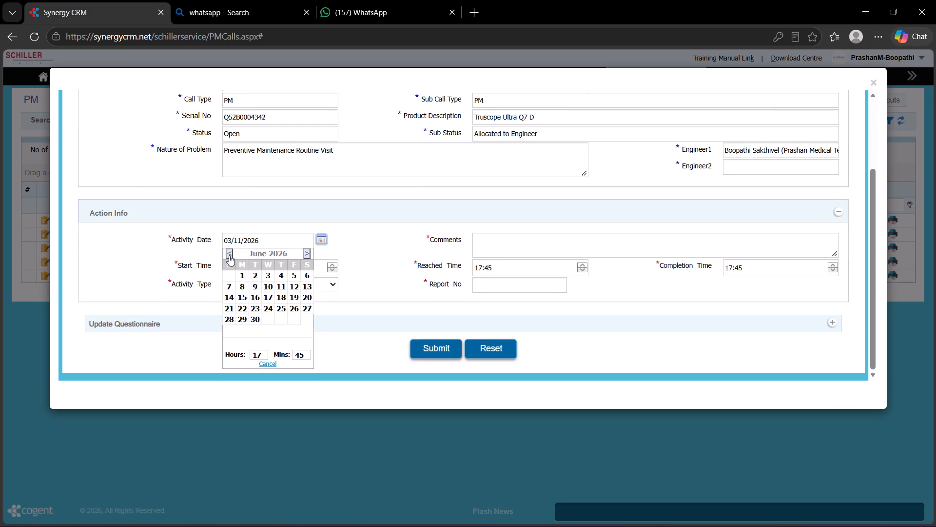
pyautogui.tripleClick(229, 255)
pyautogui.click(229, 255)
pyautogui.doubleClick(229, 255)
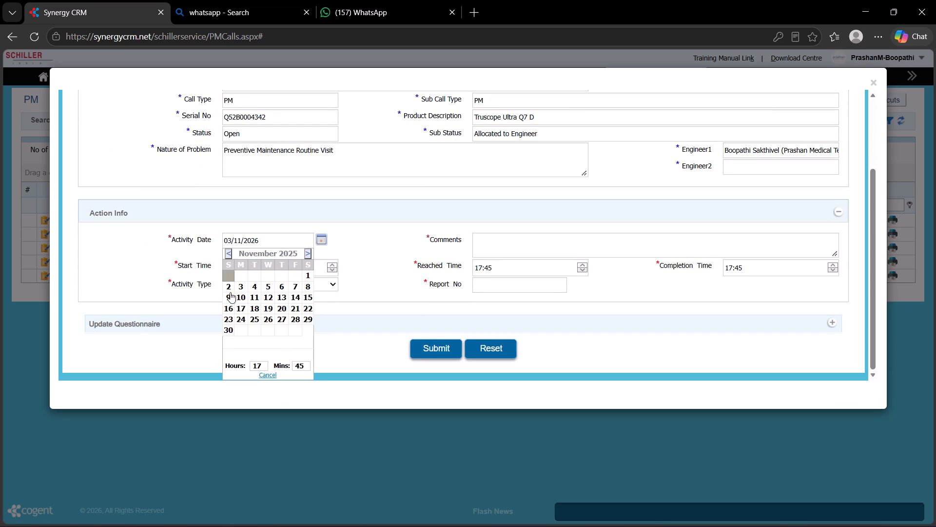
pyautogui.click(232, 288)
pyautogui.click(244, 287)
pyautogui.click(261, 373)
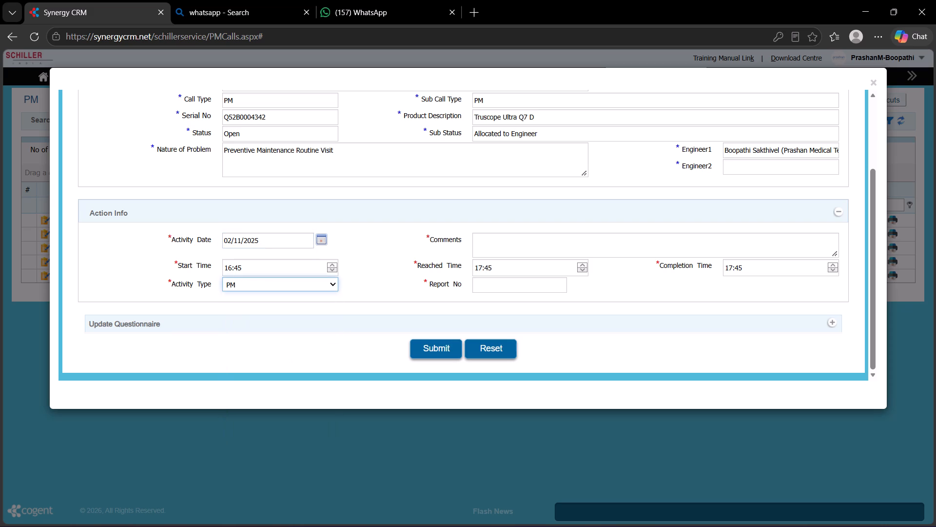
# Enter the comment PM COMPLETED and report number D-40965 in the closure form for Q52B0004342.
pyautogui.click(529, 240)
pyautogui.write('PM COMPLETED')
pyautogui.click(524, 283)
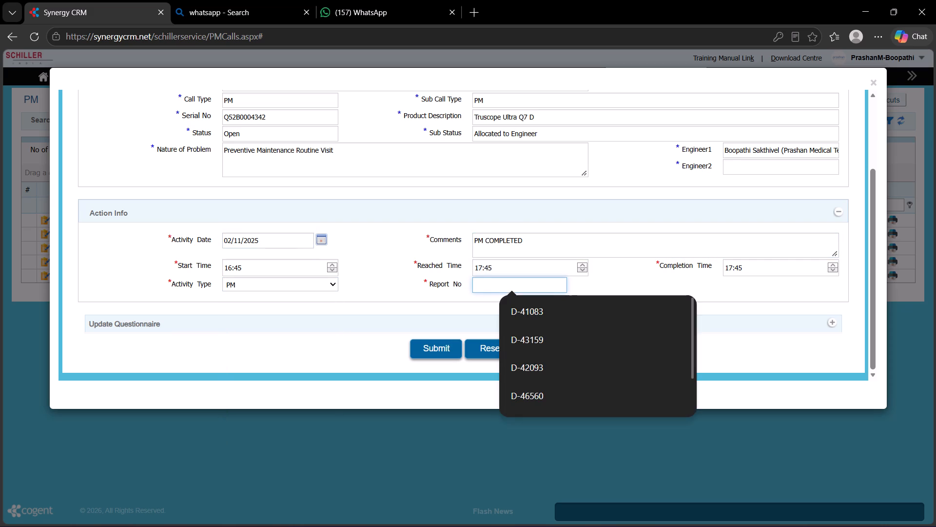
pyautogui.hotkey('ctrl', 'v')
# Answer questionnaire items 1 to 5 for Q52B0004342 with mains voltage 230V, grounding 0, UPS NA, accessories GOOD and environmental condition GOOD.
pyautogui.click(831, 323)
pyautogui.scroll(-3, 669, 215)
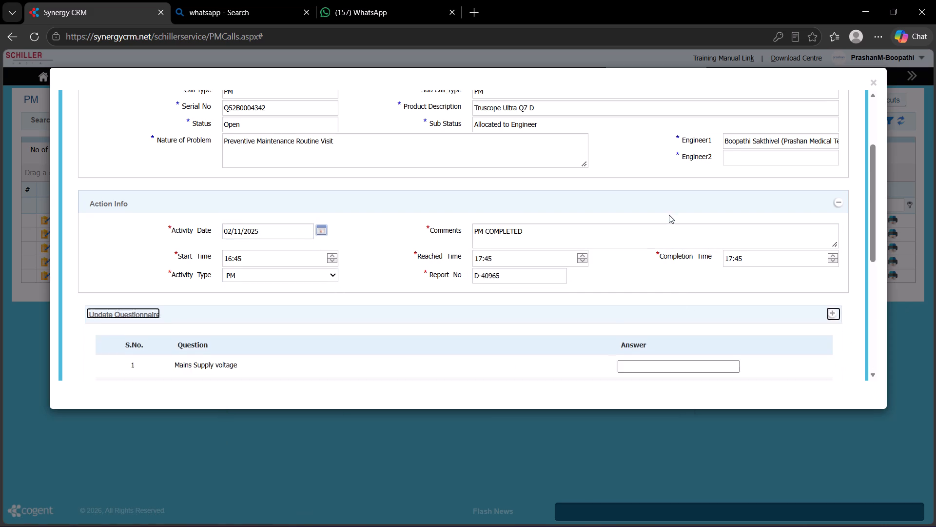
pyautogui.click(642, 193)
pyautogui.click(669, 281)
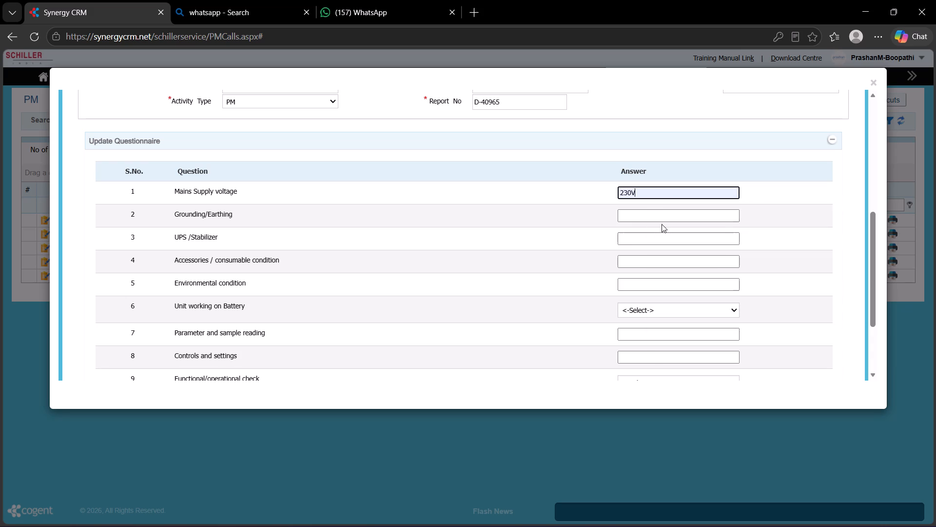
pyautogui.click(662, 217)
pyautogui.scroll(-2, 595, 180)
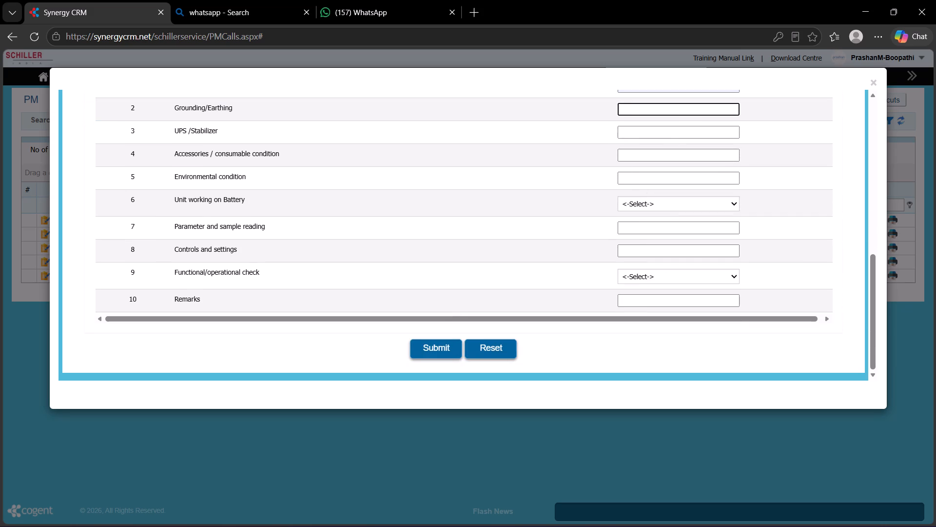
pyautogui.click(684, 109)
pyautogui.click(676, 216)
pyautogui.click(635, 136)
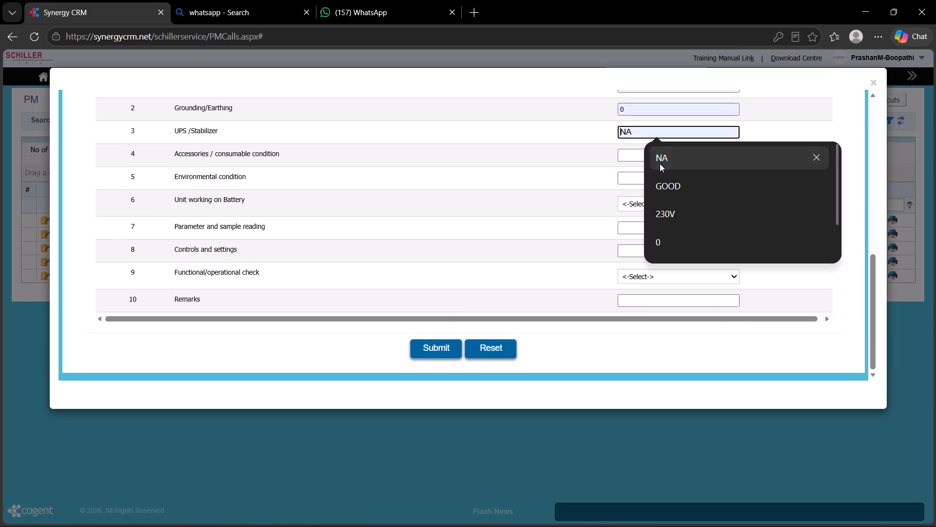
pyautogui.click(660, 163)
pyautogui.click(659, 155)
pyautogui.click(646, 153)
pyautogui.click(678, 222)
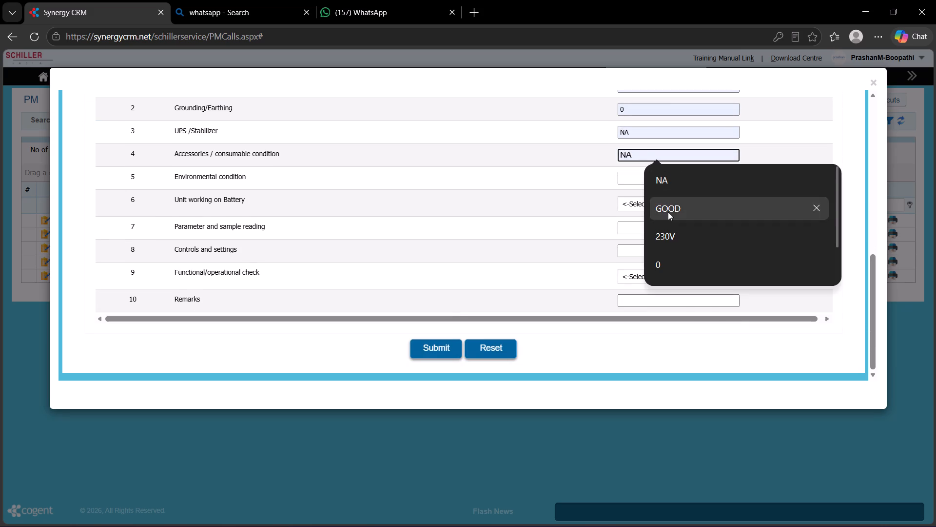
pyautogui.click(668, 212)
pyautogui.click(656, 178)
pyautogui.click(682, 236)
# Answer items 6 to 10 for Q52B0004342 with battery Yes, parameter reading NA, controls YES, functional check OK, remarks CALL COMPLETED, and submit the closure.
pyautogui.click(667, 199)
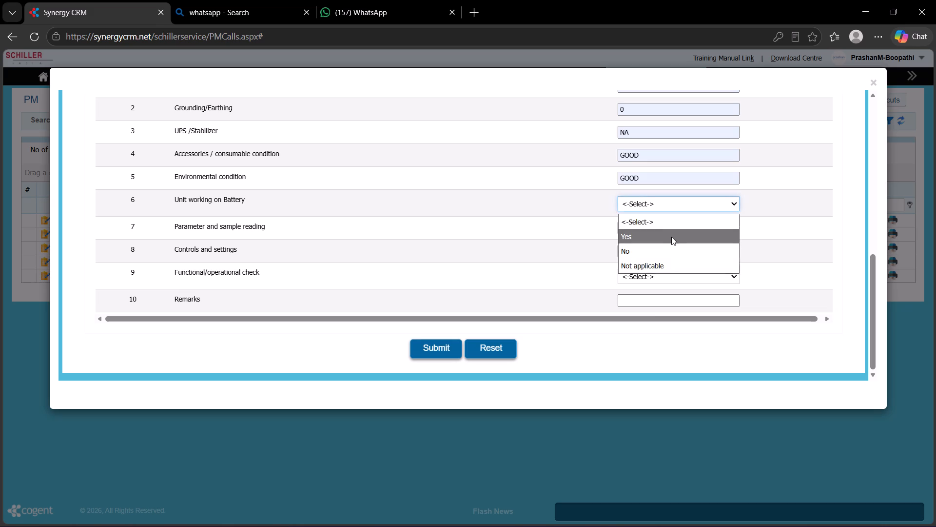
pyautogui.click(670, 237)
pyautogui.click(662, 233)
pyautogui.click(676, 252)
pyautogui.click(647, 249)
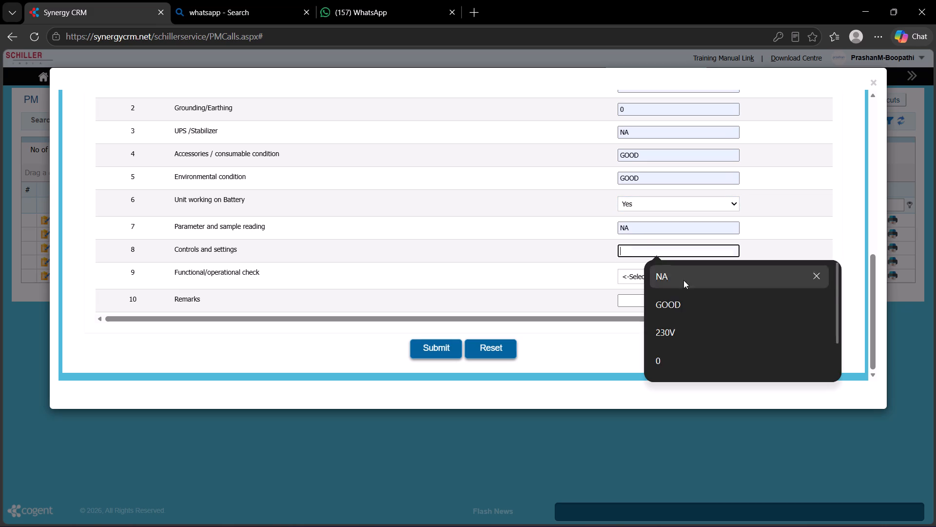
pyautogui.scroll(-4, 692, 315)
pyautogui.click(687, 323)
pyautogui.click(679, 336)
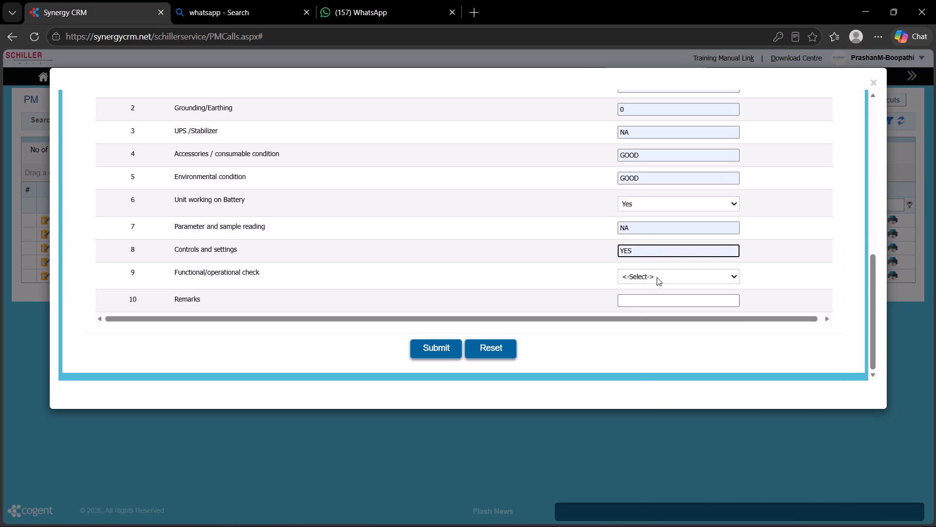
pyautogui.click(657, 276)
pyautogui.click(649, 307)
pyautogui.click(655, 304)
pyautogui.scroll(-5, 664, 315)
pyautogui.moveTo(671, 344); pyautogui.dragTo(676, 363, button='middle')
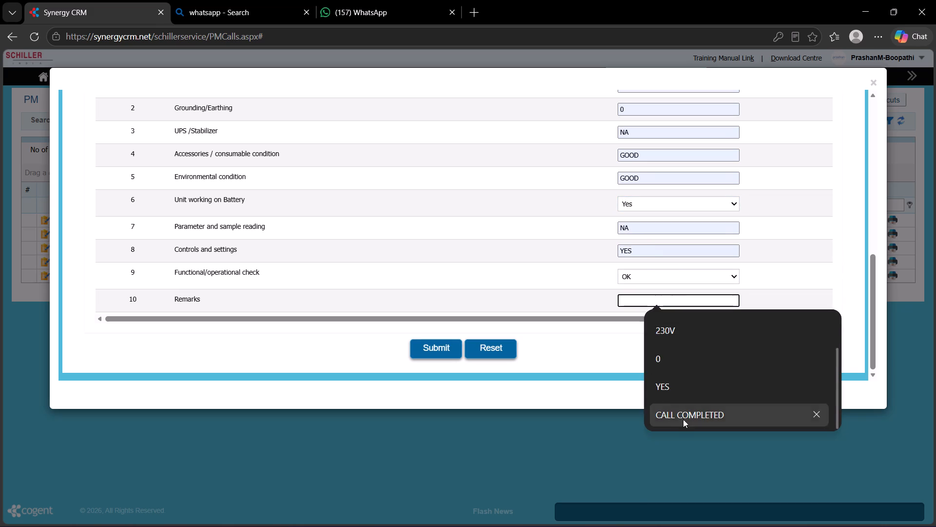
pyautogui.click(683, 419)
pyautogui.click(446, 349)
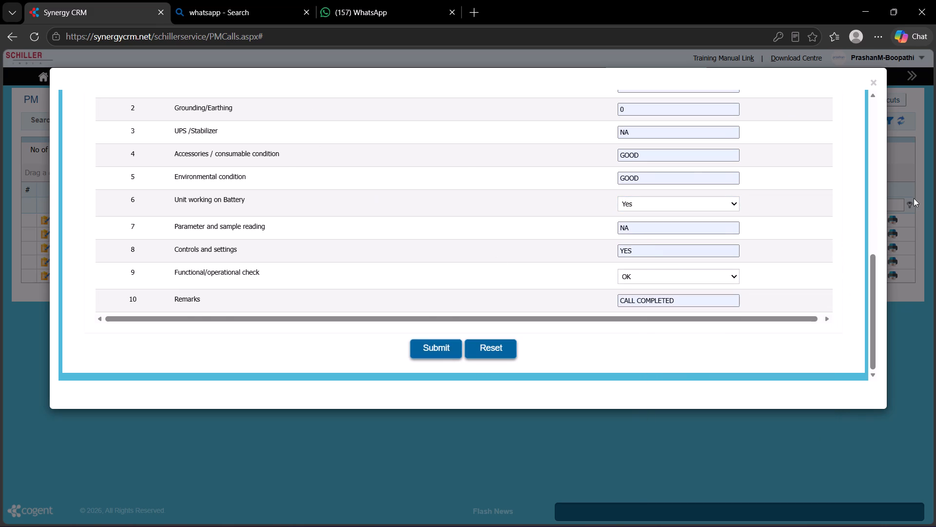
# Filter the PM list by serial number Q52B0004343 and open docket 2025-11-PM-6758.
pyautogui.click(584, 121)
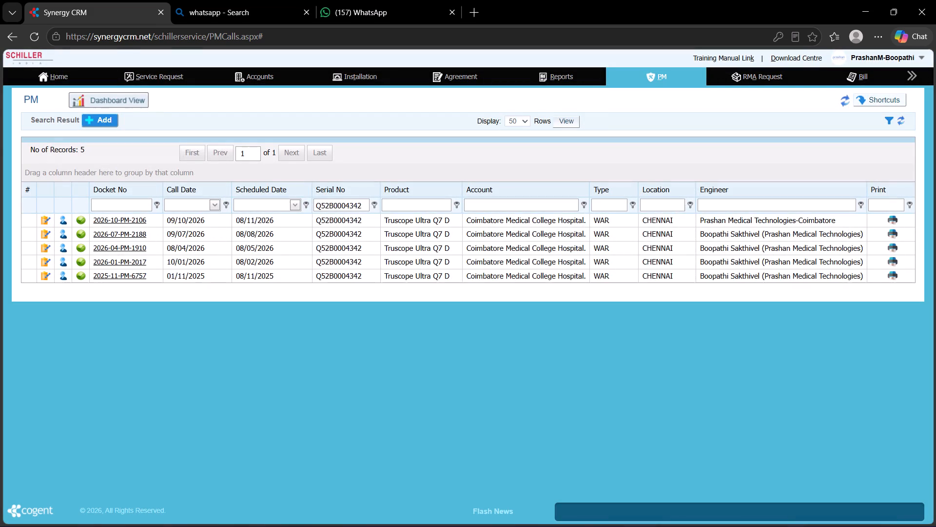
pyautogui.click(365, 203)
pyautogui.press('BackSpace')
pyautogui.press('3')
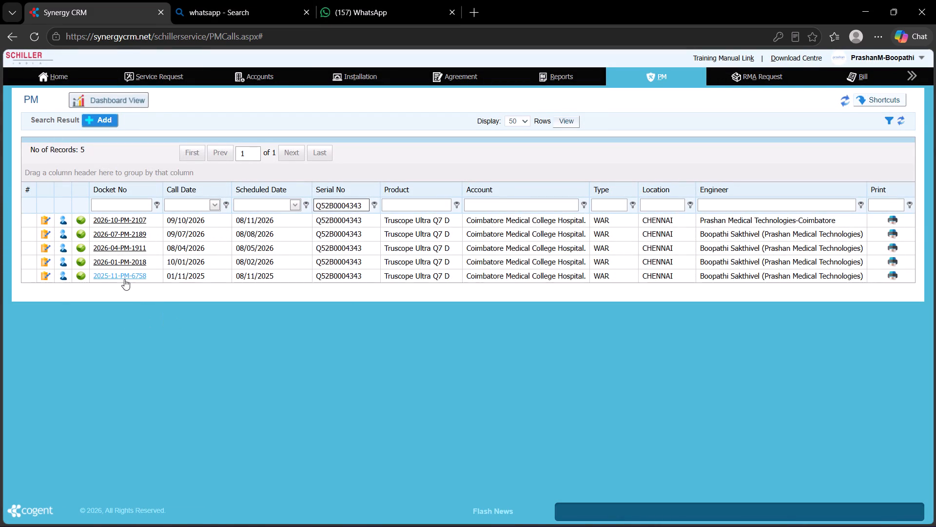
pyautogui.click(126, 278)
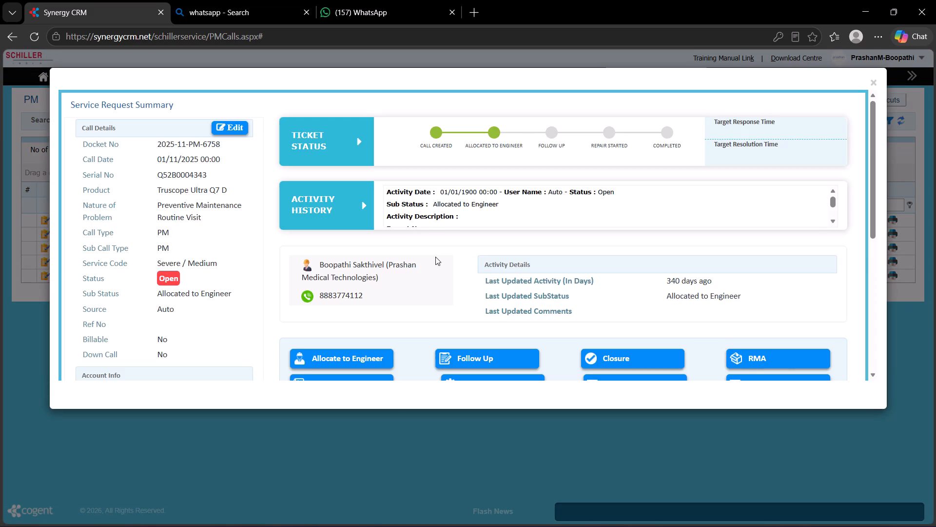
# Attach the WhatsApp report image dated 2026-11-03 at 5.41.00 PM from Downloads to docket 2025-11-PM-6758 and submit it.
pyautogui.scroll(-2, 435, 257)
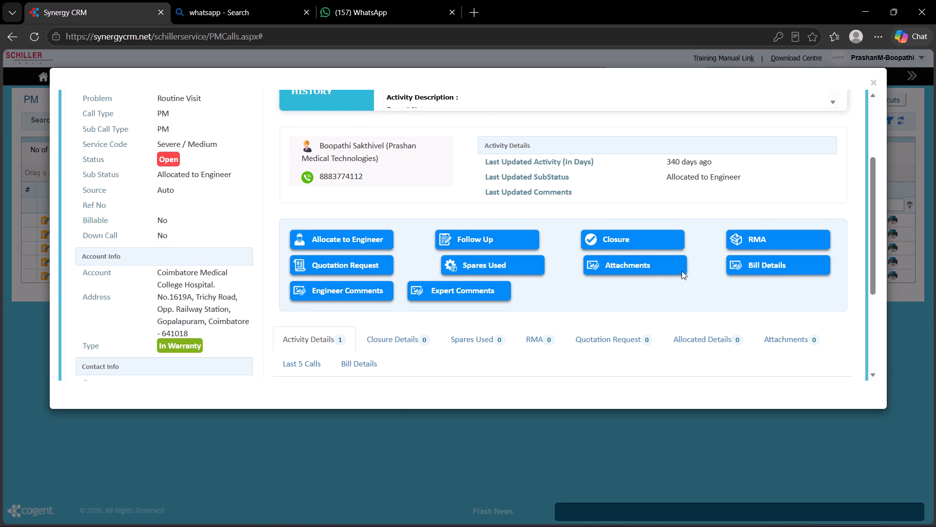
pyautogui.click(669, 260)
pyautogui.click(283, 200)
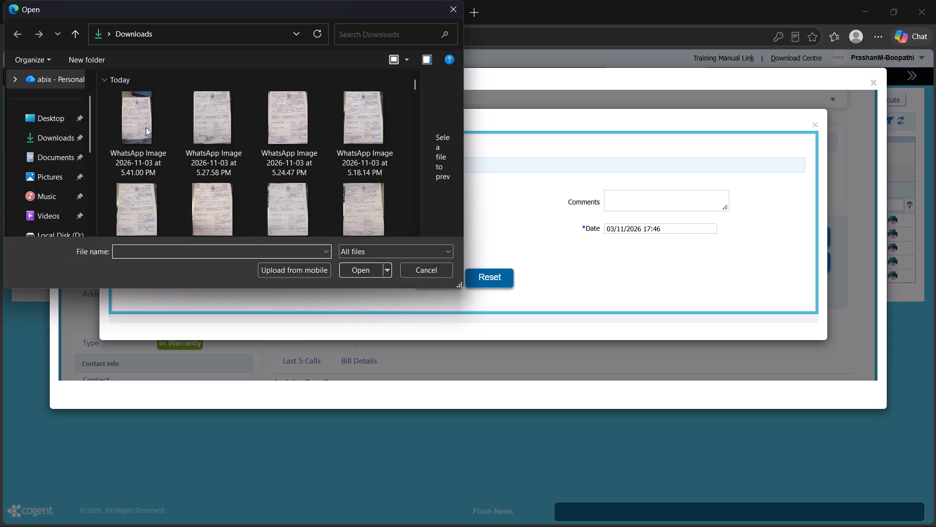
pyautogui.click(146, 127)
pyautogui.click(356, 259)
pyautogui.click(357, 276)
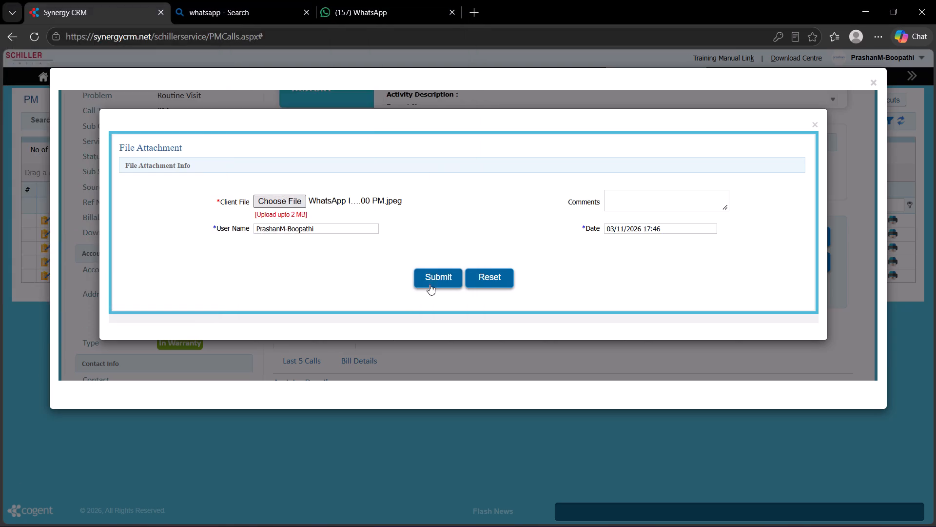
pyautogui.click(442, 277)
pyautogui.click(585, 118)
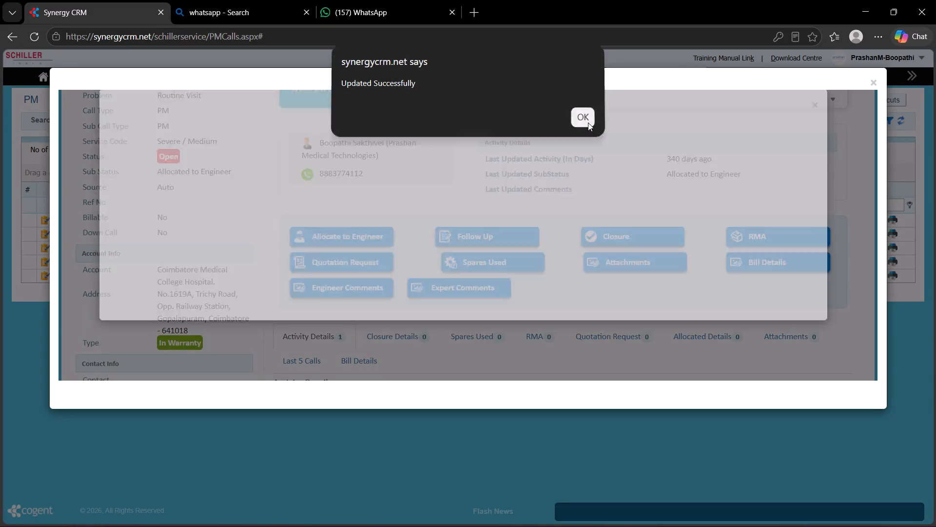
# Open the closure form for Q52B0004343 and set the activity date to 02/11/2025 and the activity type to PM.
pyautogui.click(622, 238)
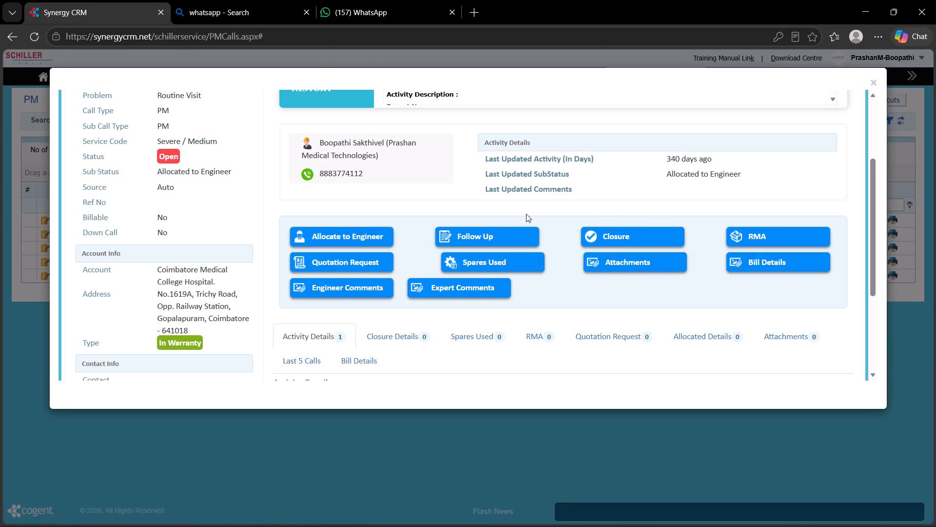
pyautogui.scroll(-3, 519, 228)
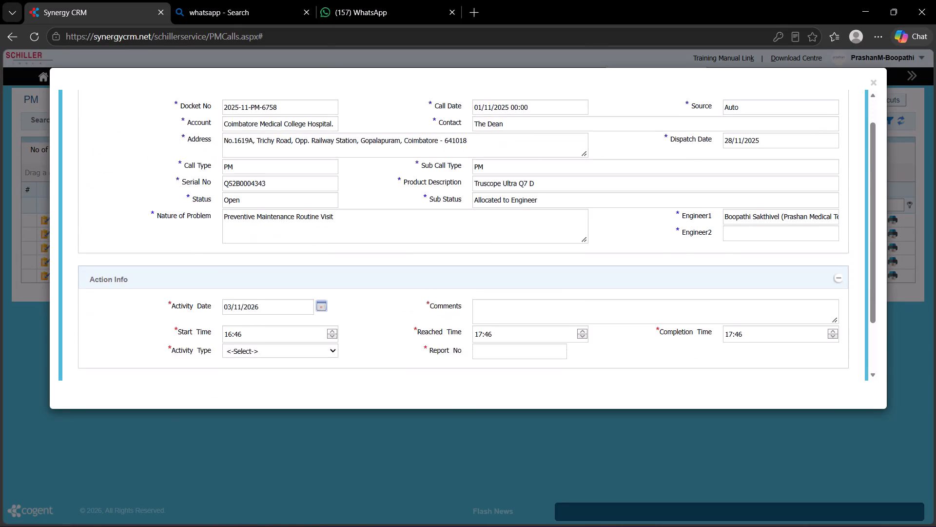
pyautogui.click(322, 235)
pyautogui.tripleClick(228, 254)
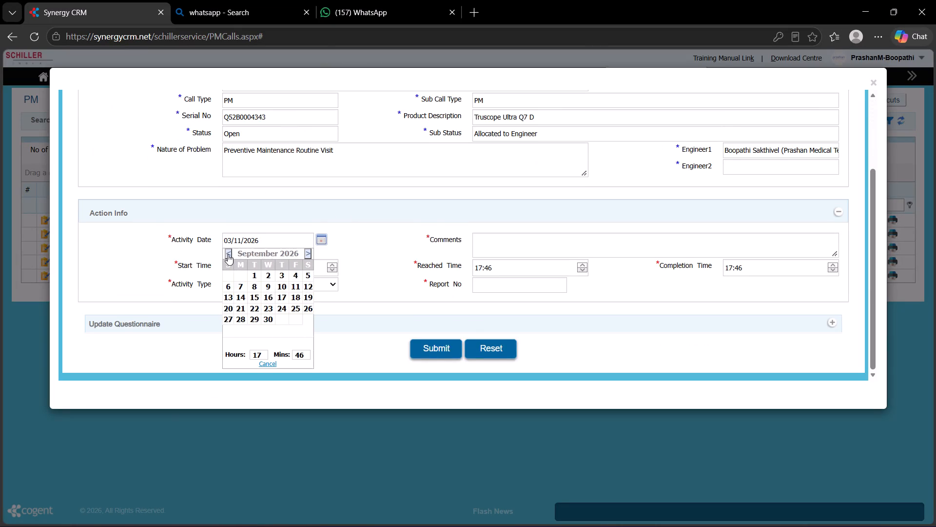
pyautogui.tripleClick(228, 254)
pyautogui.tripleClick(228, 254)
pyautogui.click(228, 254)
pyautogui.doubleClick(228, 254)
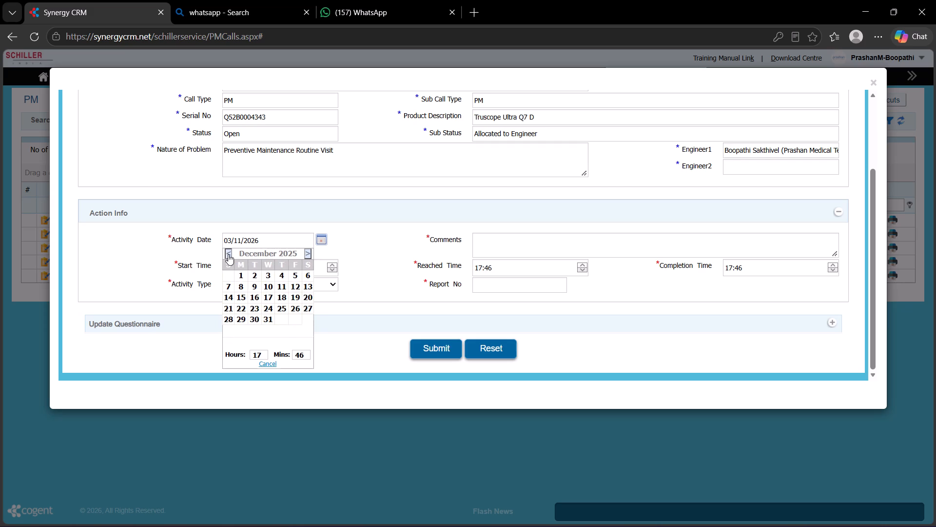
pyautogui.click(234, 286)
pyautogui.click(257, 284)
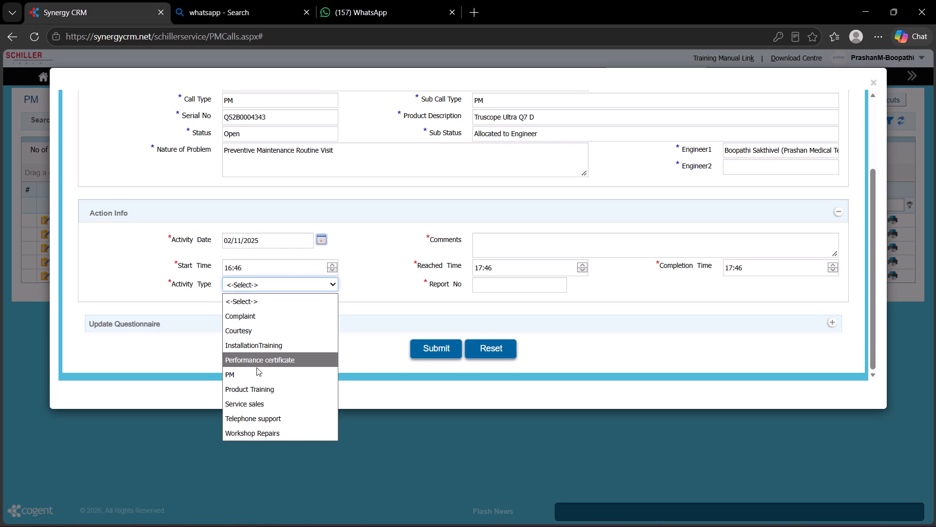
pyautogui.click(256, 369)
# Enter the comment PM COMPLETED and report number D-40965 in the closure form for Q52B0004343.
pyautogui.click(497, 245)
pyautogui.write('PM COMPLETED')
pyautogui.click(485, 284)
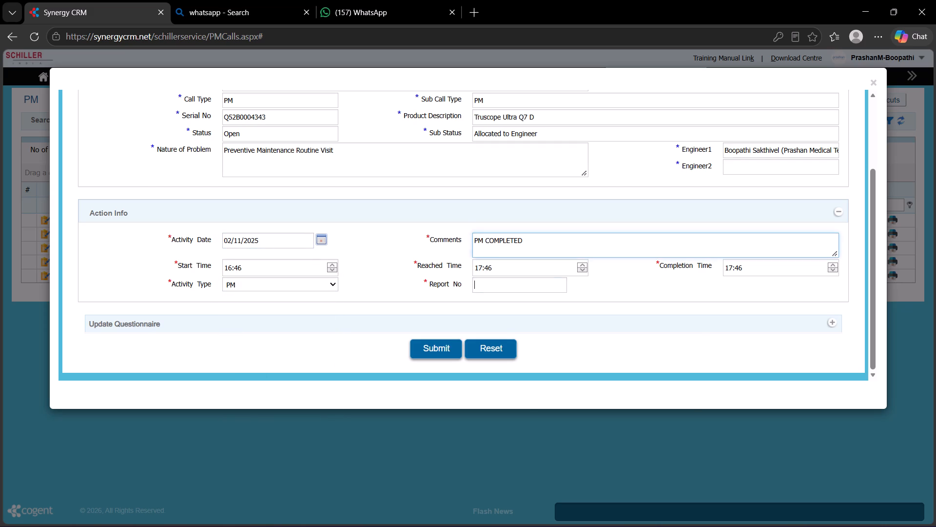
pyautogui.hotkey('ctrl', 'v')
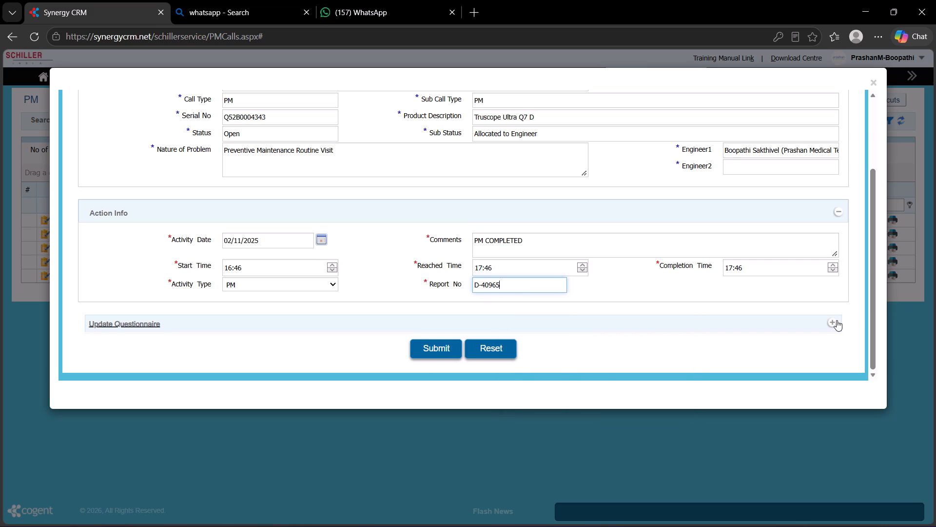
# Answer questionnaire items 1 to 5 for Q52B0004343 with mains voltage 230V, grounding 0, UPS NA, accessories GOOD and environmental condition GOOD.
pyautogui.click(833, 323)
pyautogui.scroll(-3, 659, 251)
pyautogui.click(662, 196)
pyautogui.click(680, 272)
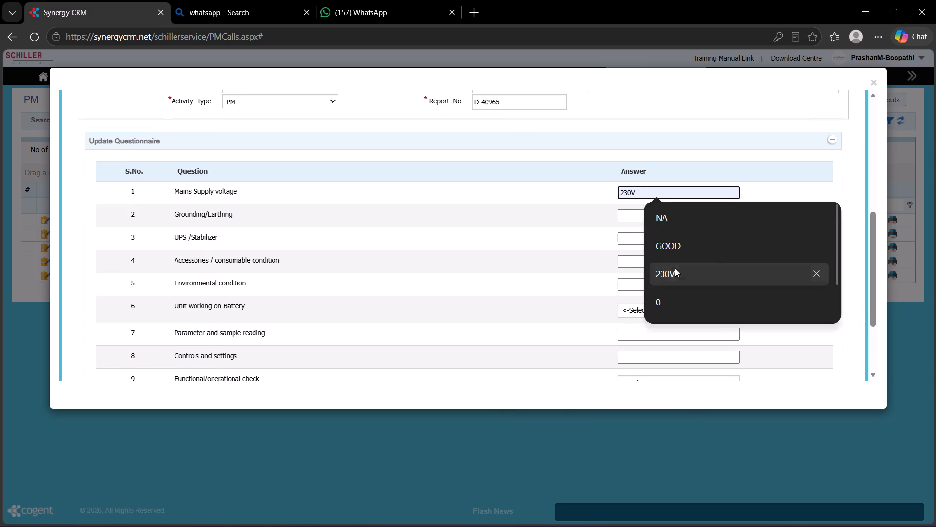
pyautogui.click(661, 217)
pyautogui.click(673, 331)
pyautogui.click(654, 244)
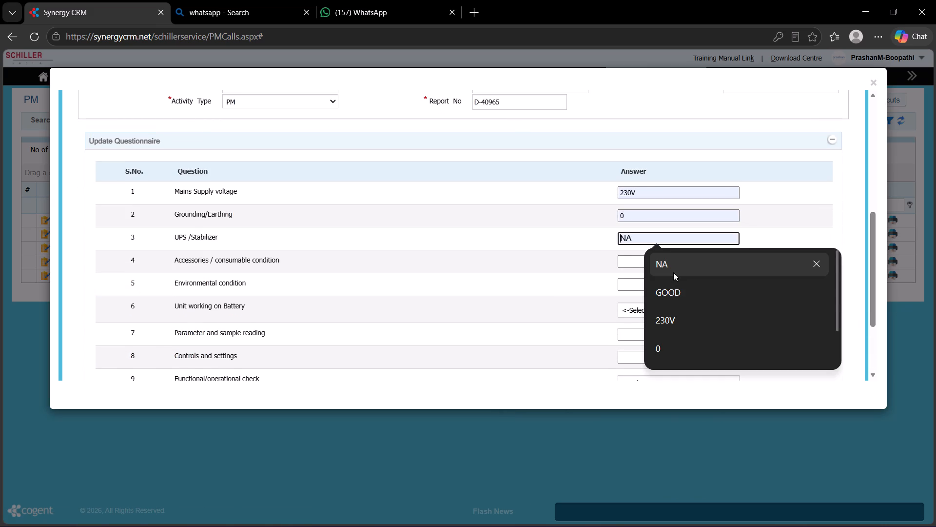
pyautogui.click(673, 272)
pyautogui.click(687, 265)
pyautogui.scroll(-3, 643, 230)
pyautogui.click(642, 155)
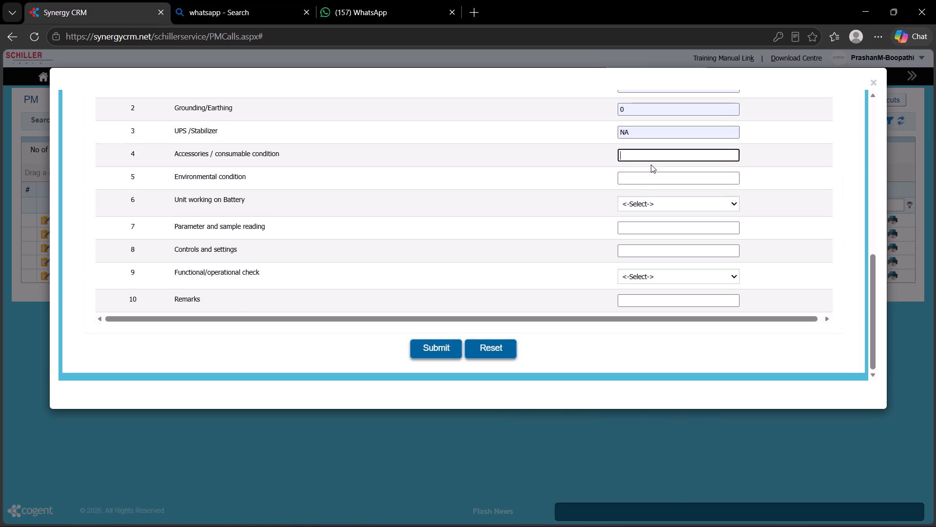
pyautogui.click(680, 211)
pyautogui.click(658, 175)
pyautogui.click(683, 225)
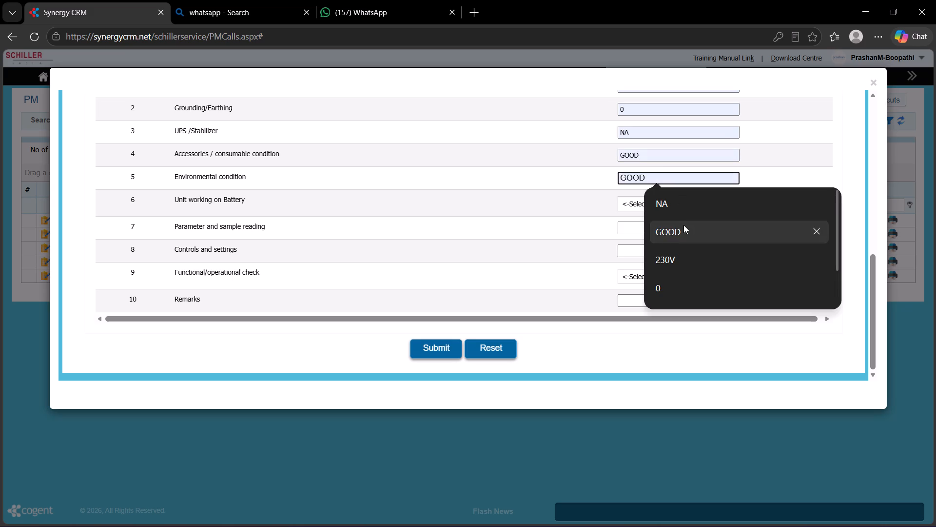
pyautogui.click(664, 231)
pyautogui.click(652, 207)
pyautogui.click(671, 238)
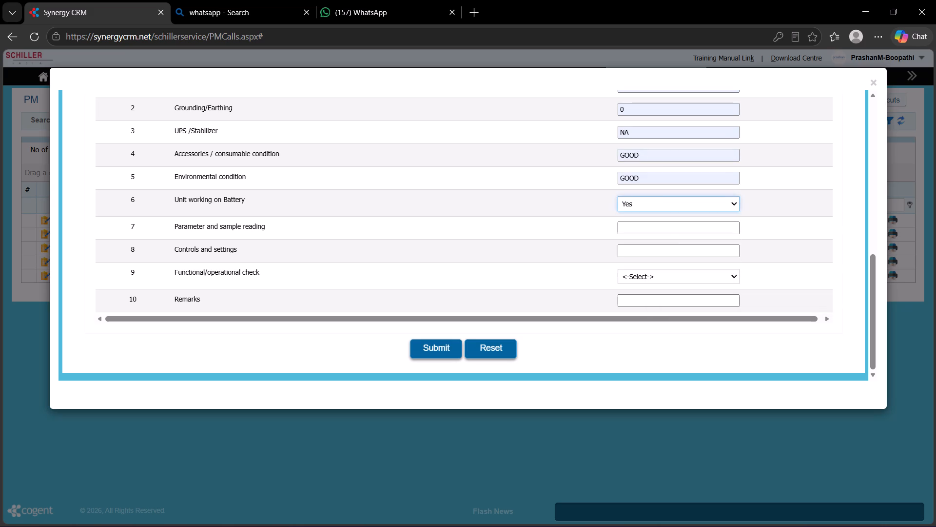
pyautogui.click(668, 227)
pyautogui.click(682, 253)
pyautogui.click(655, 250)
pyautogui.scroll(-4, 678, 324)
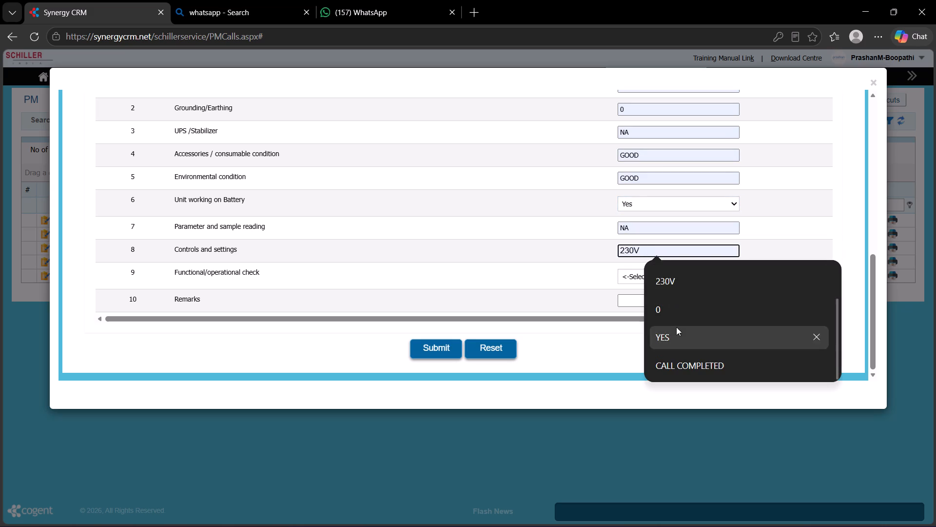
pyautogui.click(674, 329)
pyautogui.click(664, 278)
pyautogui.click(658, 301)
pyautogui.click(661, 297)
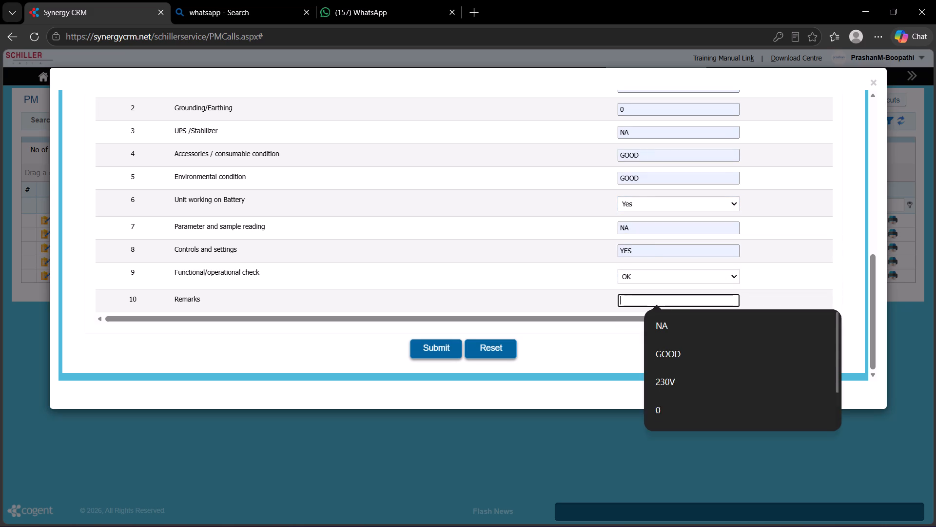
pyautogui.scroll(-4, 667, 301)
pyautogui.click(681, 414)
pyautogui.click(435, 350)
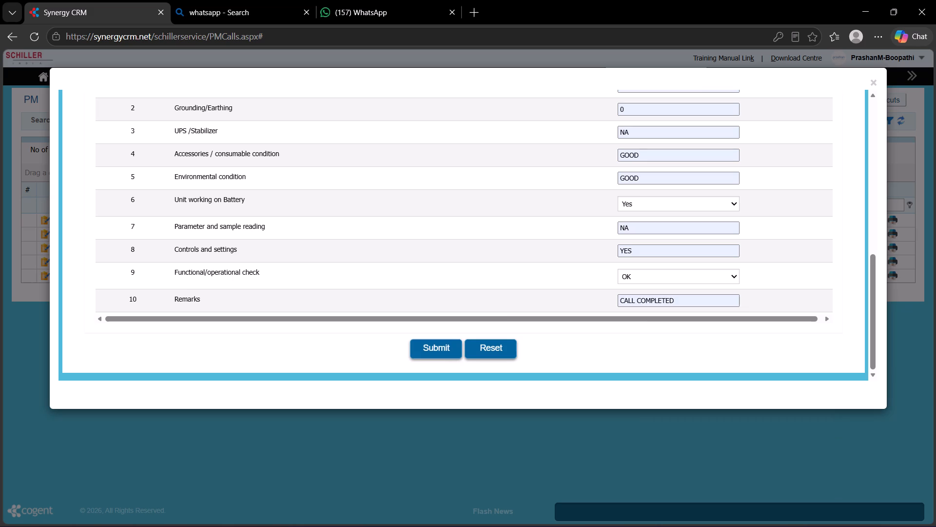
pyautogui.click(591, 121)
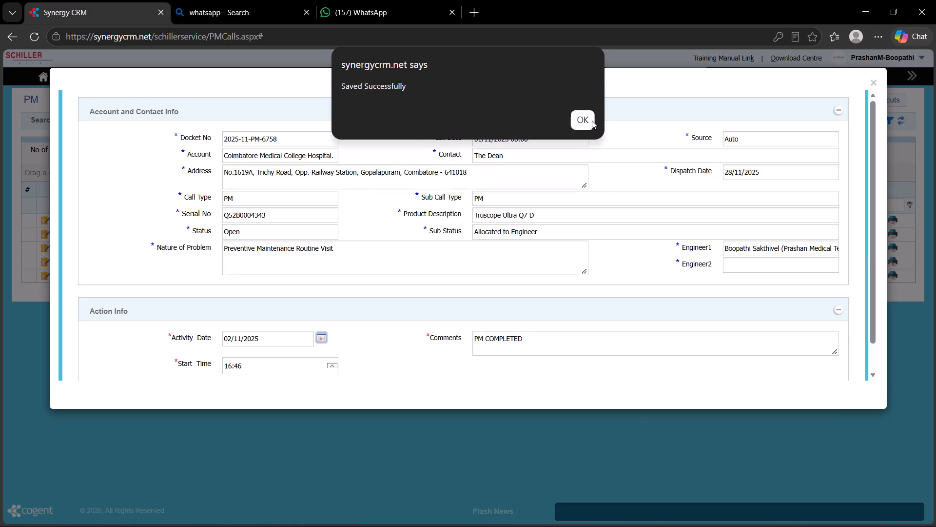
# Filter the PM list by serial number Q52B0004344 and open docket 2025-11-PM-6759.
pyautogui.click(361, 201)
pyautogui.press('BackSpace')
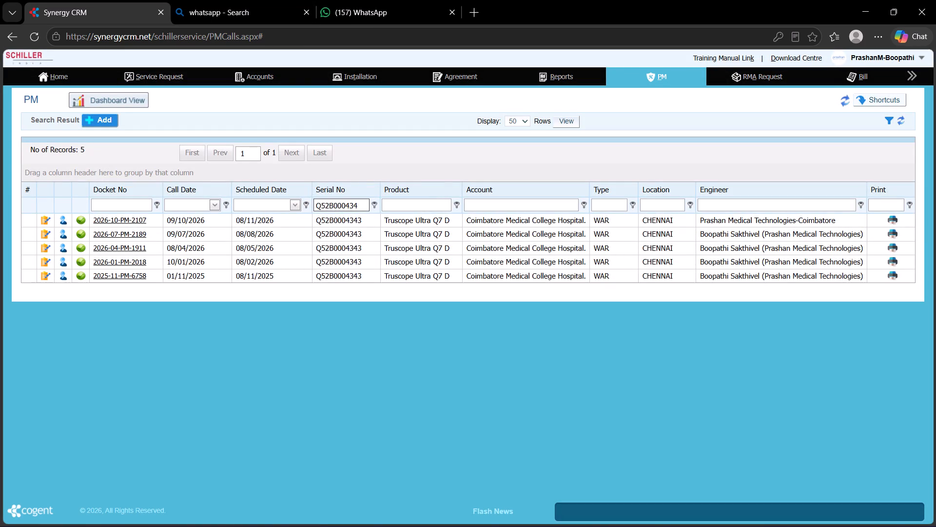
pyautogui.press('4')
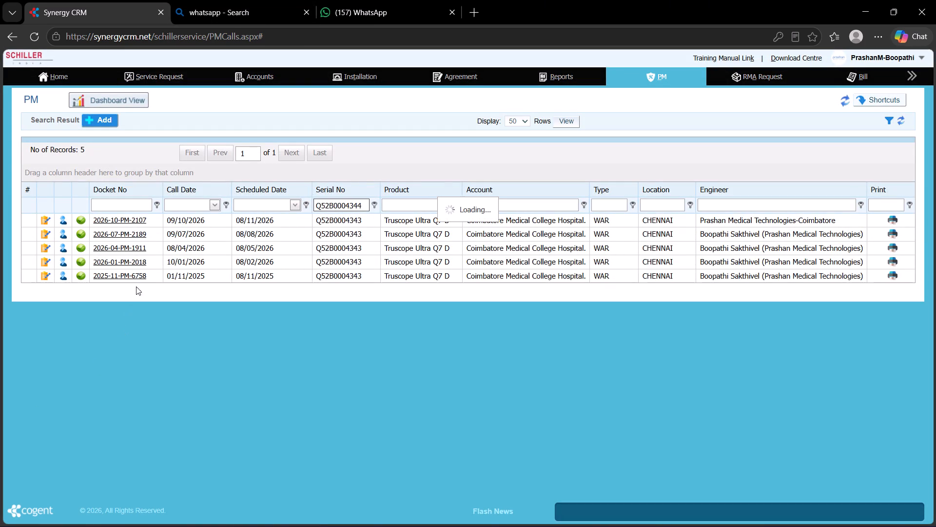
pyautogui.click(132, 273)
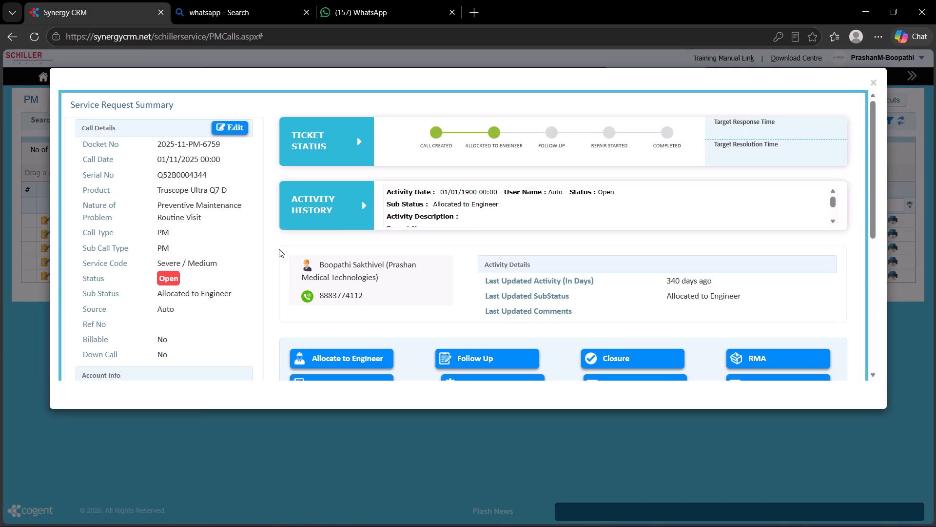
# Attach the file WhatsApp Image 2026-11-03 at 5.41.00 PM from Downloads to docket 2025-11-PM-6759.
pyautogui.scroll(-3, 378, 250)
pyautogui.click(628, 199)
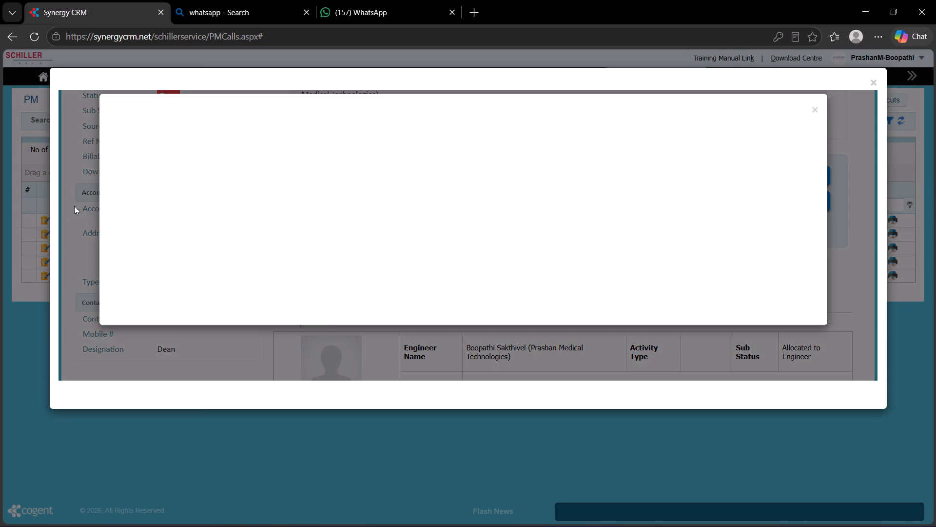
pyautogui.click(267, 203)
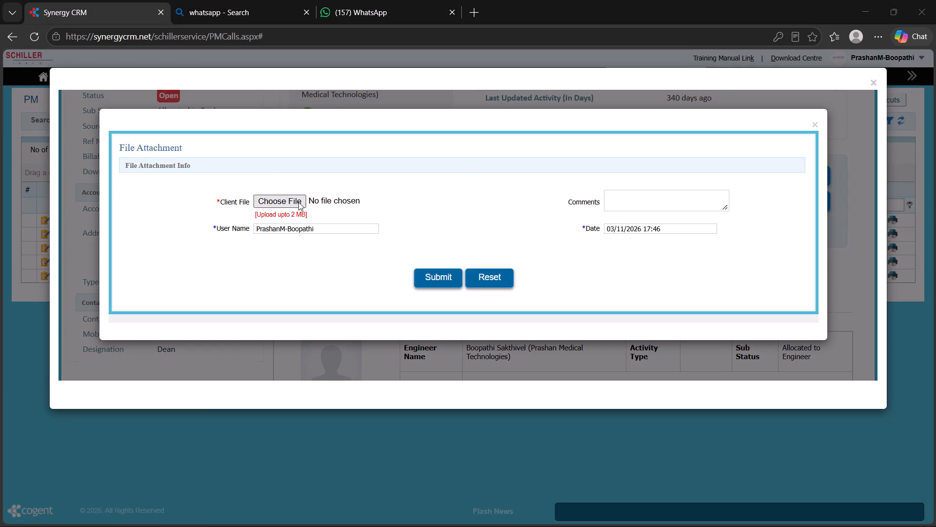
pyautogui.click(139, 118)
pyautogui.click(360, 272)
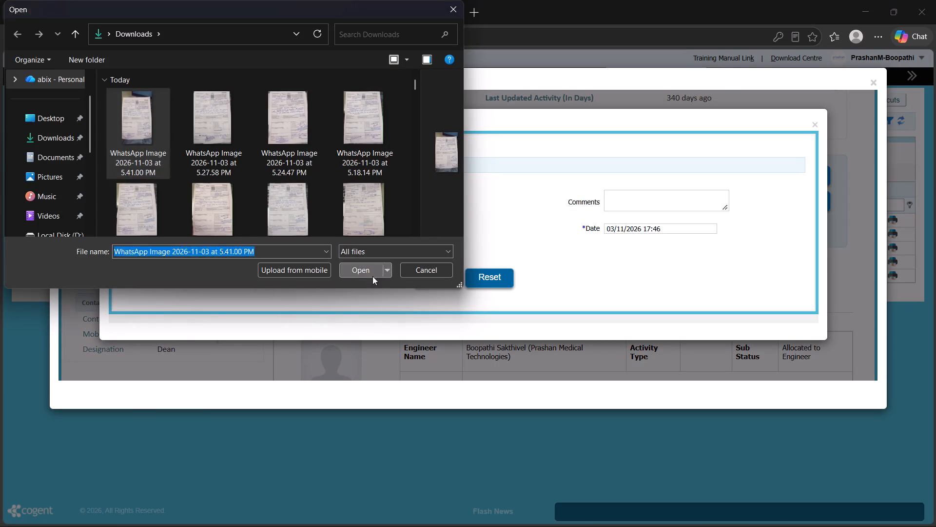
pyautogui.click(436, 284)
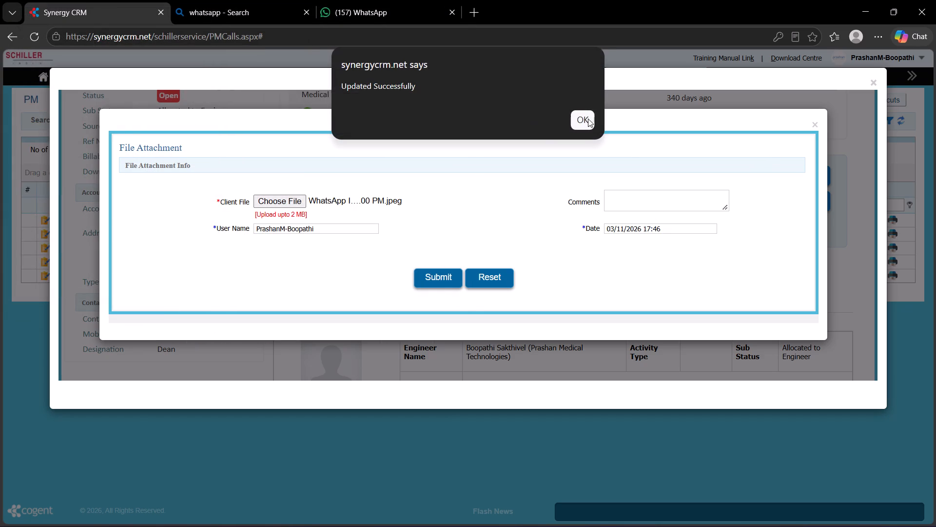
pyautogui.click(588, 119)
# Open the closure form for Q52B0004344 and set the activity date to 02/11/2025 and the activity type to PM.
pyautogui.click(640, 171)
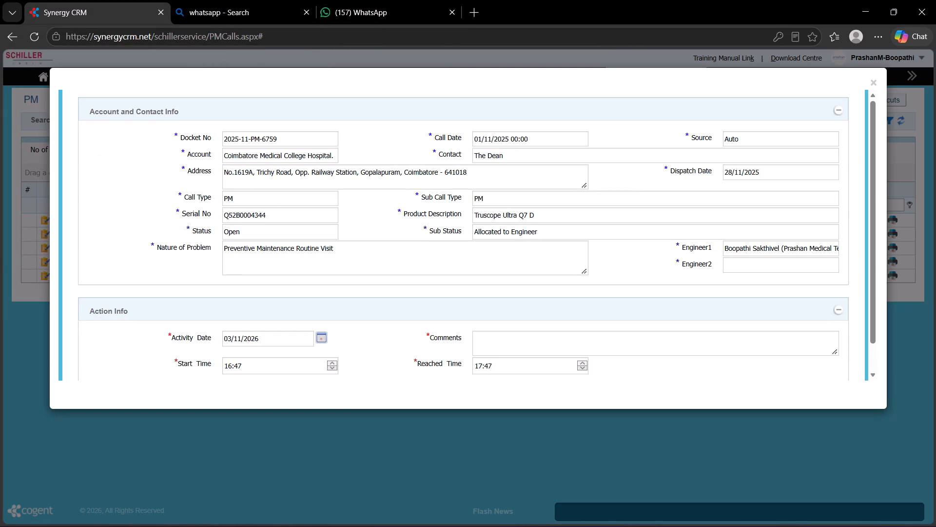
pyautogui.scroll(-2, 323, 243)
pyautogui.click(322, 239)
pyautogui.scroll(-2, 311, 248)
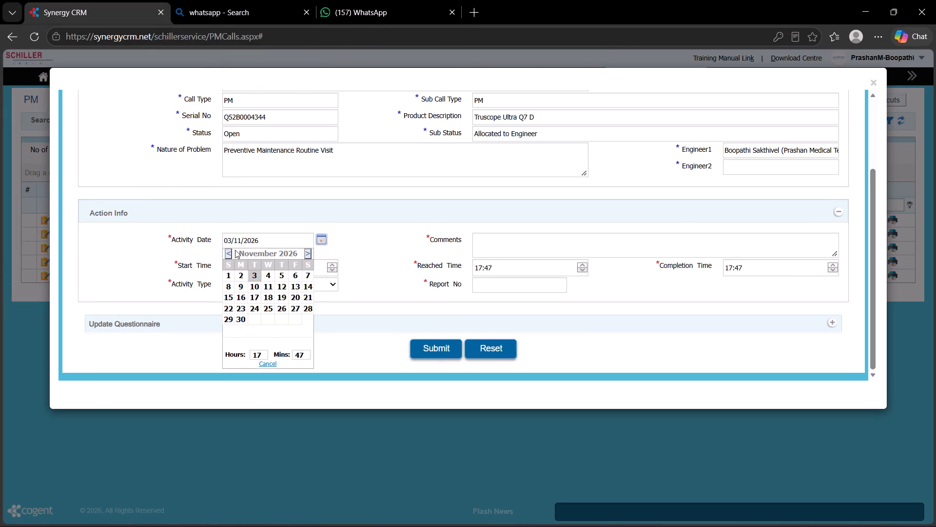
pyautogui.tripleClick(228, 255)
pyautogui.tripleClick(228, 255)
pyautogui.tripleClick(228, 254)
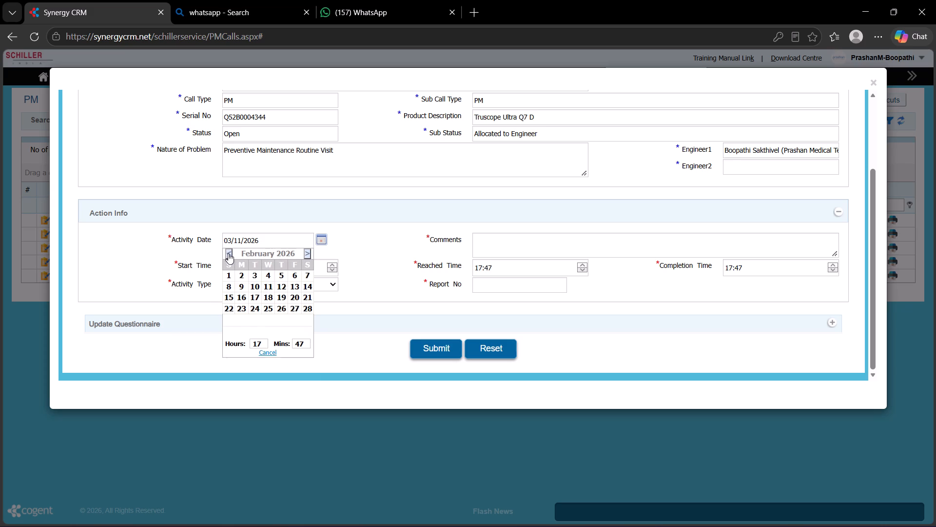
pyautogui.doubleClick(228, 253)
pyautogui.click(228, 253)
pyautogui.click(230, 284)
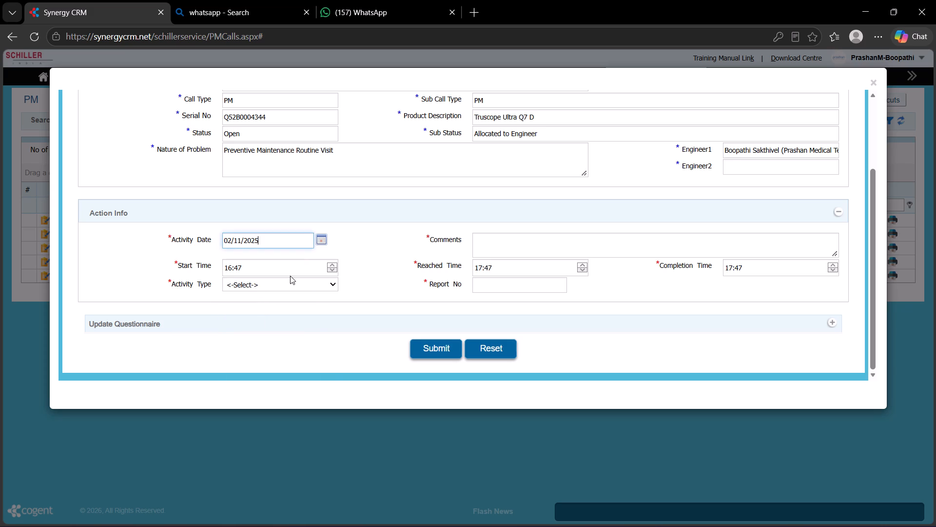
pyautogui.click(290, 276)
pyautogui.click(287, 285)
pyautogui.click(263, 375)
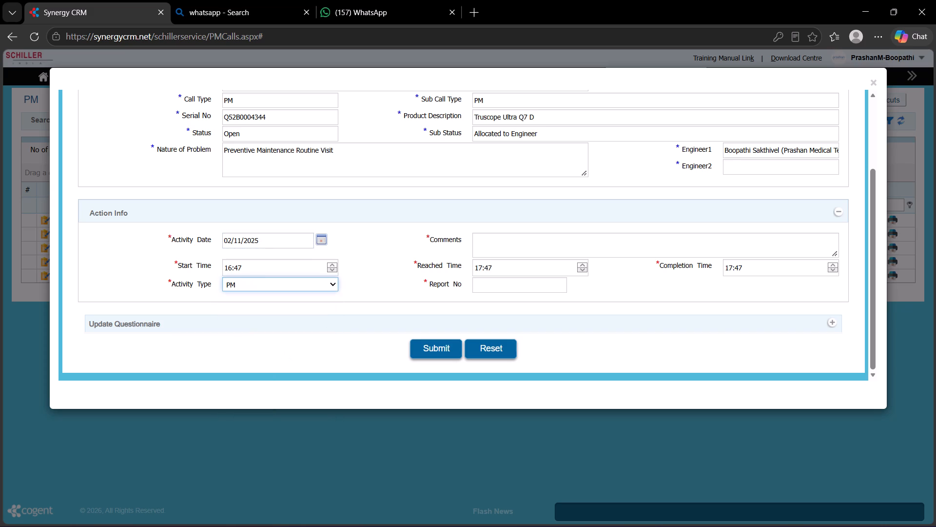
# Enter the comment PM COMPLETED and report number D-40965 in the closure form for Q52B0004344.
pyautogui.click(558, 245)
pyautogui.write('PM COMPLETED')
pyautogui.click(543, 285)
pyautogui.hotkey('ctrl', 'v')
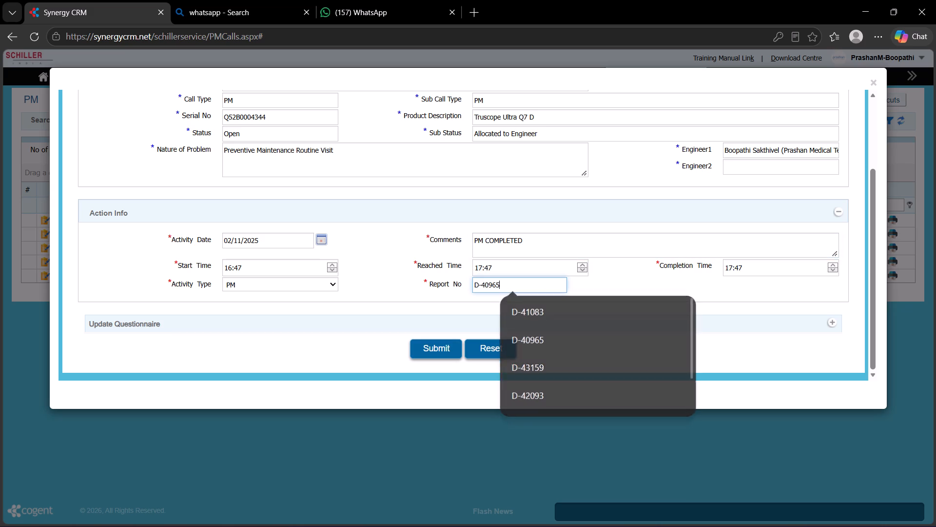
# Answer questionnaire items 1 to 5 for Q52B0004344 with mains voltage 230V, grounding 0, UPS NA, accessories GOOD and environmental condition GOOD.
pyautogui.click(833, 323)
pyautogui.scroll(-4, 743, 263)
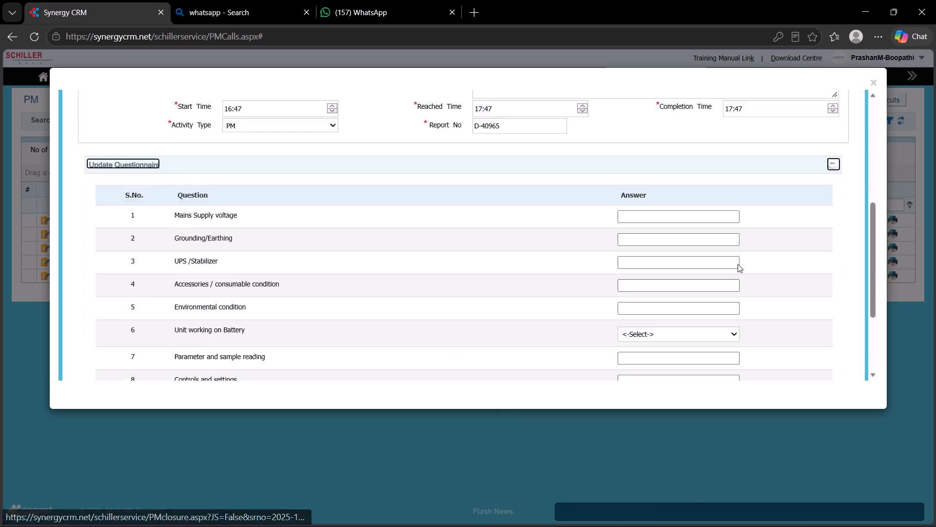
pyautogui.click(694, 131)
pyautogui.click(670, 222)
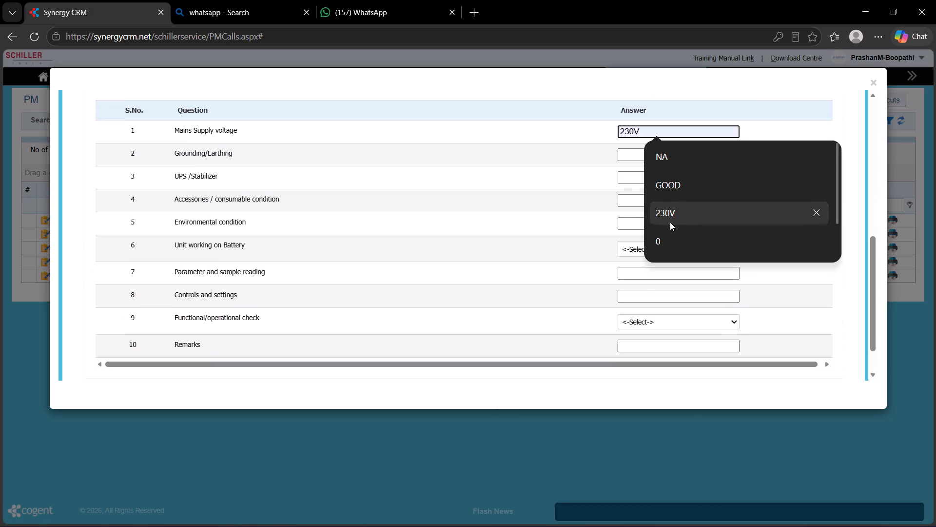
pyautogui.click(669, 156)
pyautogui.click(665, 263)
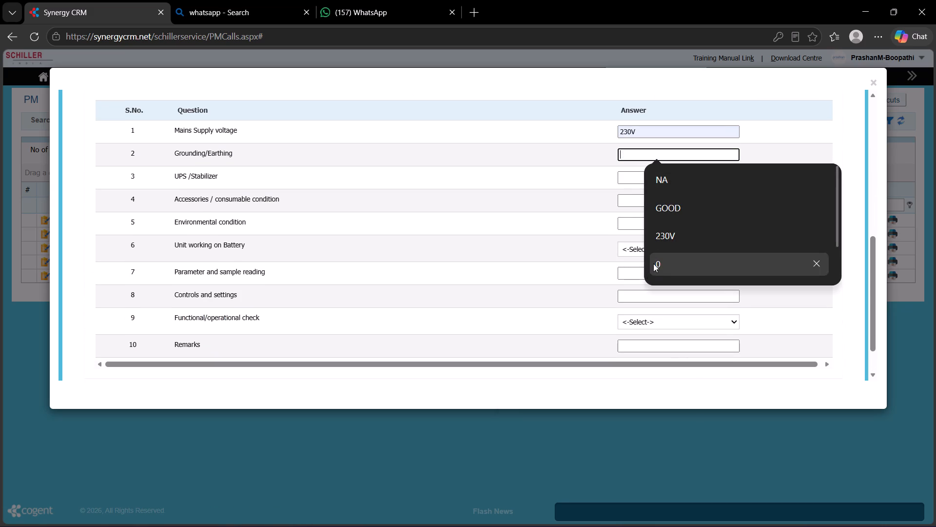
pyautogui.click(653, 263)
pyautogui.click(639, 180)
pyautogui.click(669, 208)
pyautogui.click(663, 203)
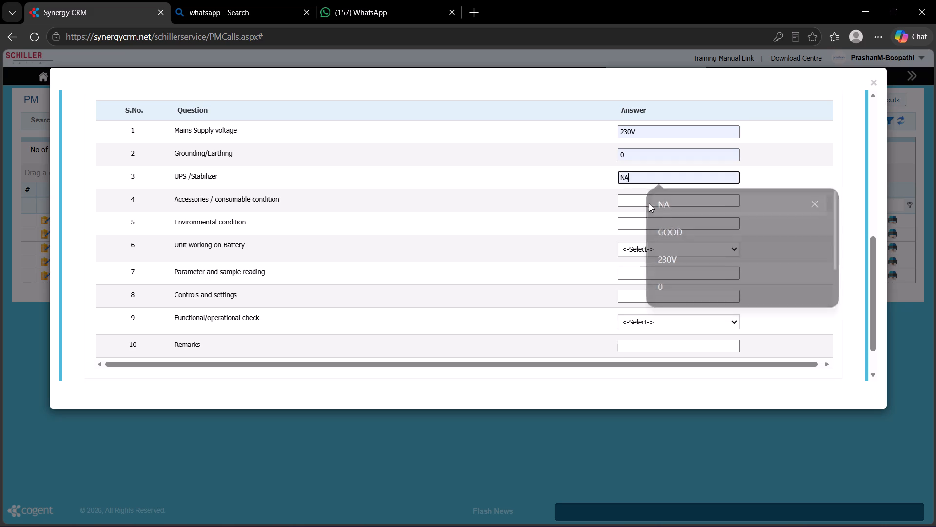
pyautogui.click(646, 202)
pyautogui.click(681, 251)
pyautogui.click(672, 220)
pyautogui.click(673, 276)
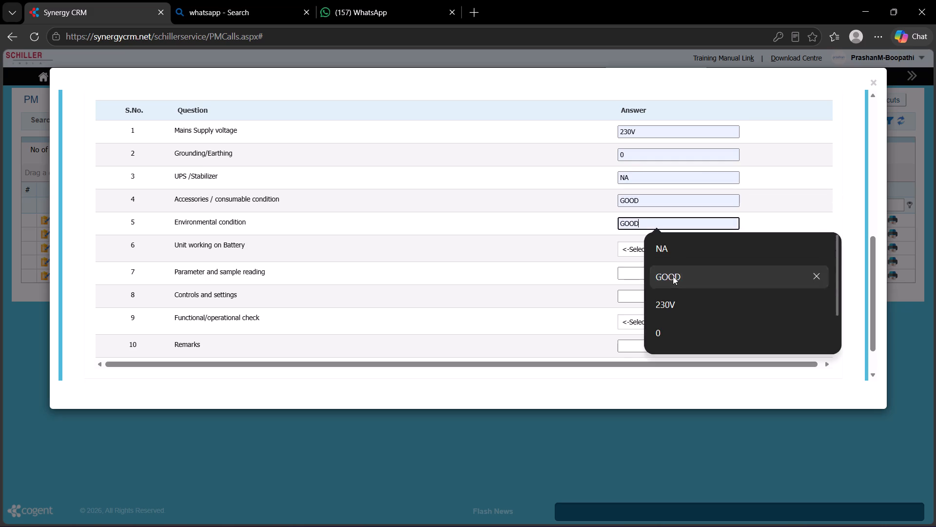
pyautogui.click(664, 248)
pyautogui.click(671, 281)
pyautogui.scroll(-2, 673, 253)
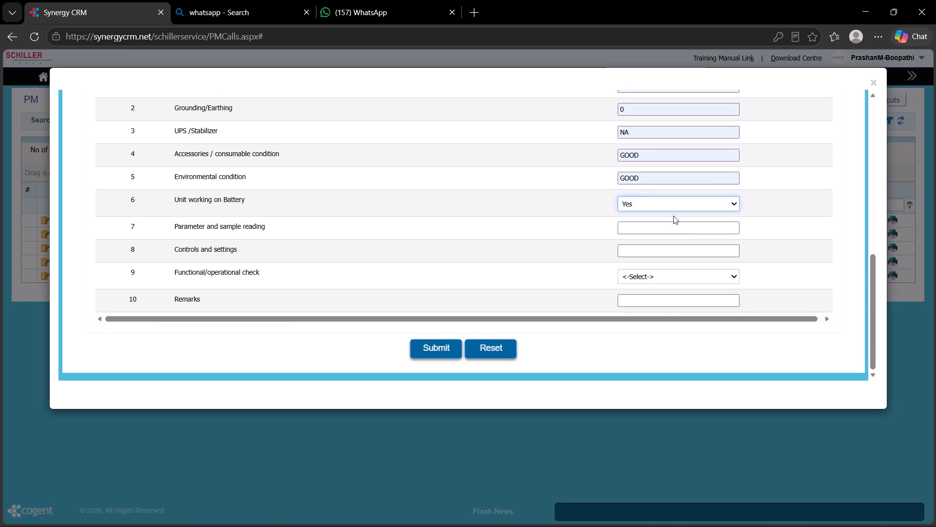
pyautogui.click(670, 227)
pyautogui.click(675, 251)
pyautogui.click(675, 252)
pyautogui.click(669, 255)
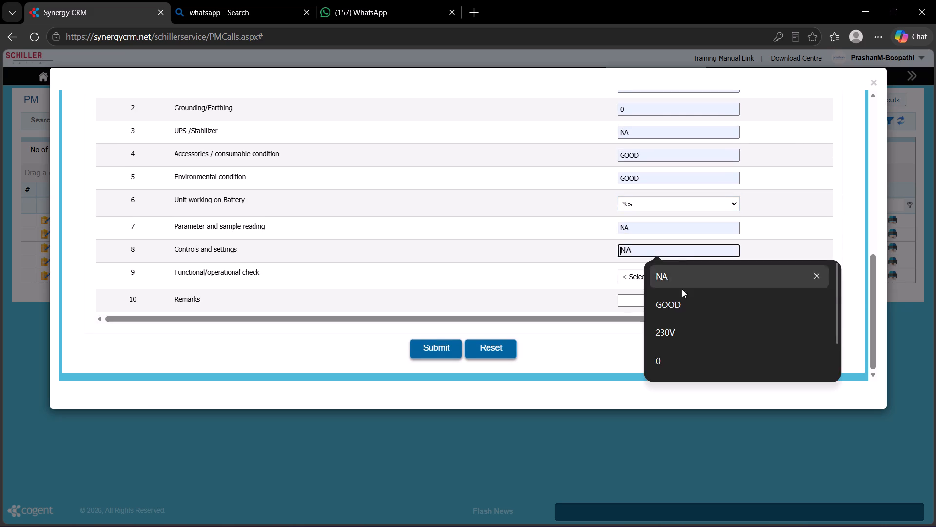
pyautogui.scroll(-3, 682, 290)
pyautogui.click(678, 345)
pyautogui.click(666, 270)
pyautogui.click(658, 301)
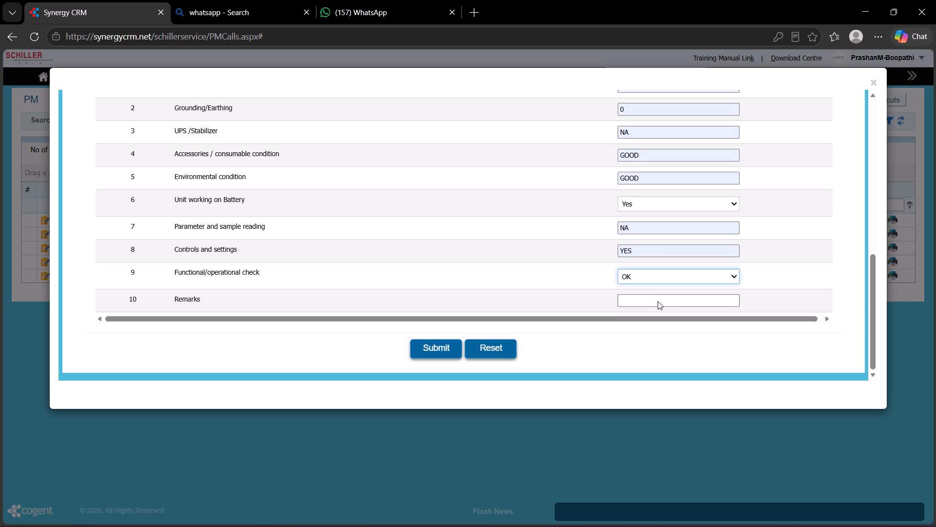
pyautogui.click(659, 303)
pyautogui.scroll(-3, 659, 304)
pyautogui.click(672, 420)
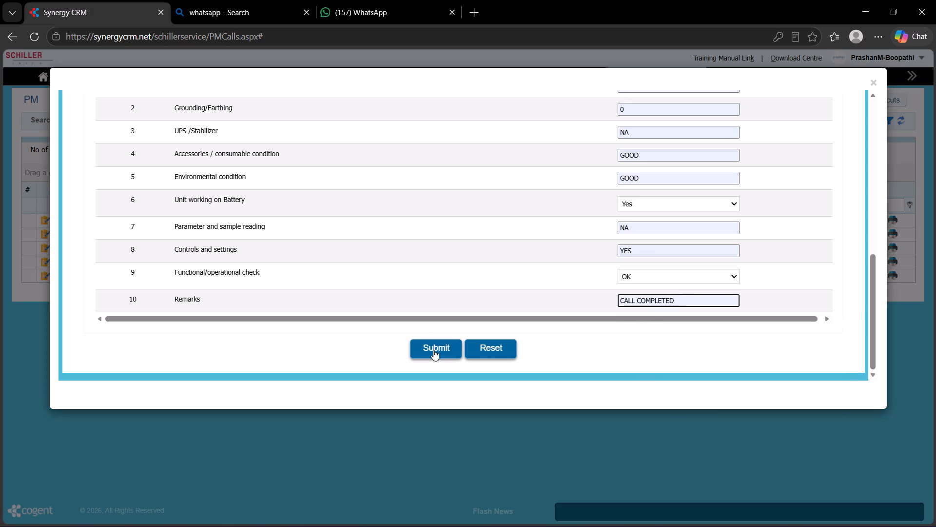
# Submit the completed closure form for docket 2025-11-PM-6759.
pyautogui.click(433, 350)
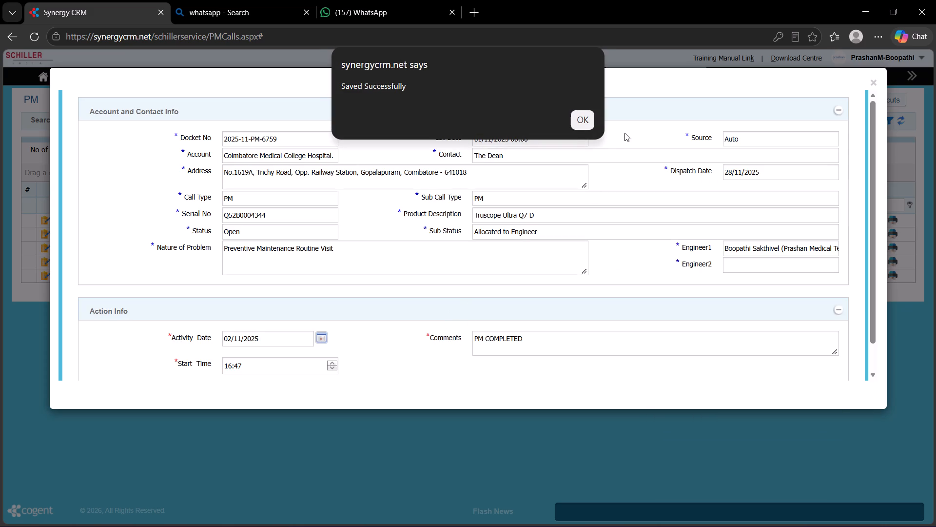
pyautogui.click(583, 128)
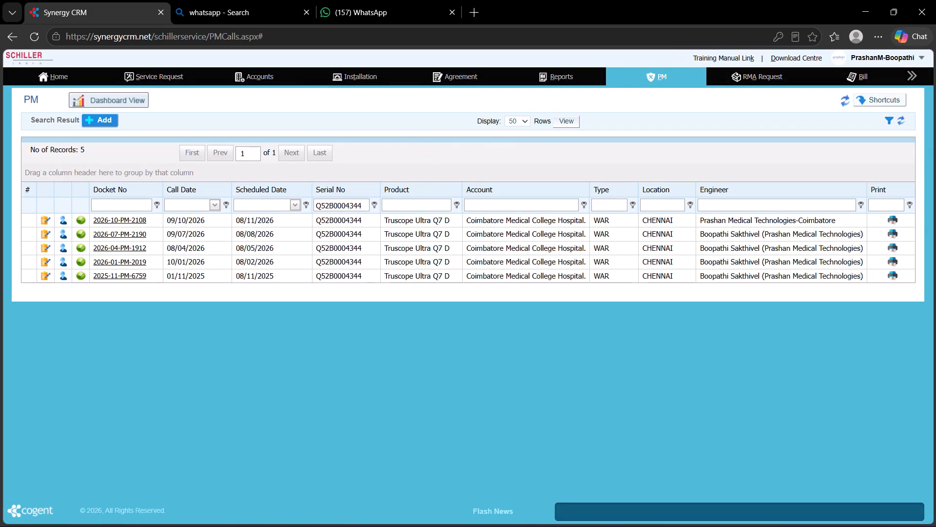
# Filter the PM list by serial number Q52B0004345 and open docket 2025-11-PM-6760.
pyautogui.click(364, 203)
pyautogui.press('BackSpace')
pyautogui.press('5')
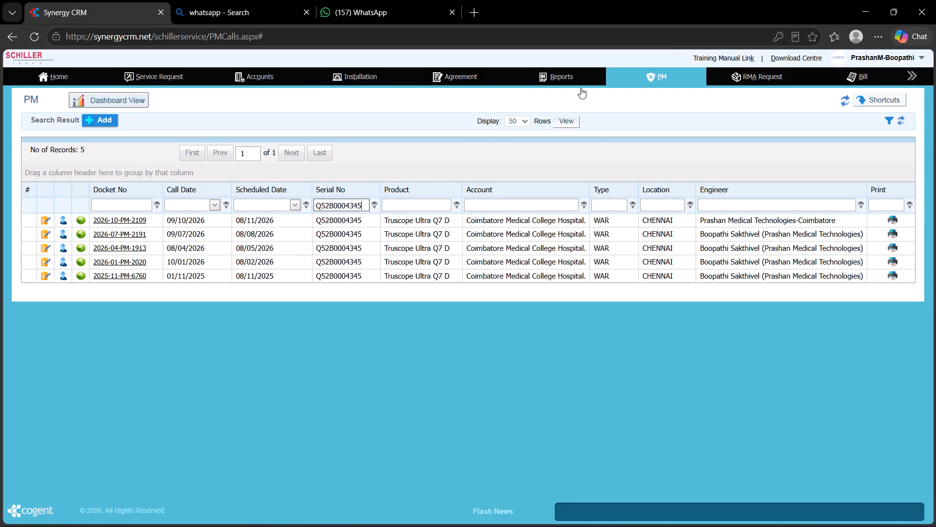
pyautogui.click(129, 273)
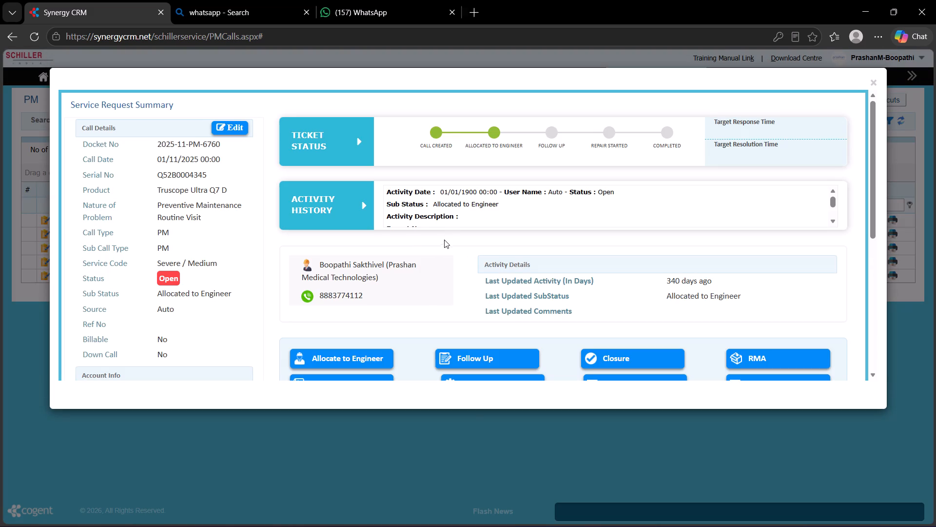
pyautogui.scroll(-3, 395, 249)
pyautogui.click(660, 203)
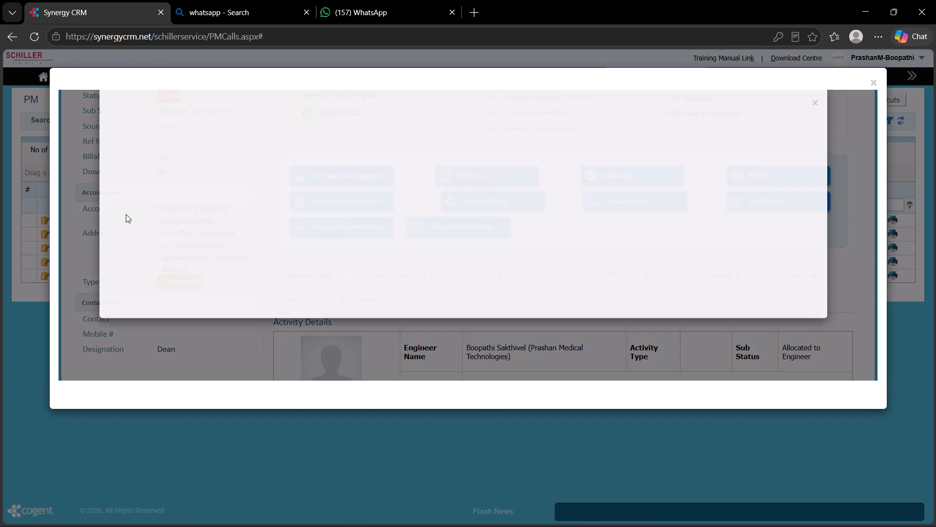
pyautogui.click(286, 200)
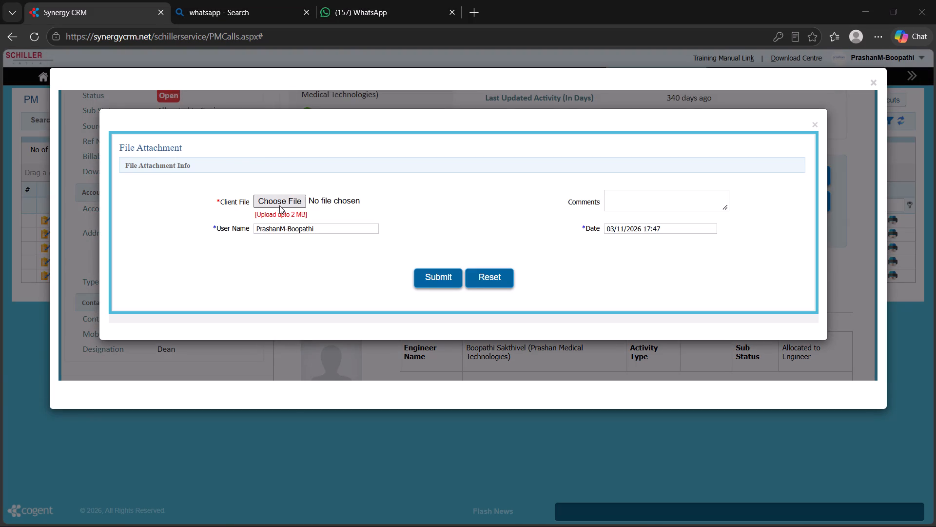
pyautogui.click(134, 128)
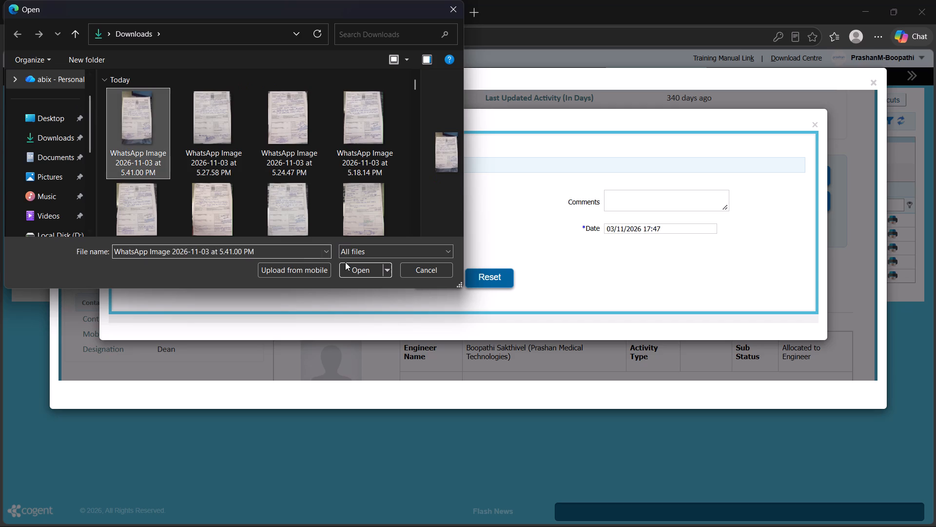
pyautogui.click(350, 269)
pyautogui.click(434, 276)
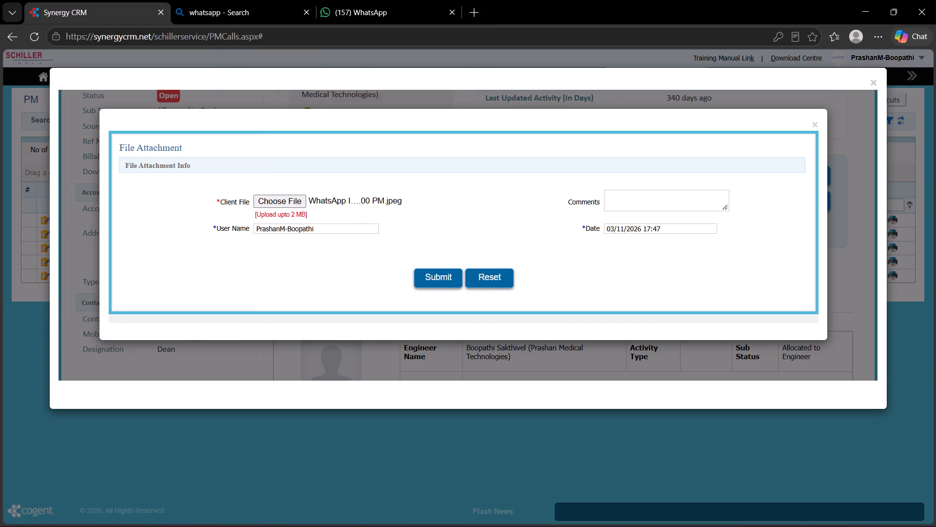
pyautogui.click(581, 123)
# Open the closure form for Q52B0004345 and set the activity date to 02/11/2025 and the activity type to PM.
pyautogui.click(636, 179)
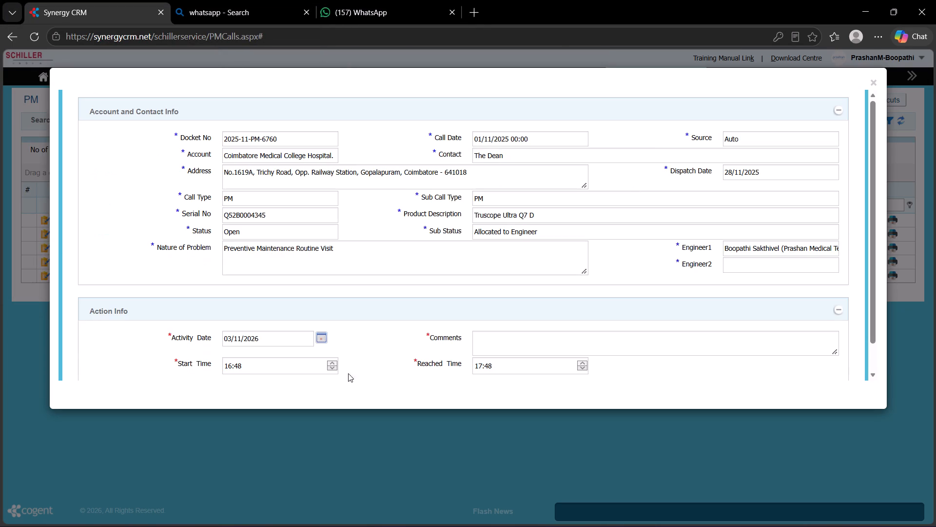
pyautogui.scroll(-1, 370, 348)
pyautogui.click(327, 275)
pyautogui.scroll(-4, 305, 238)
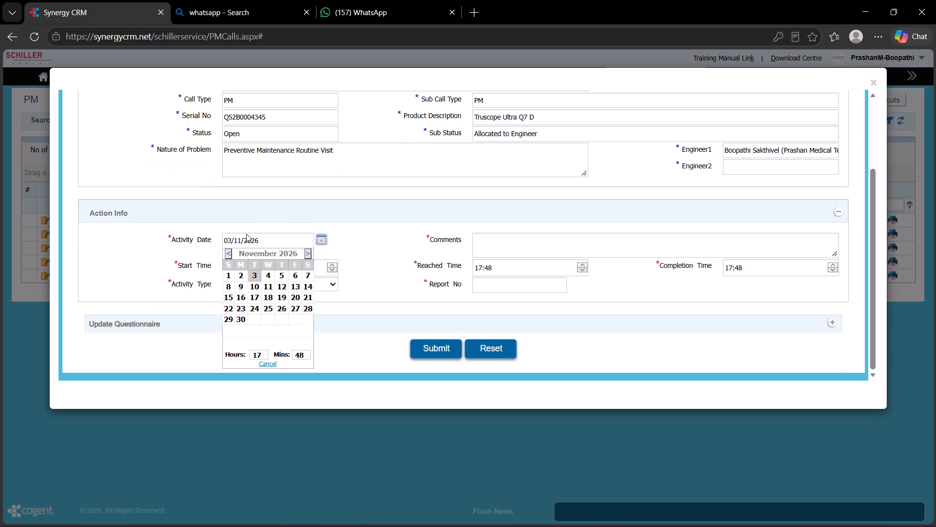
pyautogui.click(224, 255)
pyautogui.tripleClick(229, 255)
pyautogui.tripleClick(229, 255)
pyautogui.tripleClick(229, 255)
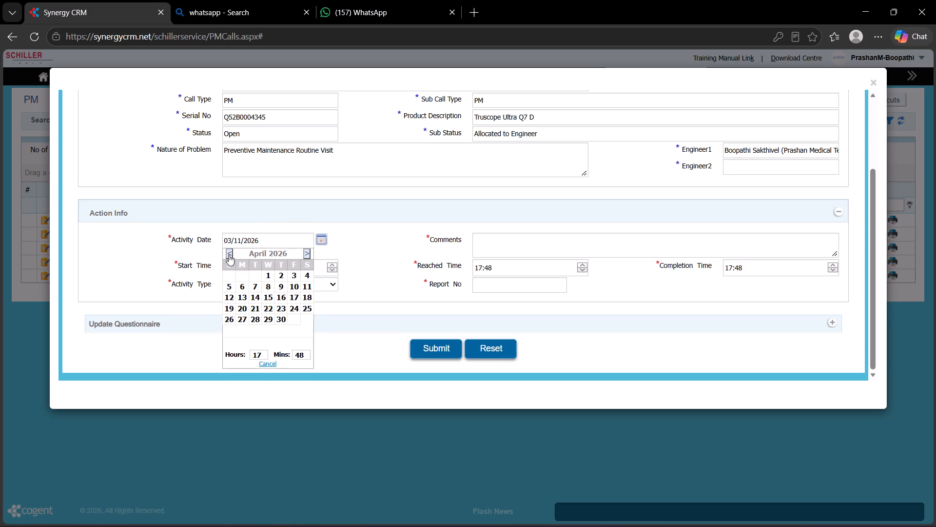
pyautogui.click(230, 255)
pyautogui.doubleClick(230, 255)
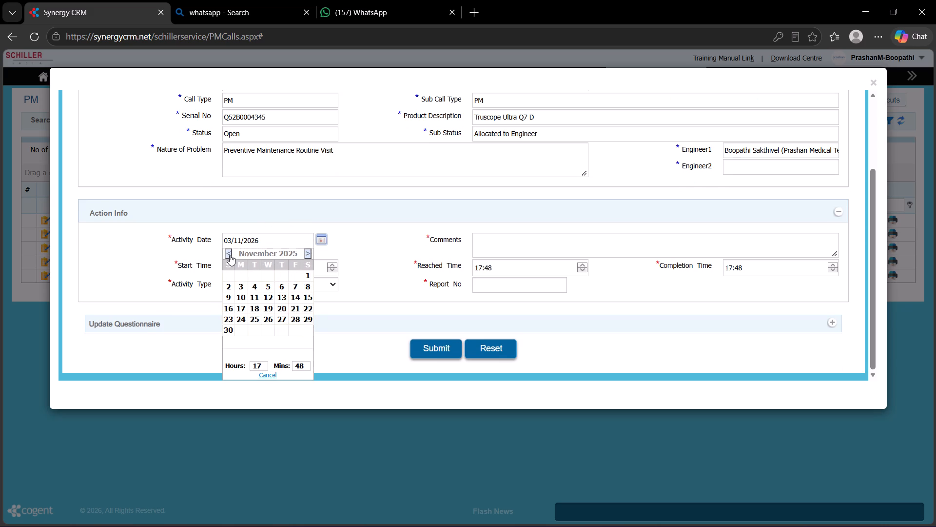
pyautogui.click(229, 285)
pyautogui.click(263, 284)
pyautogui.click(245, 373)
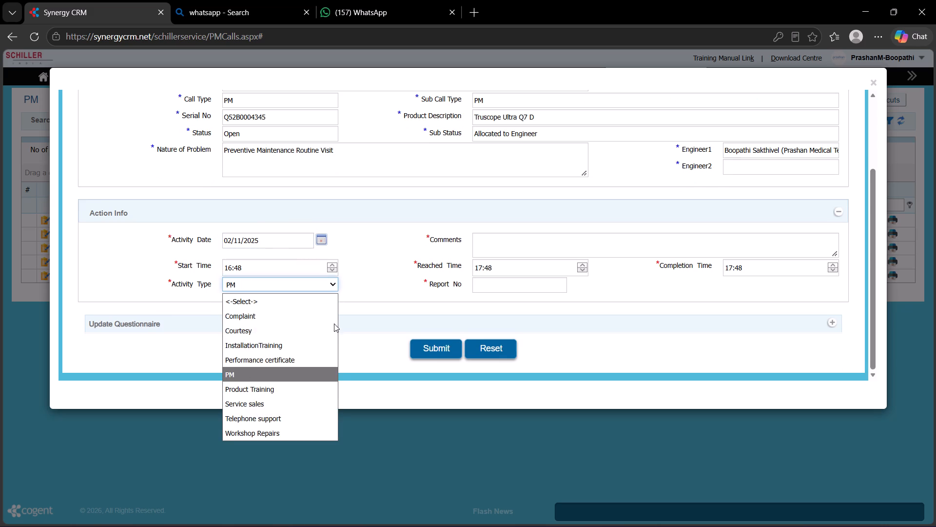
# Enter the closure comment for Q52B0004345, beginning with PM COM.
pyautogui.click(568, 233)
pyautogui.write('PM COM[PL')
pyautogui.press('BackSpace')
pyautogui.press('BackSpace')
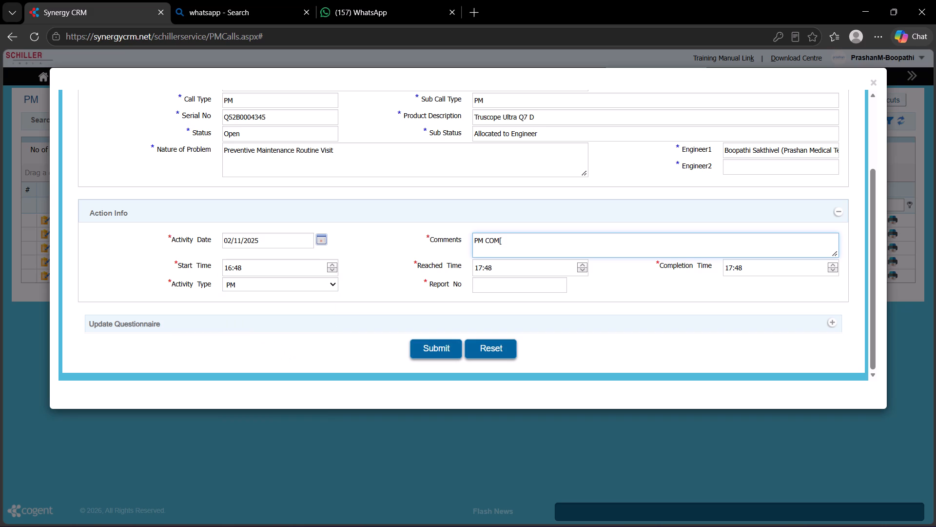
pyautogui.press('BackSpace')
pyautogui.write('[PLETED')
pyautogui.click(501, 242)
pyautogui.press('BackSpace')
pyautogui.click(510, 285)
pyautogui.hotkey('ctrl', 'v')
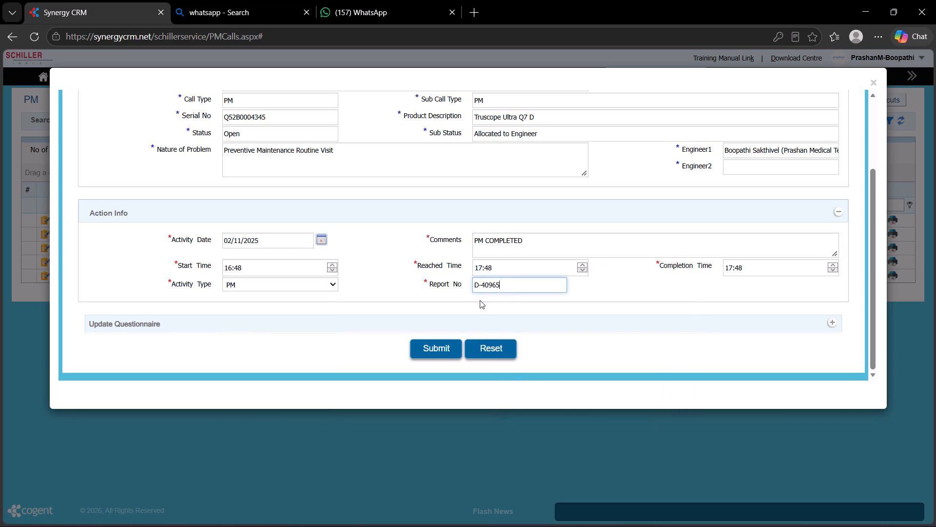
# Answer questionnaire items 1 to 5 for Q52B0004345 with mains voltage 230V, grounding 0, UPS NA, accessories GOOD and environmental condition GOOD.
pyautogui.click(836, 322)
pyautogui.scroll(-4, 653, 238)
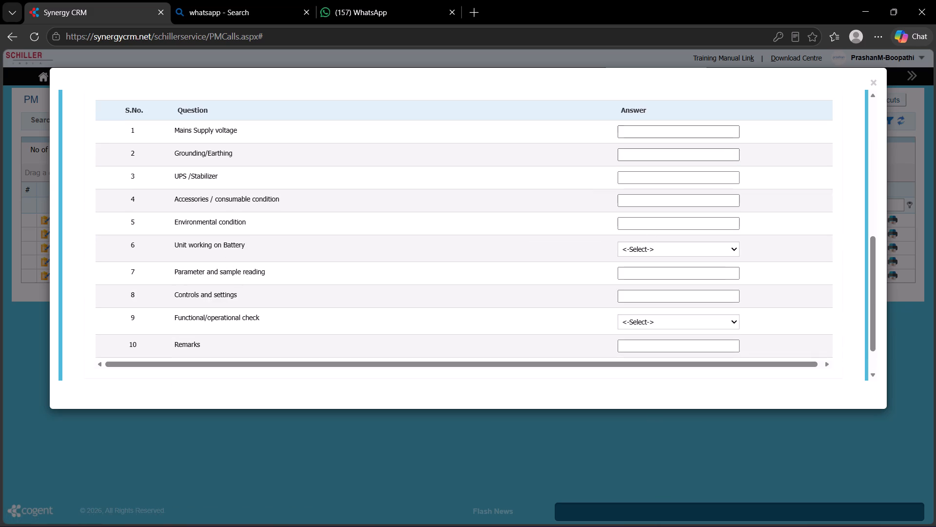
pyautogui.click(639, 128)
pyautogui.click(659, 209)
pyautogui.click(654, 159)
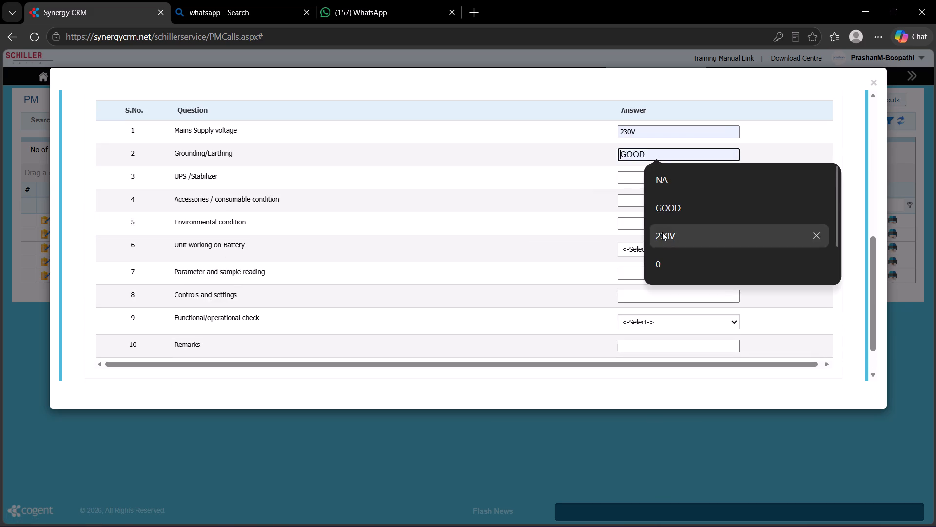
pyautogui.click(667, 264)
pyautogui.click(646, 181)
pyautogui.click(672, 207)
pyautogui.click(669, 204)
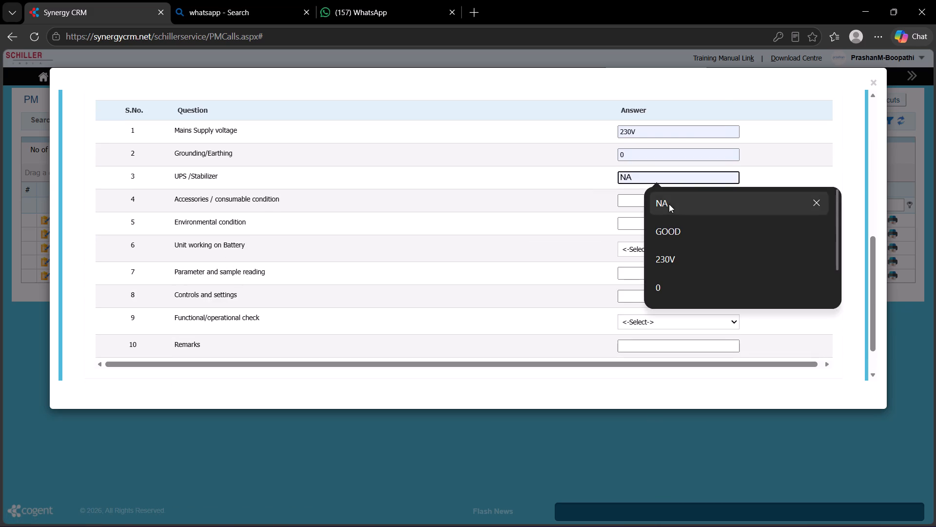
pyautogui.click(653, 199)
pyautogui.click(680, 257)
pyautogui.click(658, 224)
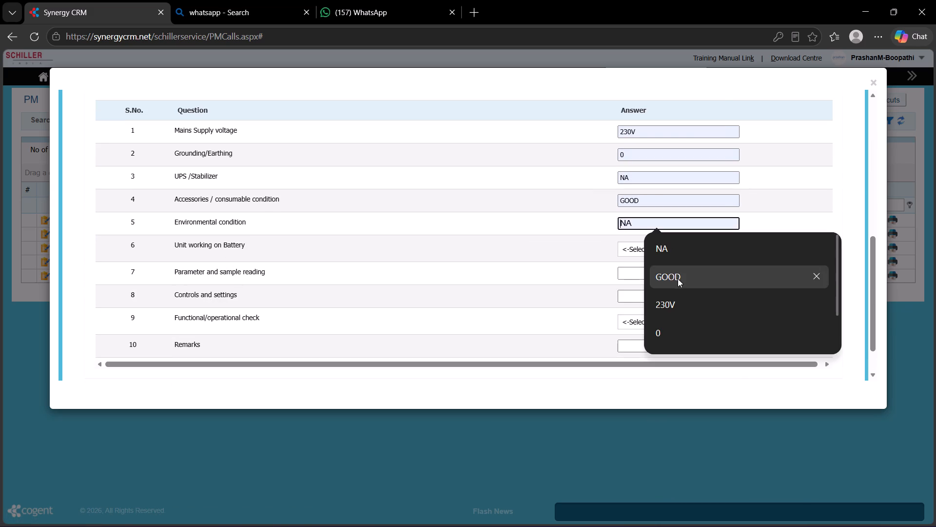
pyautogui.click(678, 279)
pyautogui.click(669, 280)
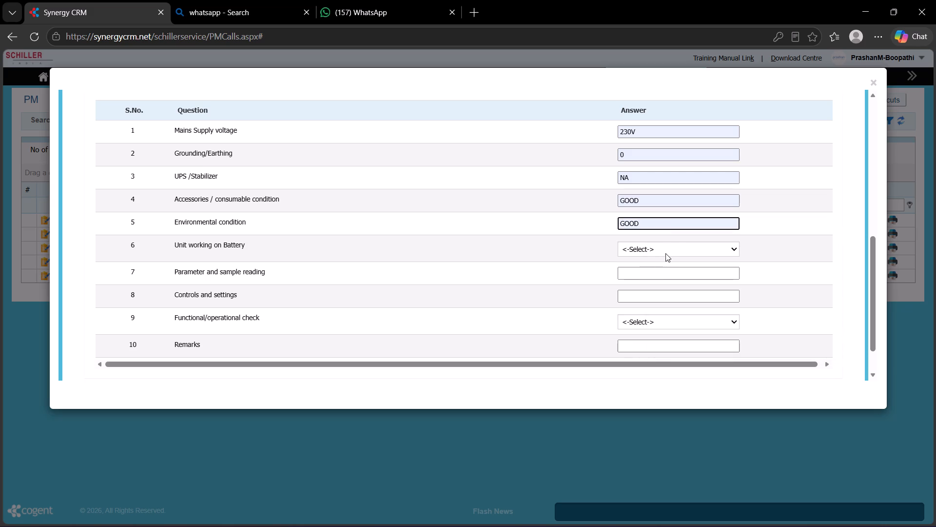
# Answer questionnaire items 6 to 9 for Q52B0004345 with unit working on battery Yes, parameter reading NA, controls and settings YES and functional check OK.
pyautogui.click(669, 246)
pyautogui.click(647, 280)
pyautogui.click(650, 272)
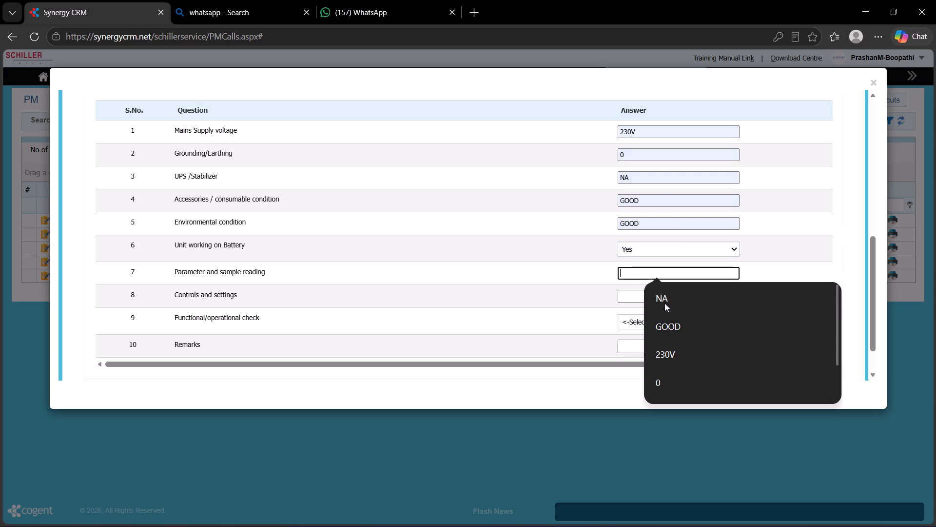
pyautogui.click(665, 300)
pyautogui.click(663, 299)
pyautogui.click(656, 297)
pyautogui.scroll(-3, 657, 294)
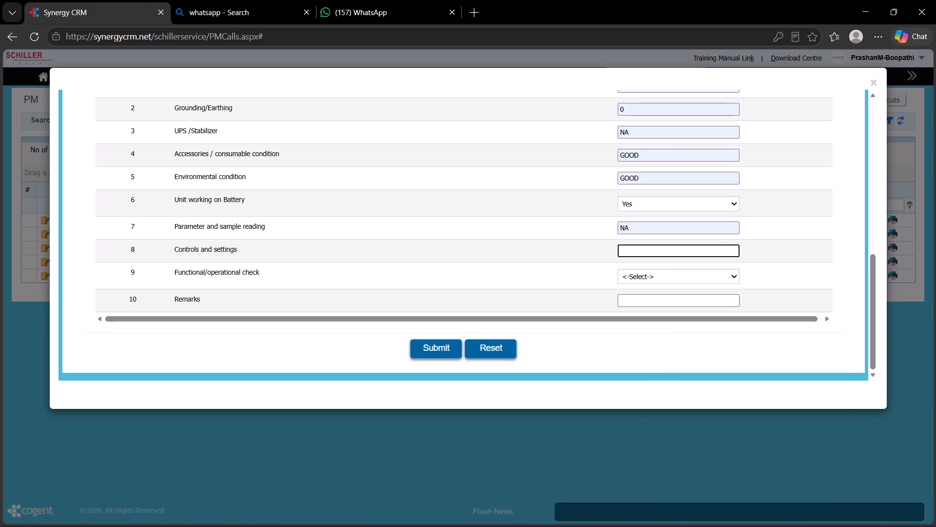
pyautogui.click(660, 257)
pyautogui.click(666, 252)
pyautogui.scroll(-3, 683, 310)
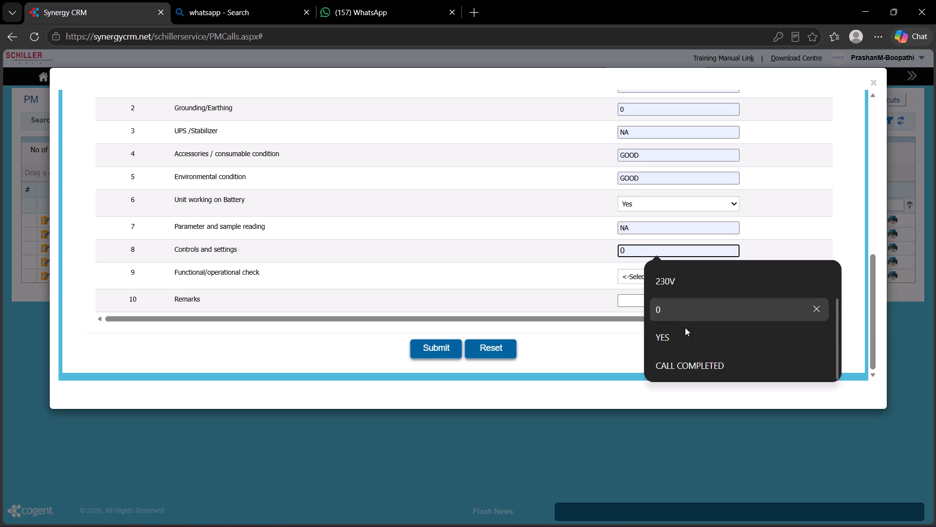
pyautogui.click(685, 339)
pyautogui.click(662, 273)
pyautogui.click(664, 300)
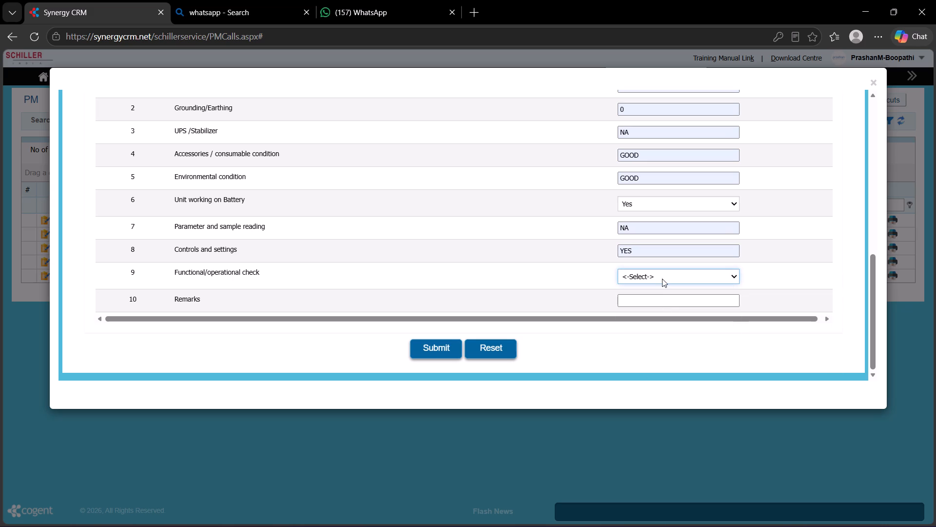
pyautogui.click(662, 279)
pyautogui.click(660, 306)
pyautogui.click(662, 297)
pyautogui.scroll(-3, 662, 348)
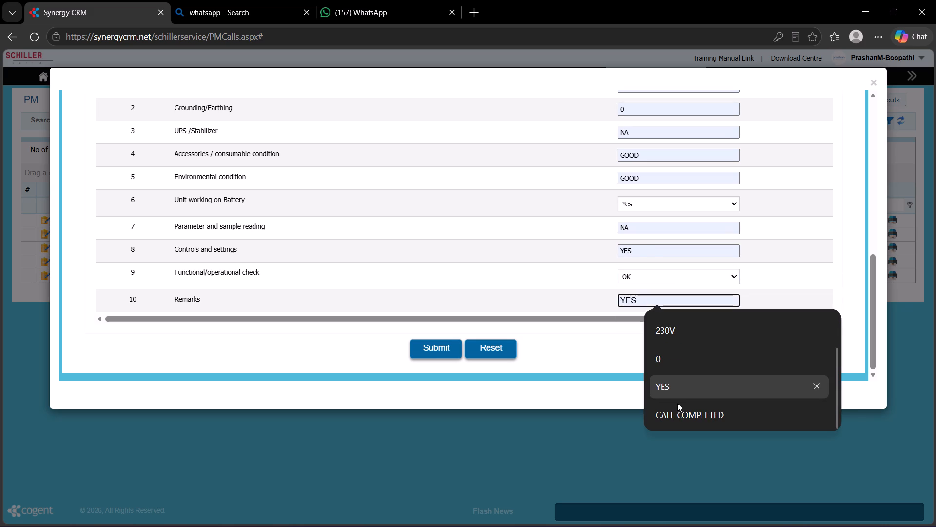
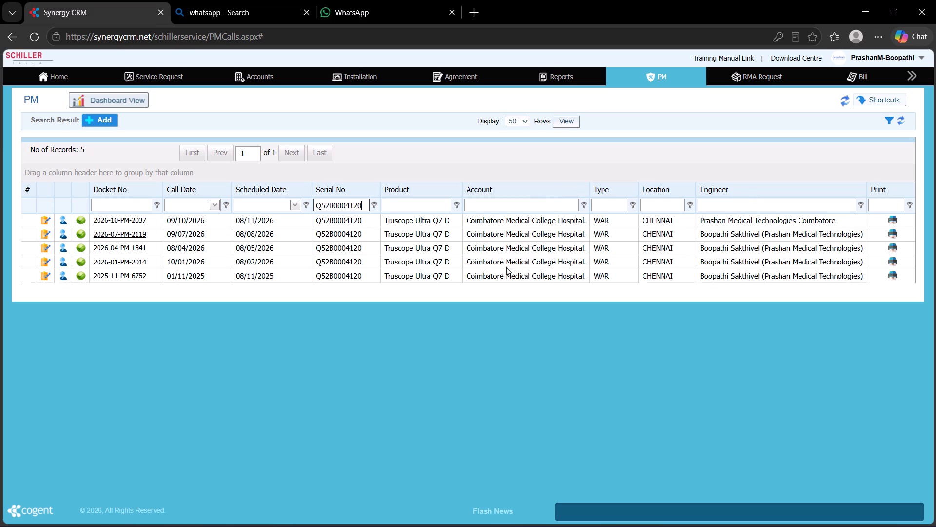
pyautogui.click(103, 277)
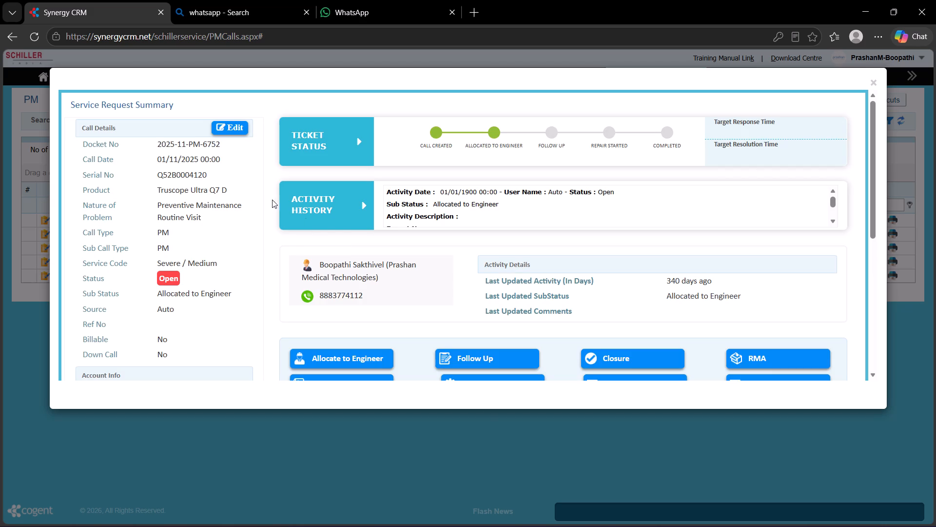
pyautogui.scroll(-4, 443, 322)
pyautogui.click(626, 136)
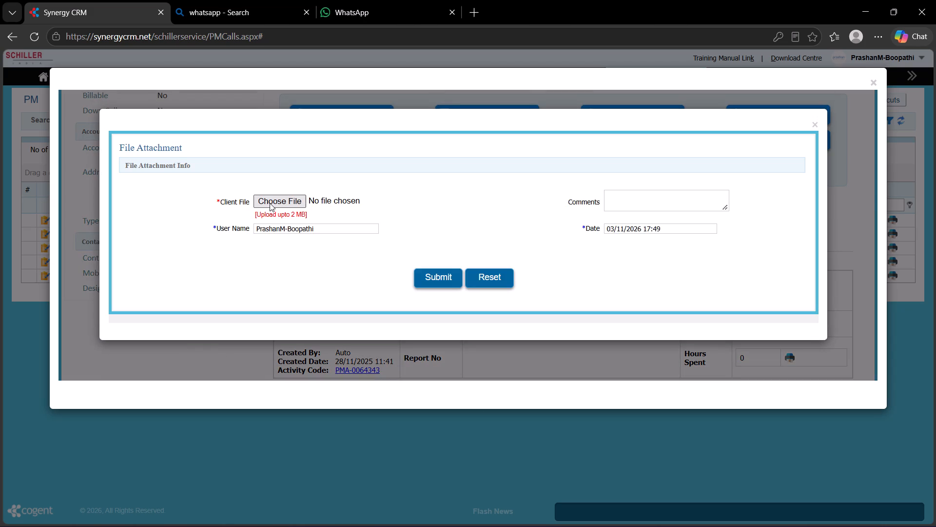
pyautogui.click(270, 203)
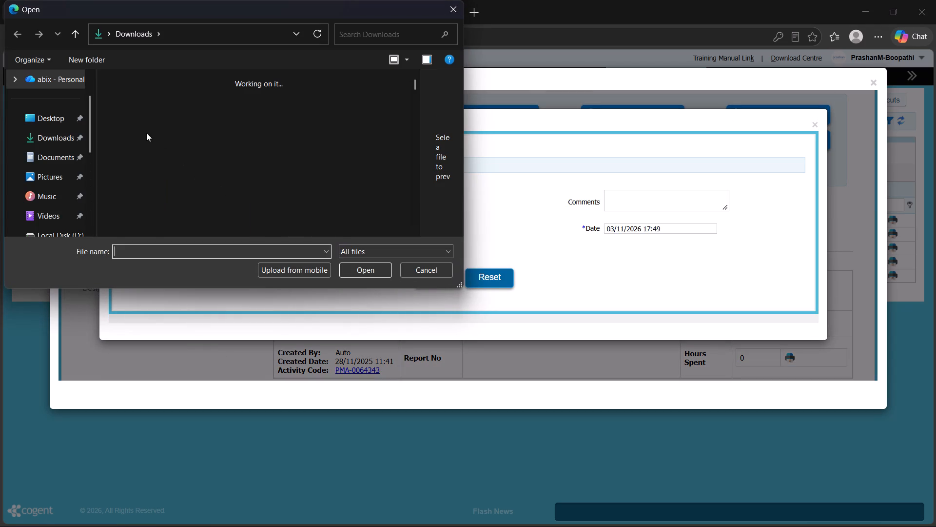
pyautogui.click(146, 133)
pyautogui.click(361, 266)
pyautogui.click(455, 277)
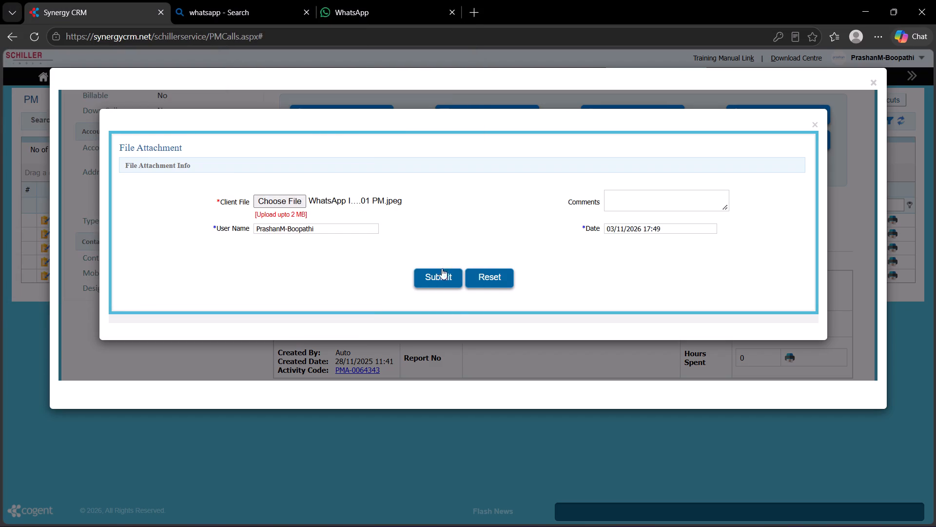
pyautogui.click(580, 122)
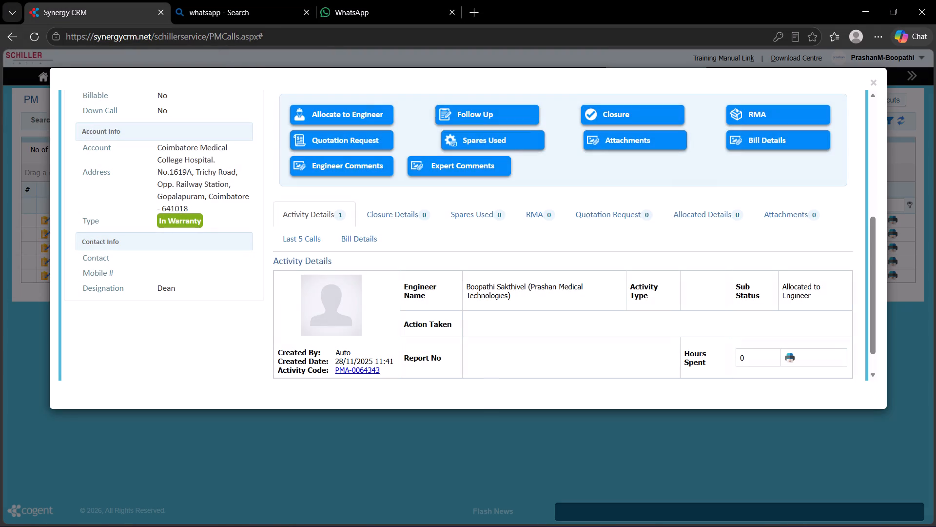
# Open the closure form for Q52B0004120 and set the activity date to 02/11/2025 and the activity type to PM.
pyautogui.click(624, 110)
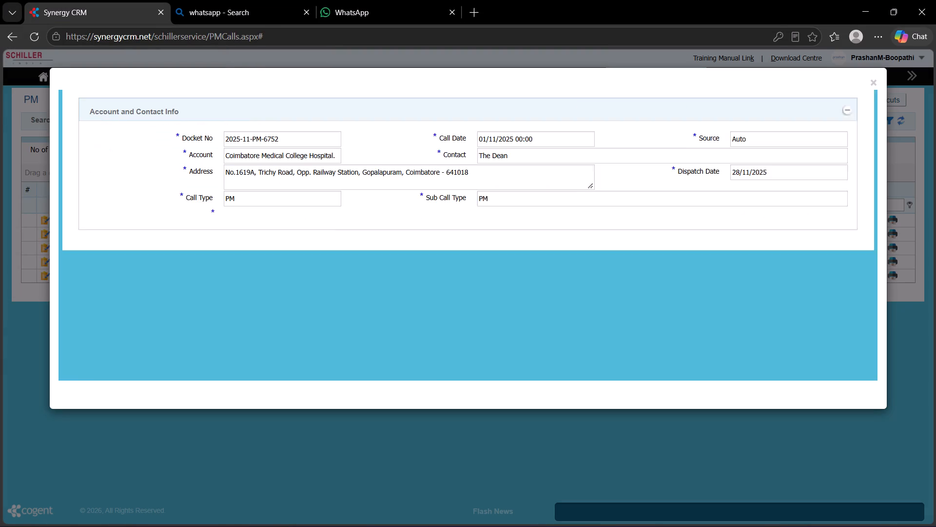
pyautogui.scroll(-2, 317, 265)
pyautogui.click(321, 241)
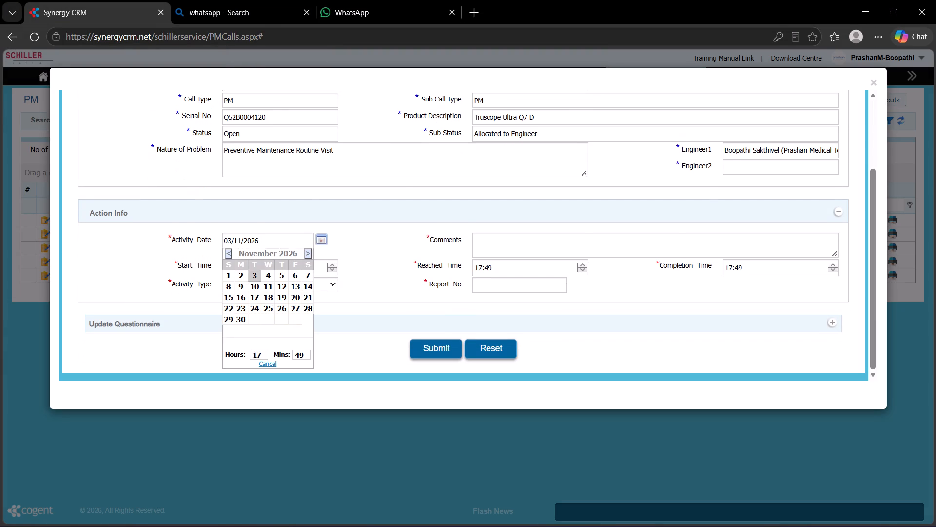
pyautogui.tripleClick(230, 255)
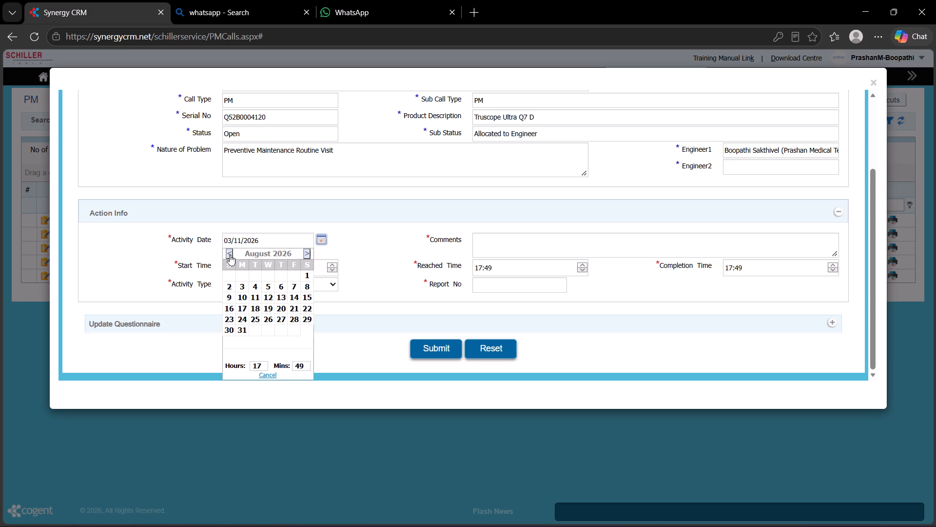
pyautogui.tripleClick(230, 255)
pyautogui.click(230, 255)
pyautogui.tripleClick(230, 255)
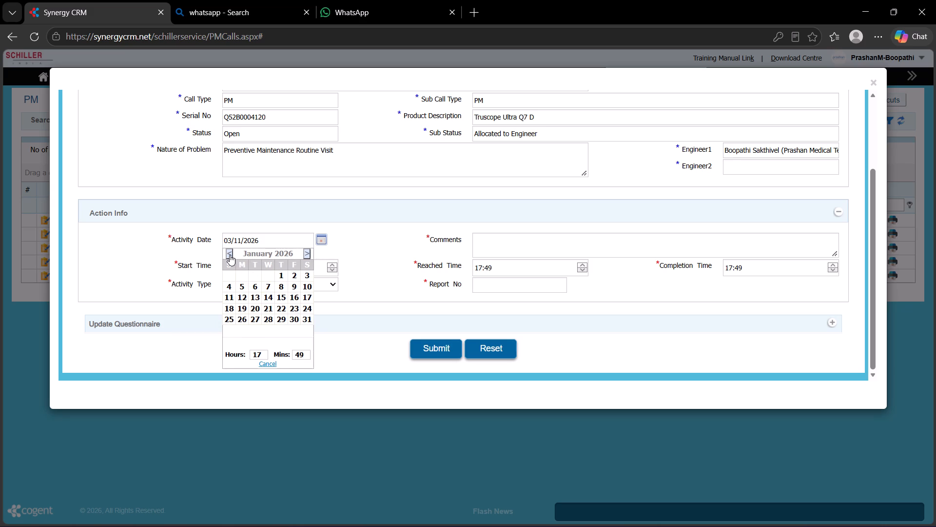
pyautogui.click(230, 255)
pyautogui.click(230, 255)
pyautogui.click(232, 286)
pyautogui.click(242, 285)
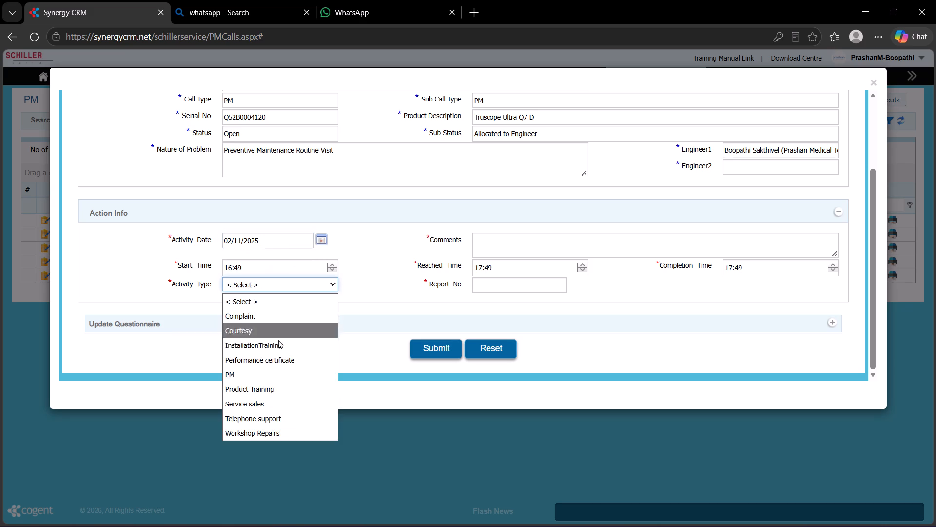
pyautogui.click(262, 377)
# Enter the comment PM COMPLETED in the closure form for Q52B0004120 and open the report number for entry.
pyautogui.click(530, 242)
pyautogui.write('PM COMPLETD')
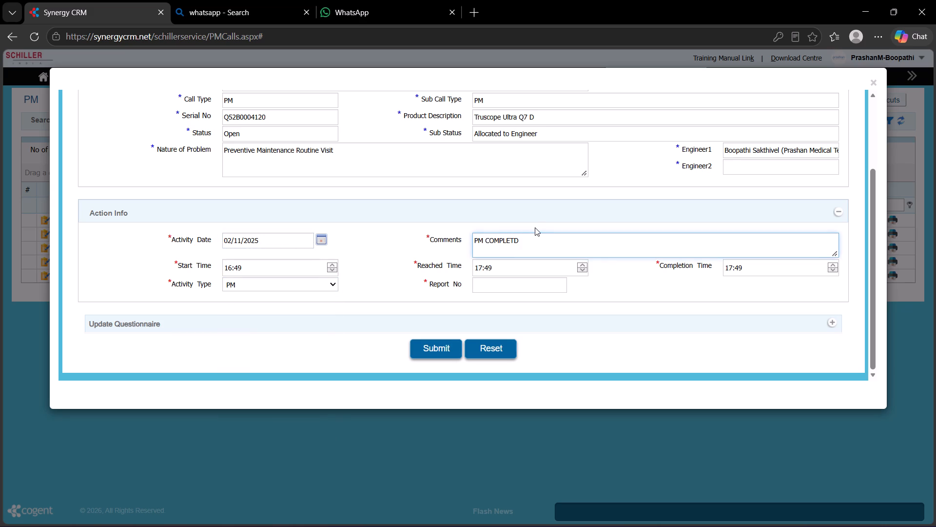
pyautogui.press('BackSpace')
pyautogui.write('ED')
pyautogui.click(528, 285)
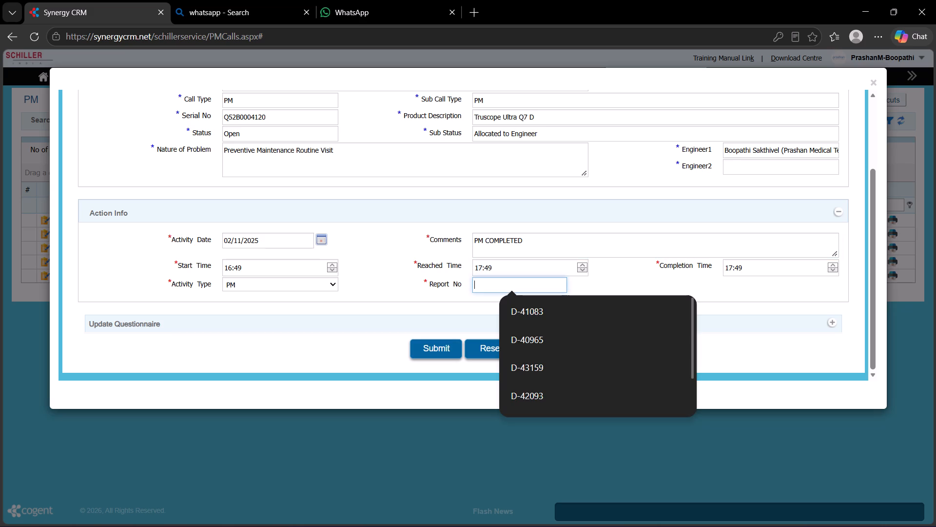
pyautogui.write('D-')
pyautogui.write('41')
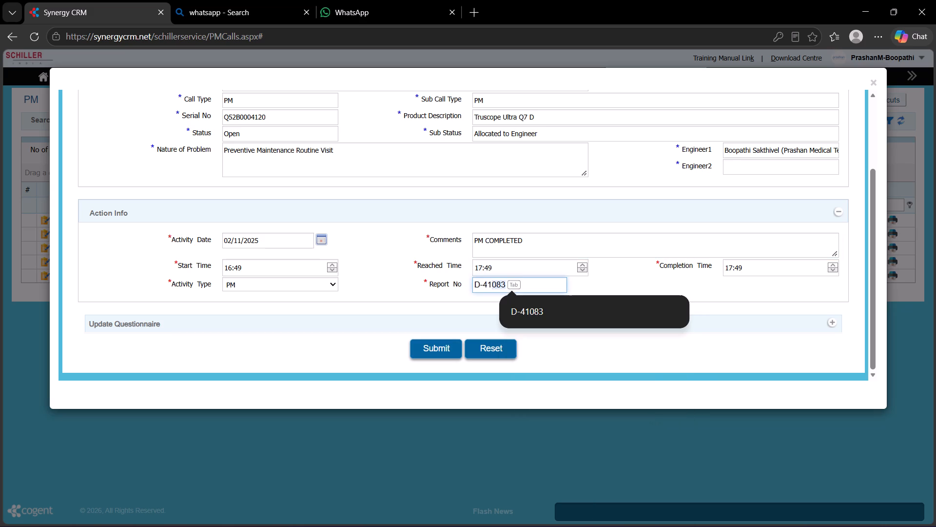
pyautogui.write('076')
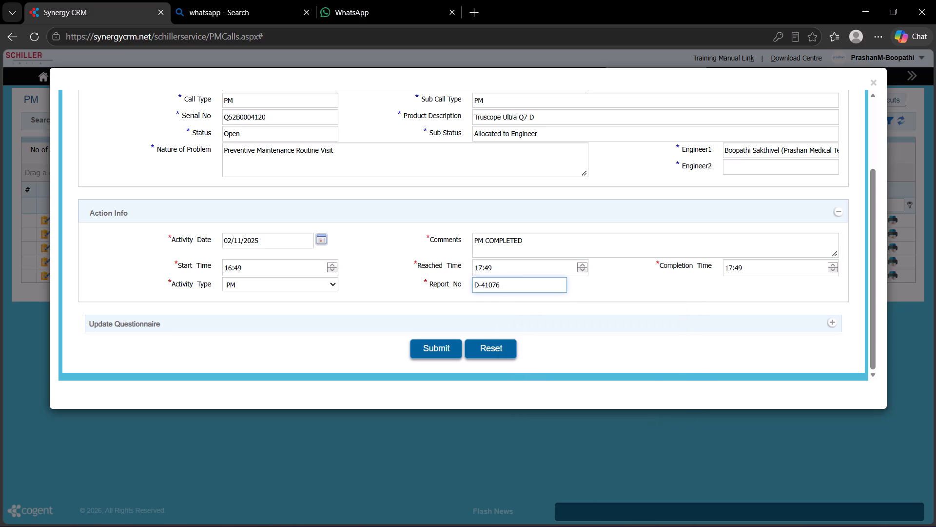
pyautogui.moveTo(516, 279); pyautogui.dragTo(465, 275)
pyautogui.hotkey('ctrl', 'c')
# Answer questionnaire items 1 to 5 for Q52B0004120 with mains voltage 230V, grounding 0, UPS NA, accessories GOOD and environmental condition GOOD.
pyautogui.click(834, 320)
pyautogui.scroll(-4, 543, 201)
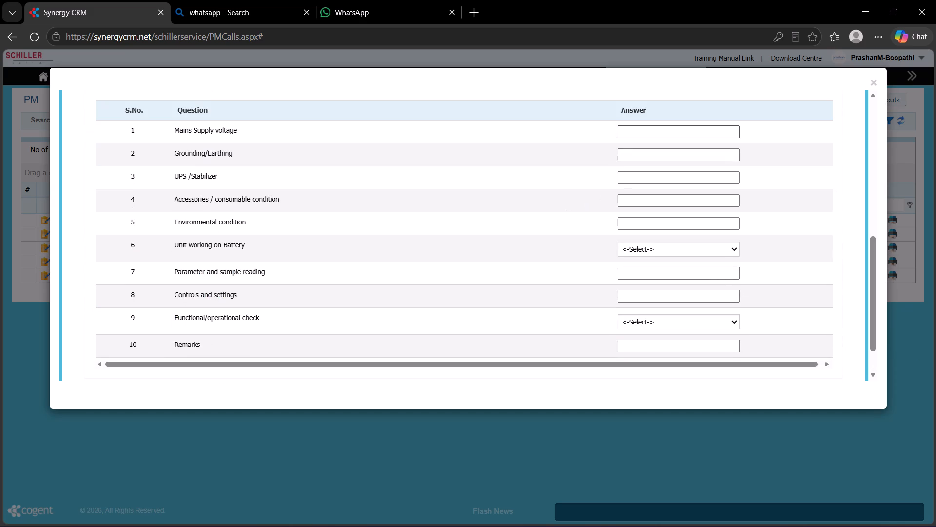
pyautogui.click(643, 134)
pyautogui.click(664, 216)
pyautogui.click(662, 152)
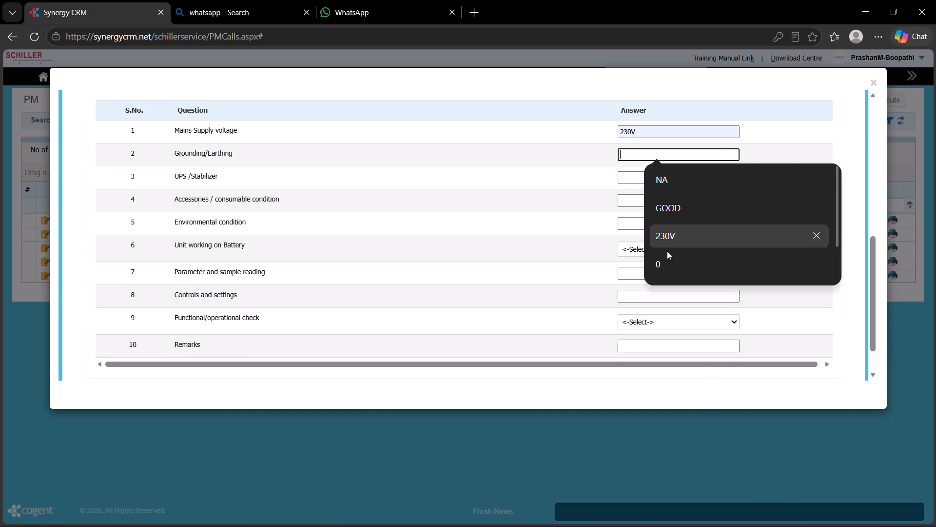
pyautogui.click(664, 265)
pyautogui.click(663, 181)
pyautogui.click(687, 201)
pyautogui.click(661, 210)
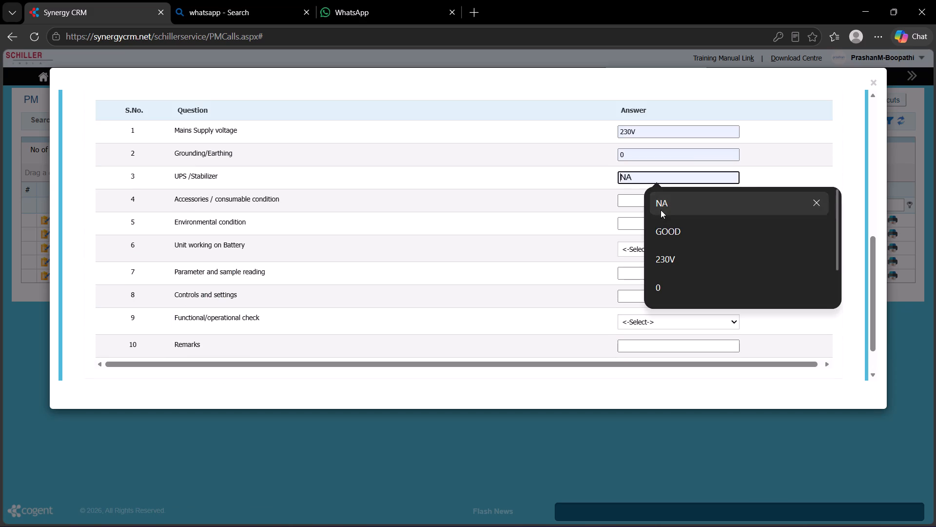
pyautogui.click(637, 200)
pyautogui.click(674, 257)
pyautogui.click(661, 249)
pyautogui.click(651, 223)
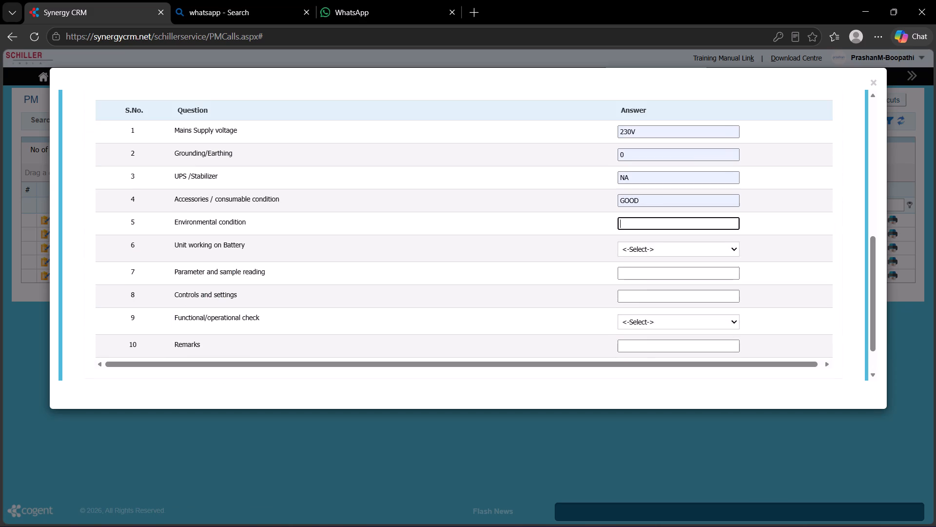
pyautogui.click(678, 274)
pyautogui.click(668, 252)
pyautogui.click(657, 283)
pyautogui.scroll(-1, 658, 245)
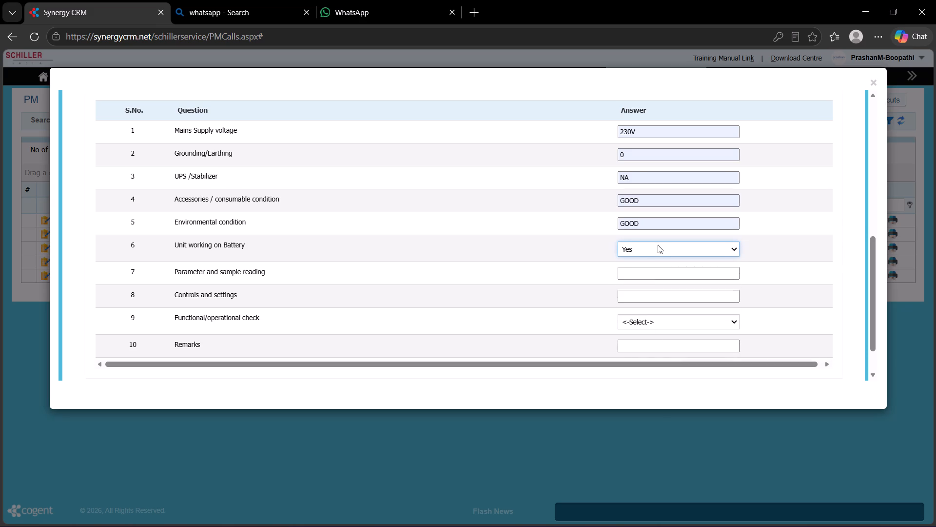
pyautogui.scroll(-2, 658, 245)
pyautogui.click(651, 233)
pyautogui.click(678, 255)
pyautogui.click(661, 249)
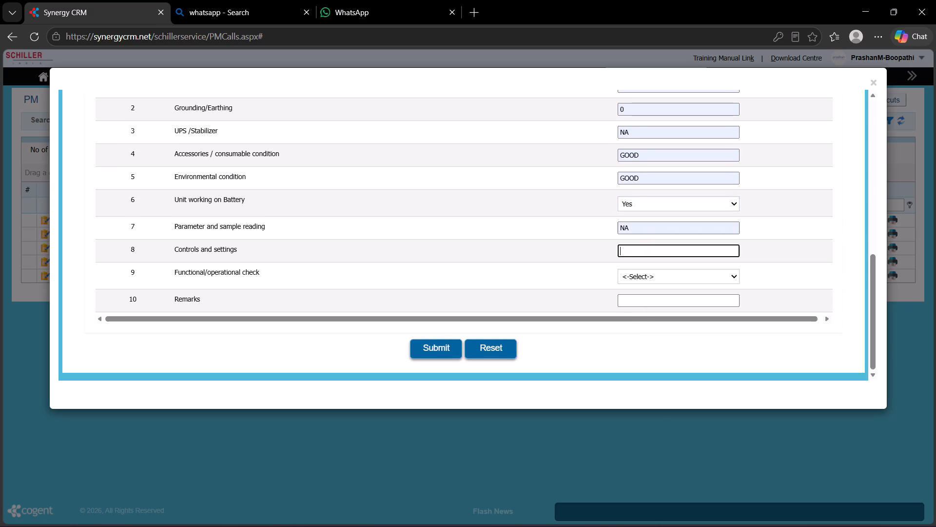
pyautogui.scroll(-4, 693, 343)
pyautogui.click(686, 340)
pyautogui.click(661, 273)
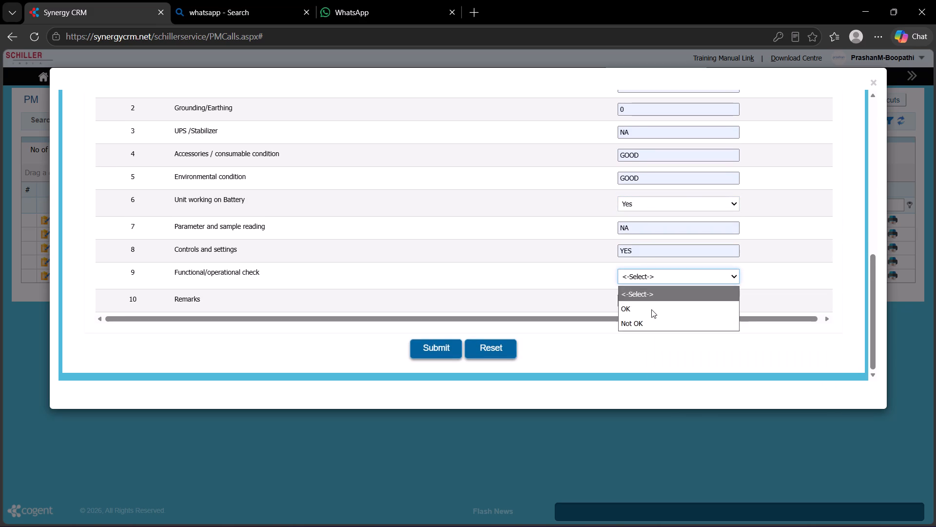
pyautogui.click(651, 309)
pyautogui.click(658, 300)
pyautogui.scroll(-4, 667, 322)
pyautogui.click(683, 419)
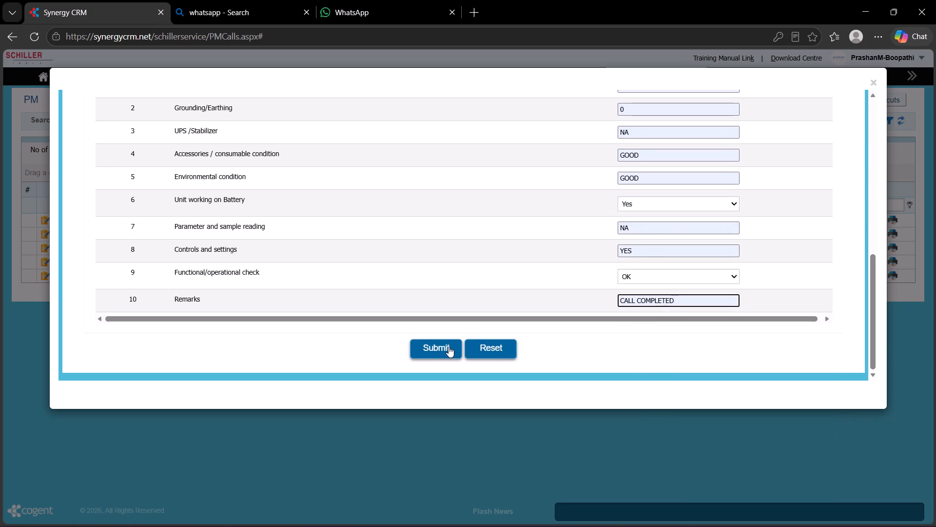
# Submit the completed PM closure form for Q52B0004120, docket 2025-11-PM-6752.
pyautogui.click(433, 346)
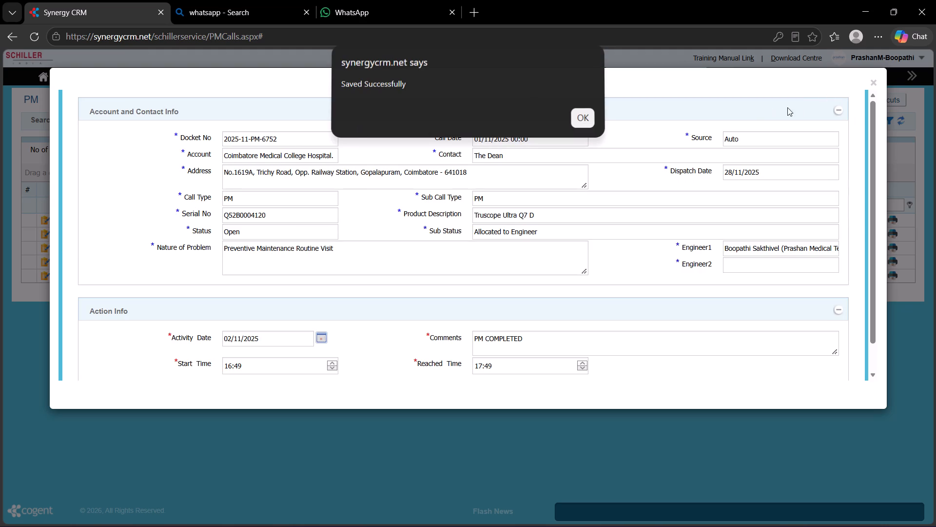
pyautogui.click(874, 79)
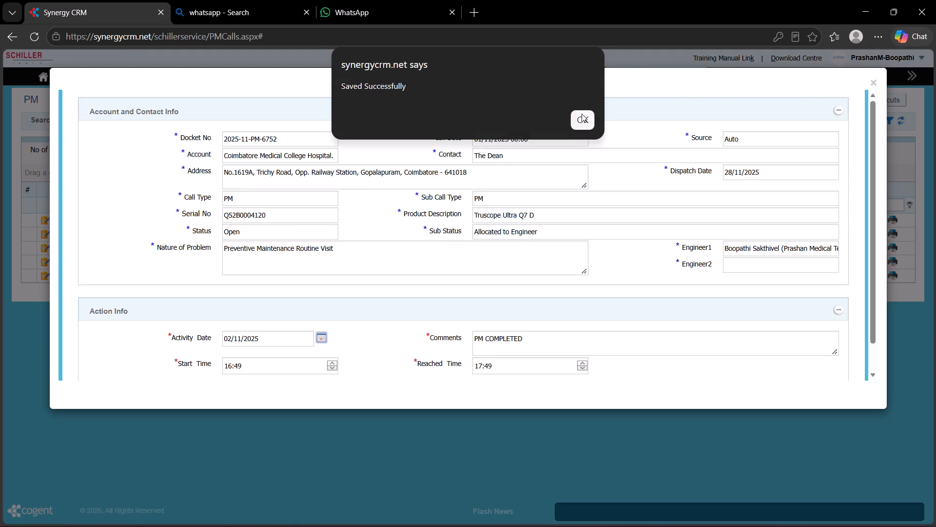
pyautogui.click(582, 119)
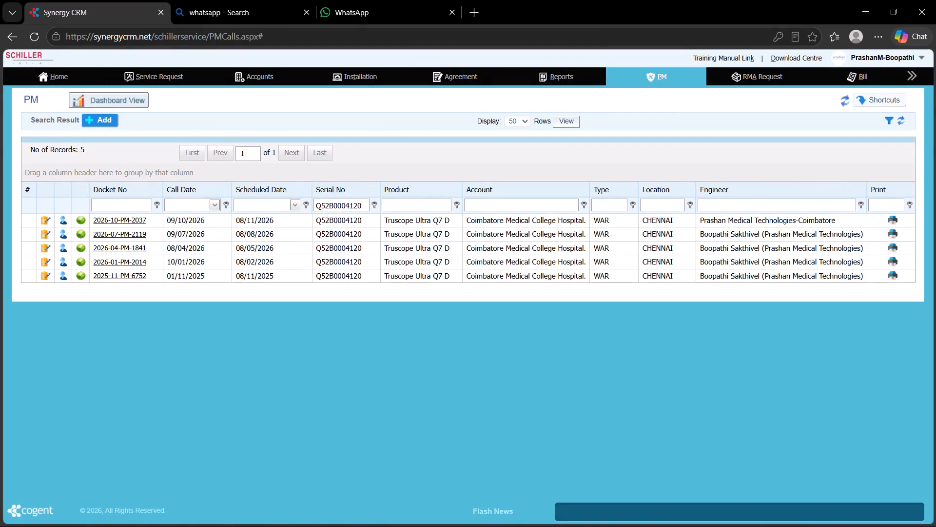
# Filter the PM list by serial number Q52B0004121 and open docket 2025-11-PM-6753.
pyautogui.click(362, 203)
pyautogui.press('BackSpace')
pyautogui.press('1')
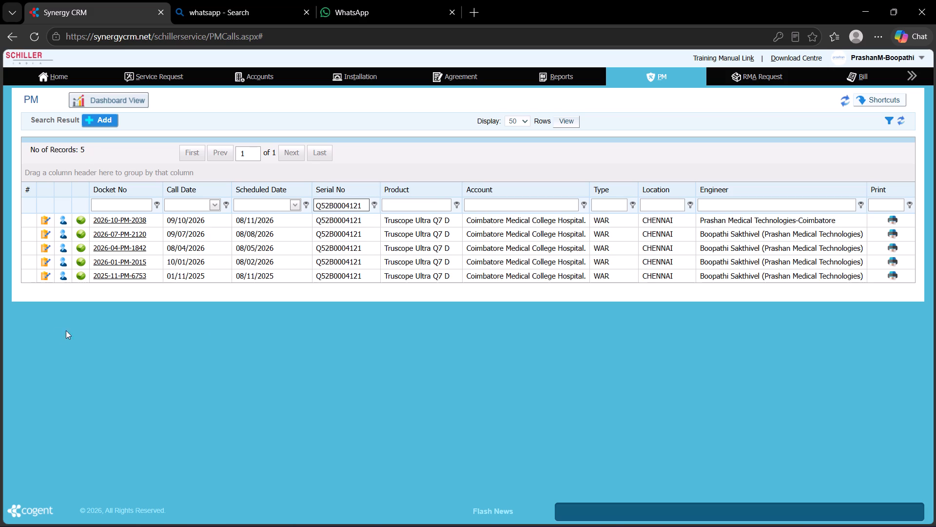
pyautogui.click(134, 274)
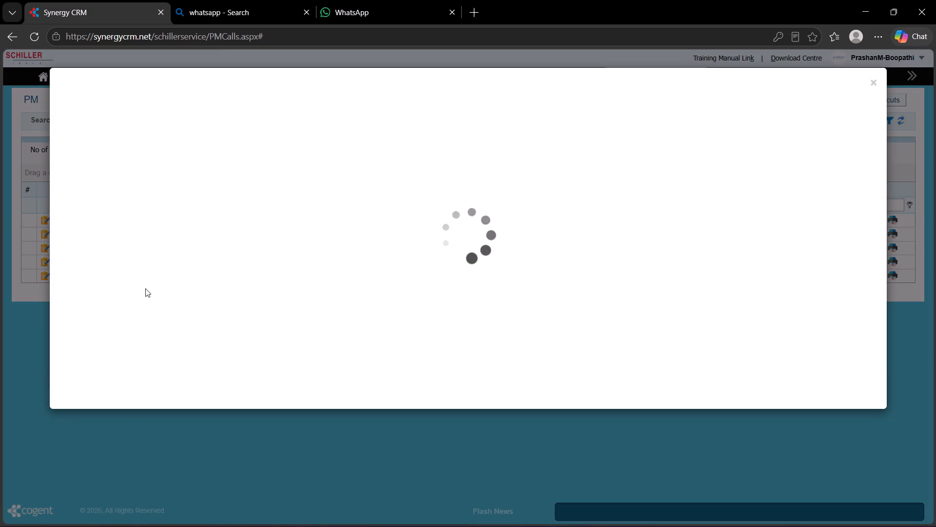
pyautogui.scroll(-2, 442, 278)
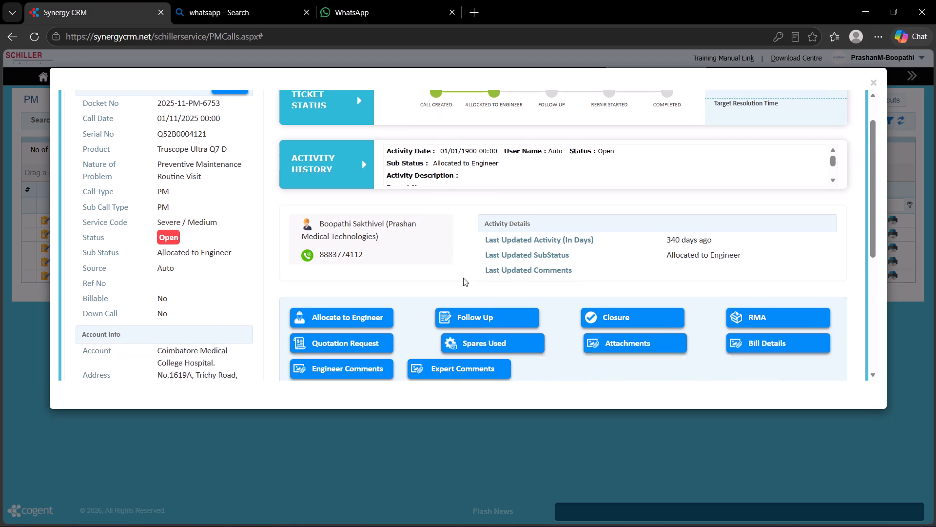
pyautogui.click(614, 266)
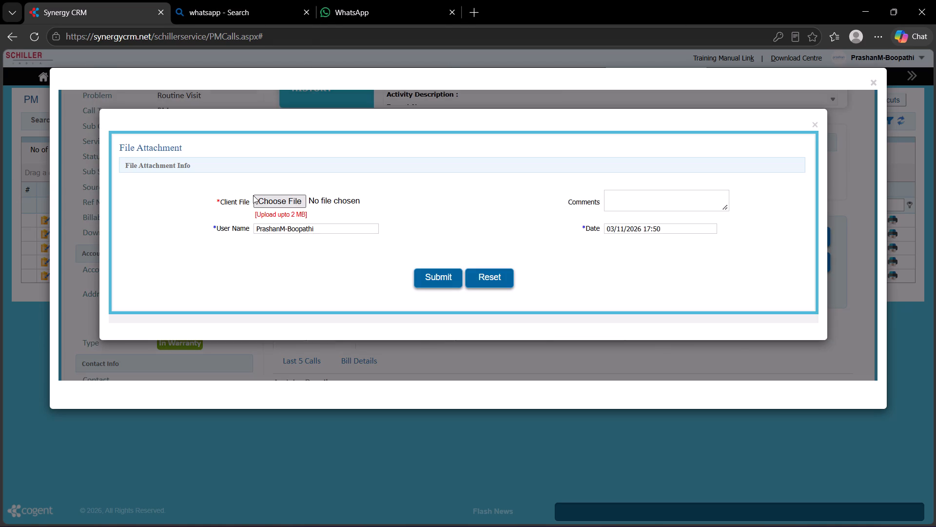
pyautogui.click(253, 195)
pyautogui.click(262, 202)
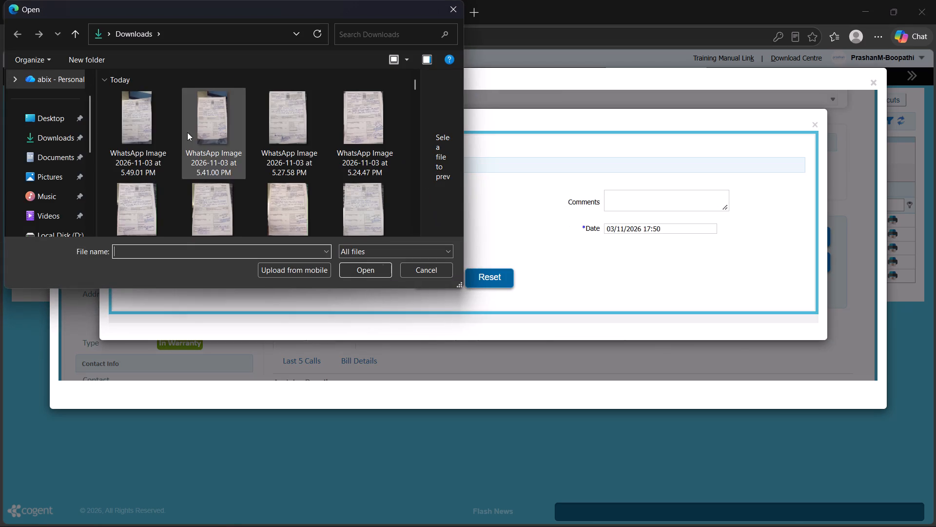
pyautogui.click(139, 140)
pyautogui.click(361, 272)
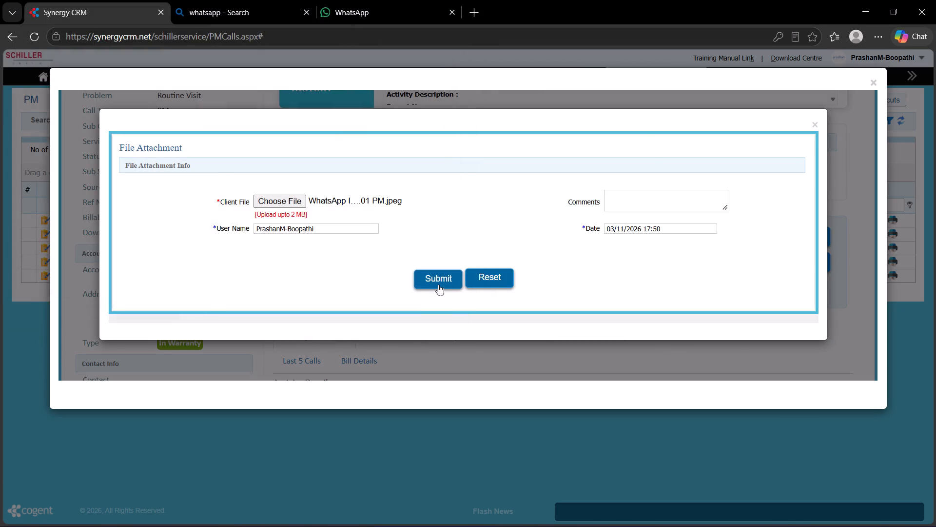
pyautogui.click(438, 285)
pyautogui.click(590, 122)
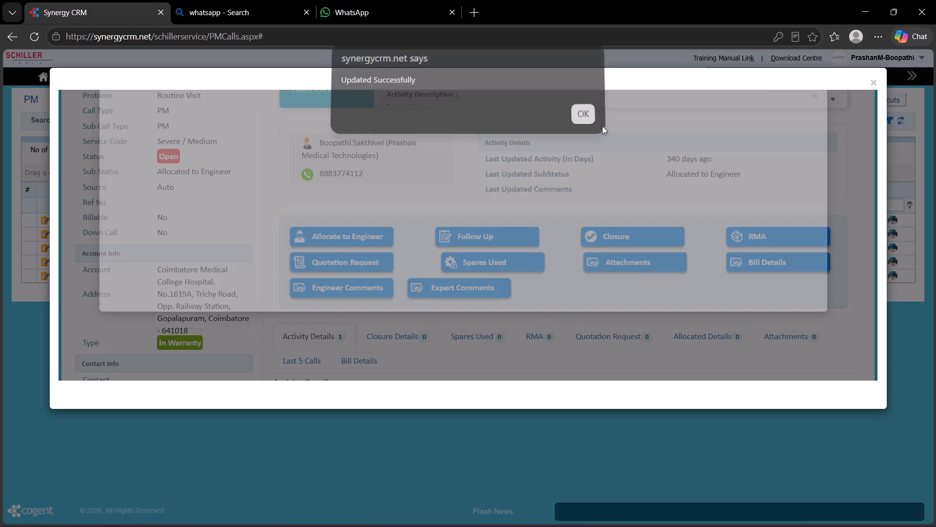
pyautogui.click(623, 240)
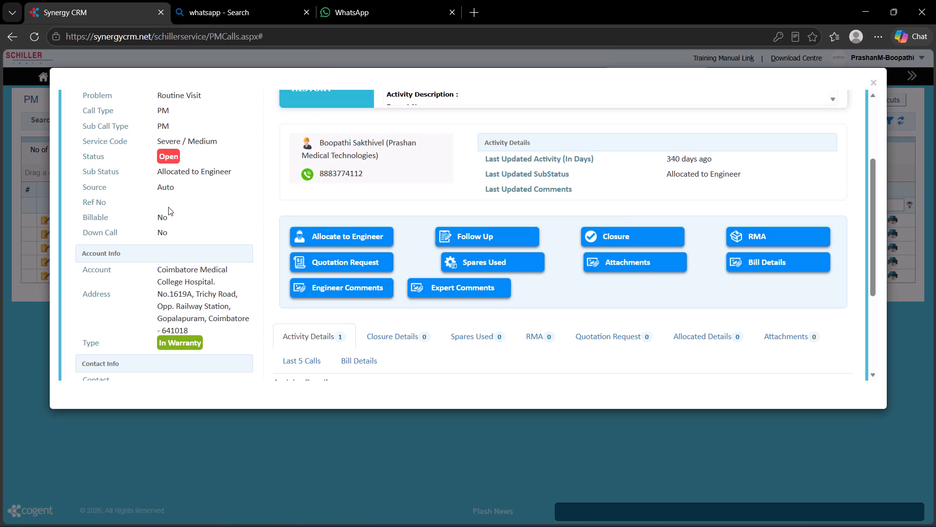
pyautogui.scroll(-3, 265, 250)
pyautogui.click(321, 239)
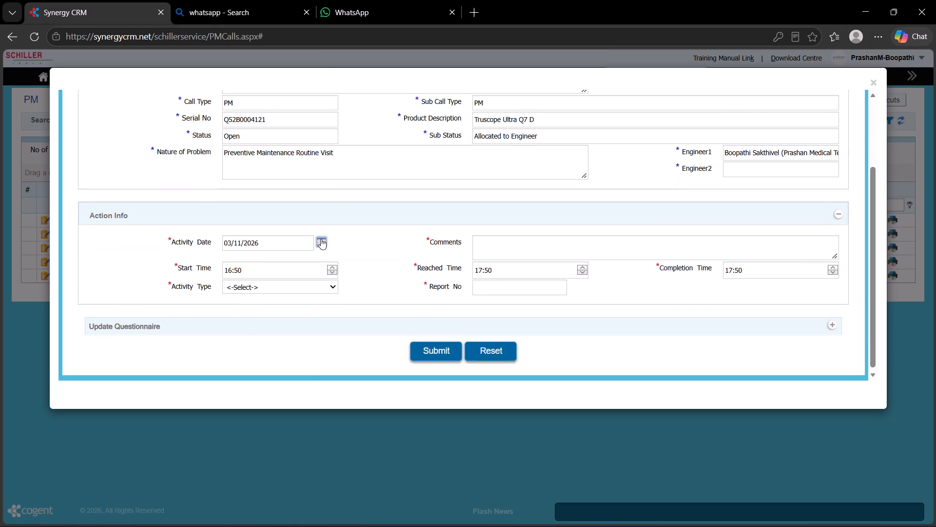
pyautogui.tripleClick(229, 251)
pyautogui.tripleClick(229, 251)
pyautogui.tripleClick(229, 251)
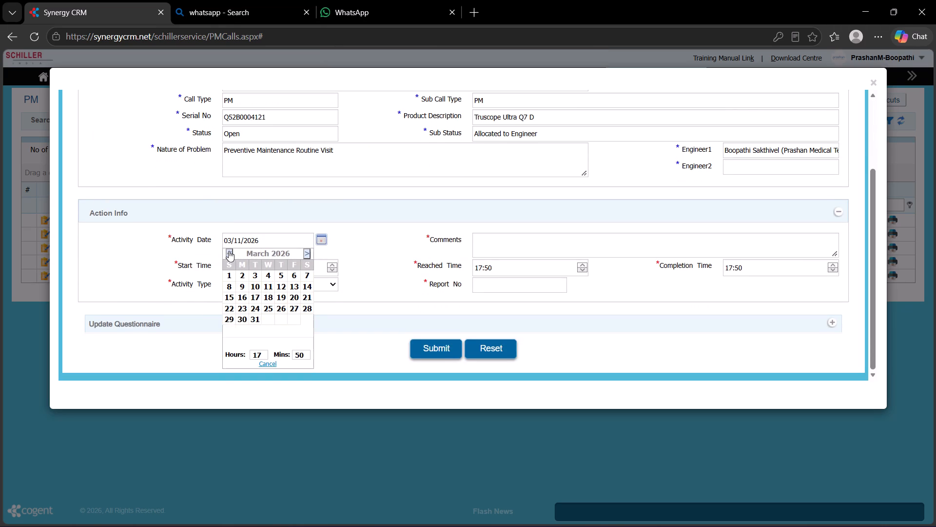
pyautogui.tripleClick(229, 251)
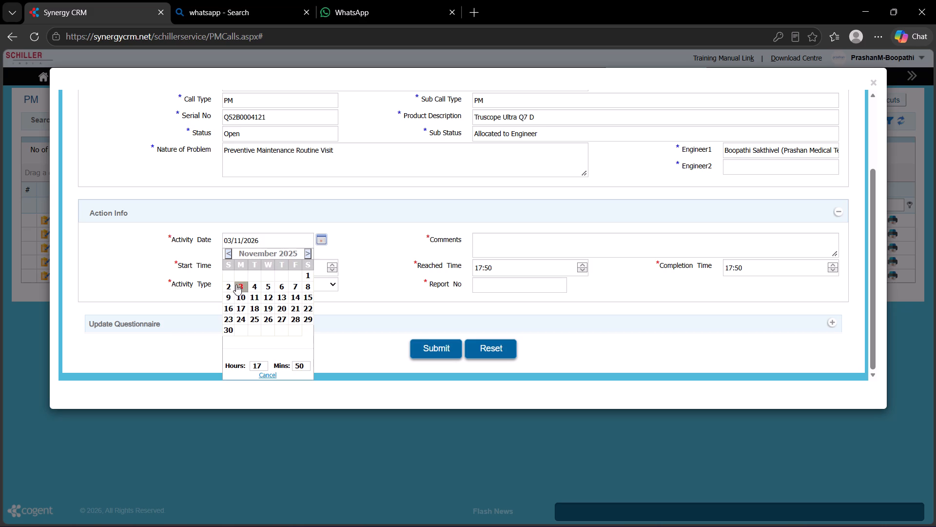
pyautogui.click(236, 284)
pyautogui.click(319, 241)
pyautogui.click(225, 287)
# Fill in the closure action info with activity type PM and comments PM COMPLETED, and go on to the report number.
pyautogui.click(255, 281)
pyautogui.click(251, 375)
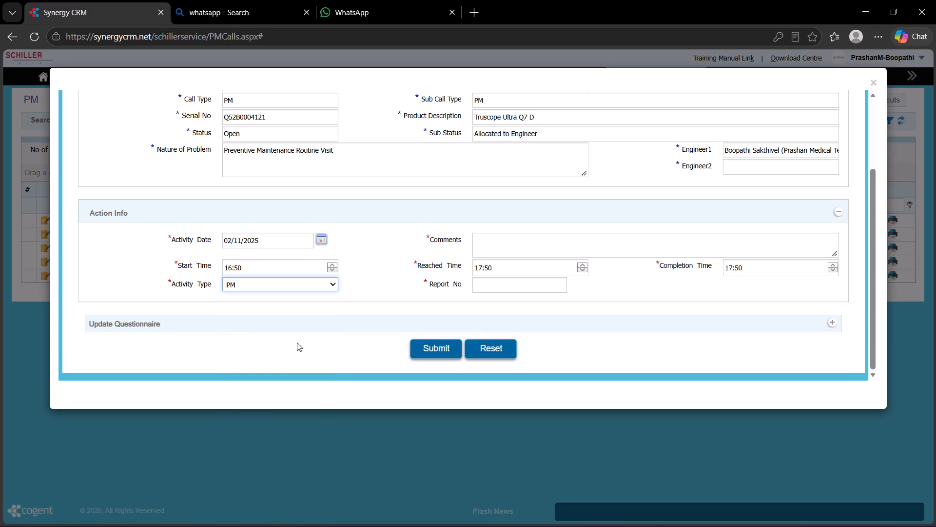
pyautogui.click(502, 248)
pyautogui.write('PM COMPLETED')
pyautogui.click(503, 284)
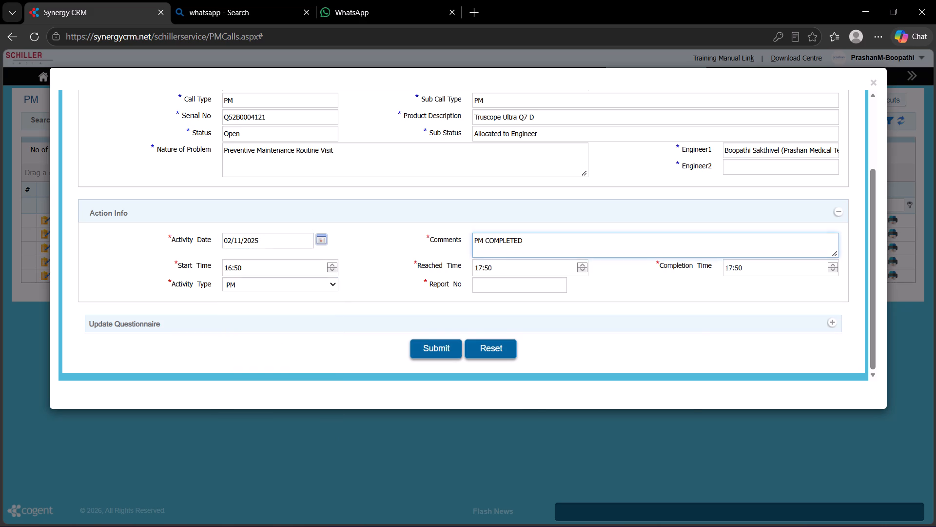
pyautogui.hotkey('ctrl', 'v')
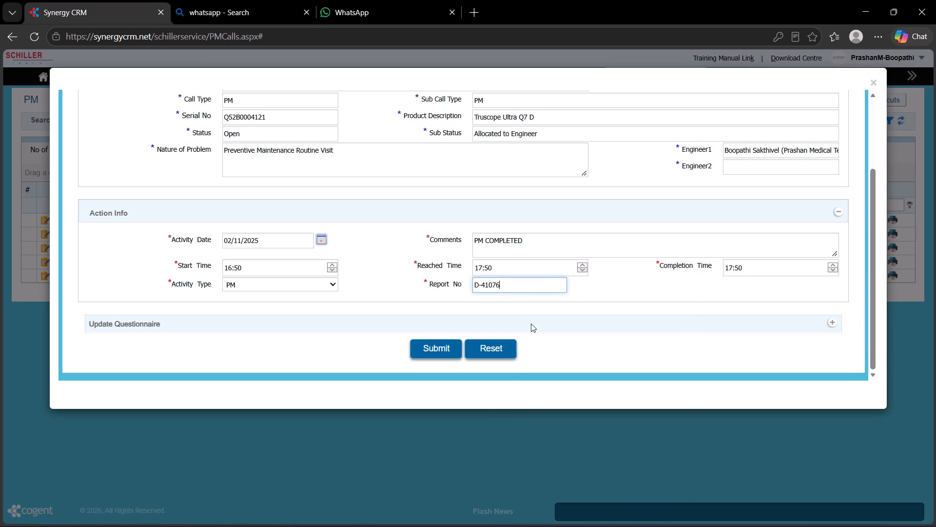
# Answer questionnaire items 1 to 5 for Q52B0004121 with mains voltage 230V, grounding 0, UPS NA, accessories GOOD and environmental condition GOOD.
pyautogui.click(836, 322)
pyautogui.scroll(-2, 539, 228)
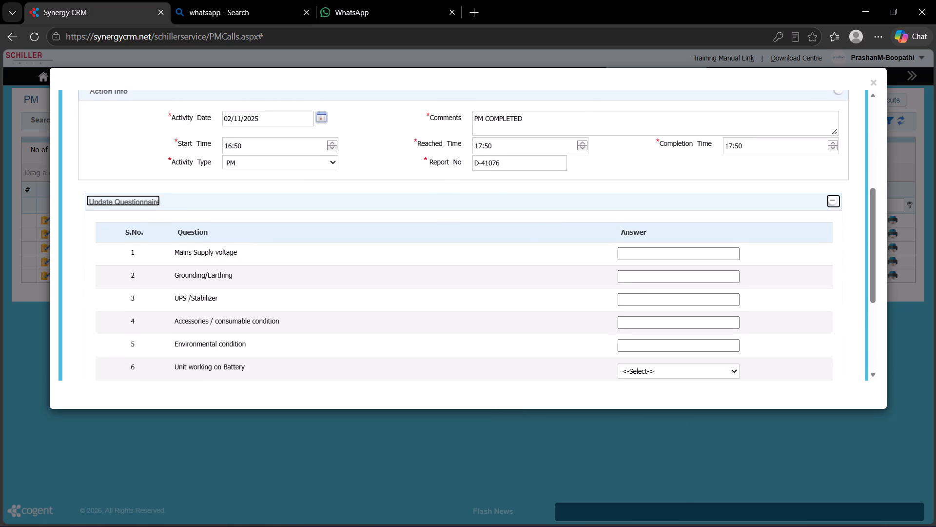
pyautogui.click(670, 253)
pyautogui.click(666, 332)
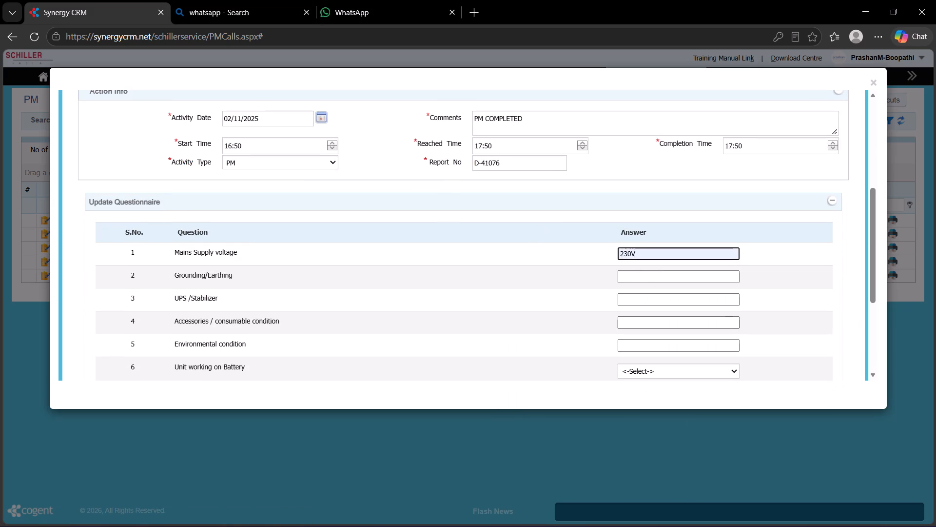
pyautogui.click(645, 281)
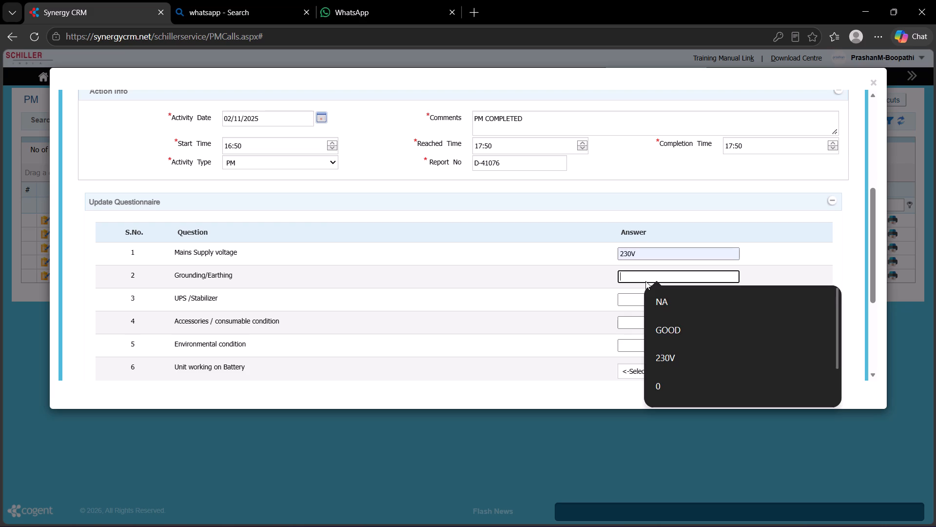
pyautogui.click(680, 385)
pyautogui.click(660, 301)
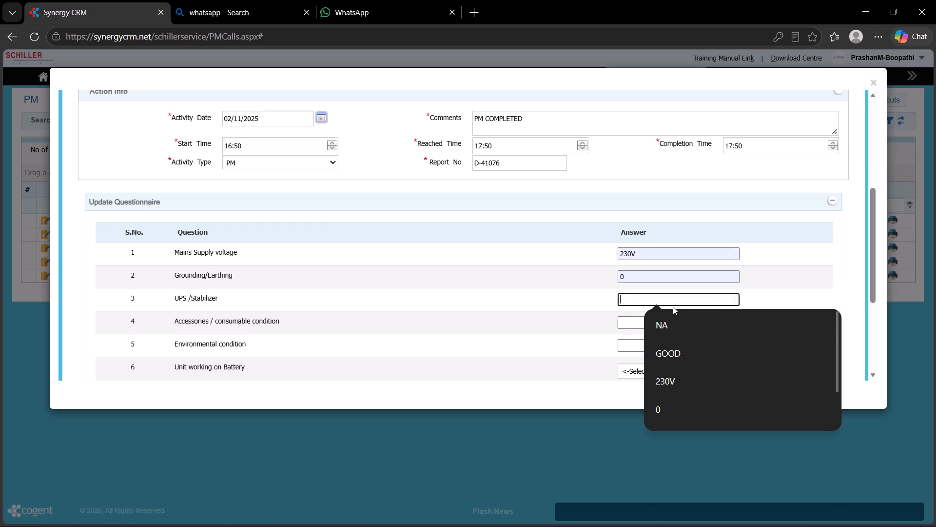
pyautogui.click(680, 329)
pyautogui.click(681, 328)
pyautogui.click(675, 326)
pyautogui.scroll(-2, 675, 323)
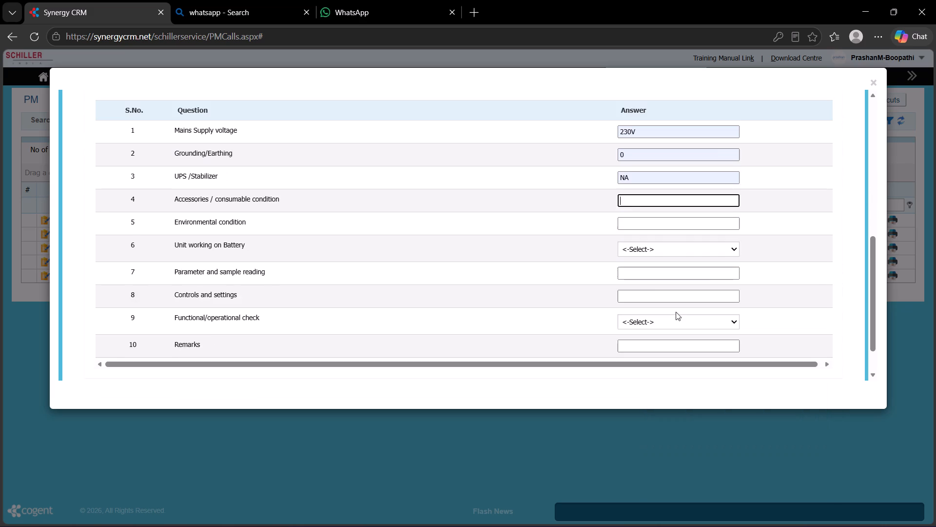
pyautogui.click(635, 199)
pyautogui.click(696, 257)
pyautogui.click(668, 223)
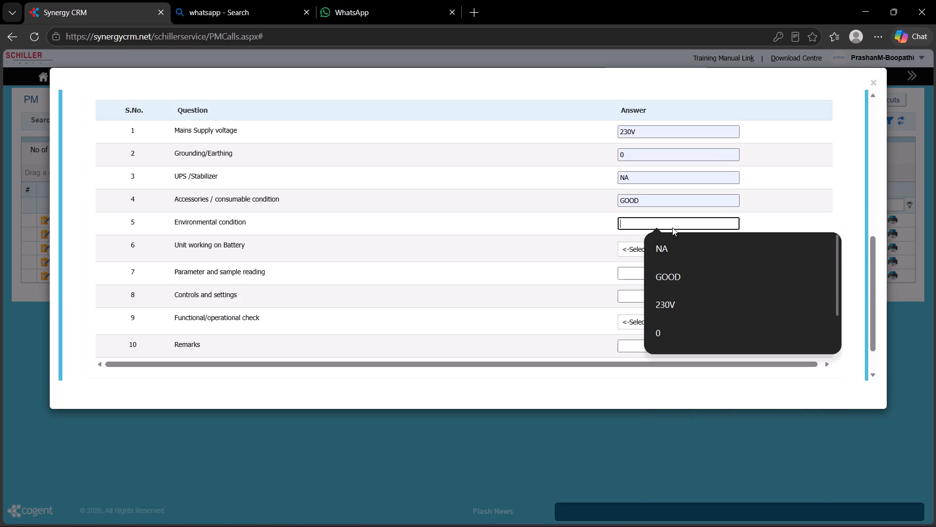
pyautogui.click(690, 283)
# Answer questionnaire items 6 to 9 for Q52B0004121 with battery Yes, parameter reading NA, controls YES and functional check OK, and fill in the remarks.
pyautogui.click(670, 250)
pyautogui.click(680, 286)
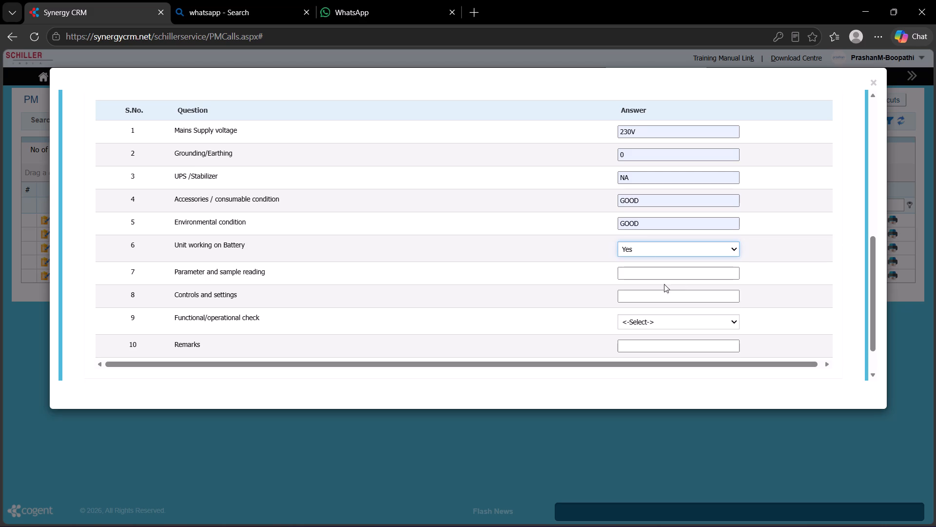
pyautogui.click(654, 271)
pyautogui.click(667, 295)
pyautogui.click(664, 296)
pyautogui.click(661, 296)
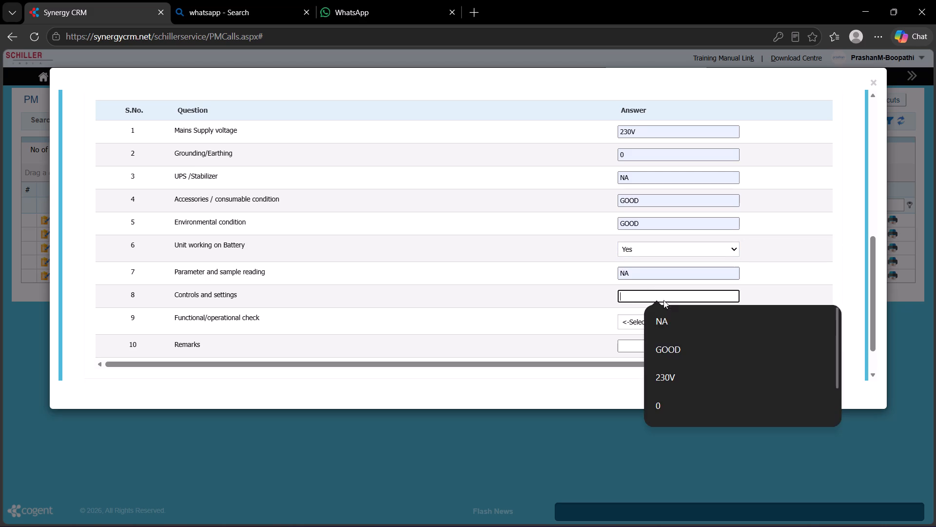
pyautogui.scroll(-2, 695, 347)
pyautogui.click(675, 379)
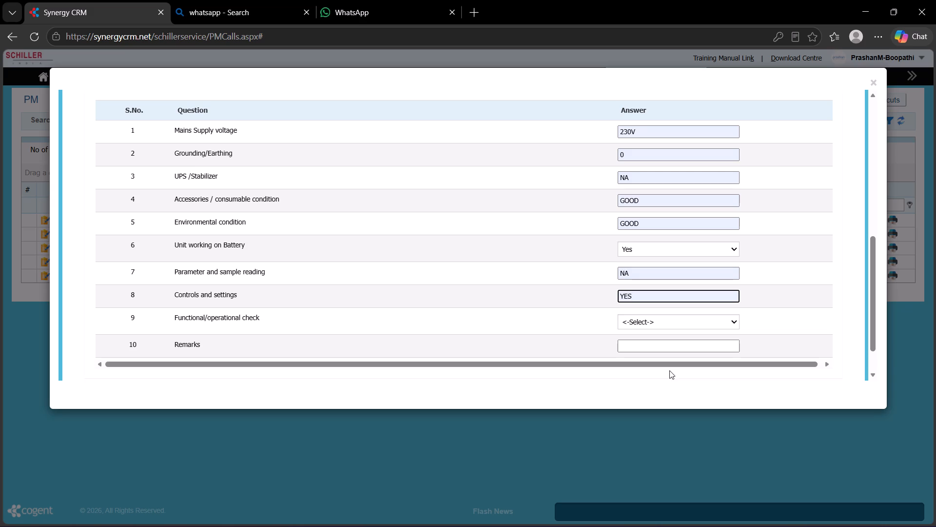
pyautogui.click(667, 321)
pyautogui.click(639, 352)
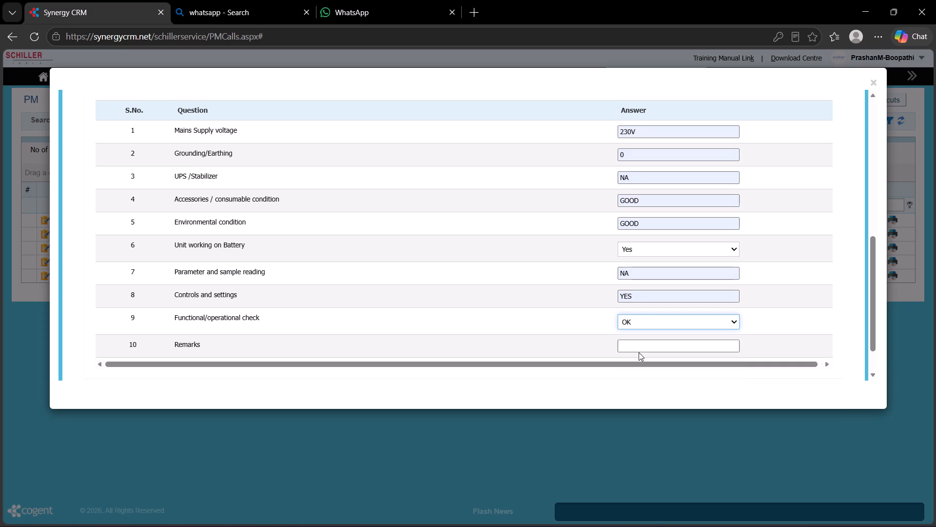
pyautogui.click(645, 345)
pyautogui.scroll(-5, 645, 361)
pyautogui.click(707, 458)
# Submit the completed PM closure form for Q52B0004121, docket 2025-11-PM-6753.
pyautogui.scroll(-3, 583, 284)
pyautogui.click(443, 354)
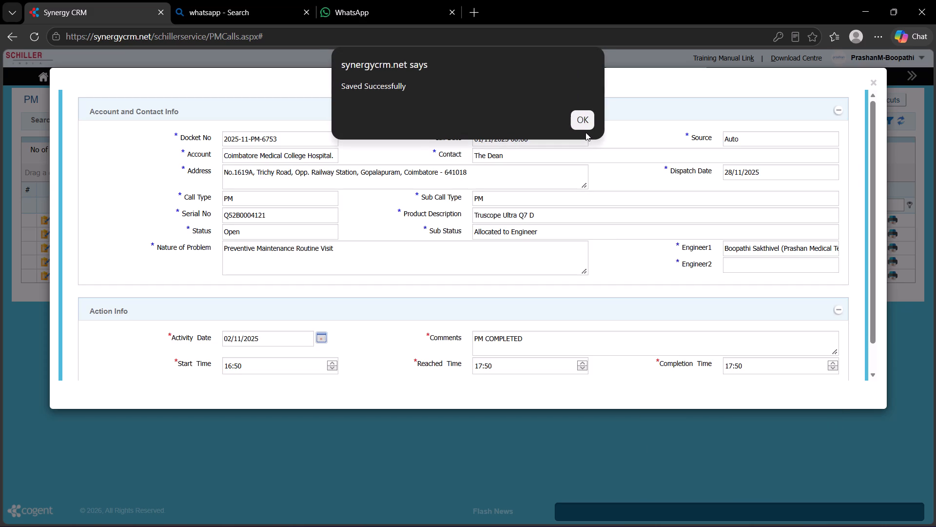
pyautogui.click(587, 118)
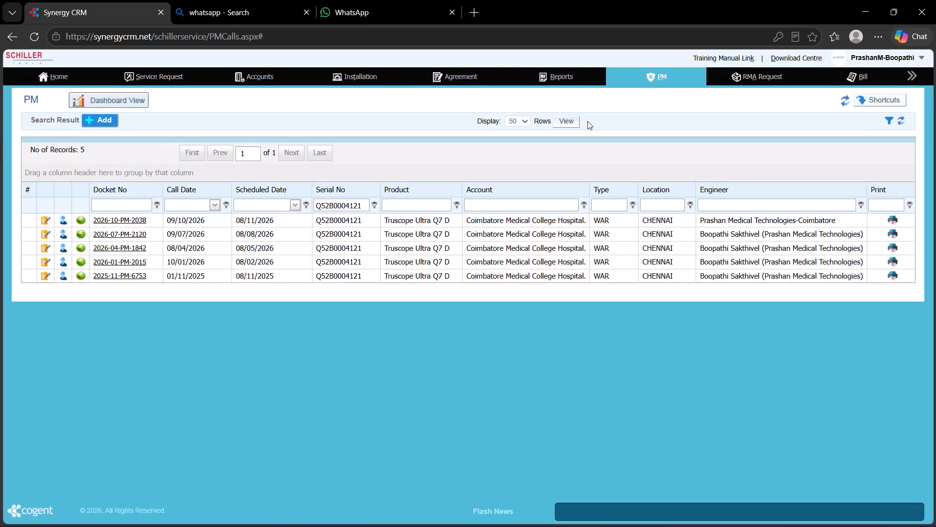
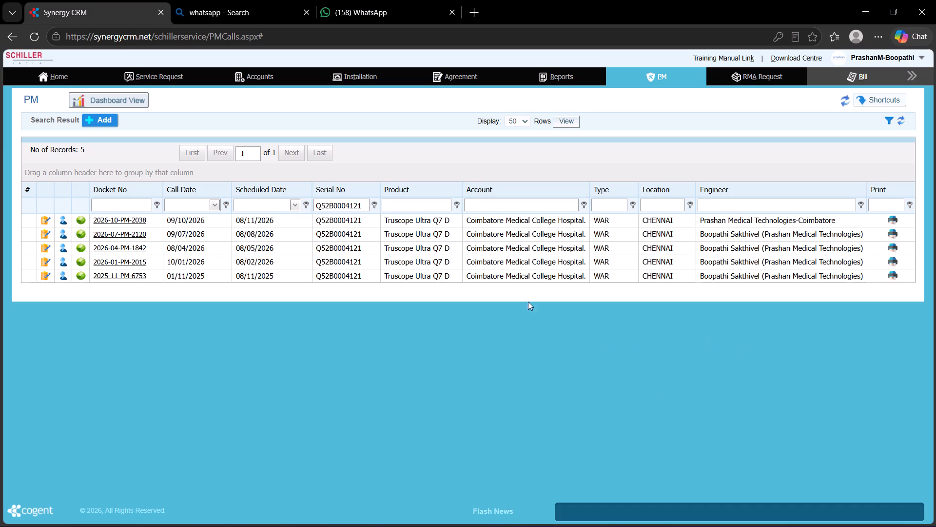
# Replace the serial number filter in the PM docket list with J0325.
pyautogui.moveTo(363, 207); pyautogui.dragTo(263, 216)
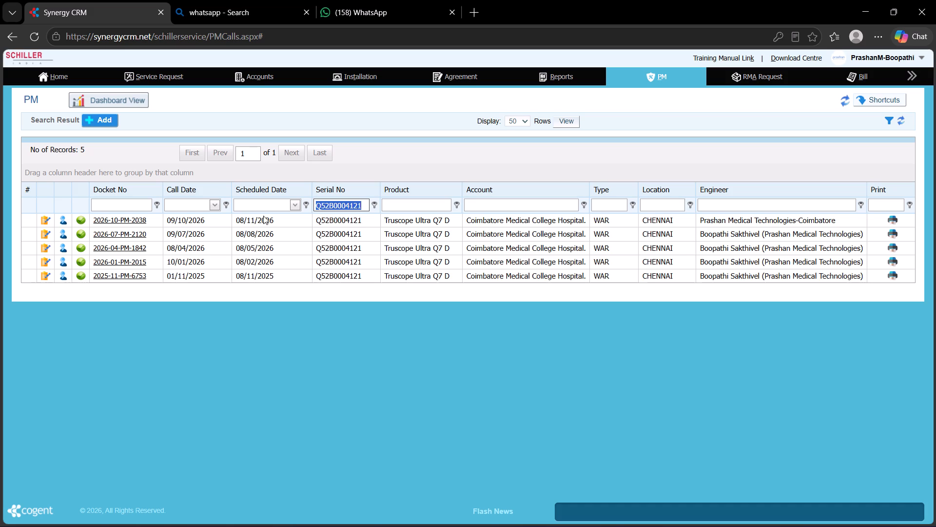
pyautogui.press('BackSpace')
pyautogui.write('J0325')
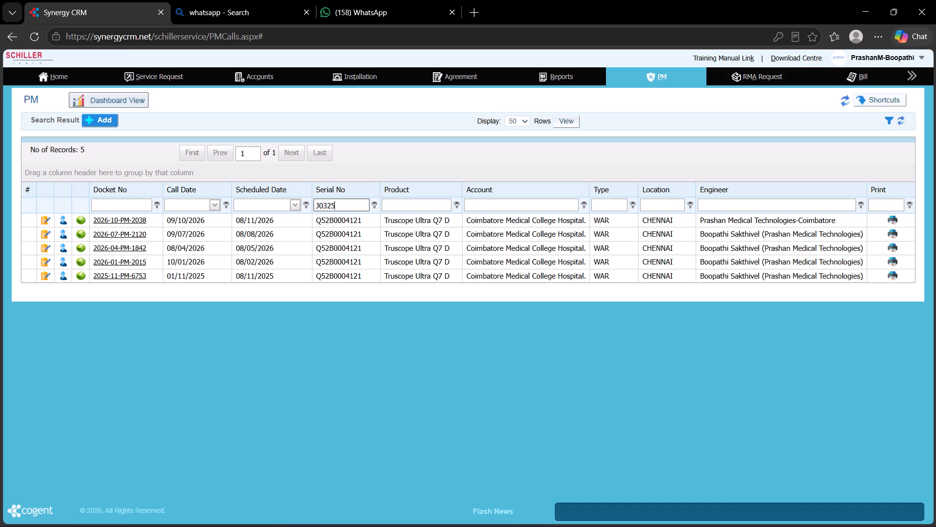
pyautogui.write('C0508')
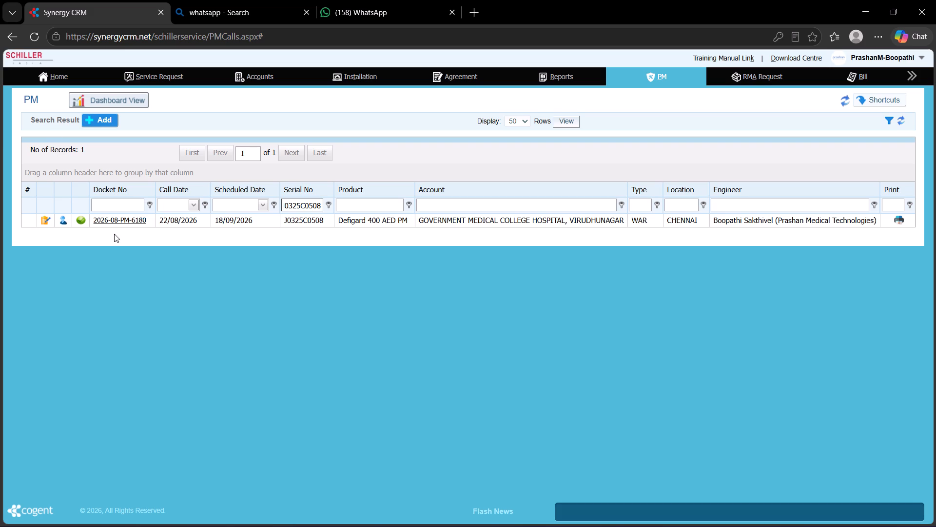
pyautogui.click(120, 220)
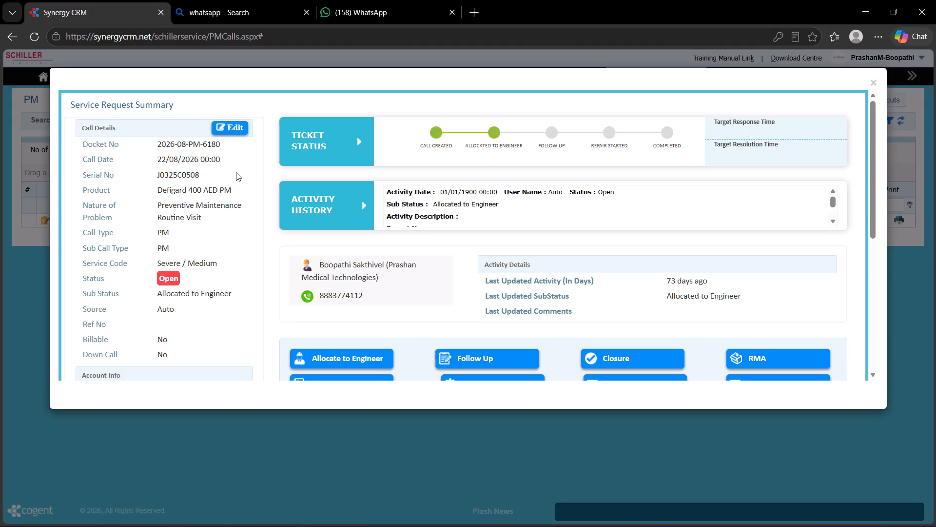
pyautogui.click(227, 122)
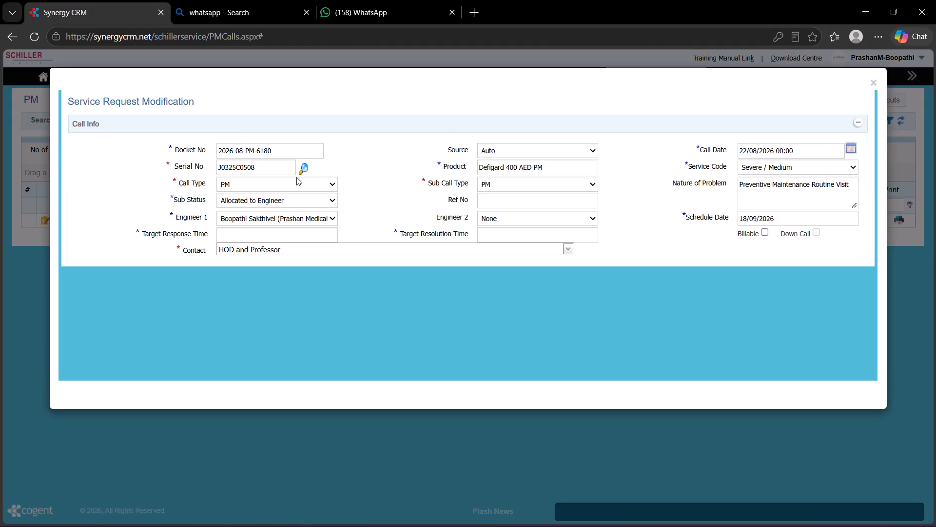
pyautogui.scroll(-1, 340, 249)
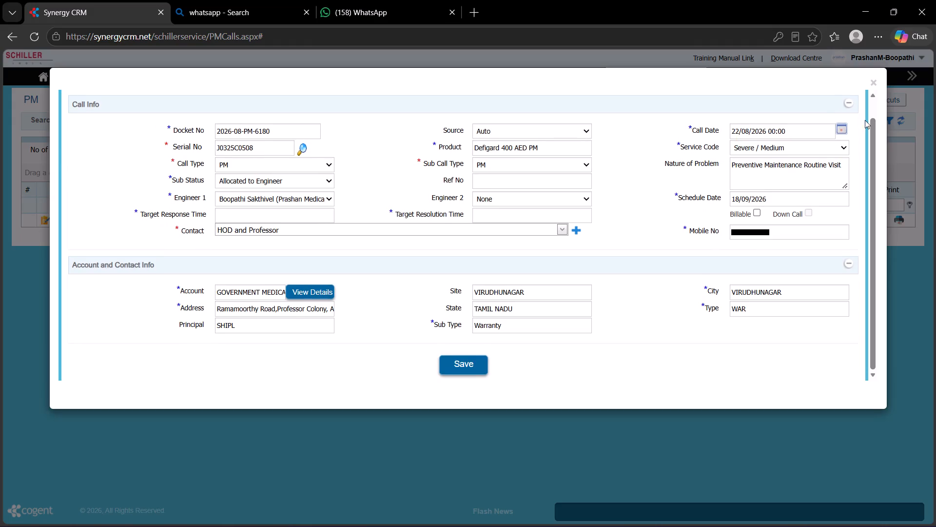
pyautogui.click(845, 125)
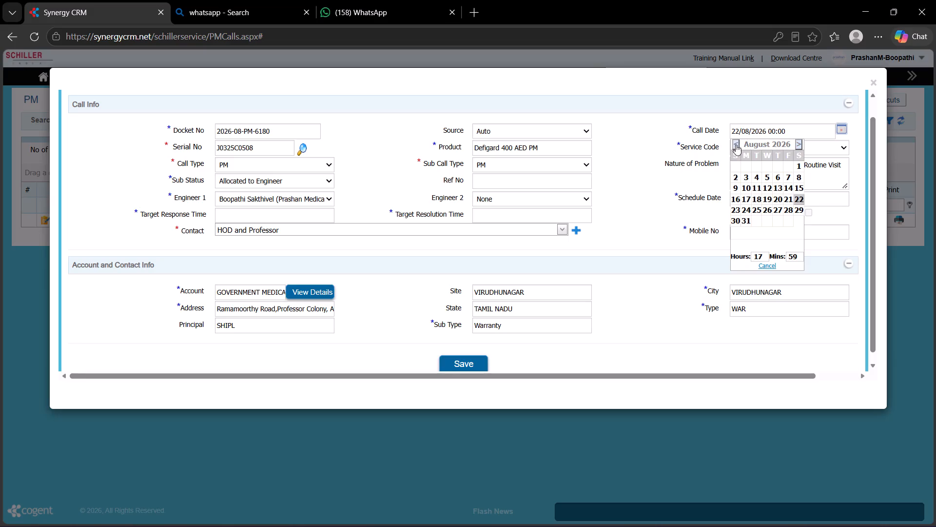
pyautogui.click(799, 144)
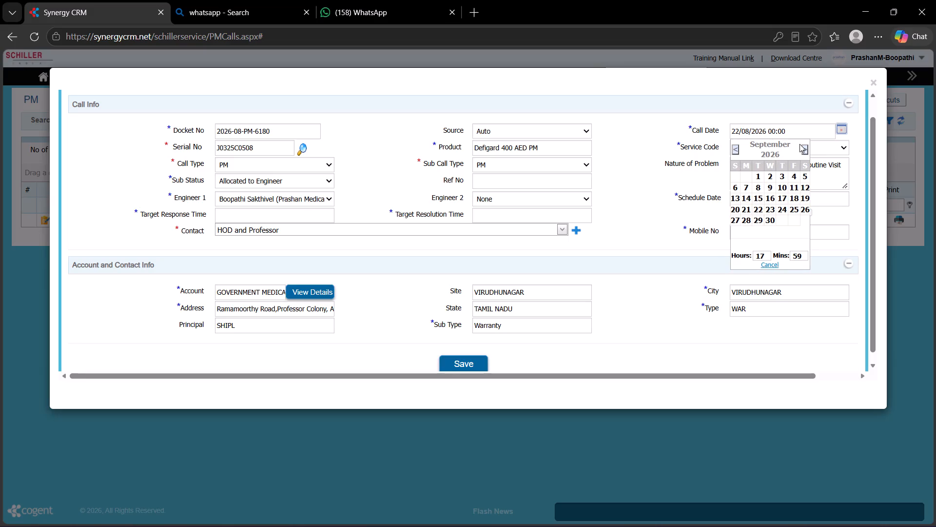
pyautogui.click(756, 220)
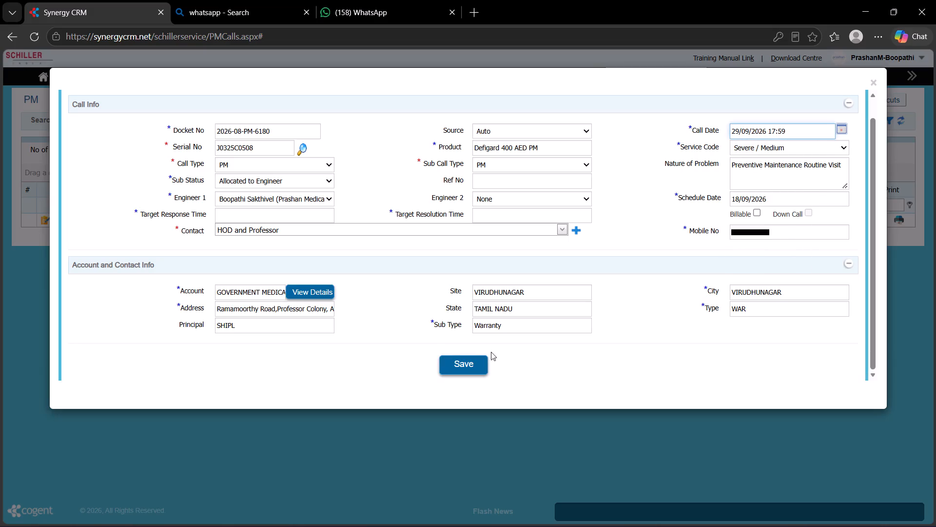
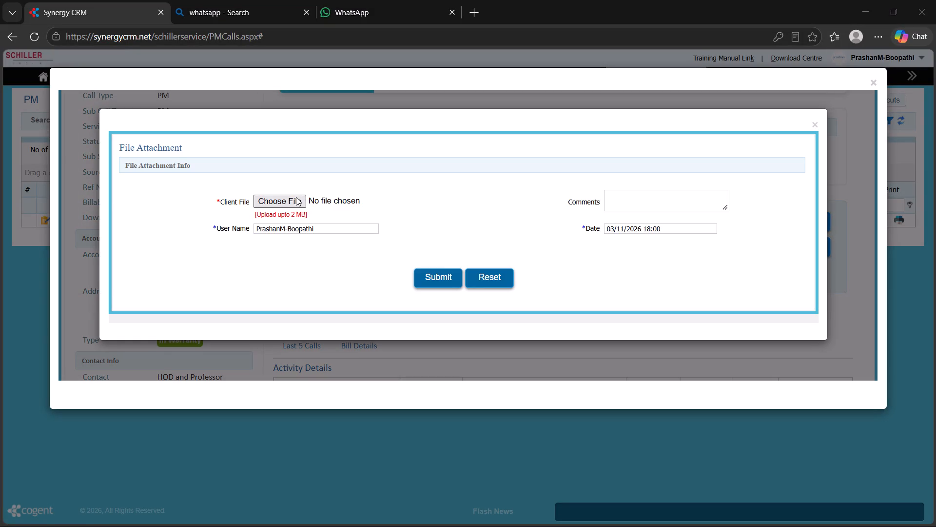
# Attach the file WhatsApp Image 2026-11-03 at 5.59.42 PM to the PM docket for serial J0325C0508 and submit the attachment.
pyautogui.click(149, 133)
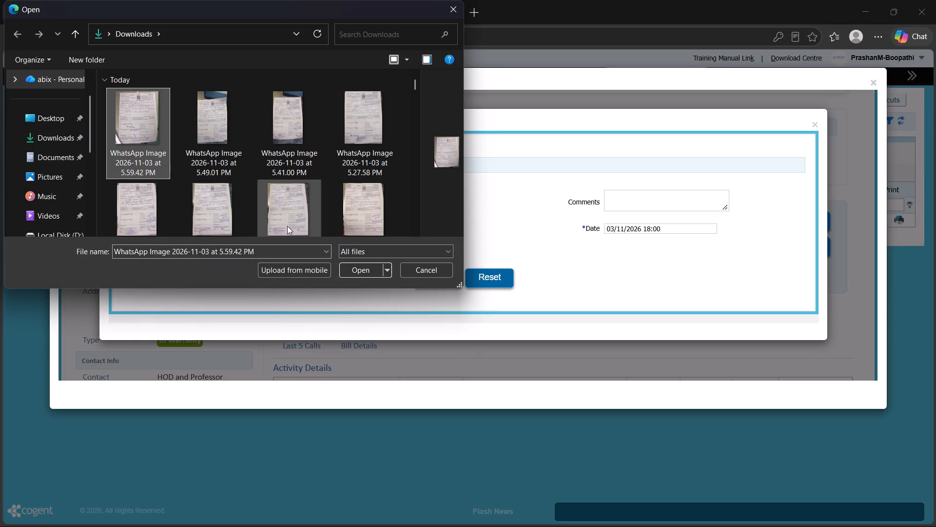
pyautogui.click(356, 269)
pyautogui.click(442, 287)
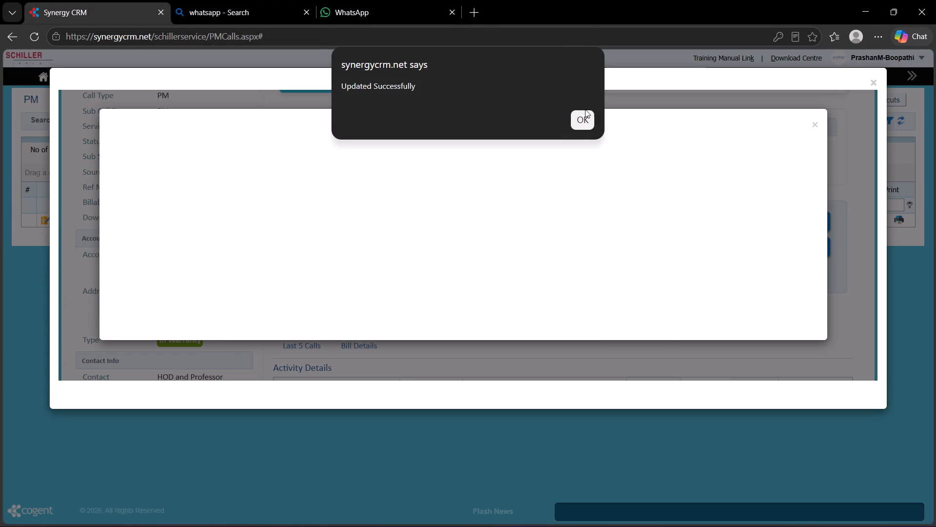
pyautogui.click(583, 121)
pyautogui.click(647, 226)
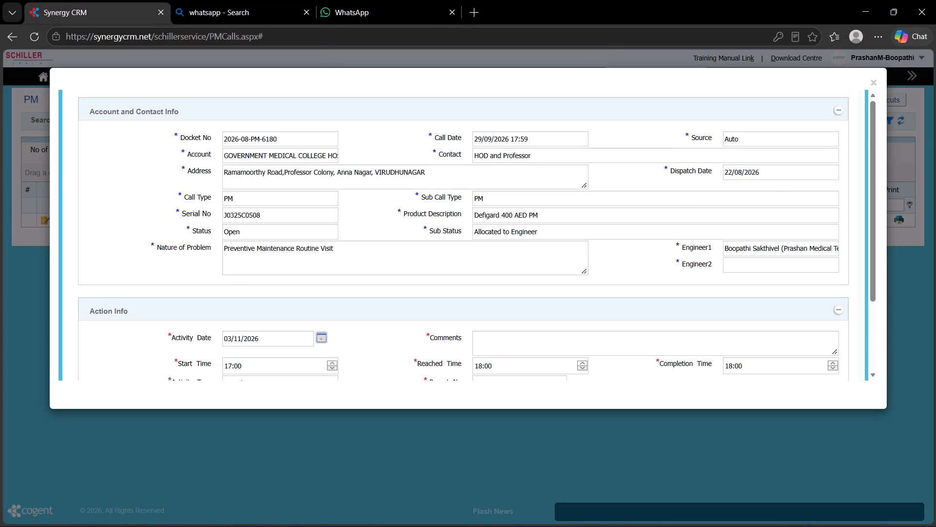
pyautogui.scroll(-2, 363, 272)
pyautogui.click(320, 238)
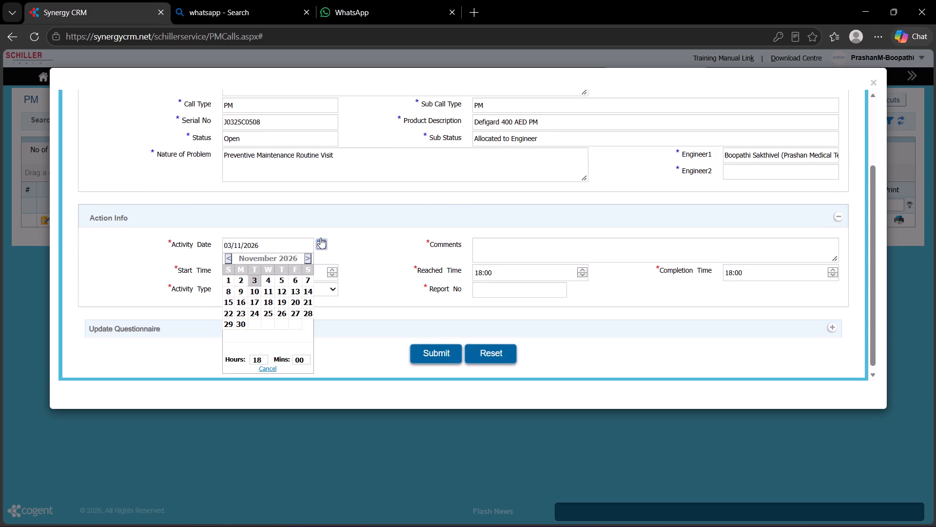
pyautogui.doubleClick(230, 259)
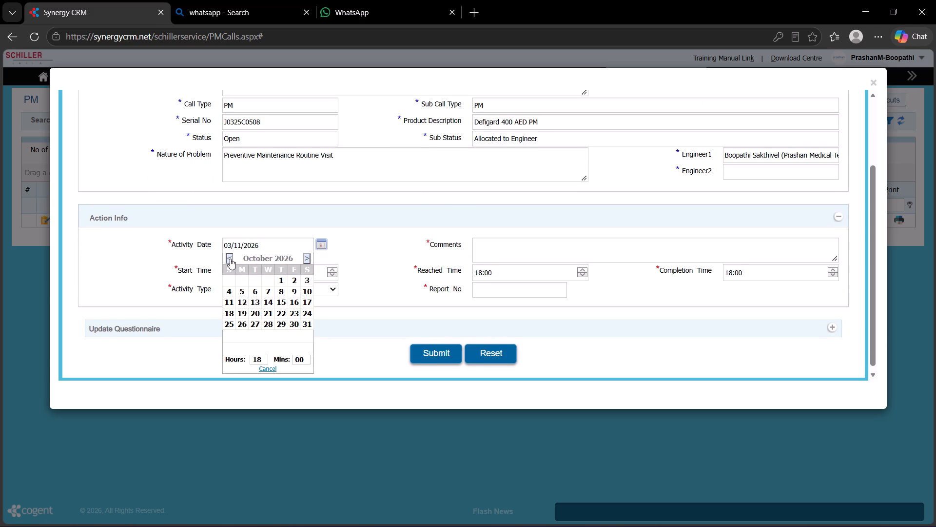
pyautogui.click(265, 317)
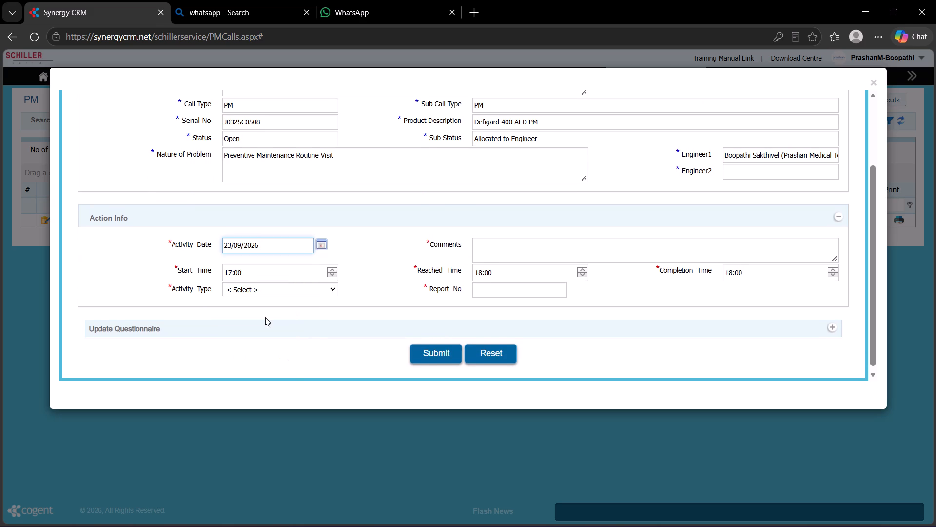
pyautogui.click(262, 248)
pyautogui.click(320, 247)
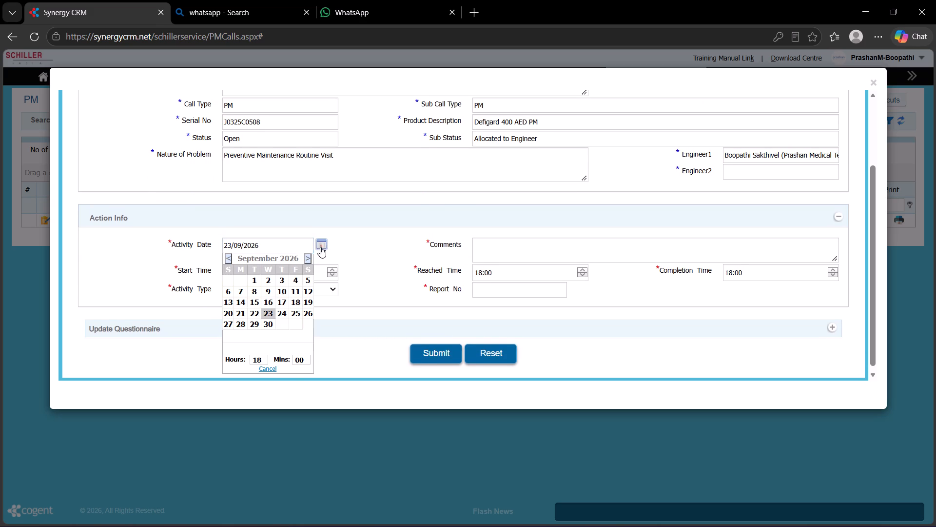
pyautogui.click(272, 324)
# Set the activity type to PM in the Action Info section and start the Comments entry.
pyautogui.click(278, 289)
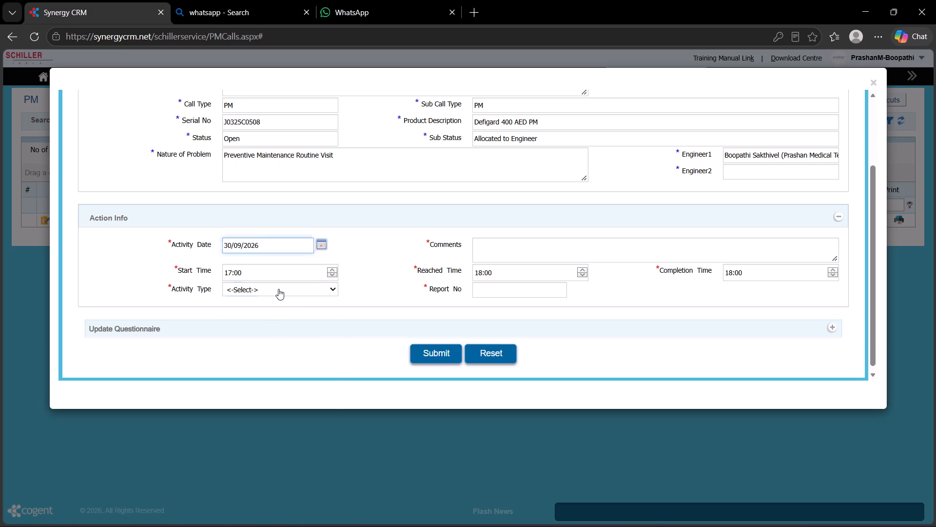
pyautogui.click(264, 376)
pyautogui.click(532, 244)
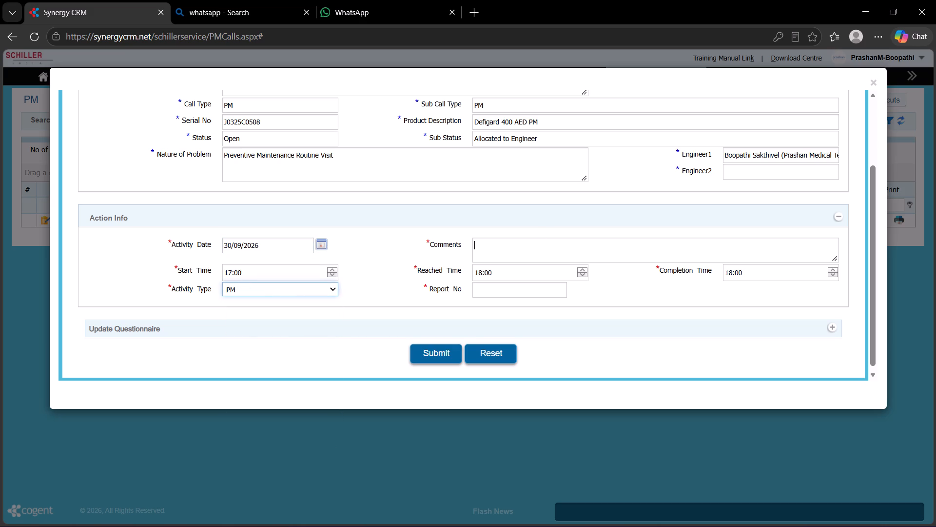
# Enter the comment PM COMPLETED and report number D-51461 in the action info for serial J0325C0508.
pyautogui.write('PM COMPLETED')
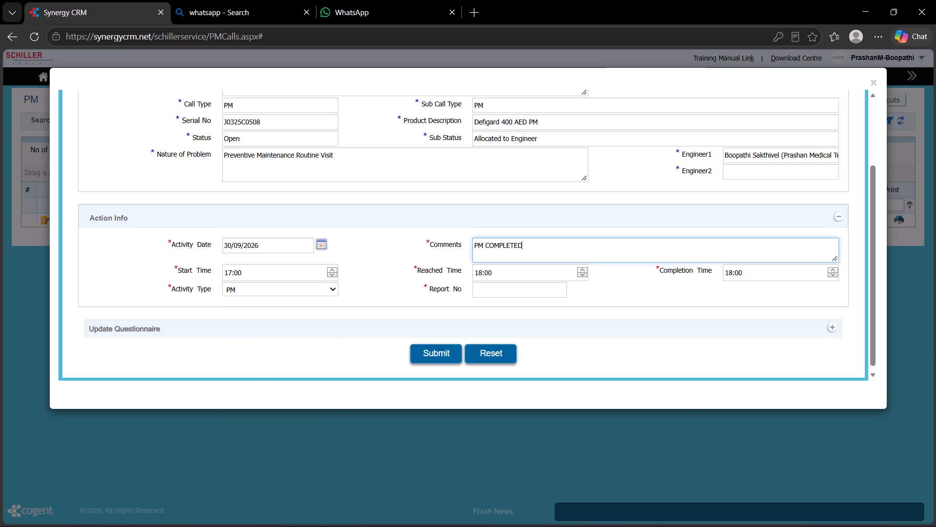
pyautogui.click(537, 284)
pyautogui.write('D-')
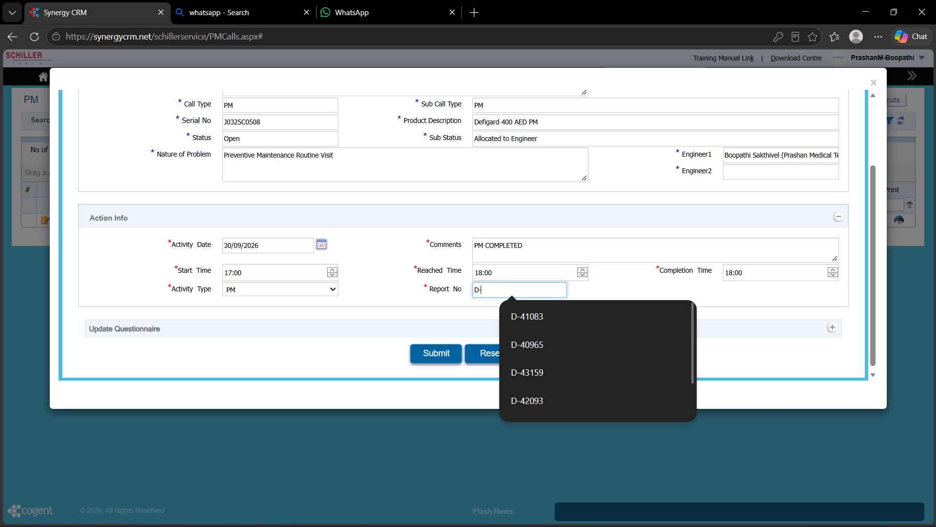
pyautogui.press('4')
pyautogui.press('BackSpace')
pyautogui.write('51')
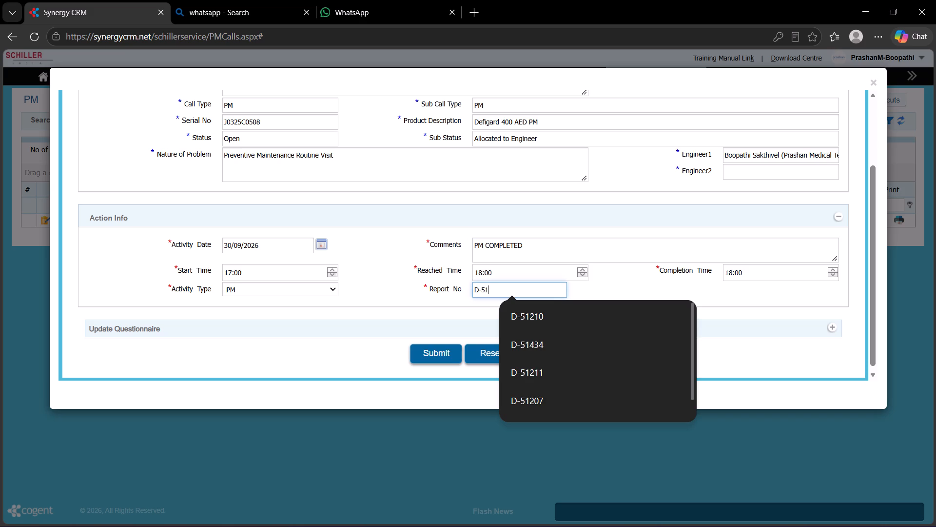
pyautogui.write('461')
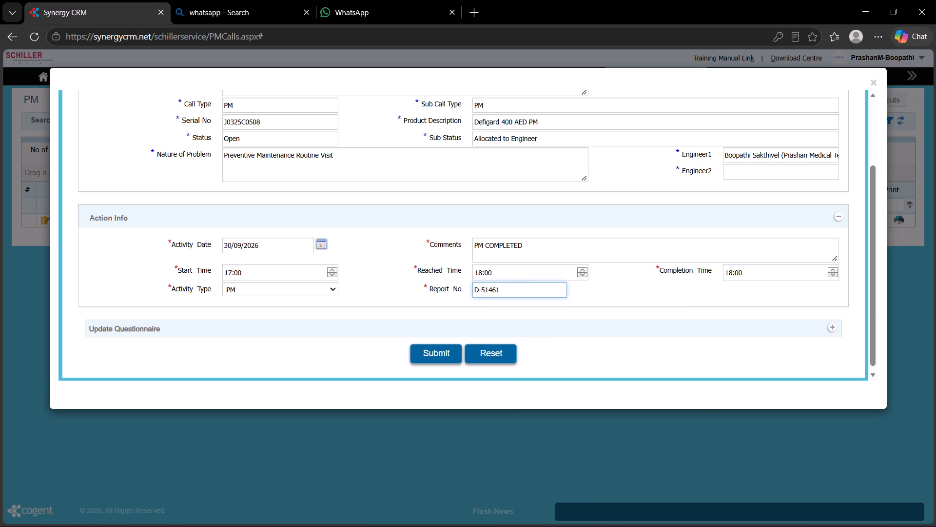
# Expand the update questionnaire and answer the mains supply voltage question with 230V.
pyautogui.click(831, 327)
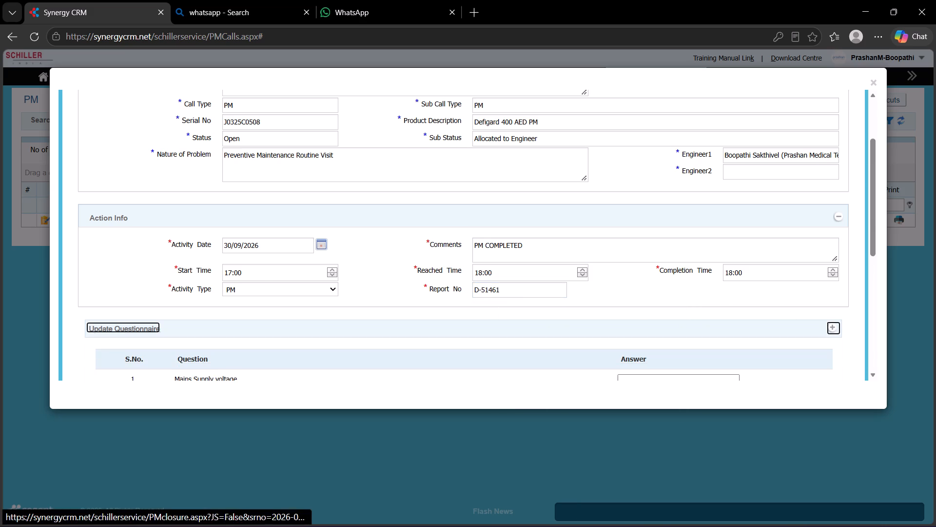
pyautogui.scroll(-3, 640, 245)
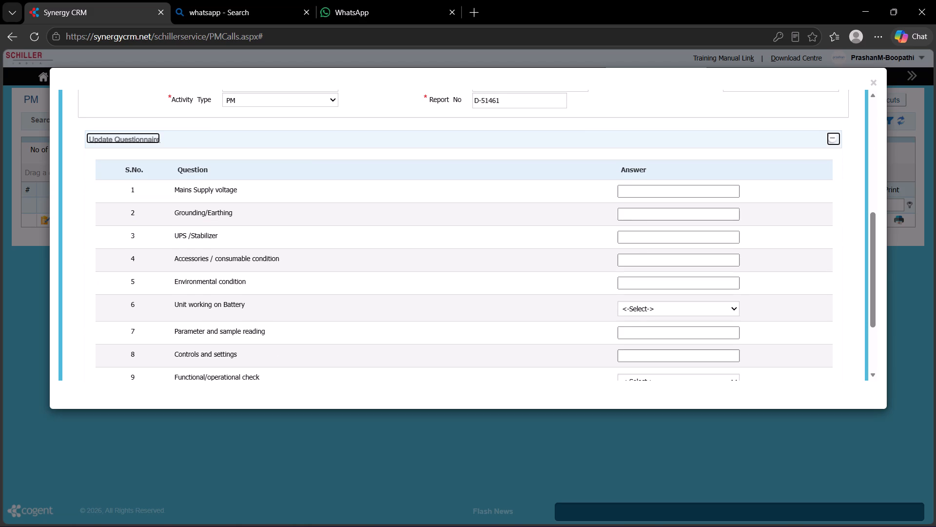
pyautogui.click(644, 195)
pyautogui.click(672, 278)
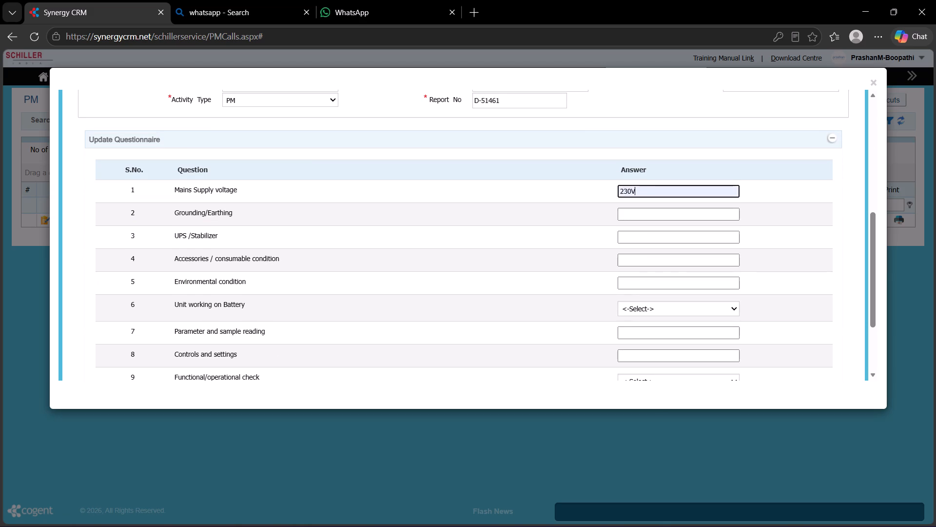
# Answer grounding/earthing with 0, UPS/stabilizer with NA, and both accessories/consumable condition and environmental condition with GOOD.
pyautogui.click(651, 215)
pyautogui.click(669, 326)
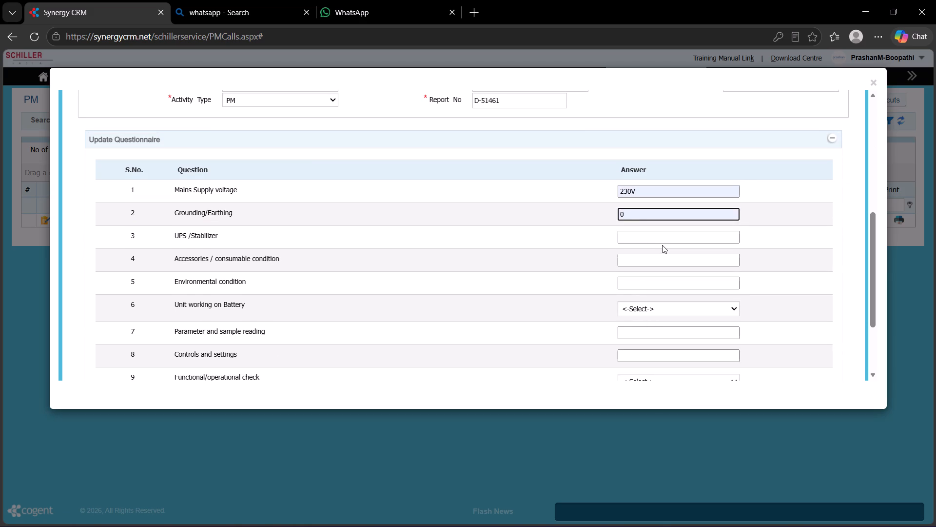
pyautogui.moveTo(662, 245); pyautogui.dragTo(664, 213)
pyautogui.moveTo(664, 213); pyautogui.dragTo(660, 243)
pyautogui.click(660, 243)
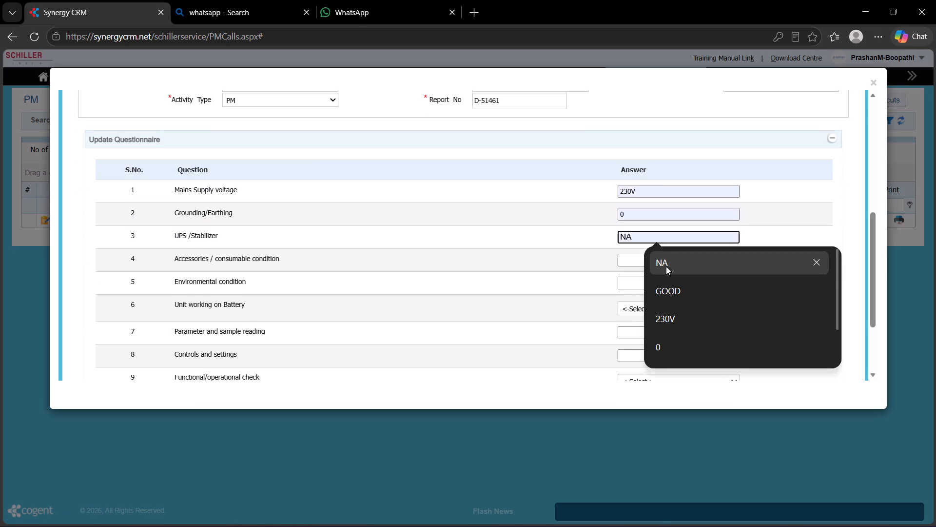
pyautogui.click(666, 266)
pyautogui.click(653, 261)
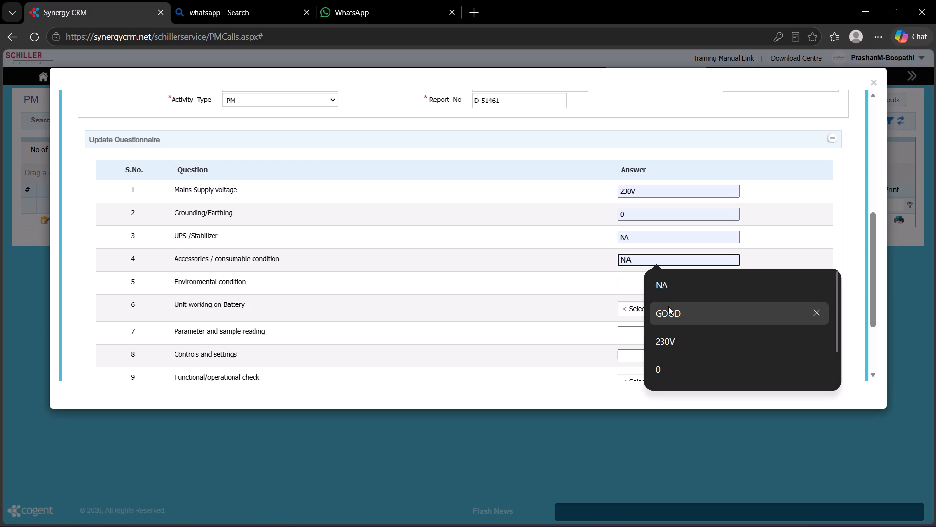
pyautogui.click(668, 306)
pyautogui.scroll(-2, 558, 232)
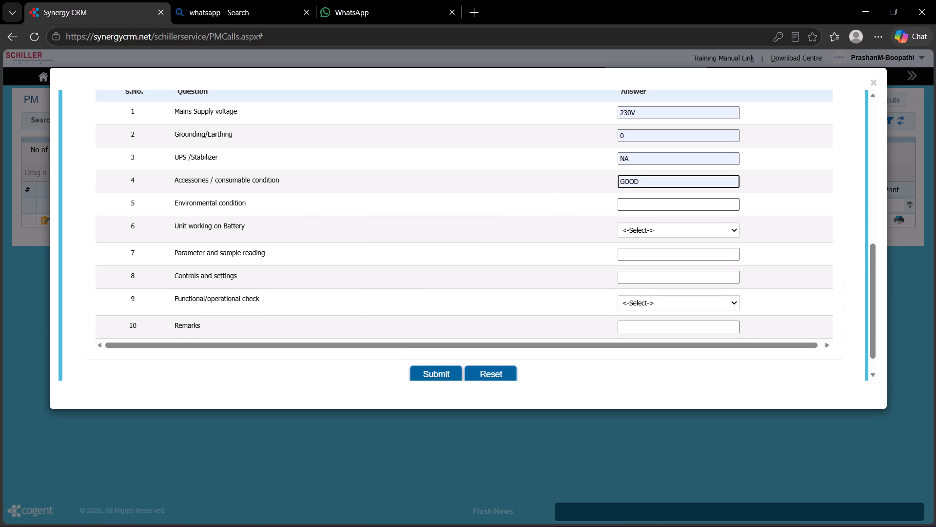
pyautogui.moveTo(662, 207); pyautogui.dragTo(670, 260)
pyautogui.click(670, 260)
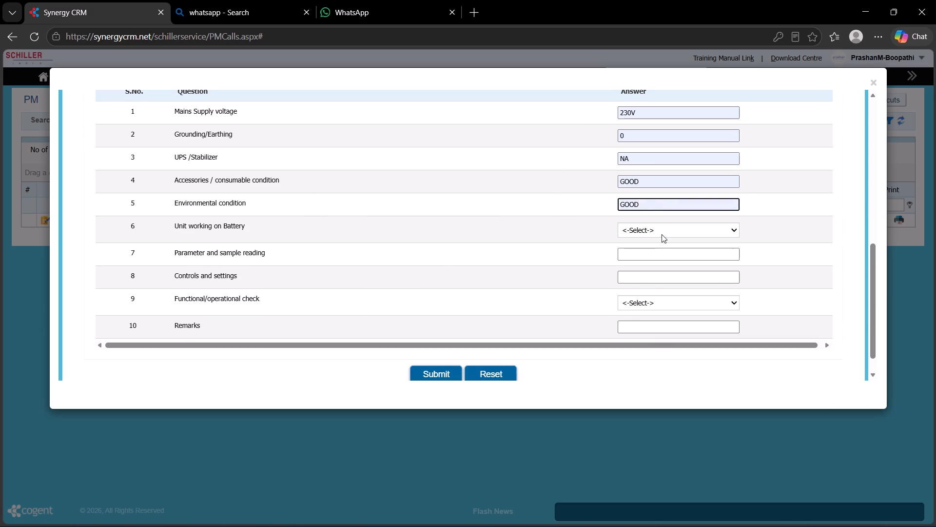
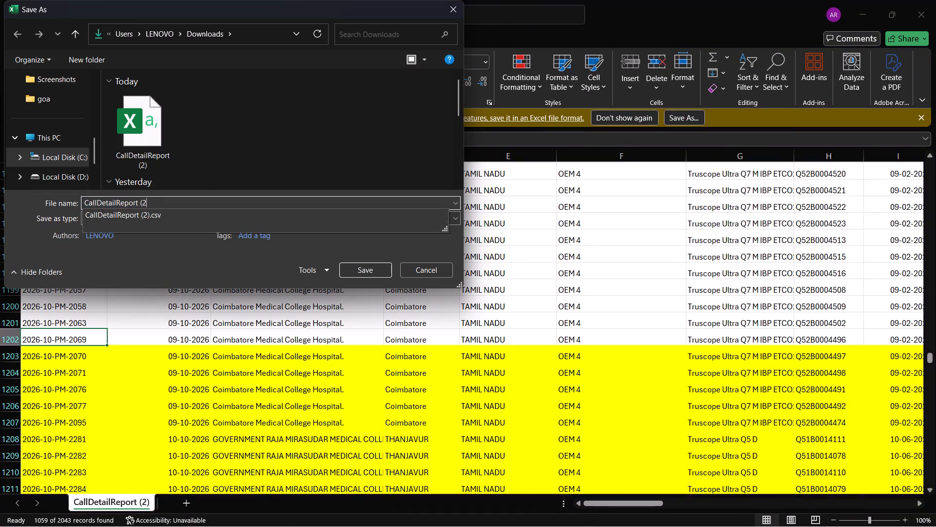
# Save the call detail report in the Downloads folder as a comma-delimited CSV named REALLOCATED CALL DETAILS.
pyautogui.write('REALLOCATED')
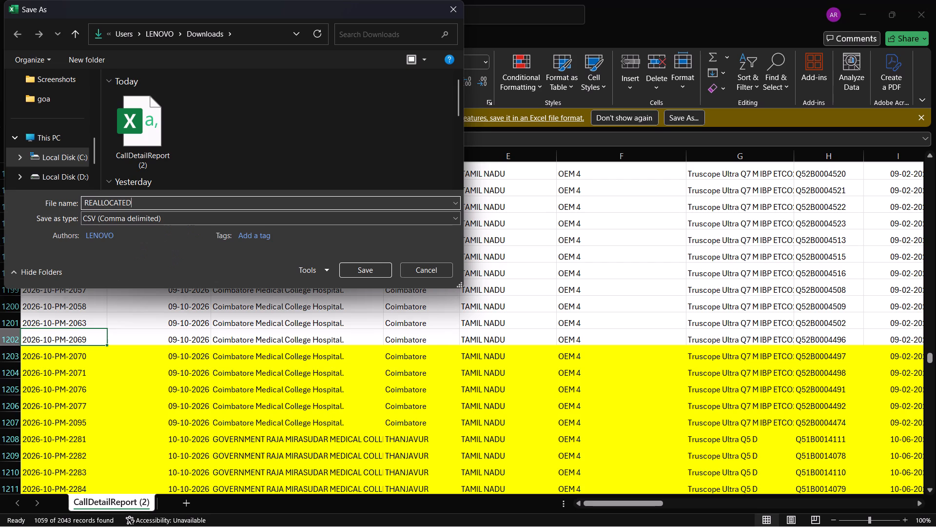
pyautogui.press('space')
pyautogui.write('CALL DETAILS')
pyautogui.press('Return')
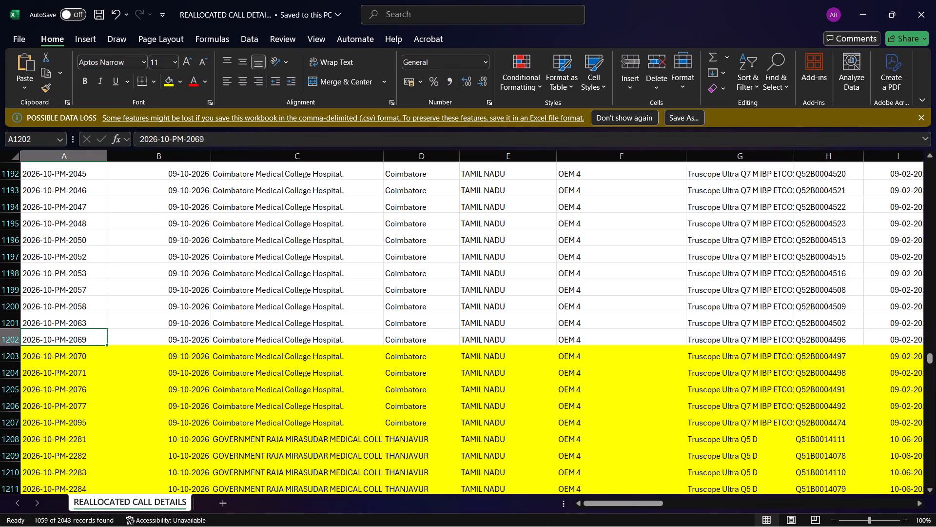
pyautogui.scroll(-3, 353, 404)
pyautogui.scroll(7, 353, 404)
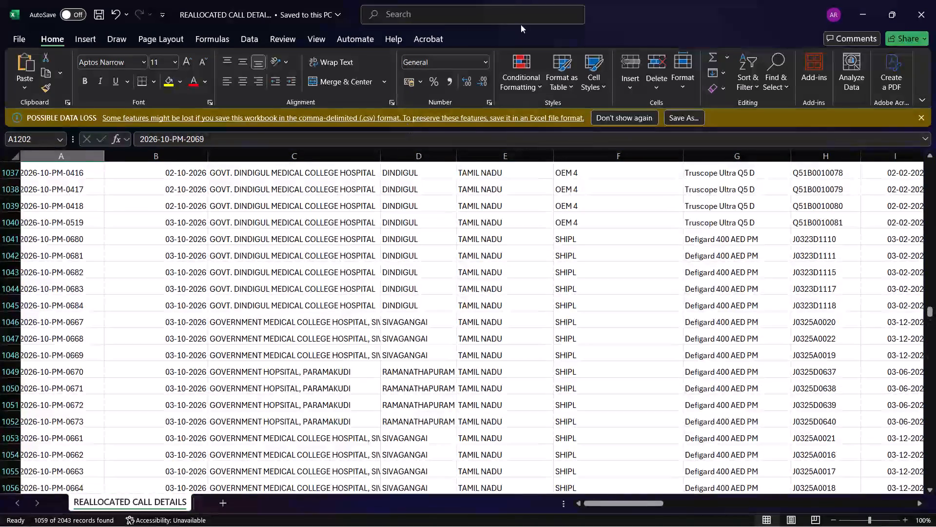
# Set the workbook window aside and close the Downloads folder window in File Explorer.
pyautogui.click(860, 16)
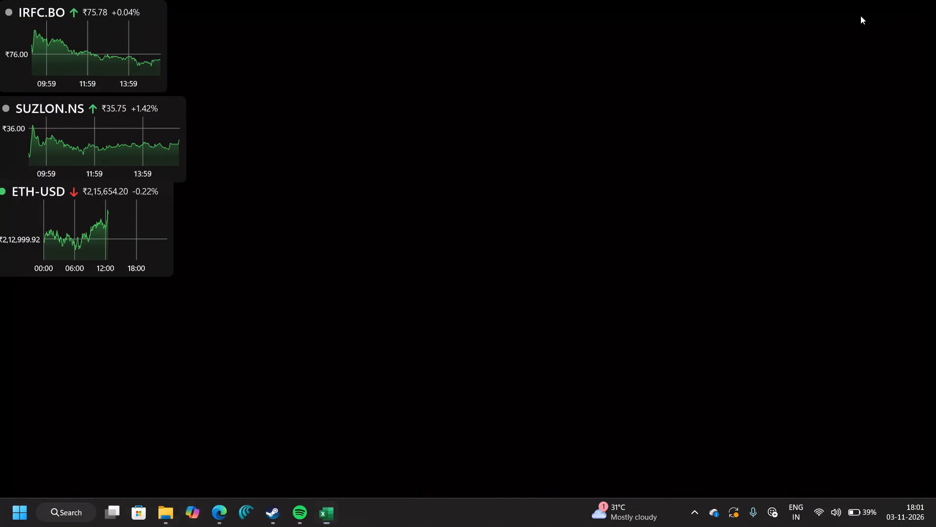
pyautogui.click(163, 516)
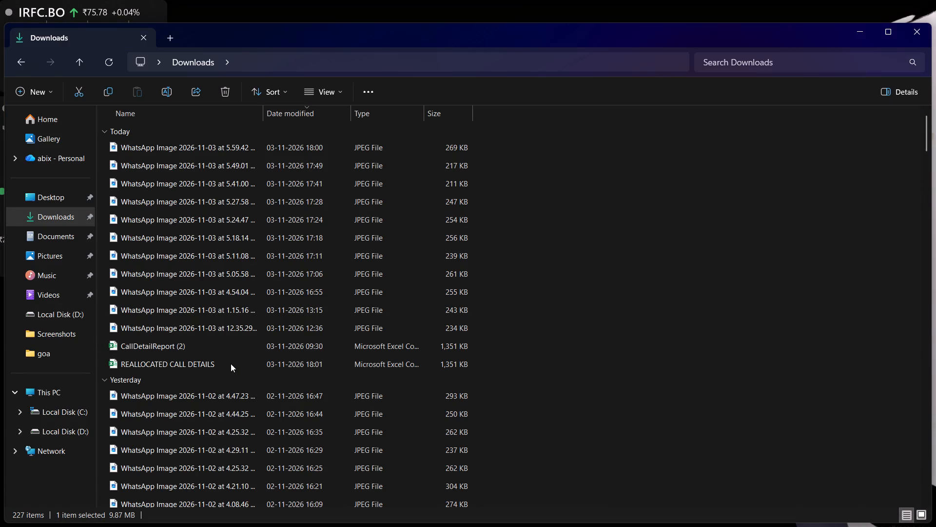
pyautogui.click(915, 28)
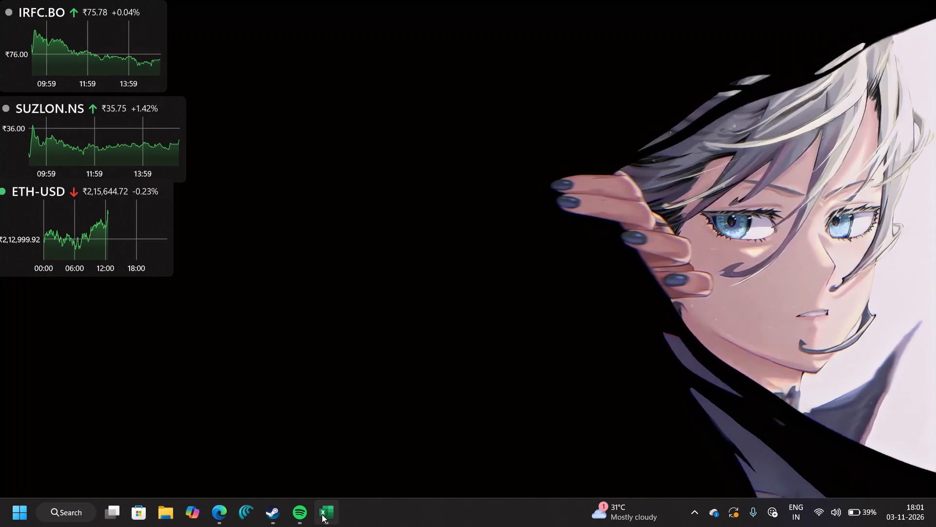
# Switch back to Excel and close the REALLOCATED CALL DETAILS workbook.
pyautogui.click(323, 514)
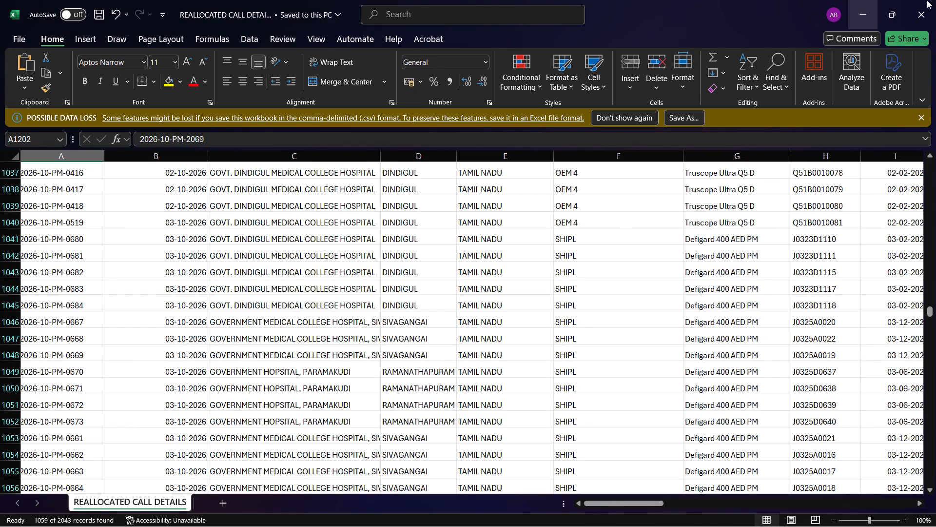
pyautogui.click(922, 9)
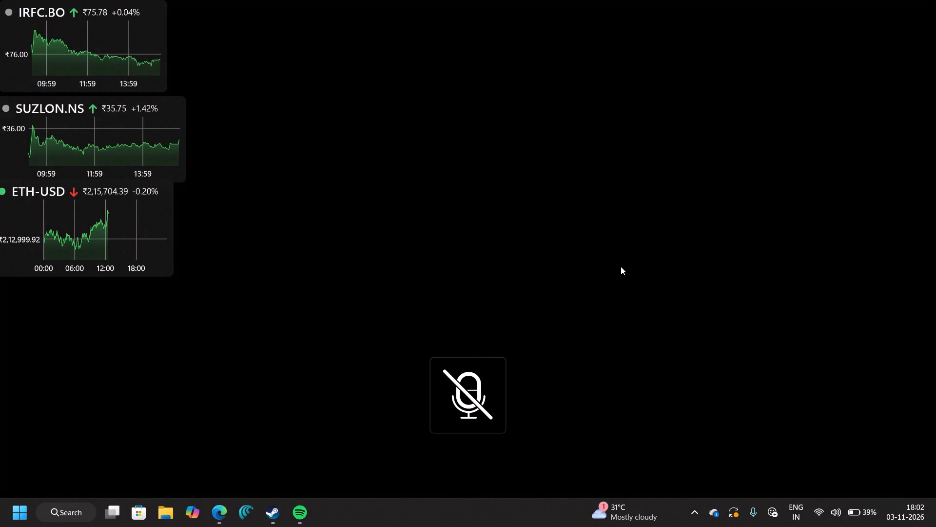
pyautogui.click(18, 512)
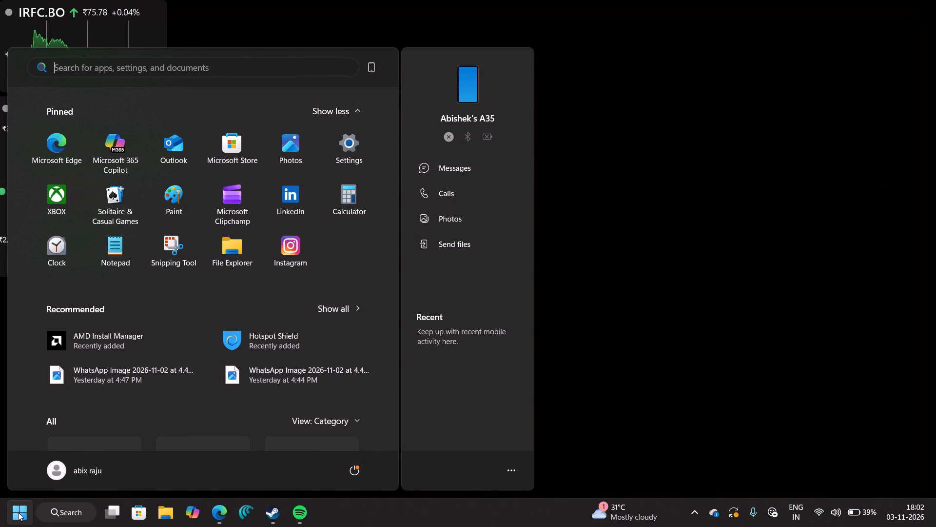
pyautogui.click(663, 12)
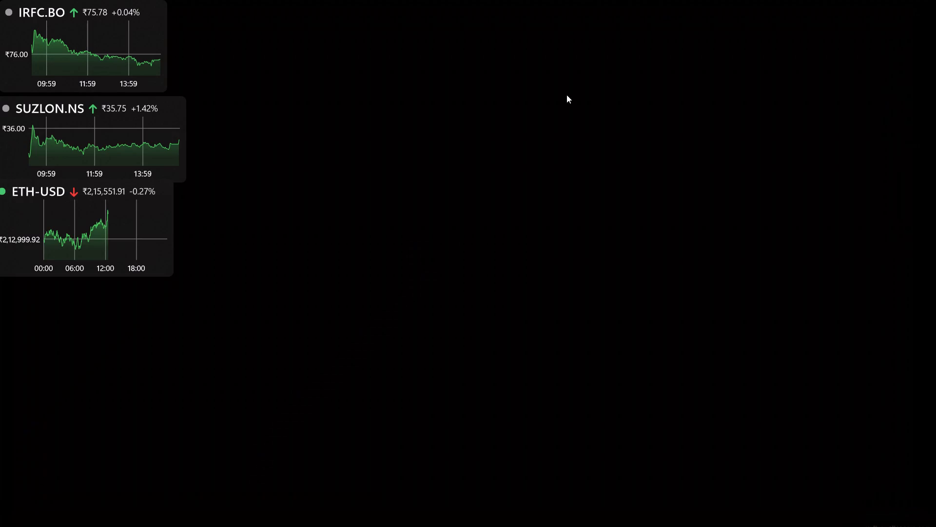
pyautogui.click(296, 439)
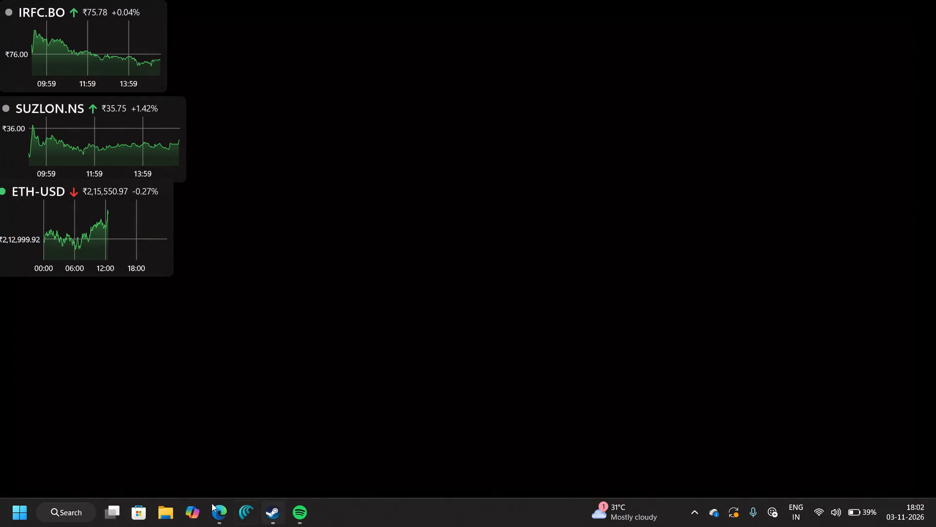
# Bring up the computer's power options for ending the work session.
pyautogui.click(17, 514)
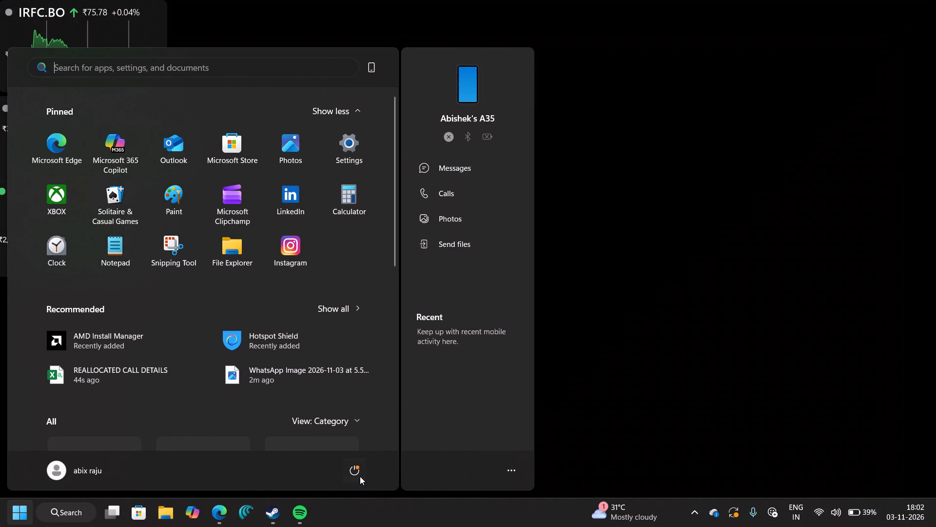
pyautogui.click(360, 476)
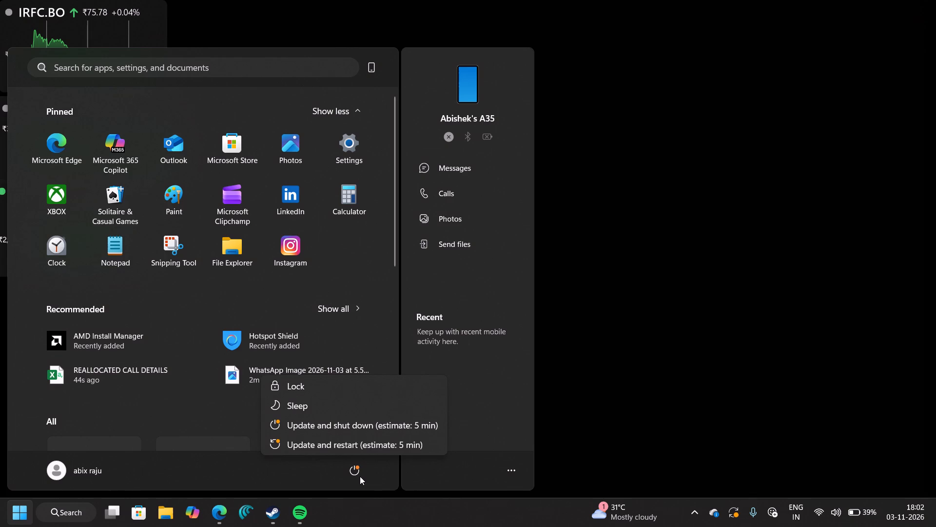
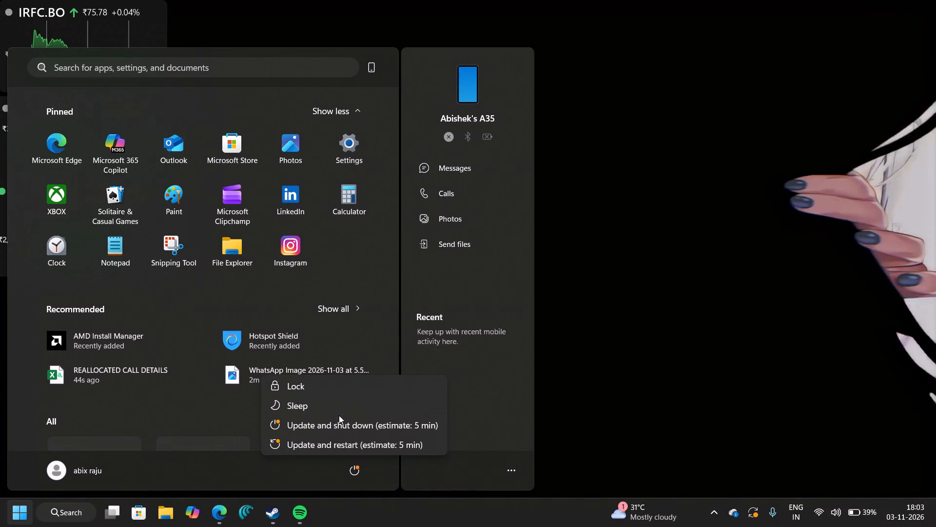
# End the work session by choosing to update and shut down the computer.
pyautogui.click(339, 426)
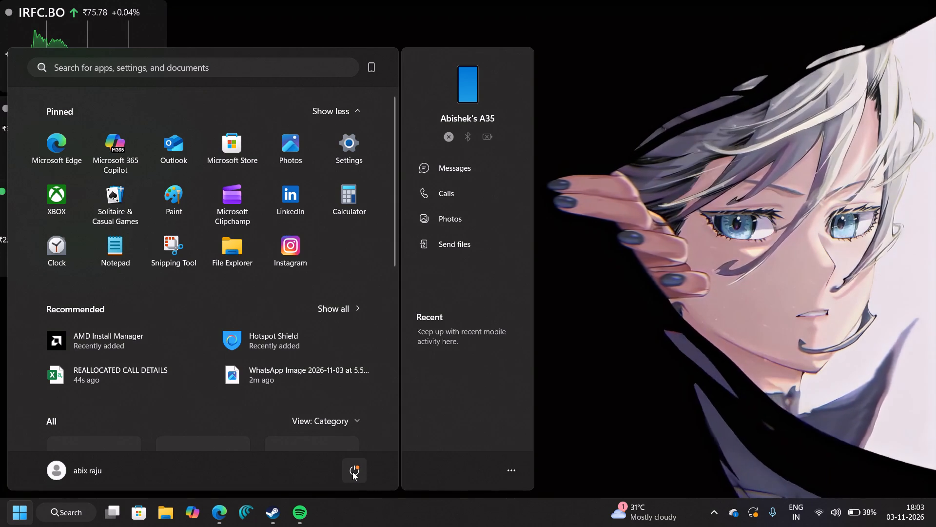
pyautogui.click(352, 472)
pyautogui.click(380, 425)
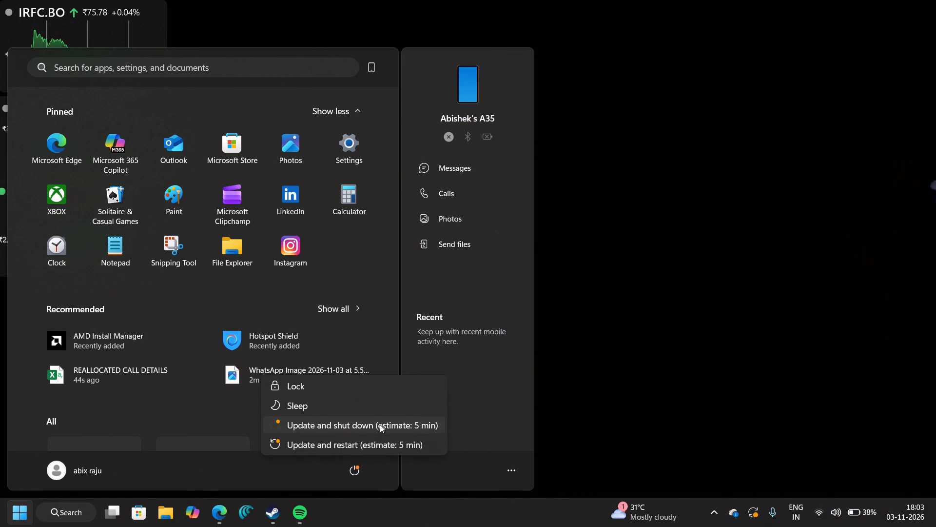